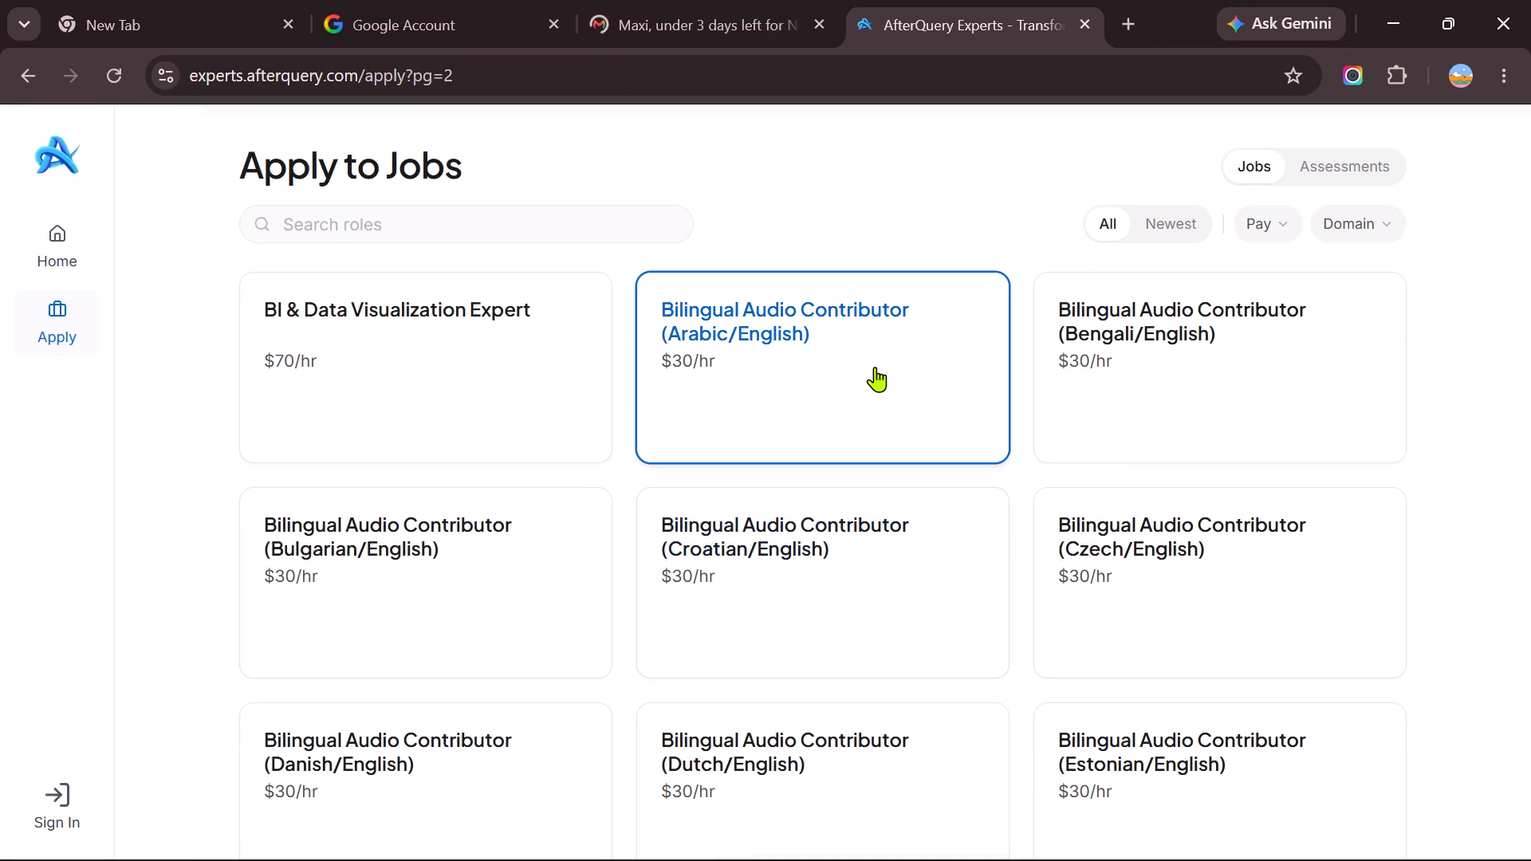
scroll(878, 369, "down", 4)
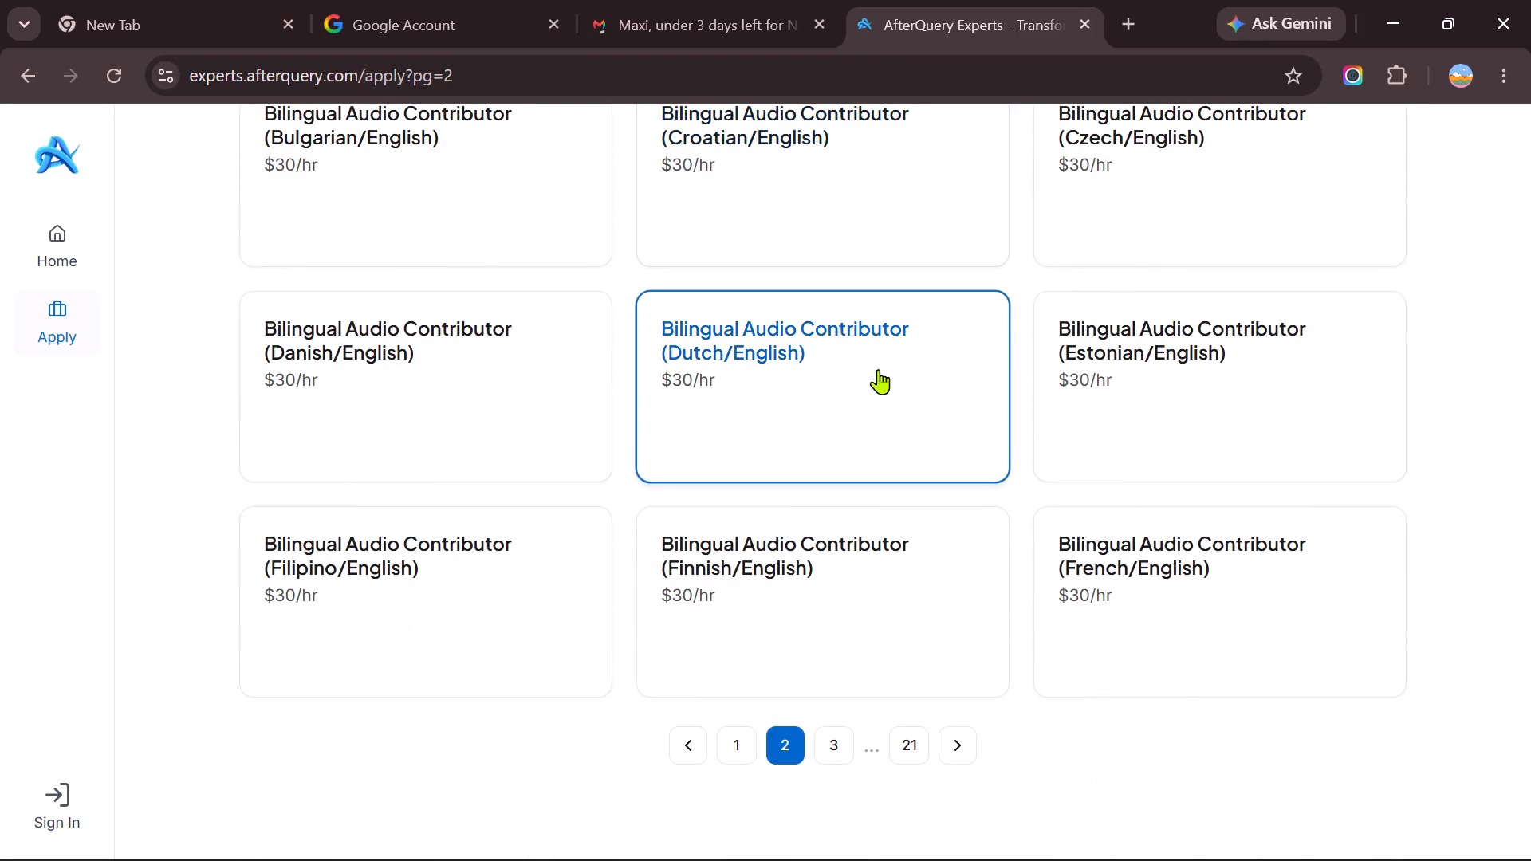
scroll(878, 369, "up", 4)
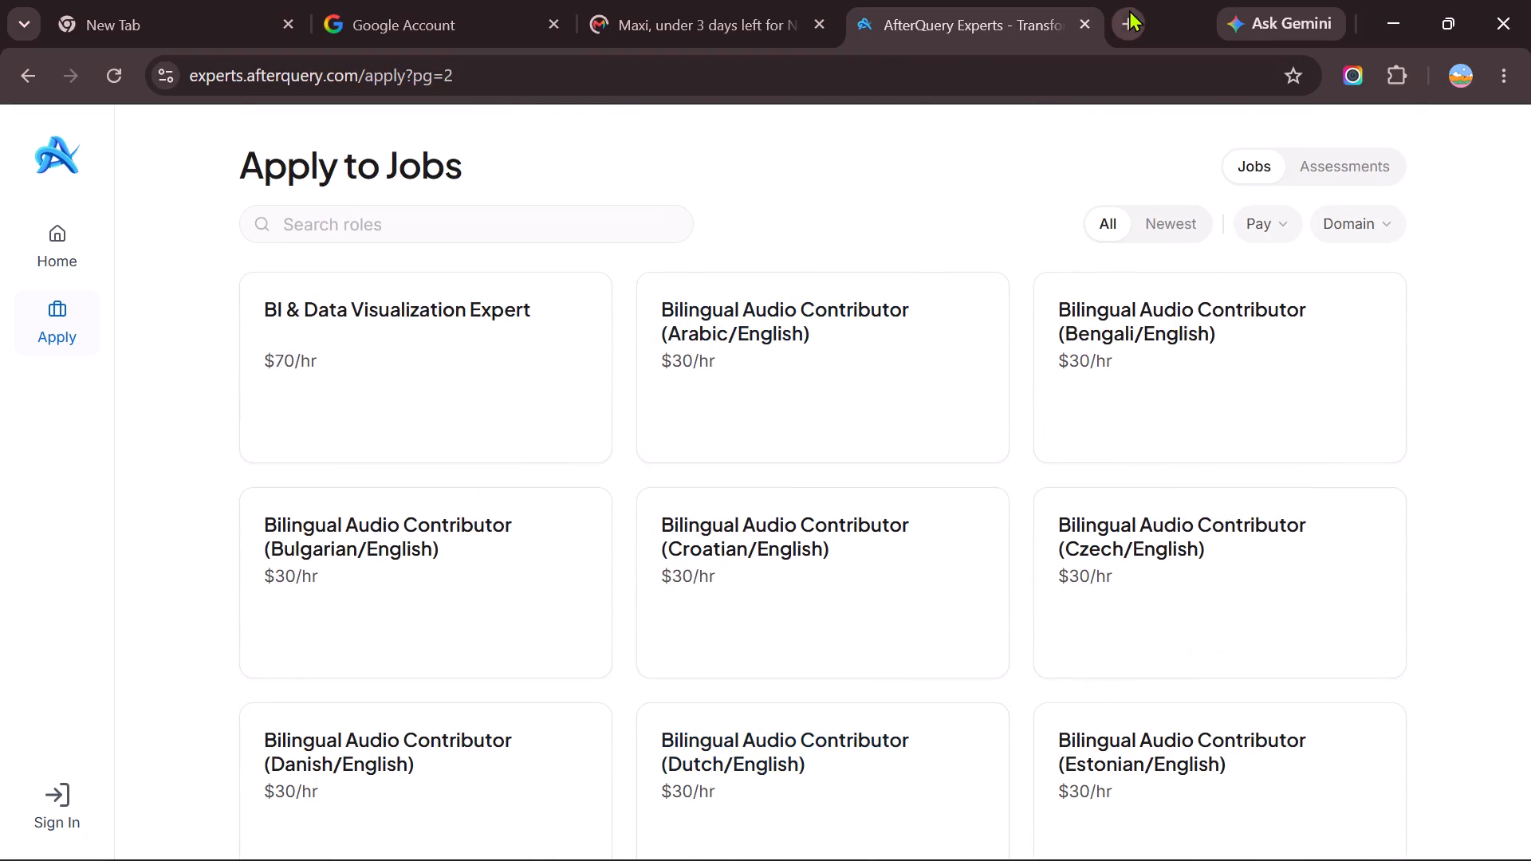
Open a new browser tab and start an address or search entry in it.
left_click(1128, 10)
left_click(1128, 10)
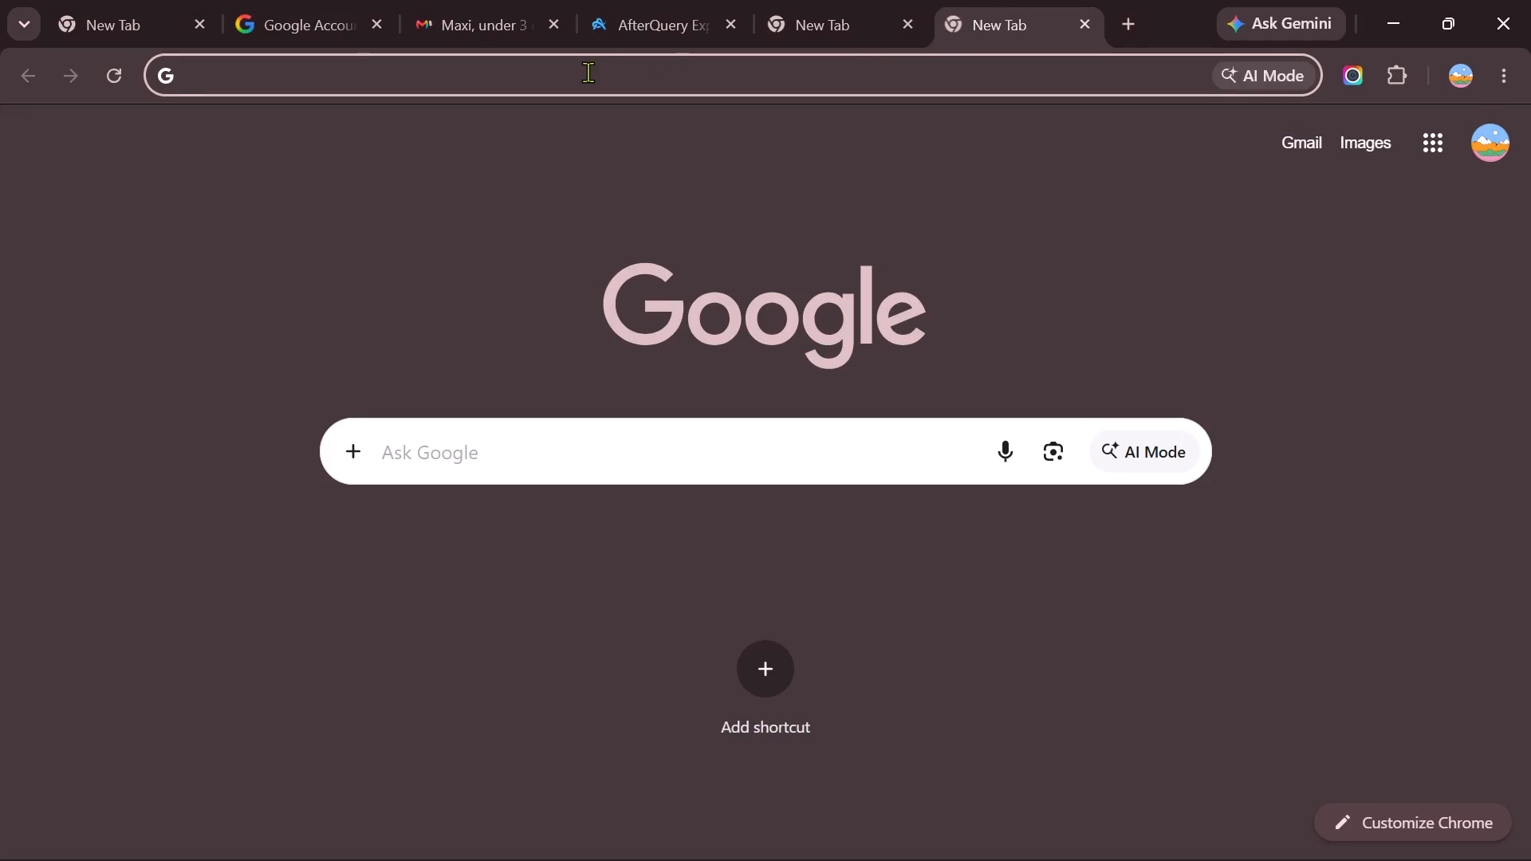
left_click(588, 72)
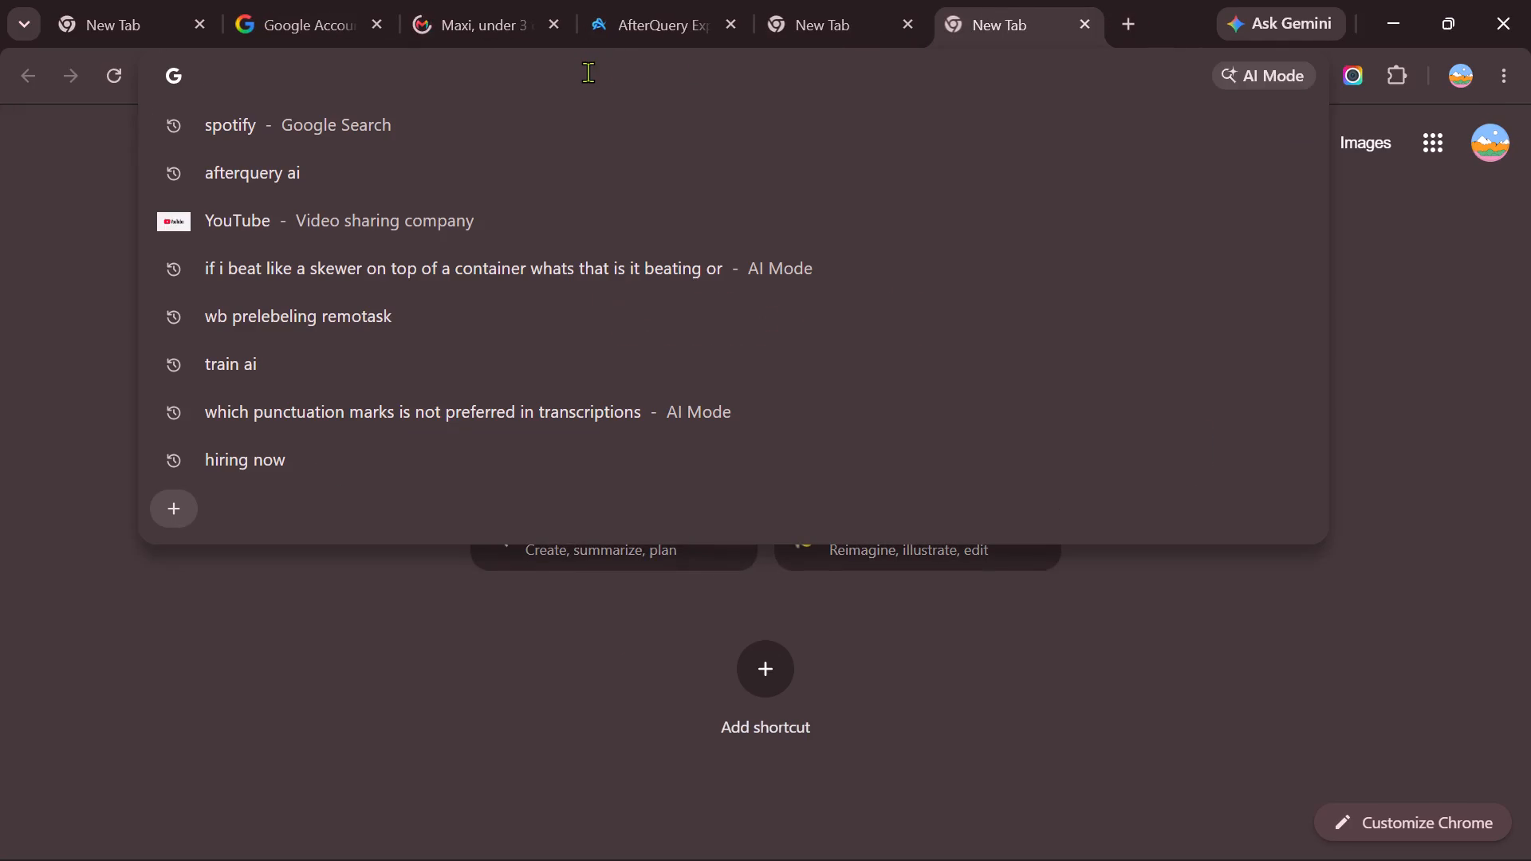
Search the web for "canvas design" and open the Canva website from the results.
type("canva")
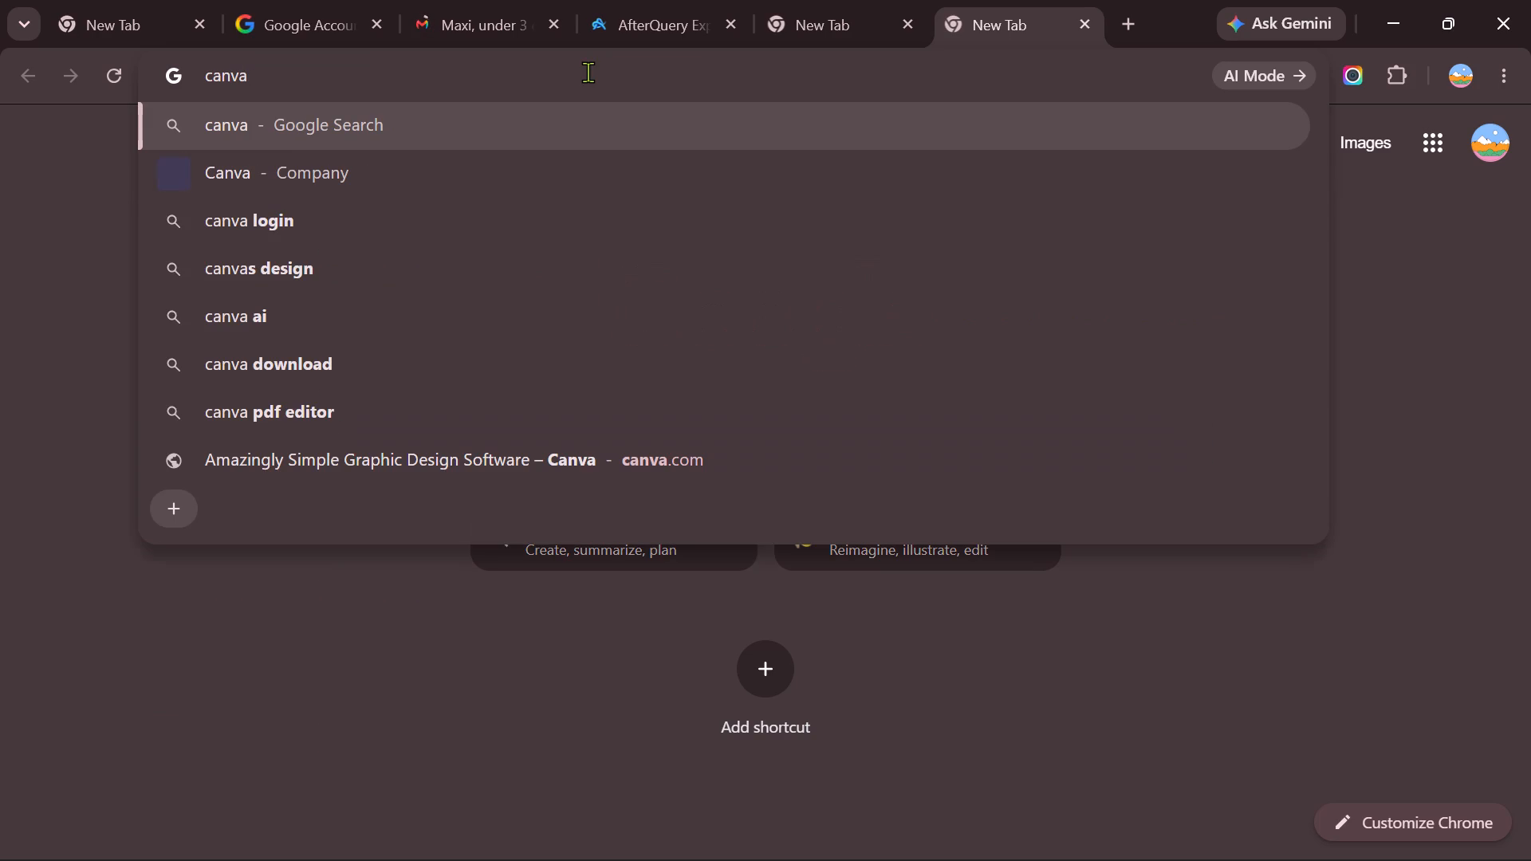
left_click(340, 267)
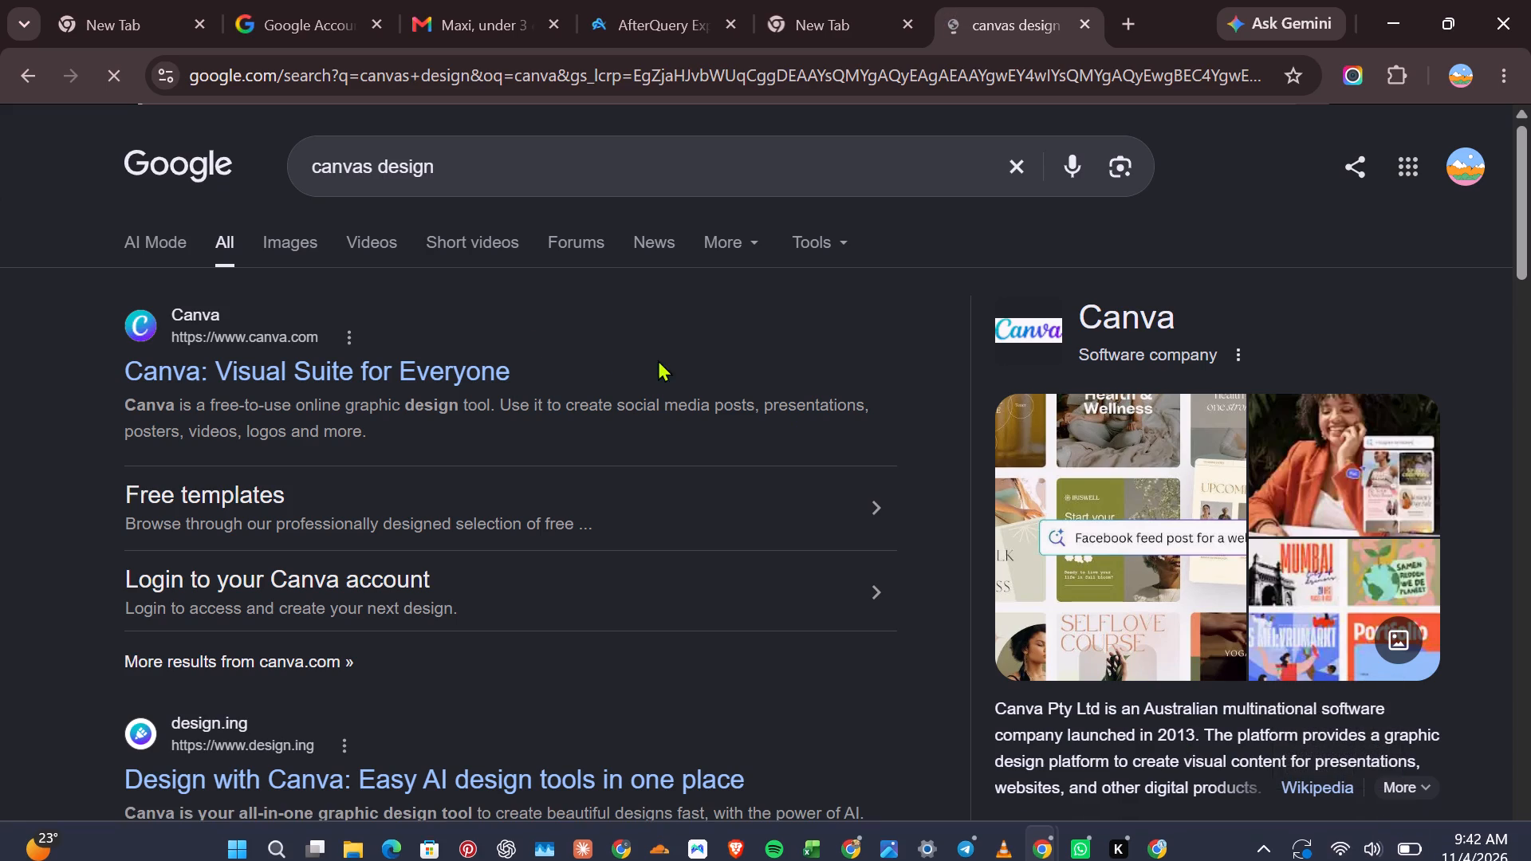
left_click(368, 368)
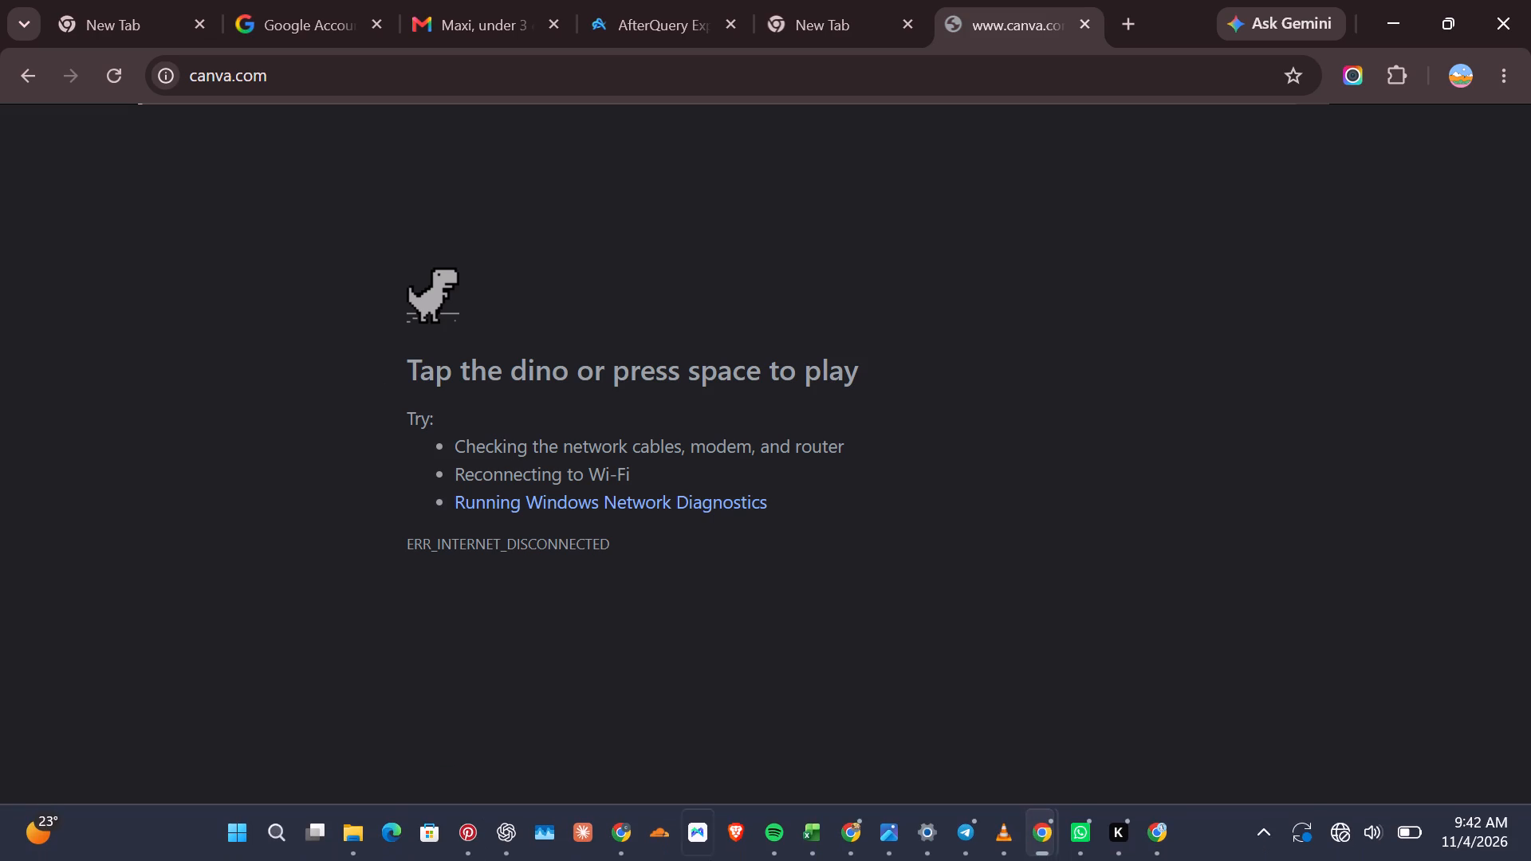
Connect the computer to the Solitaire Wi-Fi network, keeping automatic connection enabled.
left_click(1332, 834)
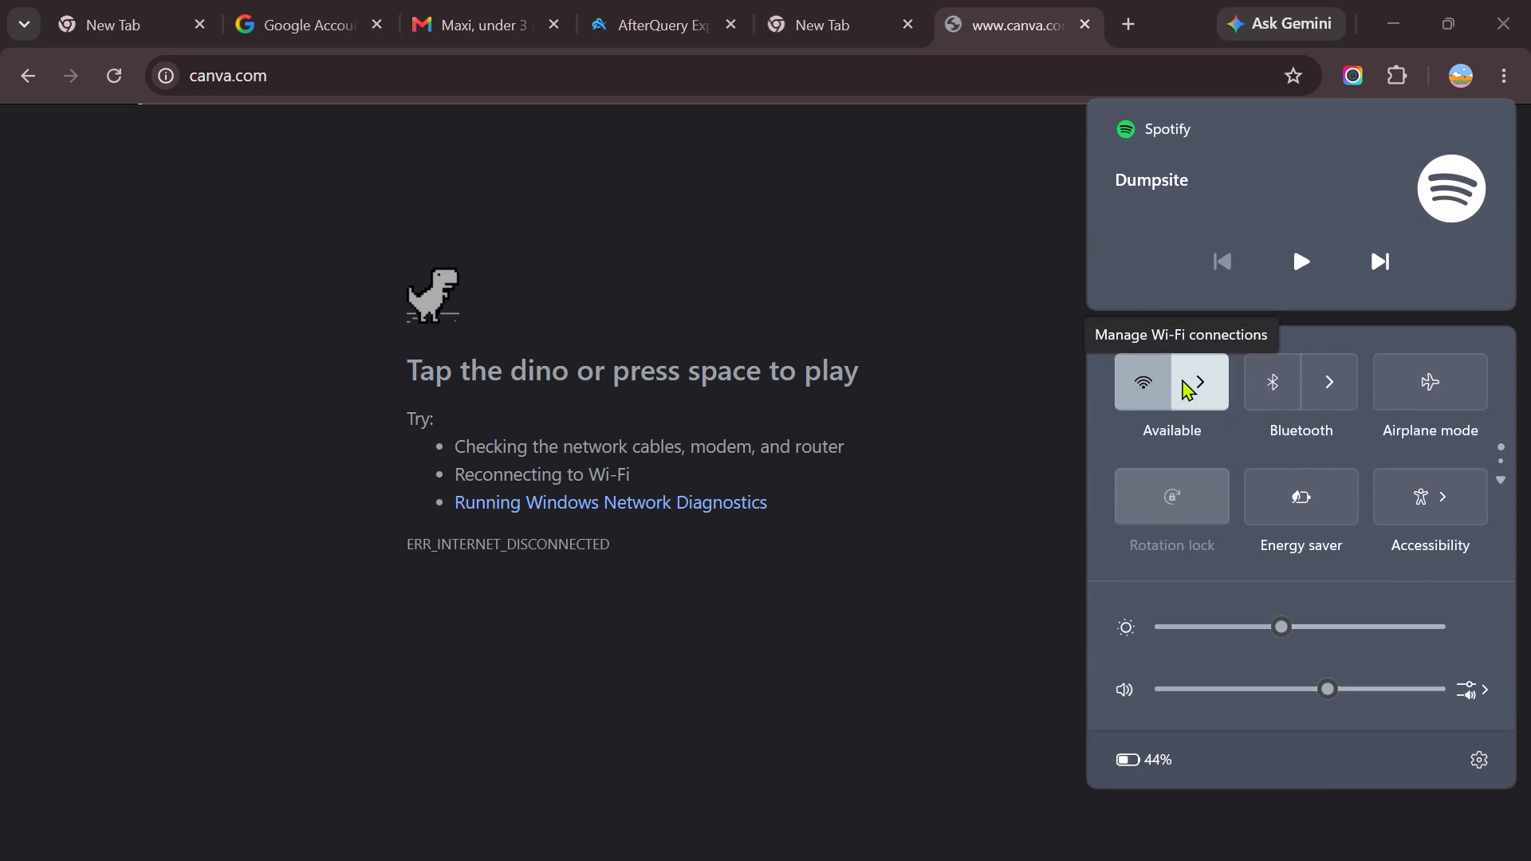
left_click(1182, 379)
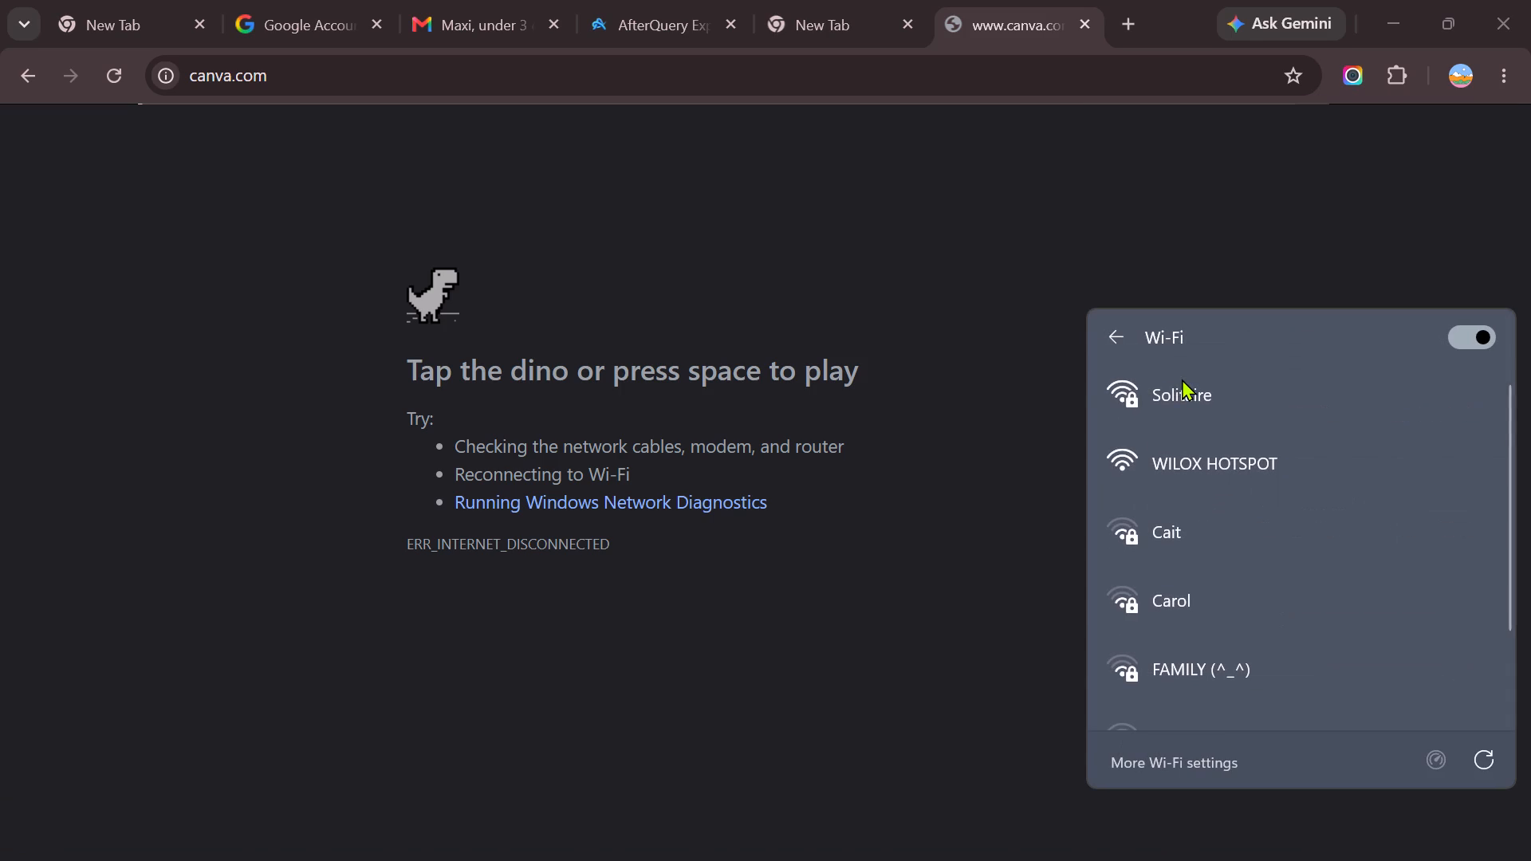
left_click(1190, 387)
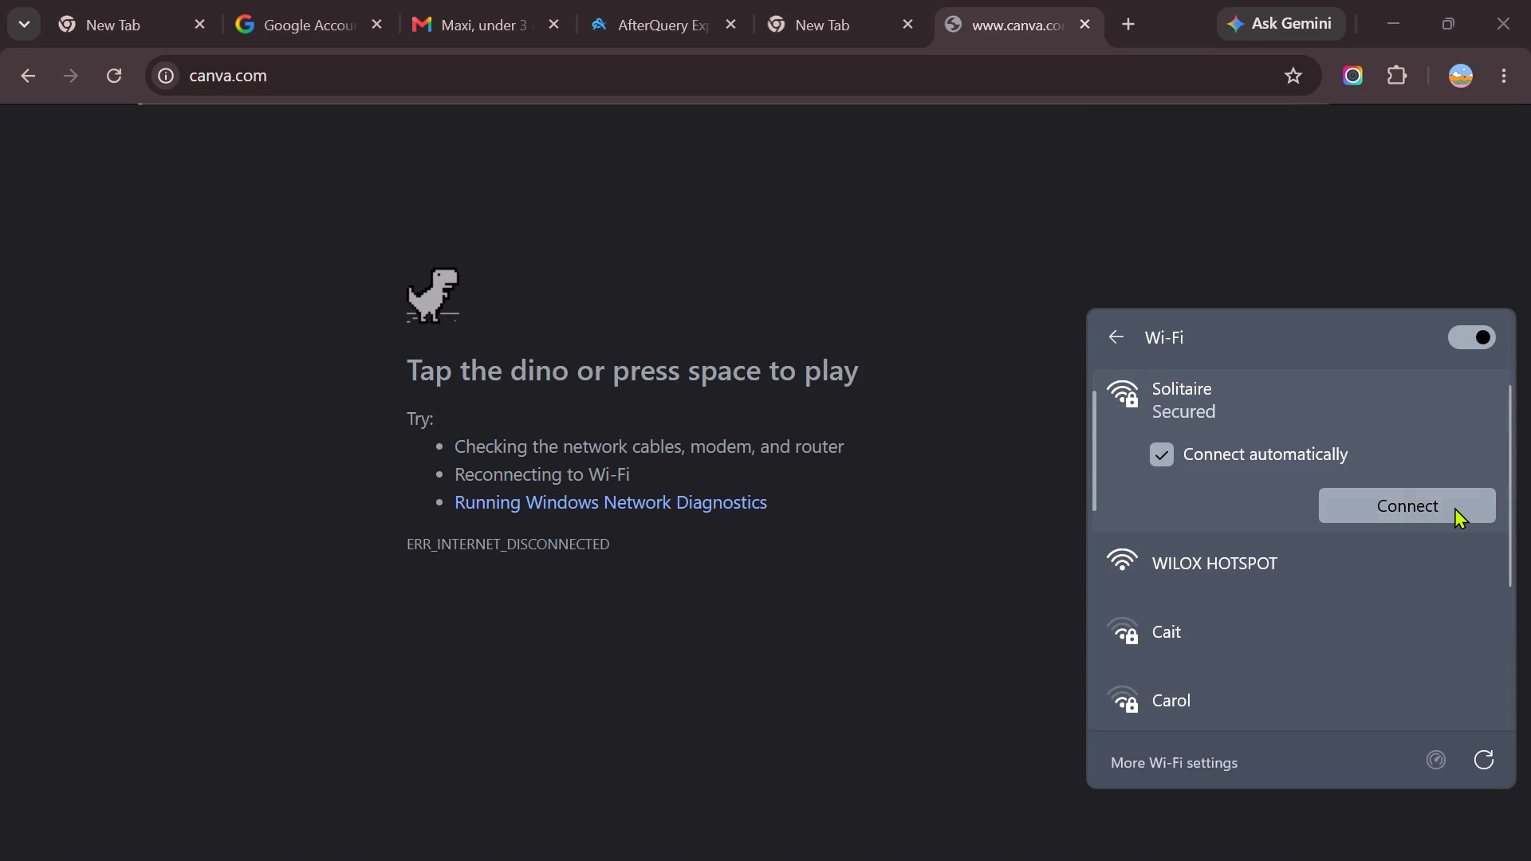
left_click(1435, 510)
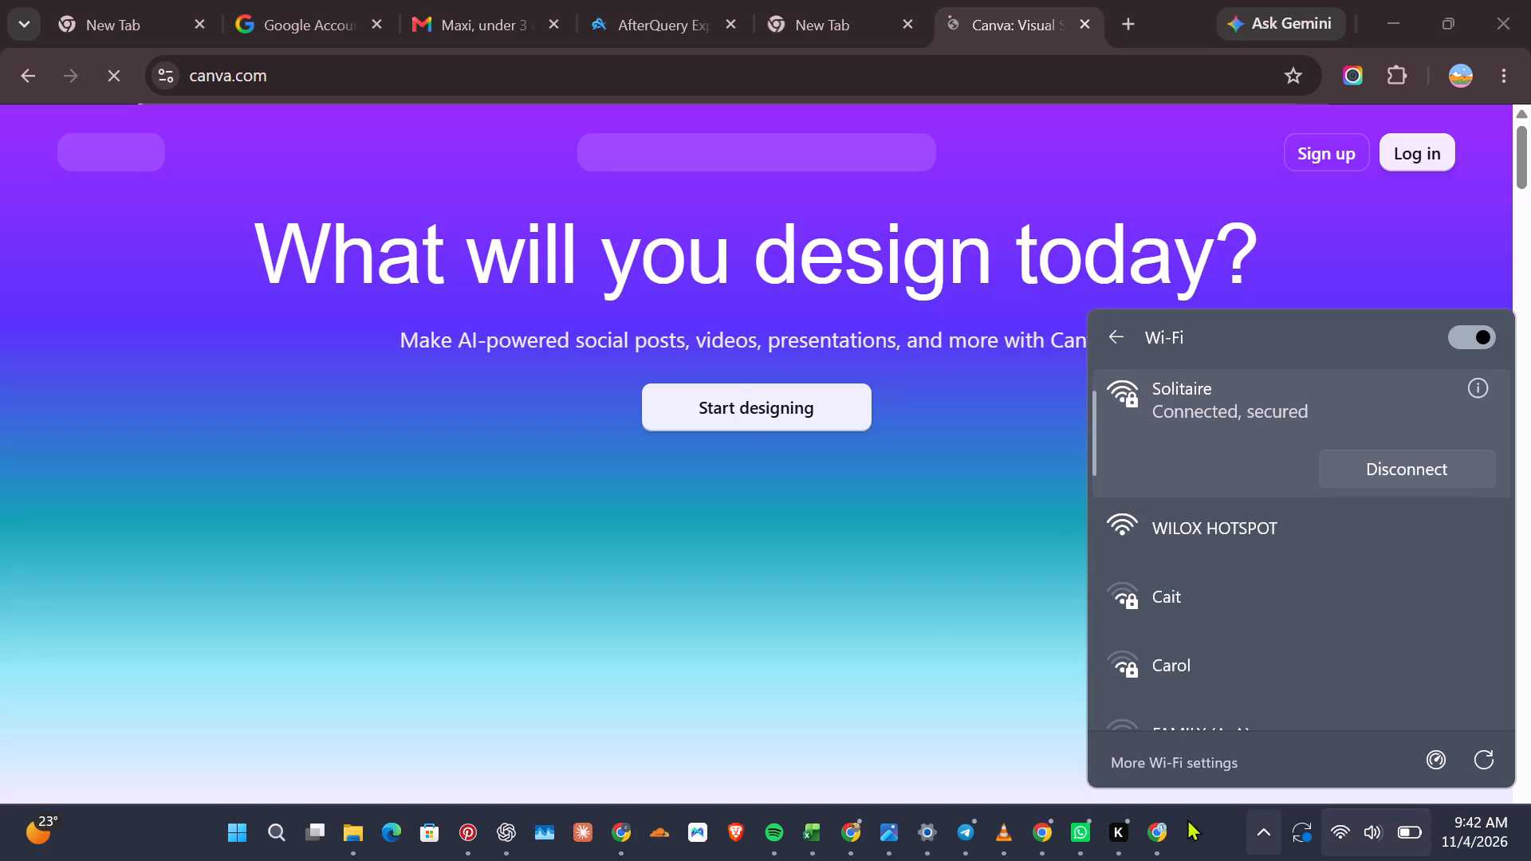
Start designing on the Canva home page and sign in with the suggested Google account.
left_click(730, 399)
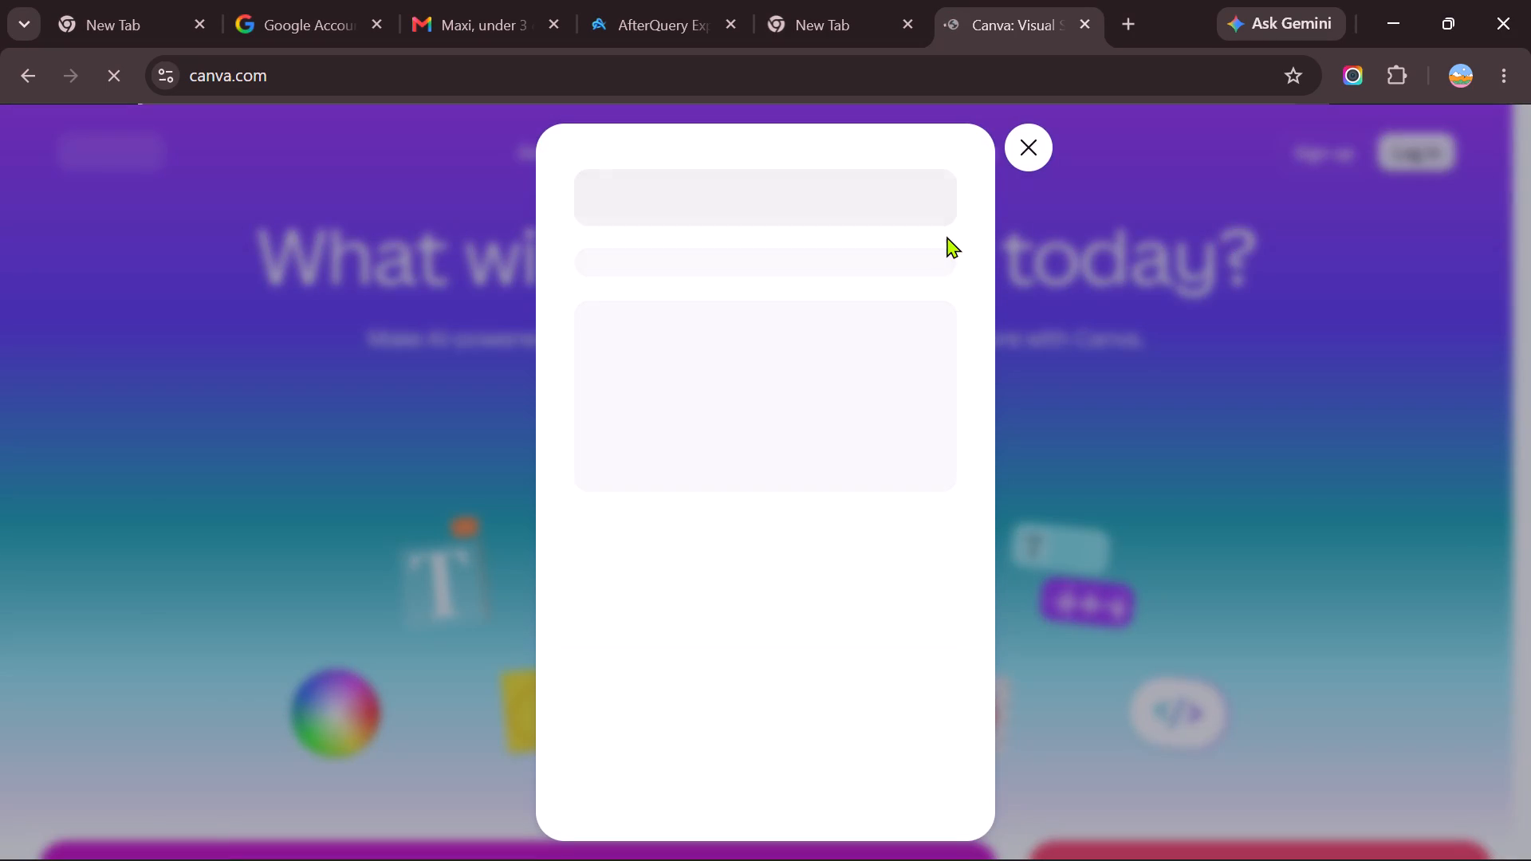
key("F10")
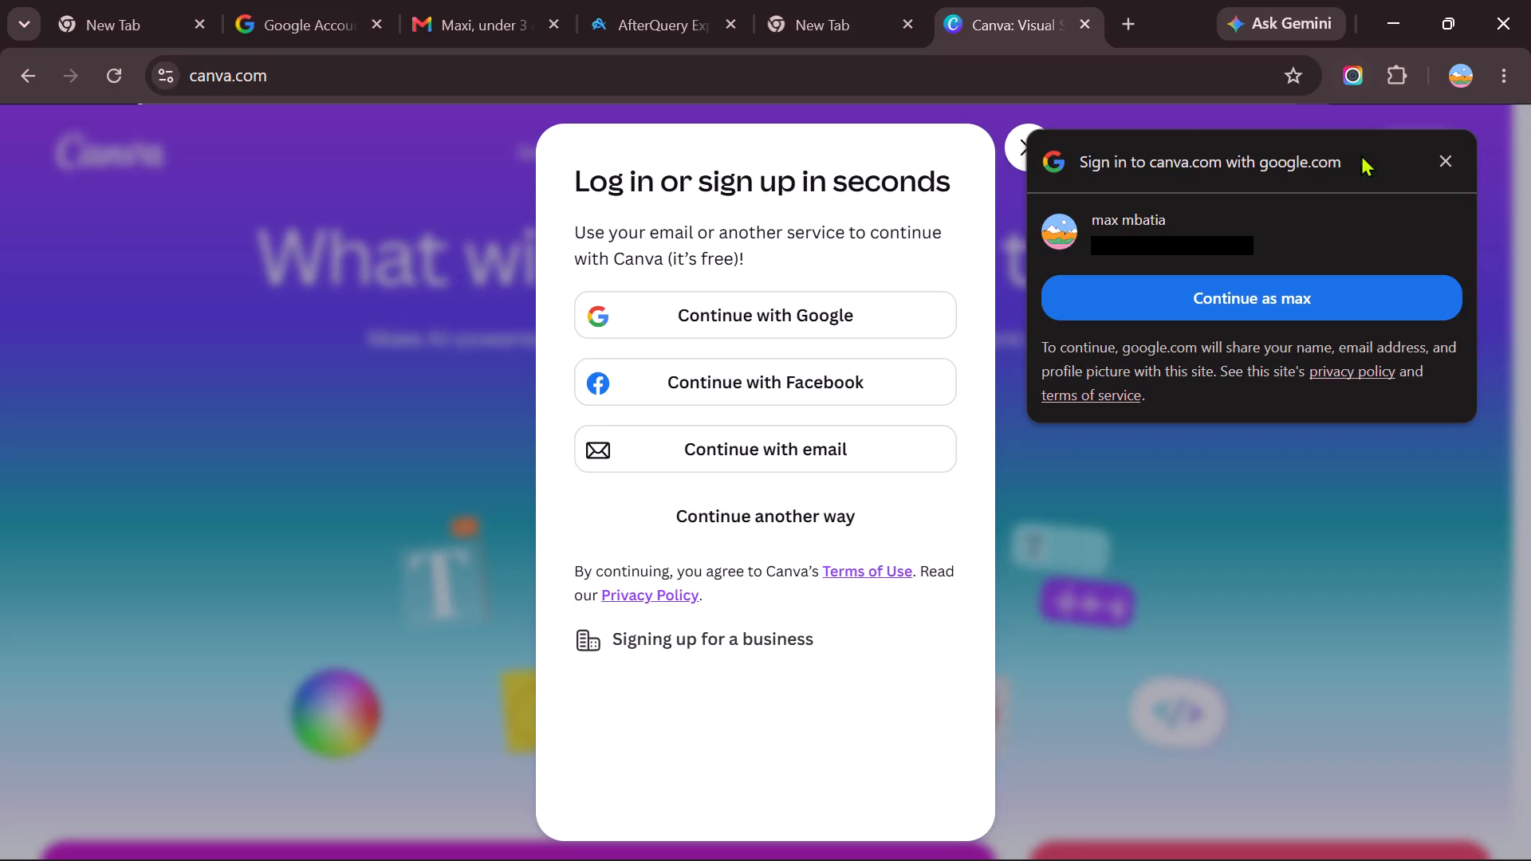
left_click(1264, 293)
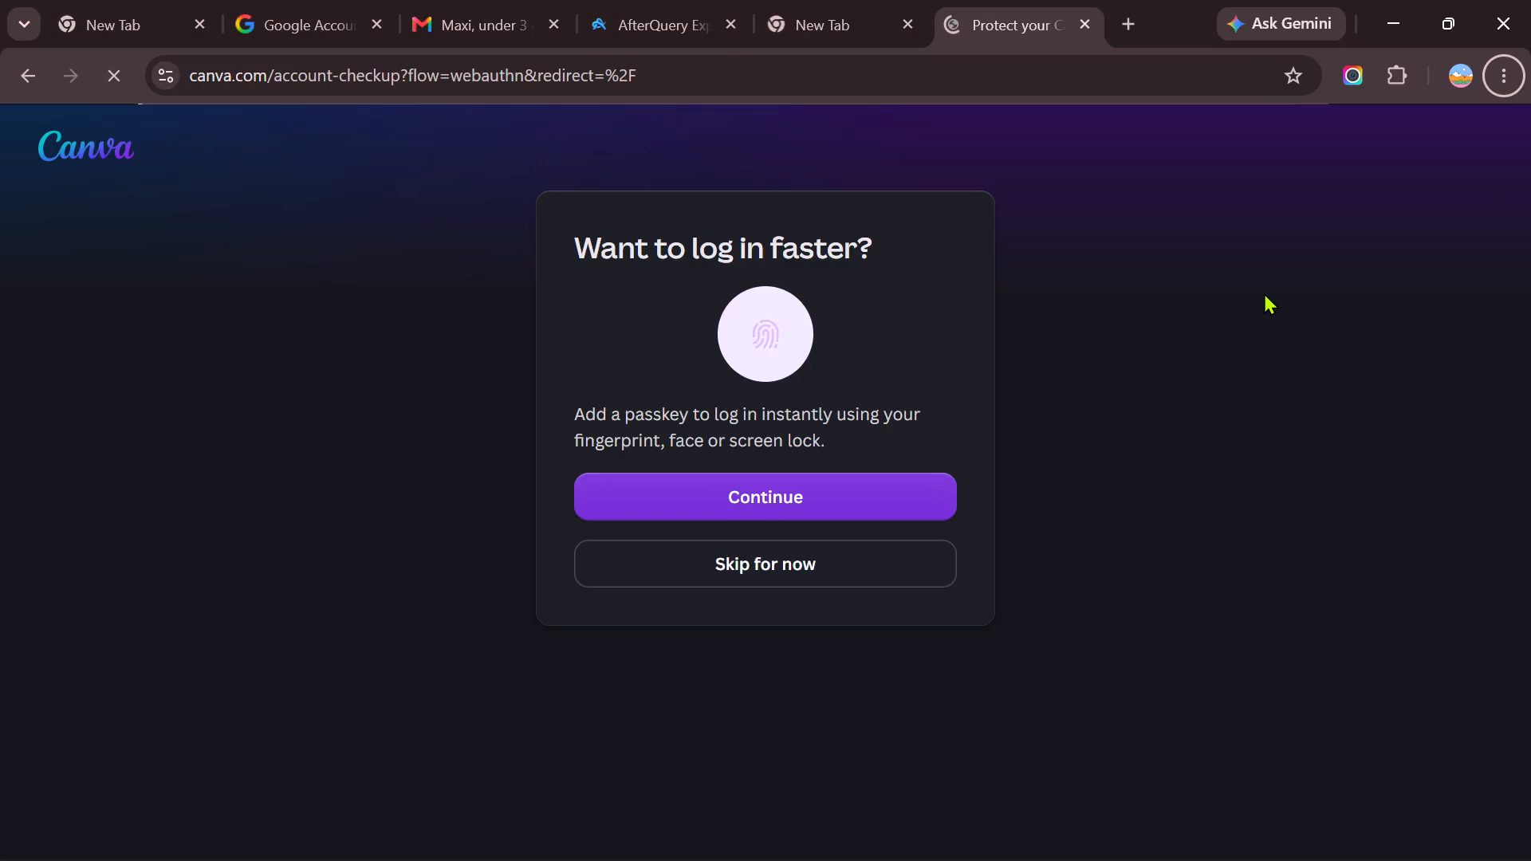
Skip adding a passkey and close the Canva Business free-trial offer to reach the home page.
left_click(851, 564)
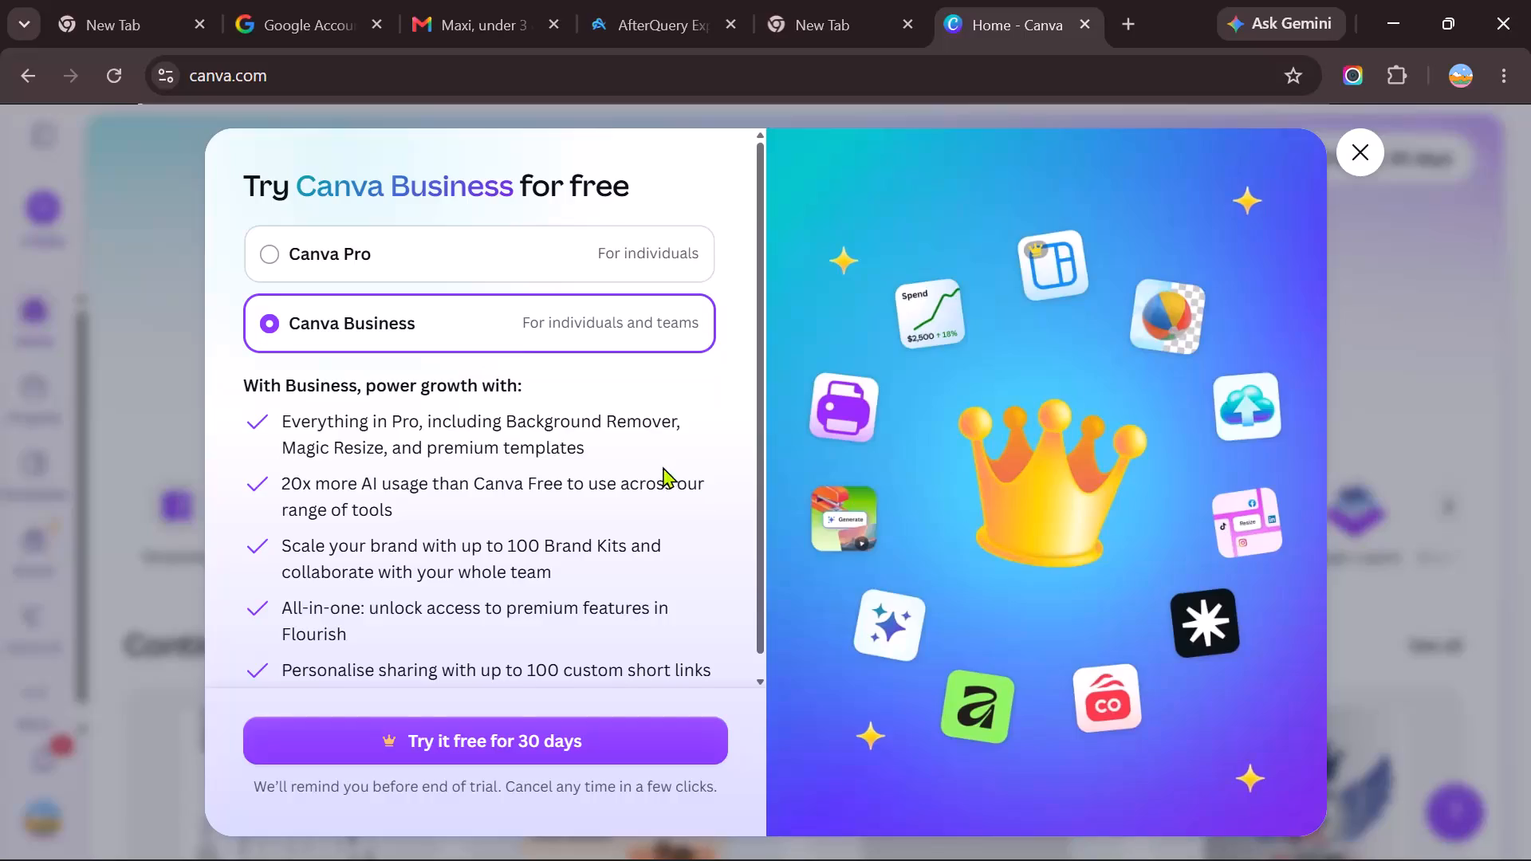
left_click(474, 725)
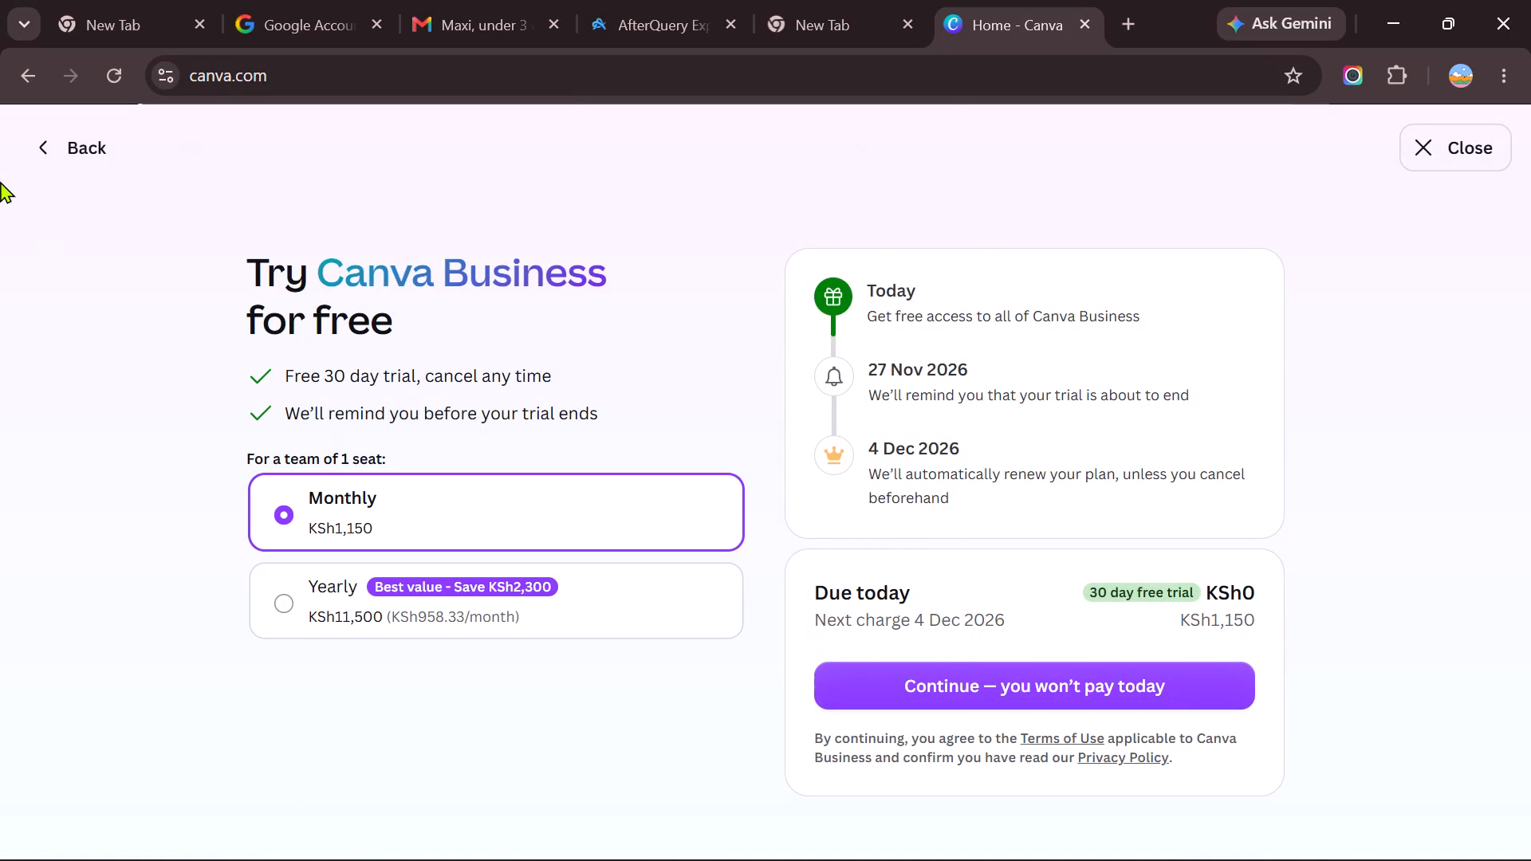
left_click(1415, 159)
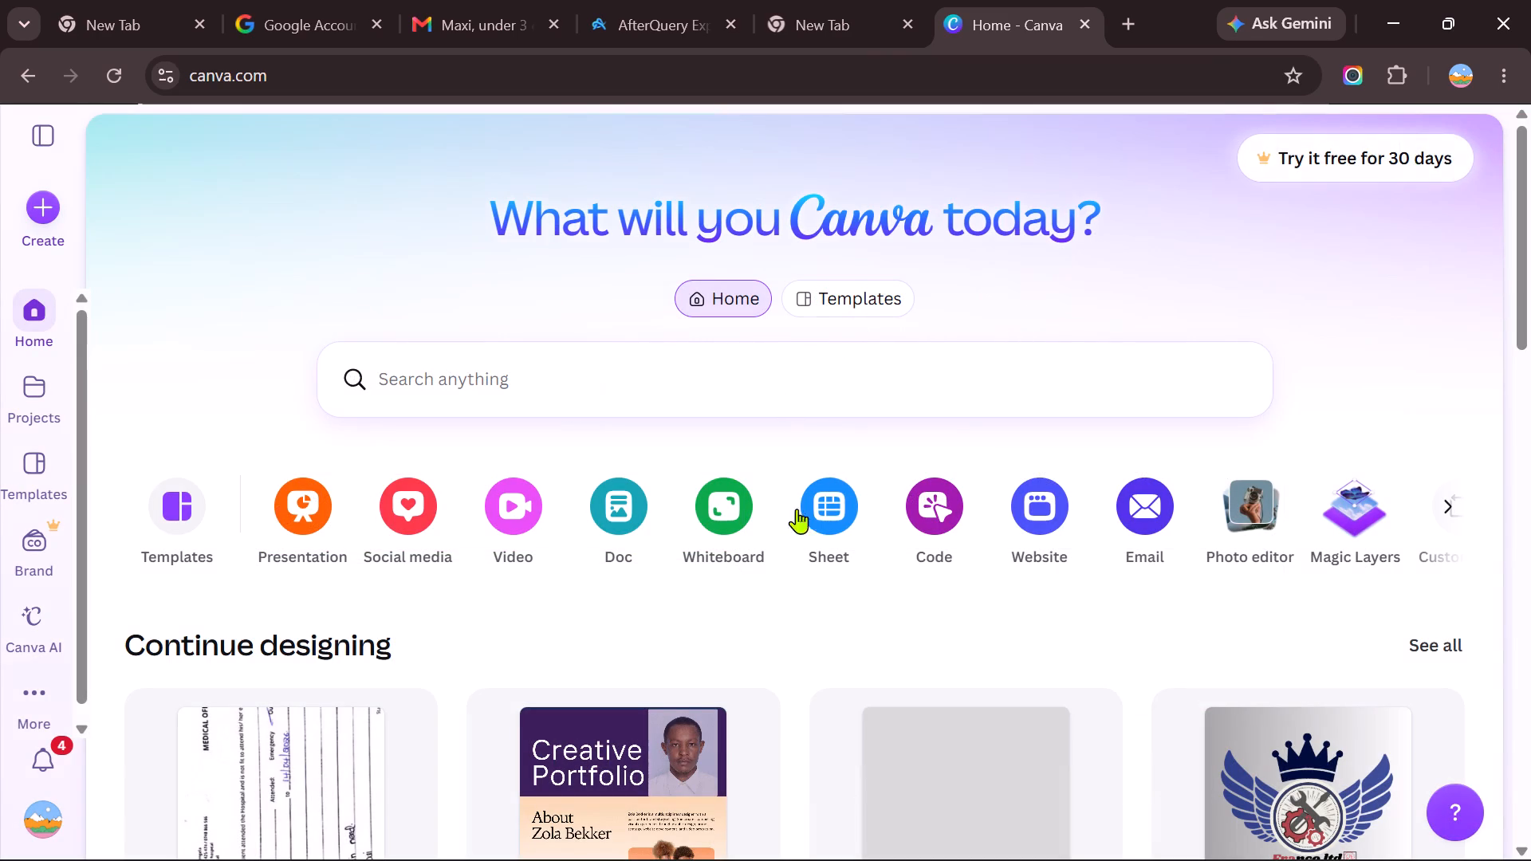
Open the Logo category from the template categories on the Canva home page.
scroll(765, 548, "down", 3)
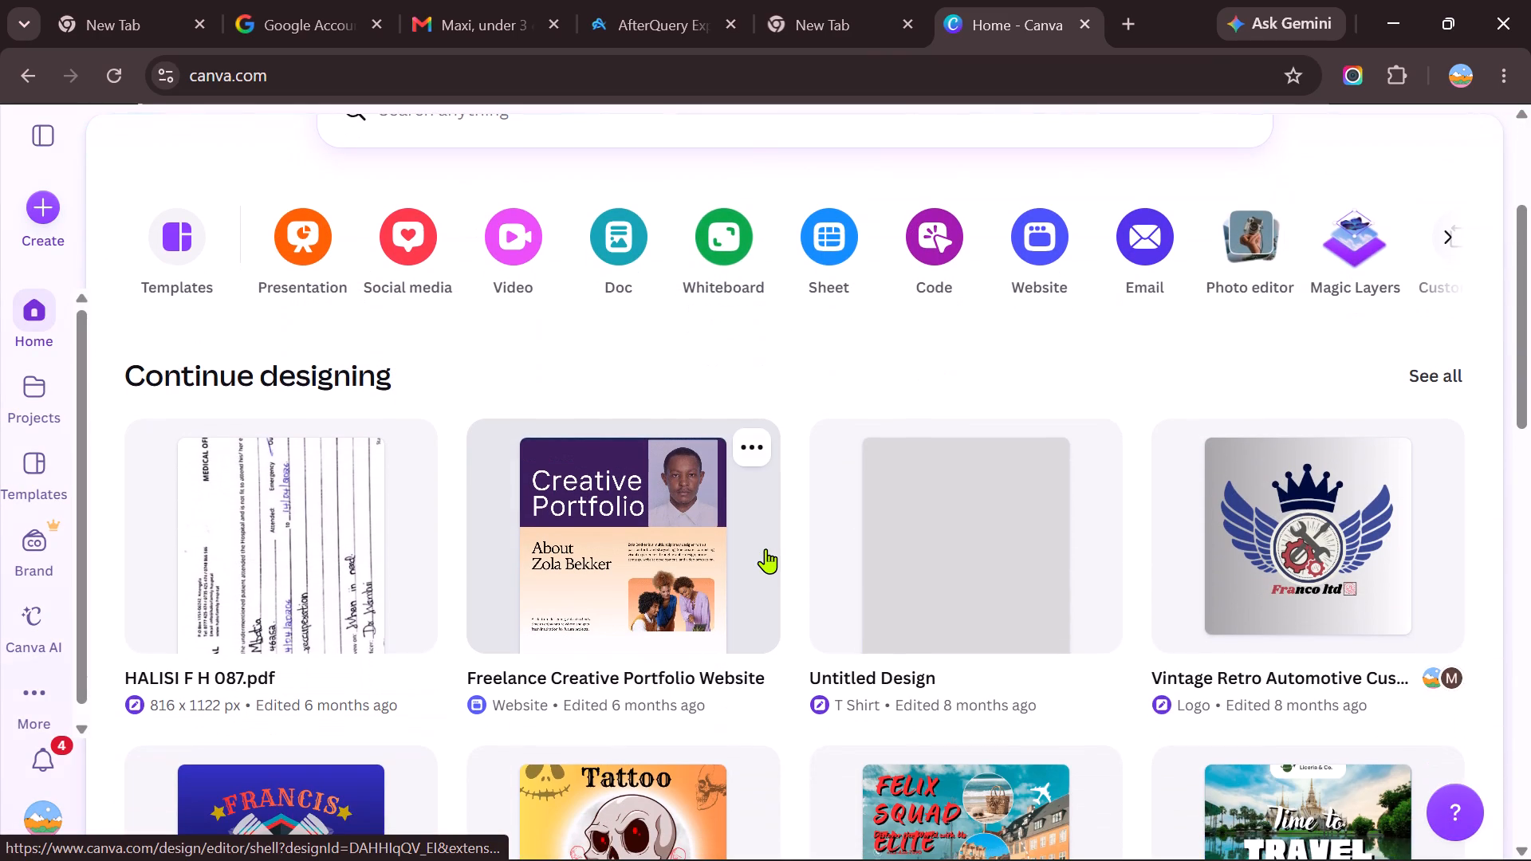
scroll(765, 548, "right", 3)
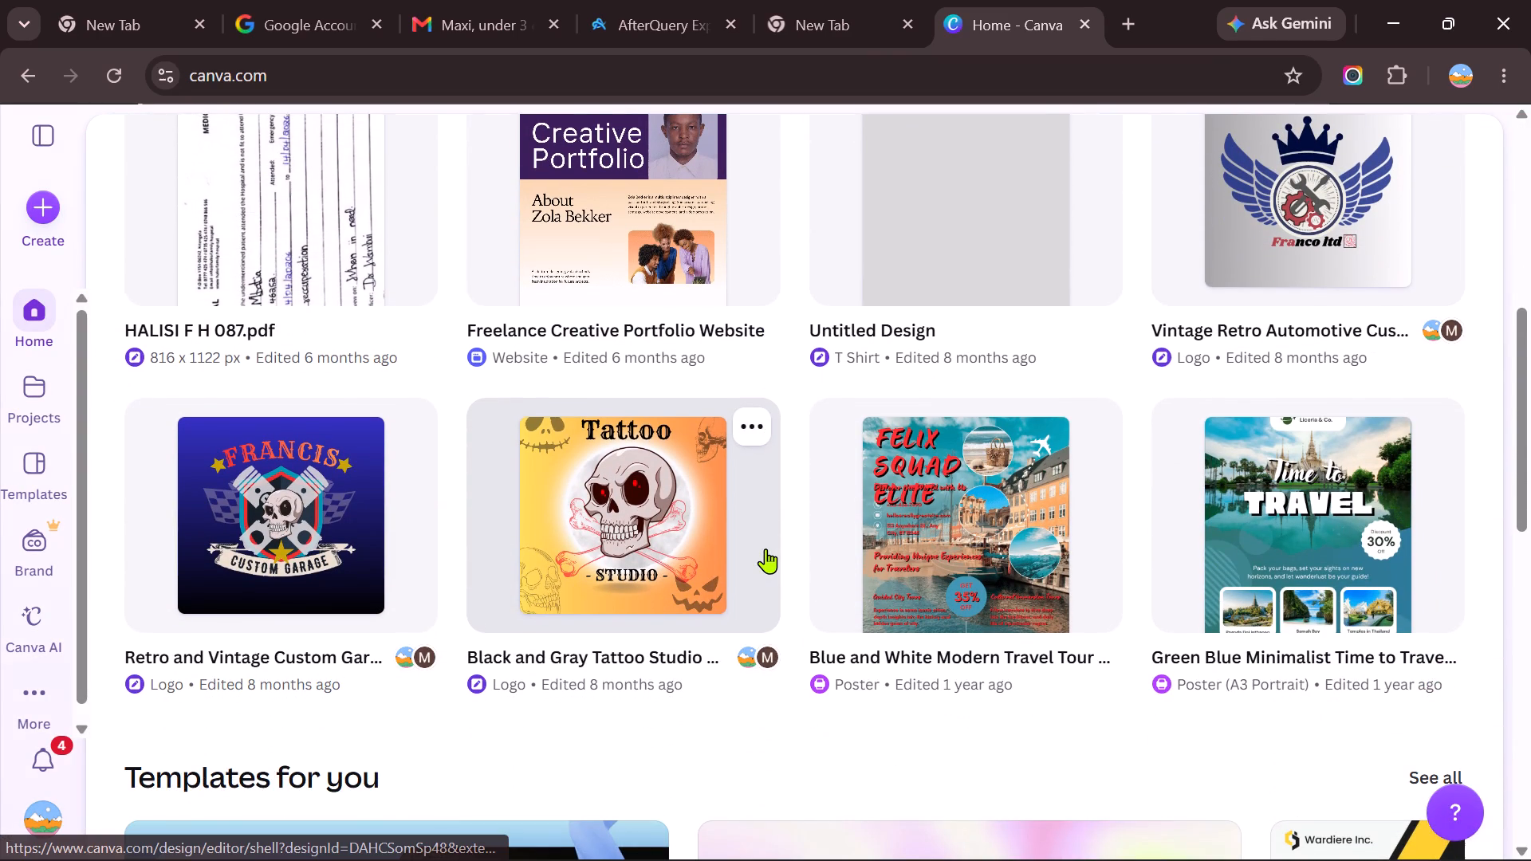
scroll(765, 548, "down", 1)
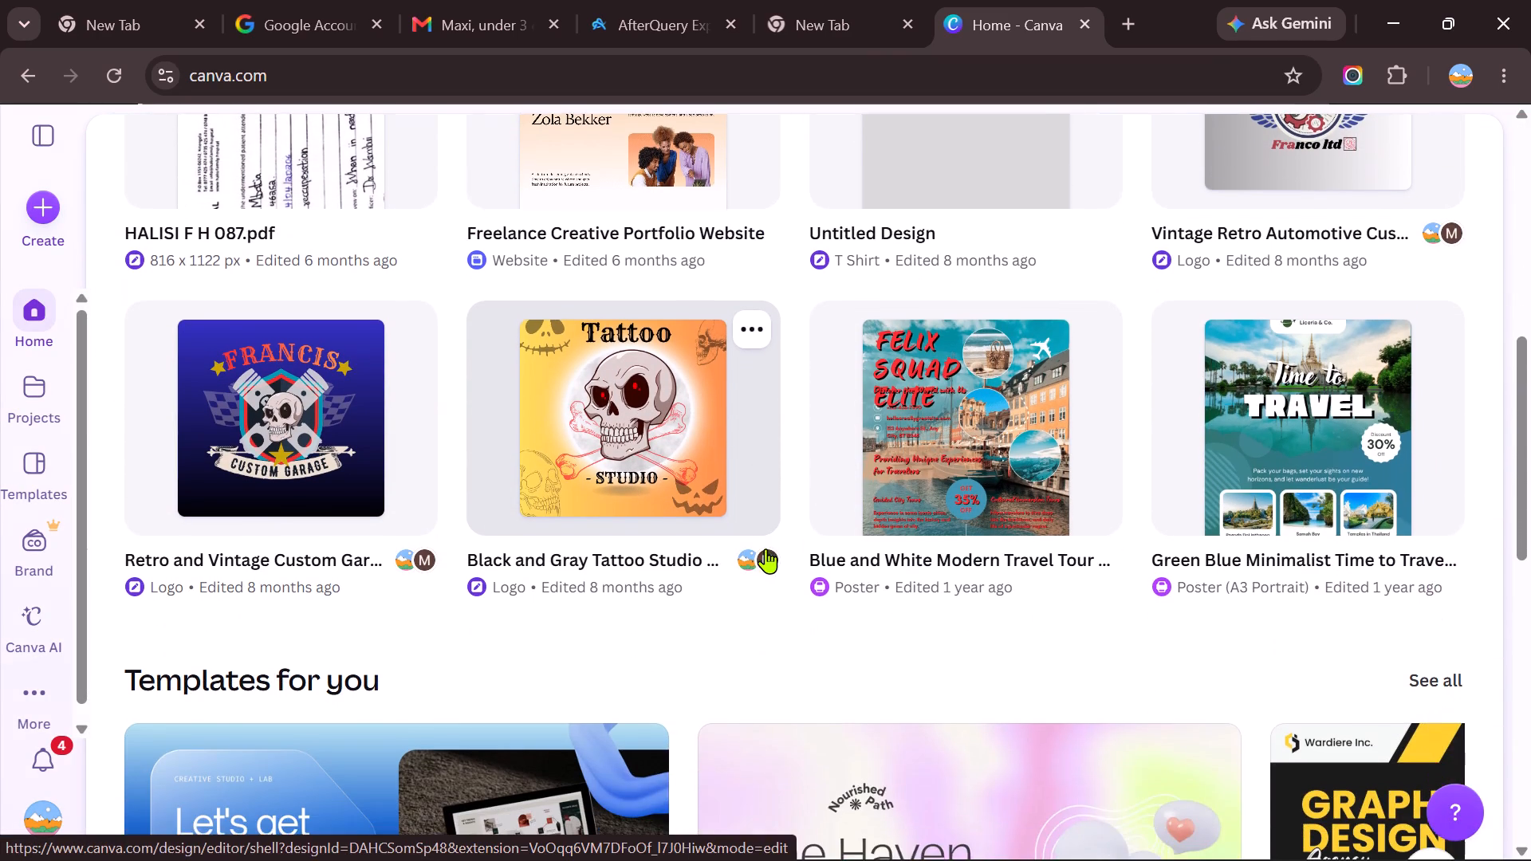
scroll(765, 548, "down", 5)
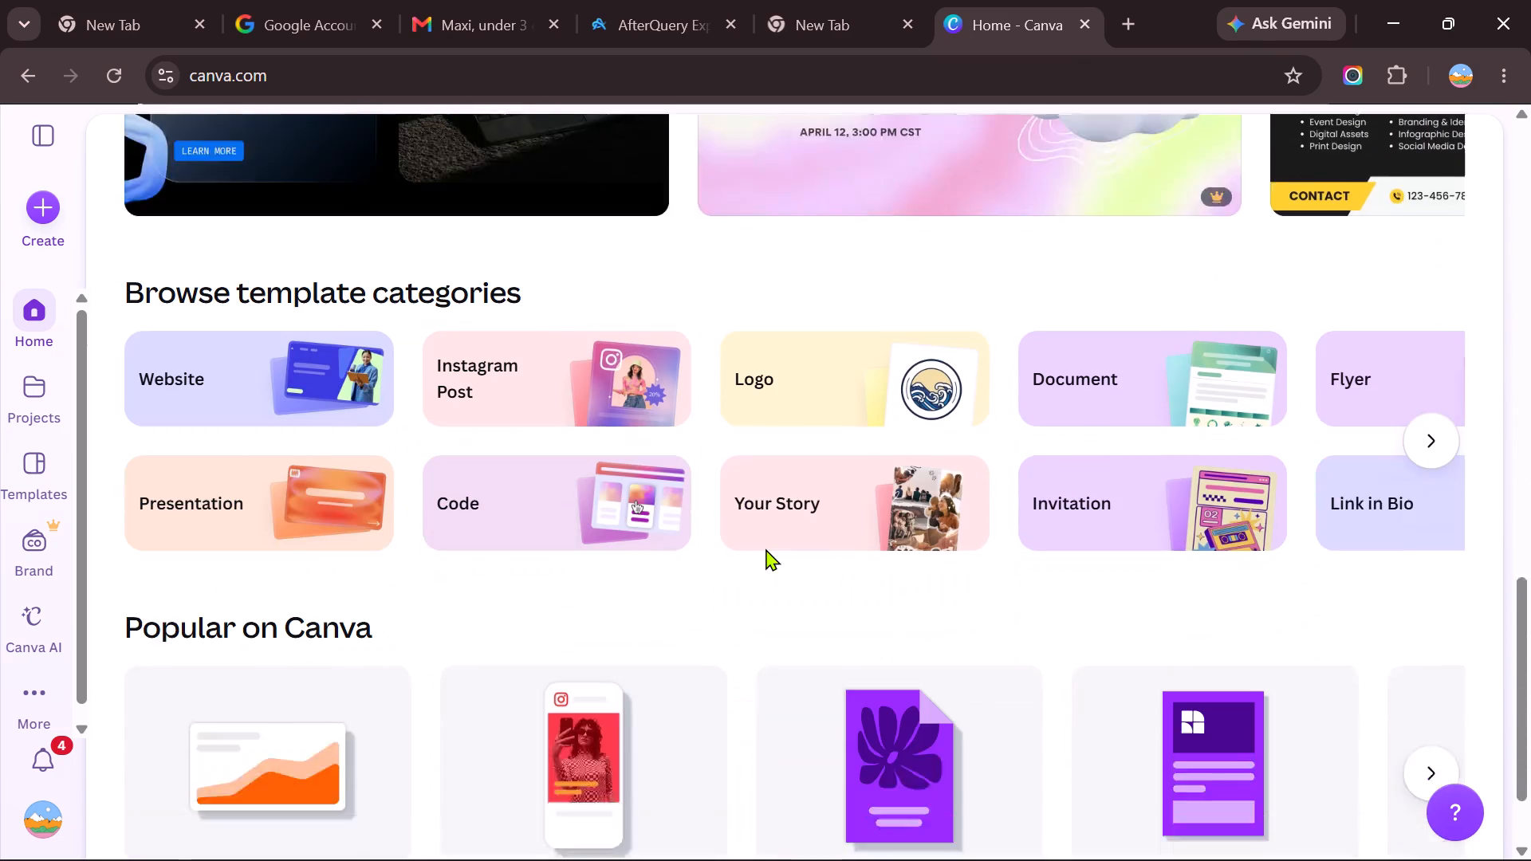
scroll(765, 548, "down", 2)
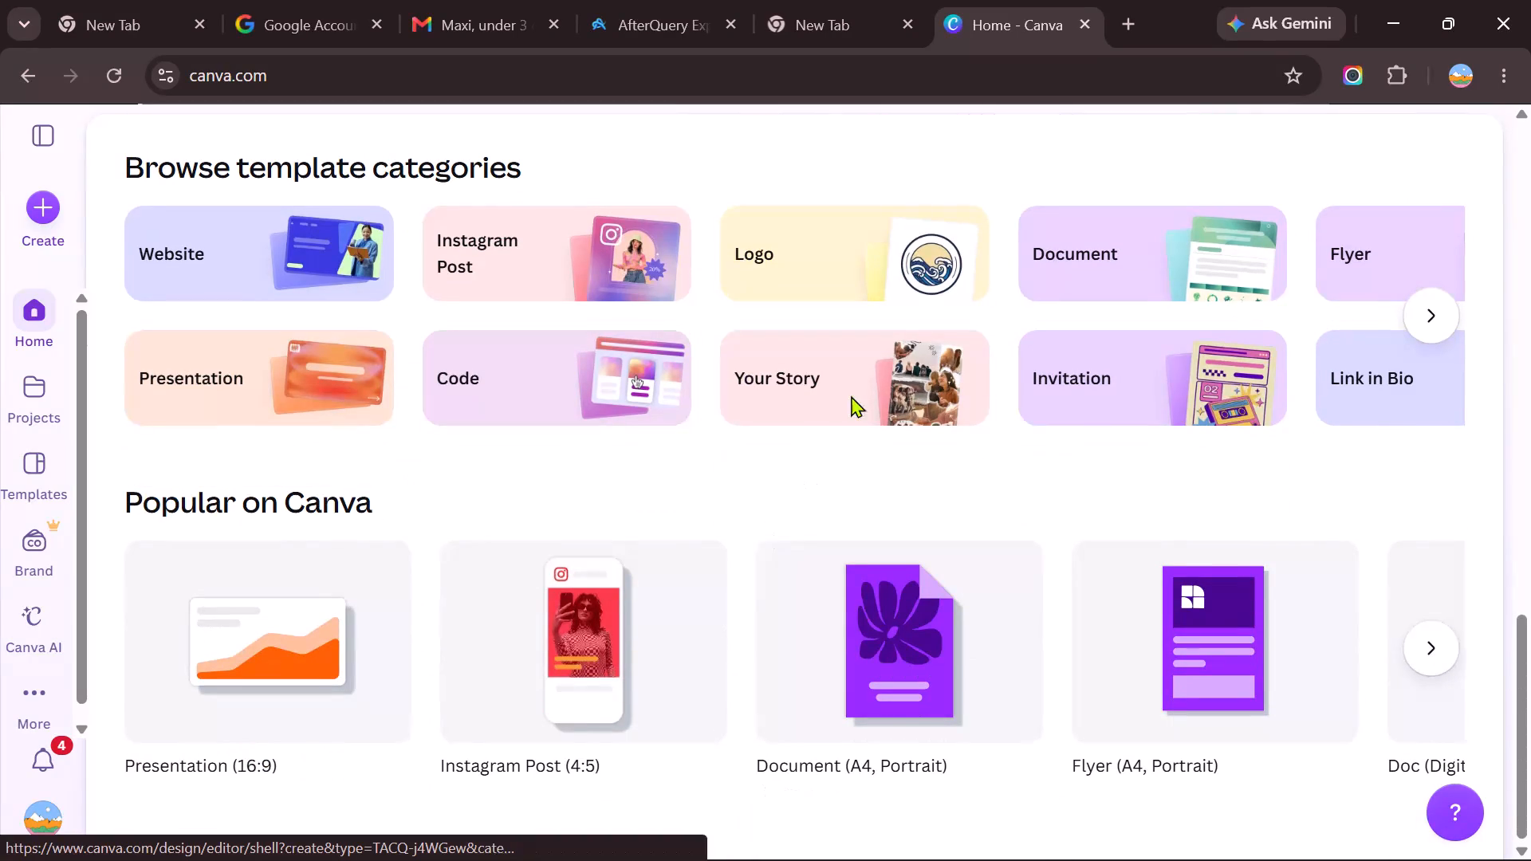
left_click(845, 268)
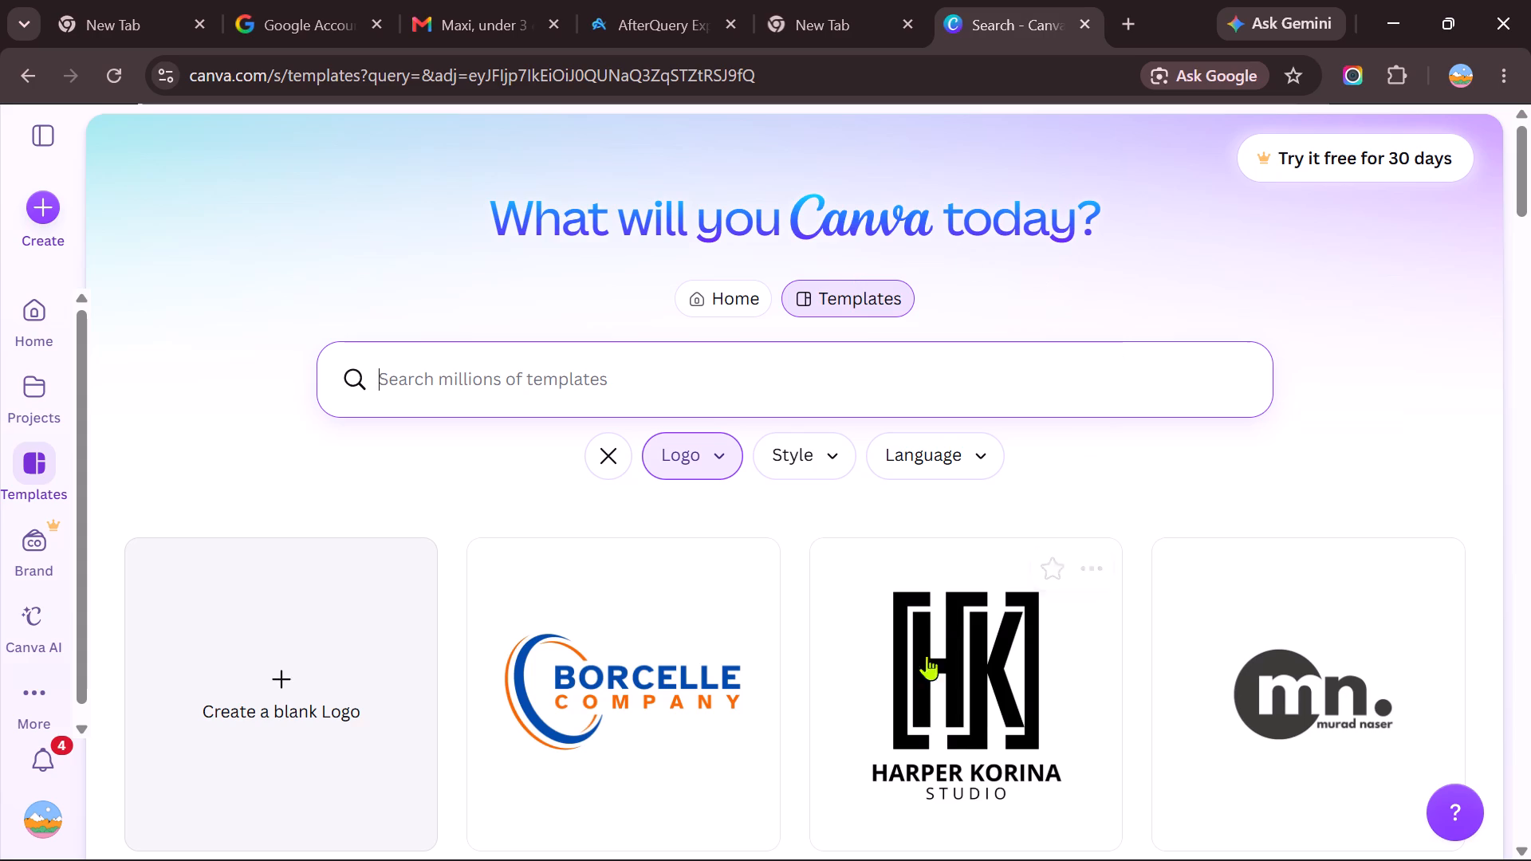
Browse the general logo templates for a suitable design.
scroll(888, 743, "down", 3)
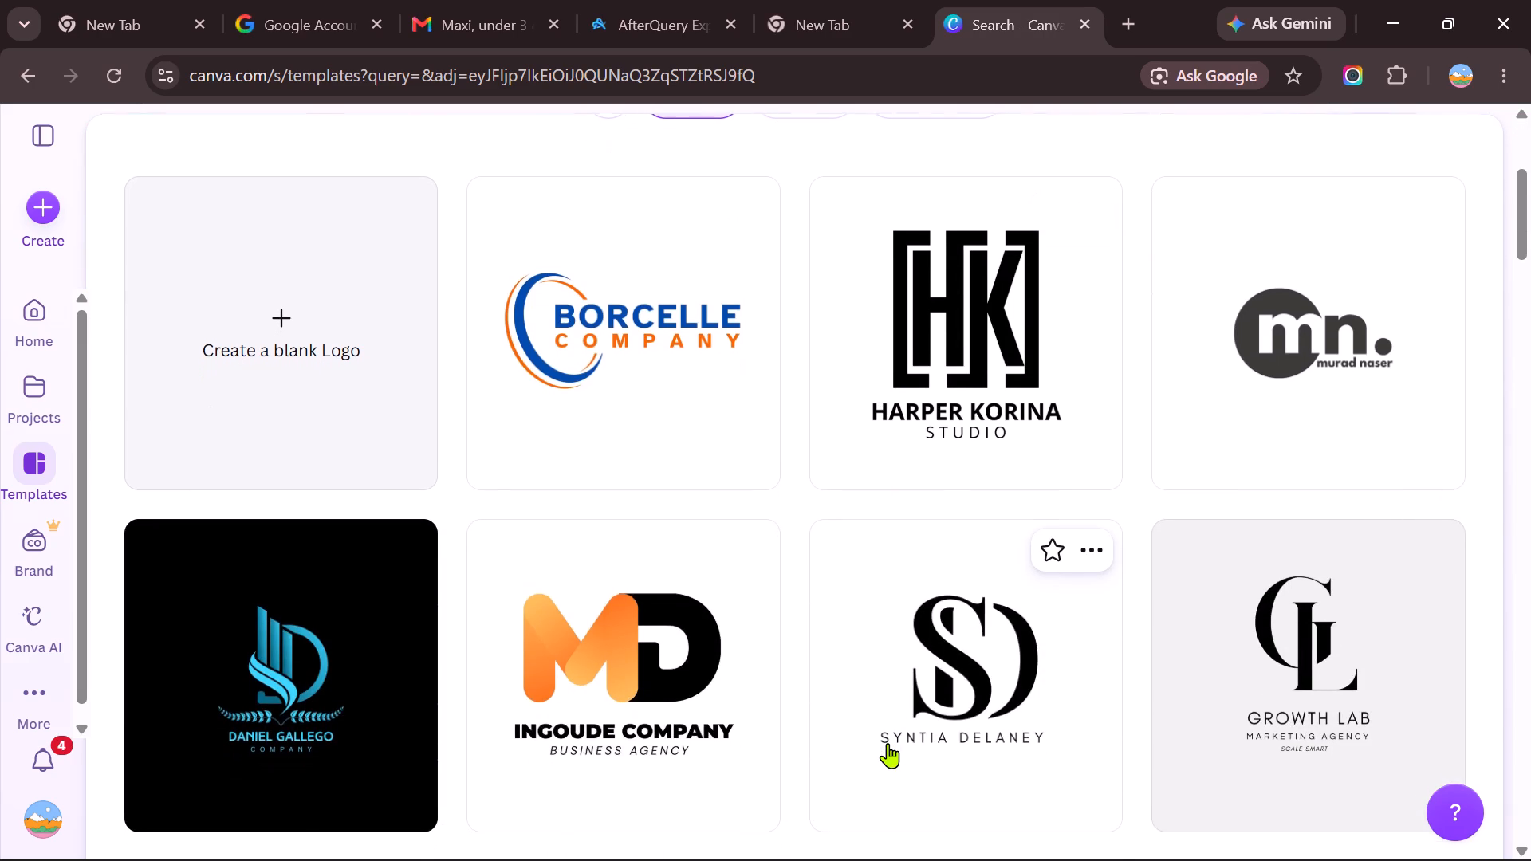
scroll(888, 743, "down", 6)
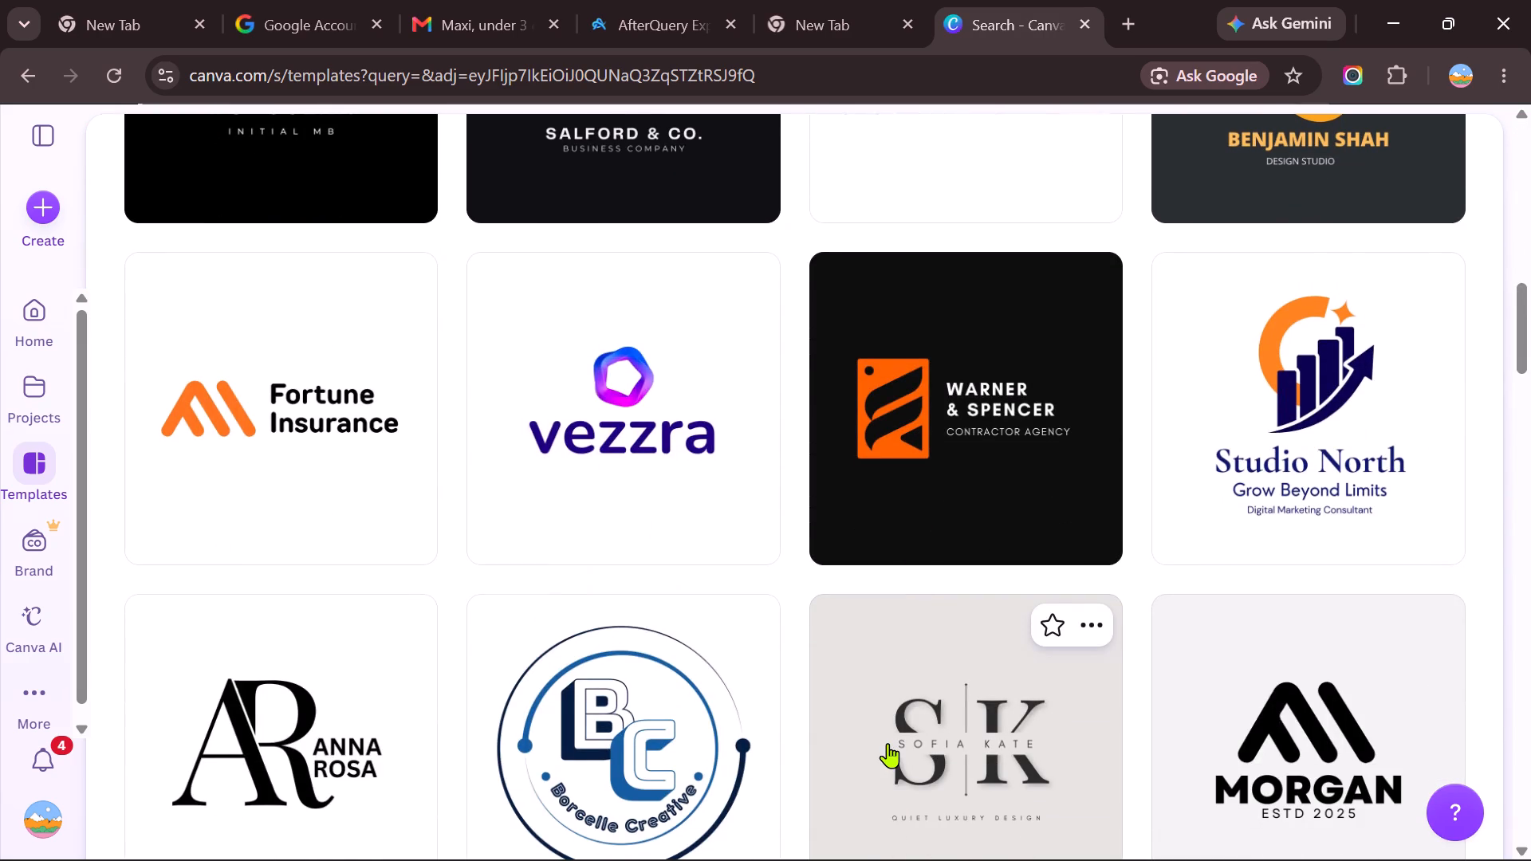
scroll(888, 743, "down", 6)
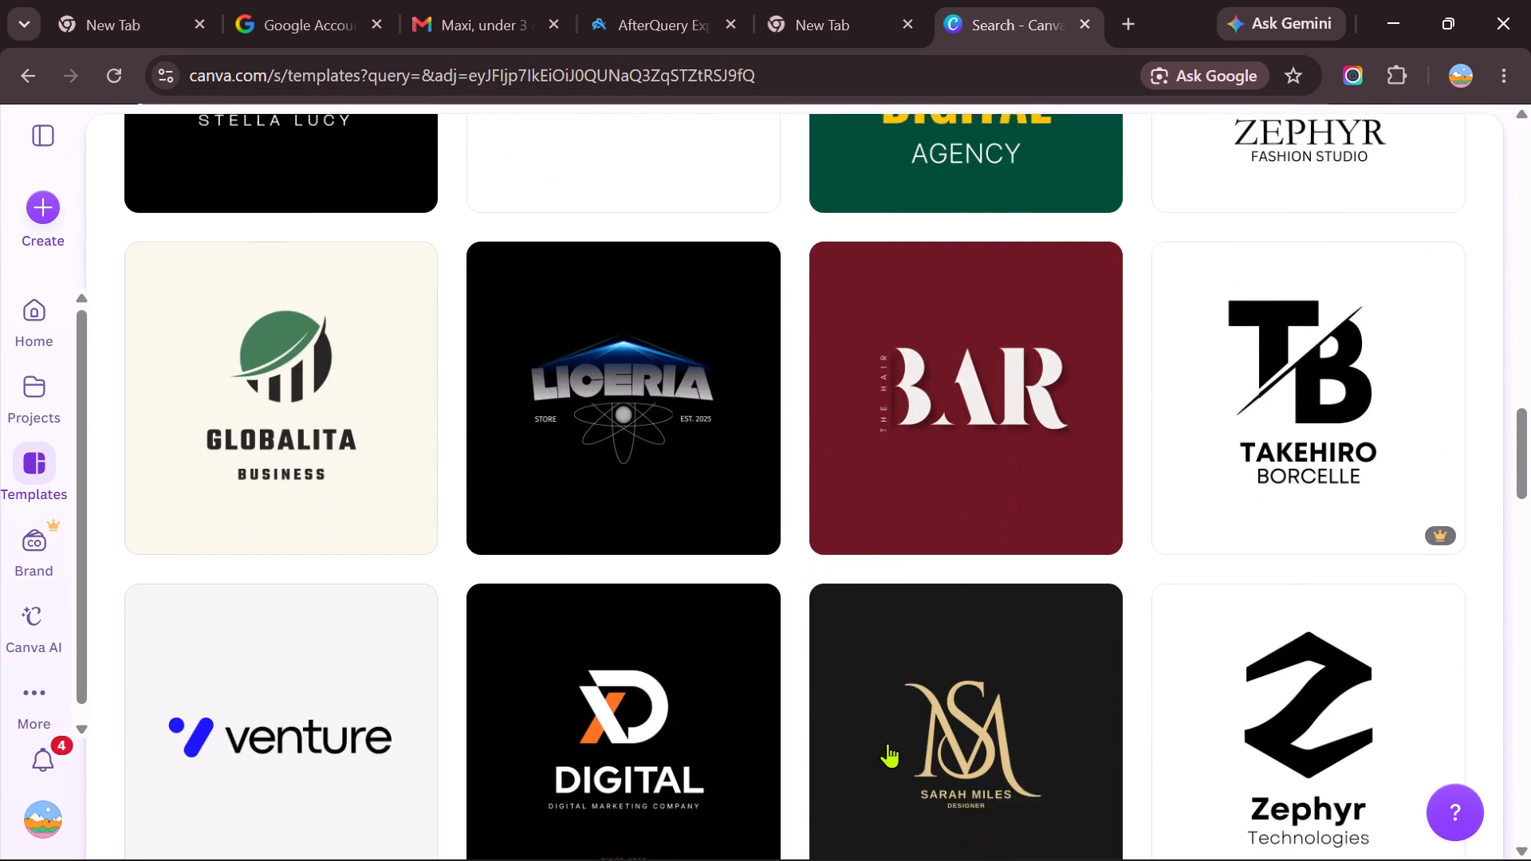
scroll(888, 743, "down", 2)
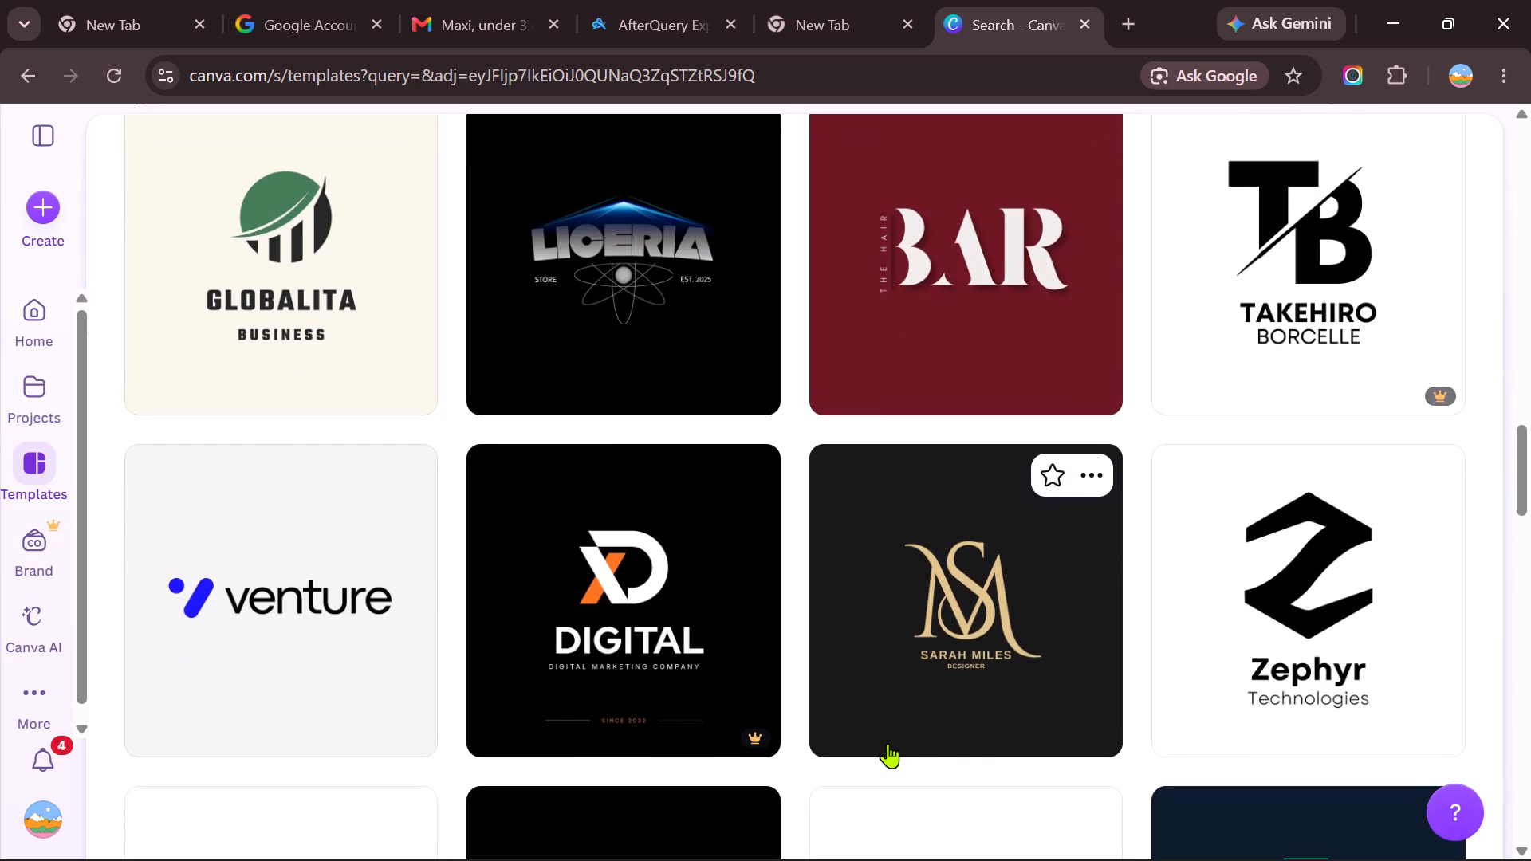
scroll(888, 743, "up", 10)
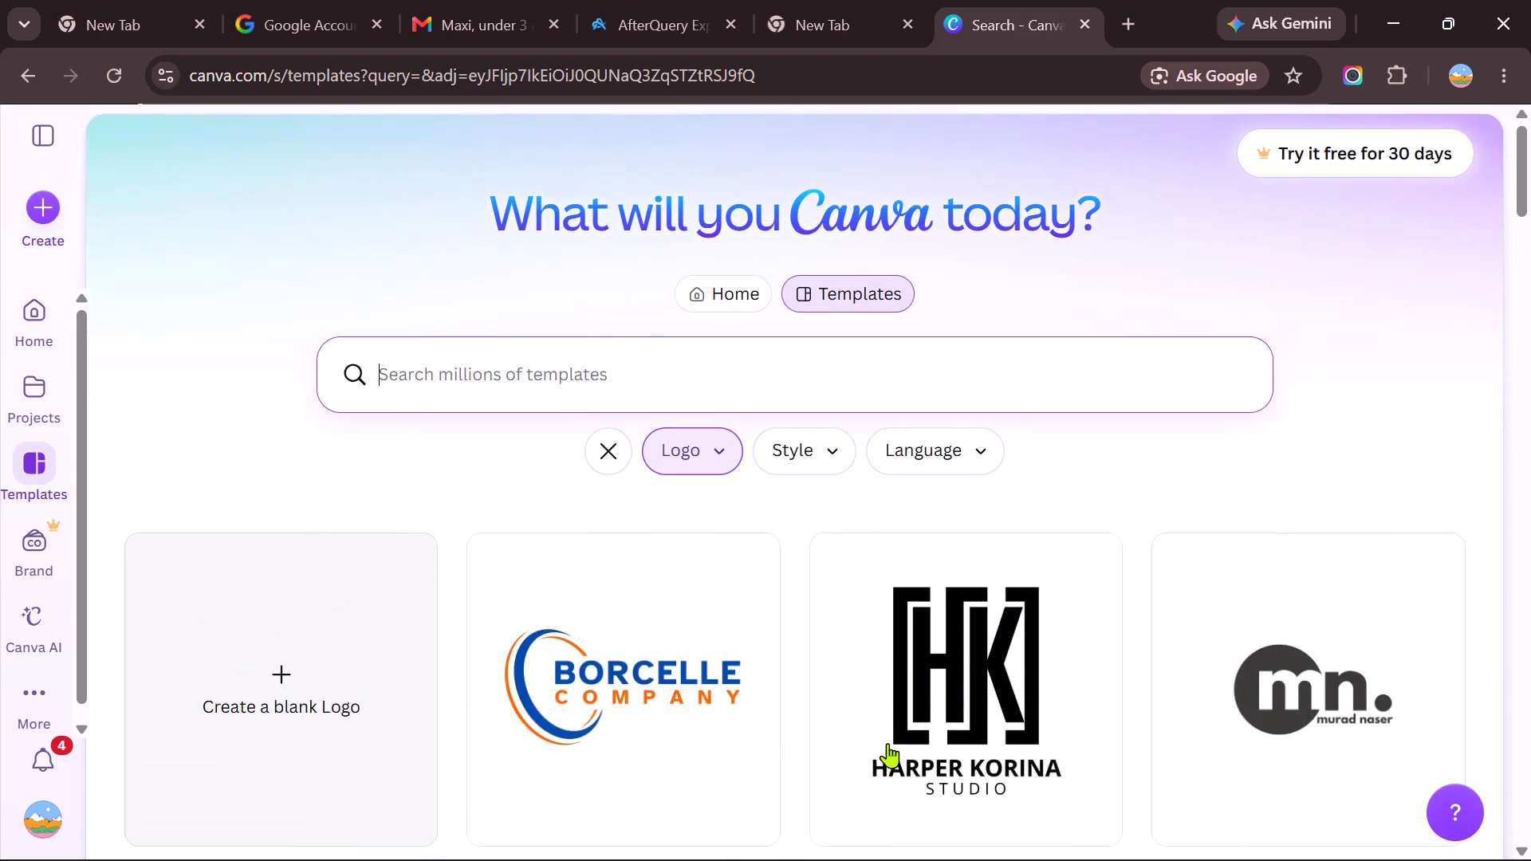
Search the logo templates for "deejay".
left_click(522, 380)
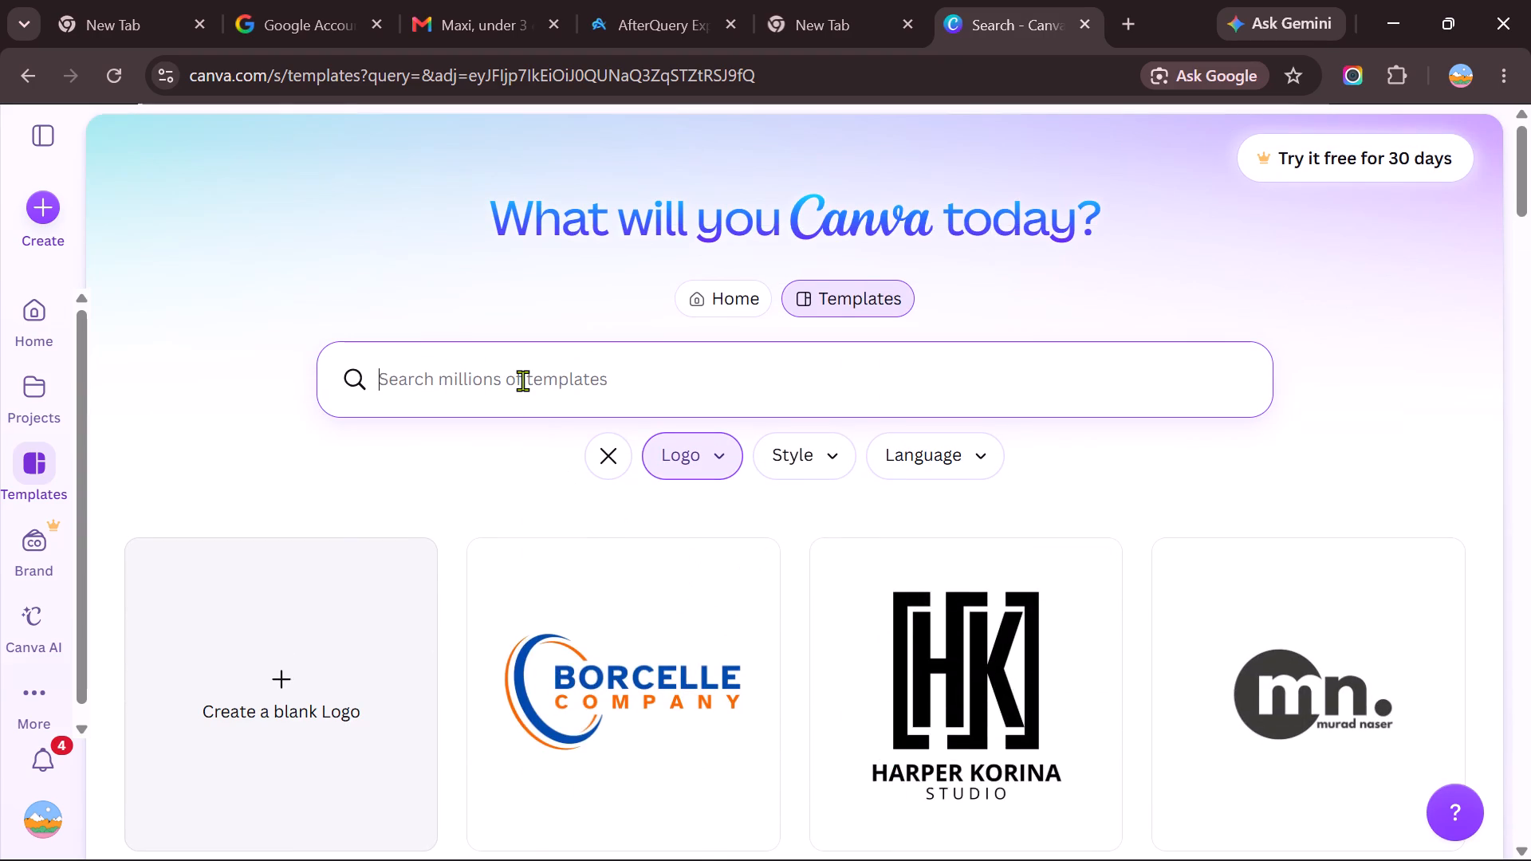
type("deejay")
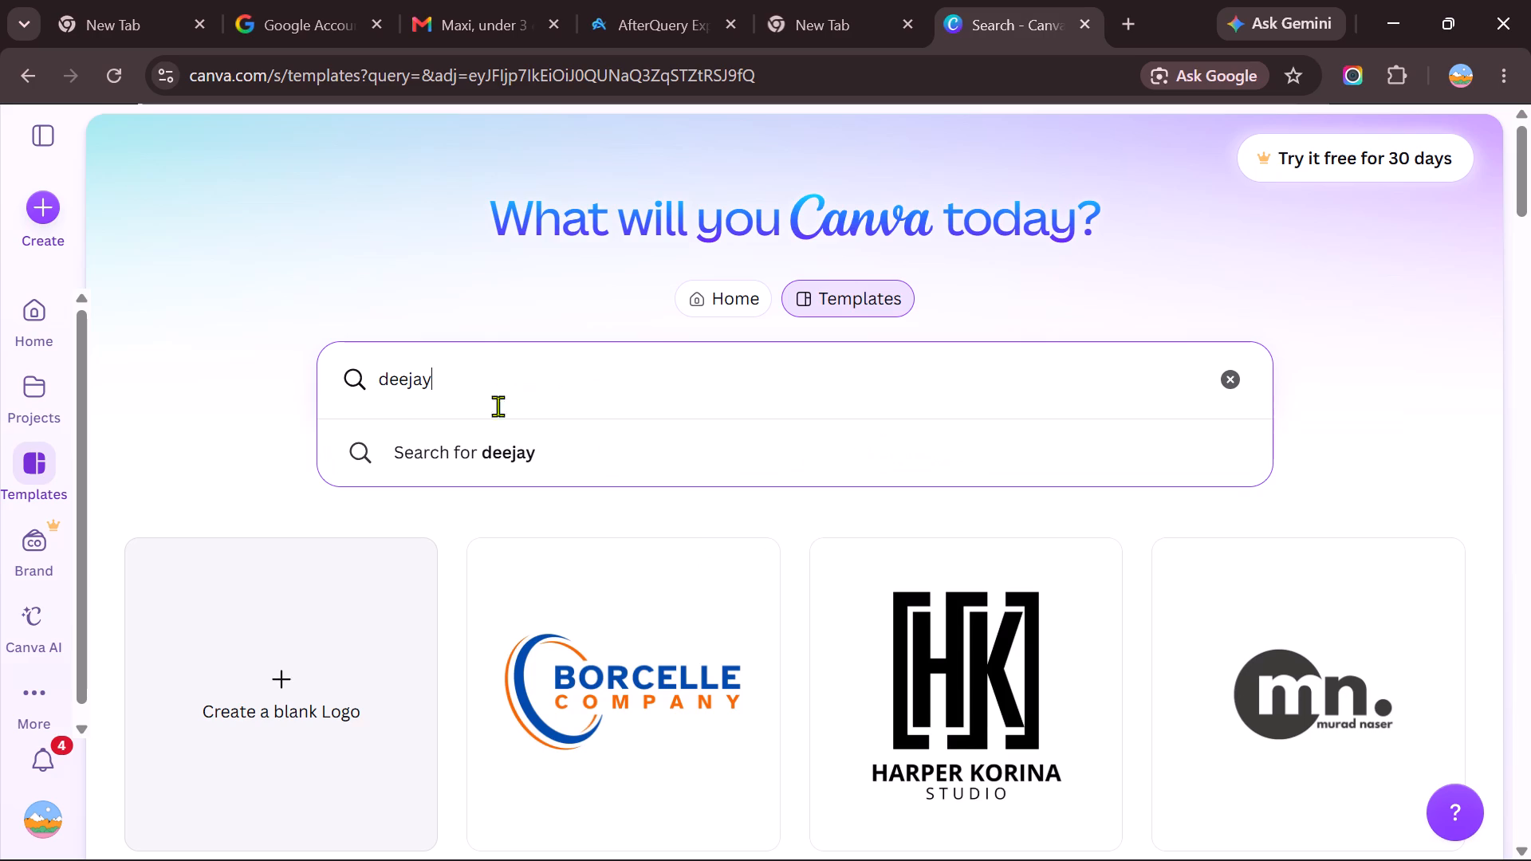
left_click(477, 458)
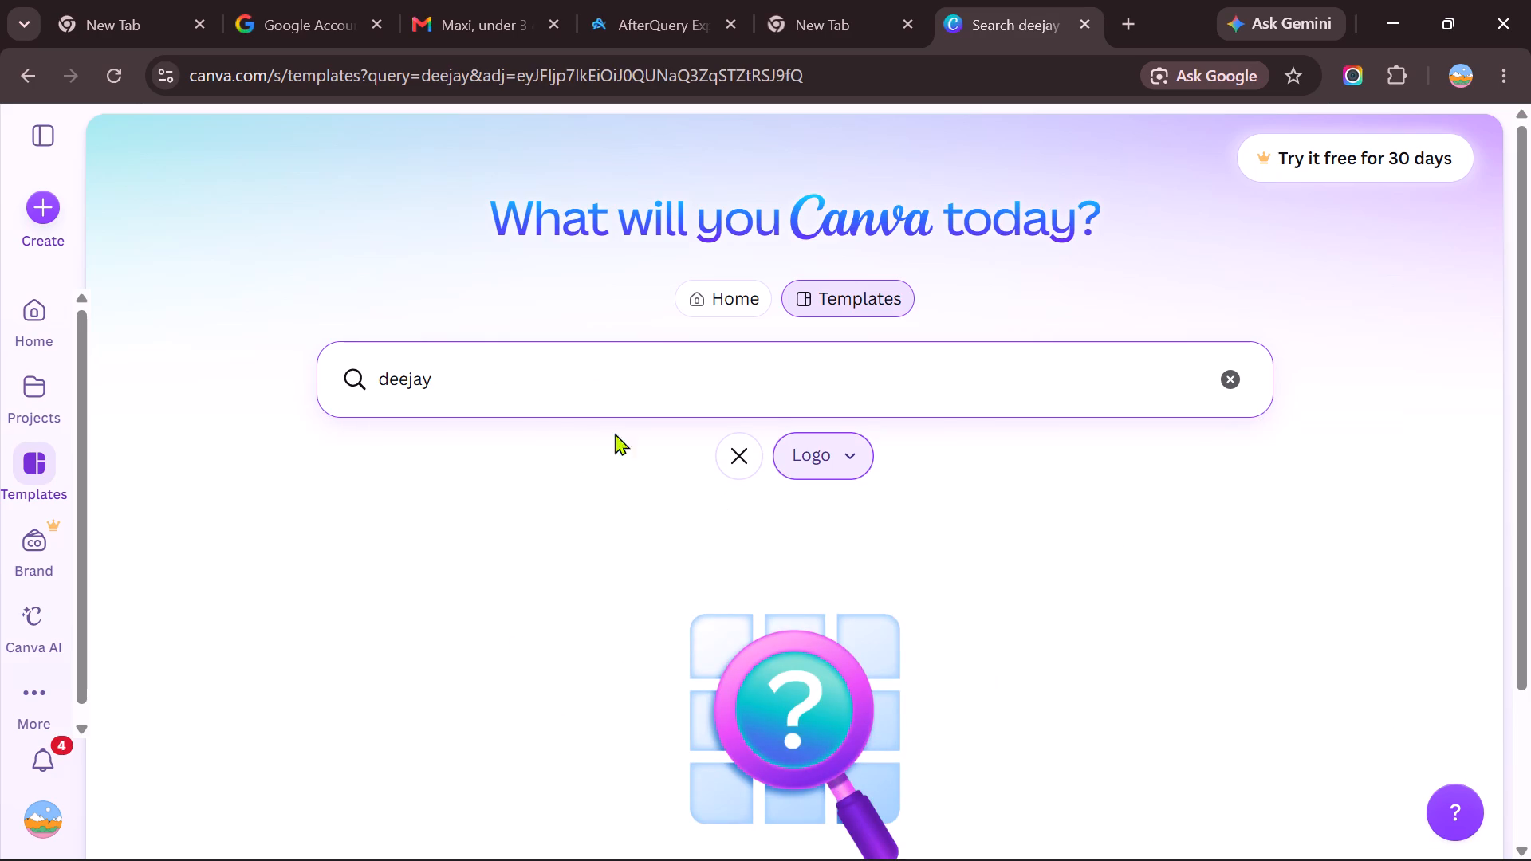
Change the logo template search term to "dj" and run the search.
left_click(532, 375)
key("BackSpace")
key("BackSpace")
key("BackSpace")
key("BackSpace")
key("BackSpace")
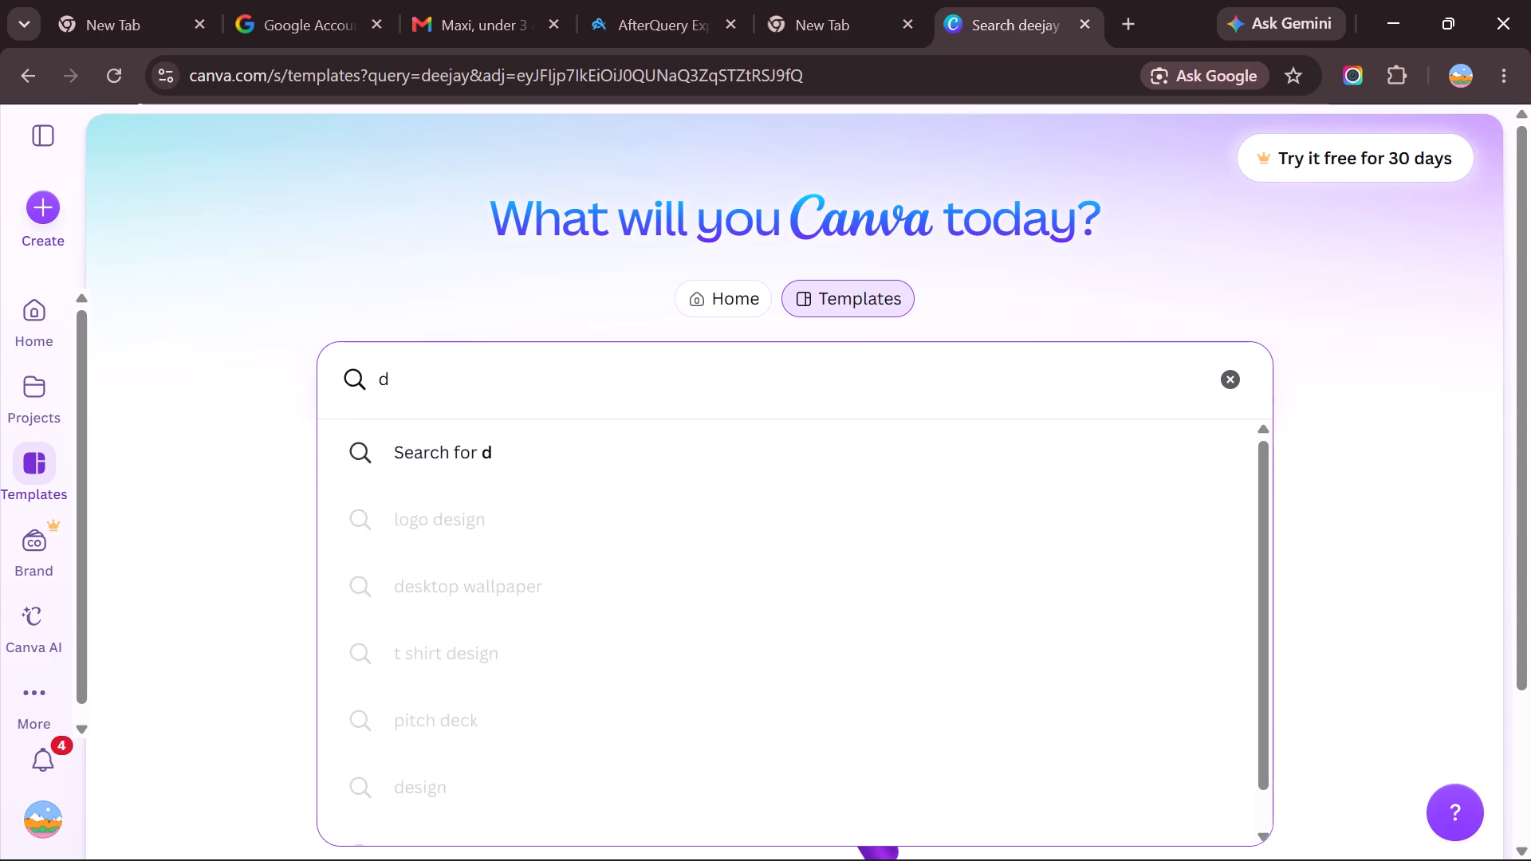
key("j")
key("Return")
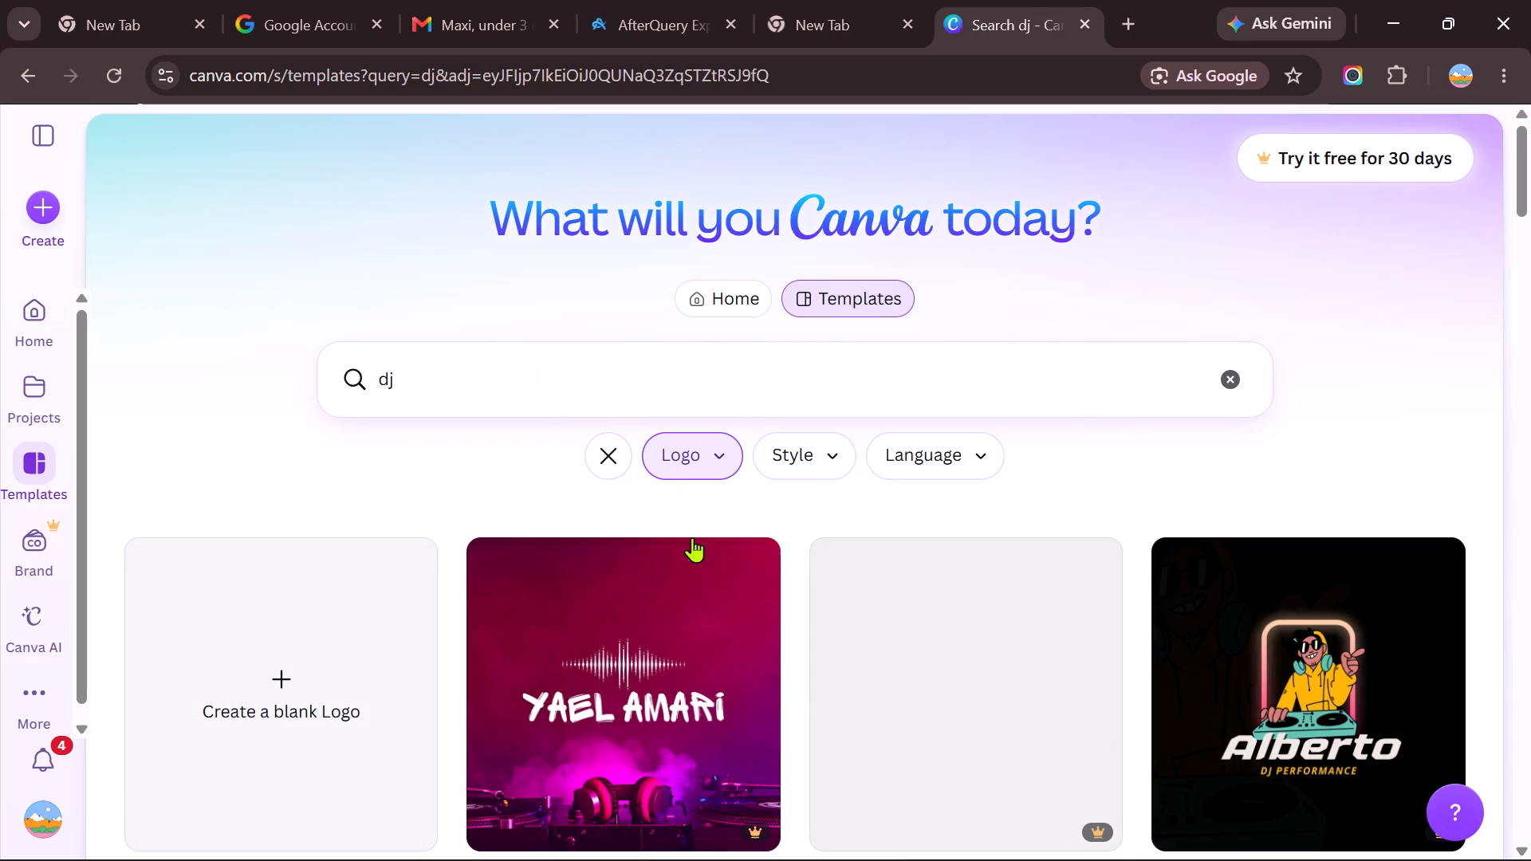
Examine the DJ logo templates in the search results for a suitable starting design.
scroll(692, 537, "down", 5)
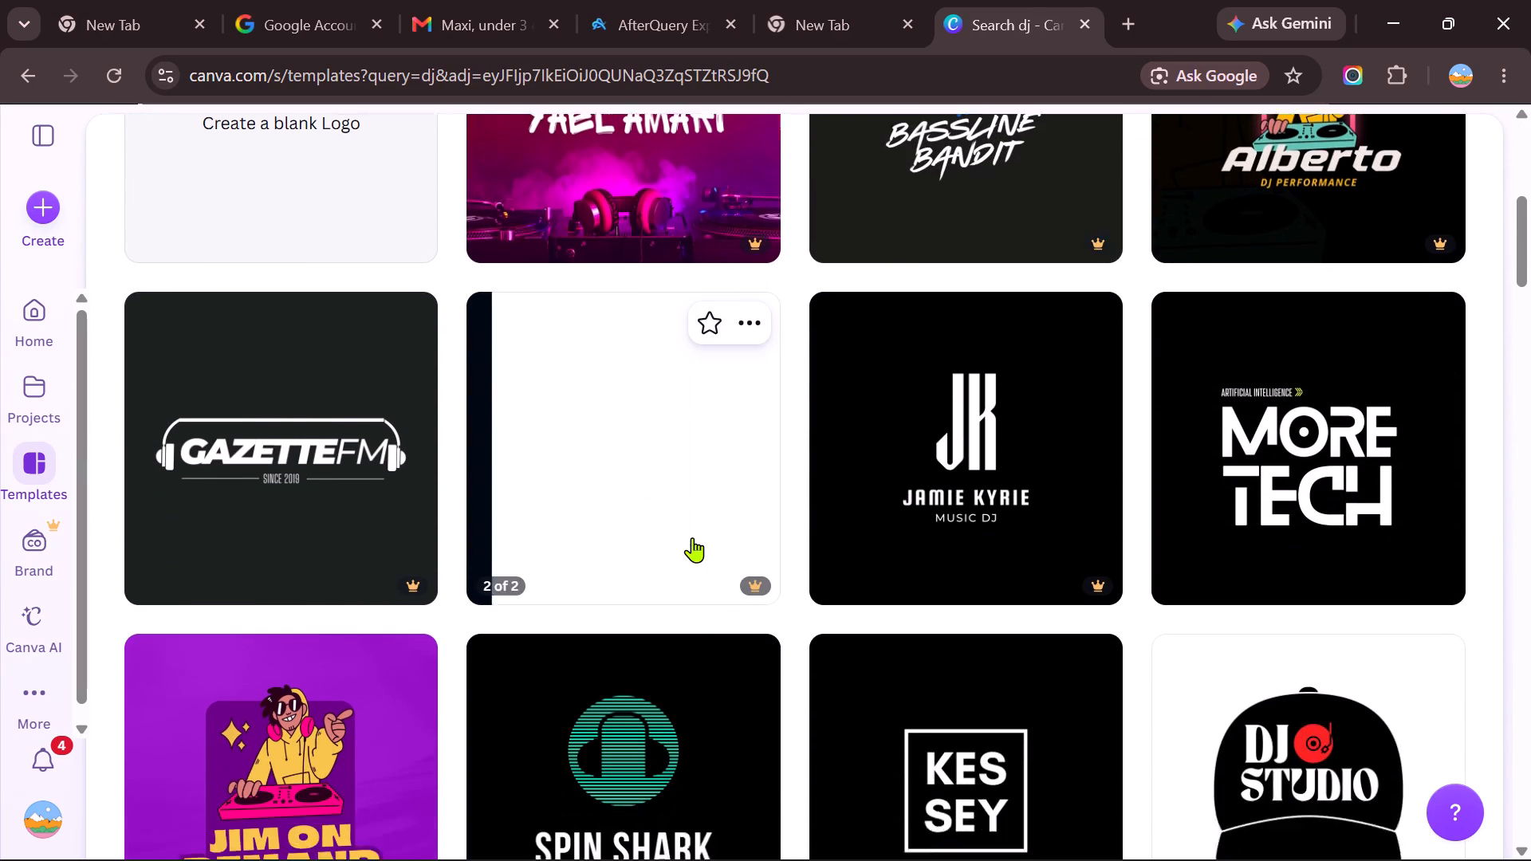
scroll(692, 537, "down", 4)
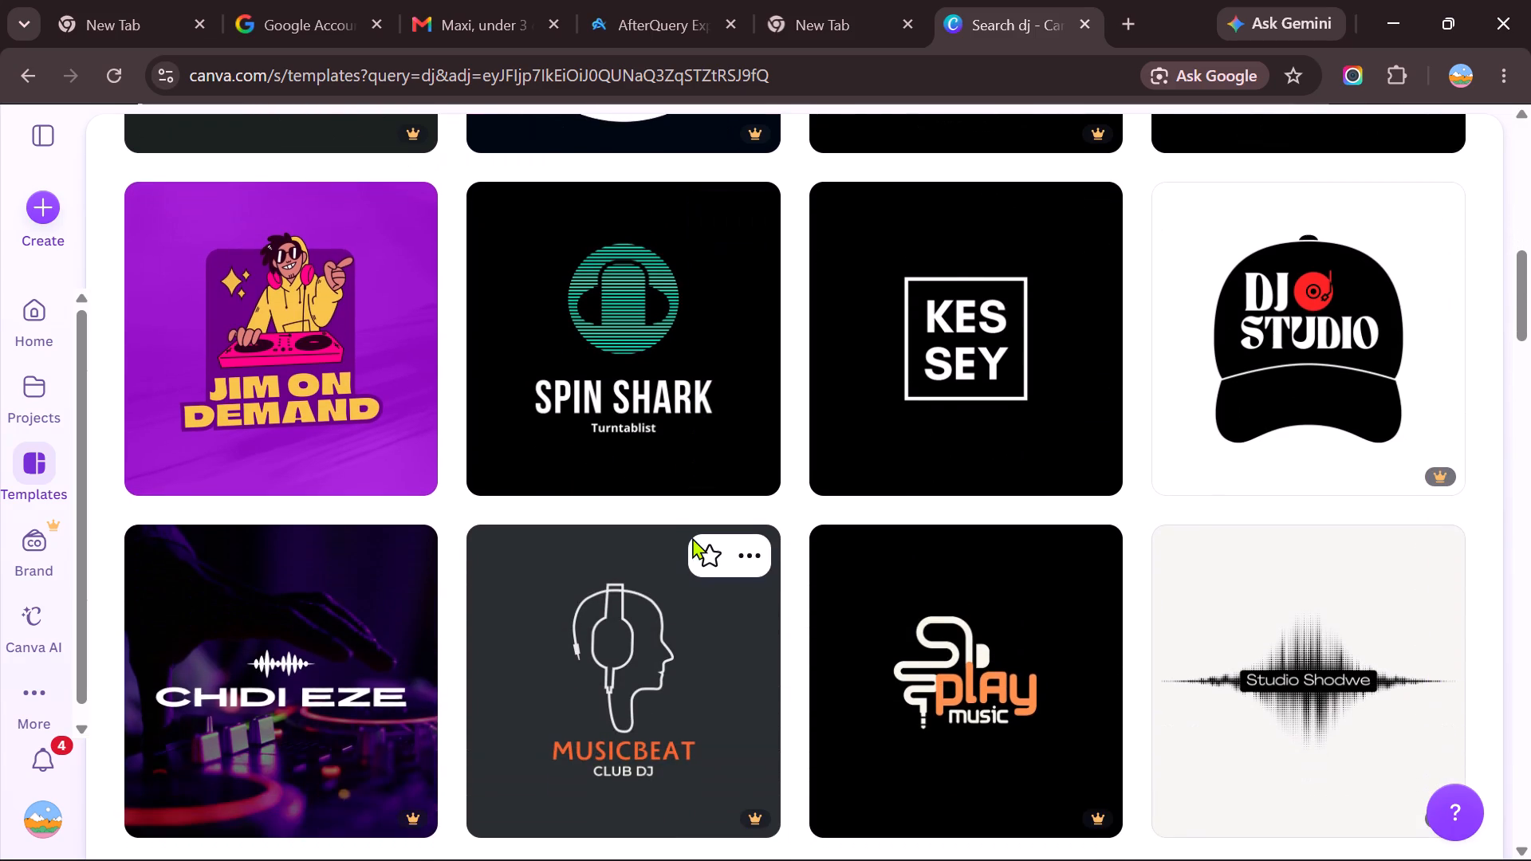
scroll(692, 537, "down", 5)
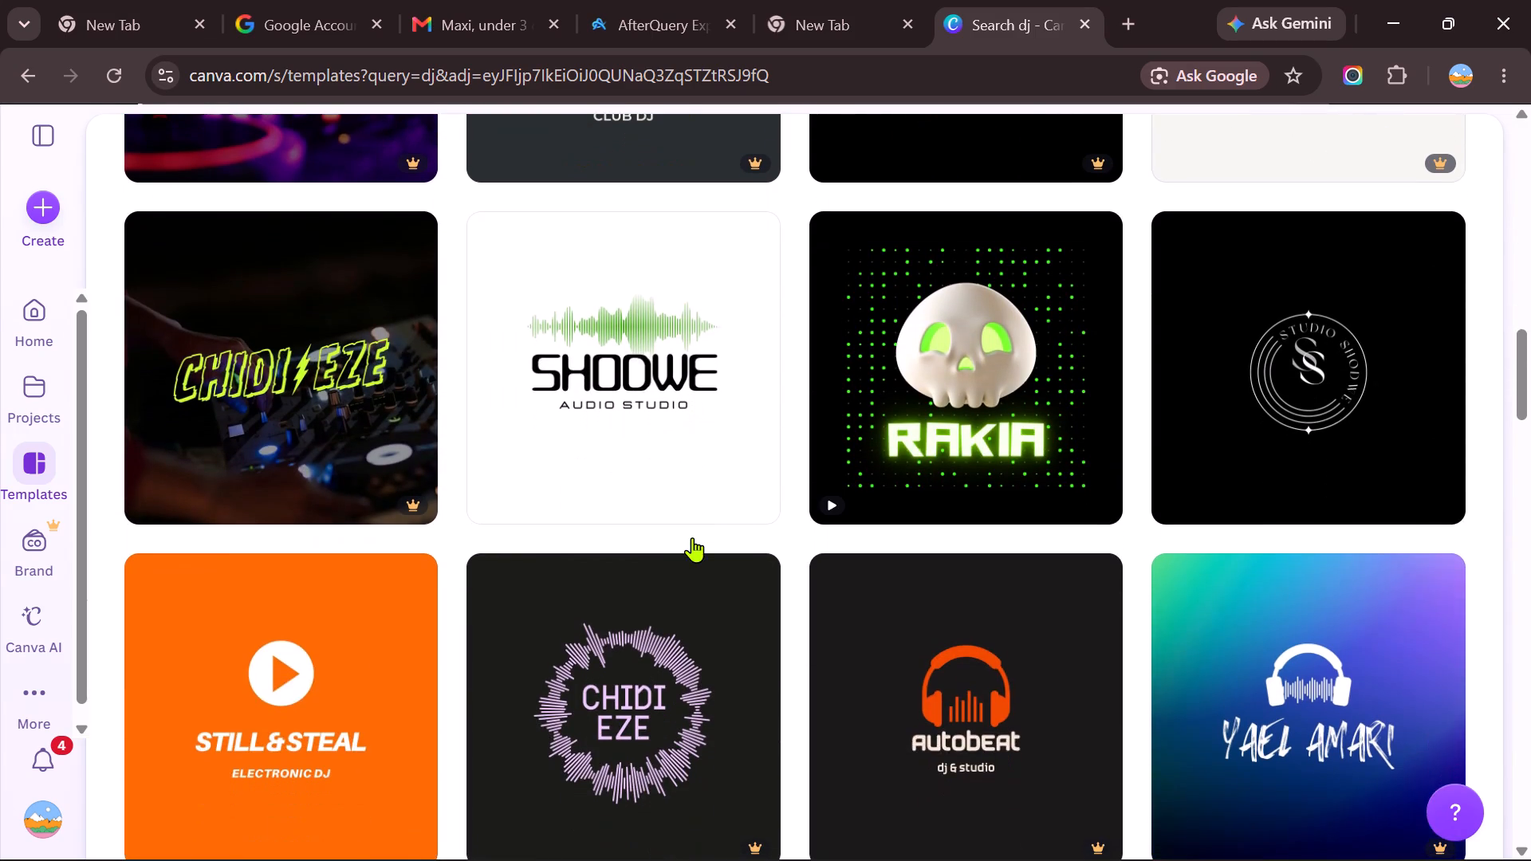
scroll(692, 537, "down", 4)
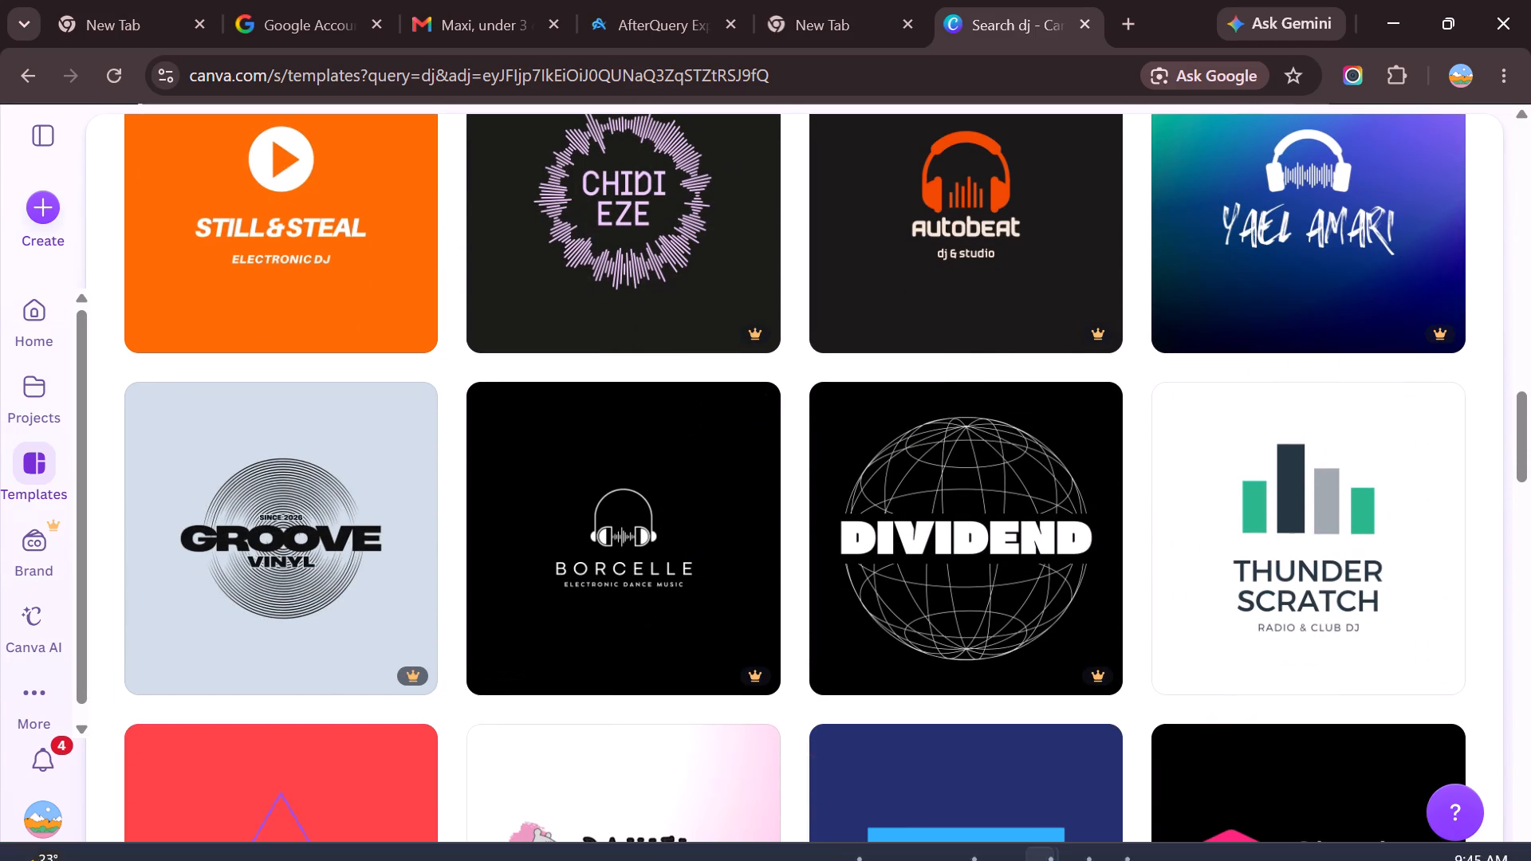
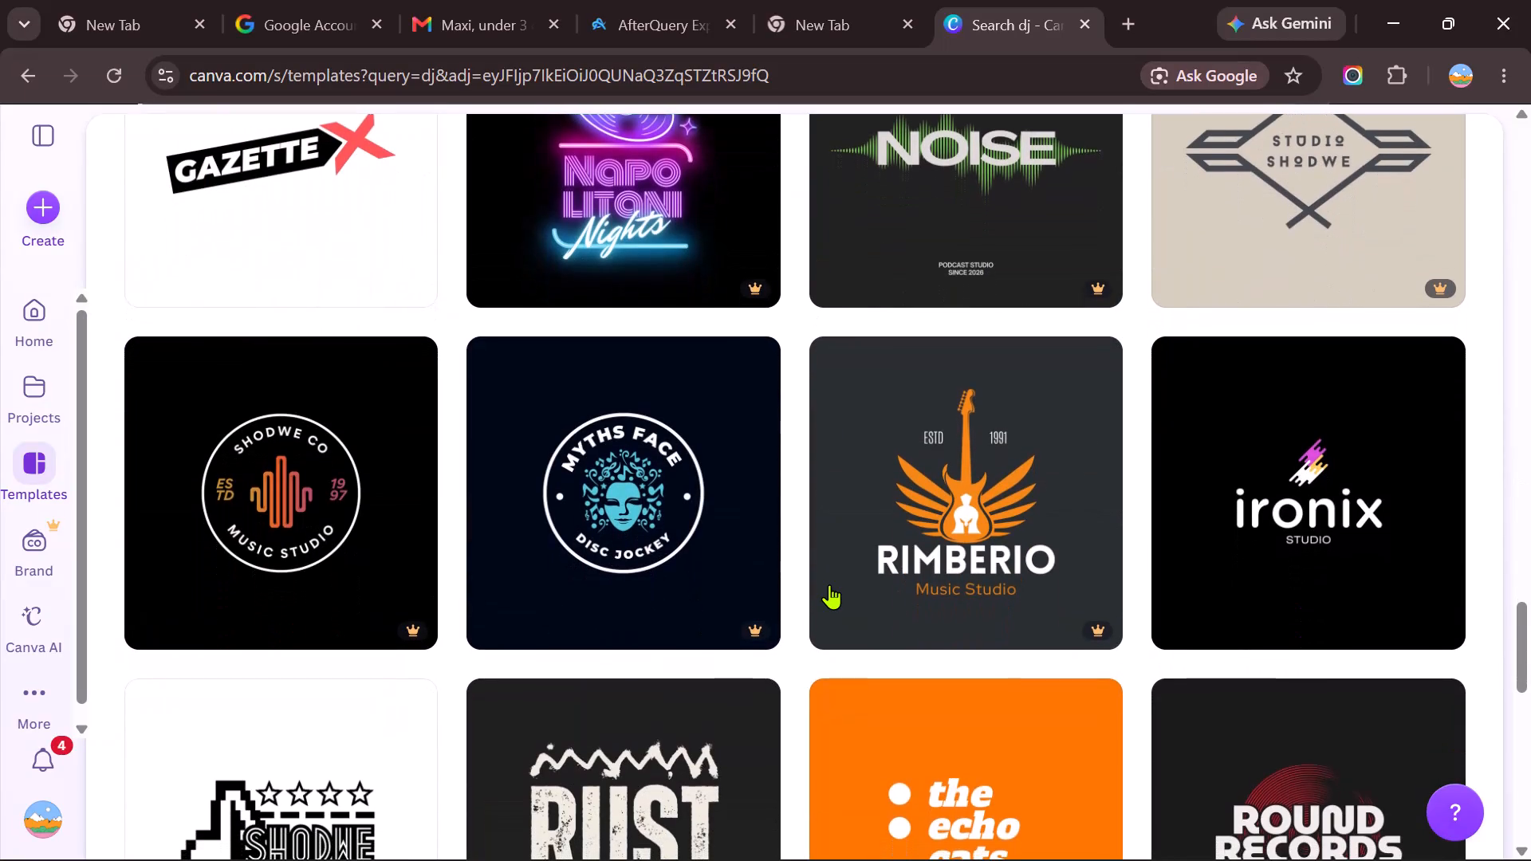
scroll(829, 584, "down", 2)
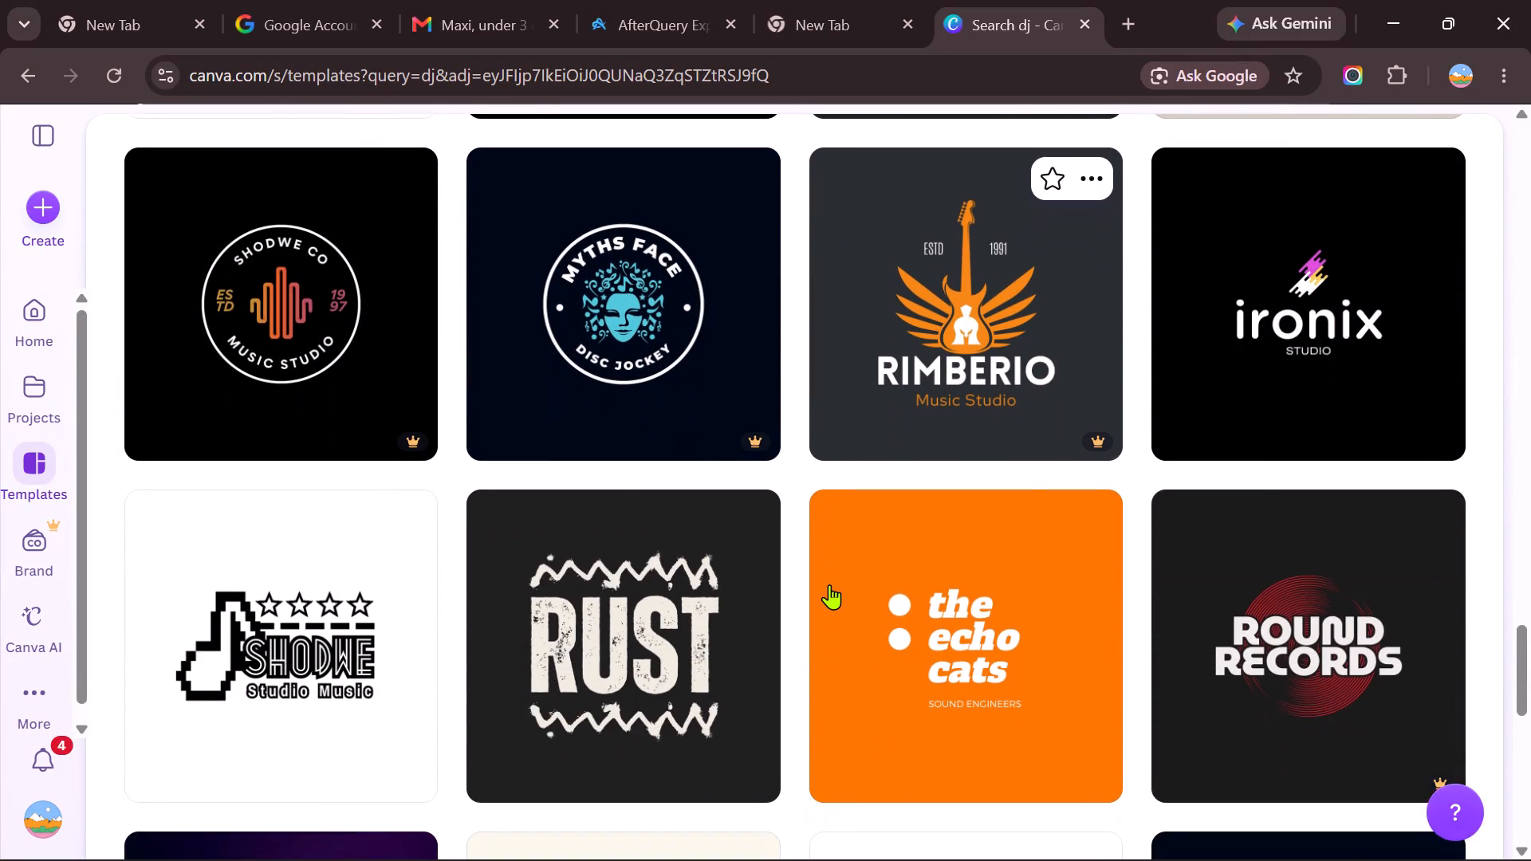
scroll(829, 584, "down", 5)
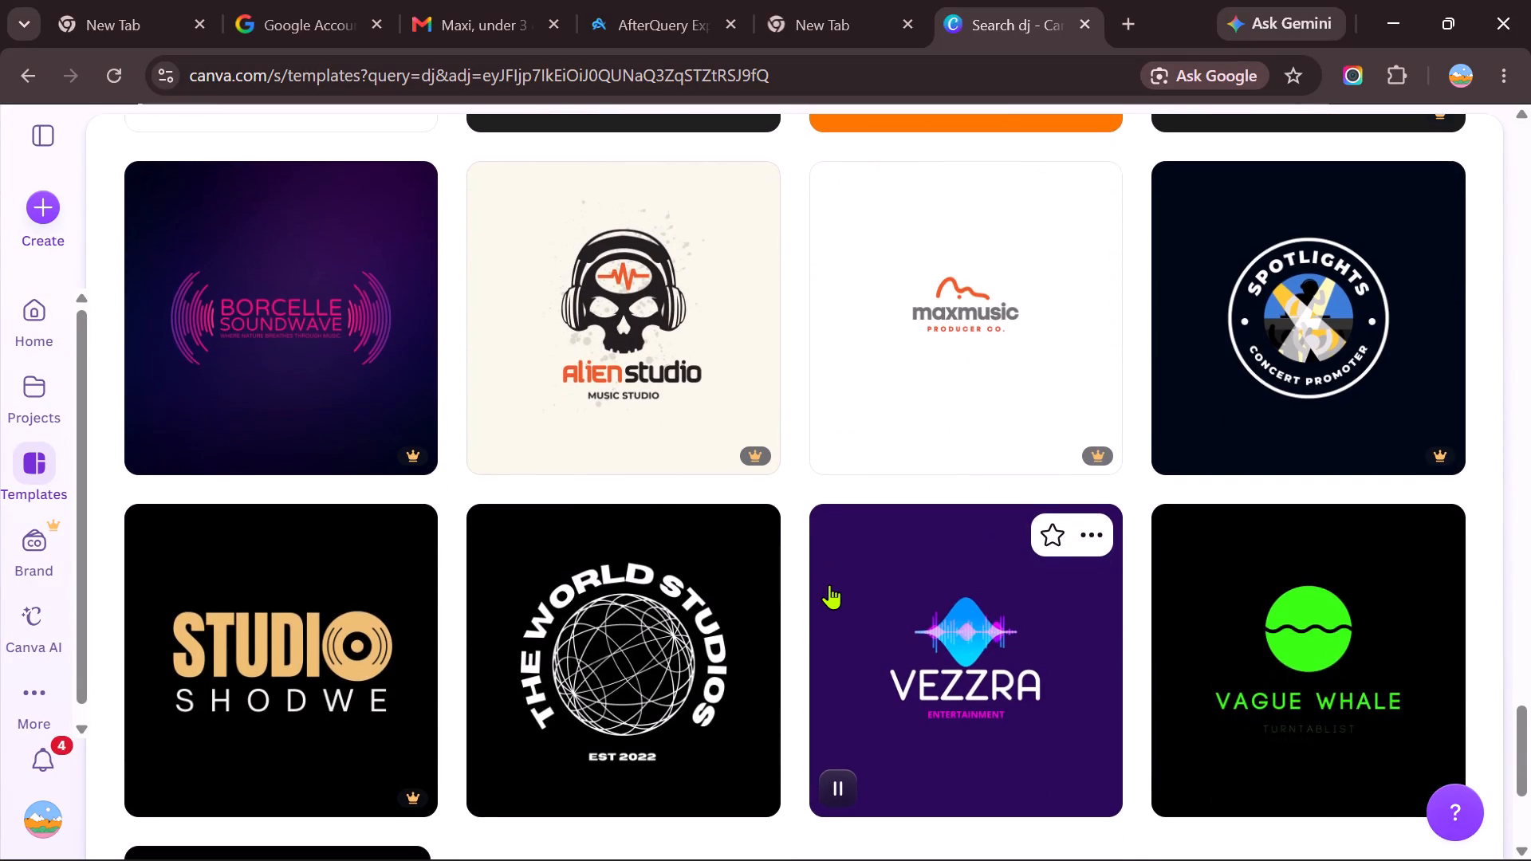
scroll(829, 584, "down", 5)
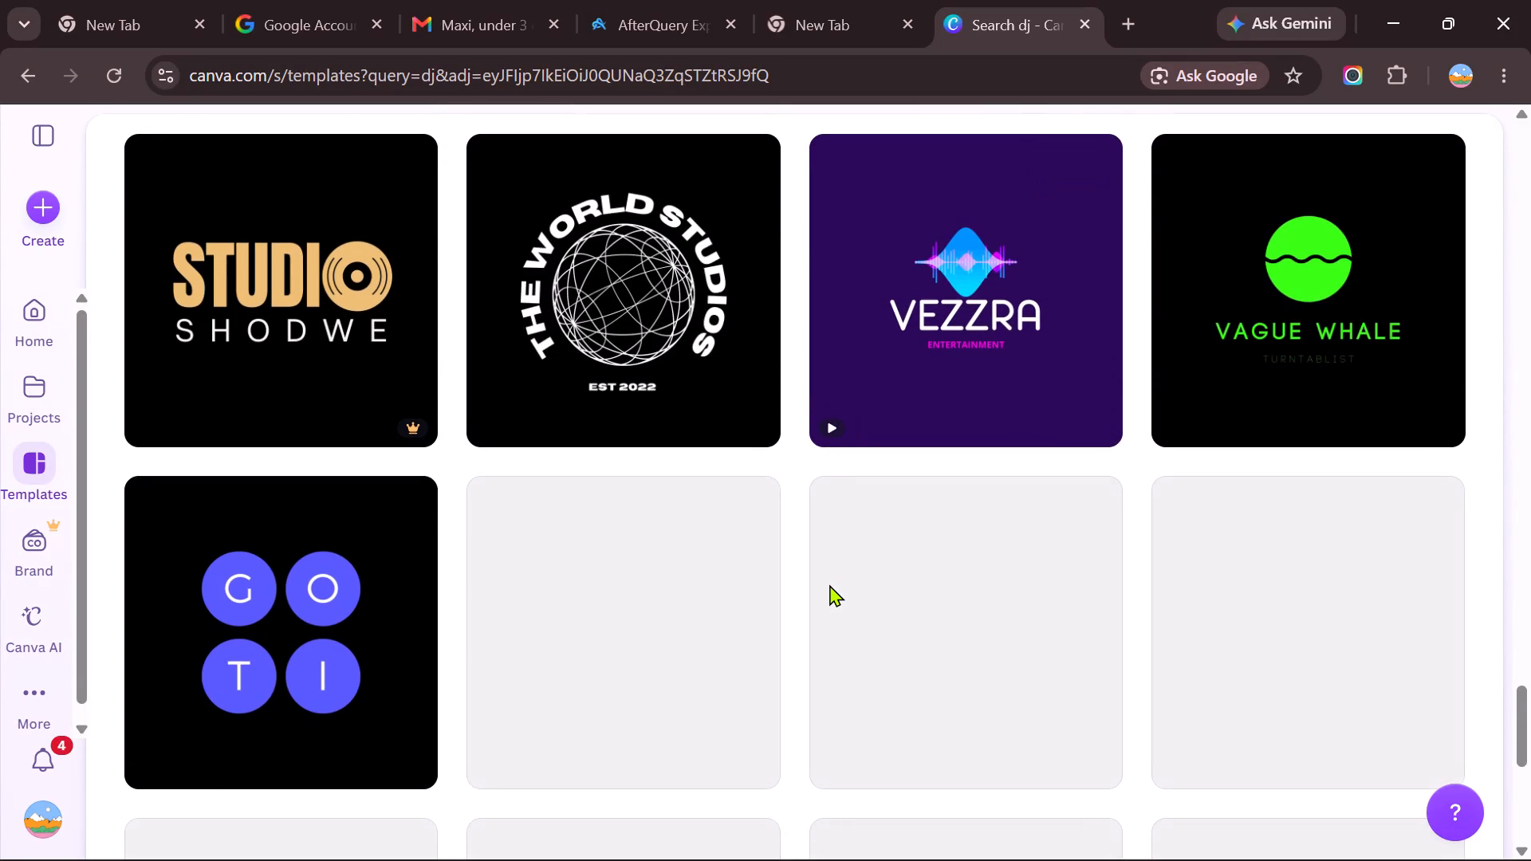
scroll(829, 584, "down", 6)
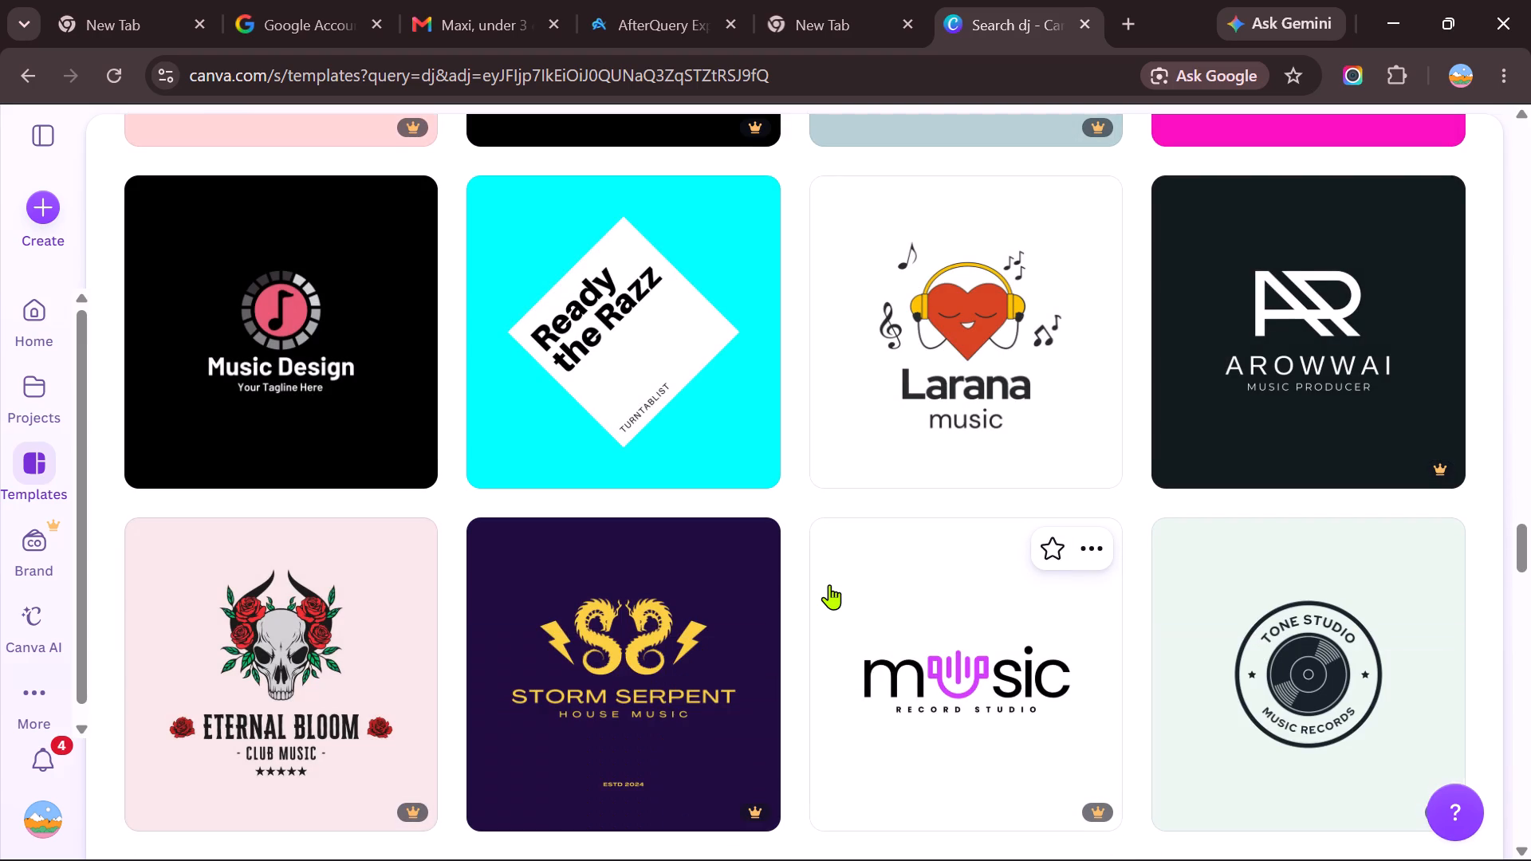
scroll(829, 584, "down", 3)
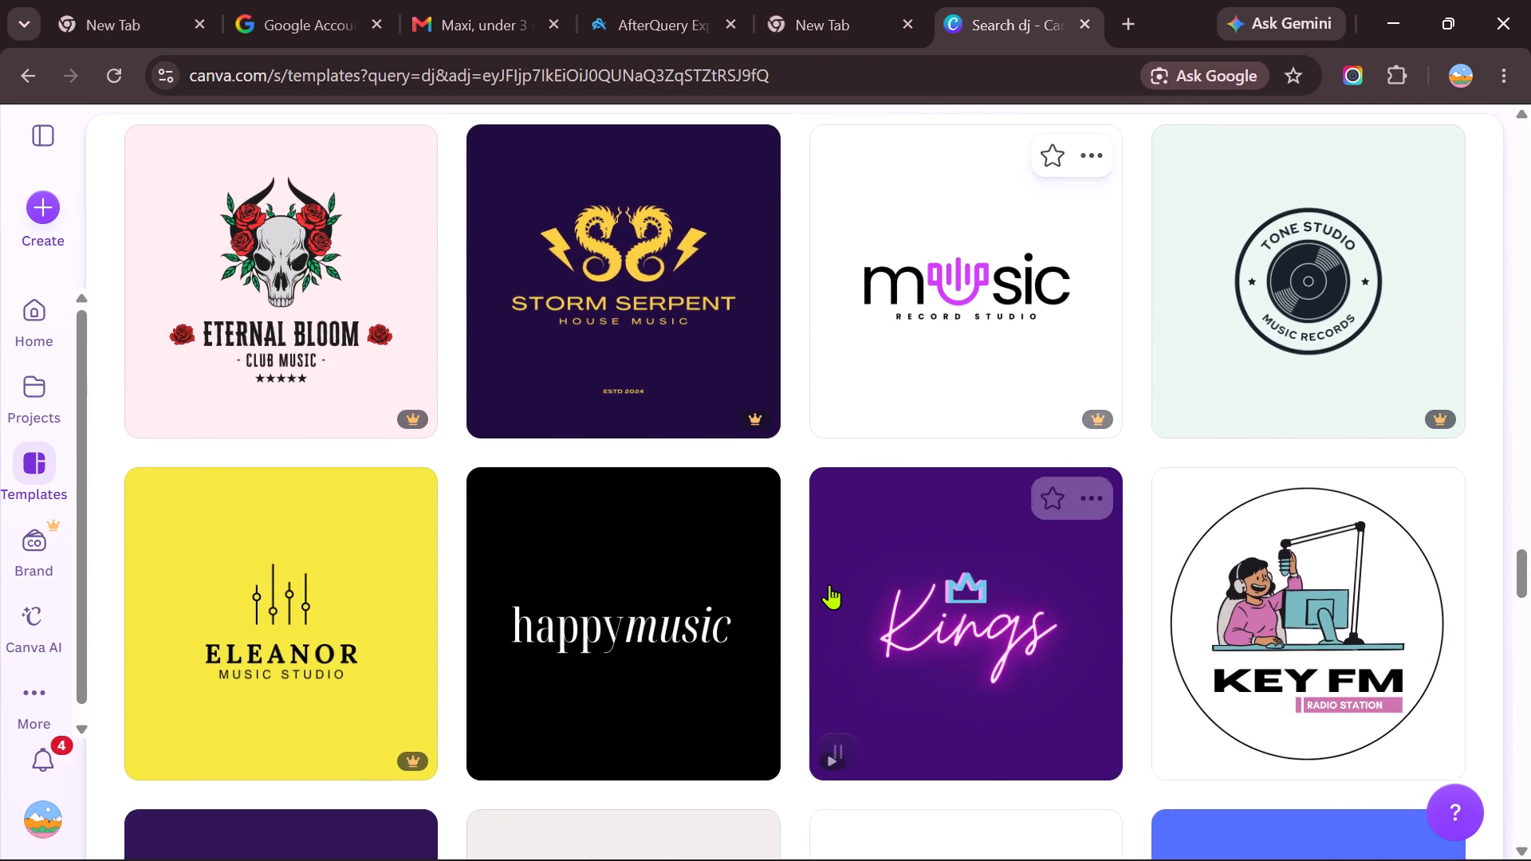
scroll(829, 584, "down", 5)
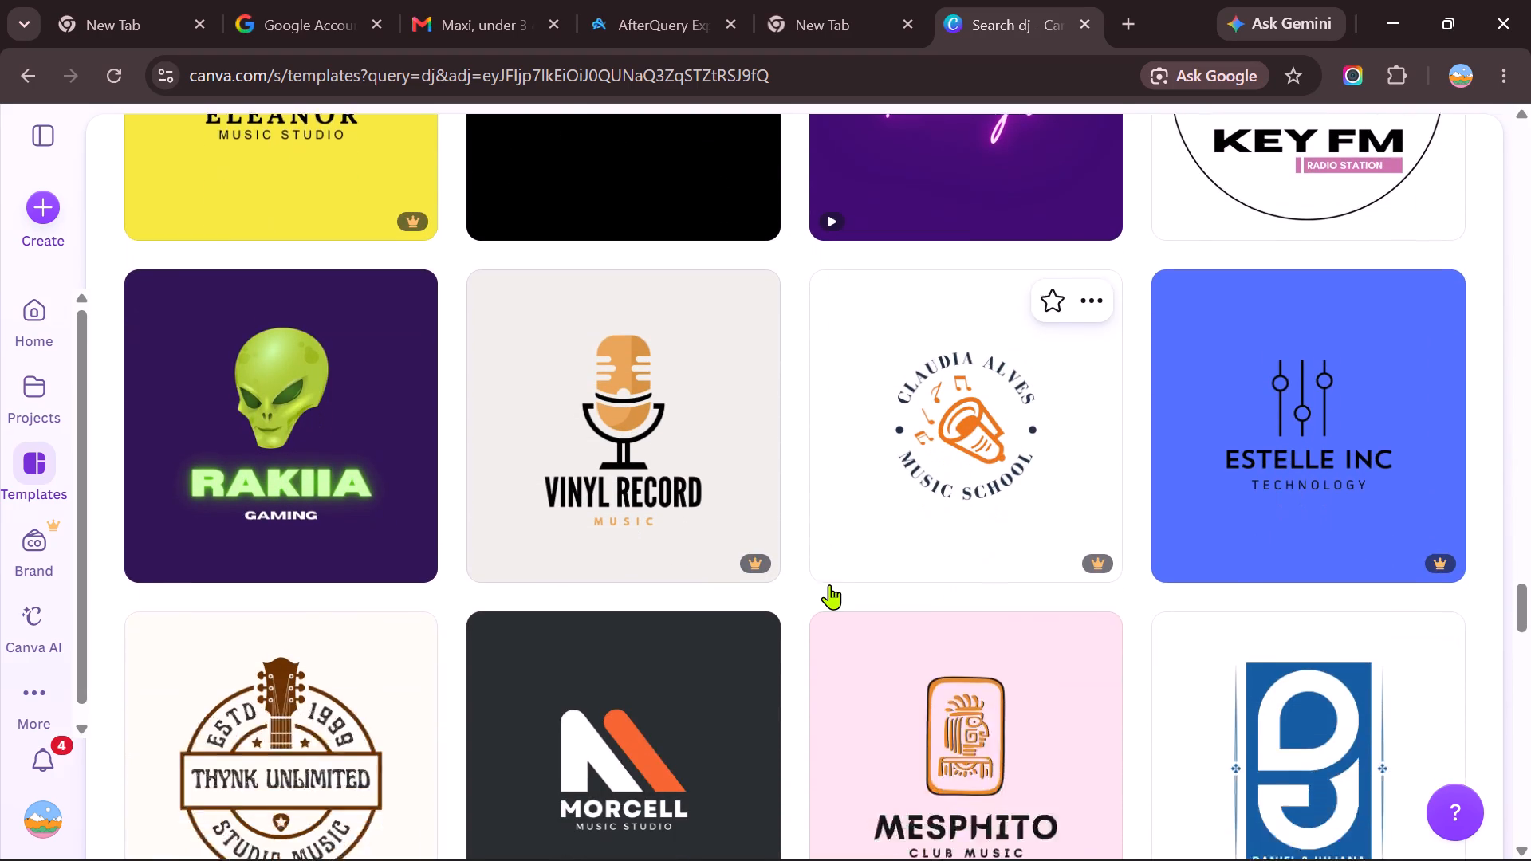
scroll(829, 584, "down", 3)
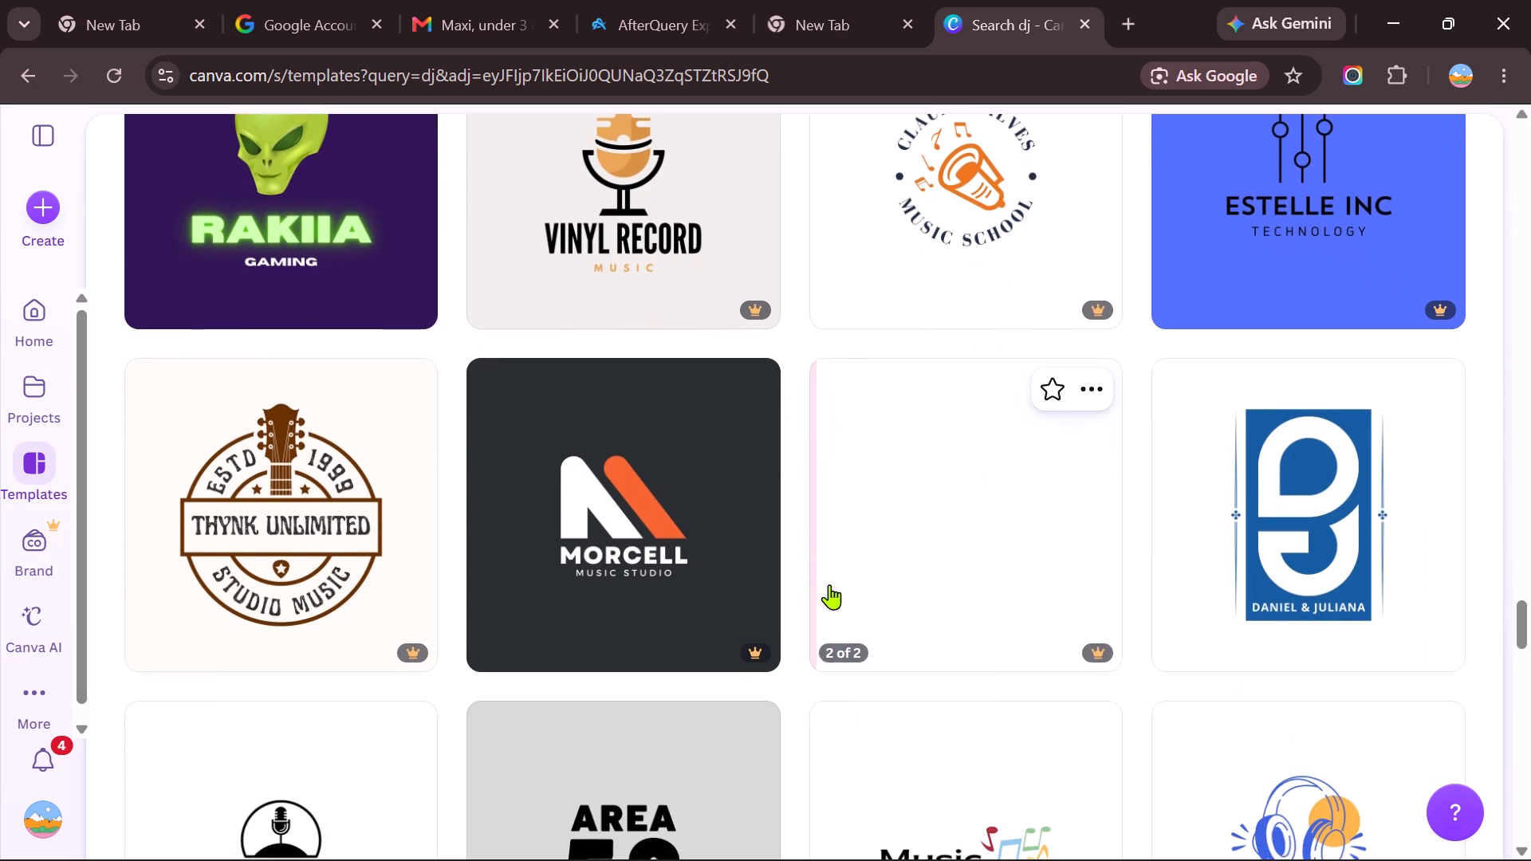
scroll(829, 584, "down", 7)
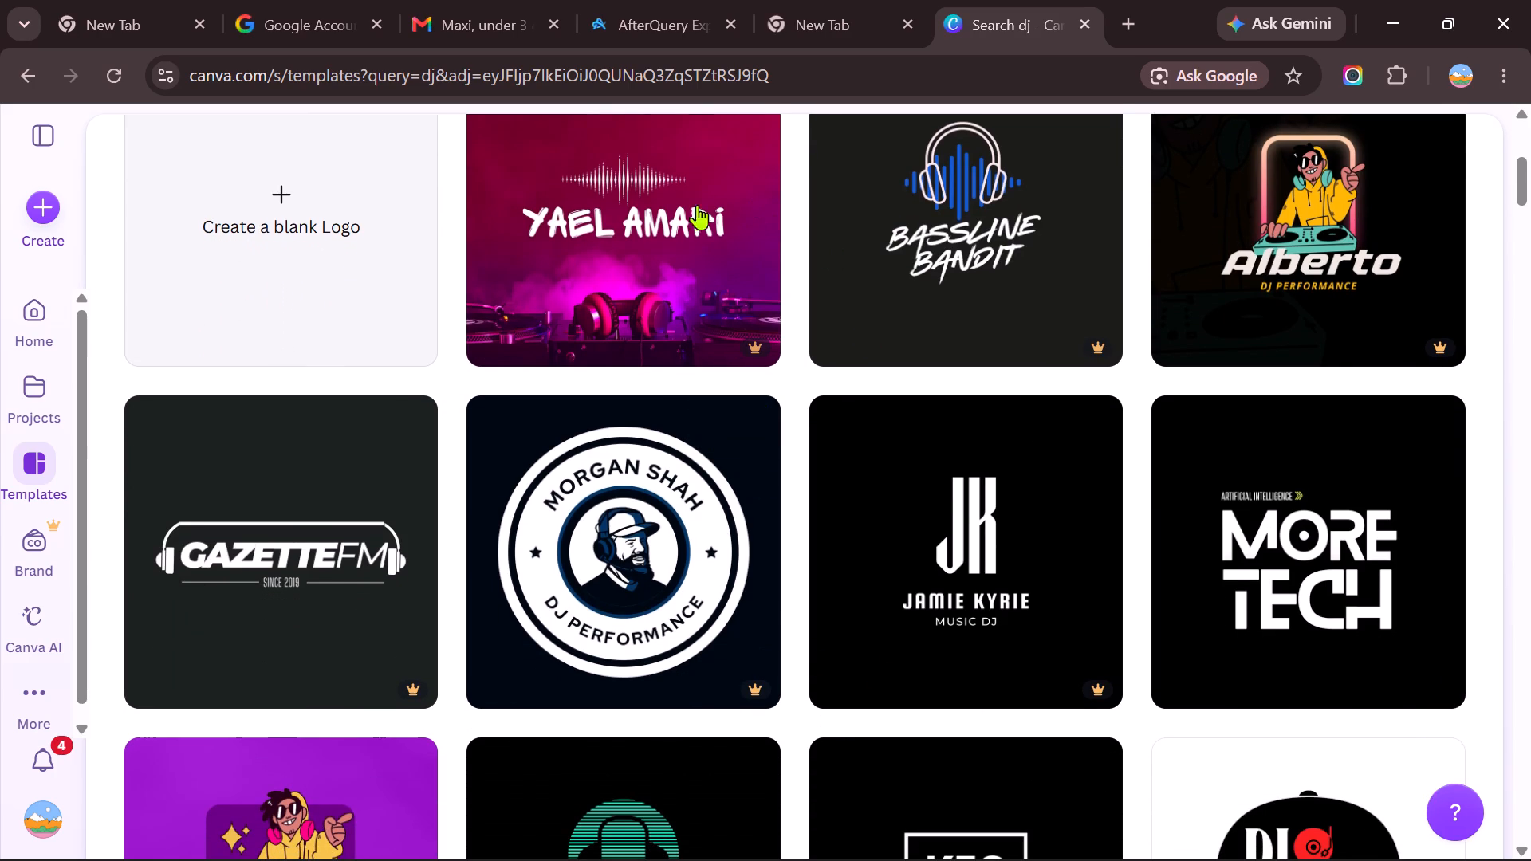
left_click(650, 224)
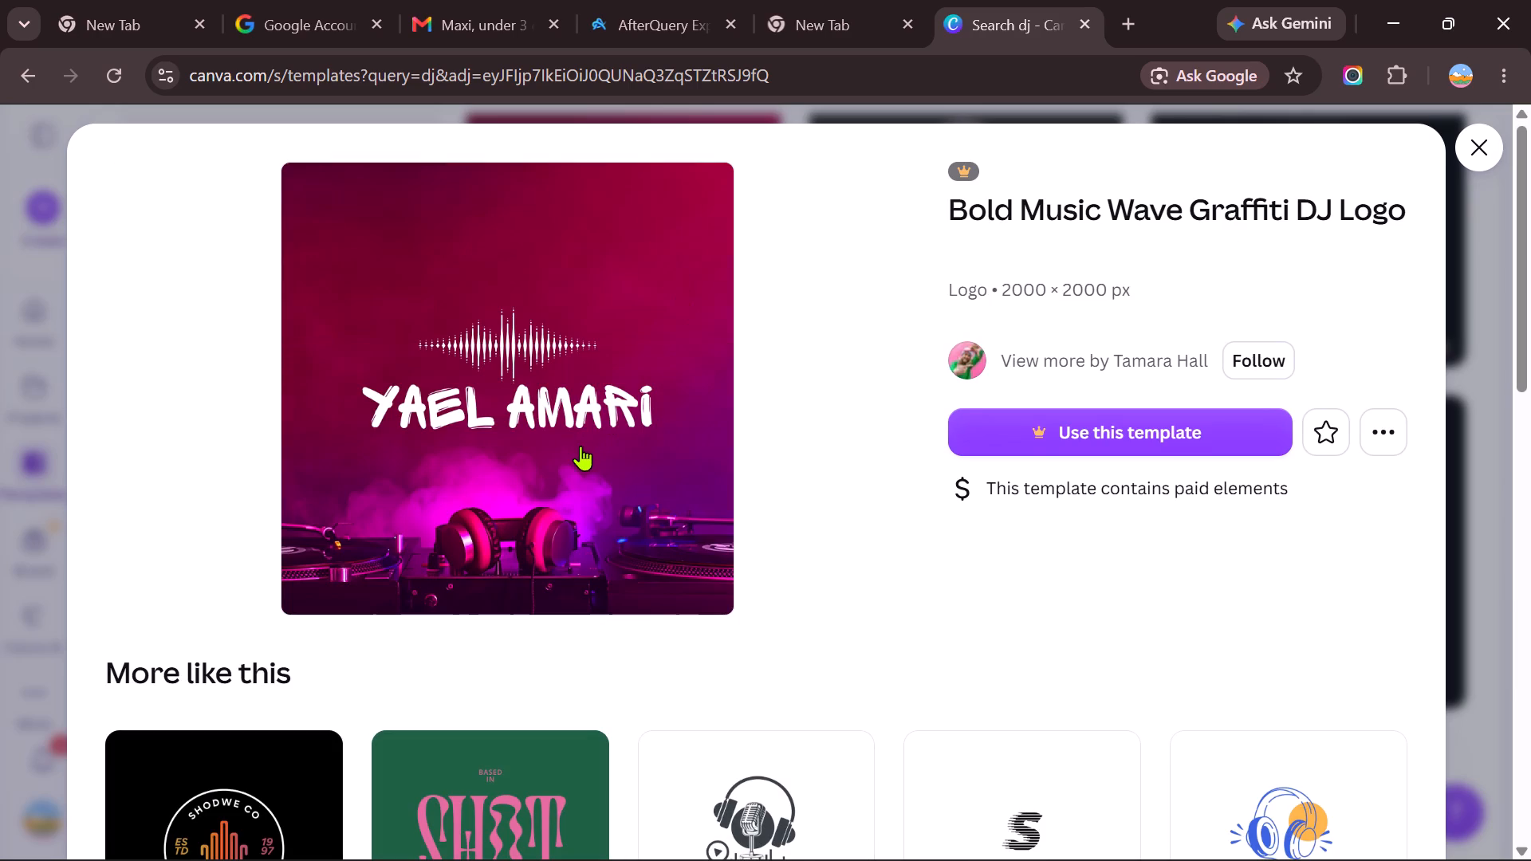
Examine the similar templates suggested for the Bold Music Wave Graffiti DJ Logo for a suitable DJ logo design.
scroll(581, 446, "down", 5)
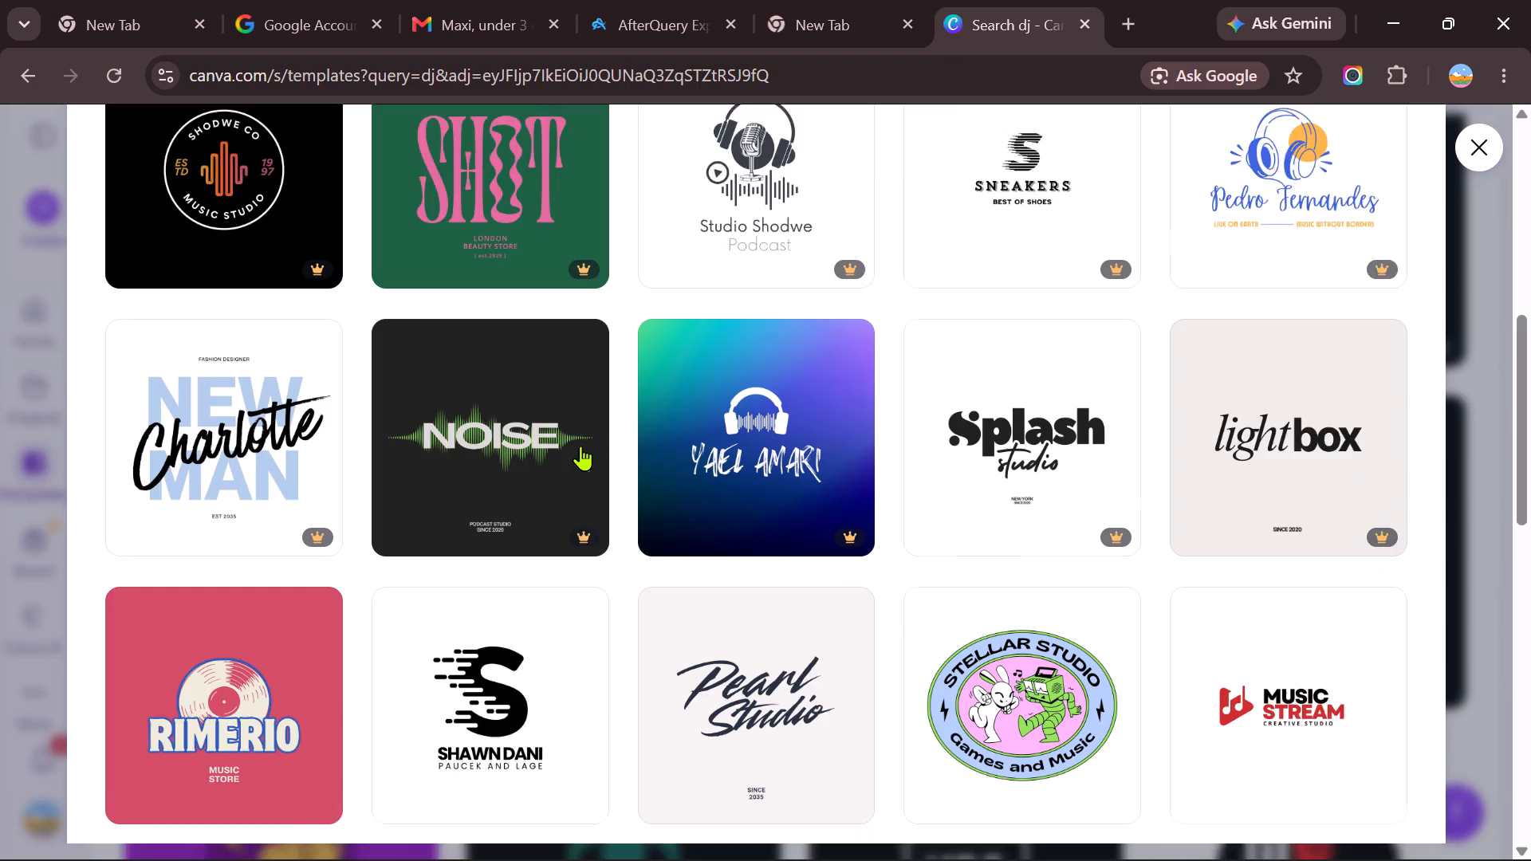
scroll(581, 446, "down", 1)
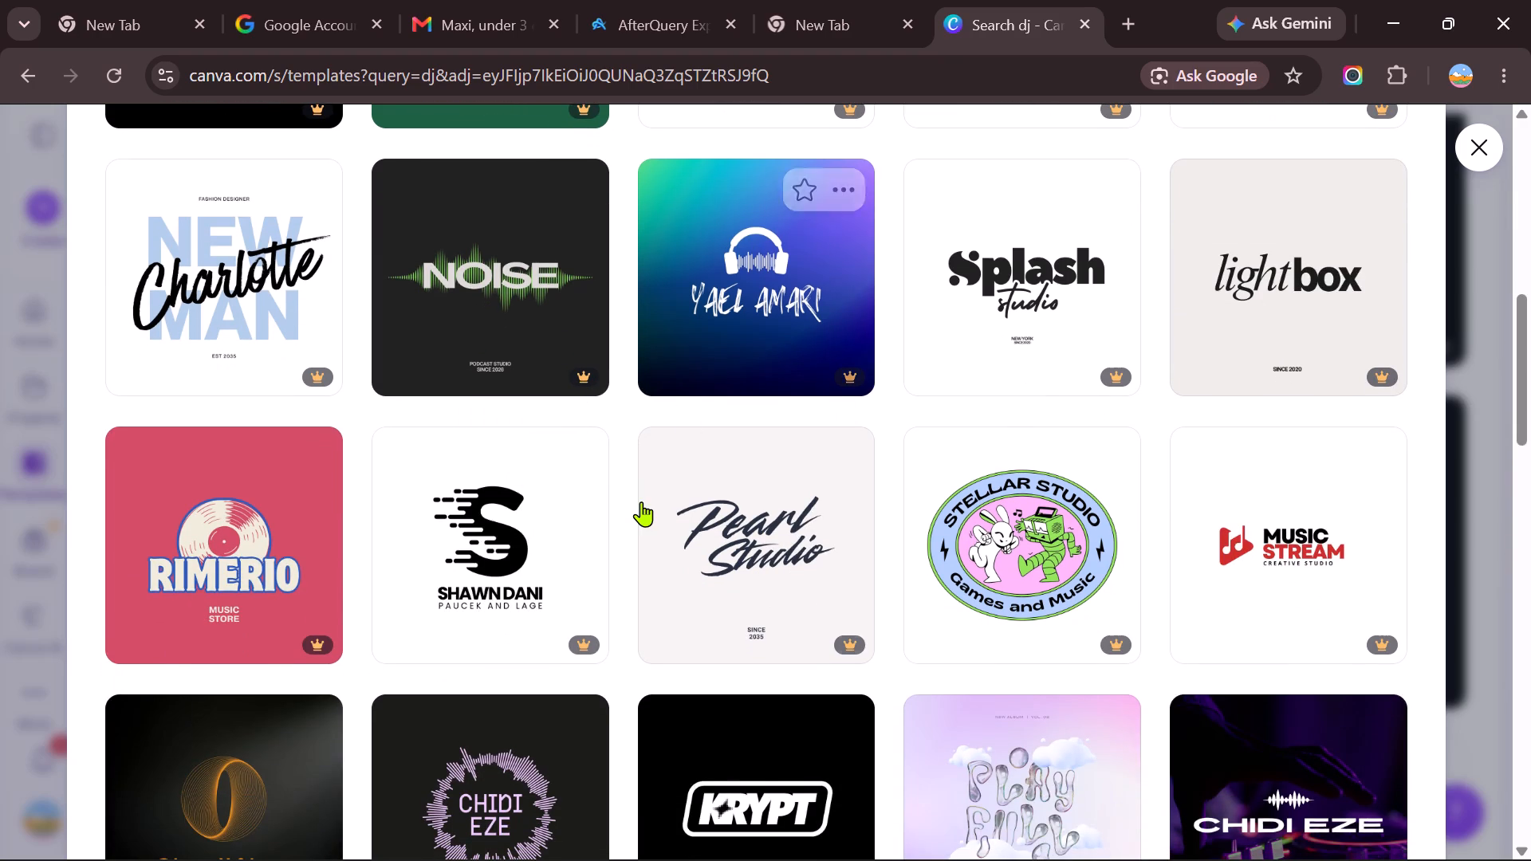
scroll(641, 501, "down", 8)
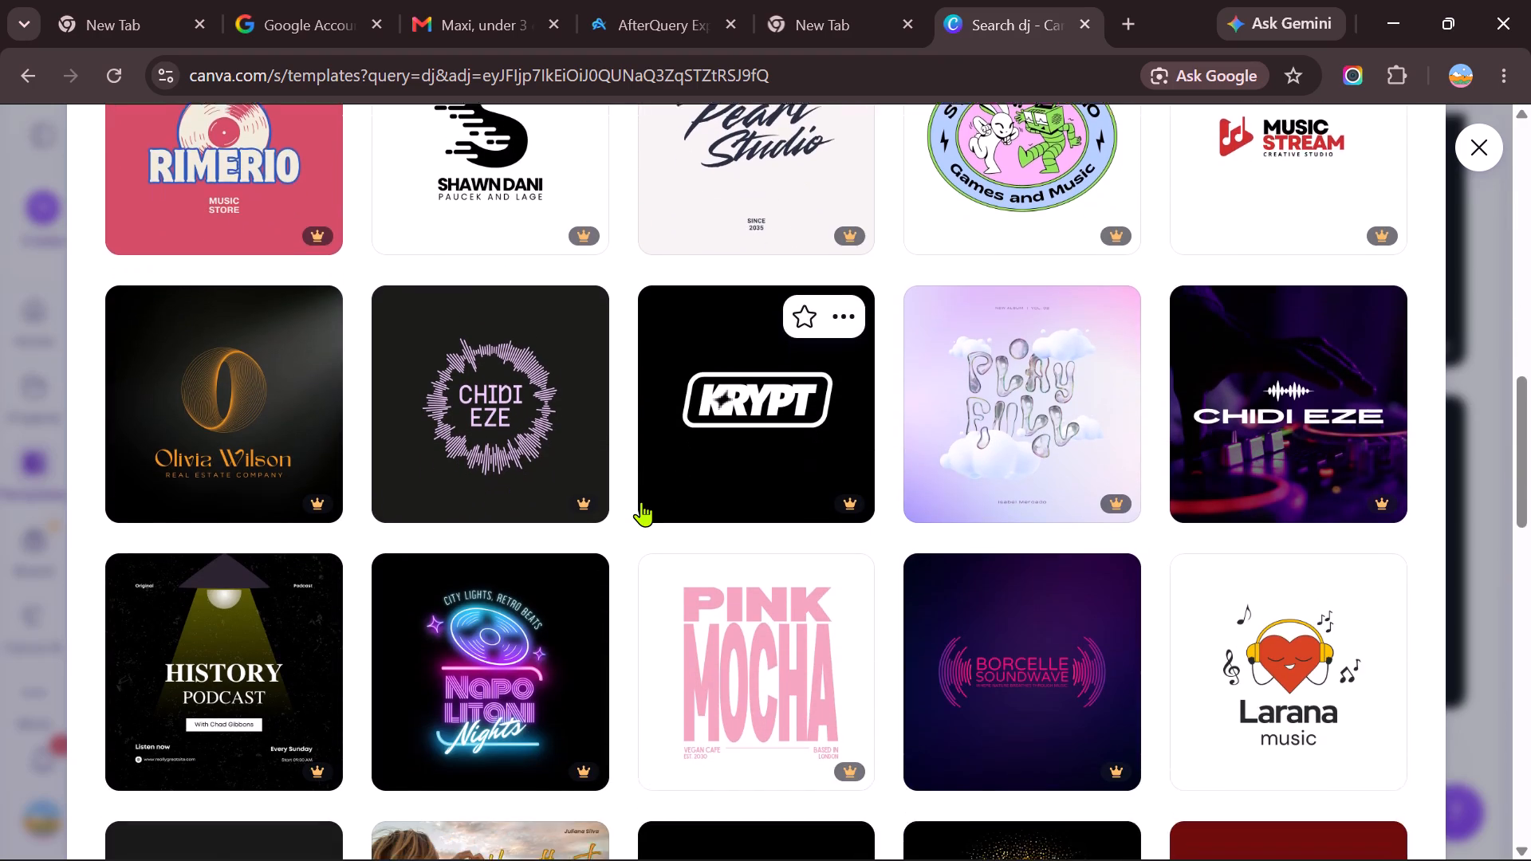
scroll(641, 501, "down", 1)
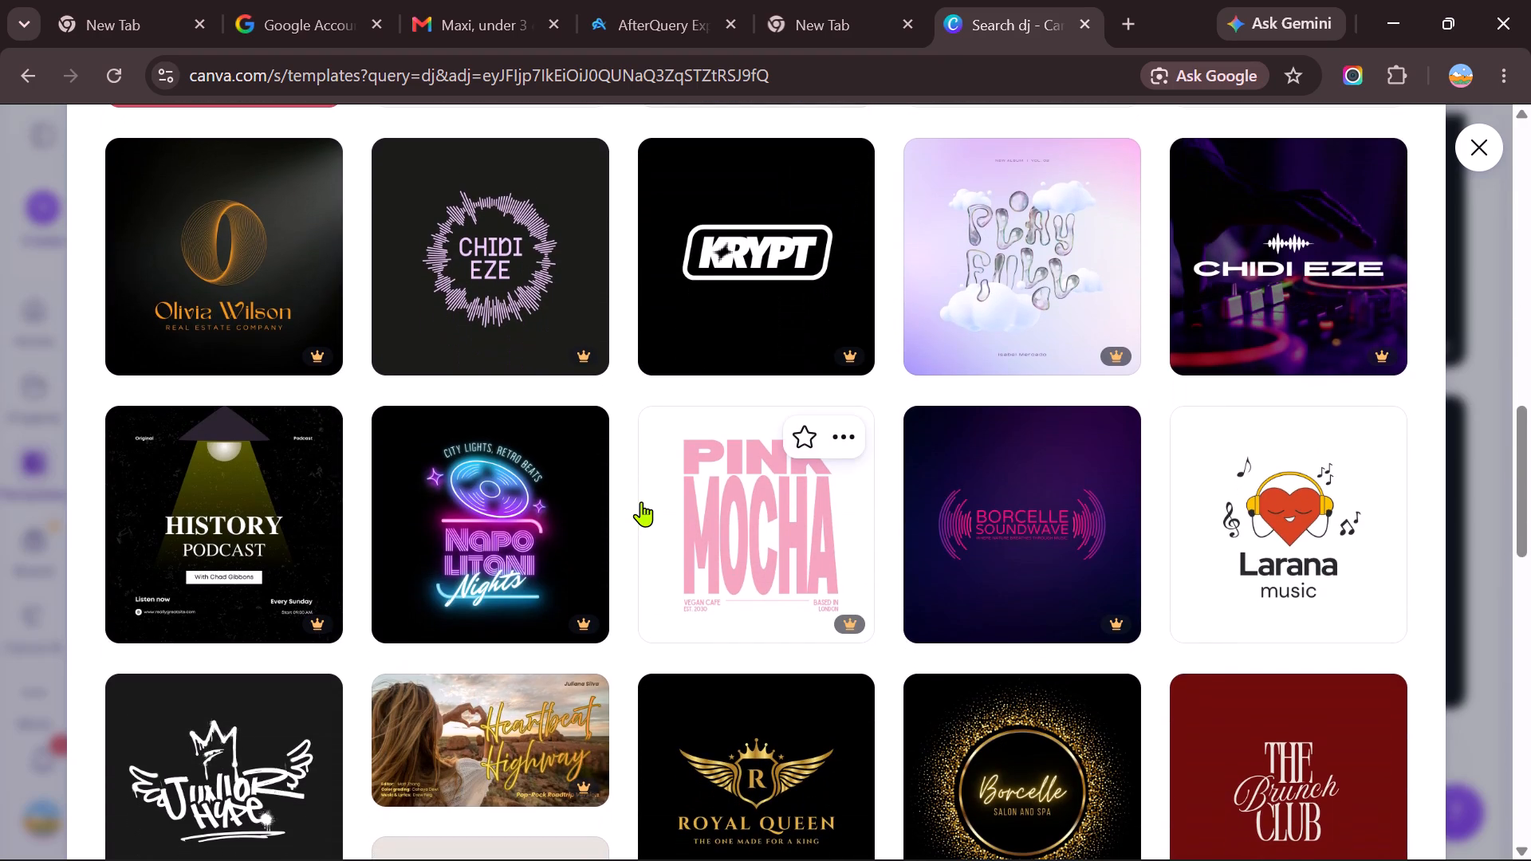
scroll(641, 501, "down", 3)
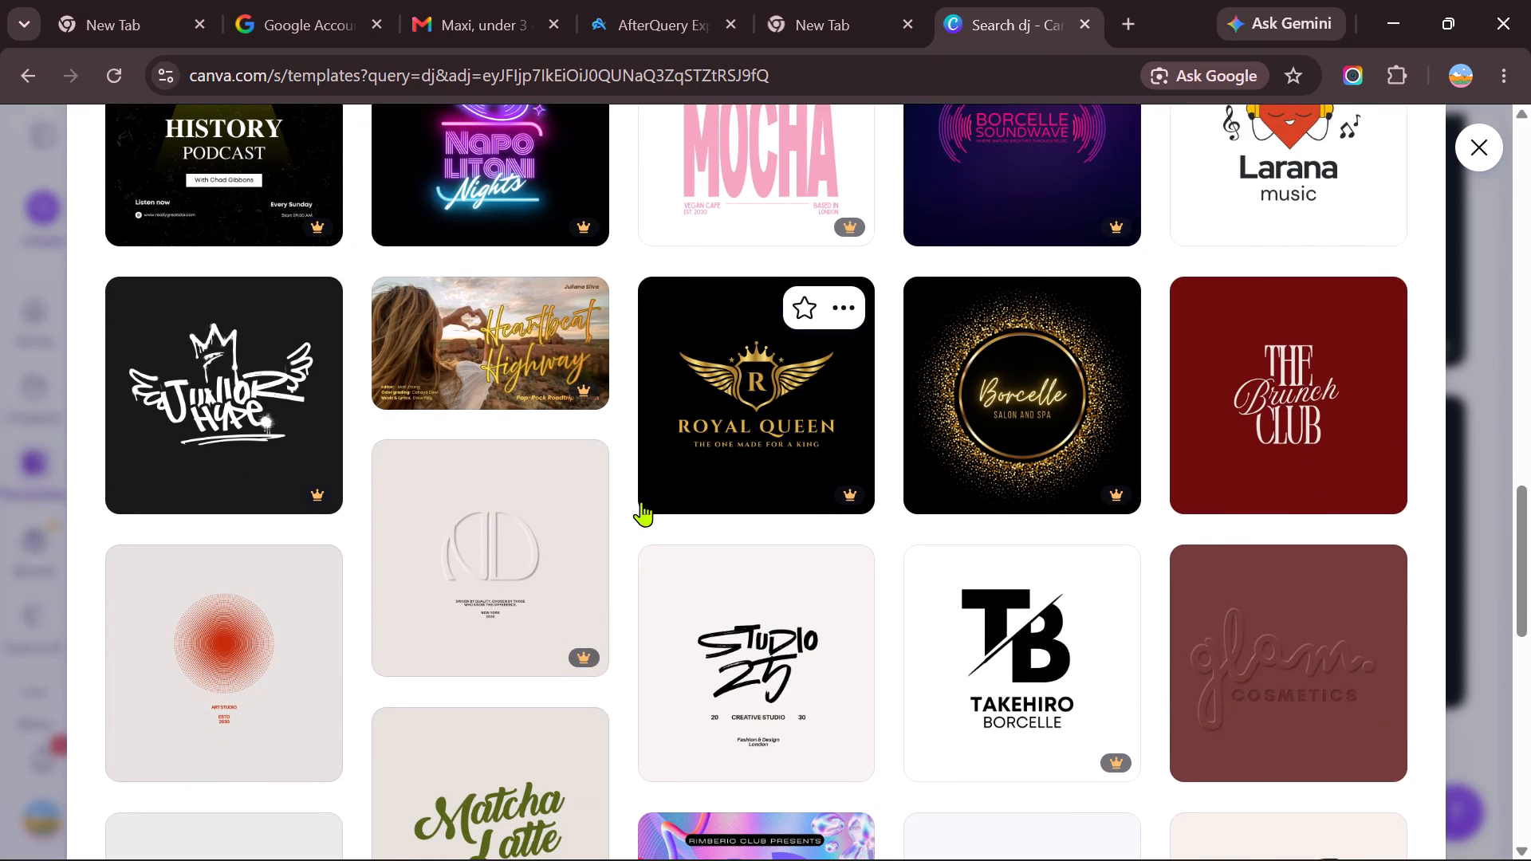
scroll(641, 501, "down", 2)
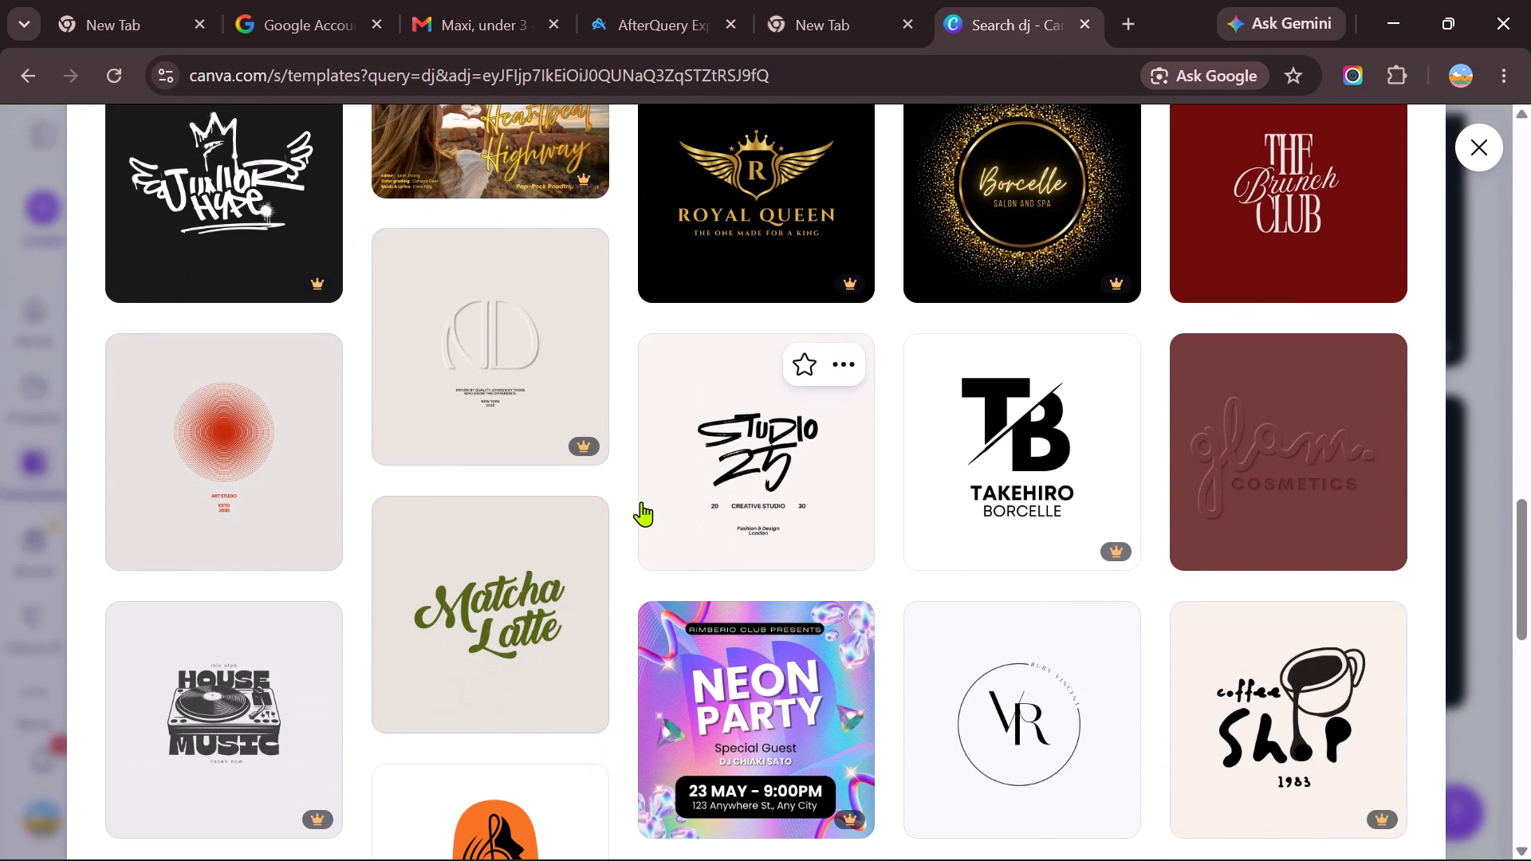
scroll(641, 501, "down", 2)
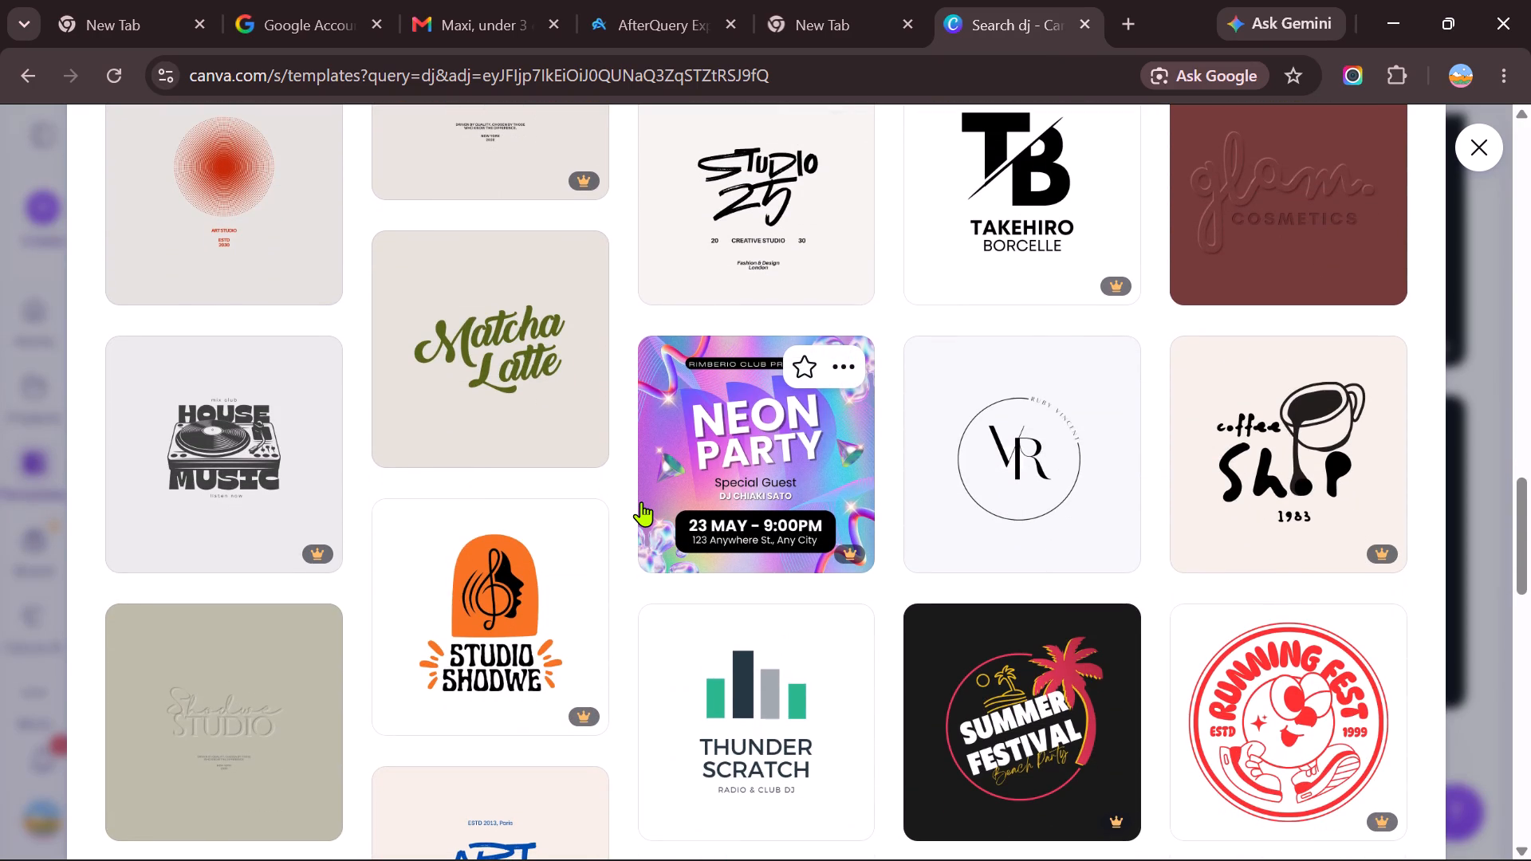
scroll(641, 501, "down", 3)
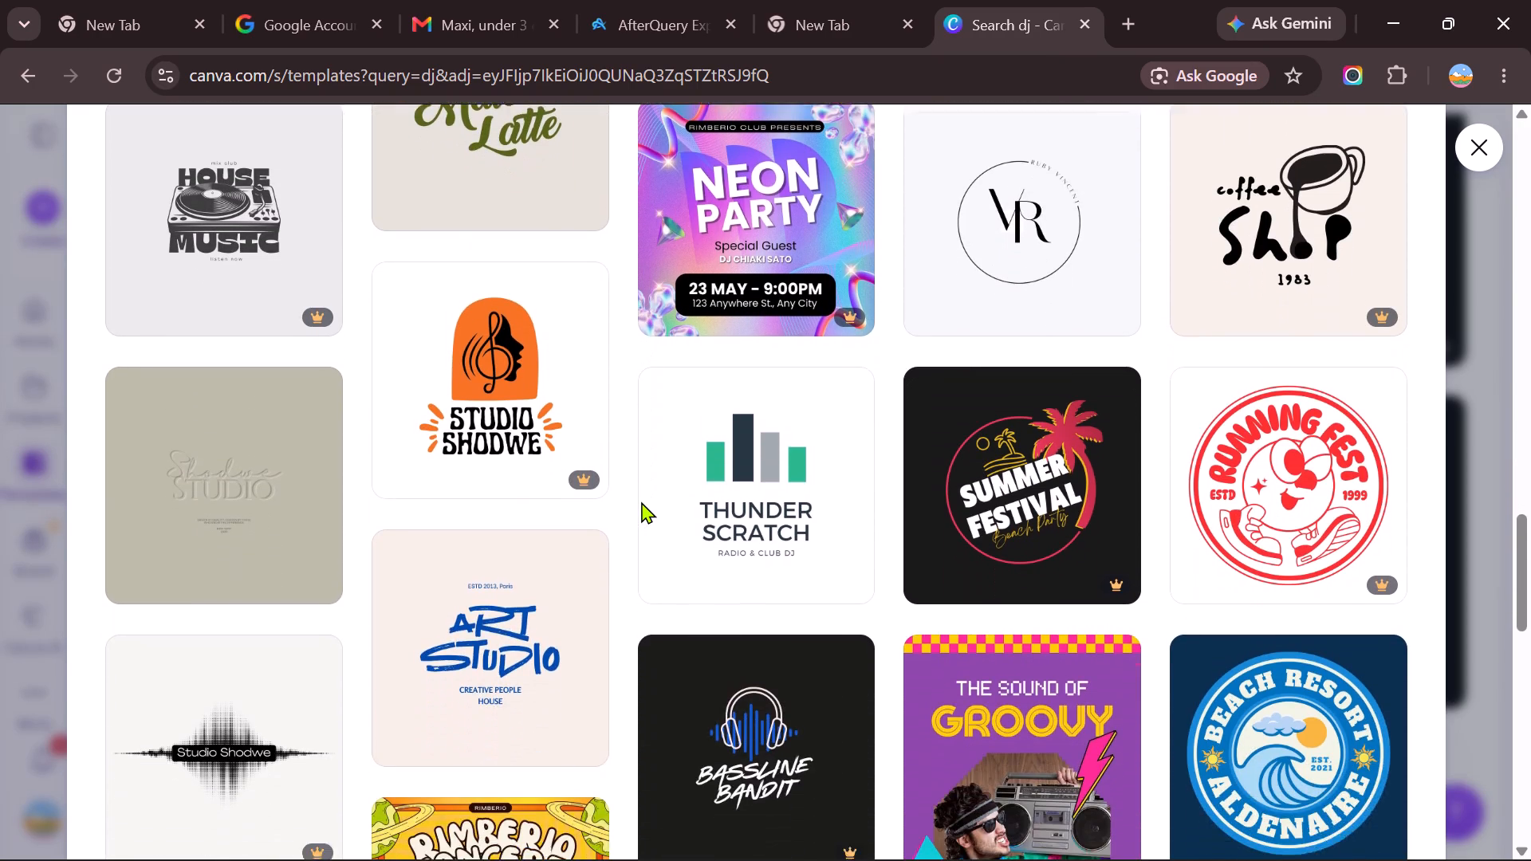
scroll(641, 501, "down", 2)
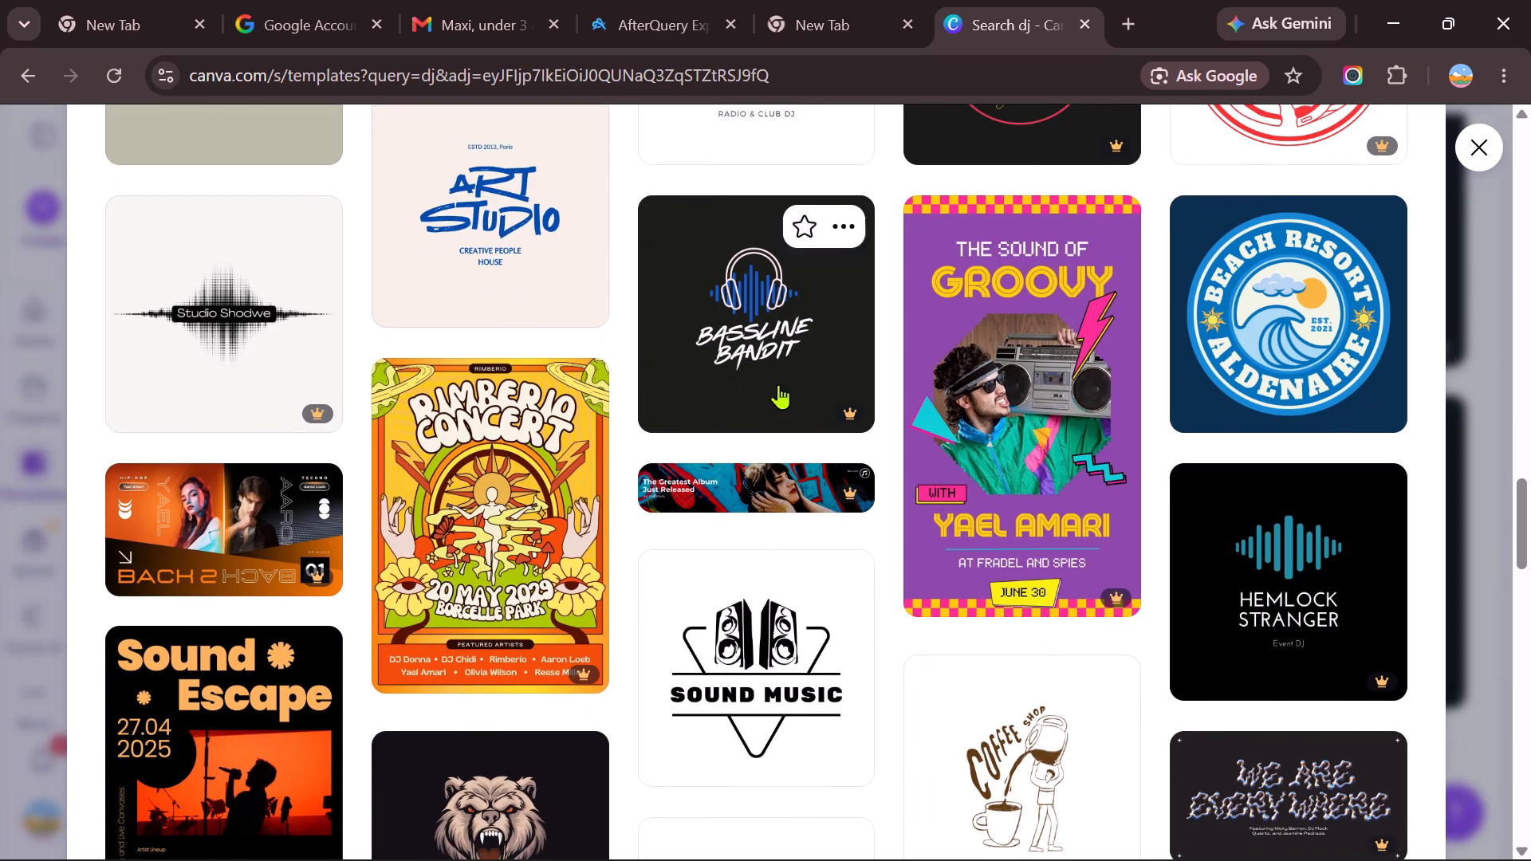
scroll(749, 494, "down", 3)
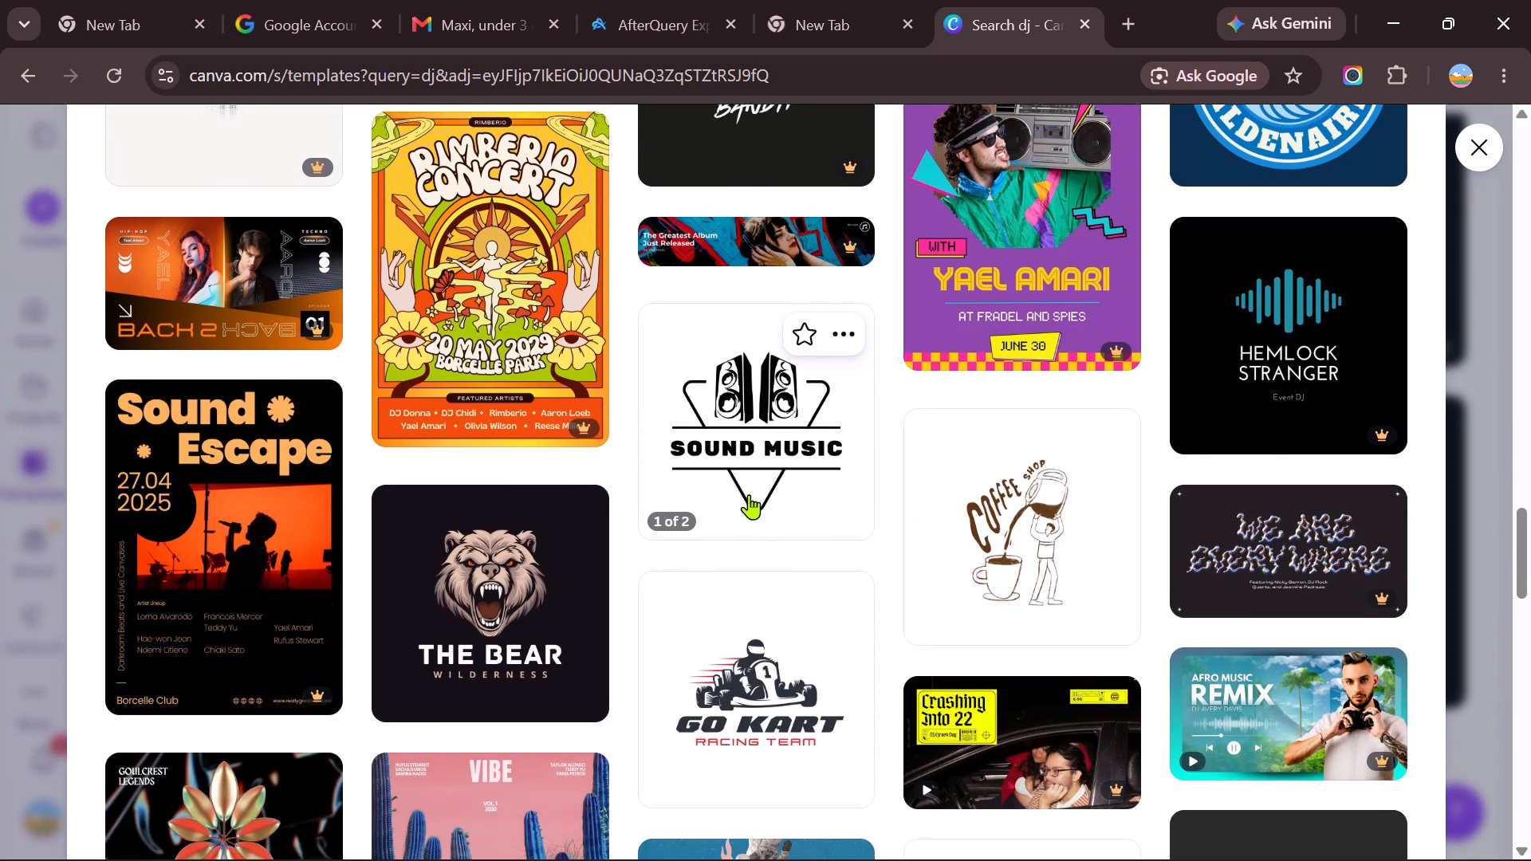
scroll(749, 494, "down", 3)
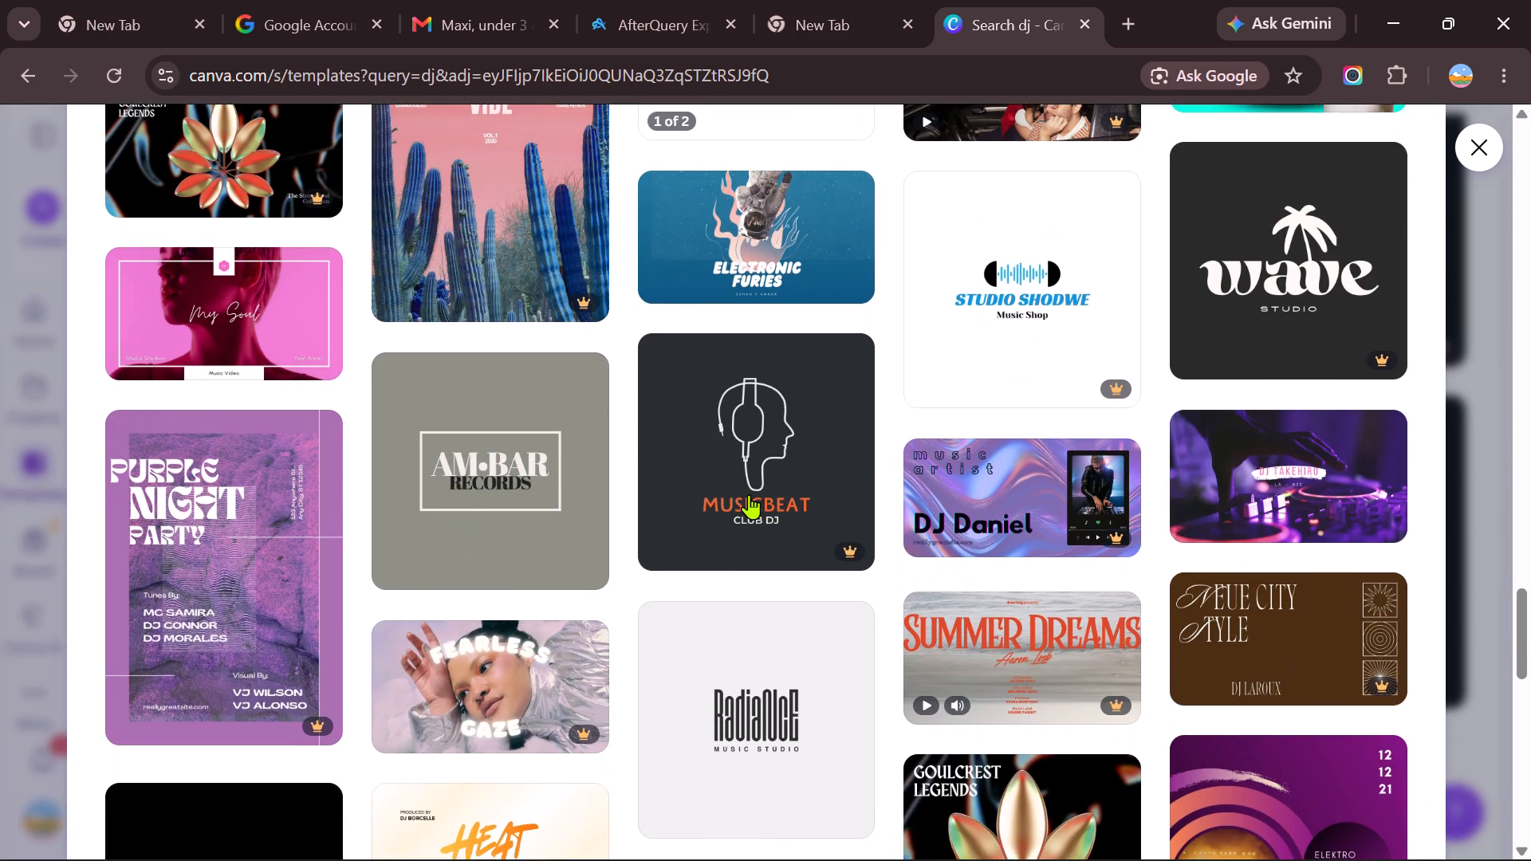
scroll(749, 494, "down", 4)
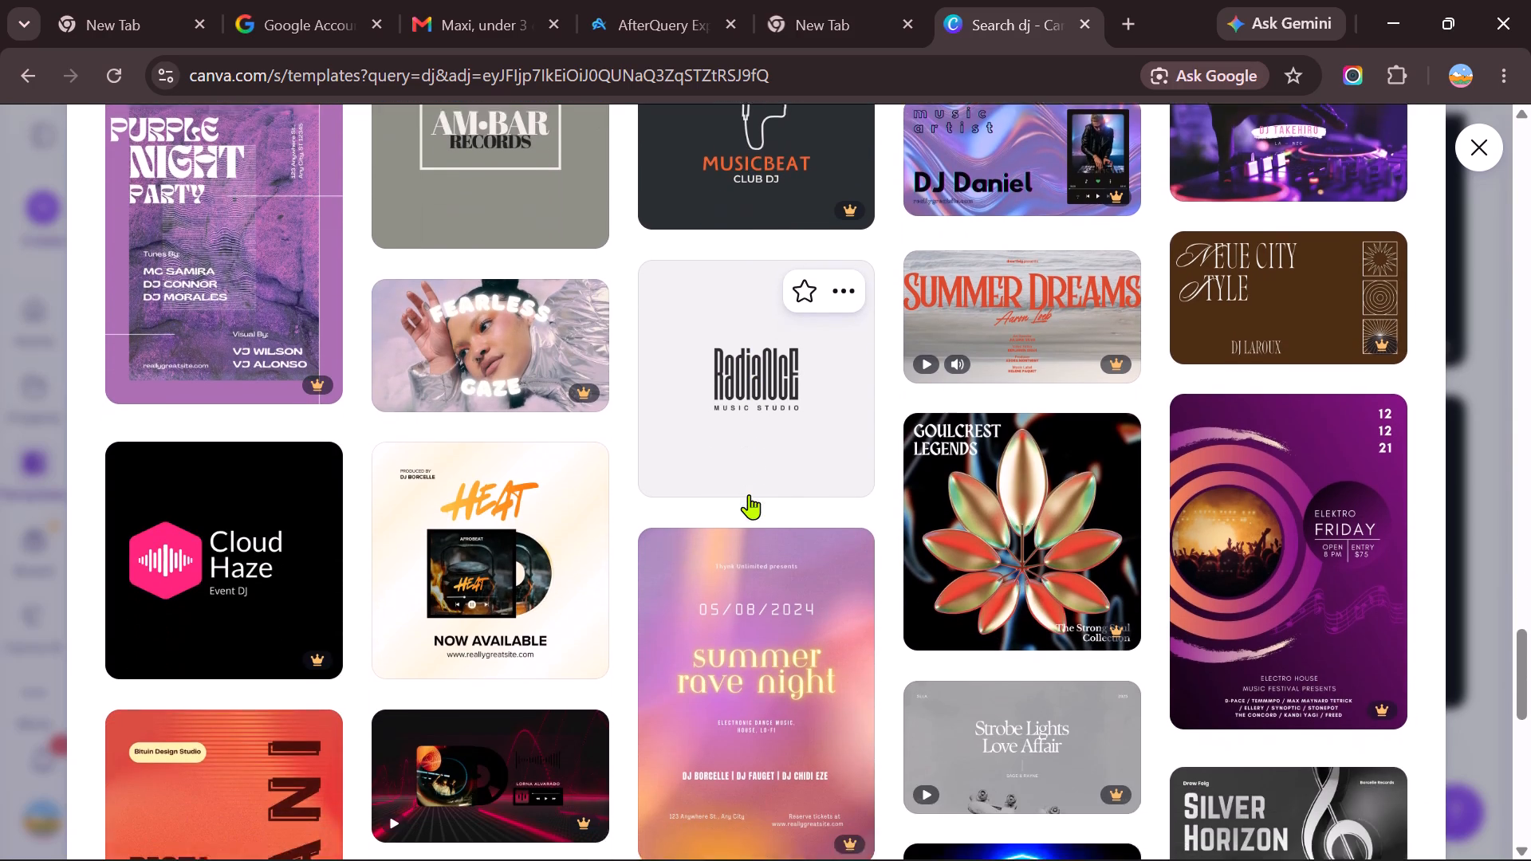
scroll(749, 494, "down", 3)
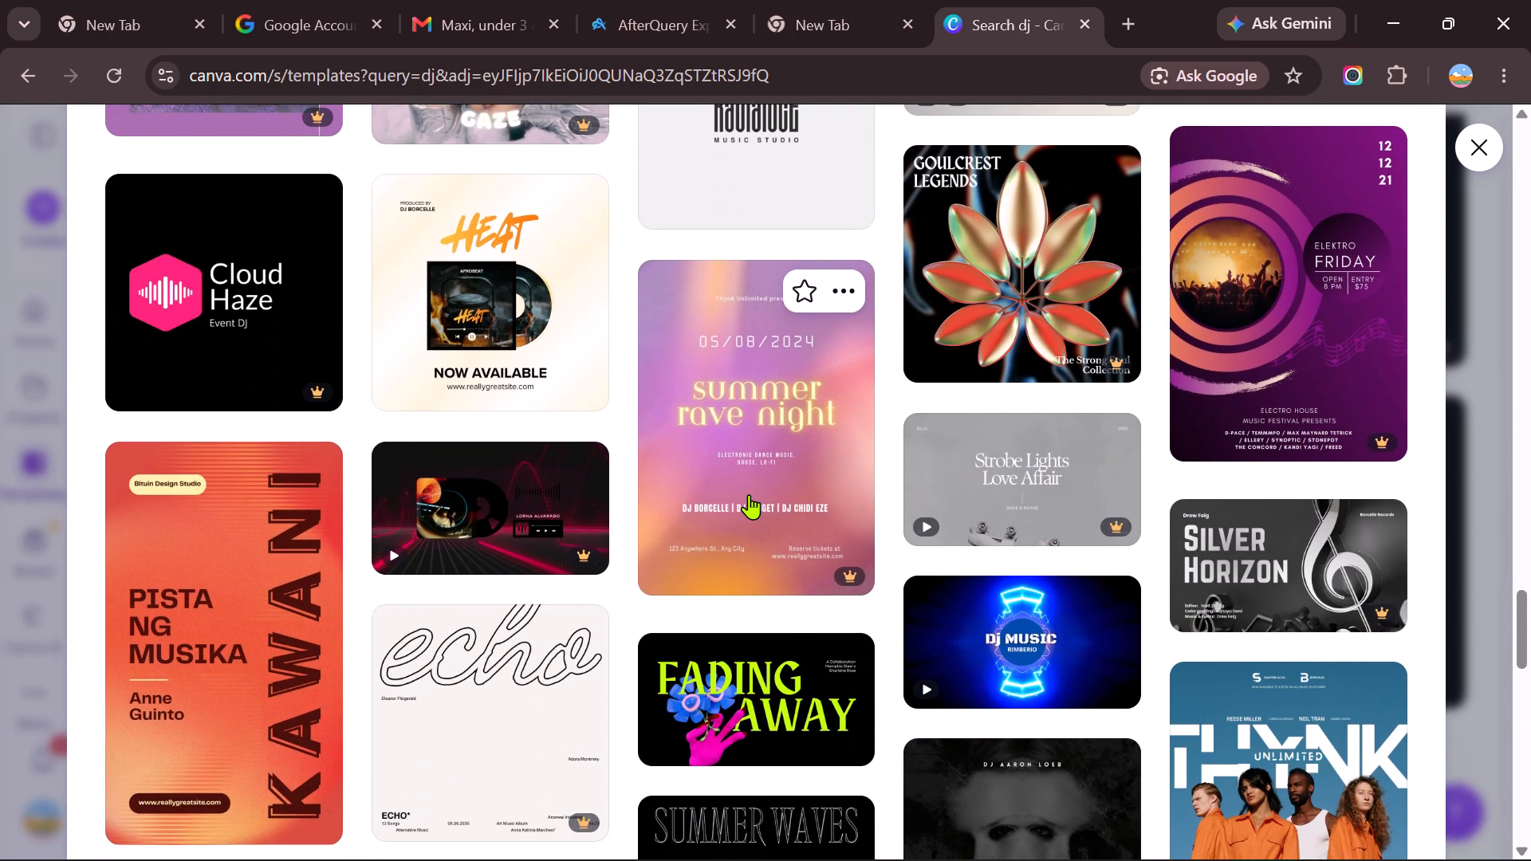
scroll(749, 494, "down", 5)
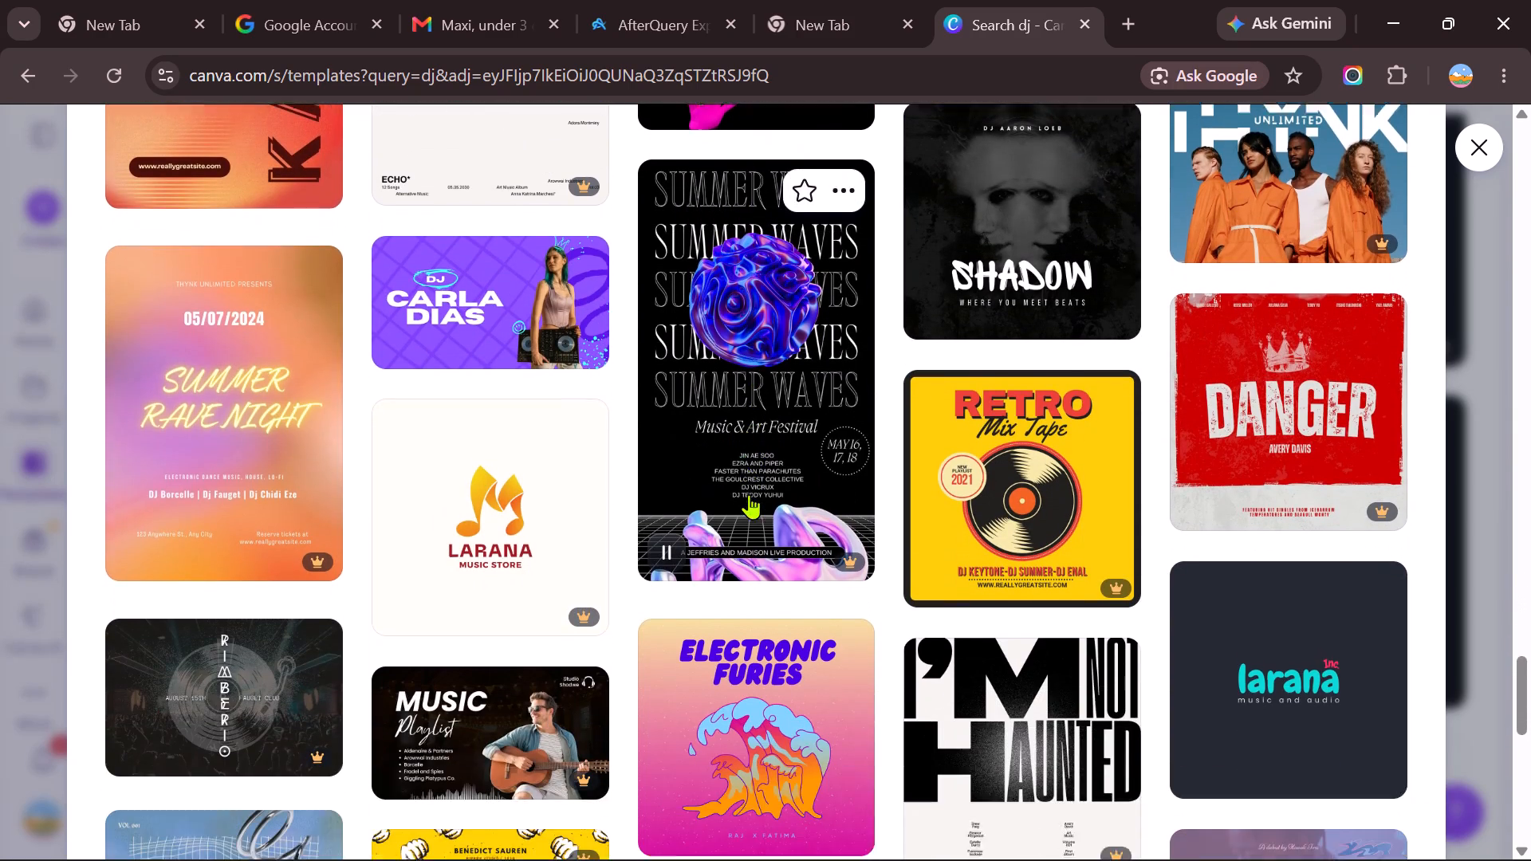
scroll(749, 494, "down", 2)
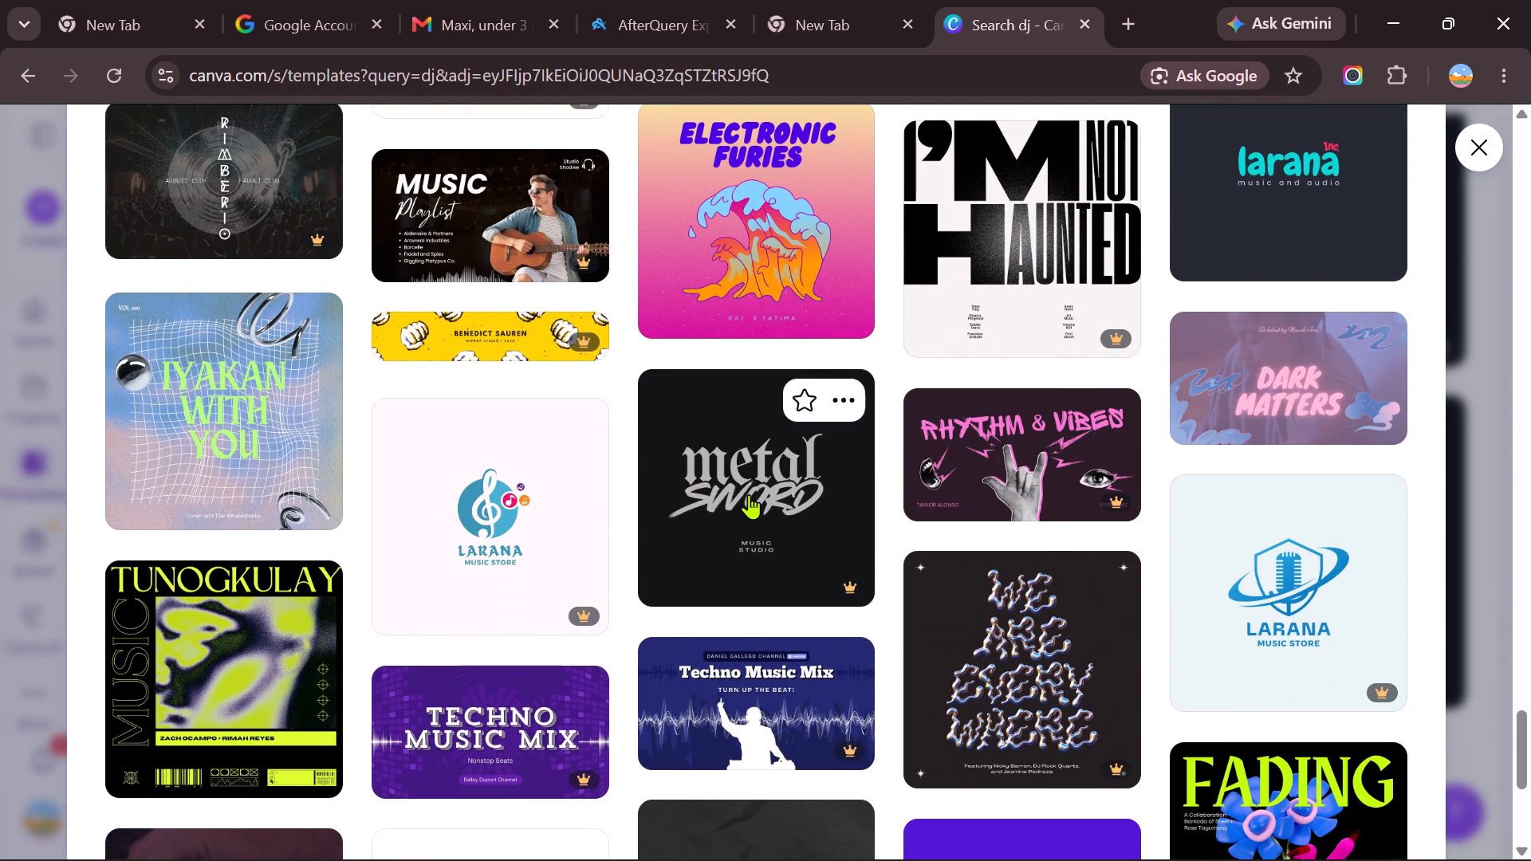
scroll(749, 494, "down", 4)
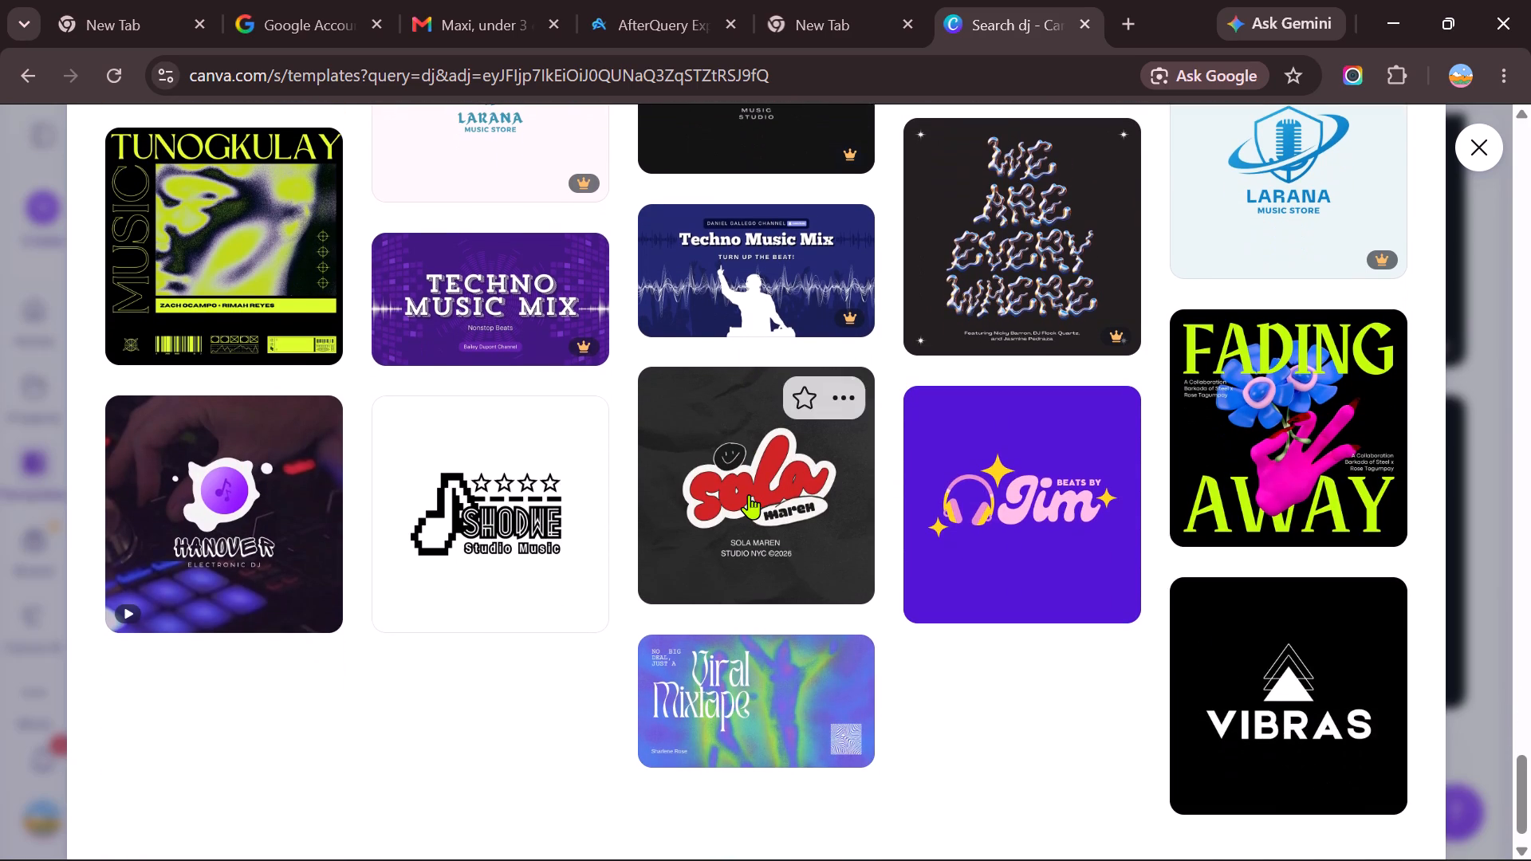
scroll(749, 494, "down", 4)
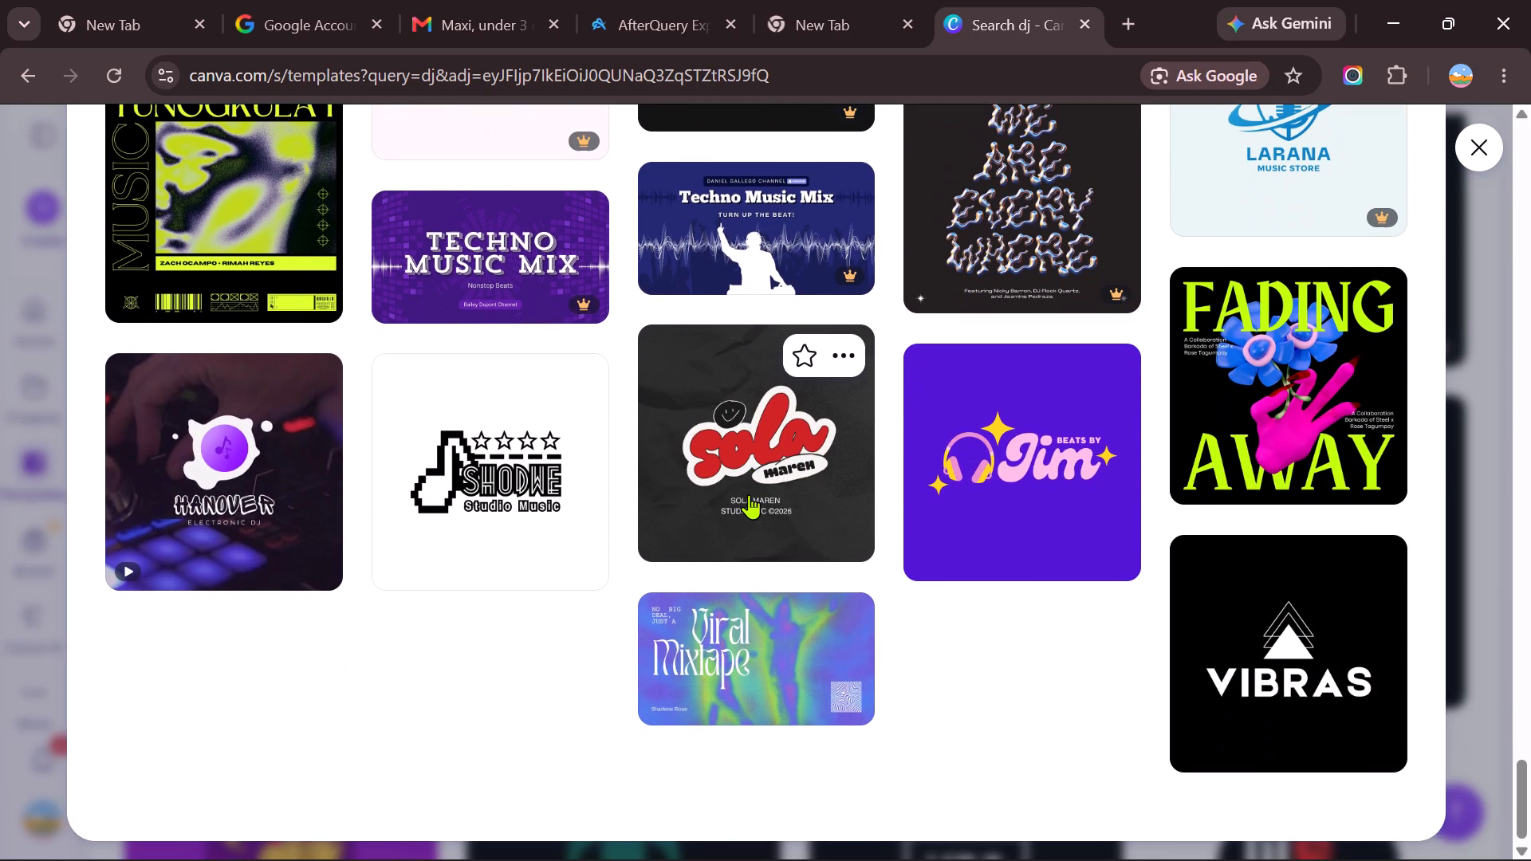
scroll(749, 494, "up", 15)
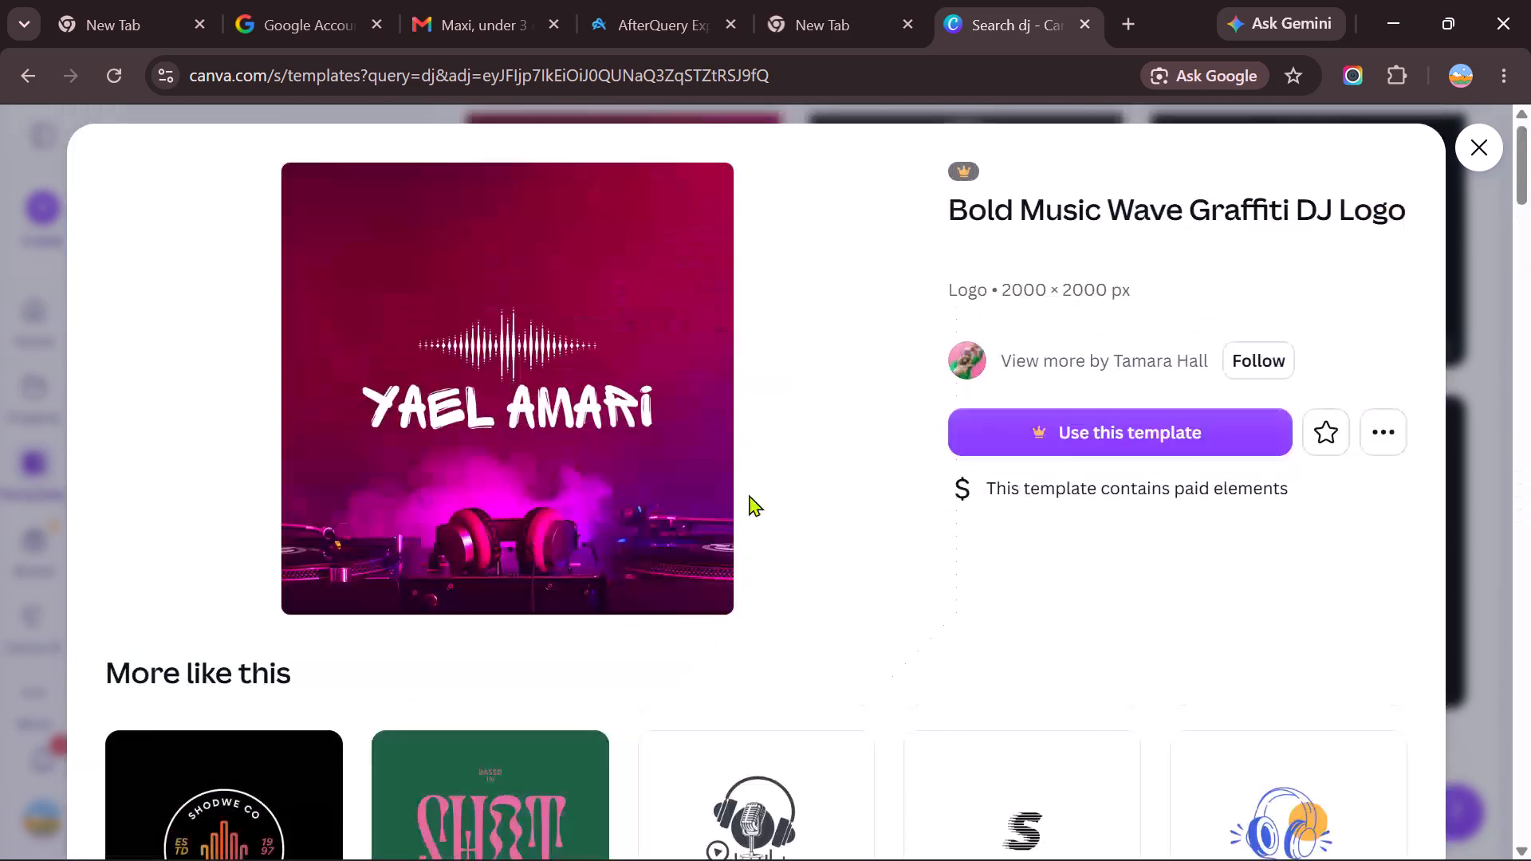
scroll(749, 494, "down", 4)
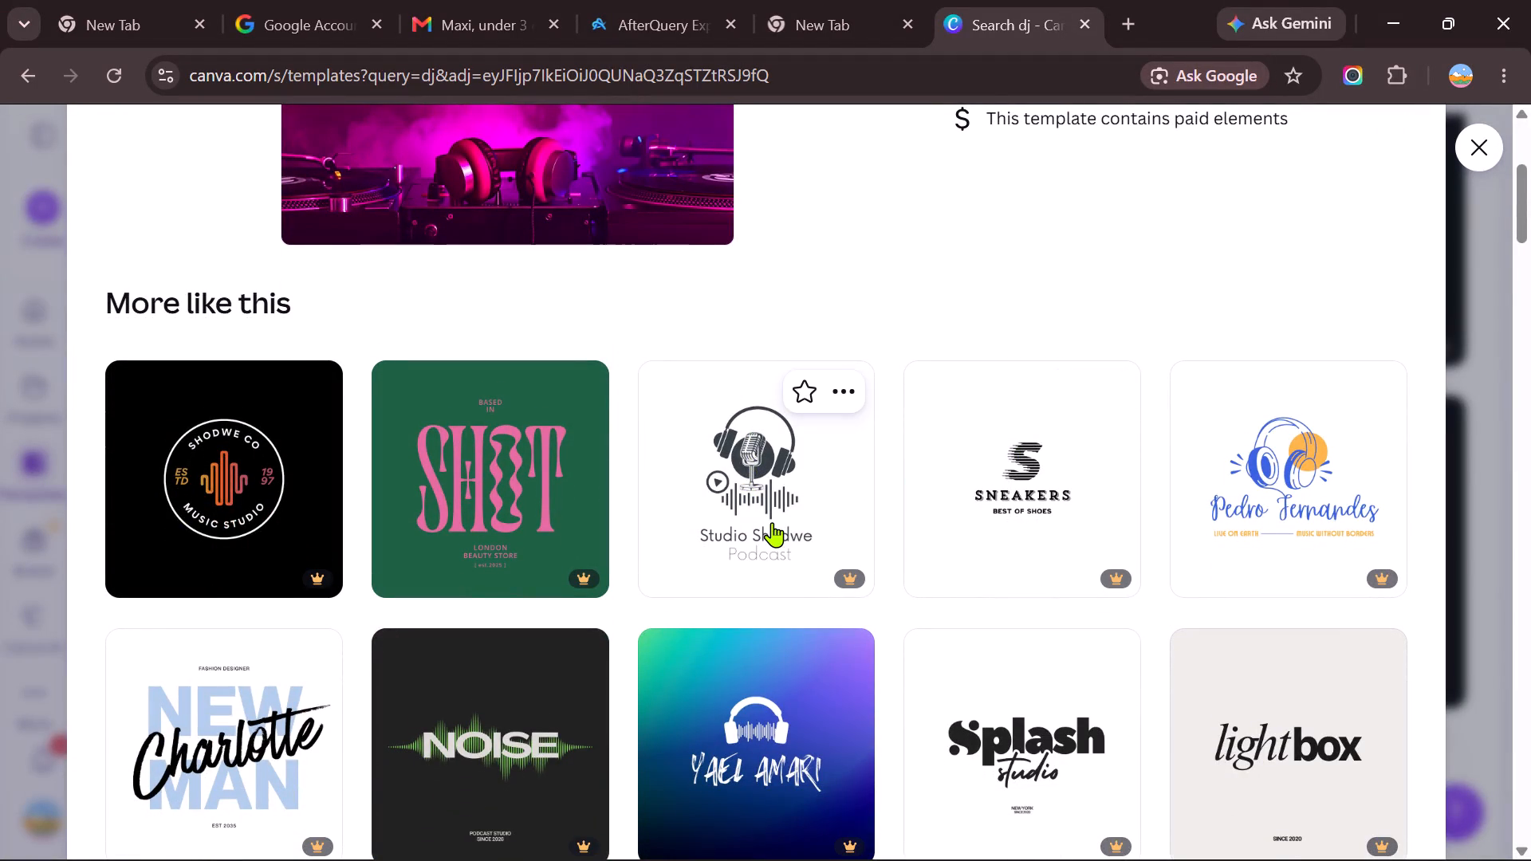
Examine the remaining designs suggested as similar to the Bold Music Wave Graffiti DJ Logo for a suitable DJ logo design.
scroll(772, 522, "down", 3)
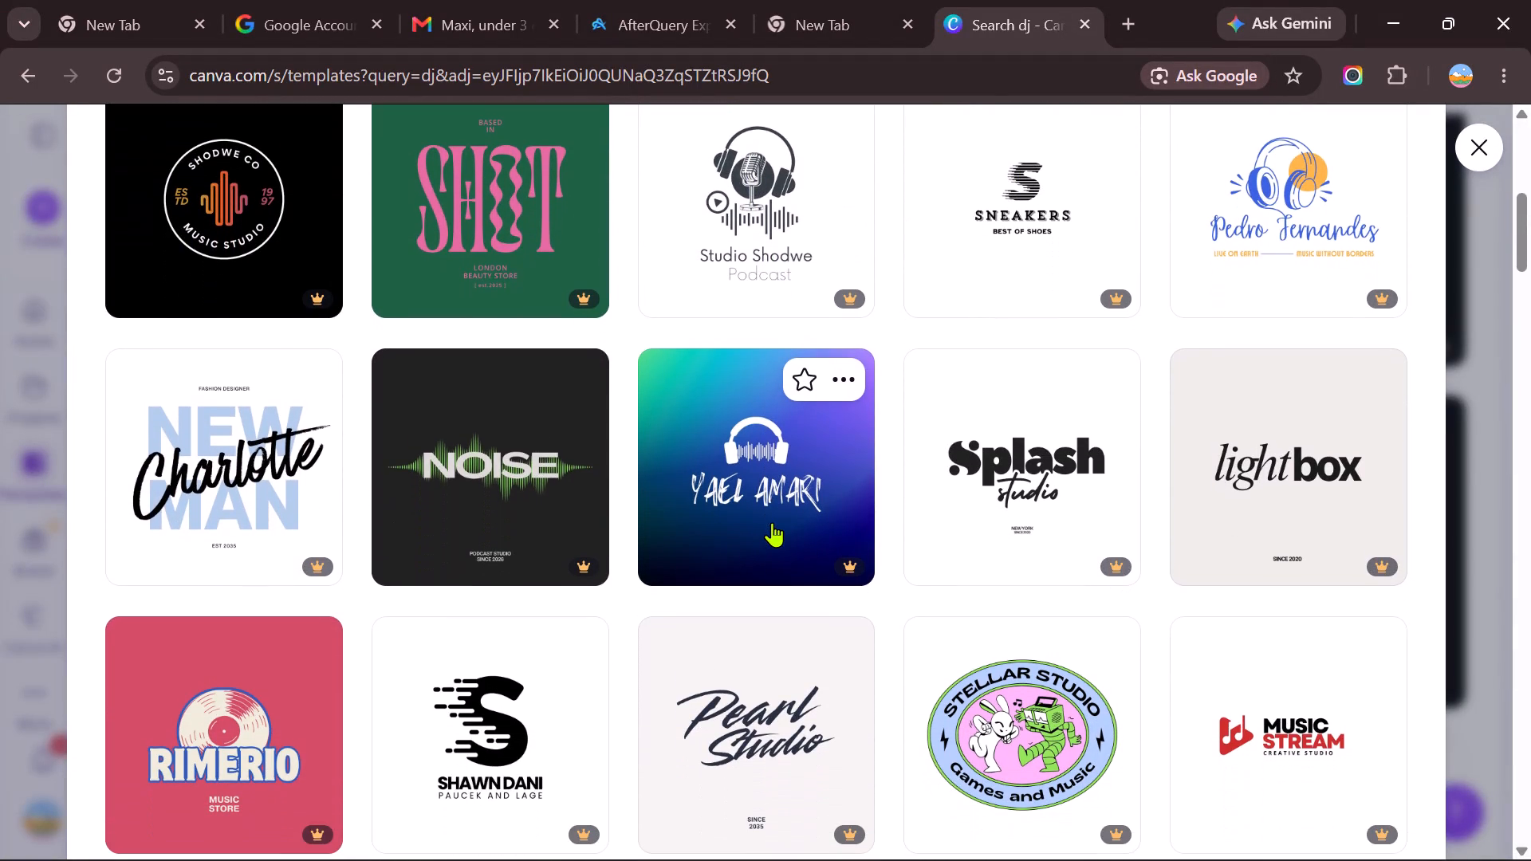
scroll(772, 522, "down", 2)
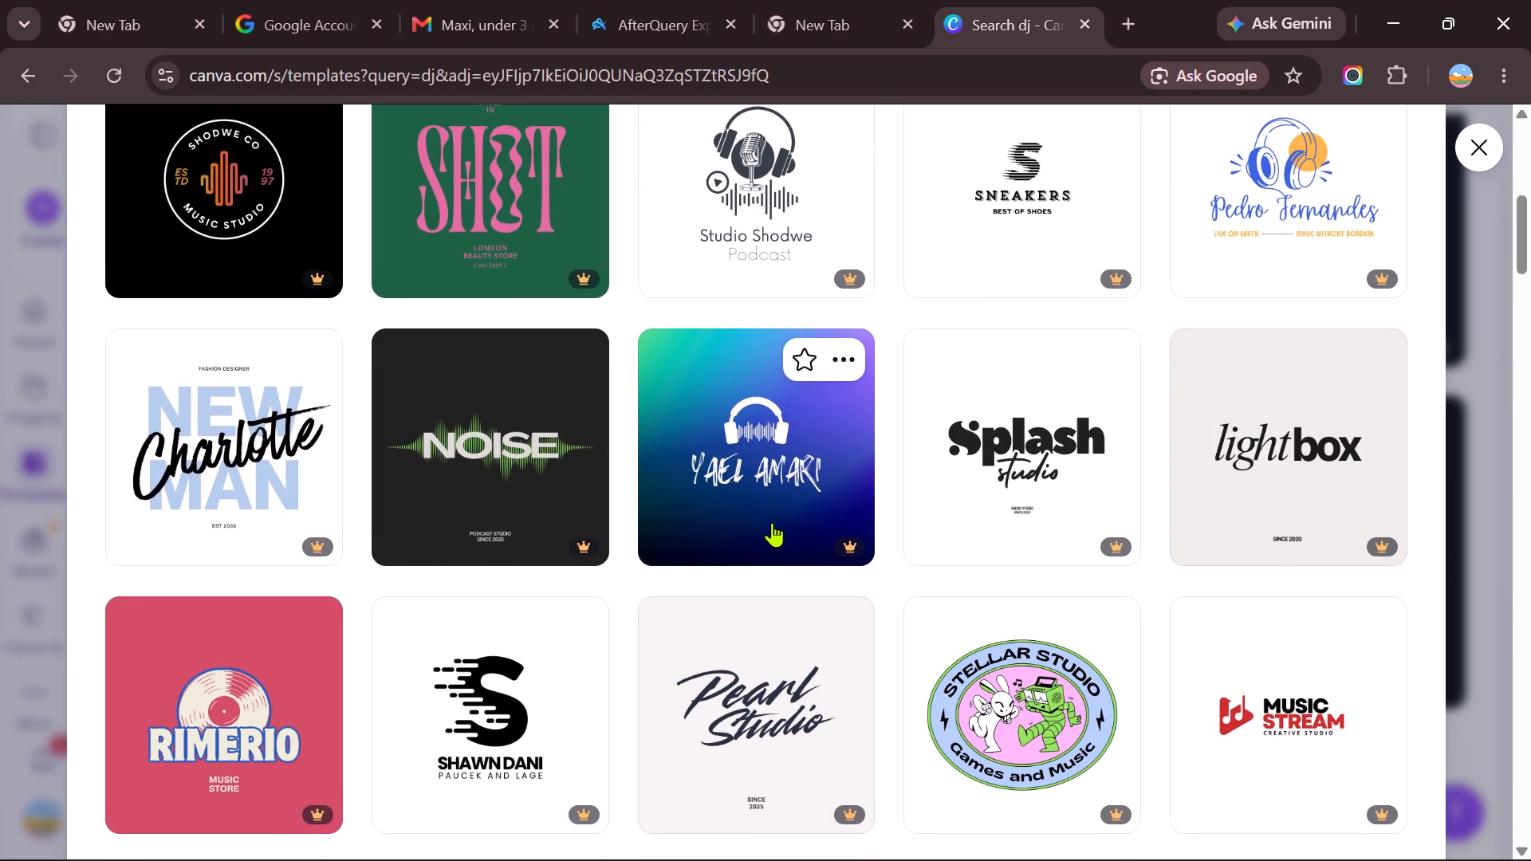
scroll(772, 522, "down", 2)
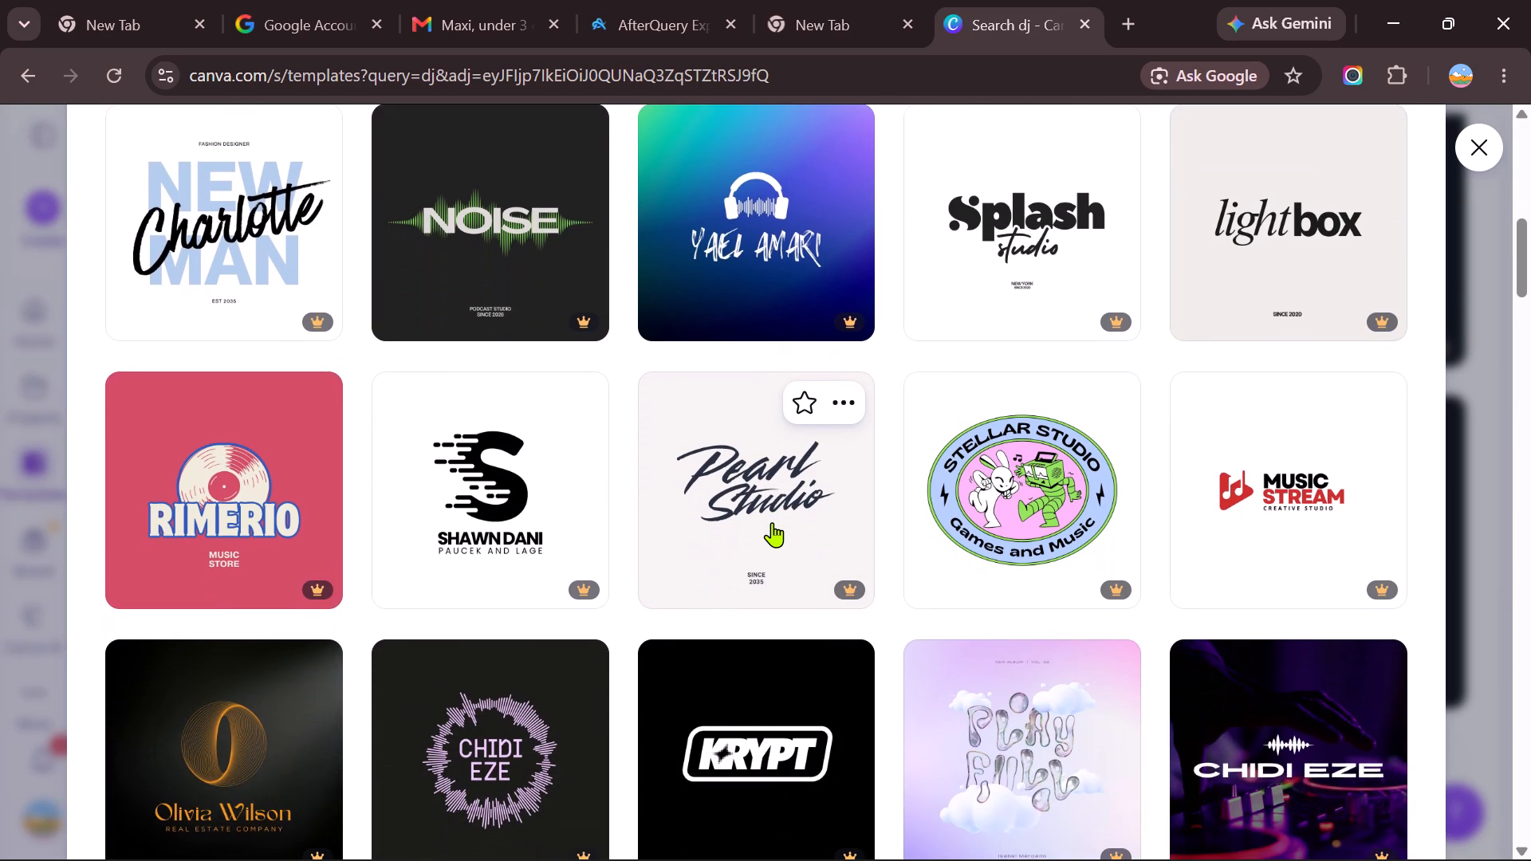
scroll(772, 522, "down", 3)
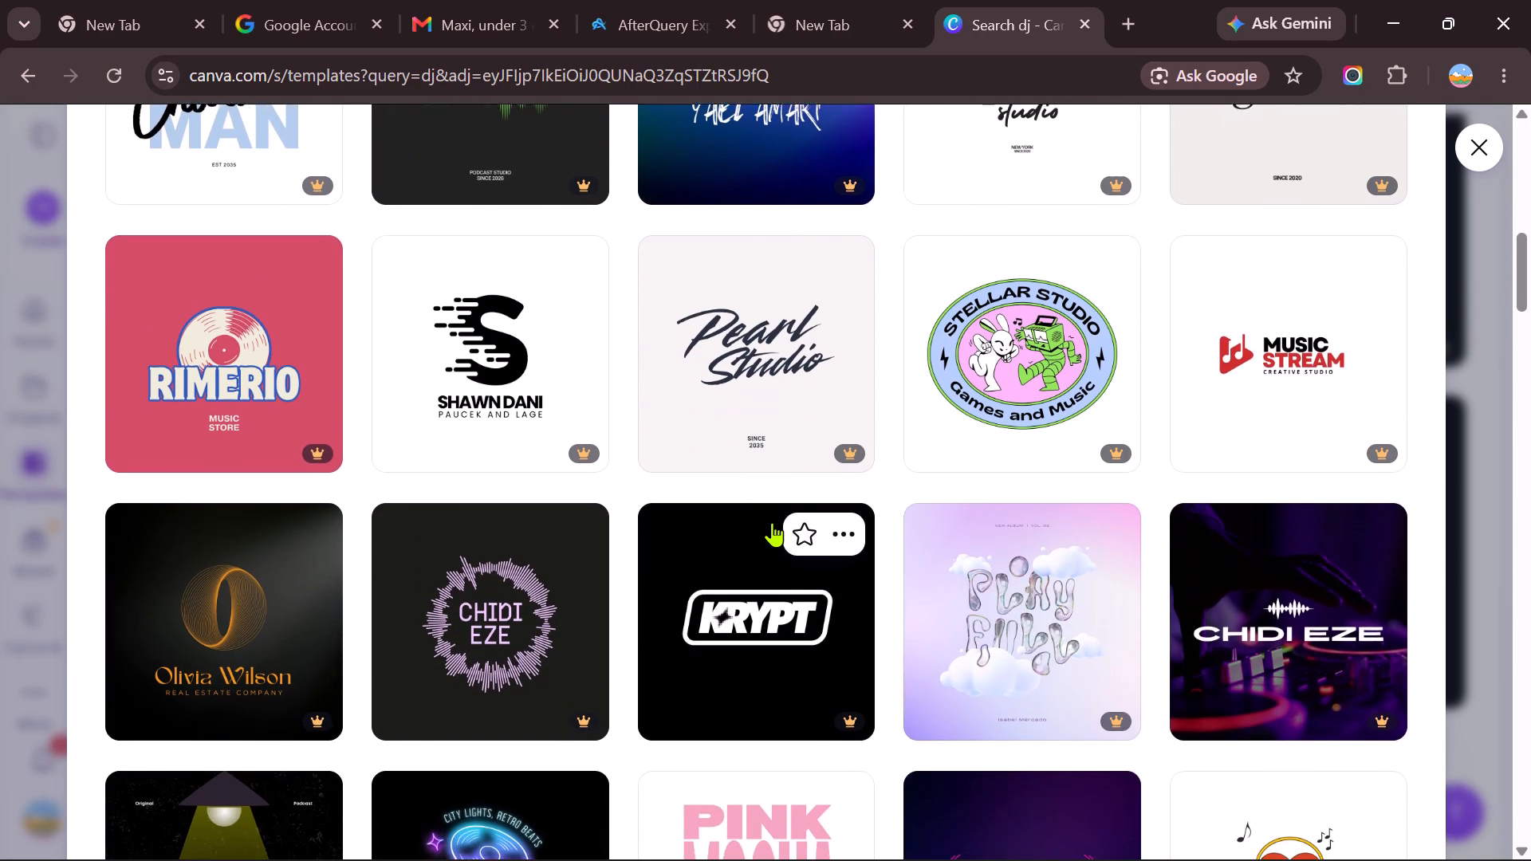
scroll(772, 522, "down", 5)
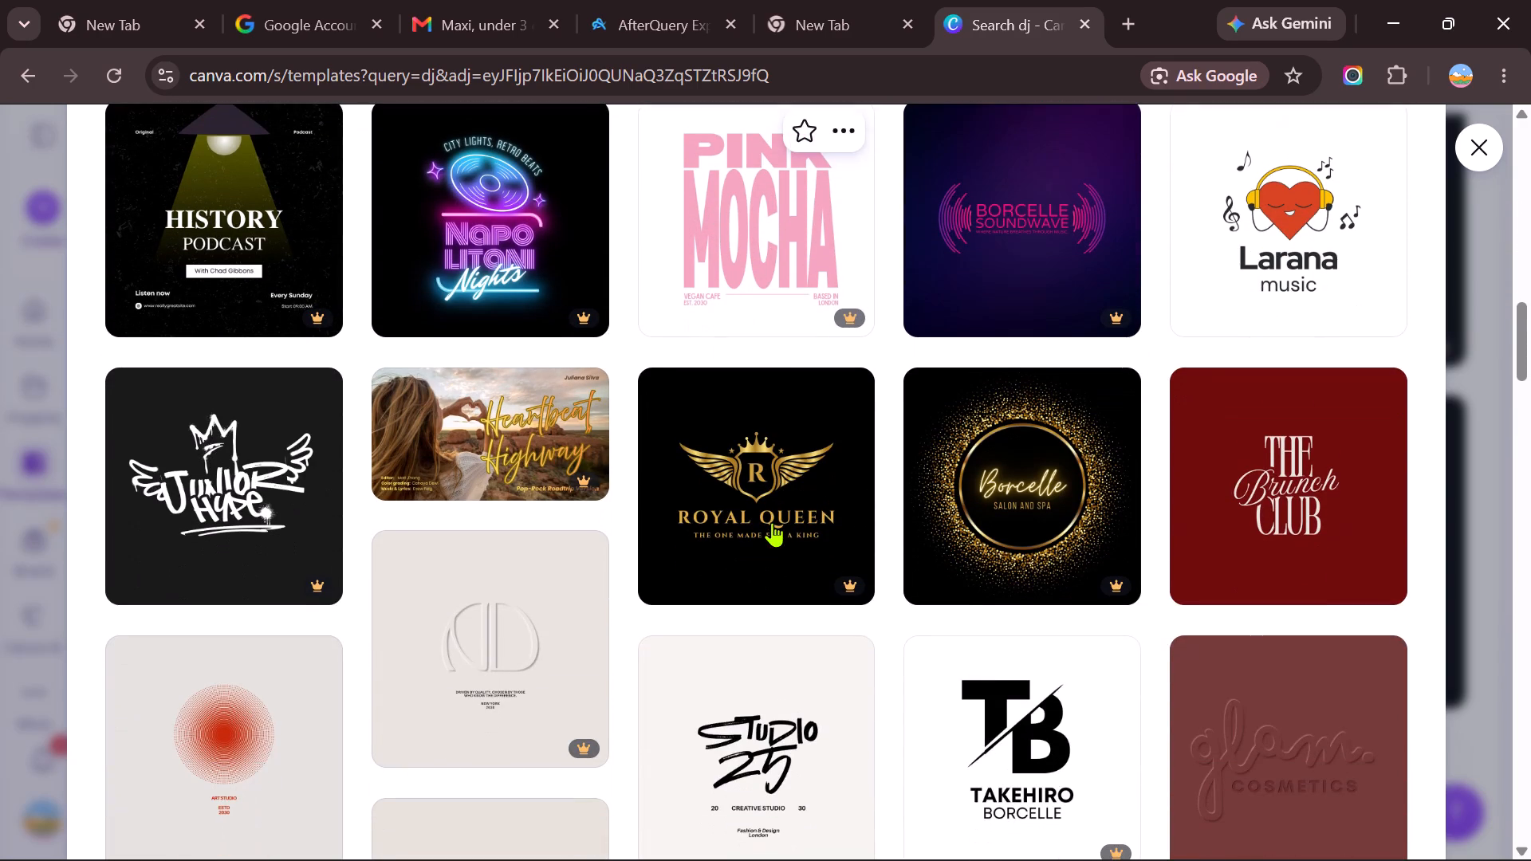
scroll(772, 522, "down", 1)
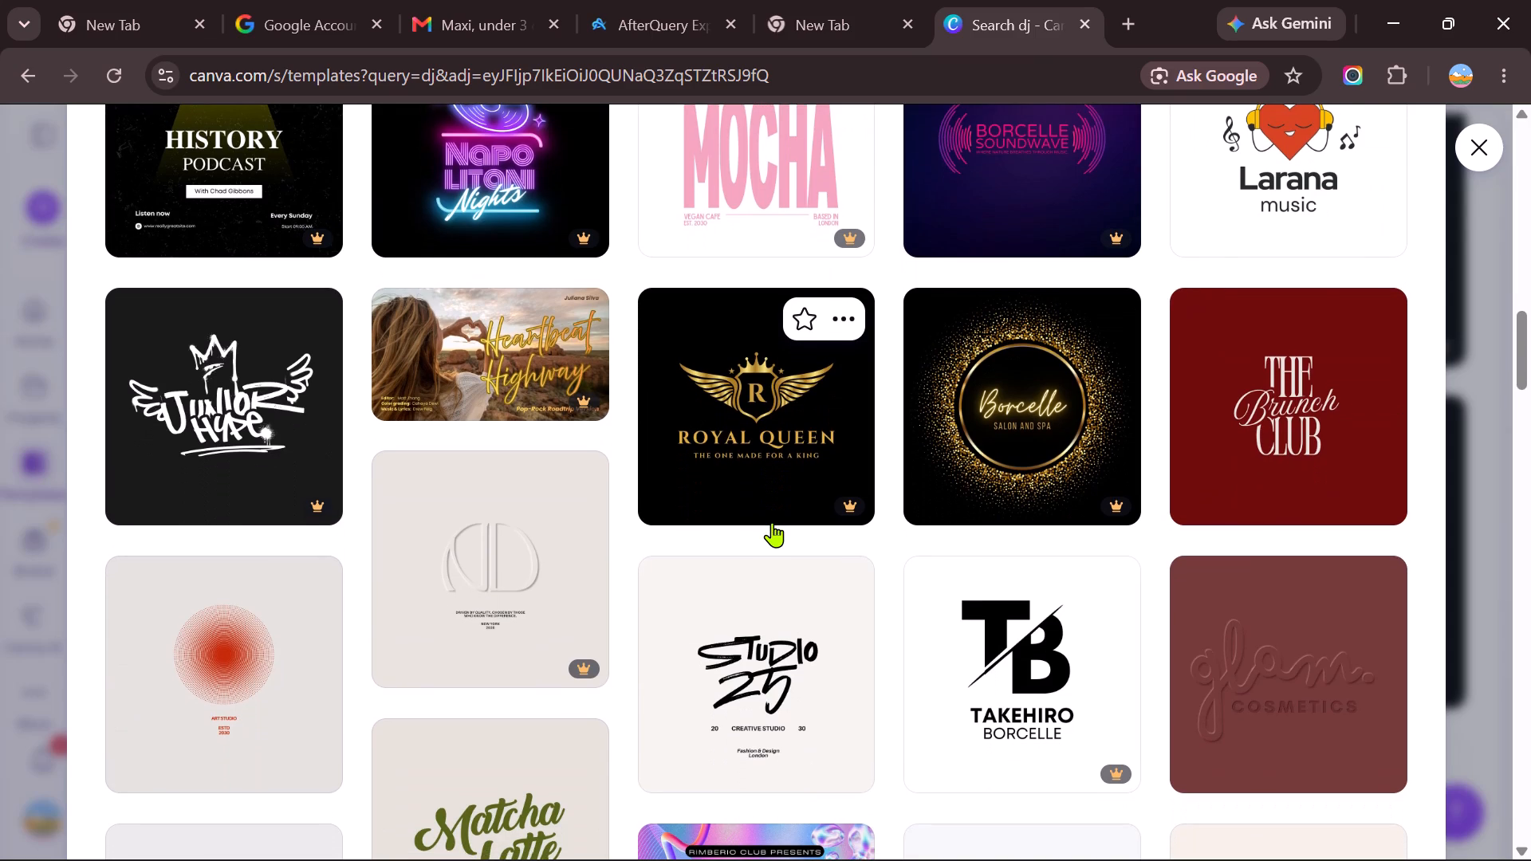
scroll(772, 522, "down", 3)
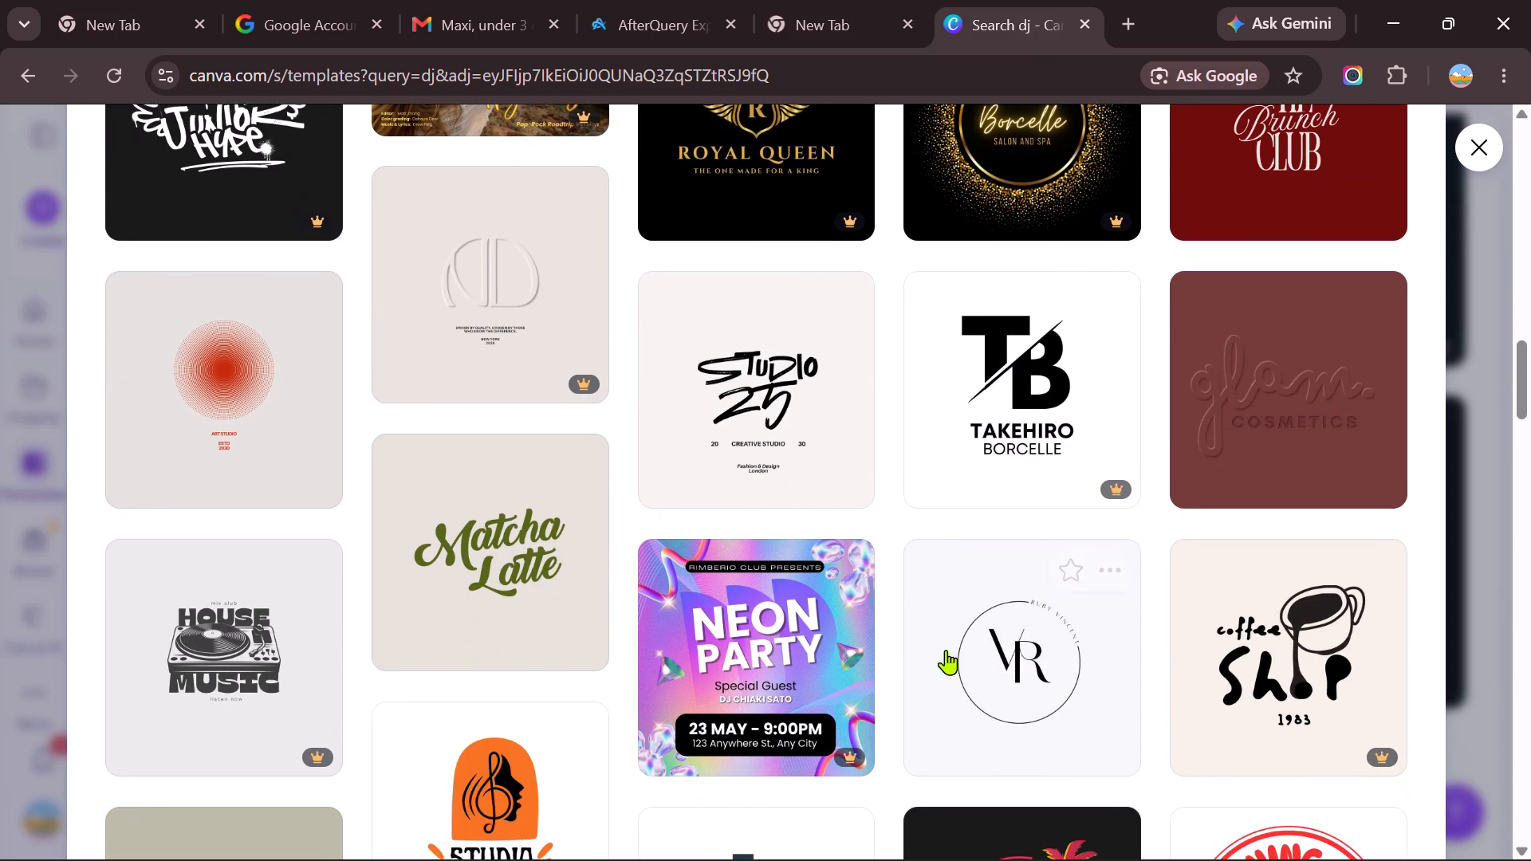
scroll(845, 615, "down", 4)
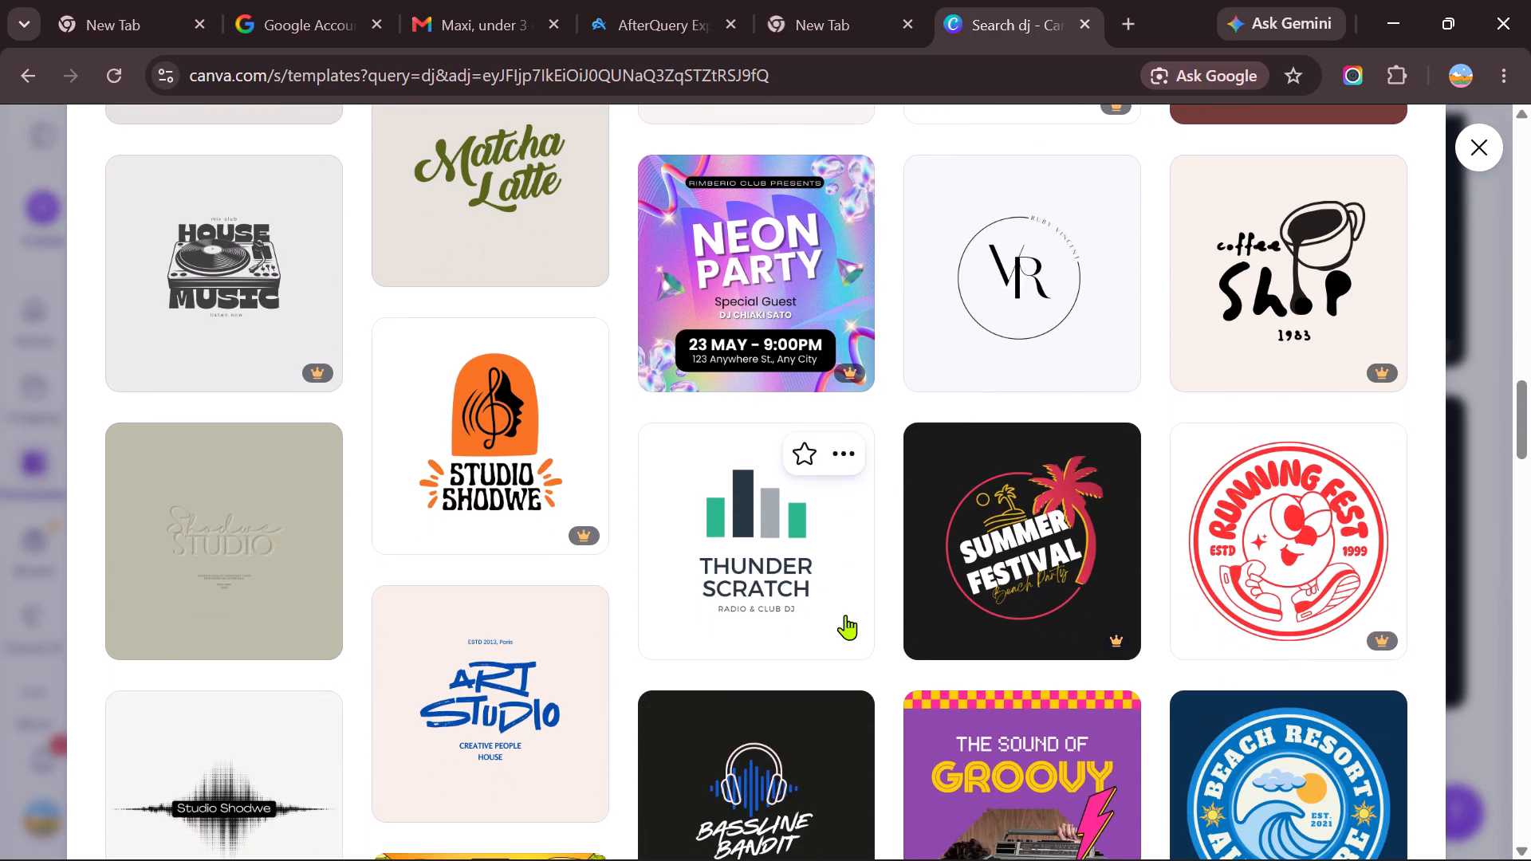
scroll(726, 626, "down", 3)
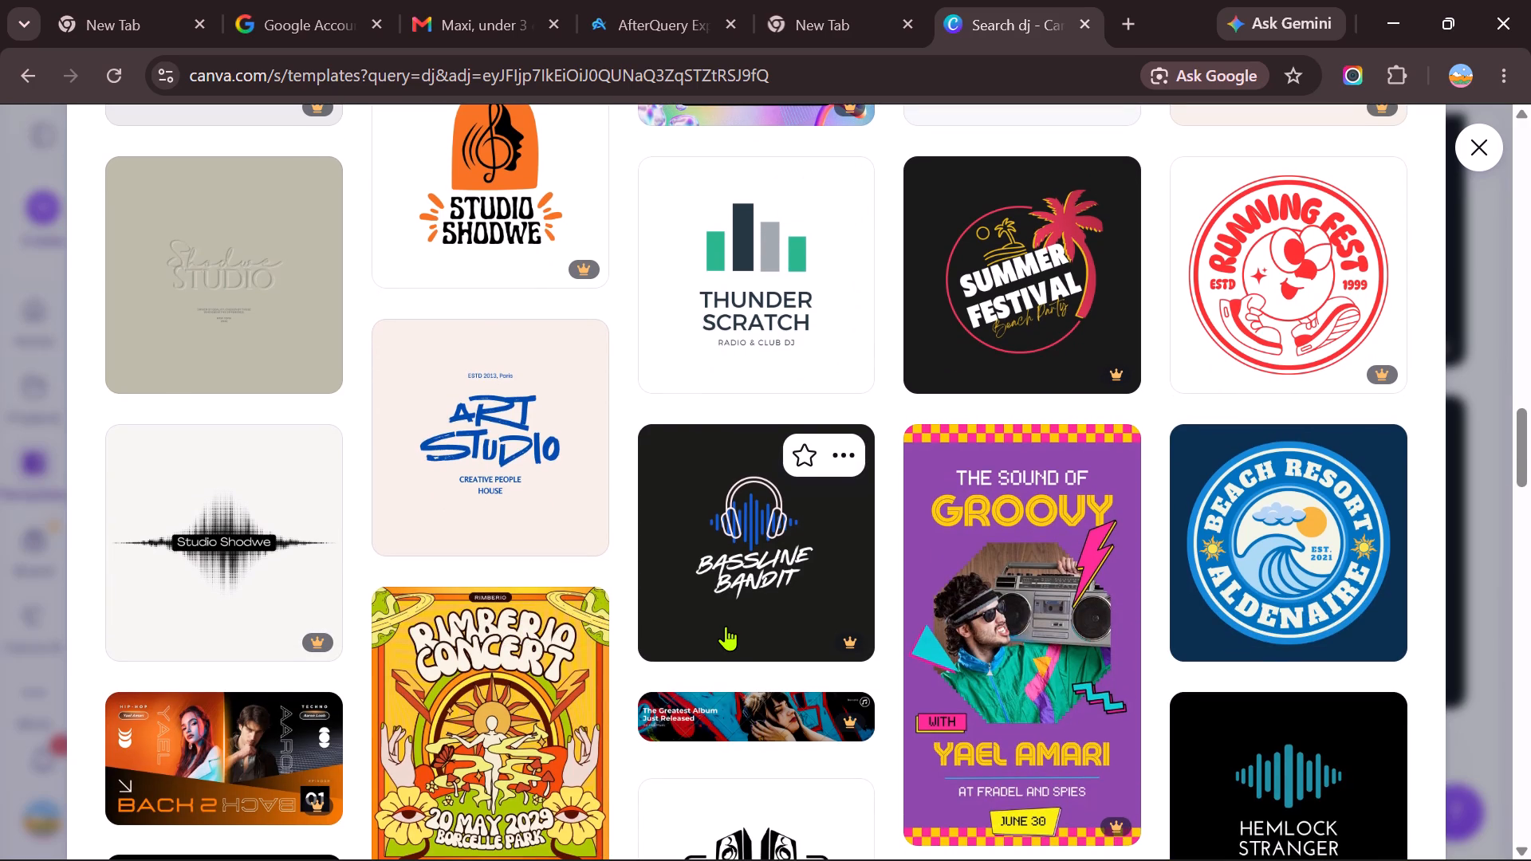
scroll(726, 626, "down", 1)
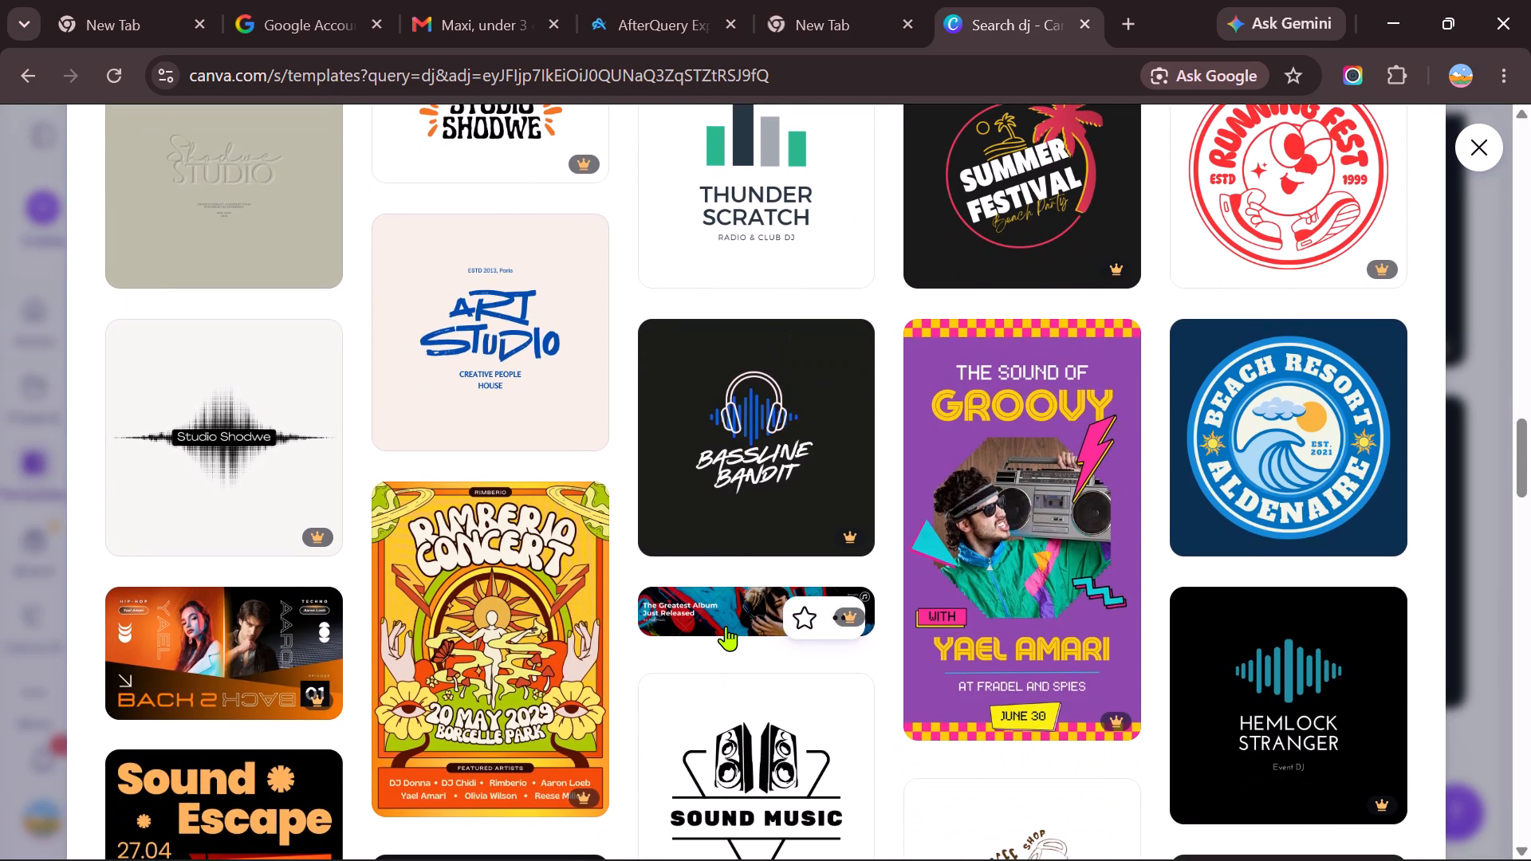
scroll(726, 626, "down", 2)
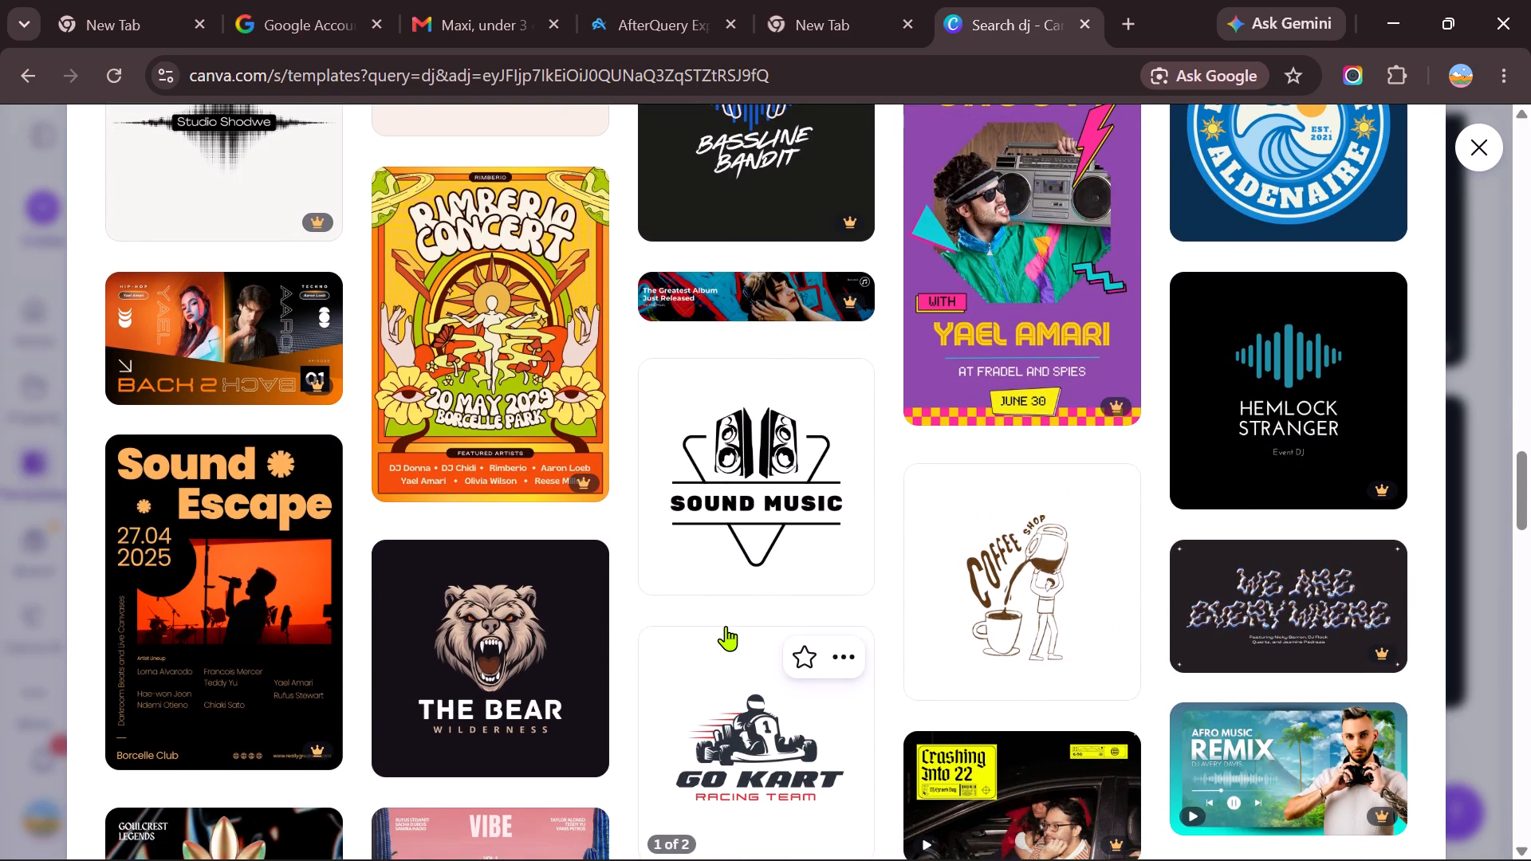
scroll(726, 626, "down", 1)
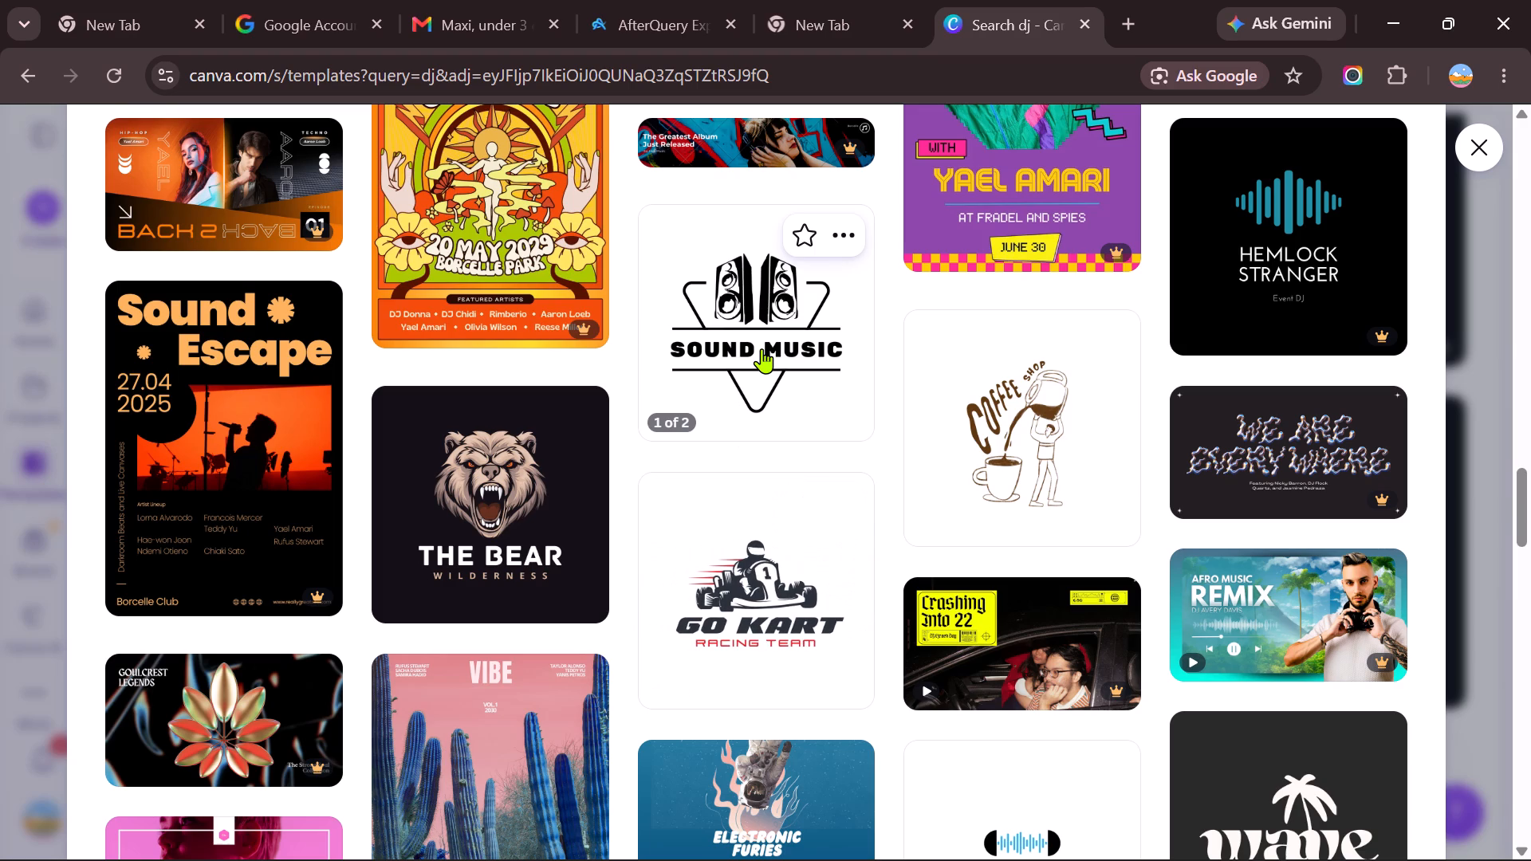
Open the details of the Black And White Modern Music Logo template, the Sound Music design with two speakers.
left_click(762, 348)
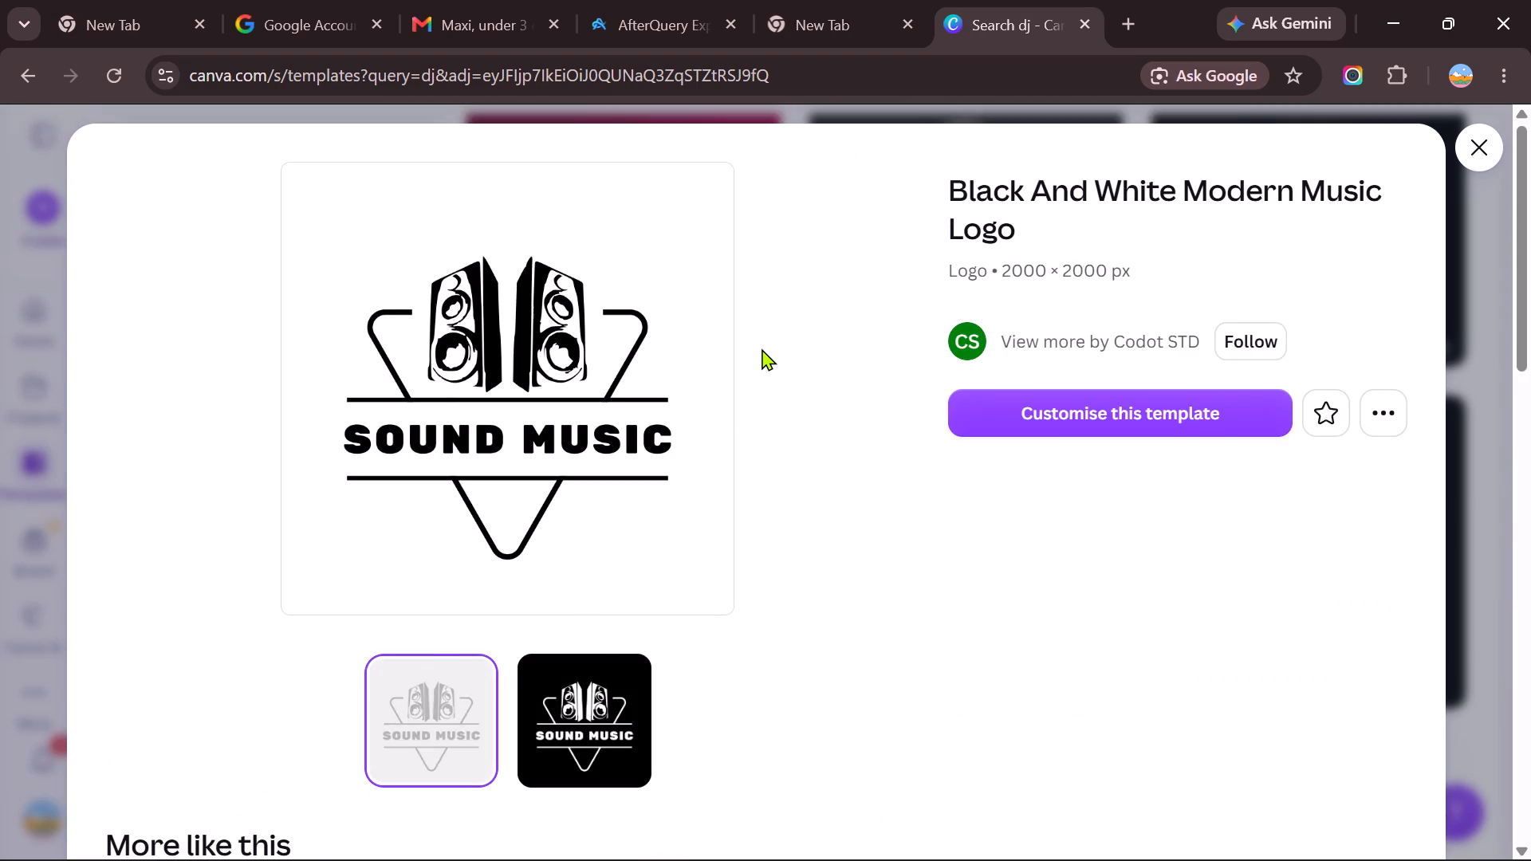
Examine the templates suggested as similar to the Black And White Modern Music Logo for a suitable DJ logo design.
scroll(545, 541, "down", 4)
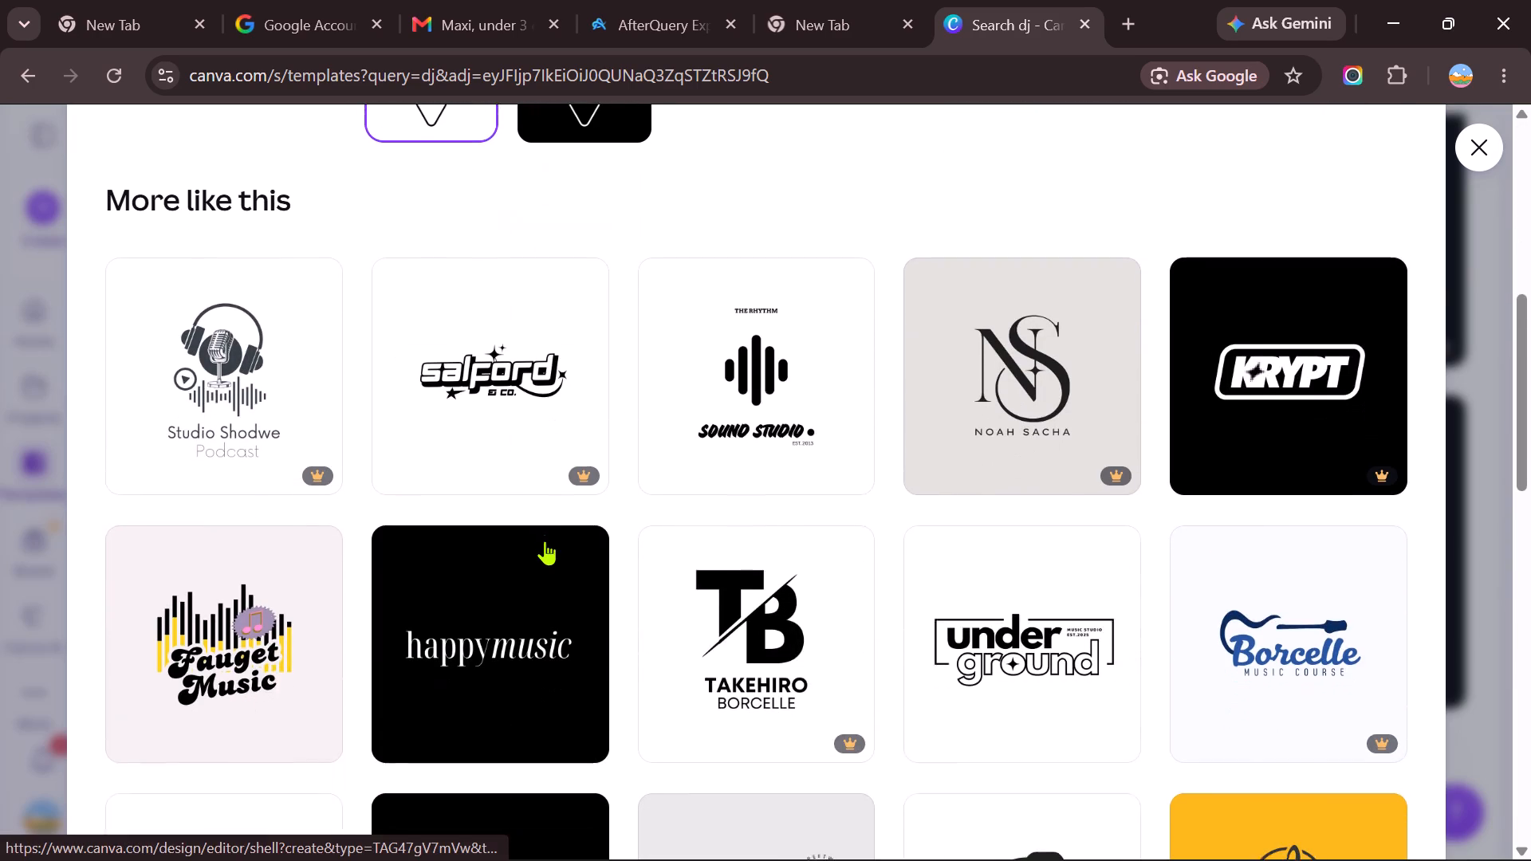
scroll(545, 541, "down", 1)
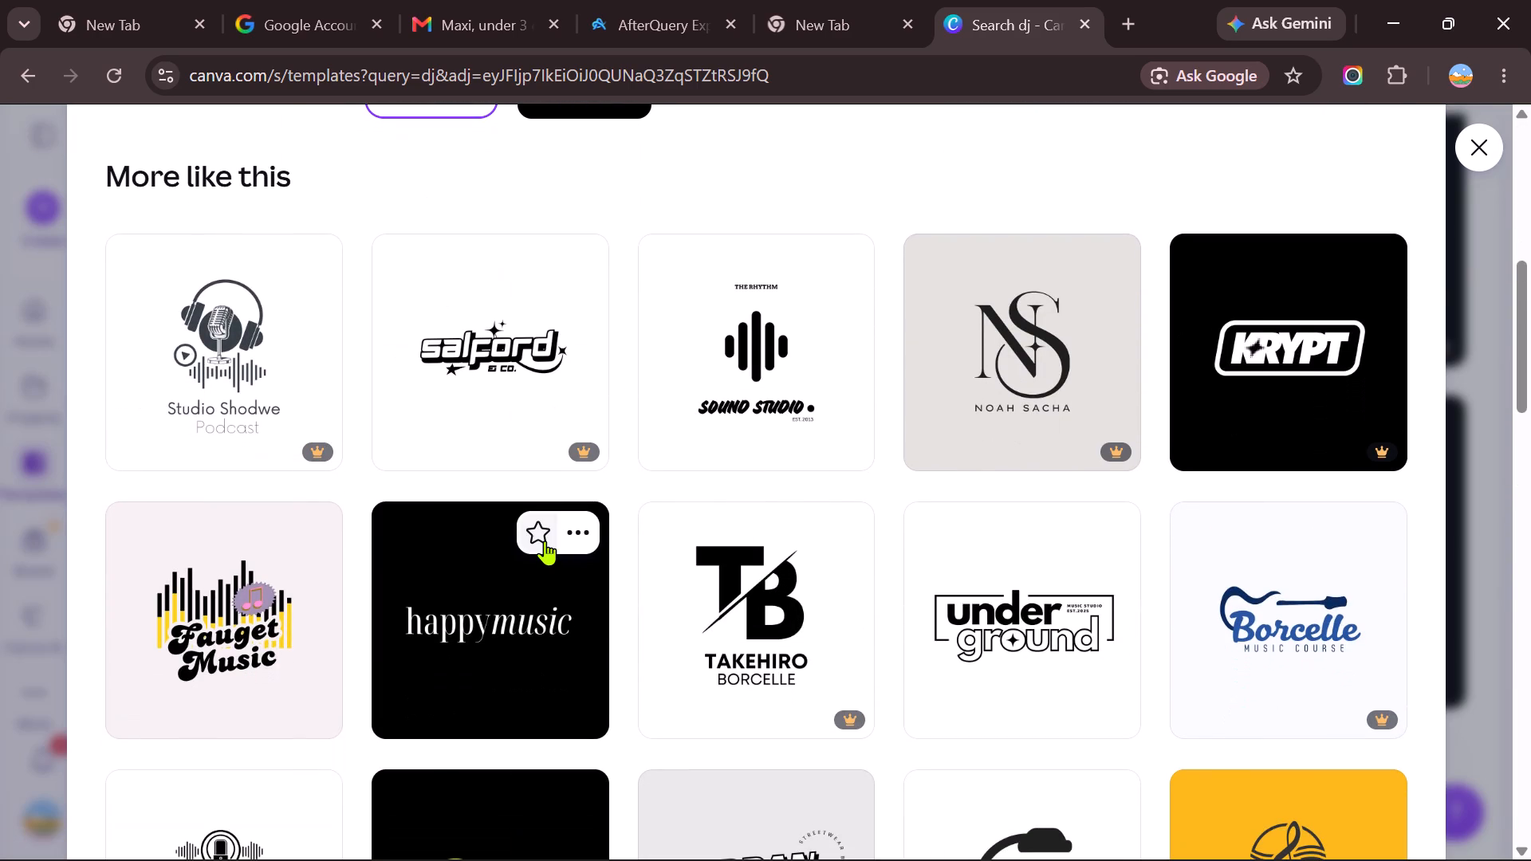
scroll(545, 541, "down", 2)
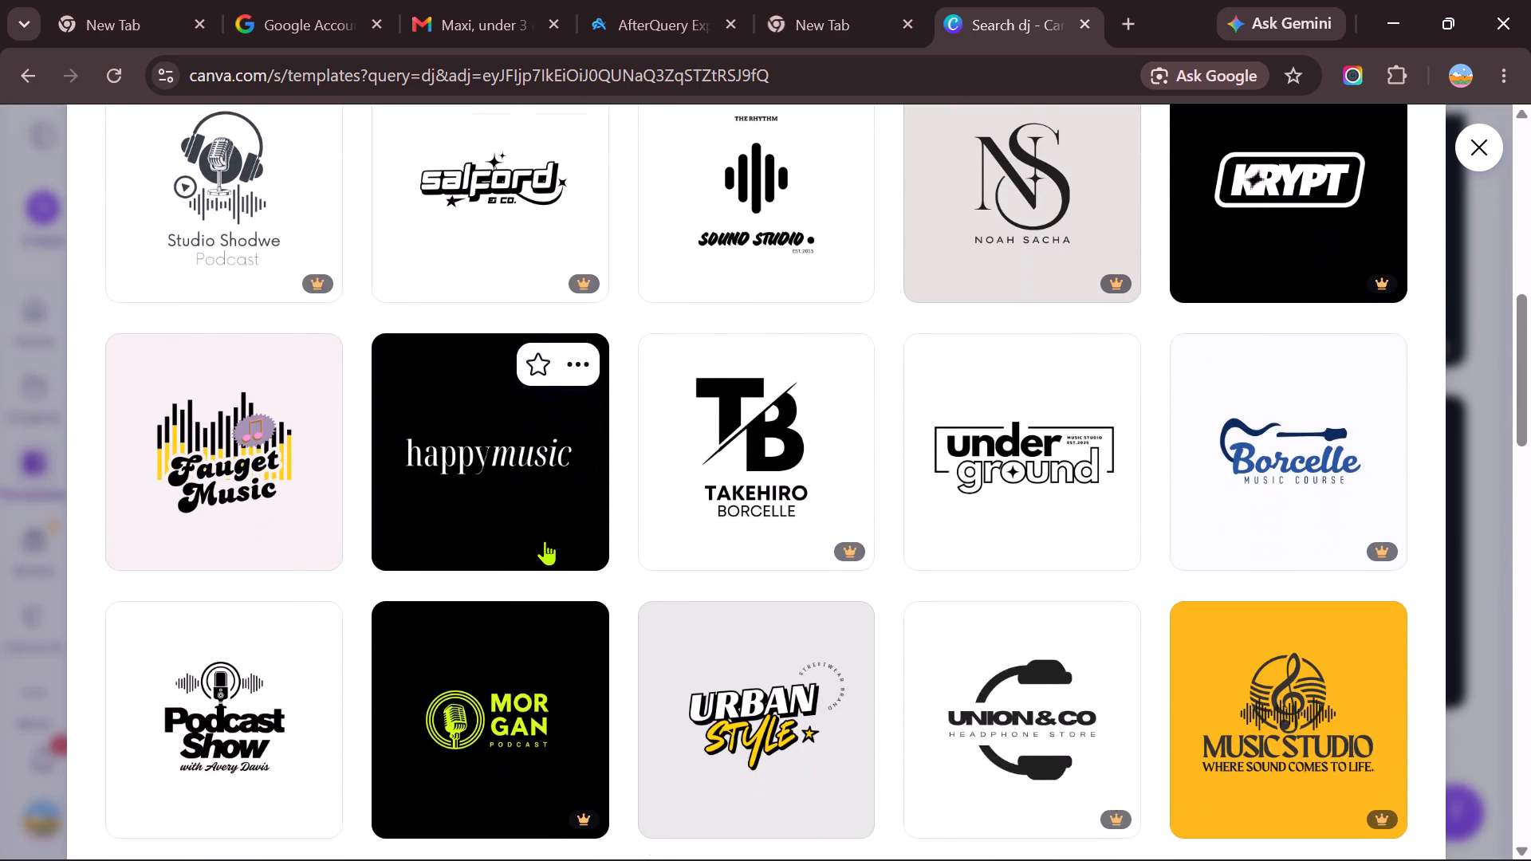
scroll(545, 541, "down", 4)
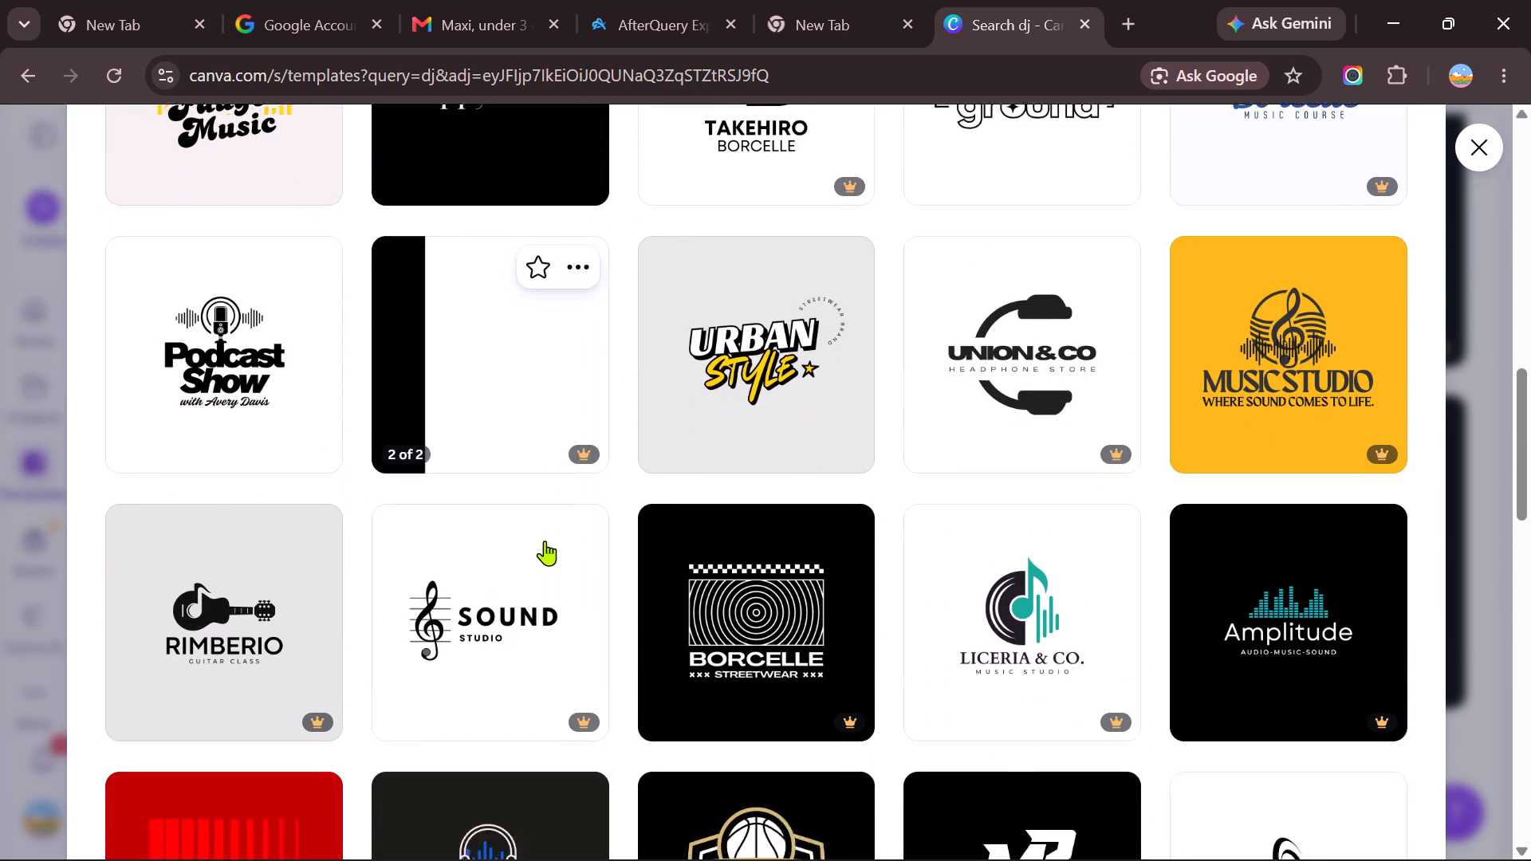
scroll(545, 541, "down", 3)
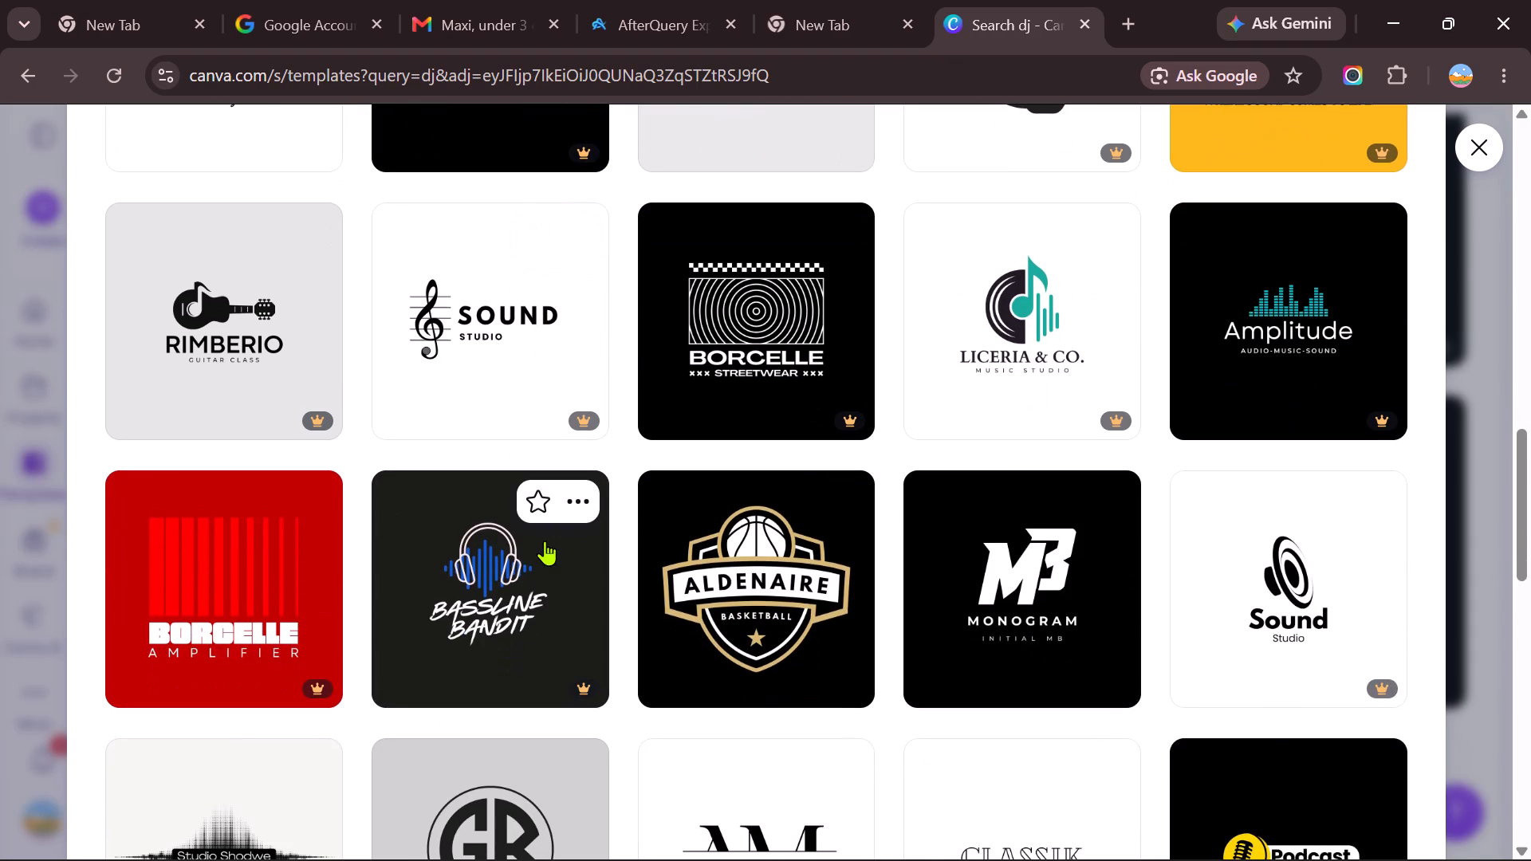
scroll(545, 541, "down", 3)
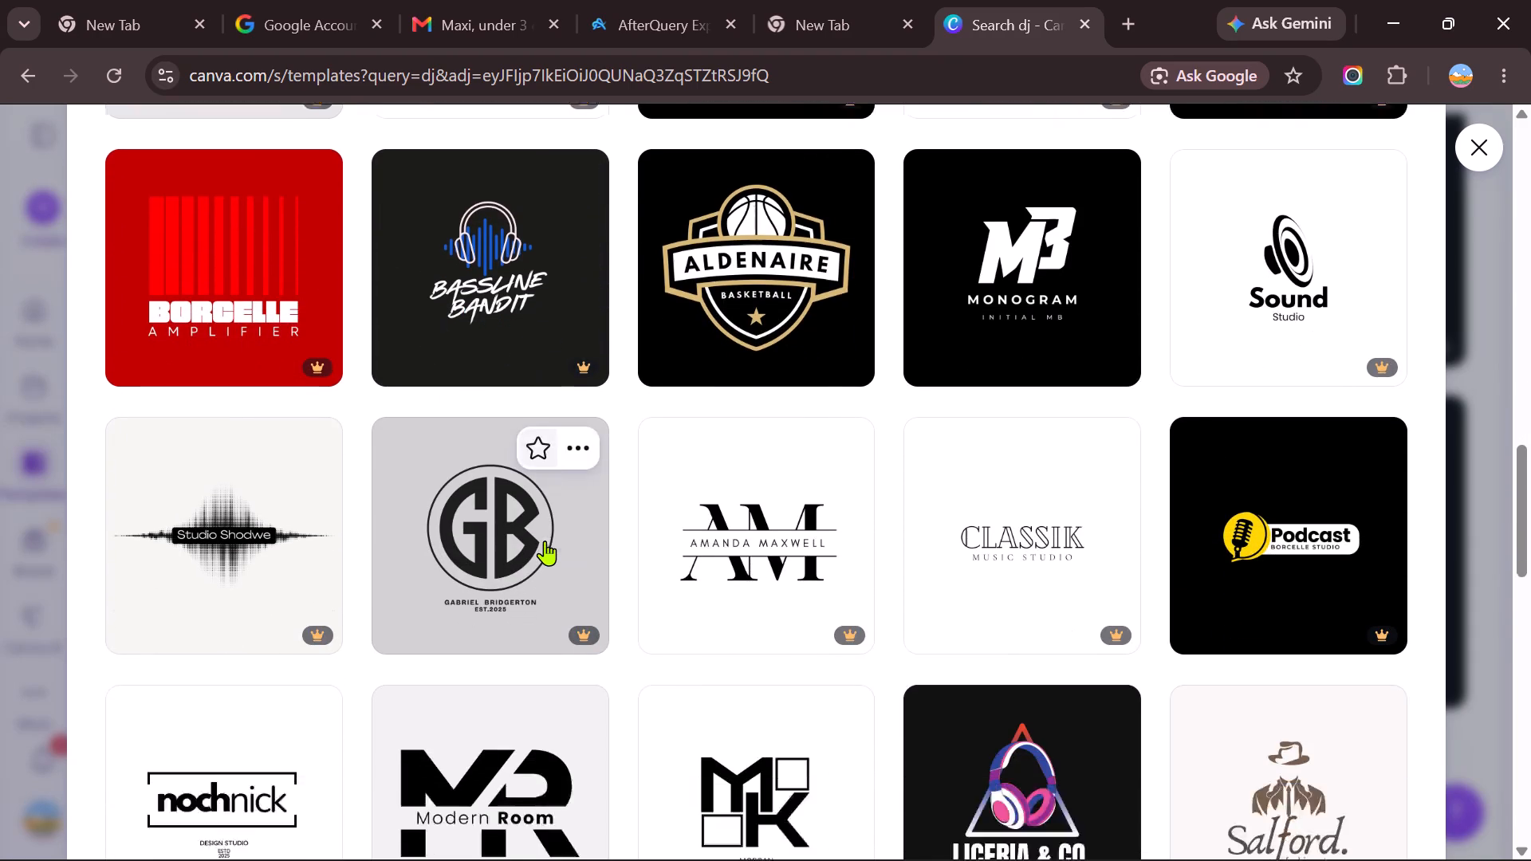
scroll(545, 541, "down", 4)
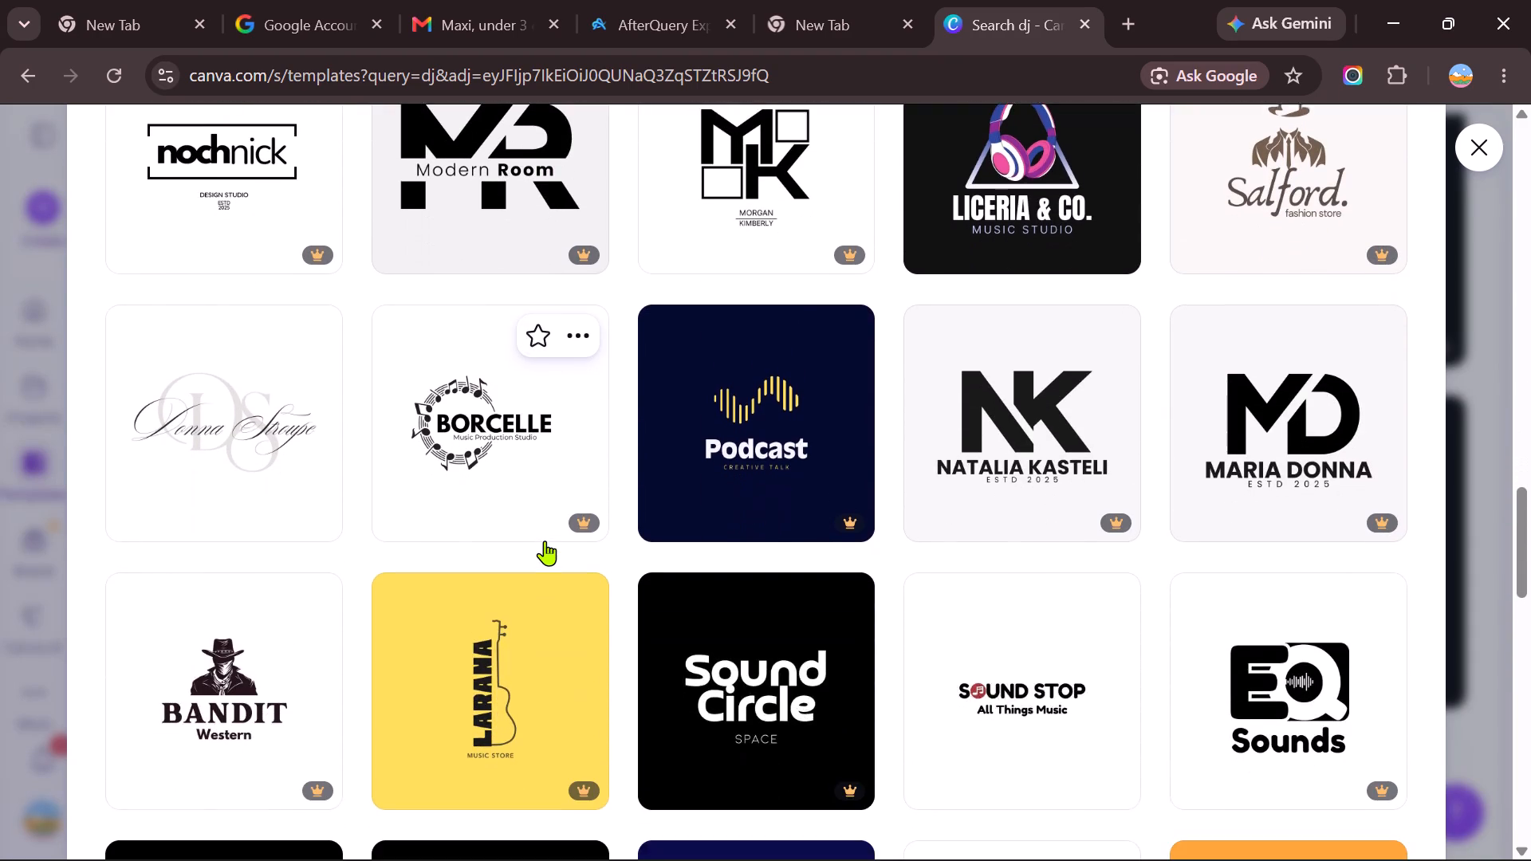
scroll(545, 541, "down", 2)
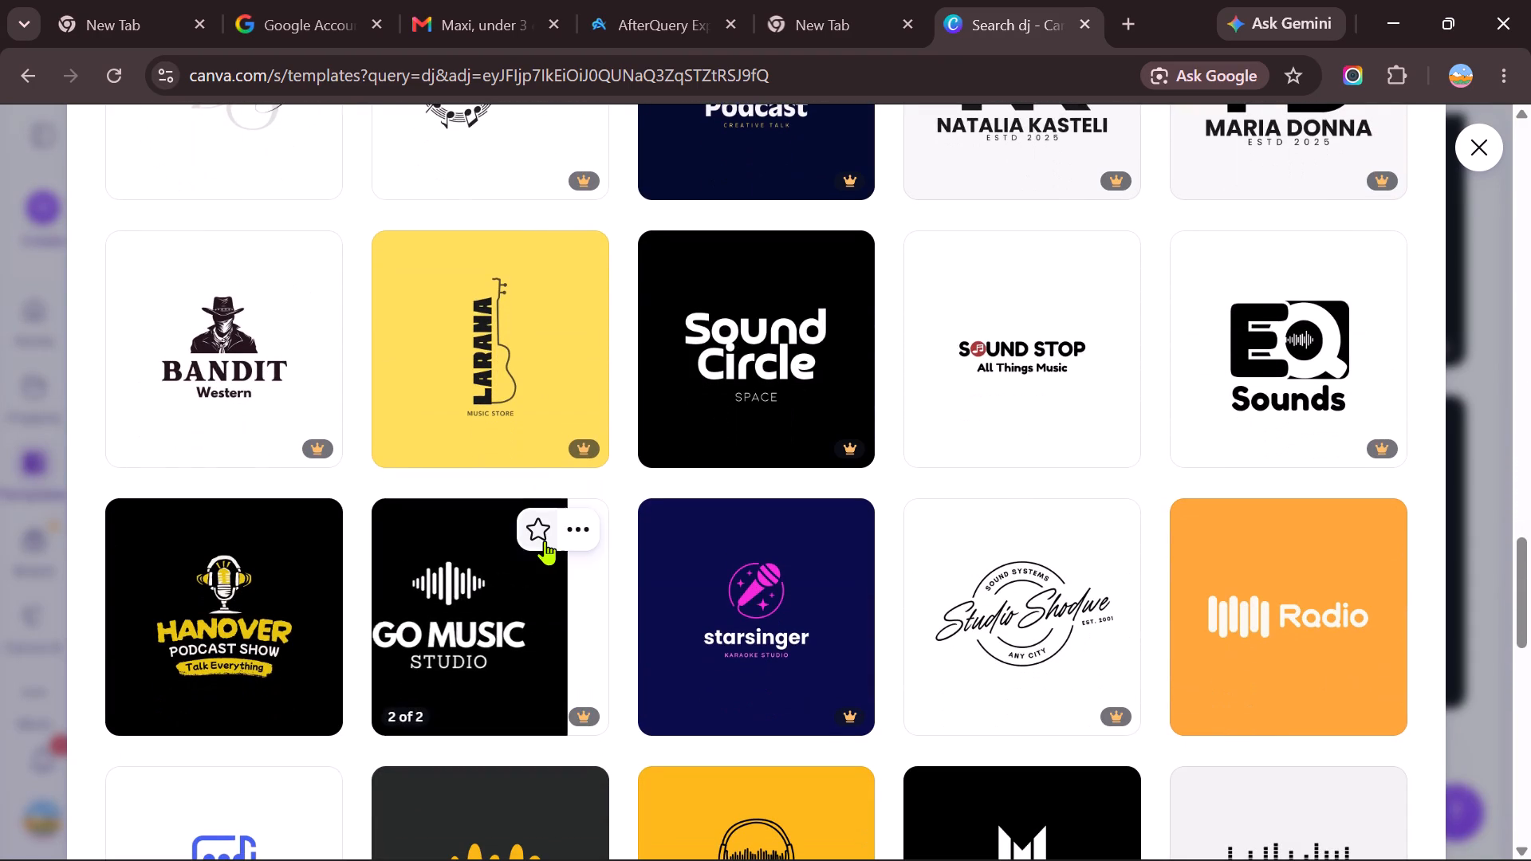
scroll(545, 541, "down", 1)
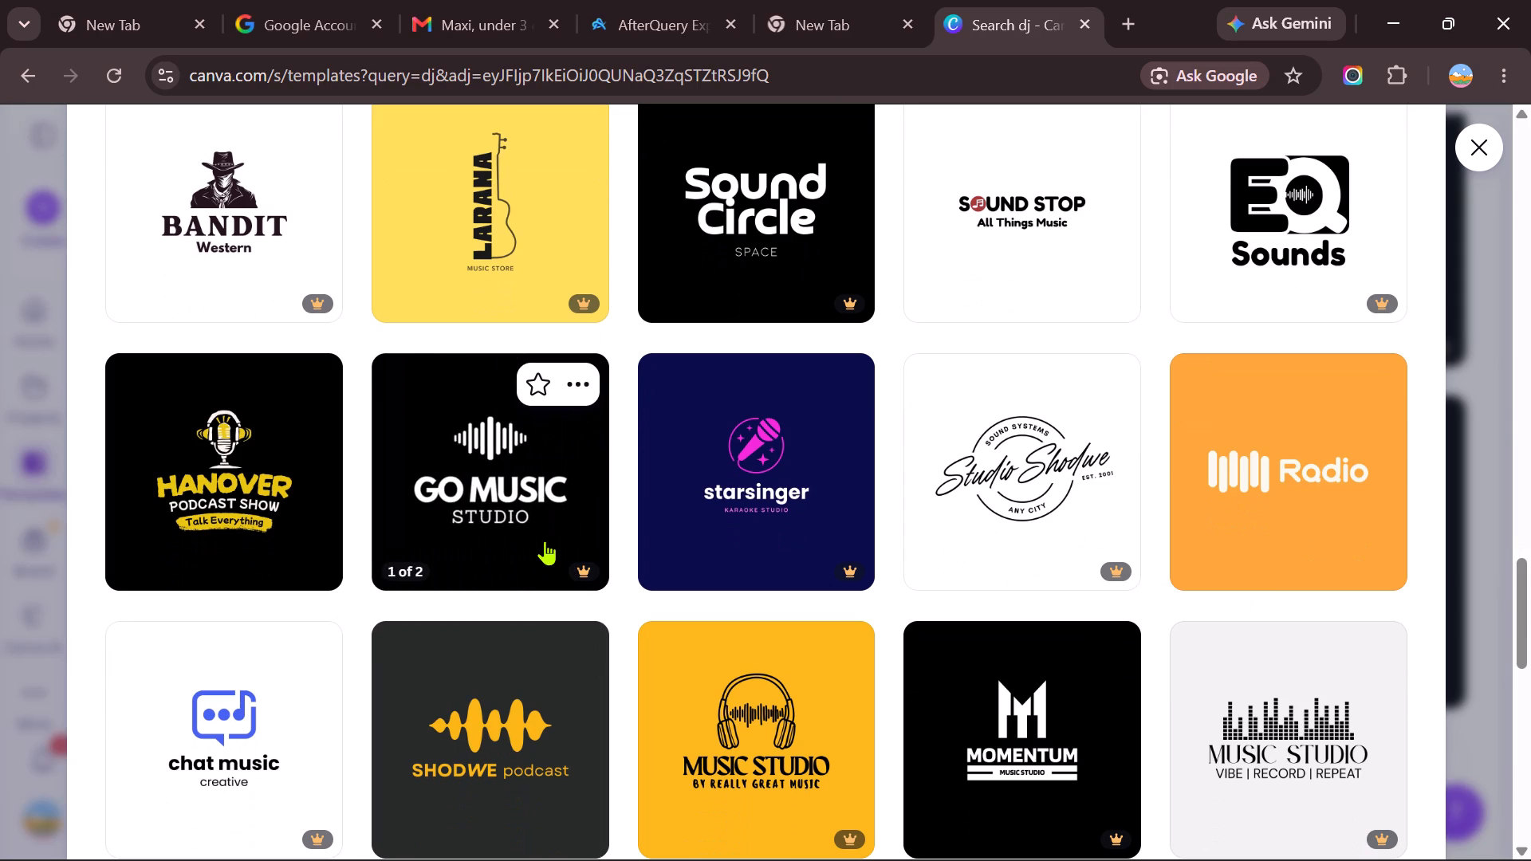
scroll(545, 541, "down", 2)
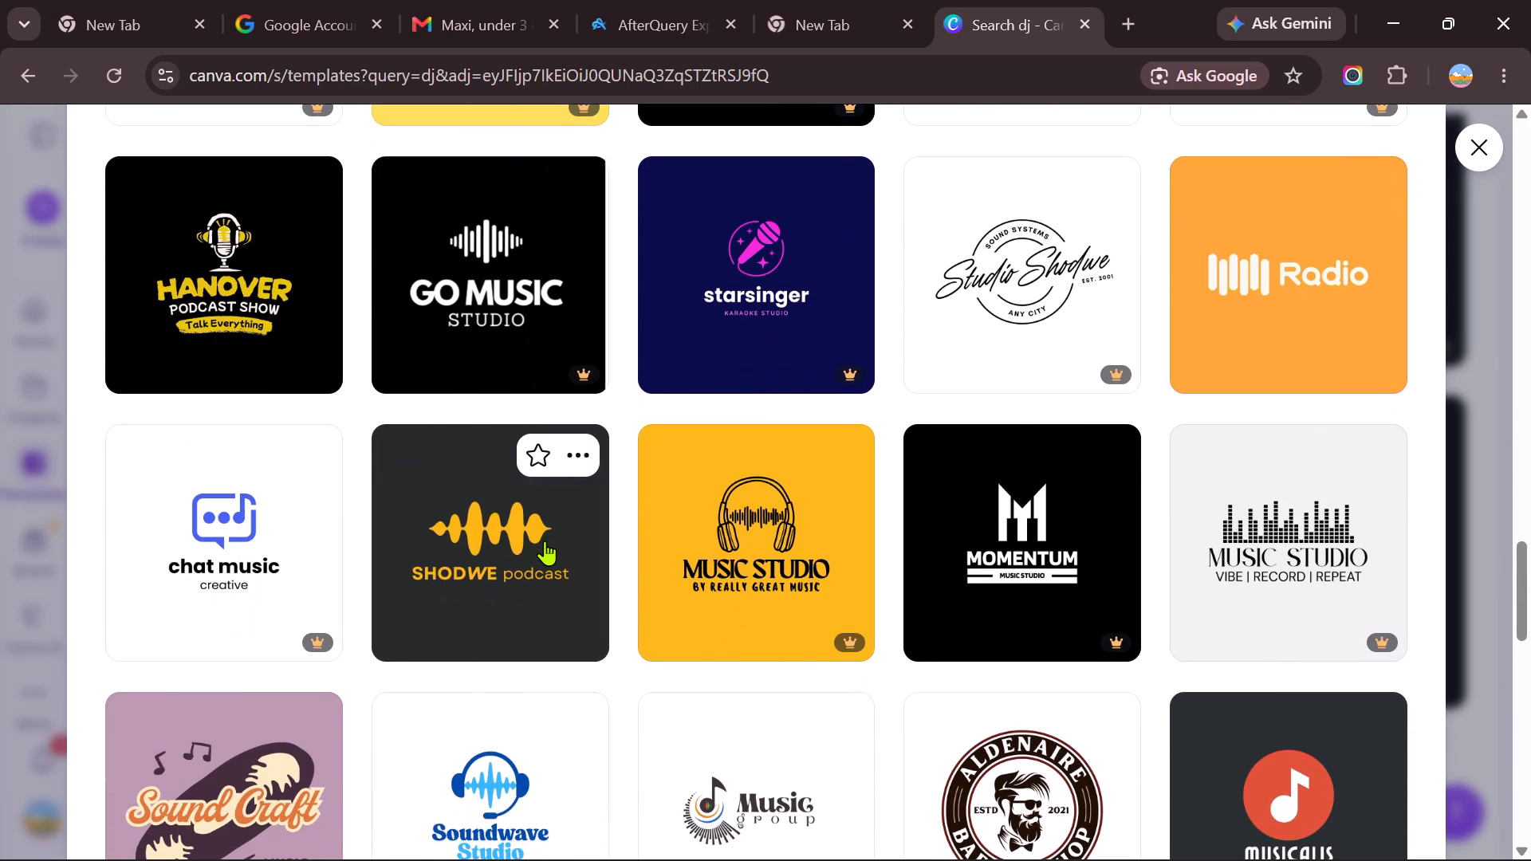
scroll(545, 541, "down", 3)
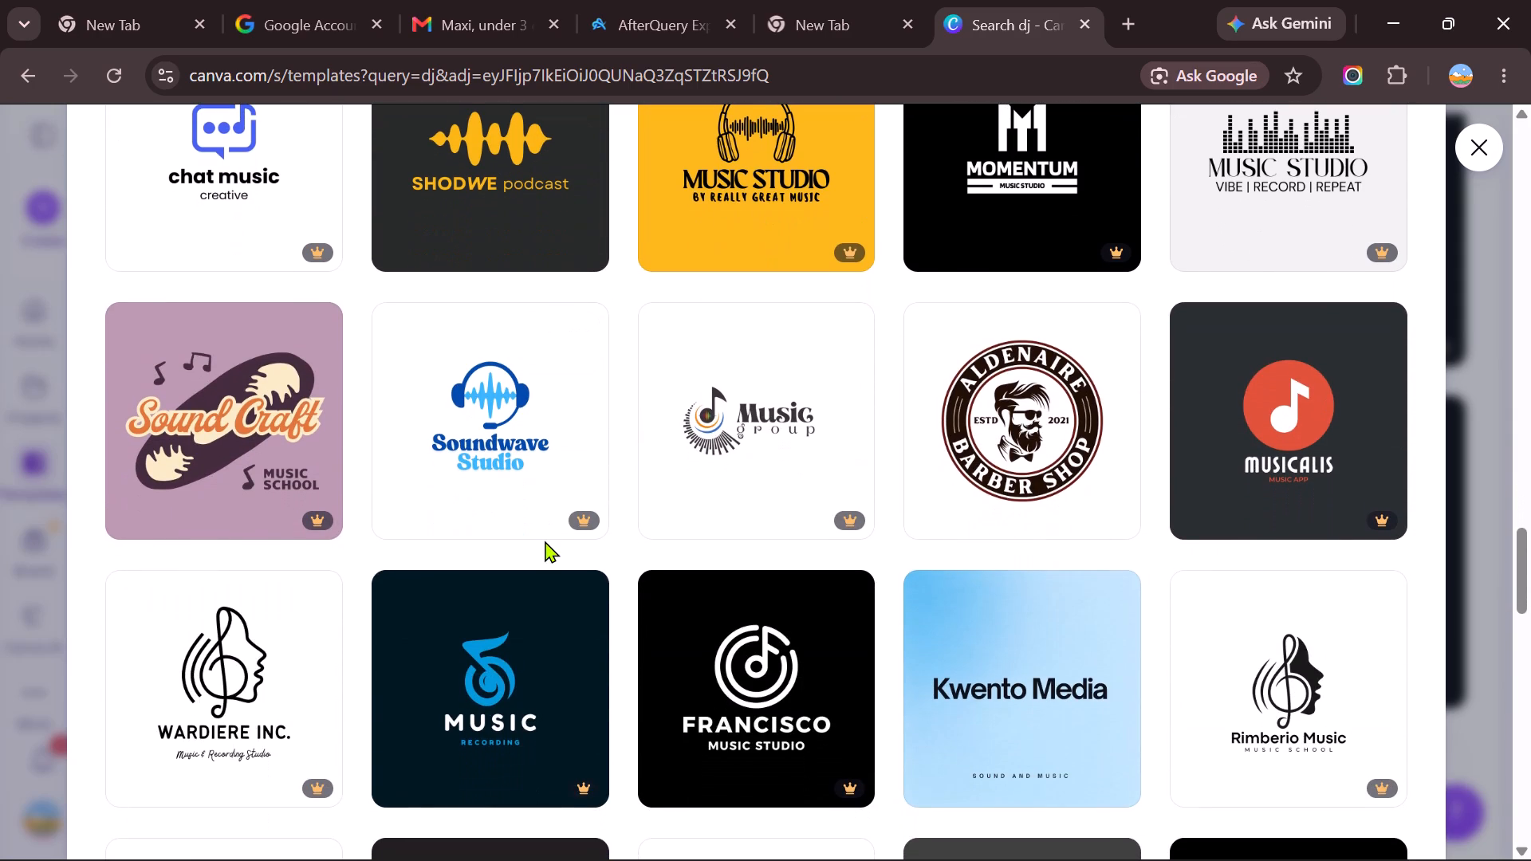
Examine the further similar music logo templates through to the end of the suggestions for a suitable design.
scroll(545, 541, "down", 3)
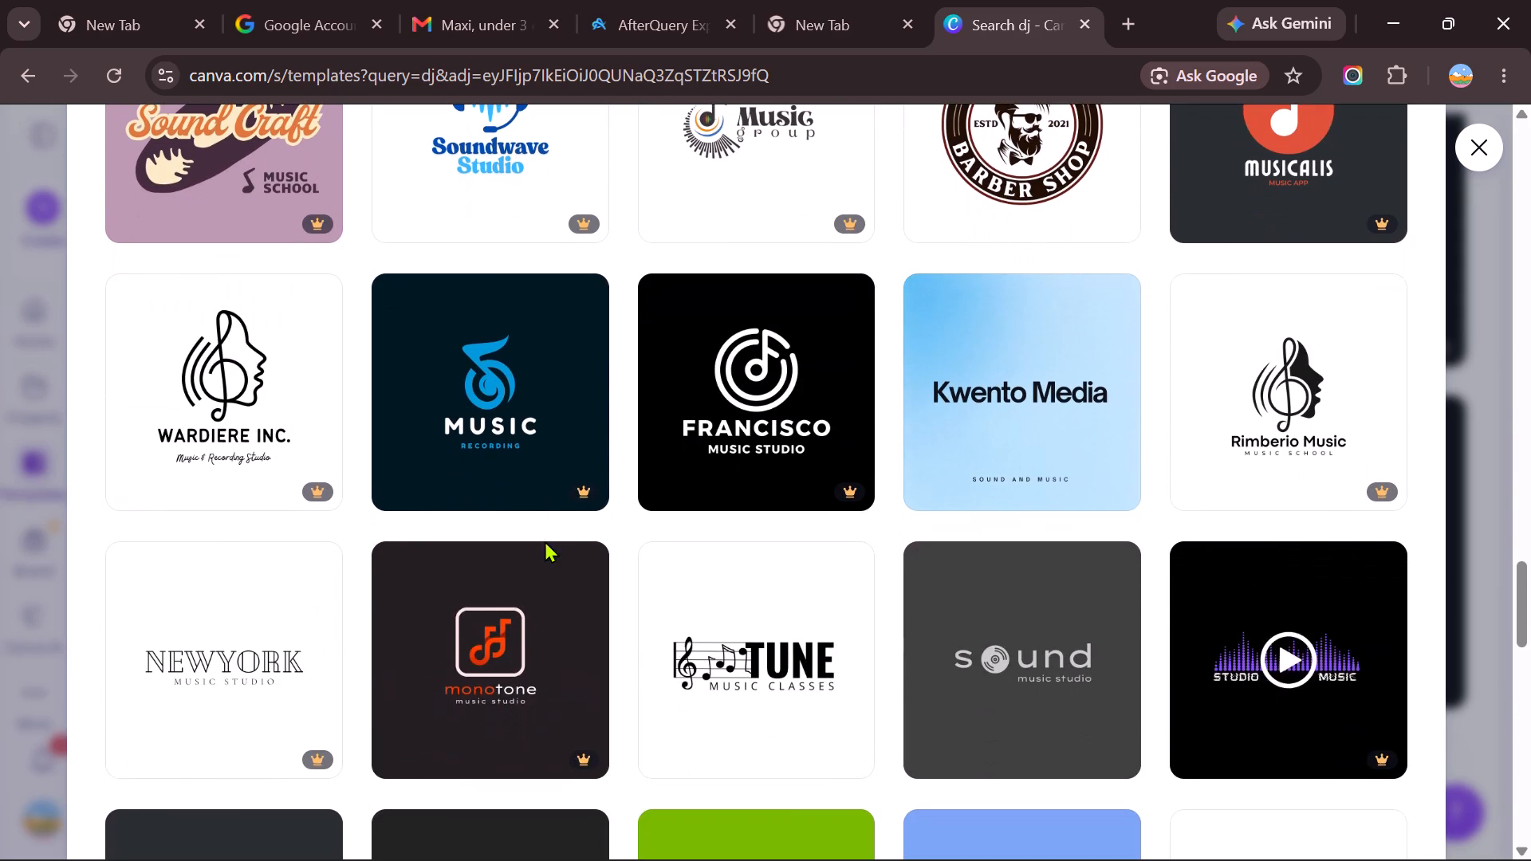
scroll(545, 541, "down", 3)
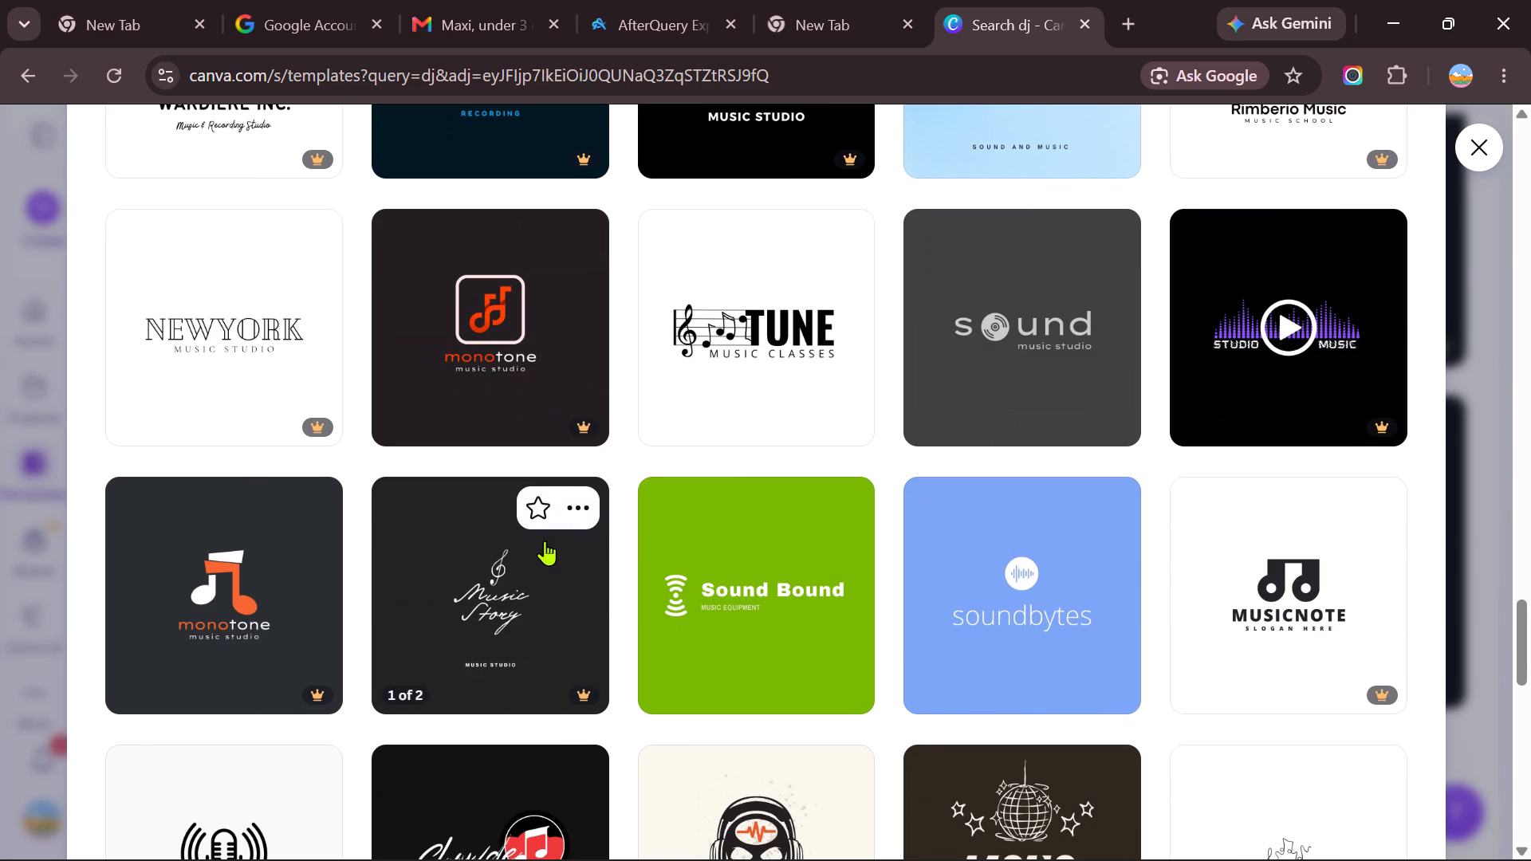
scroll(545, 541, "down", 3)
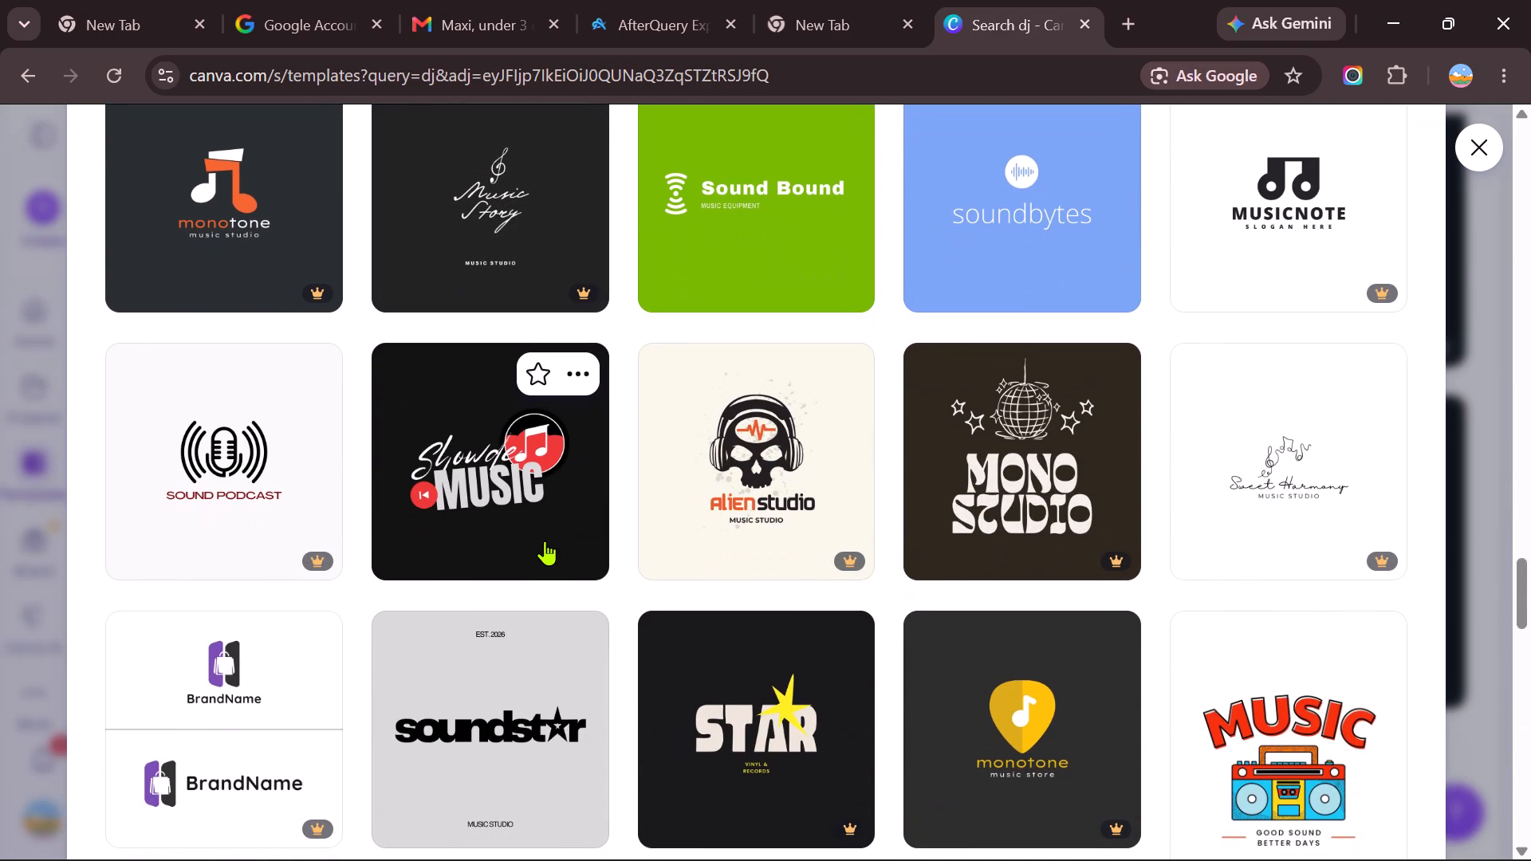
scroll(545, 541, "down", 2)
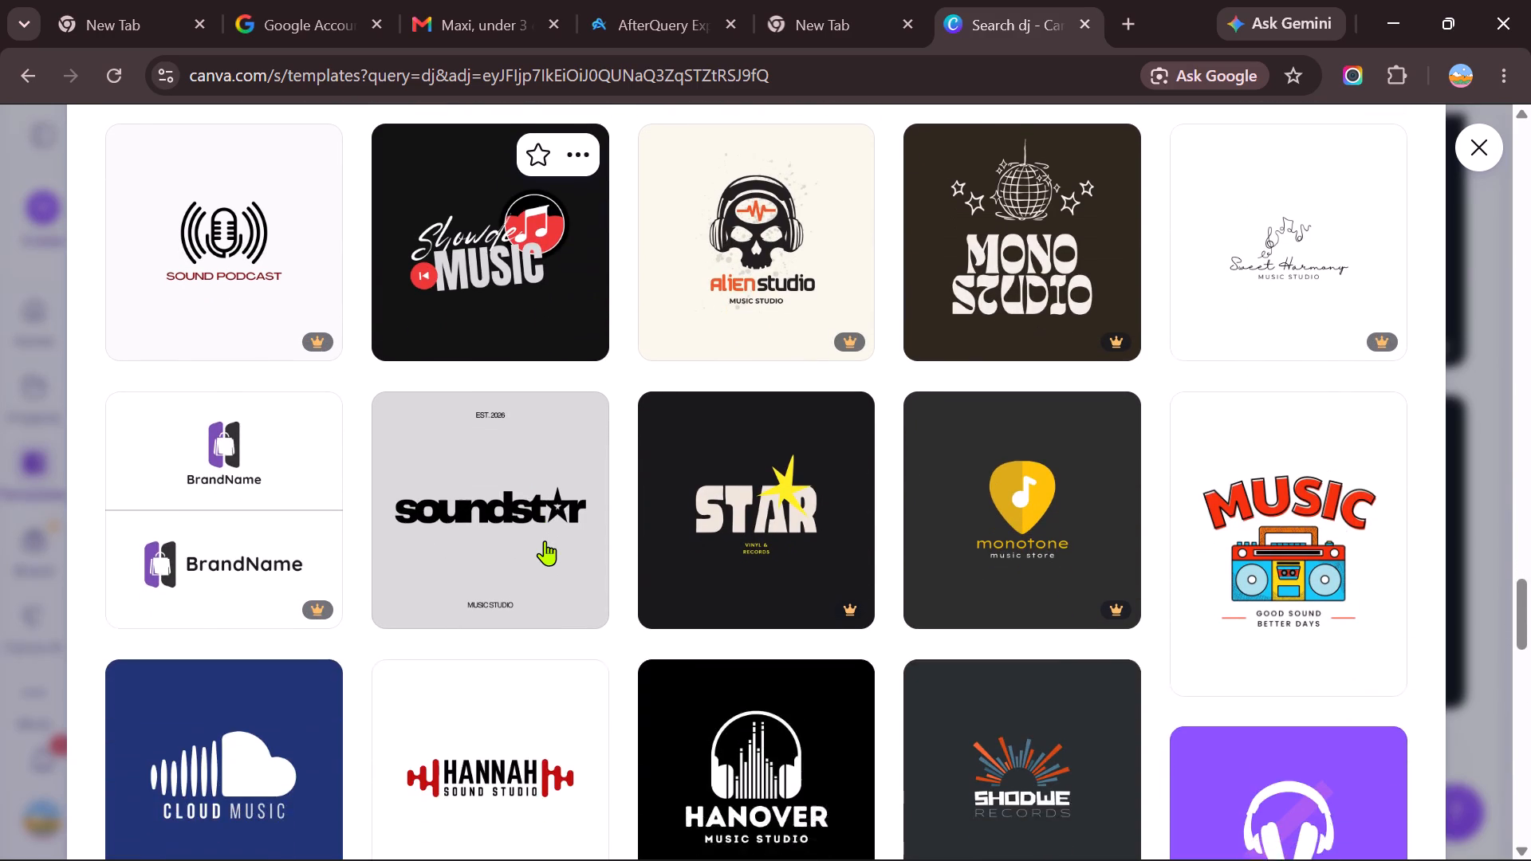
scroll(545, 541, "down", 5)
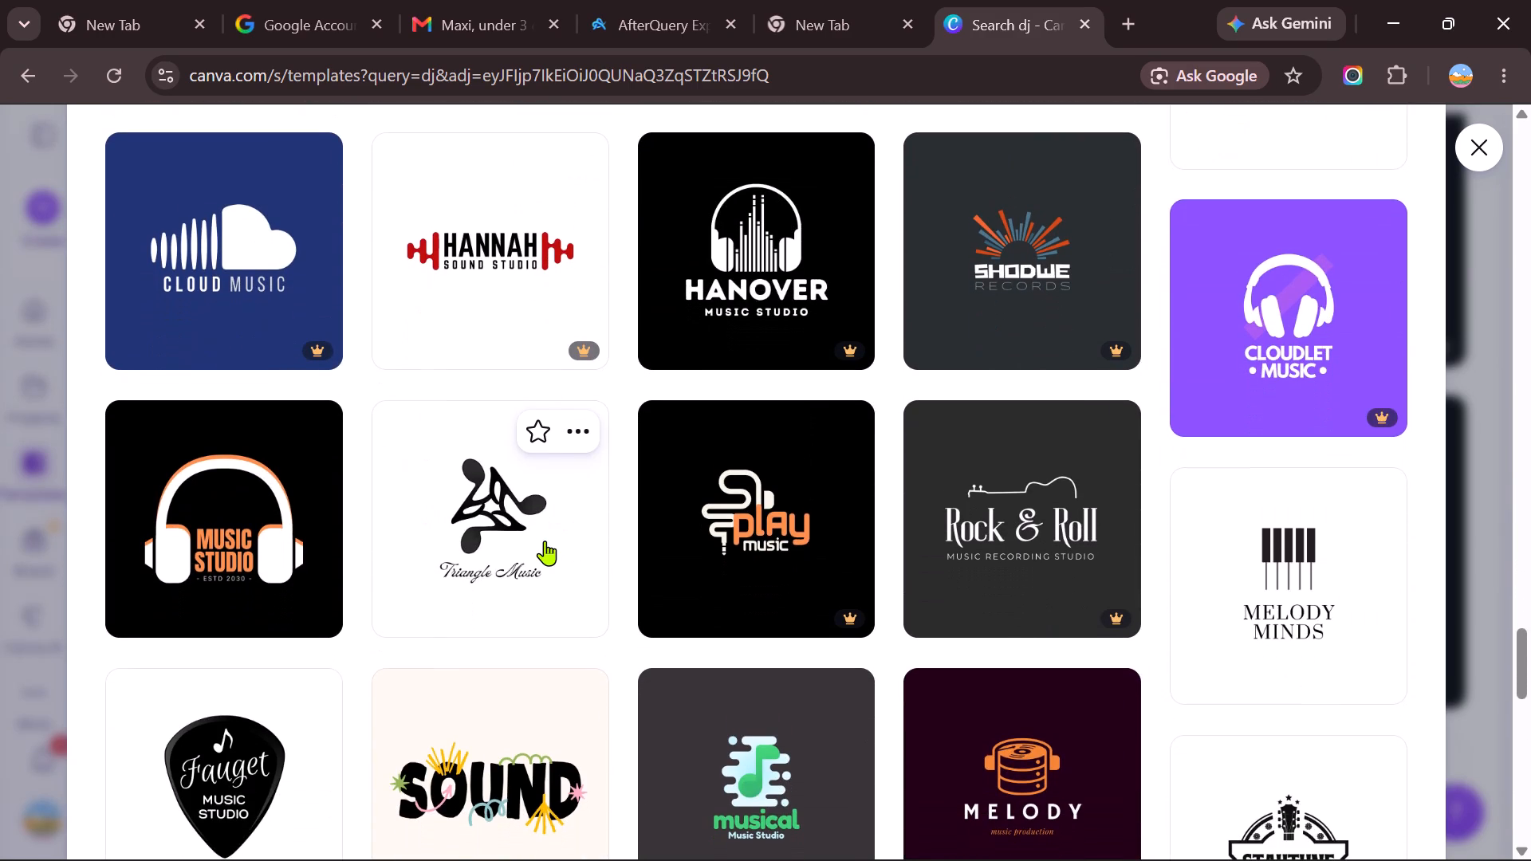
scroll(545, 541, "down", 4)
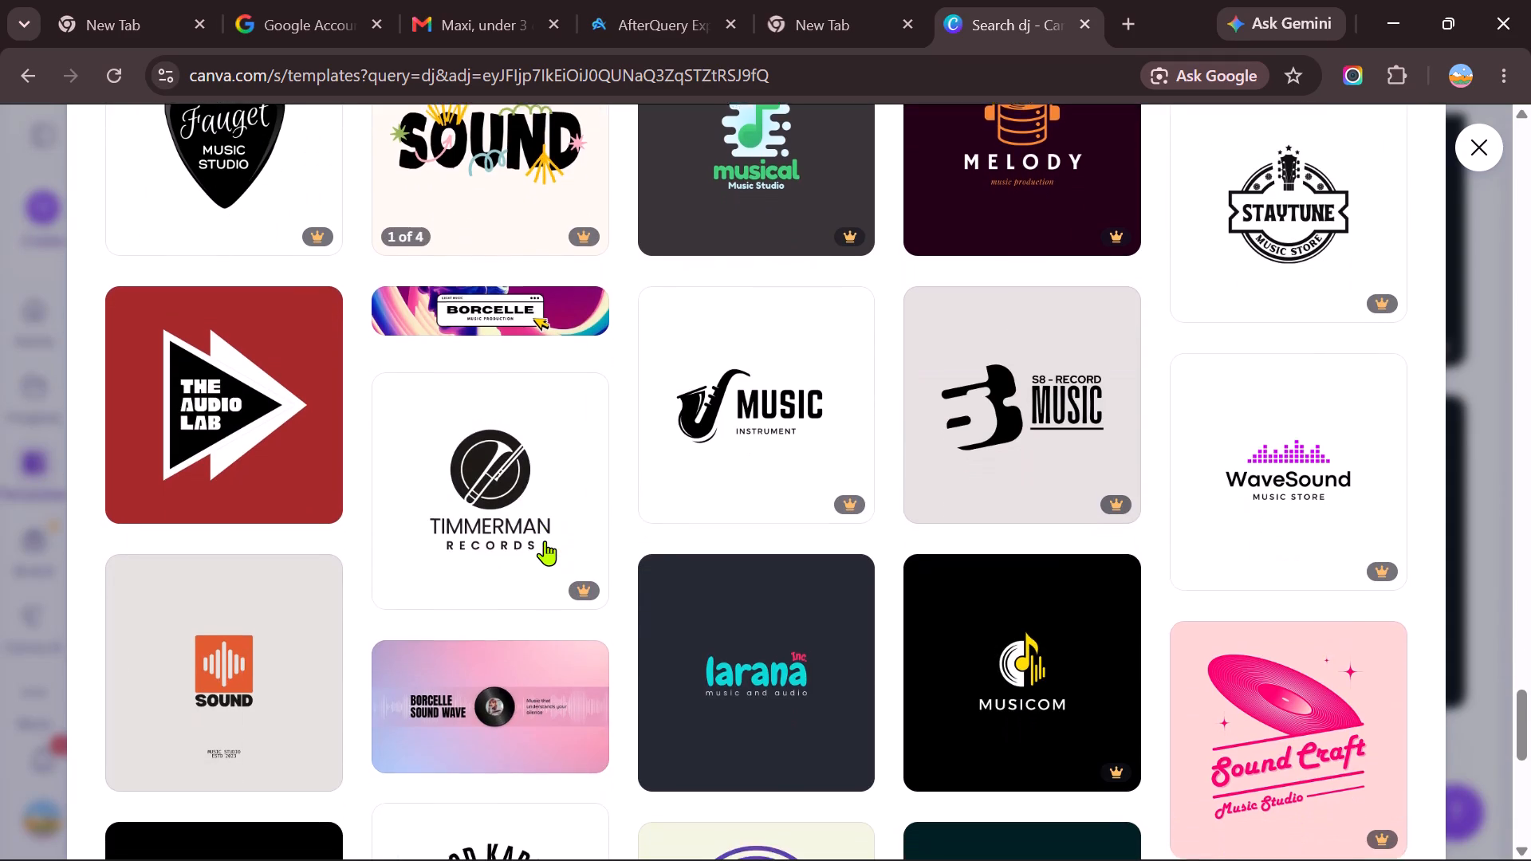
scroll(545, 541, "down", 2)
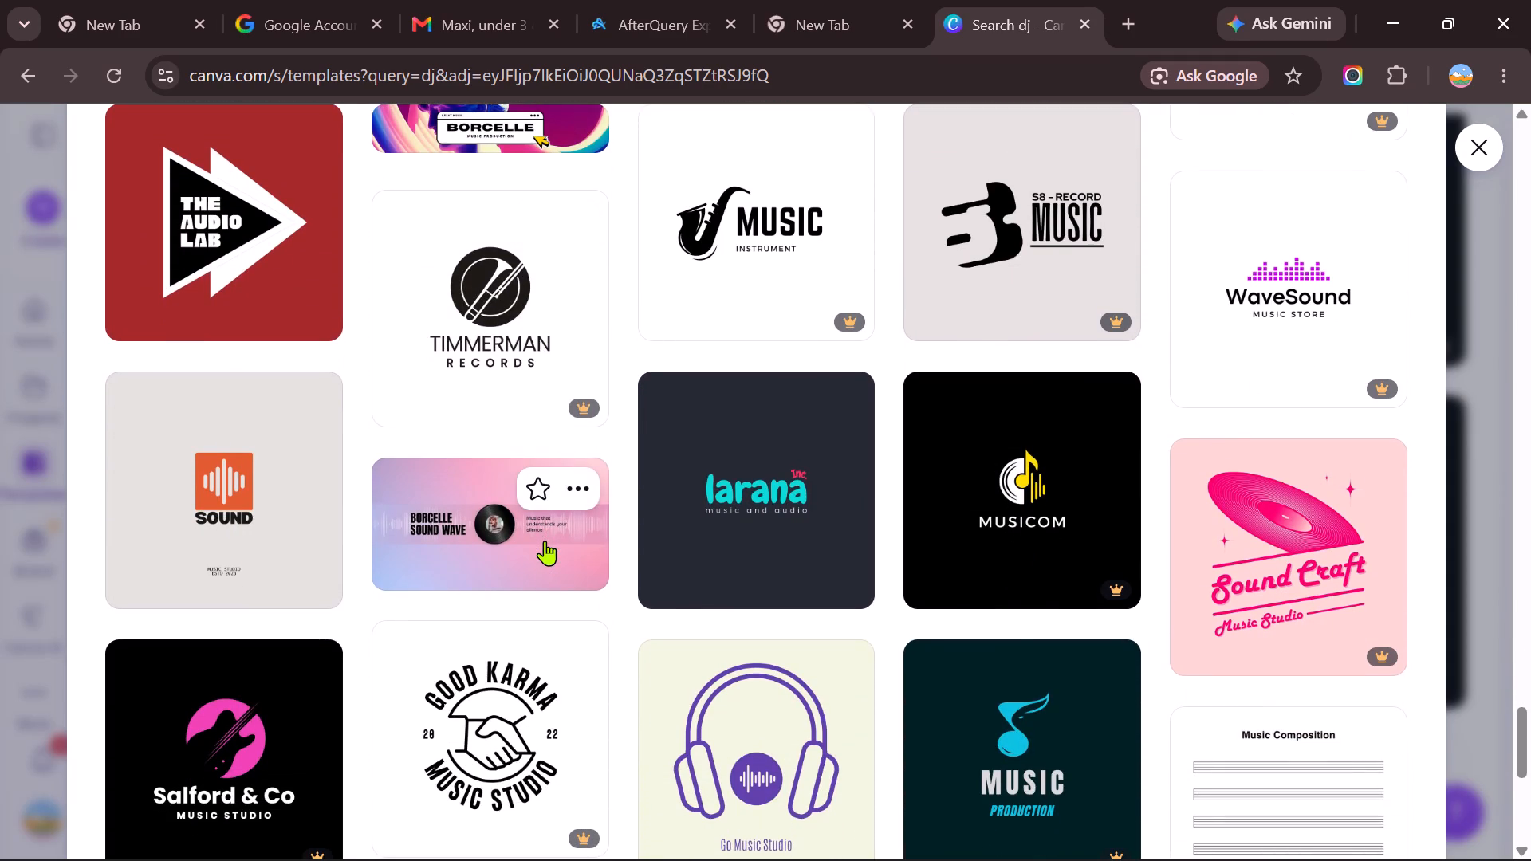
scroll(545, 541, "down", 5)
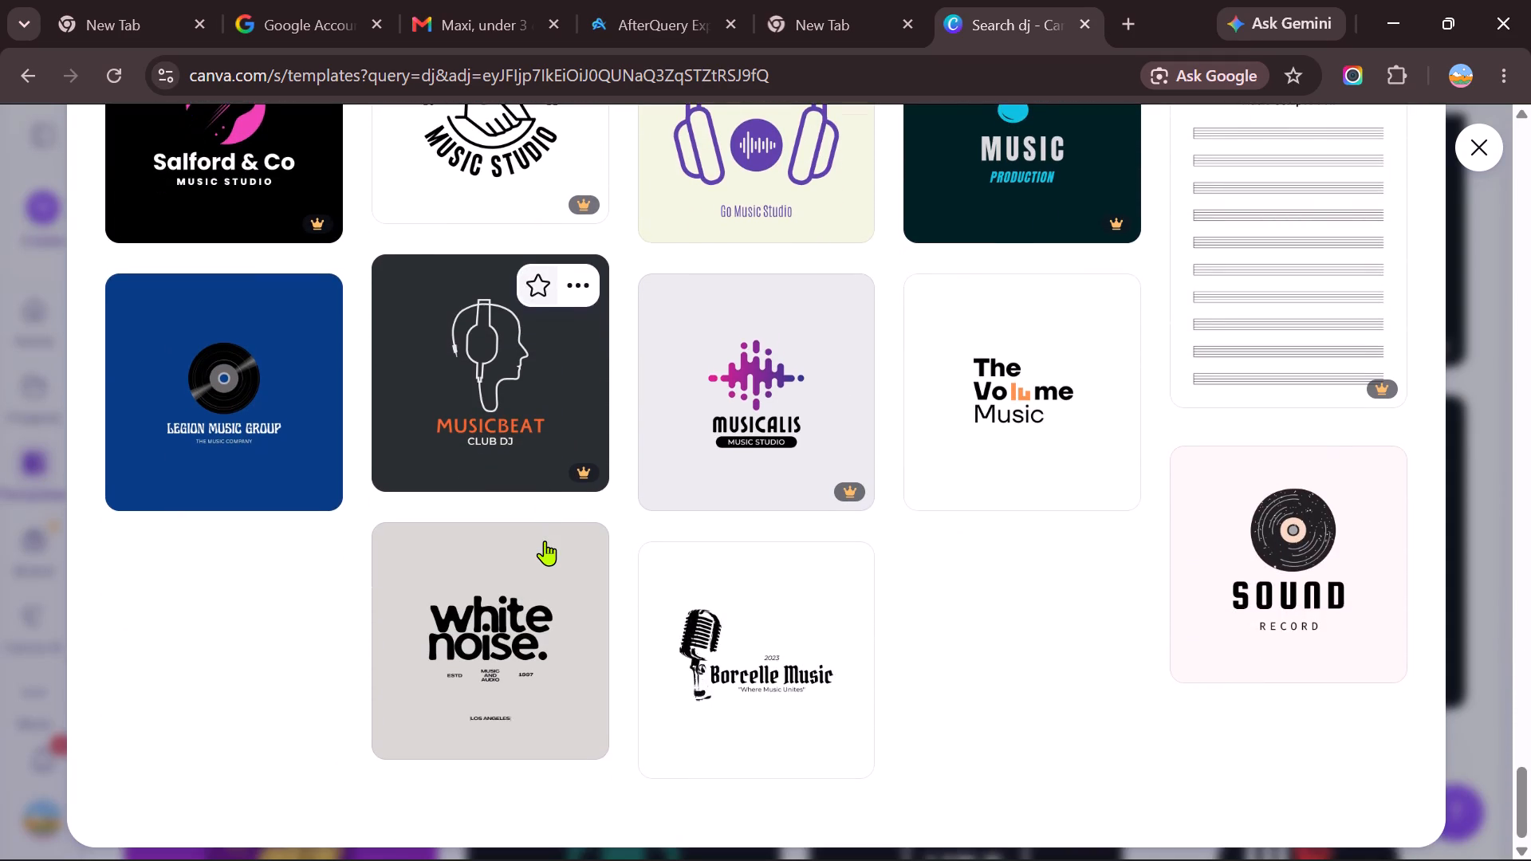
scroll(545, 541, "down", 4)
scroll(785, 641, "down", 2)
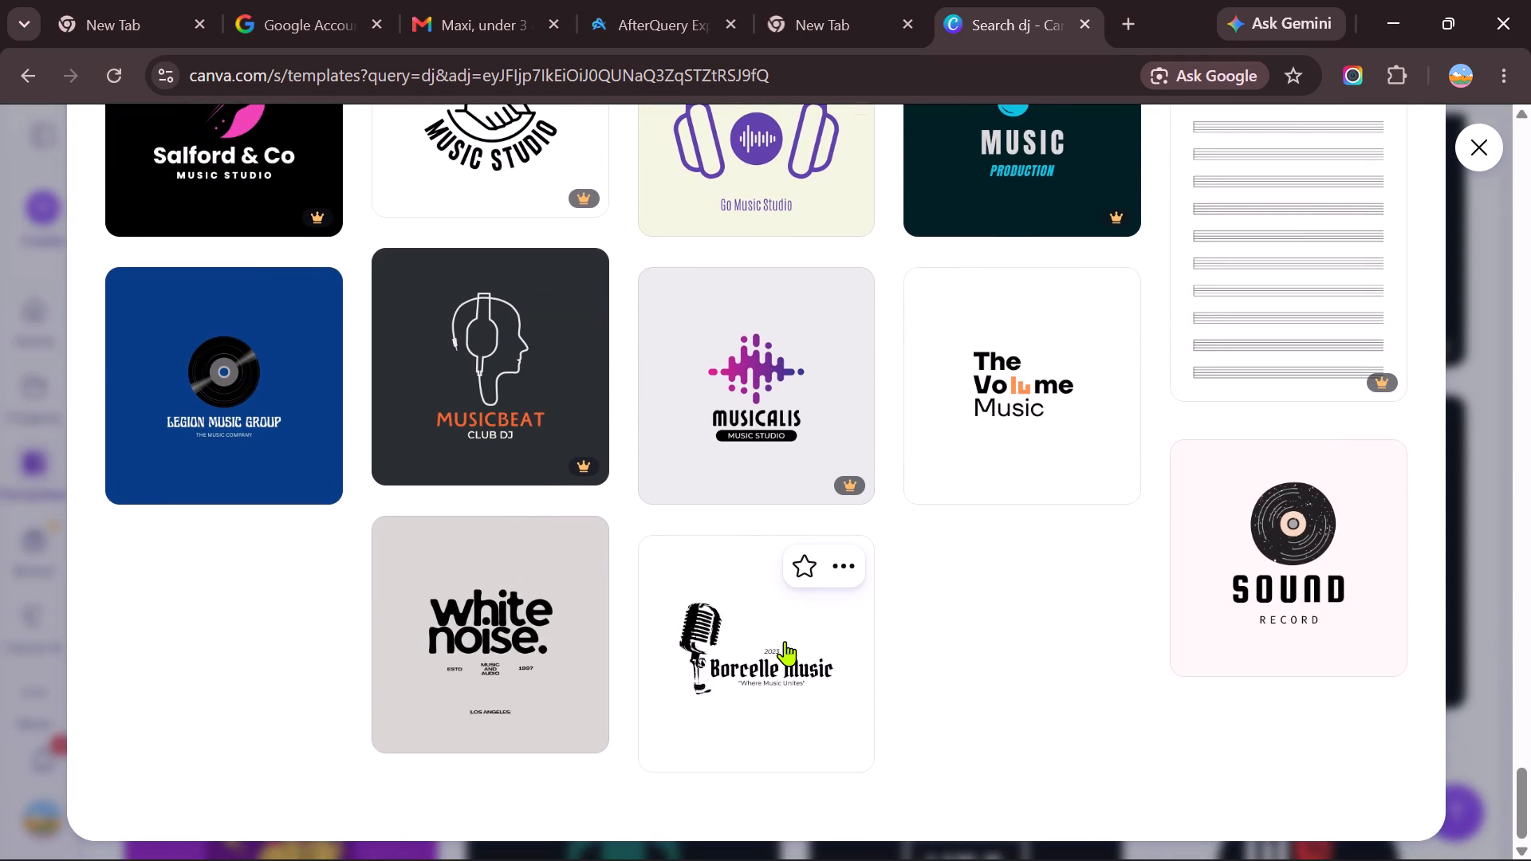
scroll(785, 641, "down", 1)
Review the similar music logo templates back up to the Black And White Modern Music Logo, and close its details.
scroll(785, 641, "up", 6)
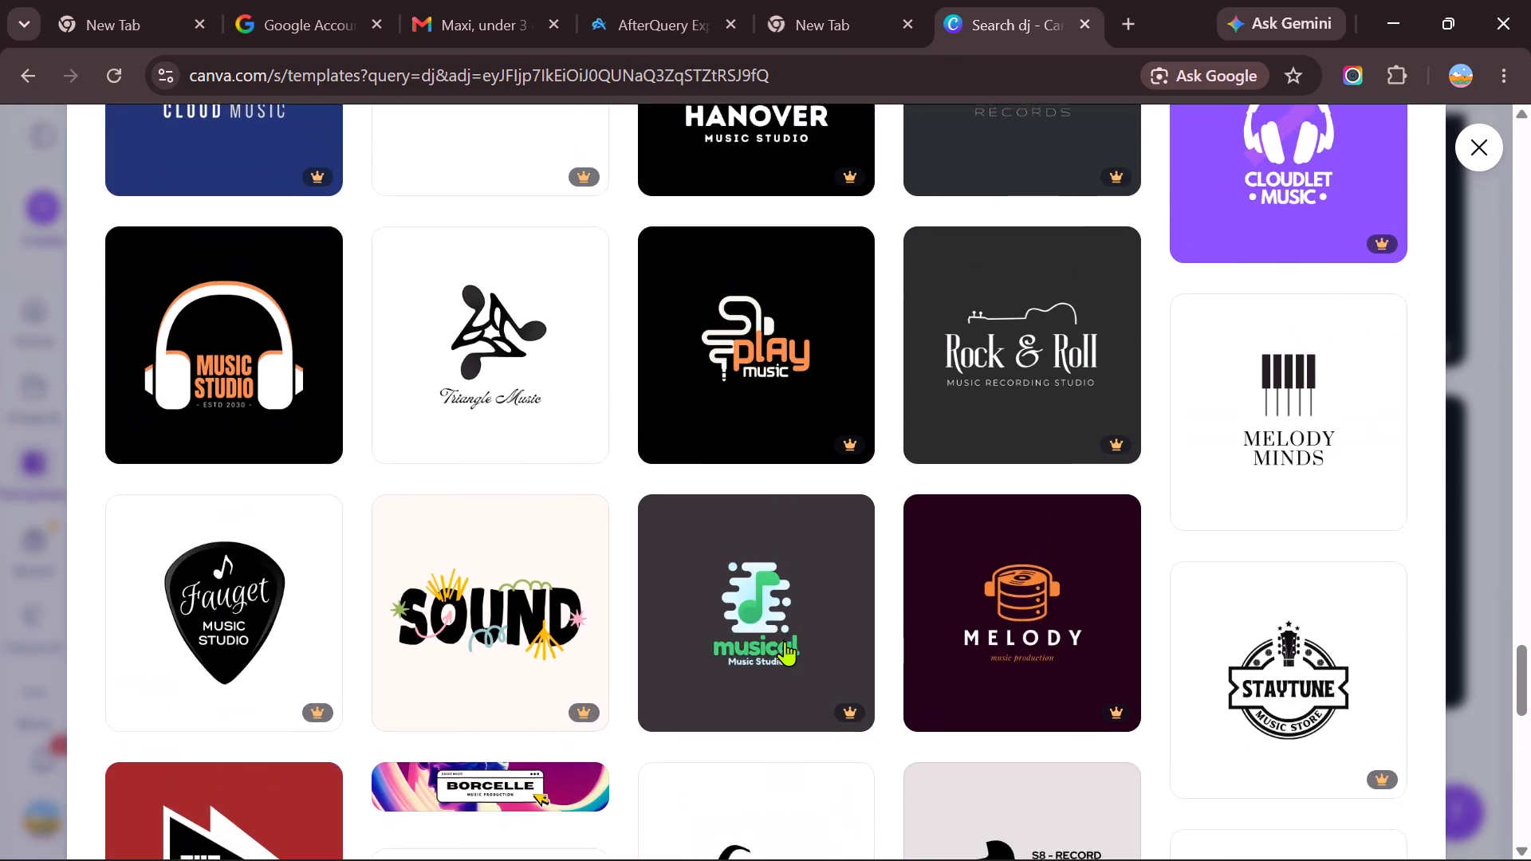
scroll(785, 641, "up", 4)
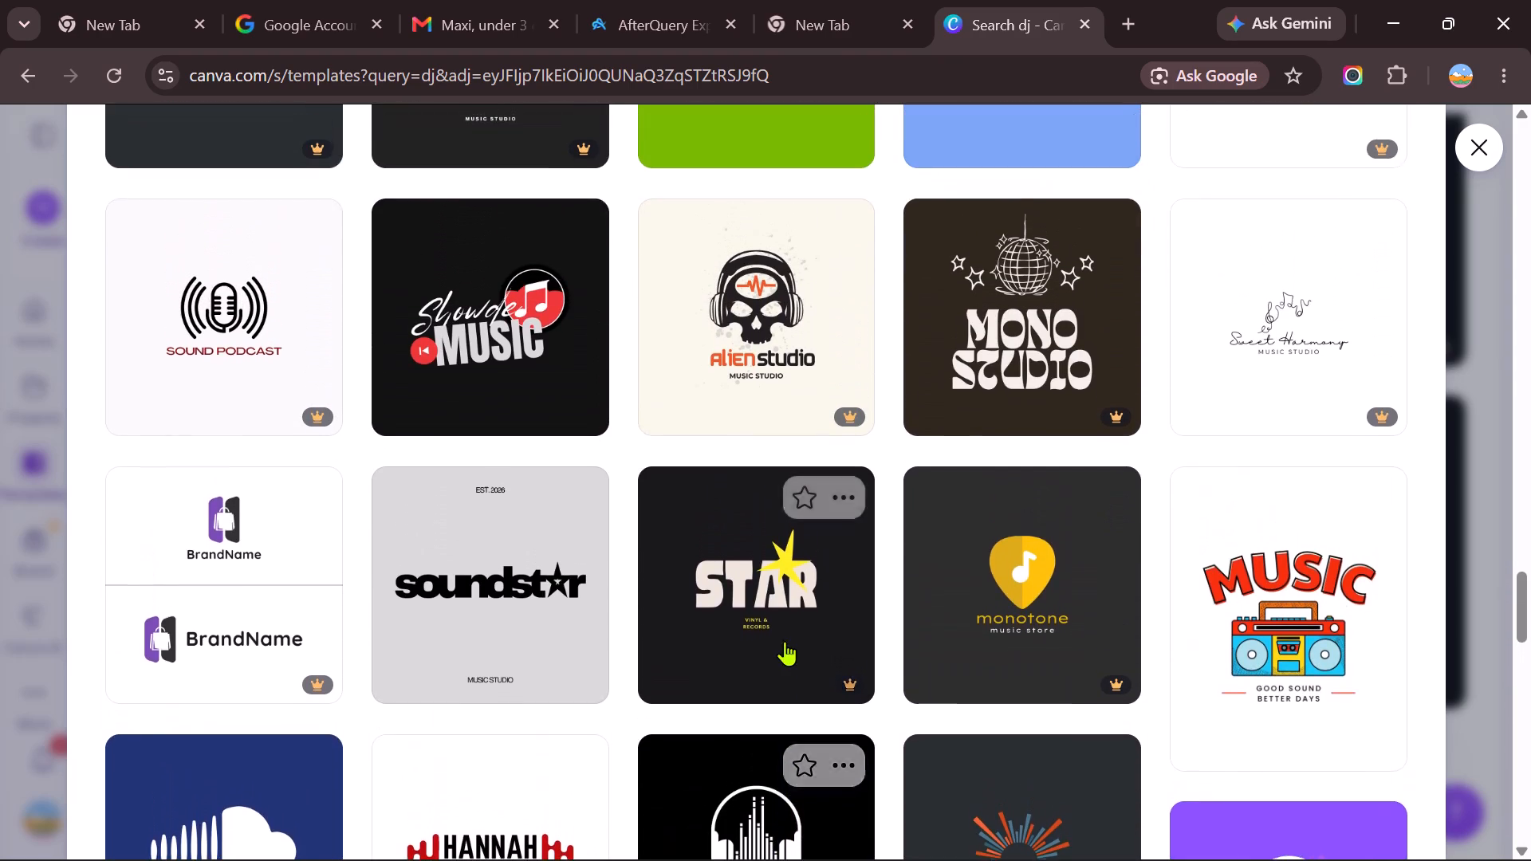
scroll(785, 641, "up", 2)
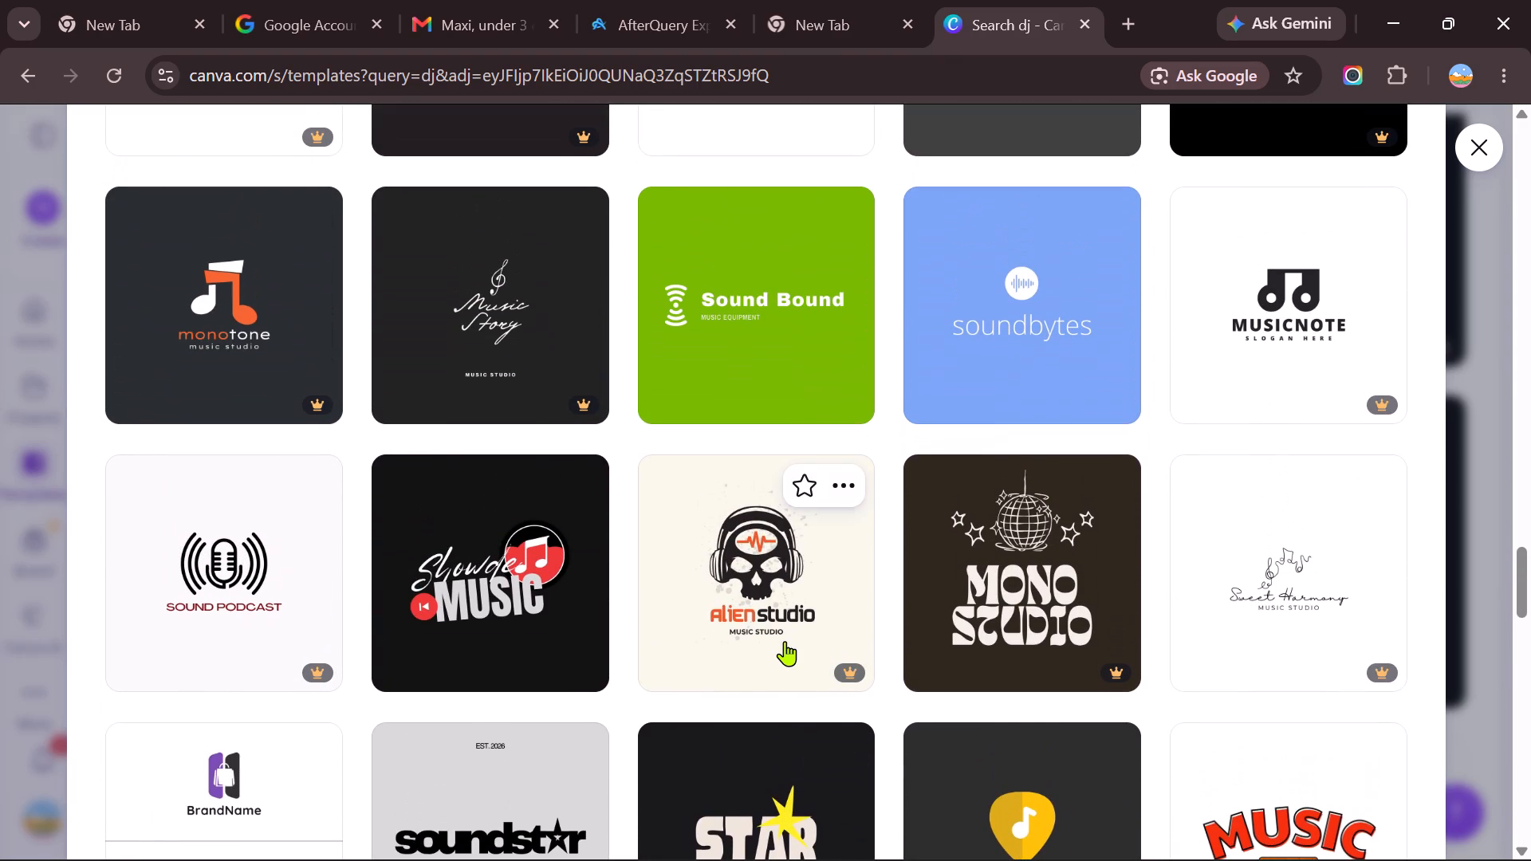
scroll(785, 641, "up", 3)
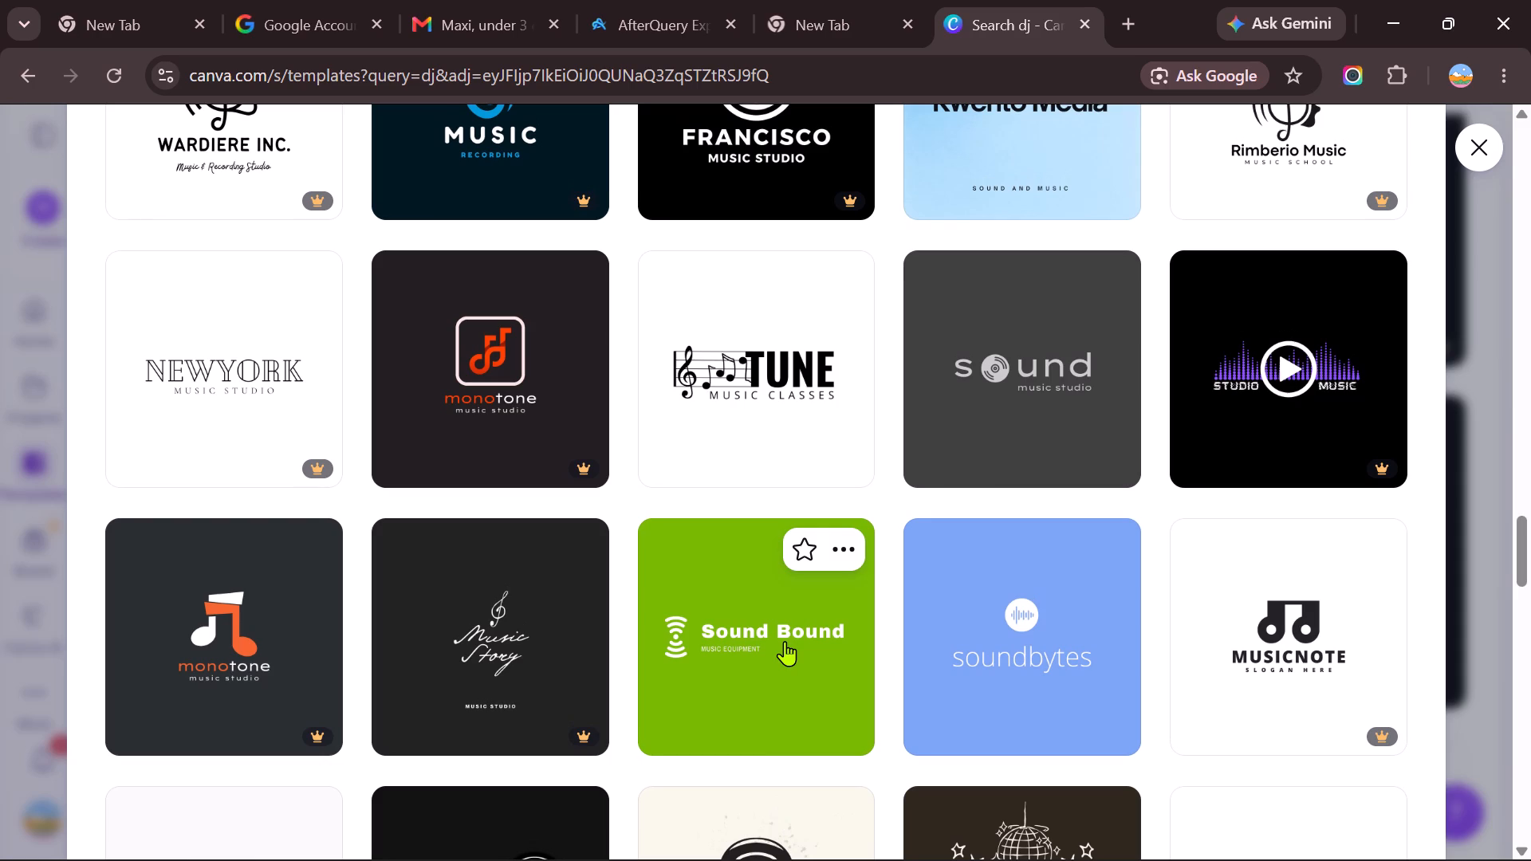
scroll(748, 421, "up", 9)
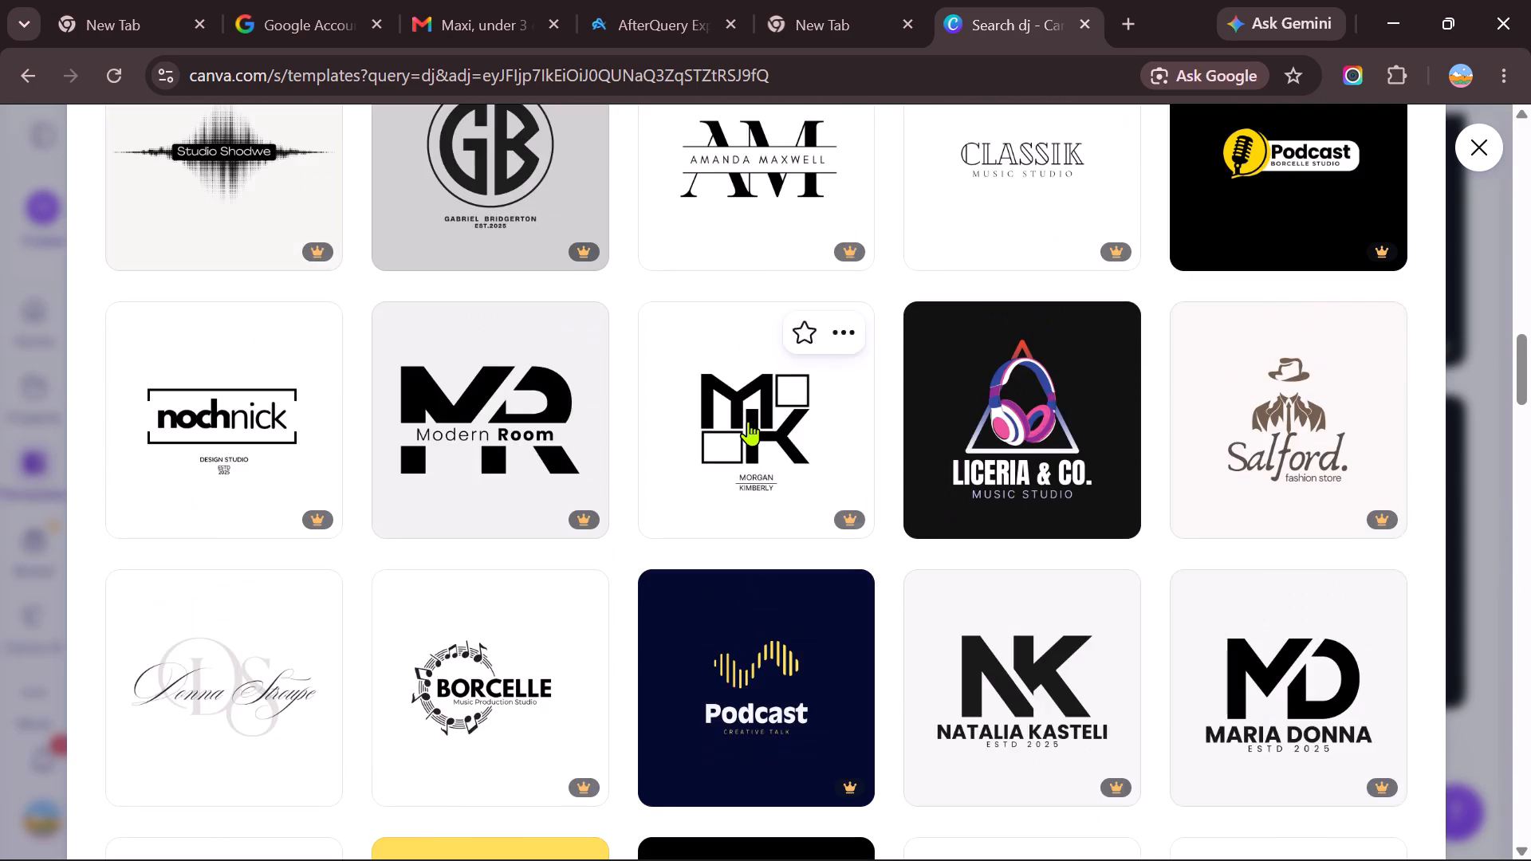
scroll(748, 421, "up", 6)
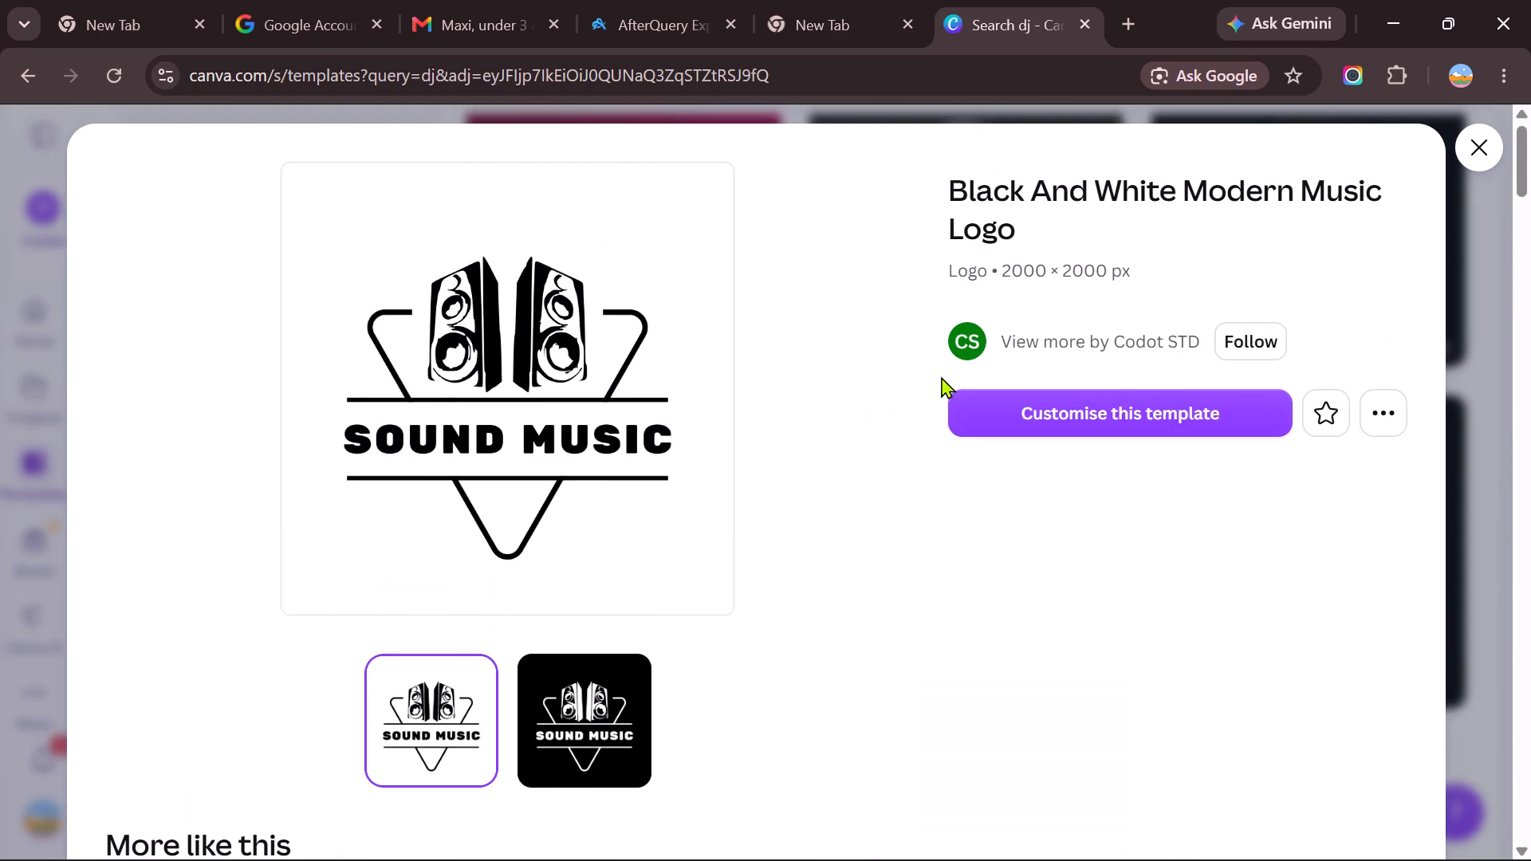
left_click(1468, 146)
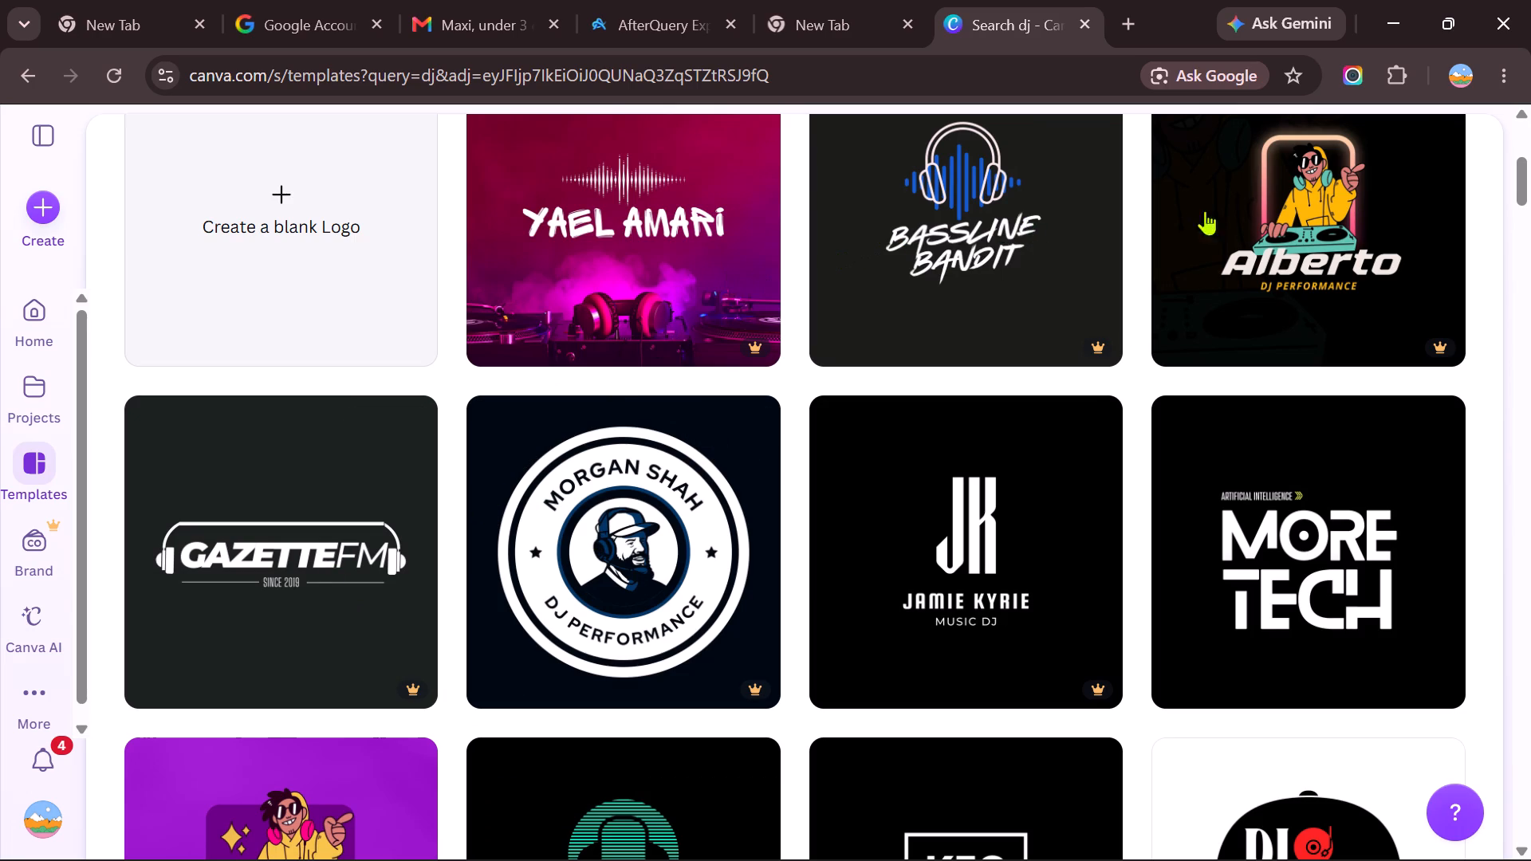
Open the details of the DJ Performance Illustration Logo template, the Alberto design with a DJ in a yellow hoodie.
left_click(1351, 225)
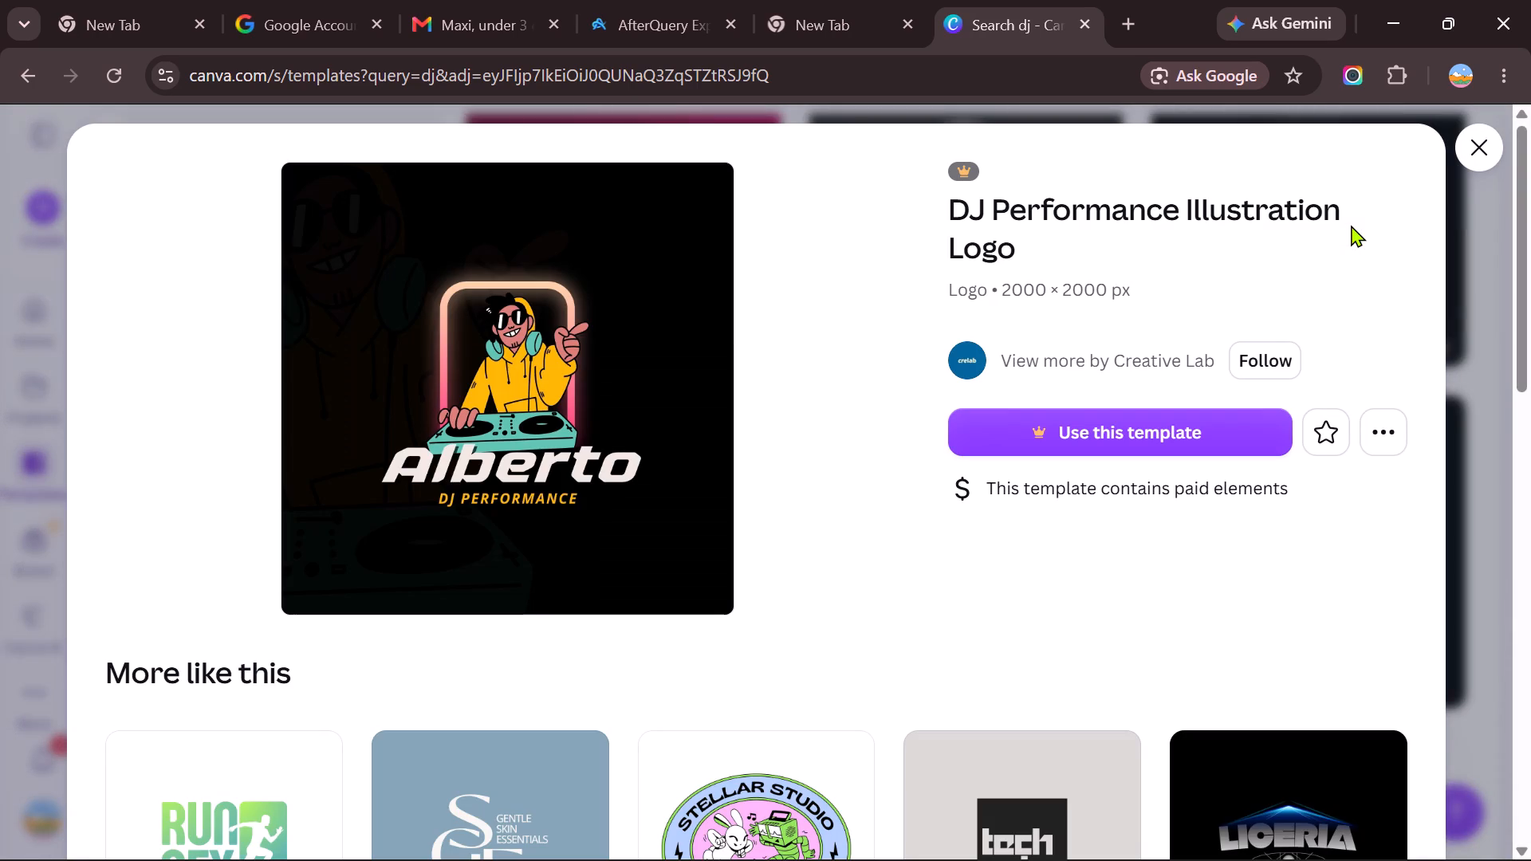
Examine the templates suggested as similar to the DJ Performance Illustration Logo for a suitable DJ logo design.
scroll(595, 387, "down", 2)
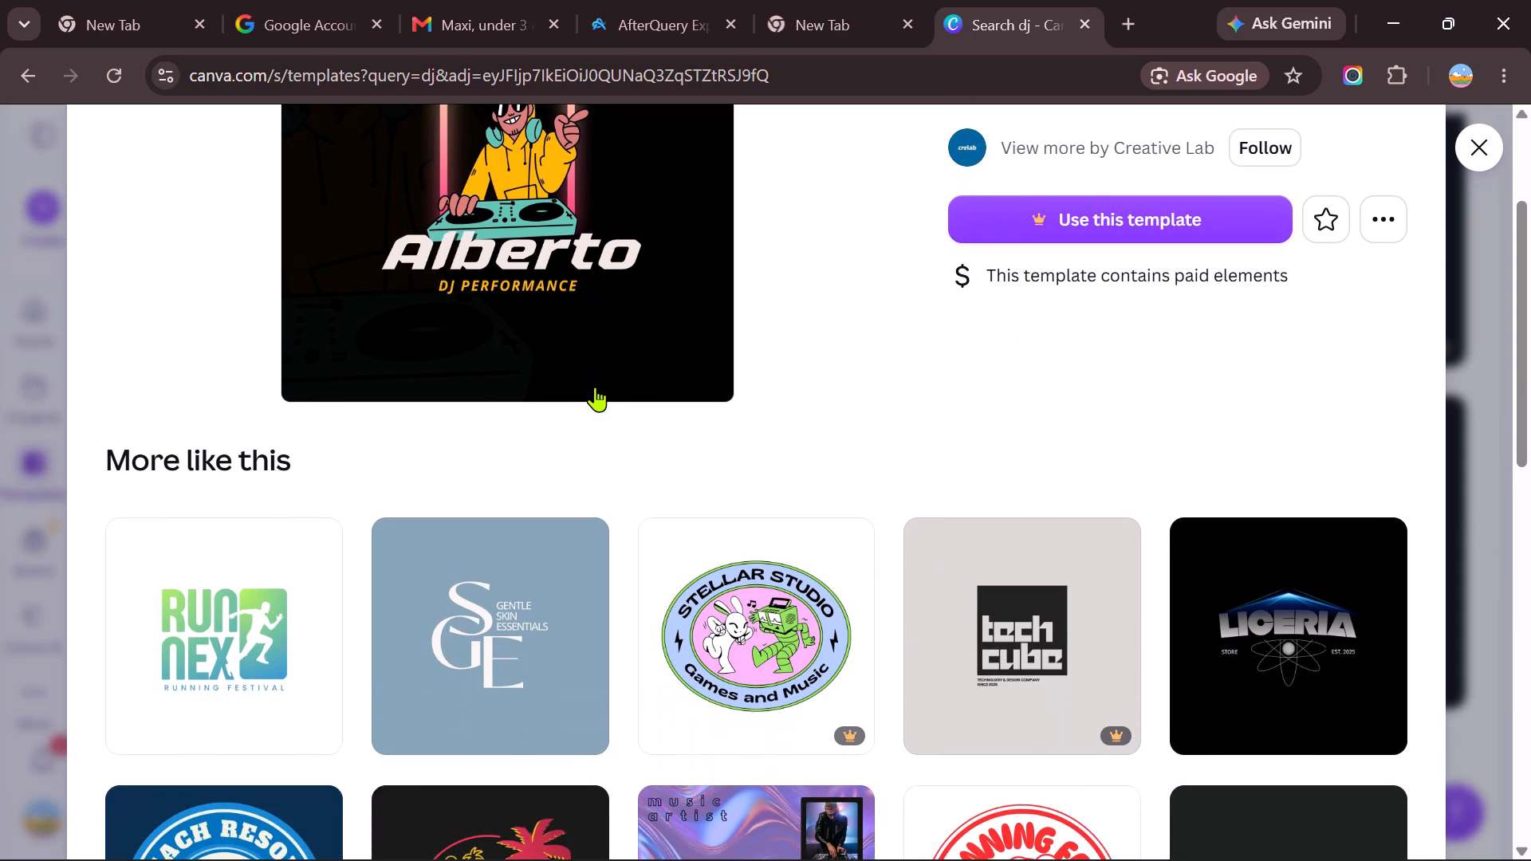
scroll(595, 387, "down", 2)
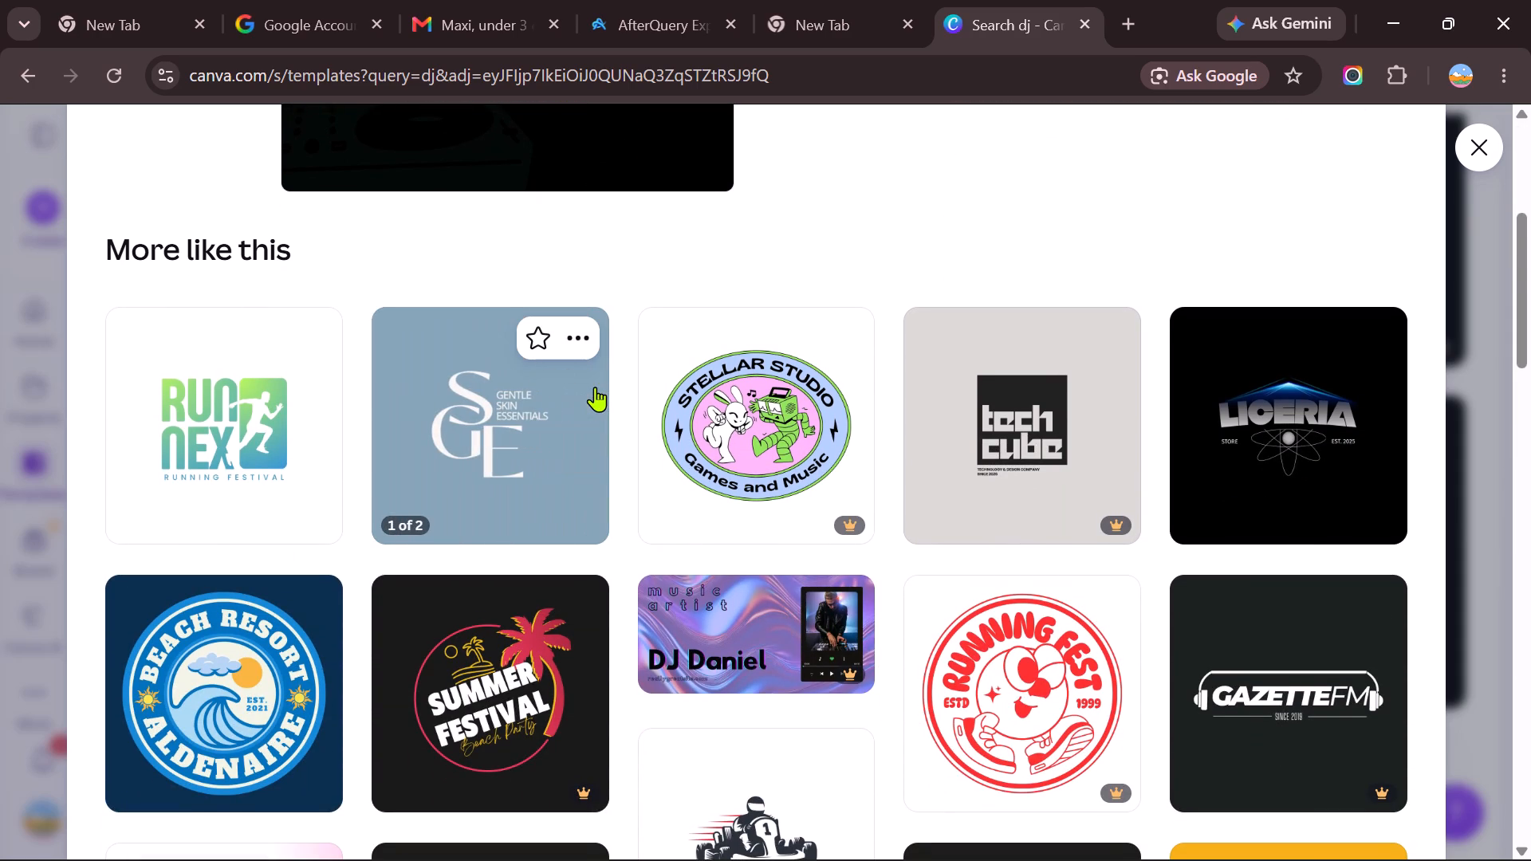
scroll(595, 387, "down", 4)
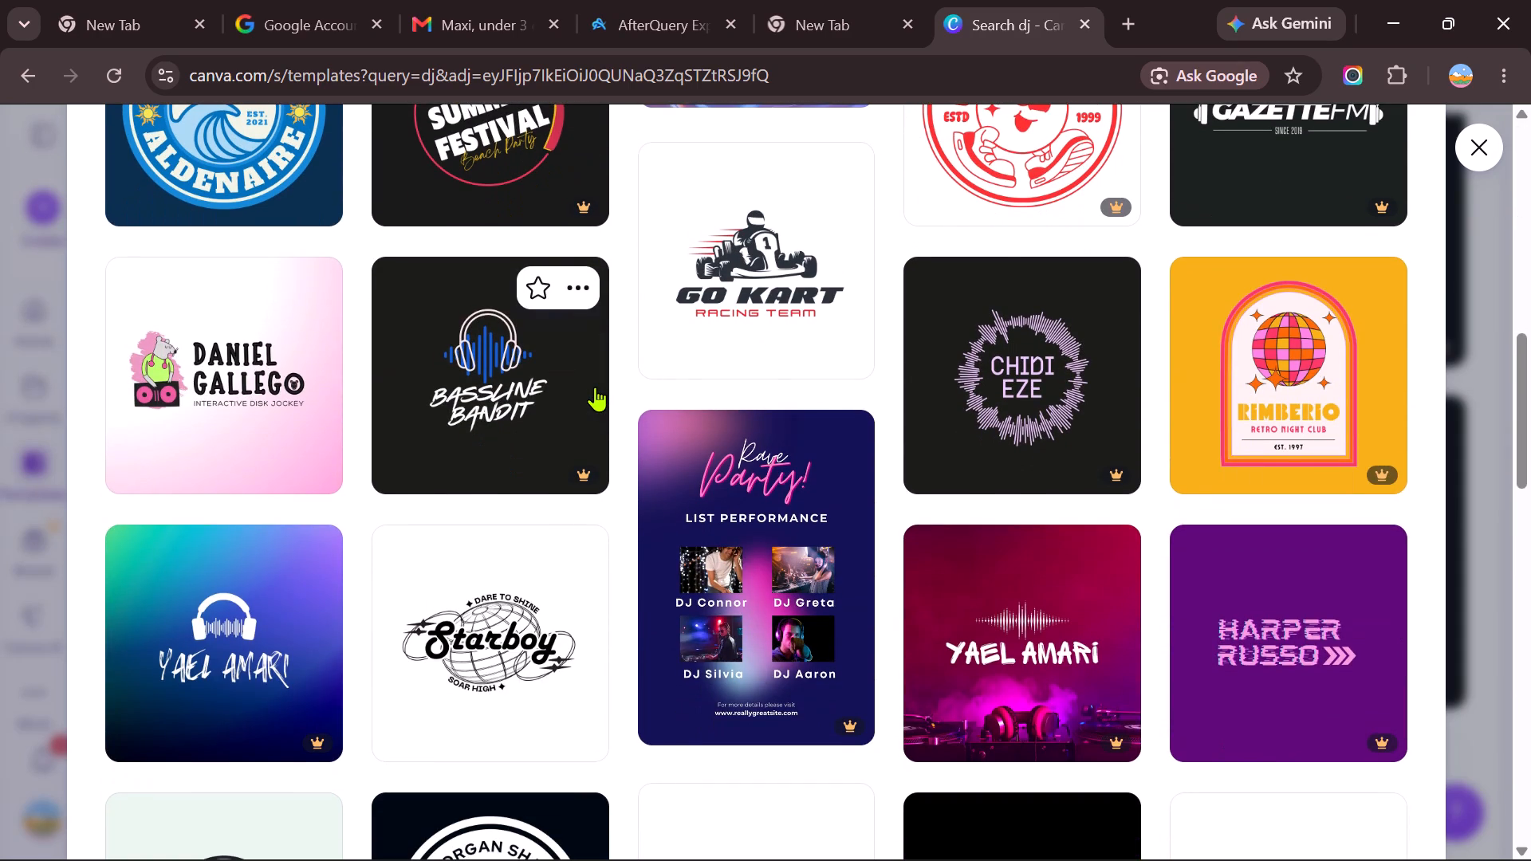
scroll(595, 387, "down", 1)
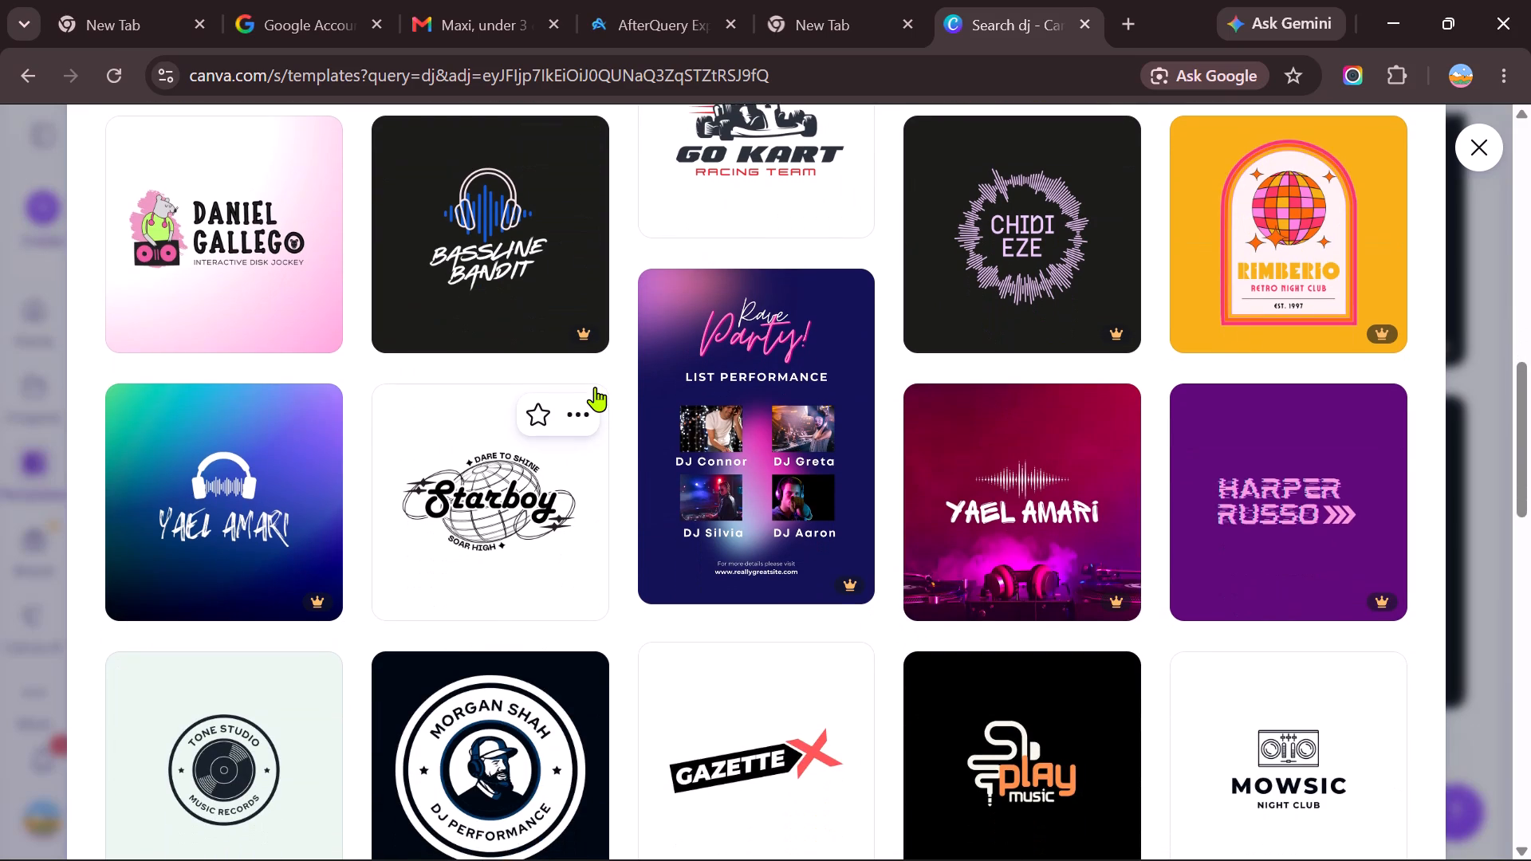
scroll(595, 387, "down", 3)
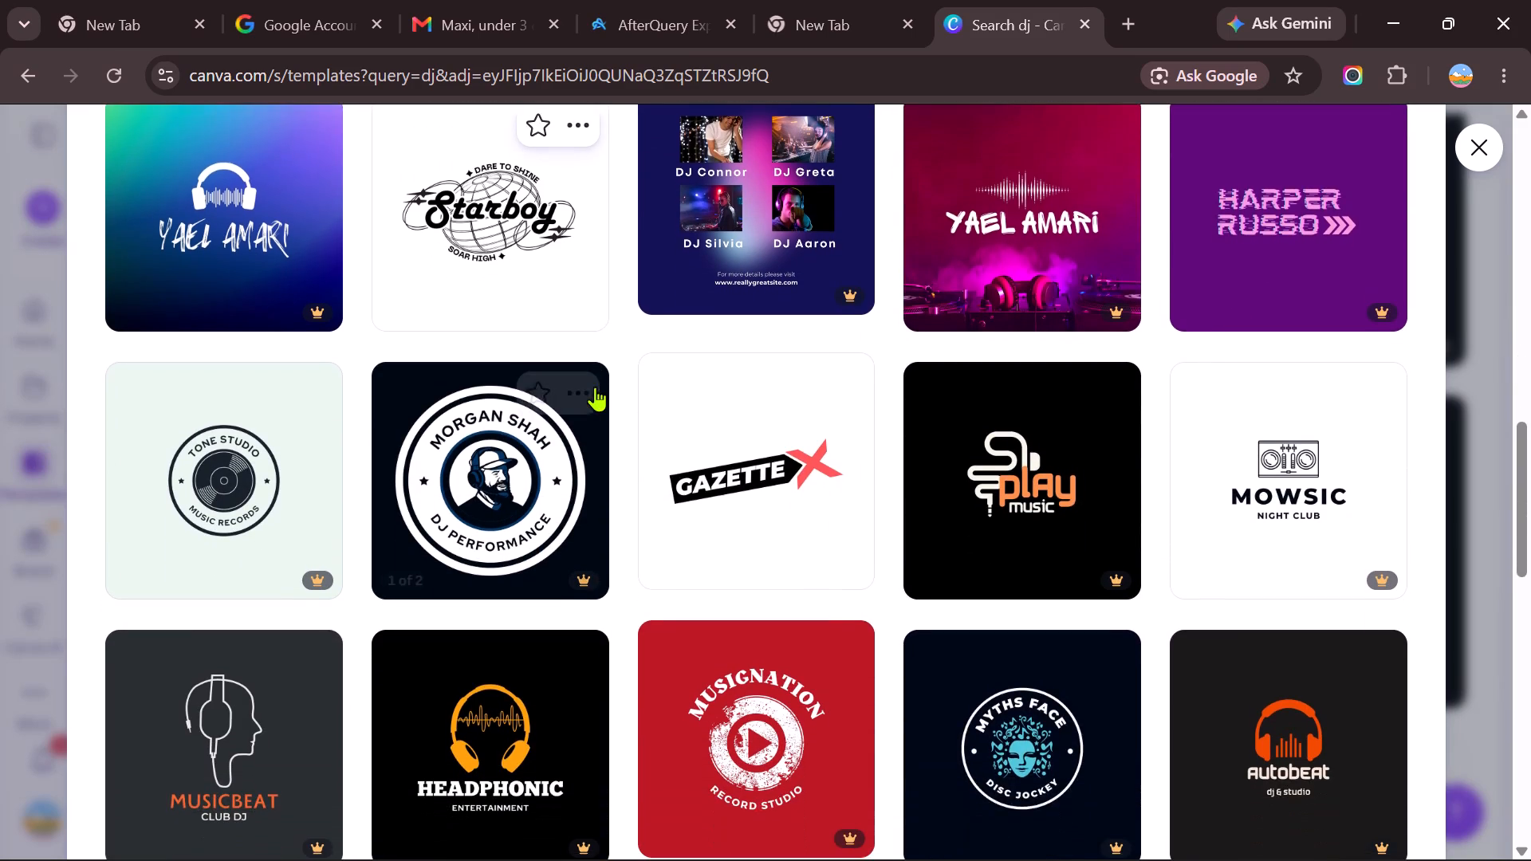
scroll(595, 387, "down", 3)
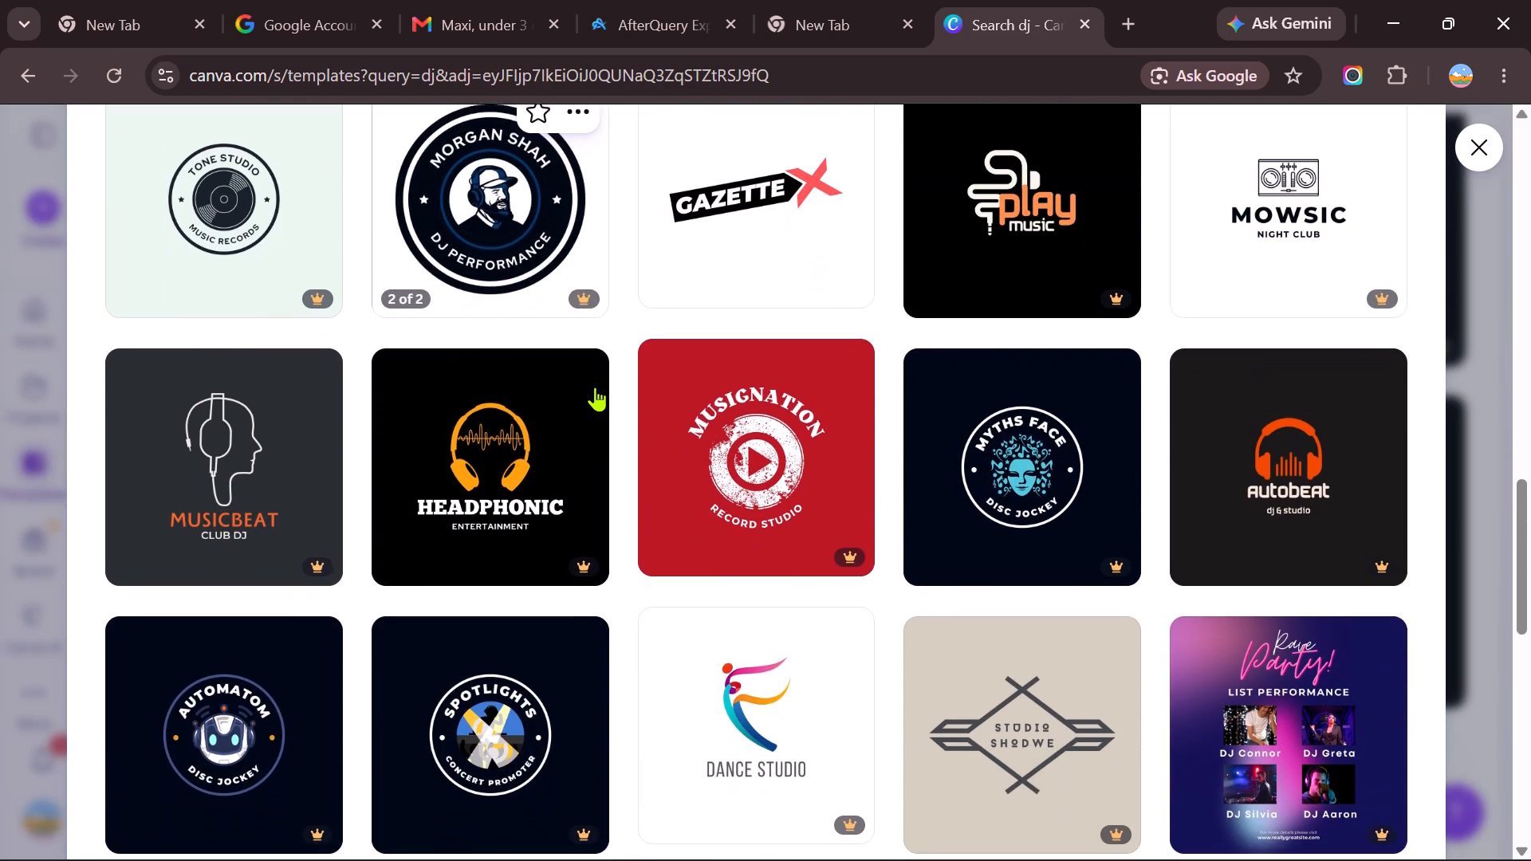
scroll(595, 387, "down", 2)
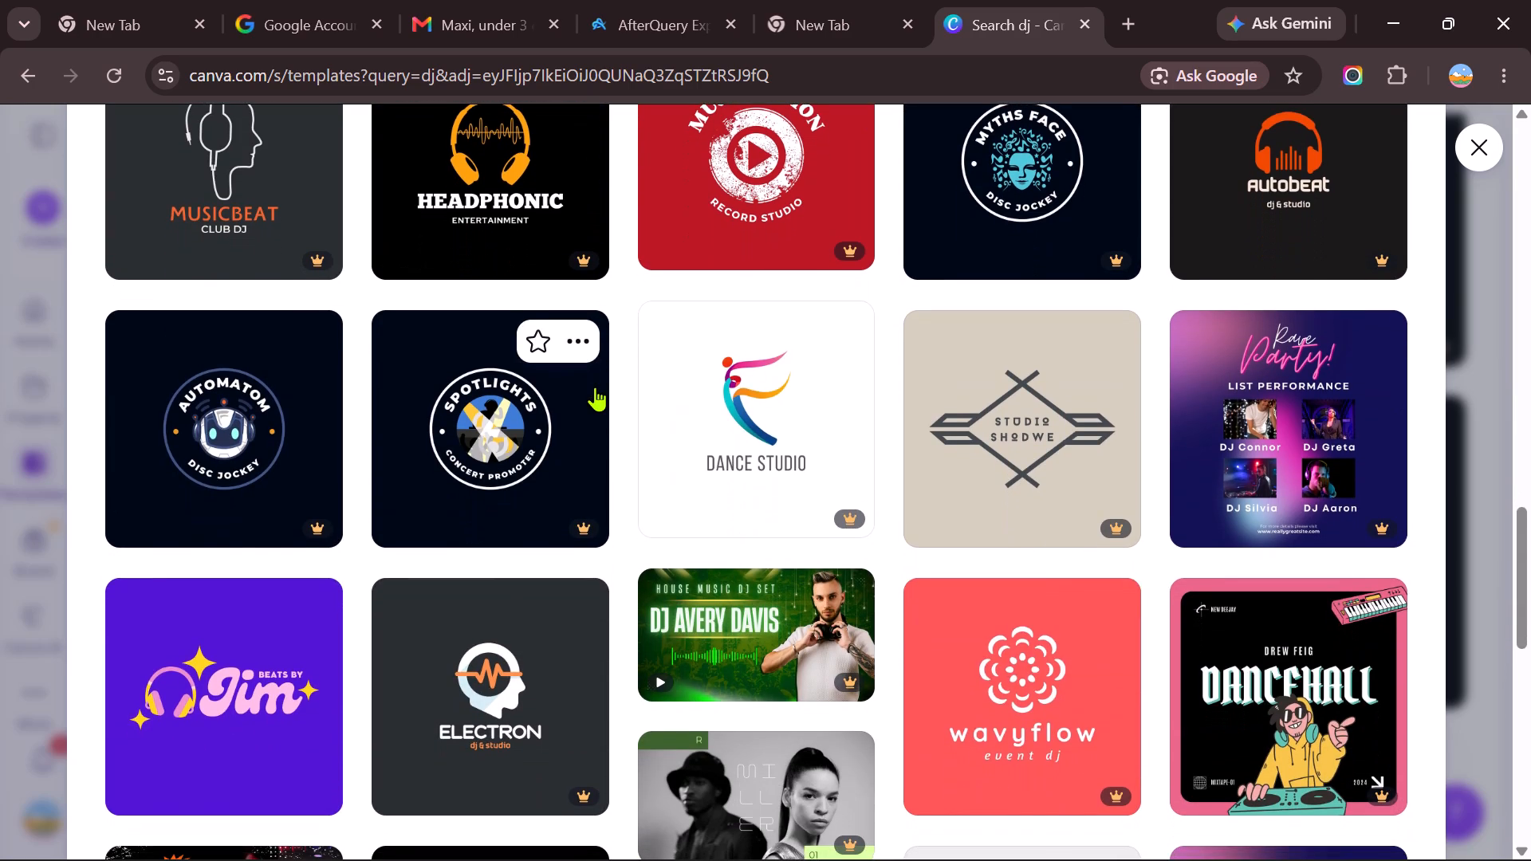
scroll(595, 387, "down", 1)
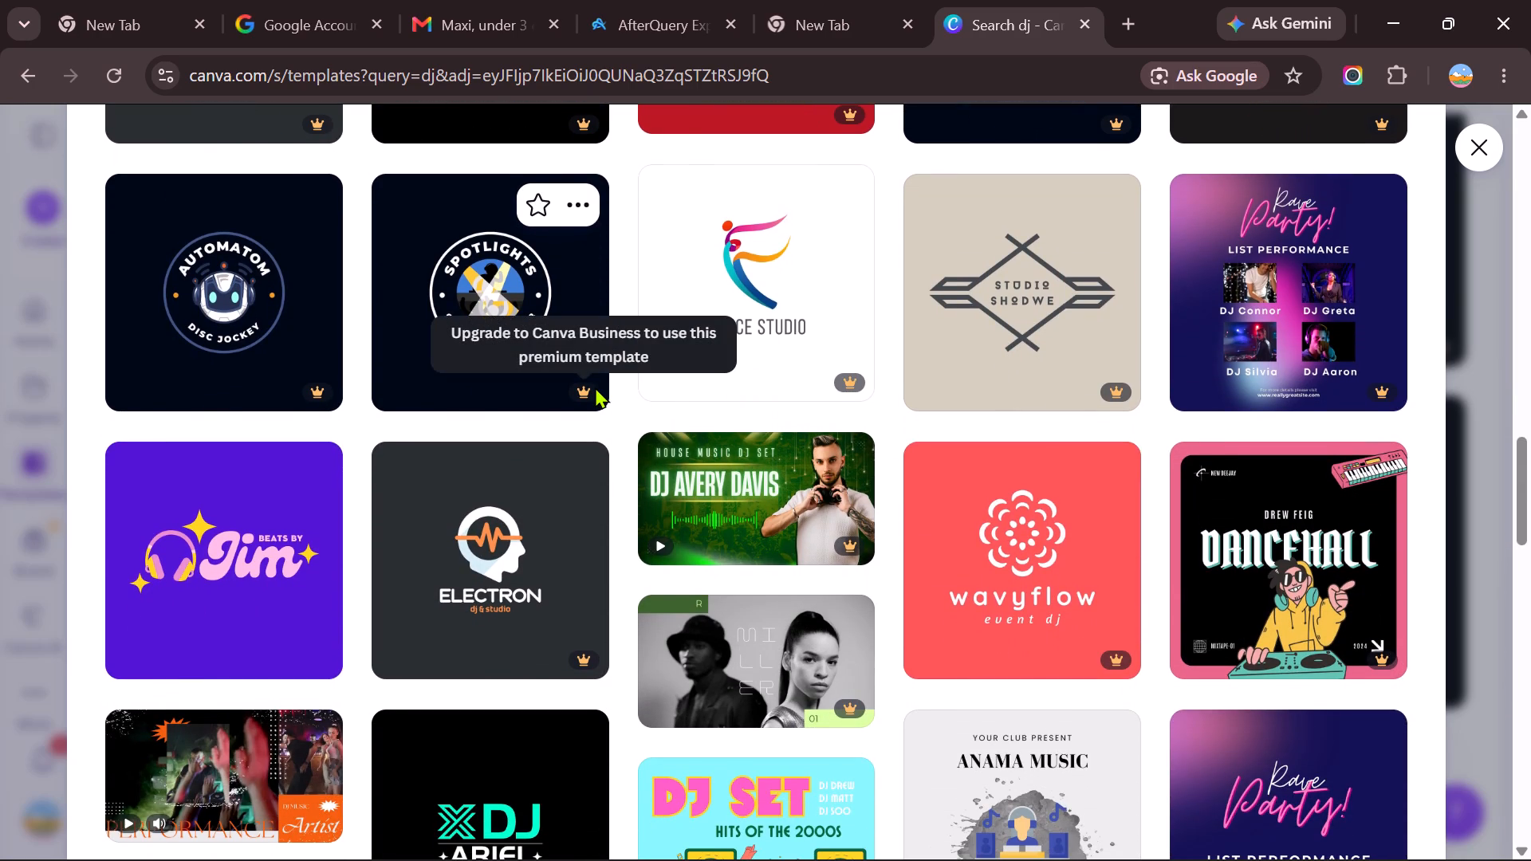
scroll(851, 593, "down", 2)
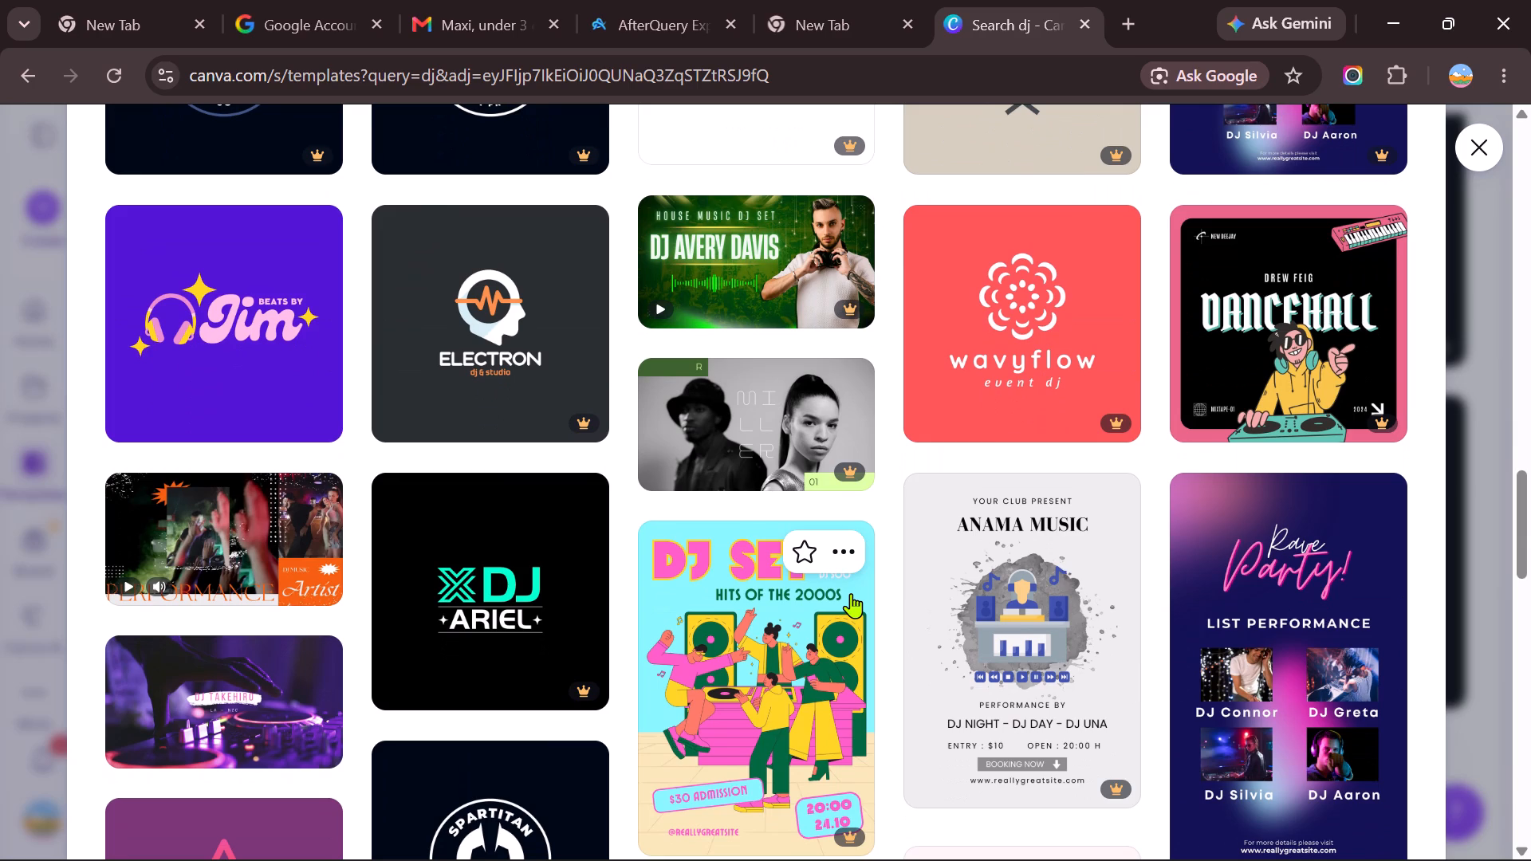
Examine the further DJ logo and party templates through to the end of the suggestions for a suitable design.
scroll(851, 593, "down", 3)
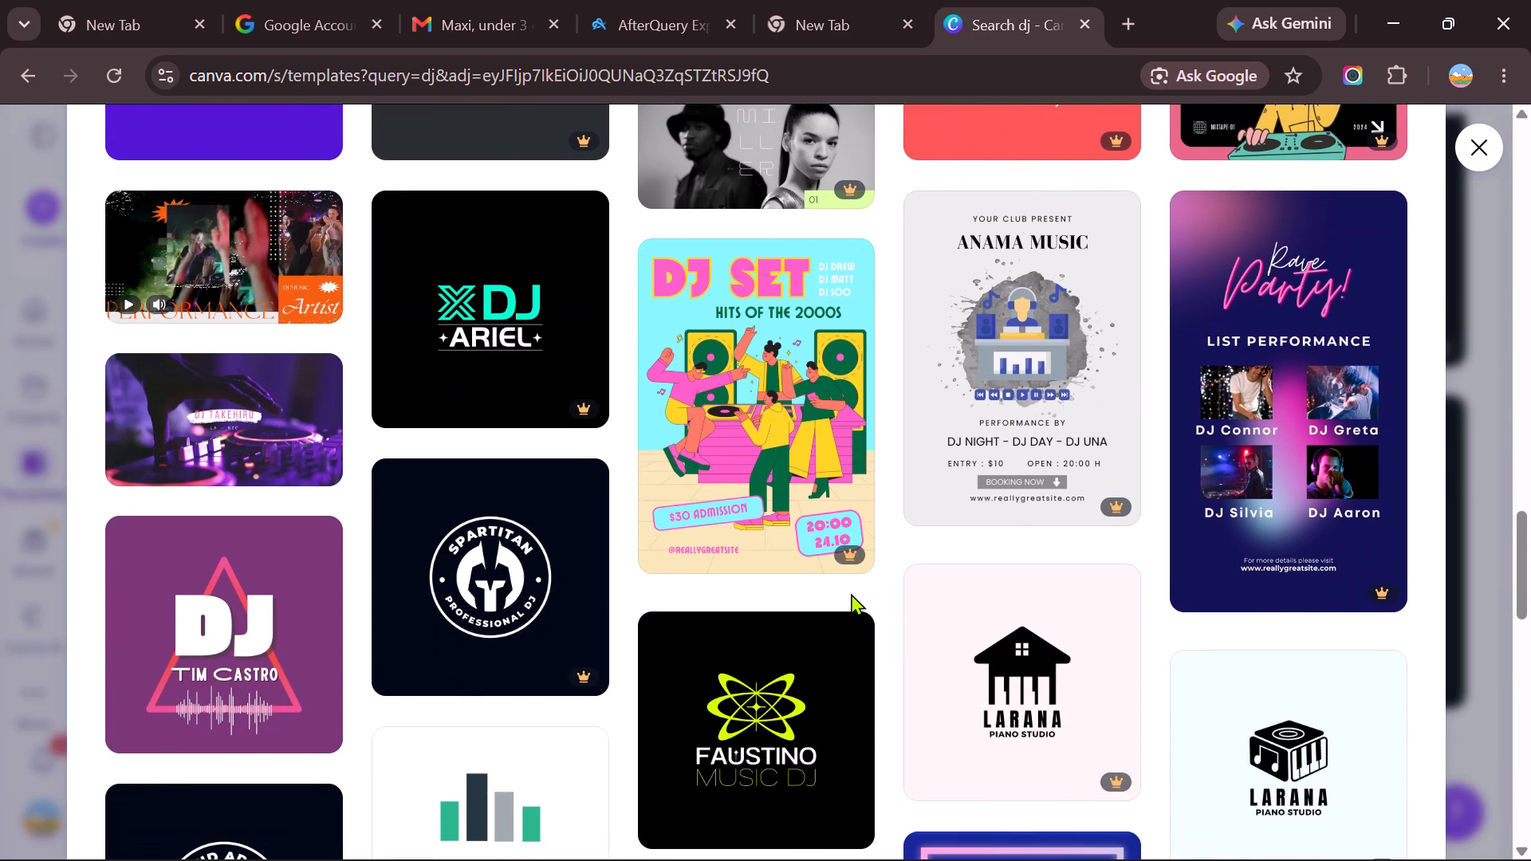
scroll(851, 593, "down", 4)
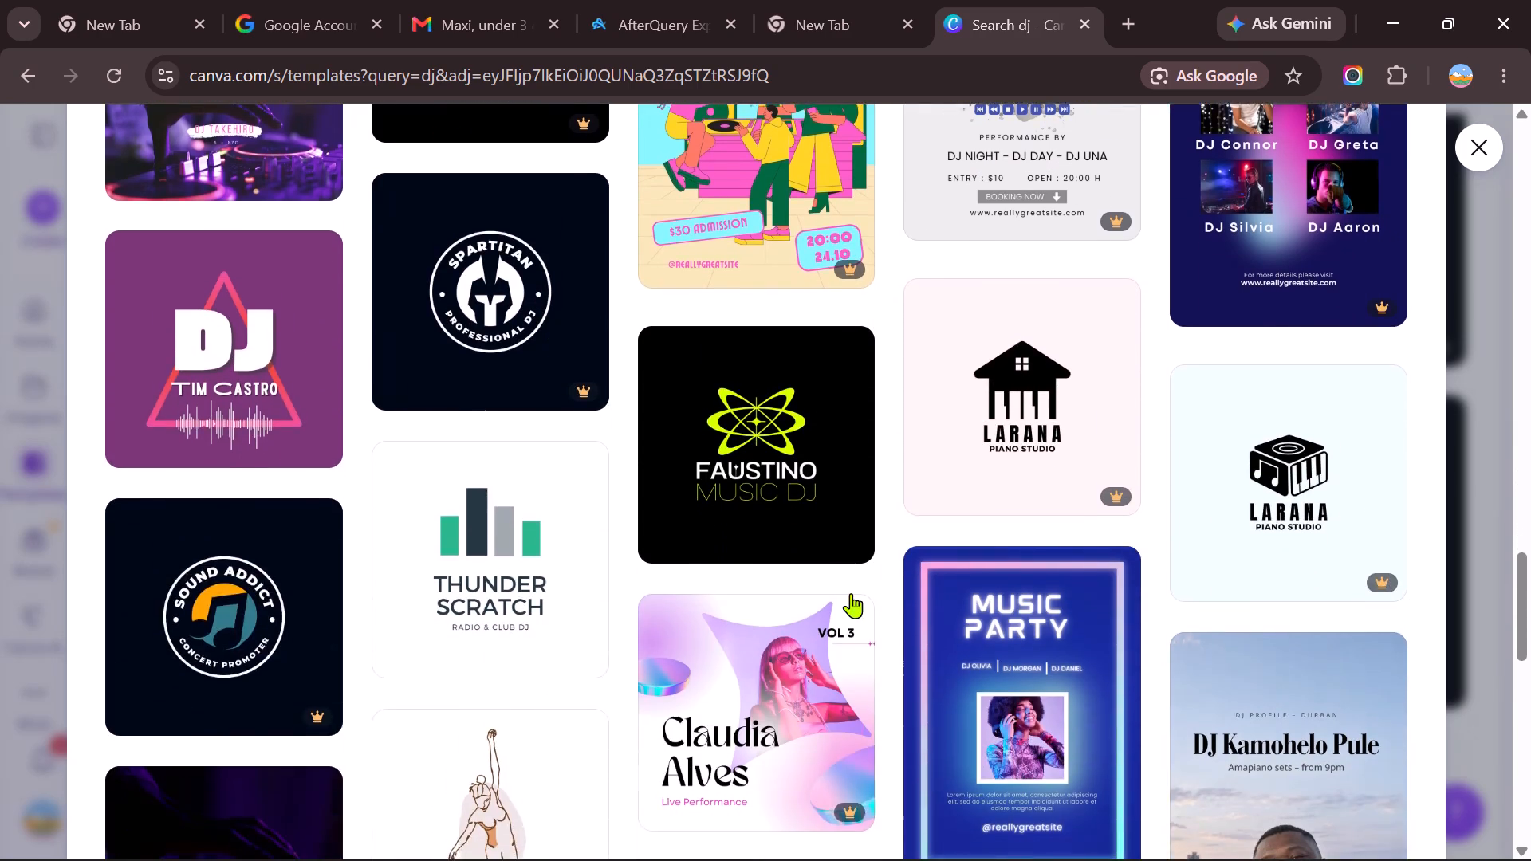
scroll(851, 593, "down", 1)
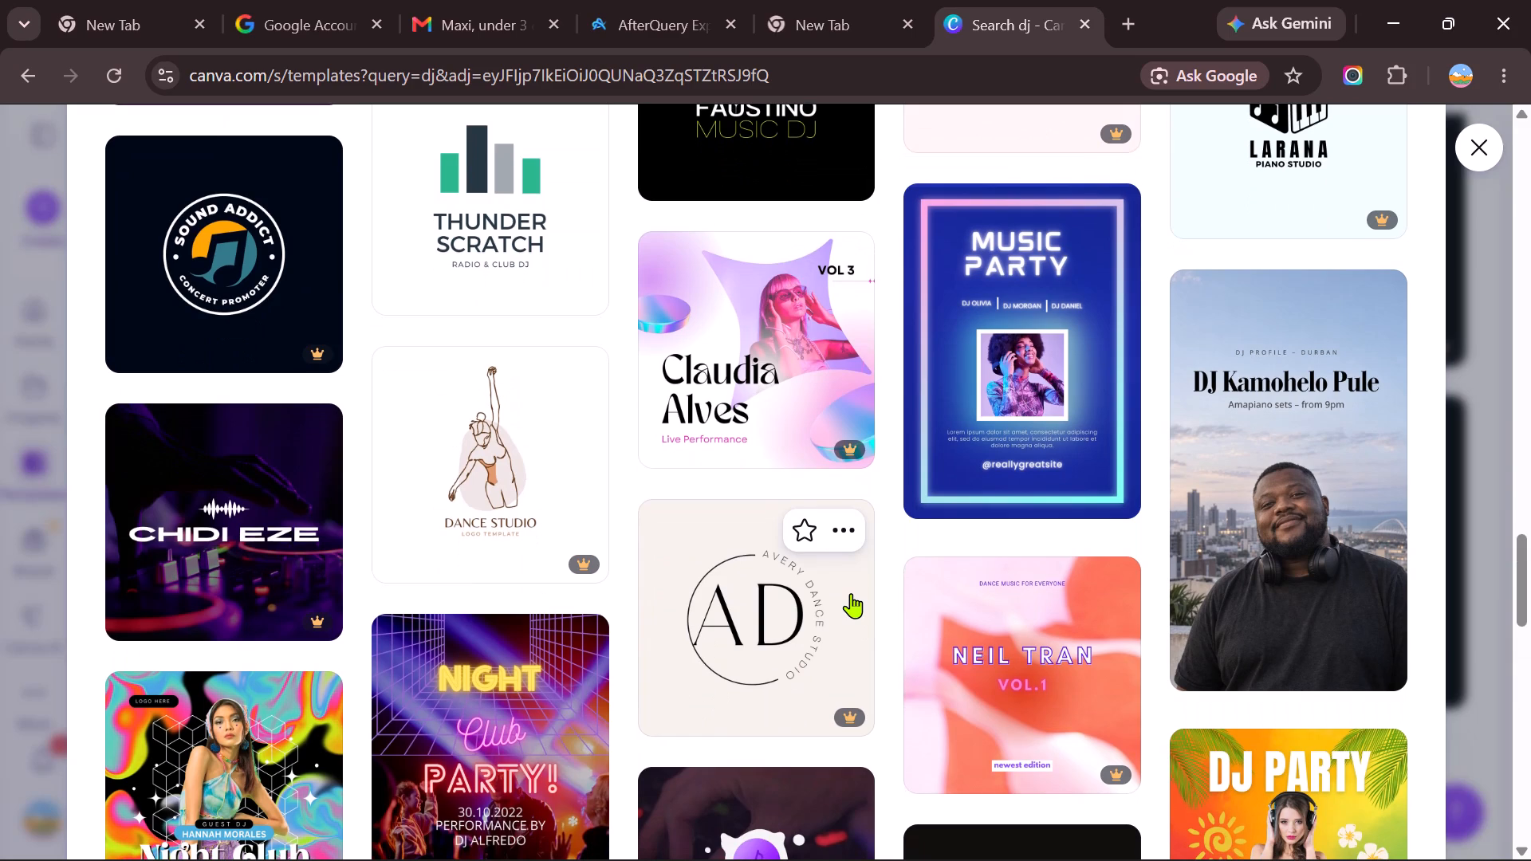
scroll(851, 593, "down", 2)
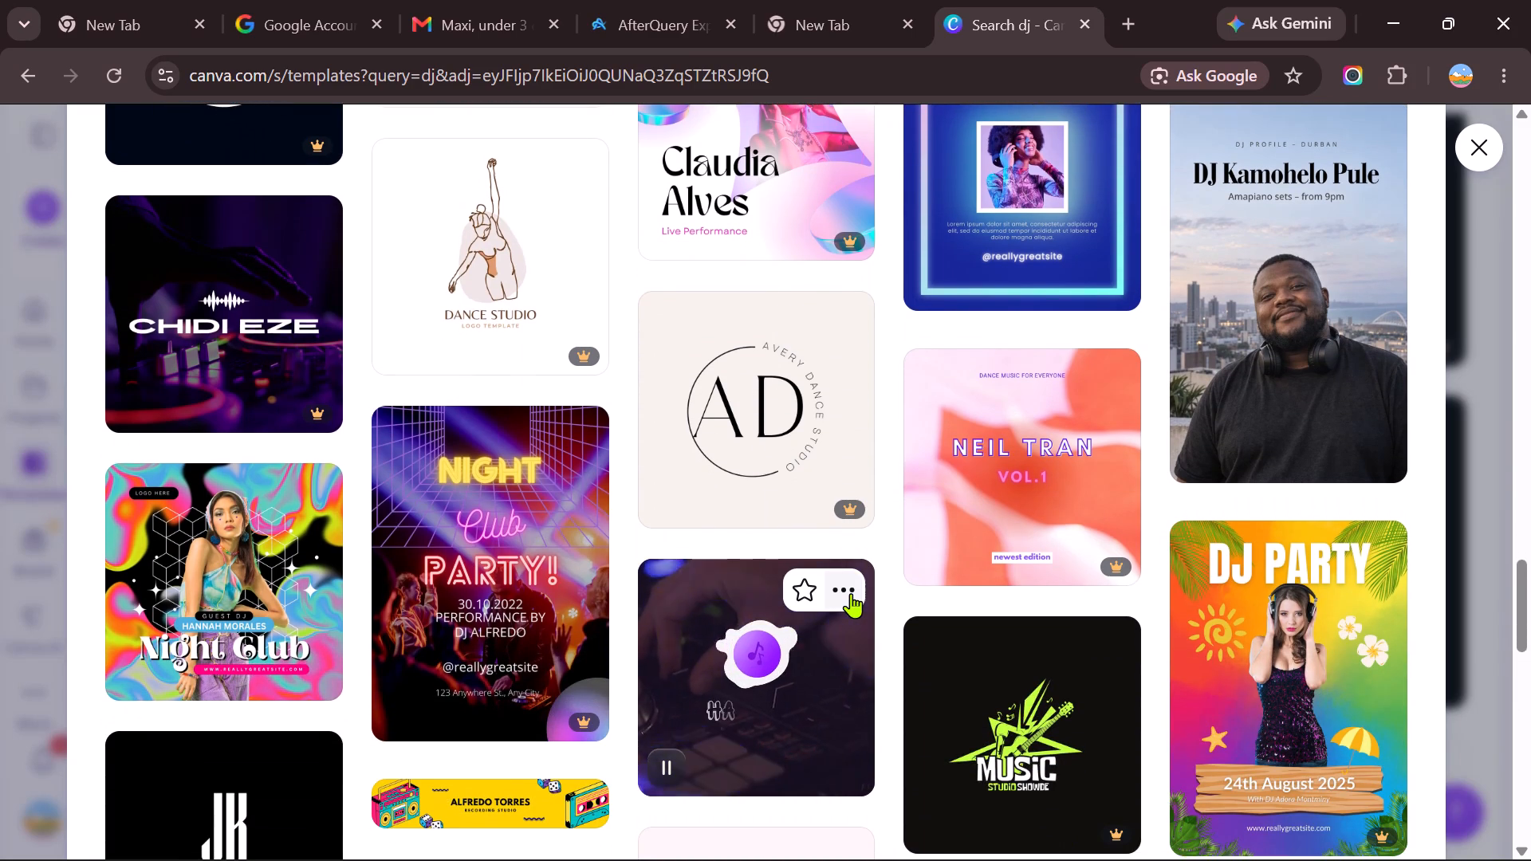
scroll(851, 593, "down", 2)
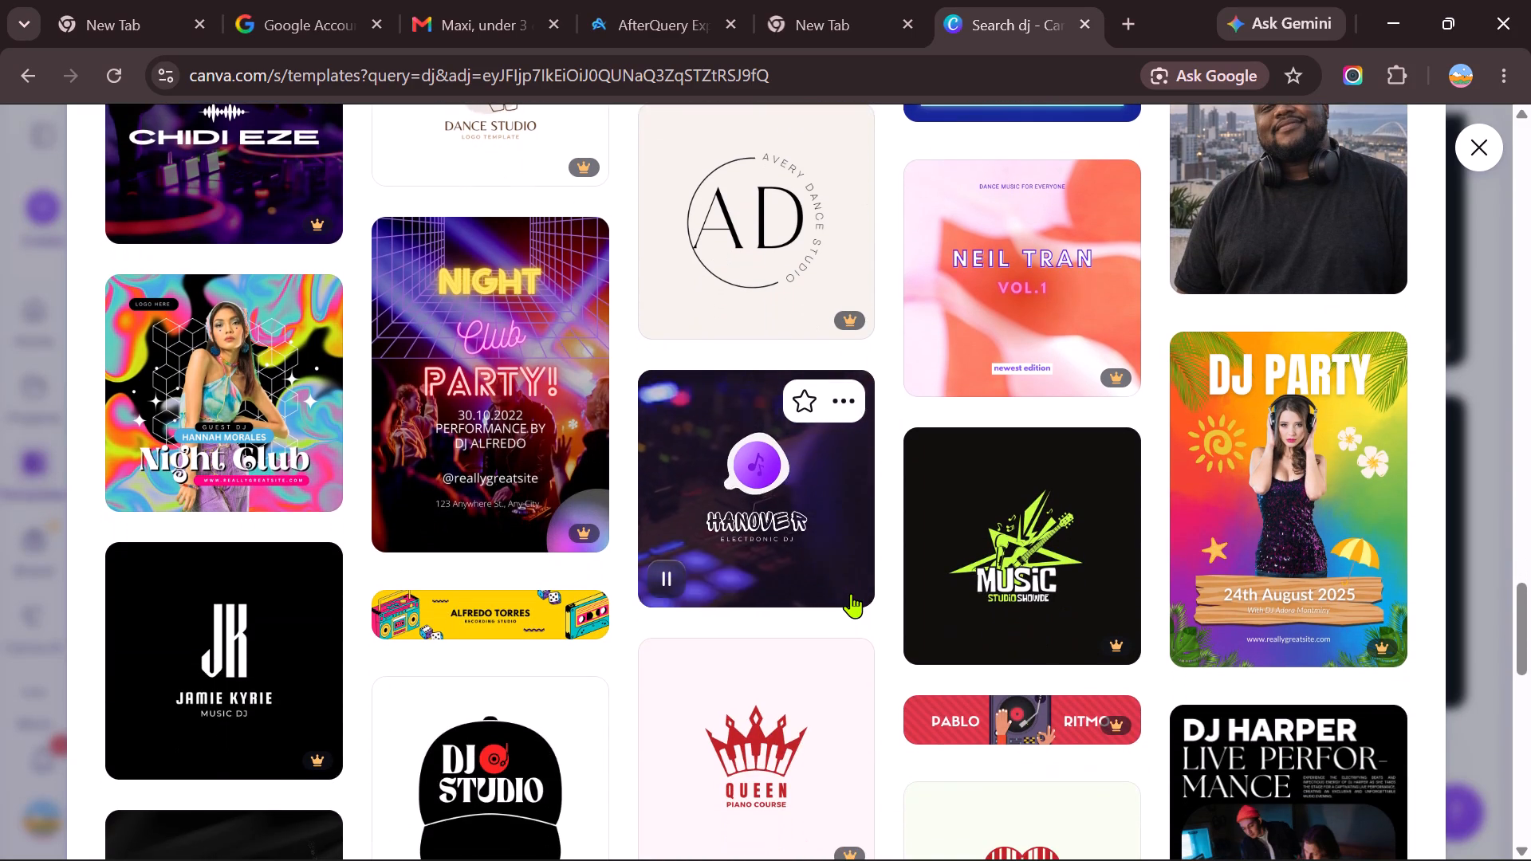
scroll(851, 593, "down", 3)
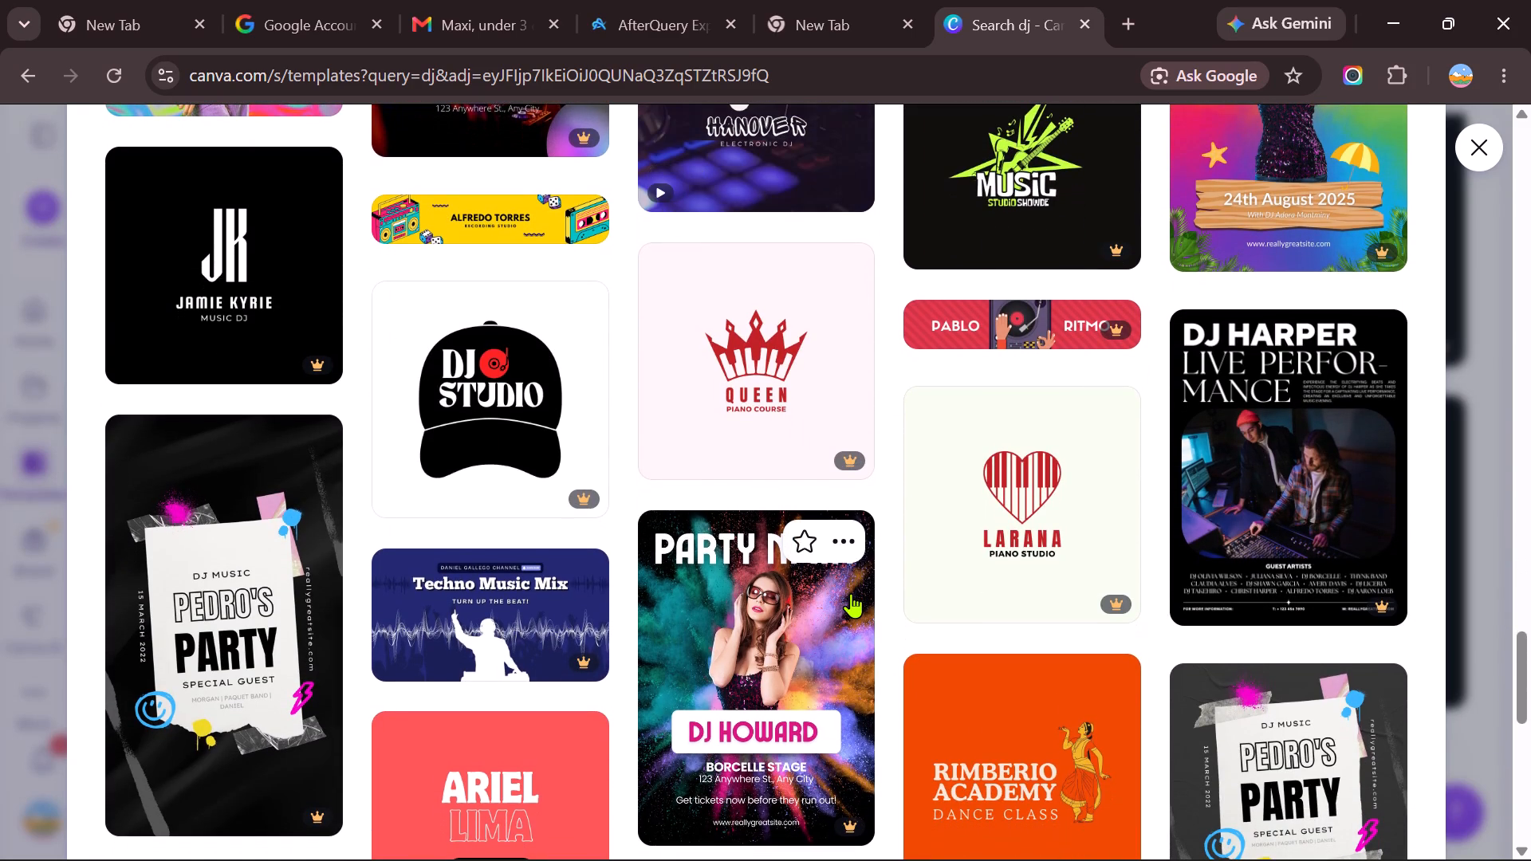
scroll(851, 593, "down", 3)
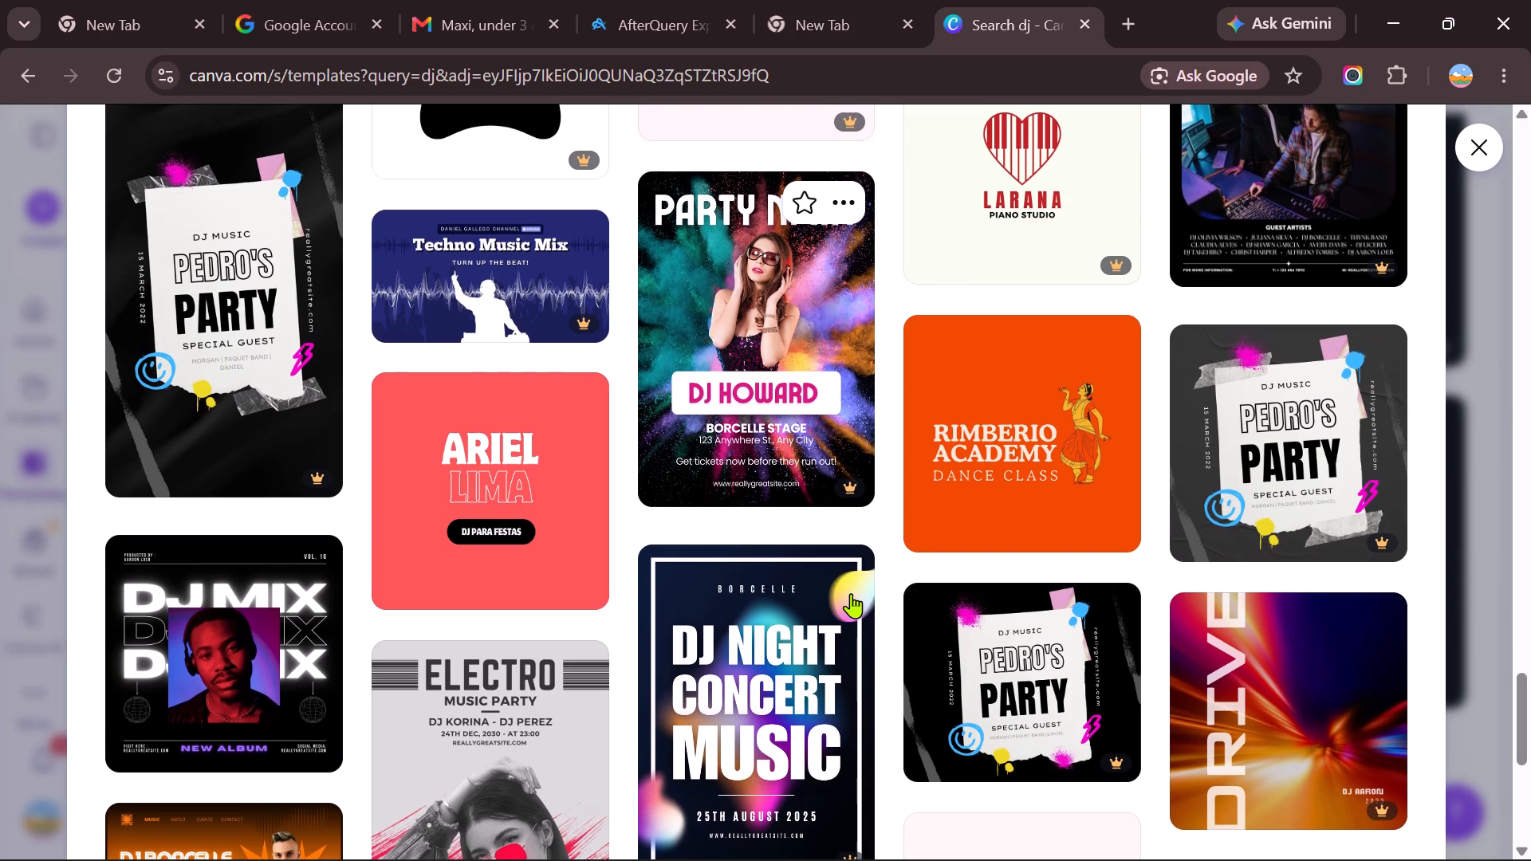
scroll(851, 593, "down", 3)
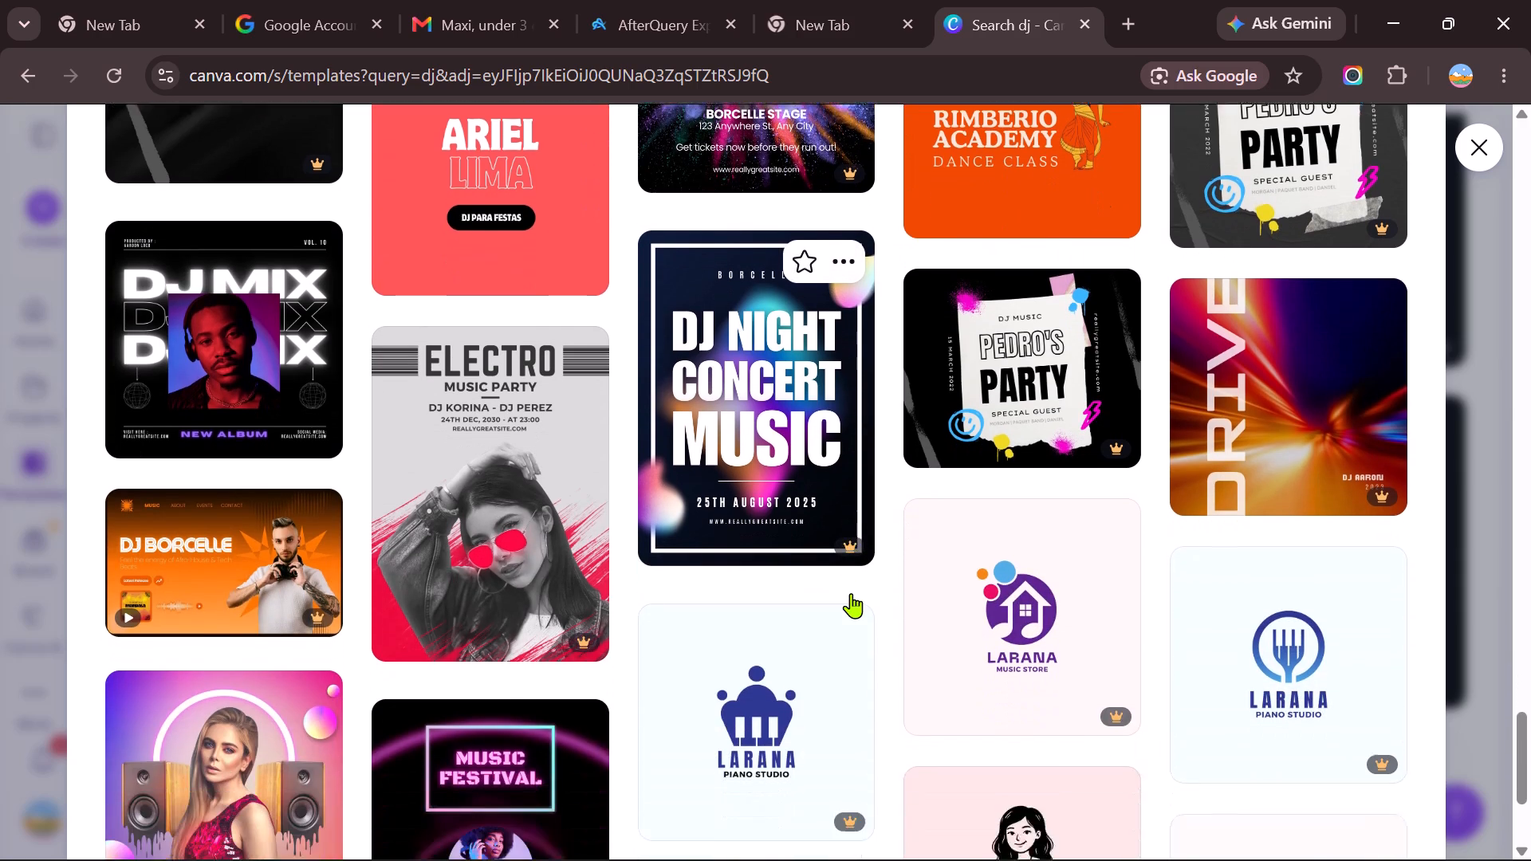
scroll(851, 593, "down", 4)
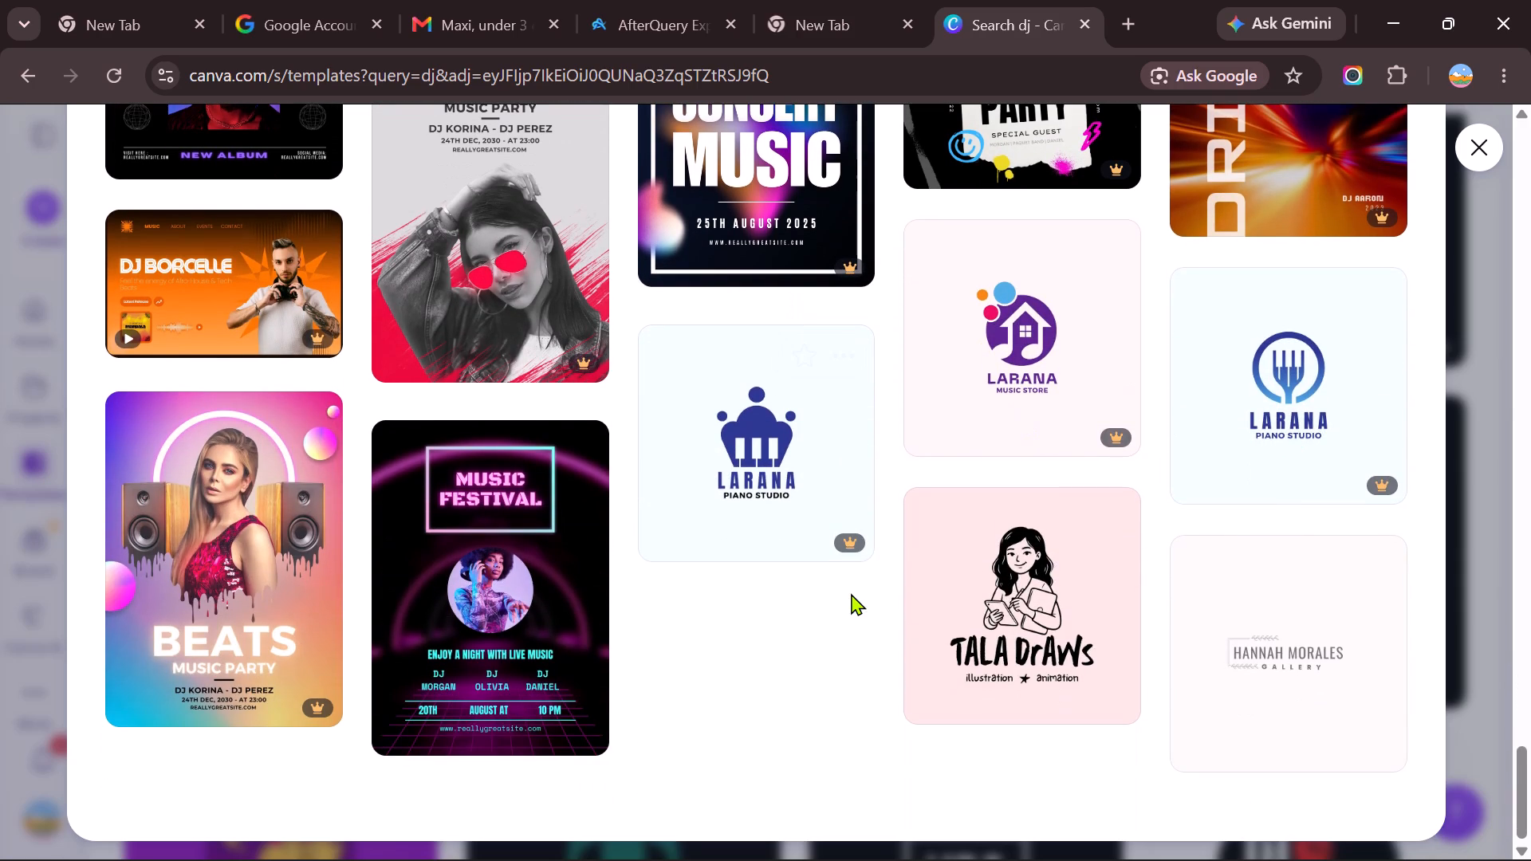
Review the suggestions for the DJ Performance Illustration Logo again, from the end back to the Dancehall design.
scroll(851, 593, "up", 1)
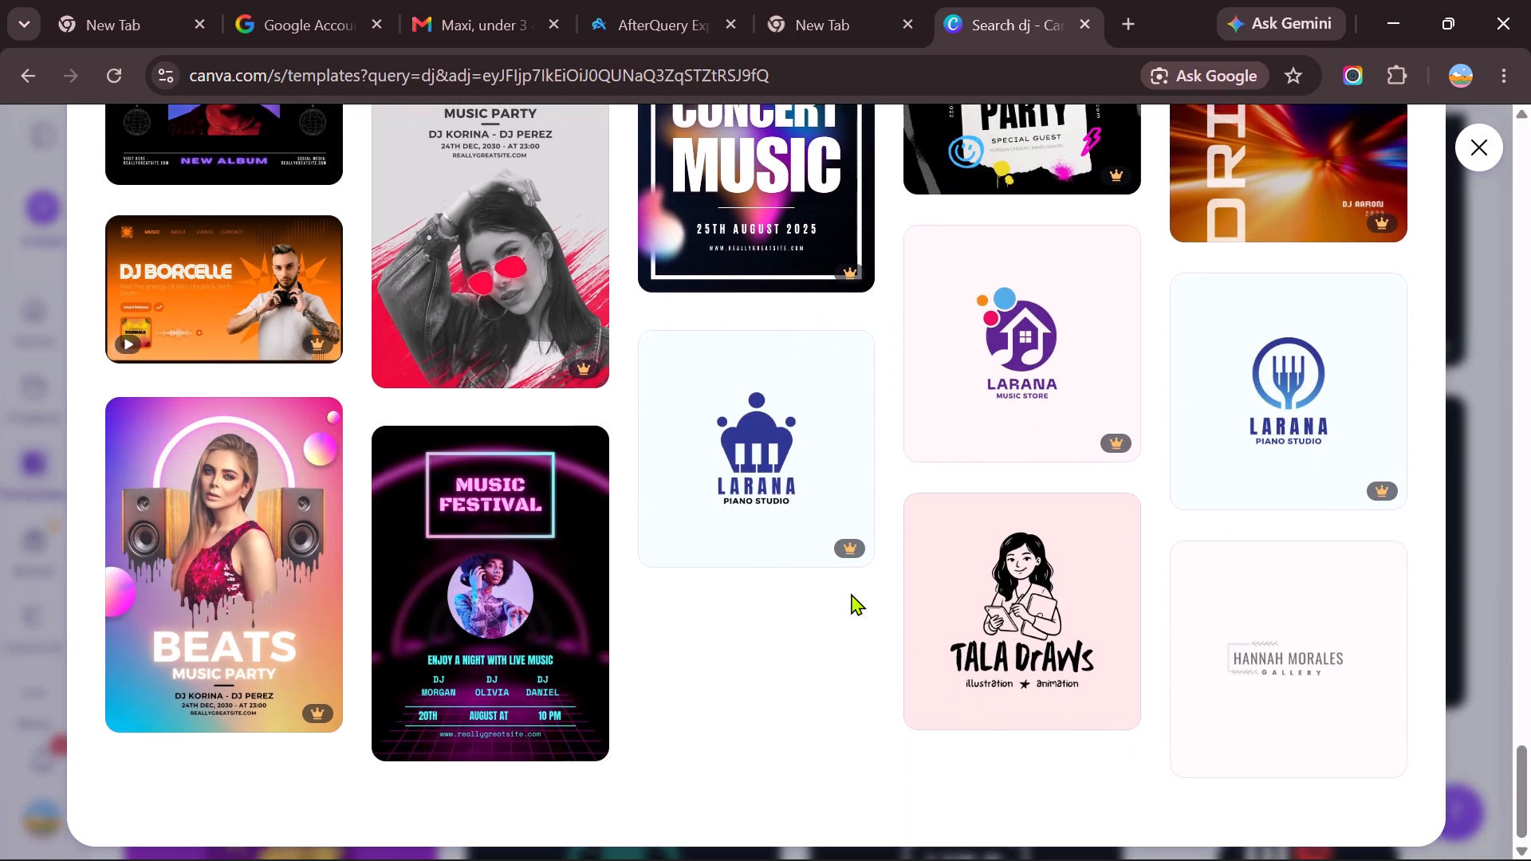
scroll(851, 593, "up", 1)
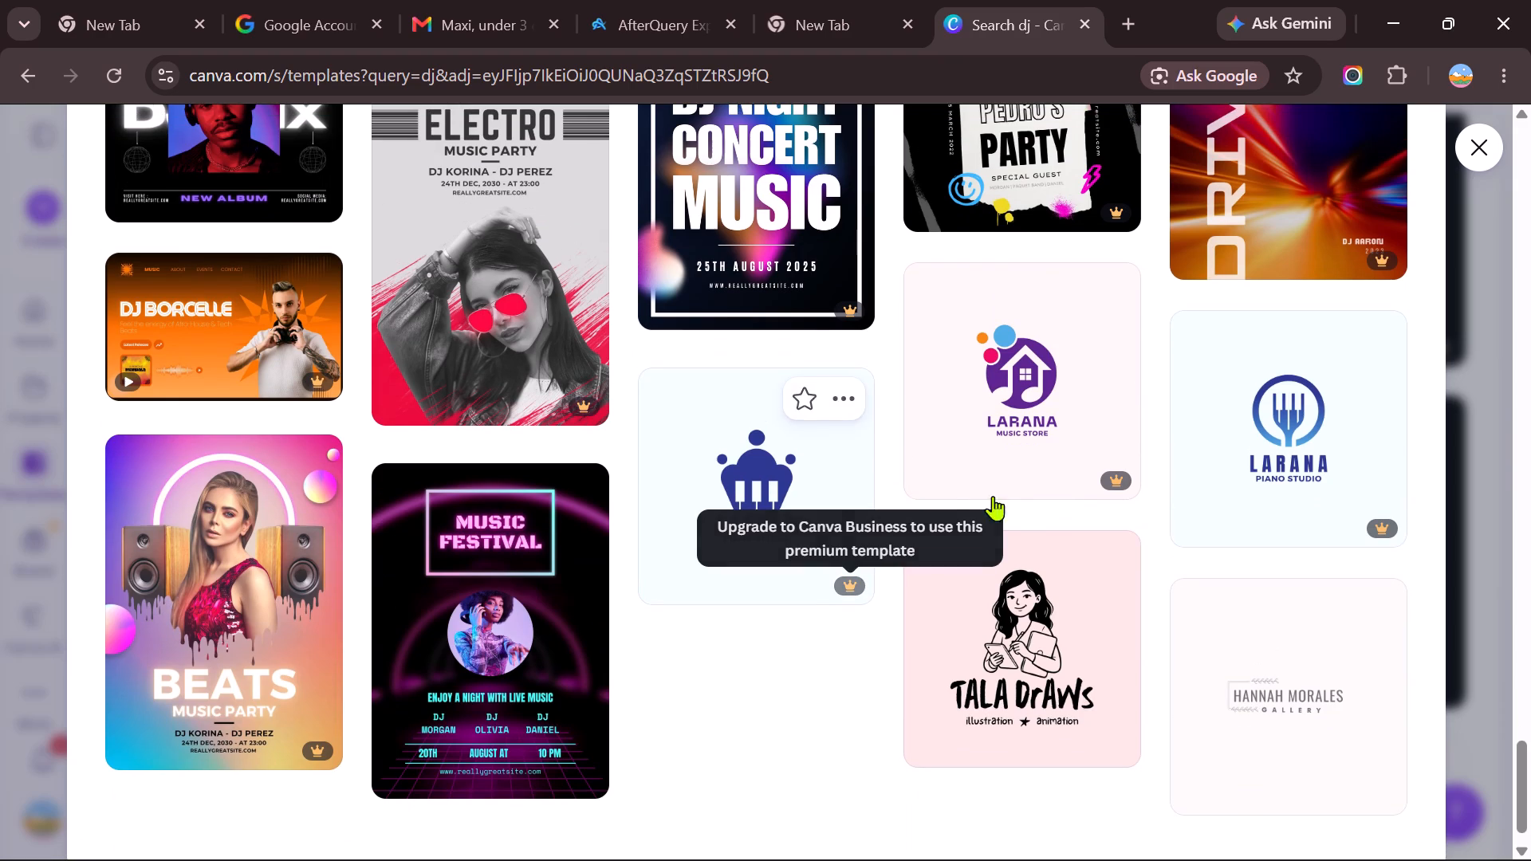
scroll(1054, 527, "up", 5)
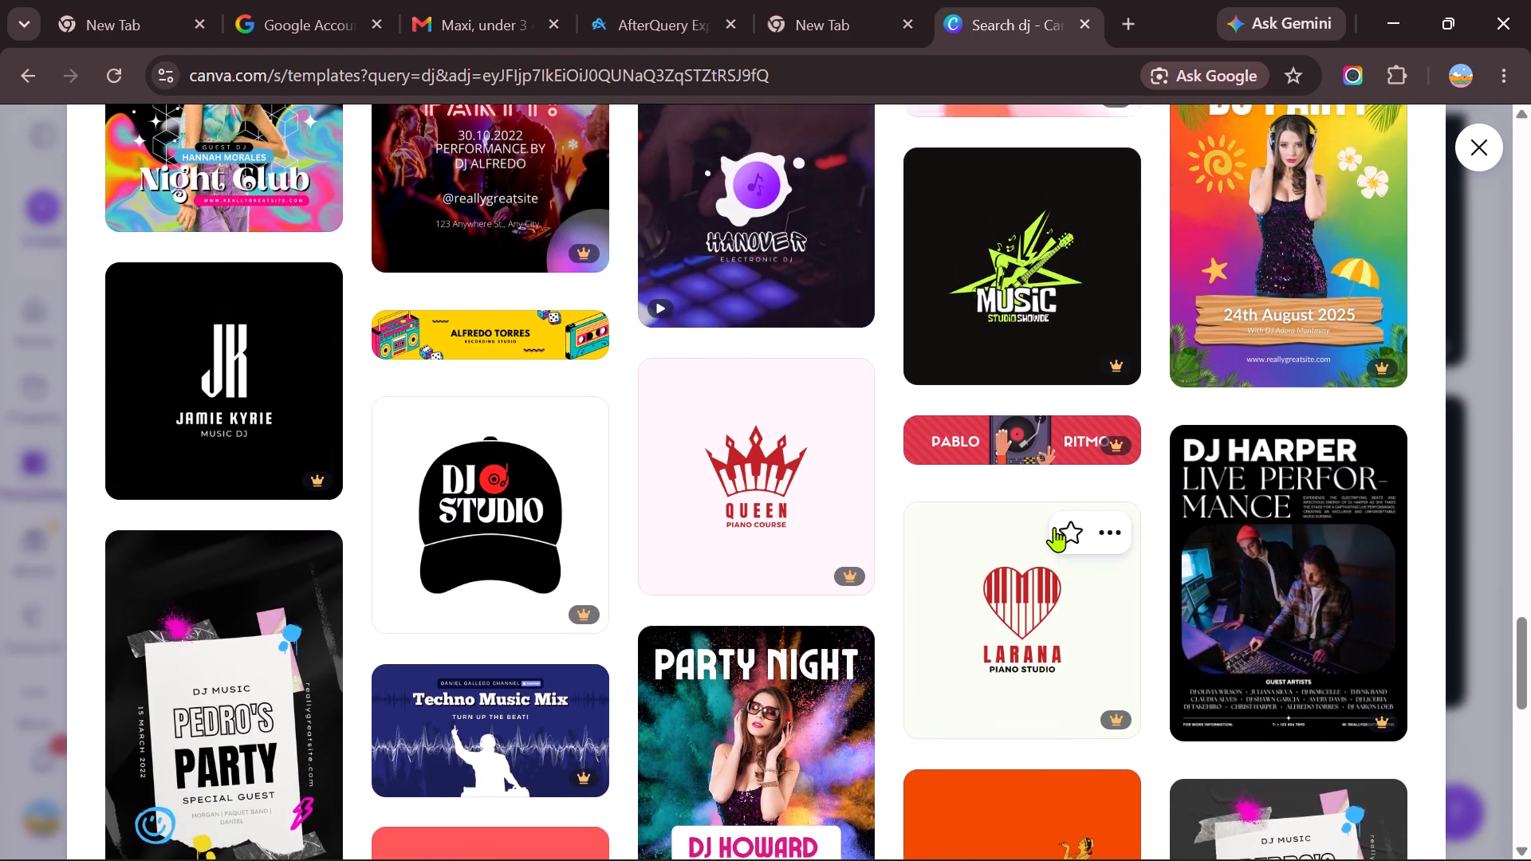
scroll(1054, 527, "up", 3)
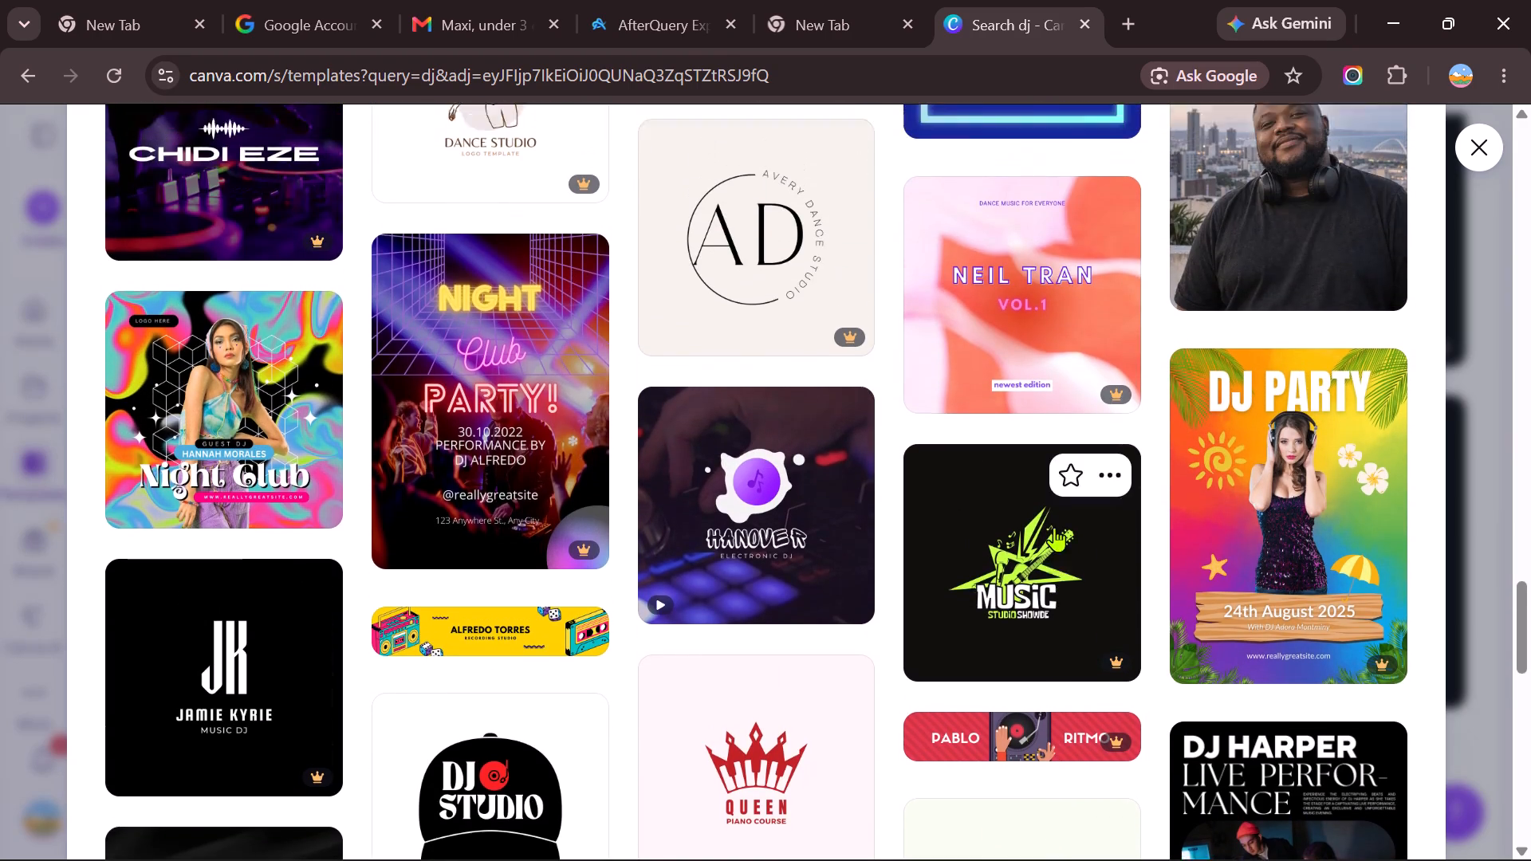
scroll(1054, 527, "up", 1)
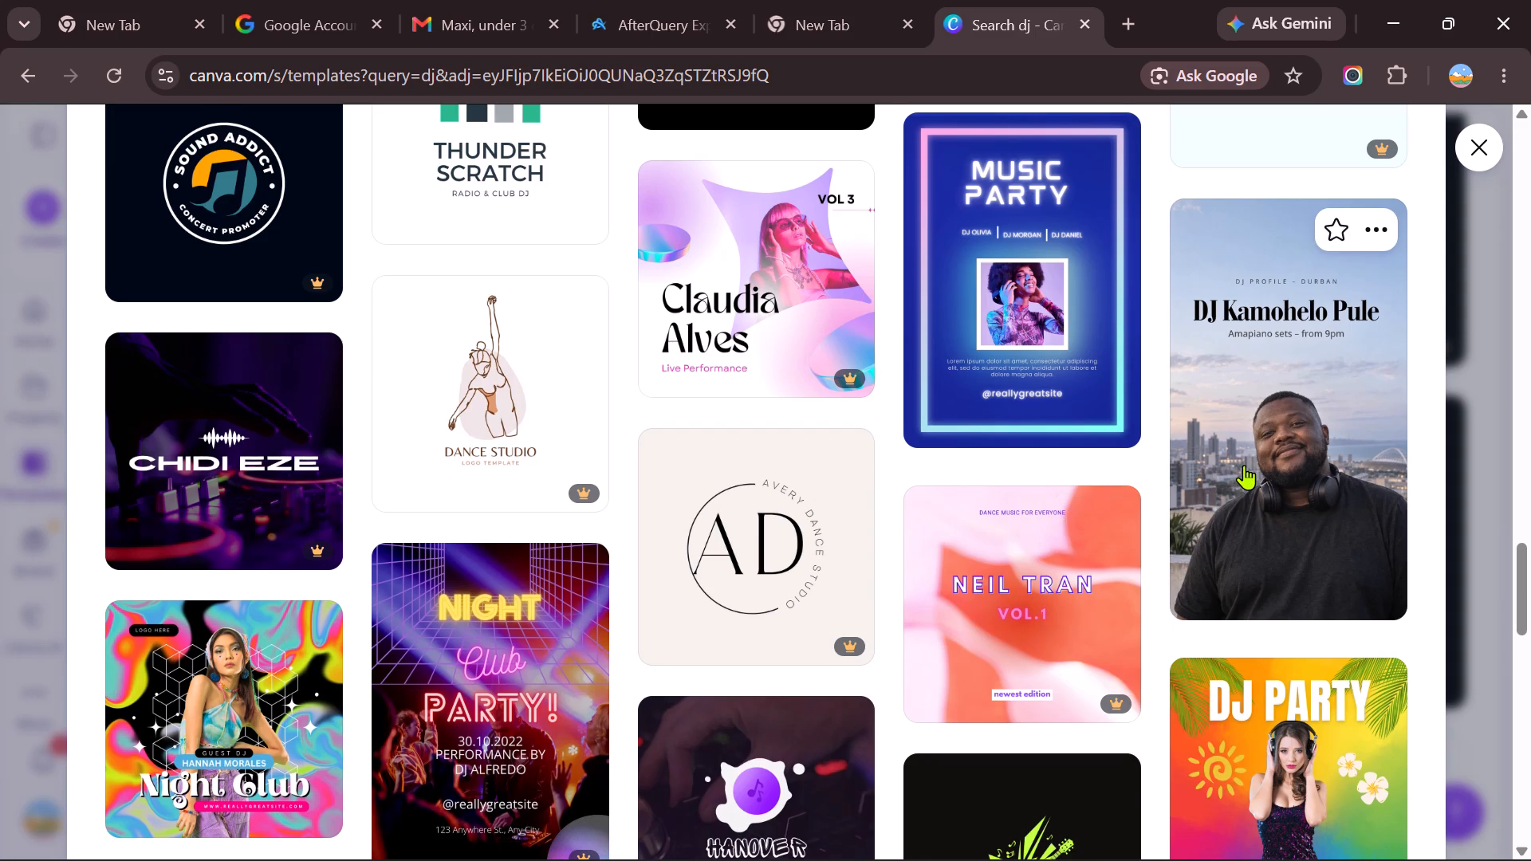
scroll(1244, 465, "up", 7)
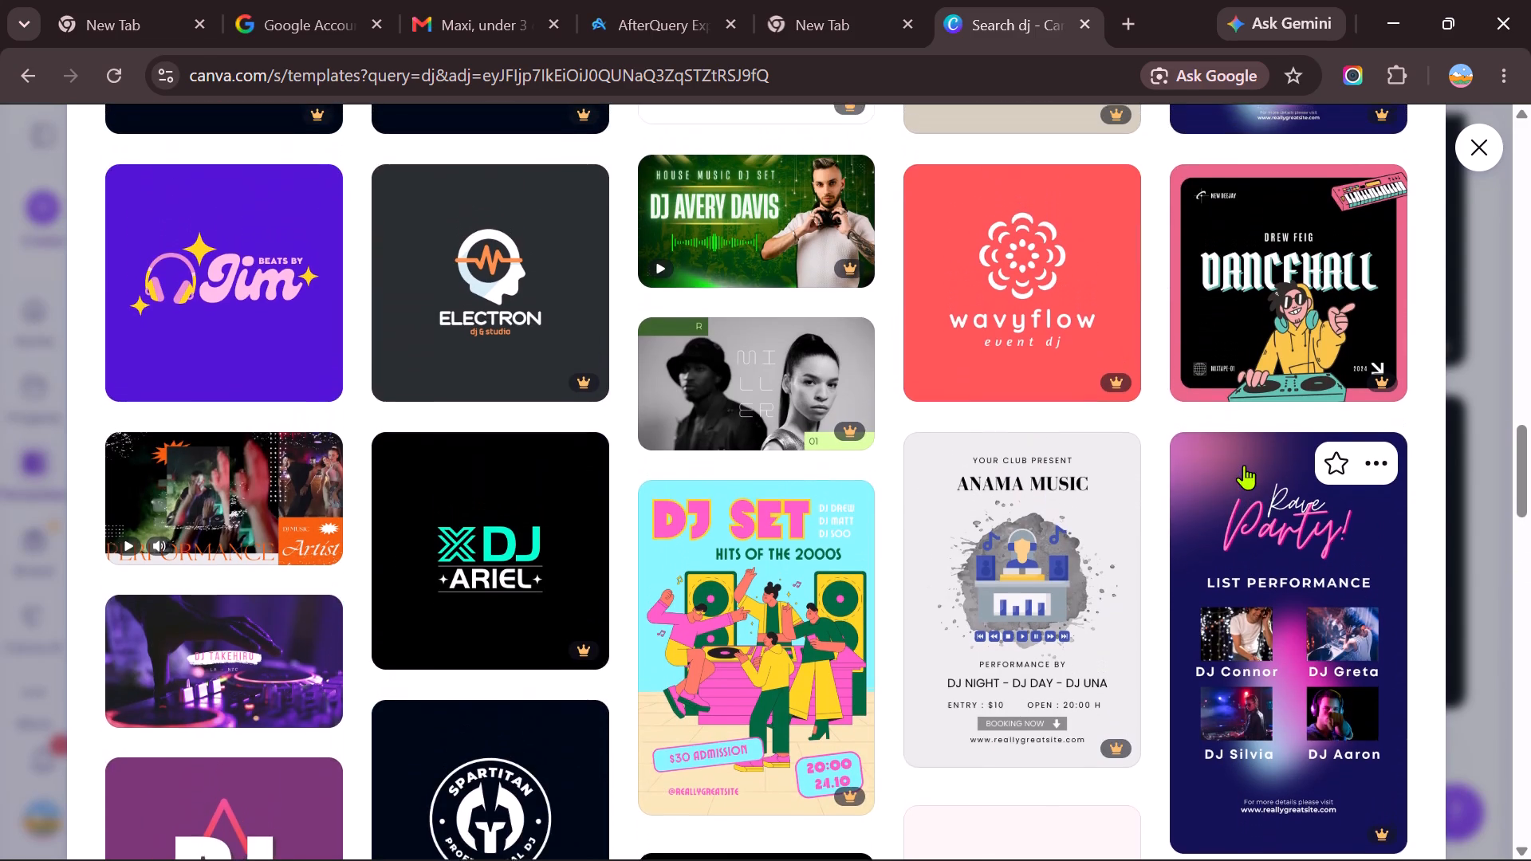
scroll(1244, 465, "up", 2)
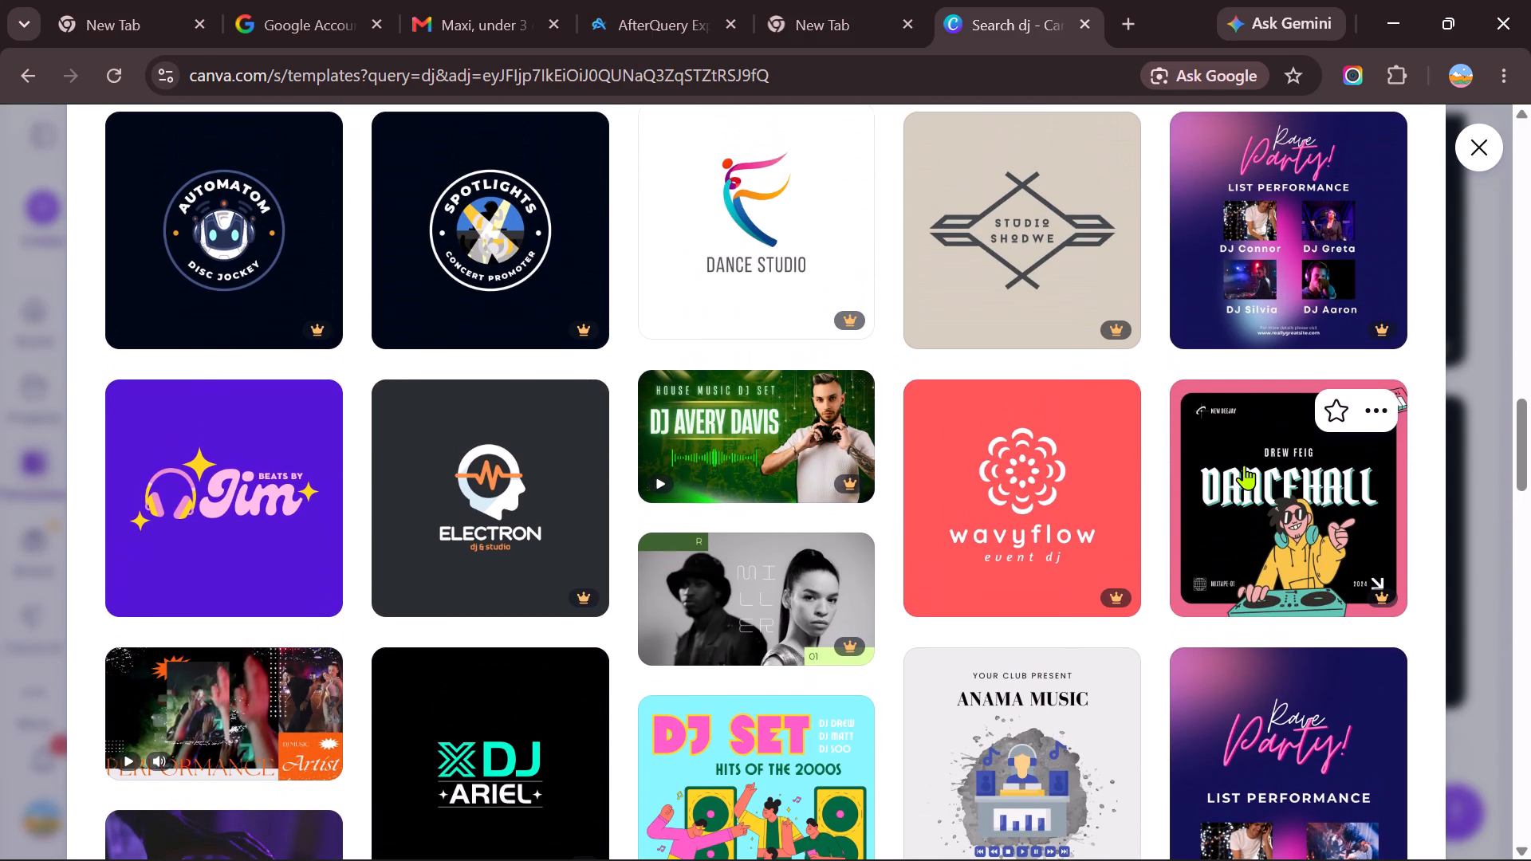
Open the details of the Pink and Black Illustrative DJ Music Album Cover template, the Dancehall design.
left_click(1256, 507)
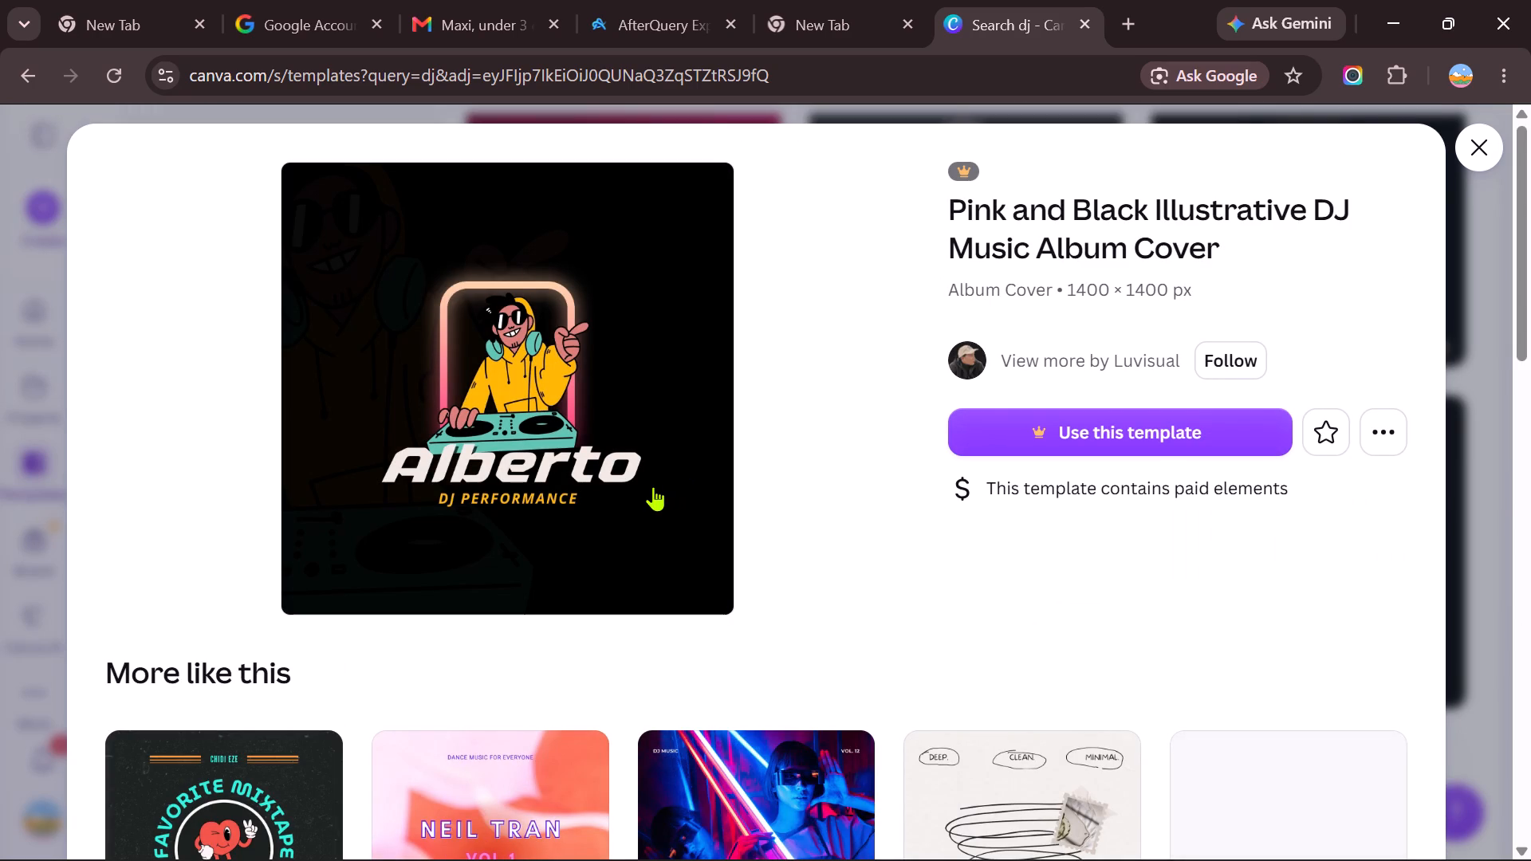
Examine the templates suggested as similar to the Pink and Black Illustrative DJ Music Album Cover for a suitable DJ design.
scroll(653, 486, "down", 4)
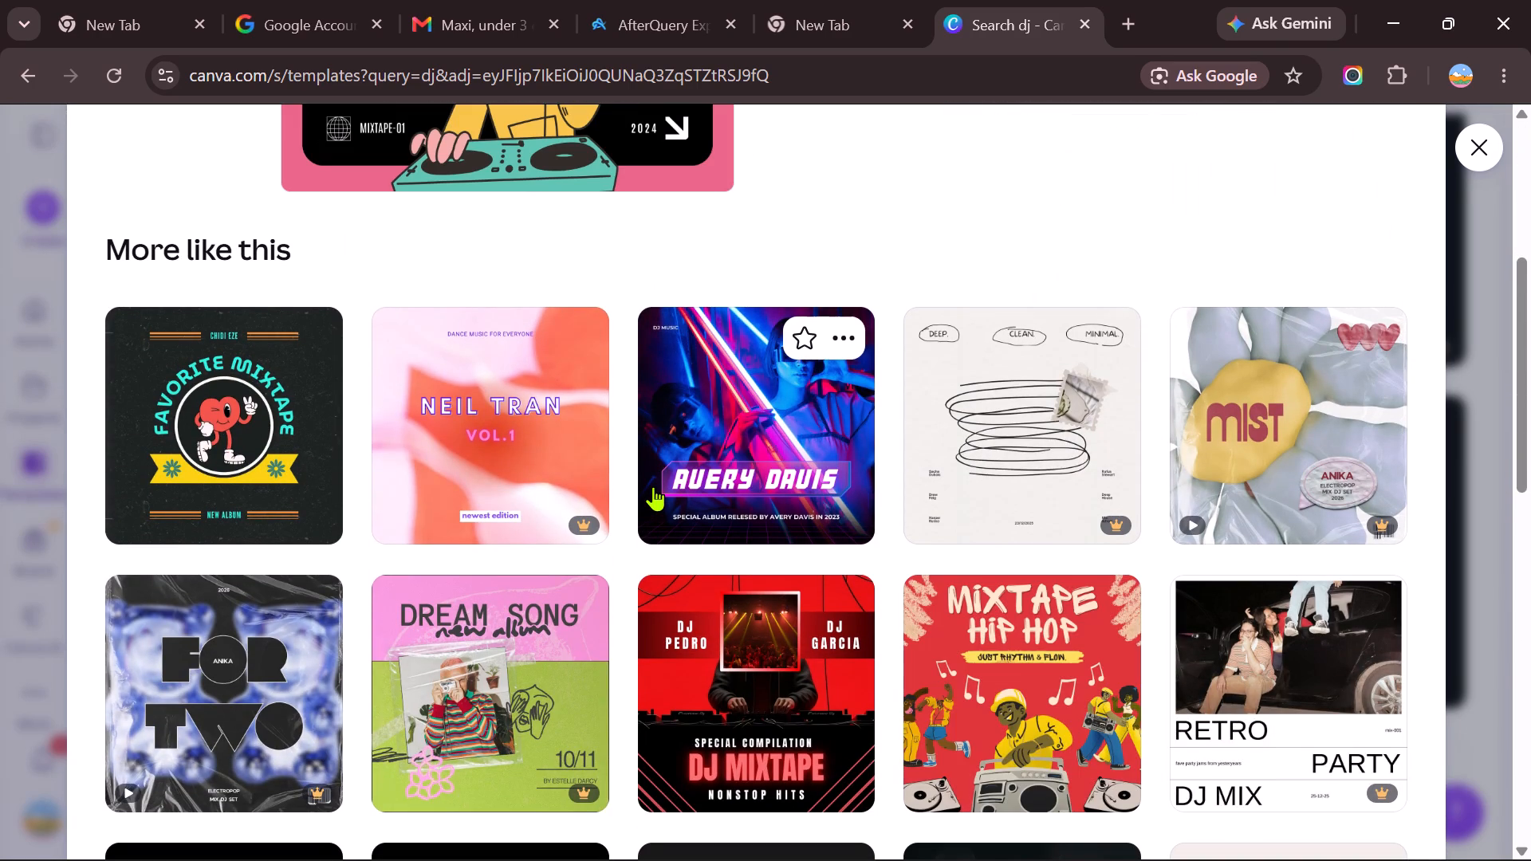
scroll(767, 683, "down", 1)
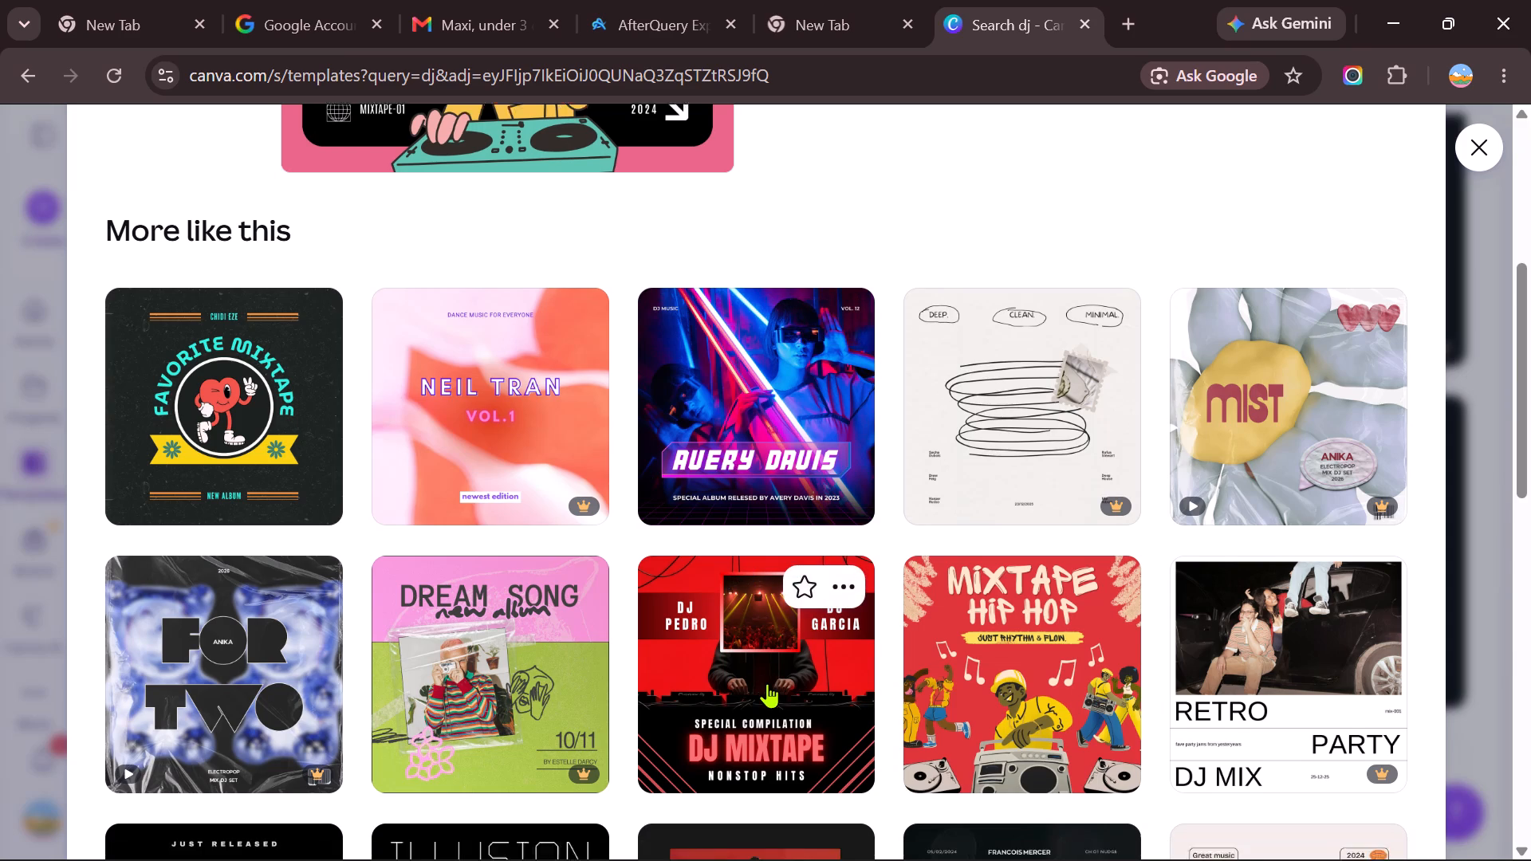
scroll(767, 683, "down", 1)
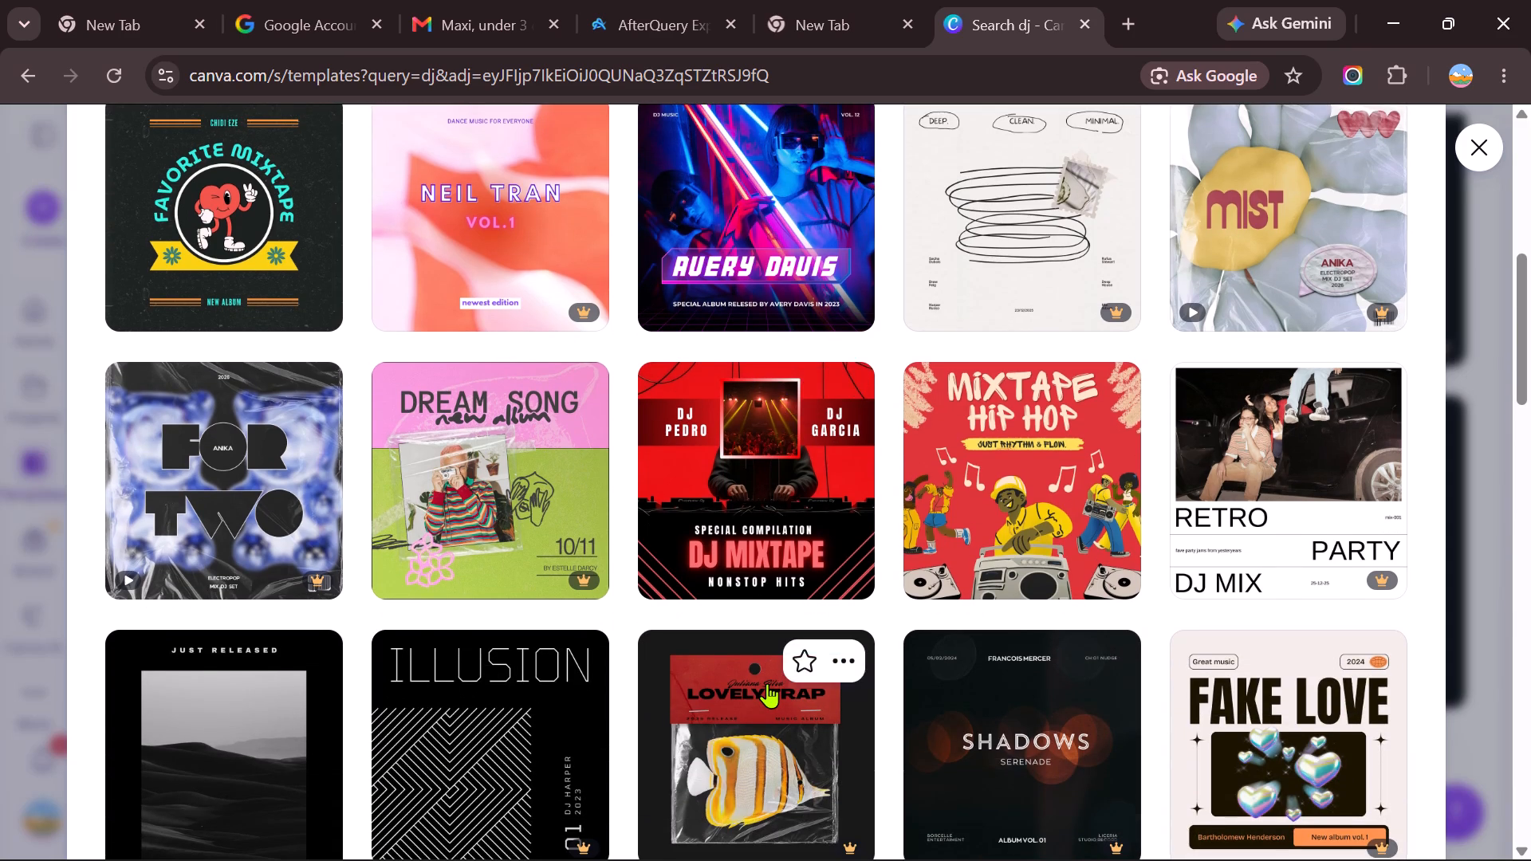
scroll(767, 683, "down", 2)
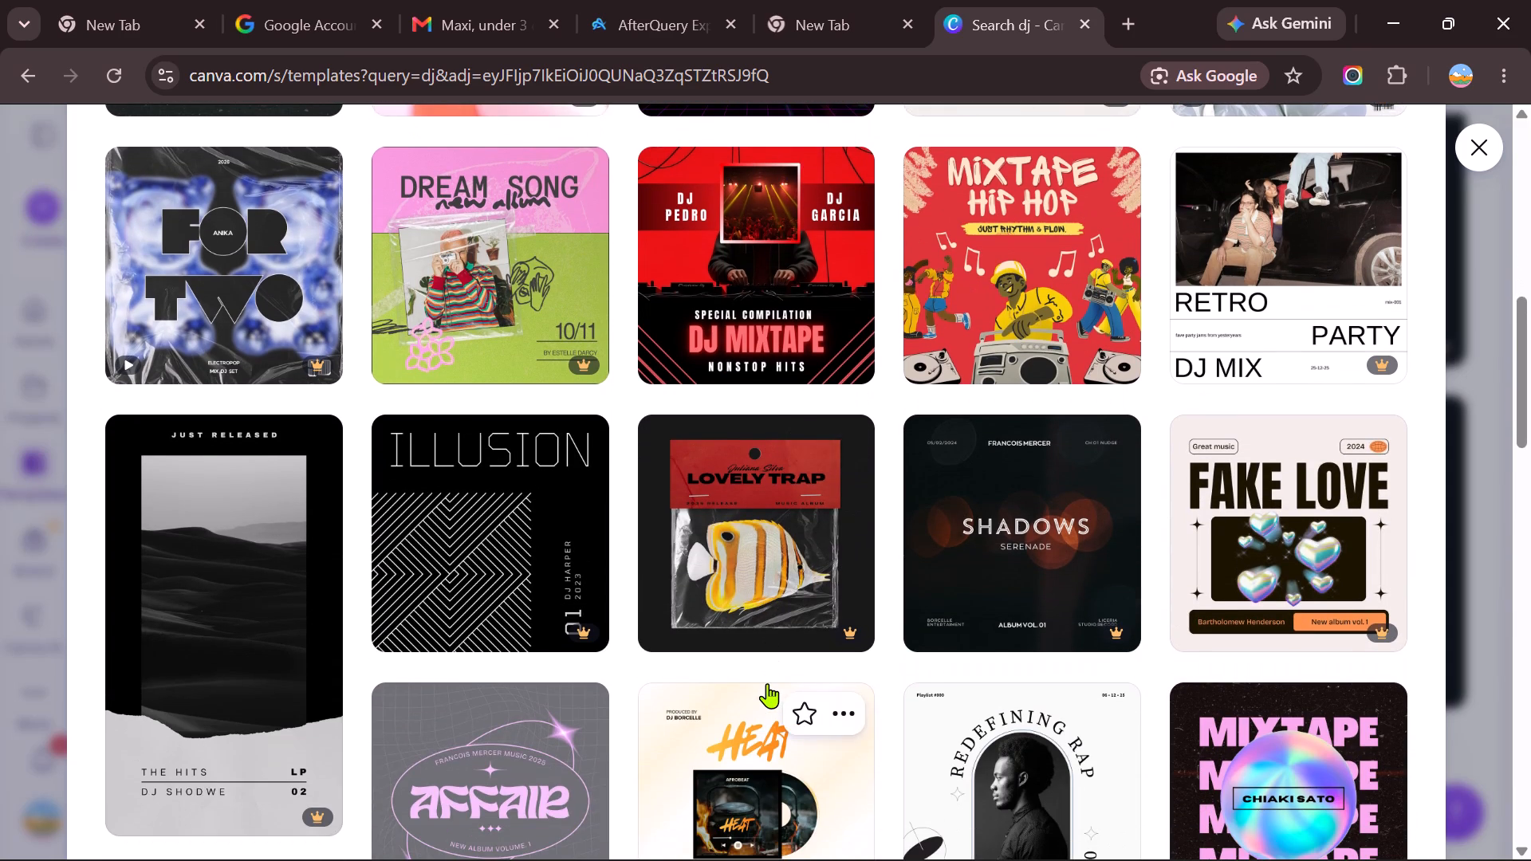
scroll(767, 683, "up", 6)
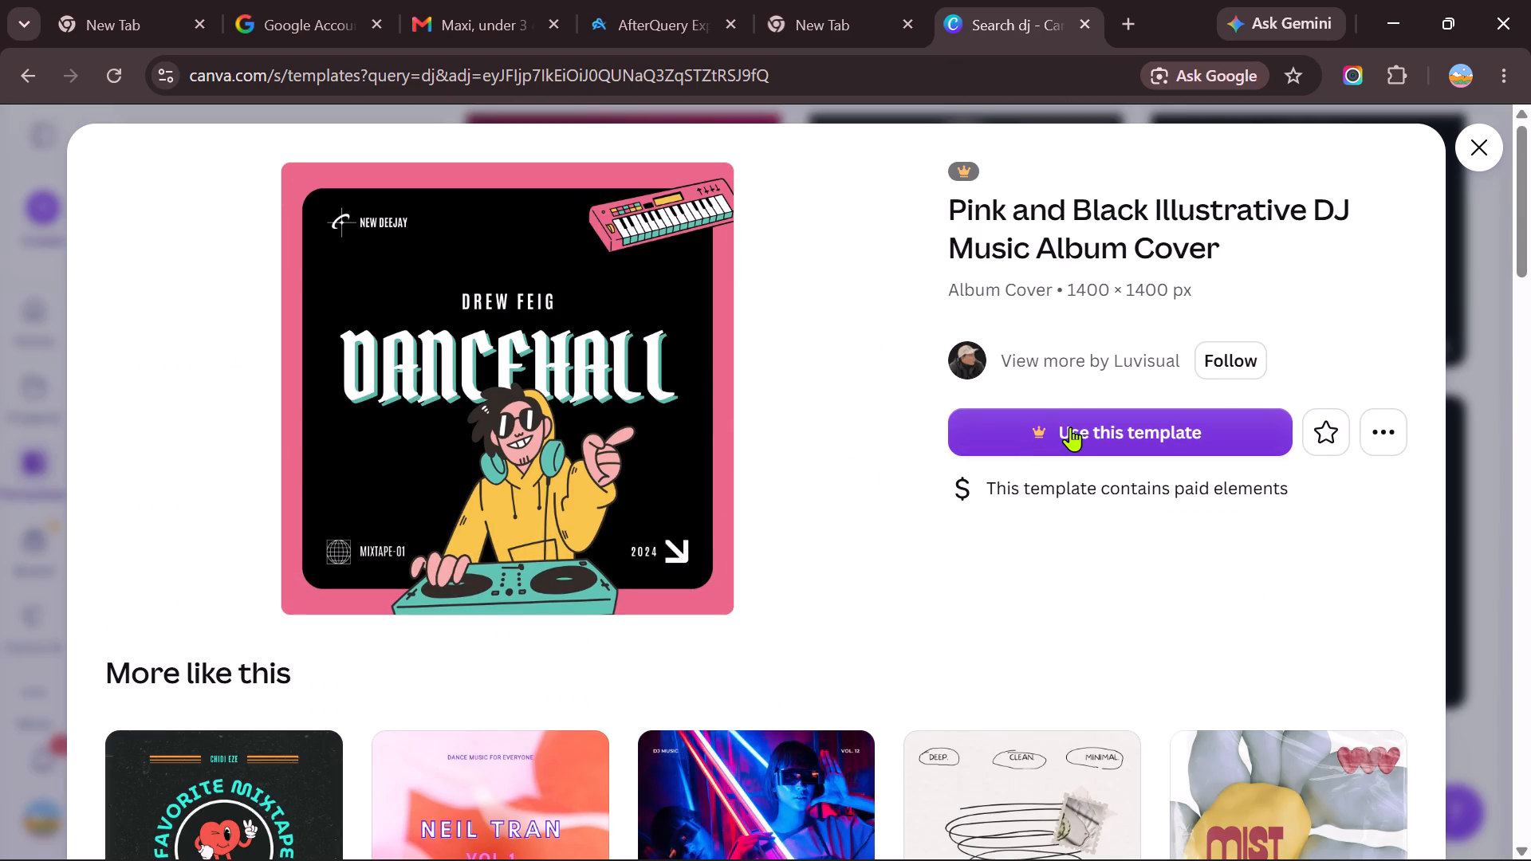
scroll(902, 581, "down", 2)
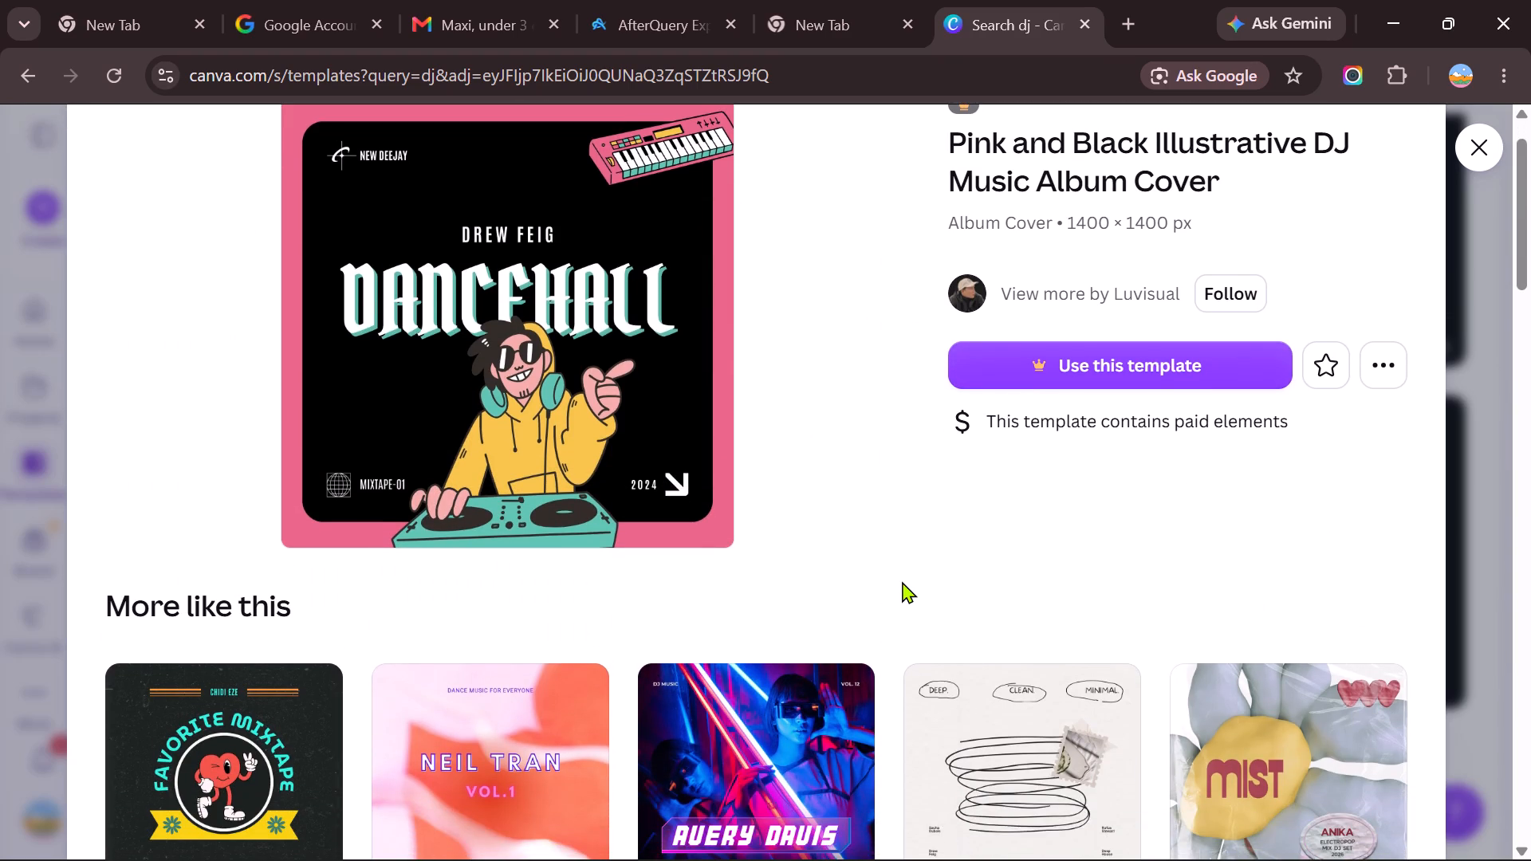
scroll(902, 581, "down", 4)
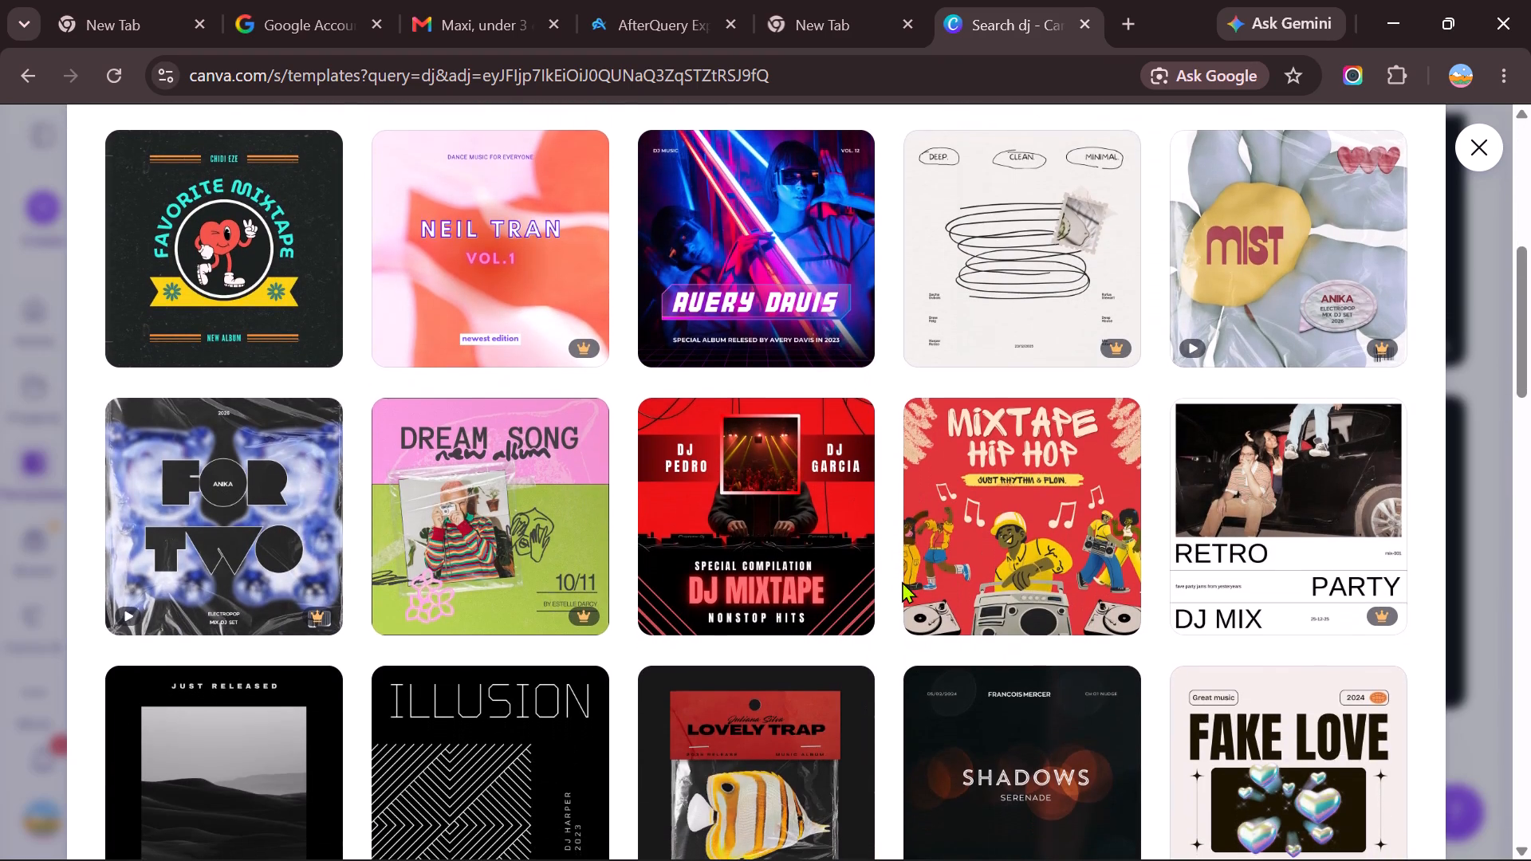
scroll(902, 581, "down", 5)
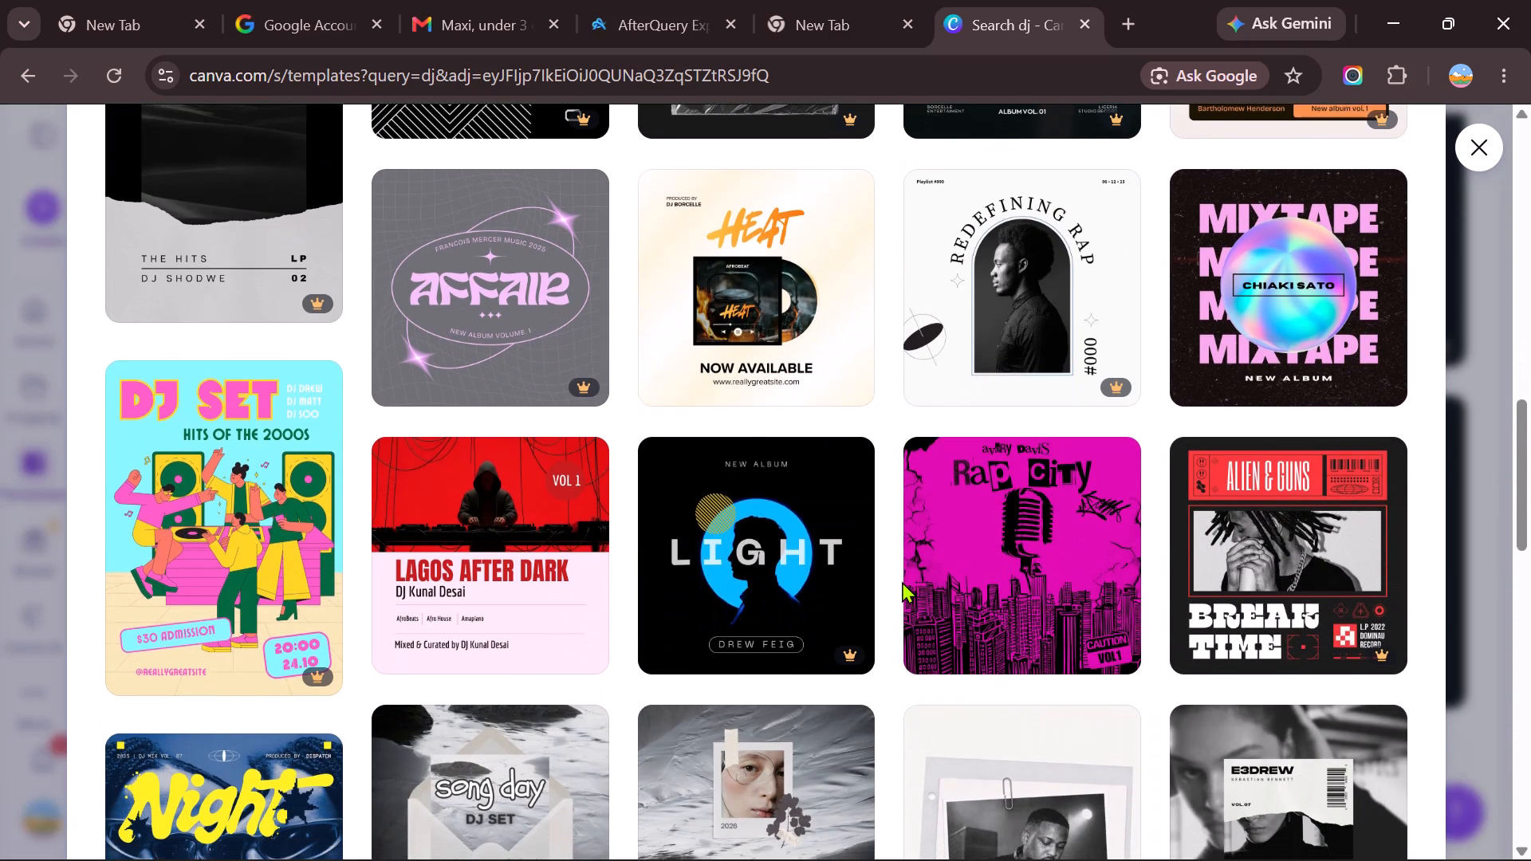
scroll(902, 581, "down", 5)
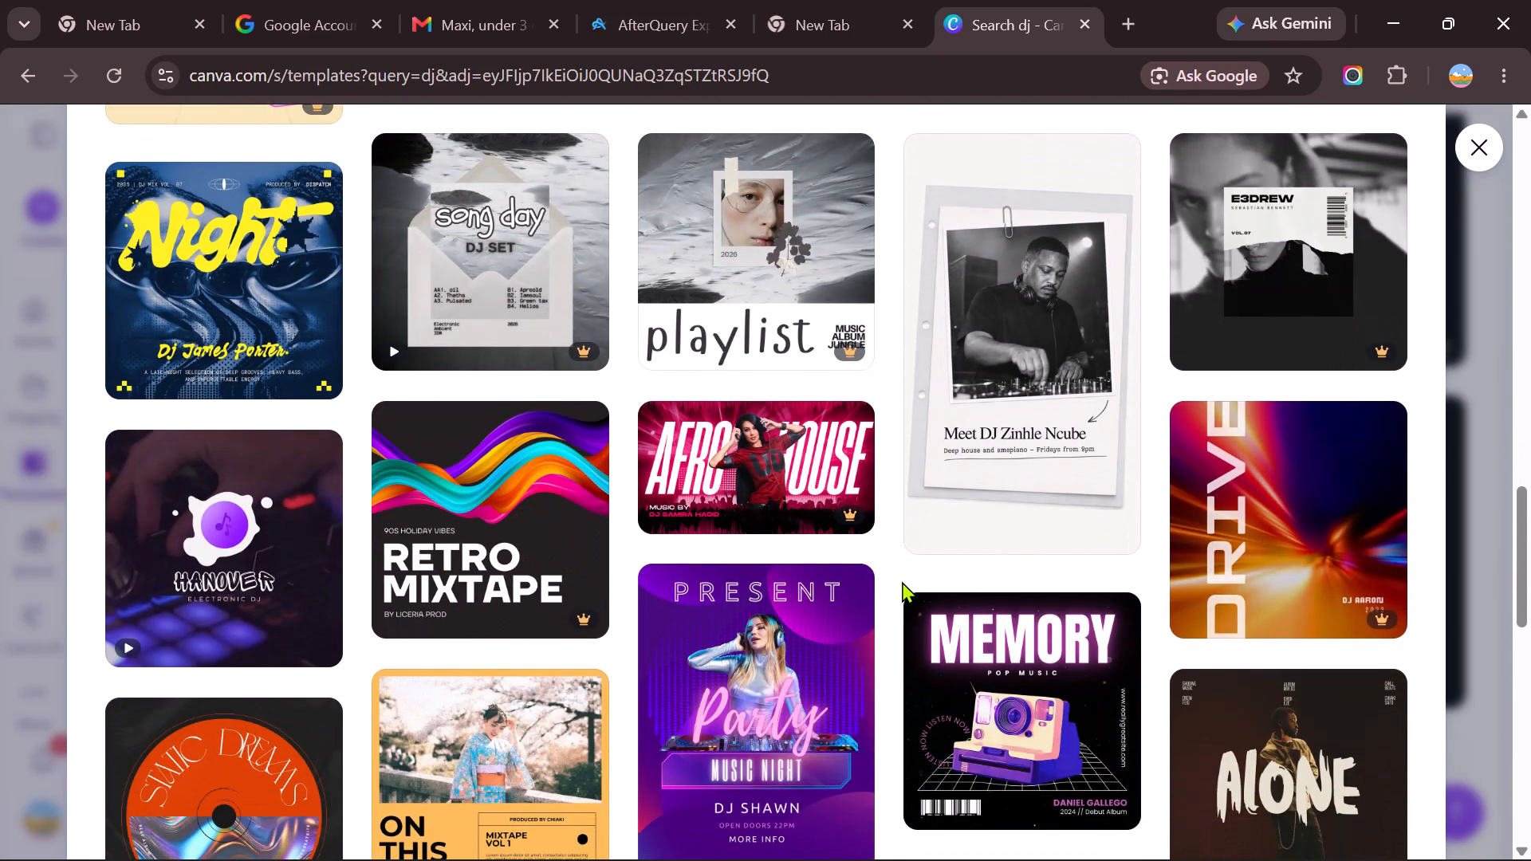
scroll(902, 581, "down", 4)
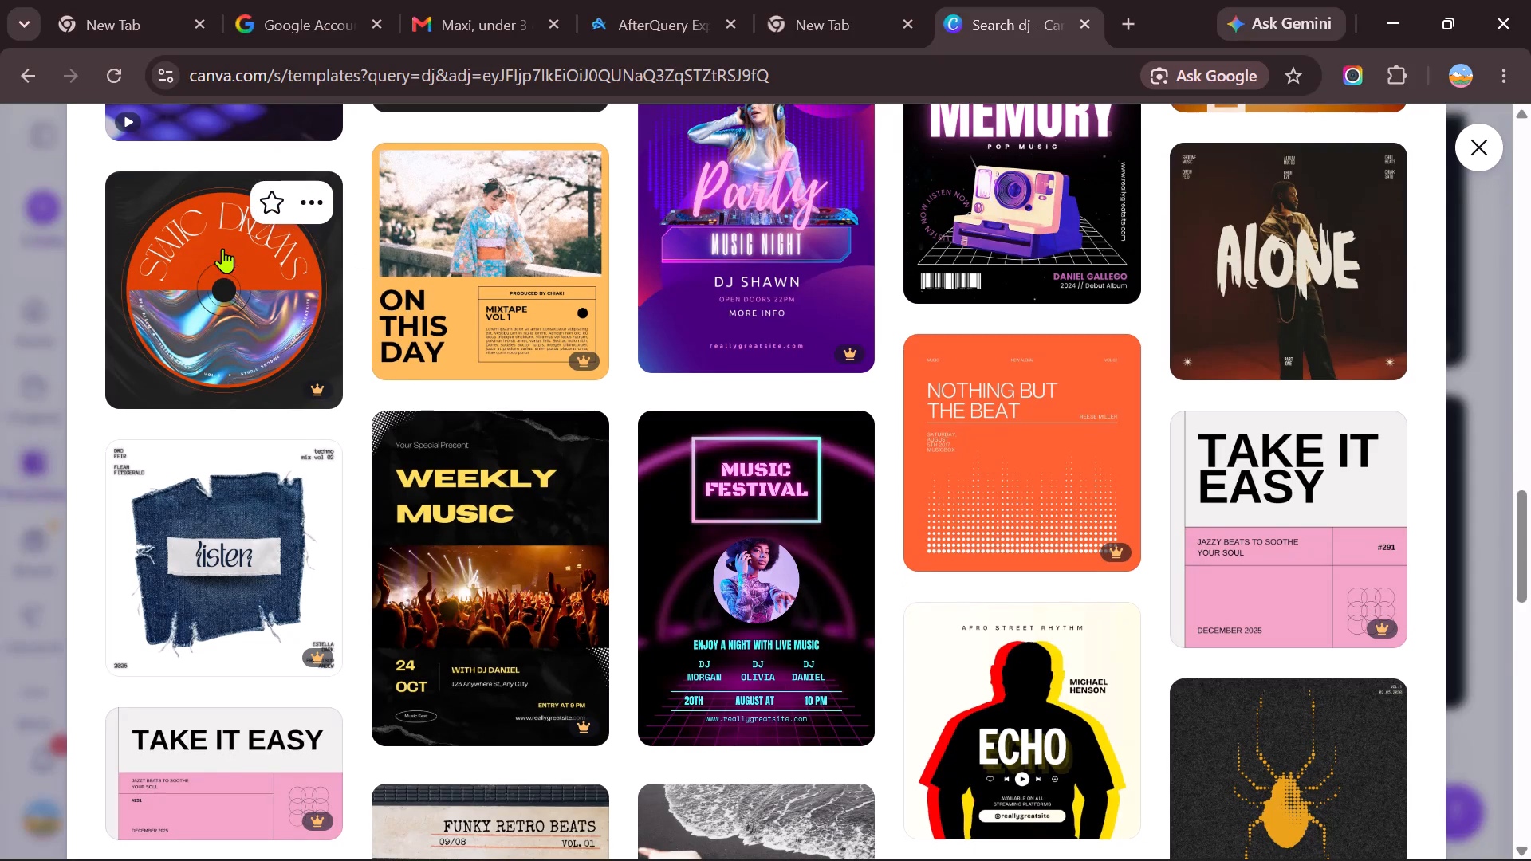
View the Black and Orange Aesthetic Music Album Cover template and its similar designs, and return to the search results.
left_click(220, 271)
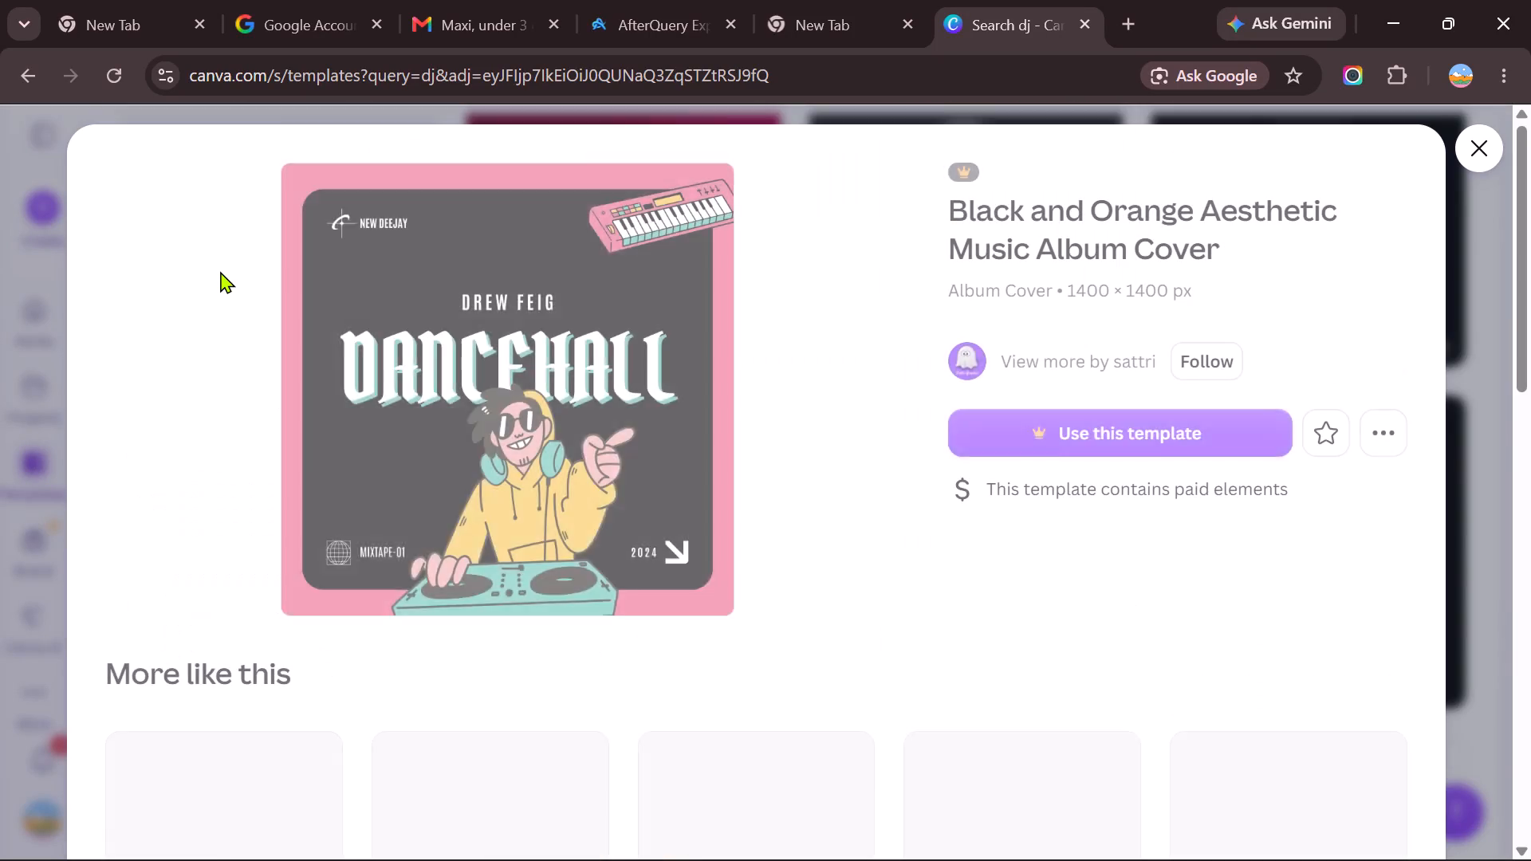
scroll(647, 445, "down", 3)
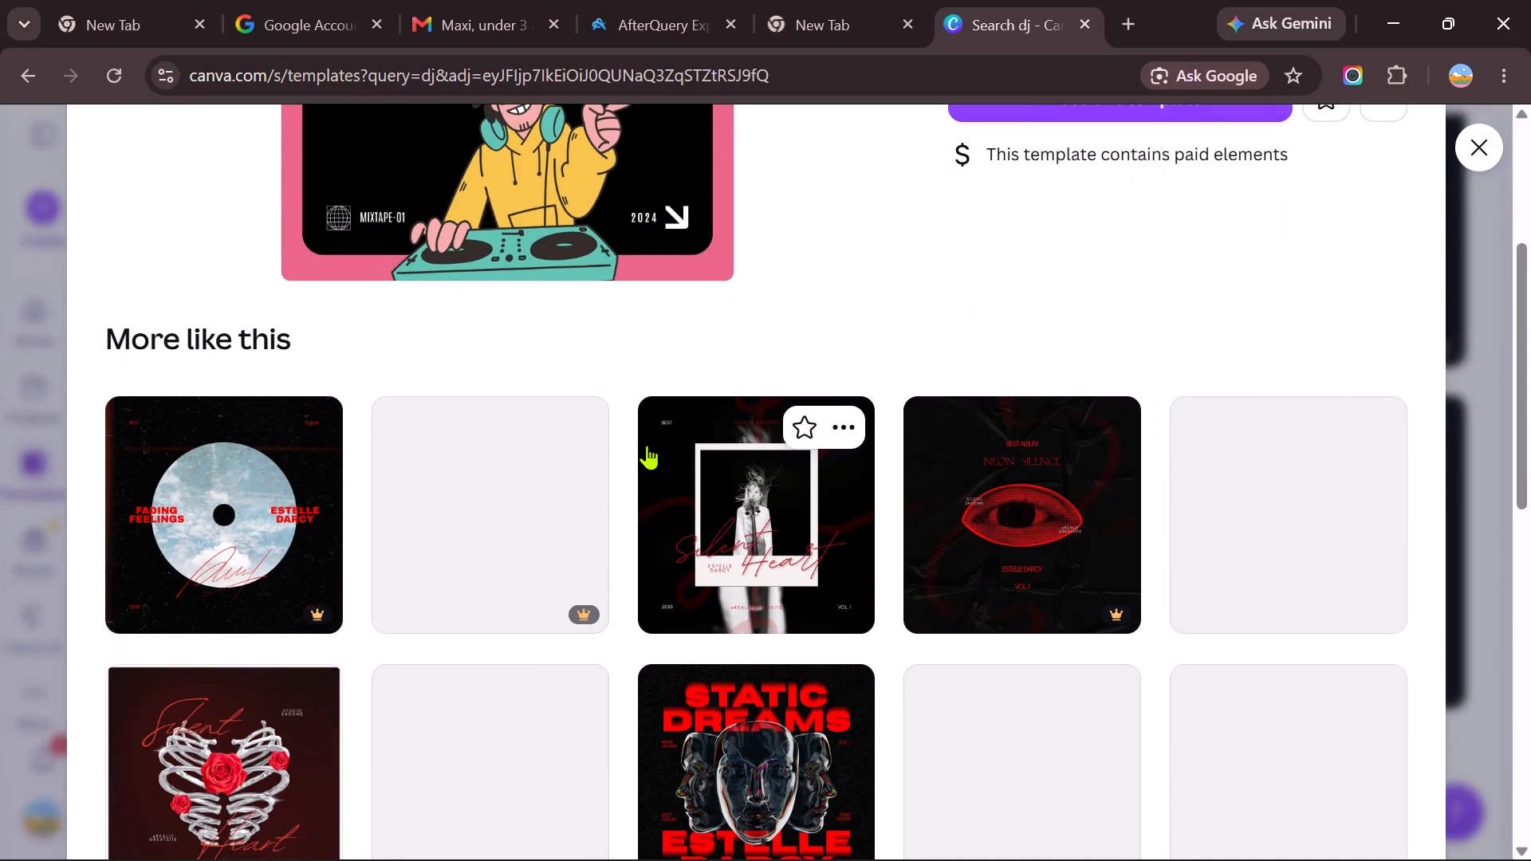
scroll(647, 445, "down", 2)
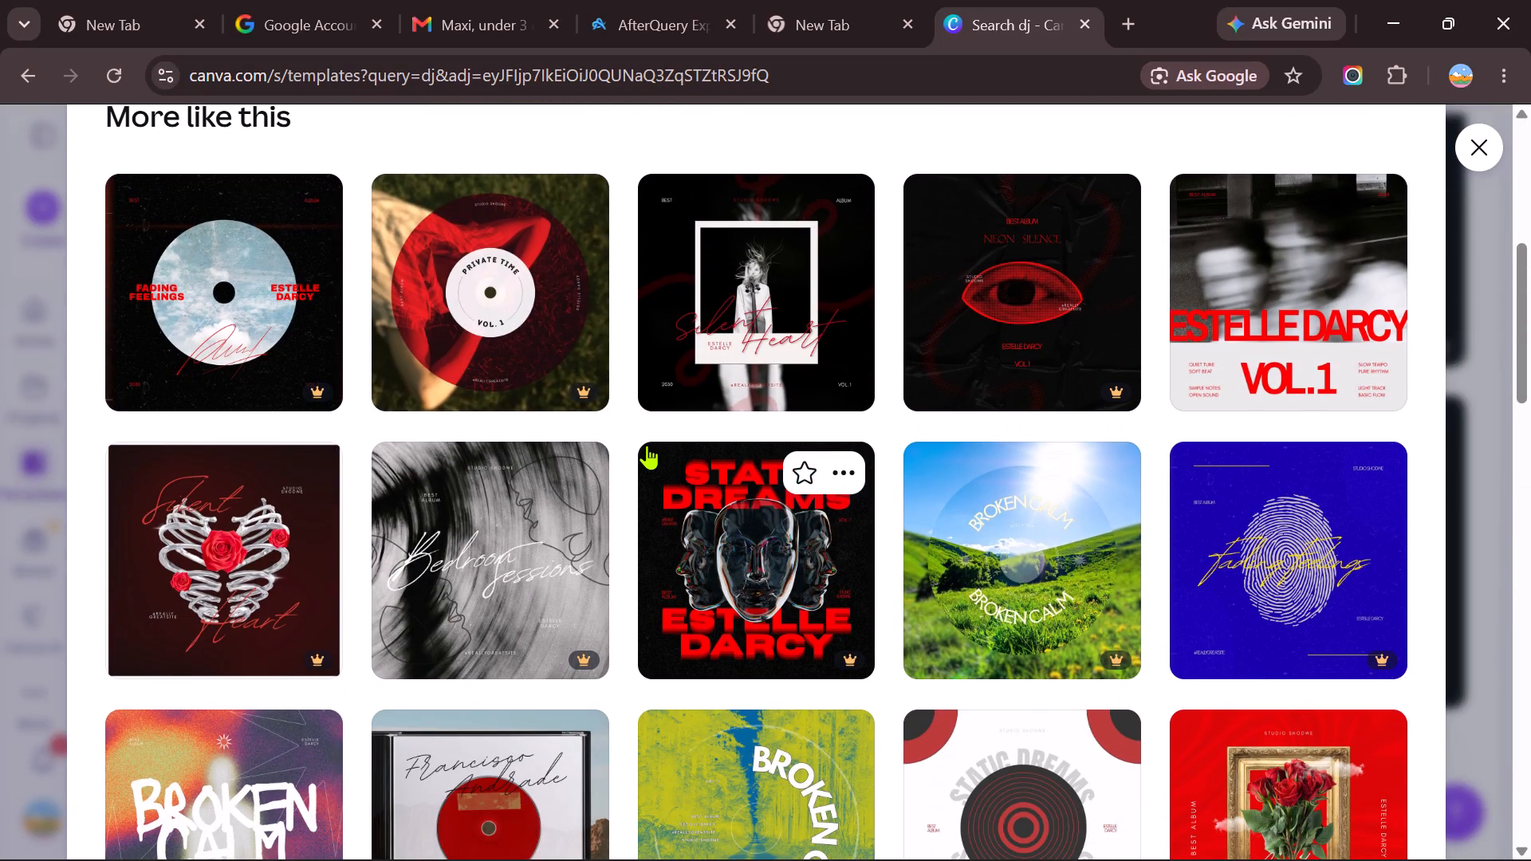
scroll(647, 445, "up", 5)
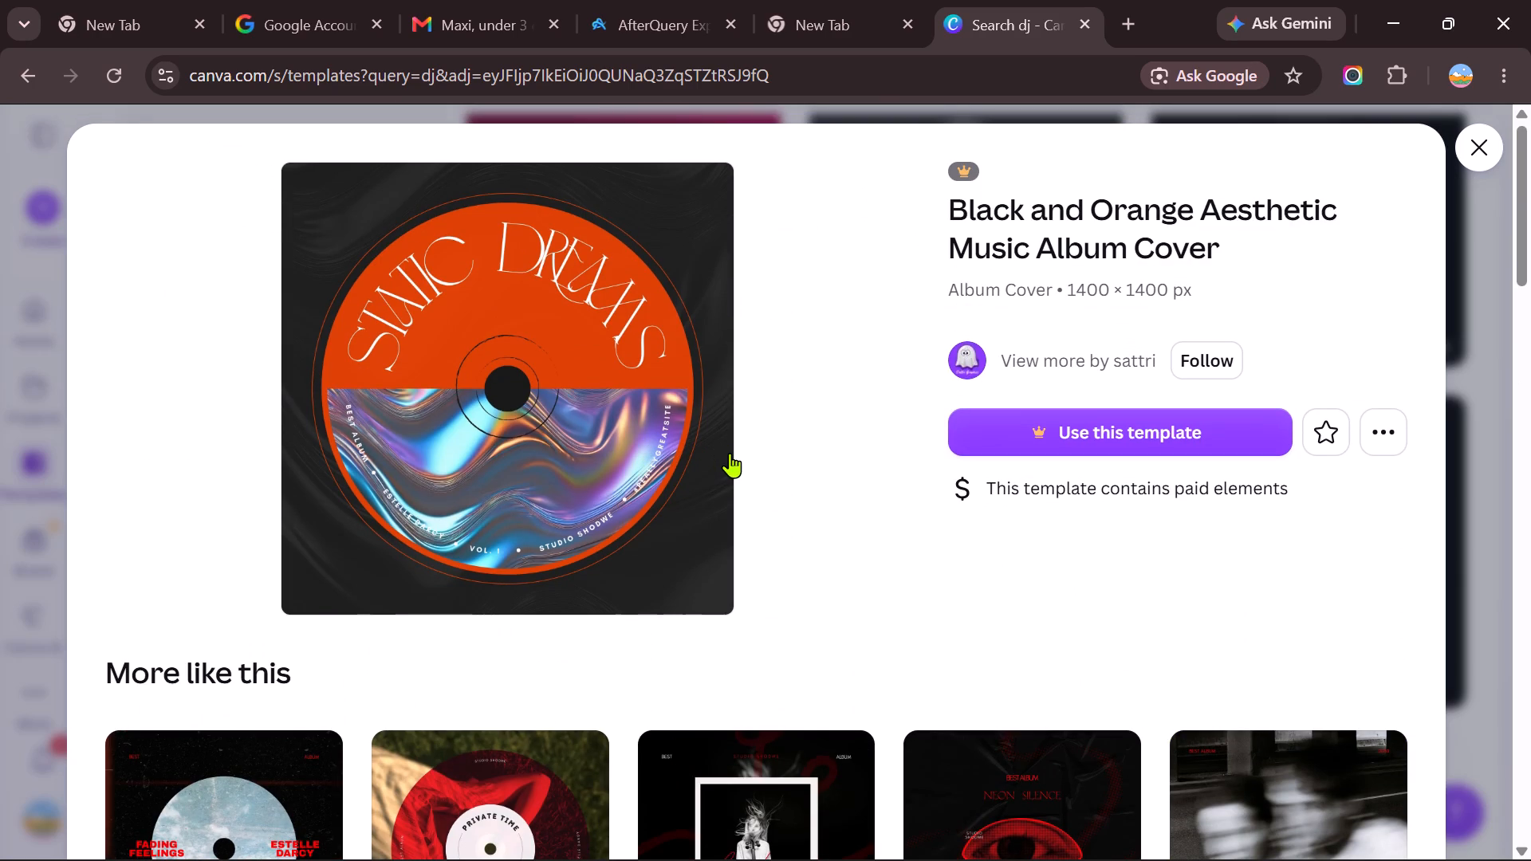
left_click(1482, 137)
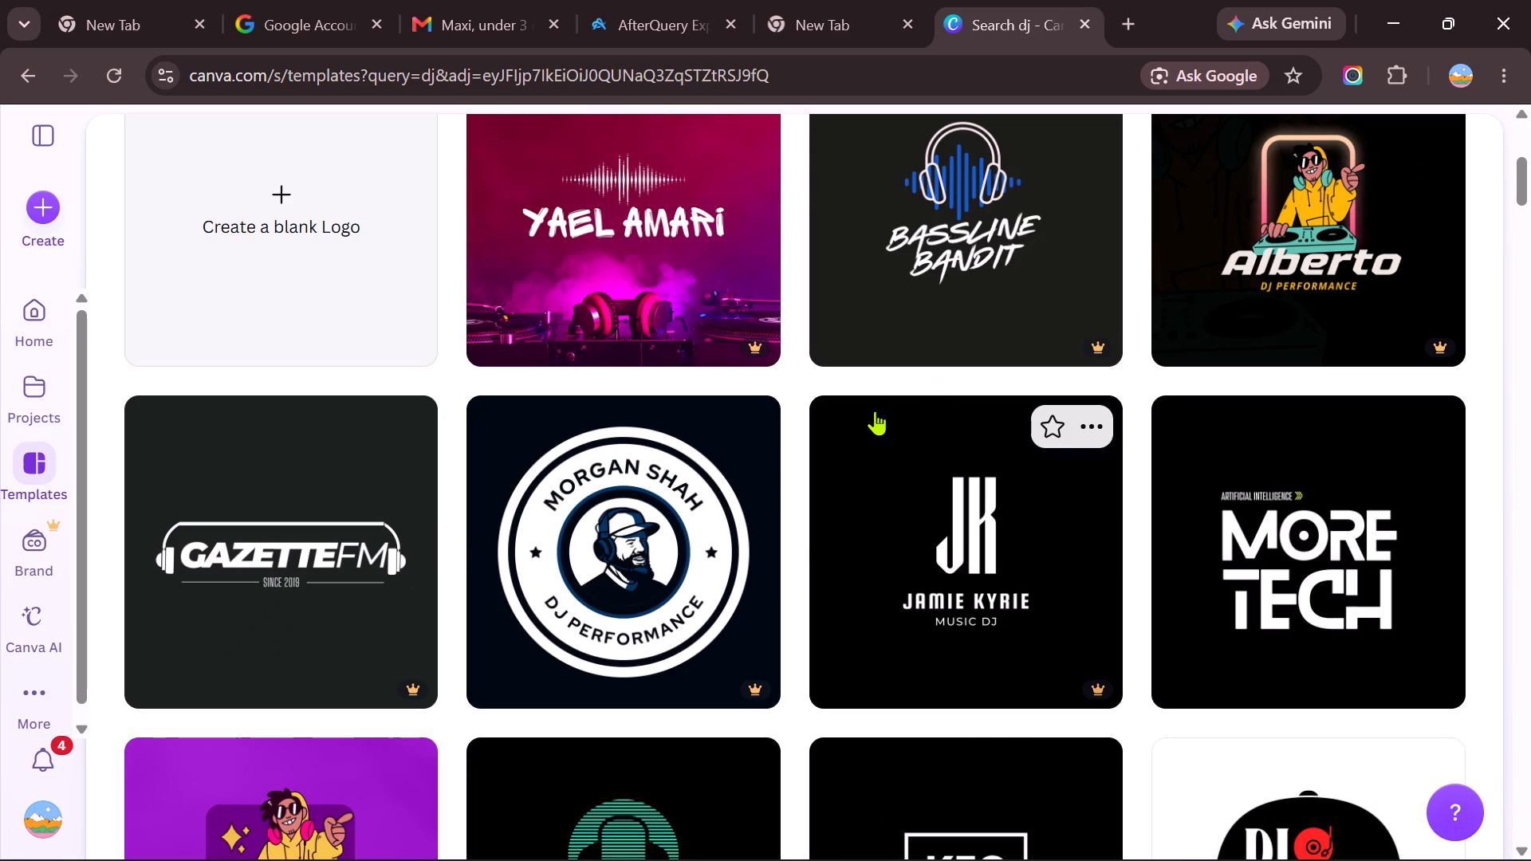
Review the first rows of DJ logo templates in the search results for a suitable design.
scroll(802, 648, "down", 3)
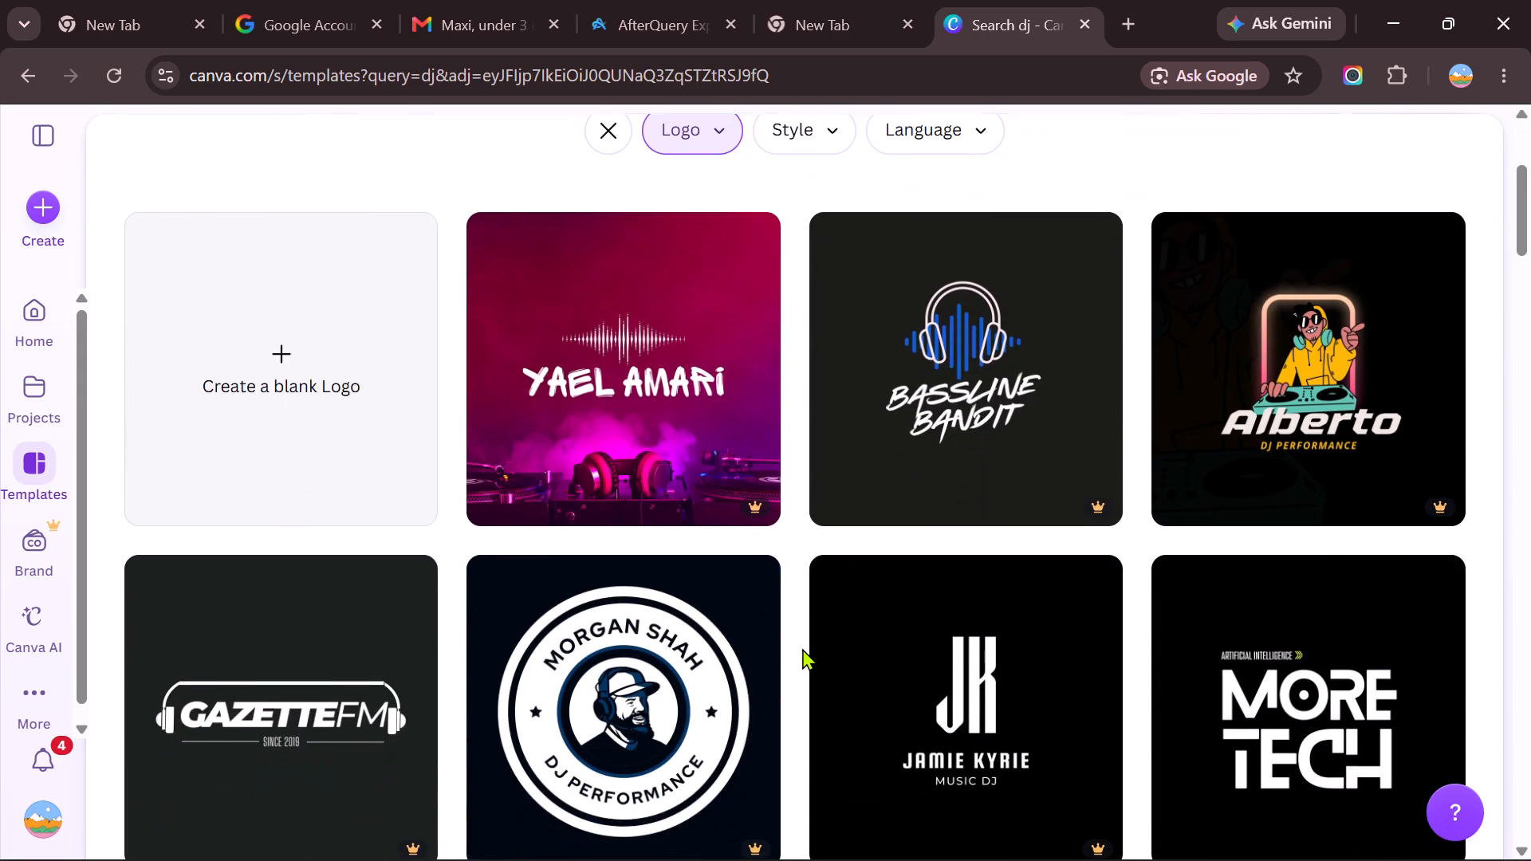
scroll(802, 648, "down", 4)
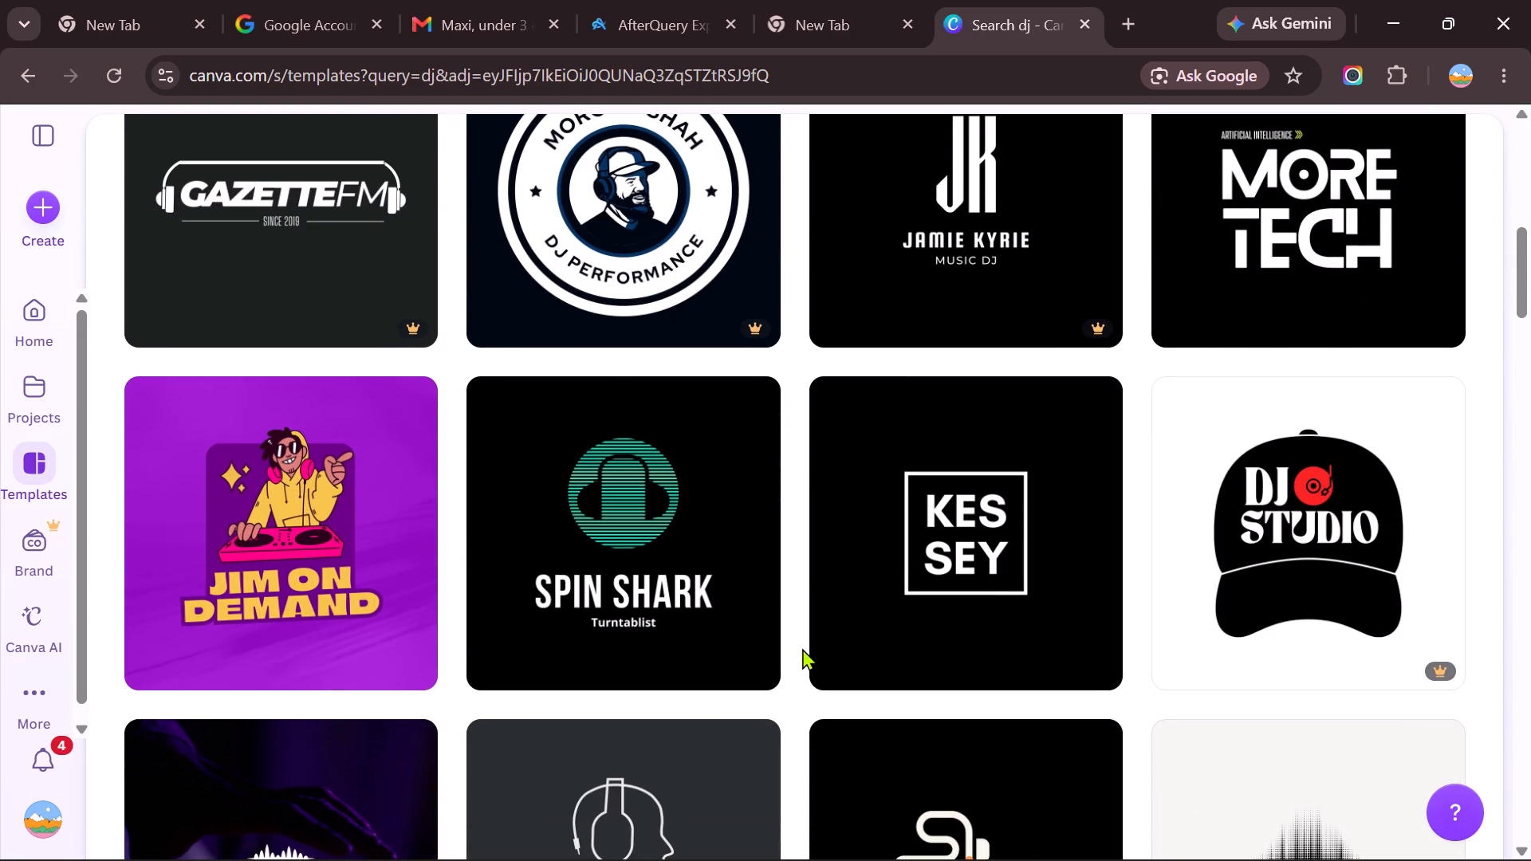
scroll(802, 648, "down", 3)
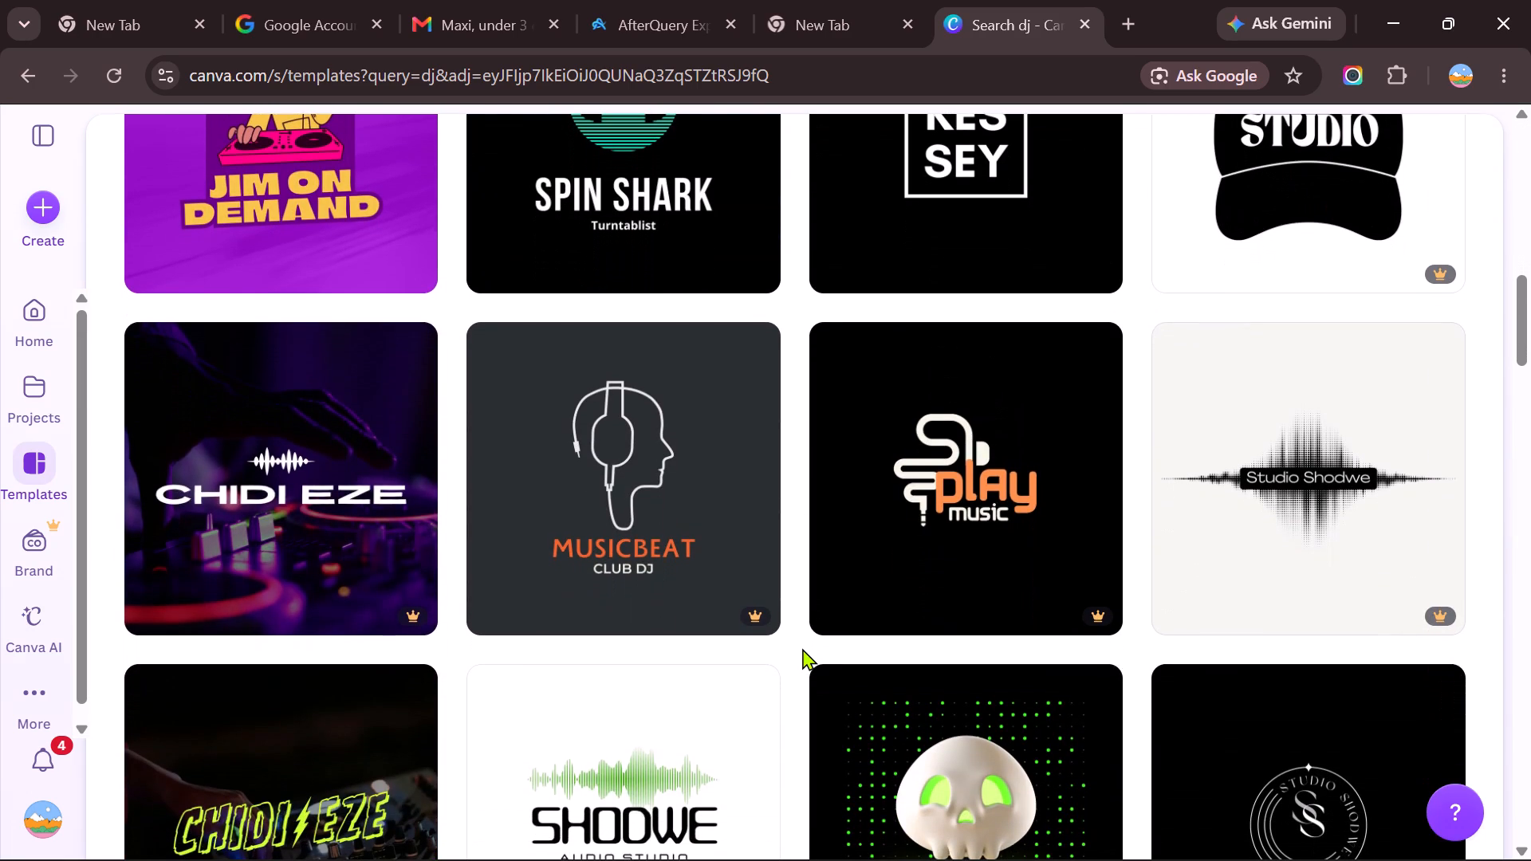
scroll(802, 648, "up", 2)
scroll(785, 482, "up", 2)
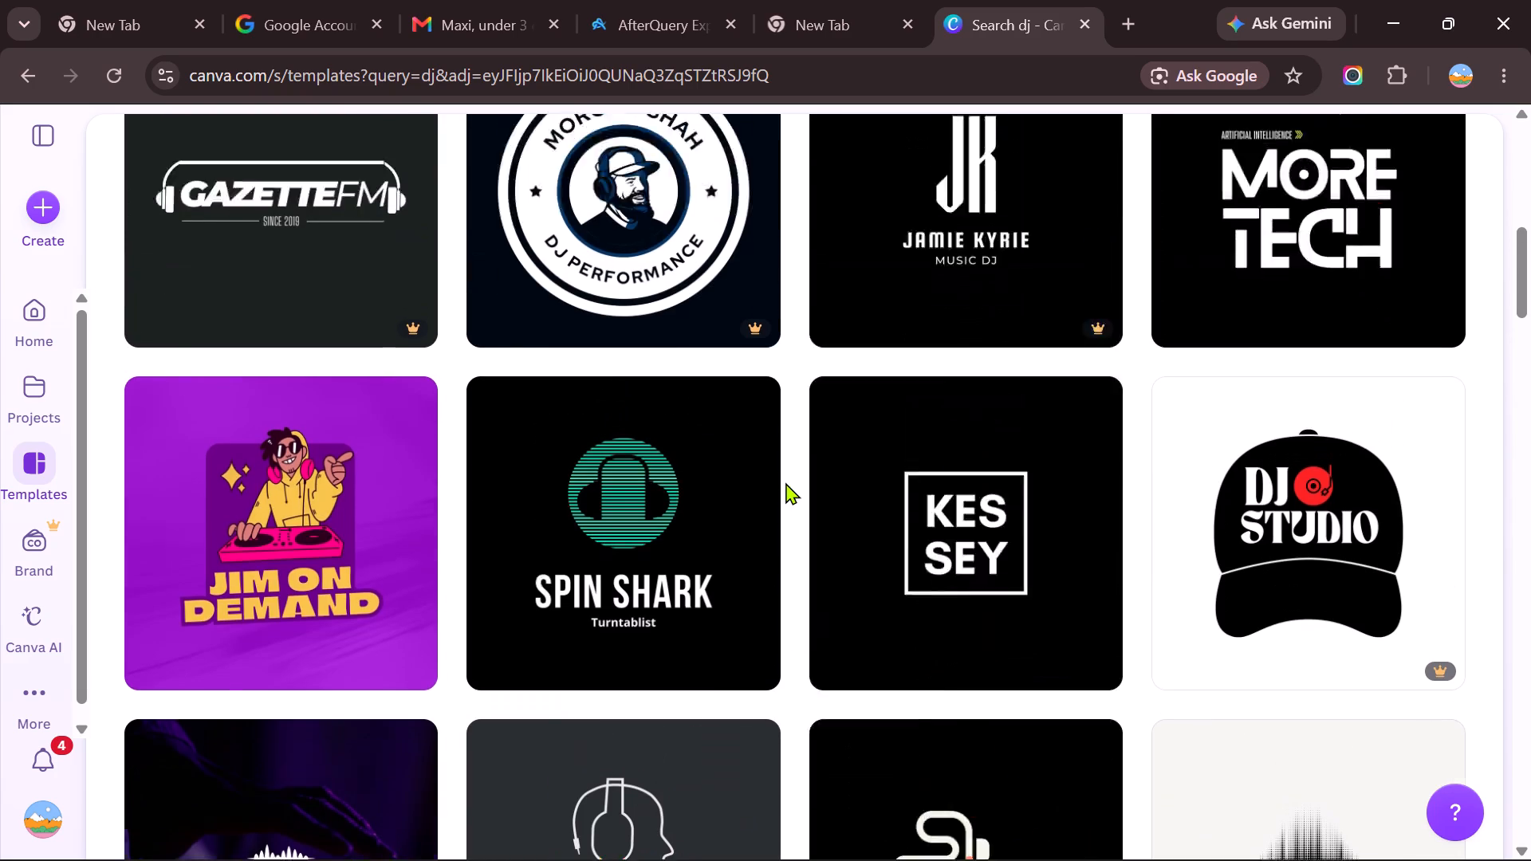
scroll(785, 482, "up", 1)
scroll(785, 482, "down", 3)
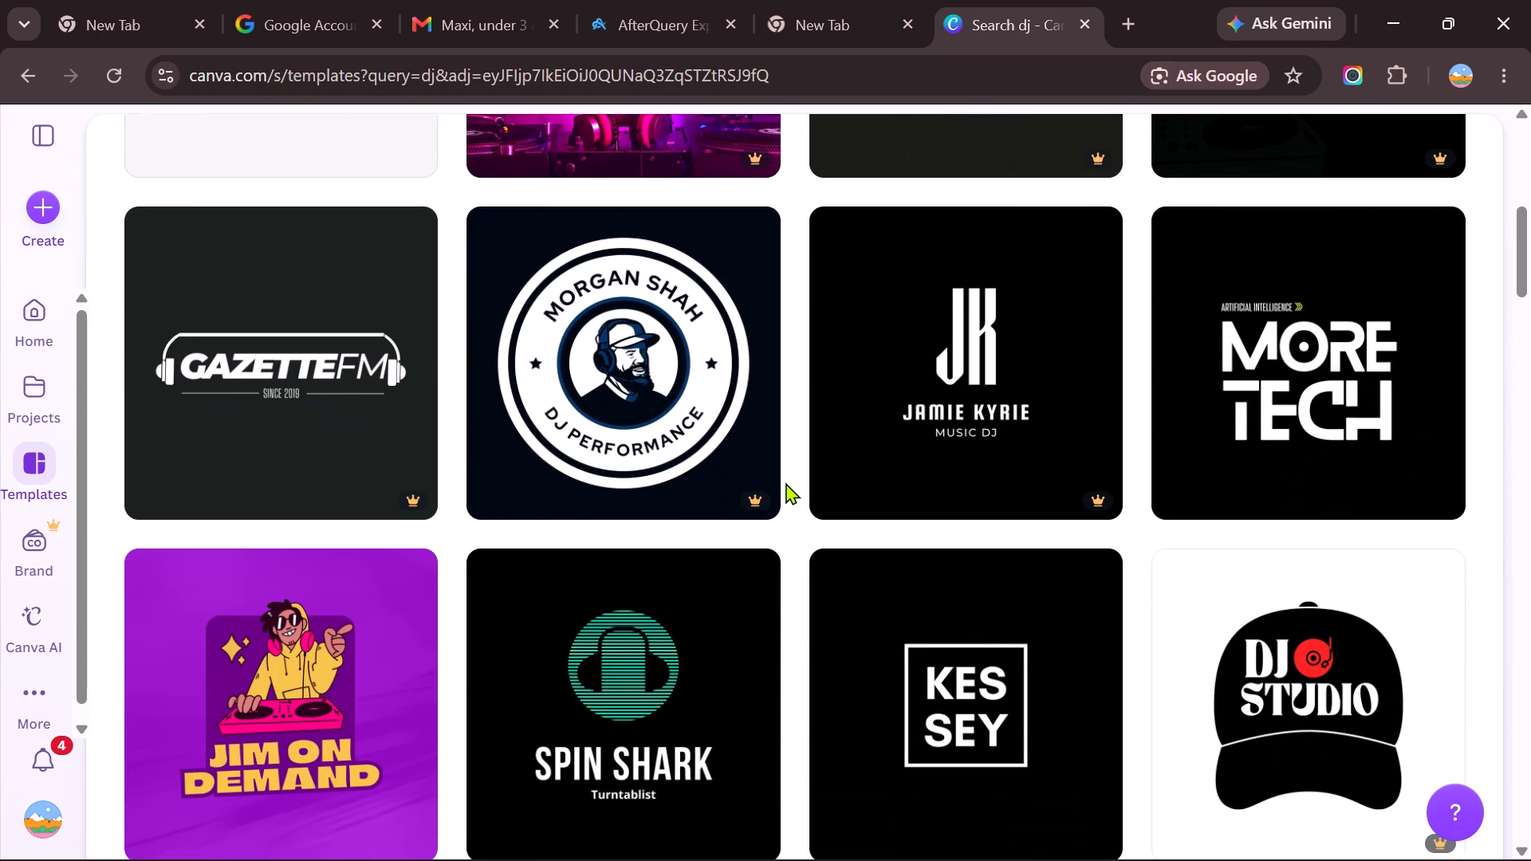
left_click(754, 500)
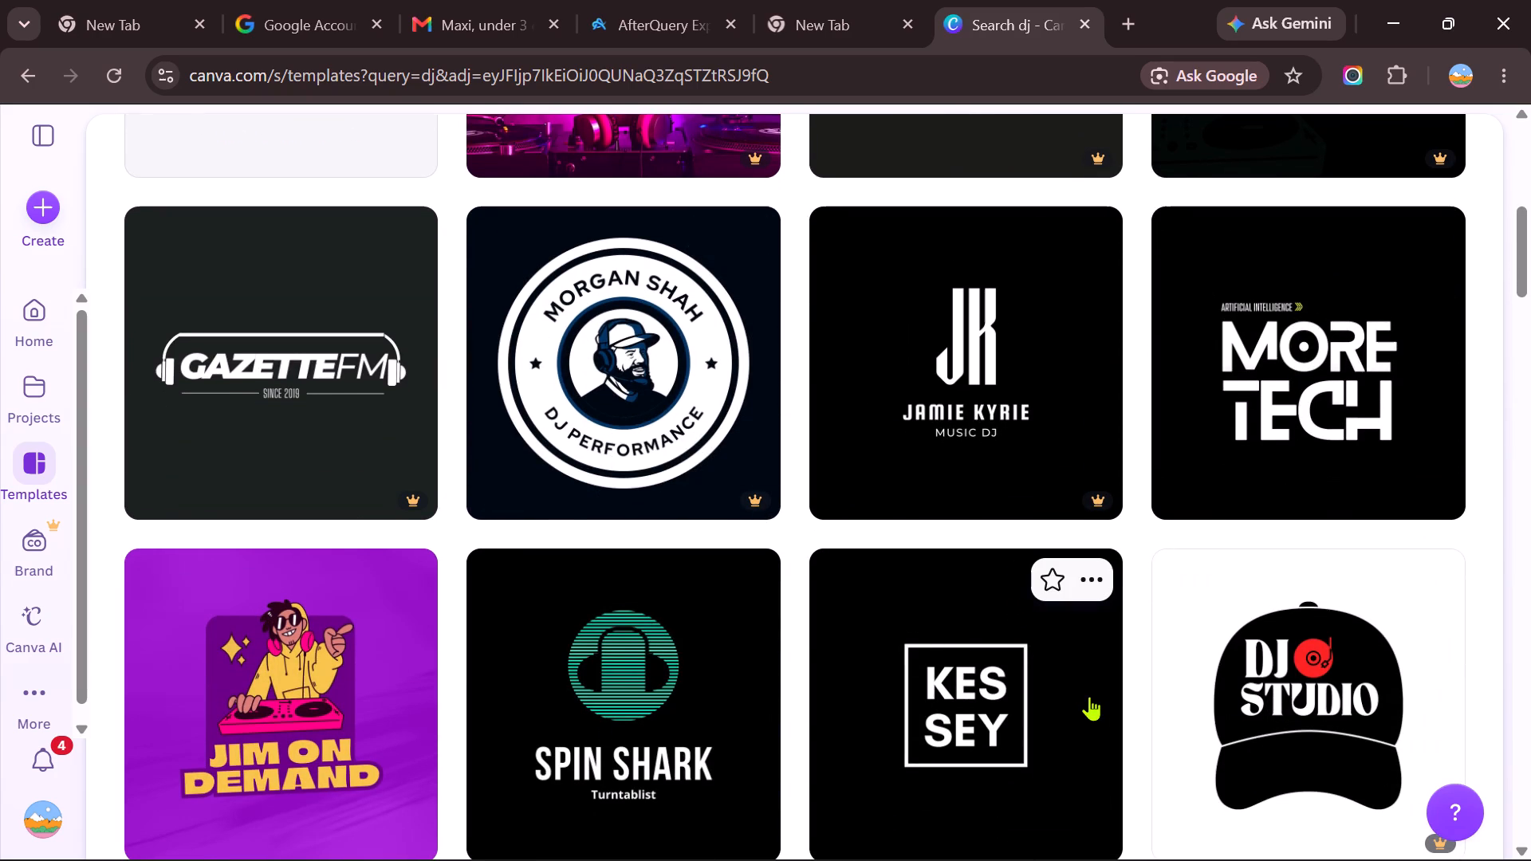
View the Minimalist Black and White DJ Logo template with the cap and its similar designs, and return to the search results.
left_click(1387, 753)
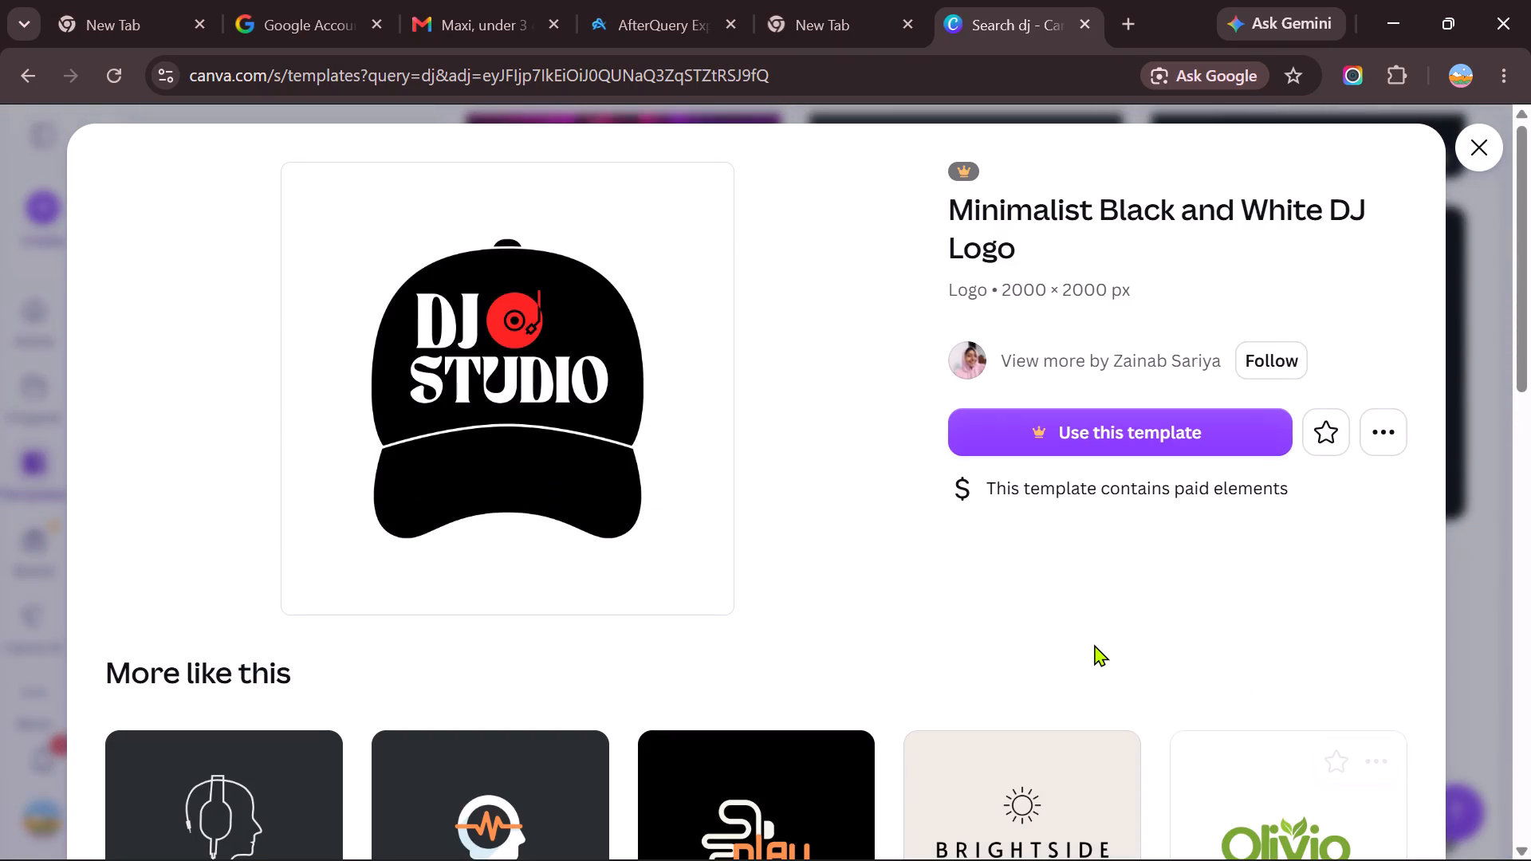
scroll(855, 543, "down", 3)
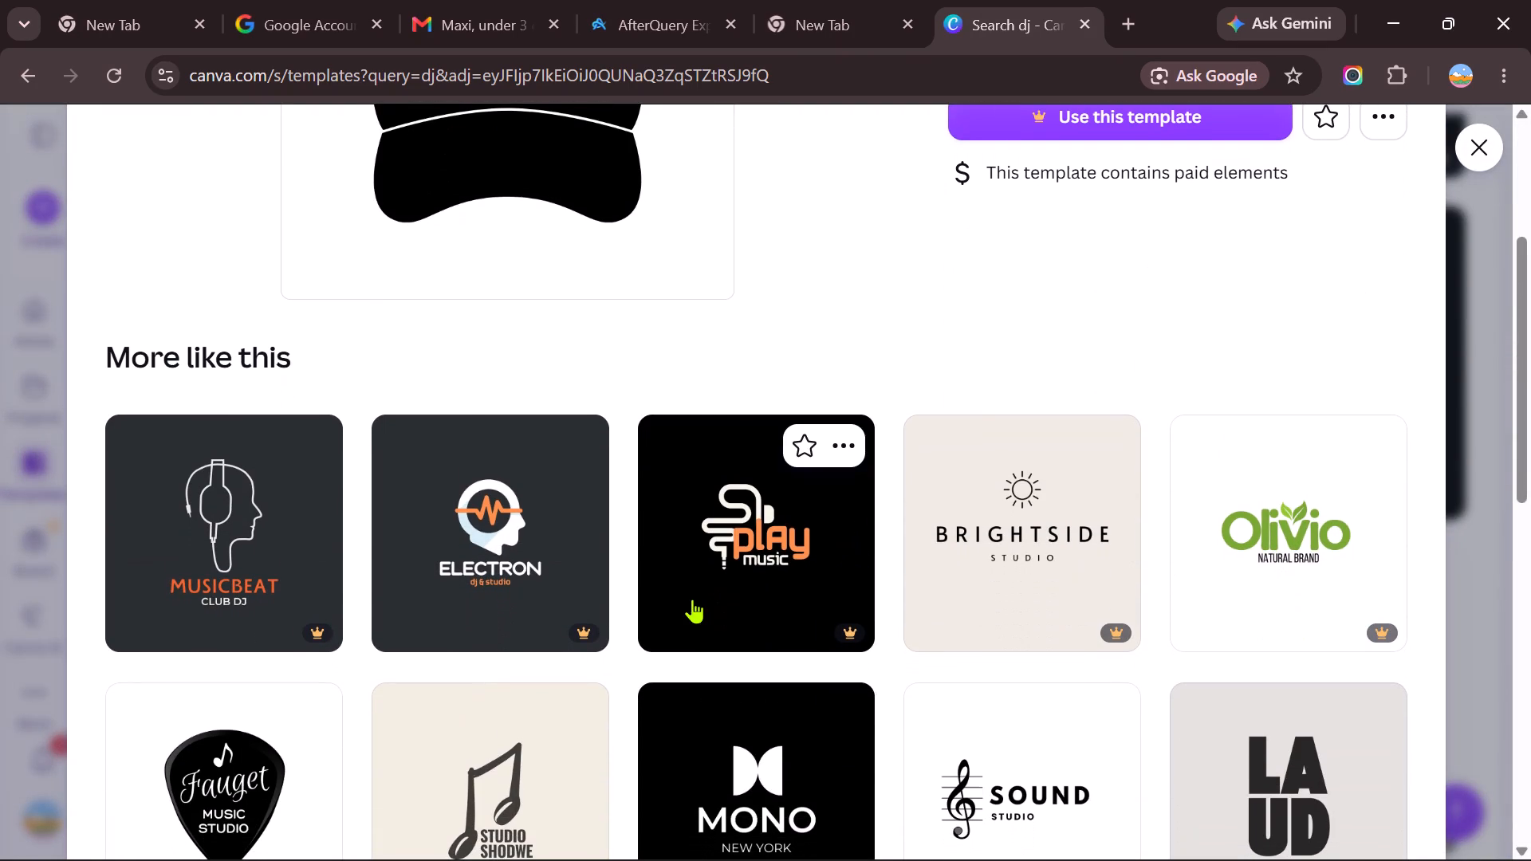
scroll(692, 599, "down", 3)
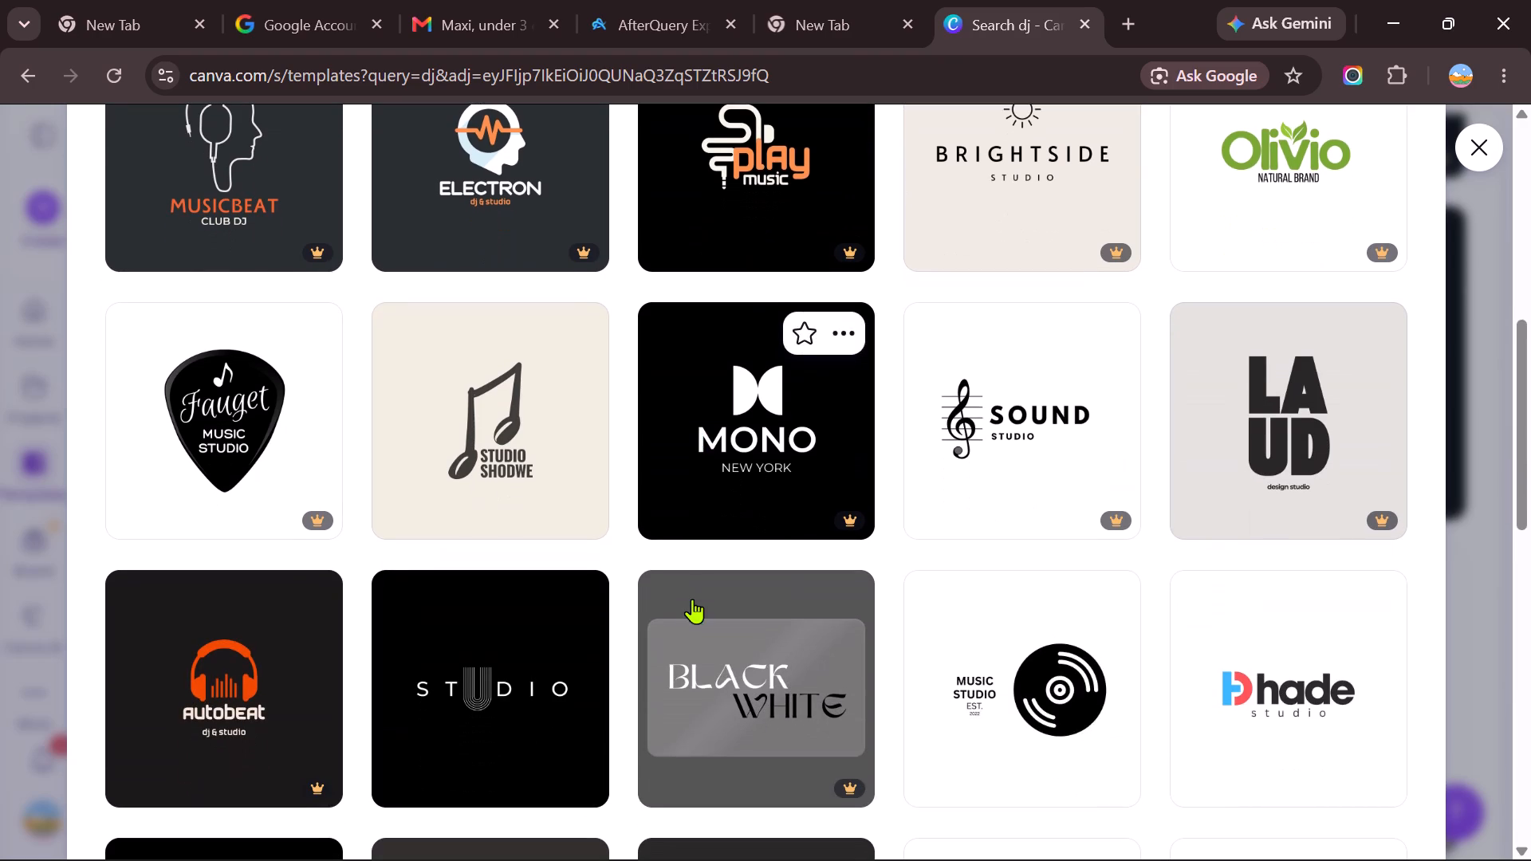
scroll(692, 599, "down", 3)
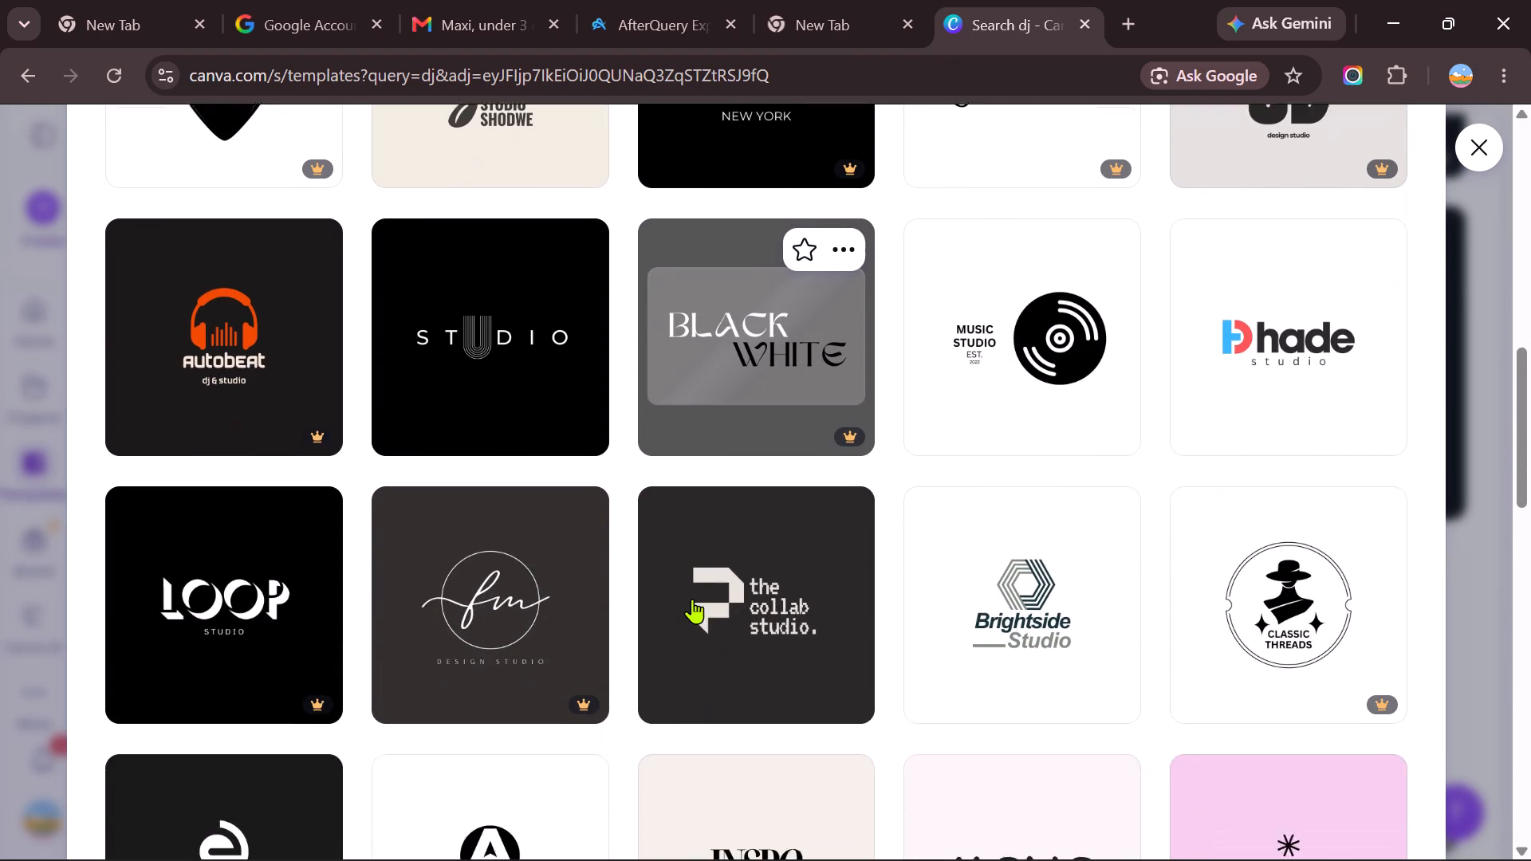
scroll(692, 599, "down", 1)
scroll(692, 599, "up", 6)
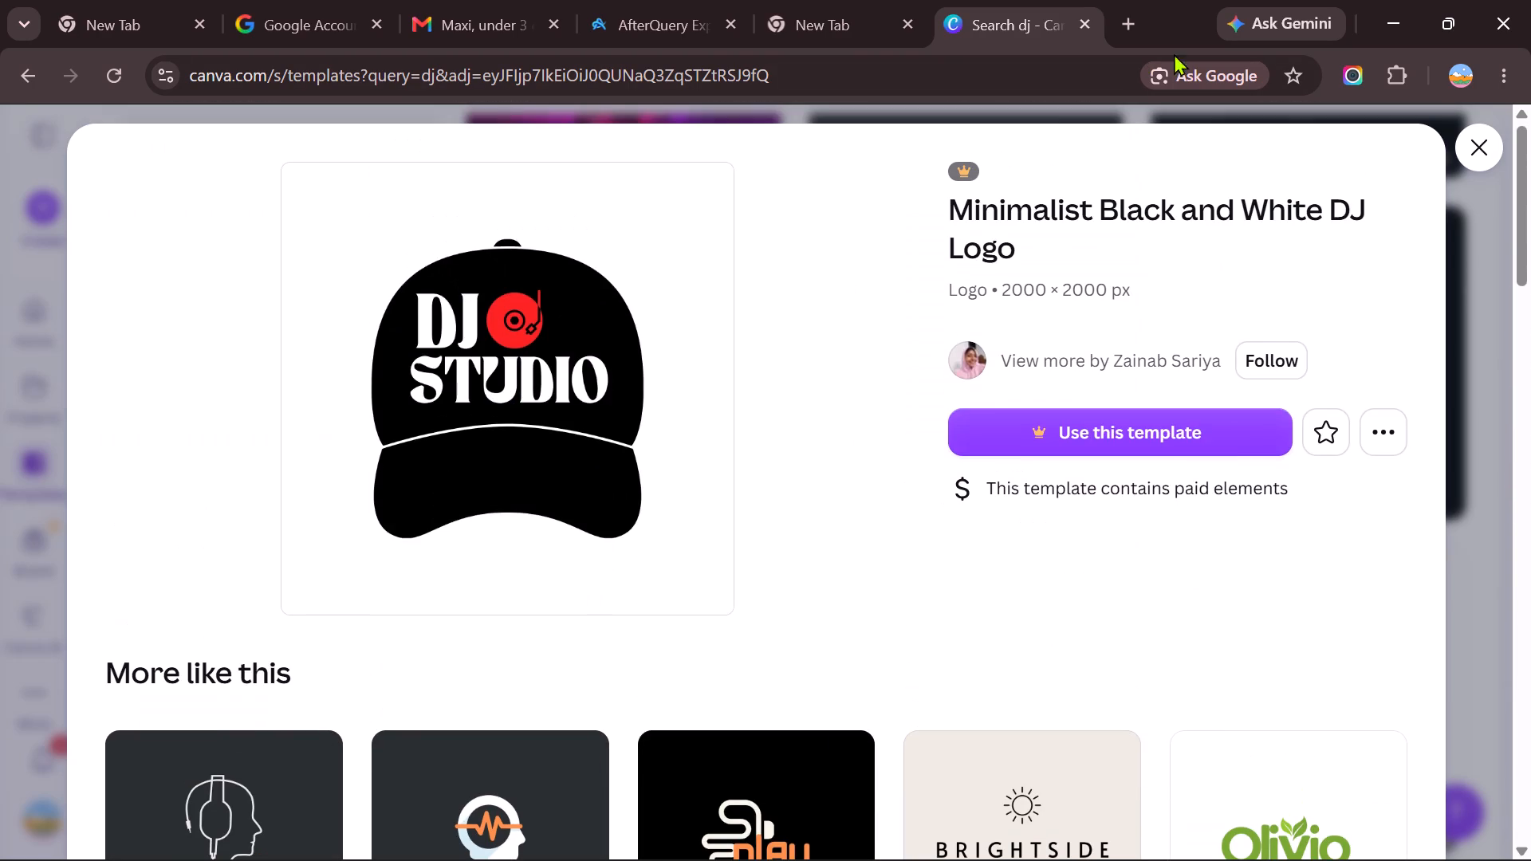
left_click(1466, 153)
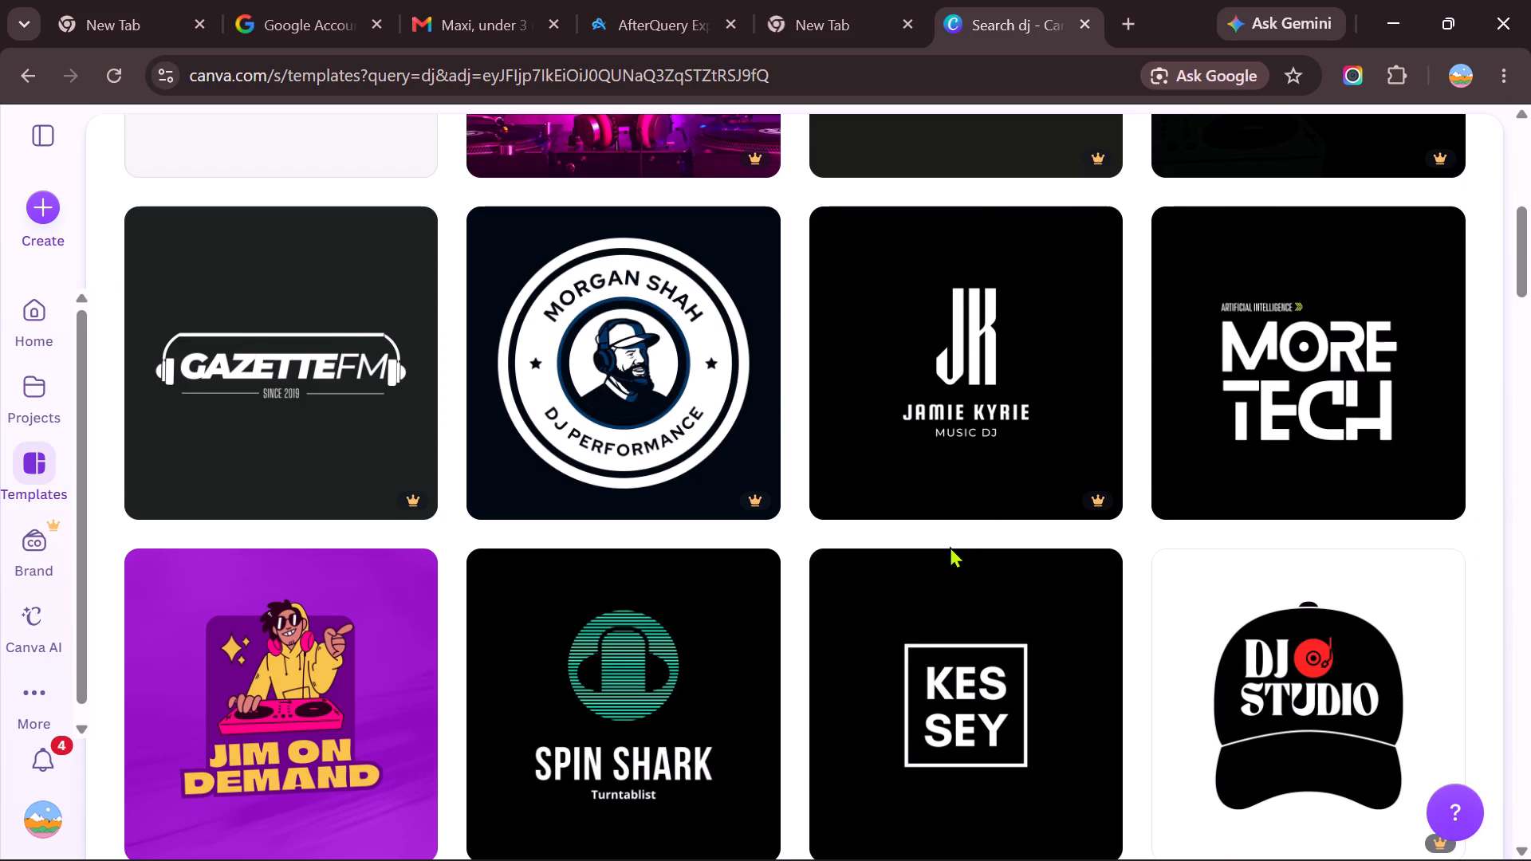
Examine the DJ logo search results past the DJ Studio cap, as far as the Groove Vinyl and Dividend designs.
scroll(950, 546, "down", 7)
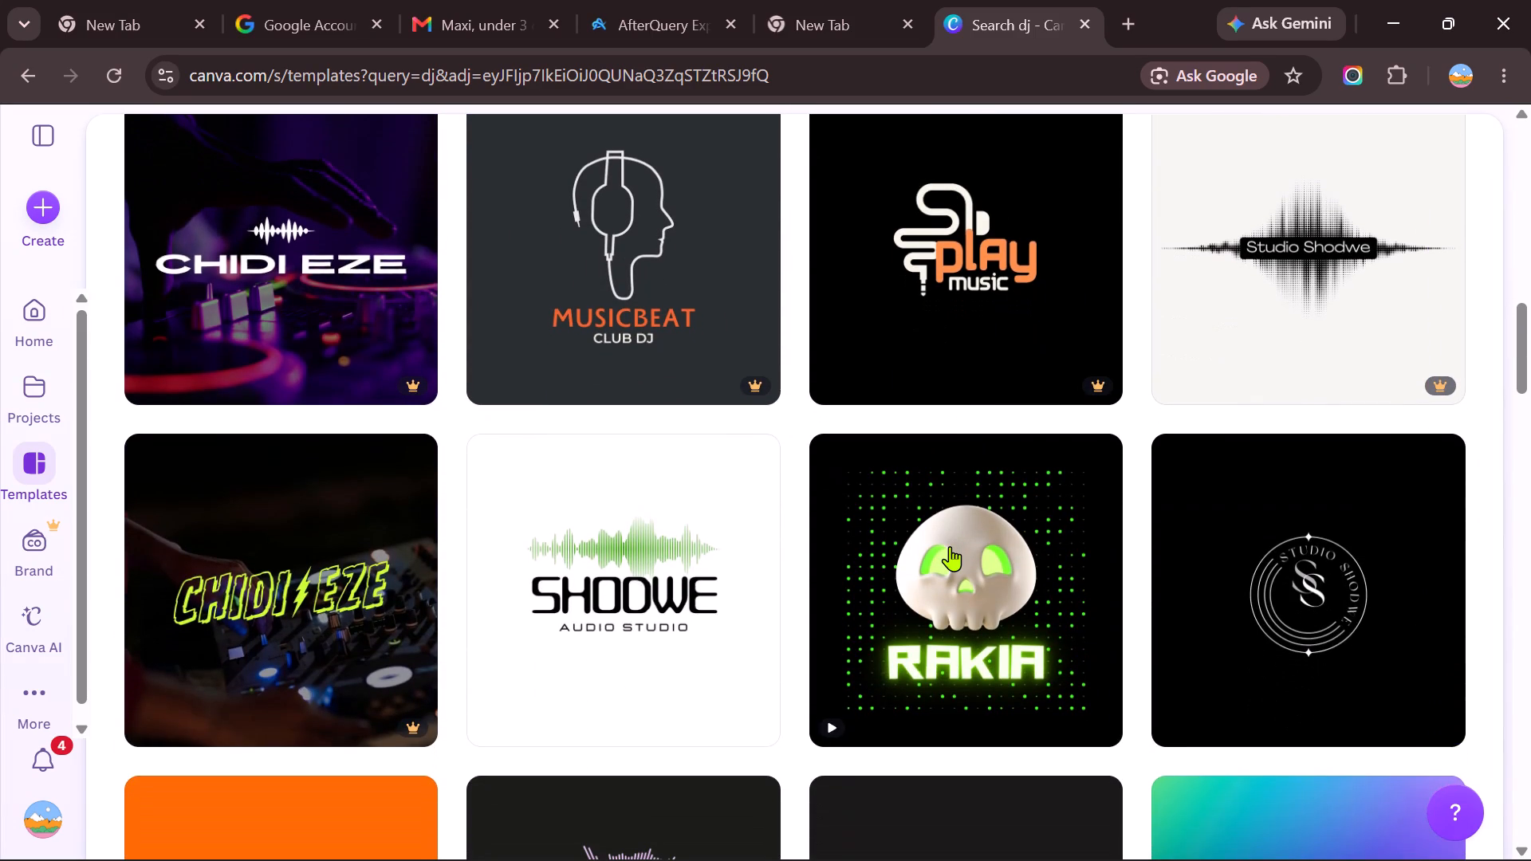
scroll(950, 546, "down", 2)
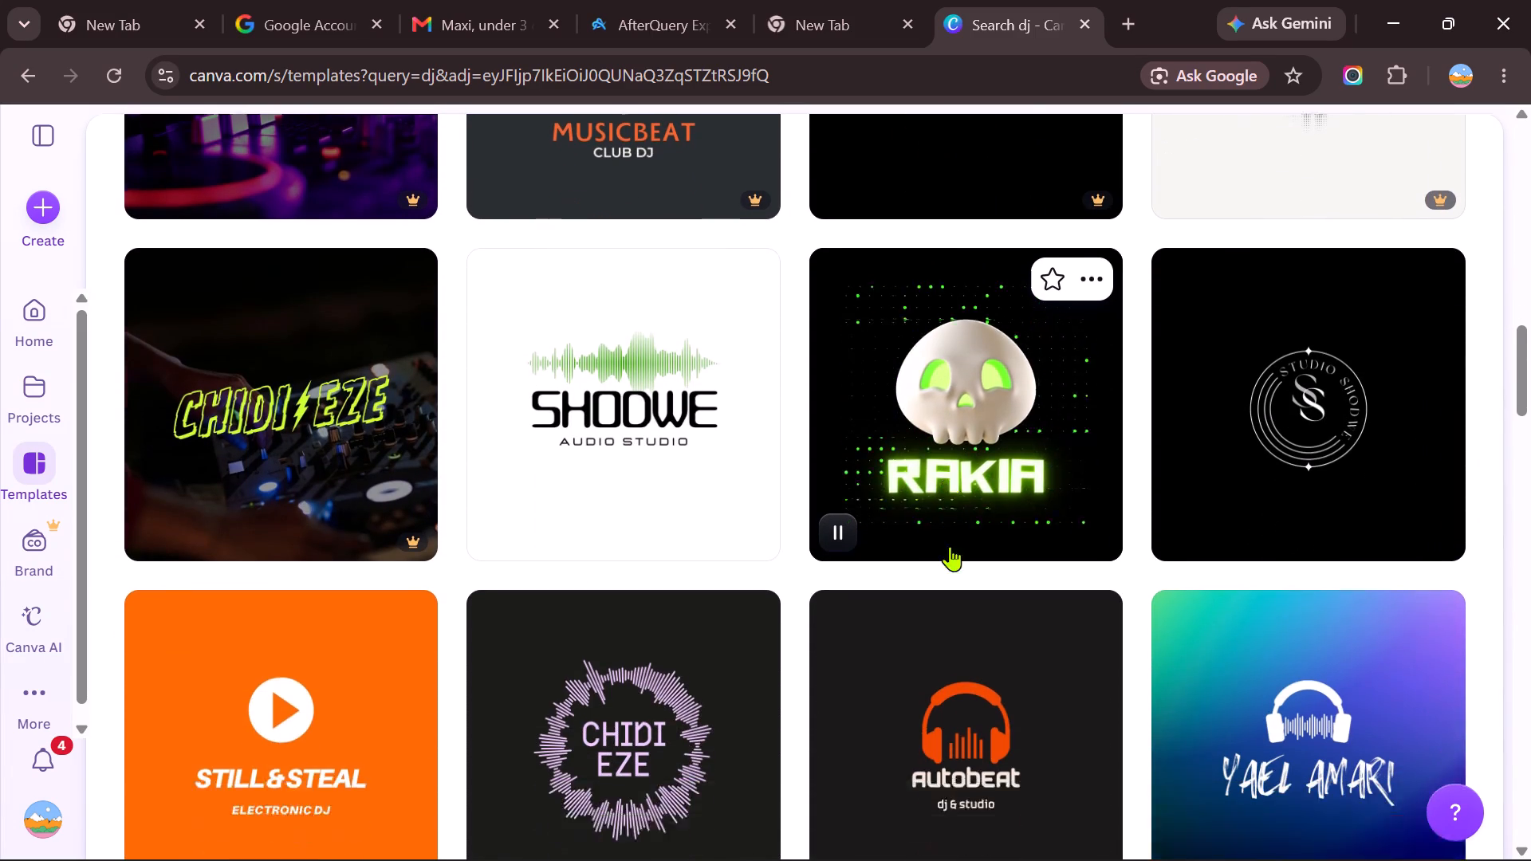
scroll(950, 546, "down", 4)
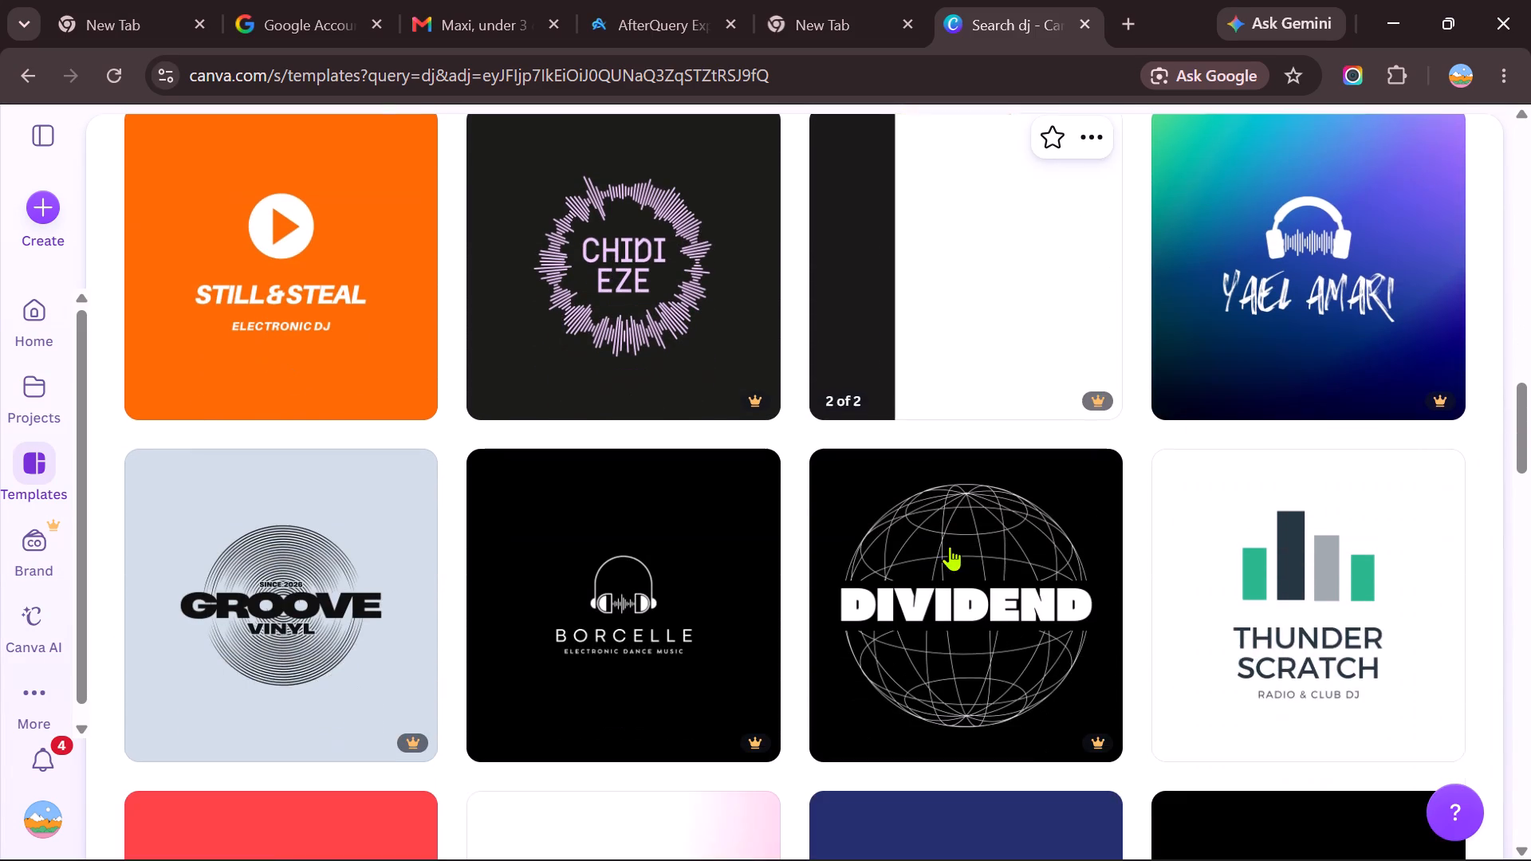
scroll(950, 546, "down", 3)
scroll(761, 730, "down", 1)
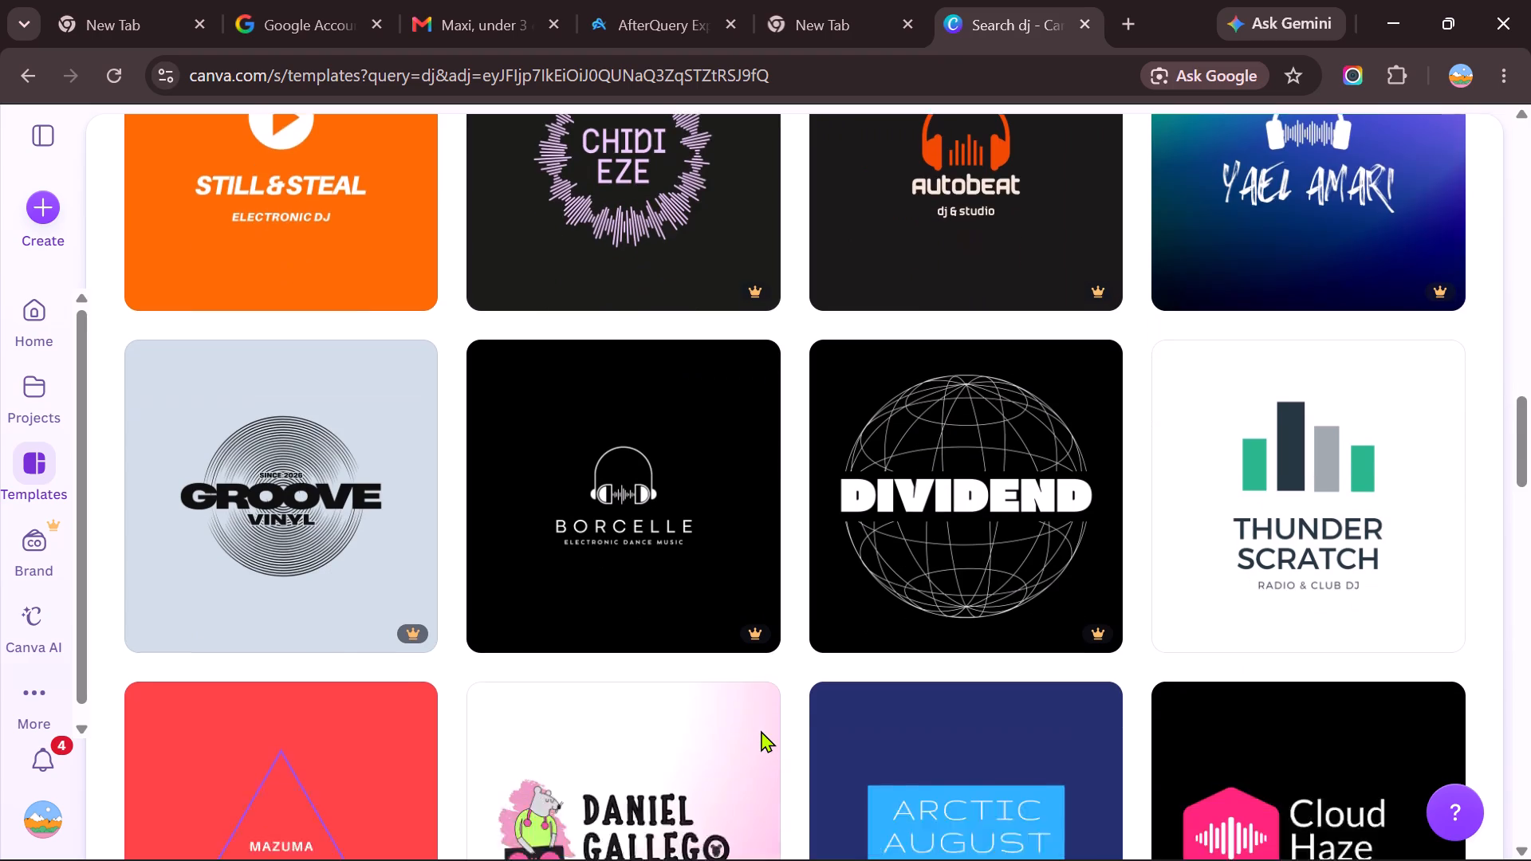
Examine the remaining DJ logo search results, from the Thunder Scratch row to the Studio Shodwe and Vague Whale designs, and return to the first results.
scroll(761, 730, "down", 5)
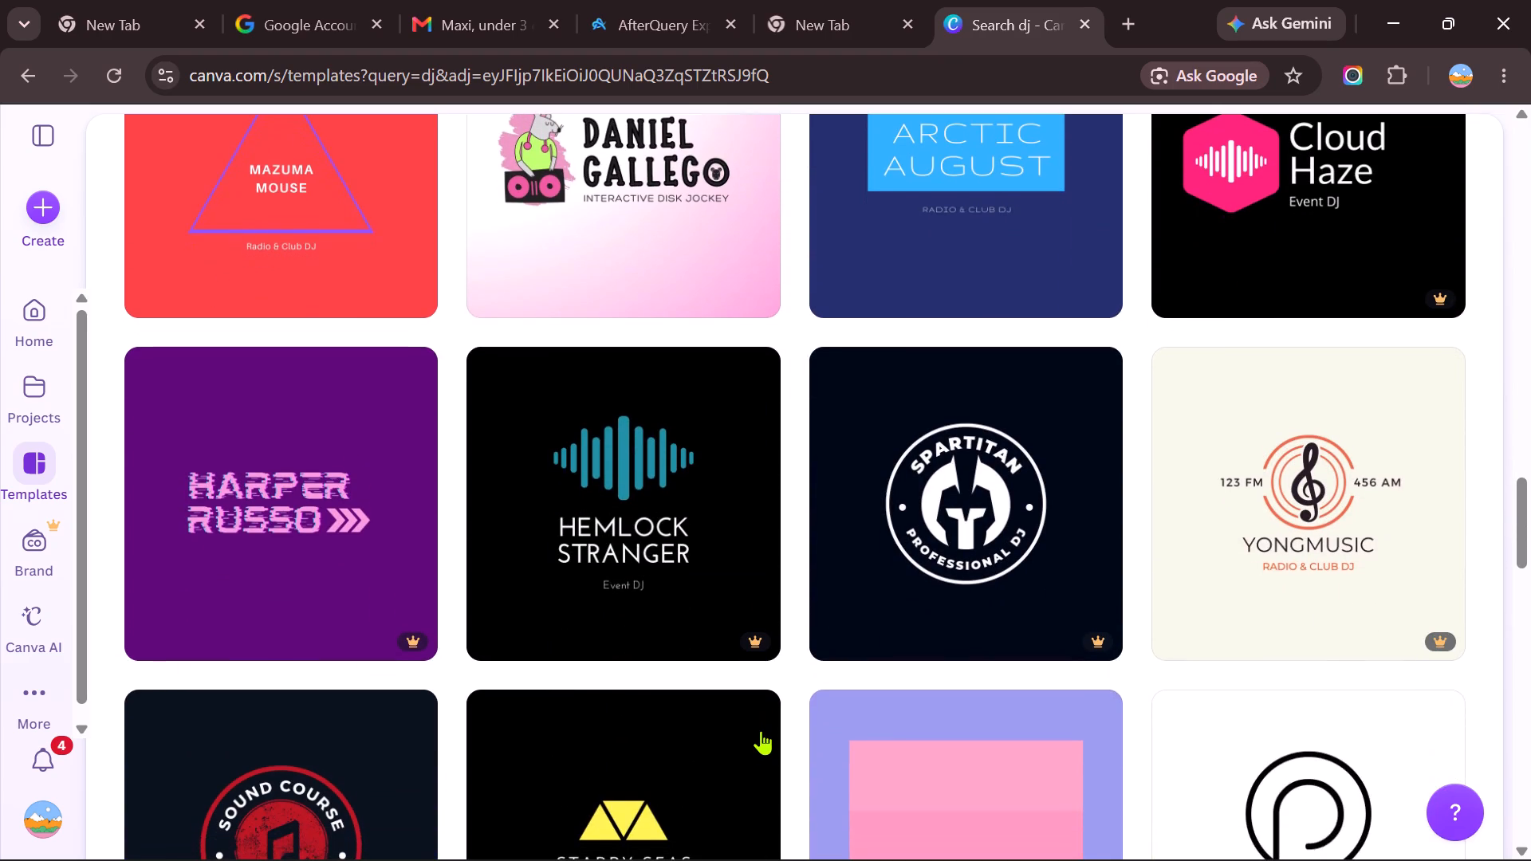
scroll(761, 730, "down", 5)
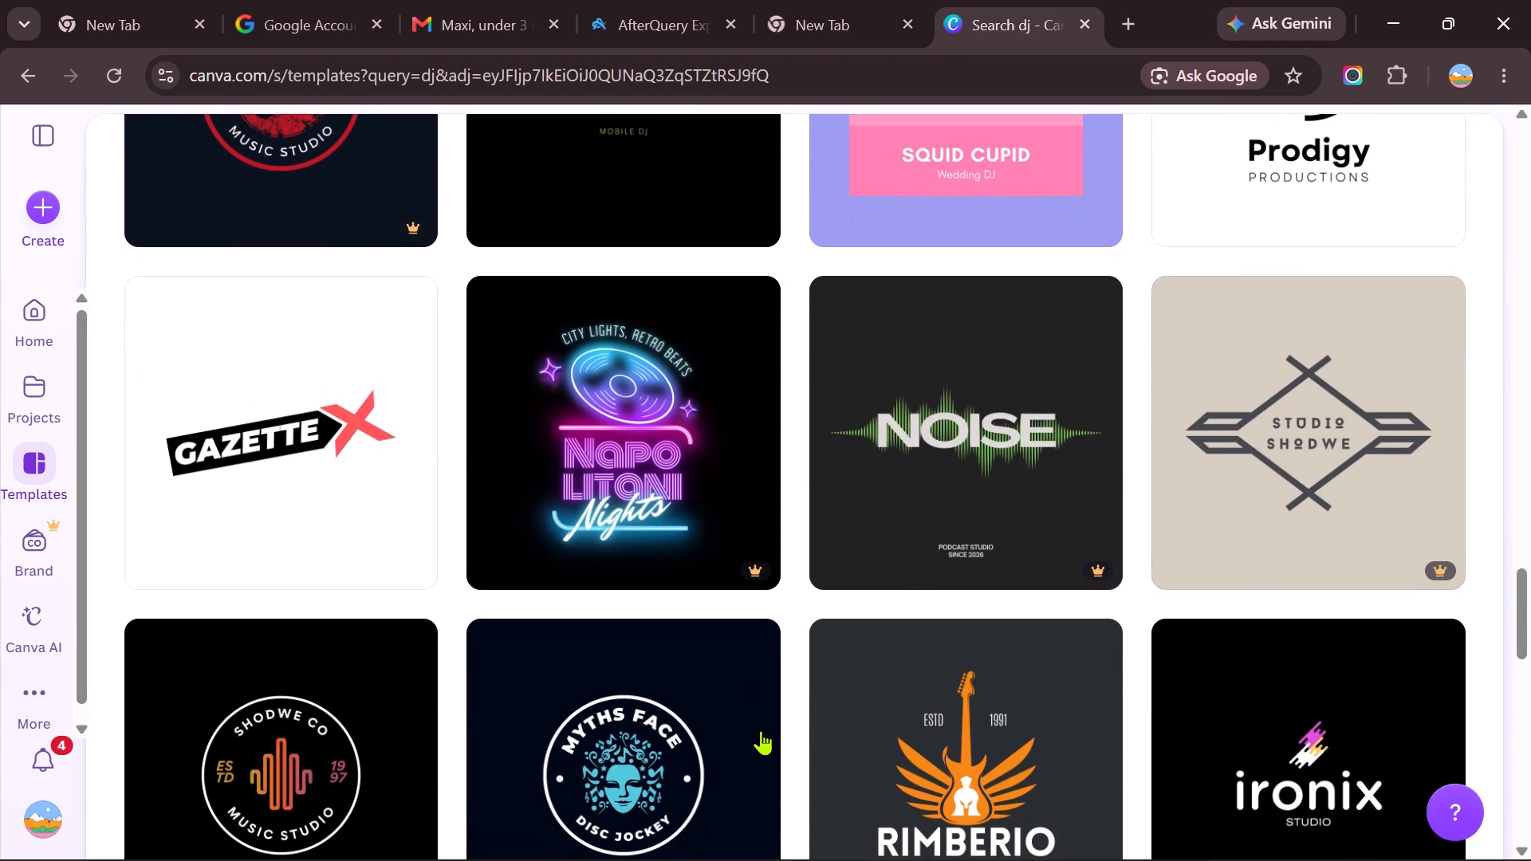
scroll(761, 730, "down", 2)
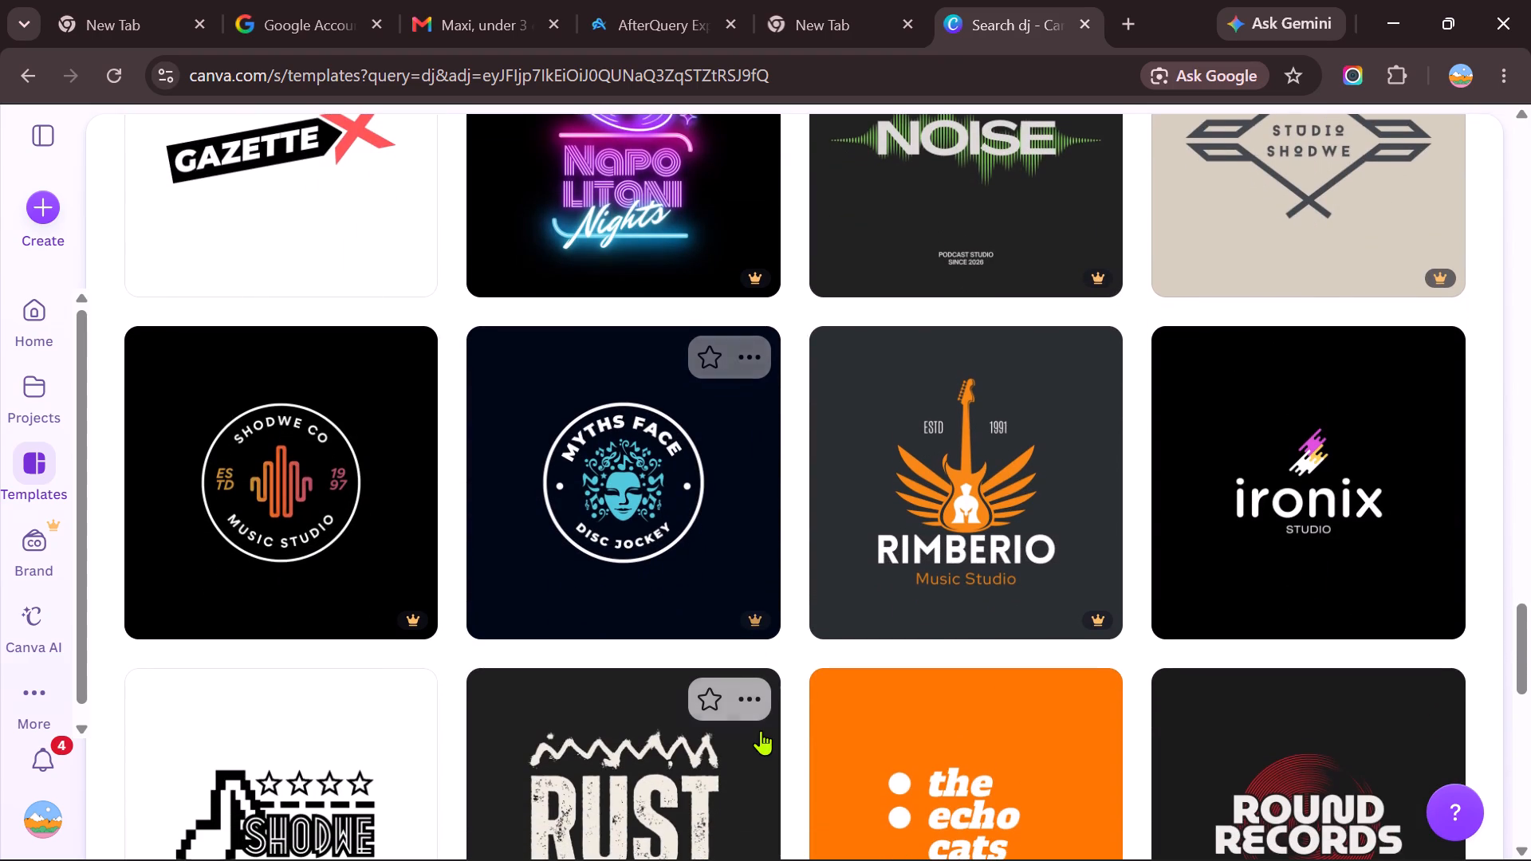
scroll(761, 730, "down", 4)
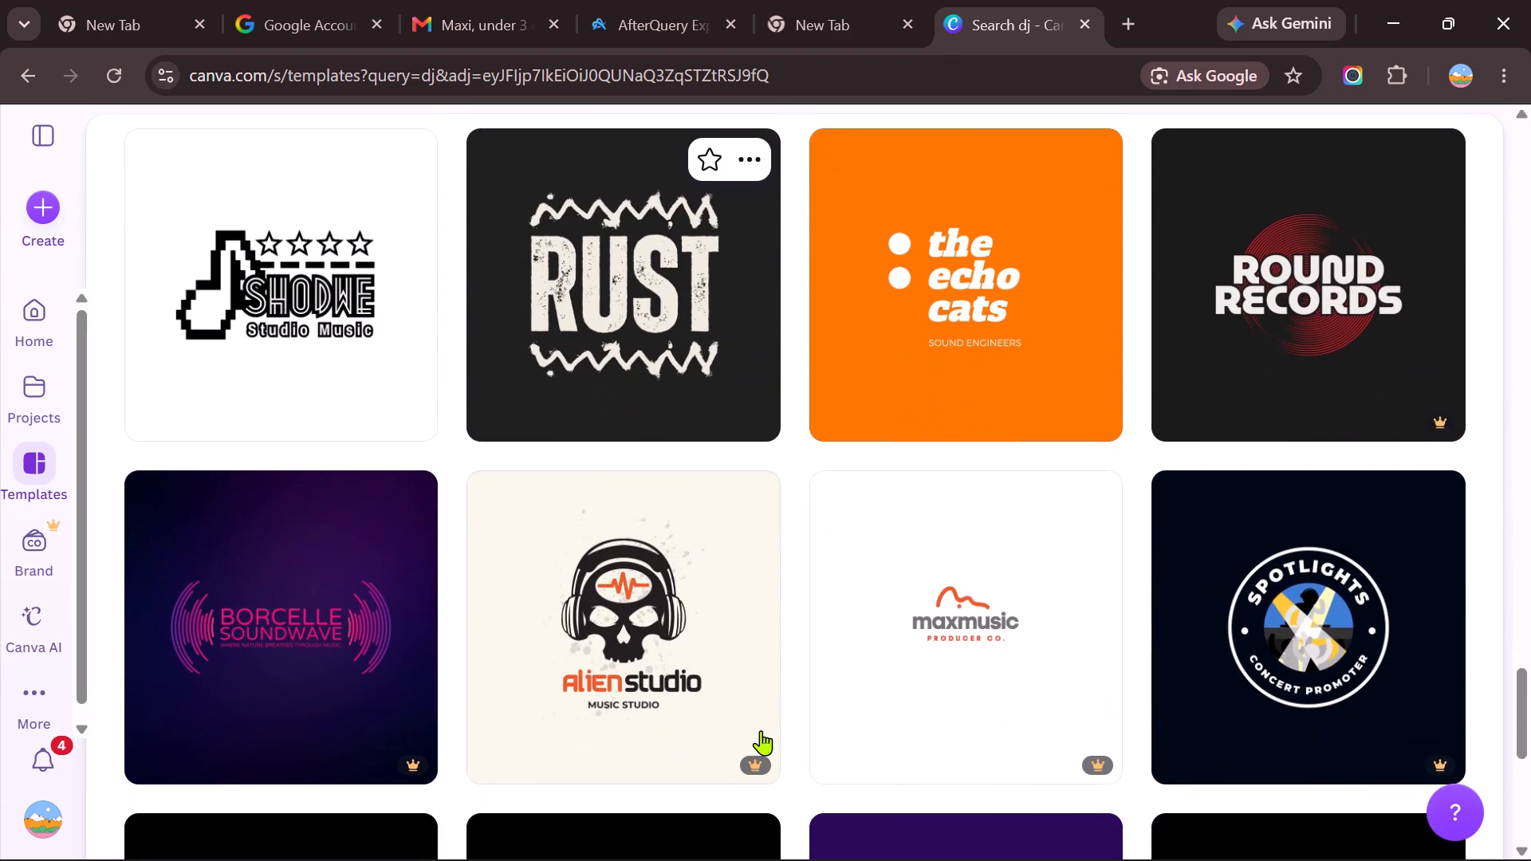
scroll(761, 730, "down", 2)
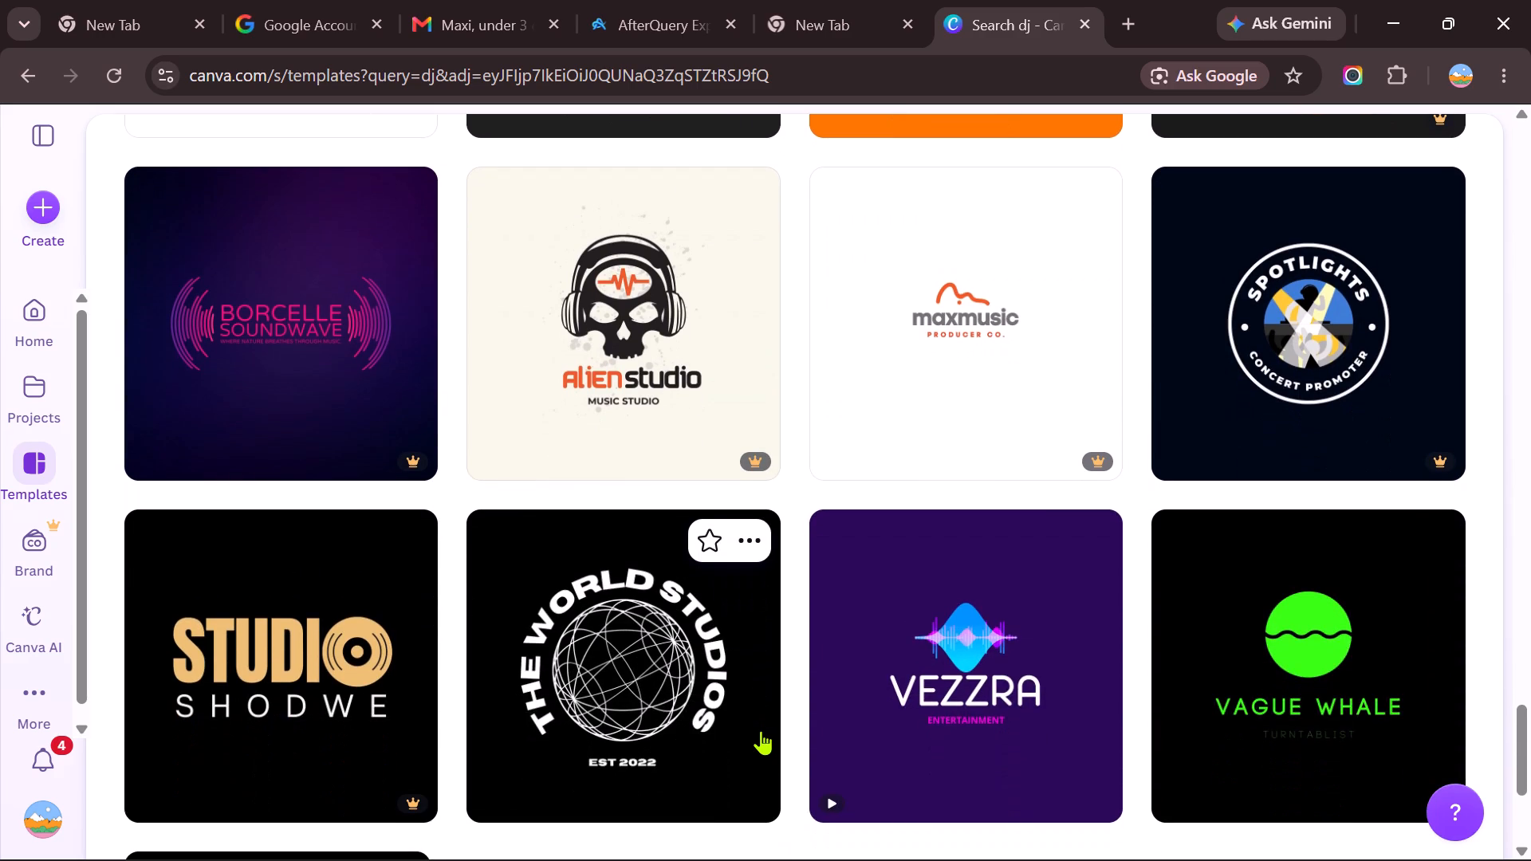
scroll(761, 730, "down", 5)
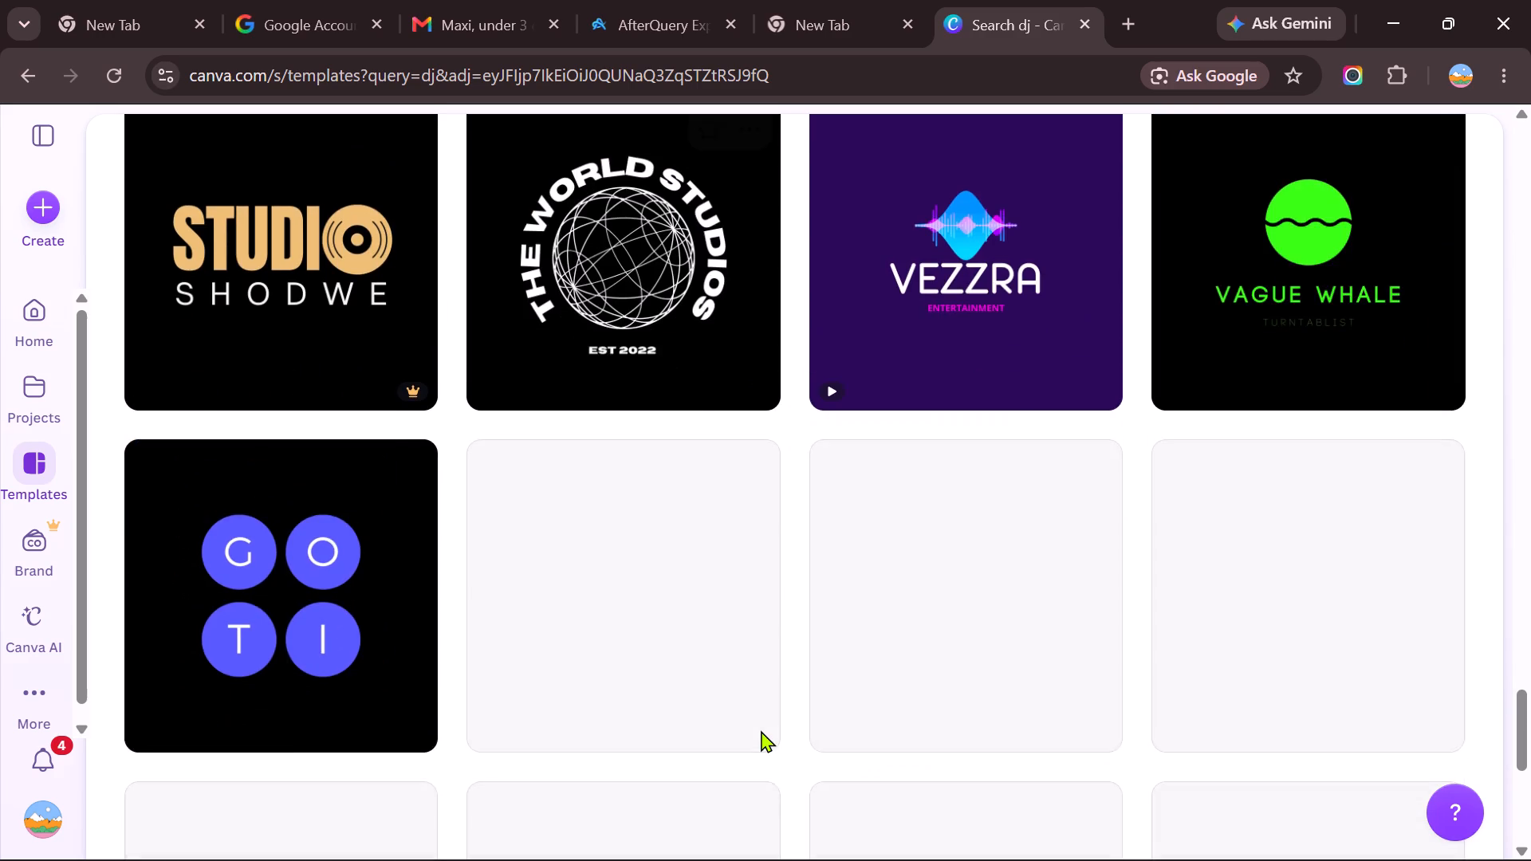
scroll(761, 730, "up", 11)
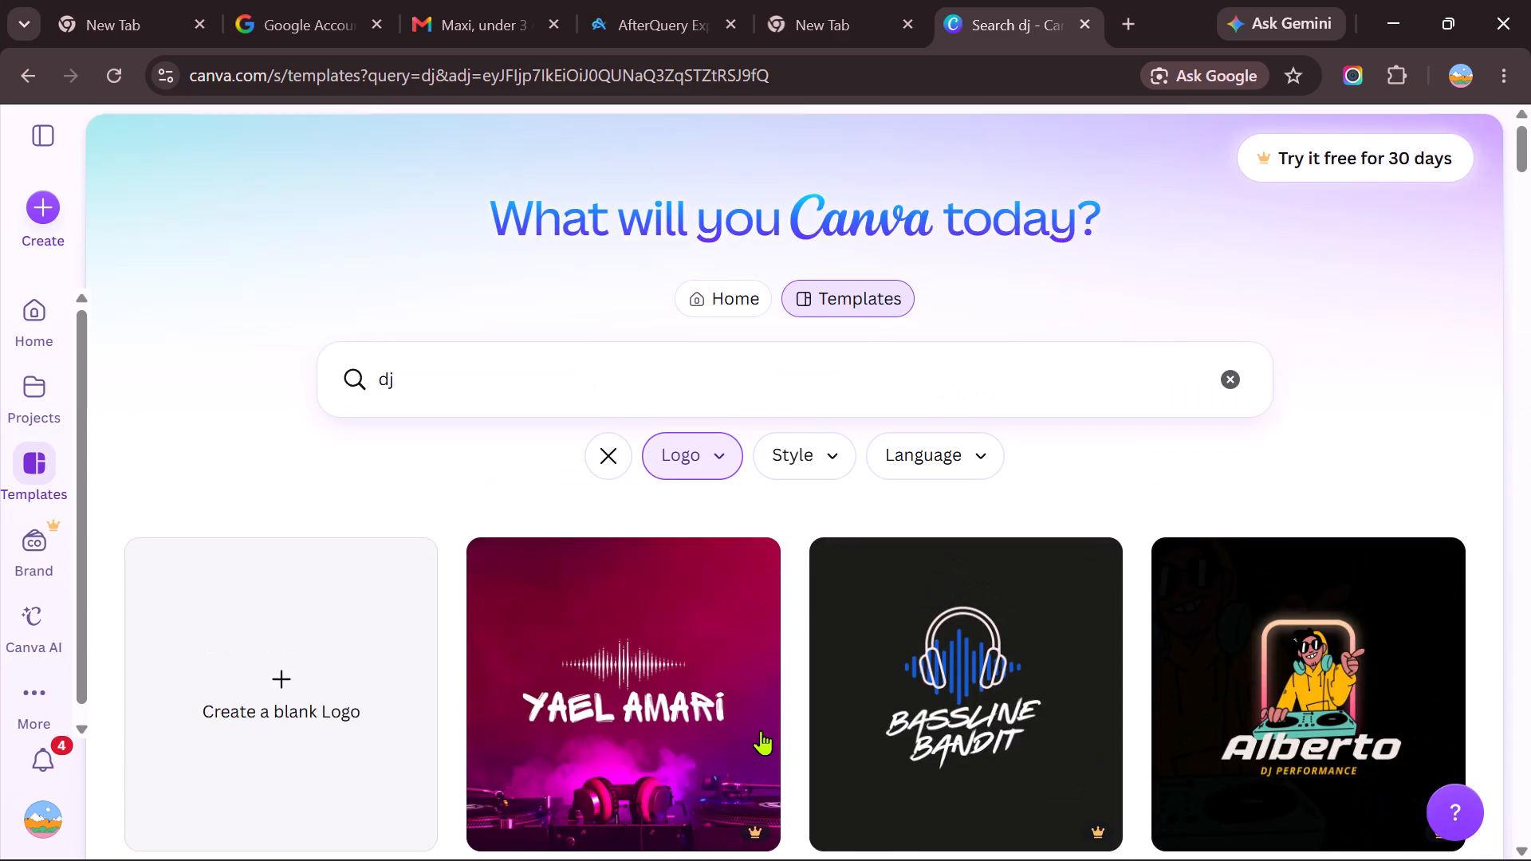
View the DJ Performance Illustration Logo template and examine its similar designs, as far as the purple DJ triangle logo.
scroll(761, 546, "down", 3)
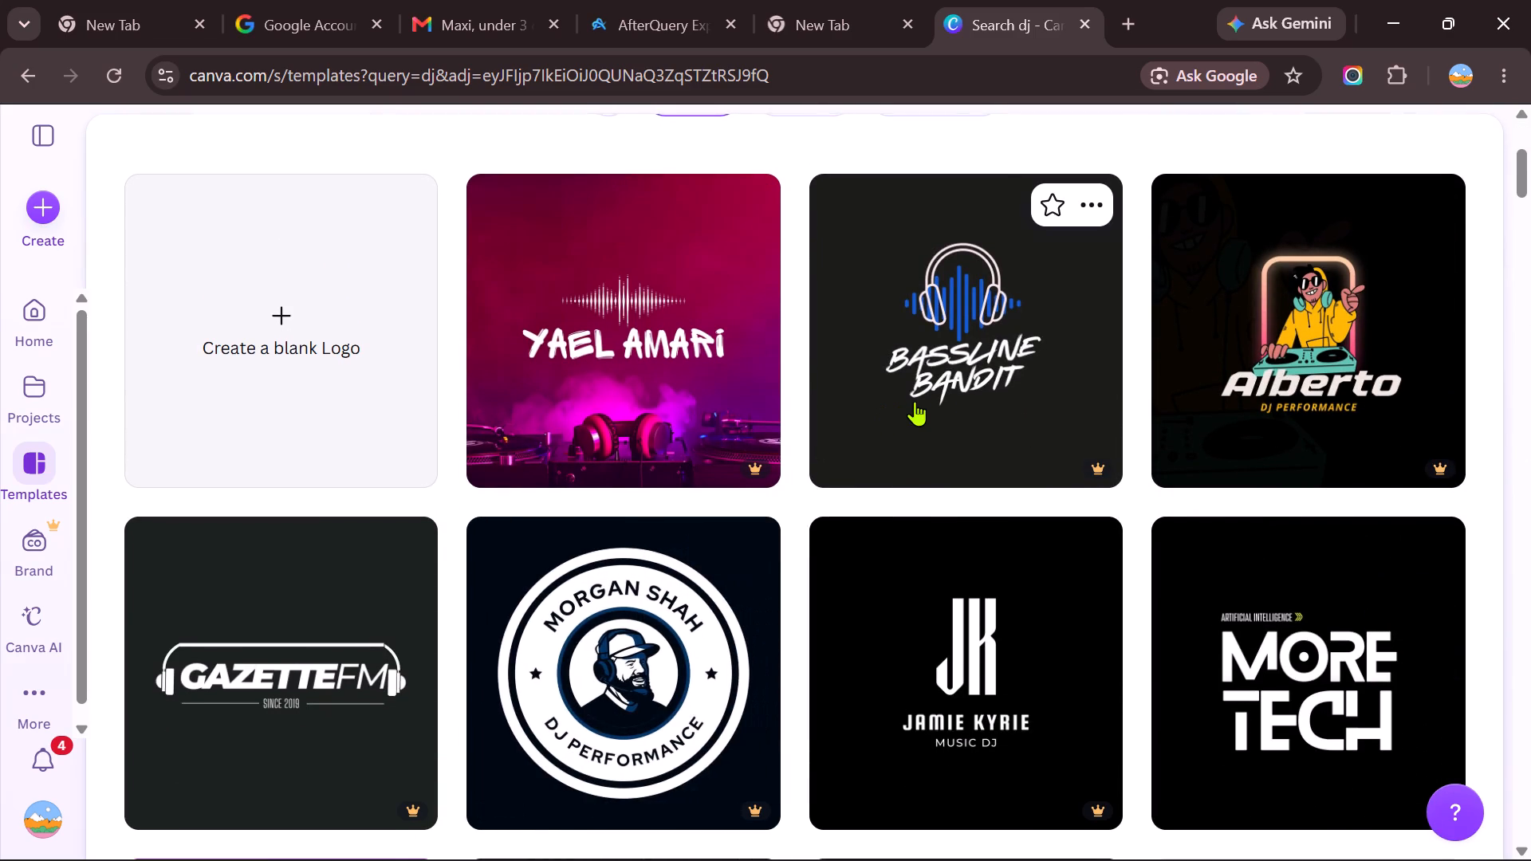
left_click(1233, 354)
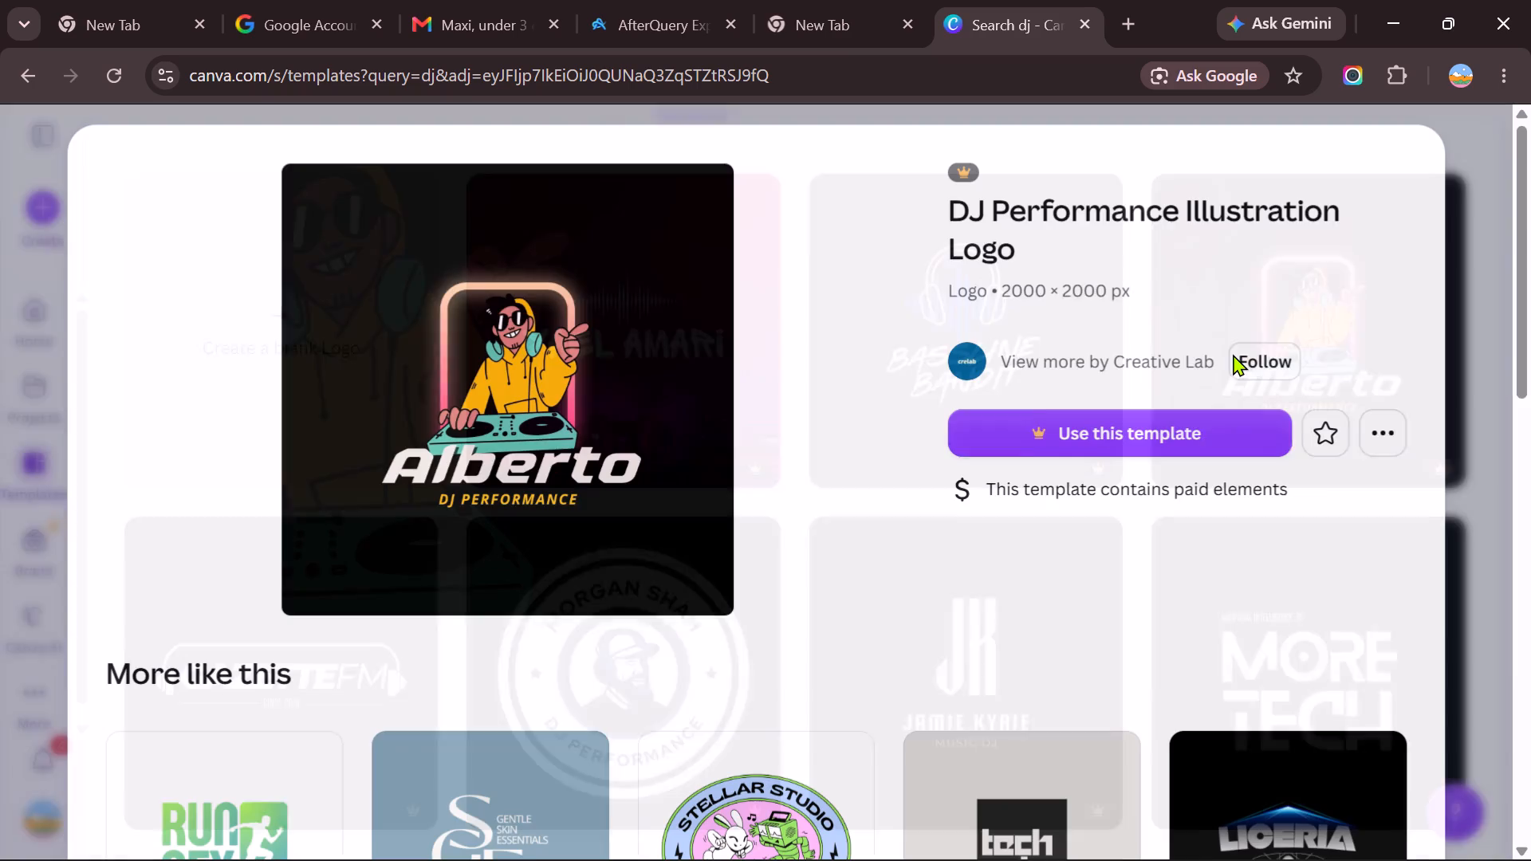
scroll(746, 556, "down", 2)
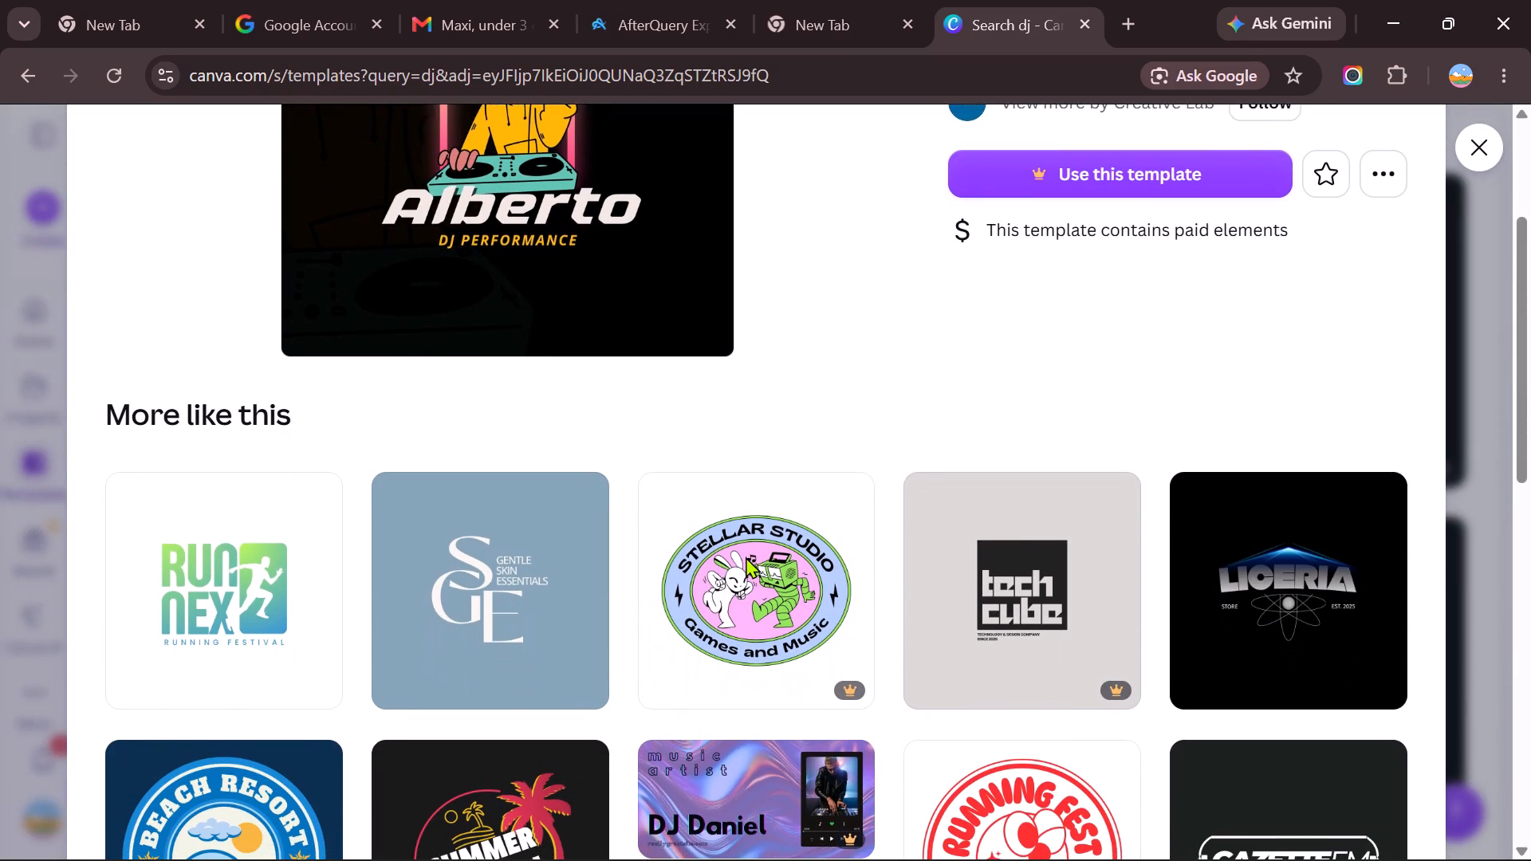
scroll(746, 556, "down", 3)
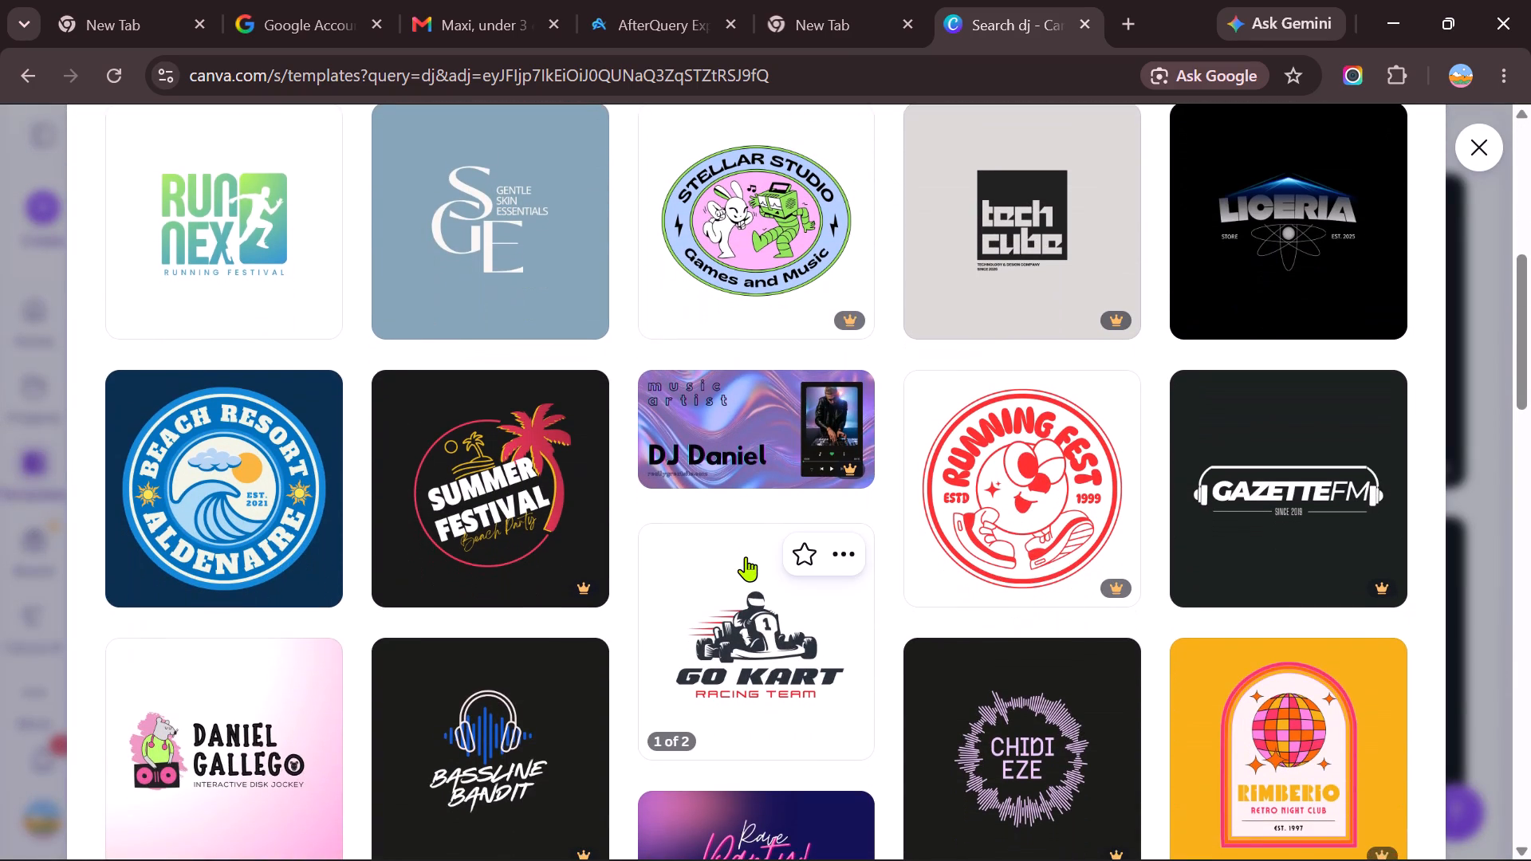
scroll(746, 556, "down", 2)
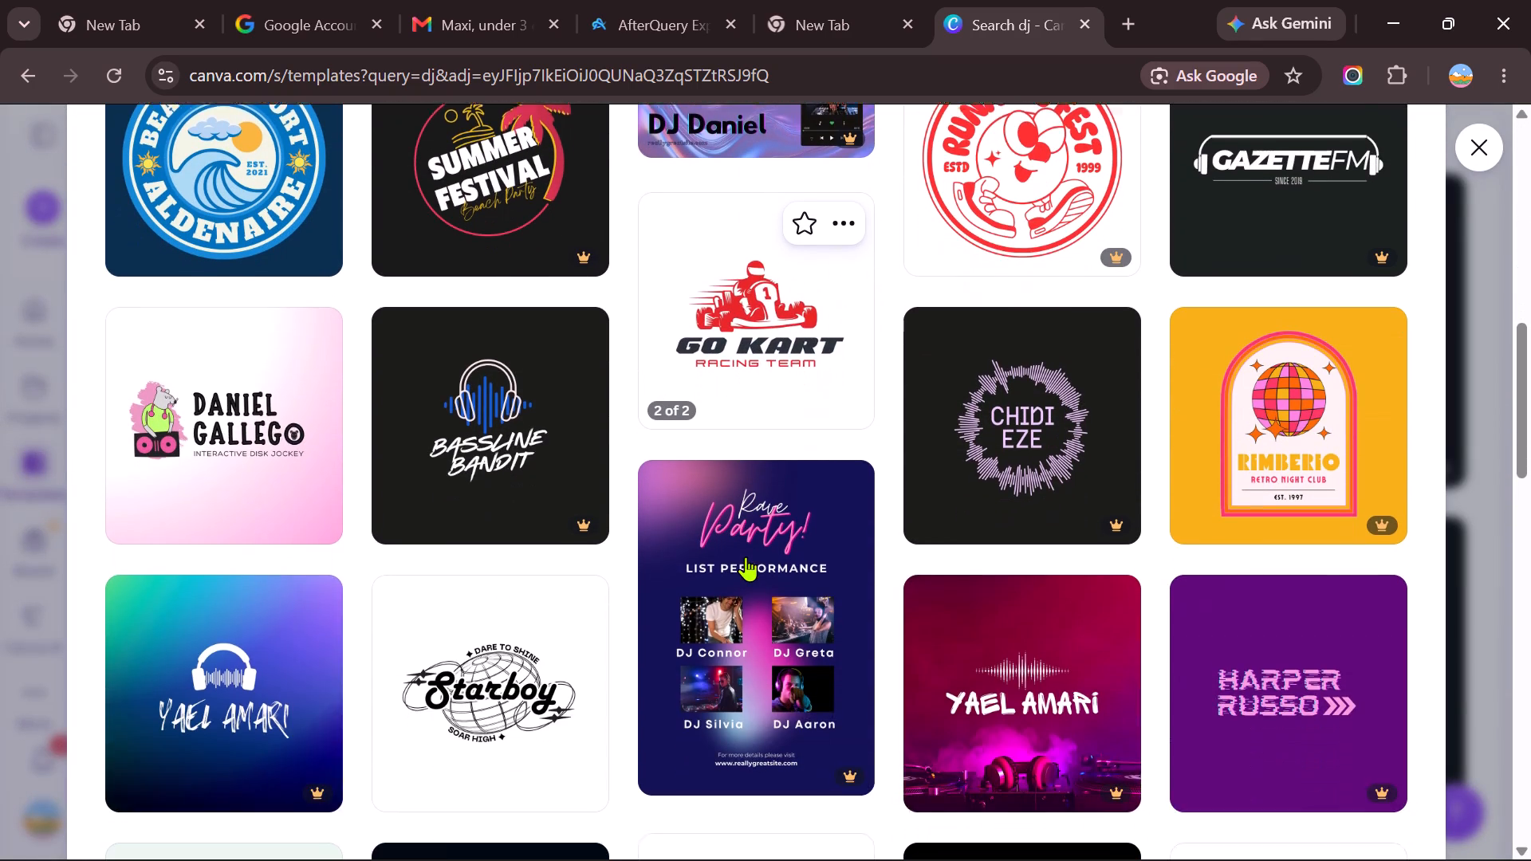
scroll(746, 556, "down", 2)
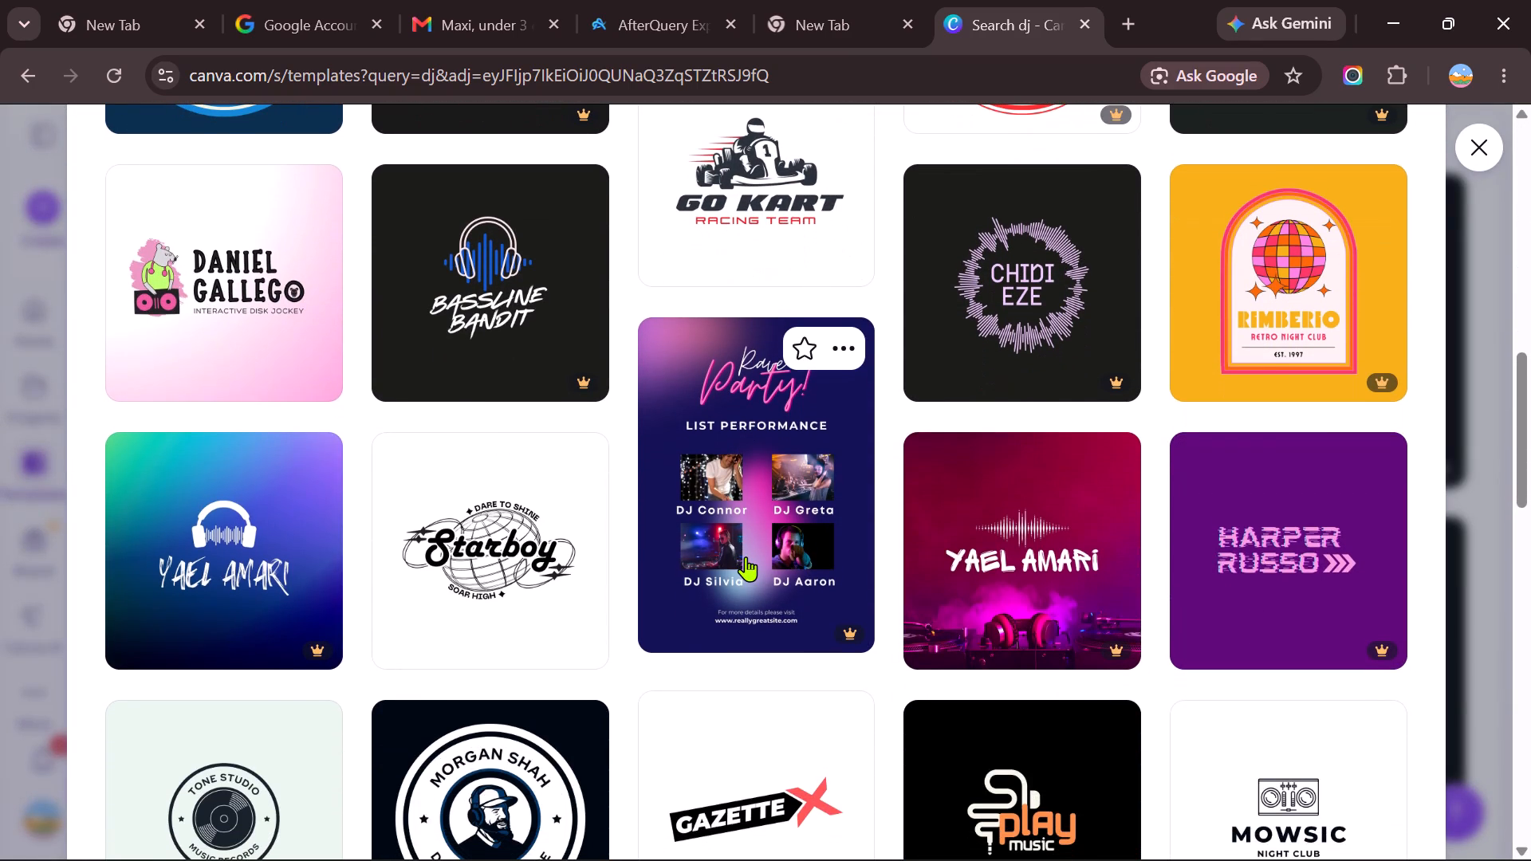
scroll(746, 556, "down", 2)
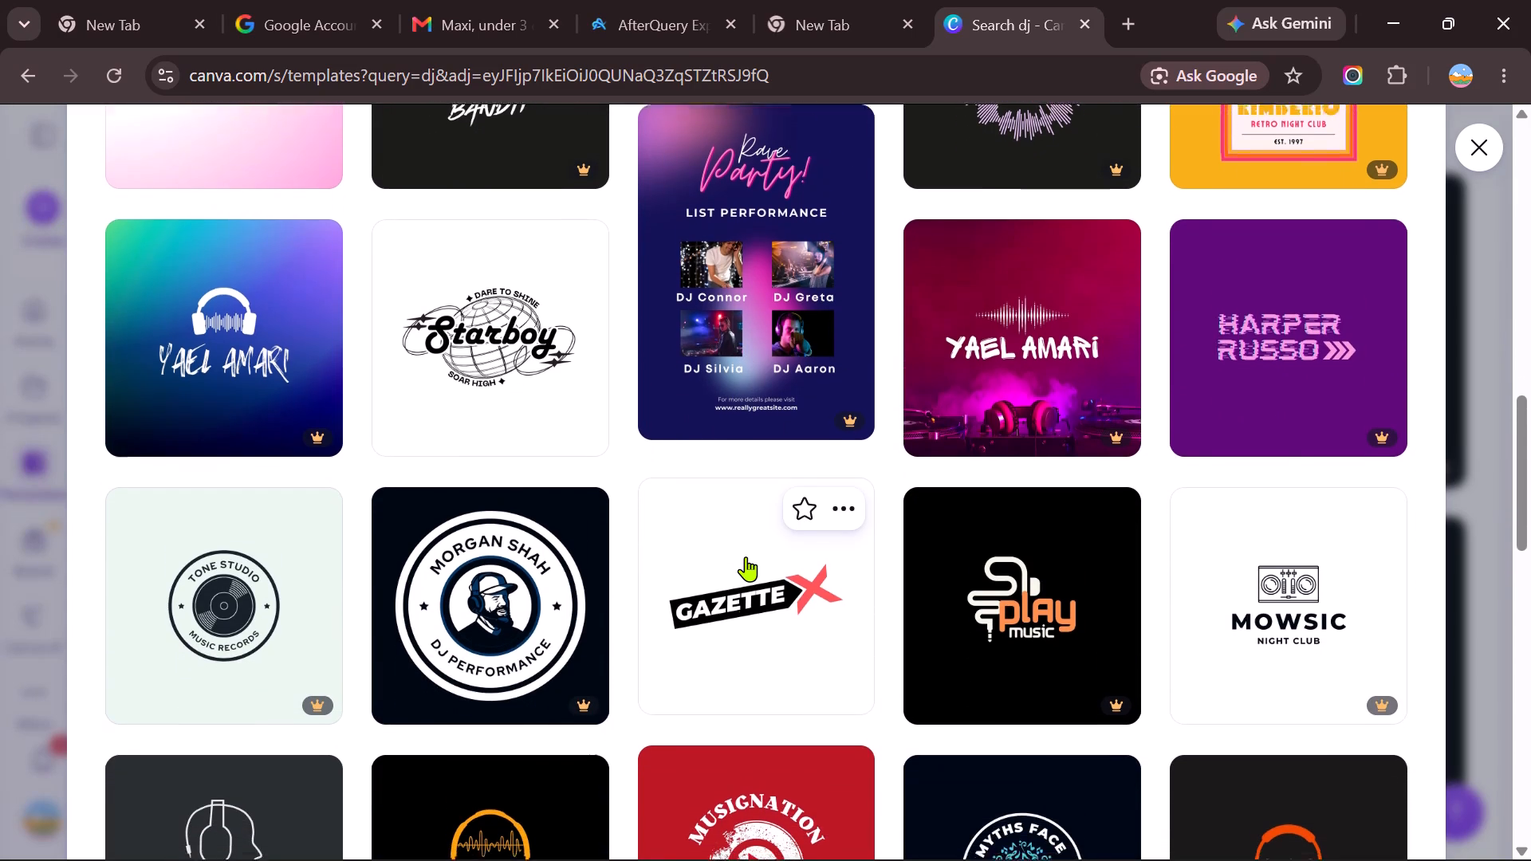
scroll(746, 556, "down", 2)
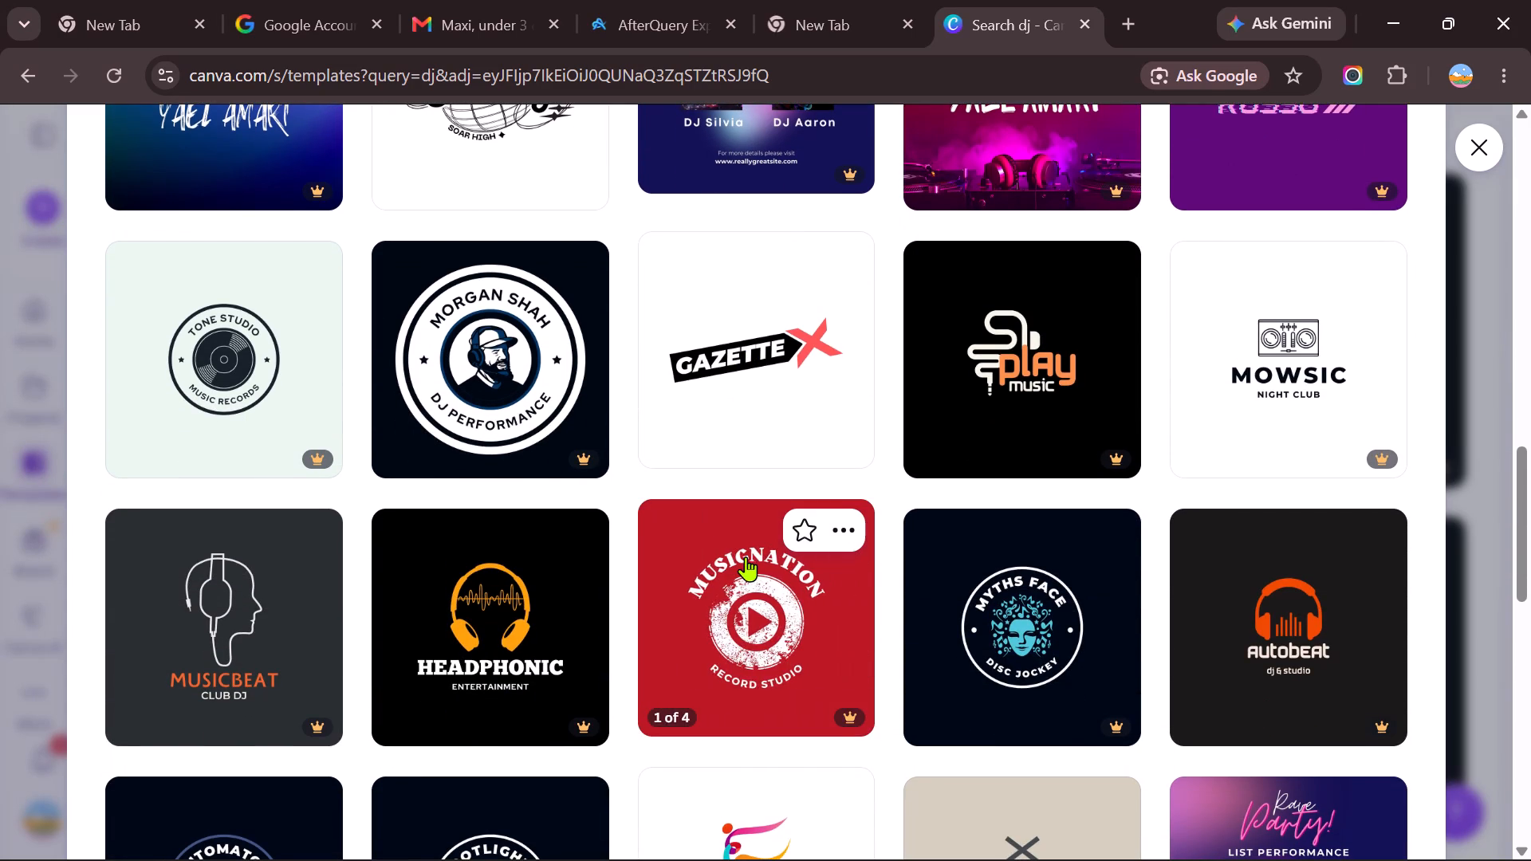
scroll(746, 556, "down", 4)
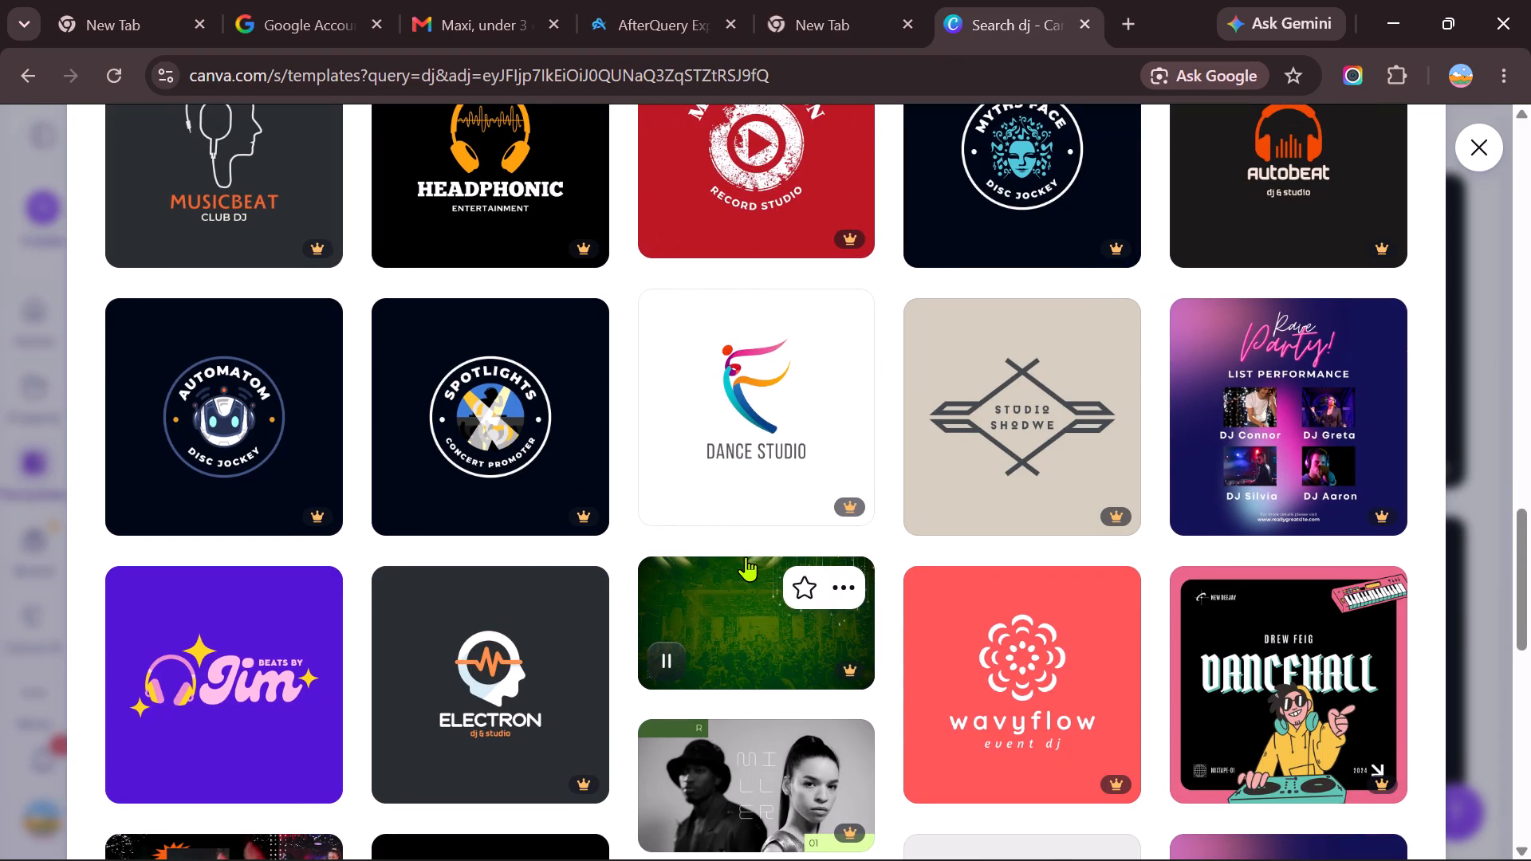
scroll(746, 556, "down", 3)
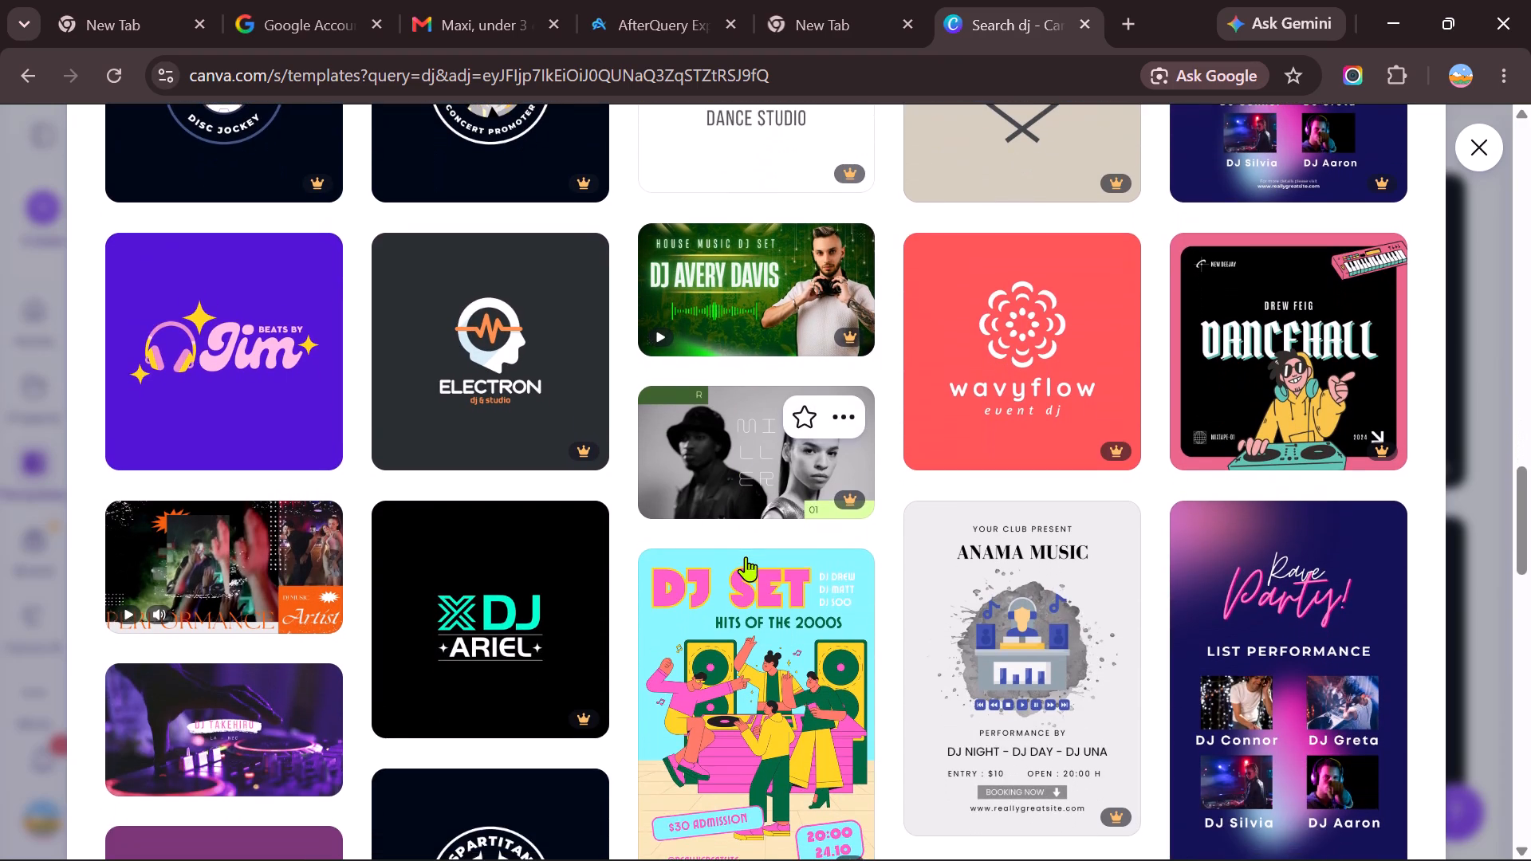
scroll(746, 556, "down", 2)
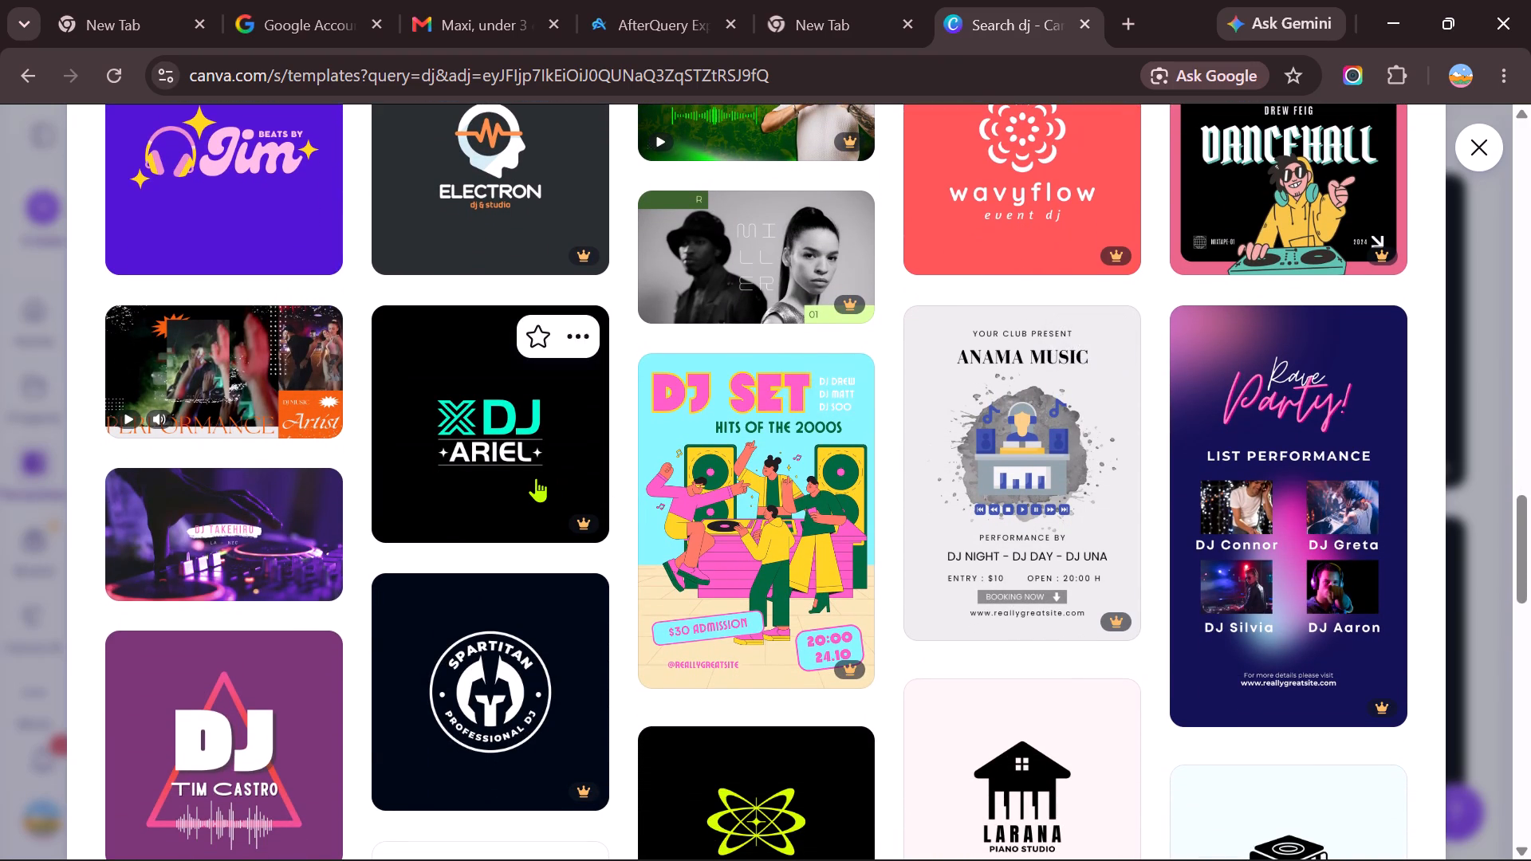
scroll(525, 478, "down", 3)
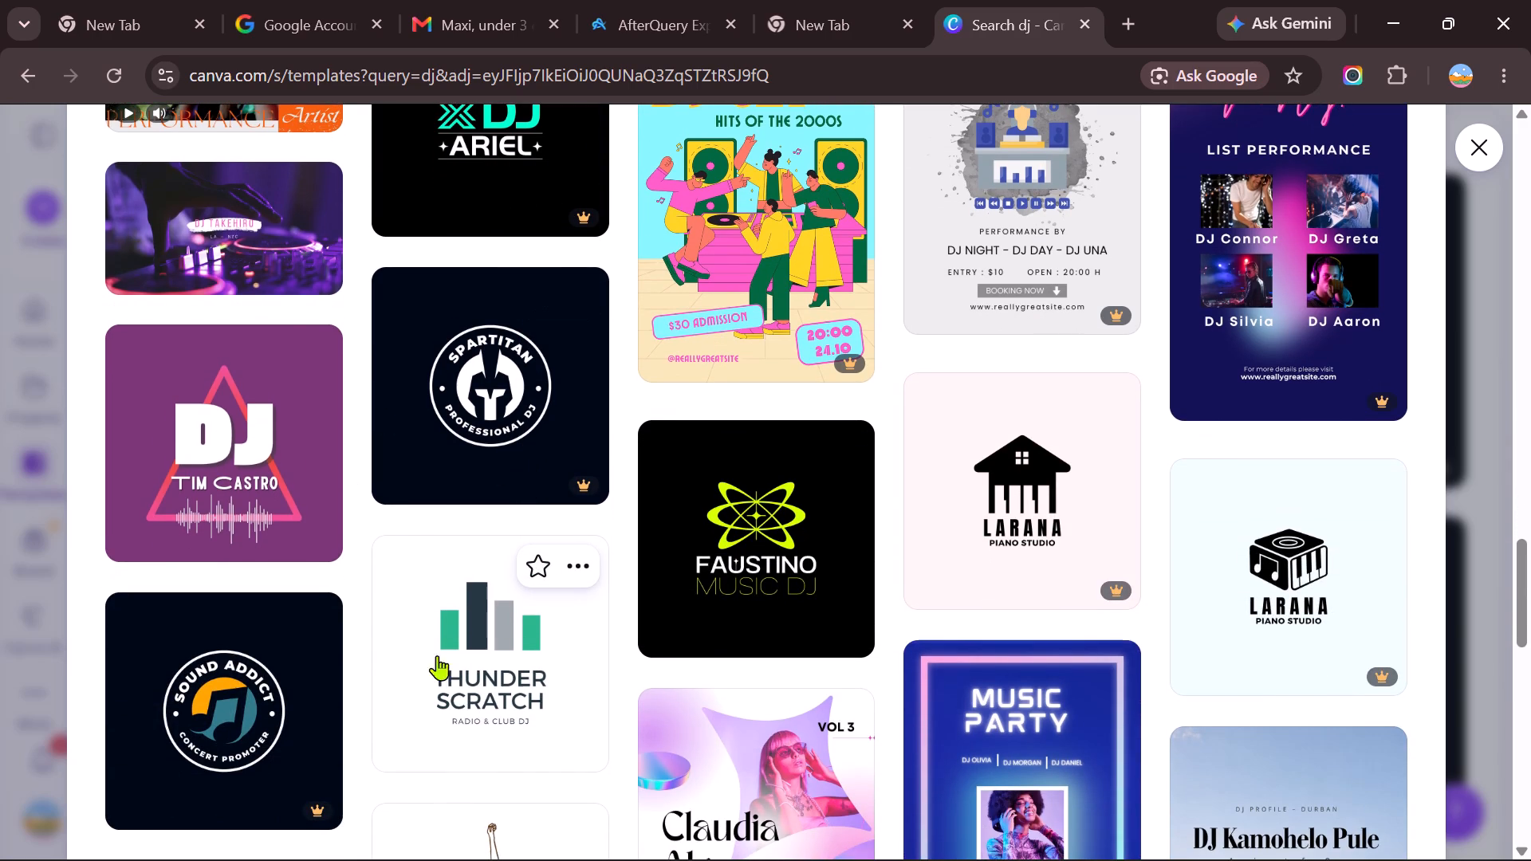
View the purple DJ logo with the pink triangle and sound wave, and examine its similar designs as far as the Lorna Music row.
left_click(274, 450)
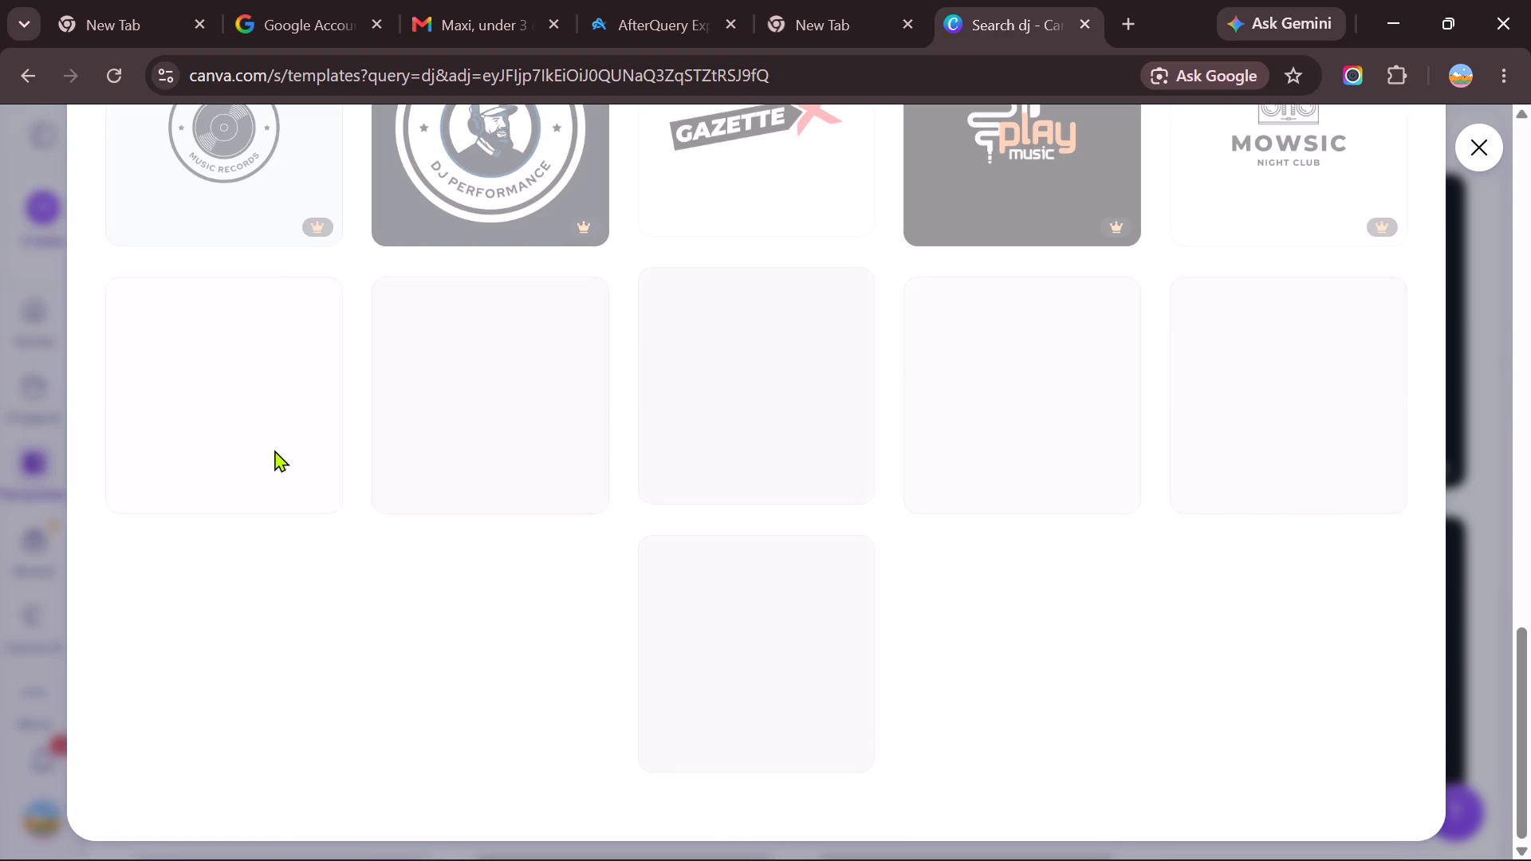
scroll(476, 414, "down", 4)
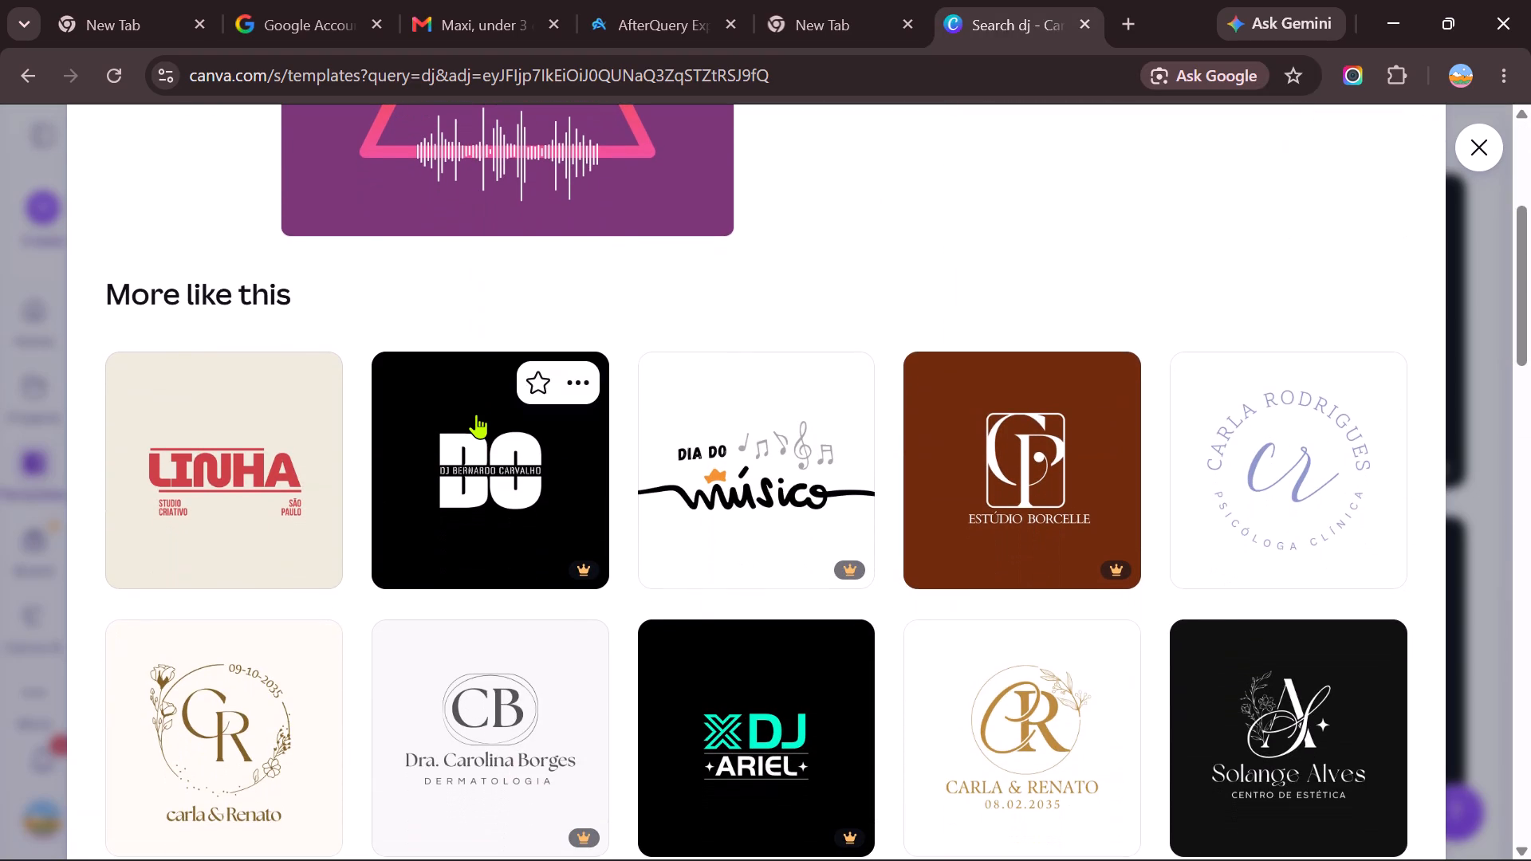
scroll(577, 503, "down", 3)
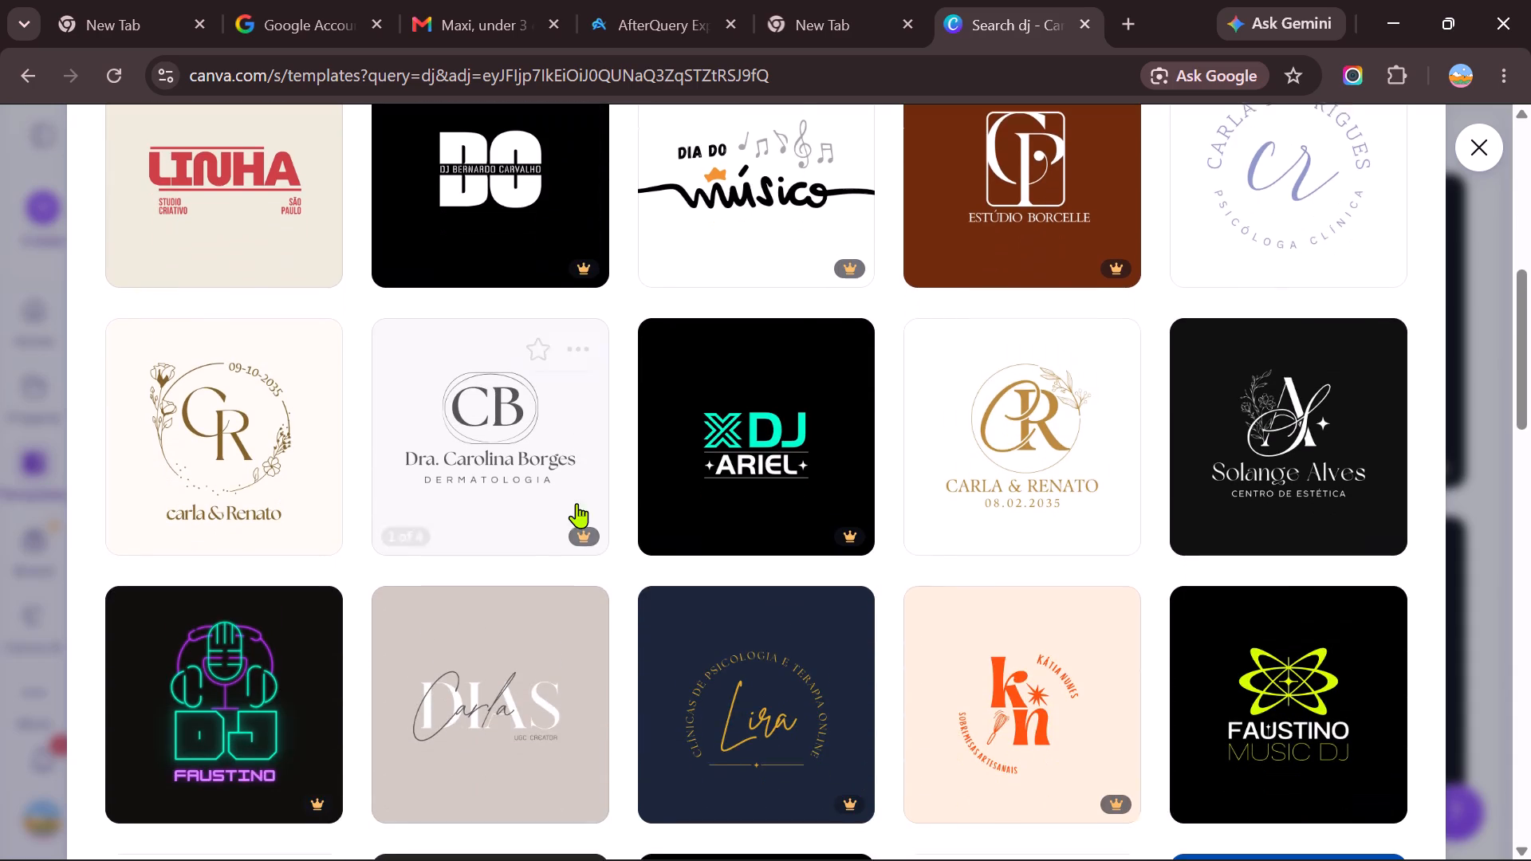
scroll(577, 503, "down", 3)
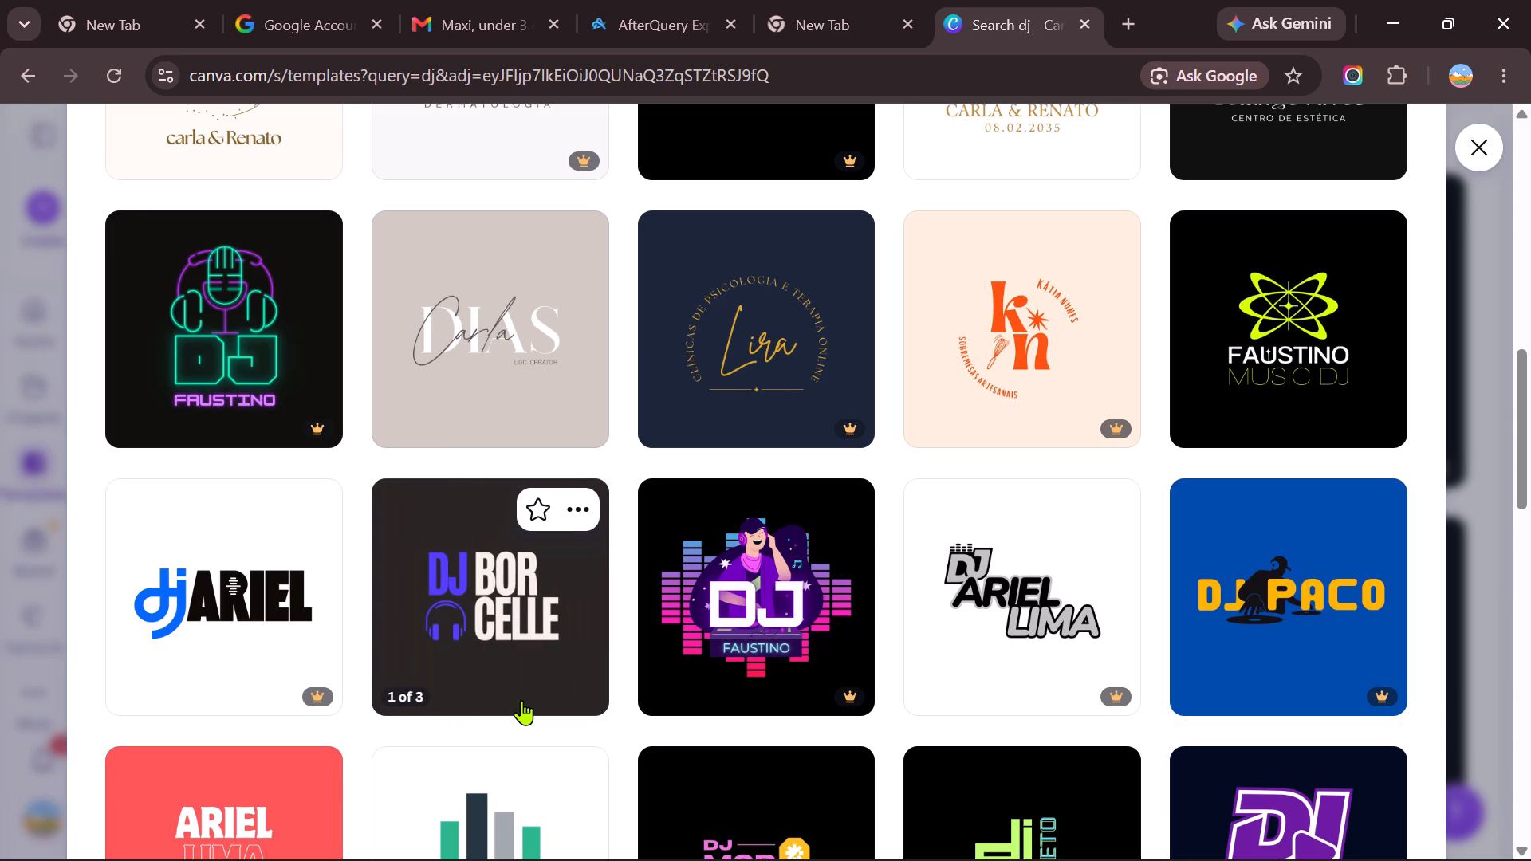
scroll(809, 776, "down", 2)
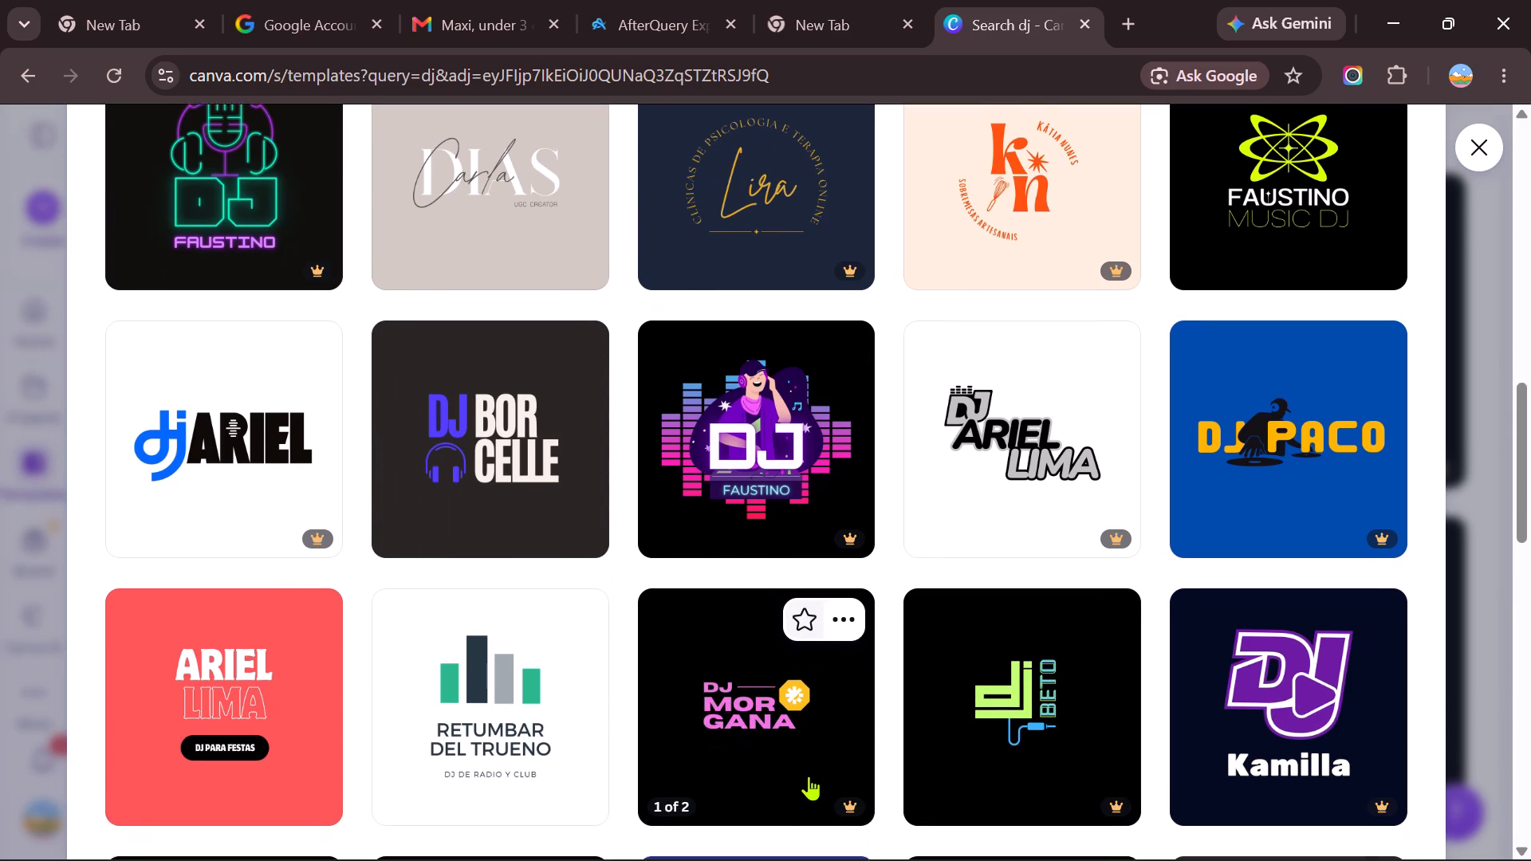
scroll(809, 776, "down", 2)
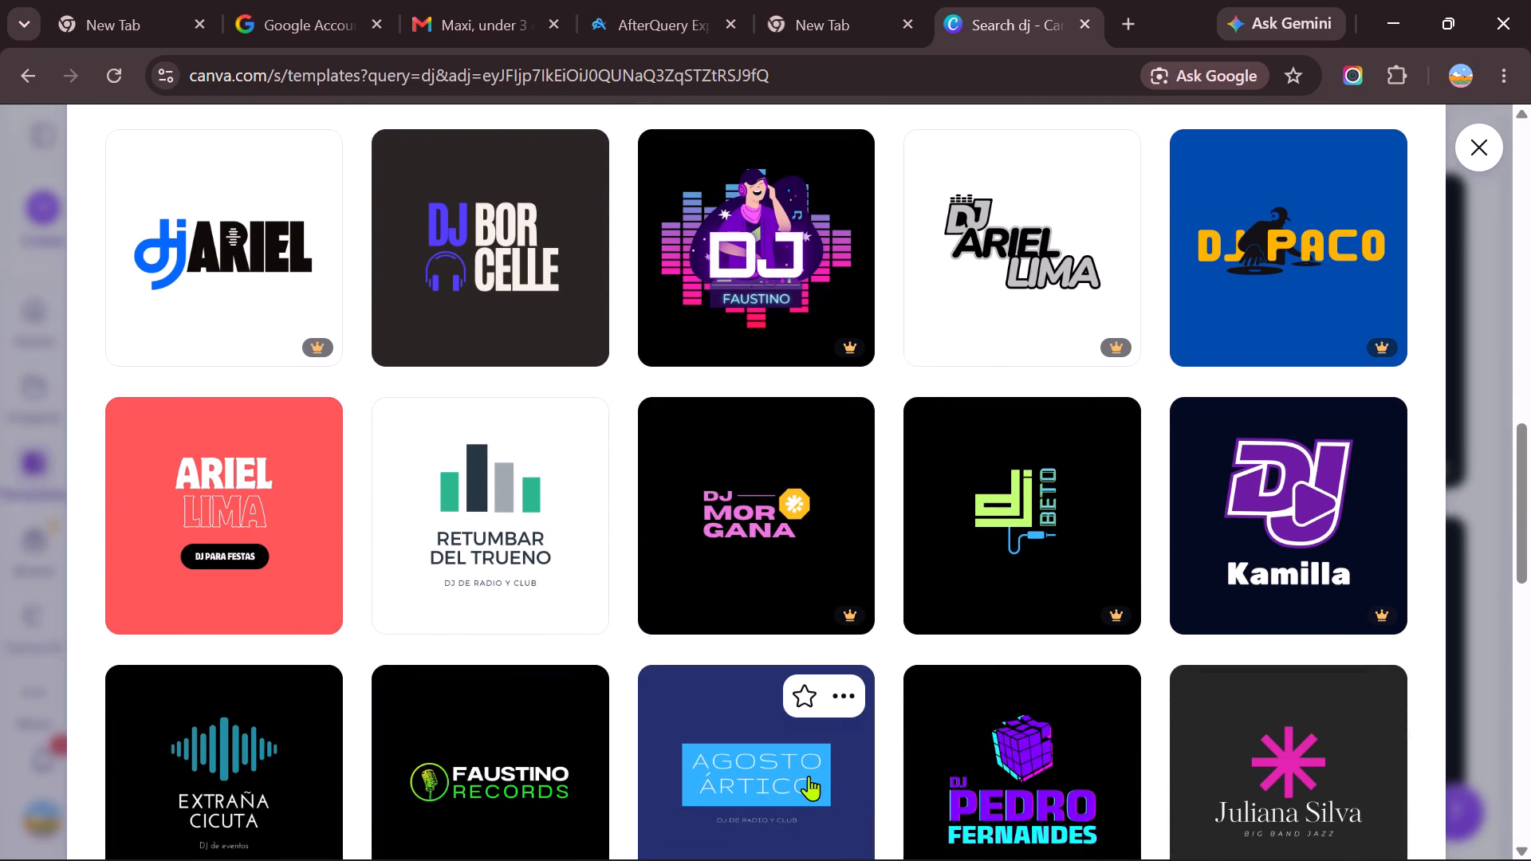
scroll(809, 776, "down", 2)
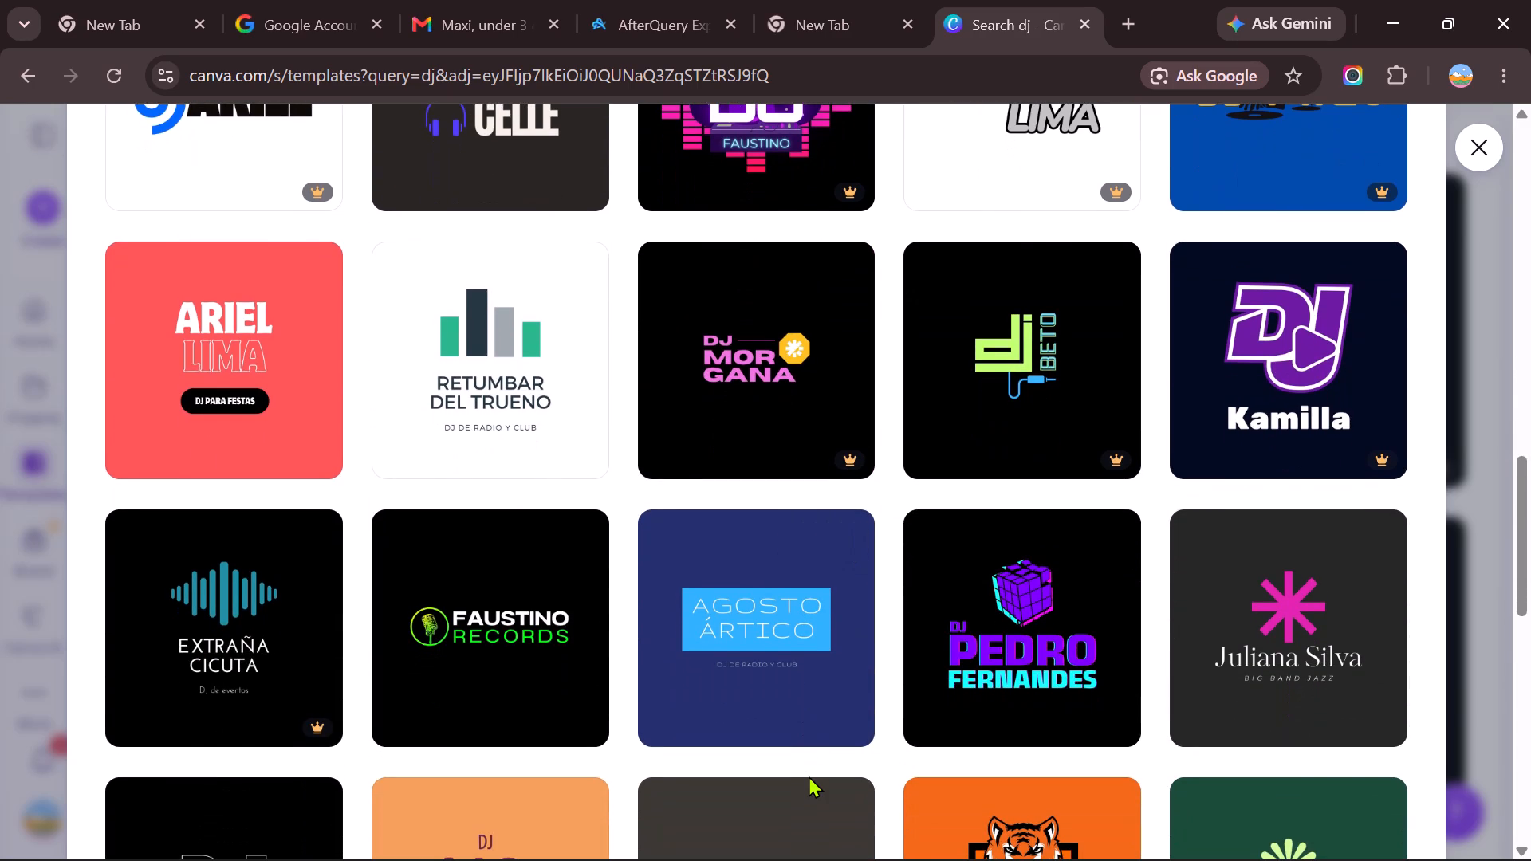
scroll(809, 776, "down", 3)
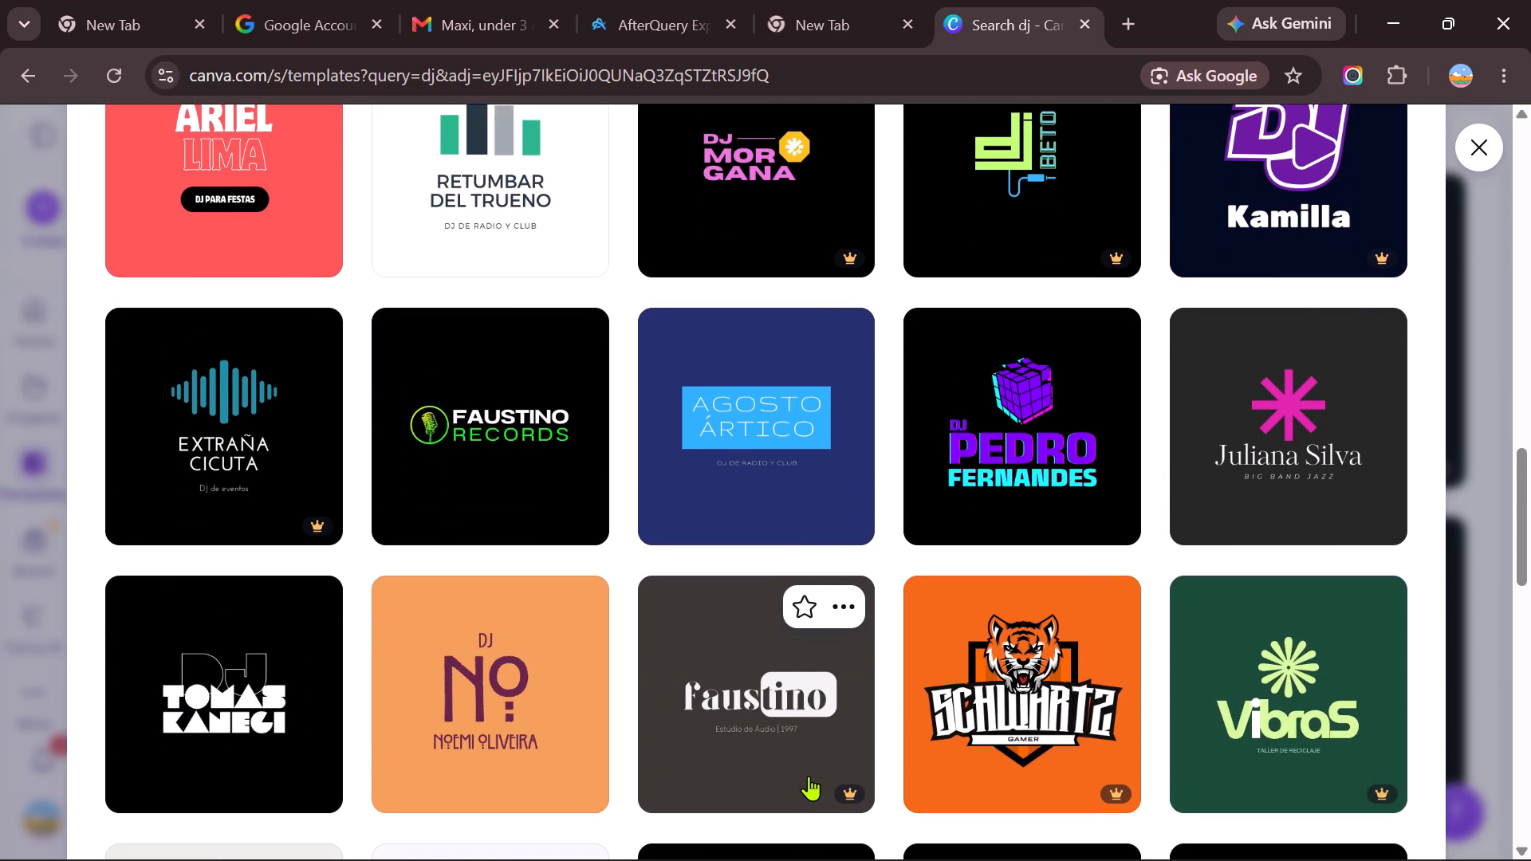
scroll(809, 776, "down", 3)
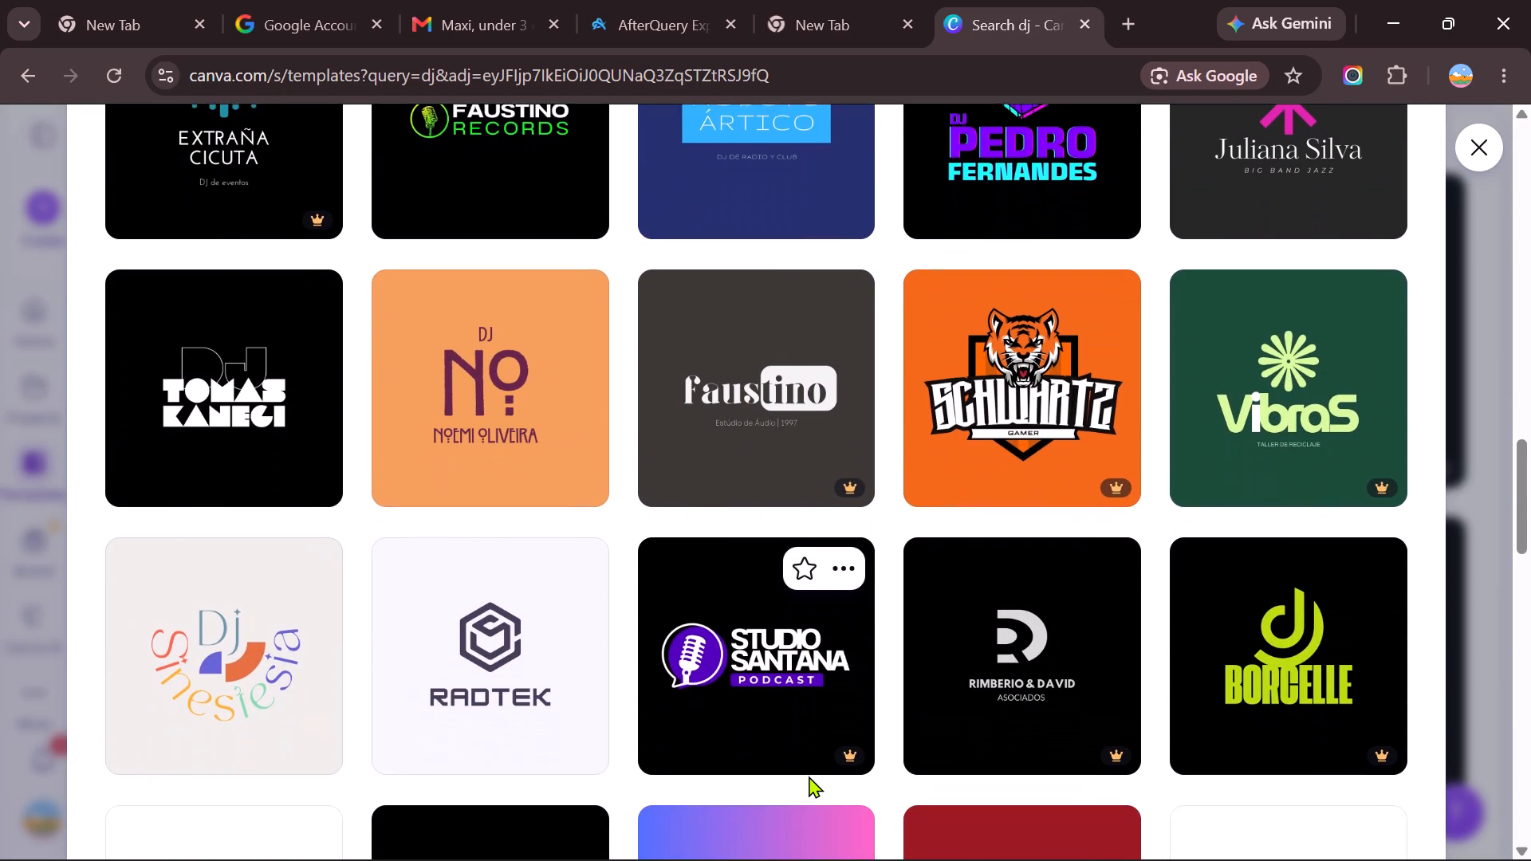
scroll(809, 776, "down", 3)
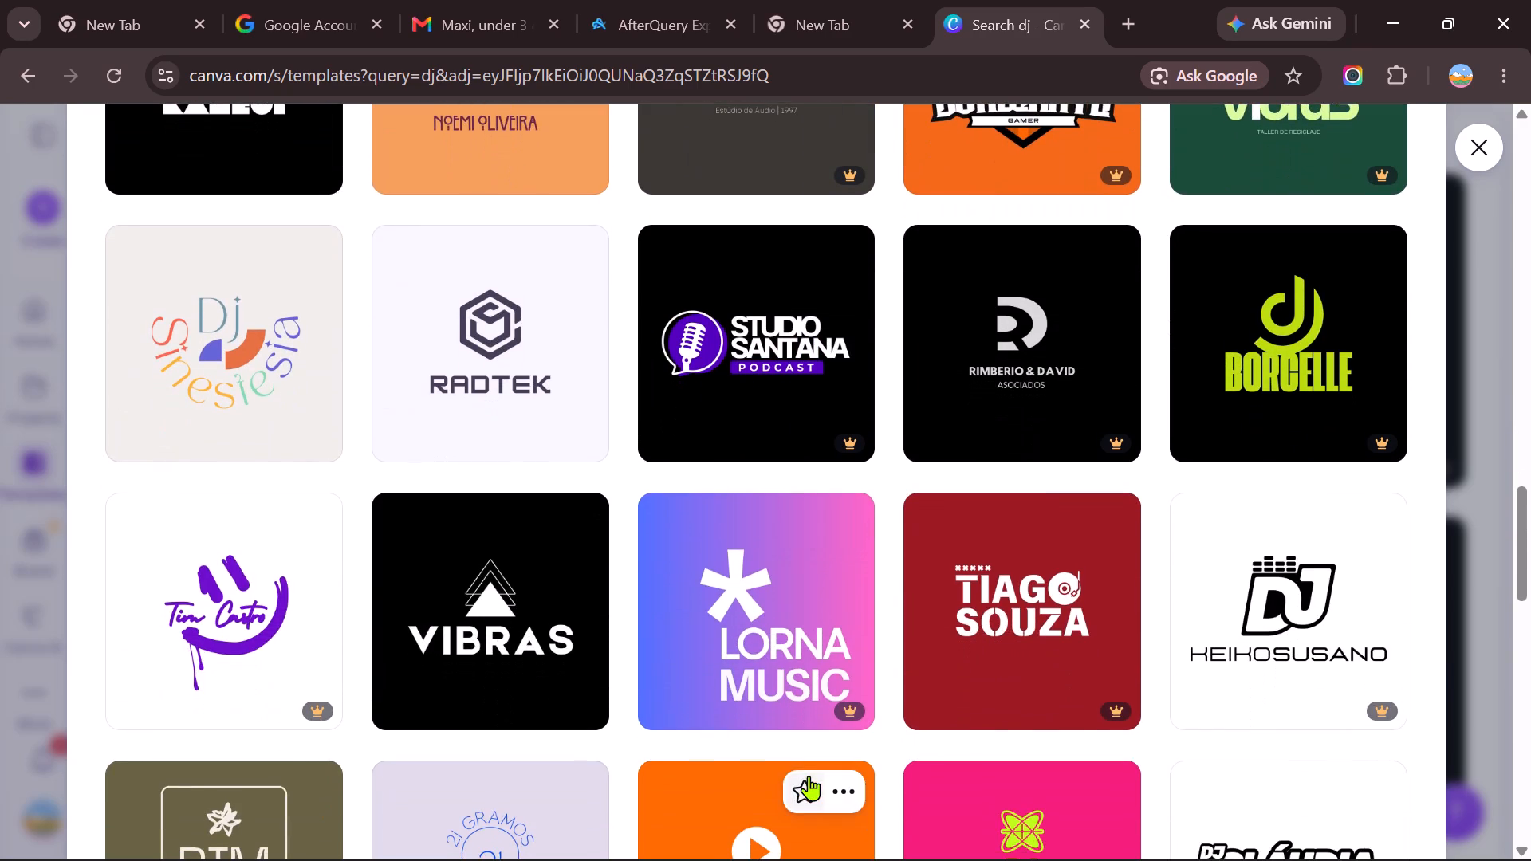
Re-examine the purple DJ triangle logo's similar designs, from the Lorna Music row back up to the Faustino Music DJ logo.
scroll(809, 776, "up", 3)
scroll(809, 776, "down", 3)
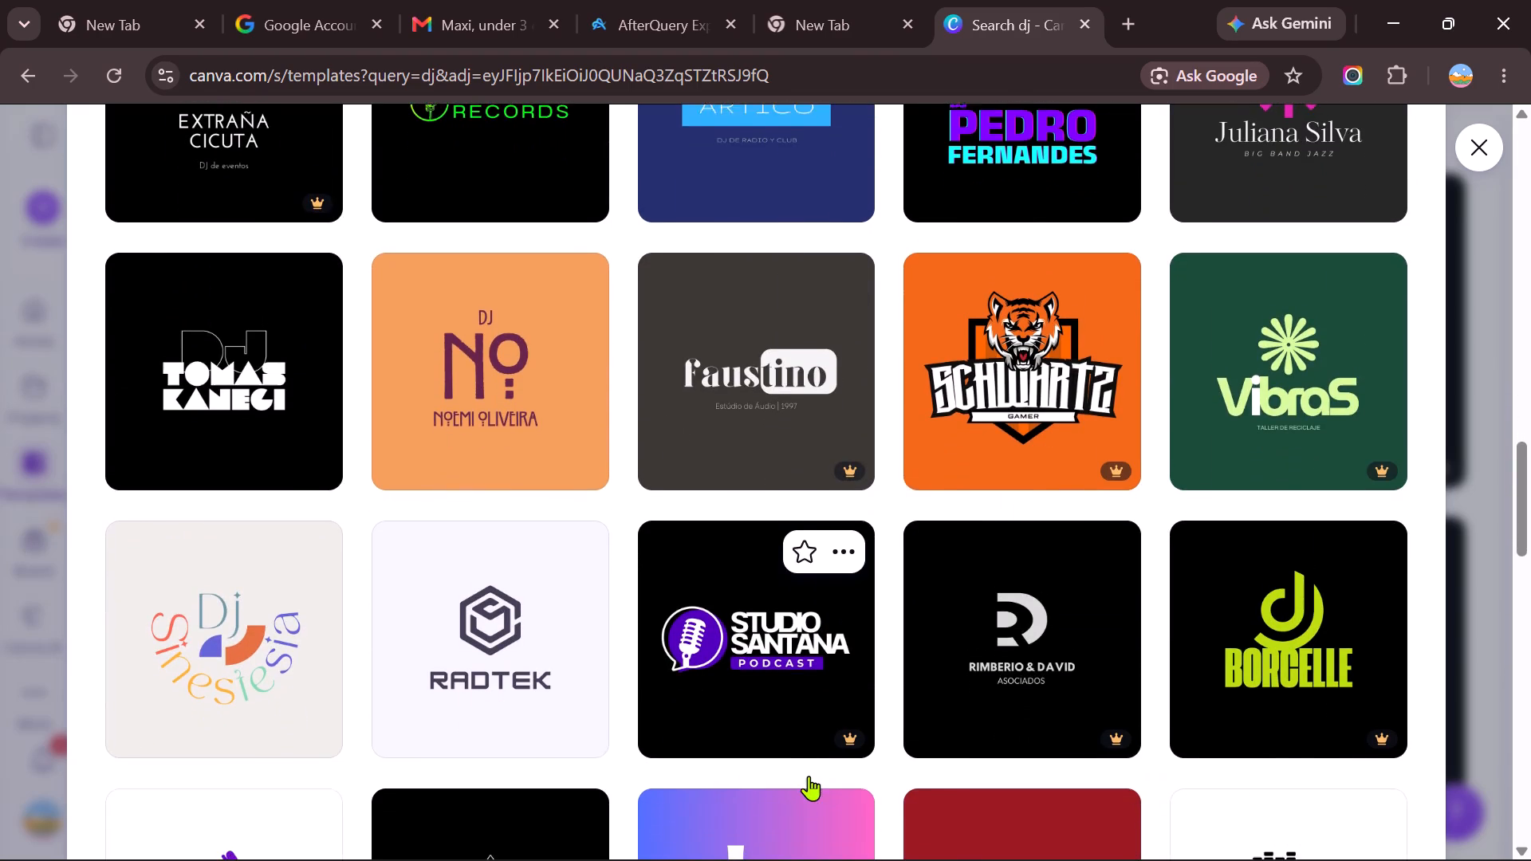
scroll(809, 776, "down", 3)
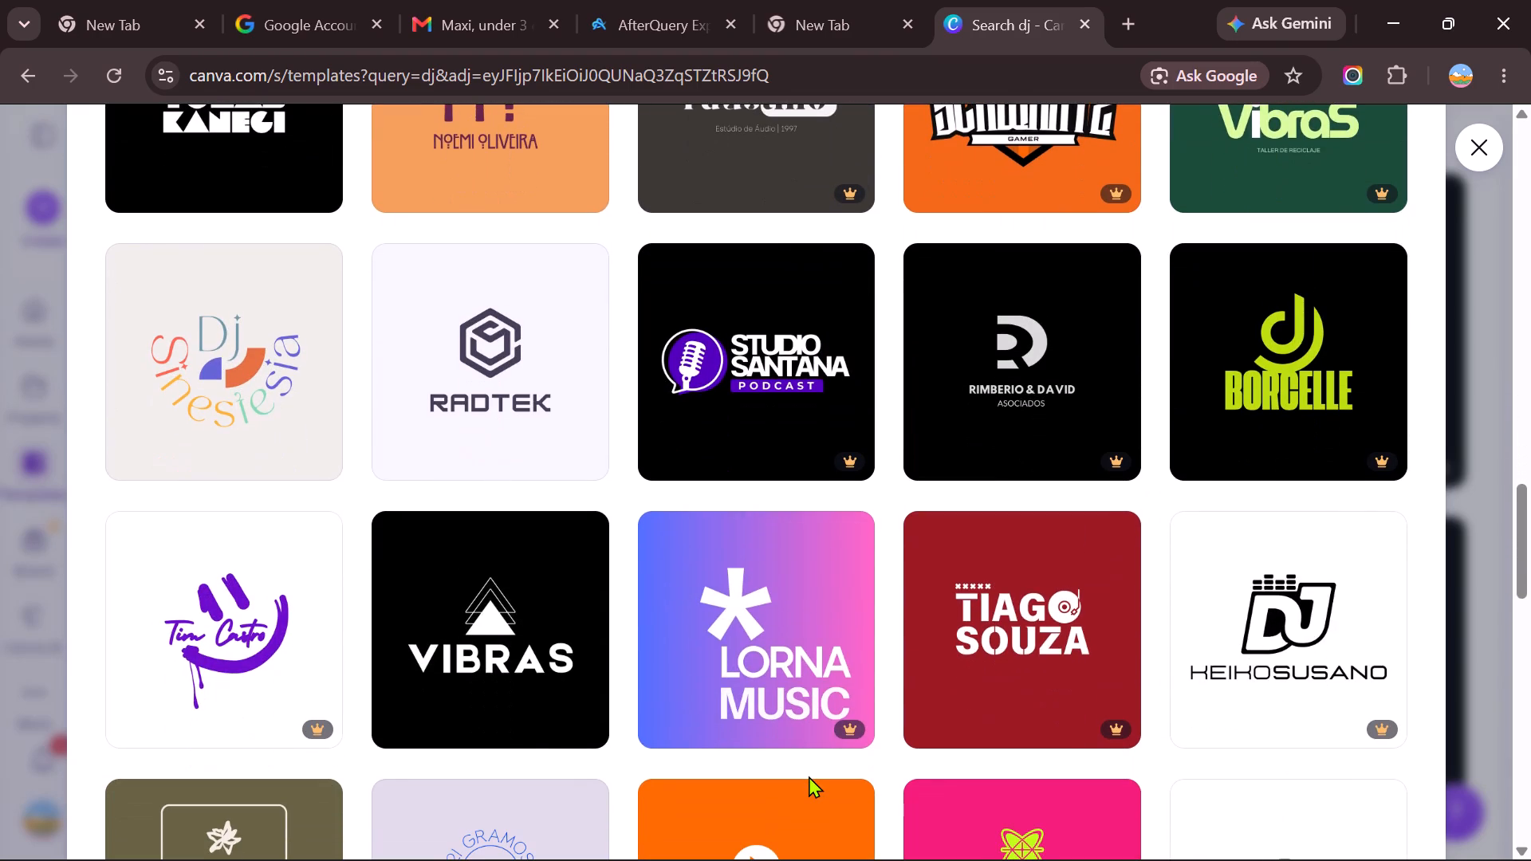
scroll(1249, 692, "up", 2)
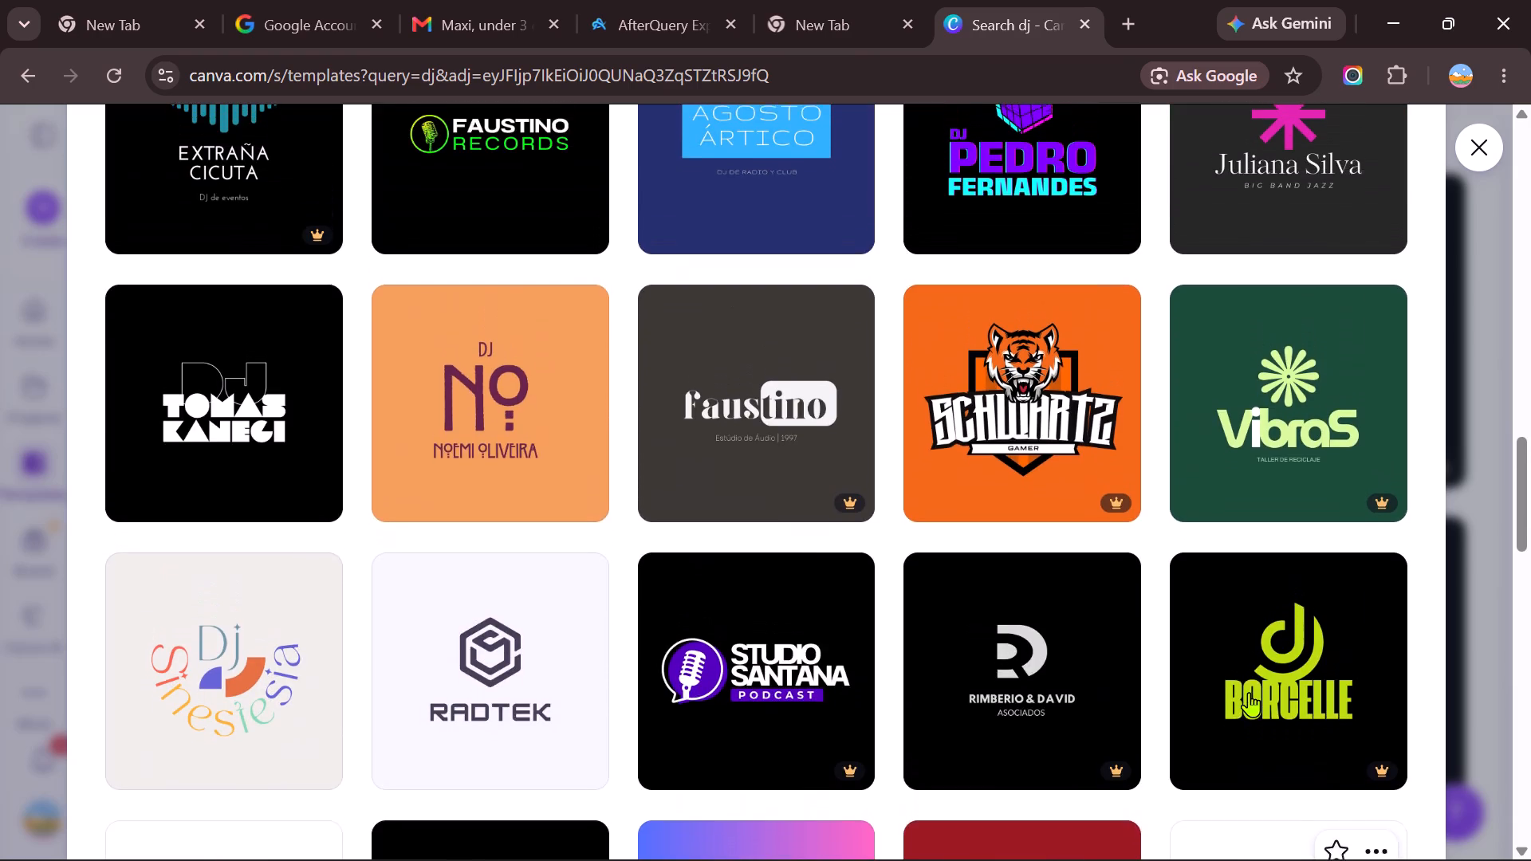
scroll(1249, 692, "up", 5)
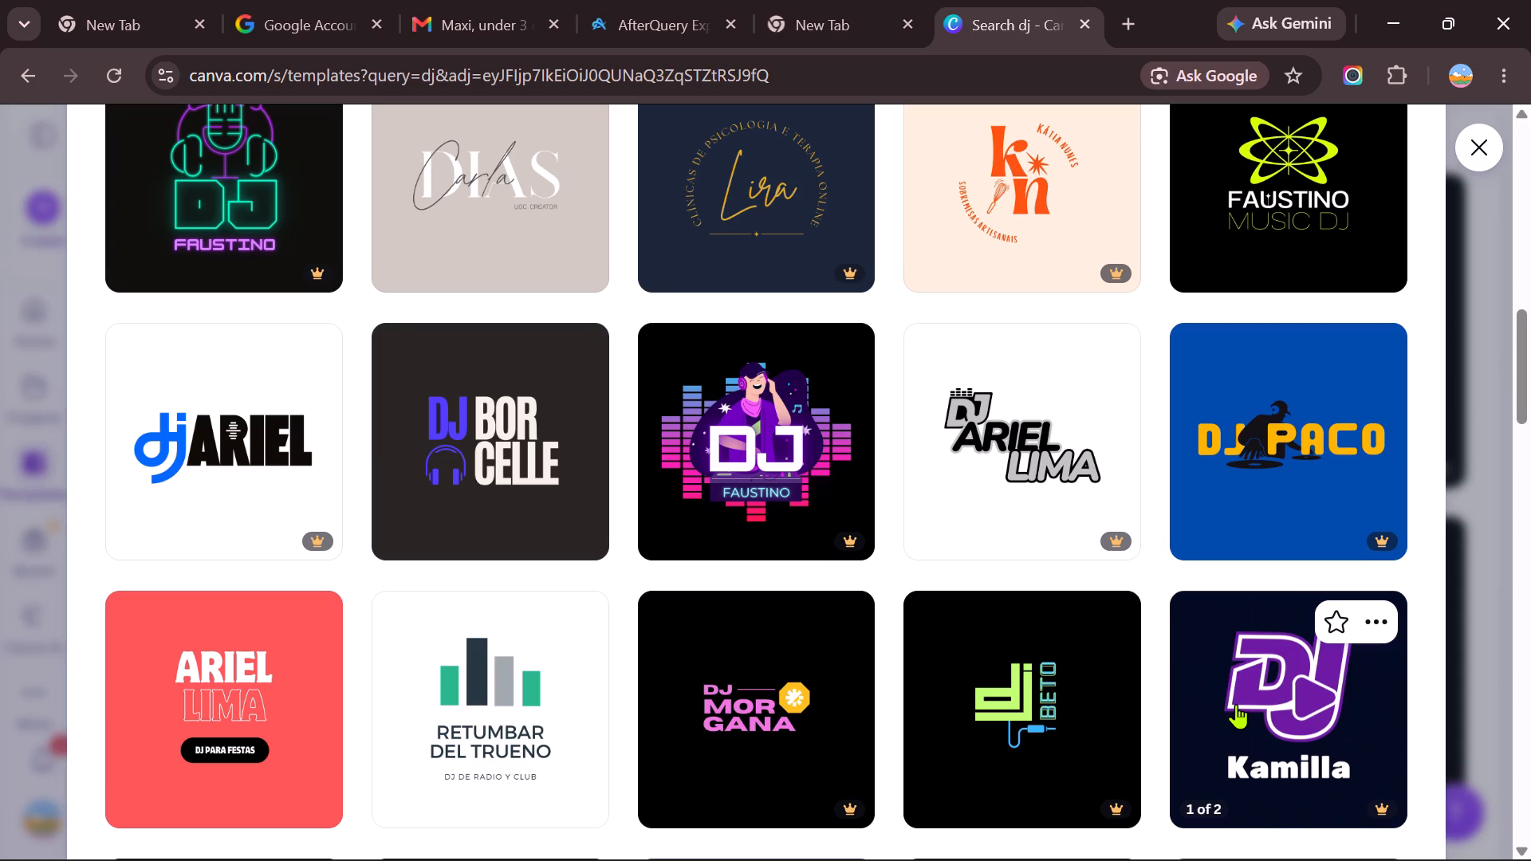
scroll(1236, 704, "down", 1)
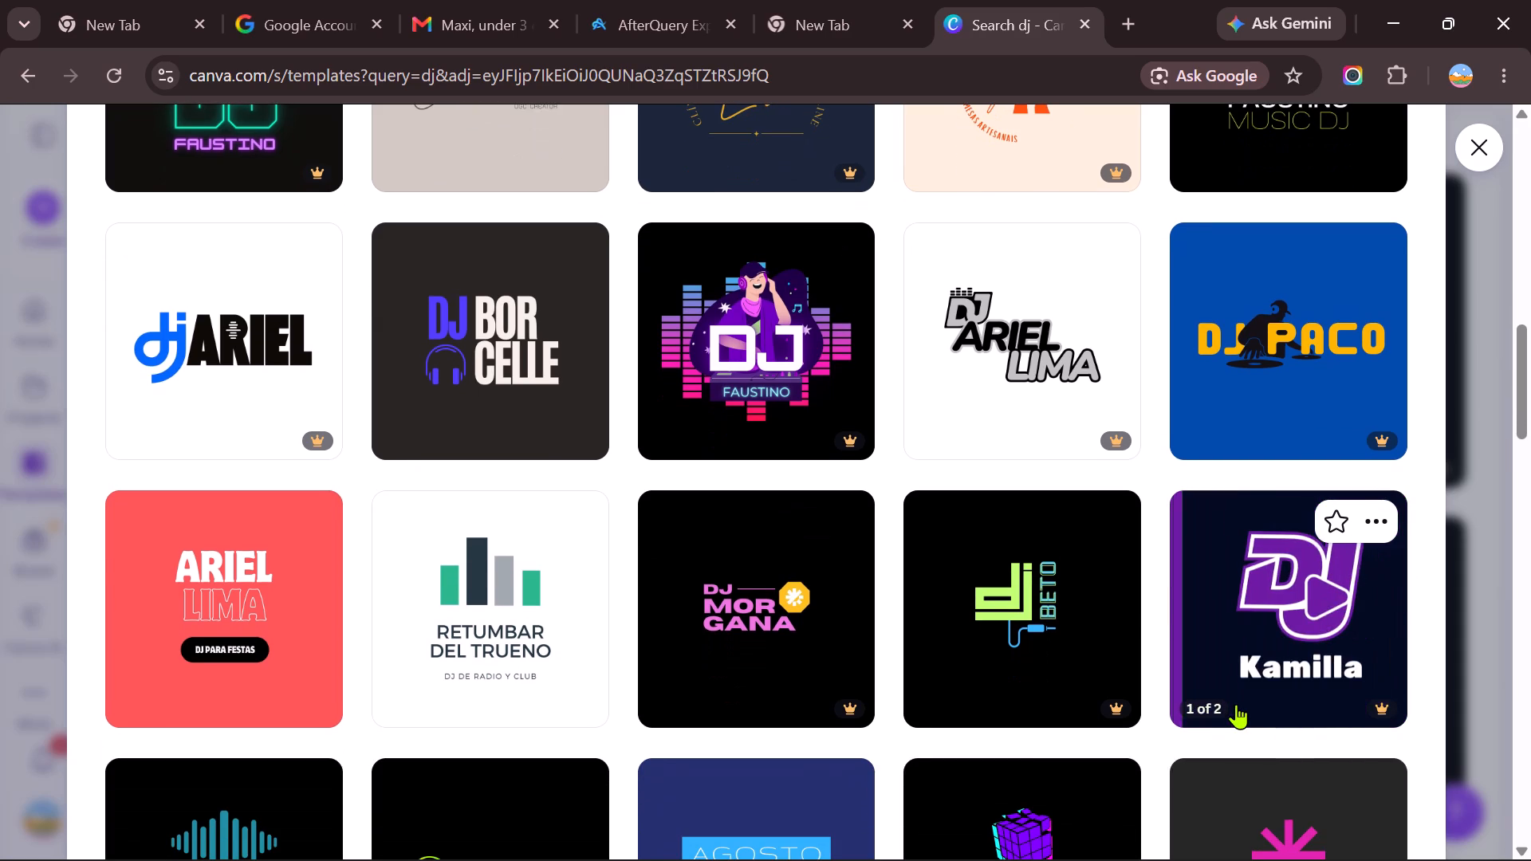
scroll(1251, 651, "up", 1)
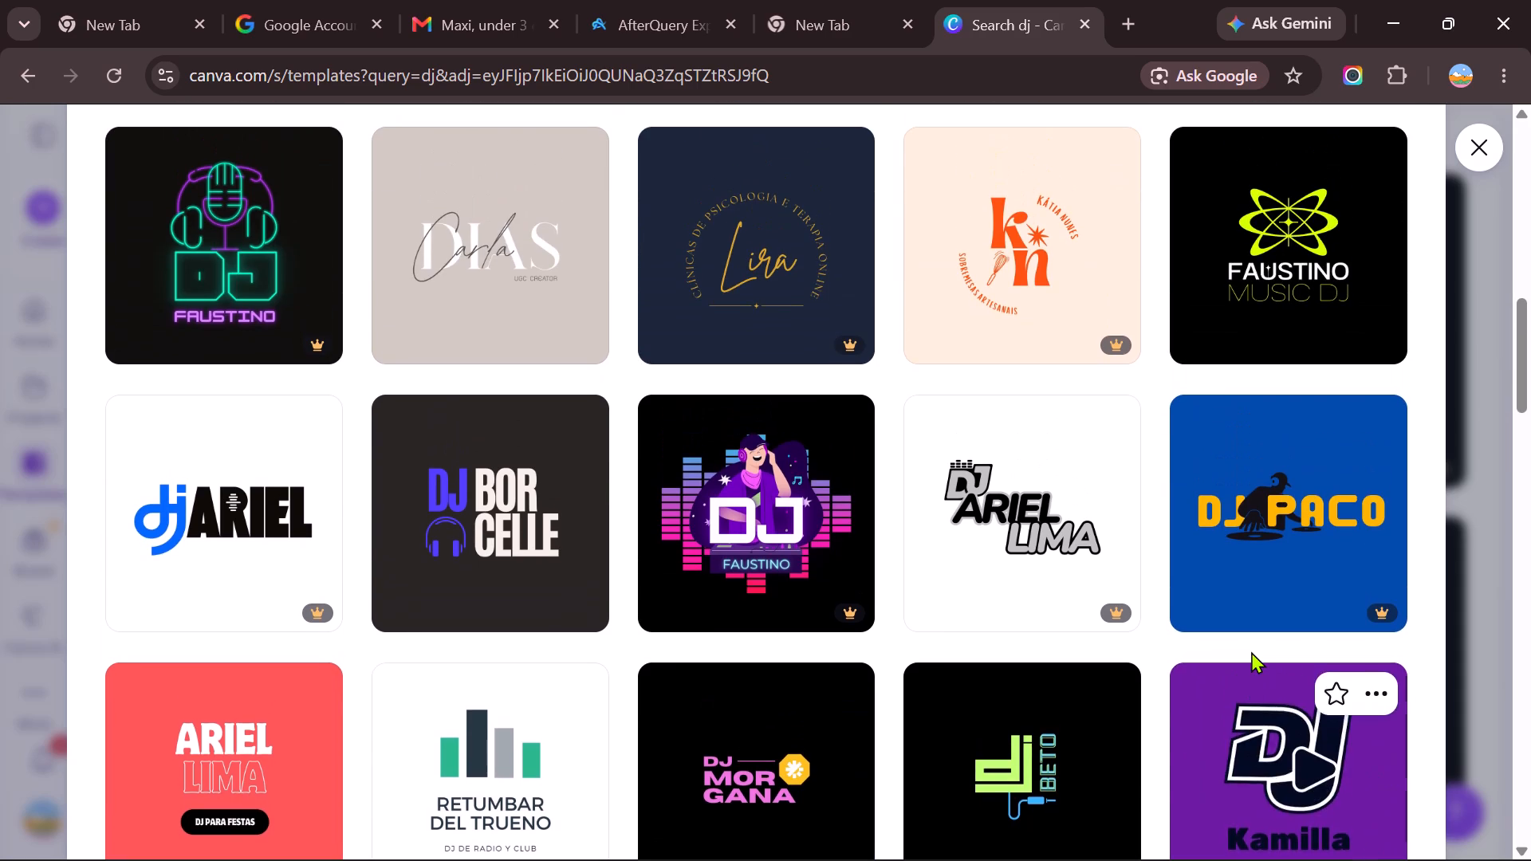
scroll(1251, 651, "up", 2)
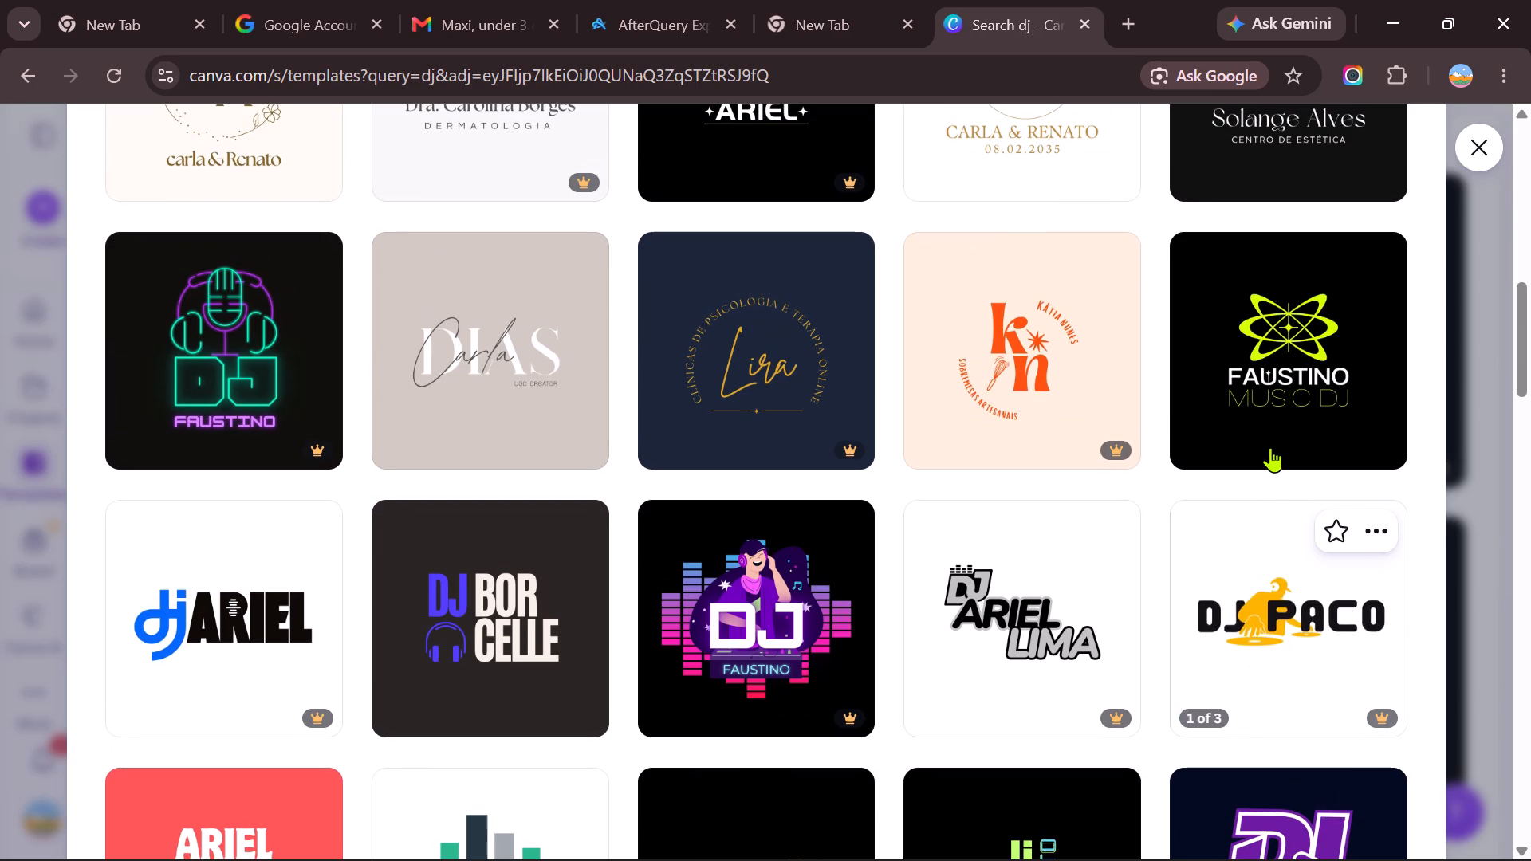
View the Faustino Music DJ logo template and examine its similar designs, as far as the Fiesta Techno and DJ Riga designs.
left_click(1261, 399)
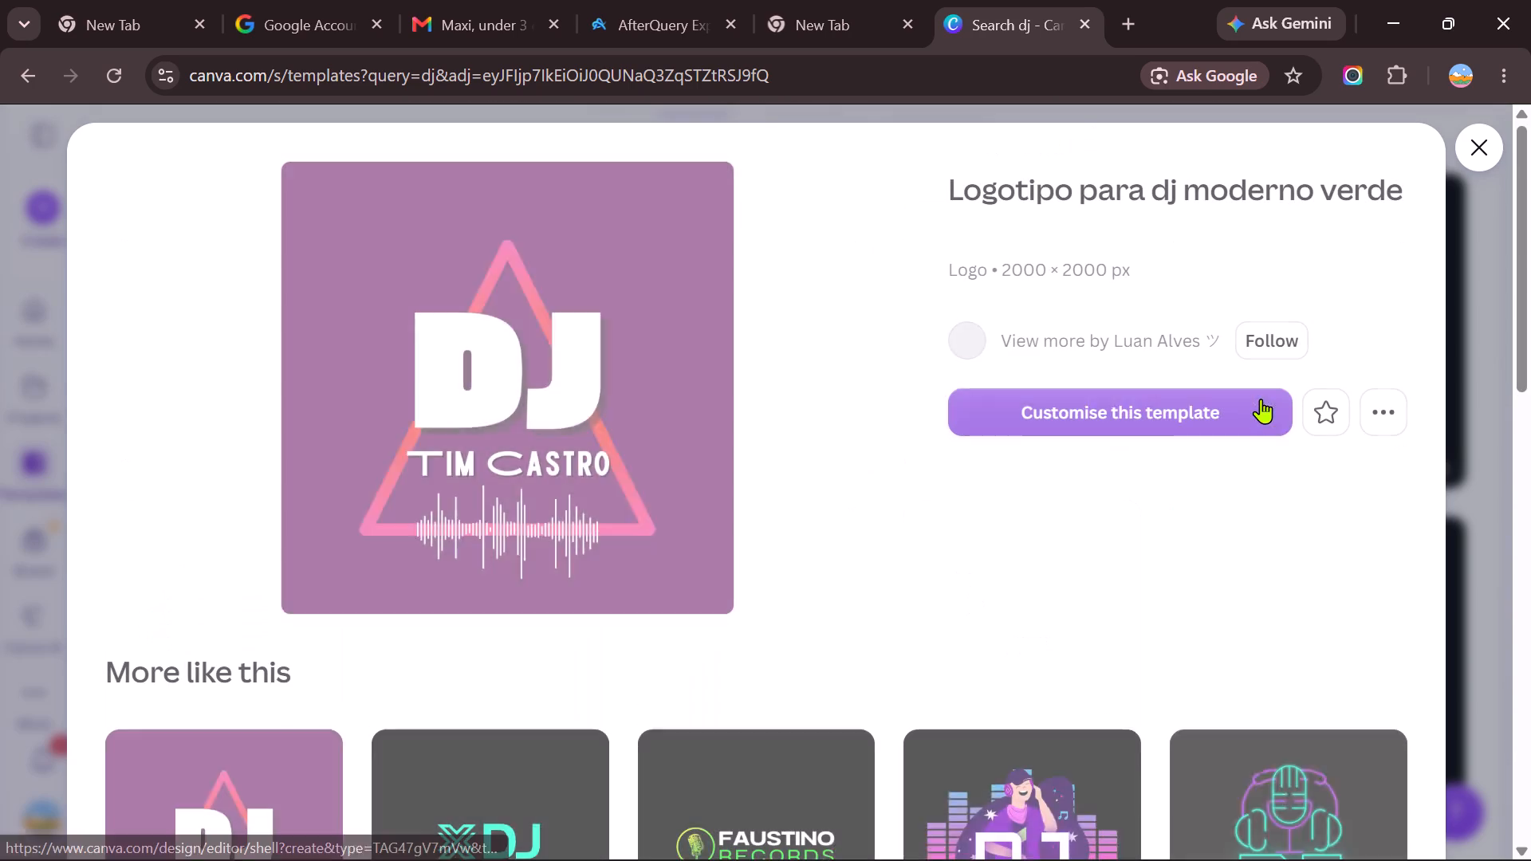
scroll(1001, 502, "down", 3)
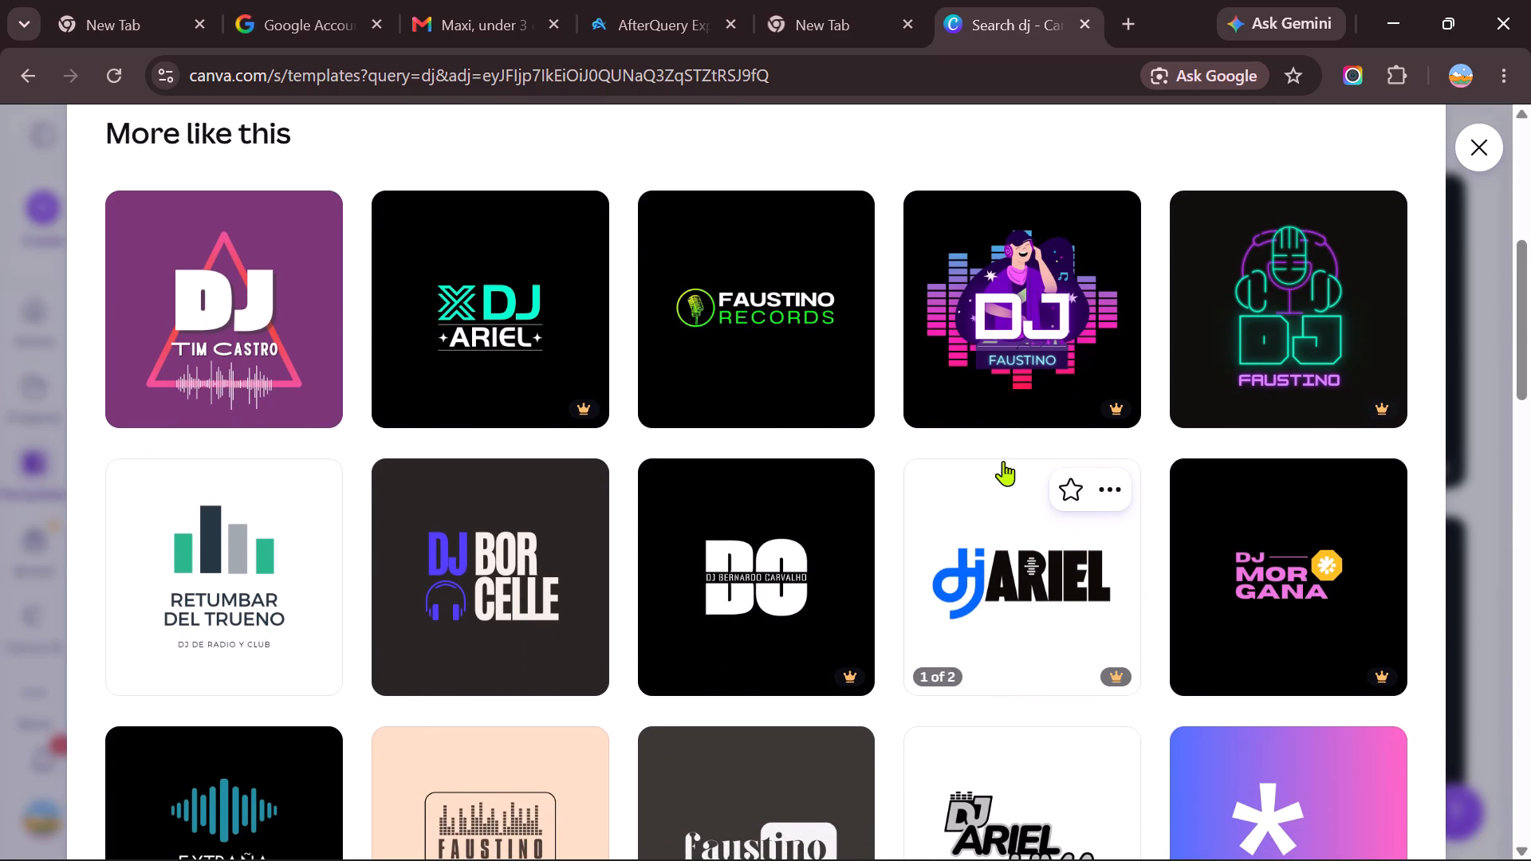
scroll(1006, 409, "down", 5)
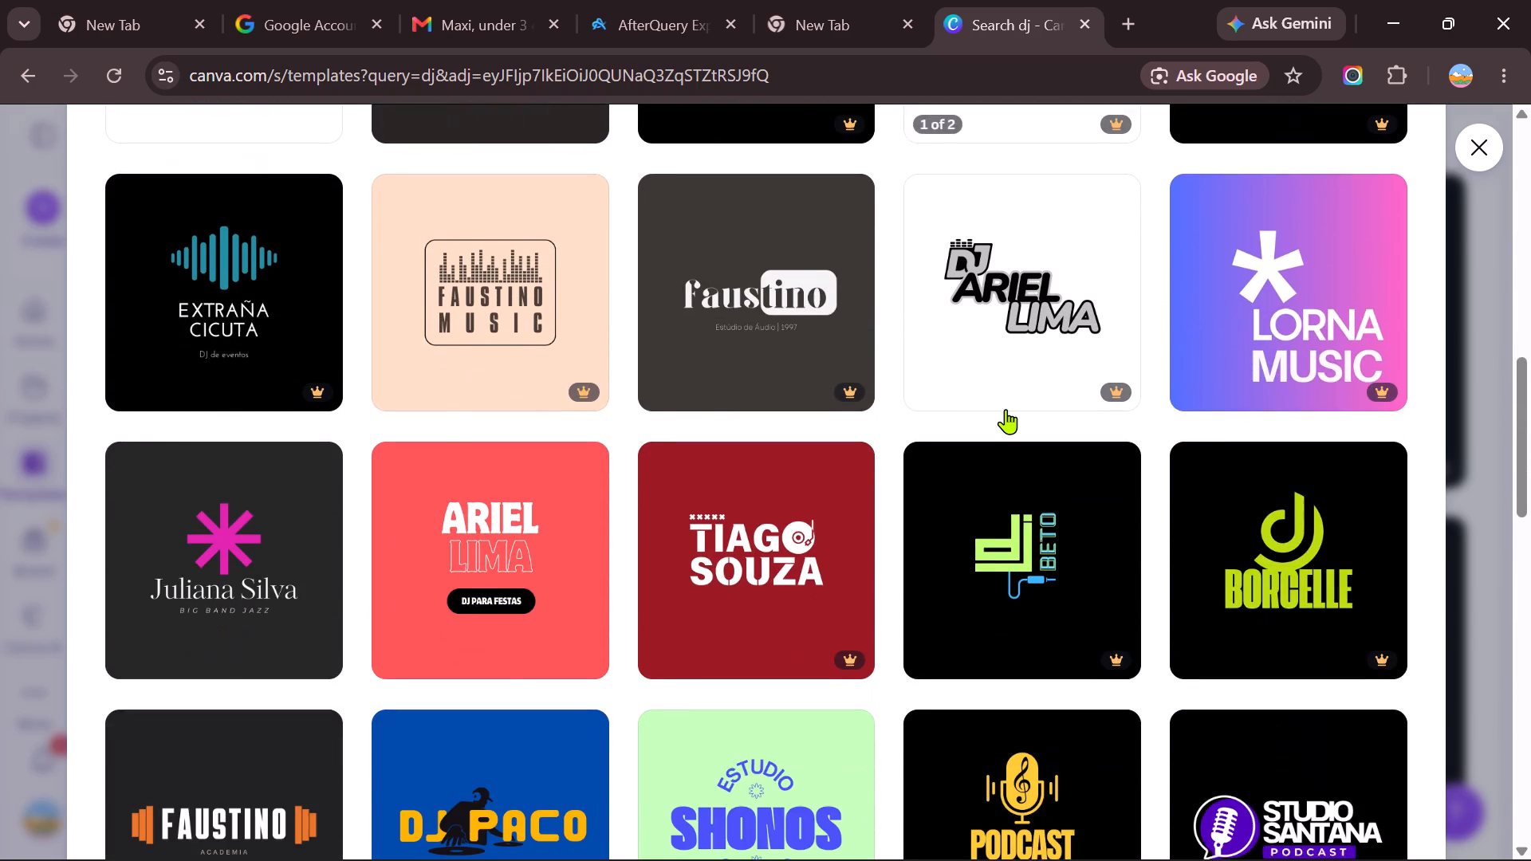
scroll(1006, 409, "down", 2)
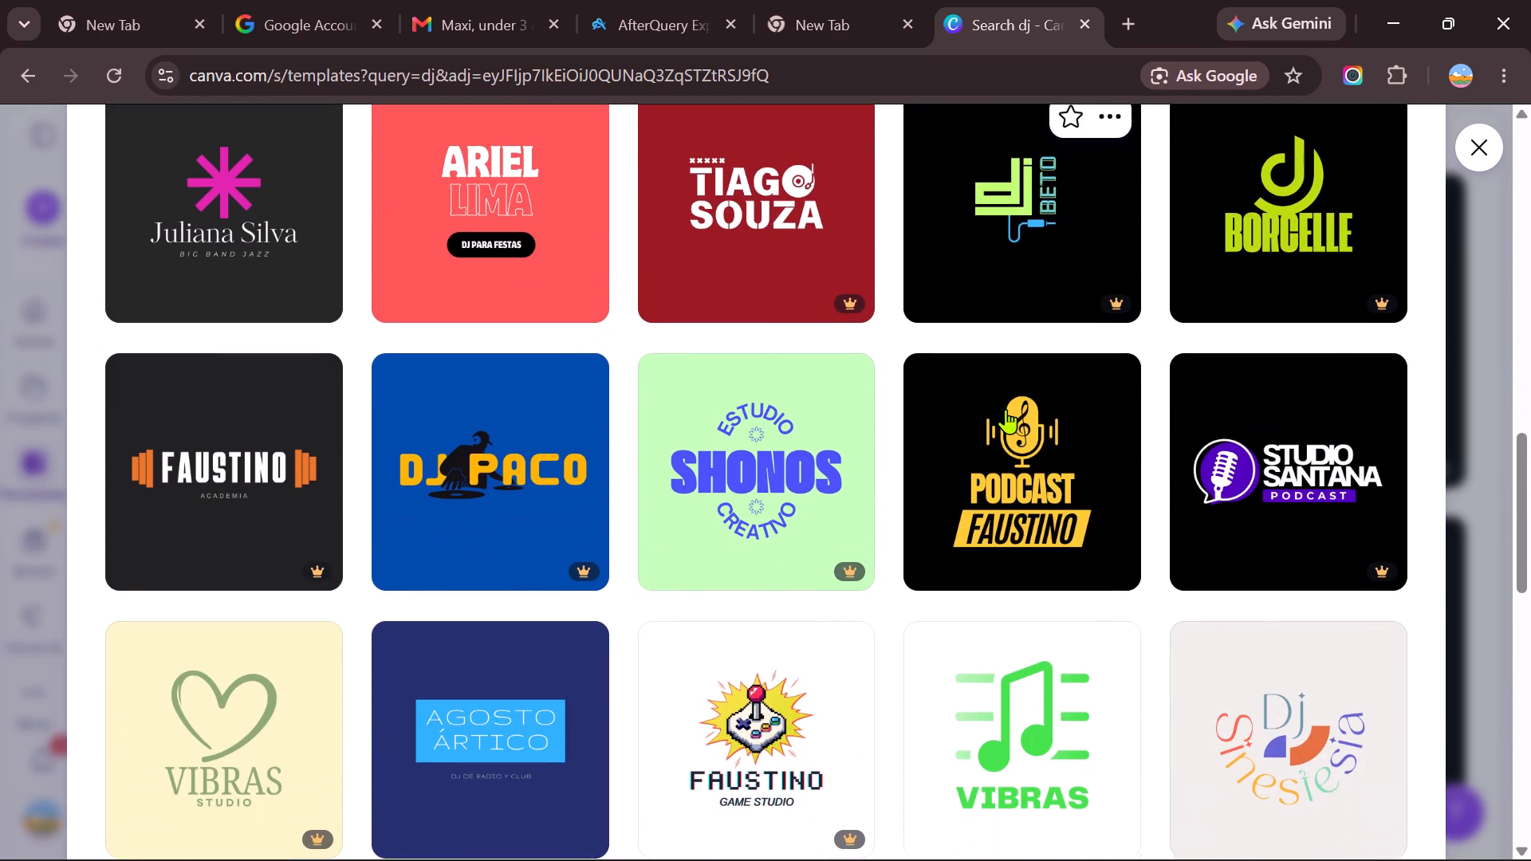
scroll(1006, 409, "down", 2)
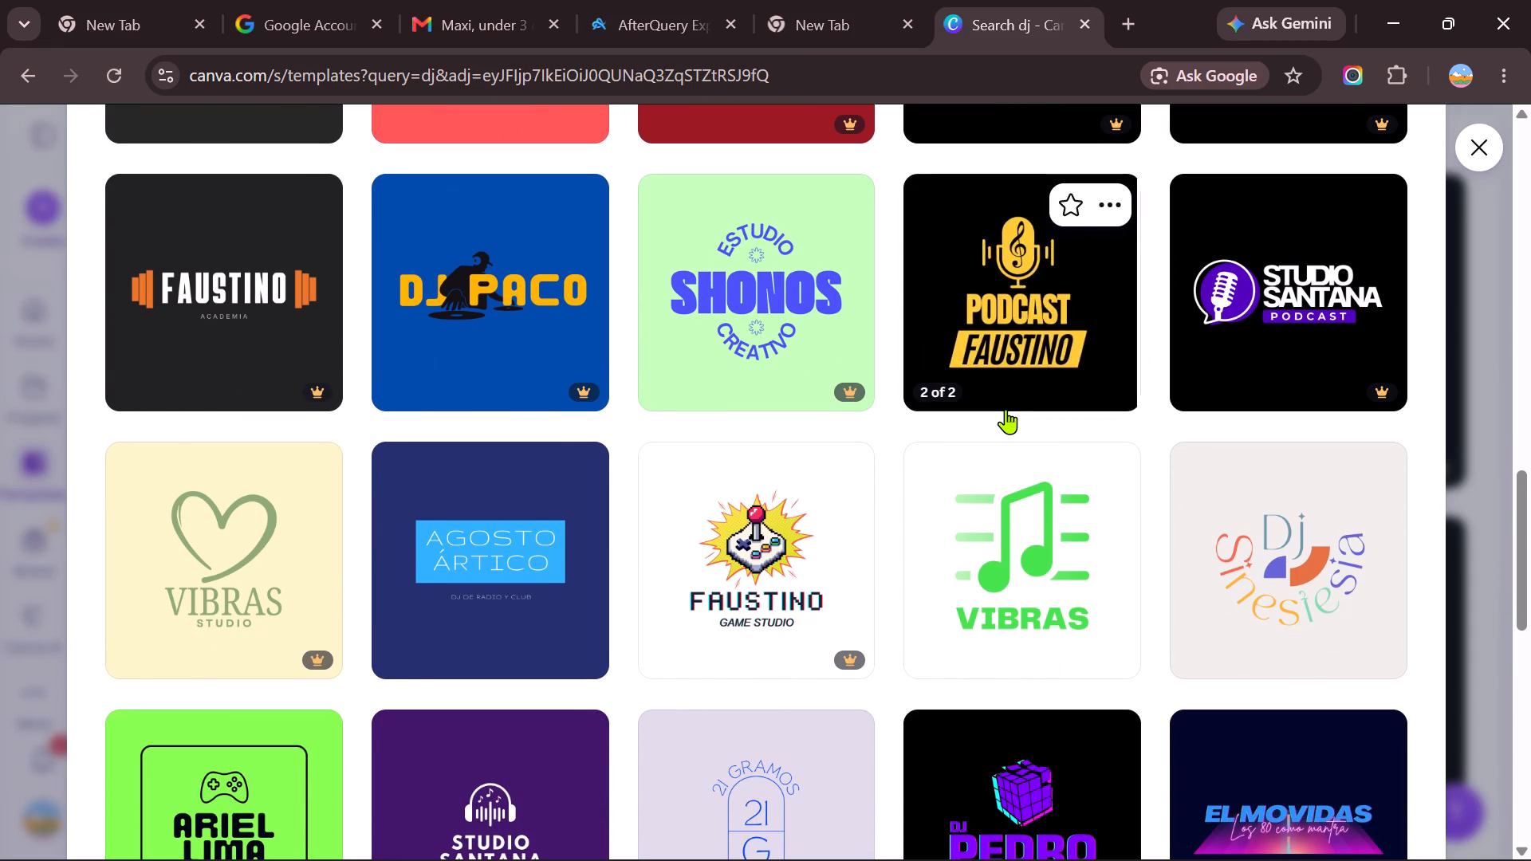
scroll(1006, 409, "down", 1)
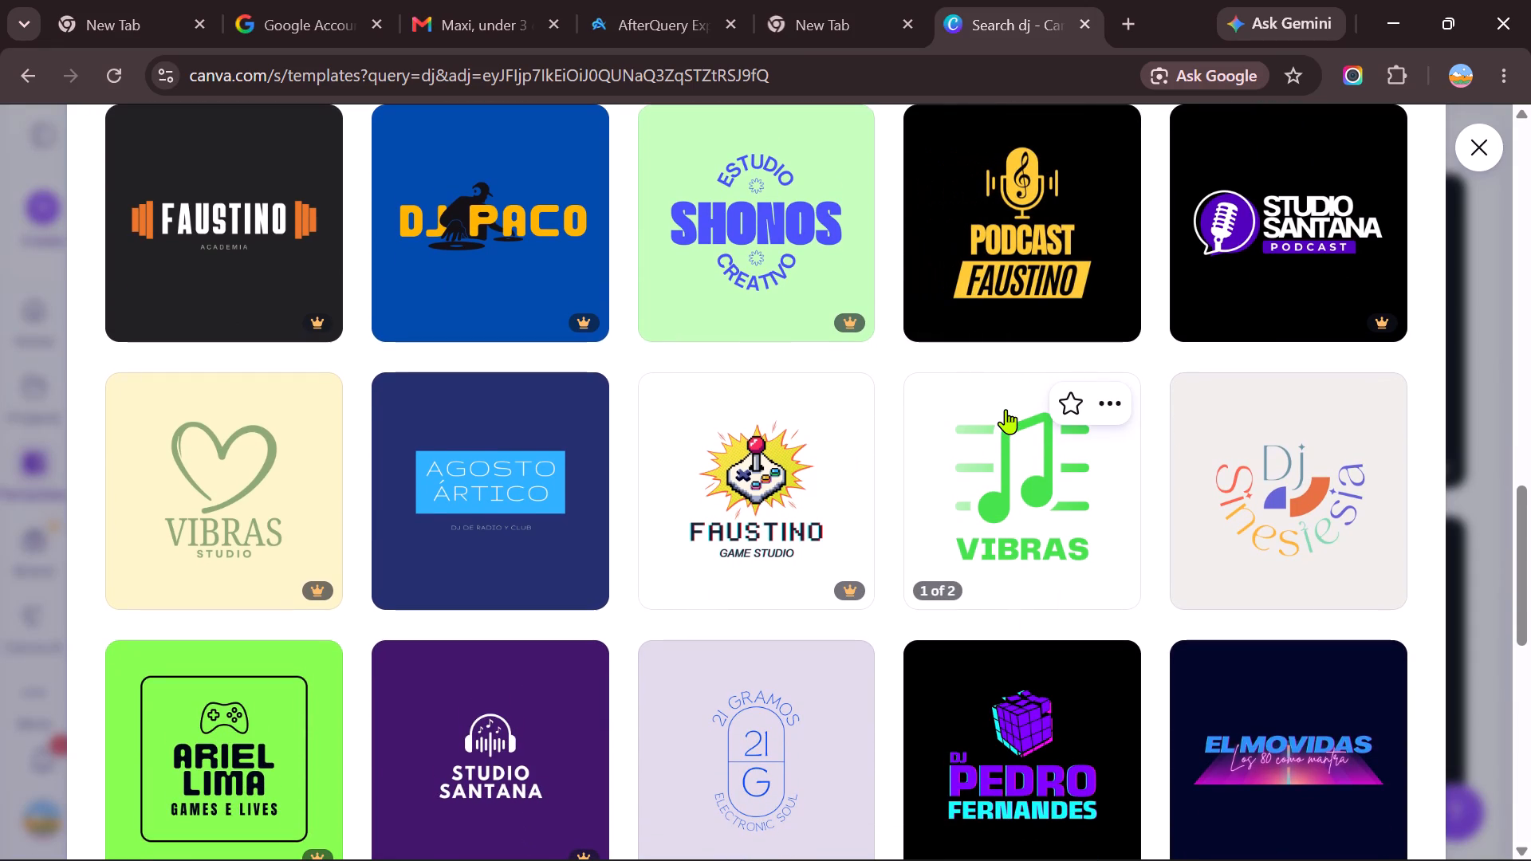
scroll(1006, 409, "down", 5)
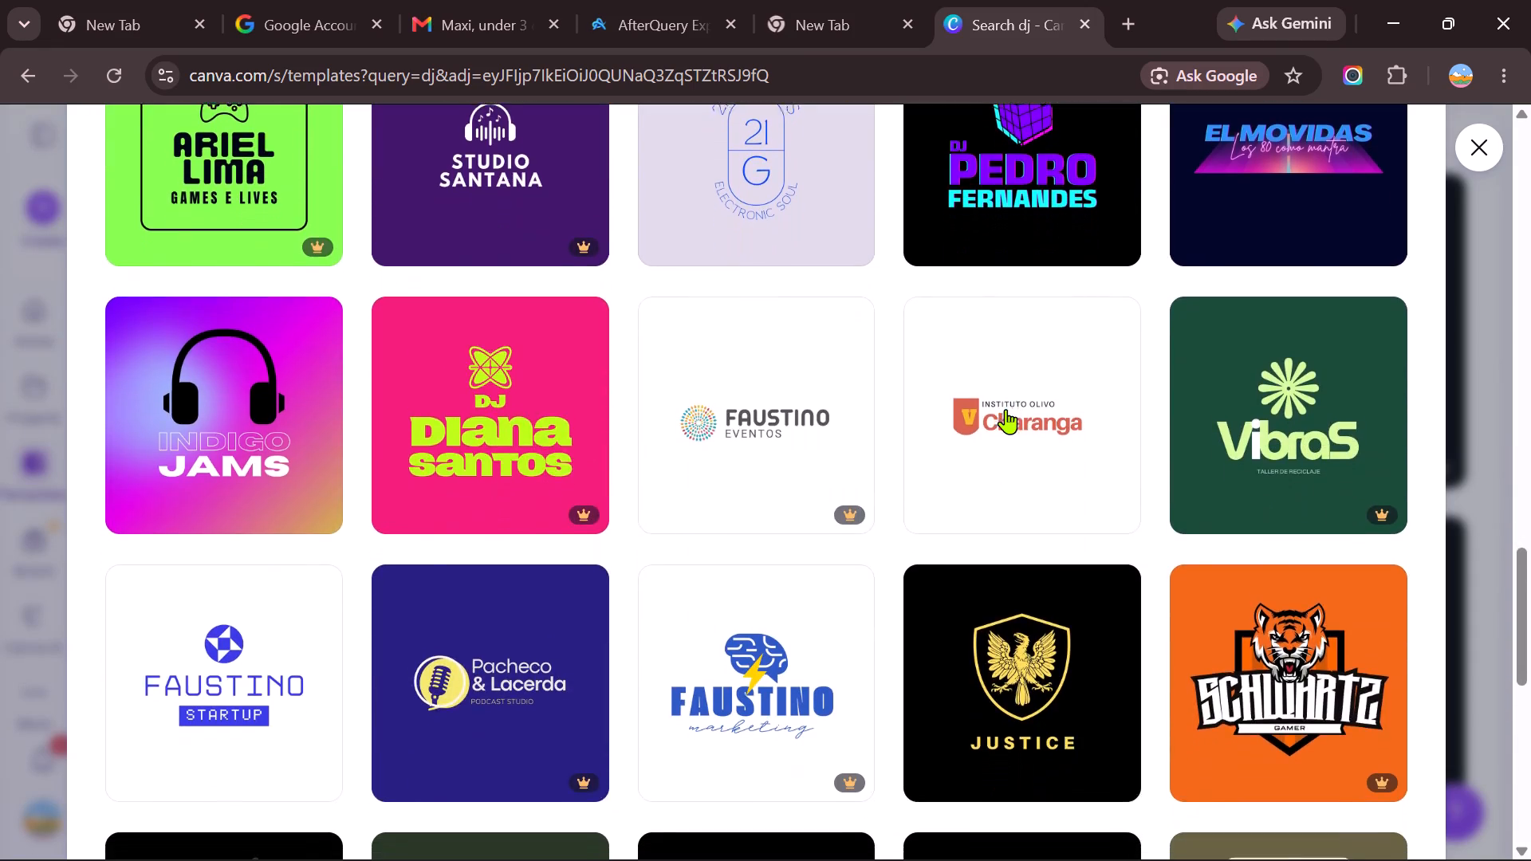
scroll(1006, 409, "down", 3)
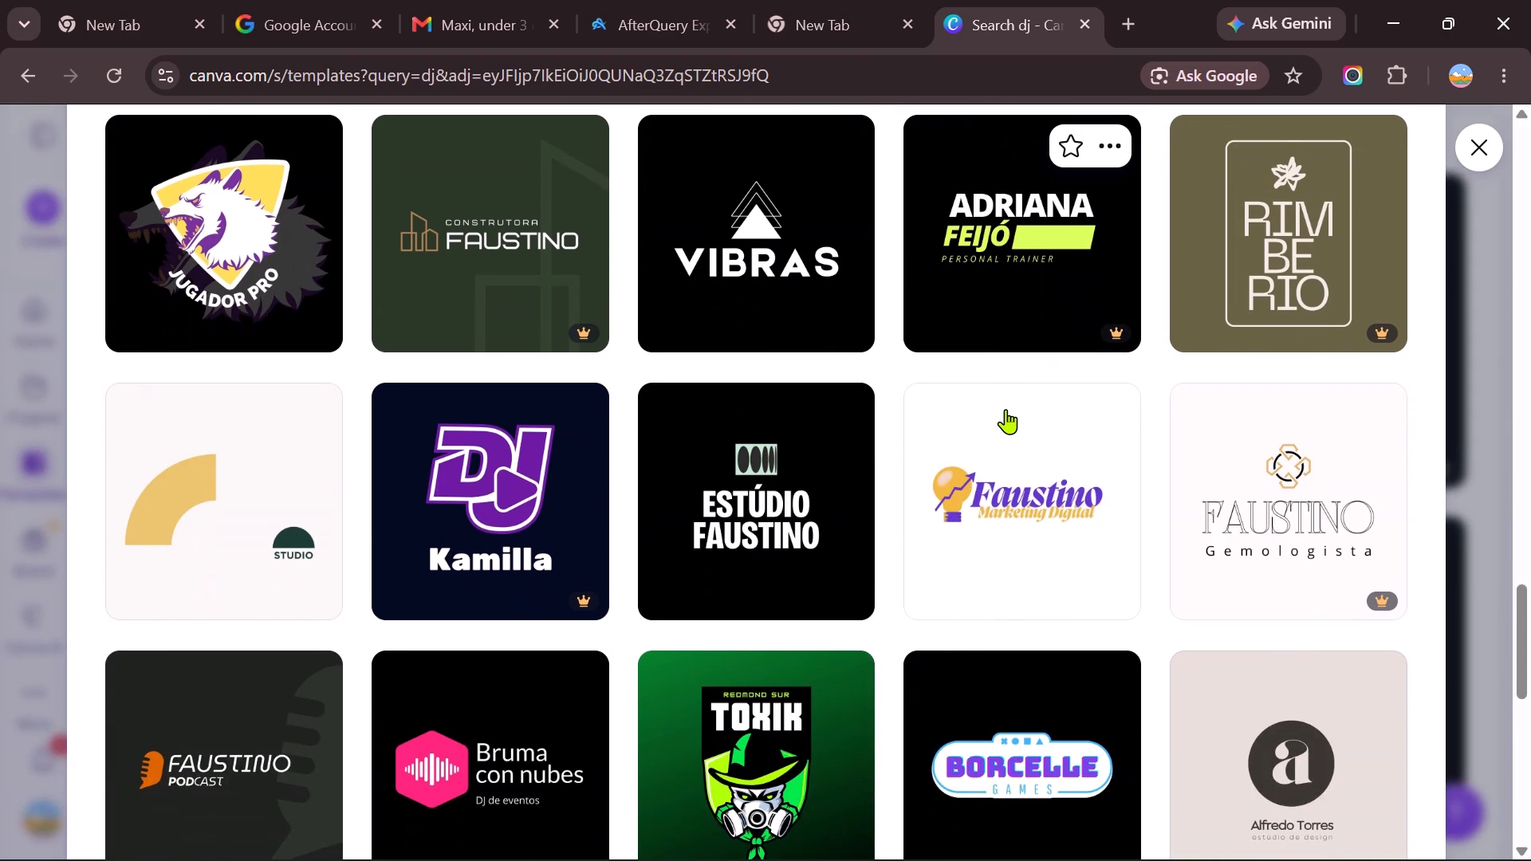
scroll(1006, 409, "down", 4)
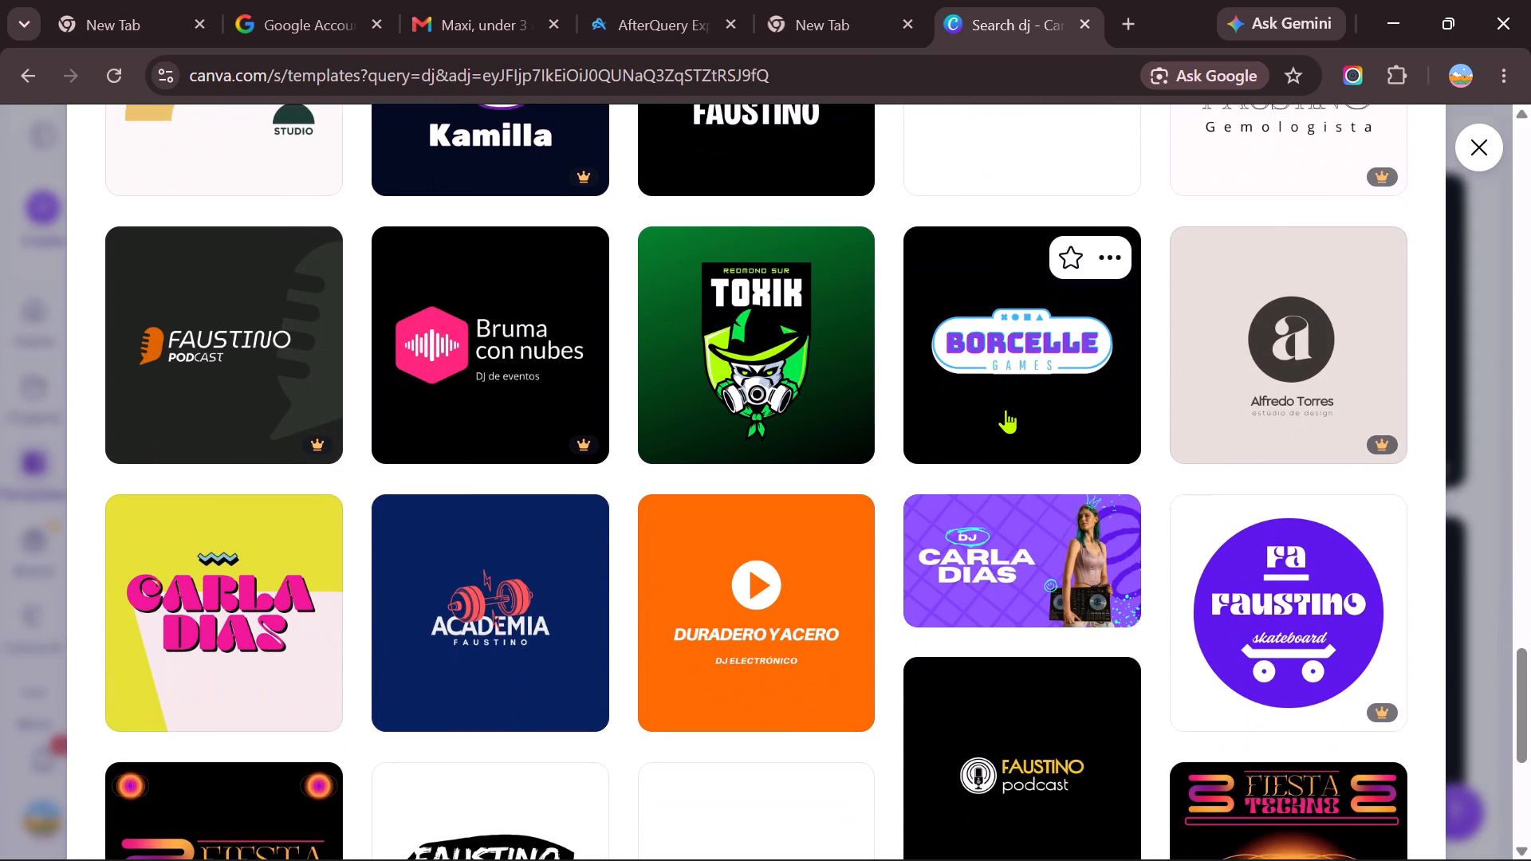
scroll(1006, 409, "down", 2)
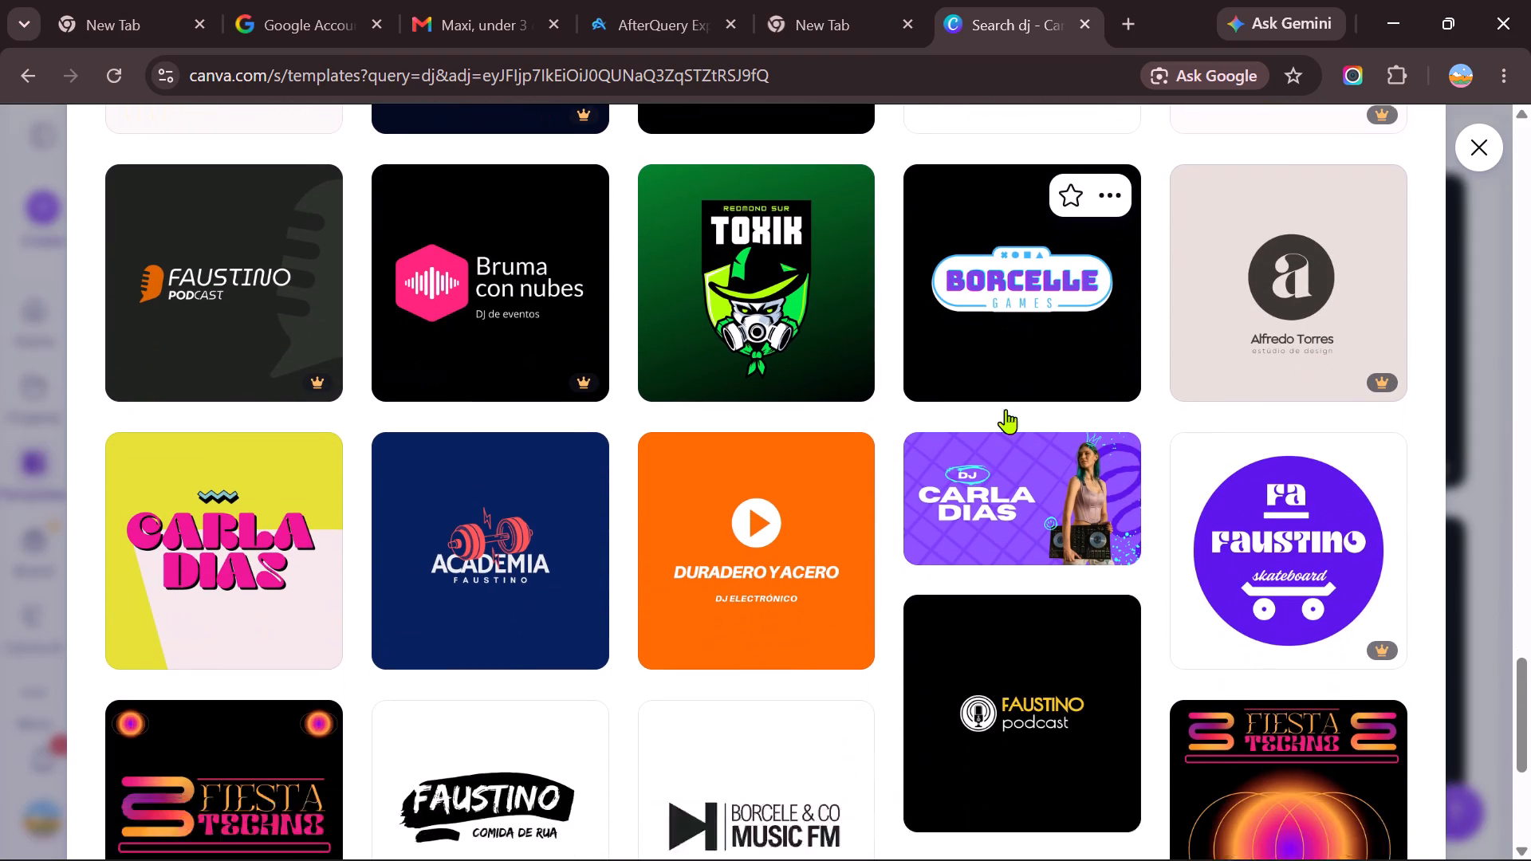
scroll(1006, 409, "down", 2)
scroll(1006, 409, "up", 1)
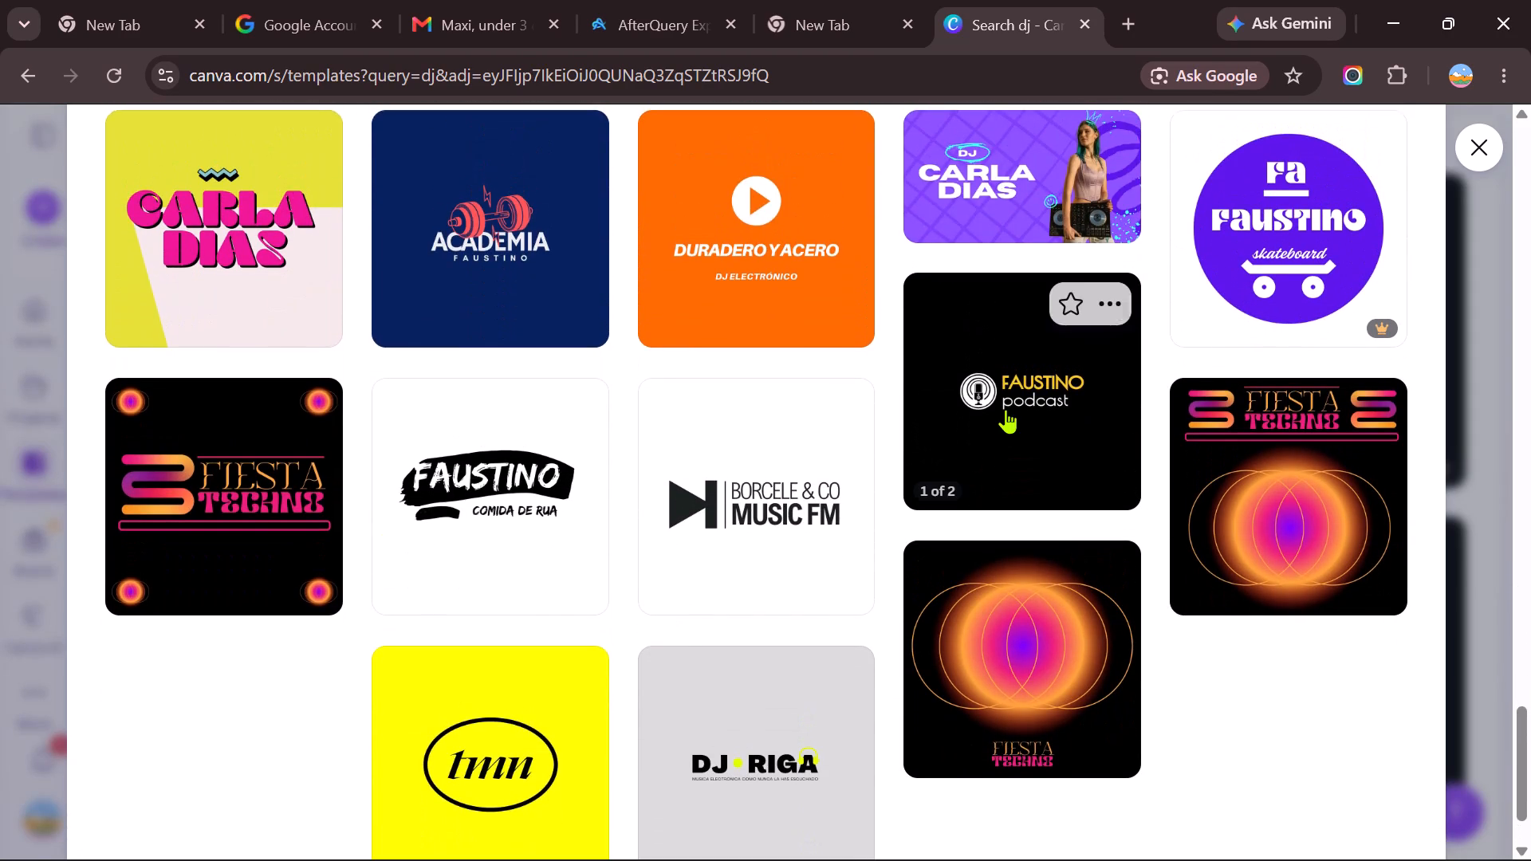
View the purple DJ Kamilla logo template with the play symbol, and examine the first rows of its similar designs.
scroll(1006, 409, "up", 5)
left_click(755, 422)
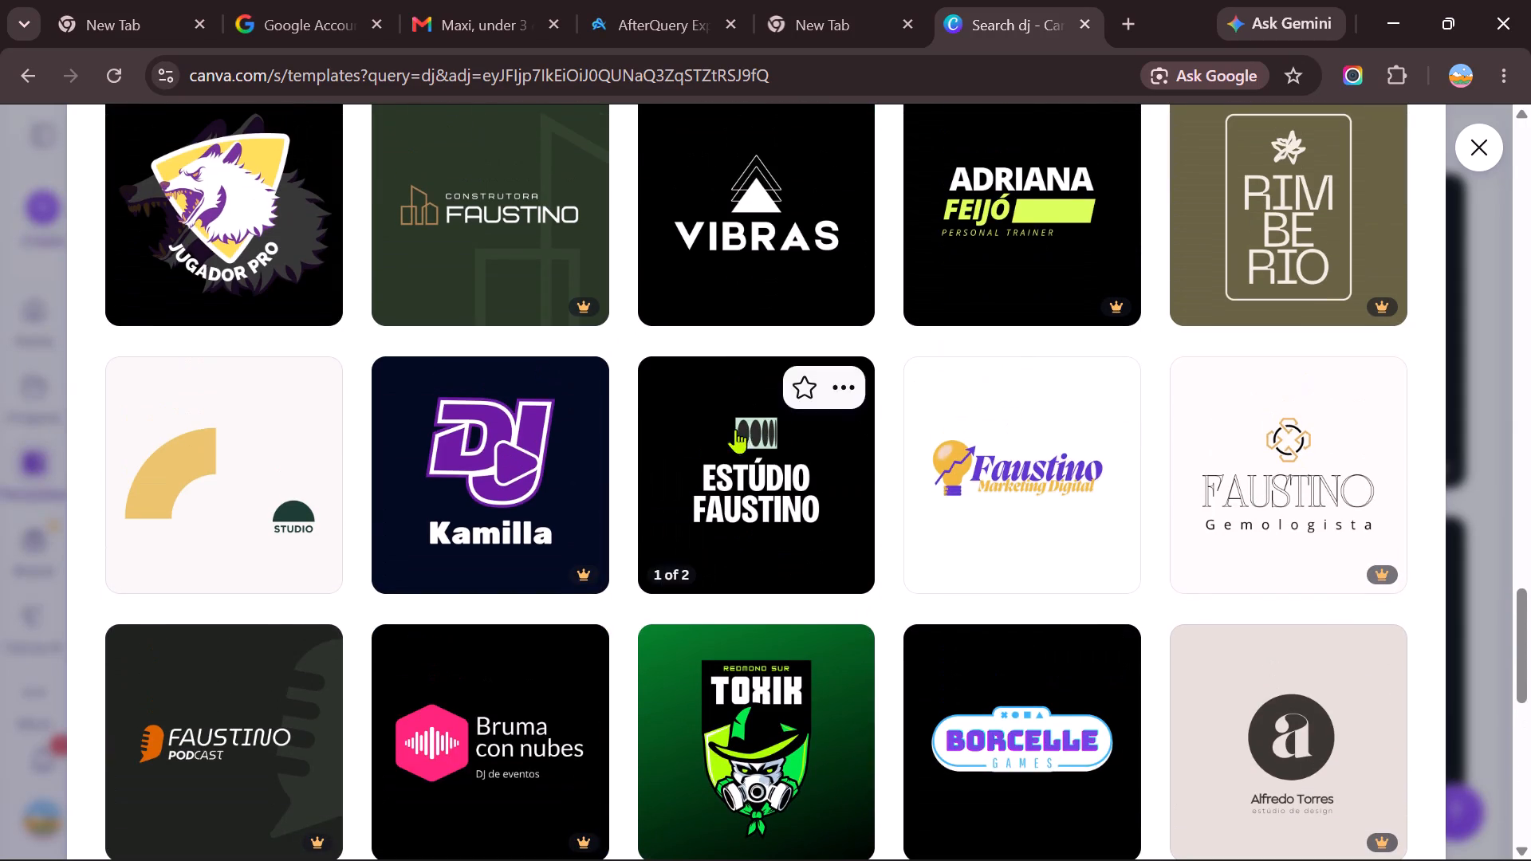
left_click(571, 454)
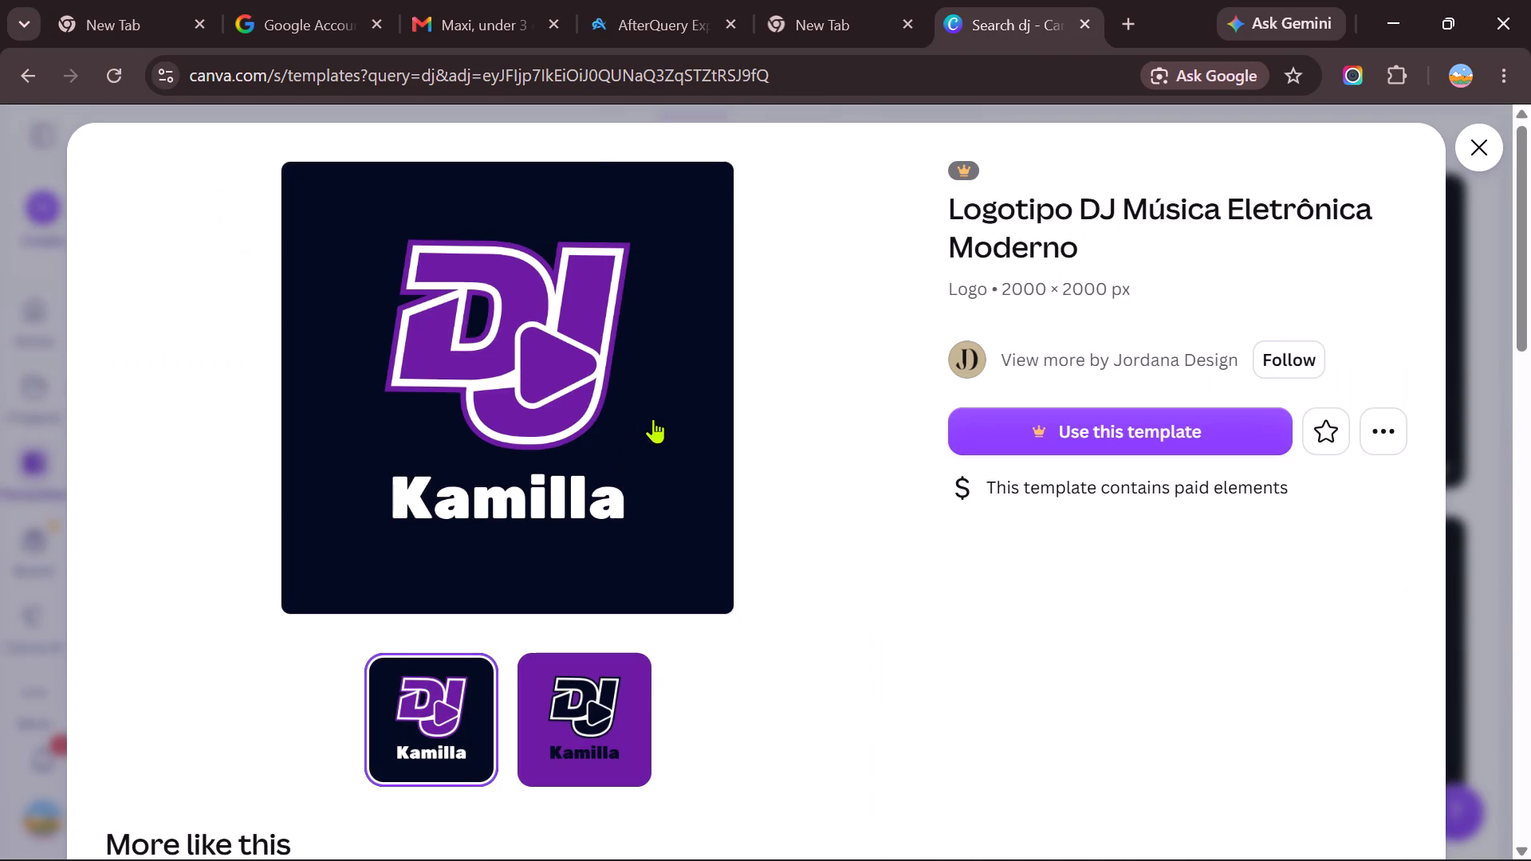
scroll(491, 434, "down", 4)
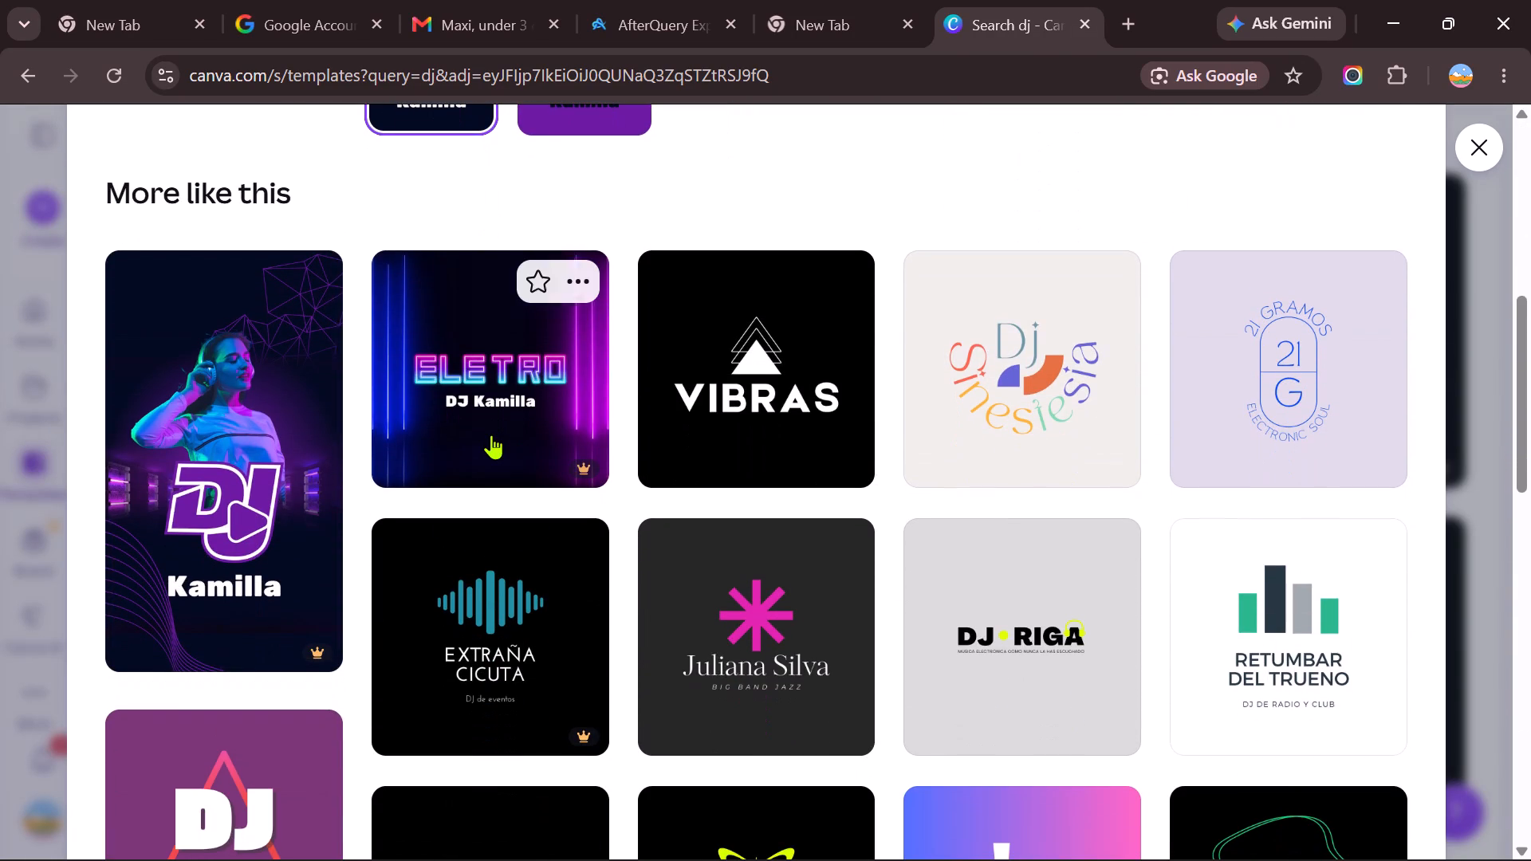
scroll(491, 434, "down", 3)
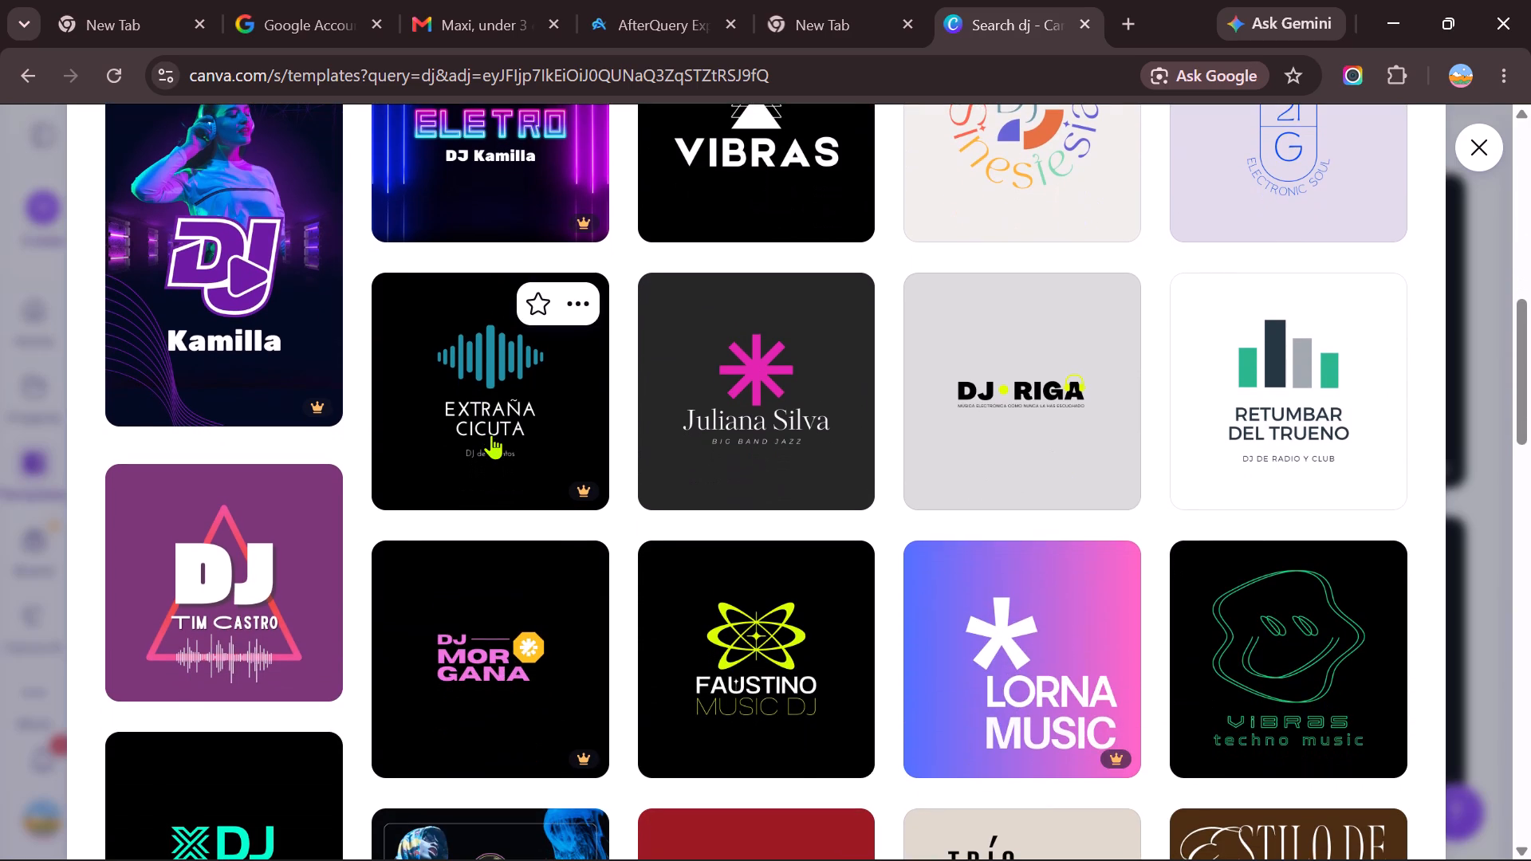
scroll(491, 434, "up", 4)
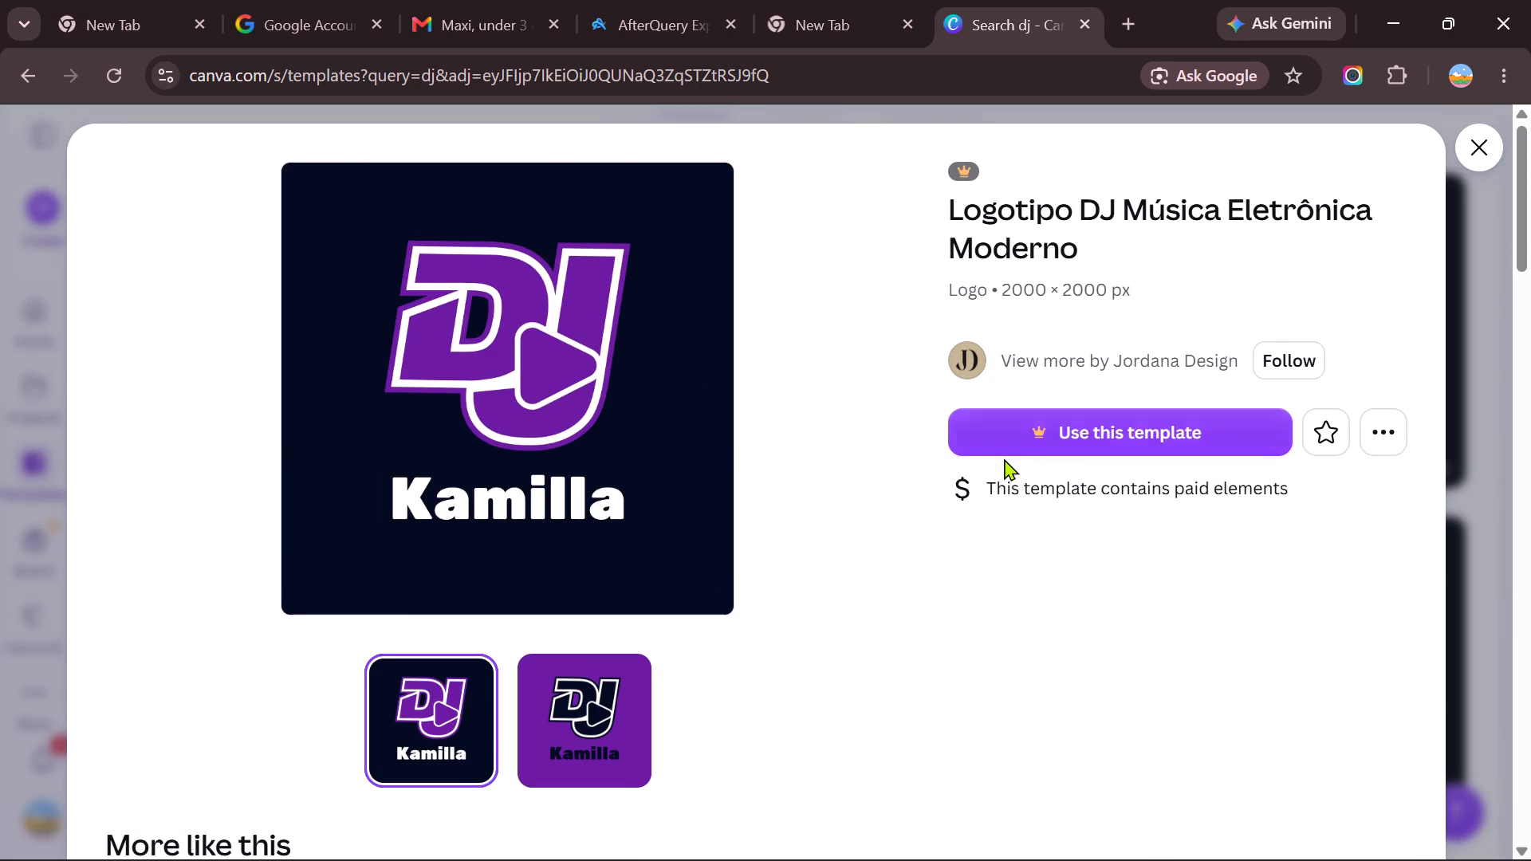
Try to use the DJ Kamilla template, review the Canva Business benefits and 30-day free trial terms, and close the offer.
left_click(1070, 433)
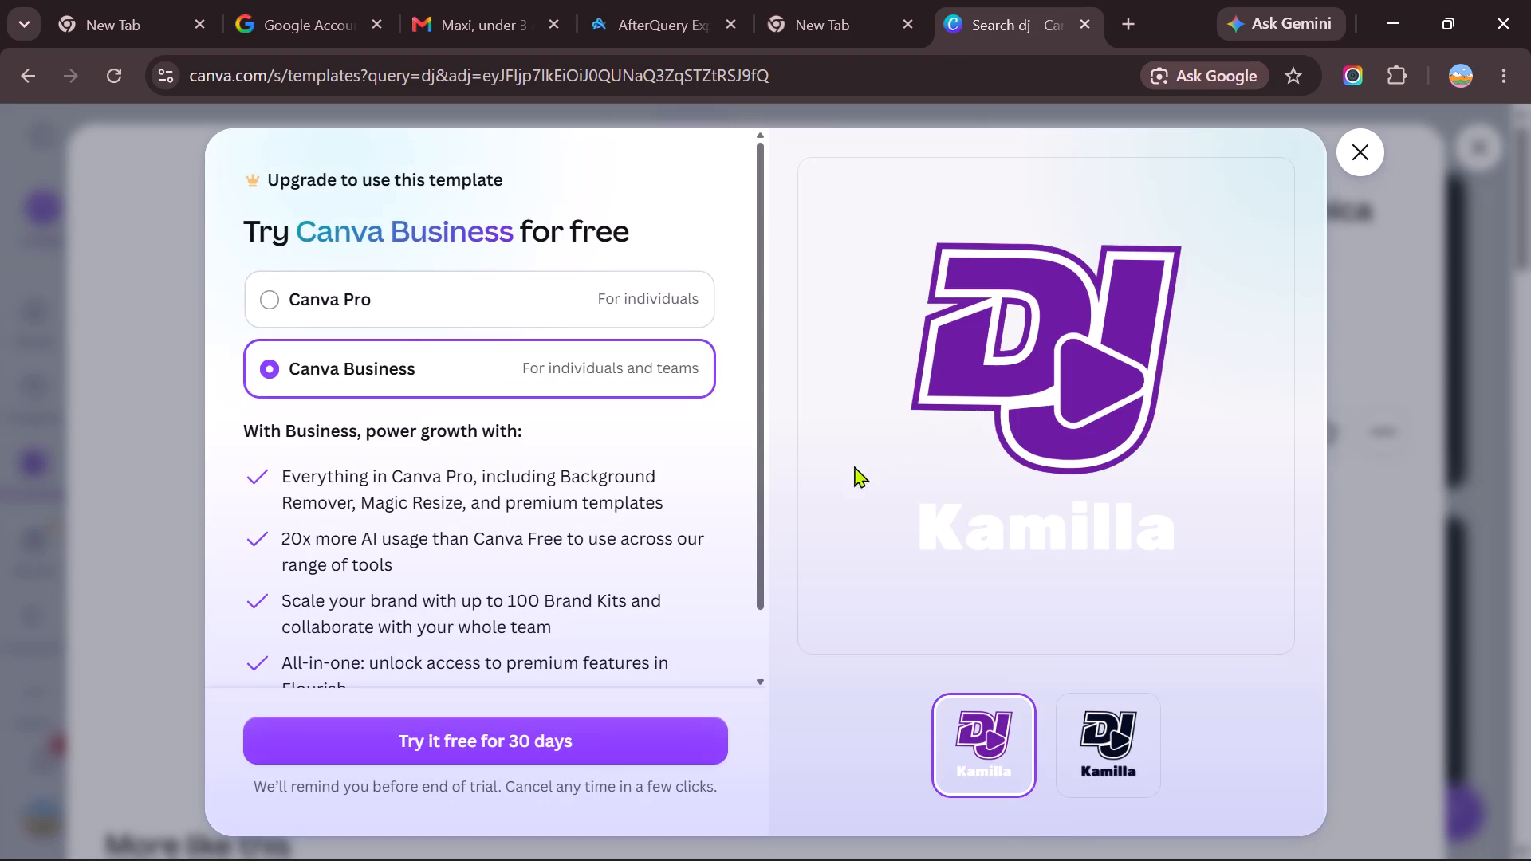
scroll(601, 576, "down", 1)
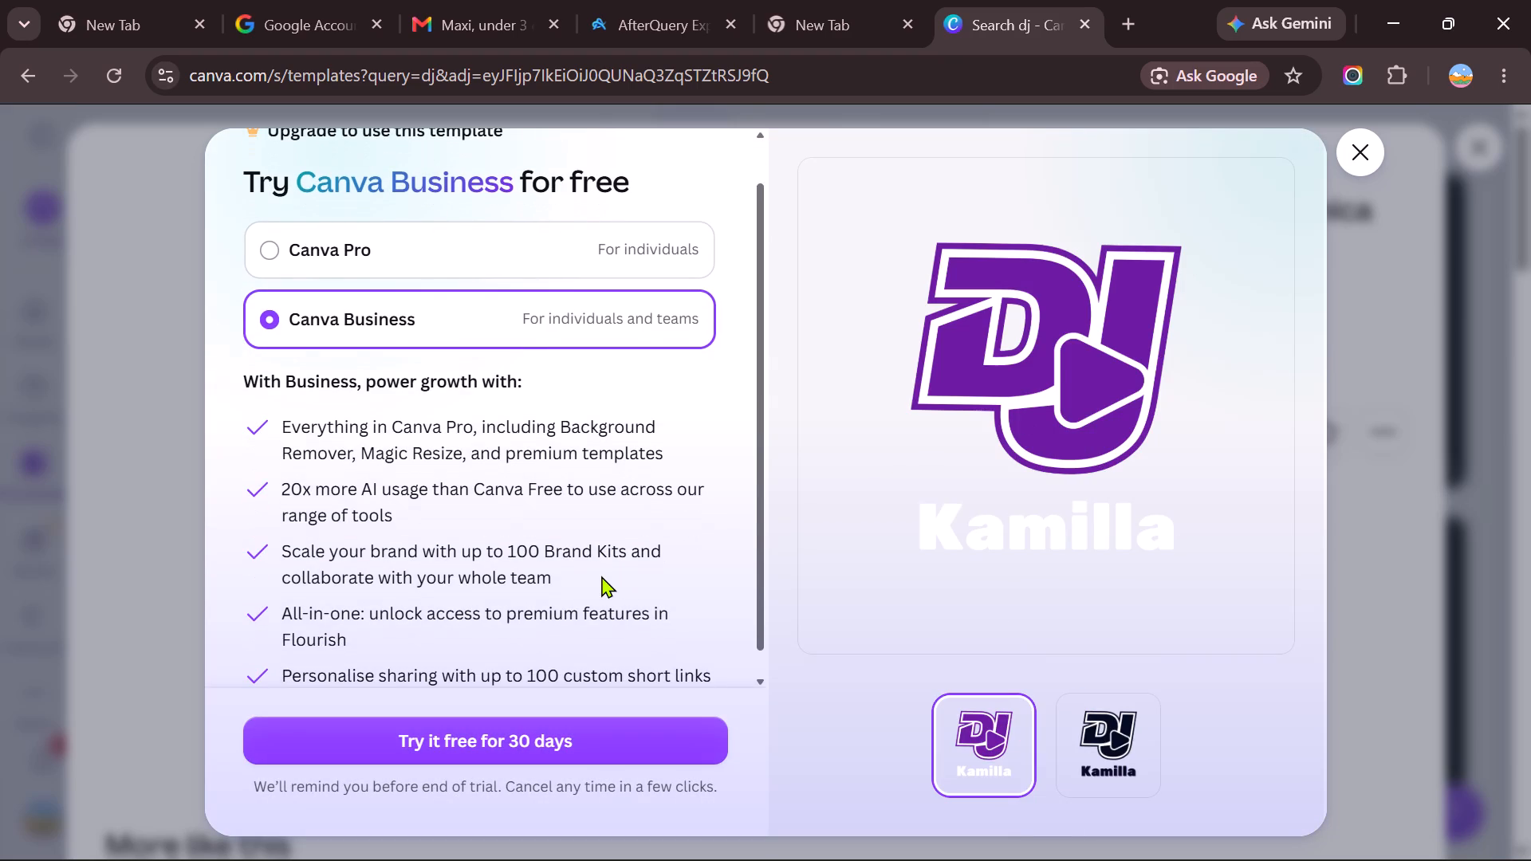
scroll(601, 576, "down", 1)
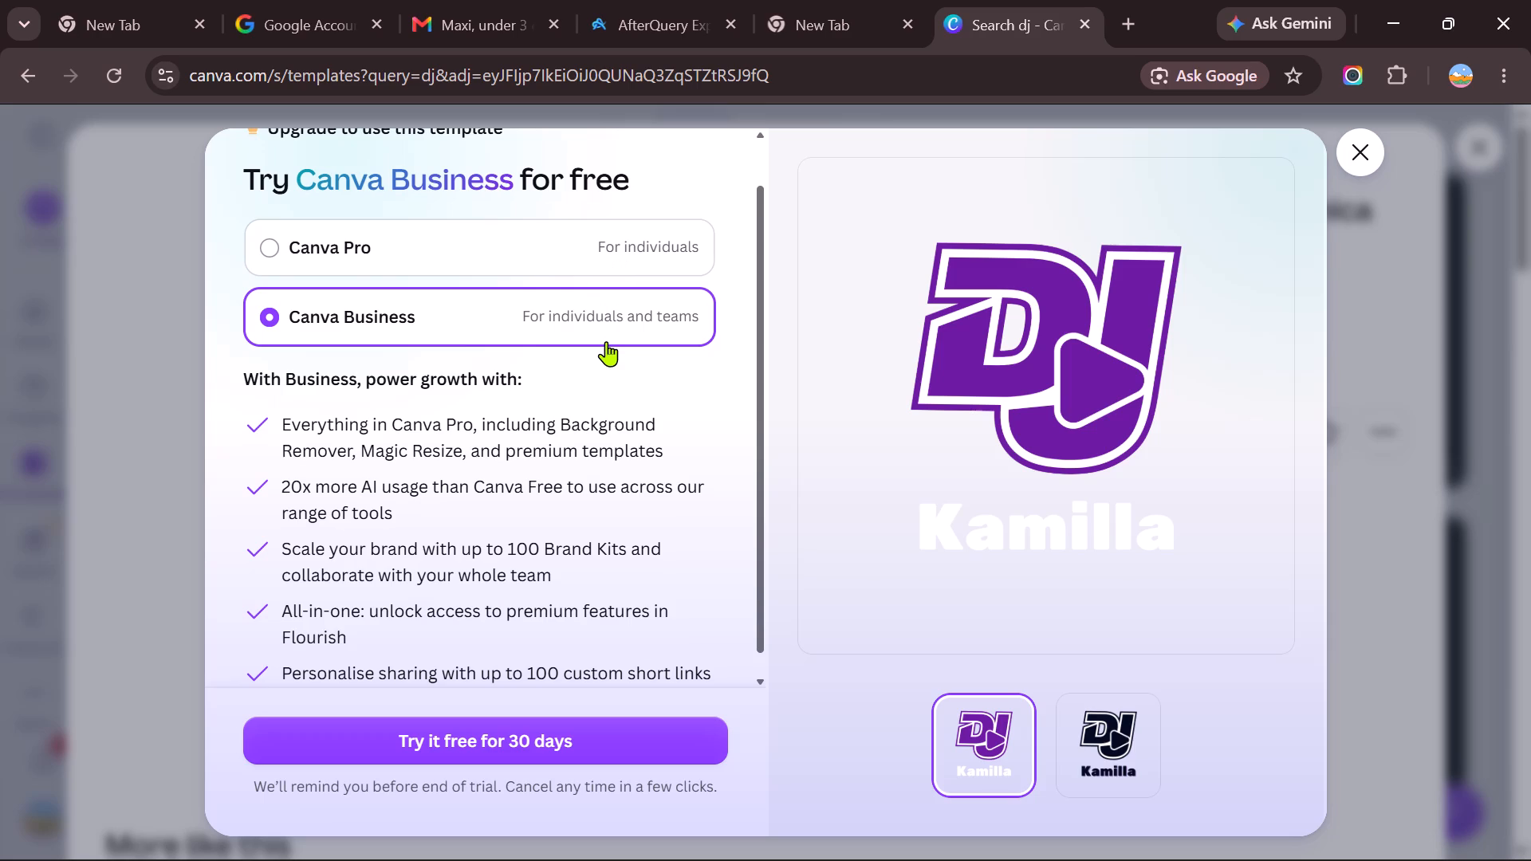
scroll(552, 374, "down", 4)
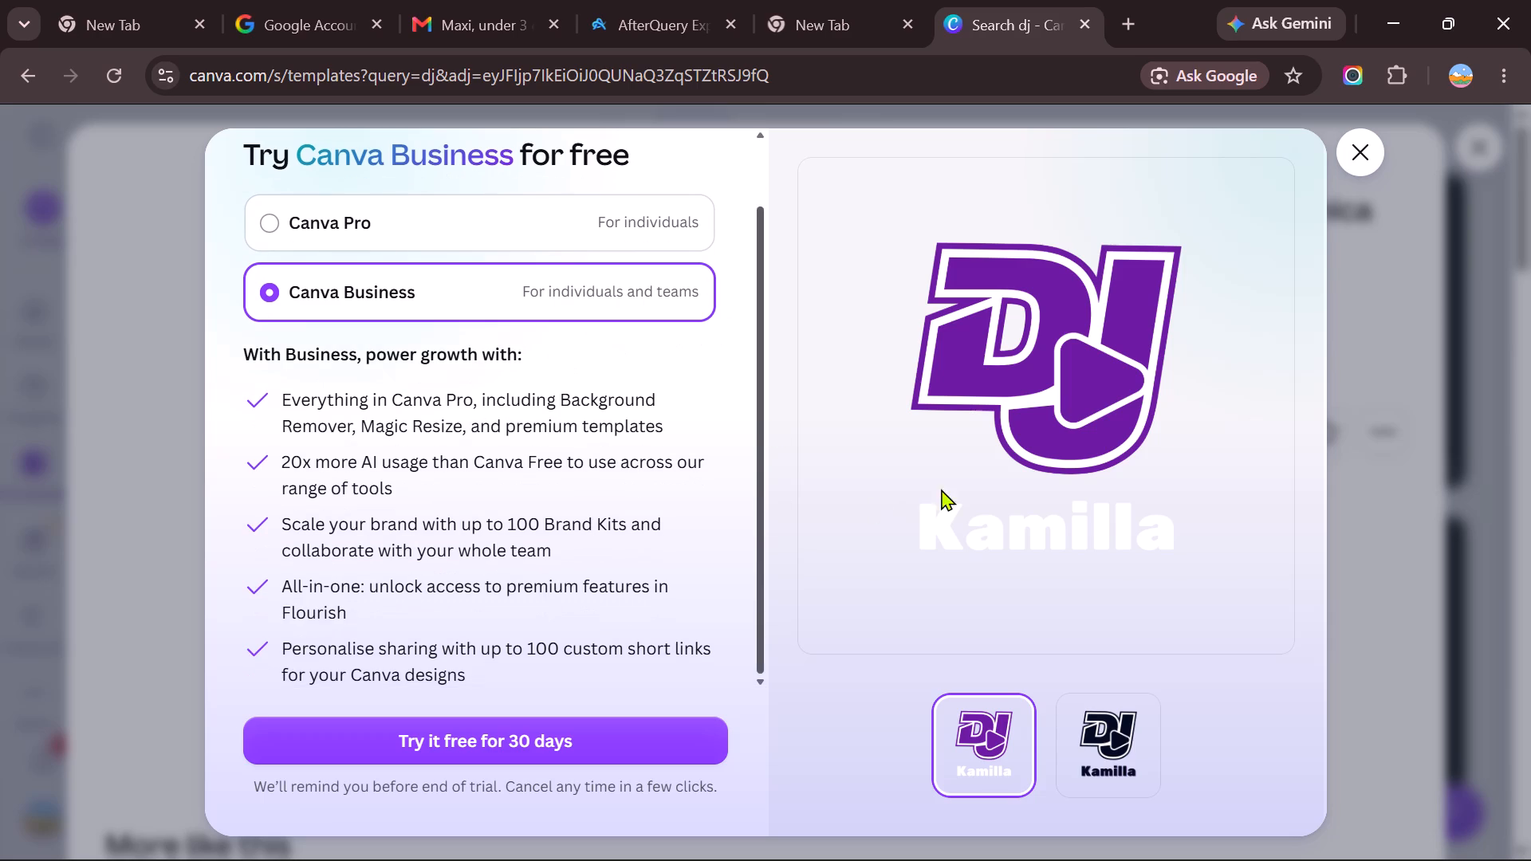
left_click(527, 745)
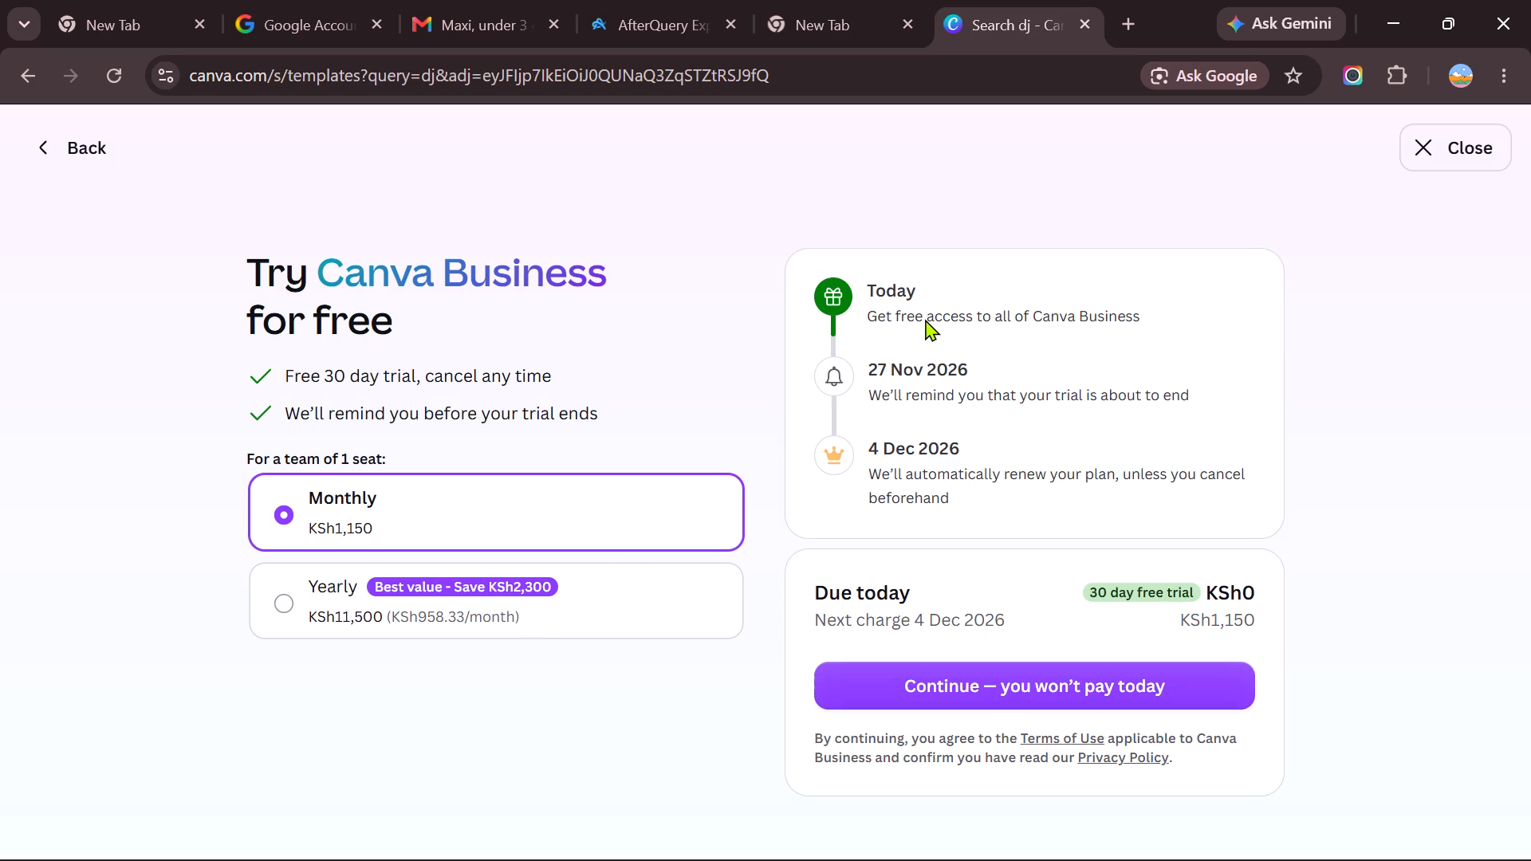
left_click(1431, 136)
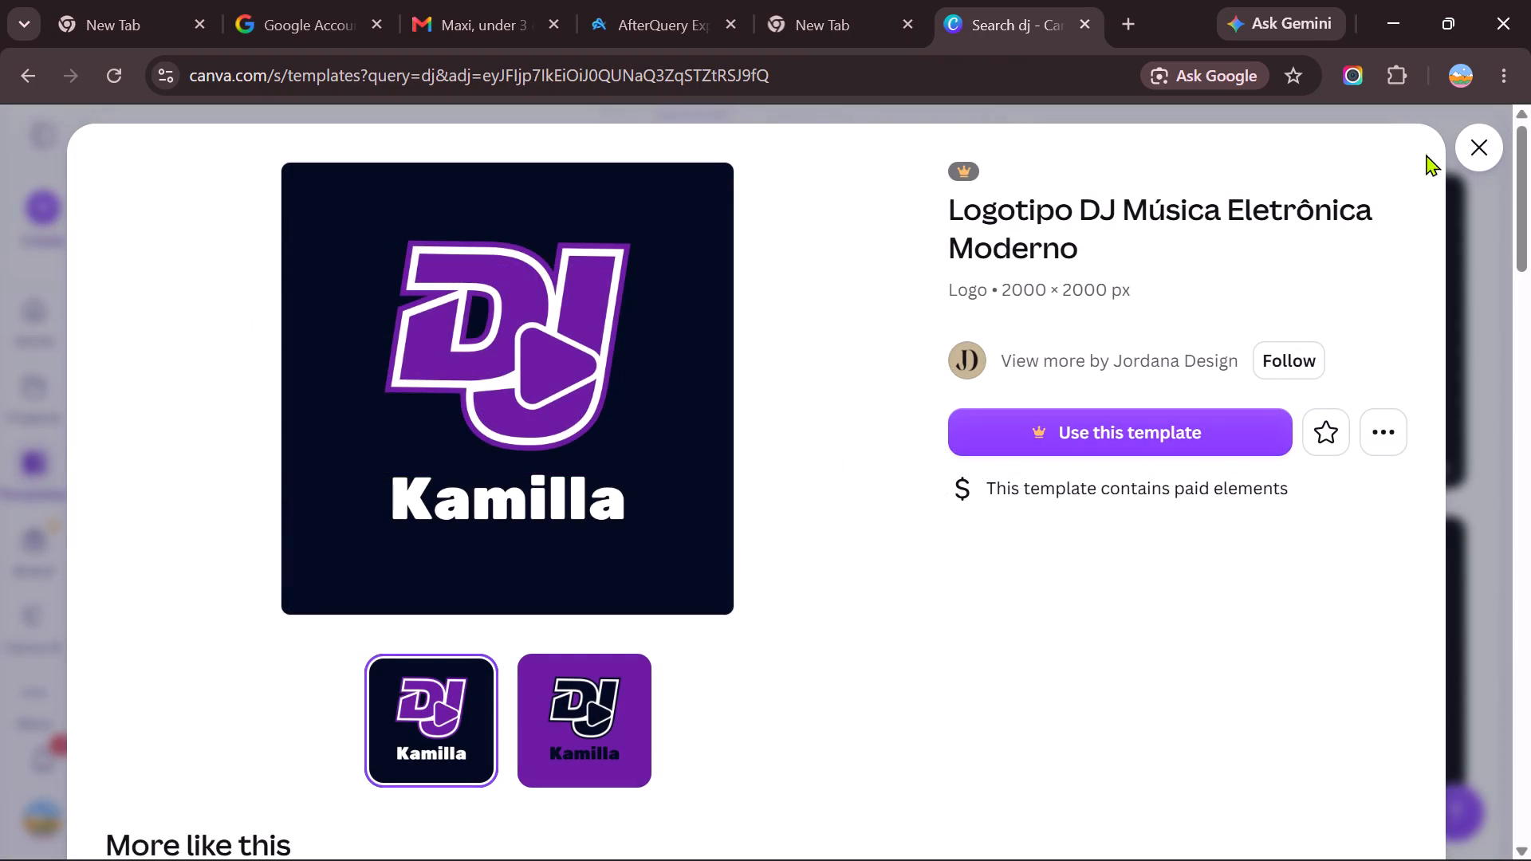
Close the DJ Kamilla template and examine the dj logo search results as far as the Noise and Rimberio designs.
left_click(1471, 124)
scroll(1121, 414, "down", 2)
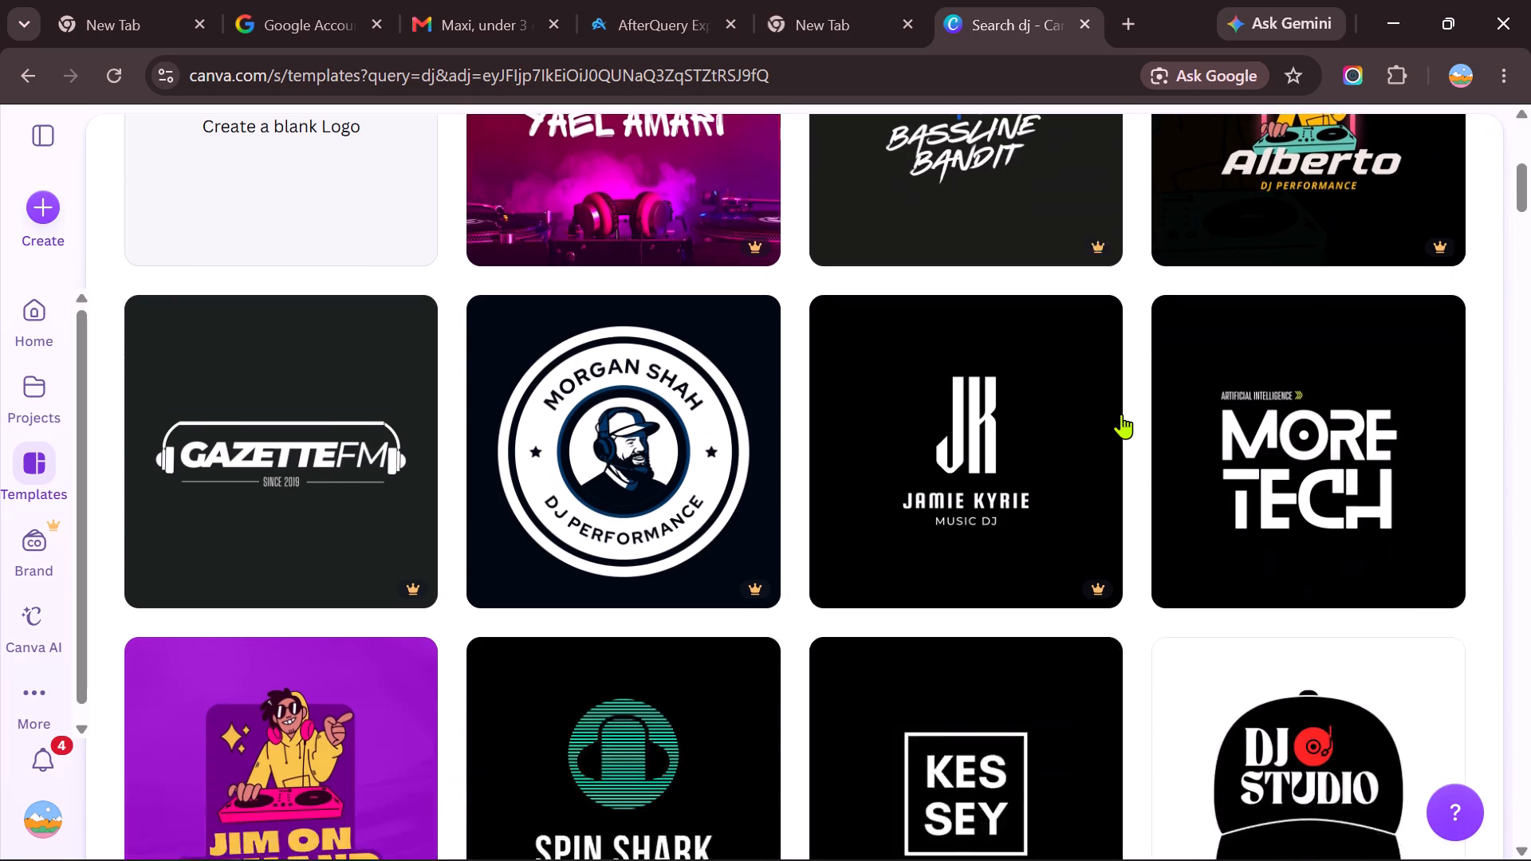
scroll(1121, 414, "down", 4)
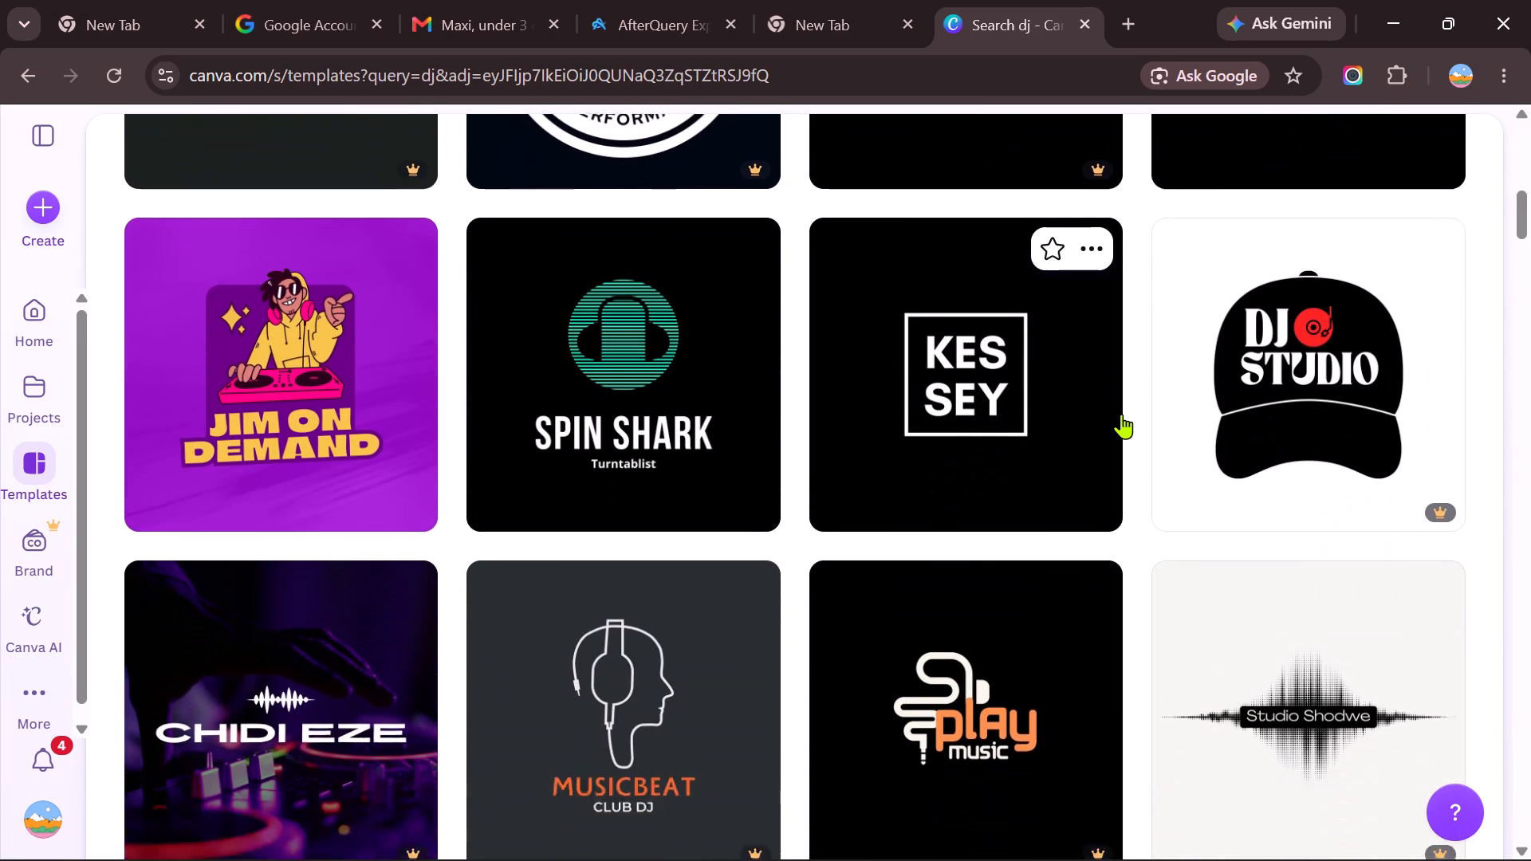
scroll(1121, 414, "down", 3)
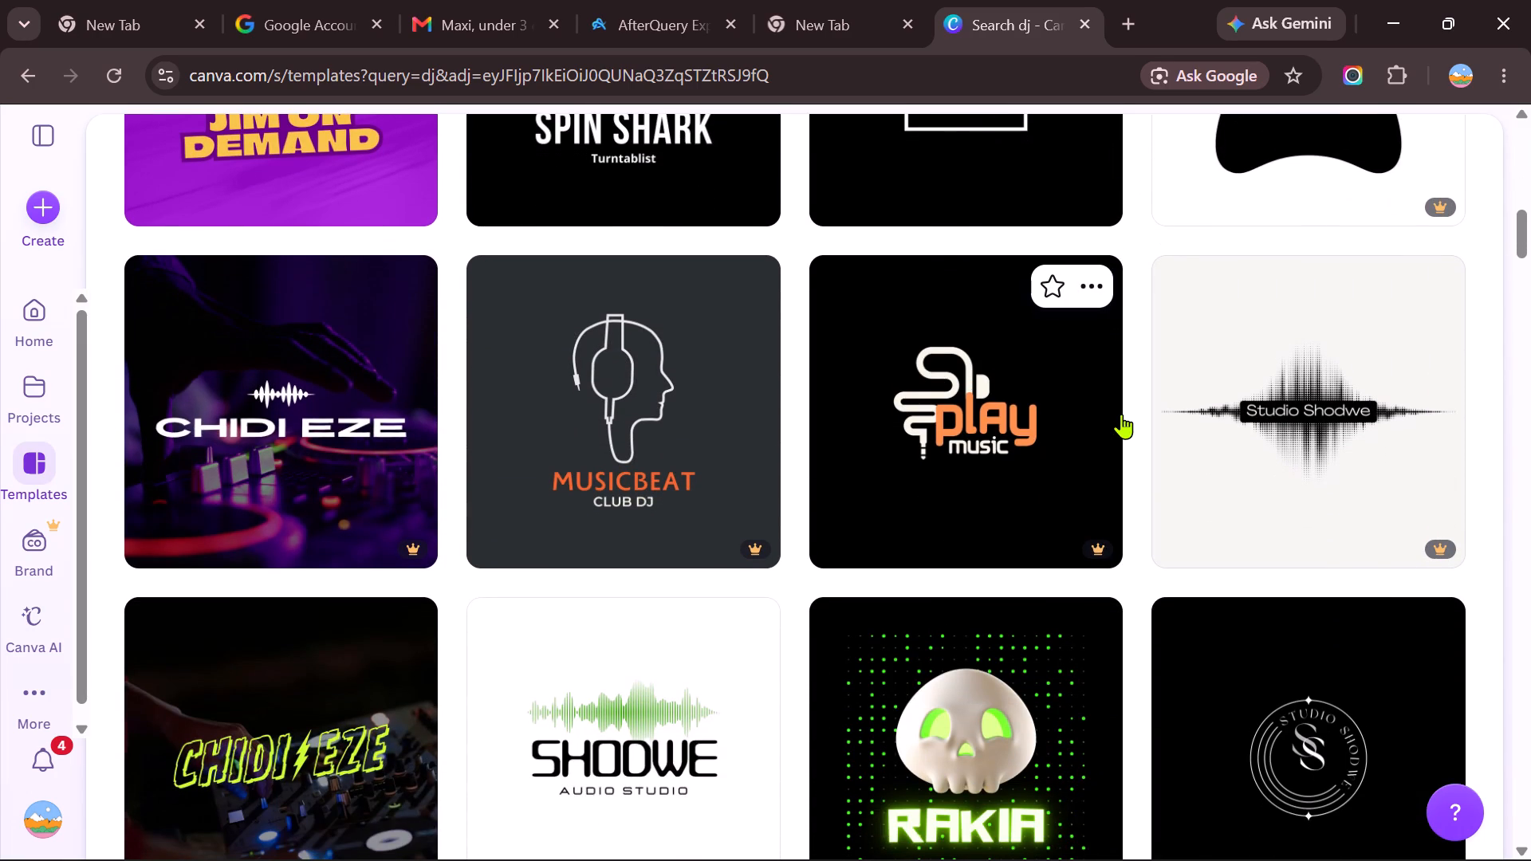
scroll(1121, 414, "down", 4)
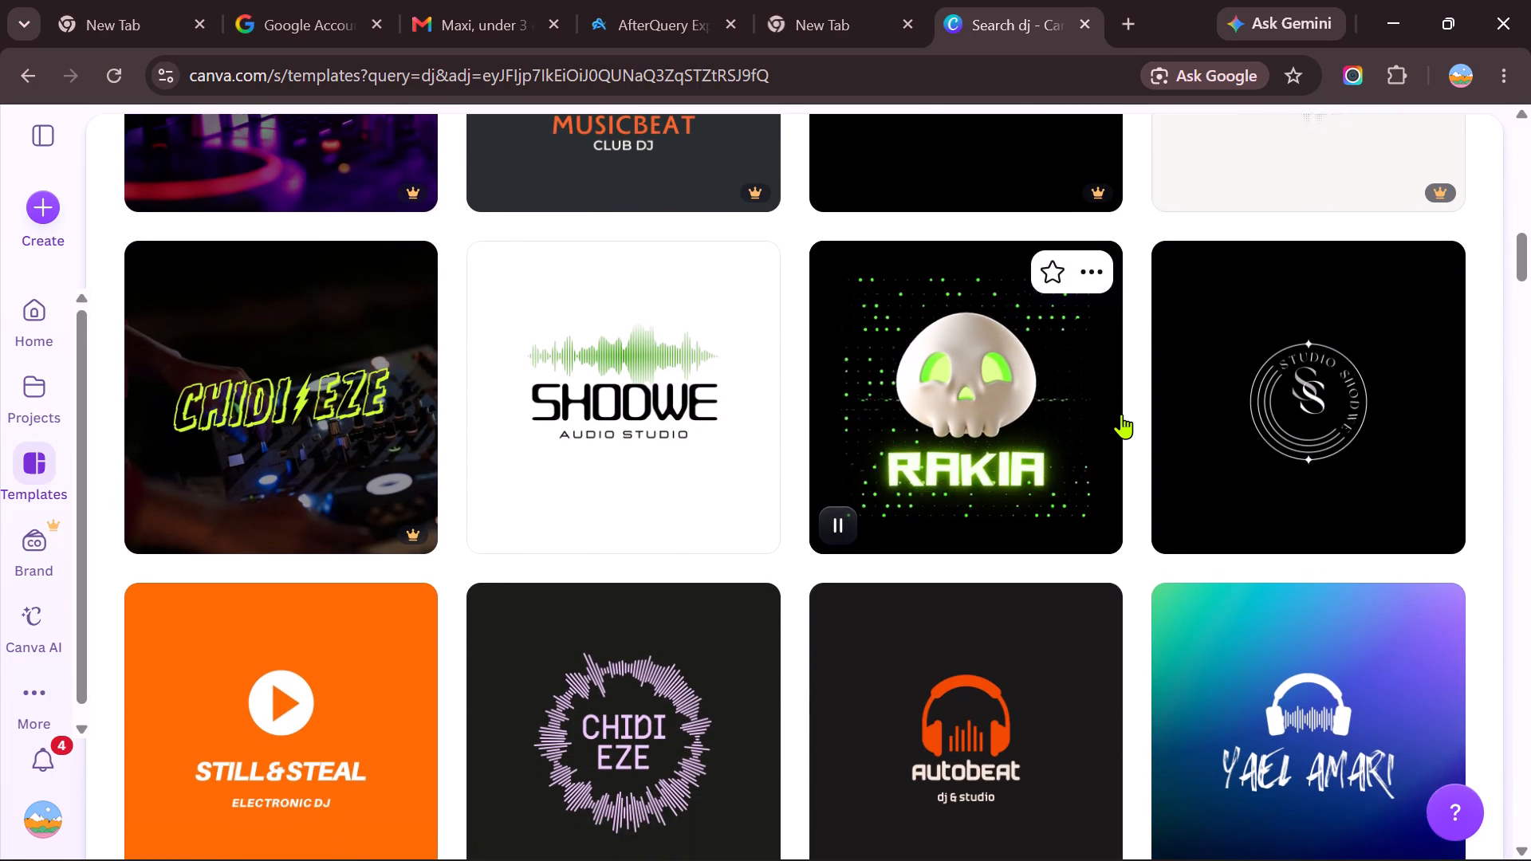
scroll(1121, 414, "down", 6)
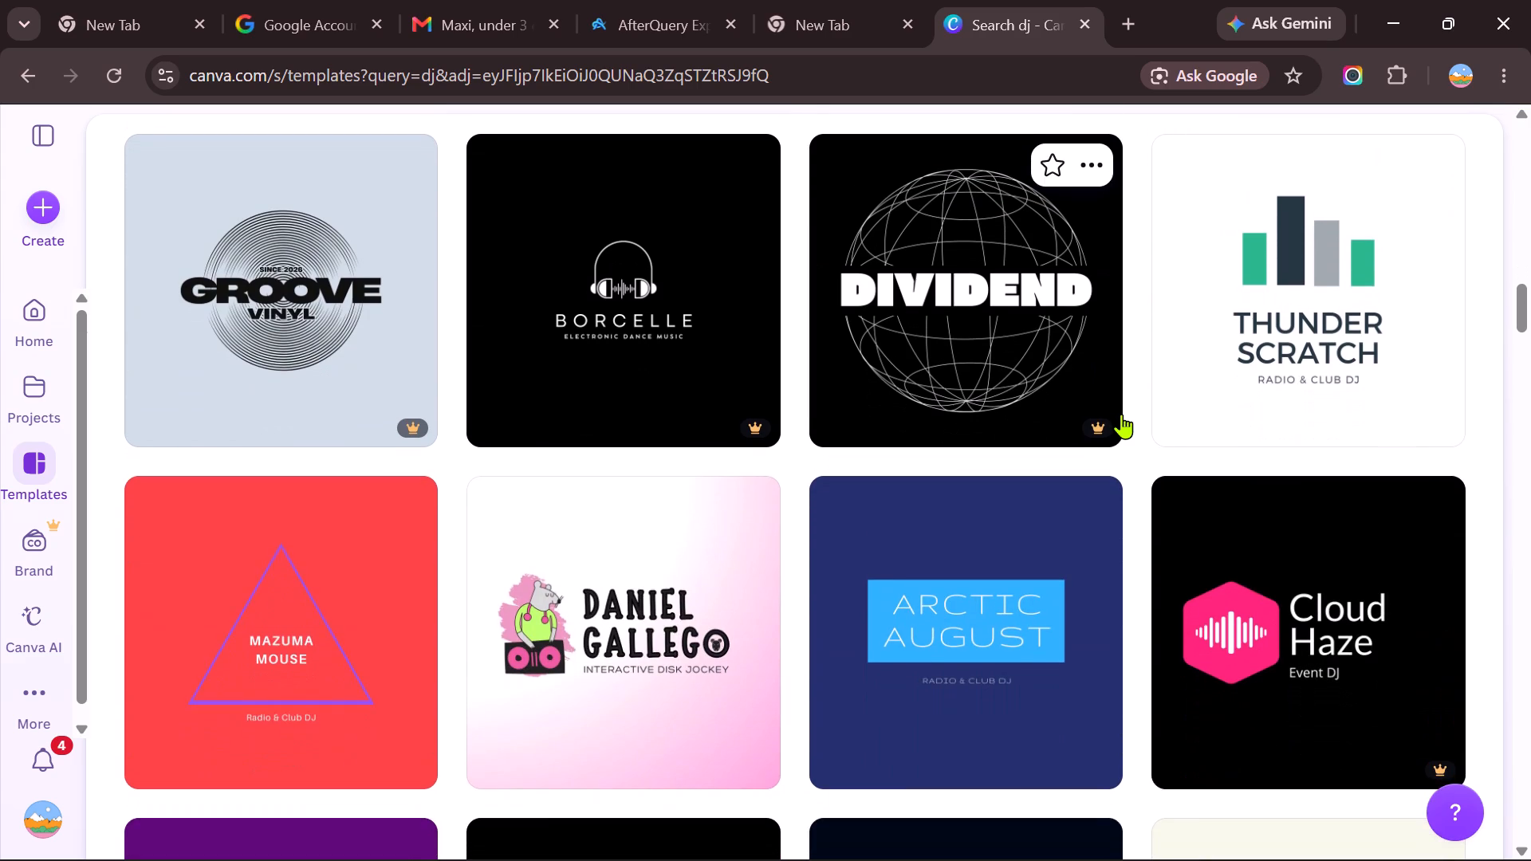
scroll(1121, 414, "down", 3)
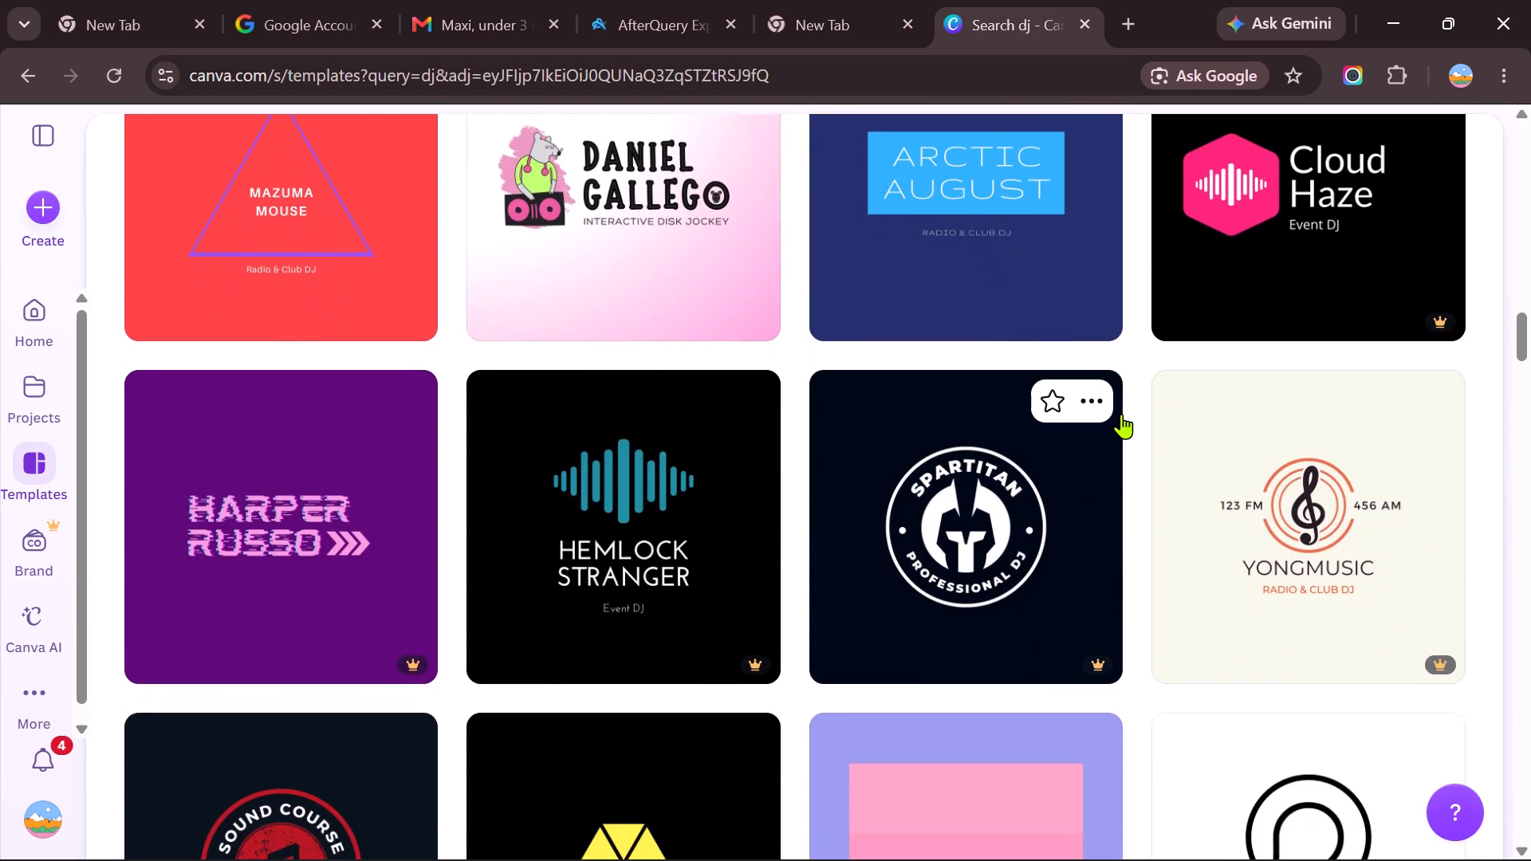
scroll(1121, 414, "down", 5)
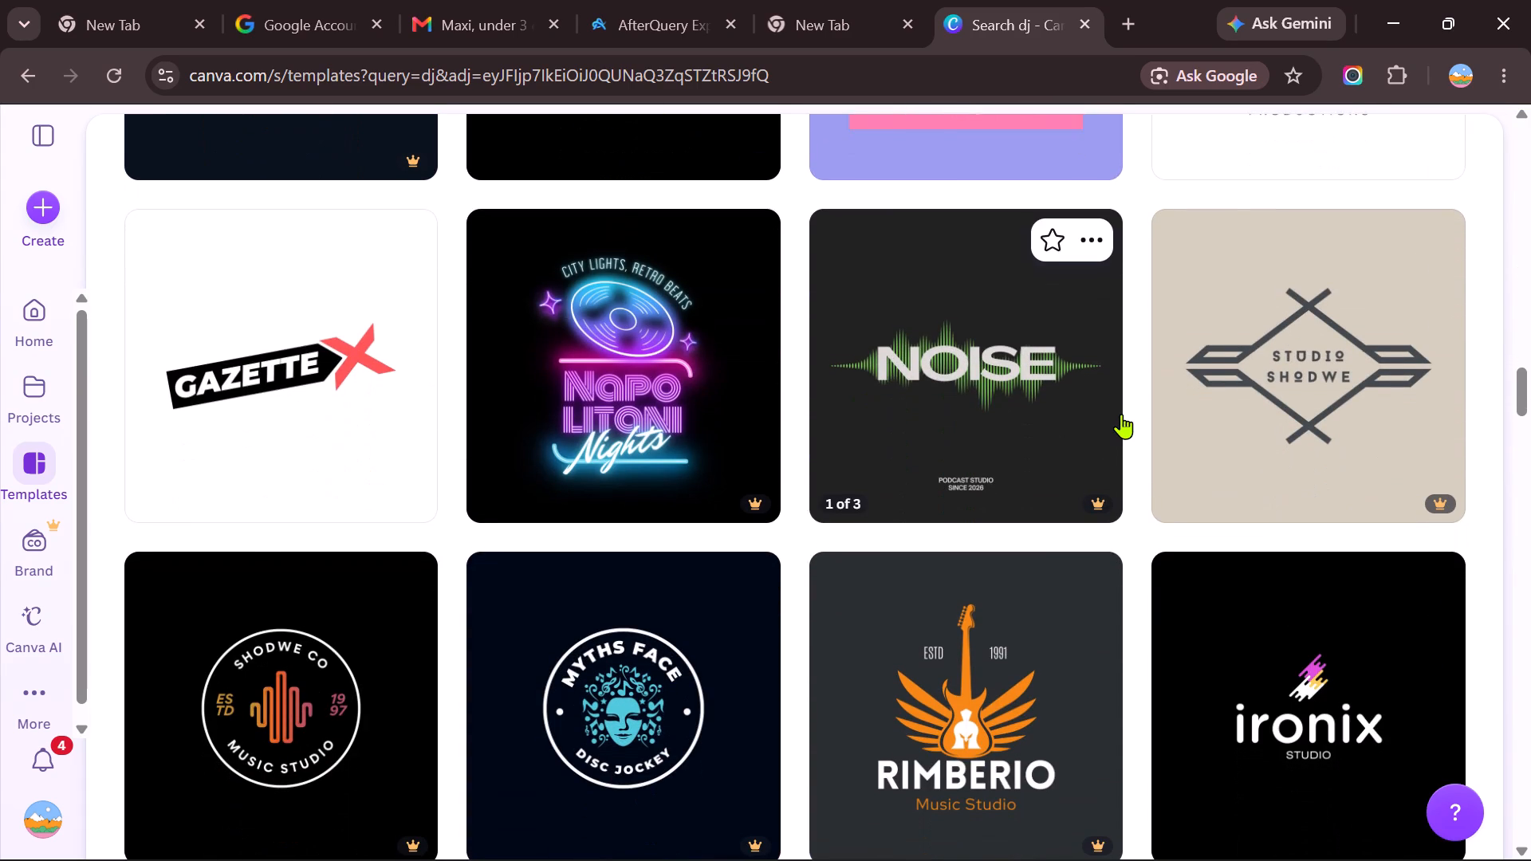
Examine more of the dj logo results, from the Squid Cupid row to the Morcell and Mesphito designs.
scroll(1121, 414, "up", 3)
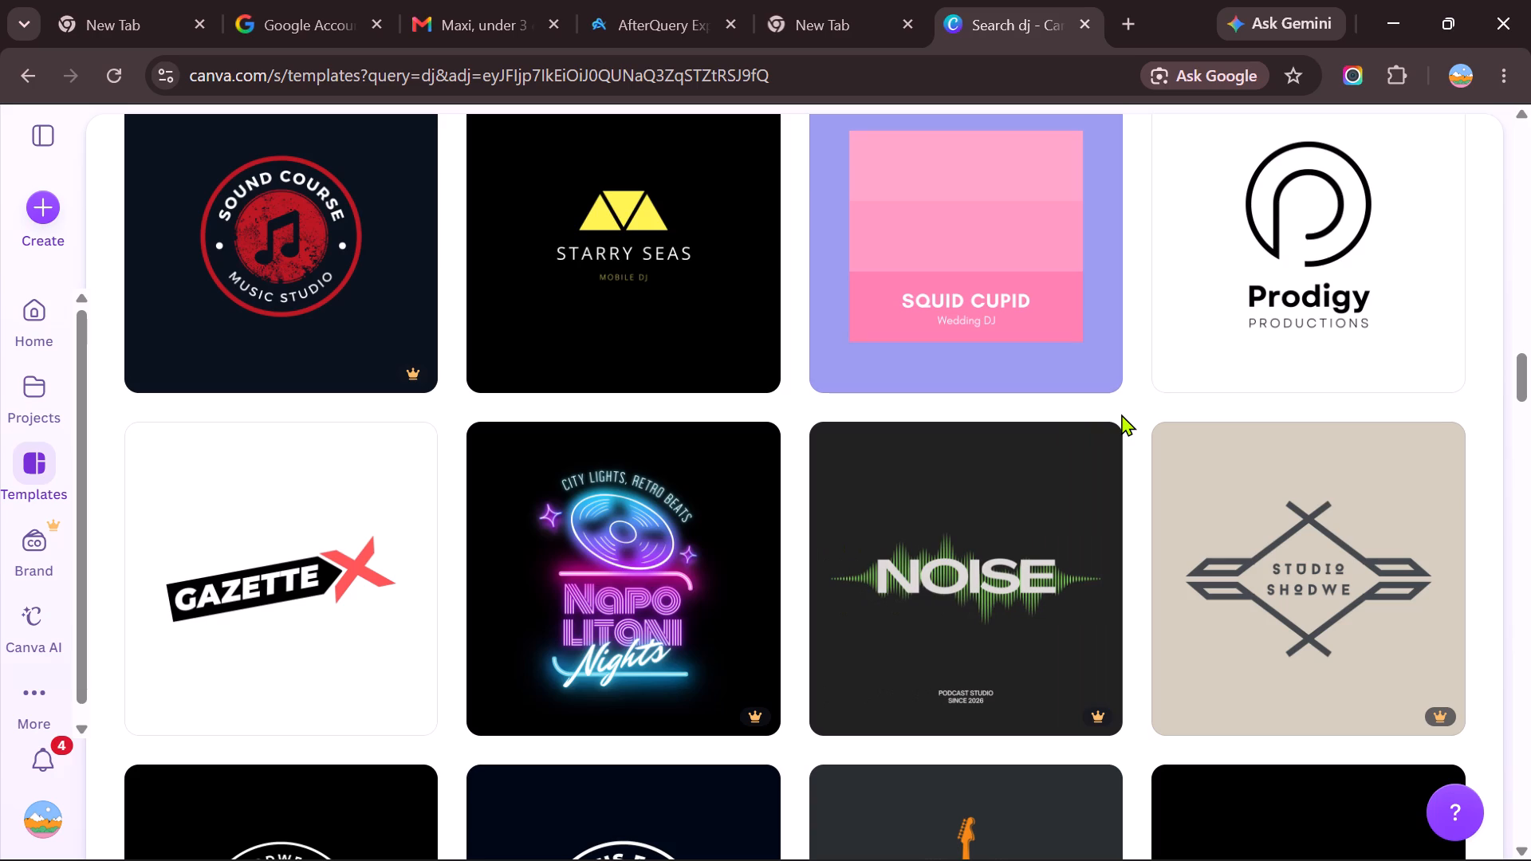
scroll(1121, 414, "down", 5)
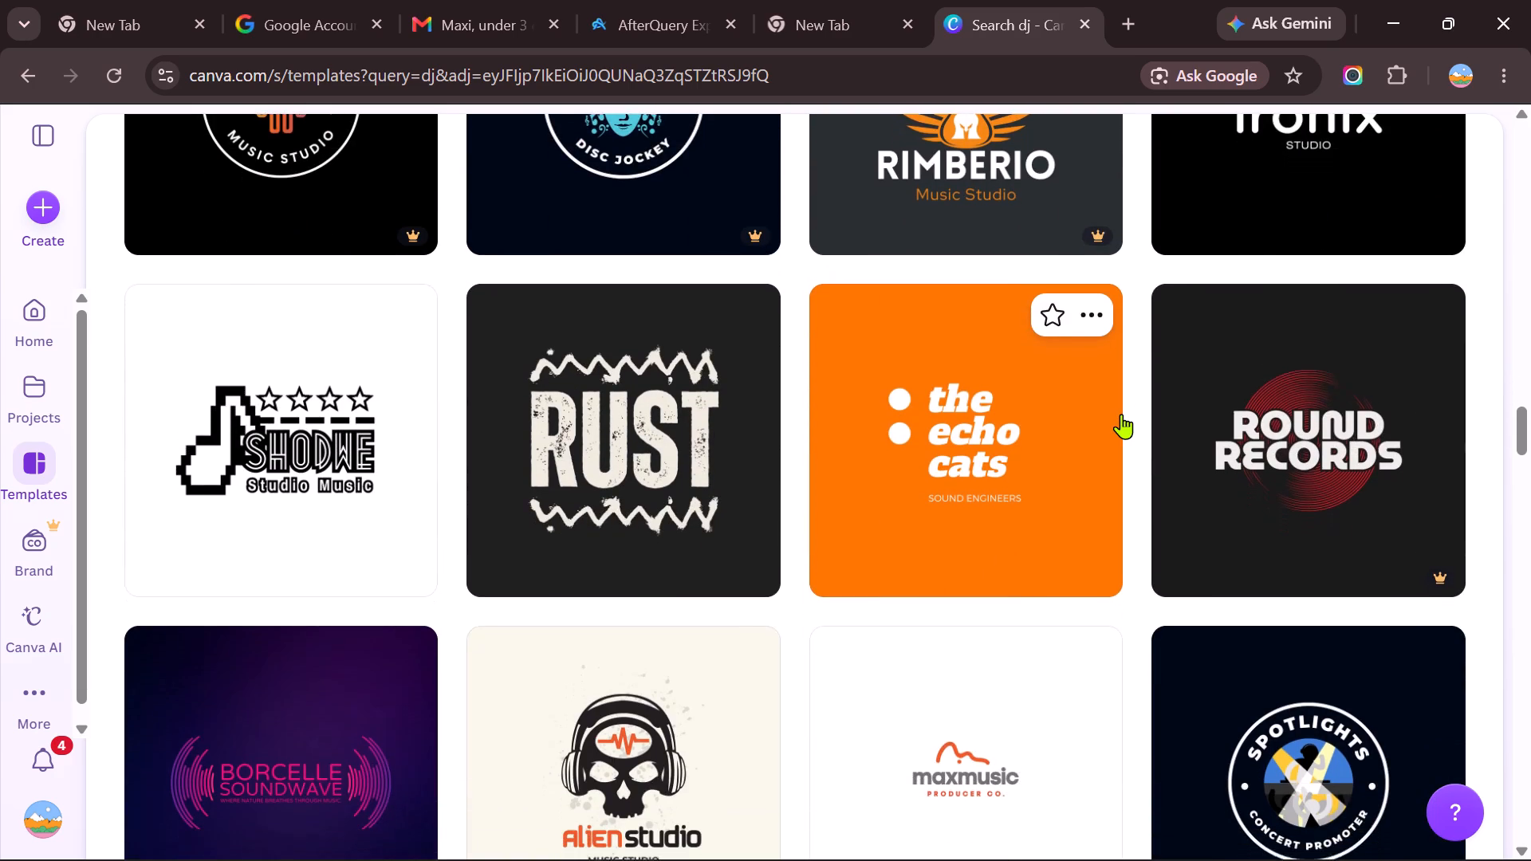
scroll(1121, 414, "down", 7)
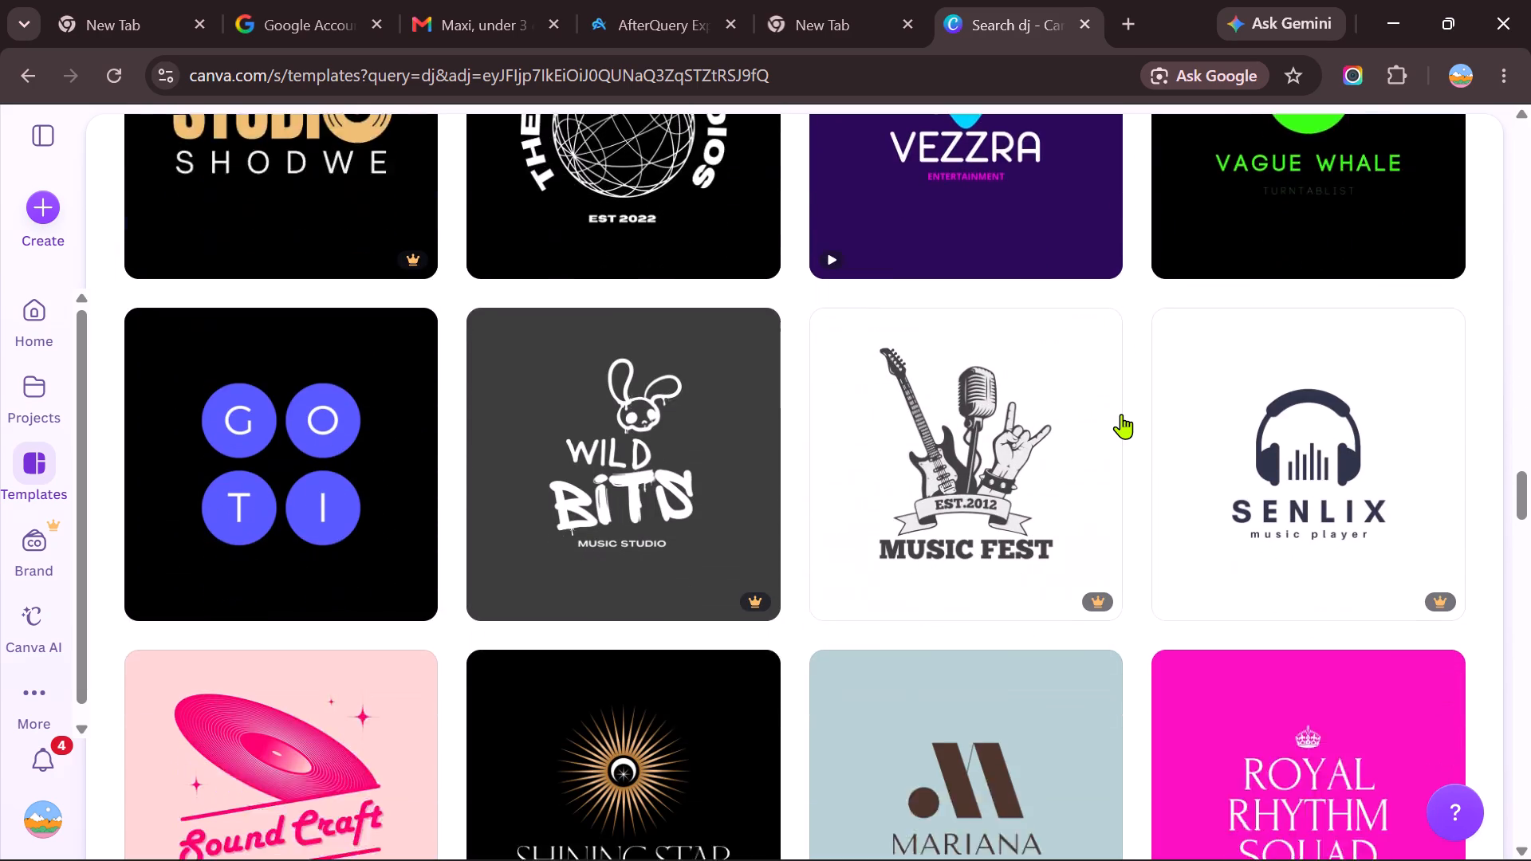
scroll(1121, 414, "down", 3)
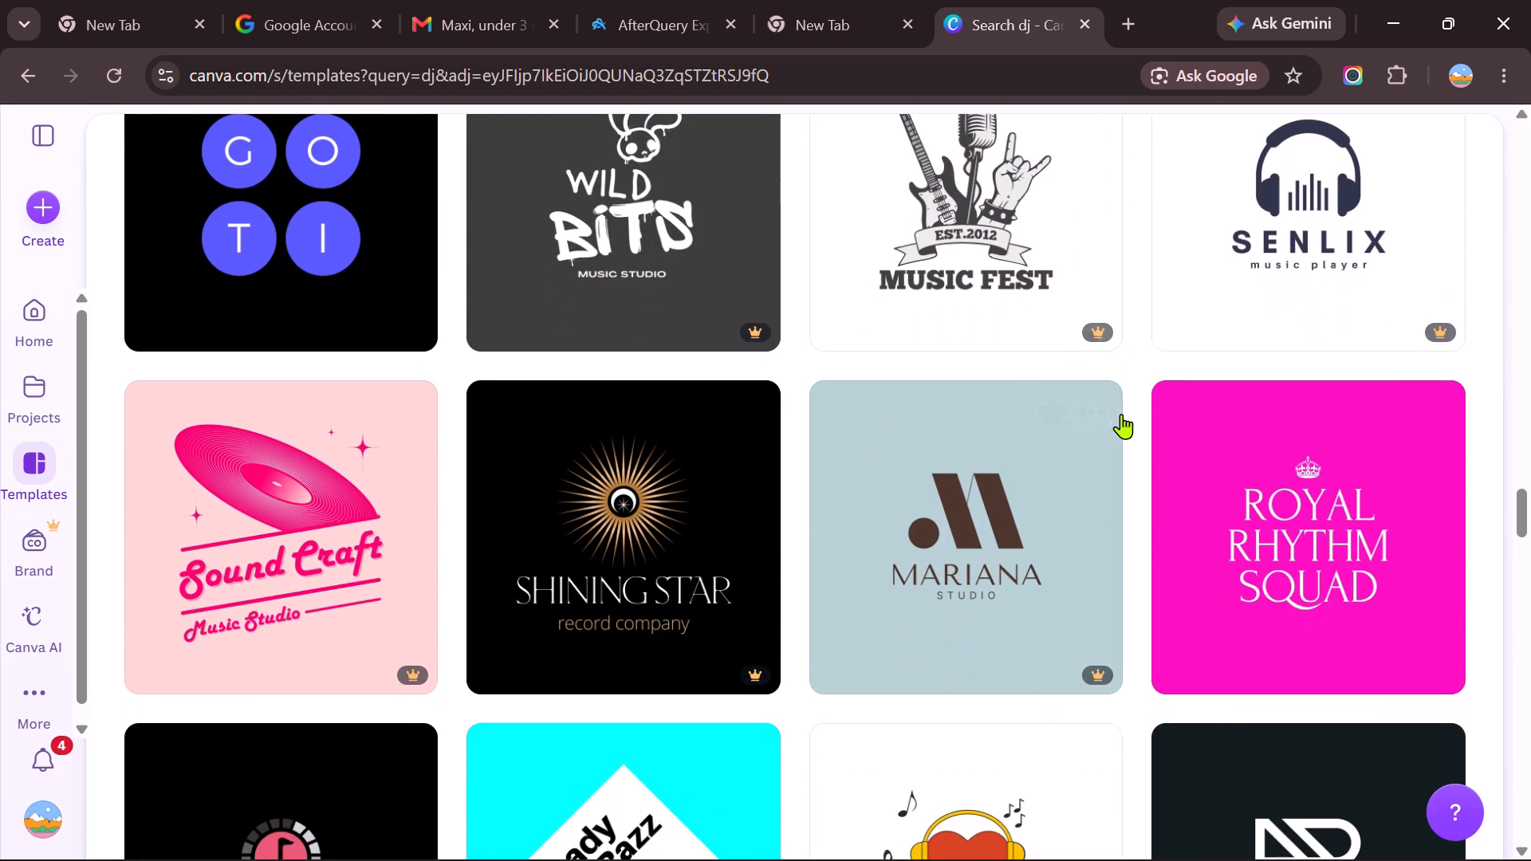
scroll(1121, 414, "down", 3)
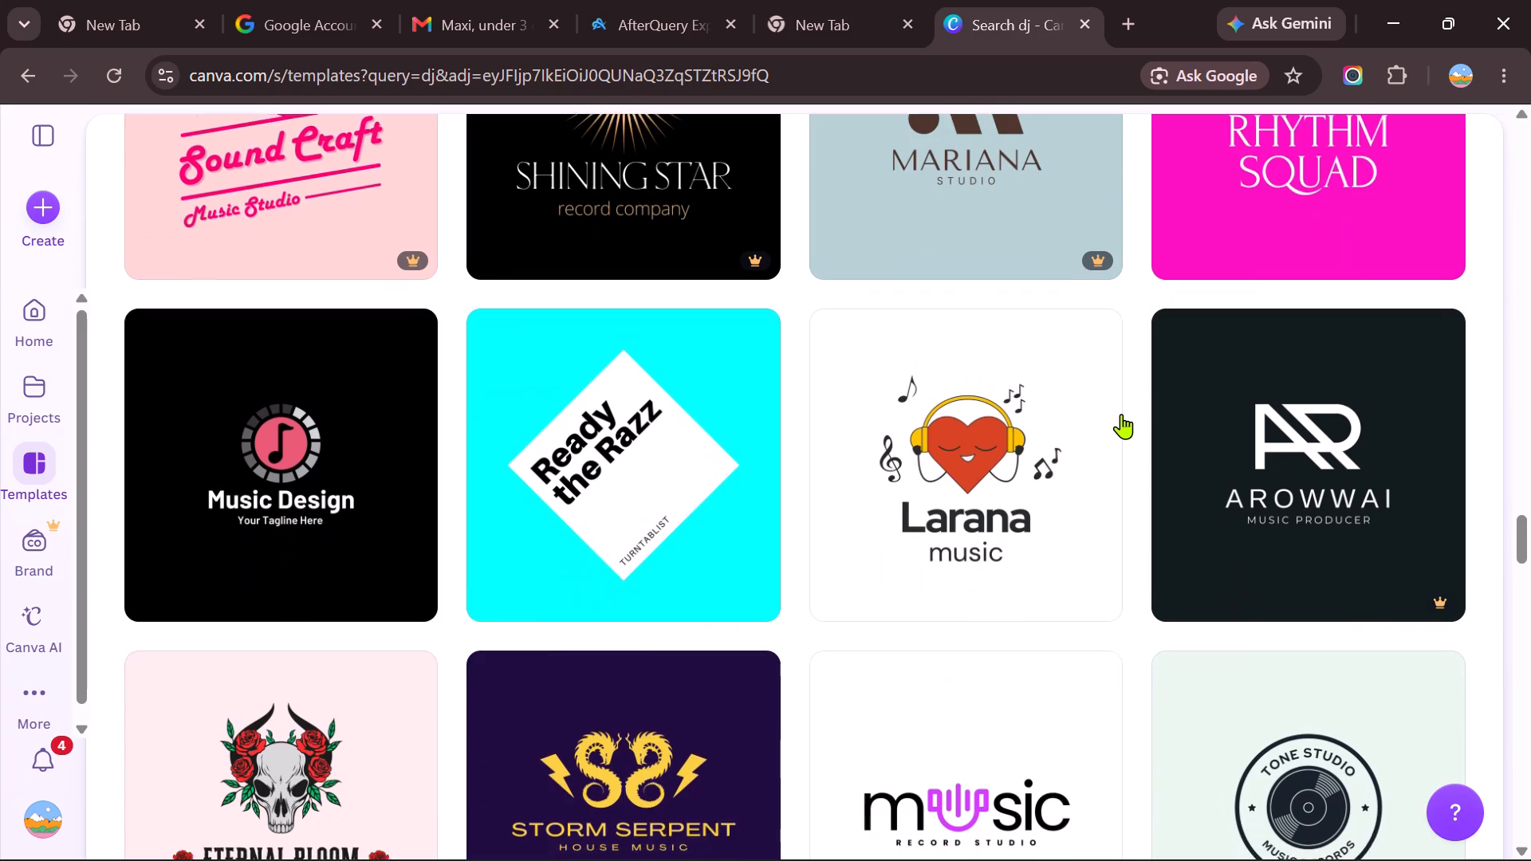
scroll(1121, 414, "down", 2)
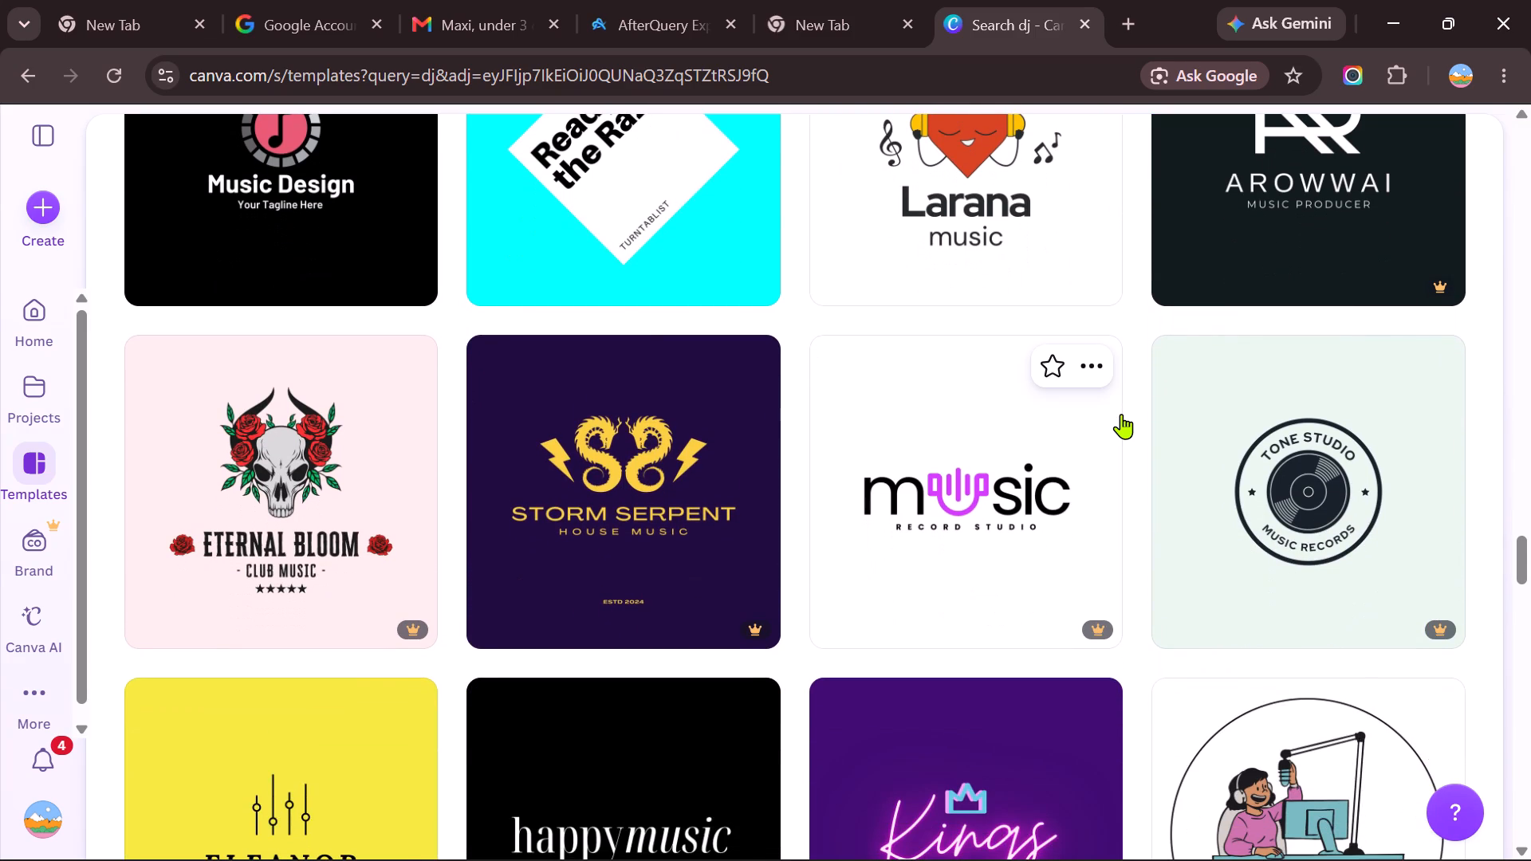
scroll(1121, 414, "down", 5)
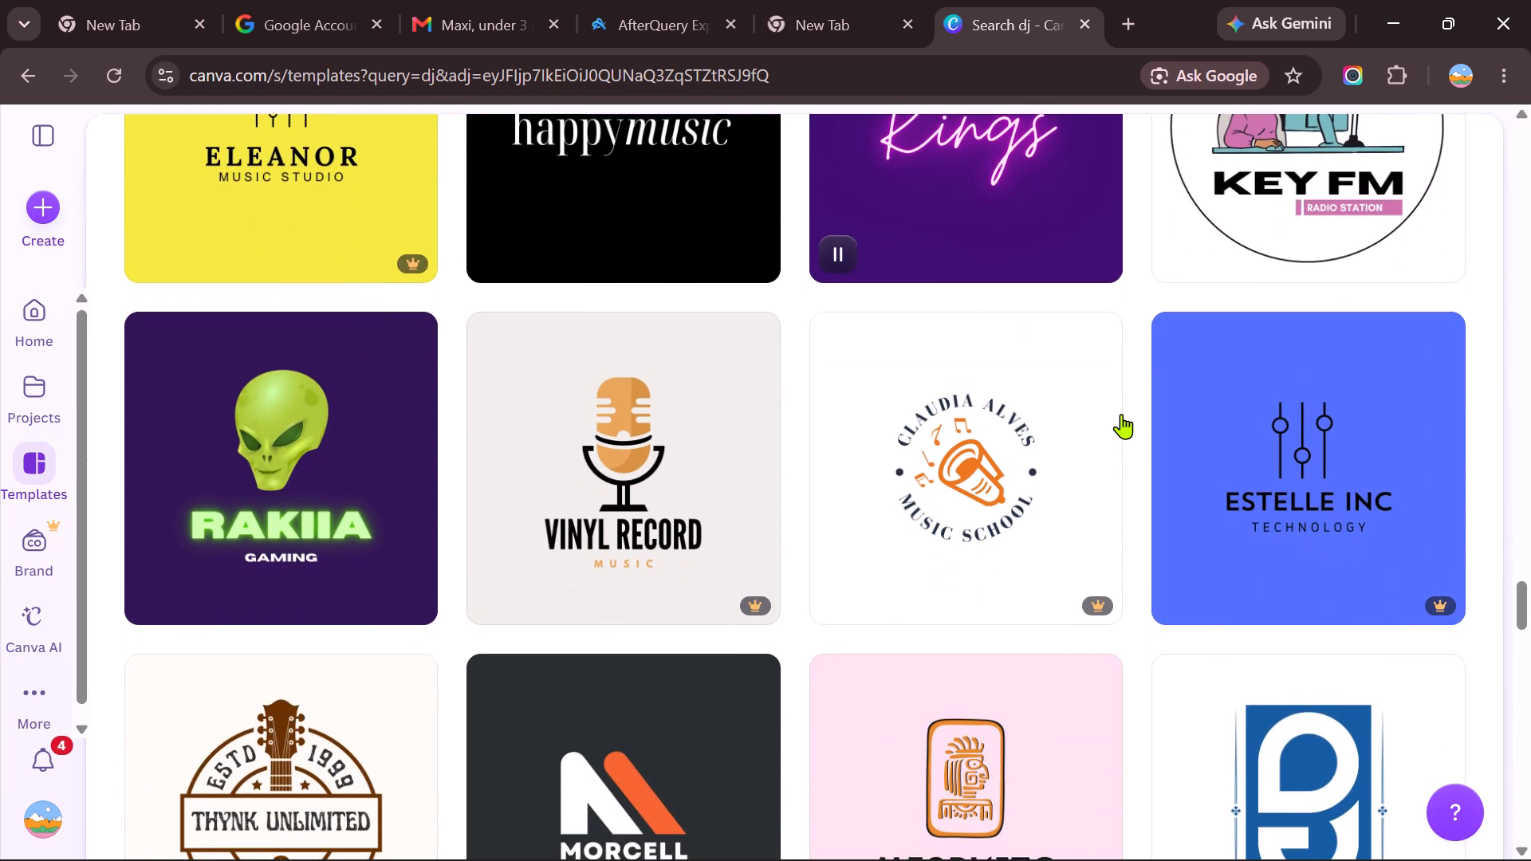
scroll(1121, 414, "down", 2)
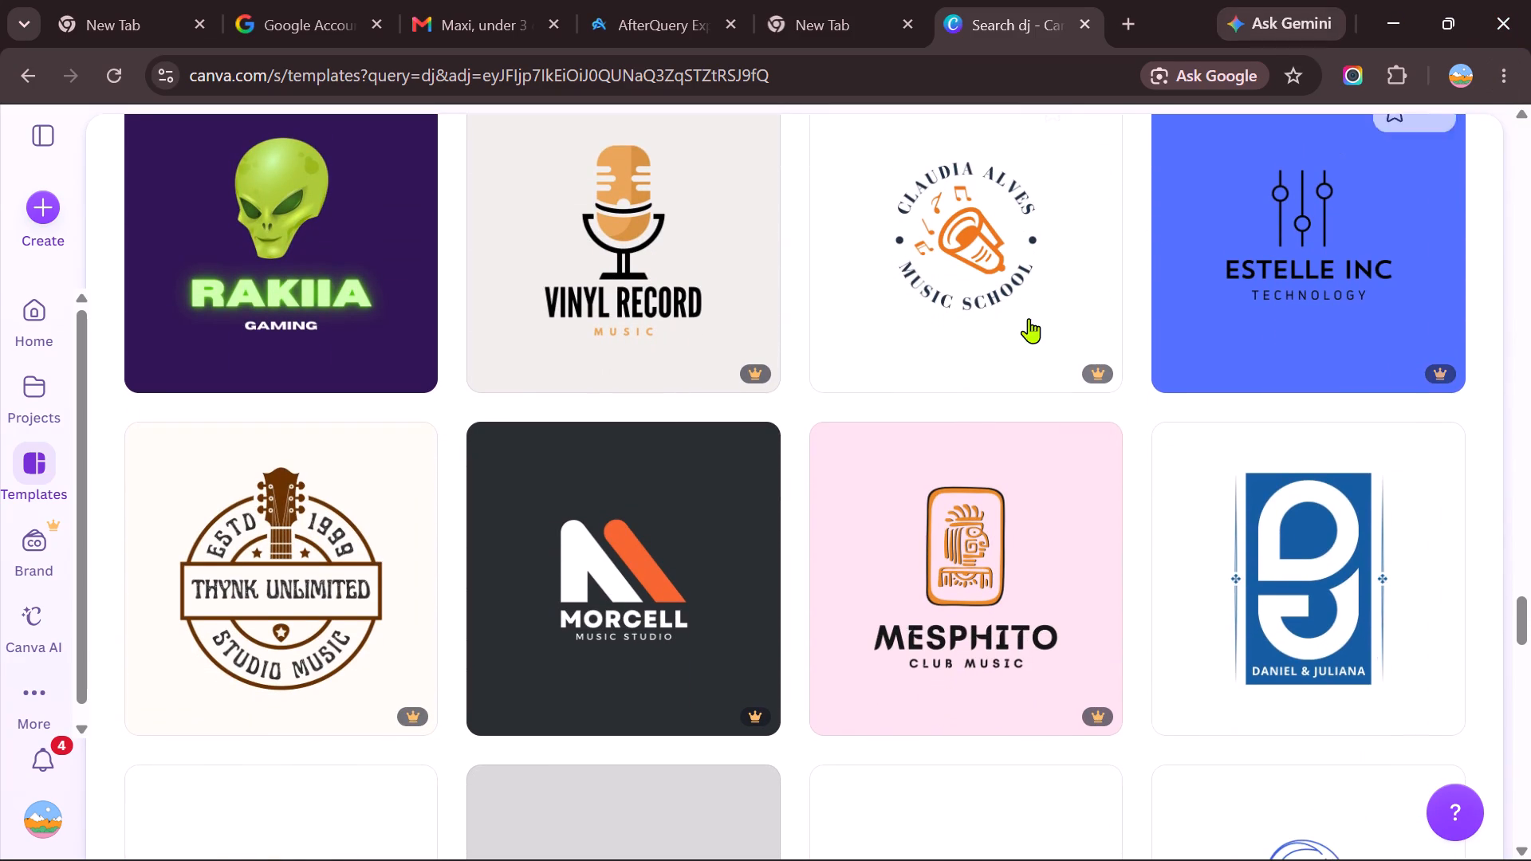
Return to the start of the dj logo results and re-examine the first rows, as far as the Spin Shark design.
scroll(1029, 318, "up", 12)
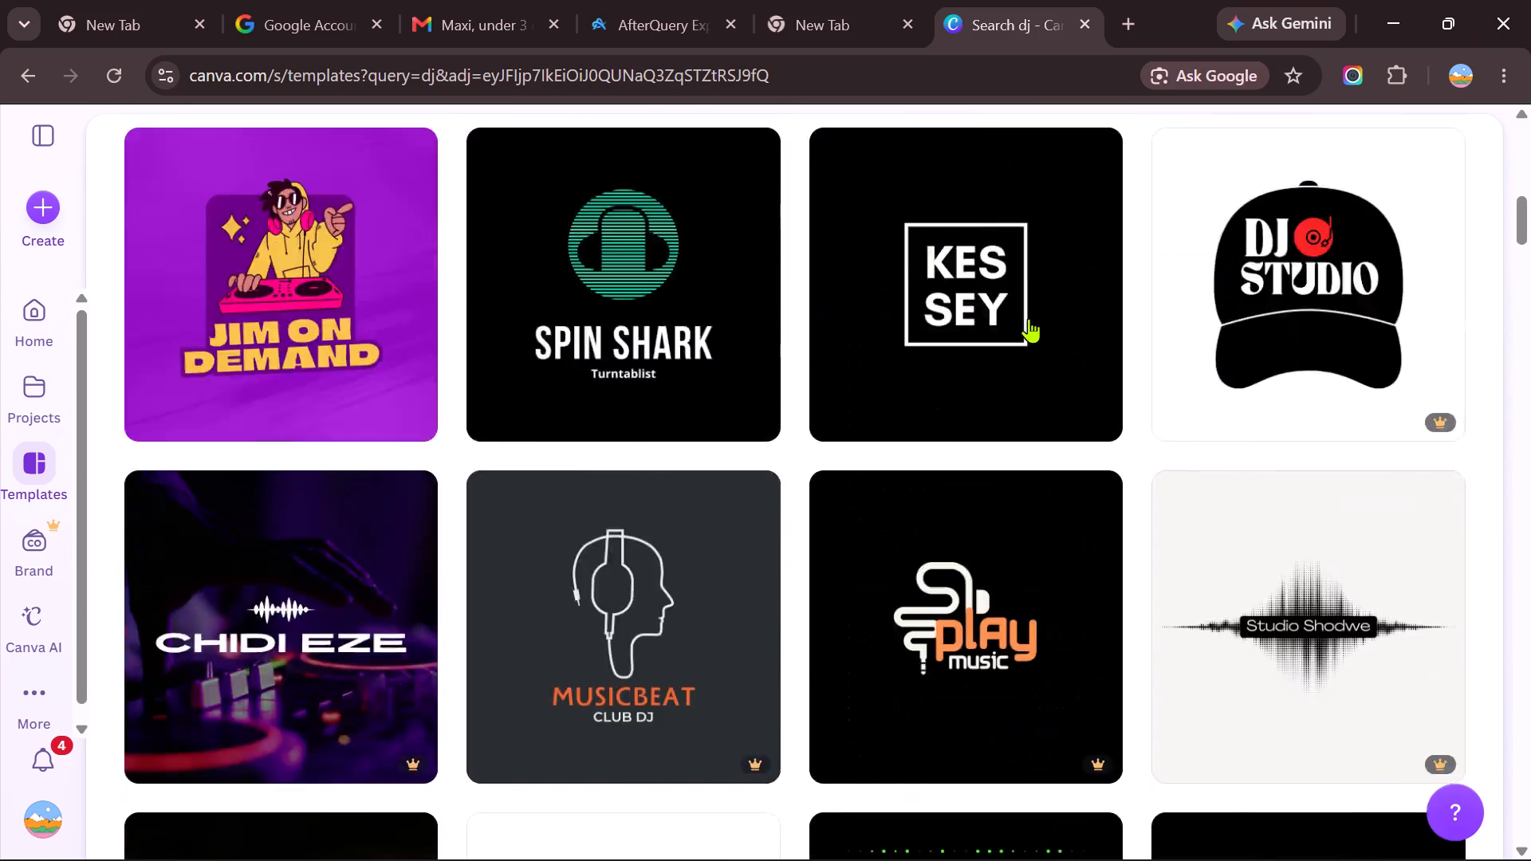
scroll(1029, 318, "up", 5)
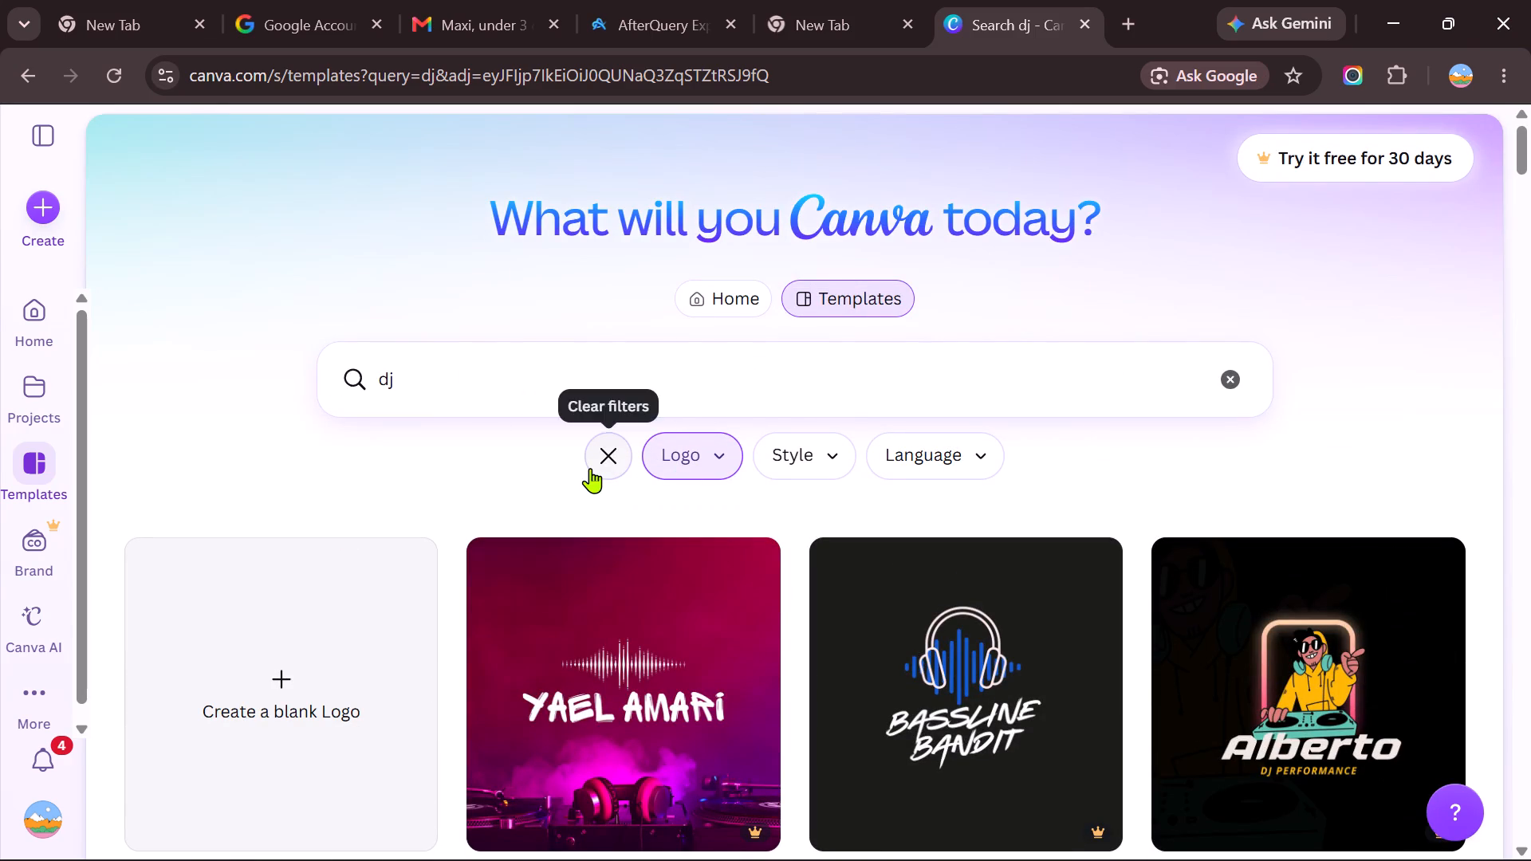
scroll(604, 624, "down", 5)
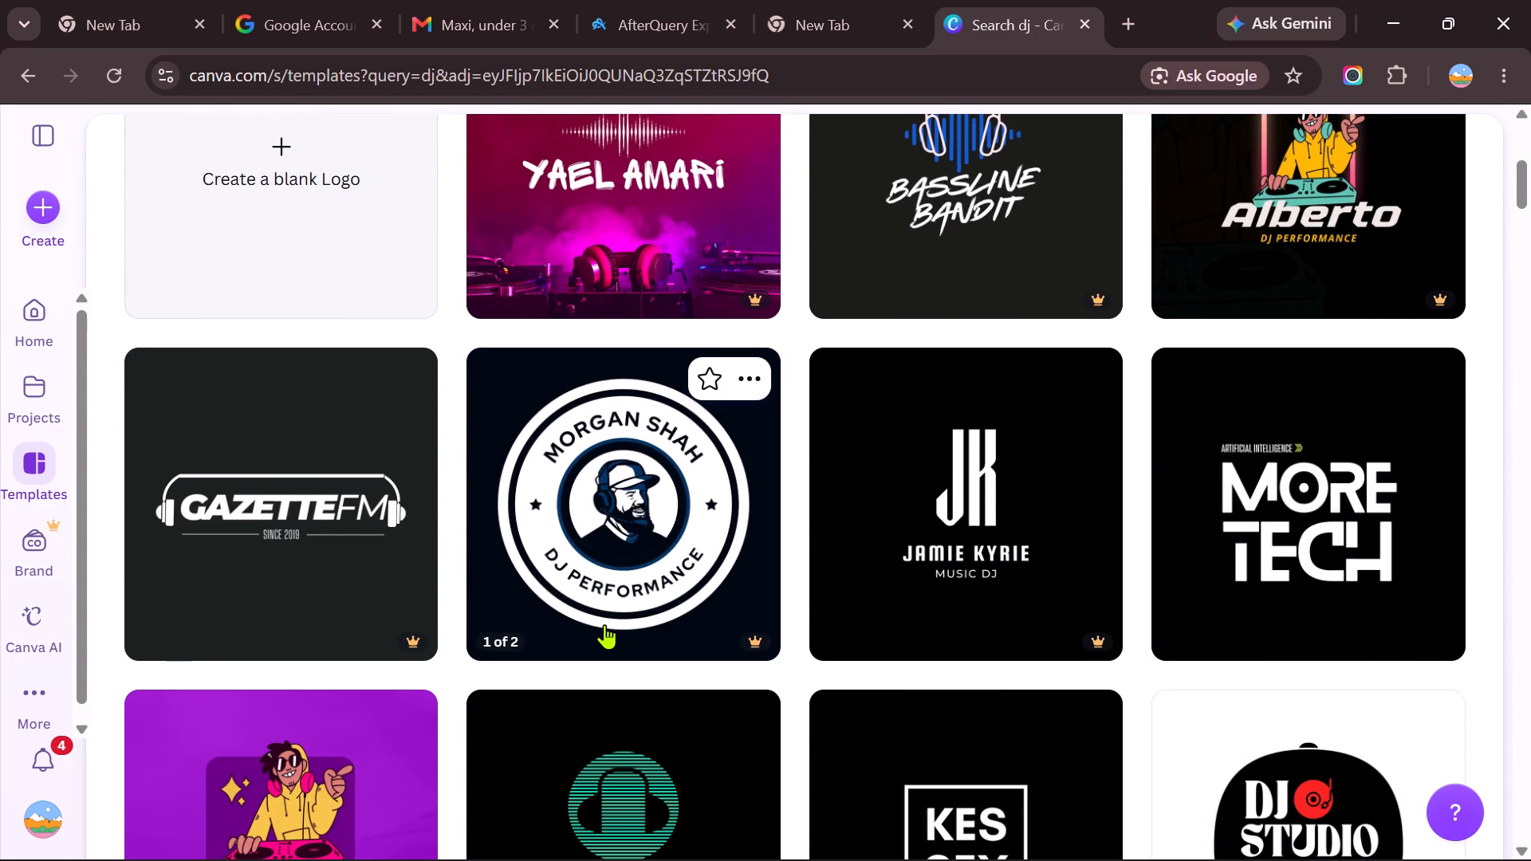
scroll(604, 624, "right", 2)
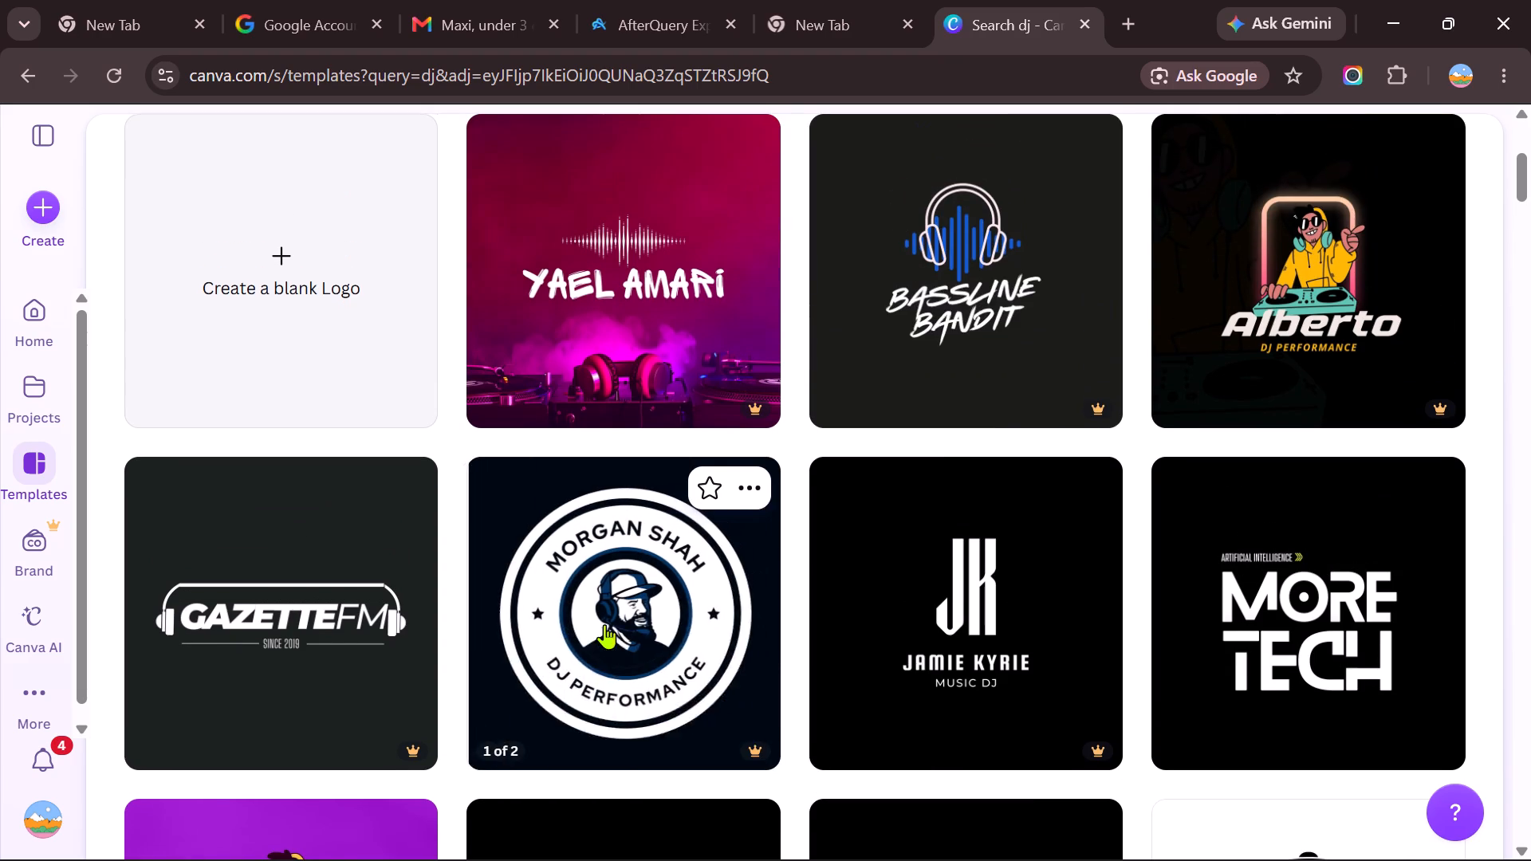
scroll(604, 624, "right", 1)
scroll(641, 420, "down", 2)
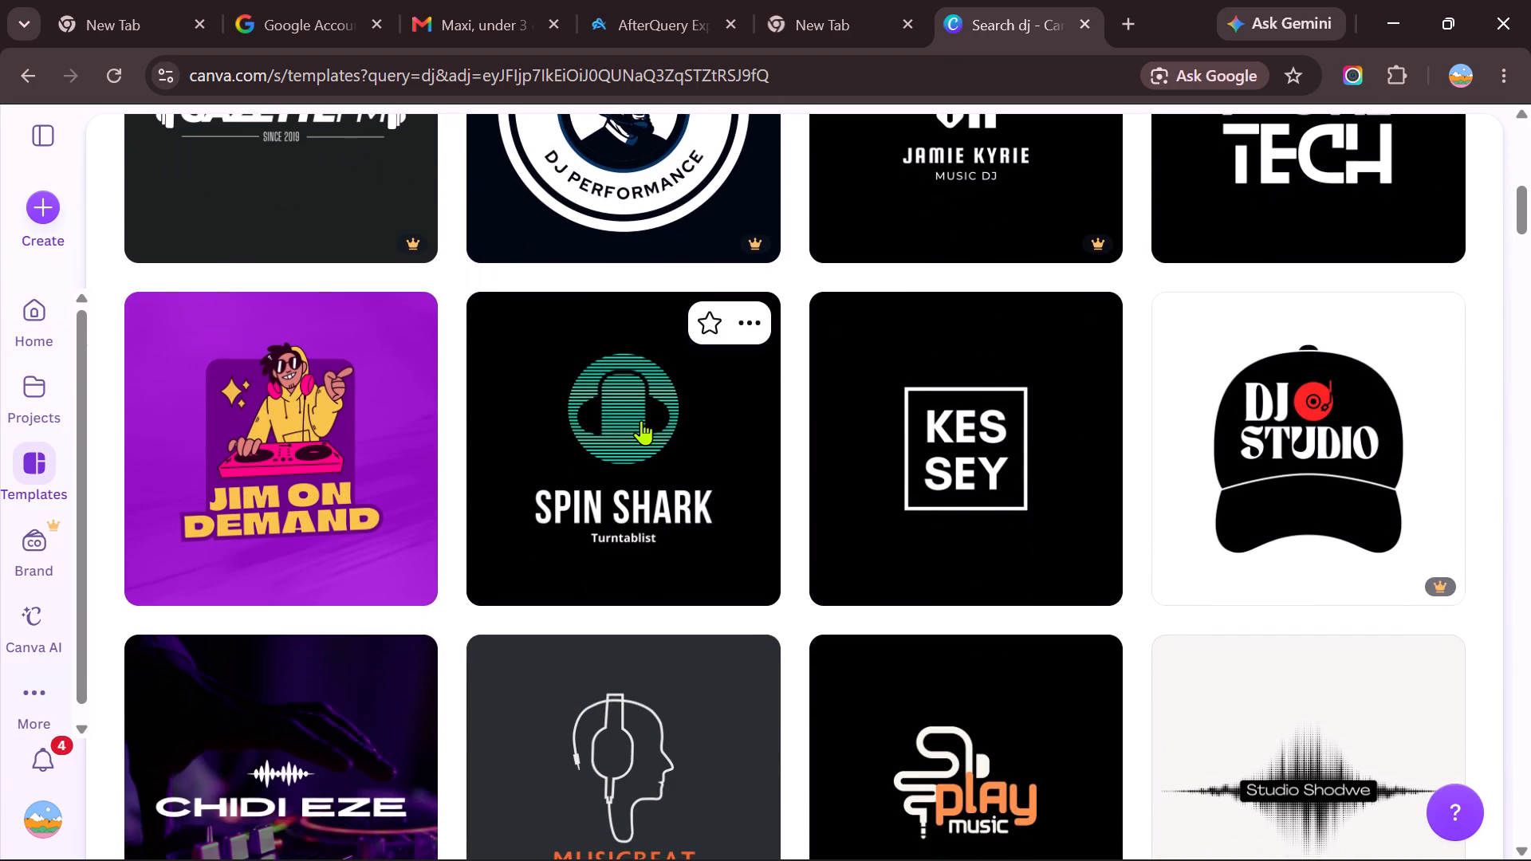
View the Spin Shark headset DJ logo template and examine its similar designs, past the Retro Records row.
left_click(584, 556)
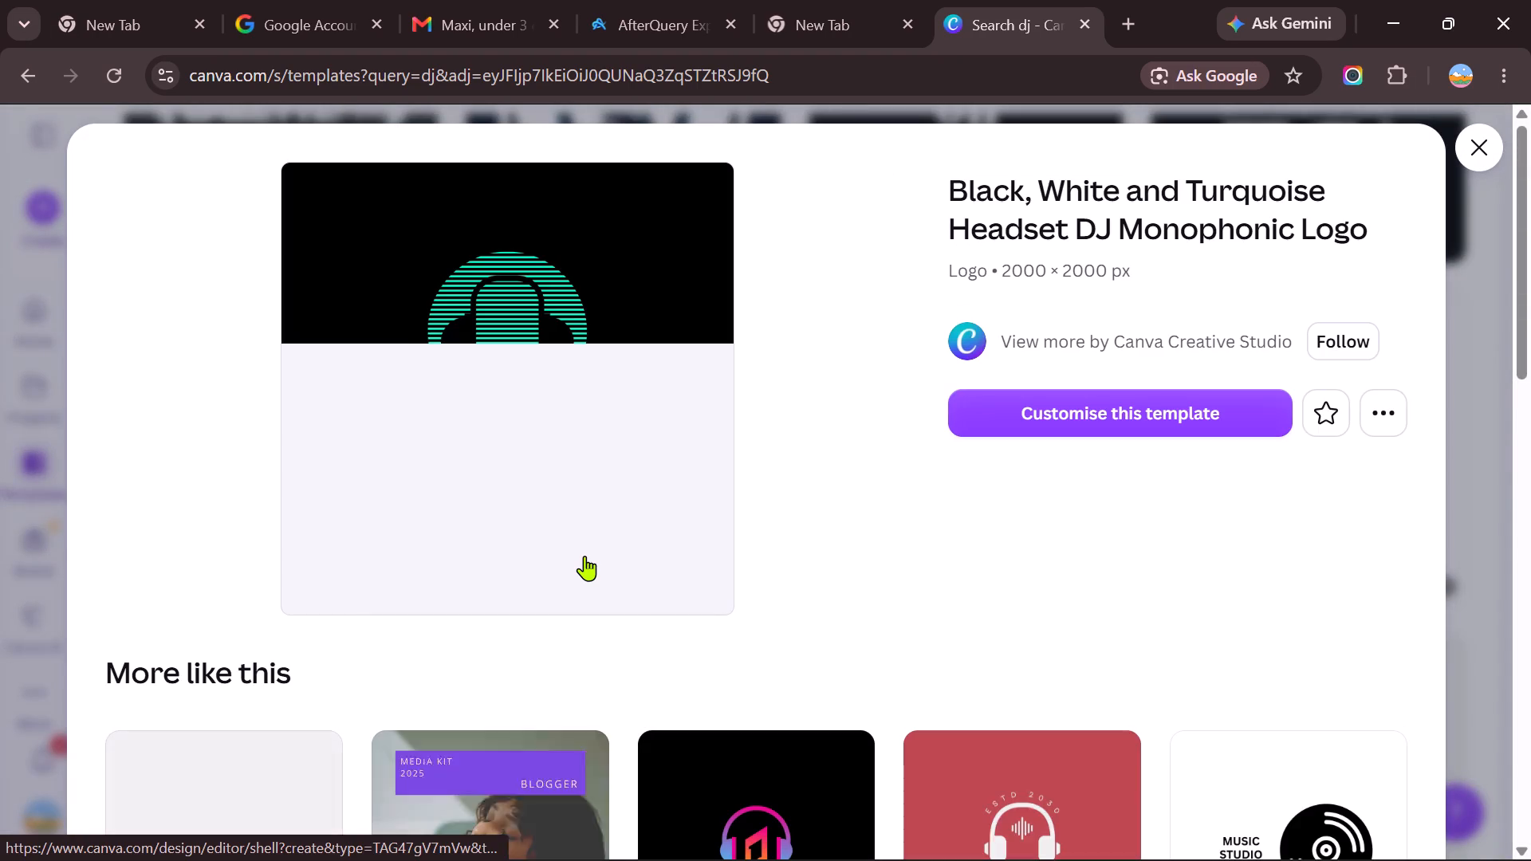
scroll(605, 370, "down", 2)
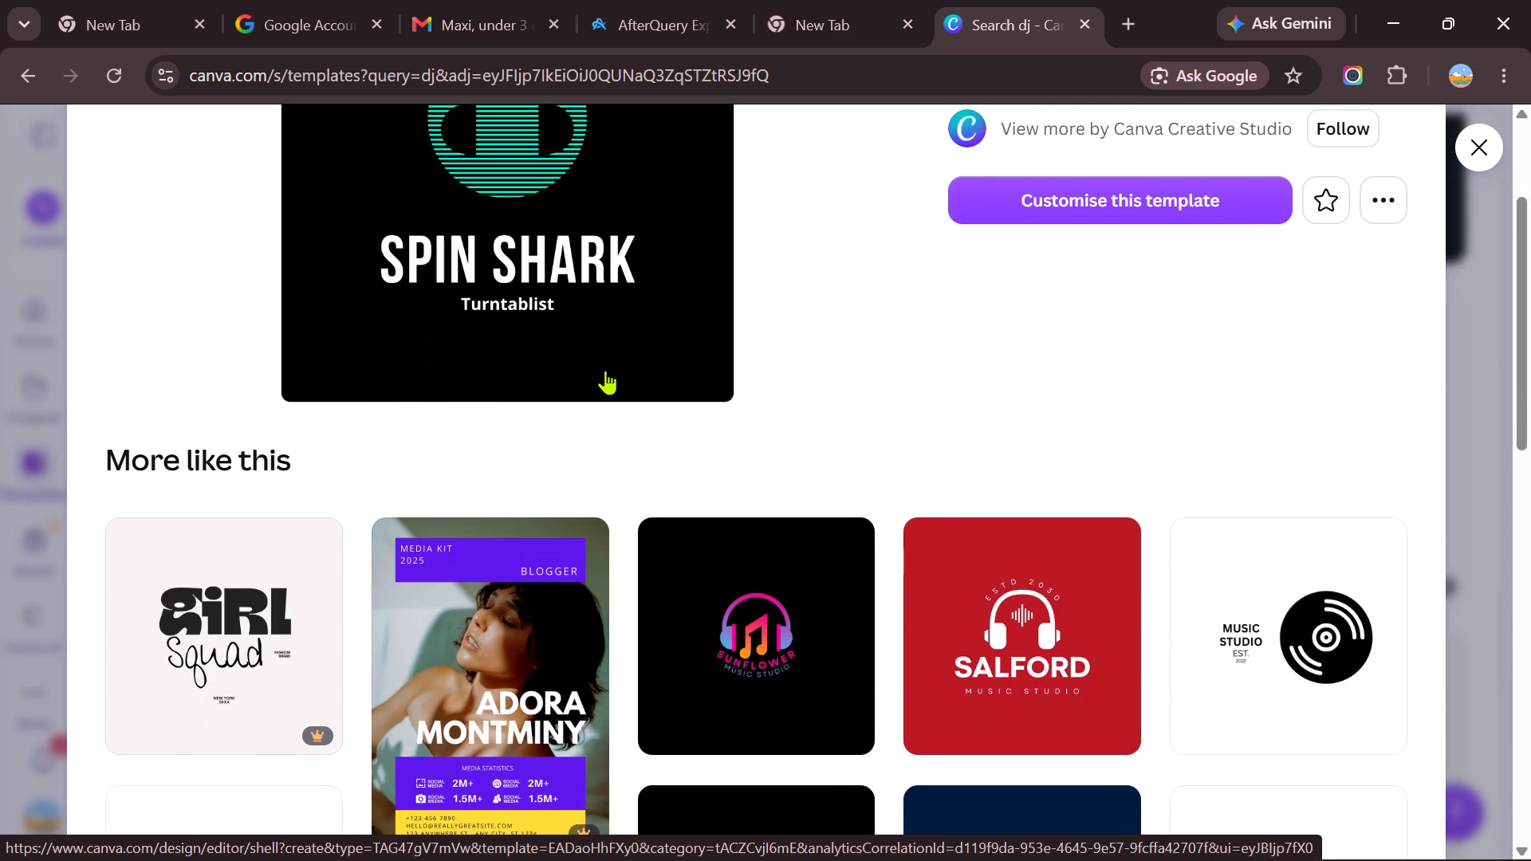
scroll(605, 370, "down", 4)
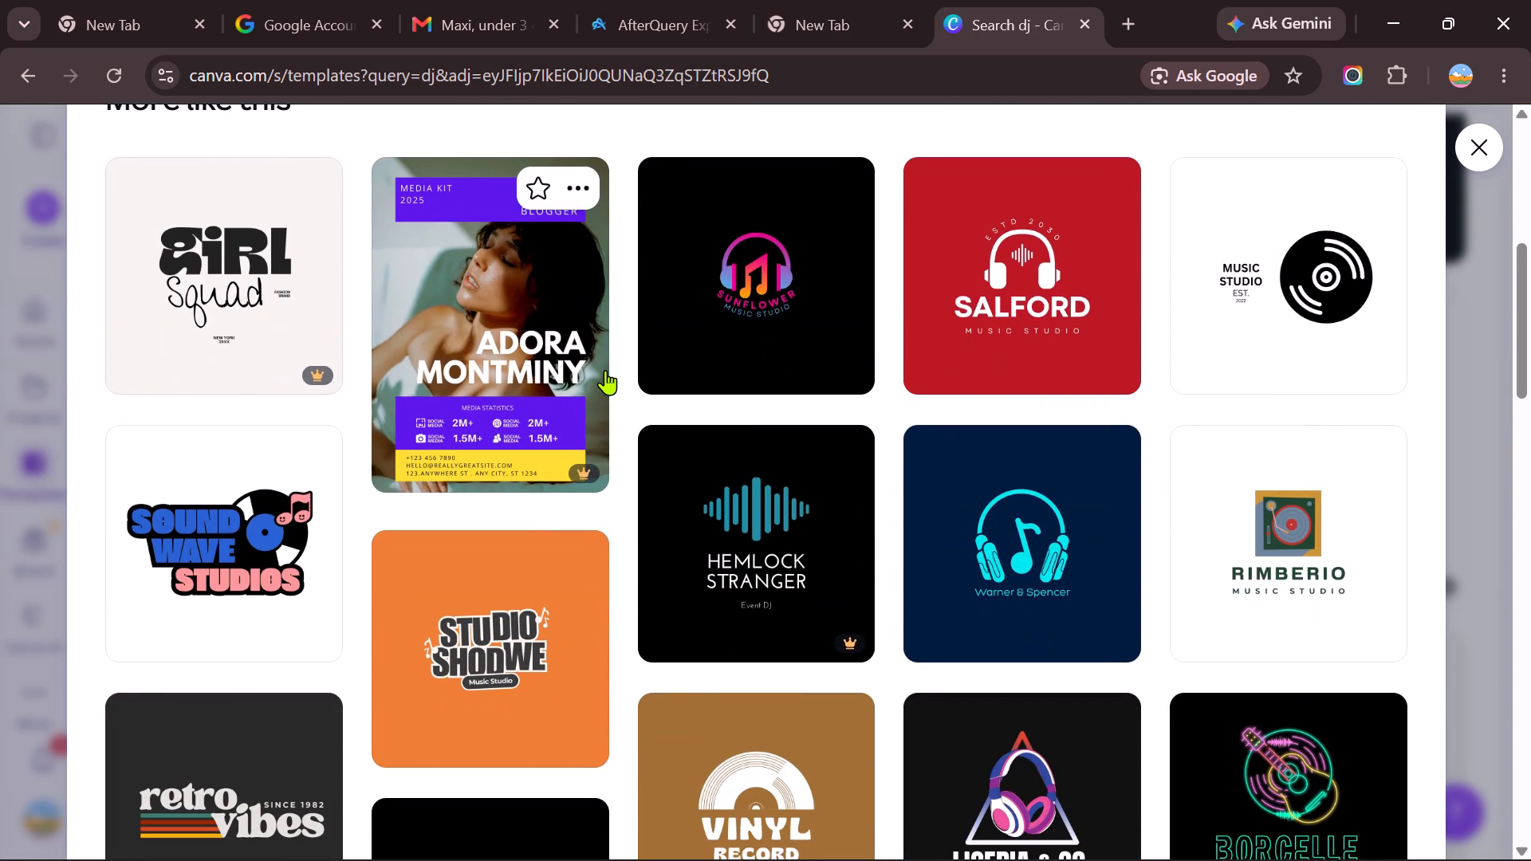
scroll(605, 370, "down", 3)
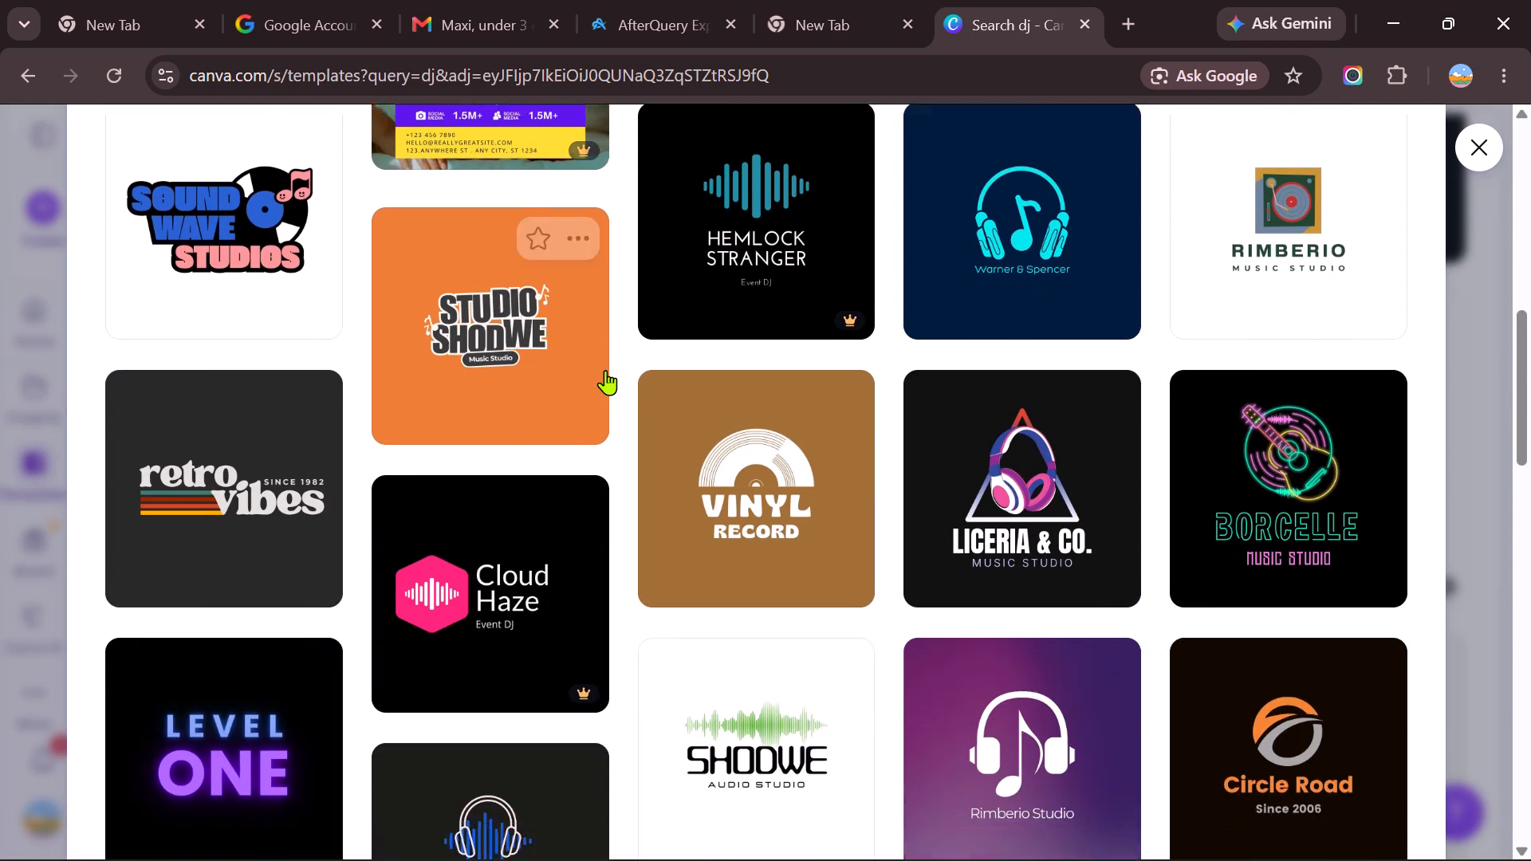
scroll(605, 370, "down", 3)
Re-examine the Spin Shark template's similar designs back up to the first row with the Sunflower and Salford logos.
scroll(605, 370, "up", 2)
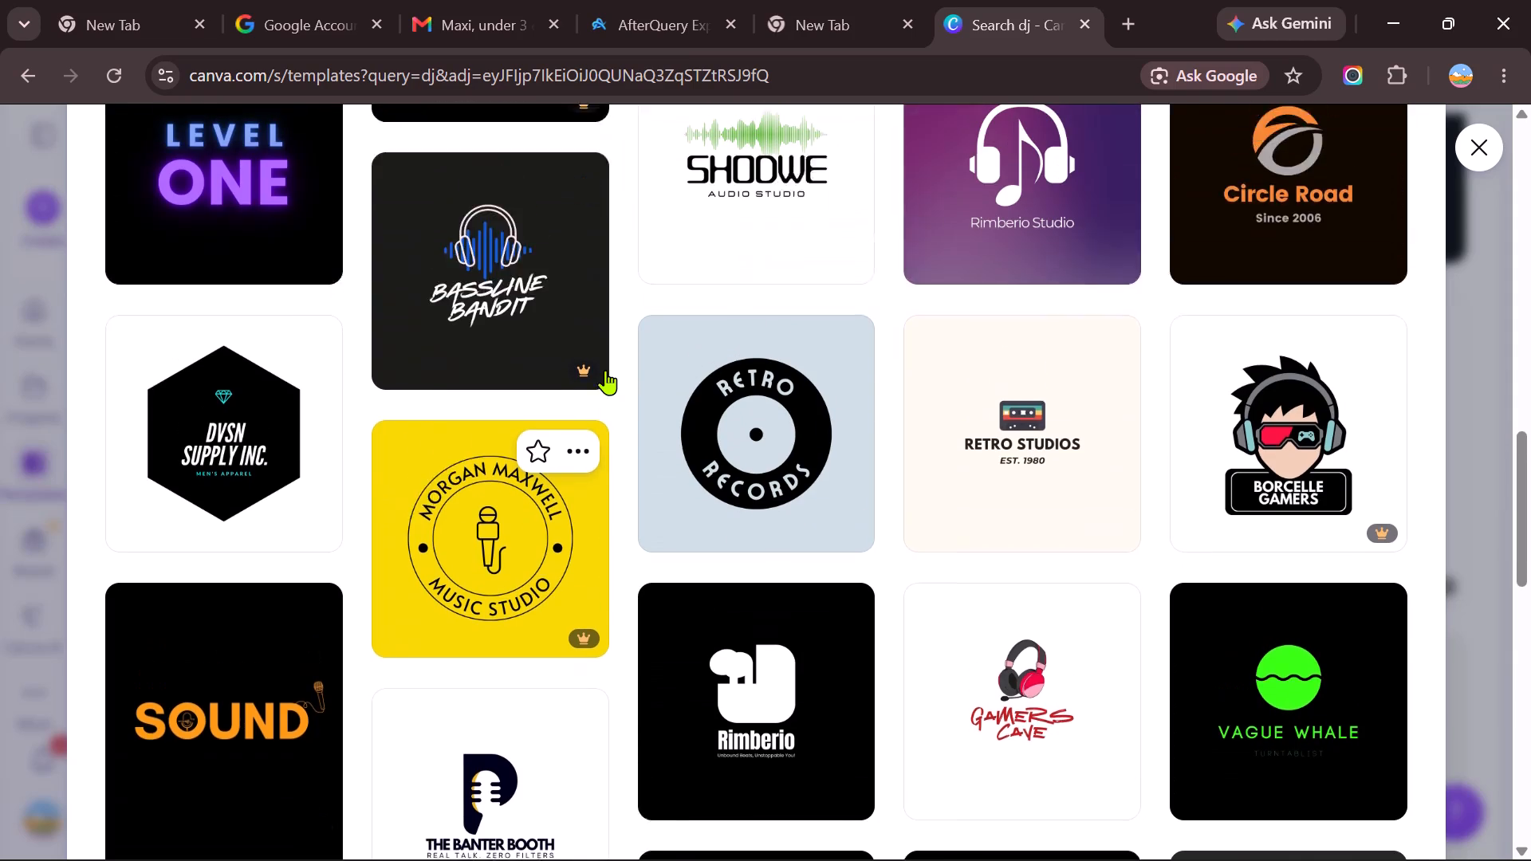
scroll(605, 370, "up", 3)
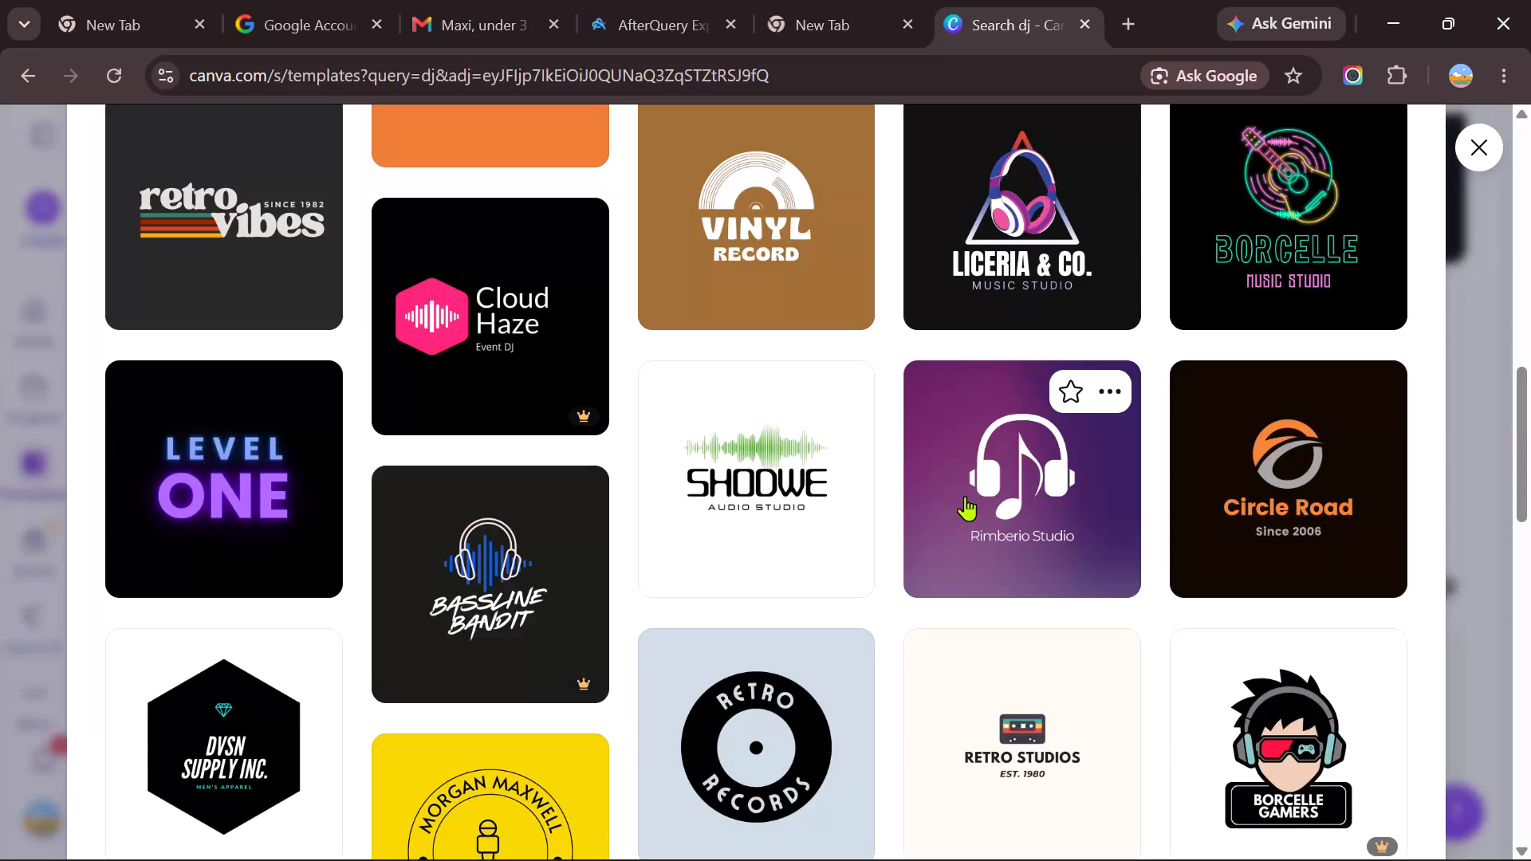
scroll(898, 425, "up", 1)
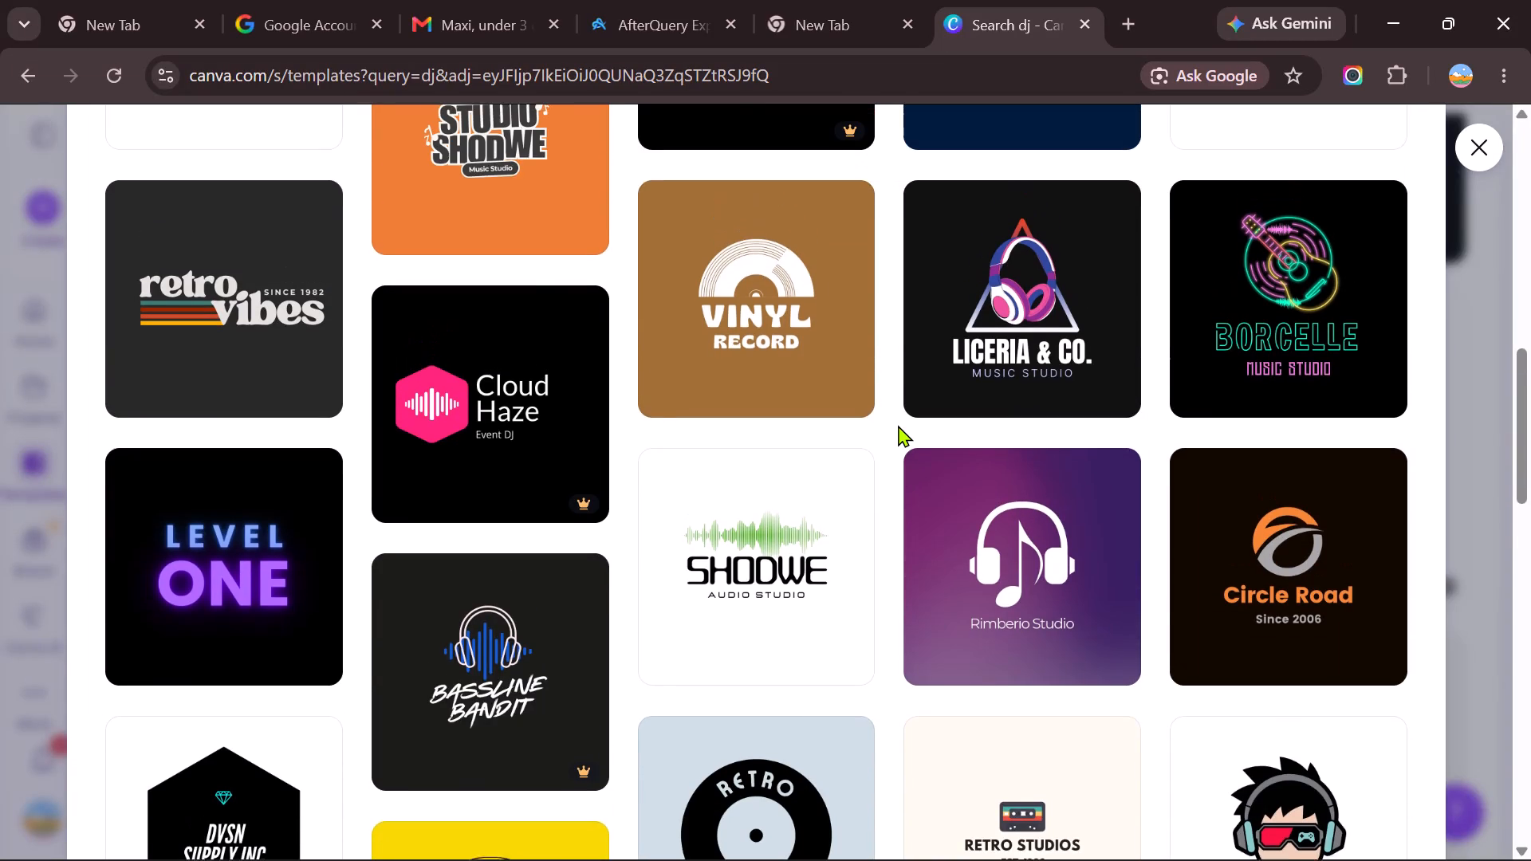
scroll(898, 425, "up", 2)
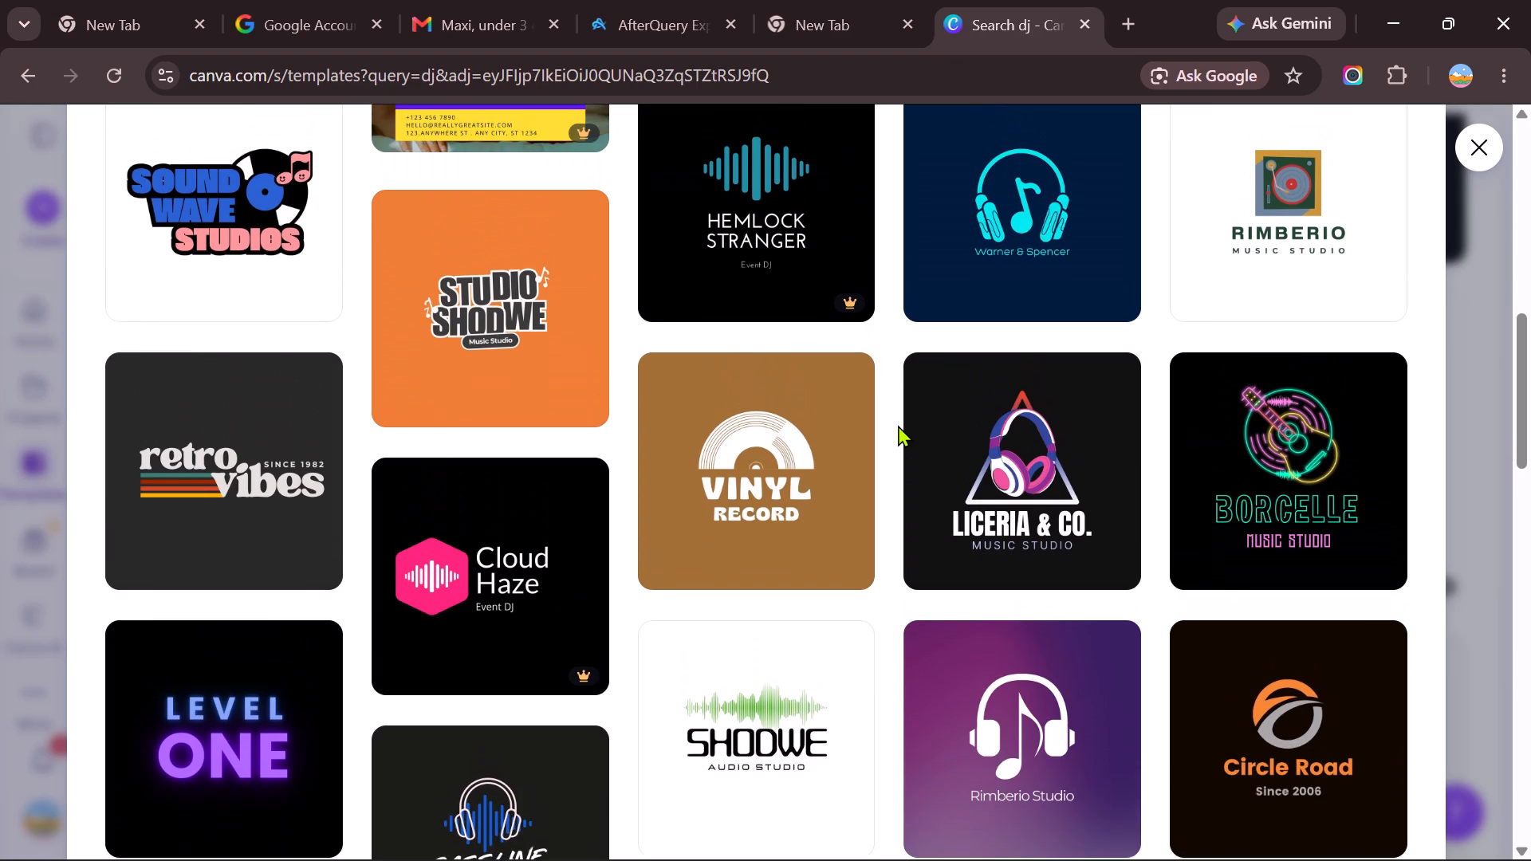
scroll(898, 425, "up", 2)
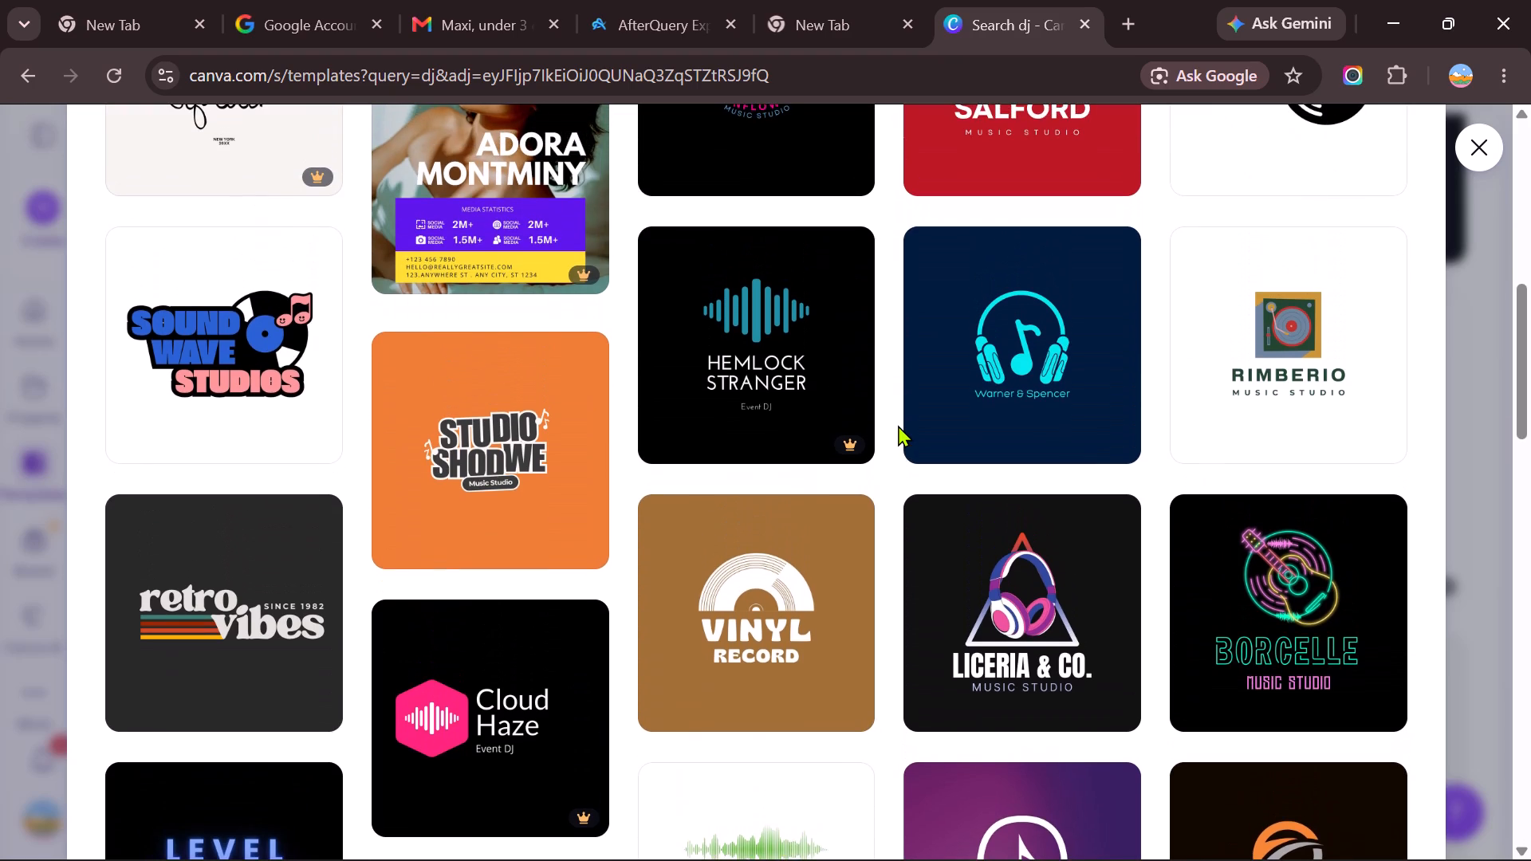
scroll(898, 425, "up", 1)
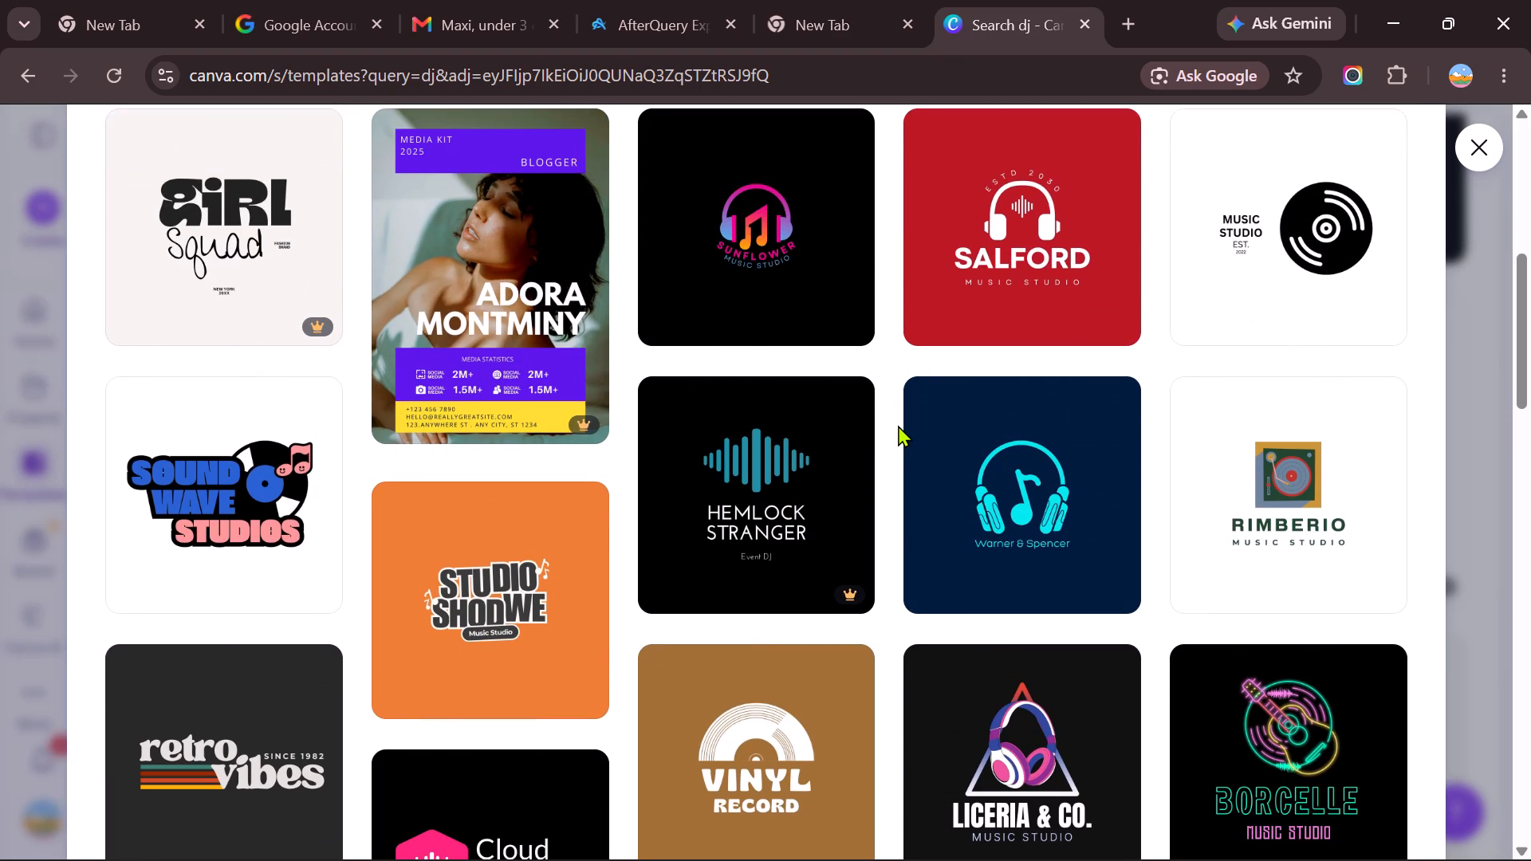
scroll(898, 425, "up", 2)
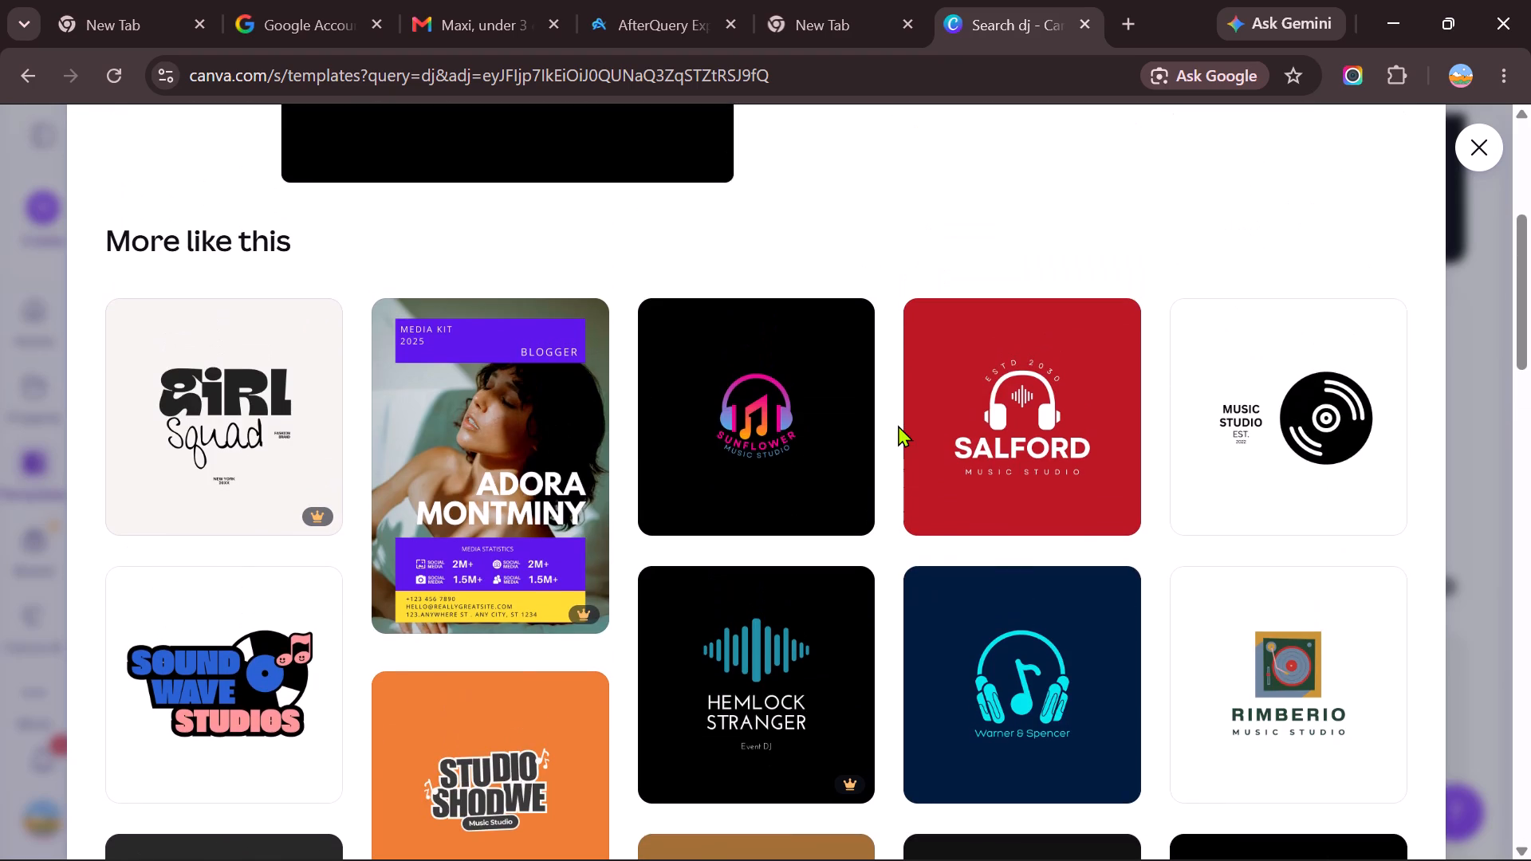
Examine the Spin Shark template's similar designs again, from the Sunflower and Salford row to the Retro Records and Gamers Cave rows.
scroll(898, 425, "down", 1)
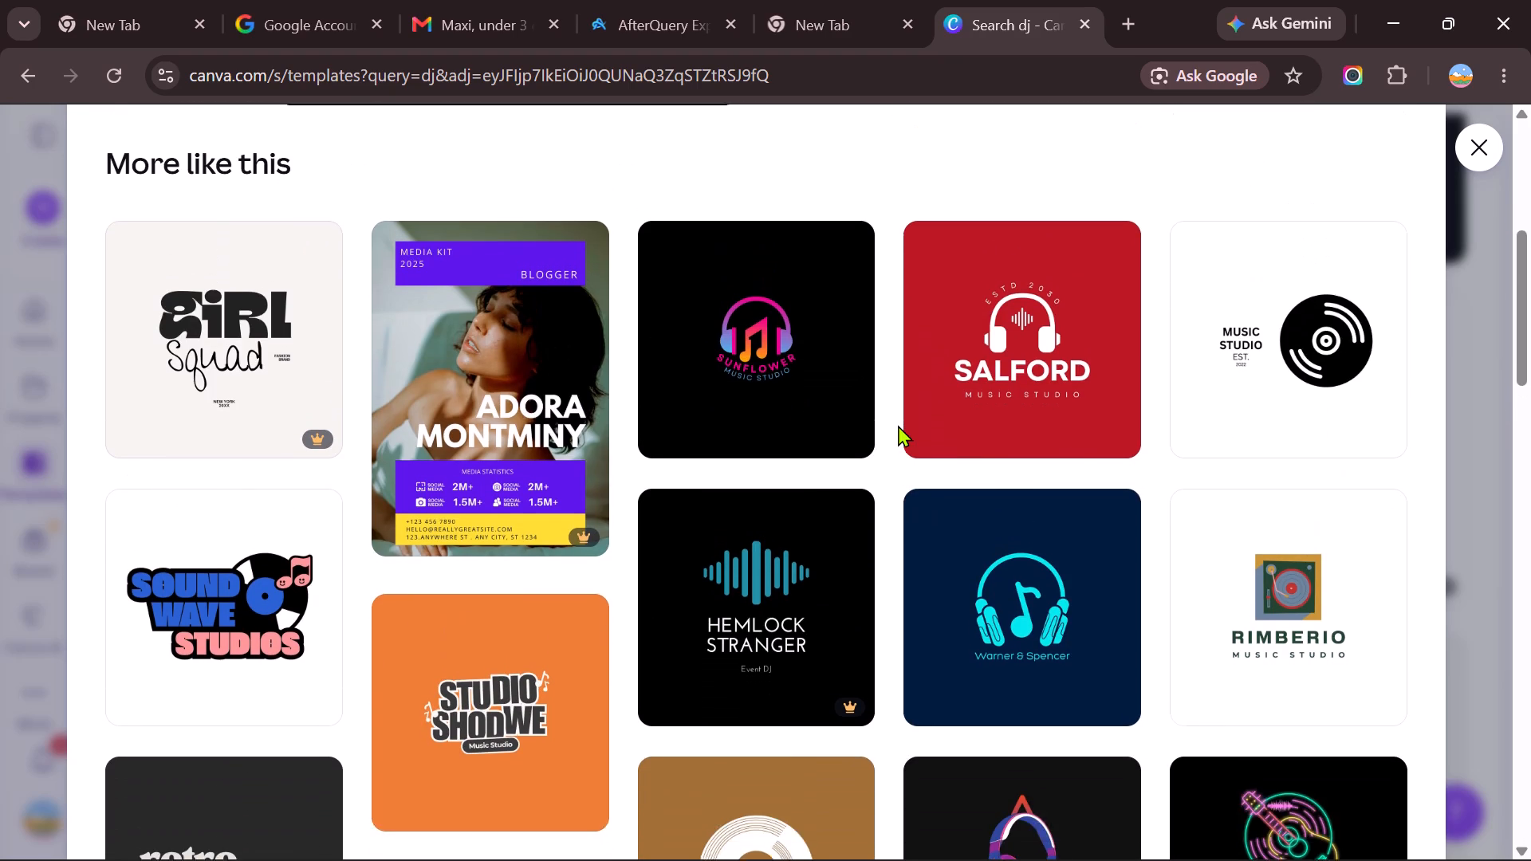
scroll(898, 425, "down", 3)
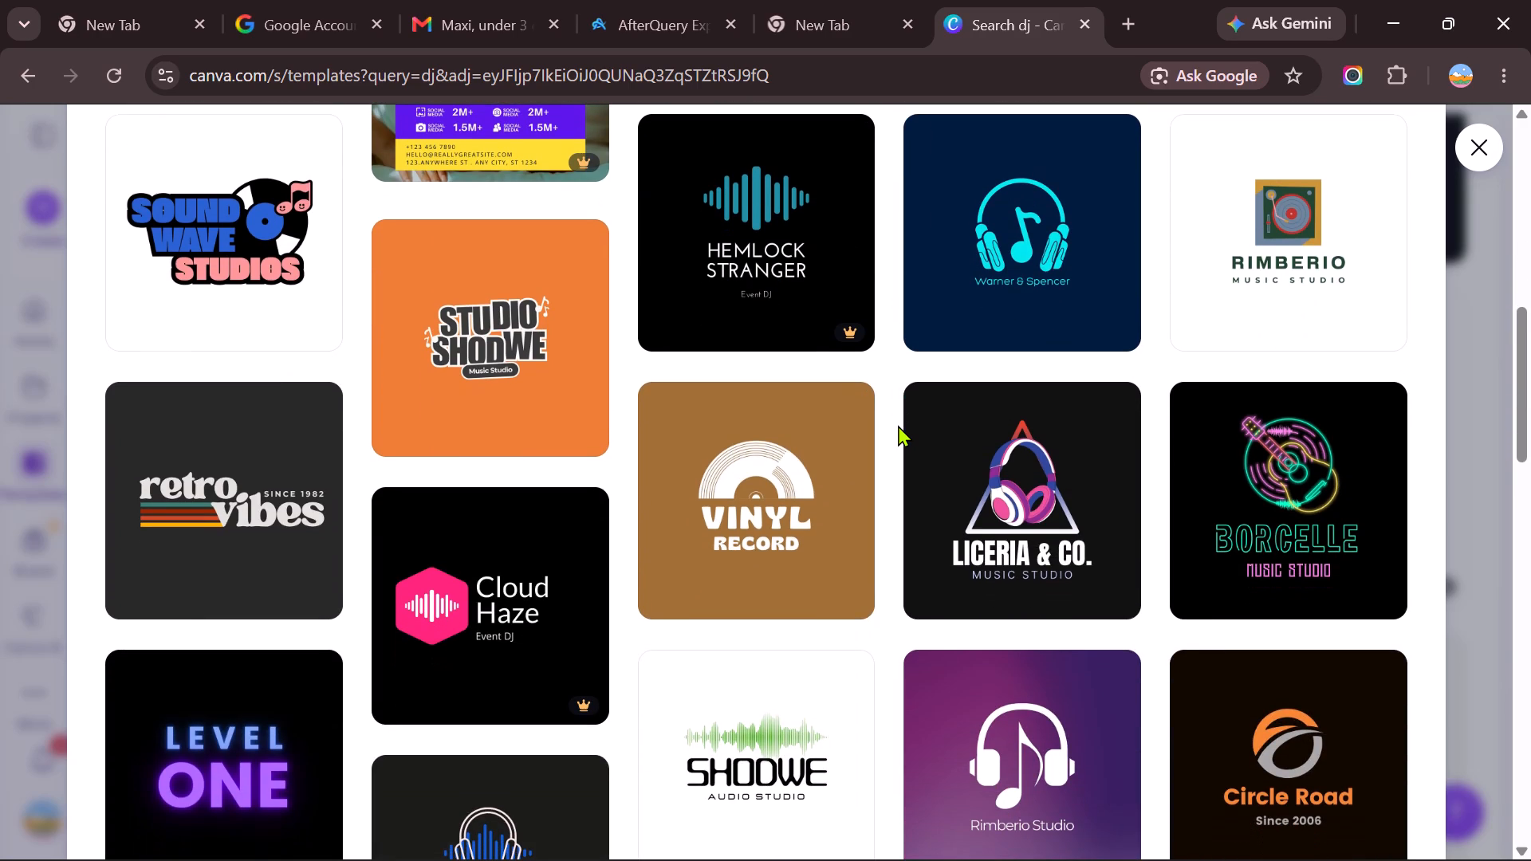
scroll(898, 425, "down", 2)
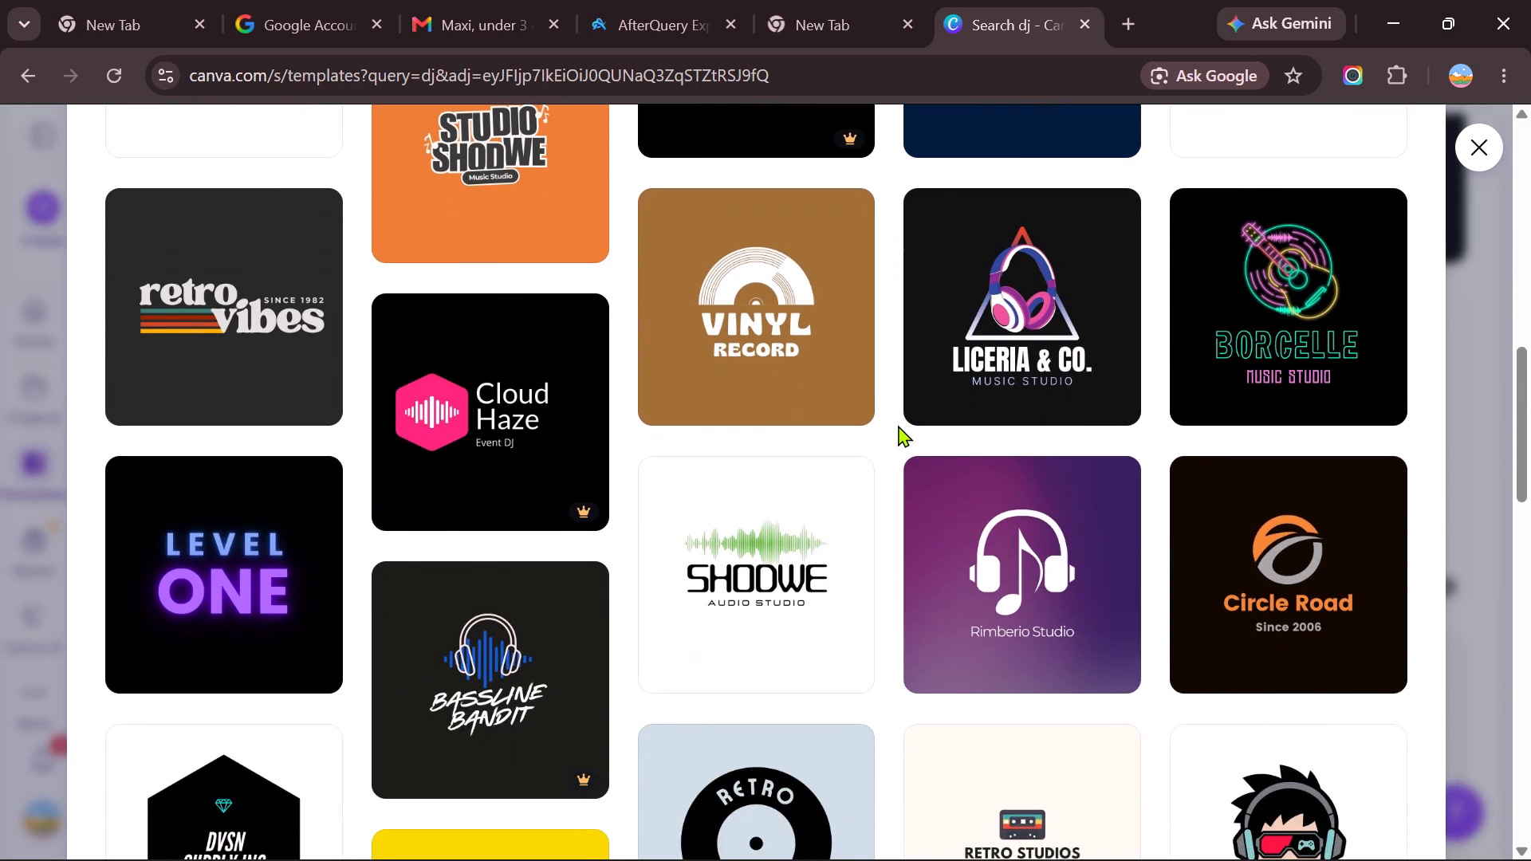
scroll(898, 425, "down", 2)
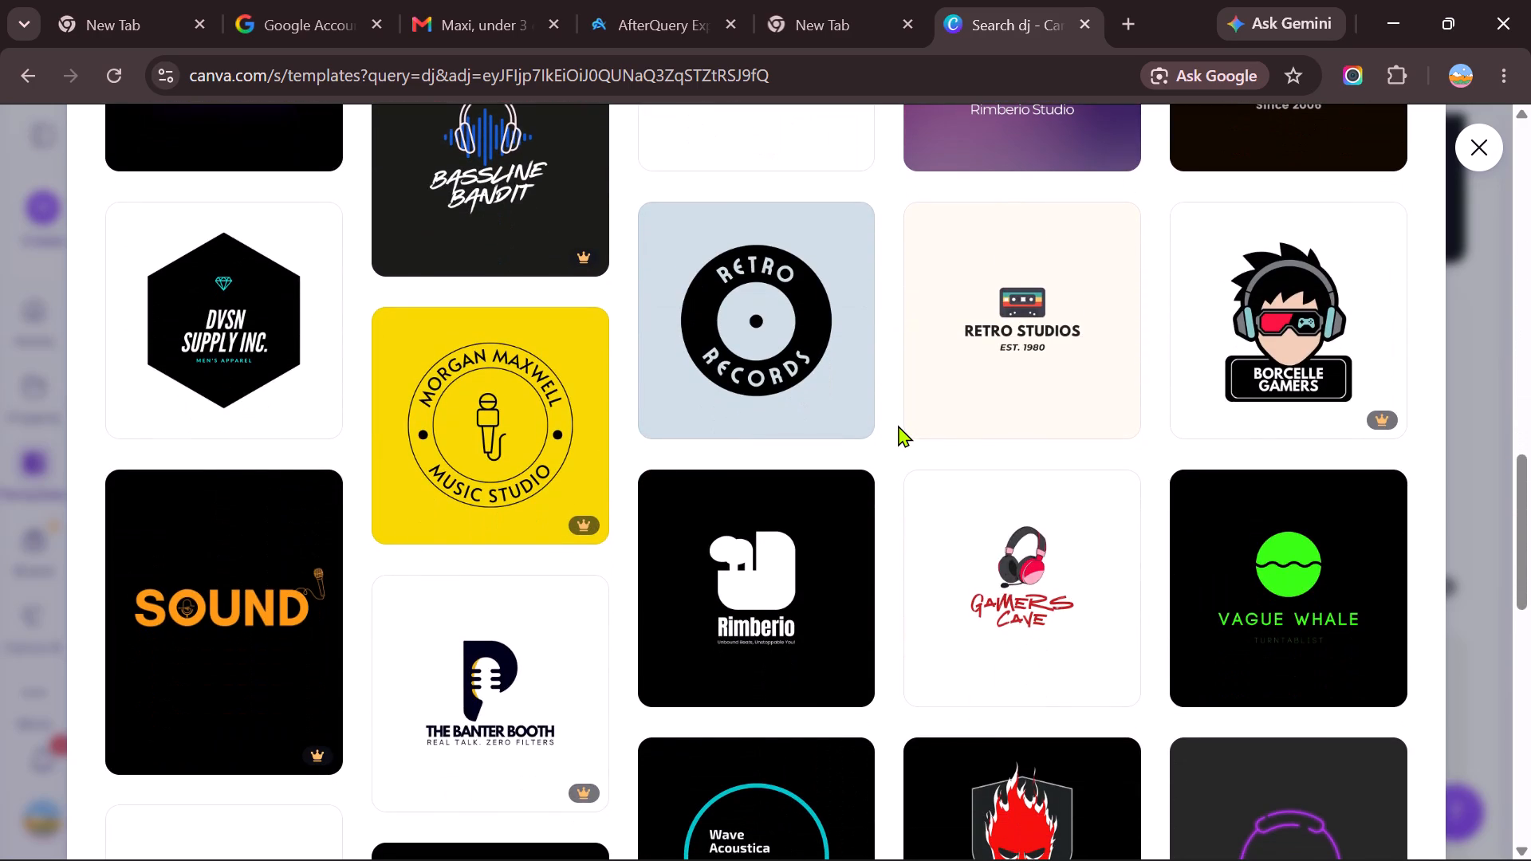
scroll(898, 425, "up", 2)
scroll(898, 425, "down", 1)
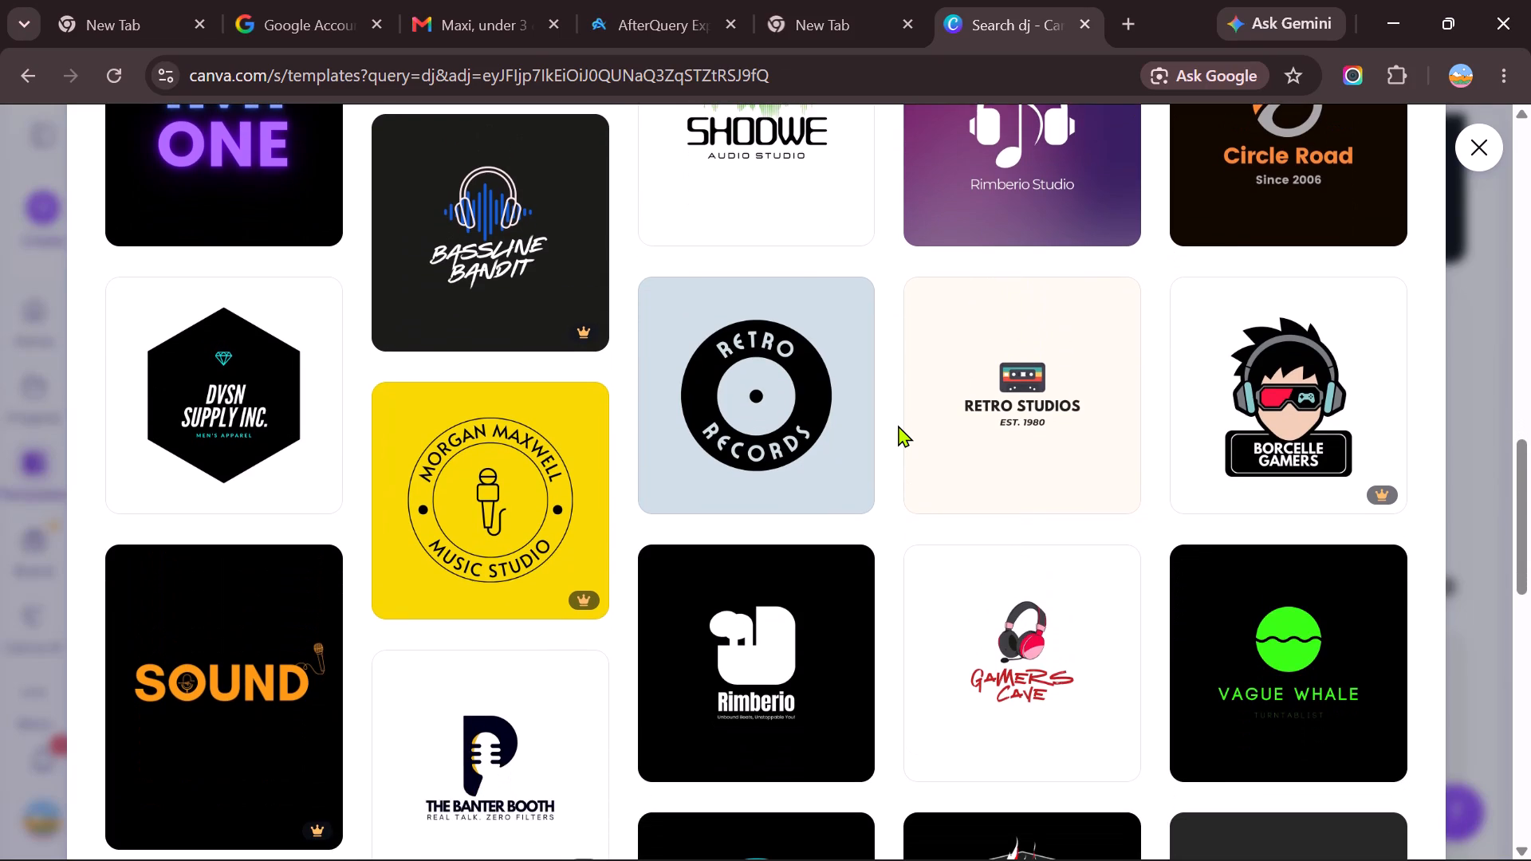
scroll(898, 425, "down", 1)
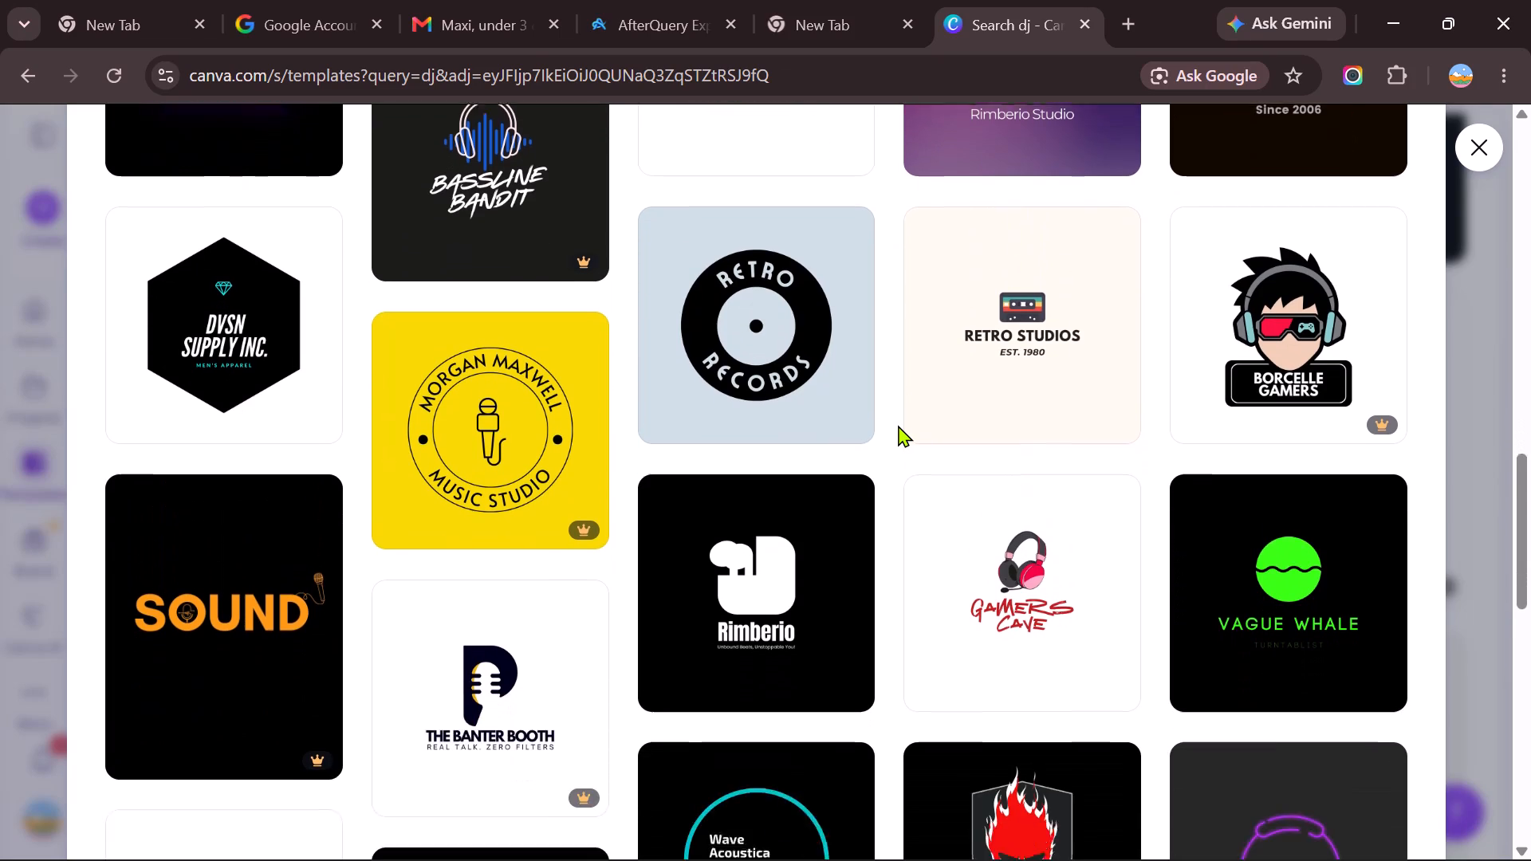
Examine more of the Spin Shark template's similar designs, past the Musical Thunderbolt and Midnight Club Mix designs.
scroll(898, 425, "down", 3)
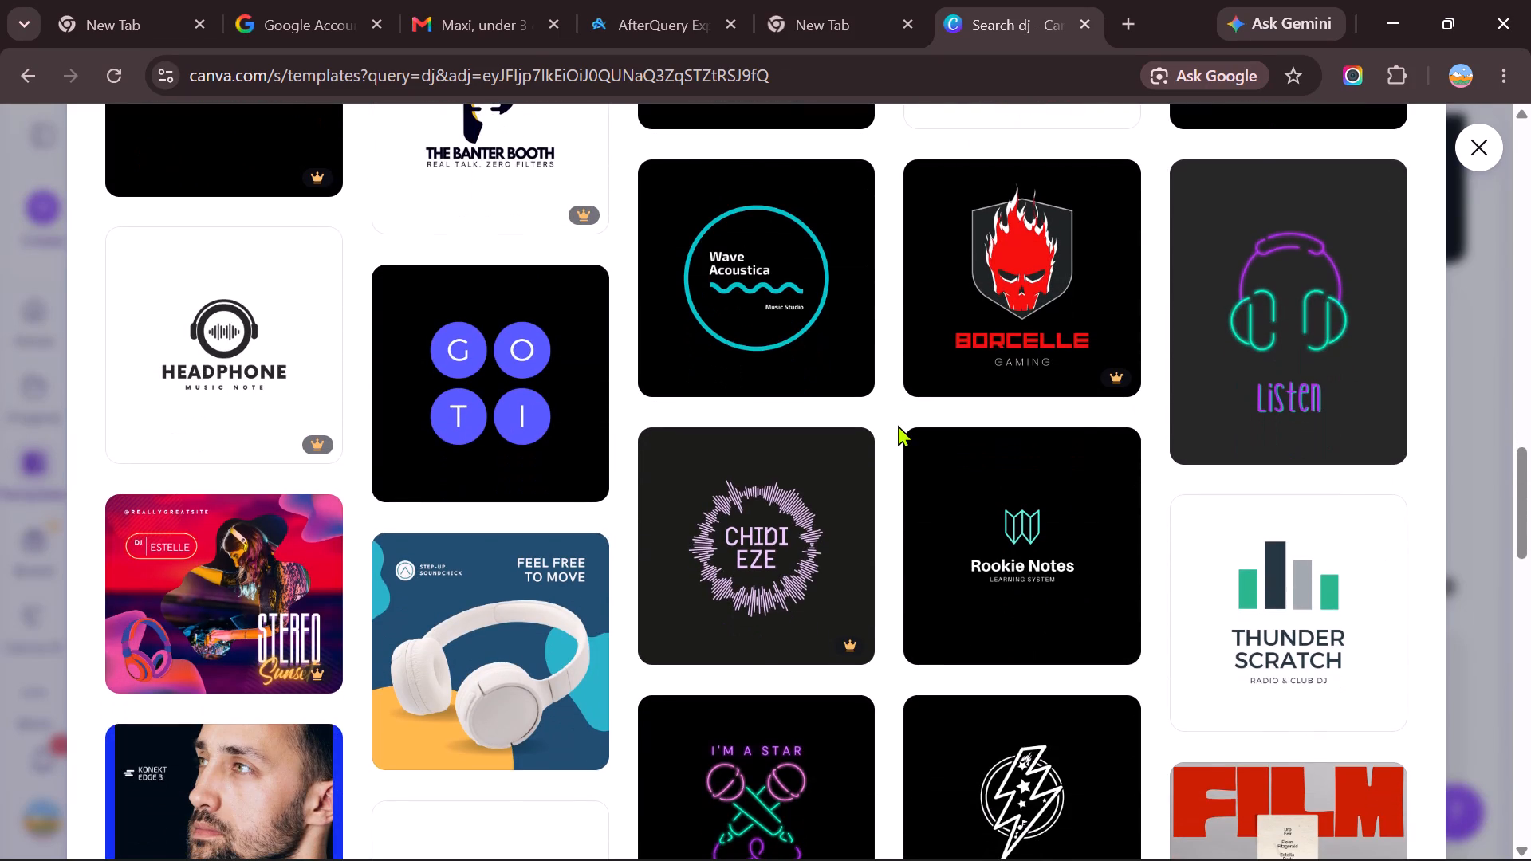
scroll(898, 425, "down", 1)
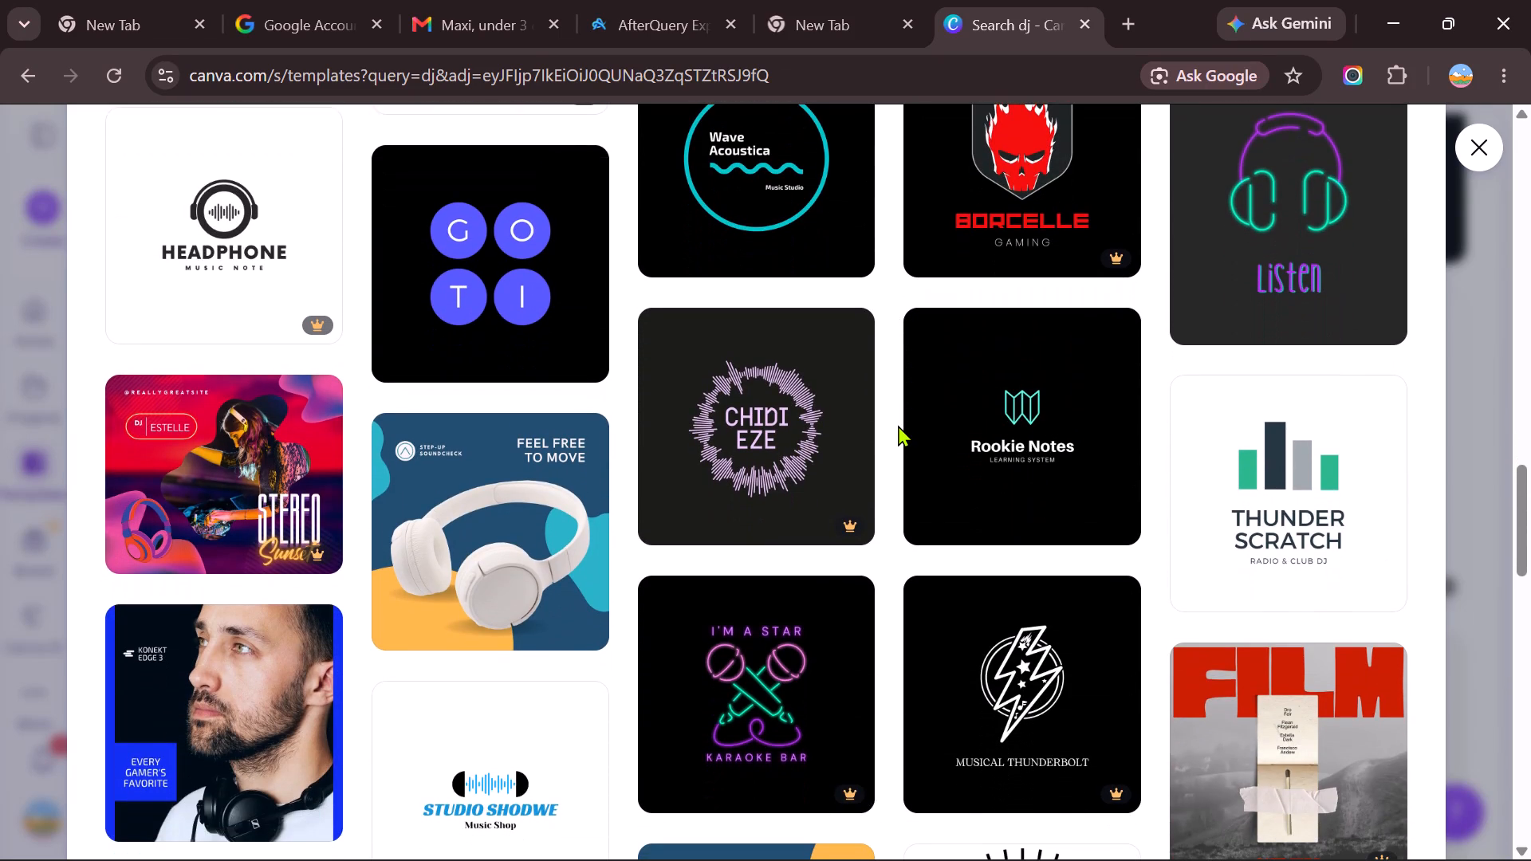
scroll(898, 425, "down", 1)
scroll(955, 263, "down", 3)
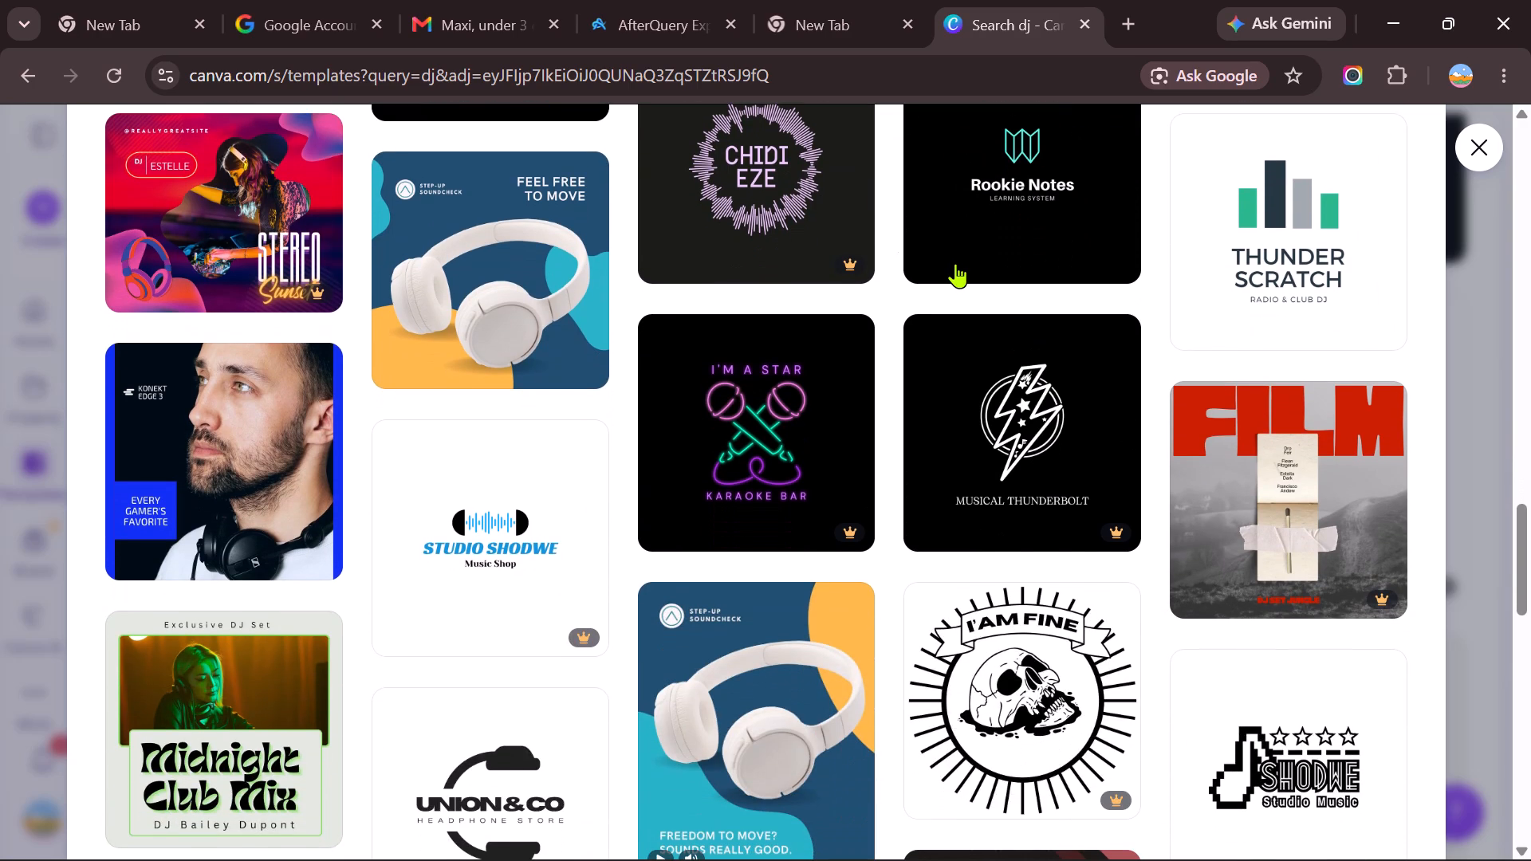
scroll(955, 263, "down", 2)
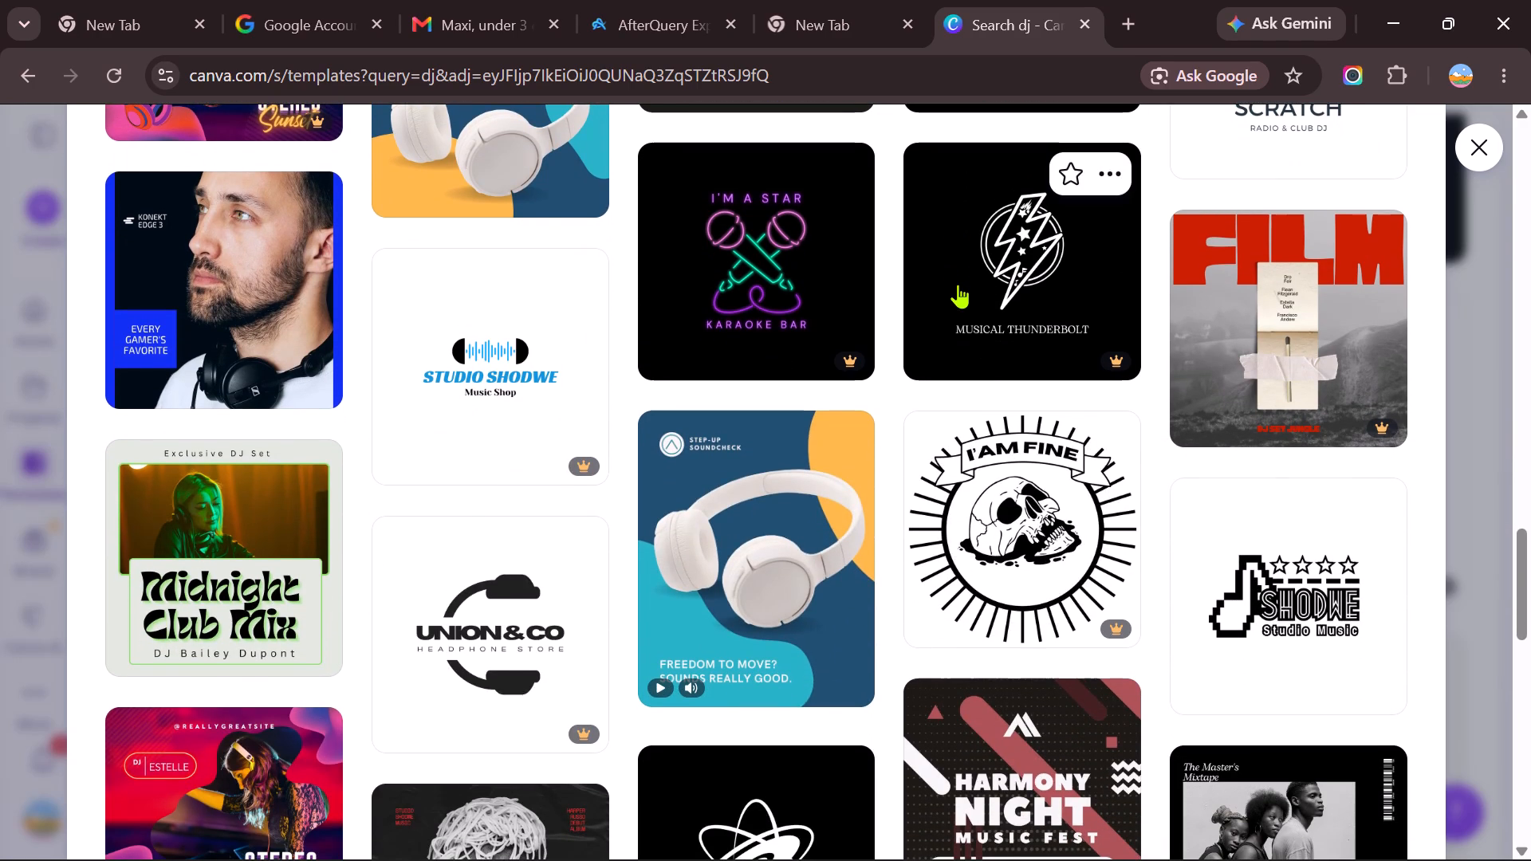
scroll(958, 284, "down", 3)
View the Purple and Pink Futuristic Music Studio Logo template and examine its similar designs as far as the Liceria & Co. headphones row.
left_click(958, 284)
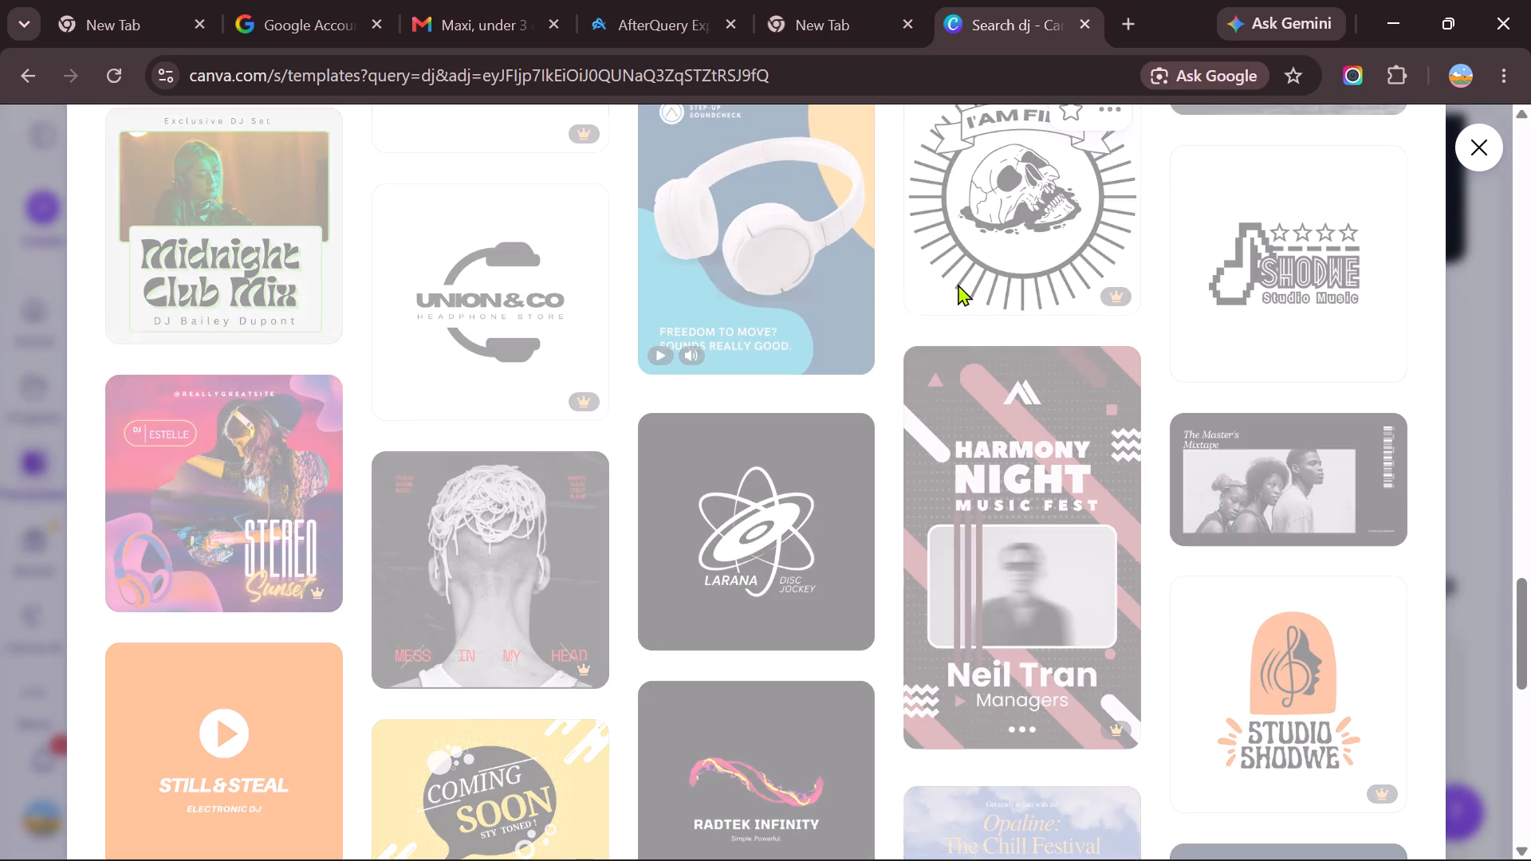
left_click(958, 284)
left_click_drag(958, 284, 962, 285)
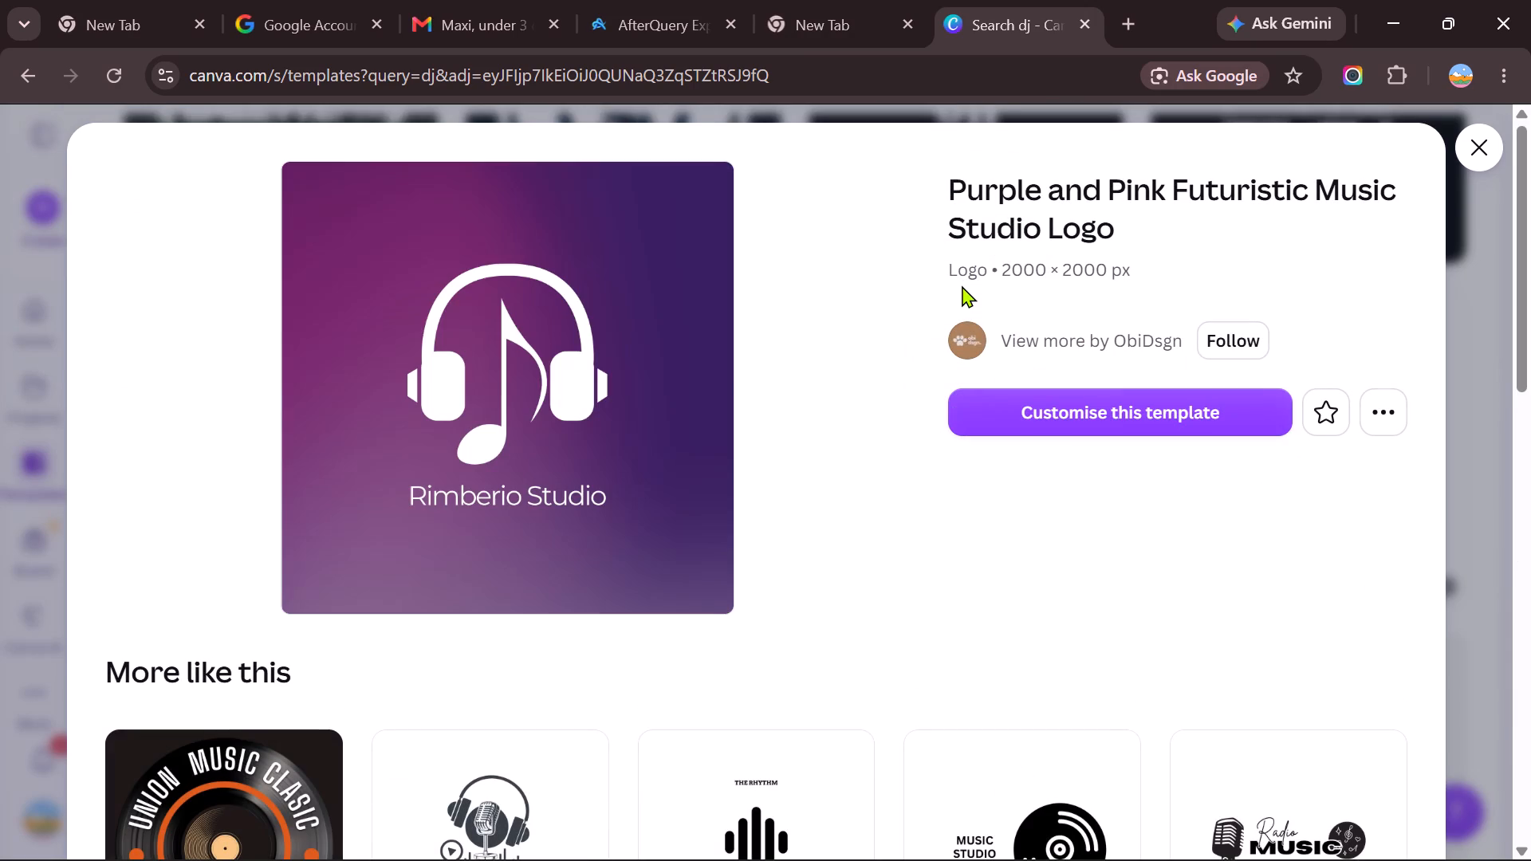
left_click_drag(962, 285, 718, 565)
scroll(525, 665, "down", 3)
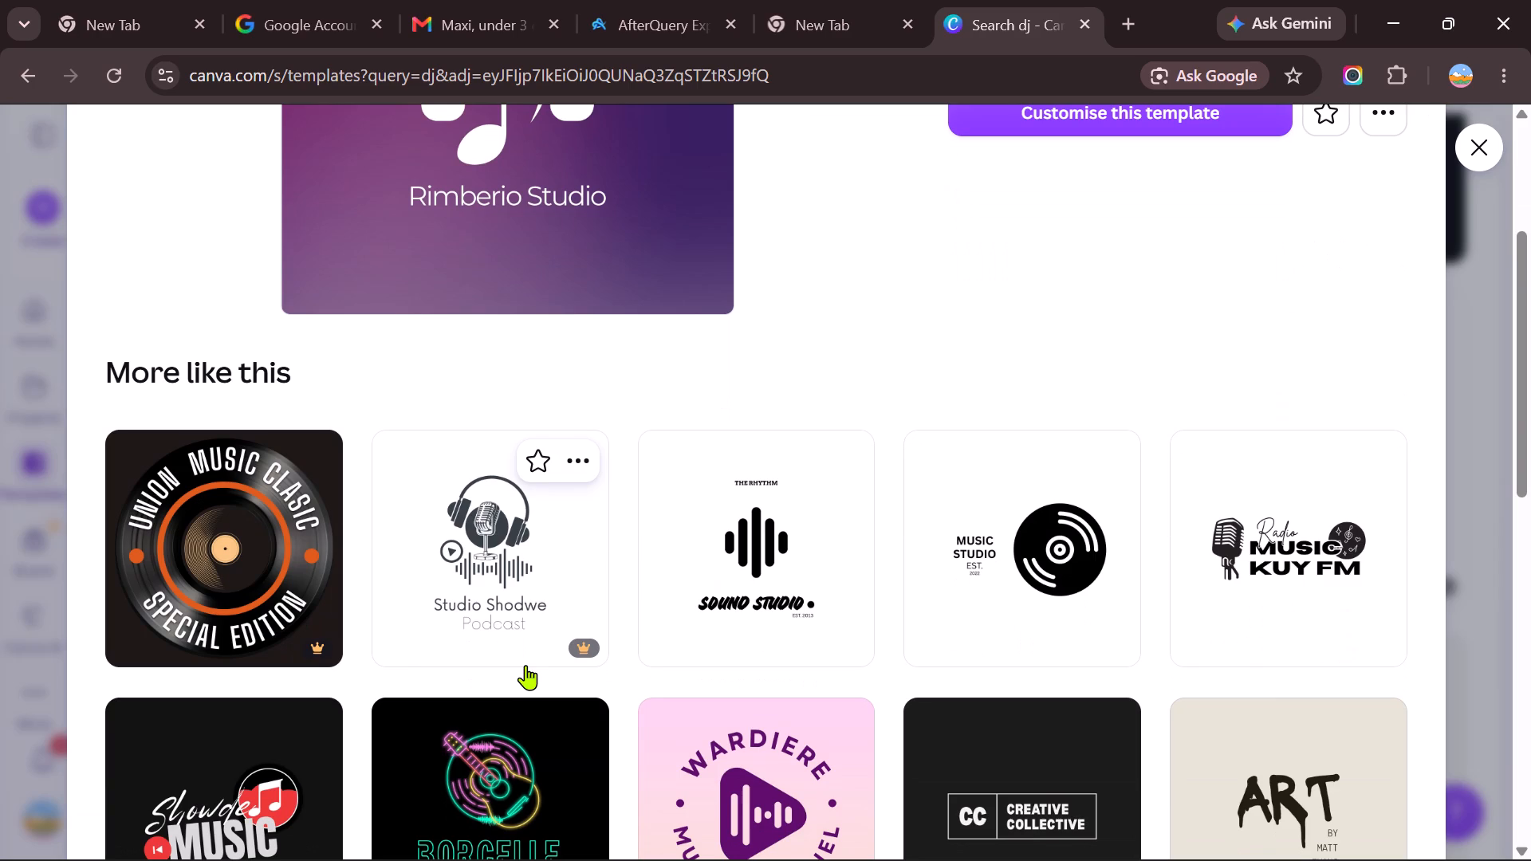
scroll(525, 665, "down", 4)
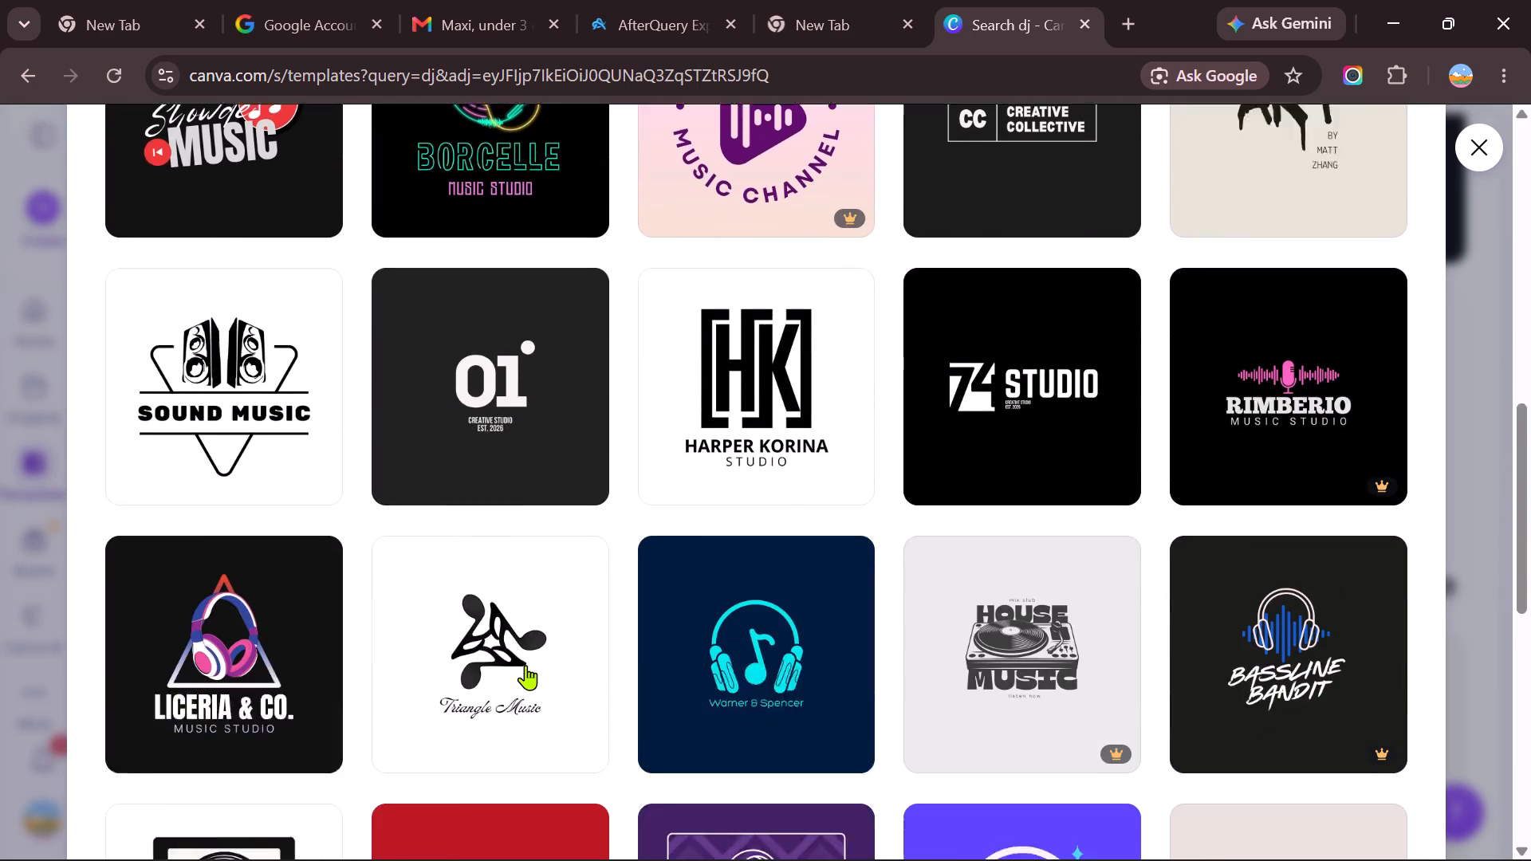
scroll(525, 665, "down", 1)
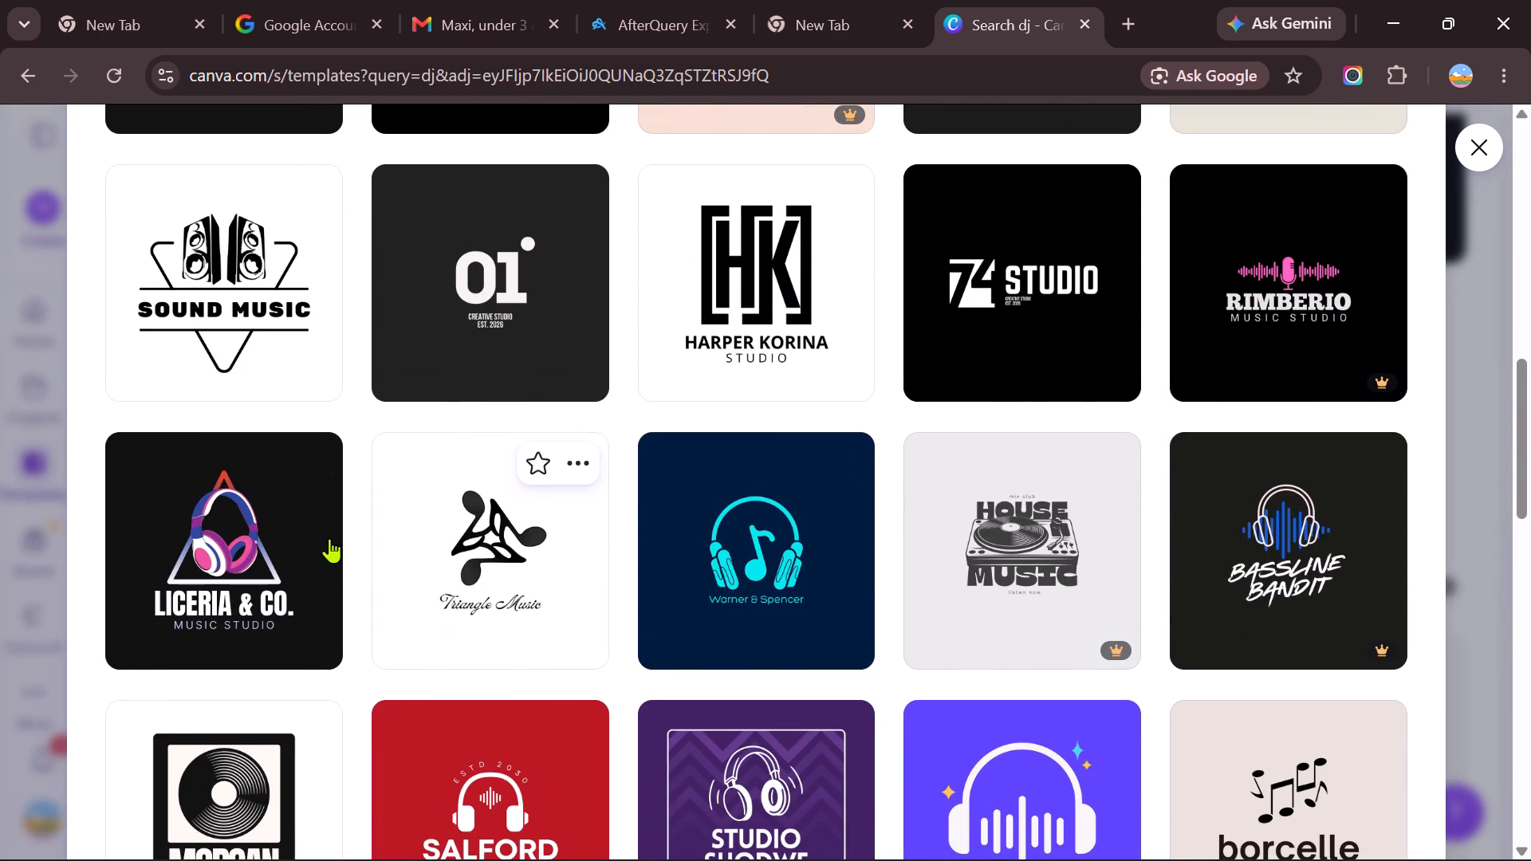
View the Liceria & Co. headphones logo template and examine its similar designs, down to the Borcelle drum and Morcell row.
left_click(243, 564)
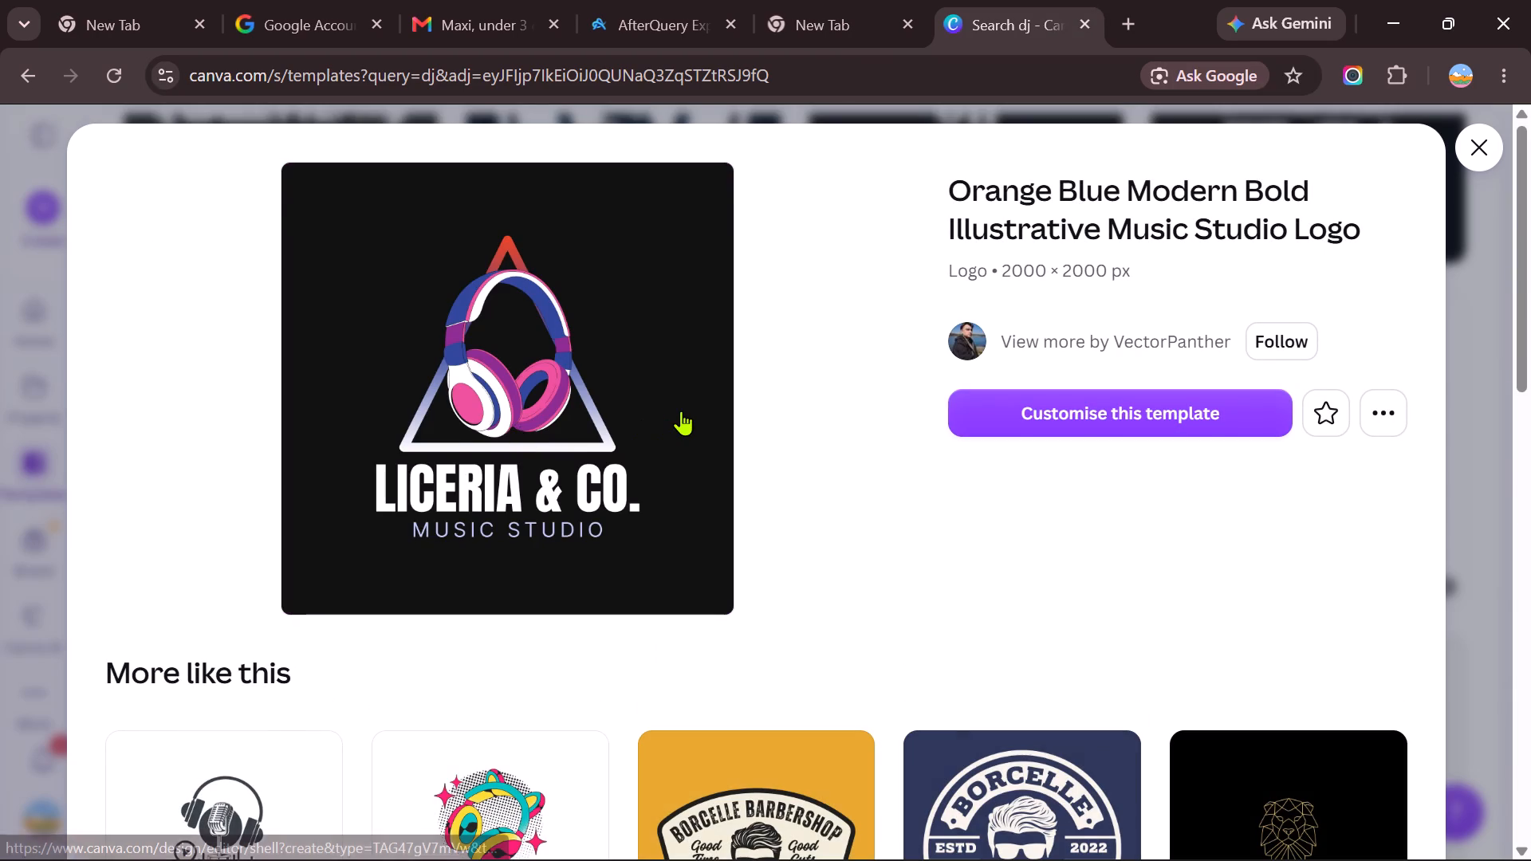
scroll(681, 411, "down", 6)
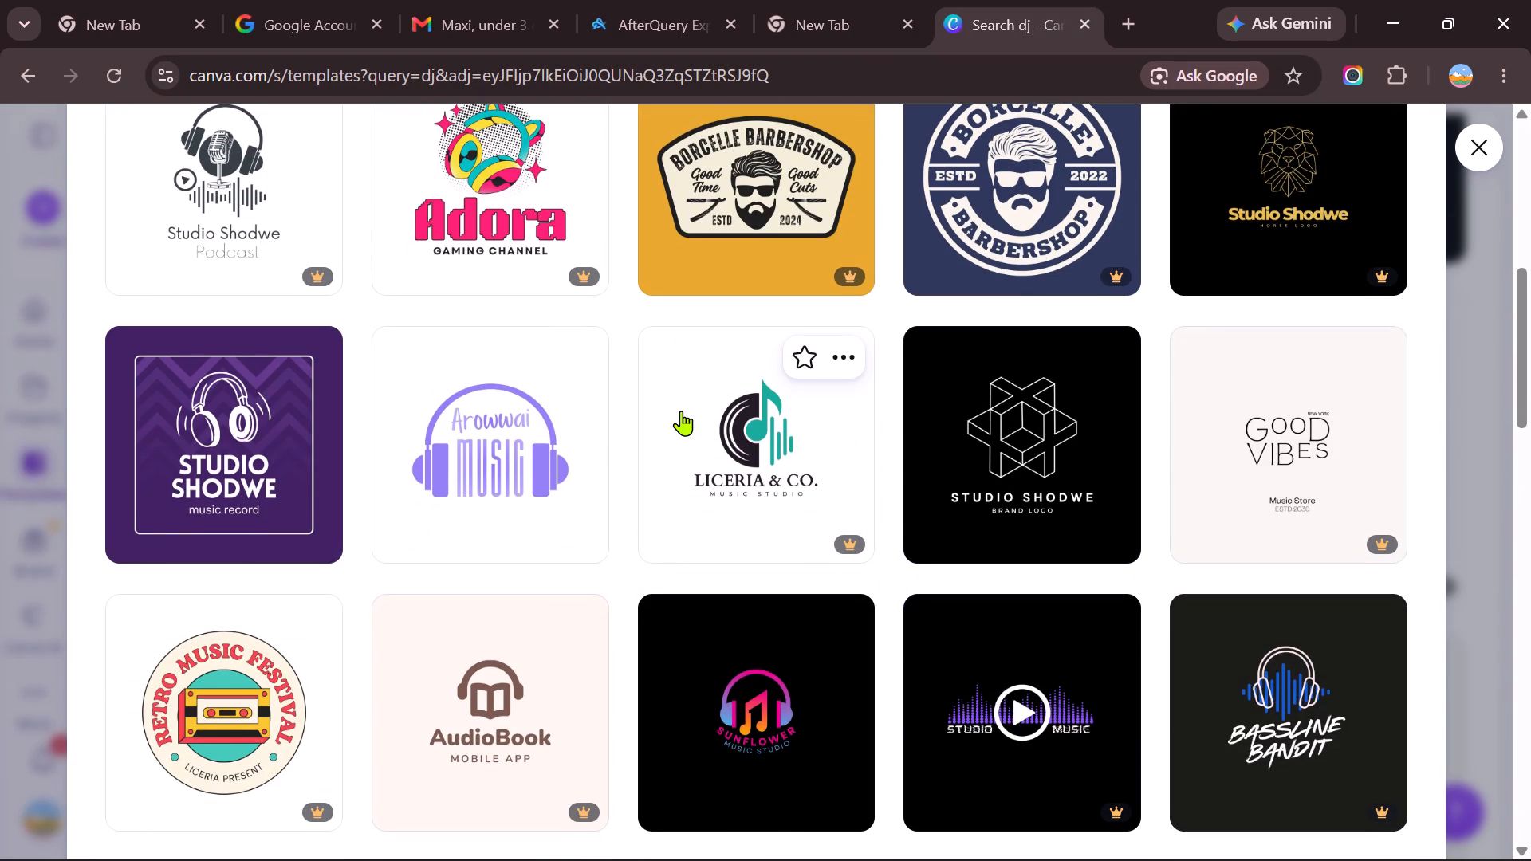
scroll(681, 411, "down", 4)
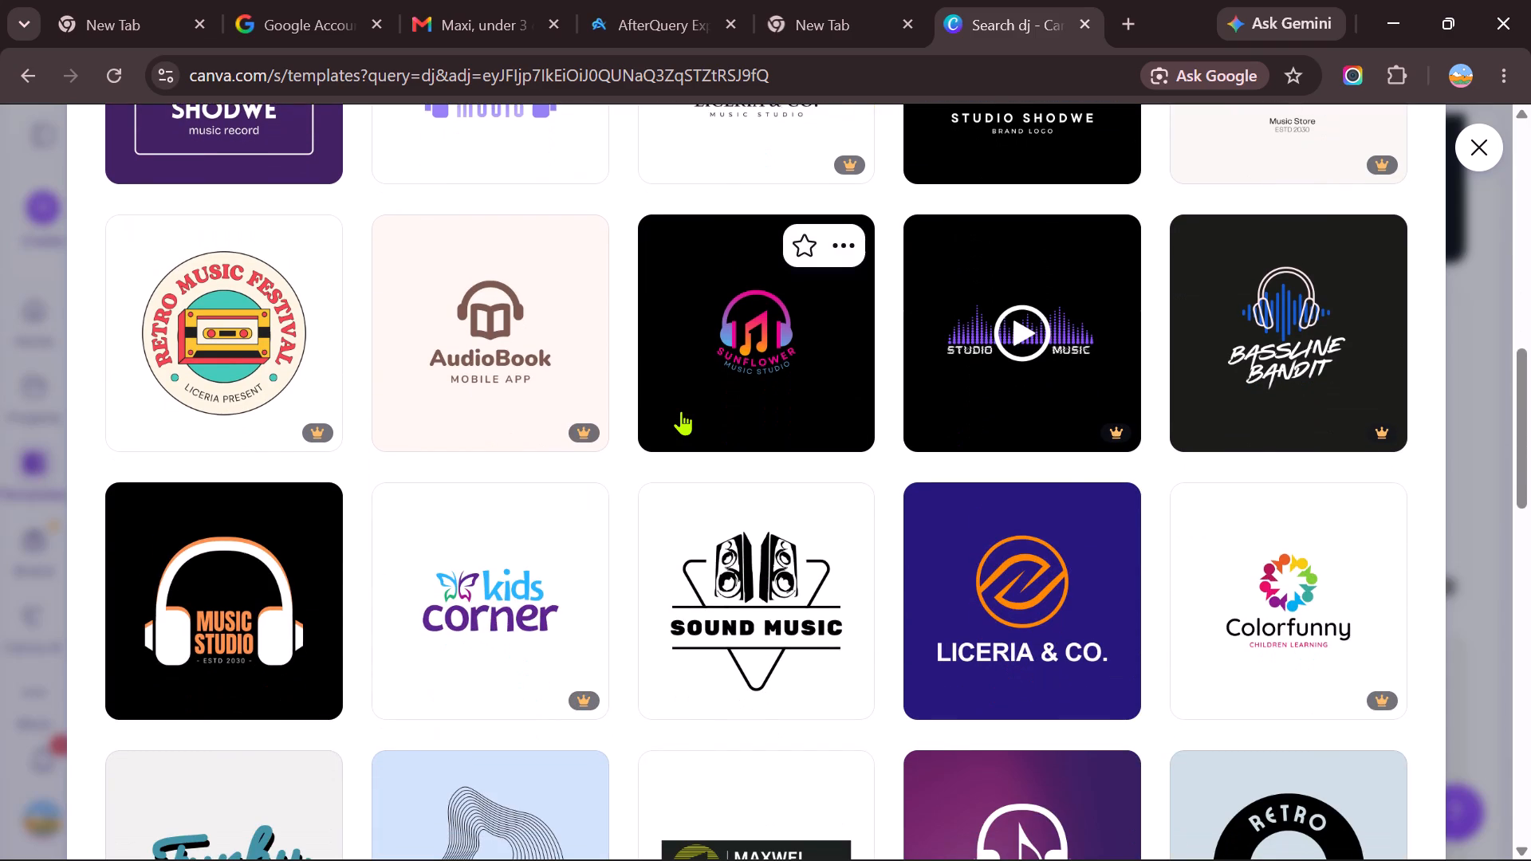
scroll(681, 411, "down", 2)
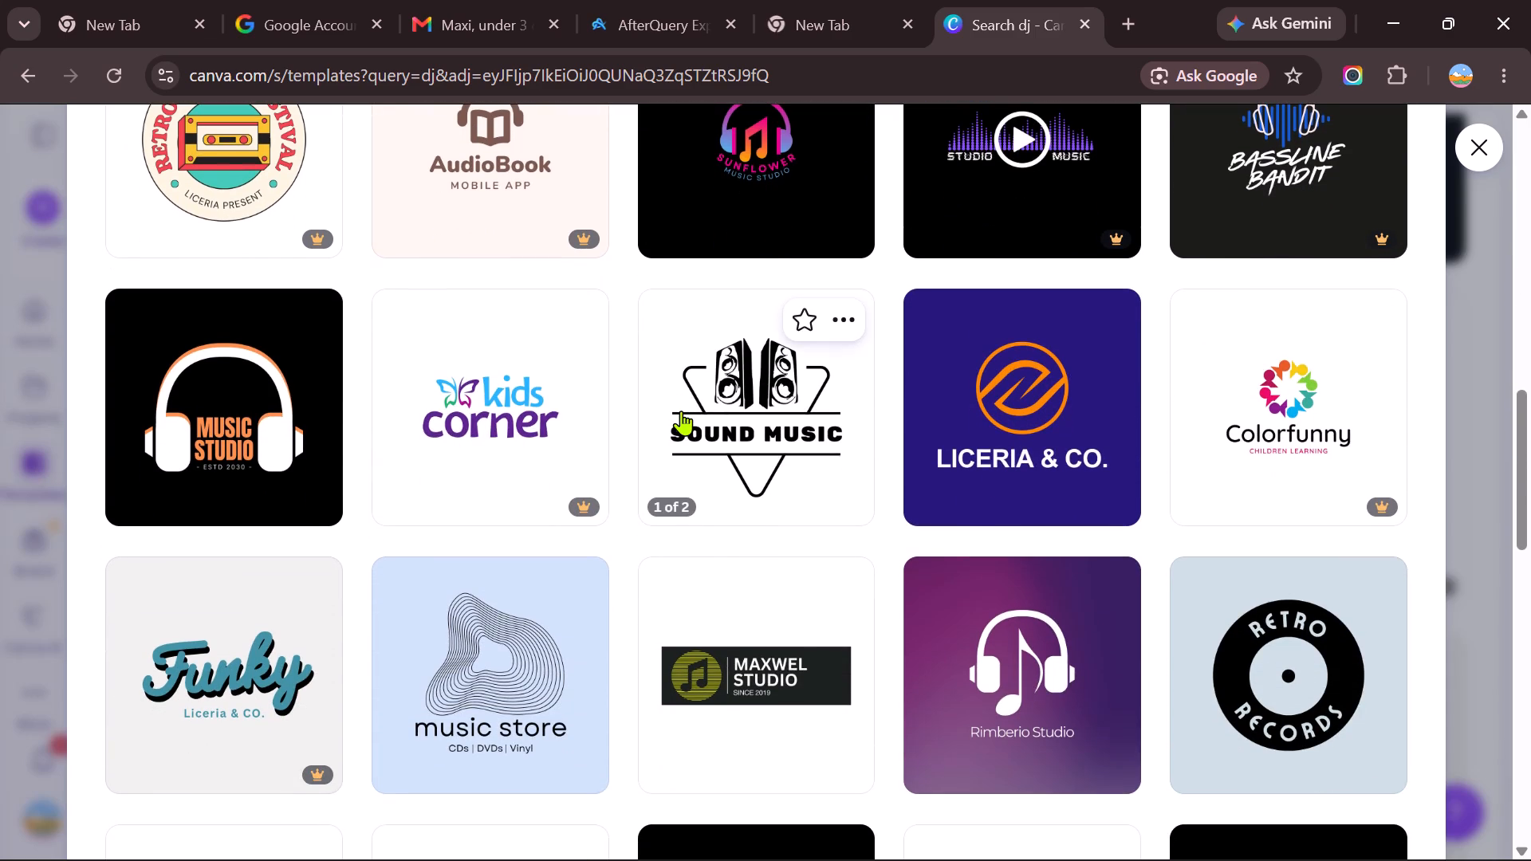
scroll(681, 411, "down", 2)
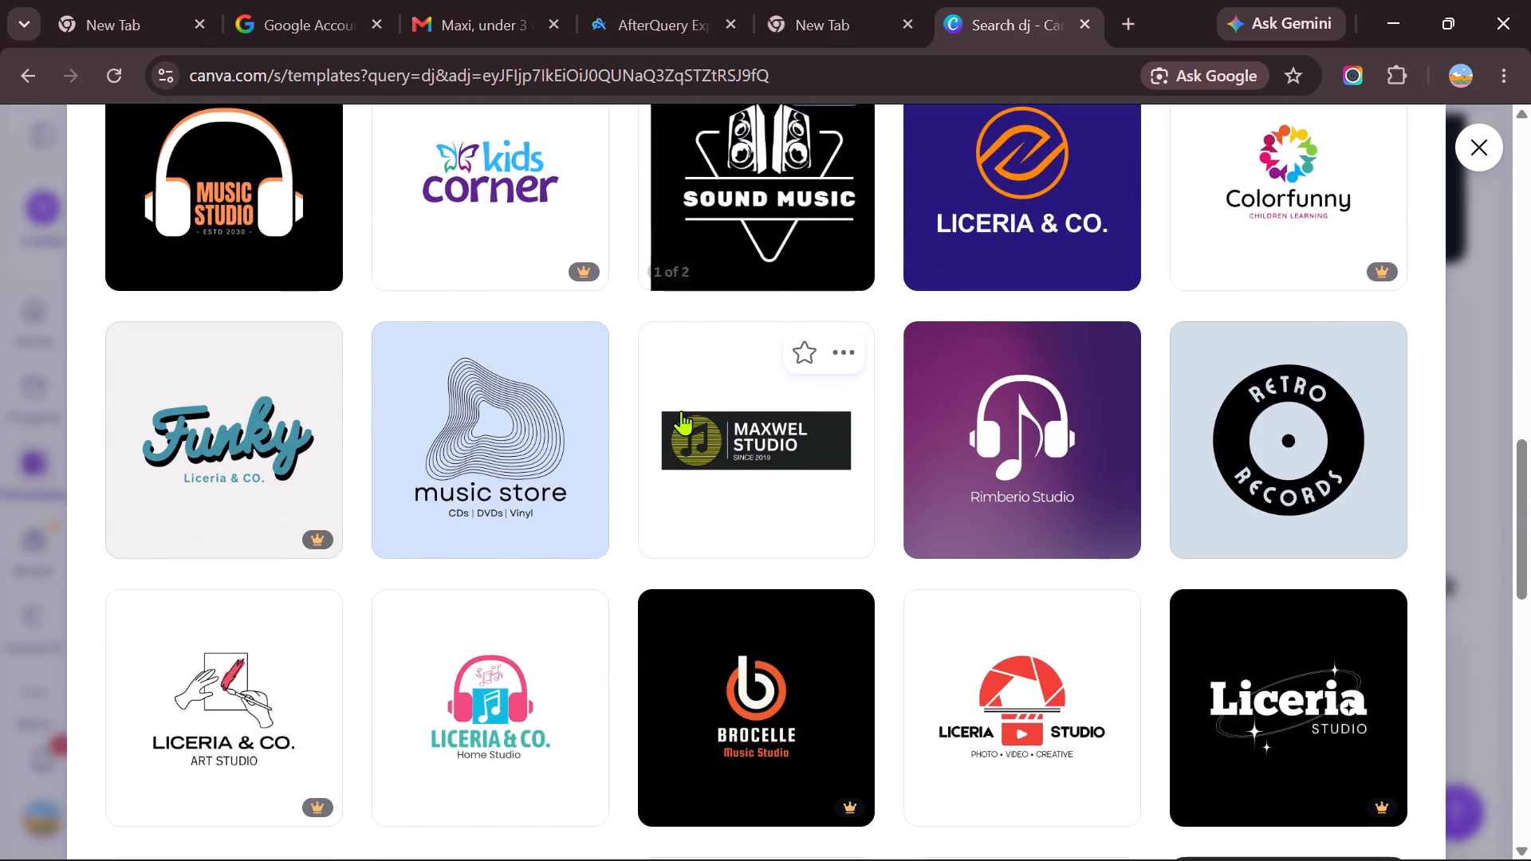
scroll(681, 411, "down", 3)
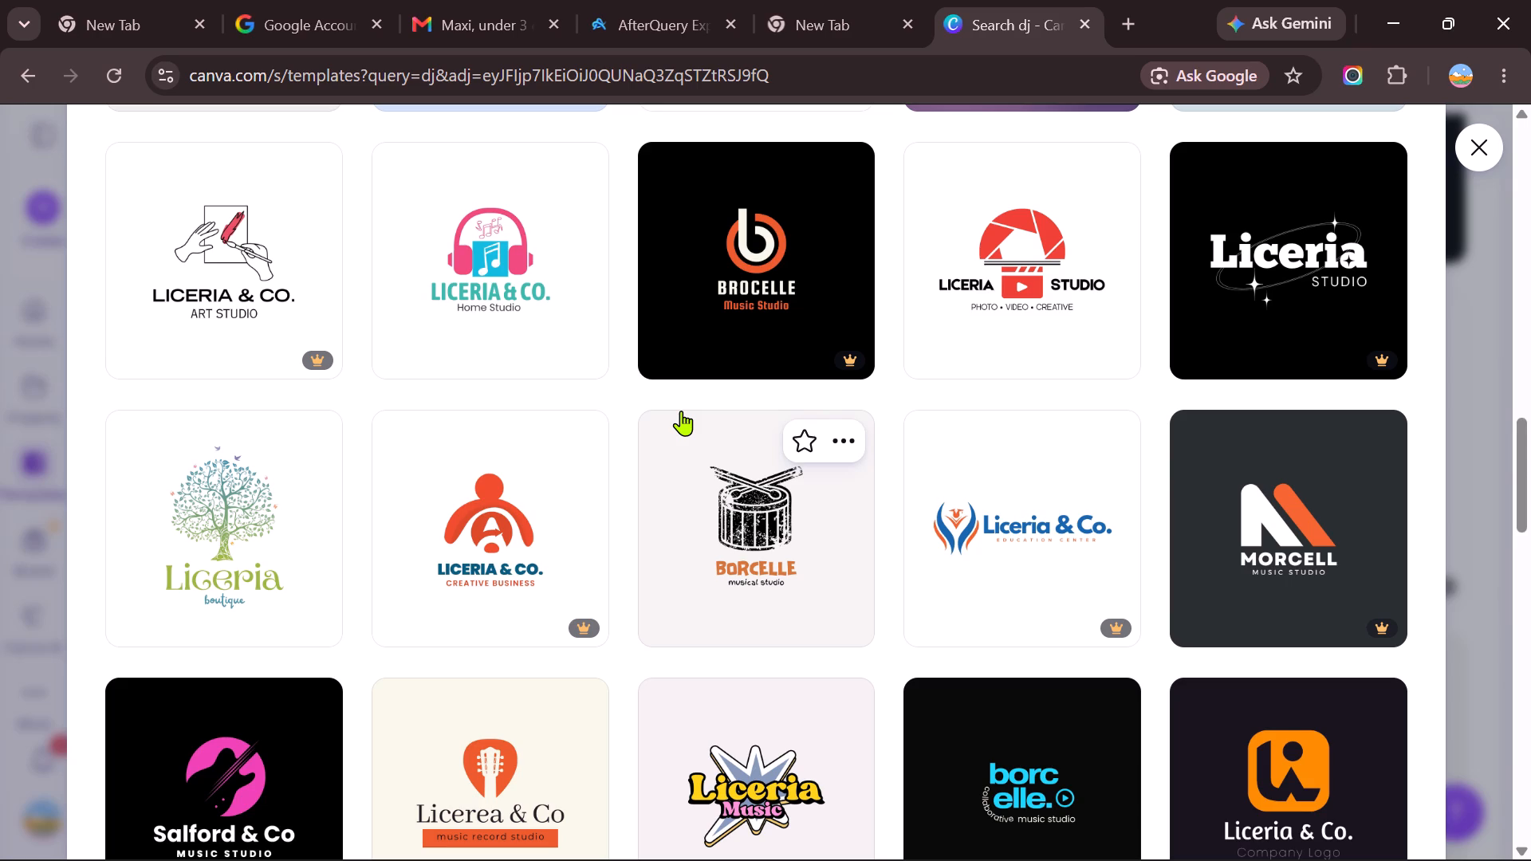
Examine more of the Liceria & Co. template's similar designs, from the Salford & Co and Licerea & Co row to the Ginyard and Forge rows.
scroll(681, 411, "down", 3)
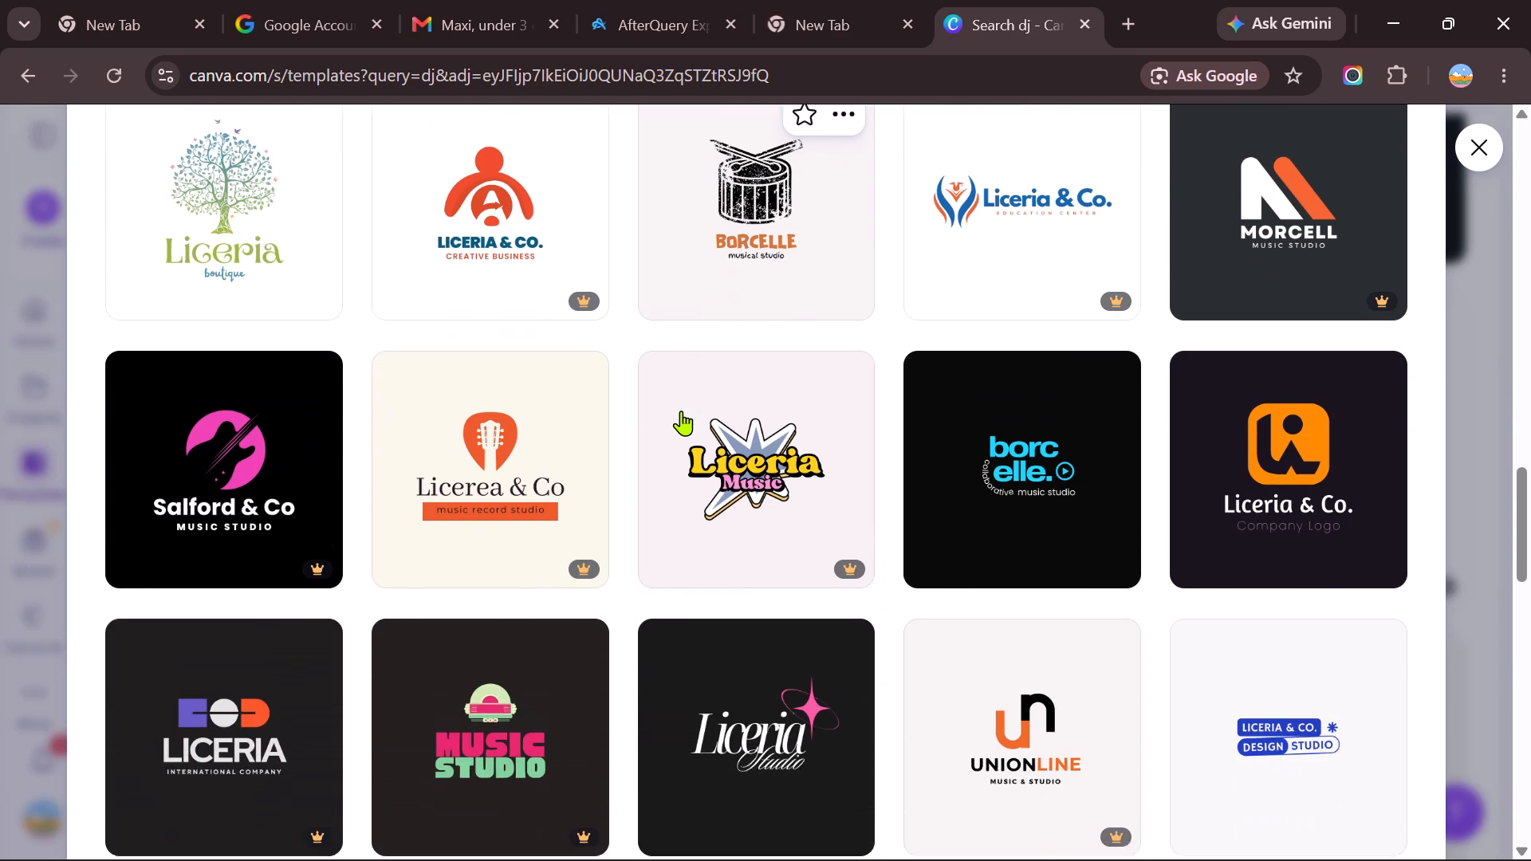
scroll(681, 411, "down", 4)
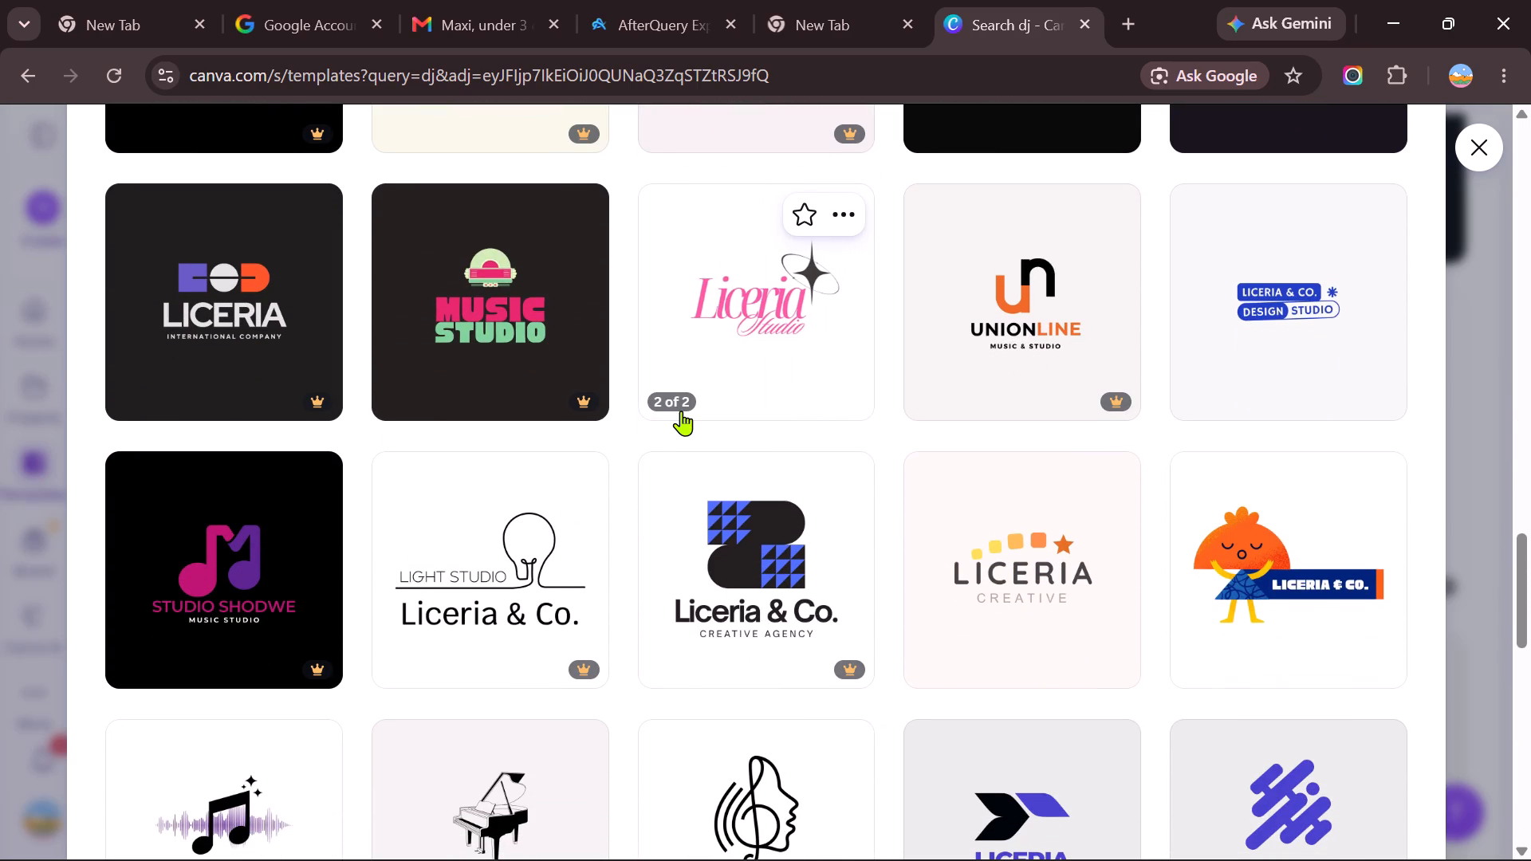
scroll(681, 411, "down", 2)
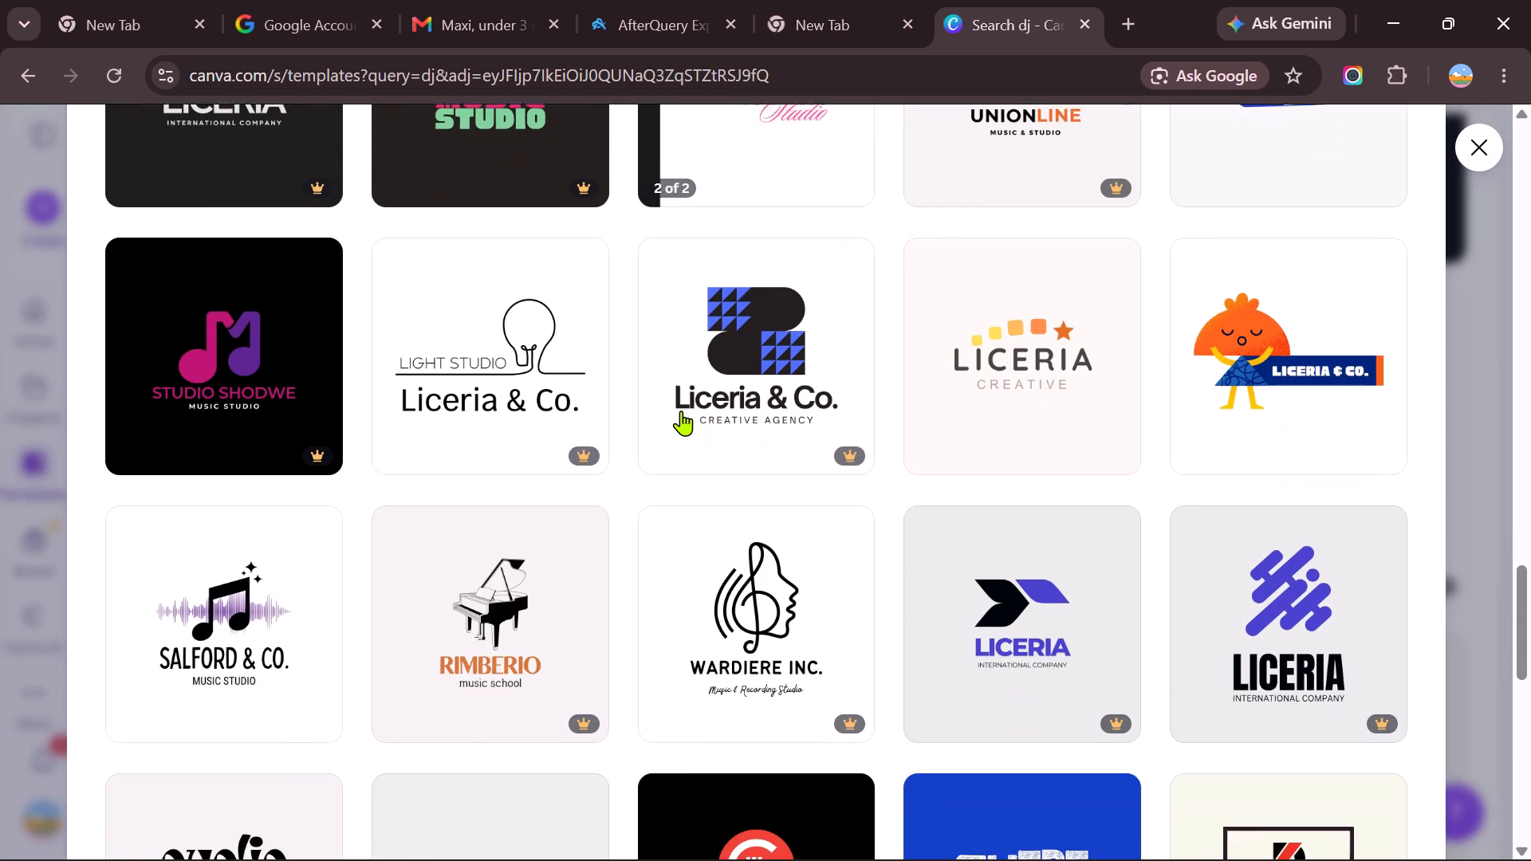
scroll(681, 411, "down", 5)
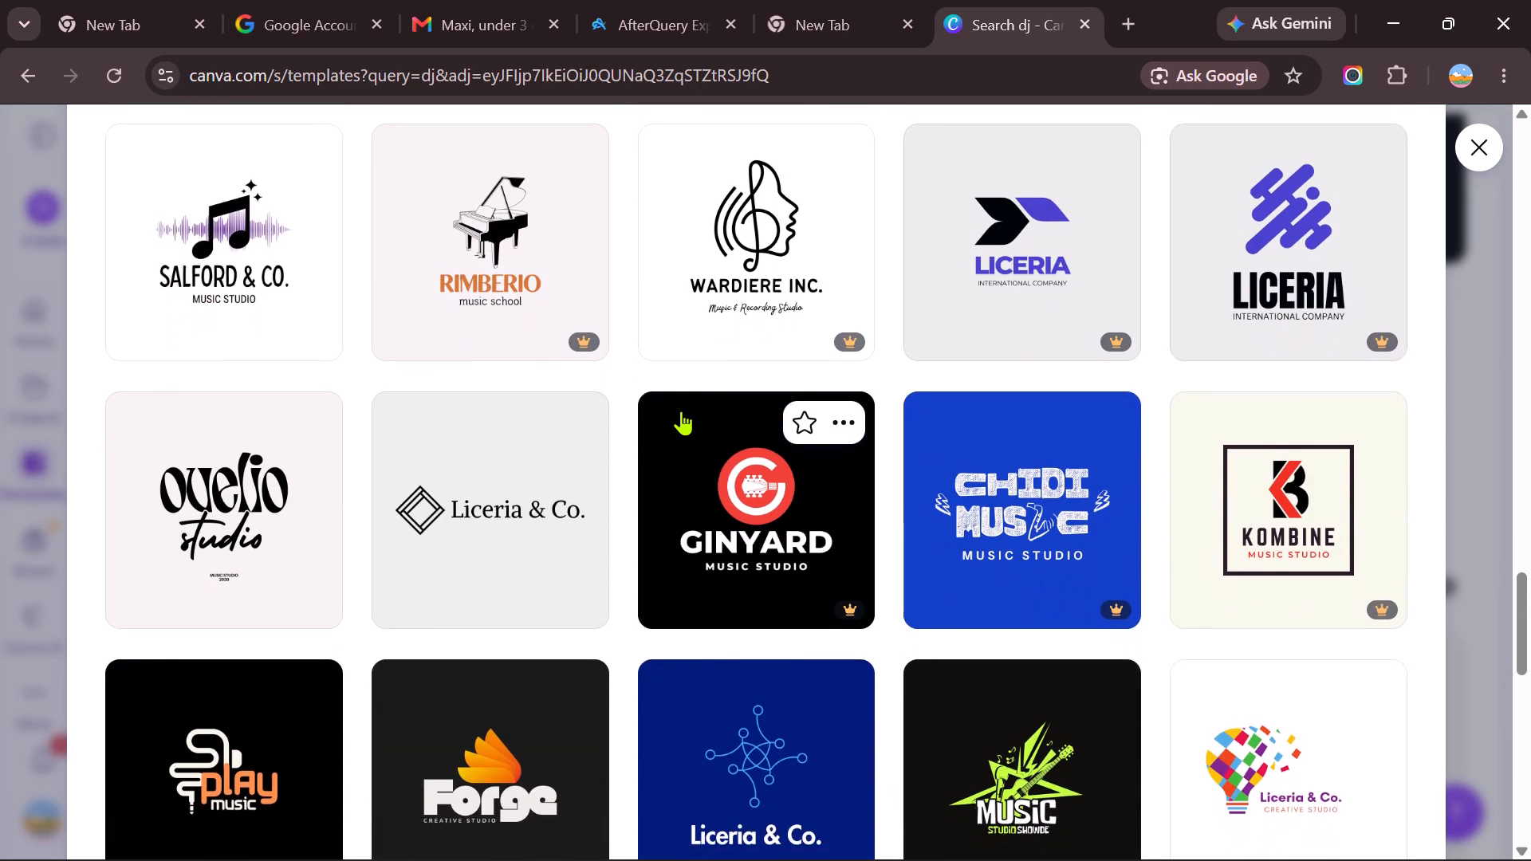
scroll(681, 411, "down", 2)
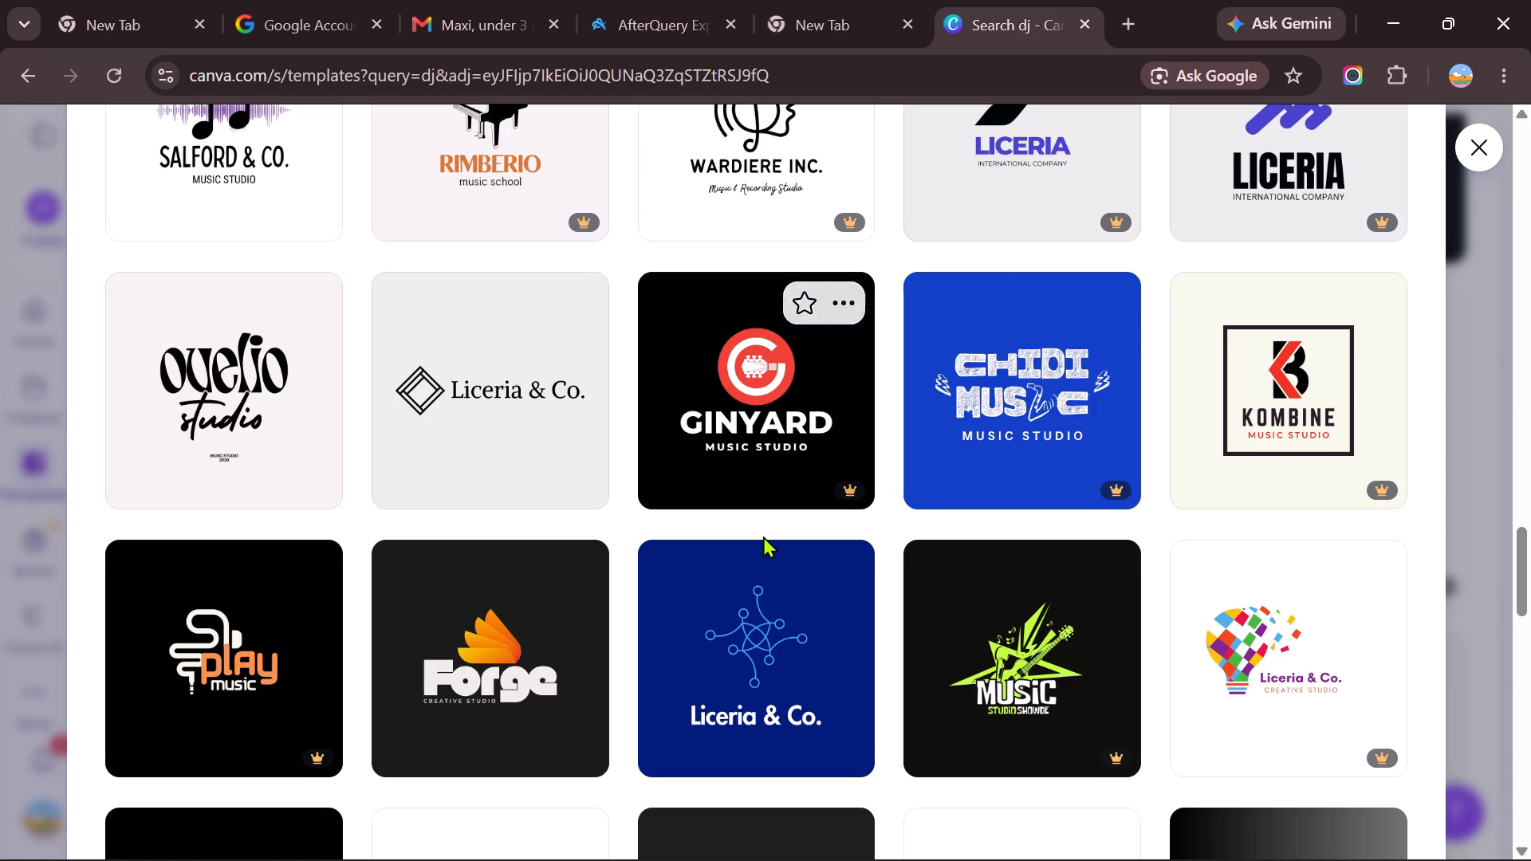
Examine the remaining similar designs of the Liceria & Co. template, down to the end of the list.
scroll(763, 536, "down", 4)
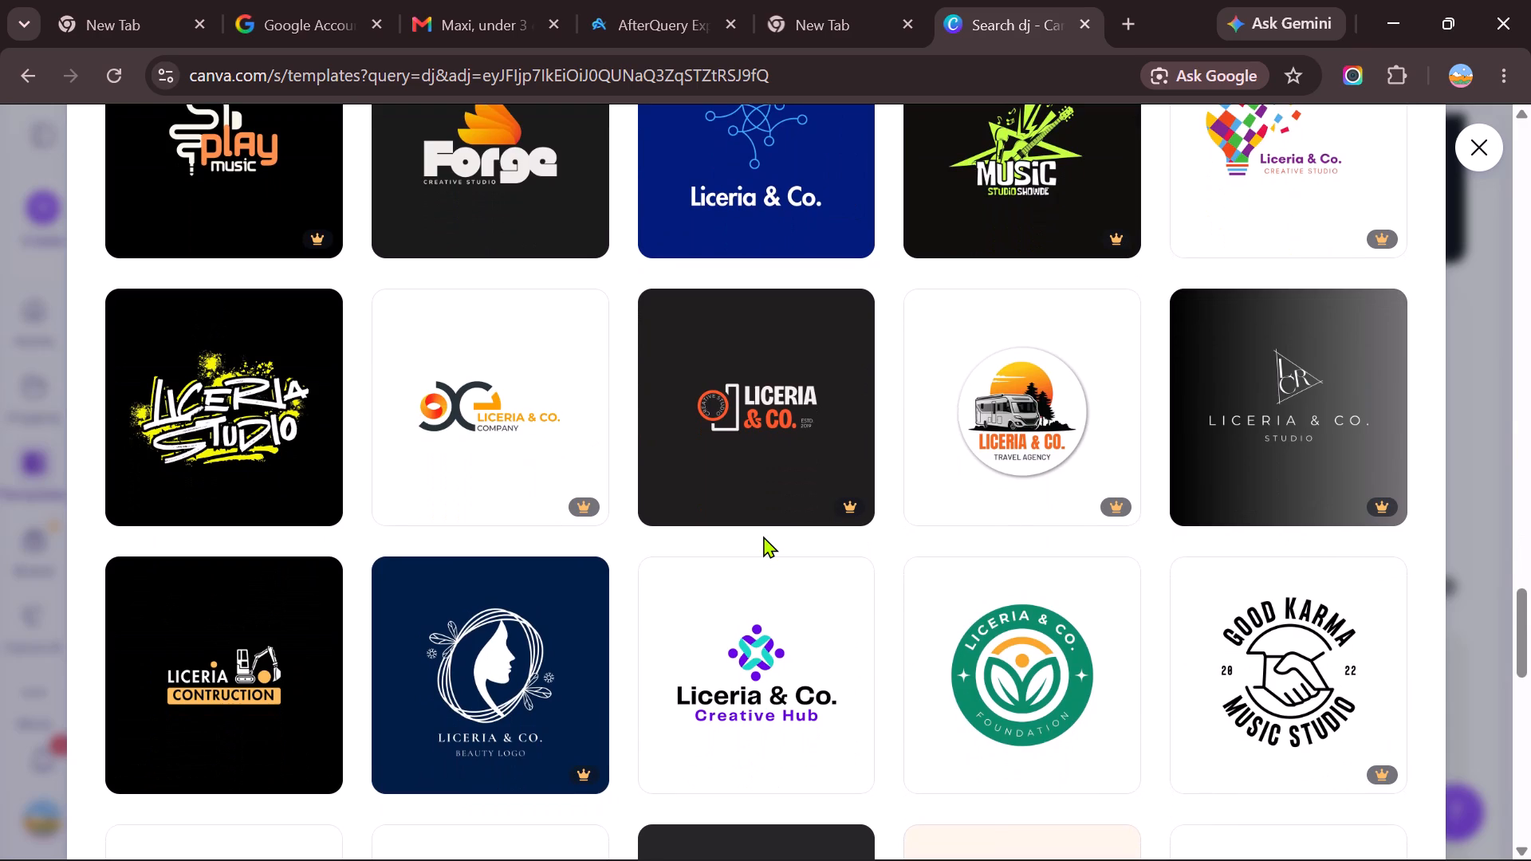
scroll(763, 523, "down", 6)
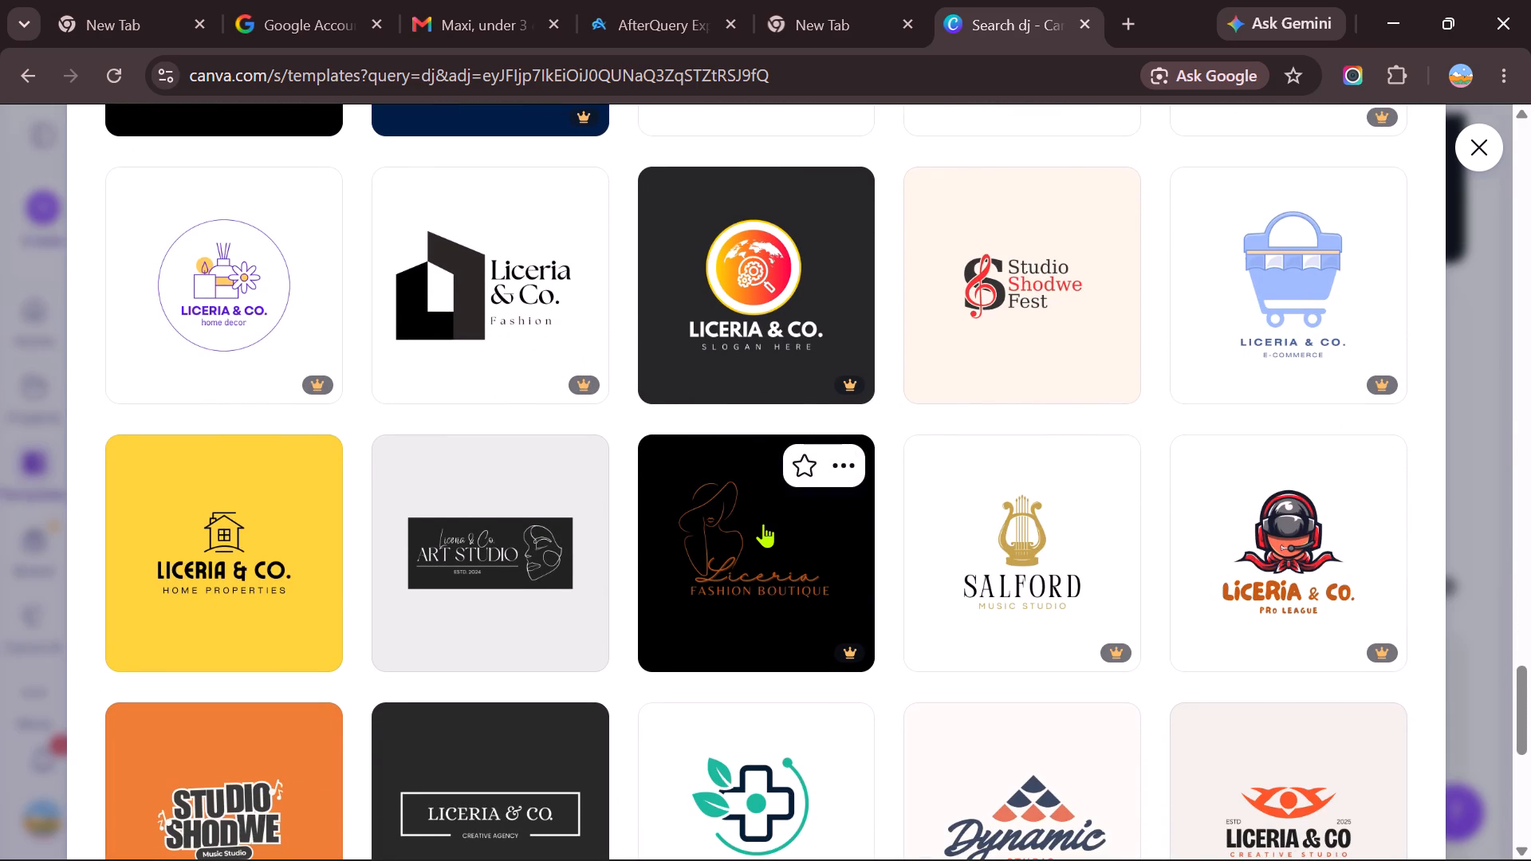
scroll(763, 523, "down", 3)
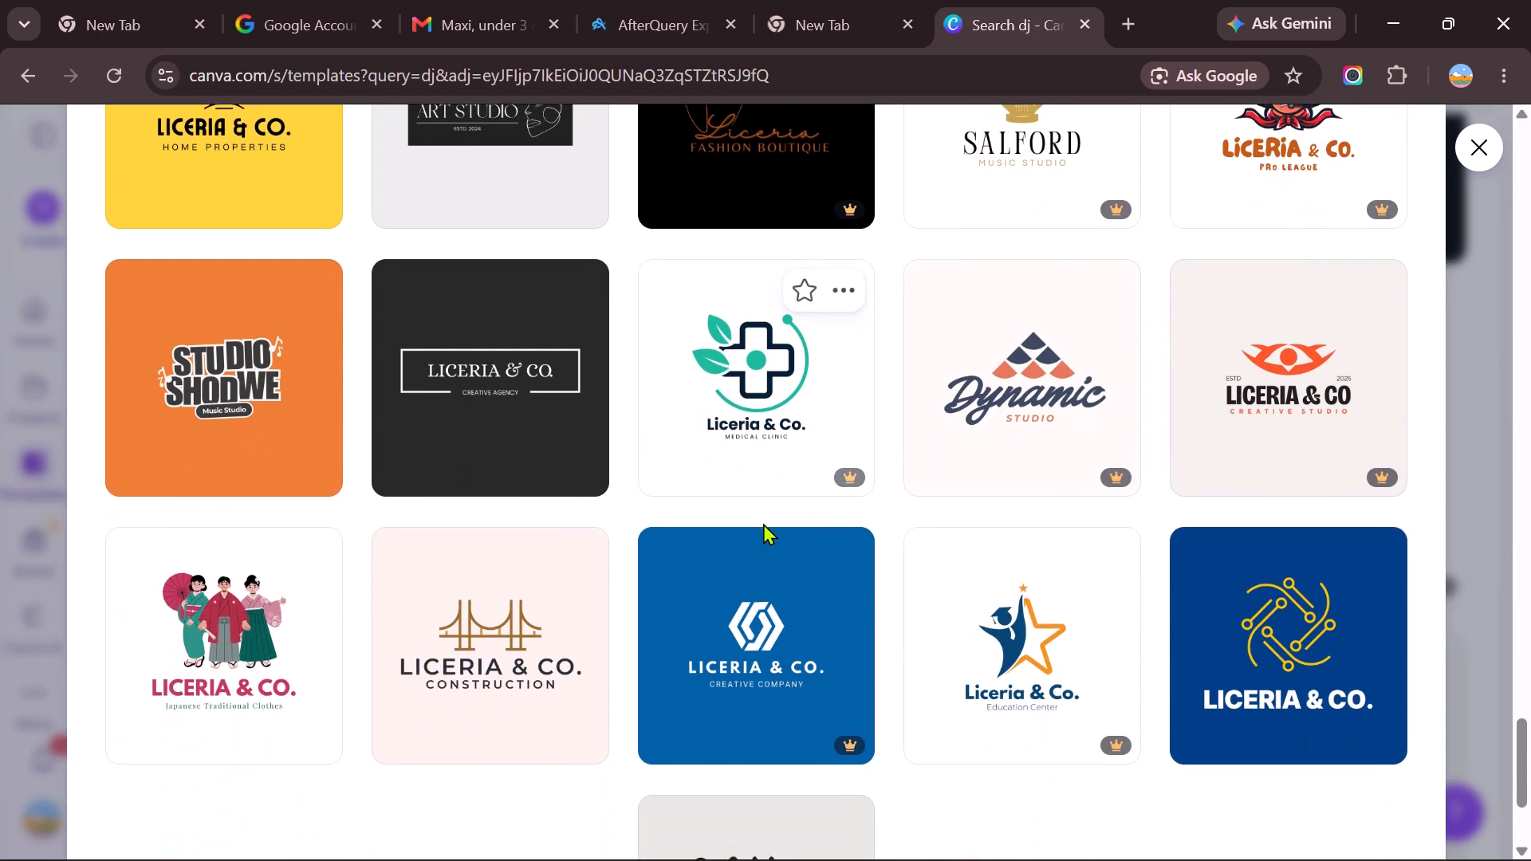
scroll(763, 523, "down", 3)
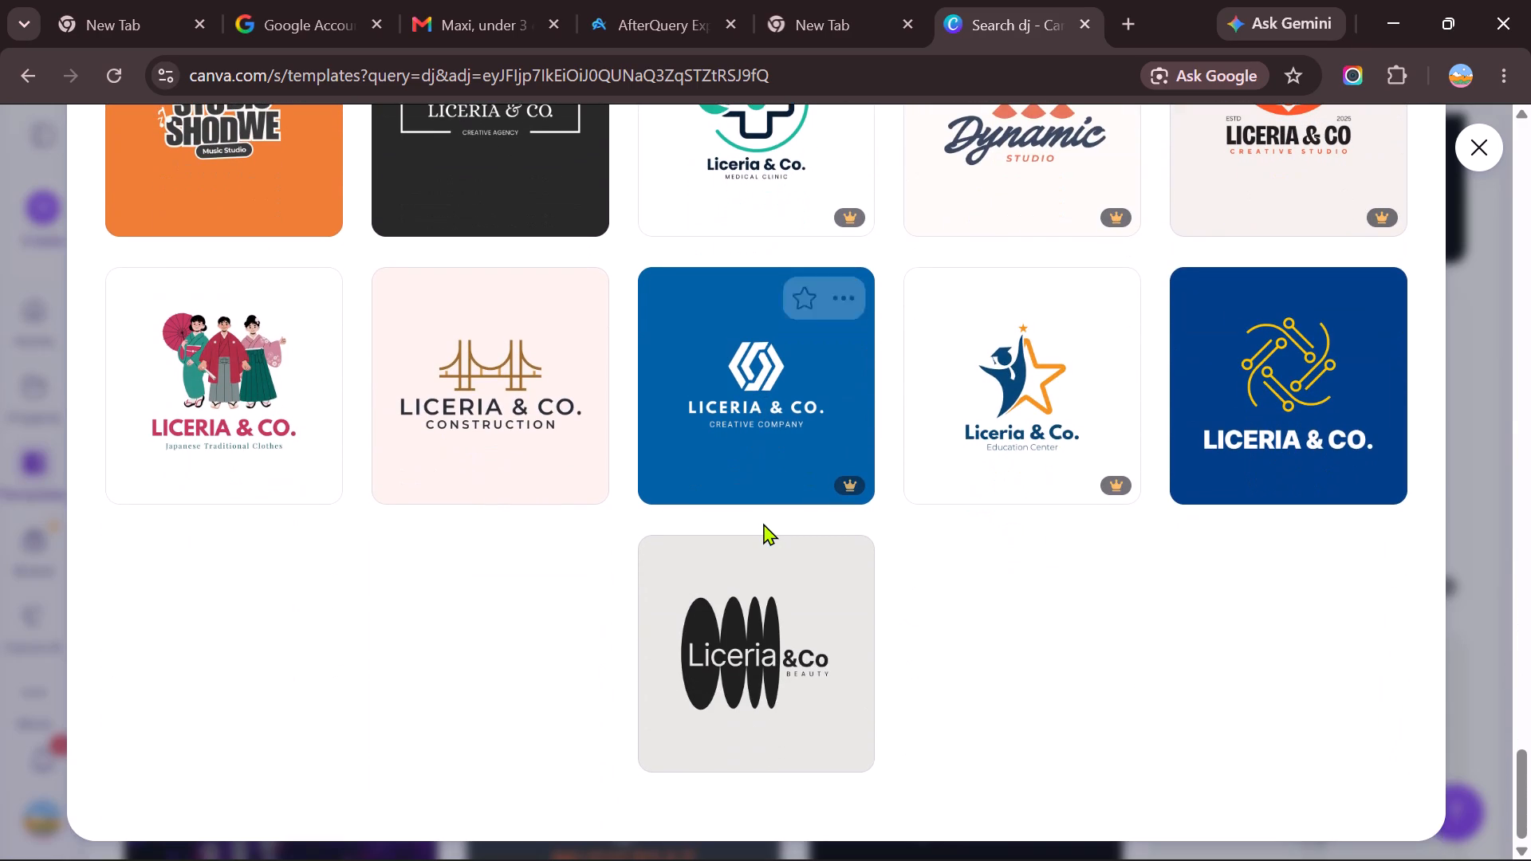
Return to the Orange Blue Modern Bold Illustrative Music Studio Logo template's details and open it for customising.
scroll(763, 523, "up", 13)
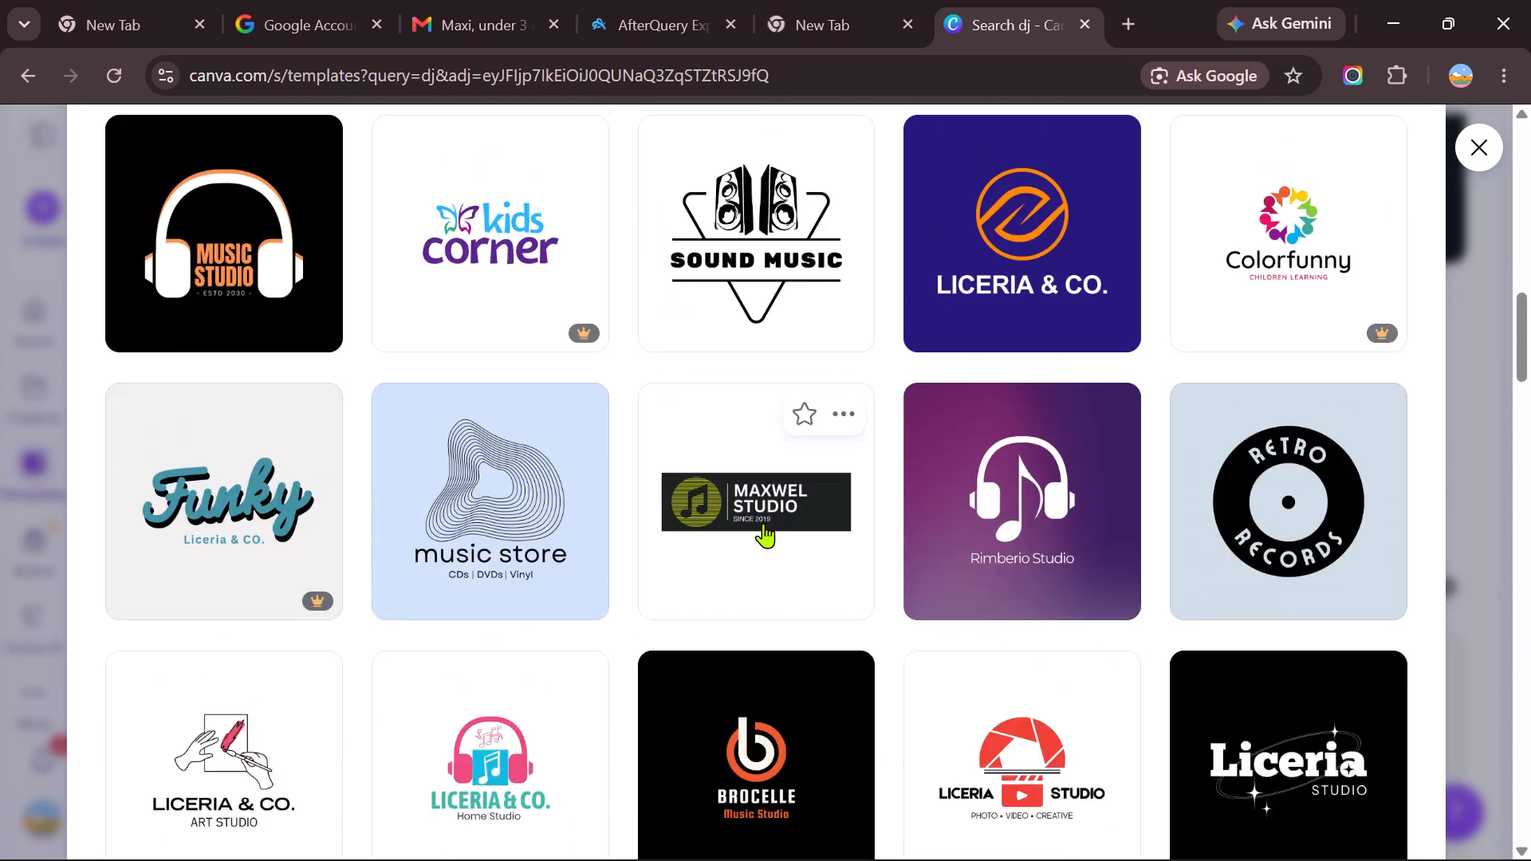
scroll(763, 523, "up", 3)
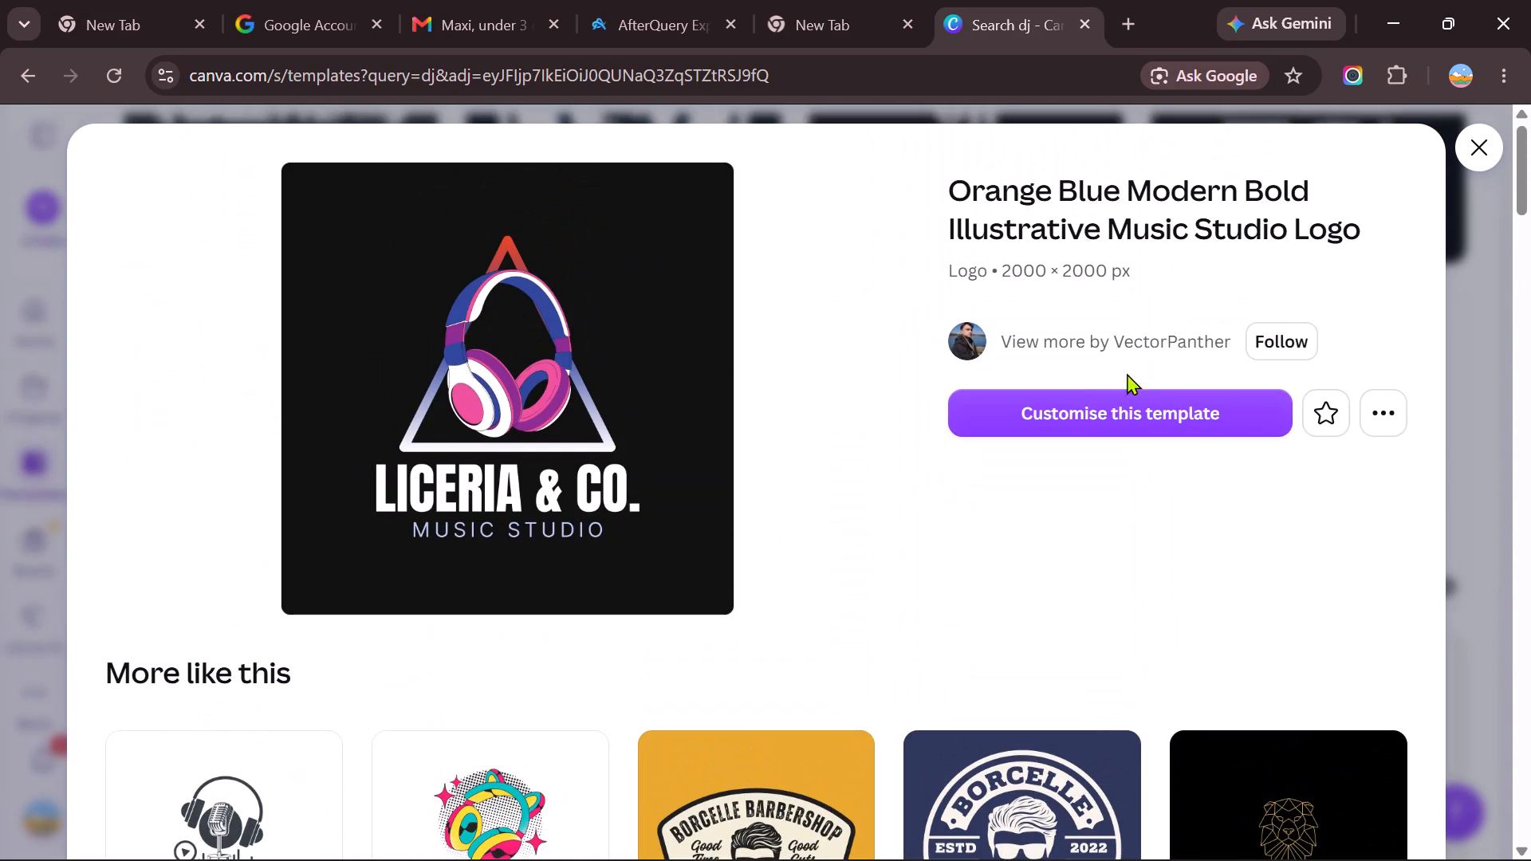
left_click(1120, 406)
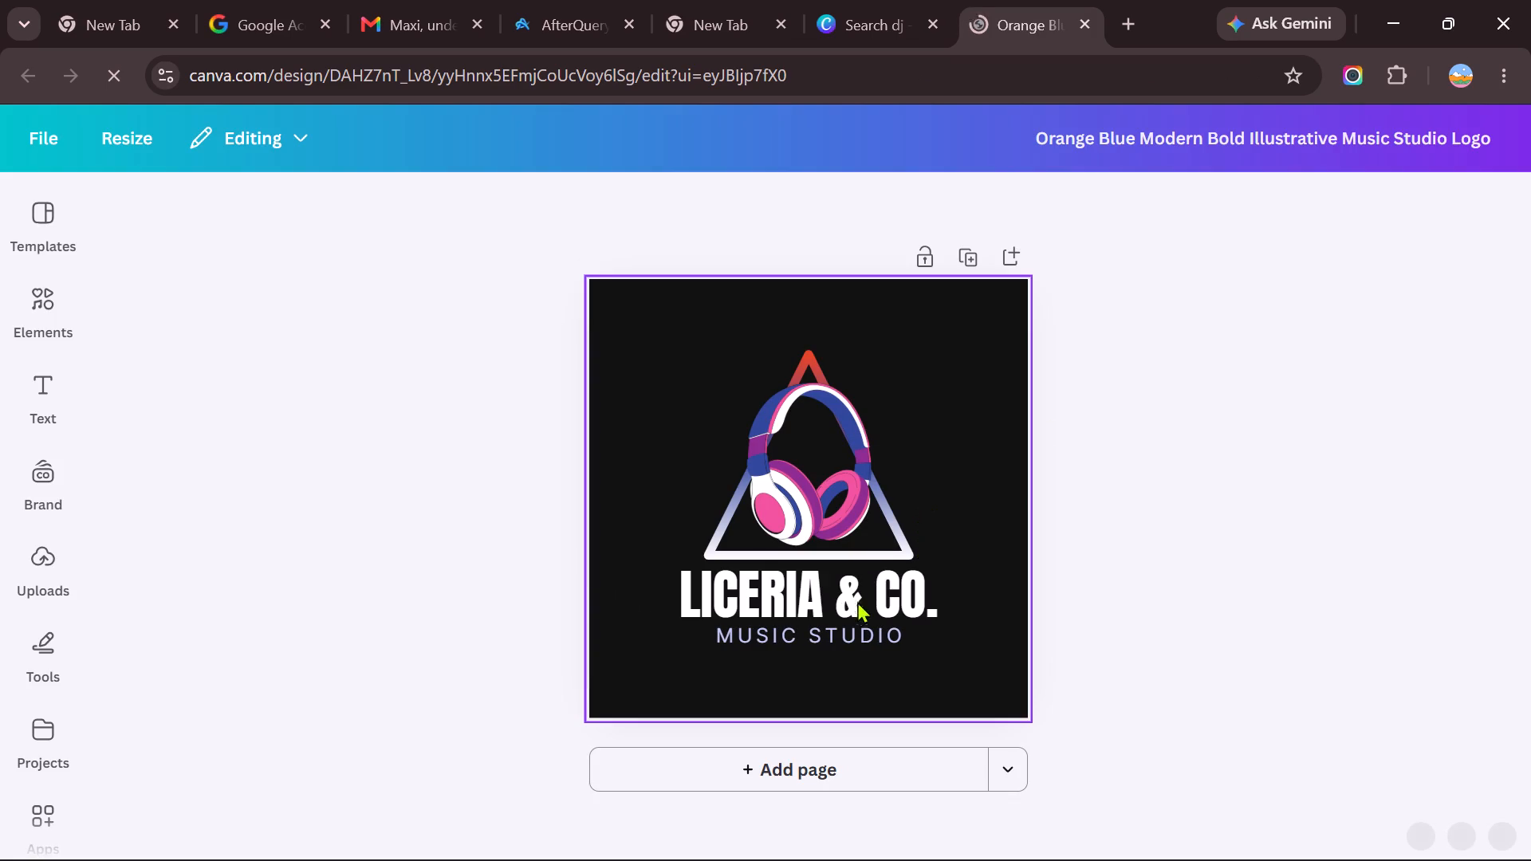
Replace the LICERIA & CO. heading text with "DEEJAY RAYAN".
left_click(781, 609)
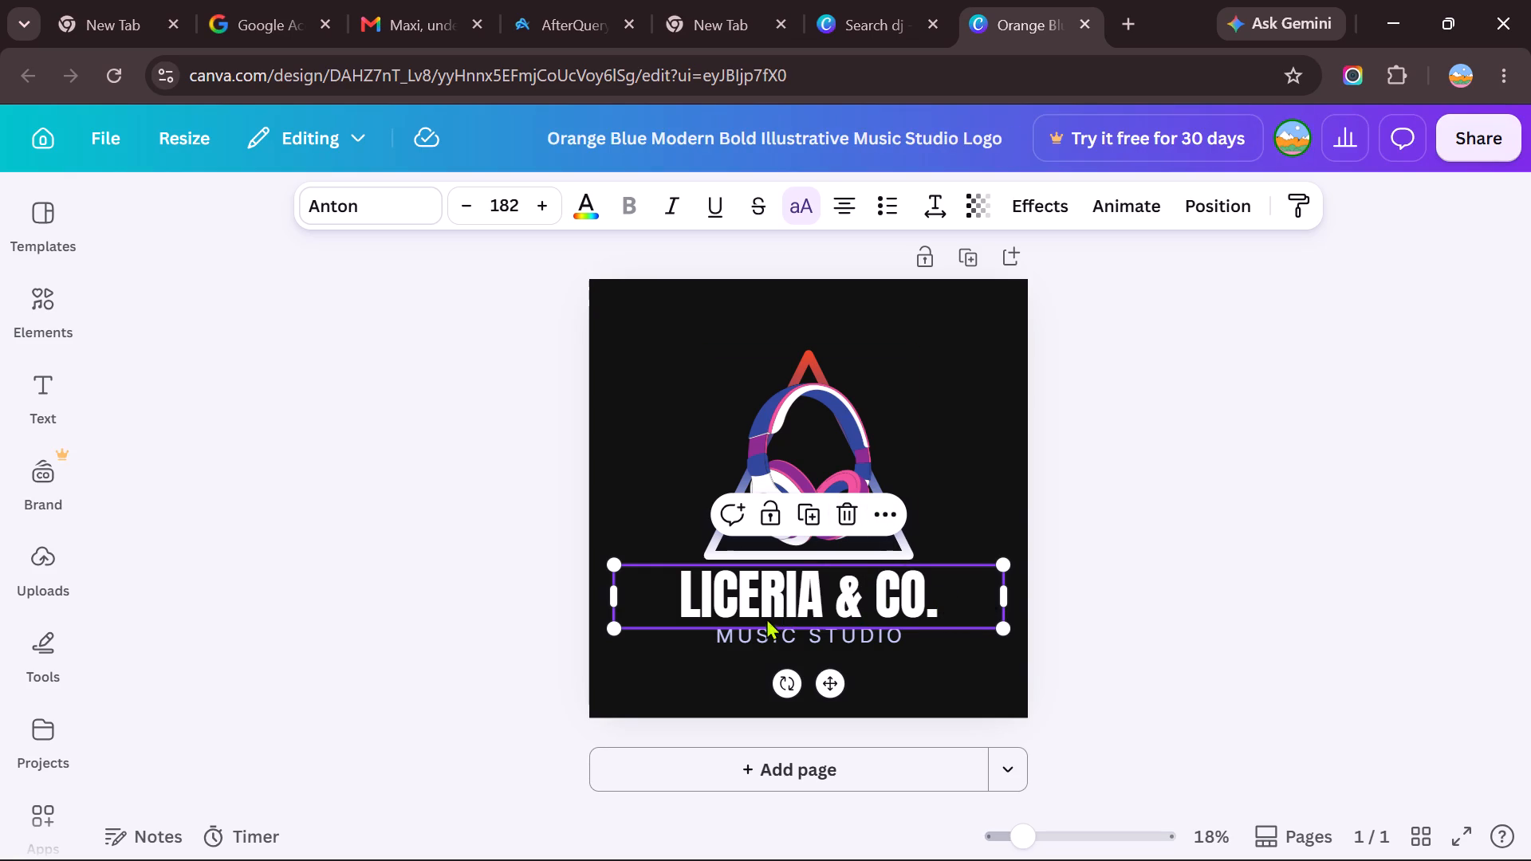
left_click(802, 591)
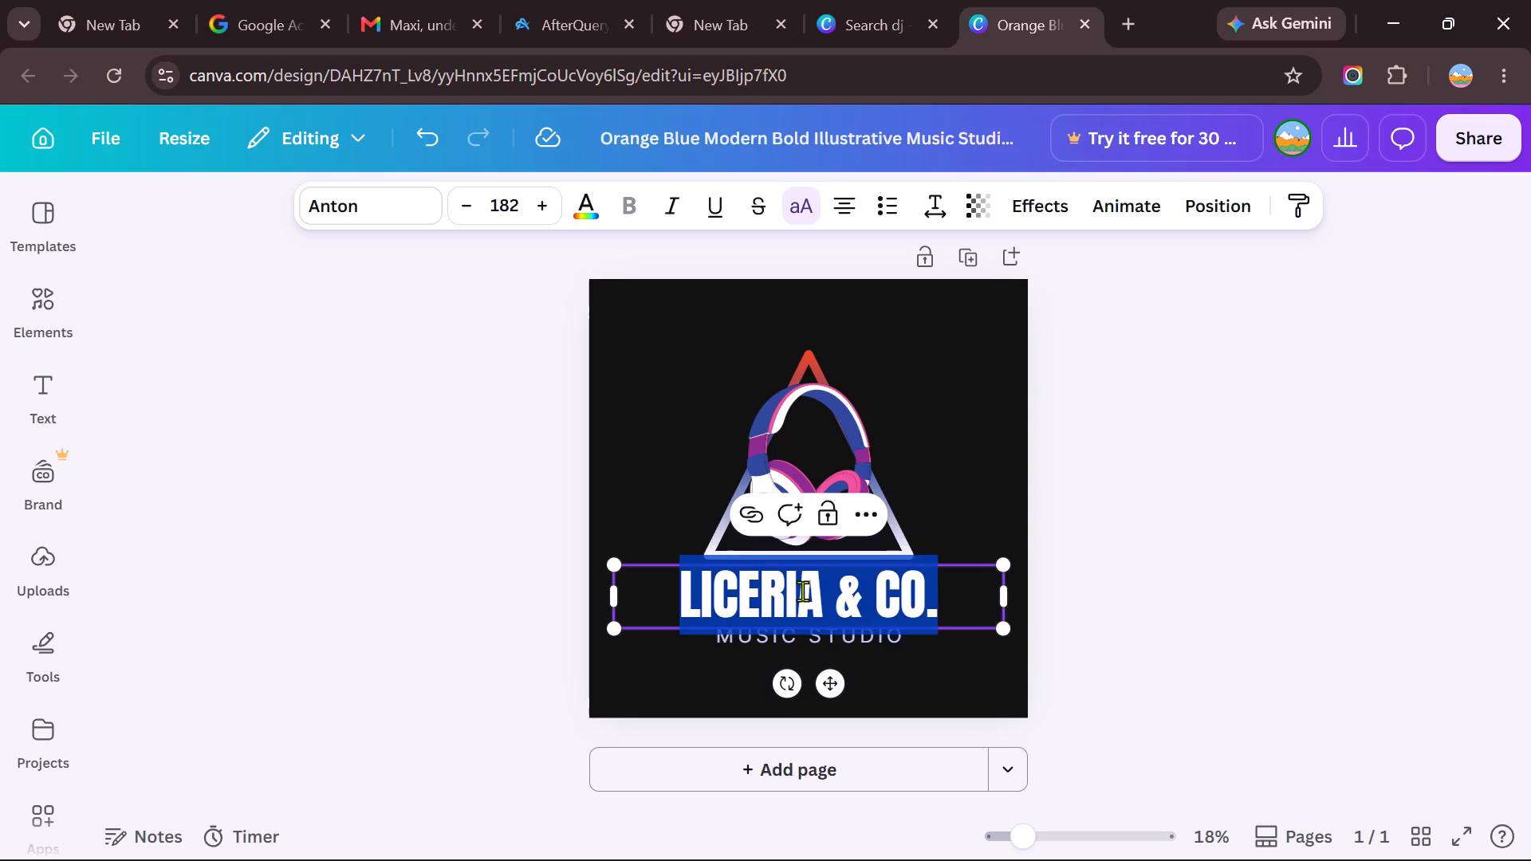
key("BackSpace")
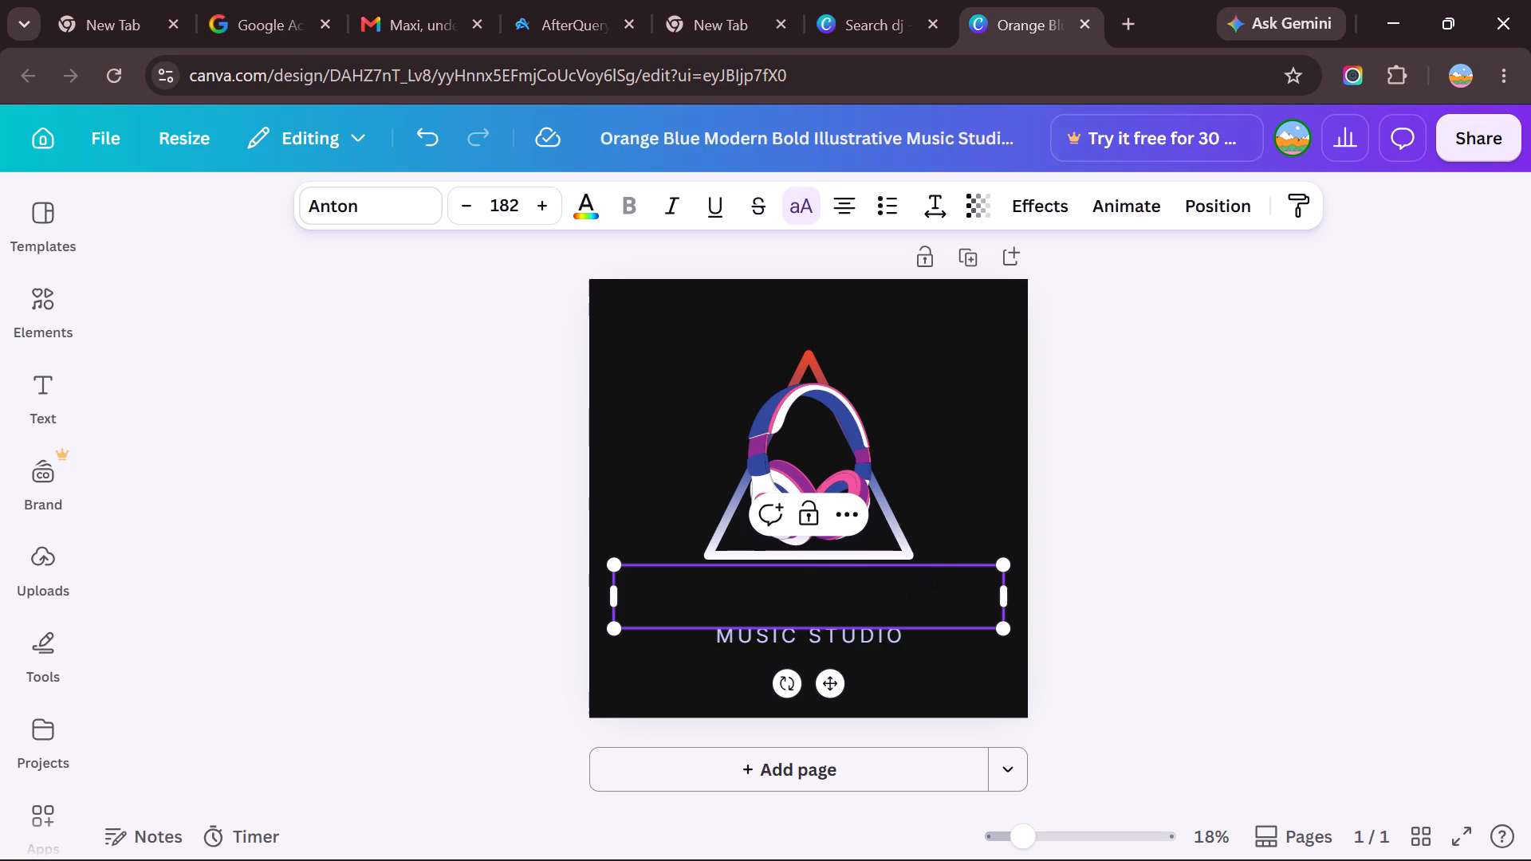
key("d")
key("e")
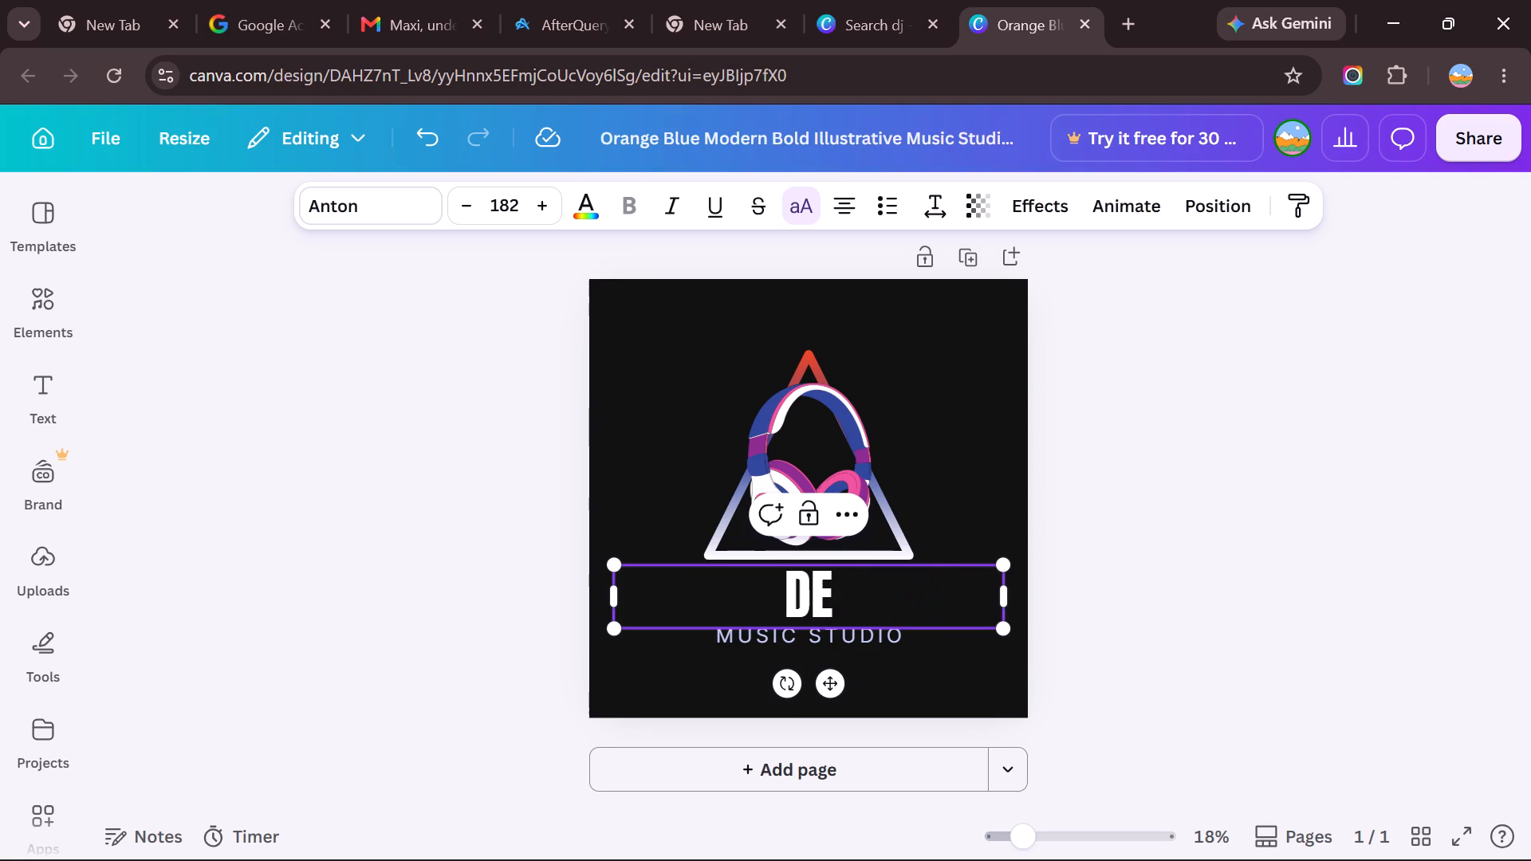
key("e")
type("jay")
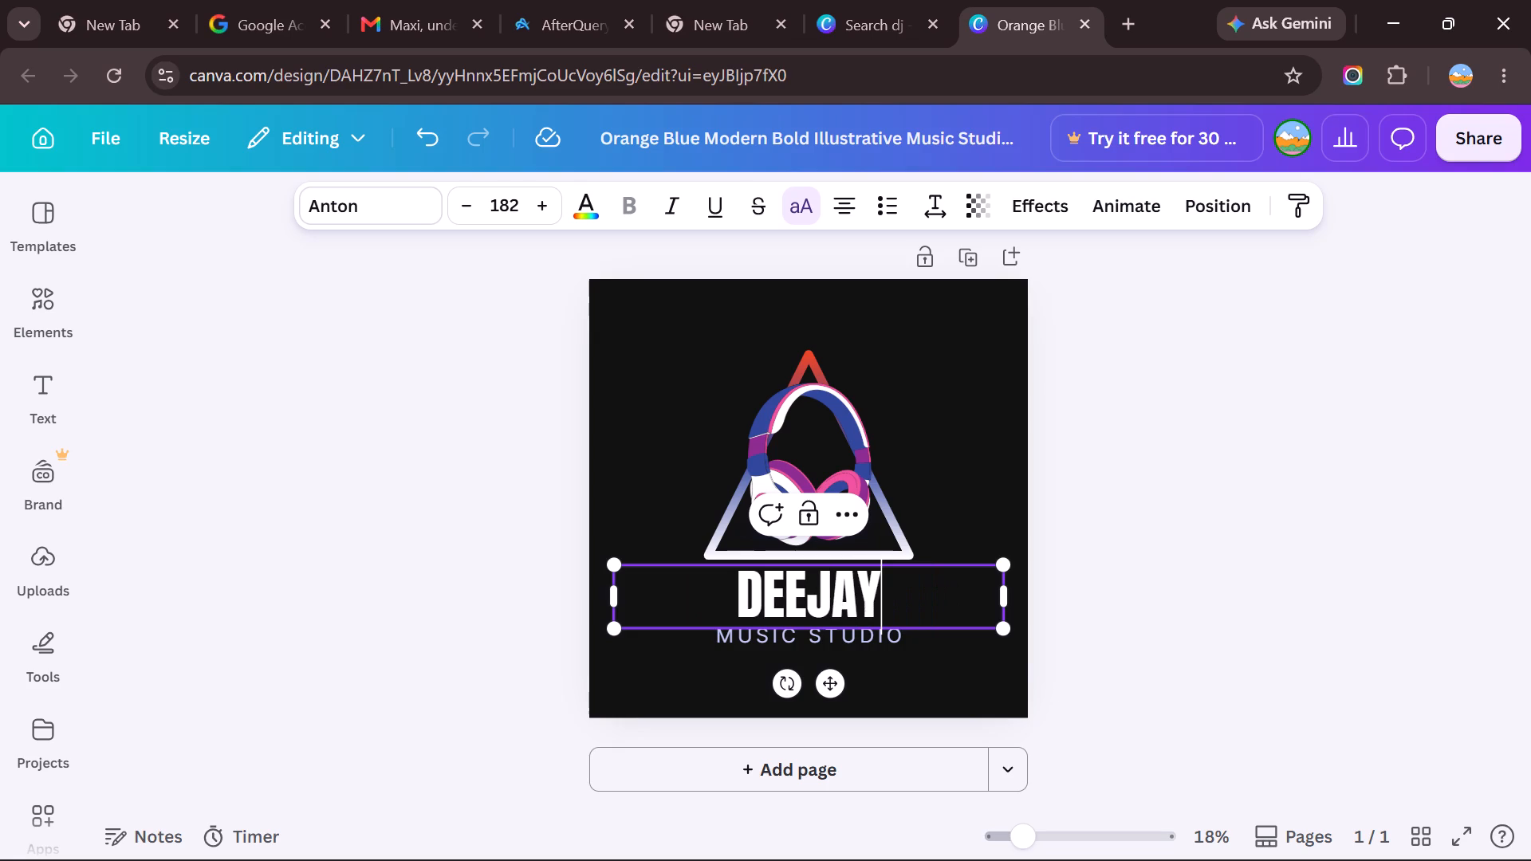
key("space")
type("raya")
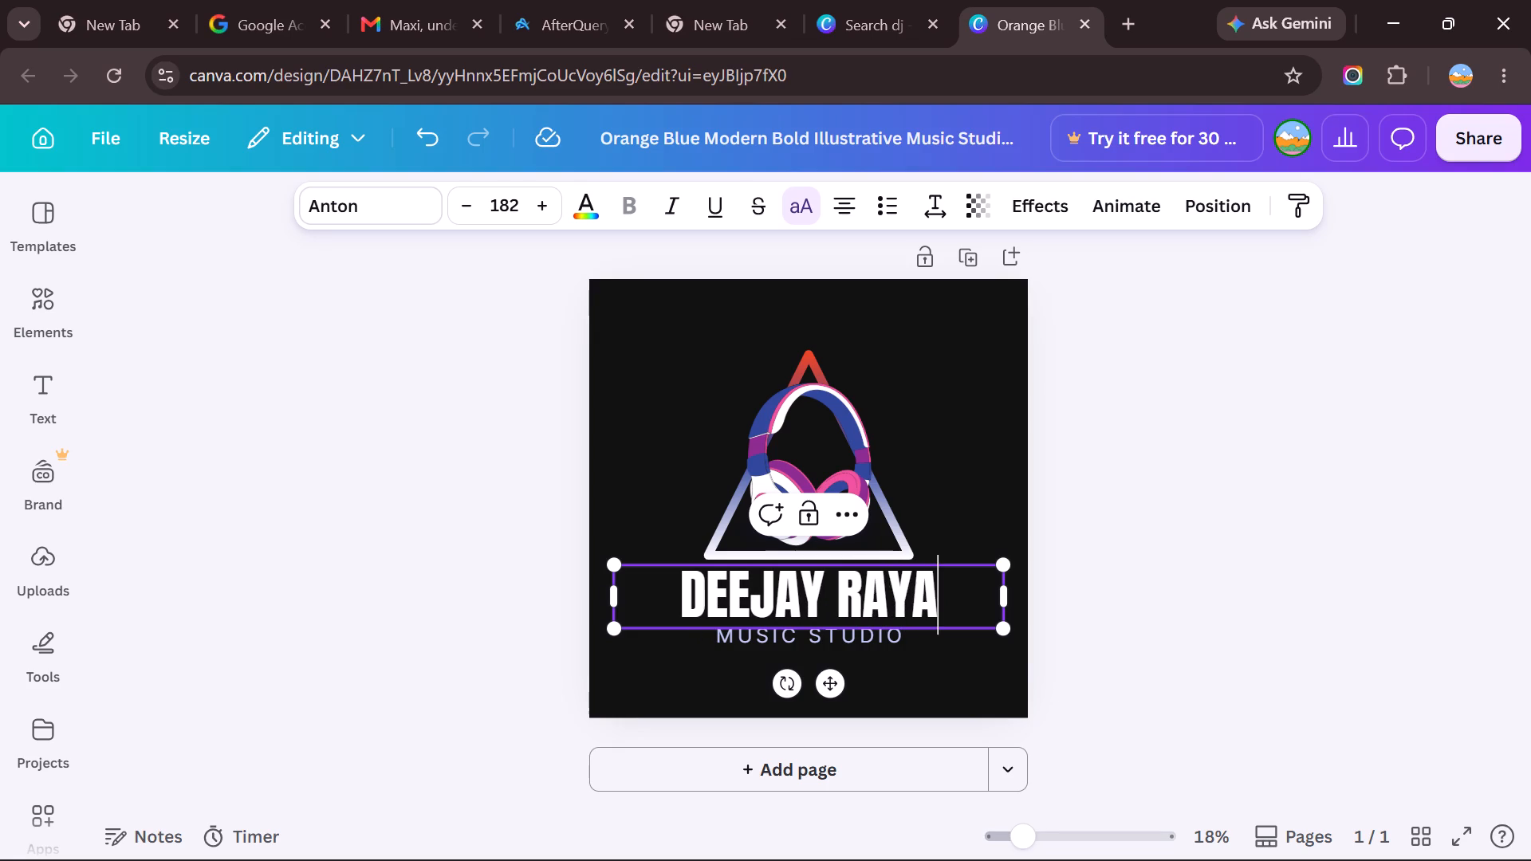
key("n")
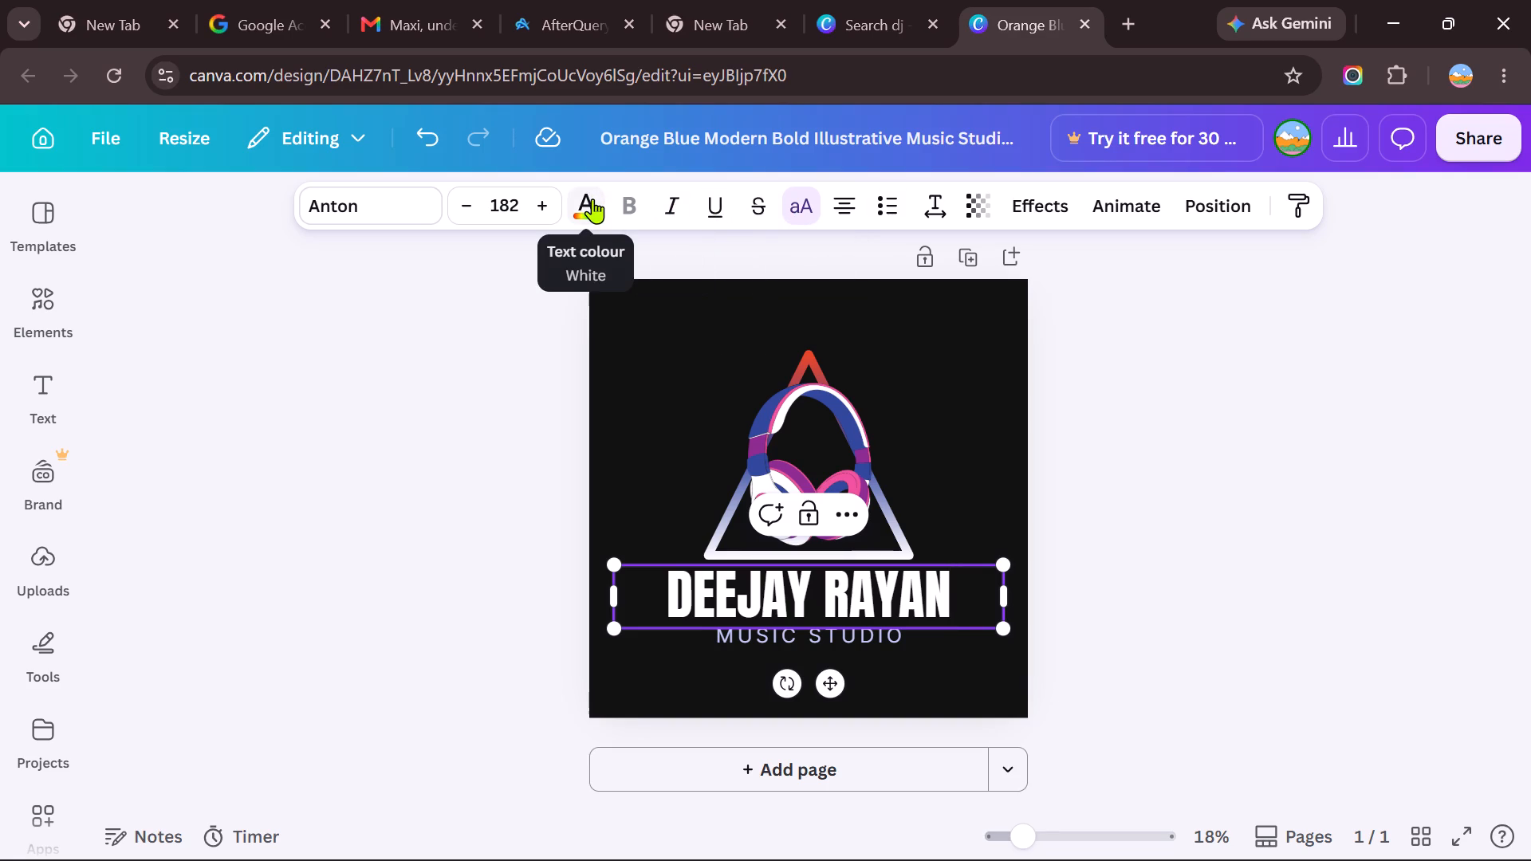
Open the font choices for the DEEJAY RAYAN heading and filter them to the Display category.
left_click(396, 193)
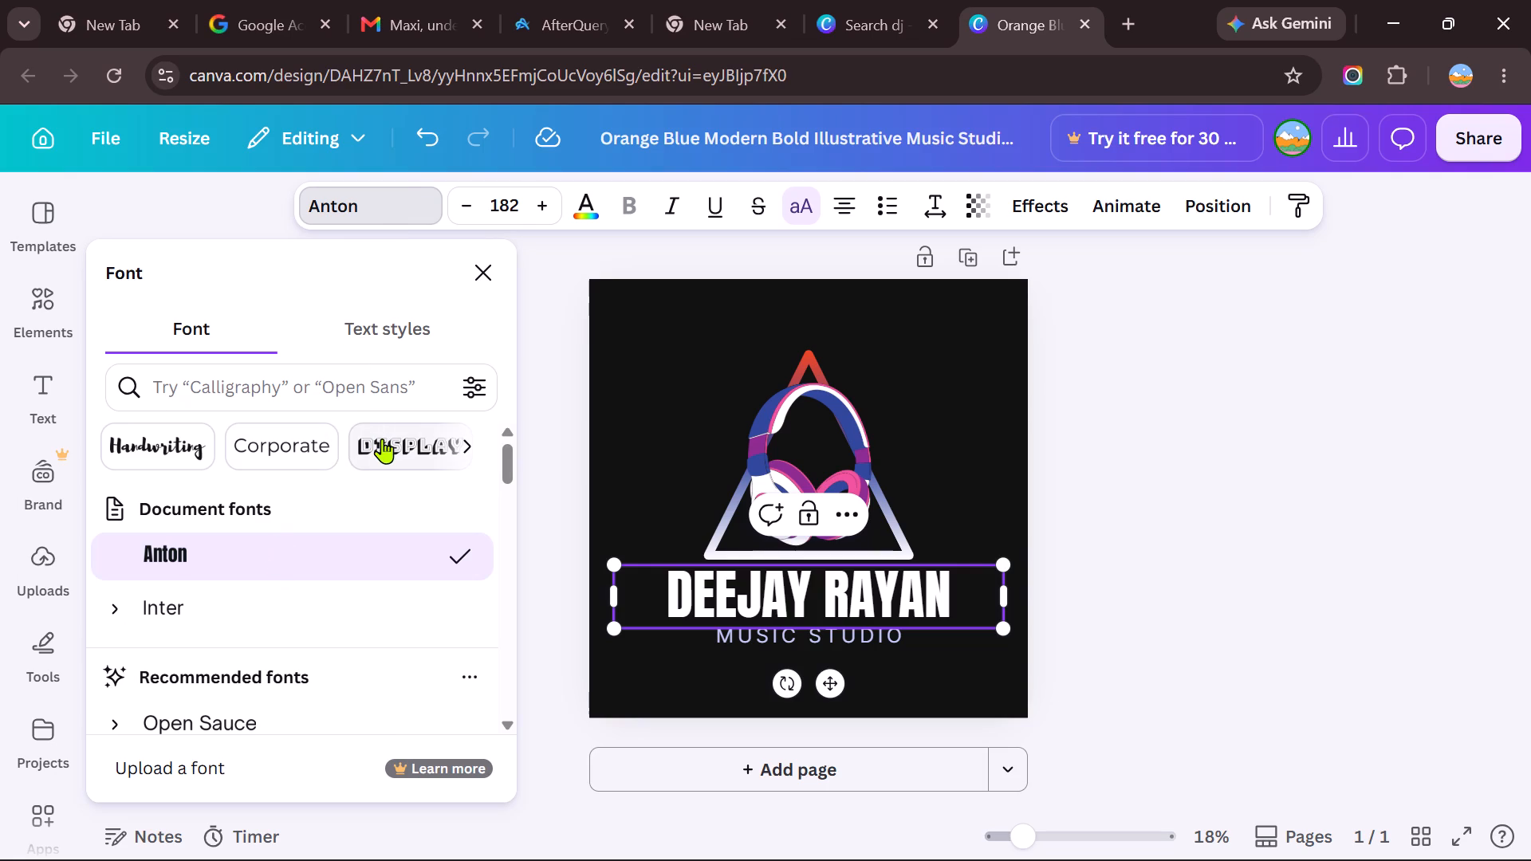
left_click(382, 438)
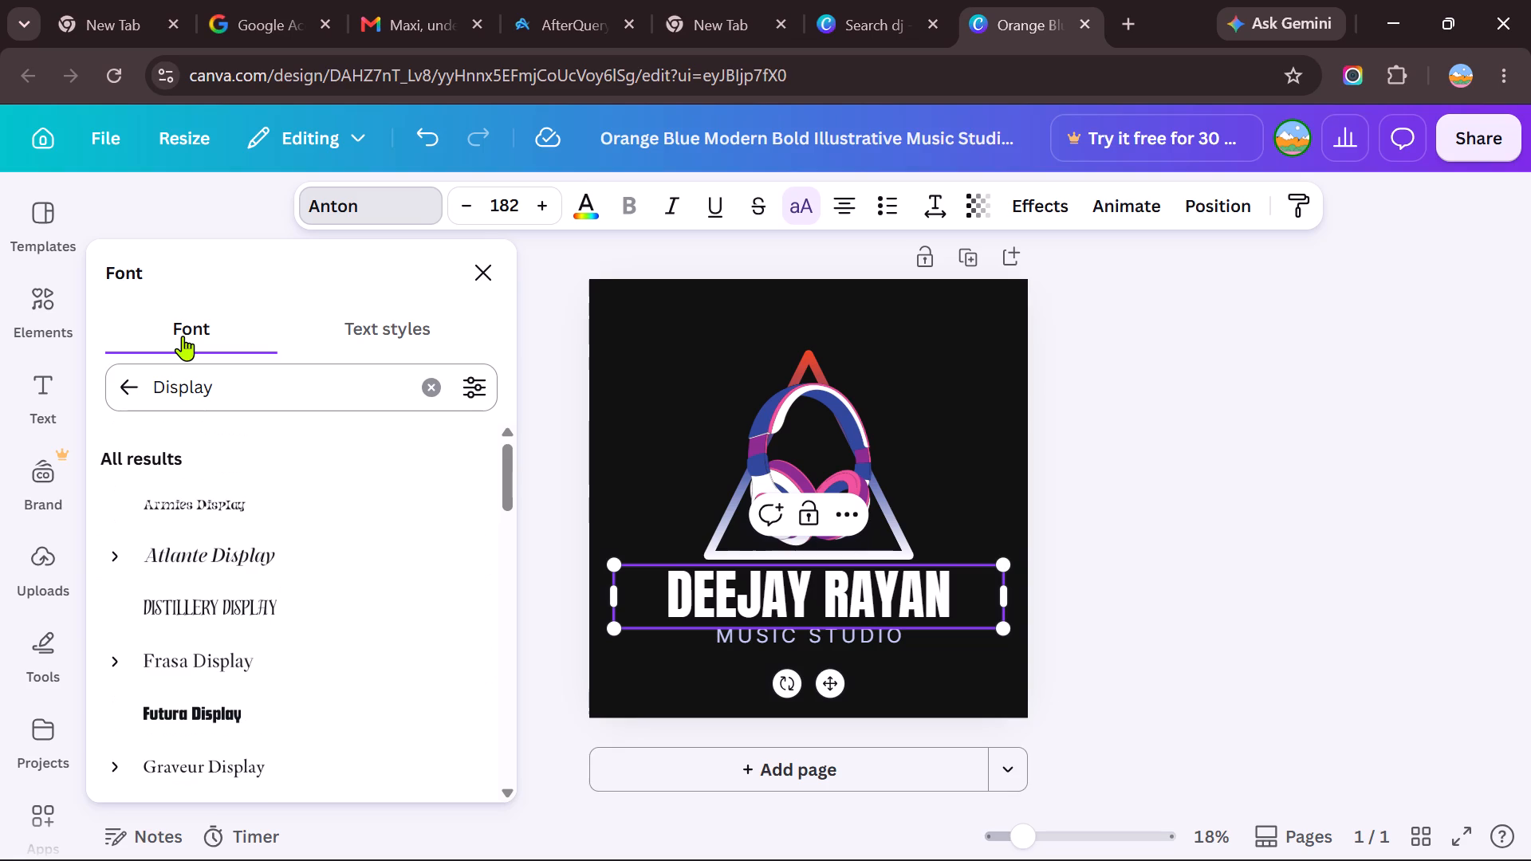
Look through the document text styles available for the heading, and return to the Display font list.
left_click(398, 331)
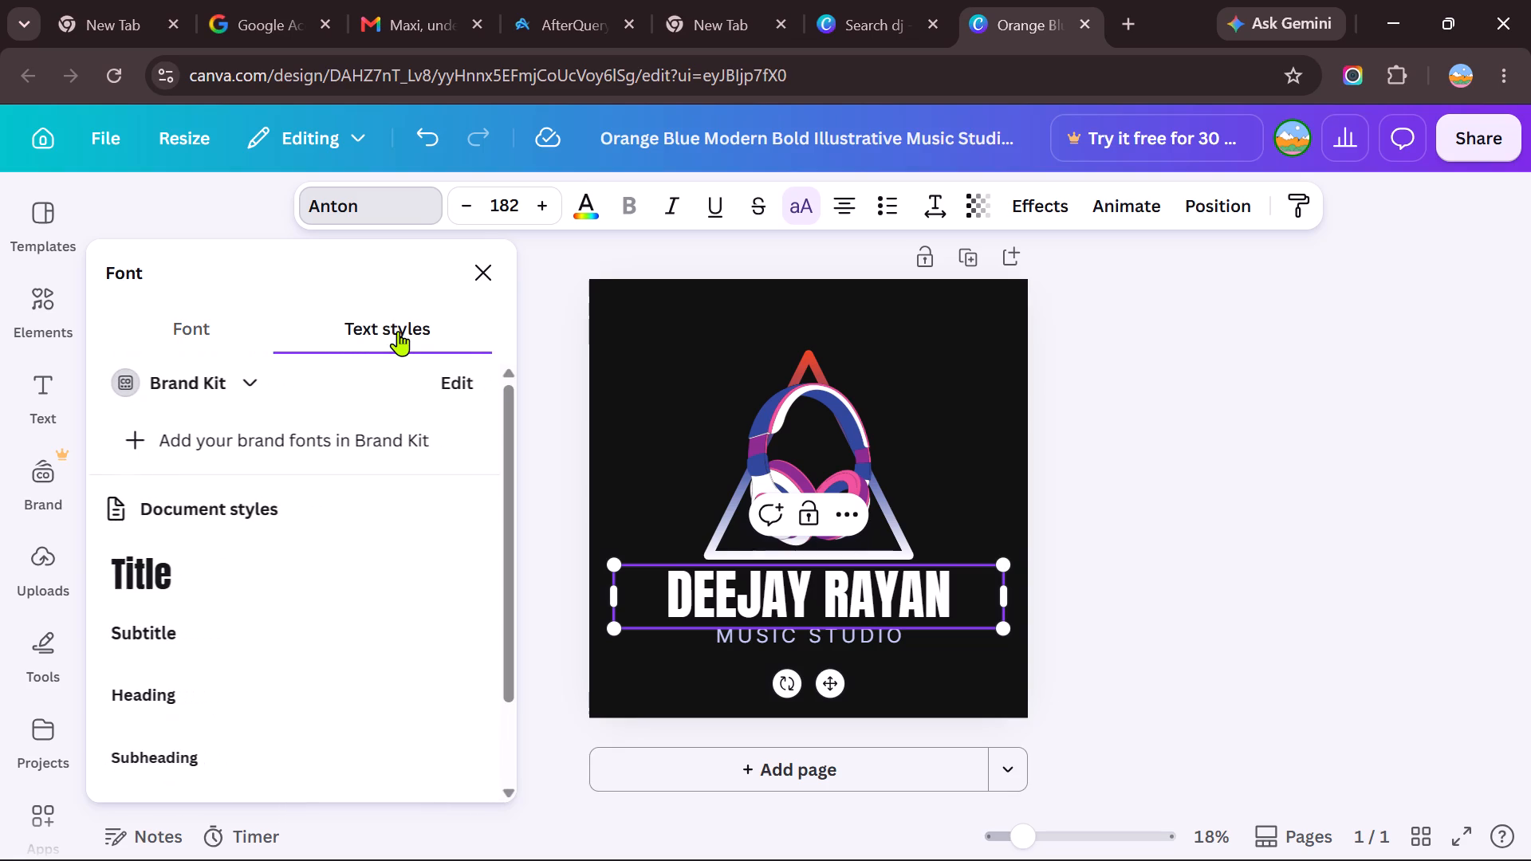
scroll(246, 694, "down", 3)
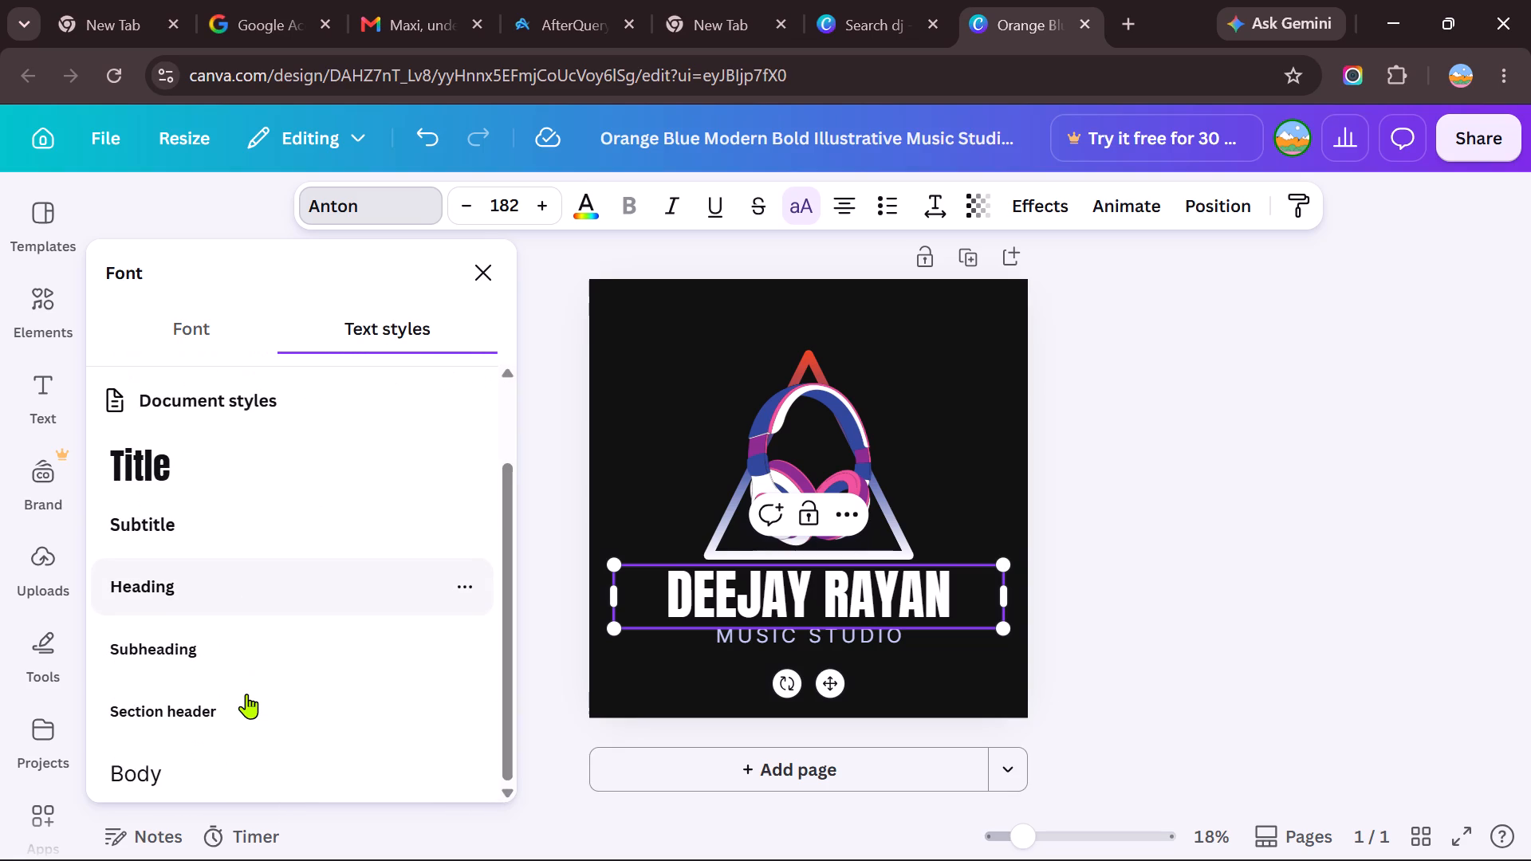
scroll(246, 694, "down", 1)
scroll(246, 694, "up", 3)
left_click(183, 320)
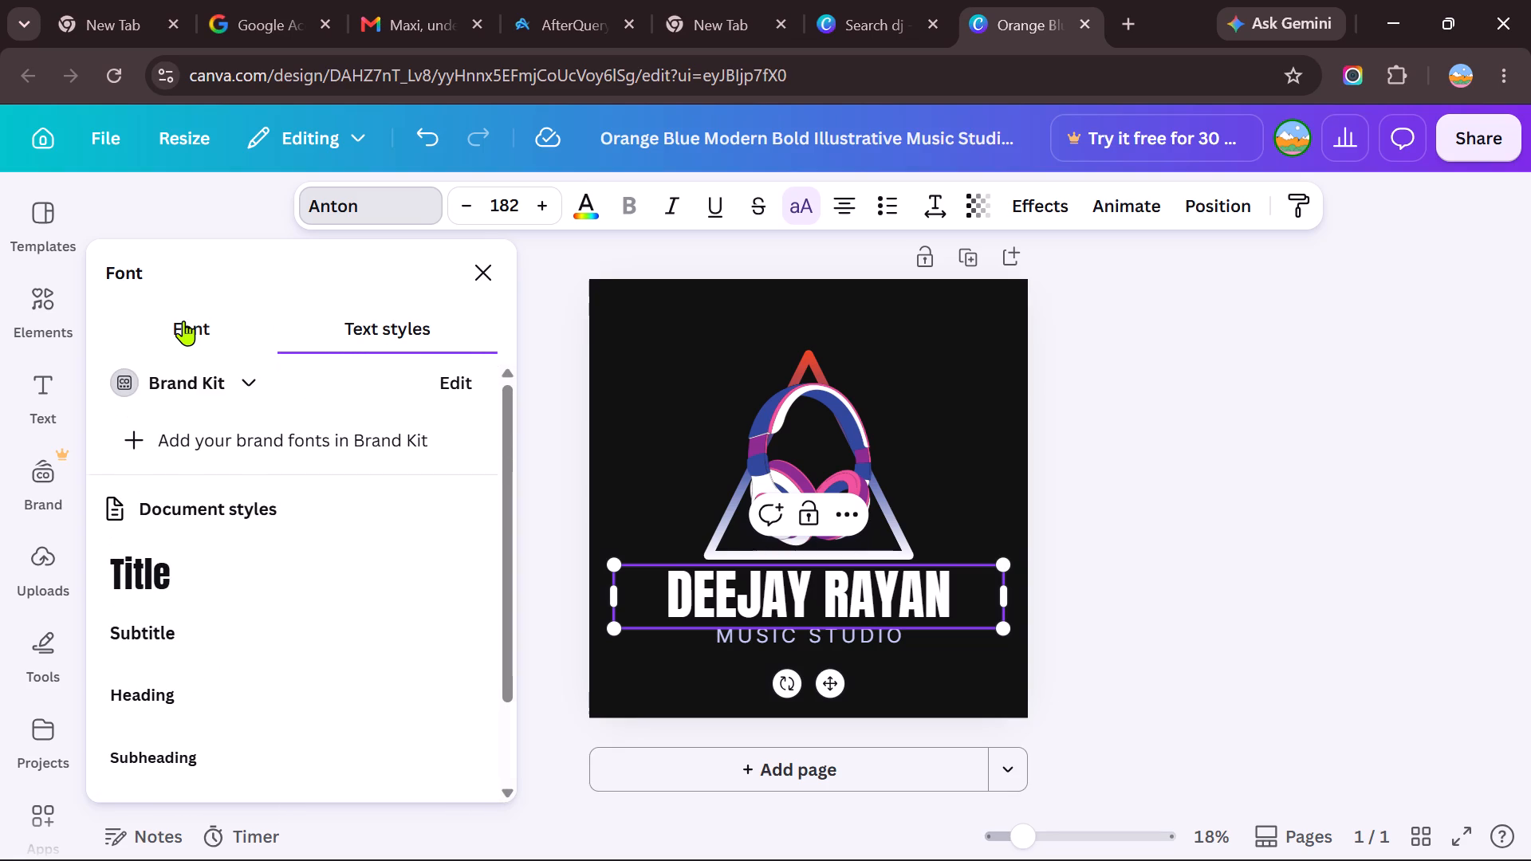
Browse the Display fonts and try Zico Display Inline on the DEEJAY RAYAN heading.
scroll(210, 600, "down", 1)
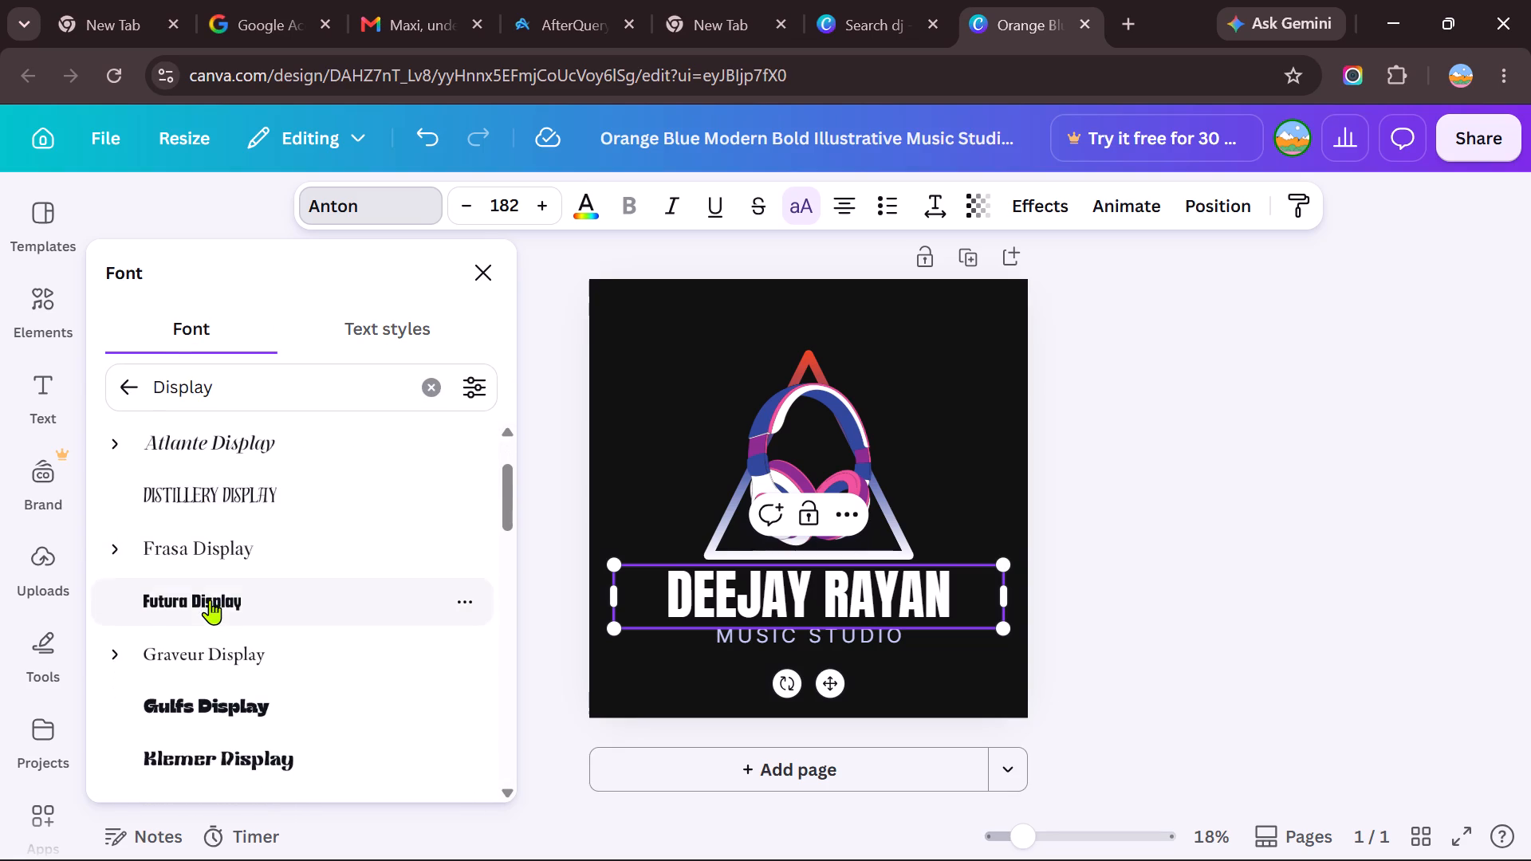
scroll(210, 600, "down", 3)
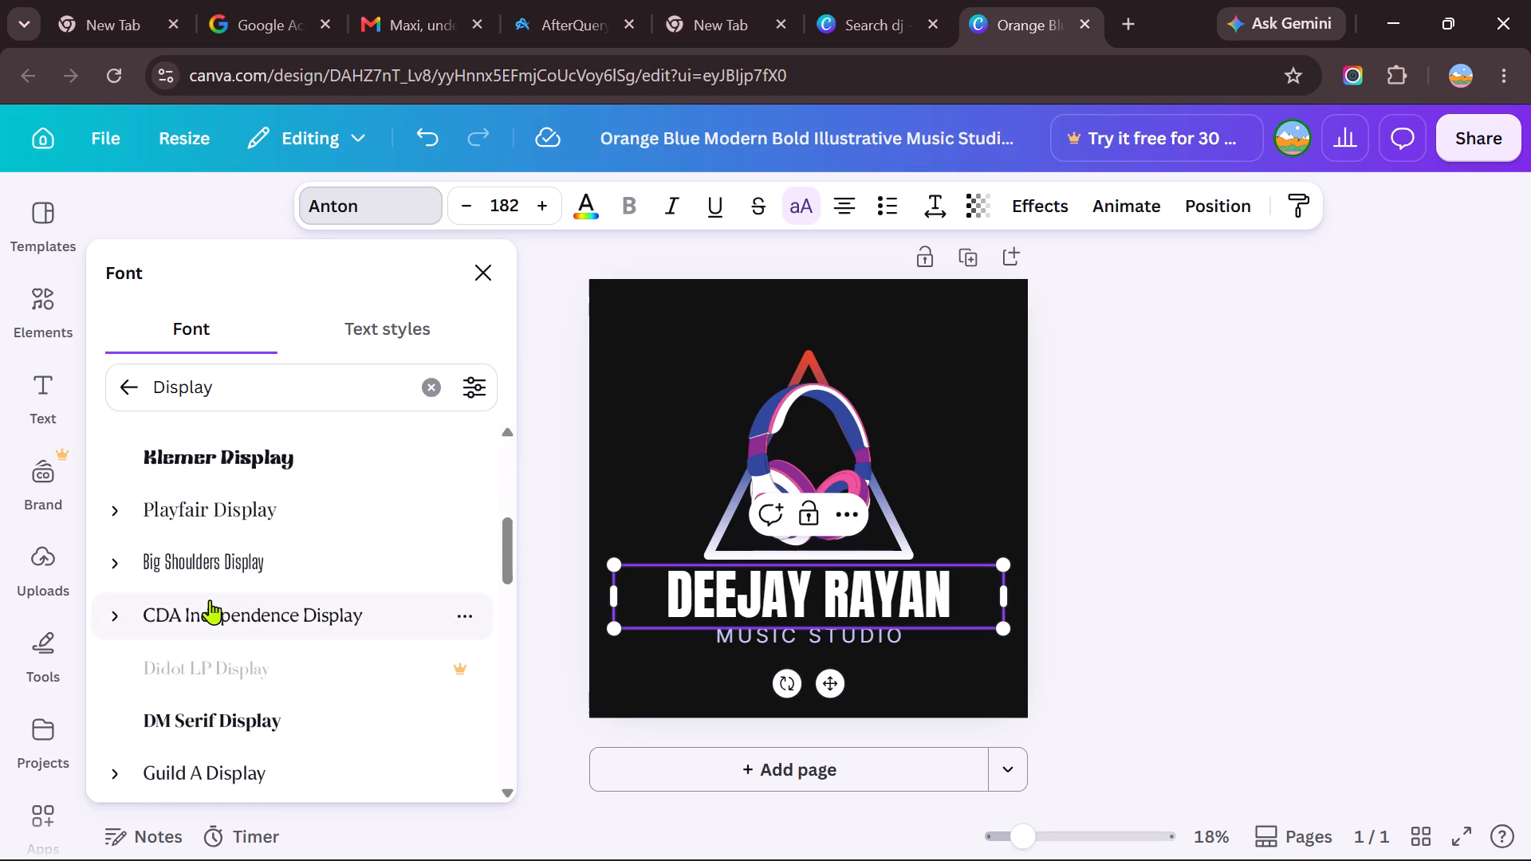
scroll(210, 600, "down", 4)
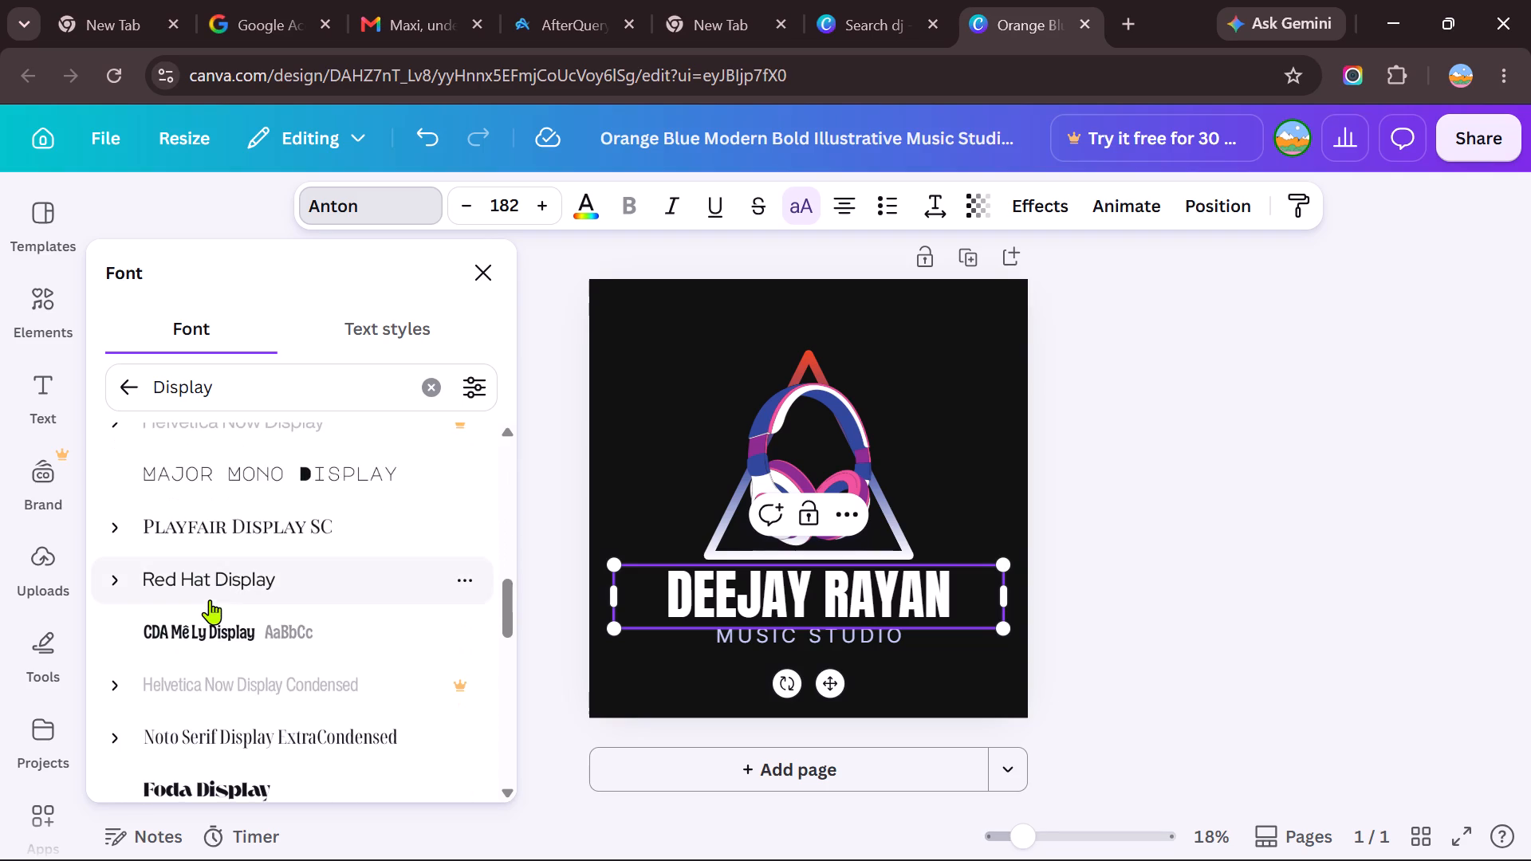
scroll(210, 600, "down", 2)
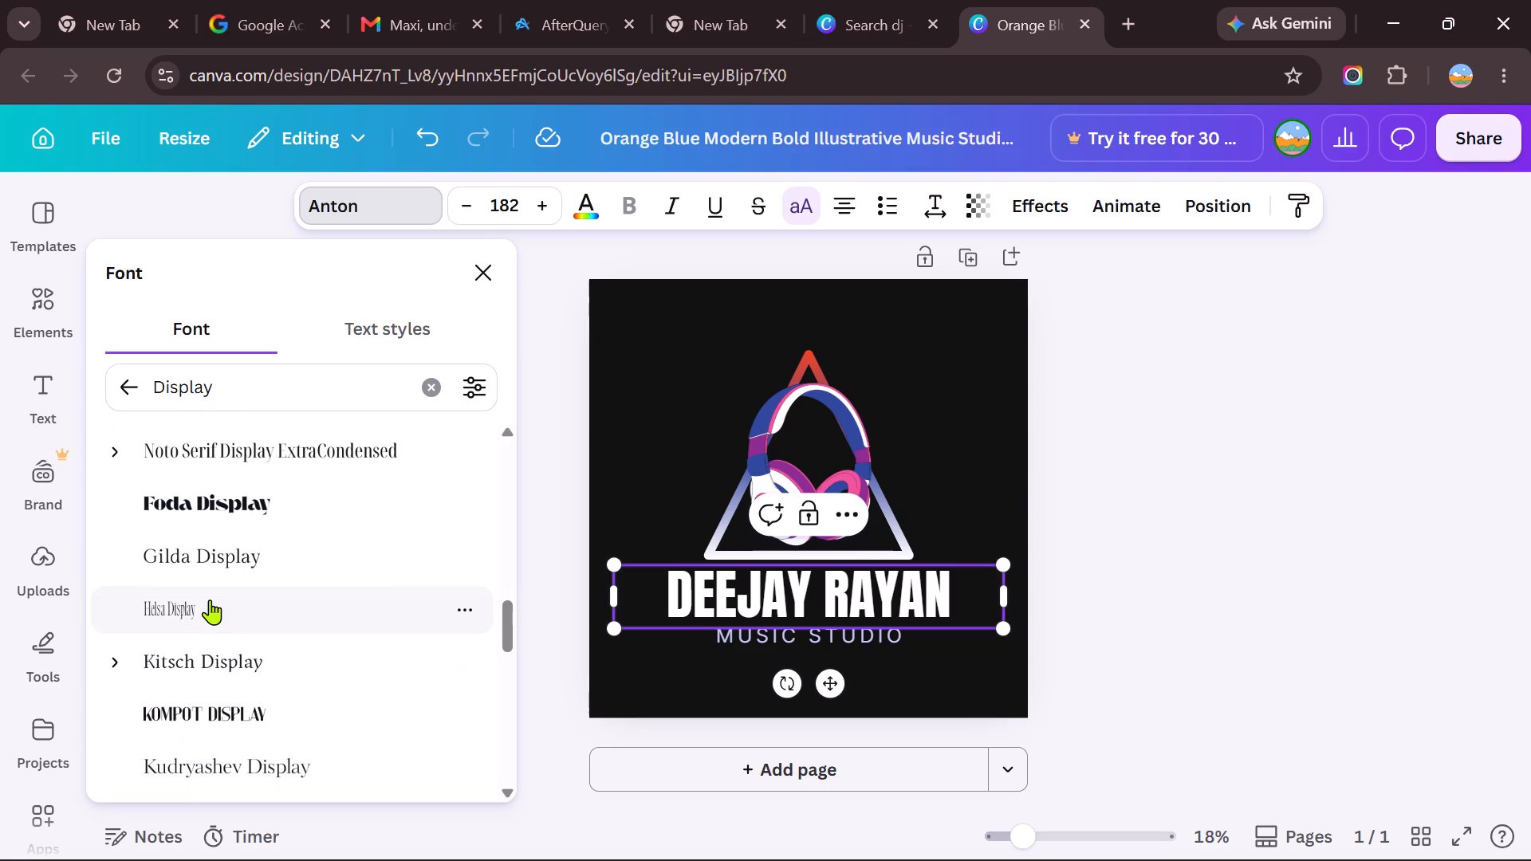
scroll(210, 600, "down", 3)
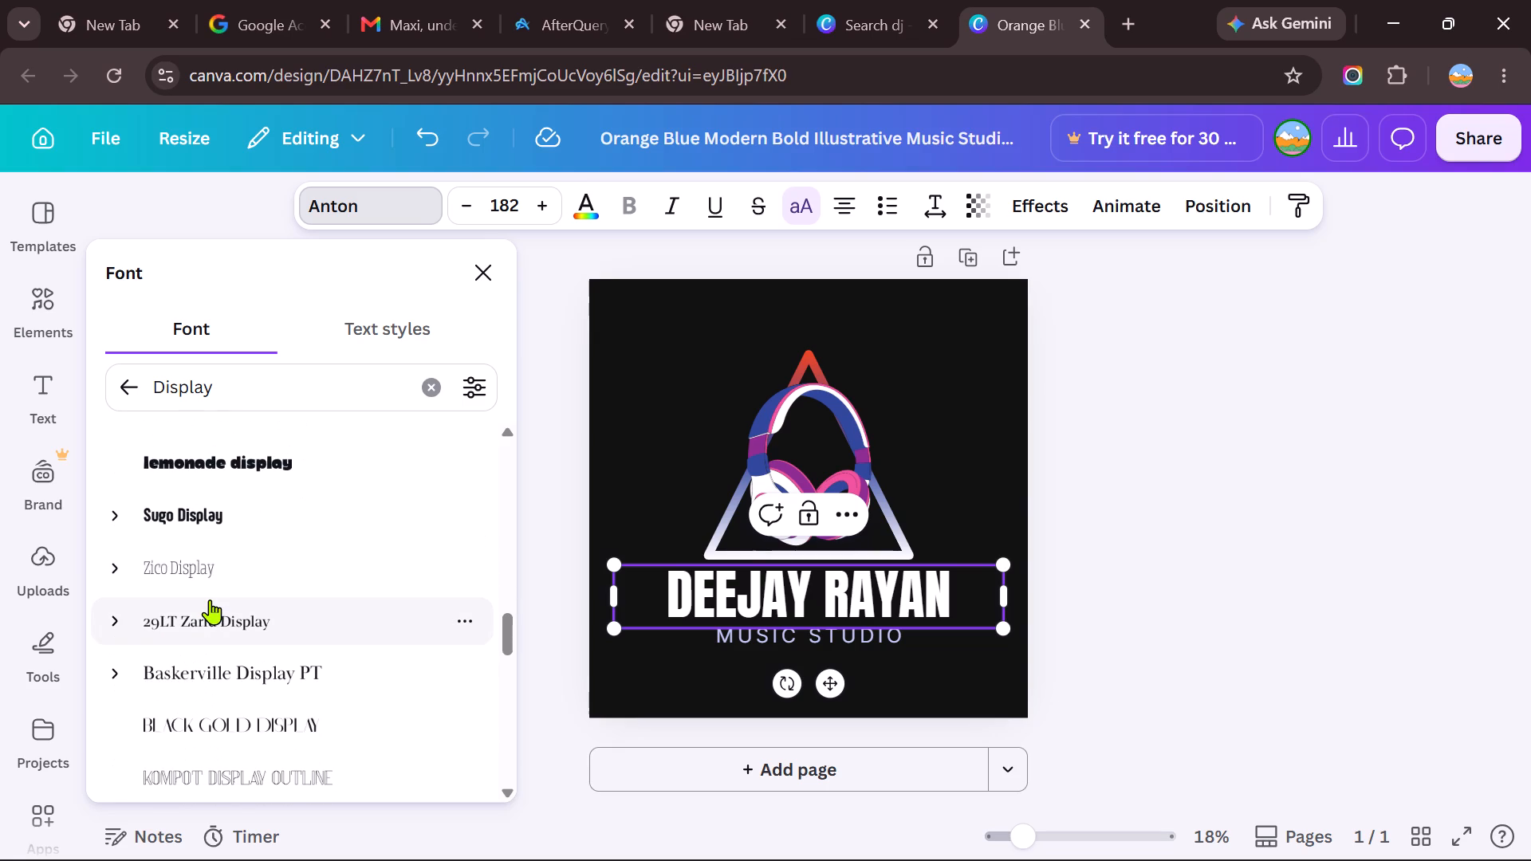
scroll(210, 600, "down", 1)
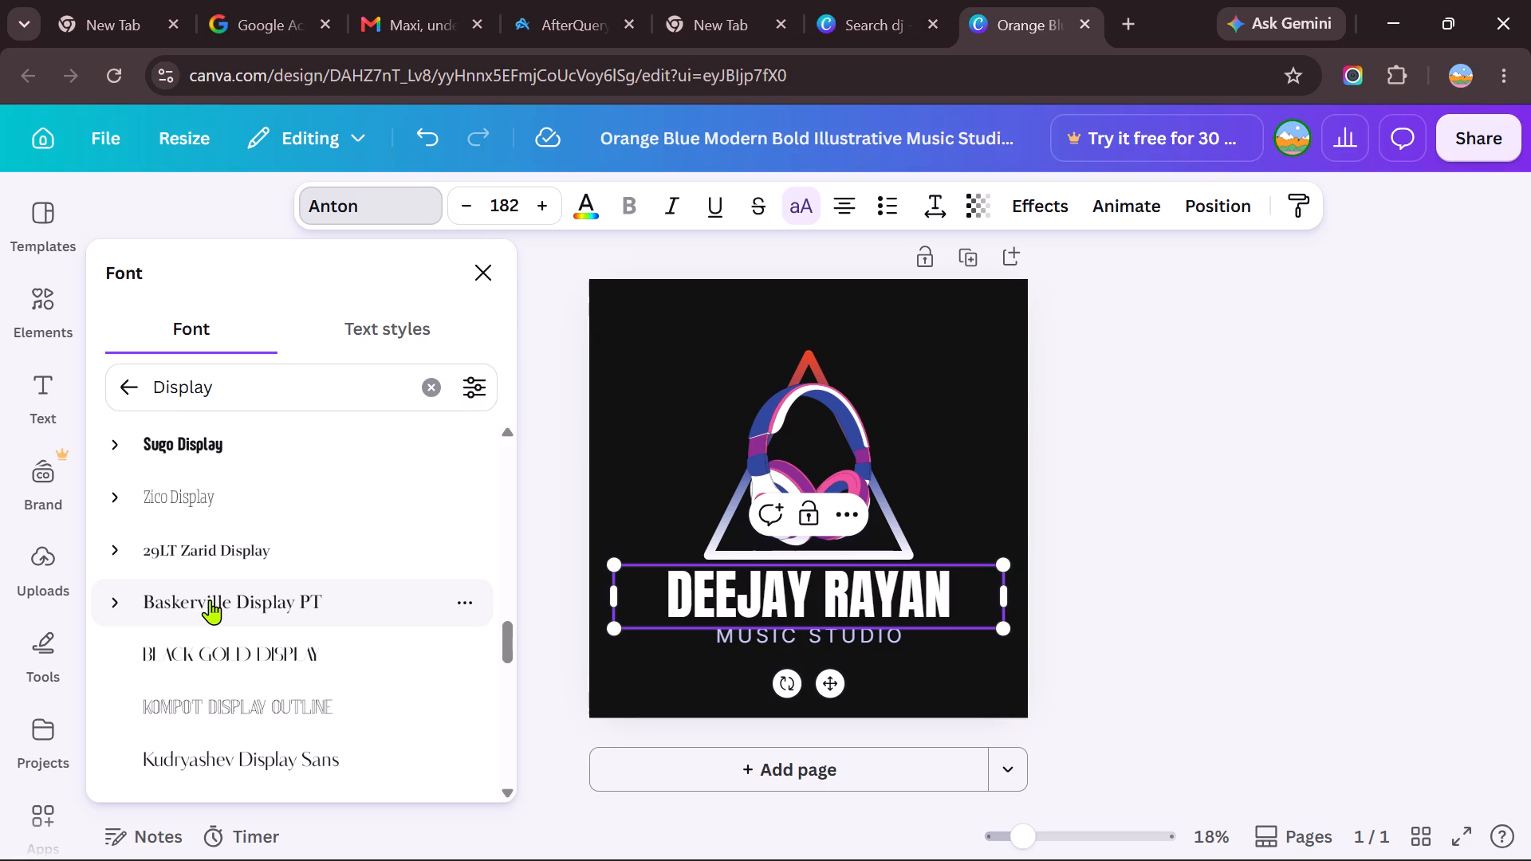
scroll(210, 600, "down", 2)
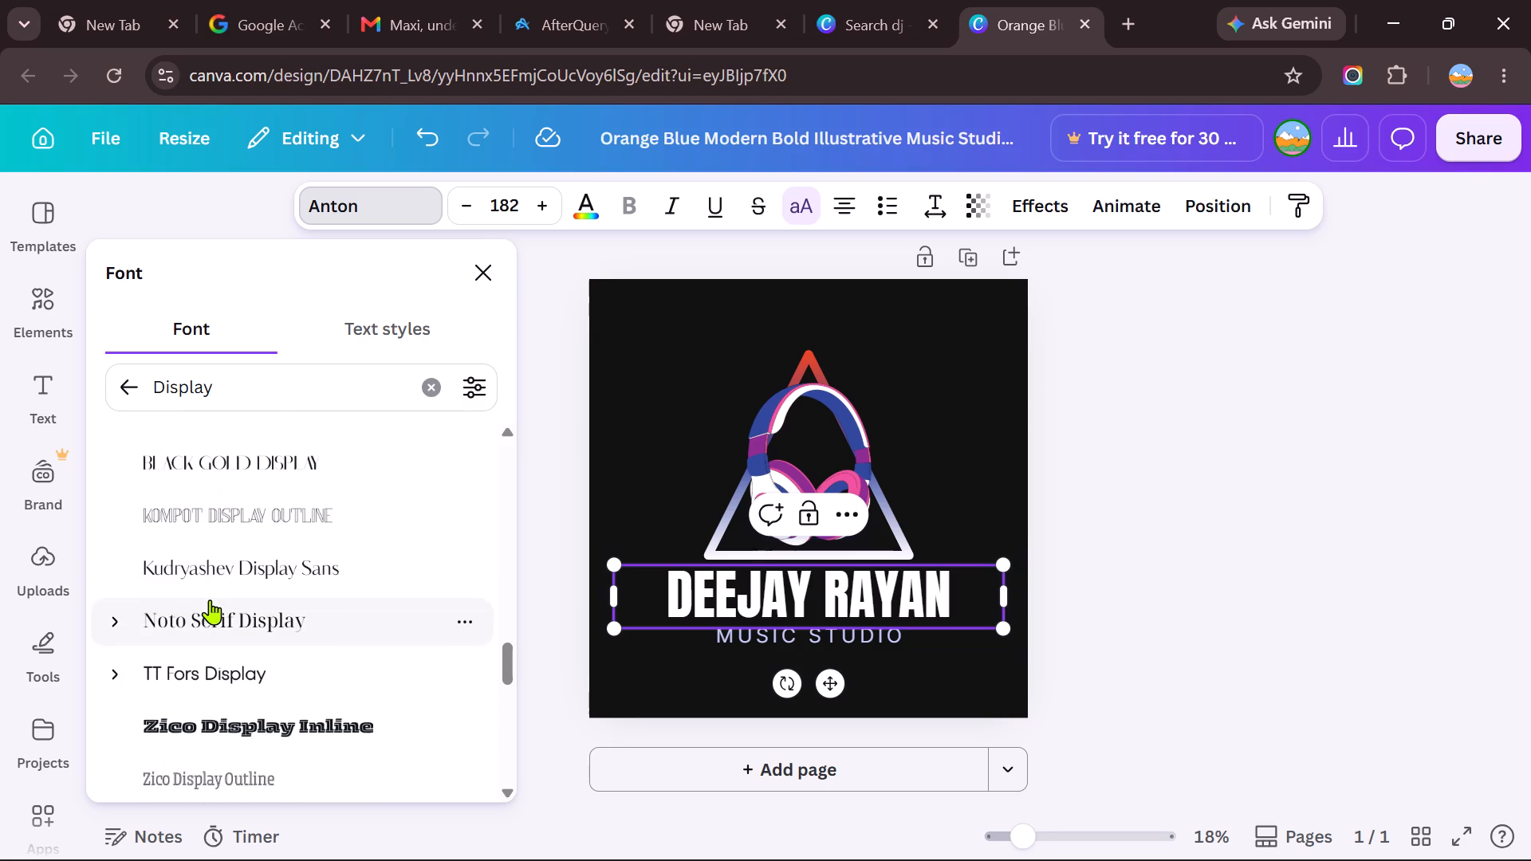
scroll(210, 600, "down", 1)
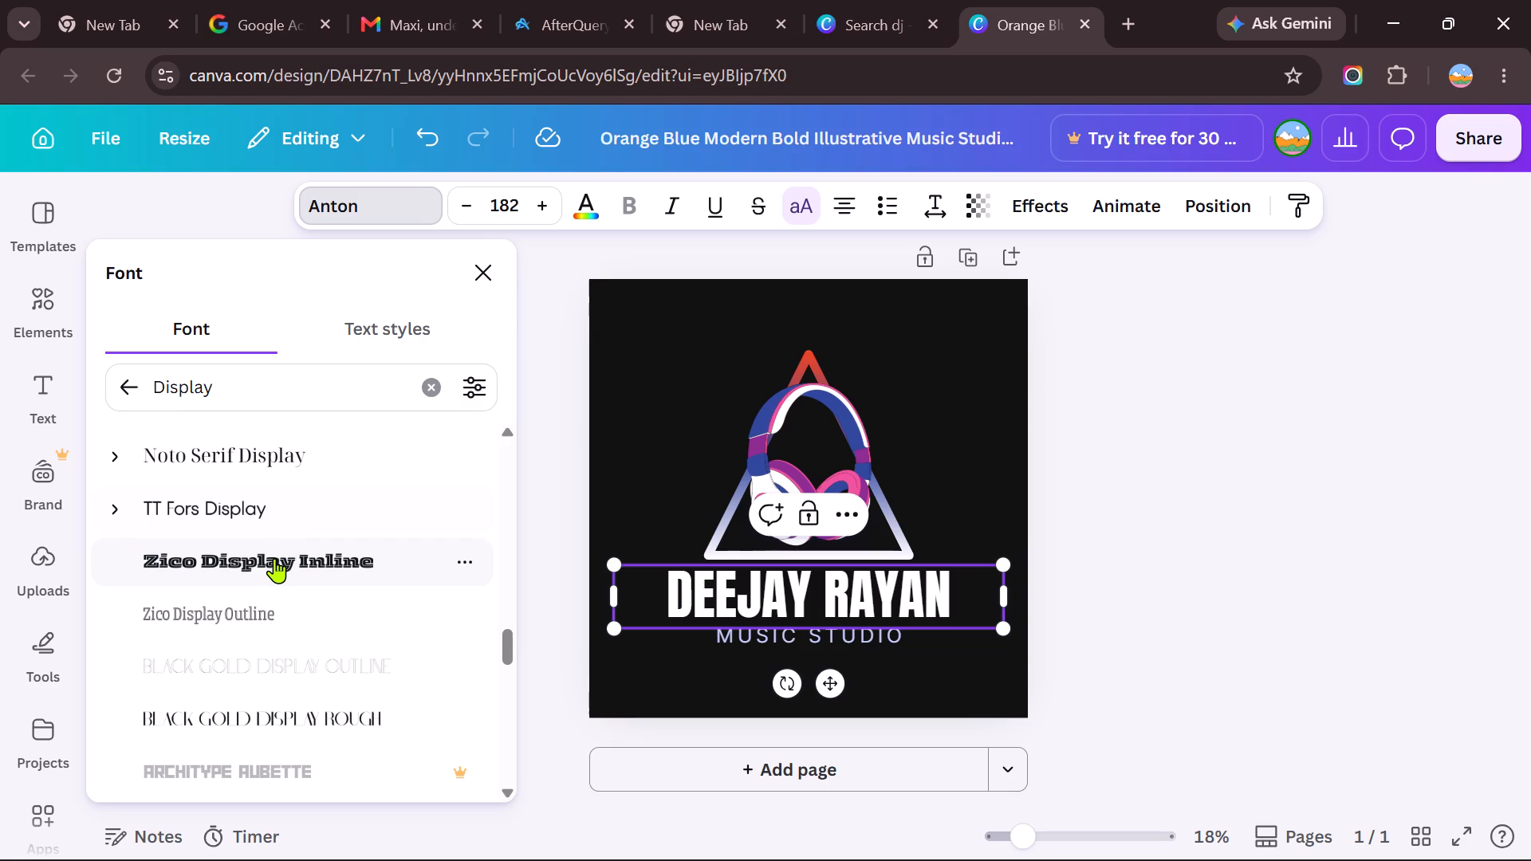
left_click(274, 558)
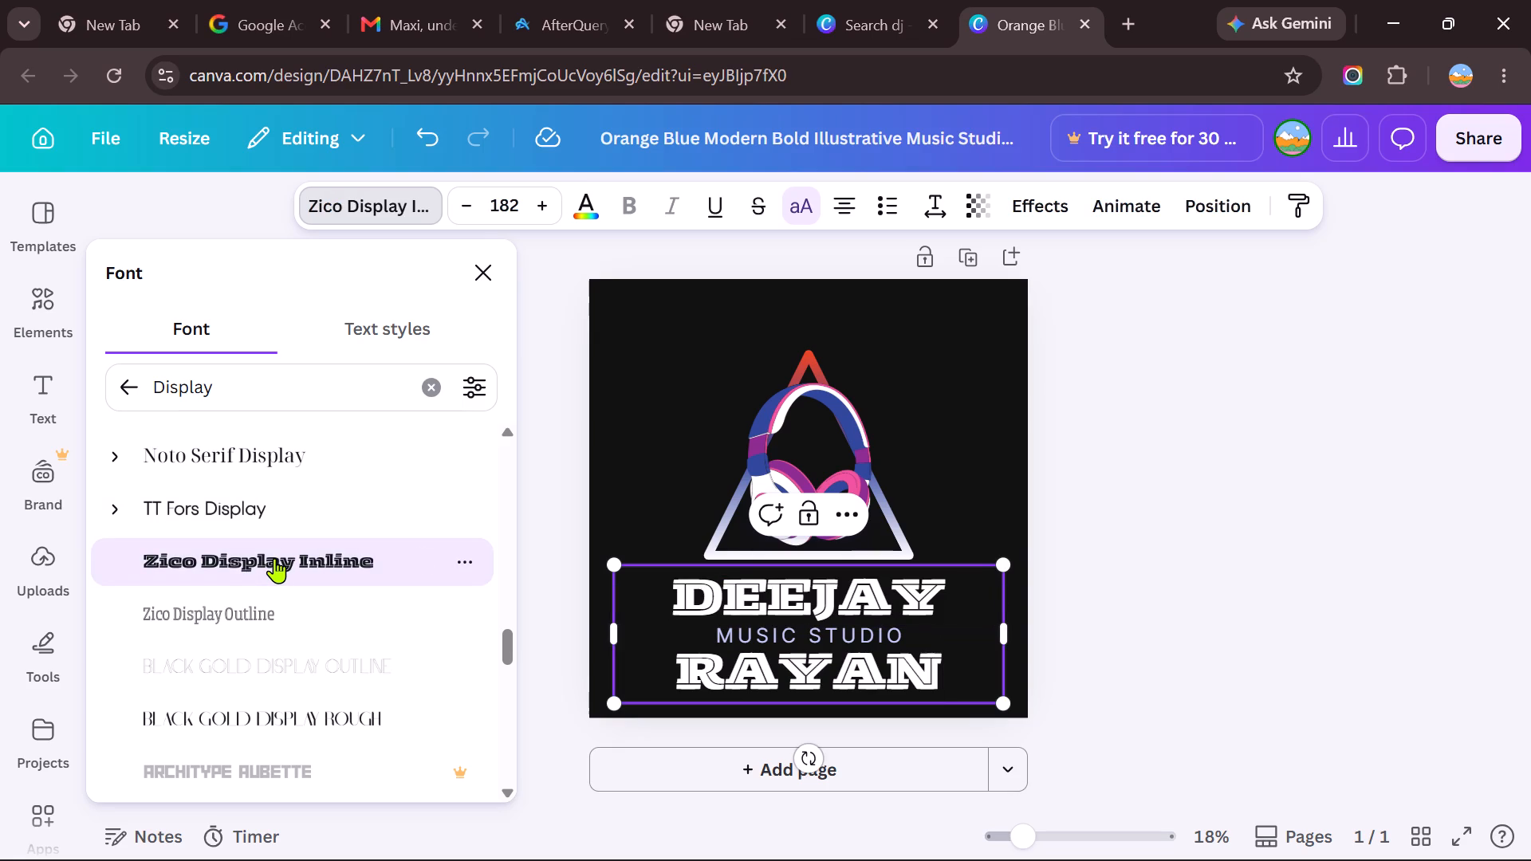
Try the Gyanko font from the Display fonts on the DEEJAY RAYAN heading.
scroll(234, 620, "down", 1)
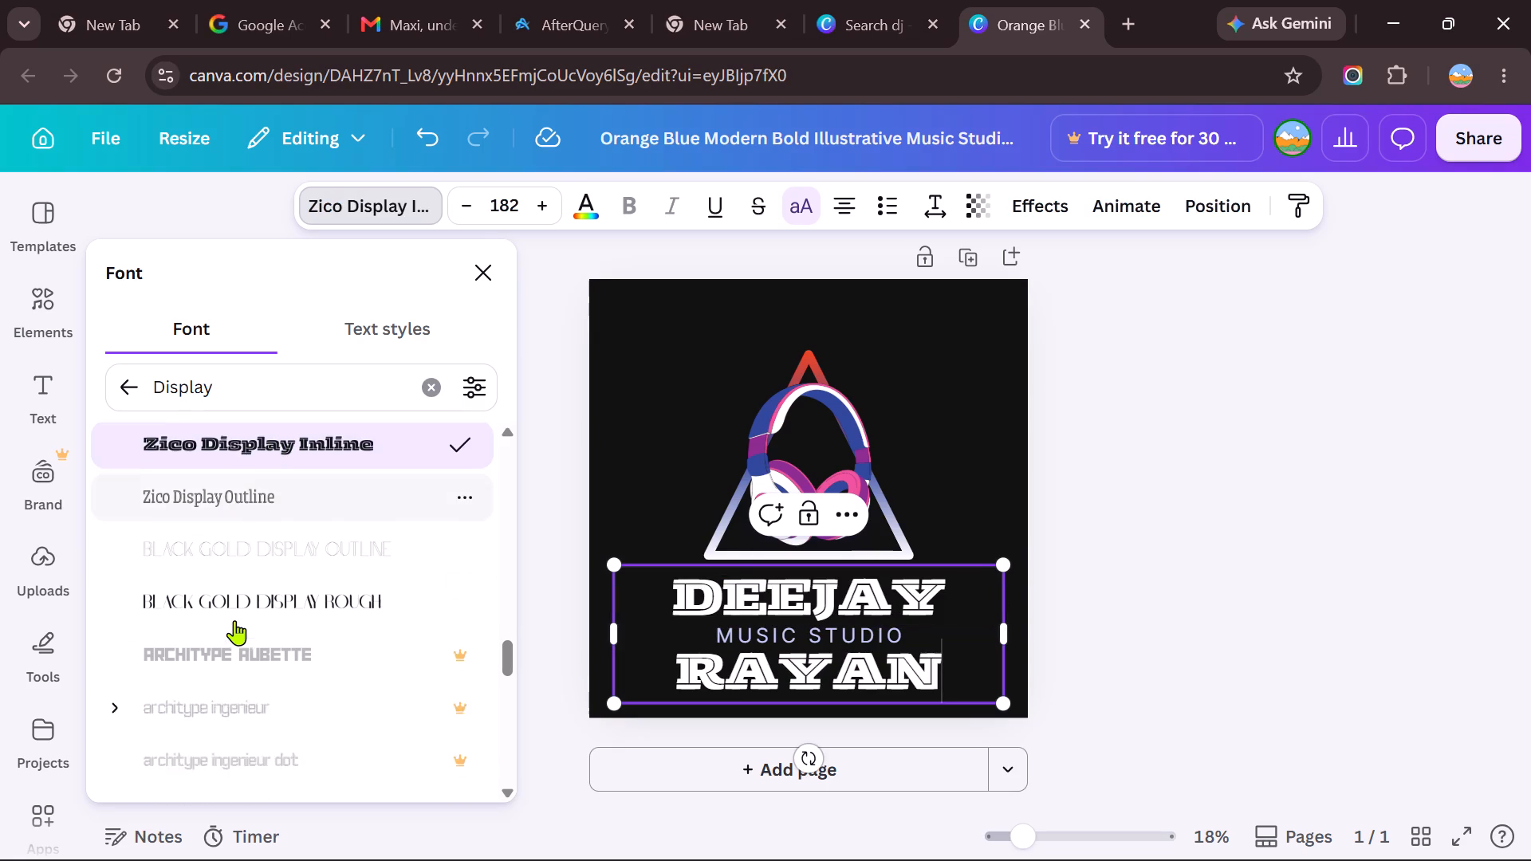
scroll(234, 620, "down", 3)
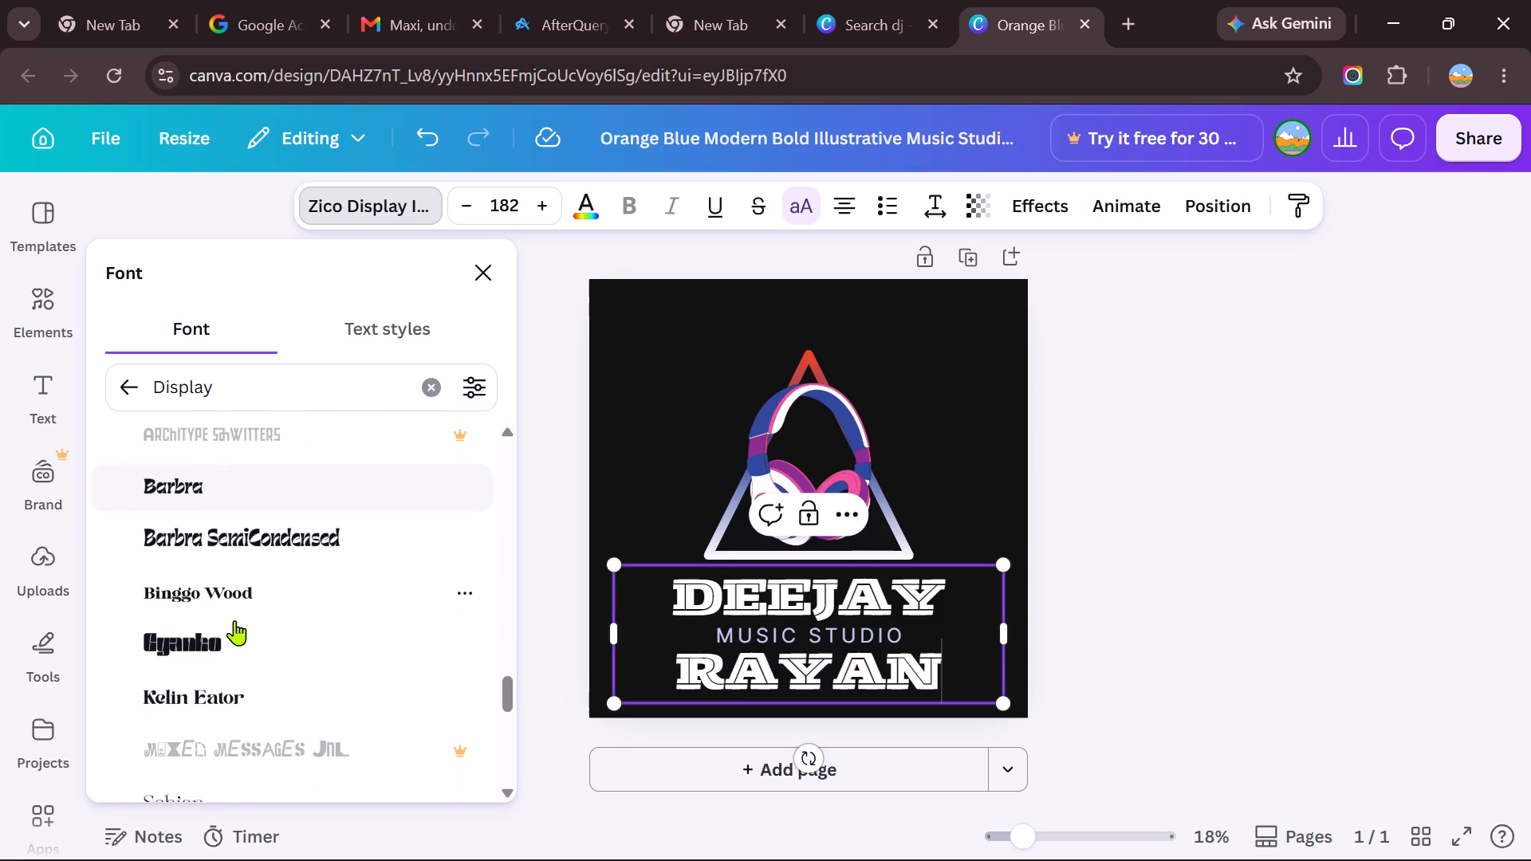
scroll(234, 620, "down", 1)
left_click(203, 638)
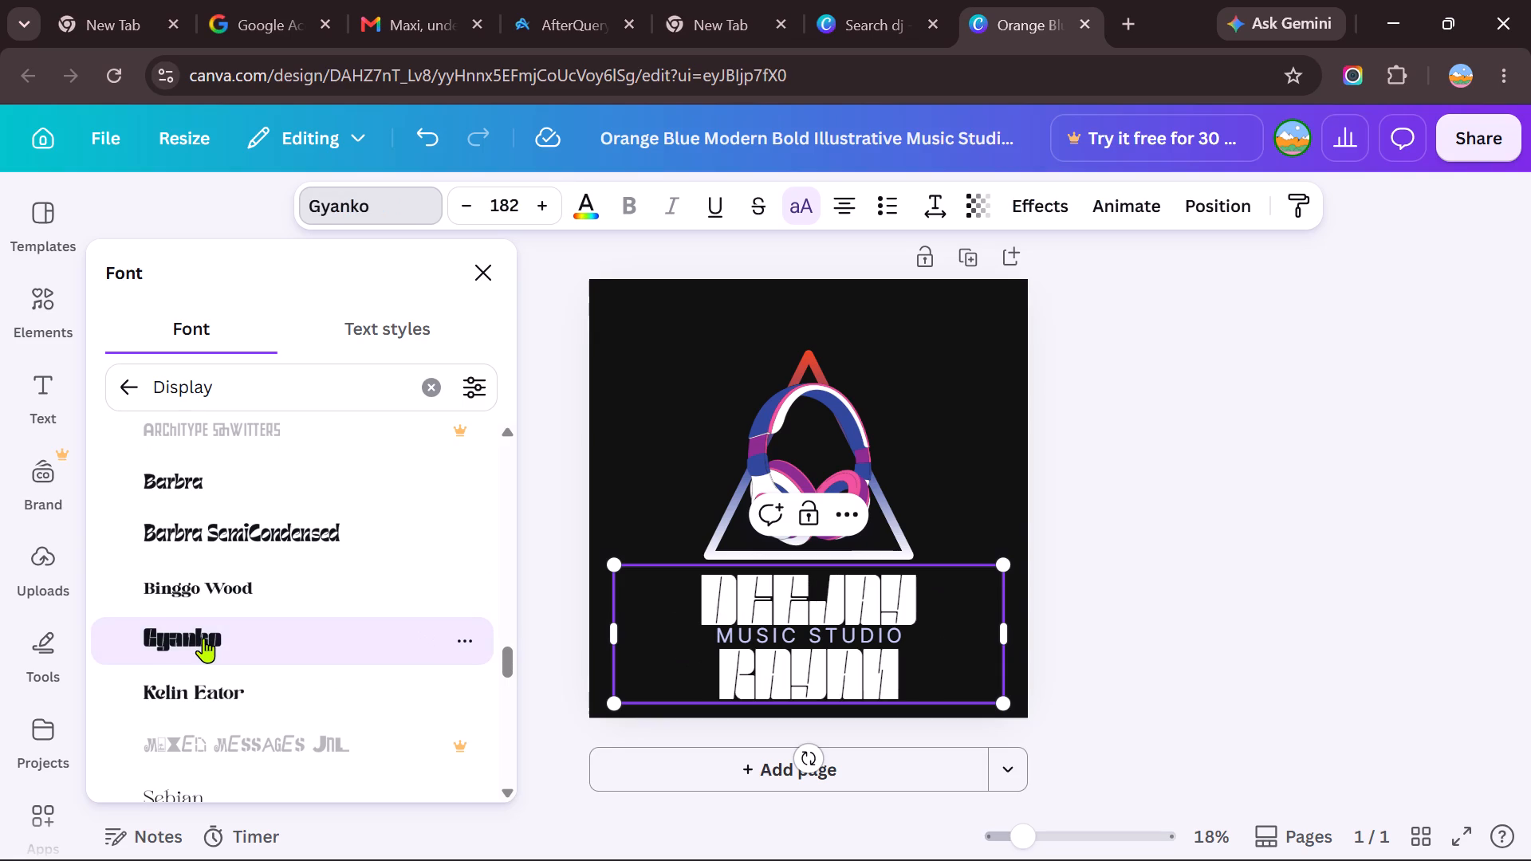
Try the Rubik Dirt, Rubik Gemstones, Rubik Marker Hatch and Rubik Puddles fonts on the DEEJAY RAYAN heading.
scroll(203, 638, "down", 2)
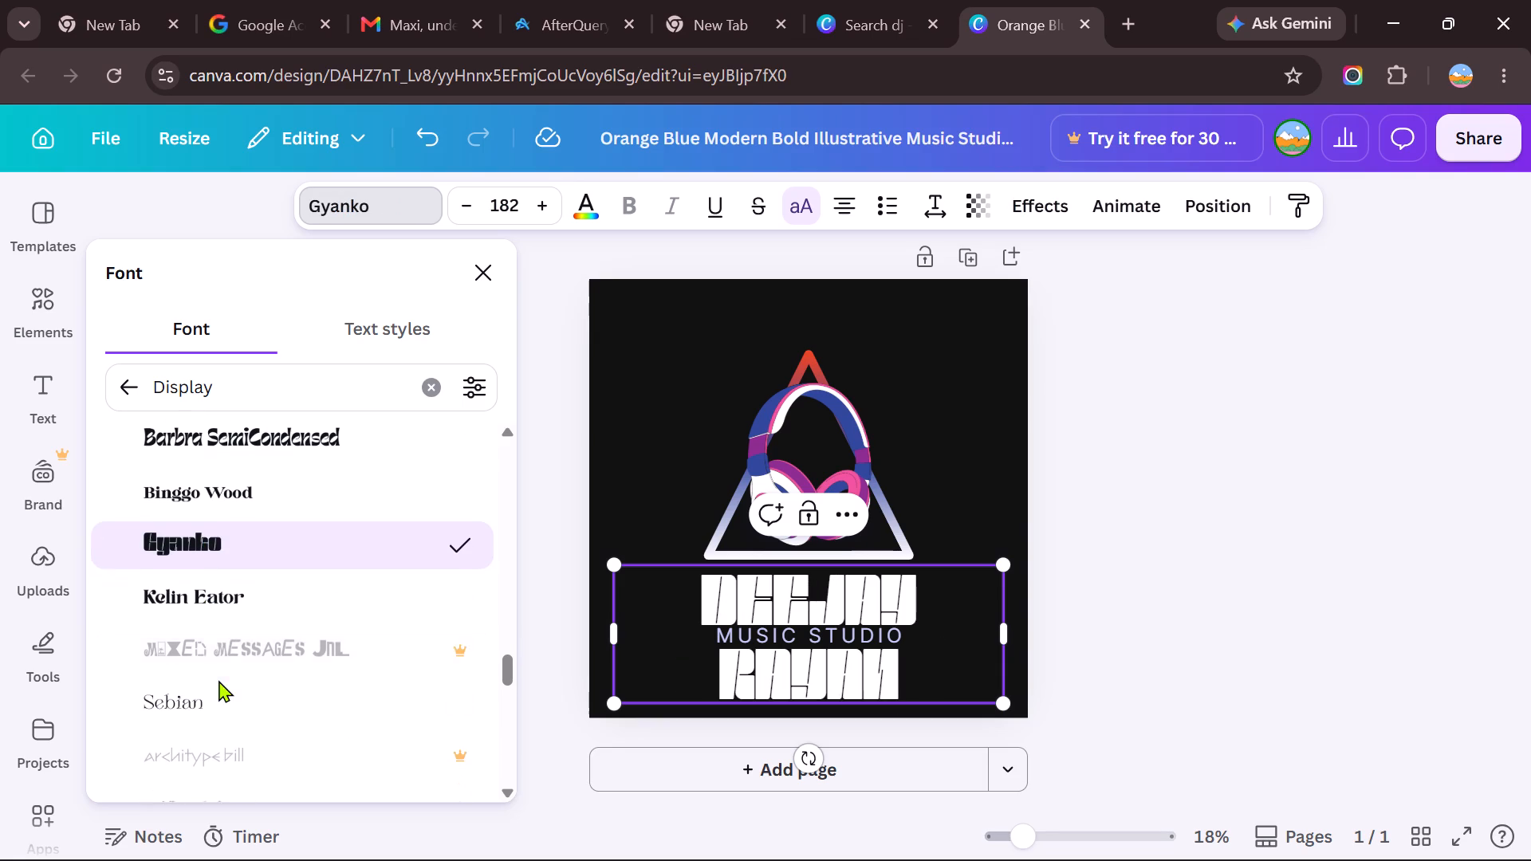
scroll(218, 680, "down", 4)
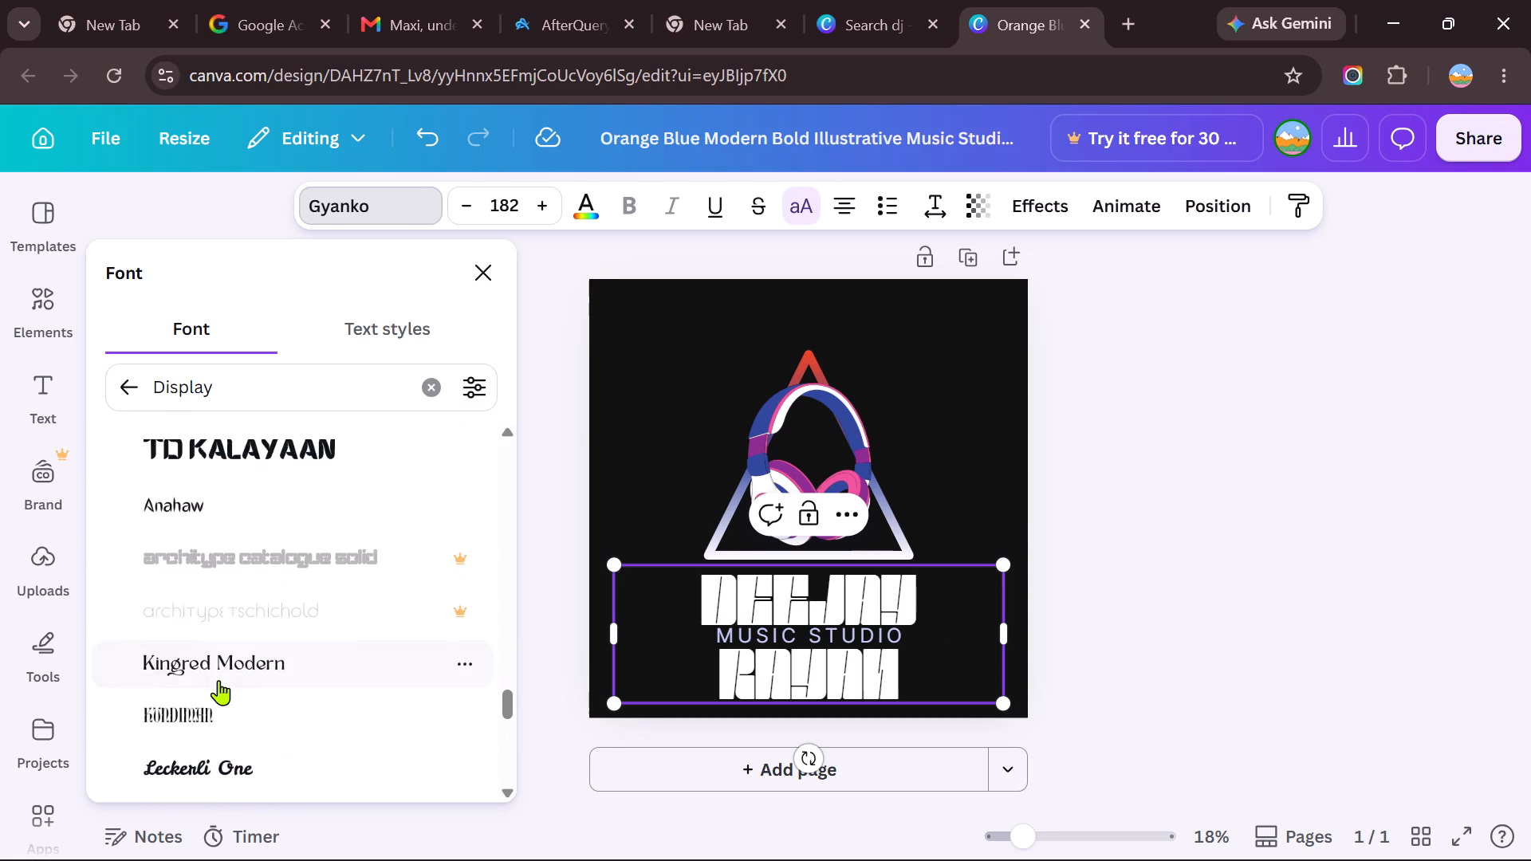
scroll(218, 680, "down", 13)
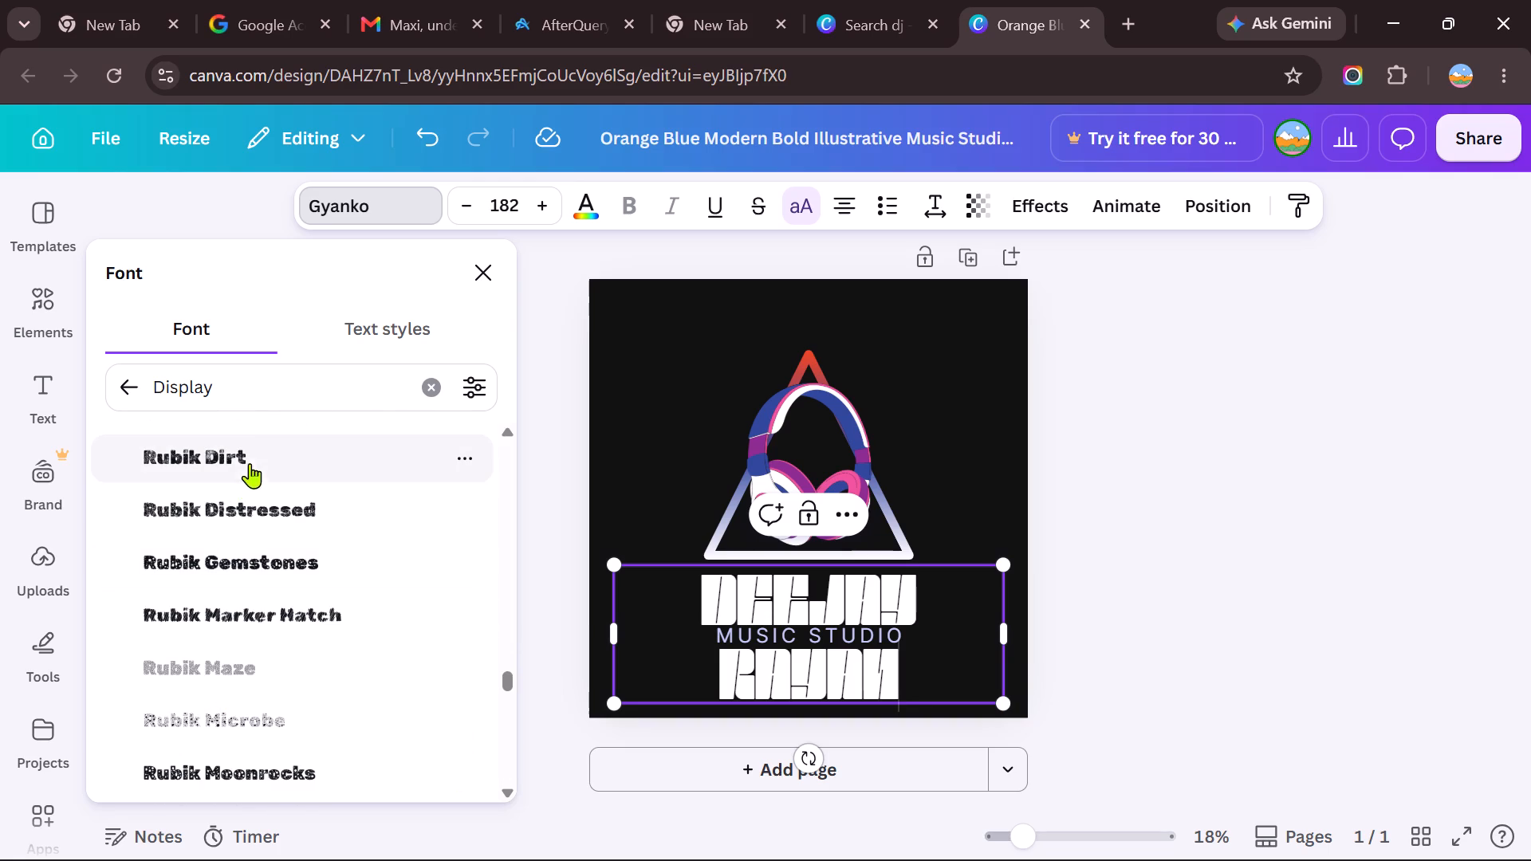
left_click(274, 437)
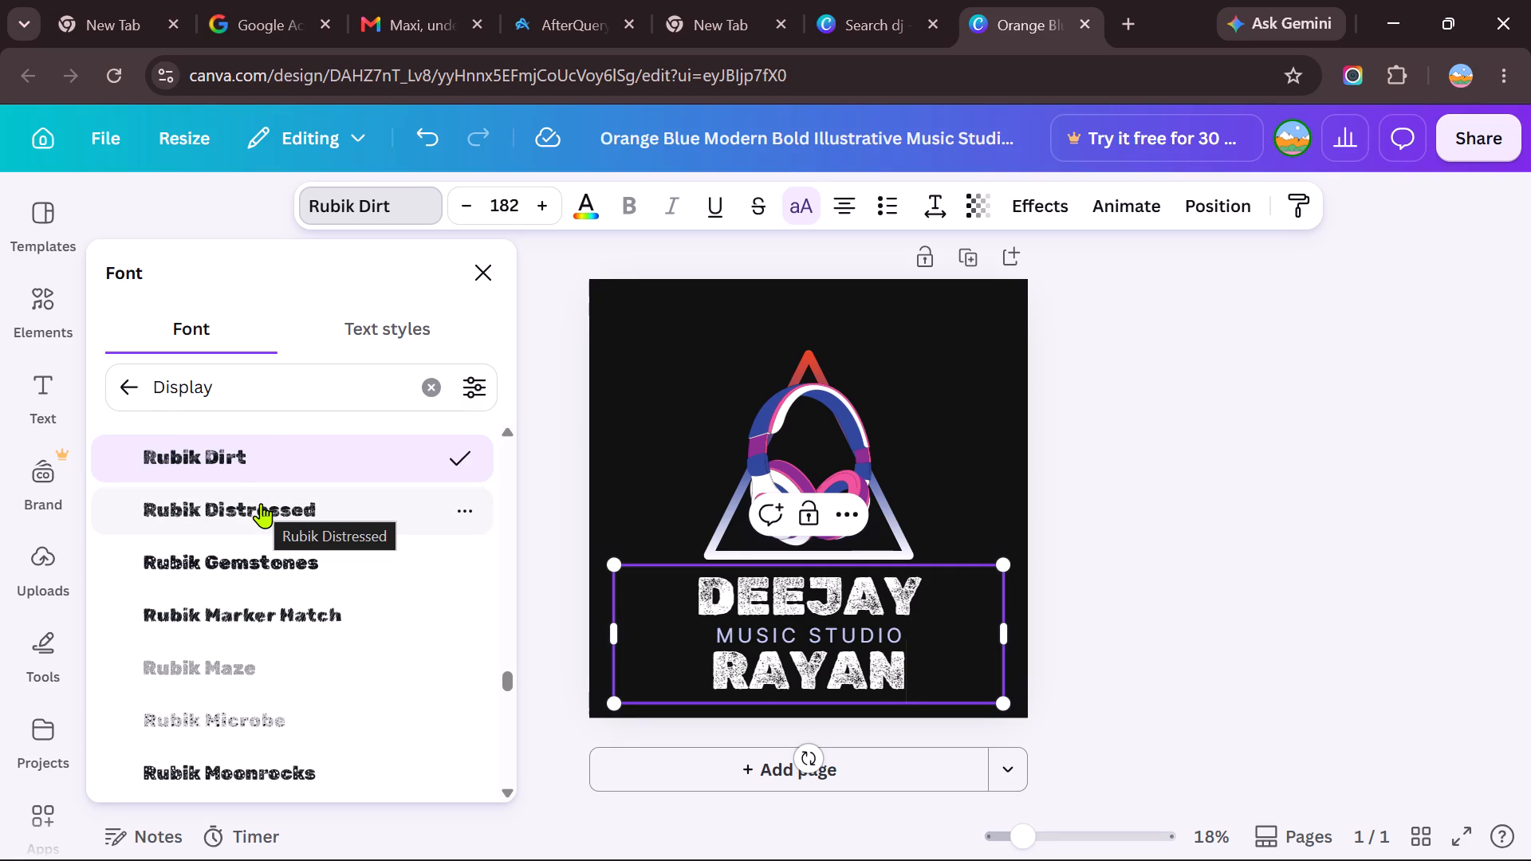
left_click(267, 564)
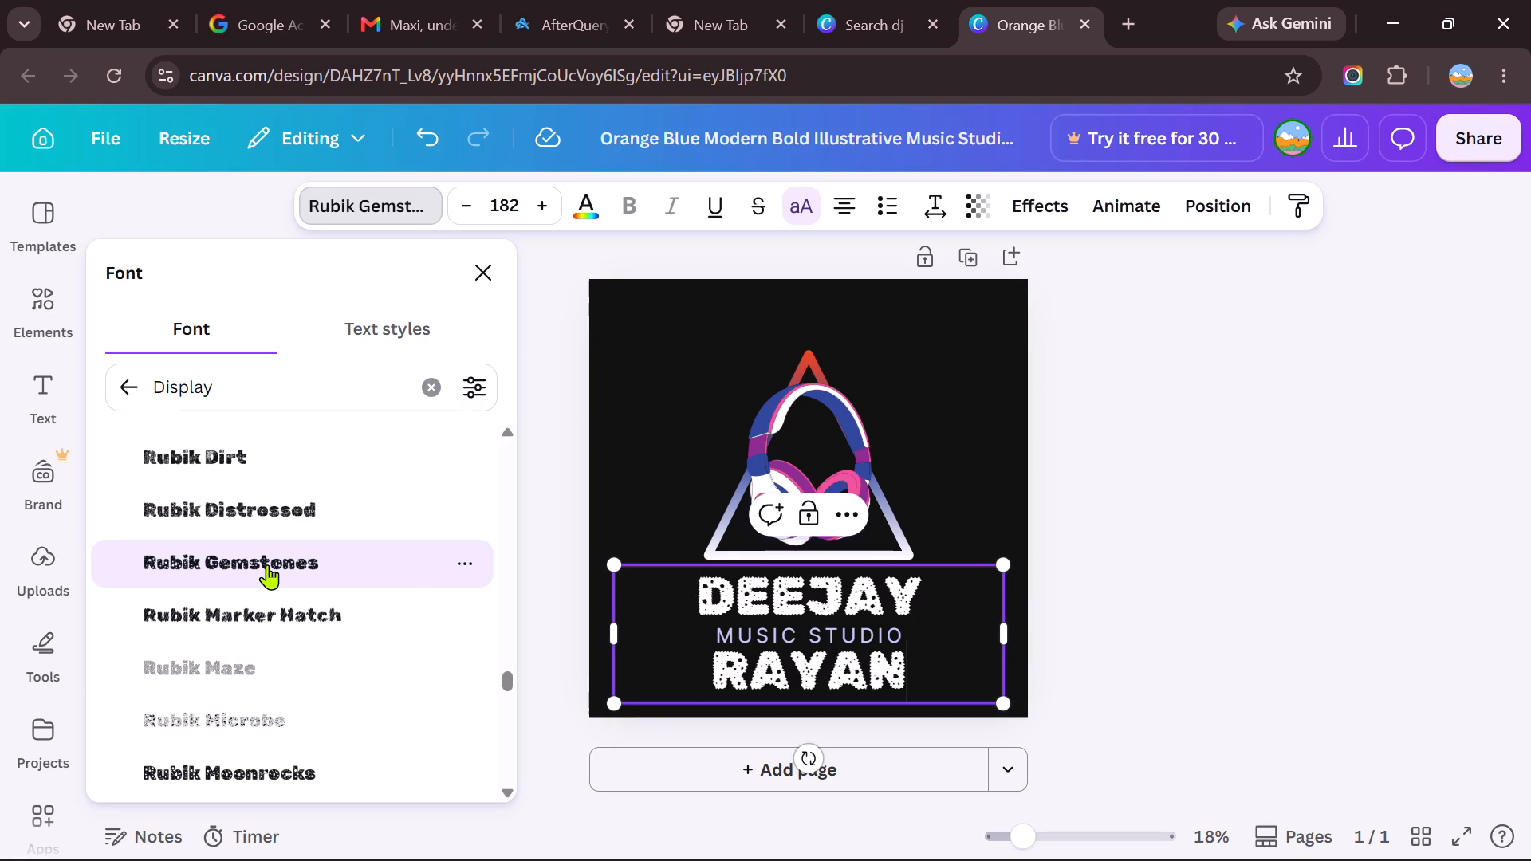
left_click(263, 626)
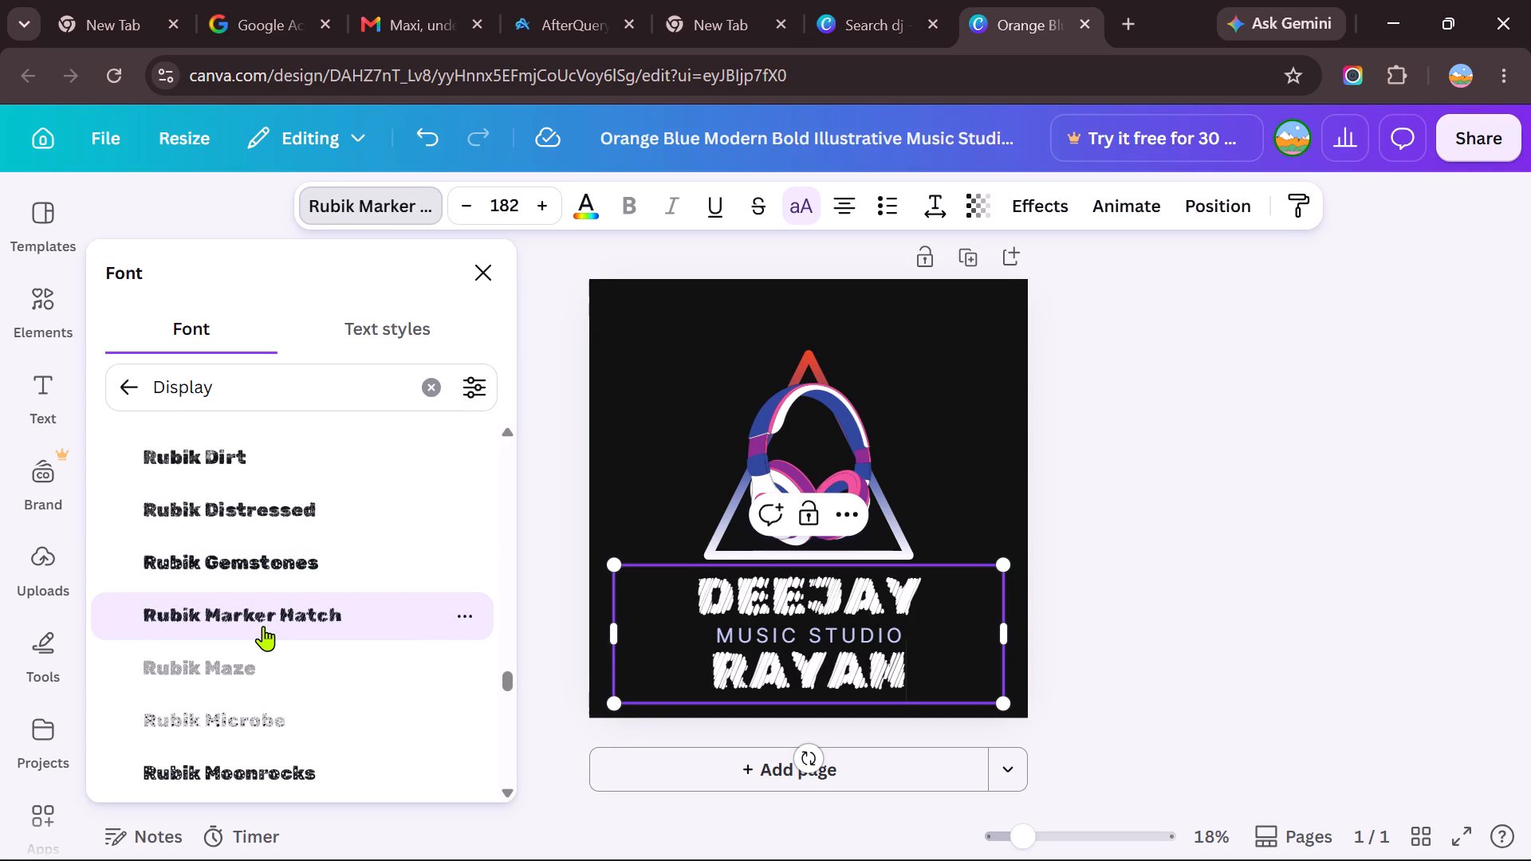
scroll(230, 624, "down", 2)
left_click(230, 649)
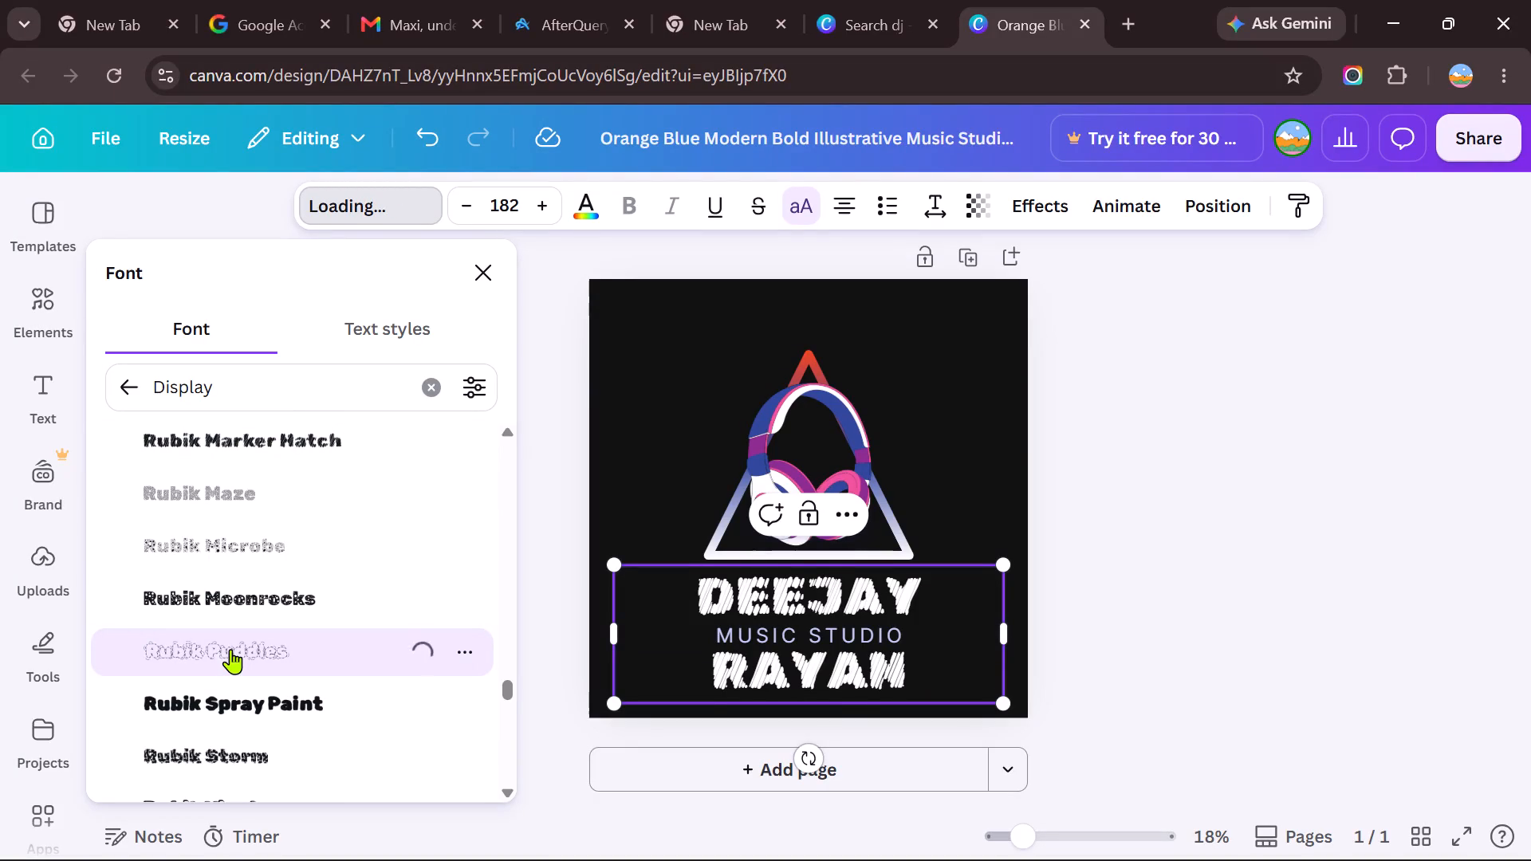
Set the DEEJAY RAYAN heading's font to Blanka from the Display fonts.
scroll(230, 649, "down", 2)
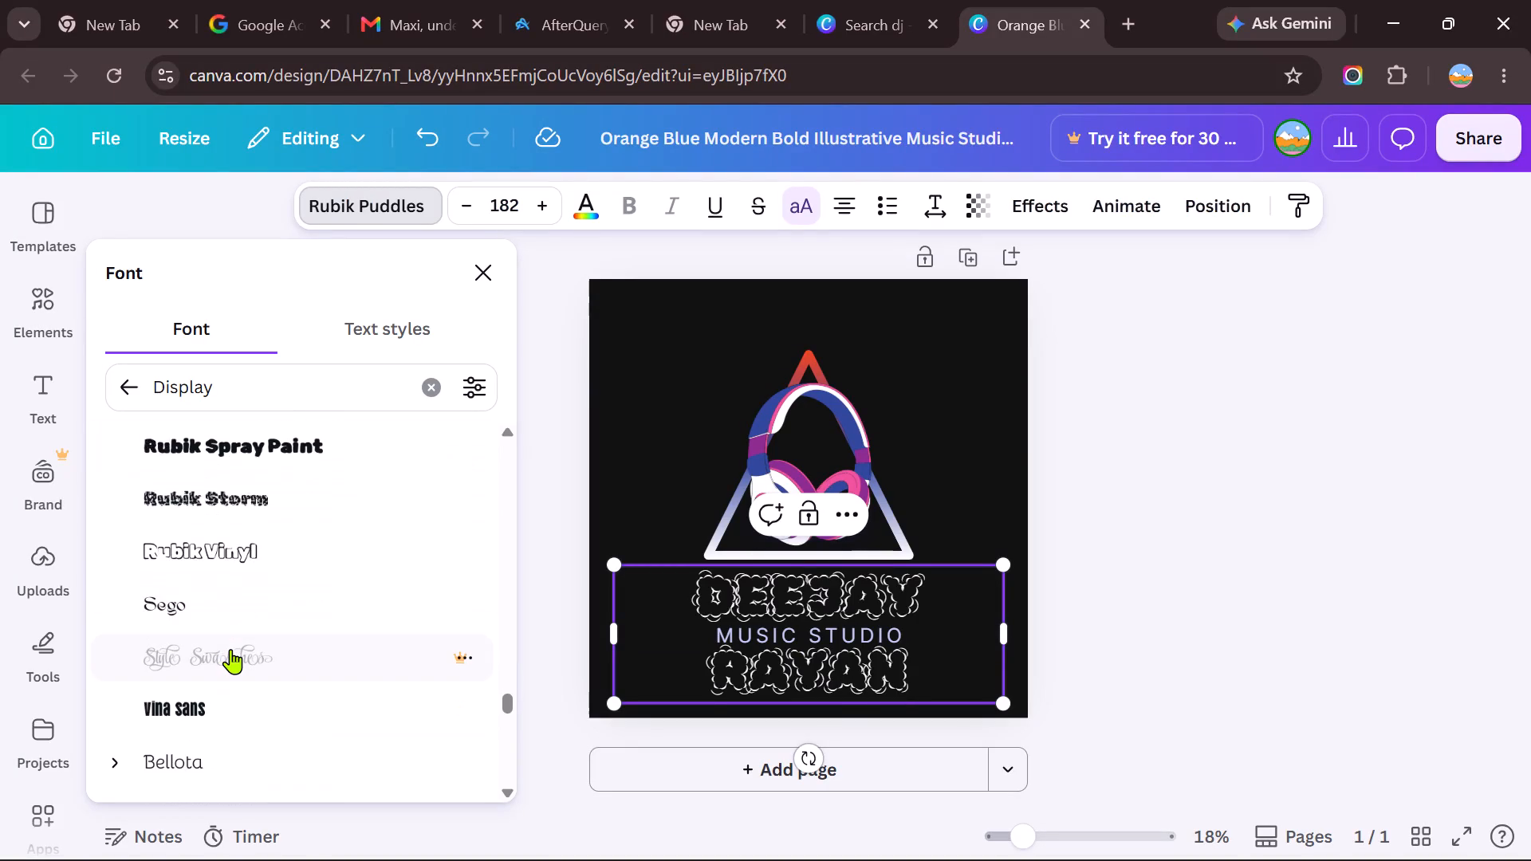
scroll(230, 649, "down", 1)
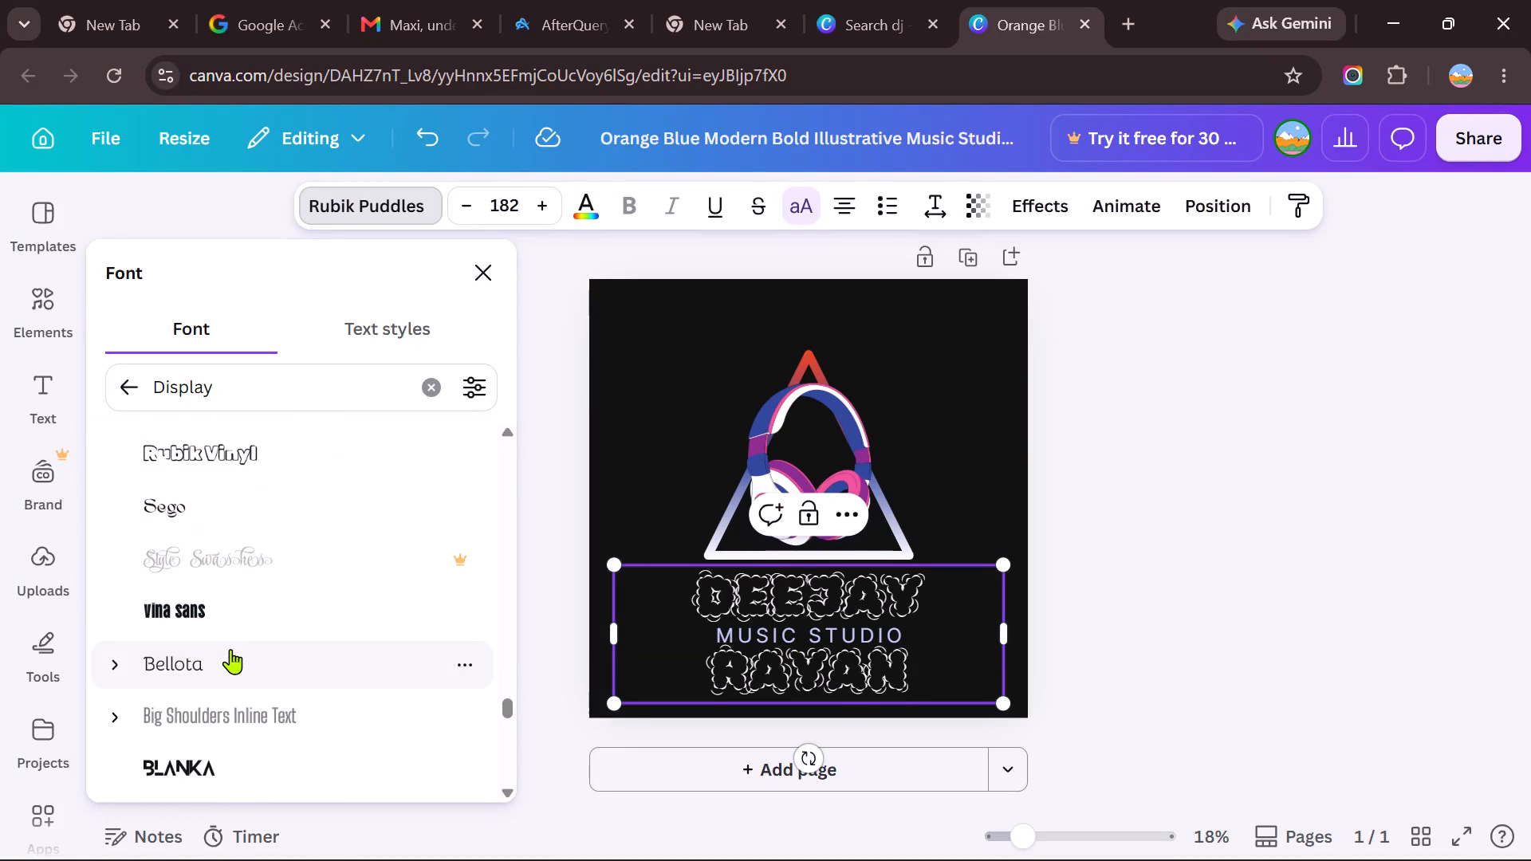
scroll(230, 649, "down", 1)
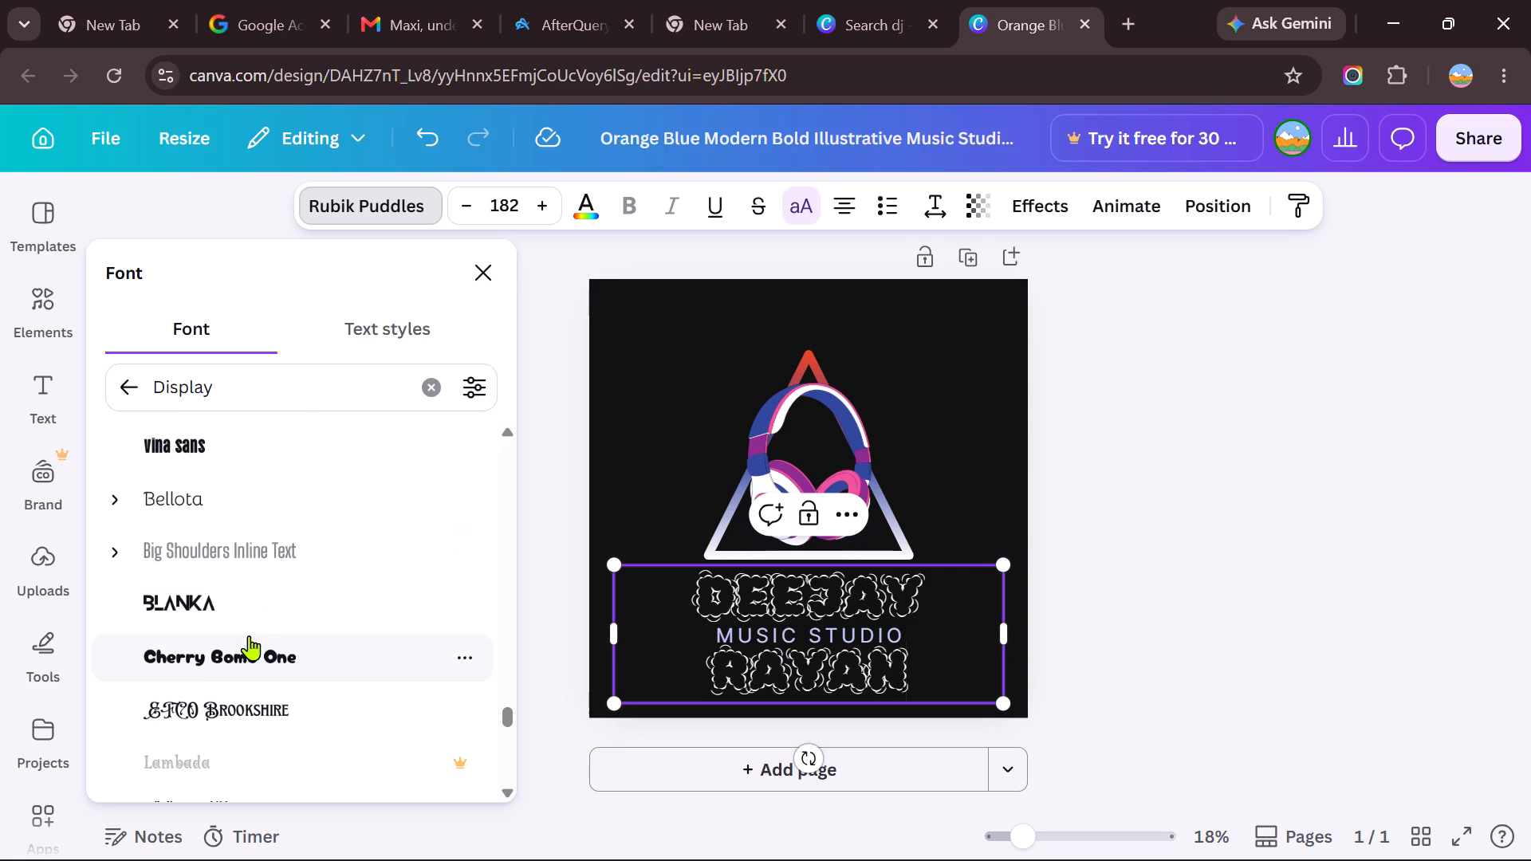
left_click(267, 593)
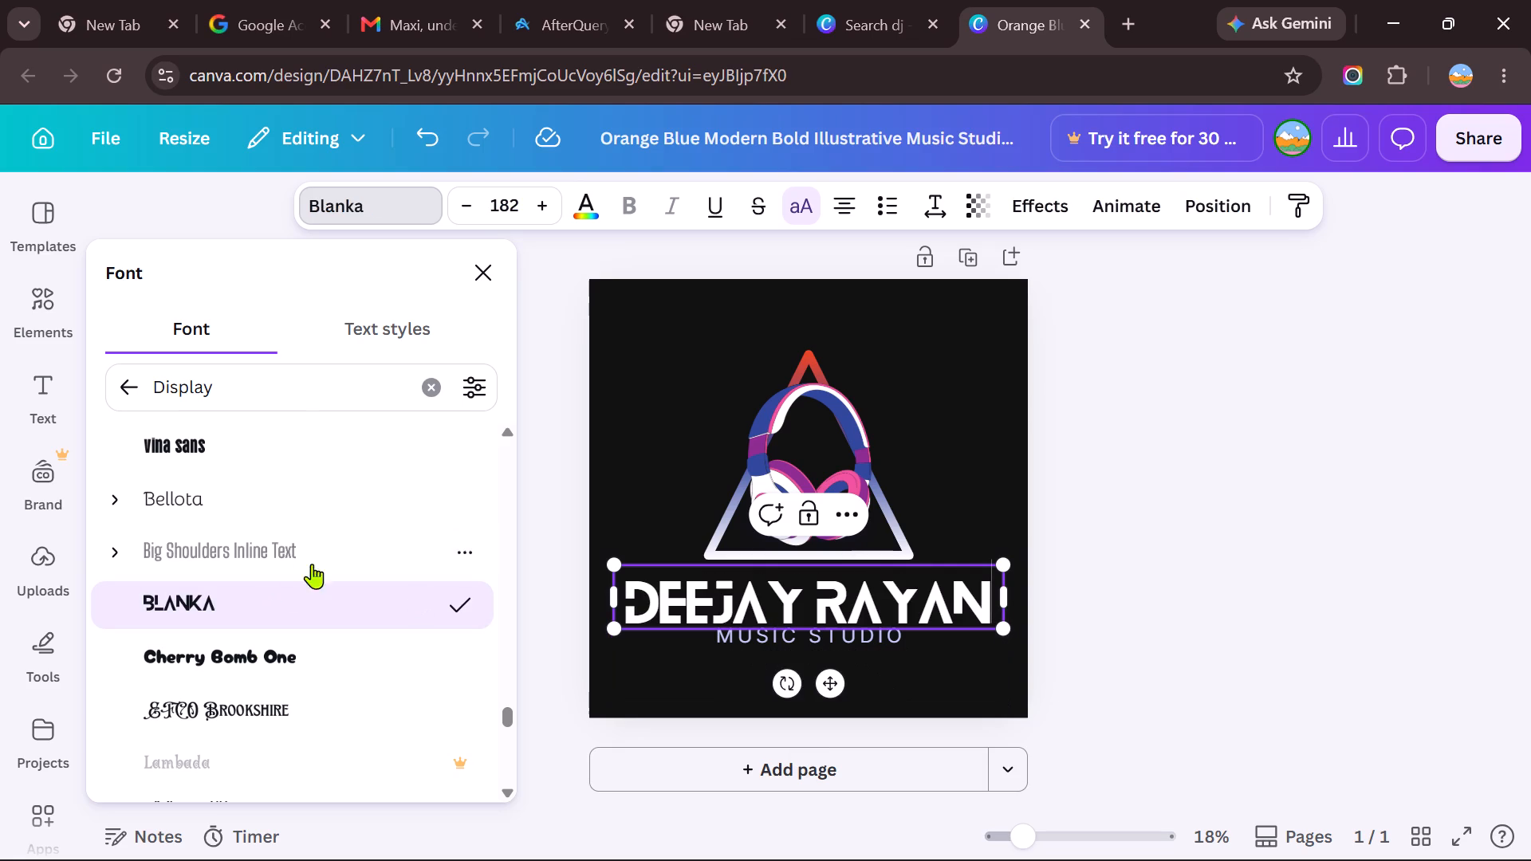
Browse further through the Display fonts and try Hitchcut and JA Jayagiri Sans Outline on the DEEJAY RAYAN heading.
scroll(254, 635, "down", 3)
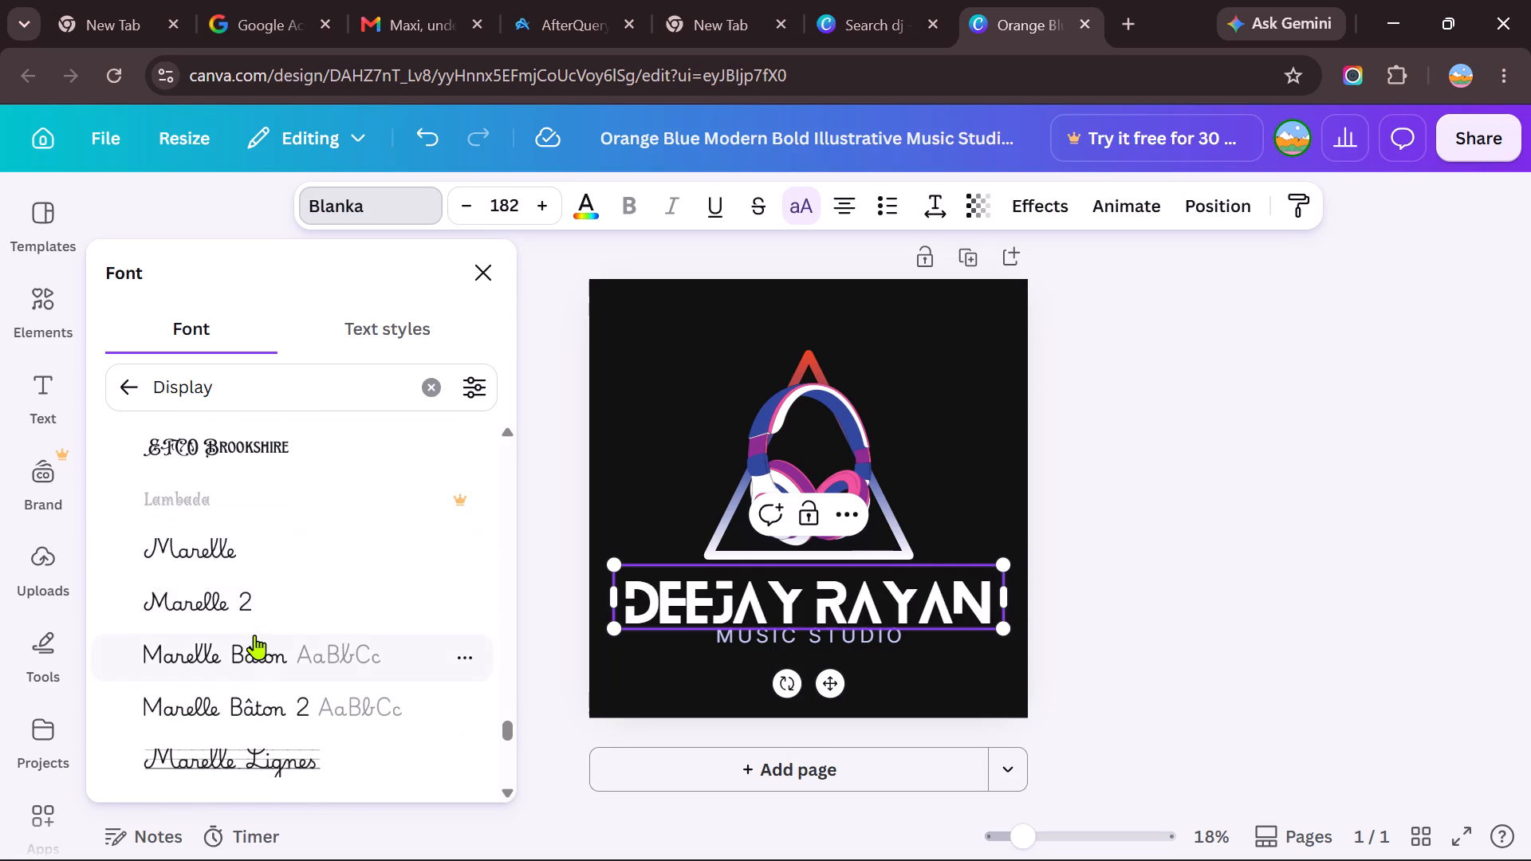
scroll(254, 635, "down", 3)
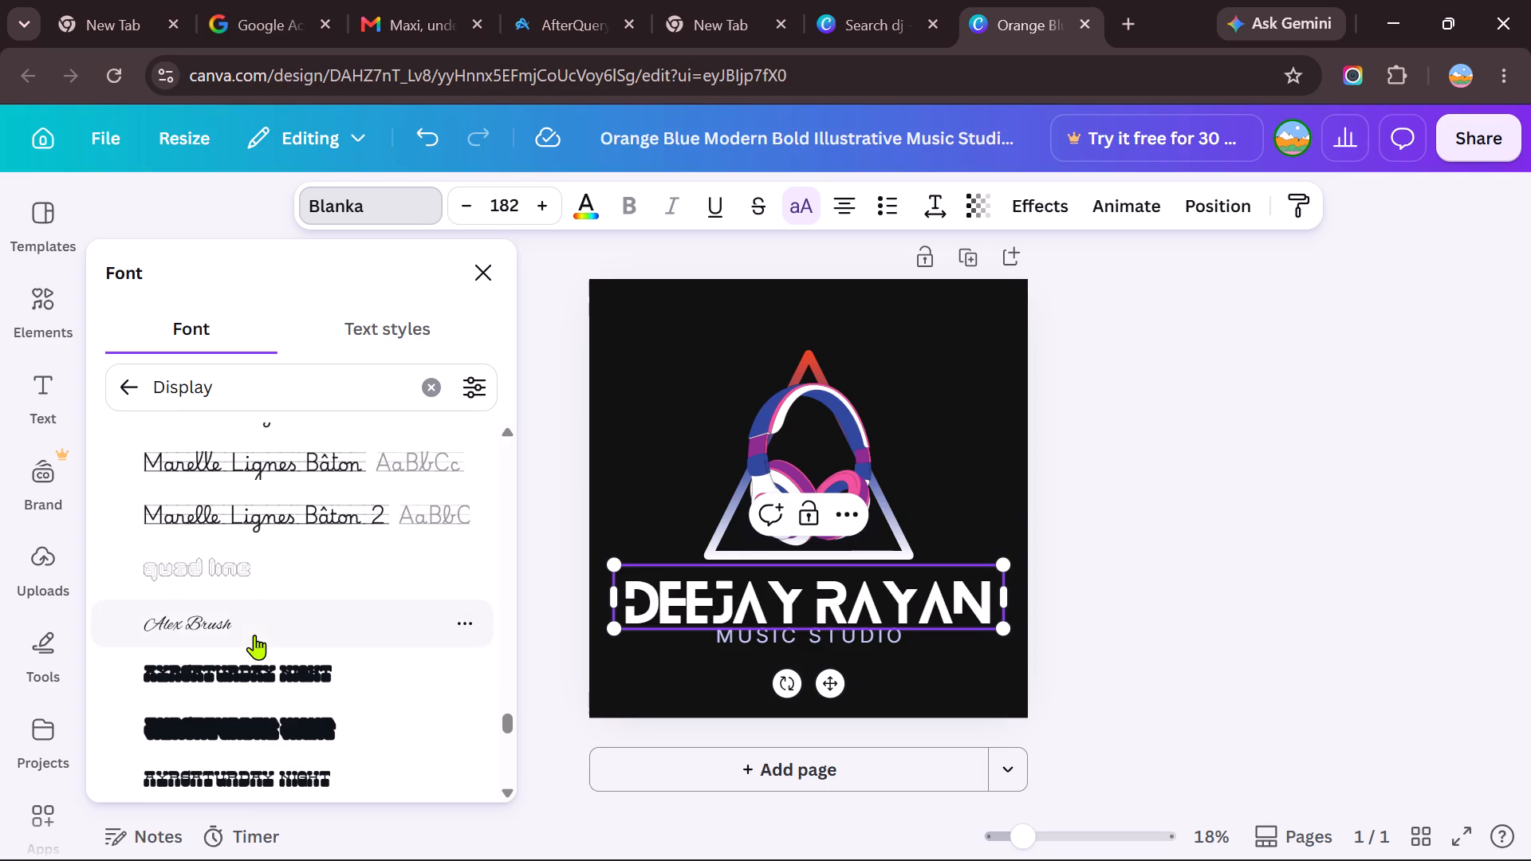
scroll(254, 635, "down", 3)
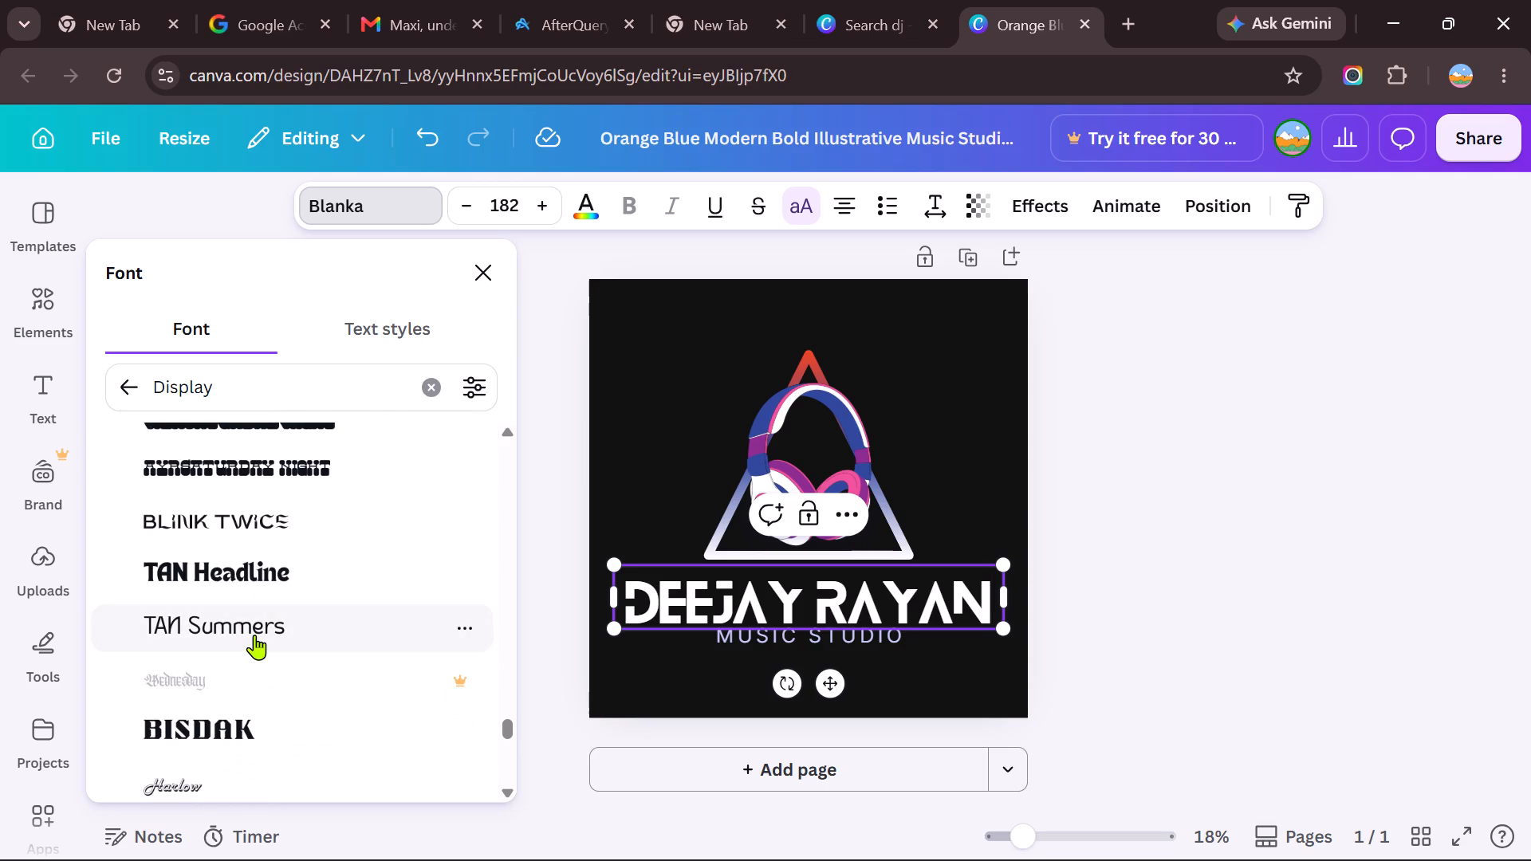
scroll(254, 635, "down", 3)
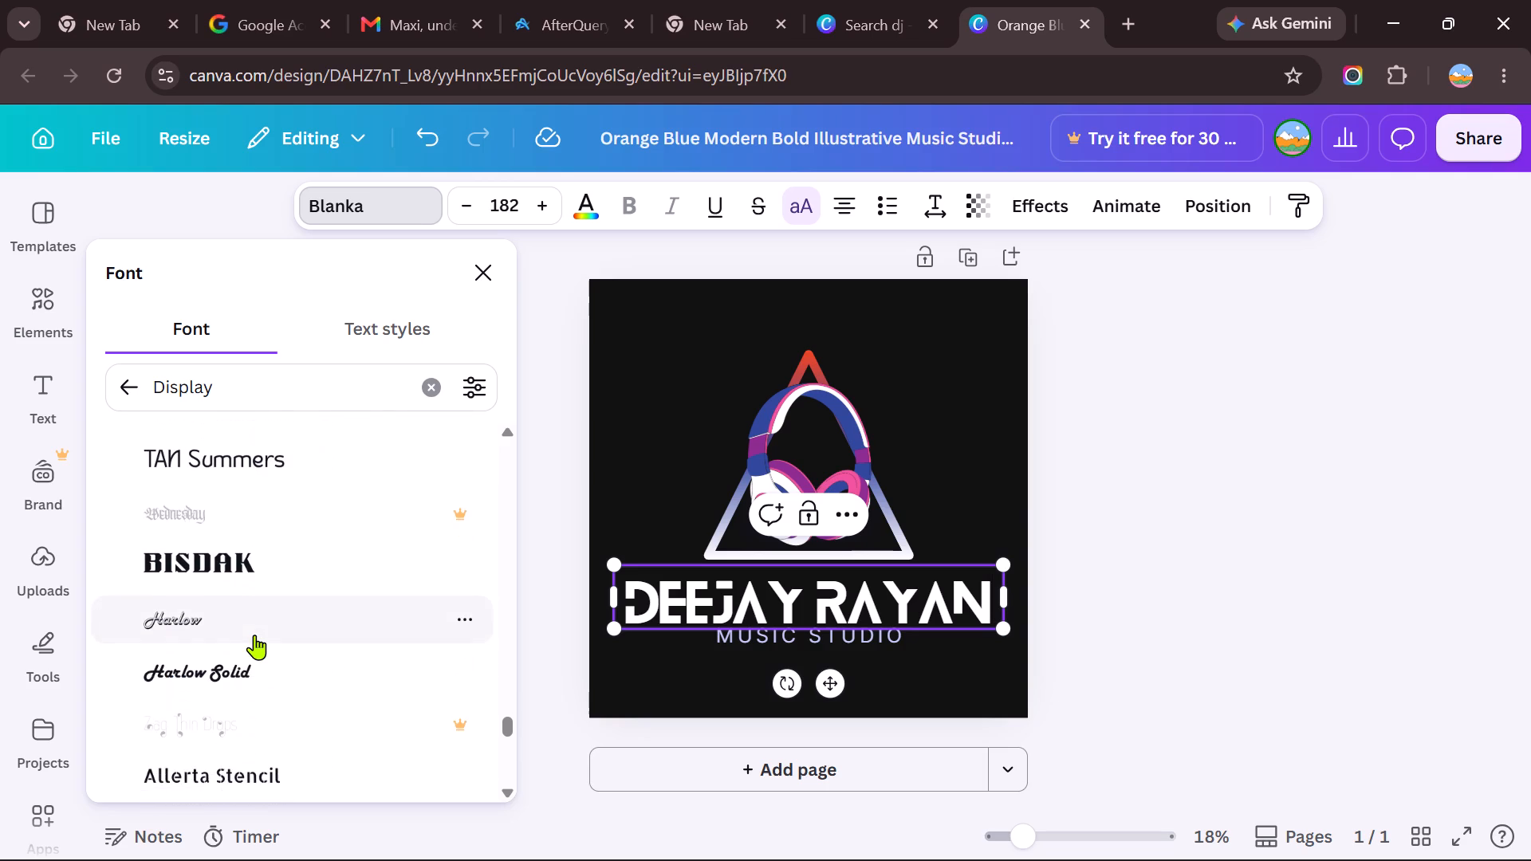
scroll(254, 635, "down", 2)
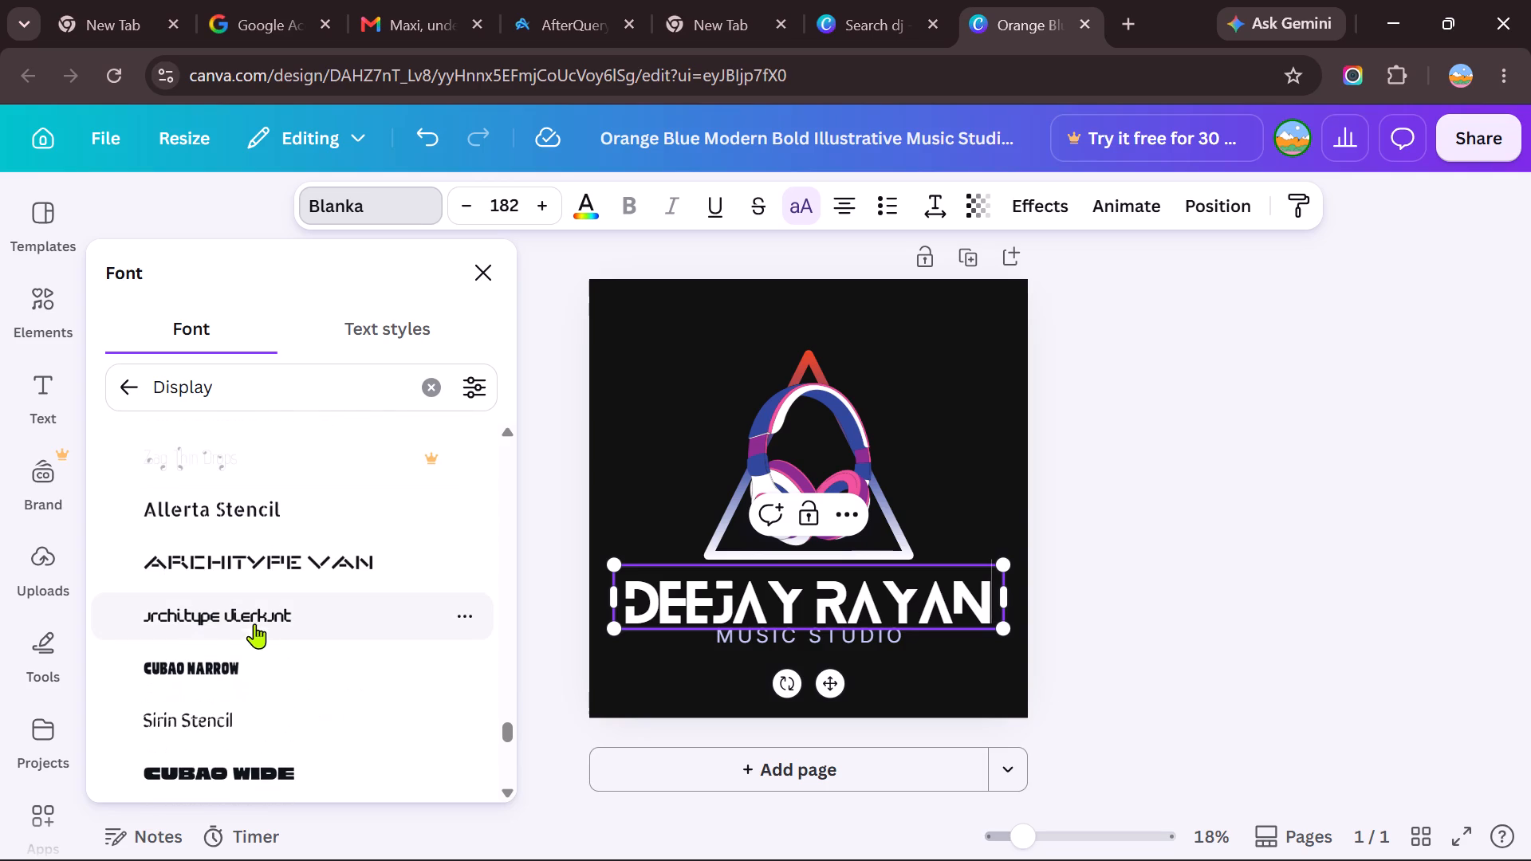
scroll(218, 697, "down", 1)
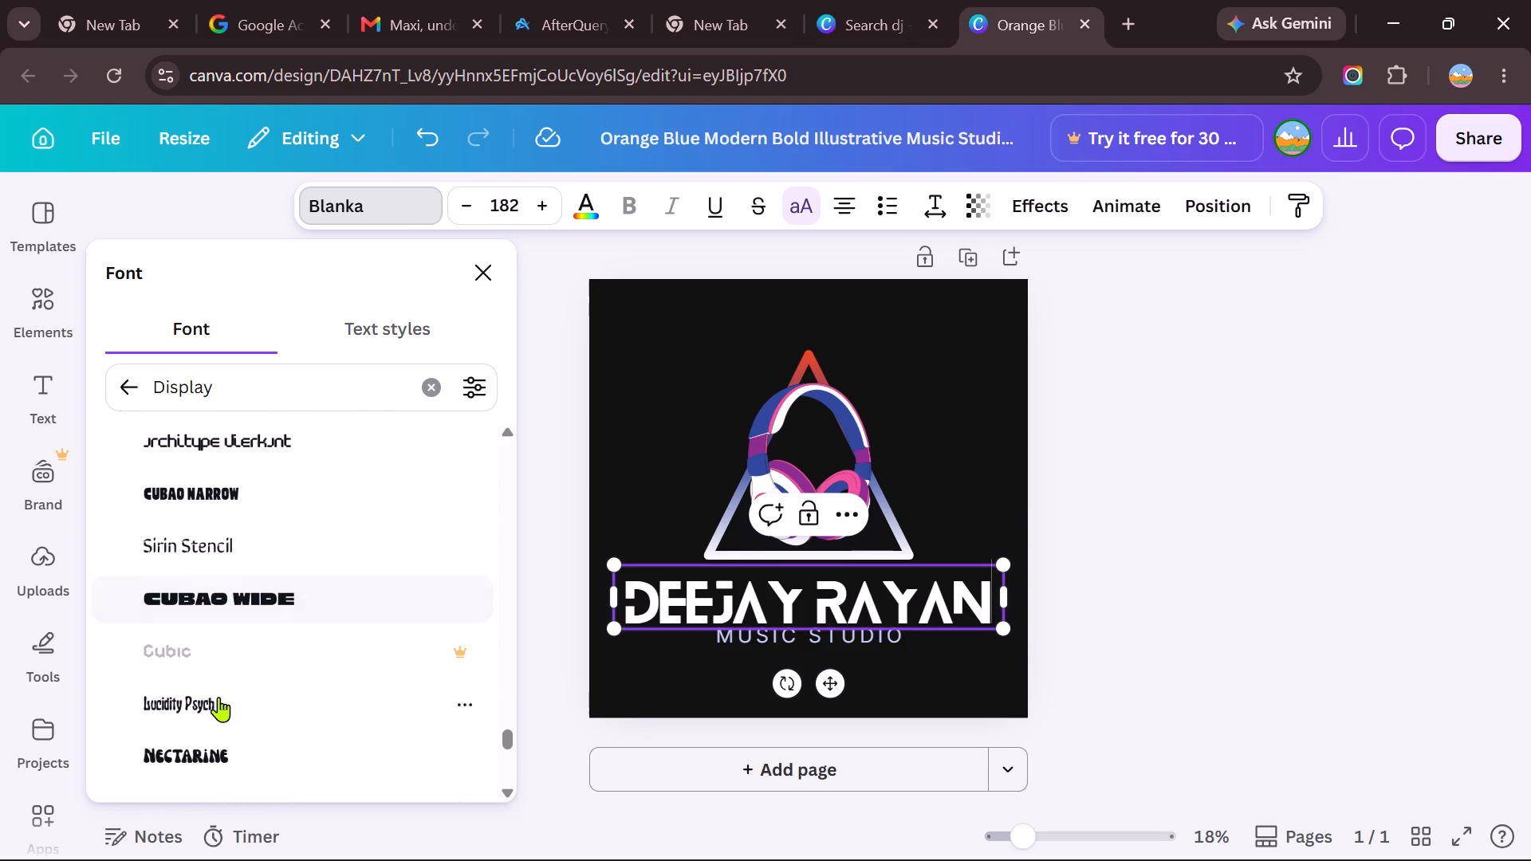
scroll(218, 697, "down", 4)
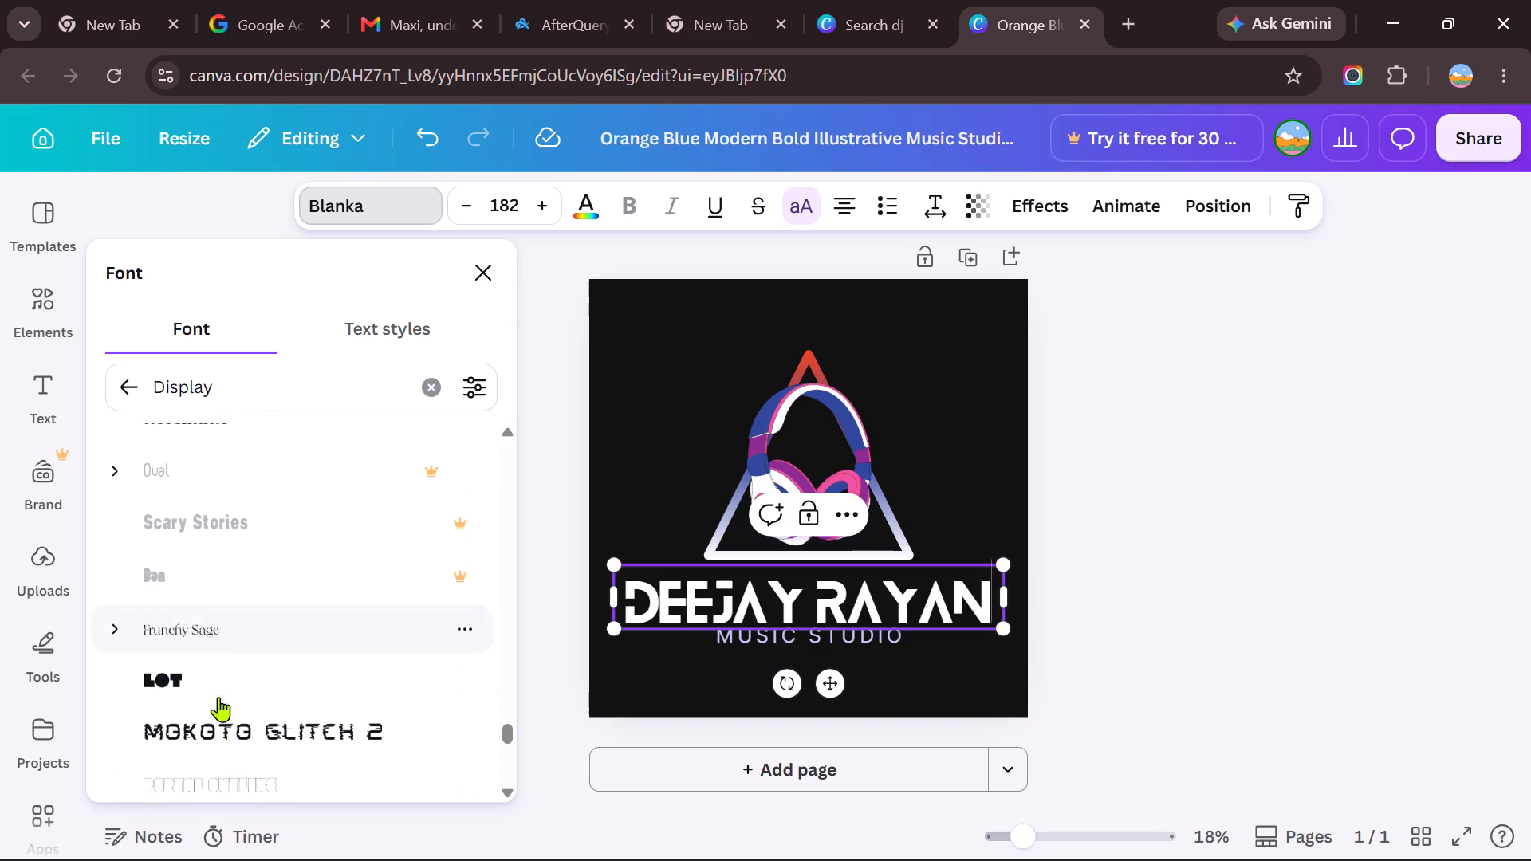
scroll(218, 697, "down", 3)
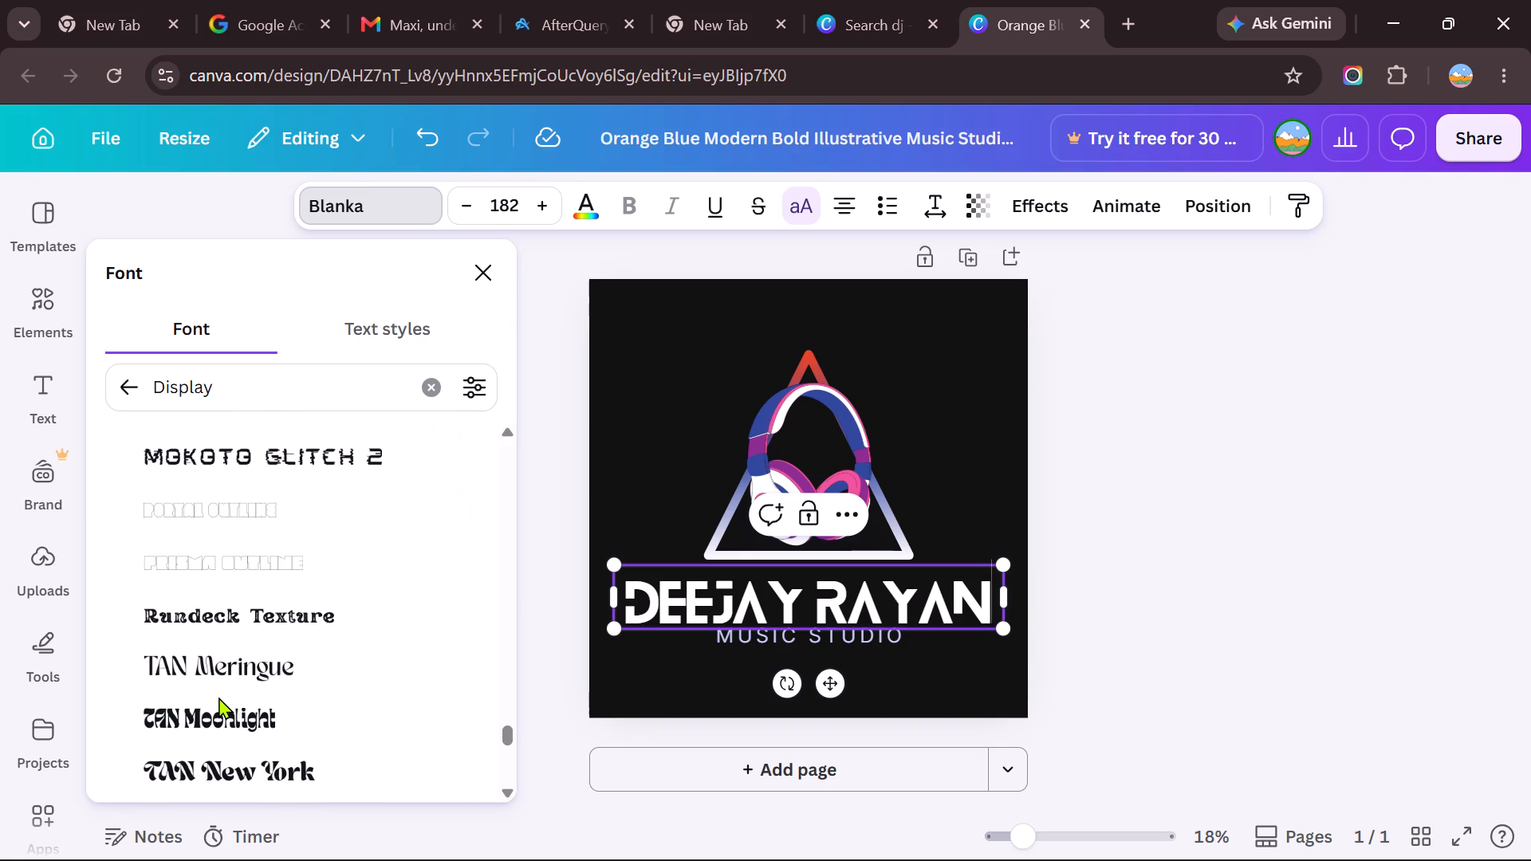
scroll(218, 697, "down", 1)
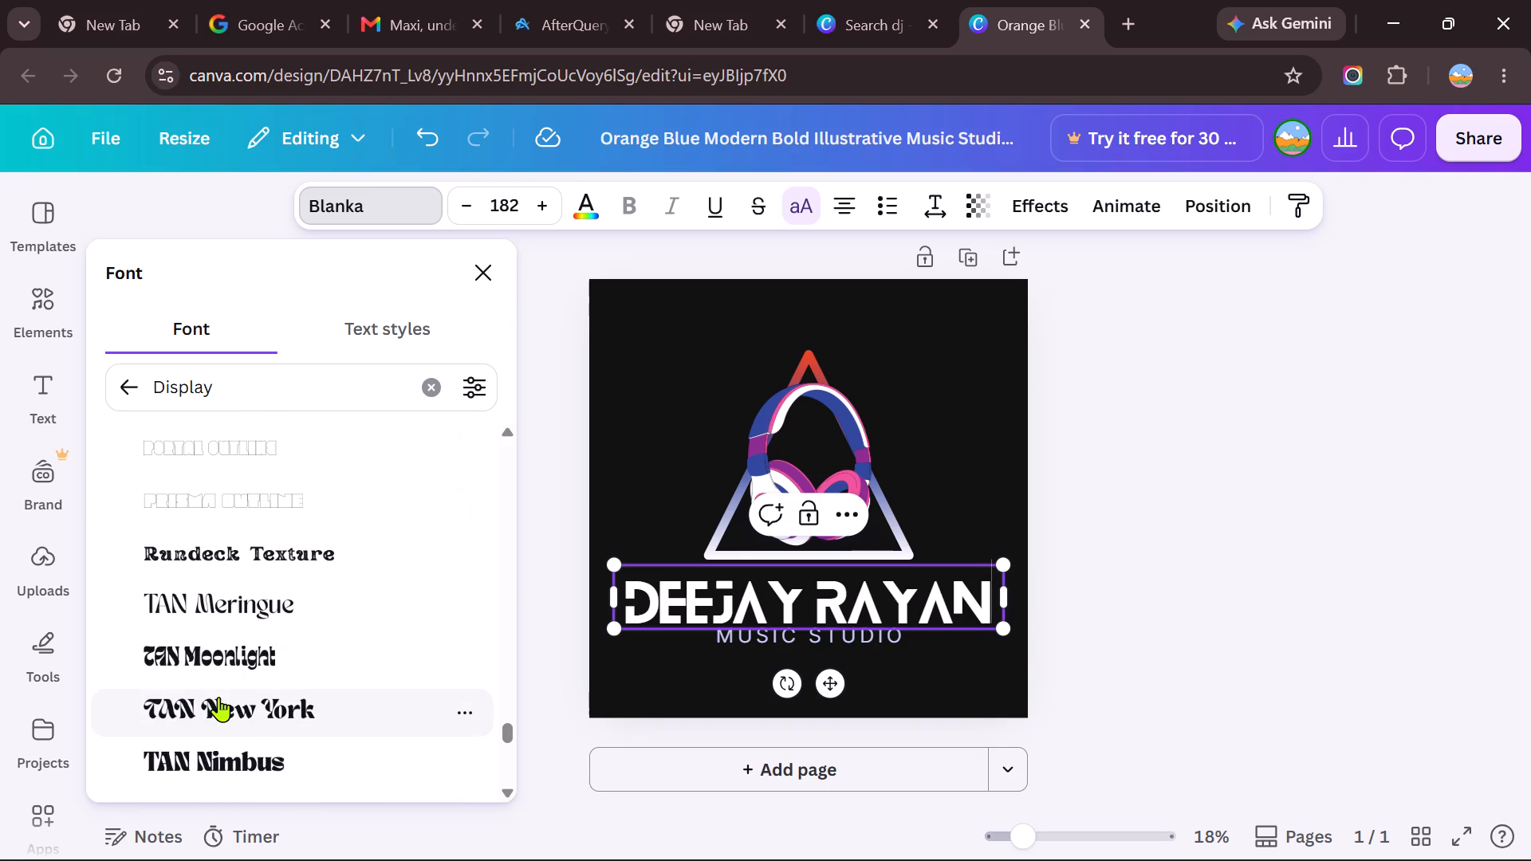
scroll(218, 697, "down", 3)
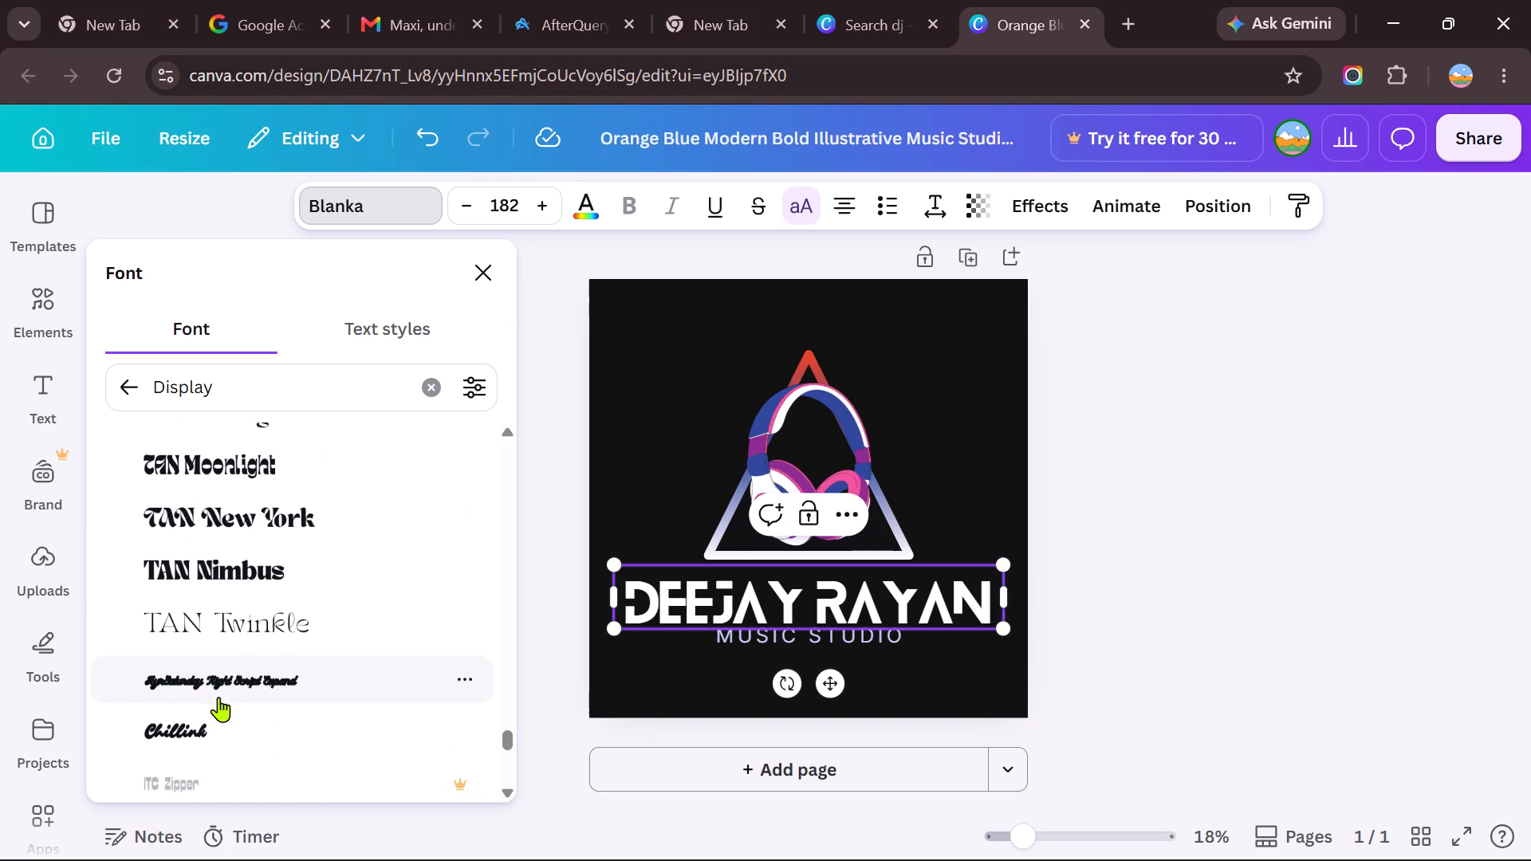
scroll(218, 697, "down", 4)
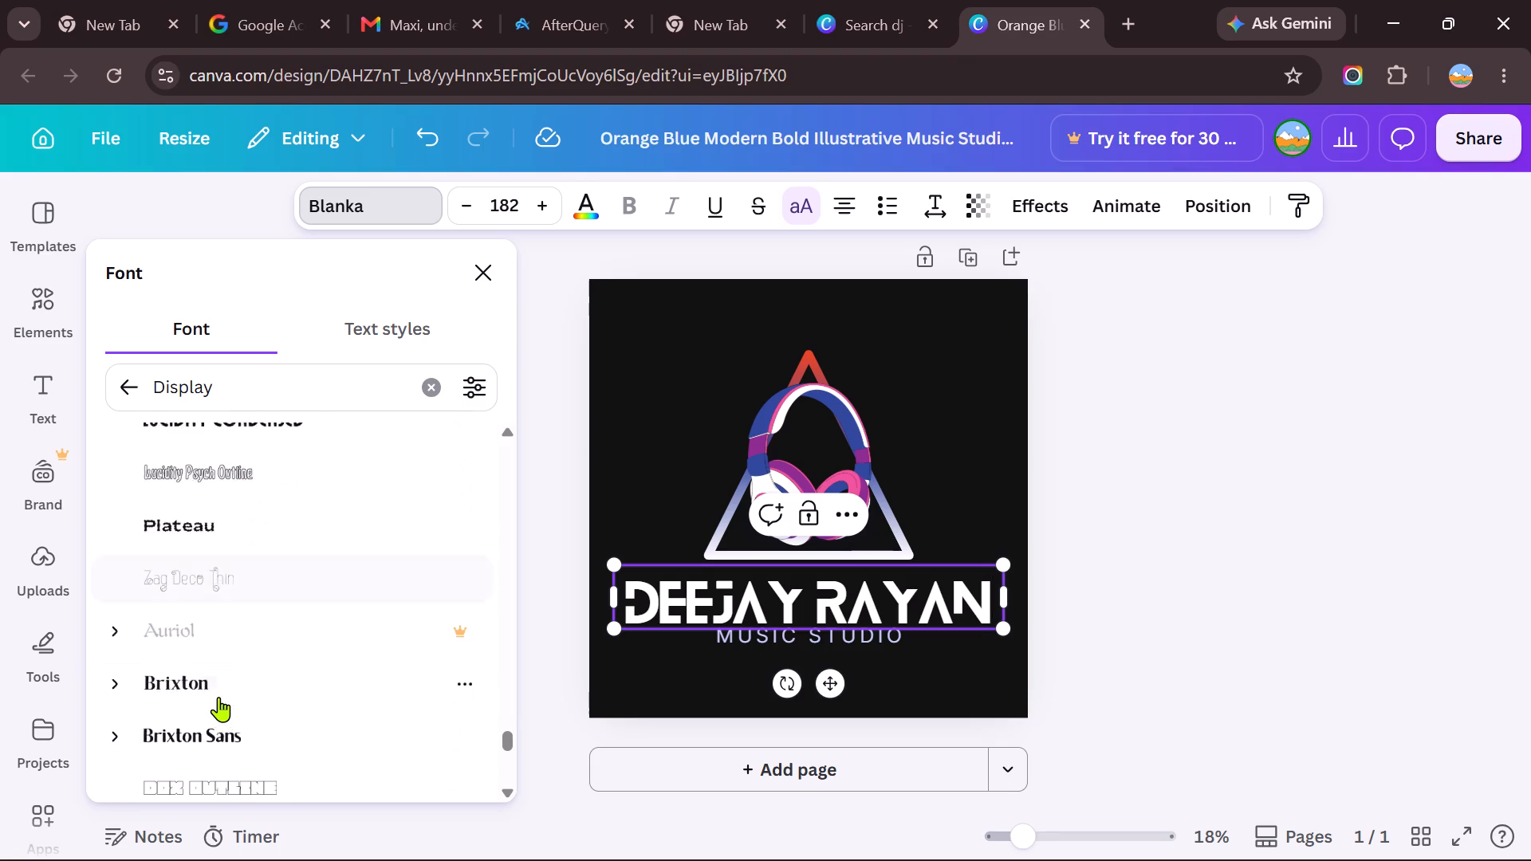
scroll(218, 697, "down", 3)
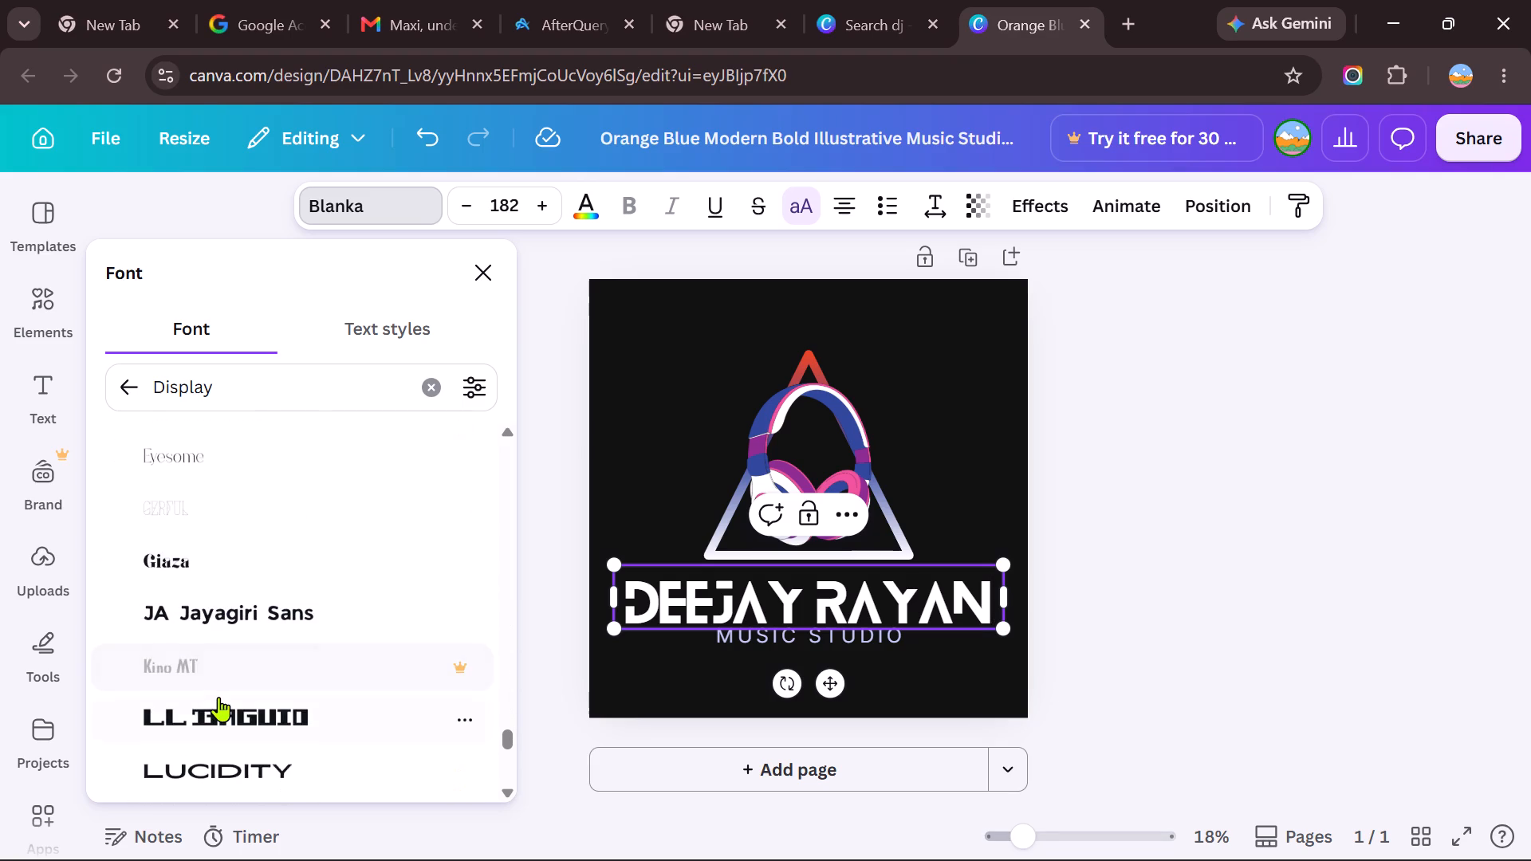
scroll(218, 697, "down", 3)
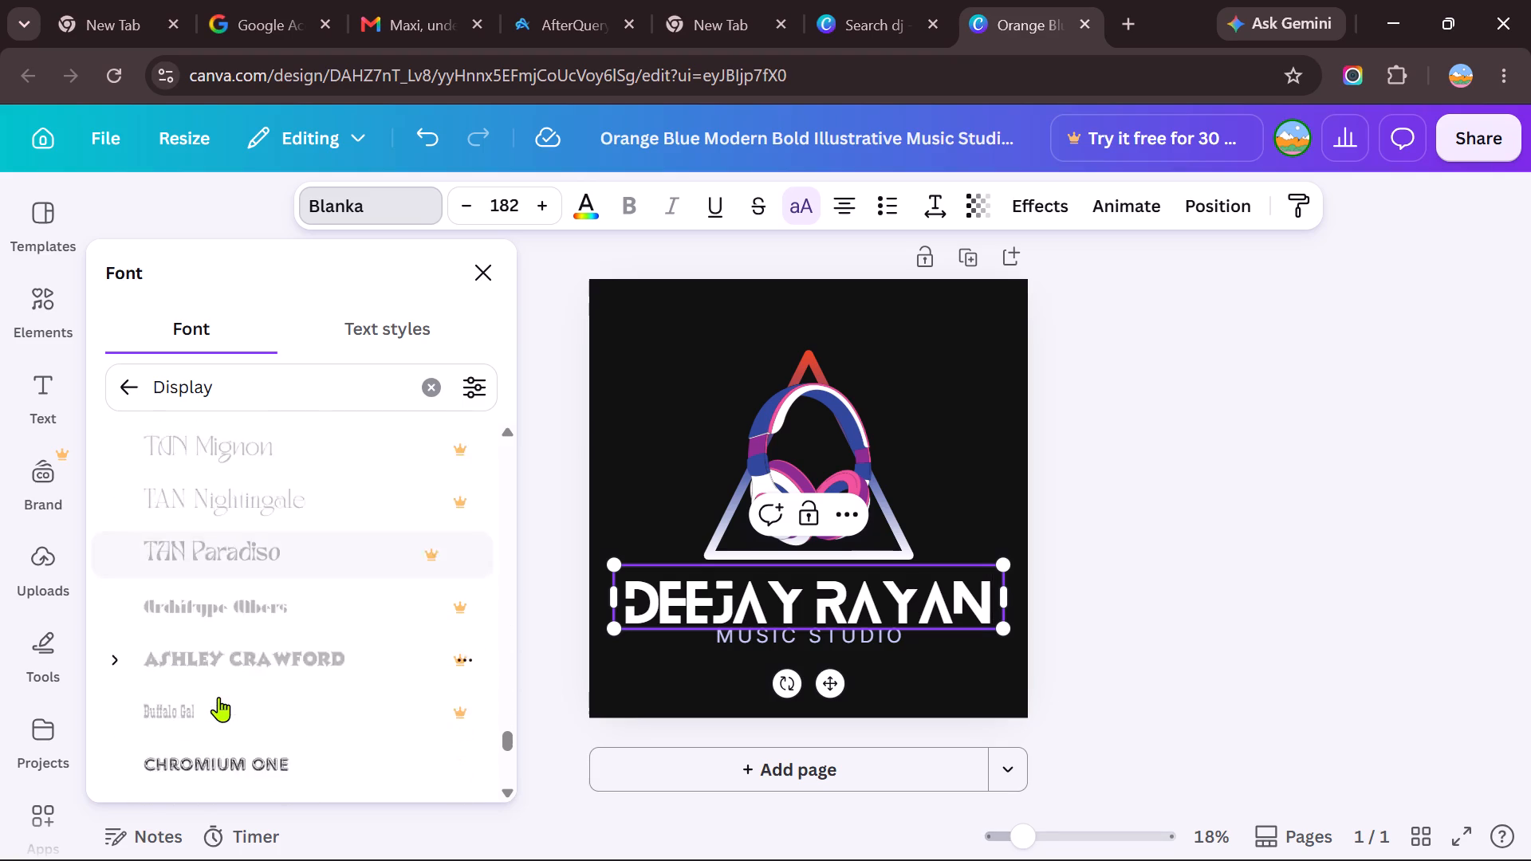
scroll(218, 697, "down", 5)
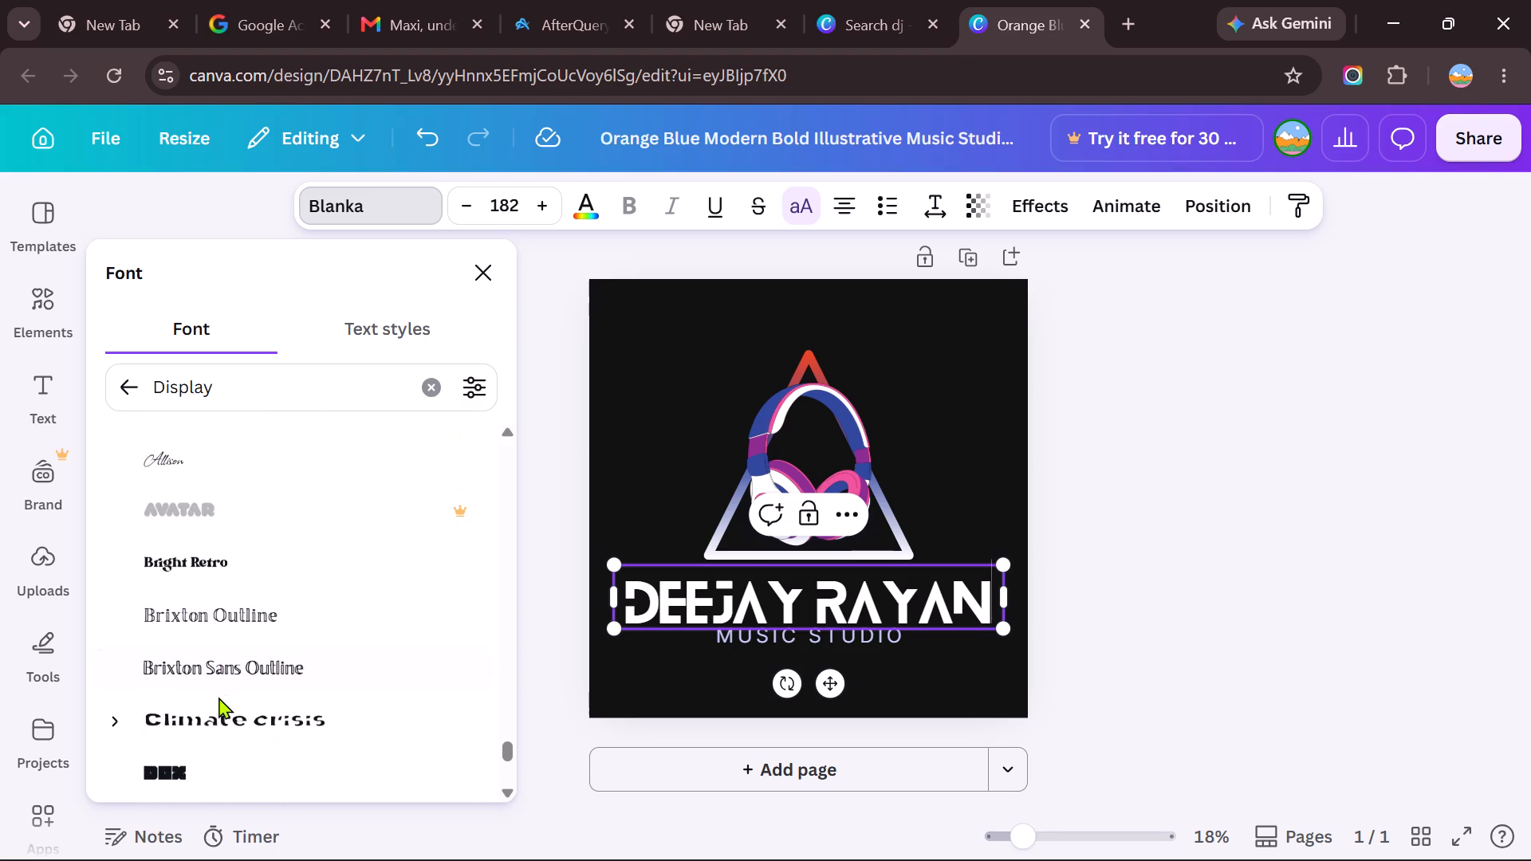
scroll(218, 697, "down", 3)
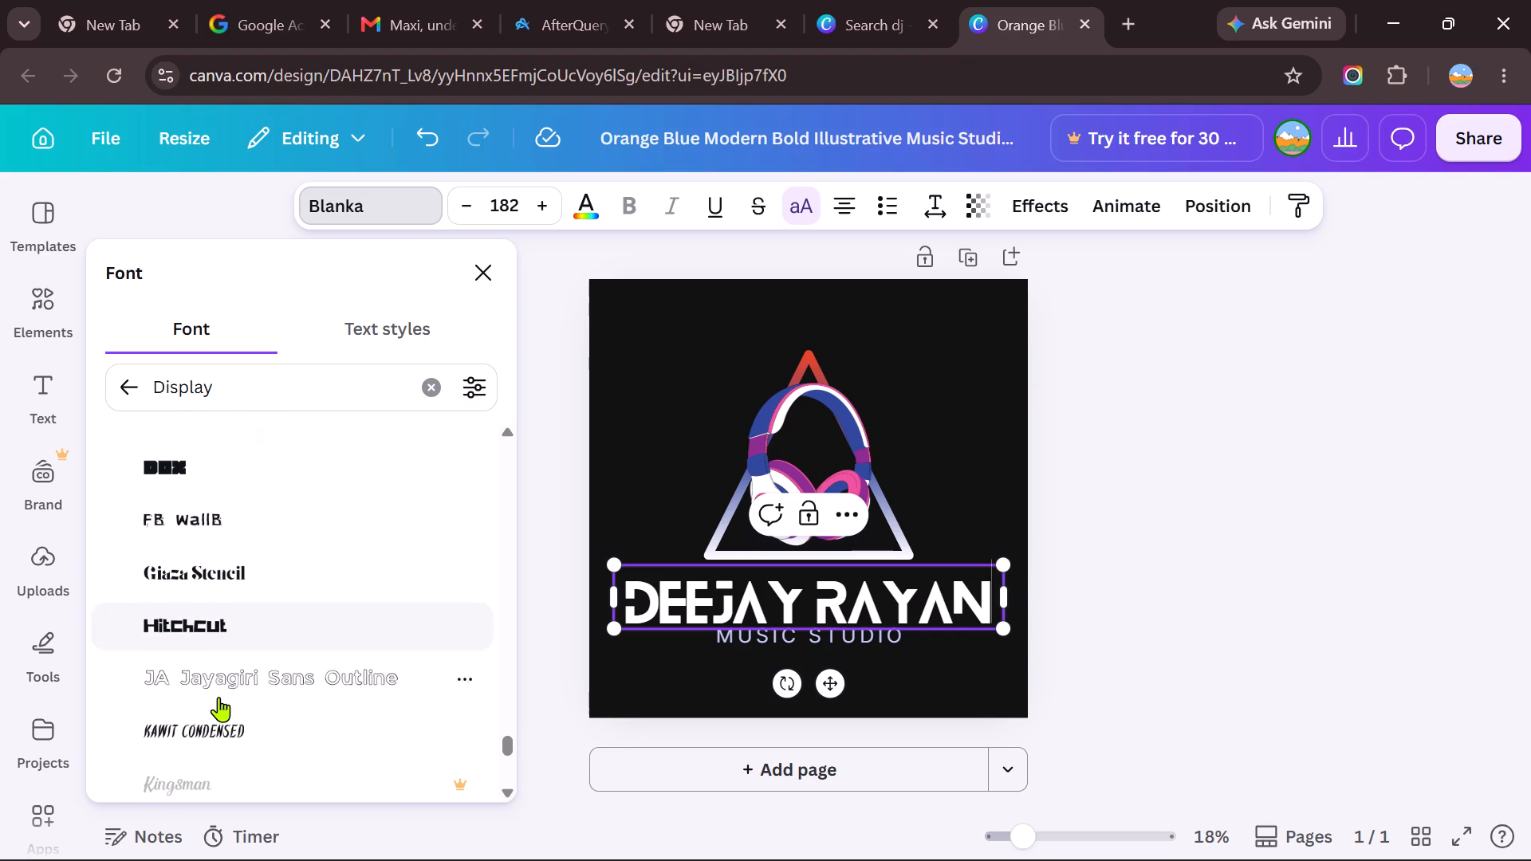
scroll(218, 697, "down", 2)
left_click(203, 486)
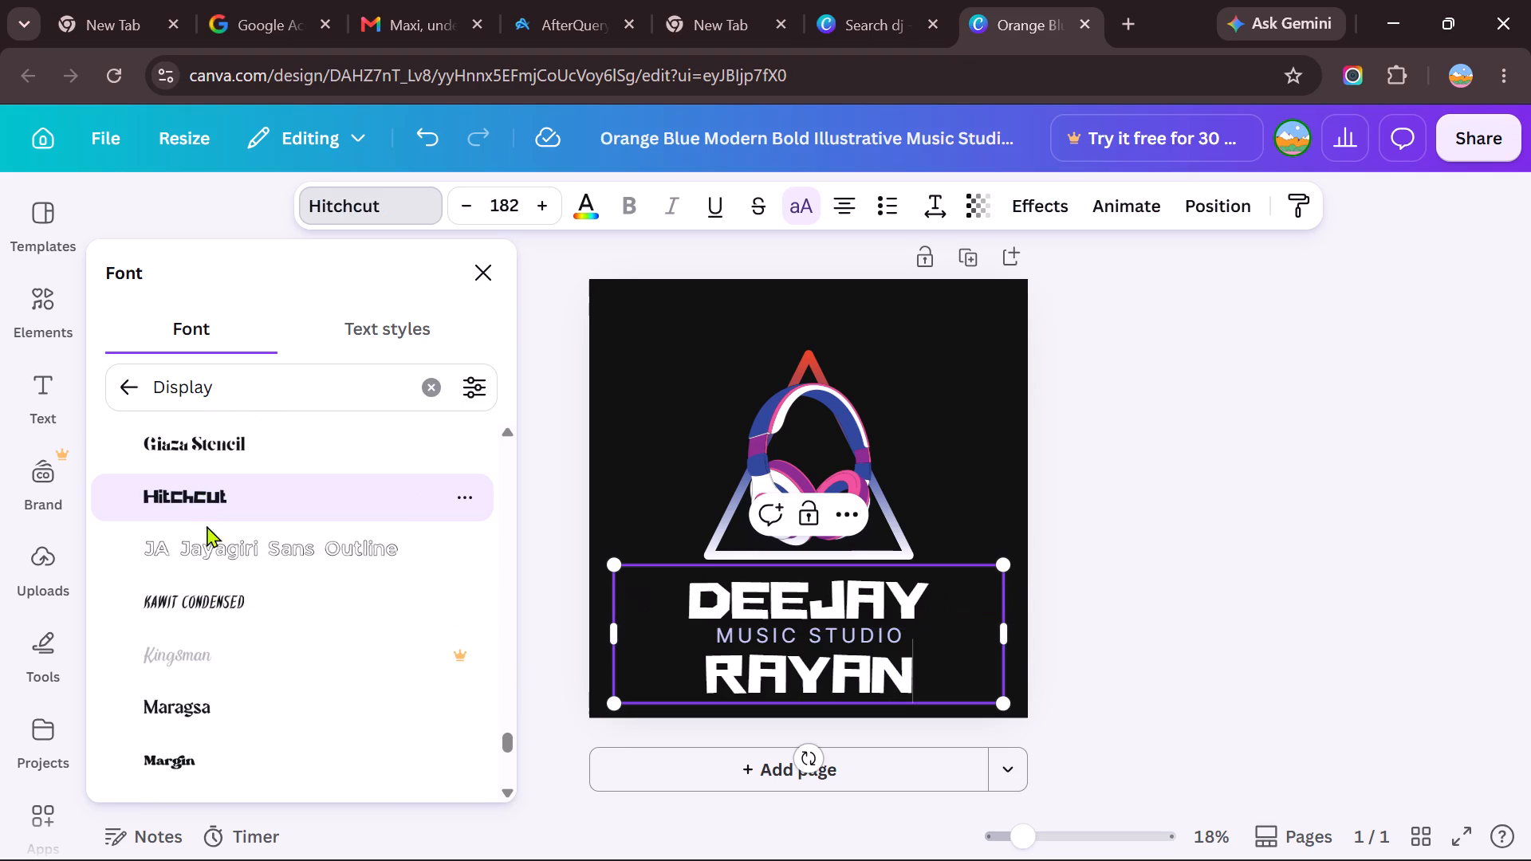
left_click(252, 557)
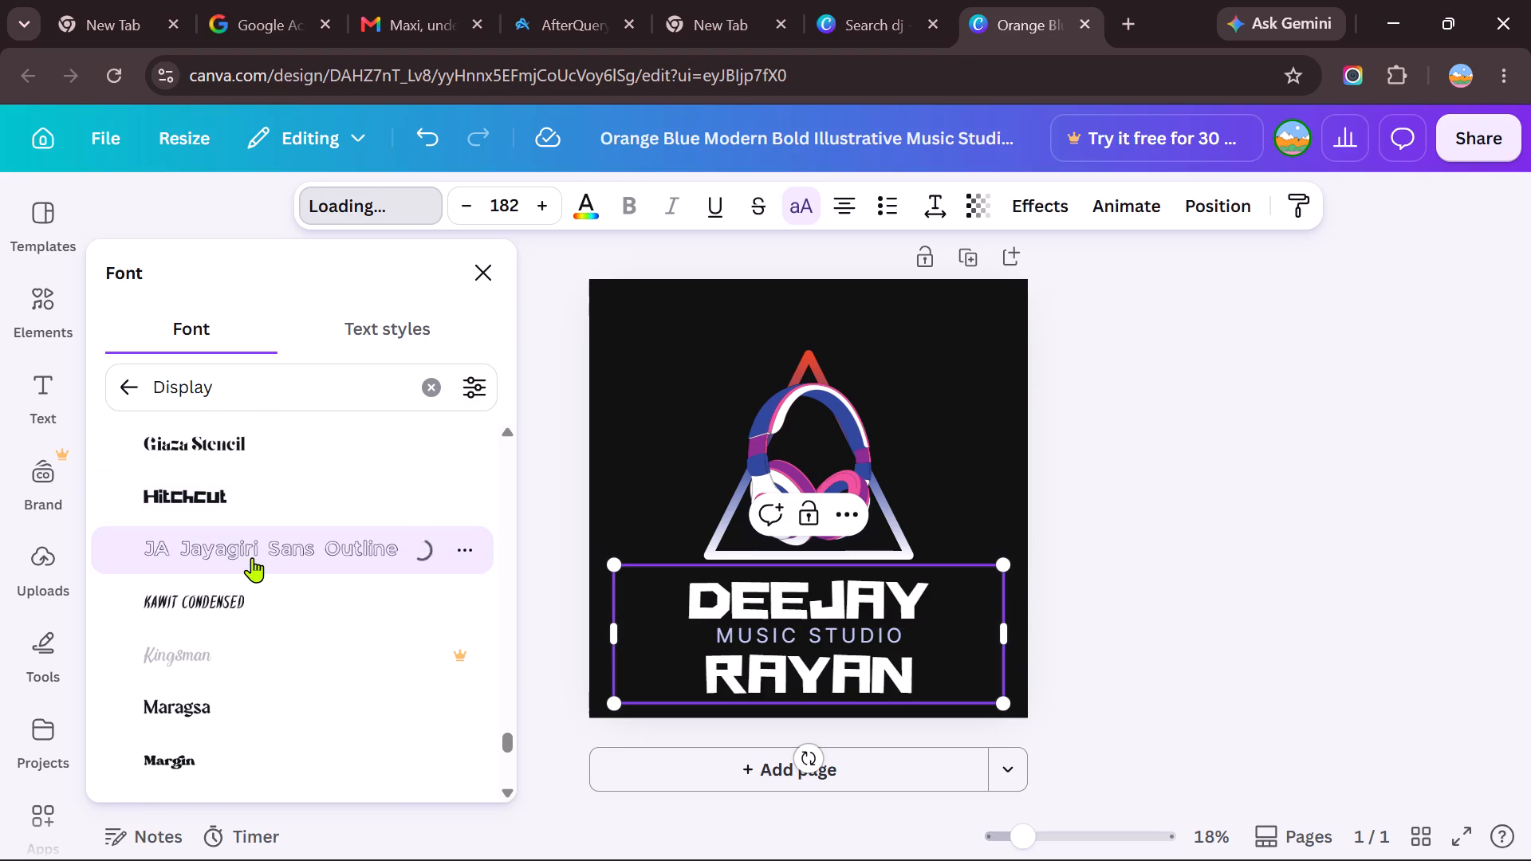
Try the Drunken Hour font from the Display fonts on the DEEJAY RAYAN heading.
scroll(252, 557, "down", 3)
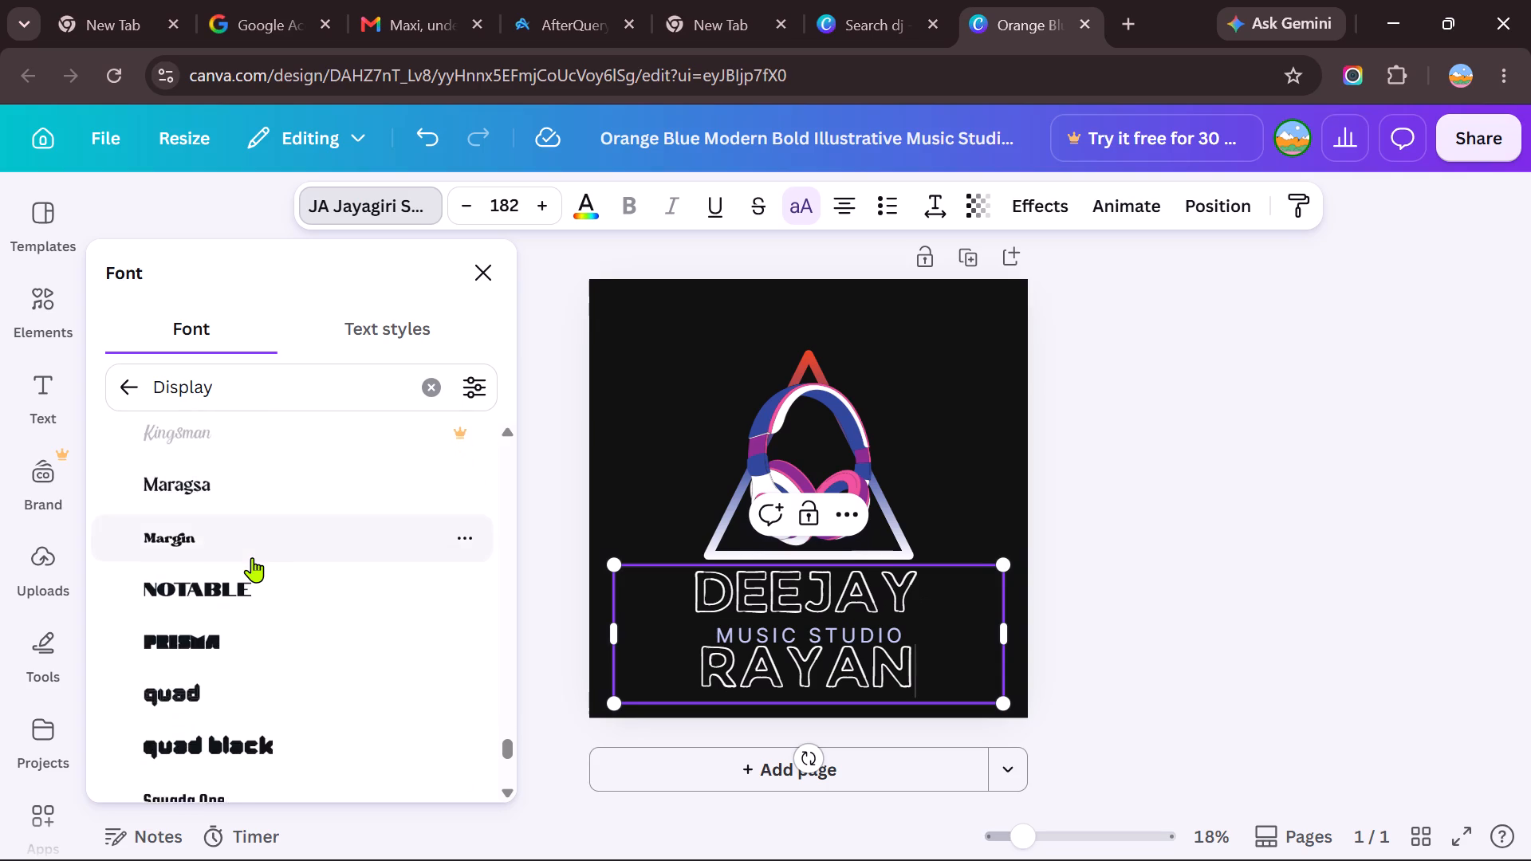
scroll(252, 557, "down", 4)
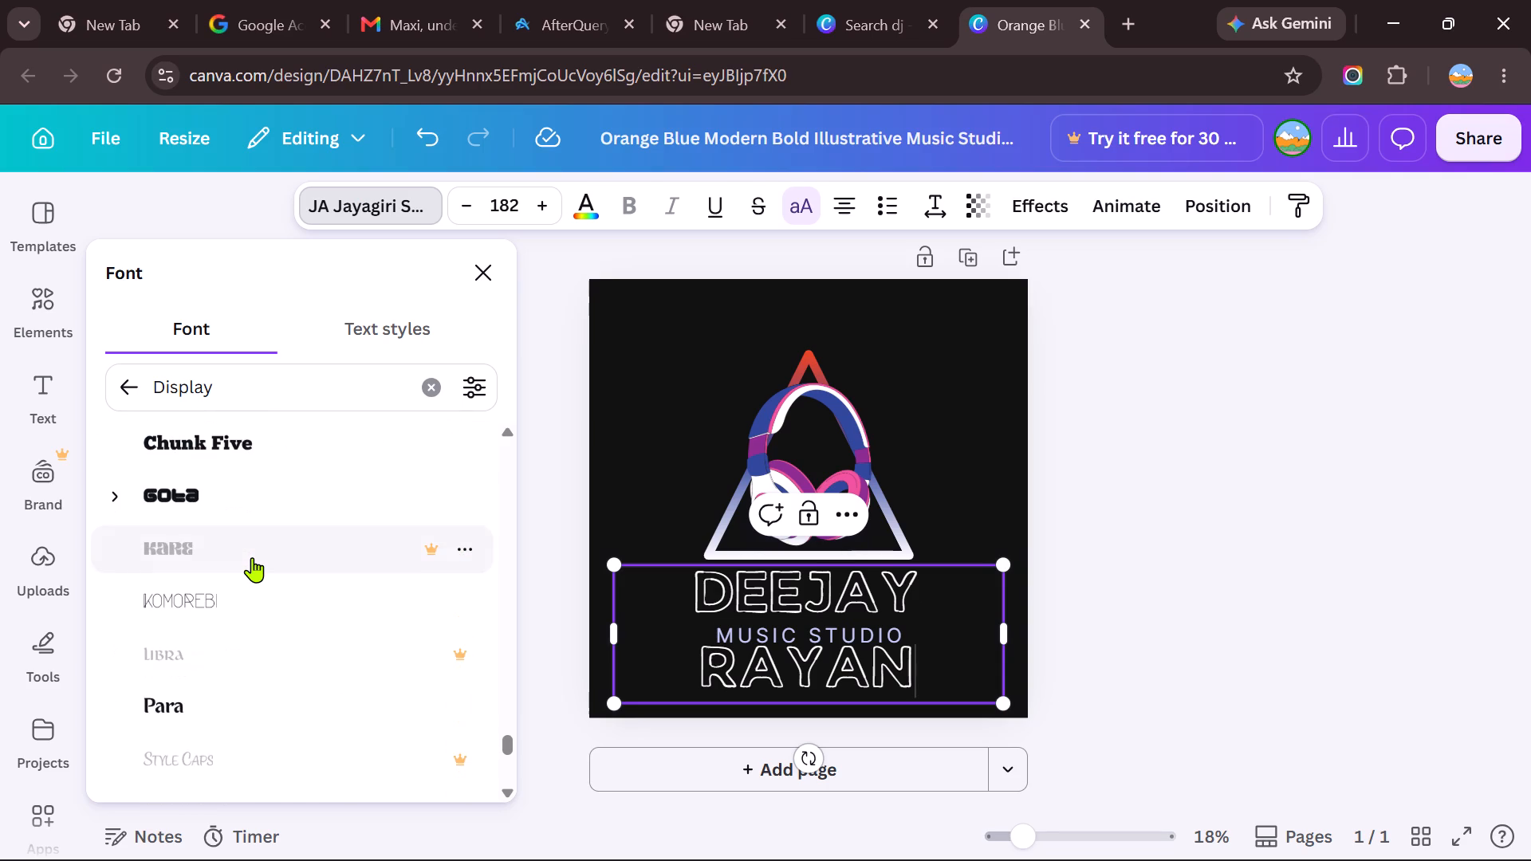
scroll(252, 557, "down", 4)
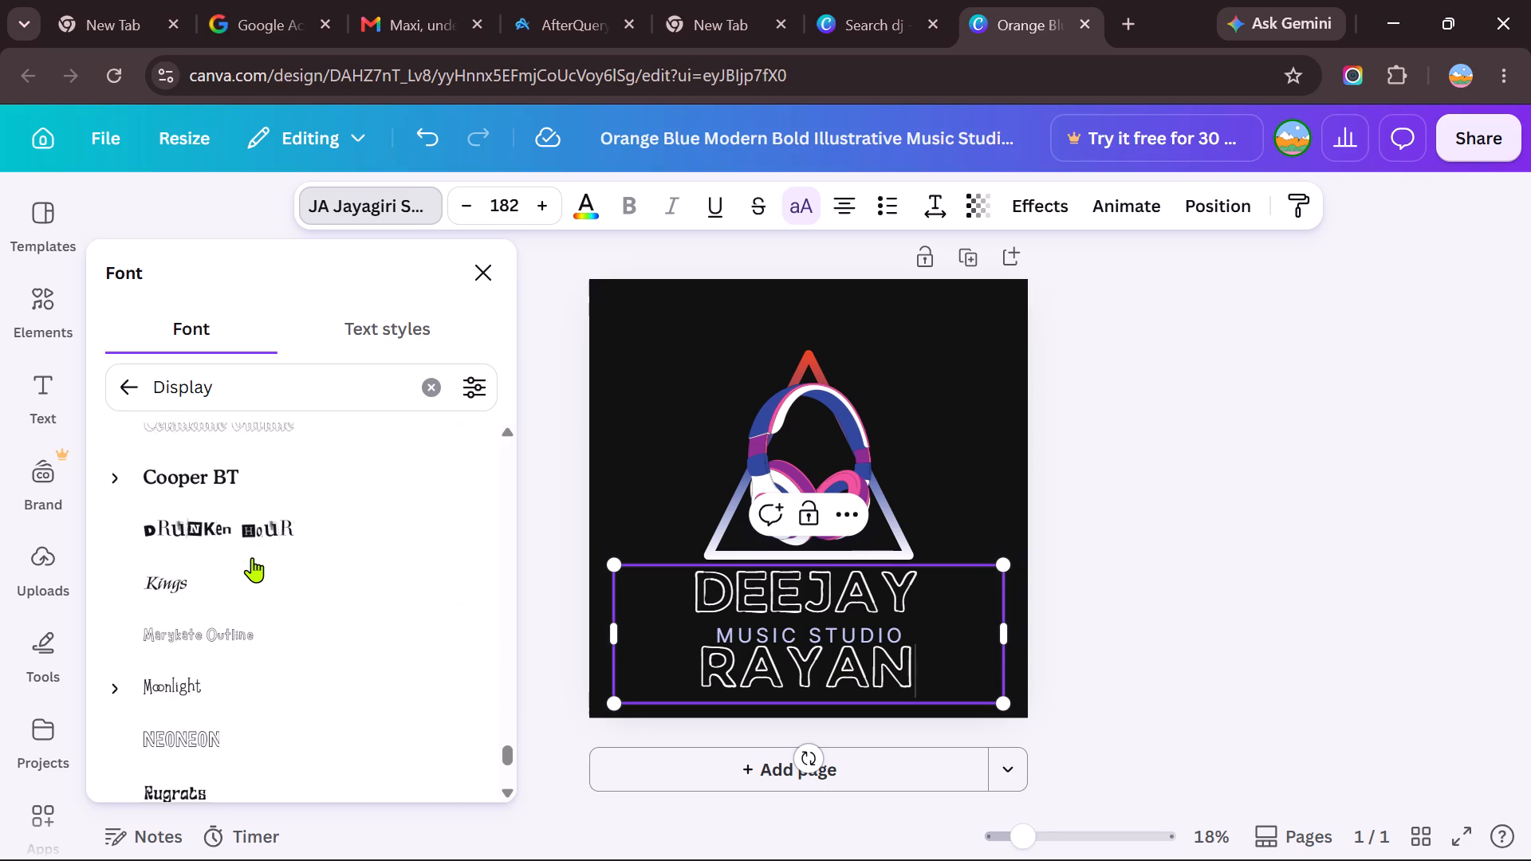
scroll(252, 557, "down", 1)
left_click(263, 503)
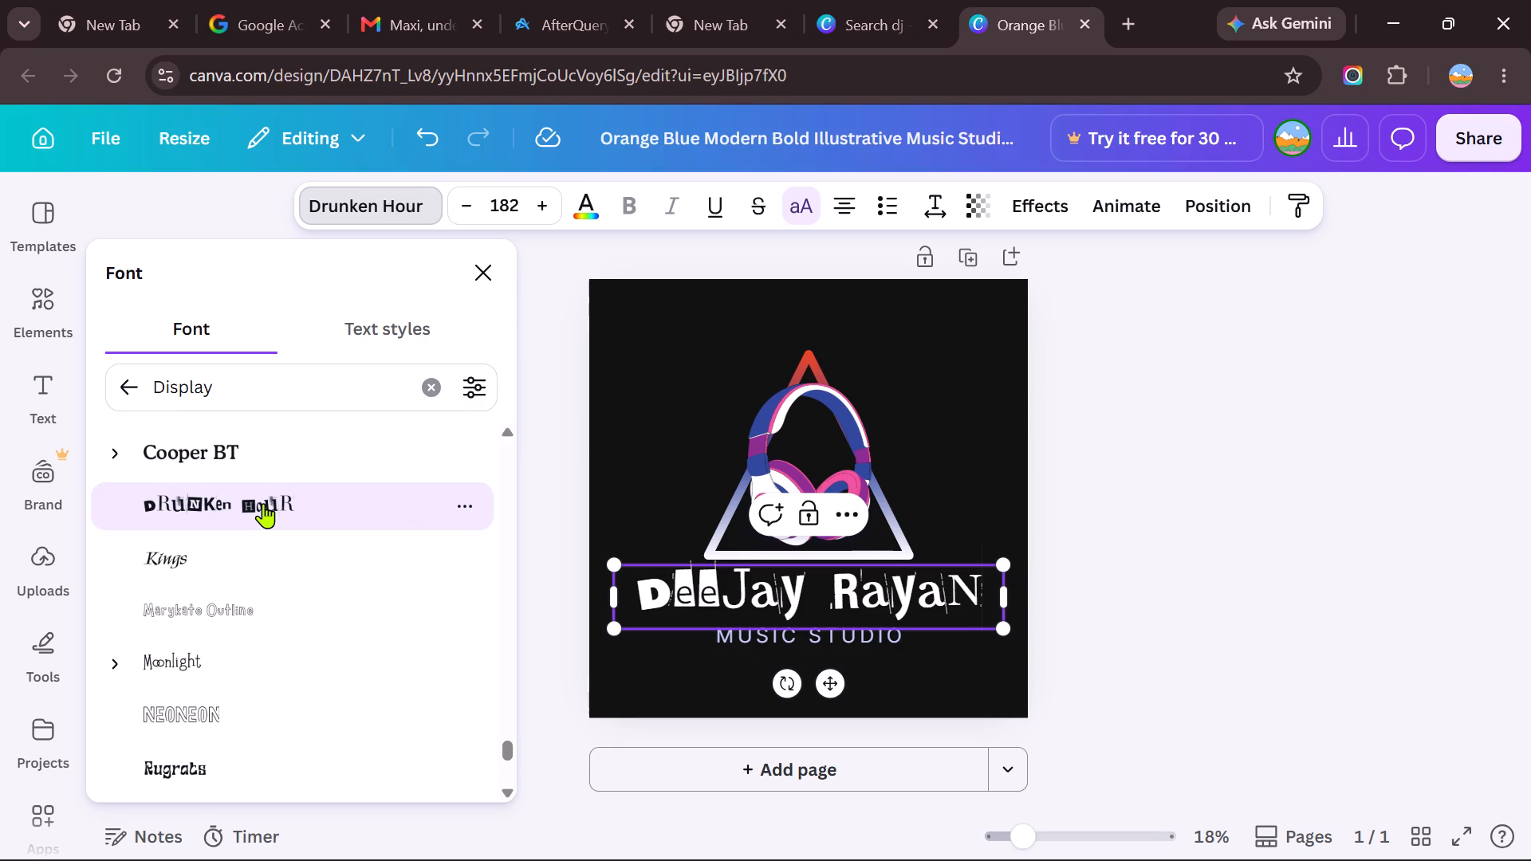
Browse the remaining Display fonts and set the DEEJAY RAYAN heading's font to Sifonn Outline.
scroll(246, 549, "down", 2)
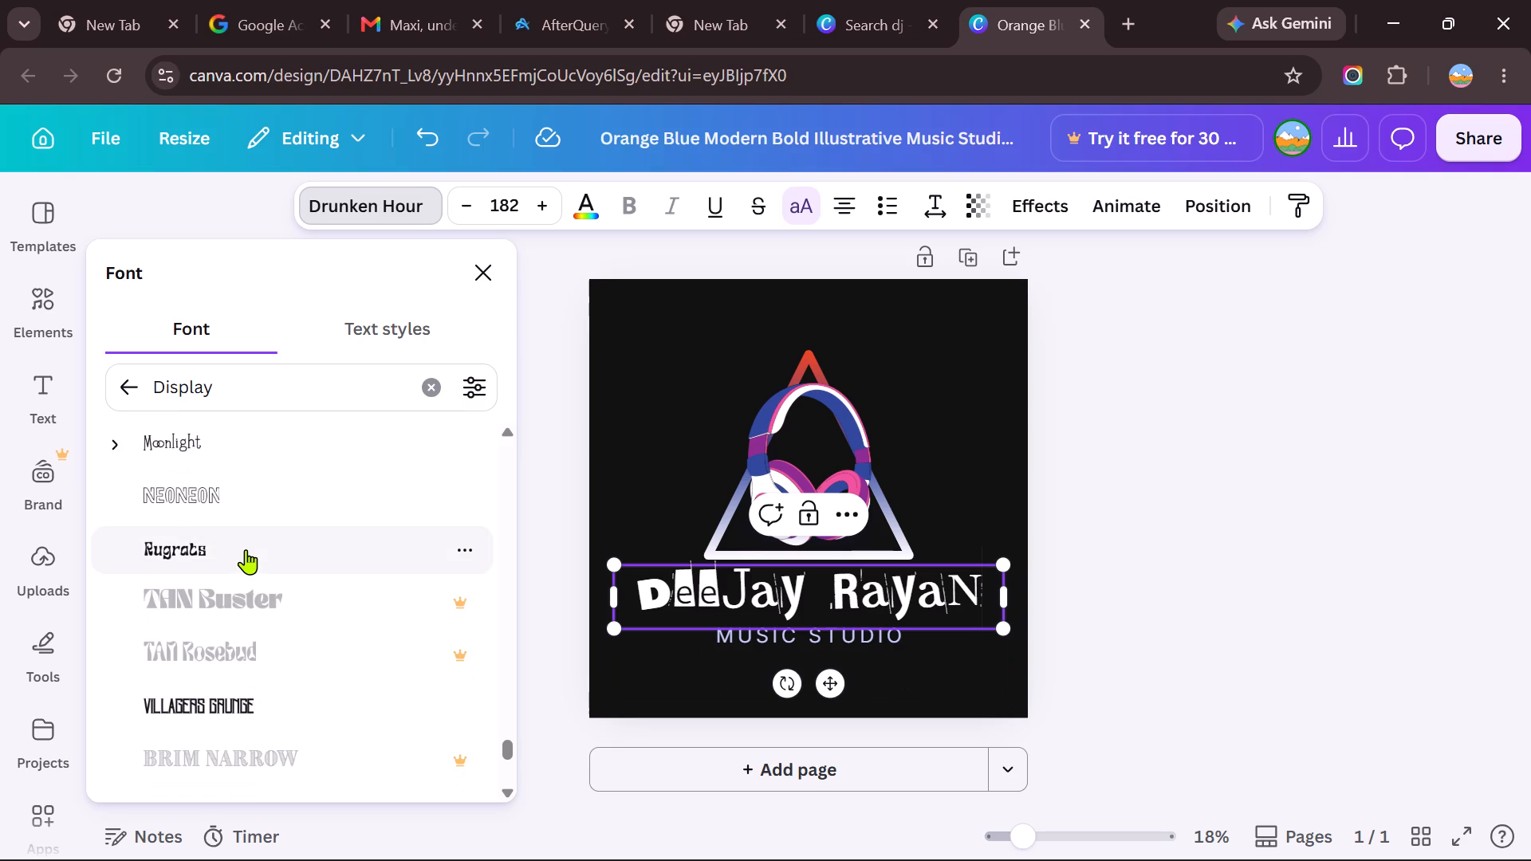
scroll(246, 549, "down", 4)
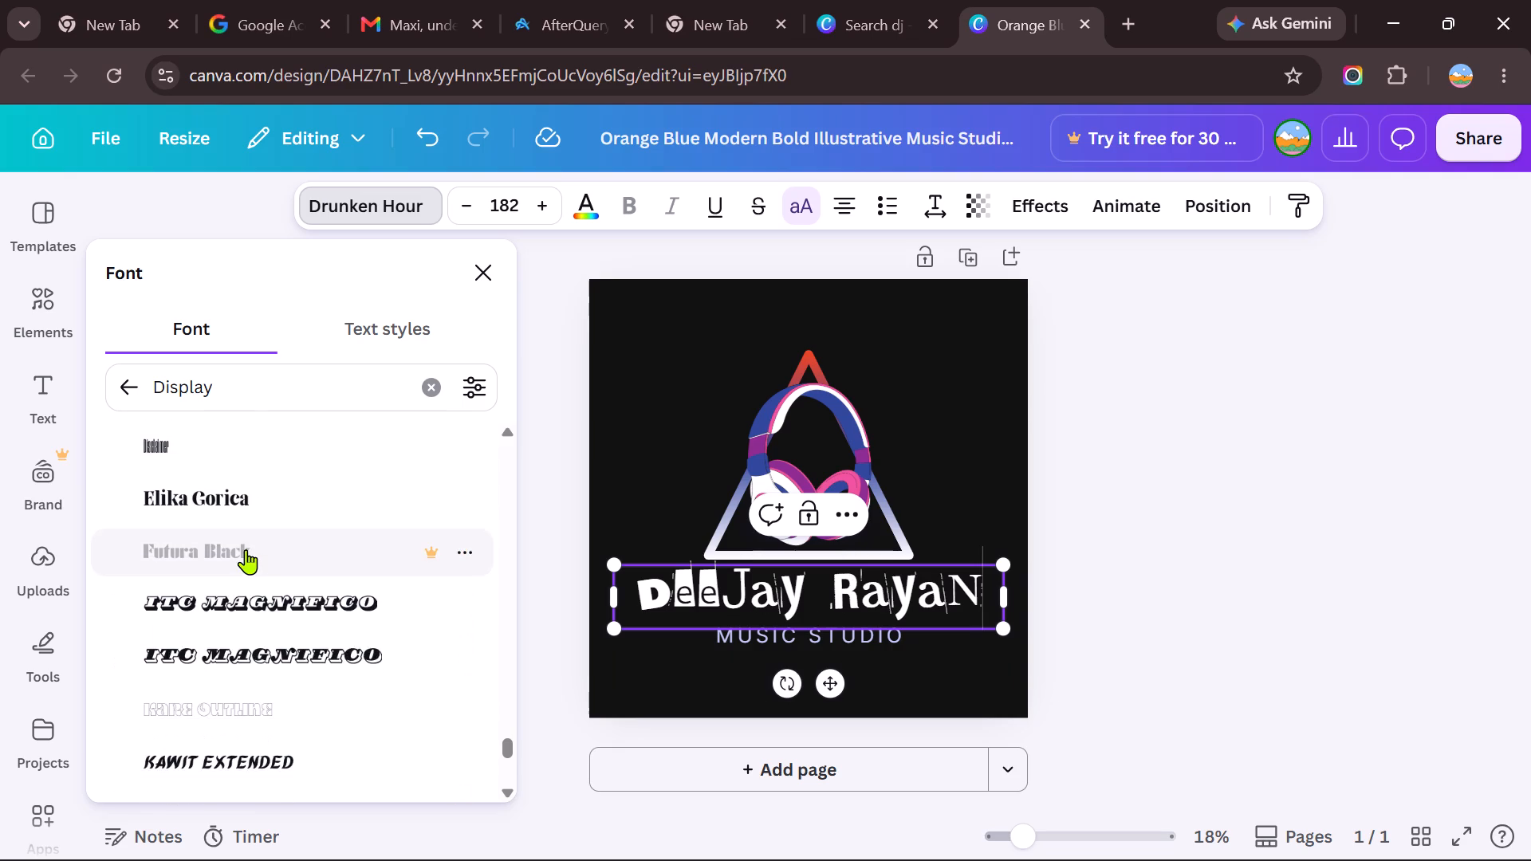
scroll(246, 549, "down", 1)
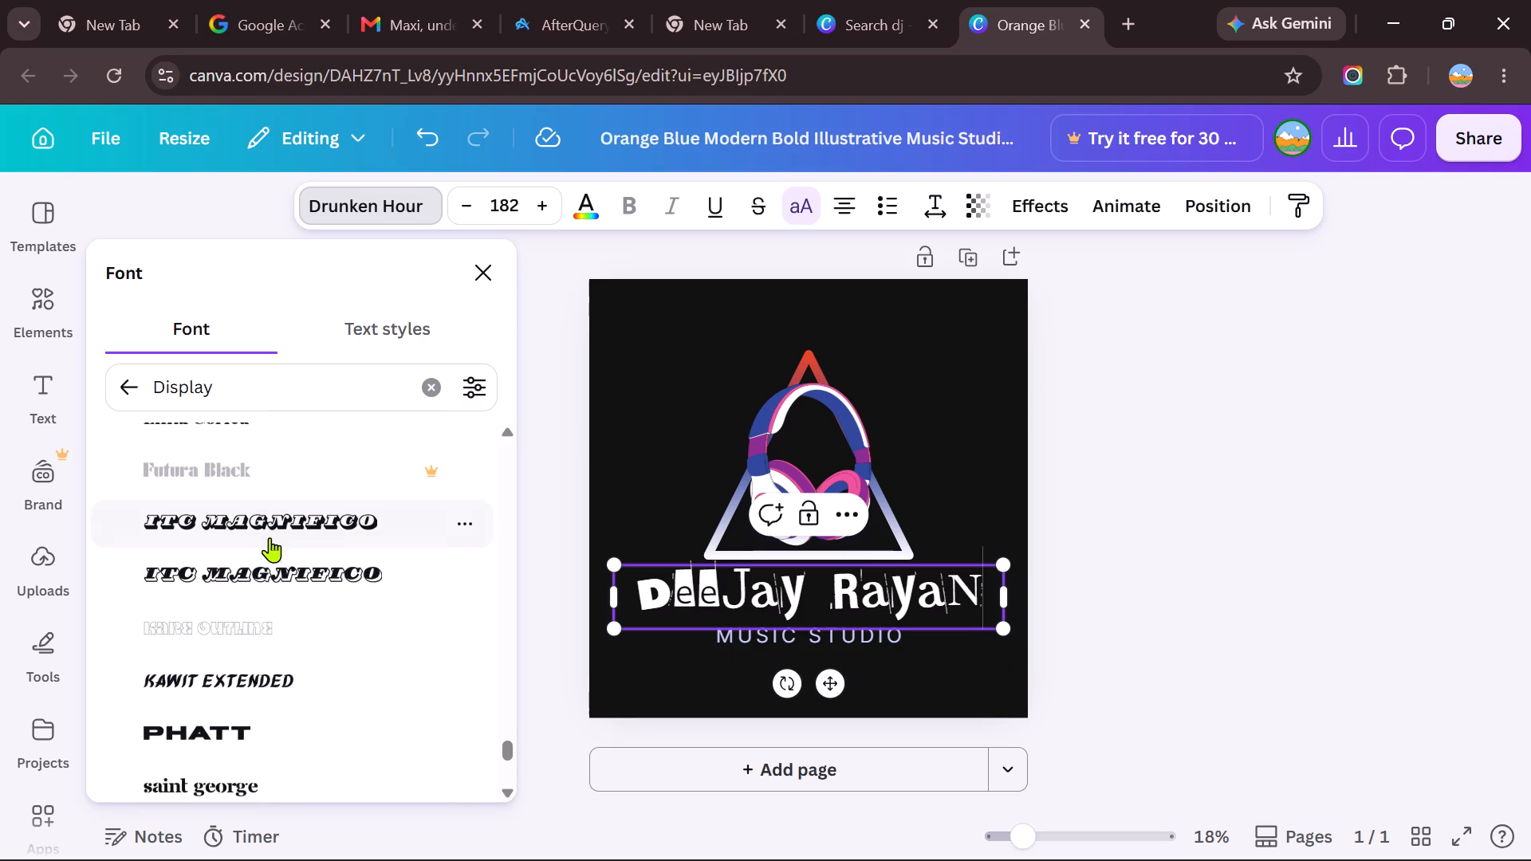
scroll(235, 623, "down", 2)
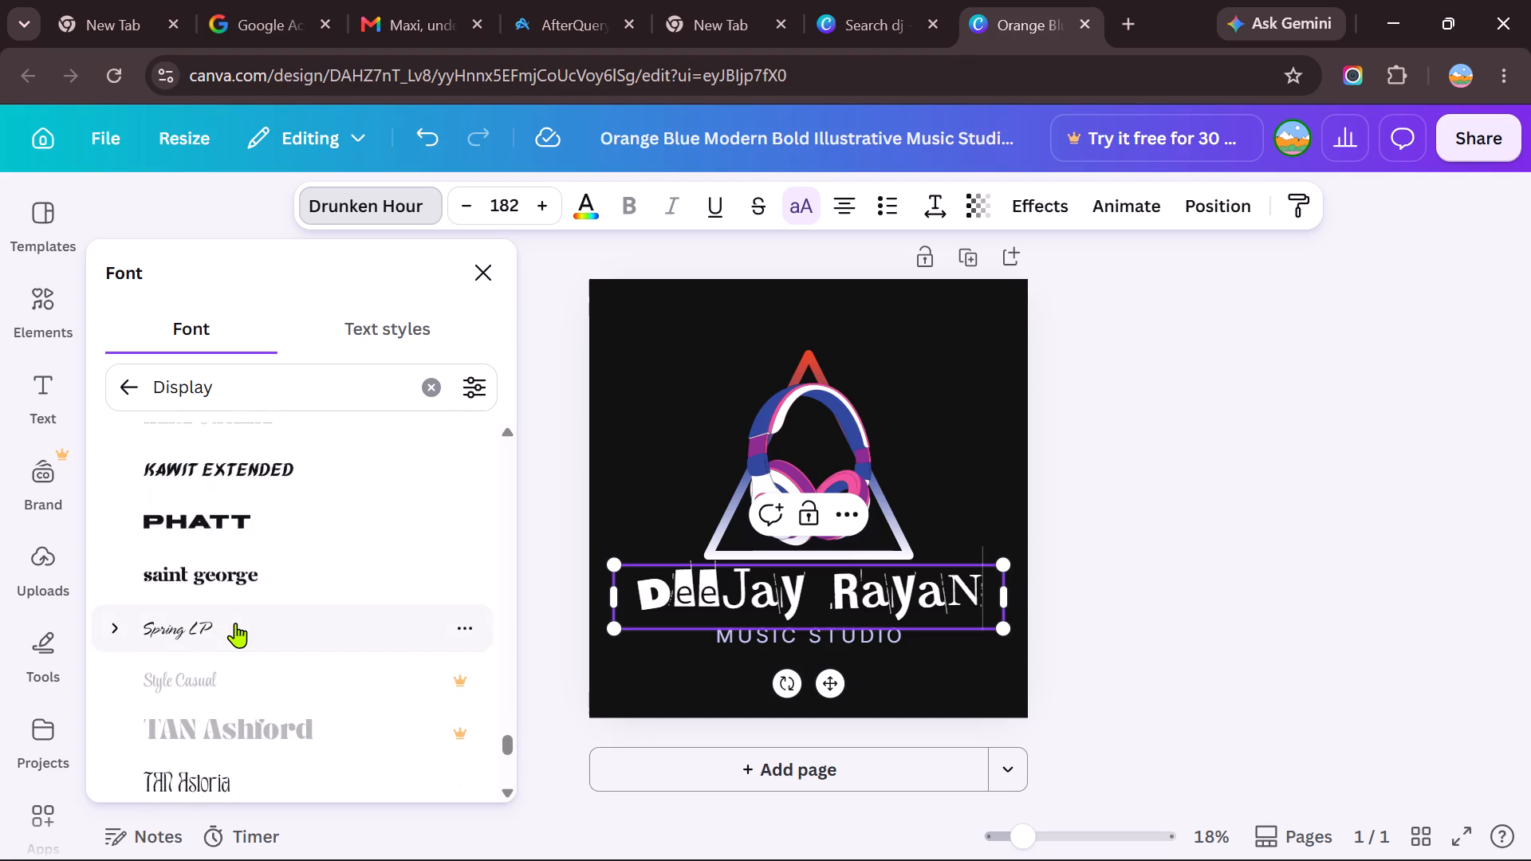
scroll(235, 623, "down", 4)
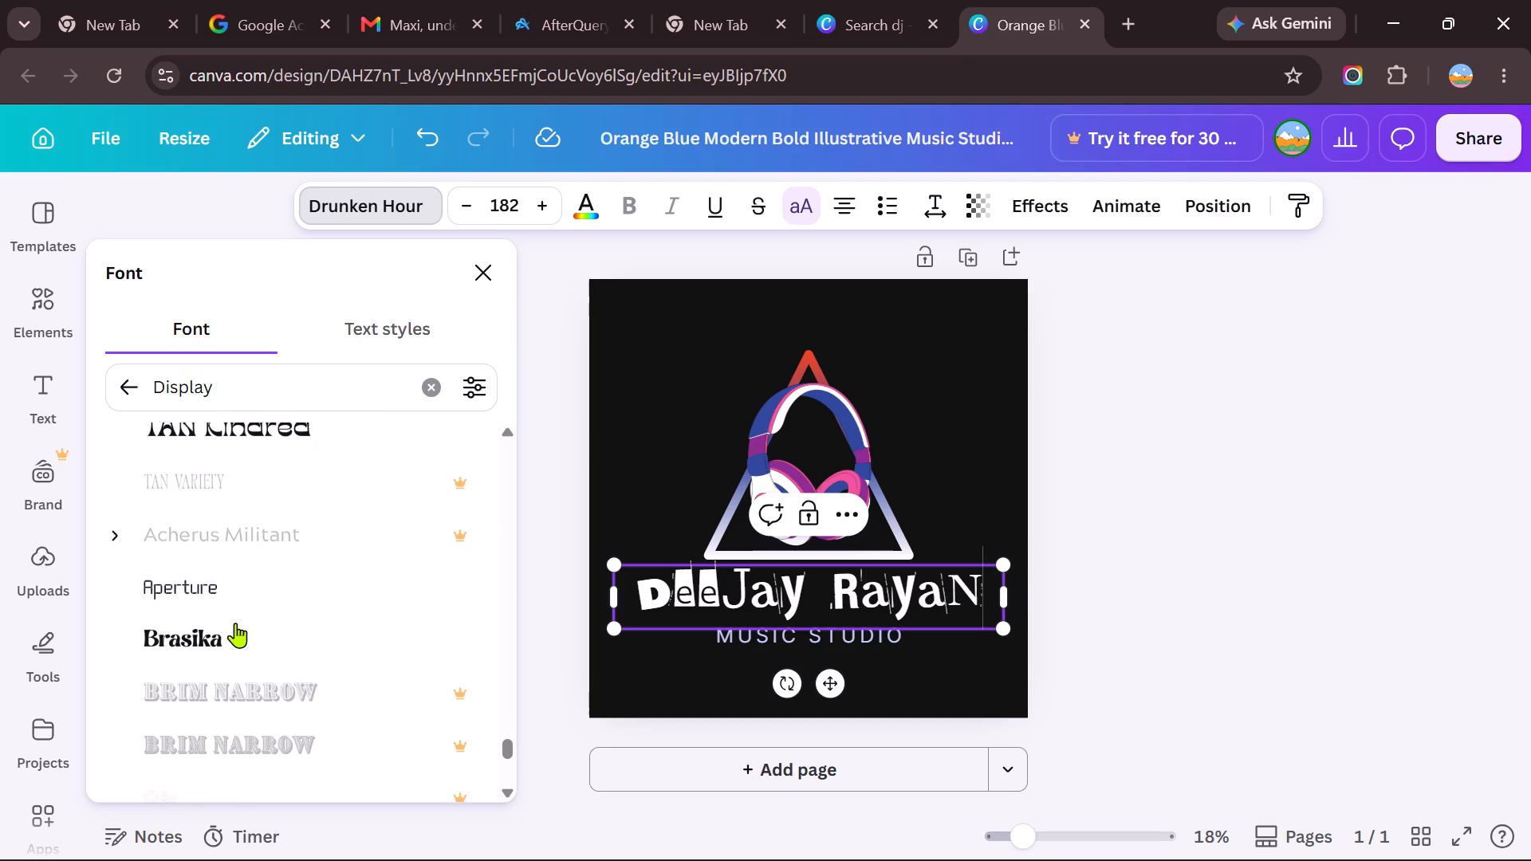
scroll(235, 623, "down", 3)
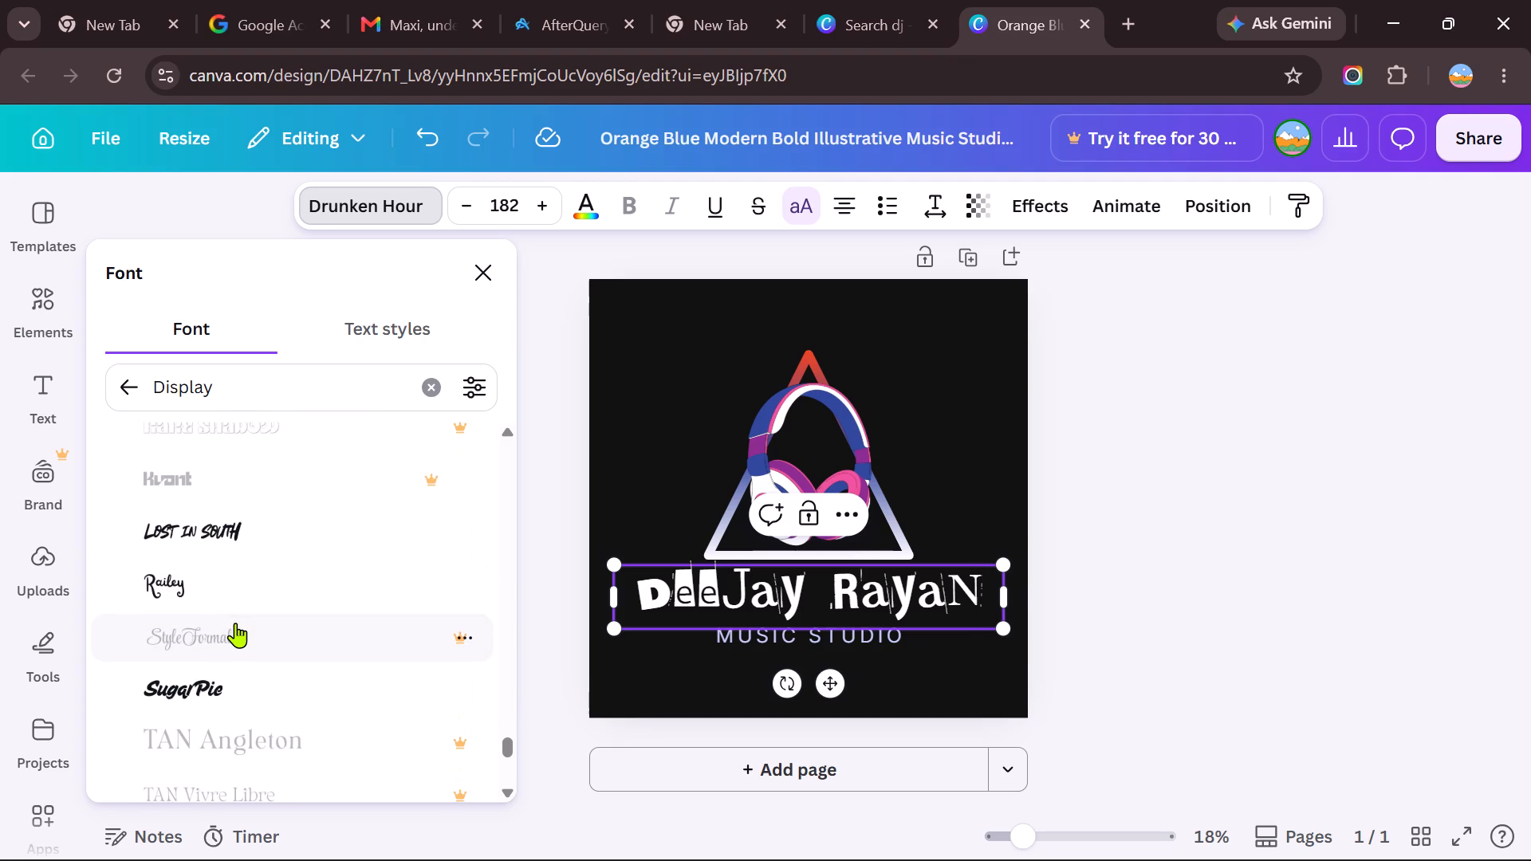
scroll(235, 623, "down", 3)
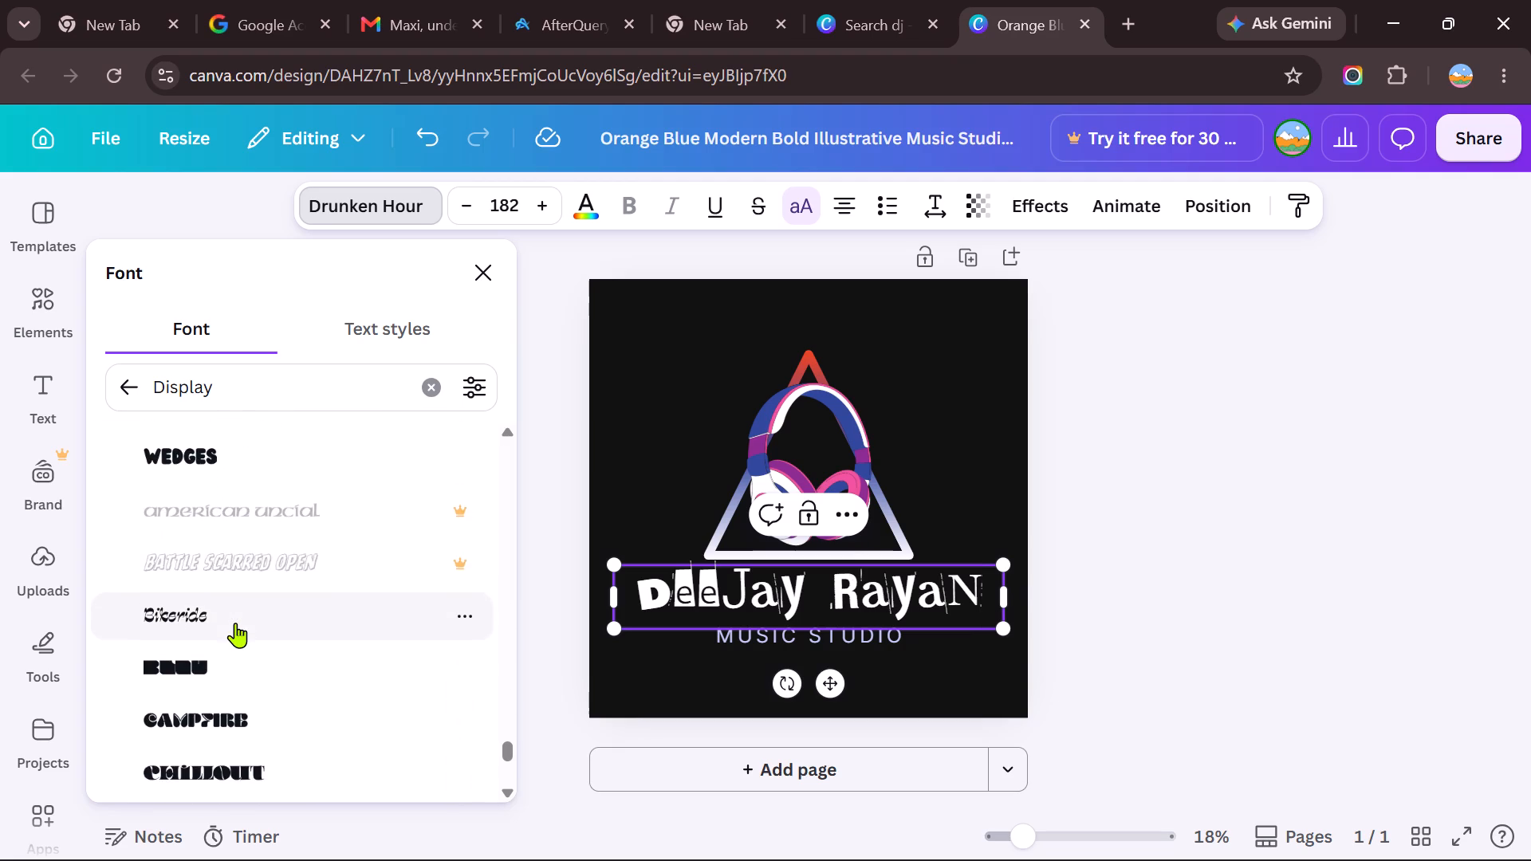
scroll(235, 623, "down", 2)
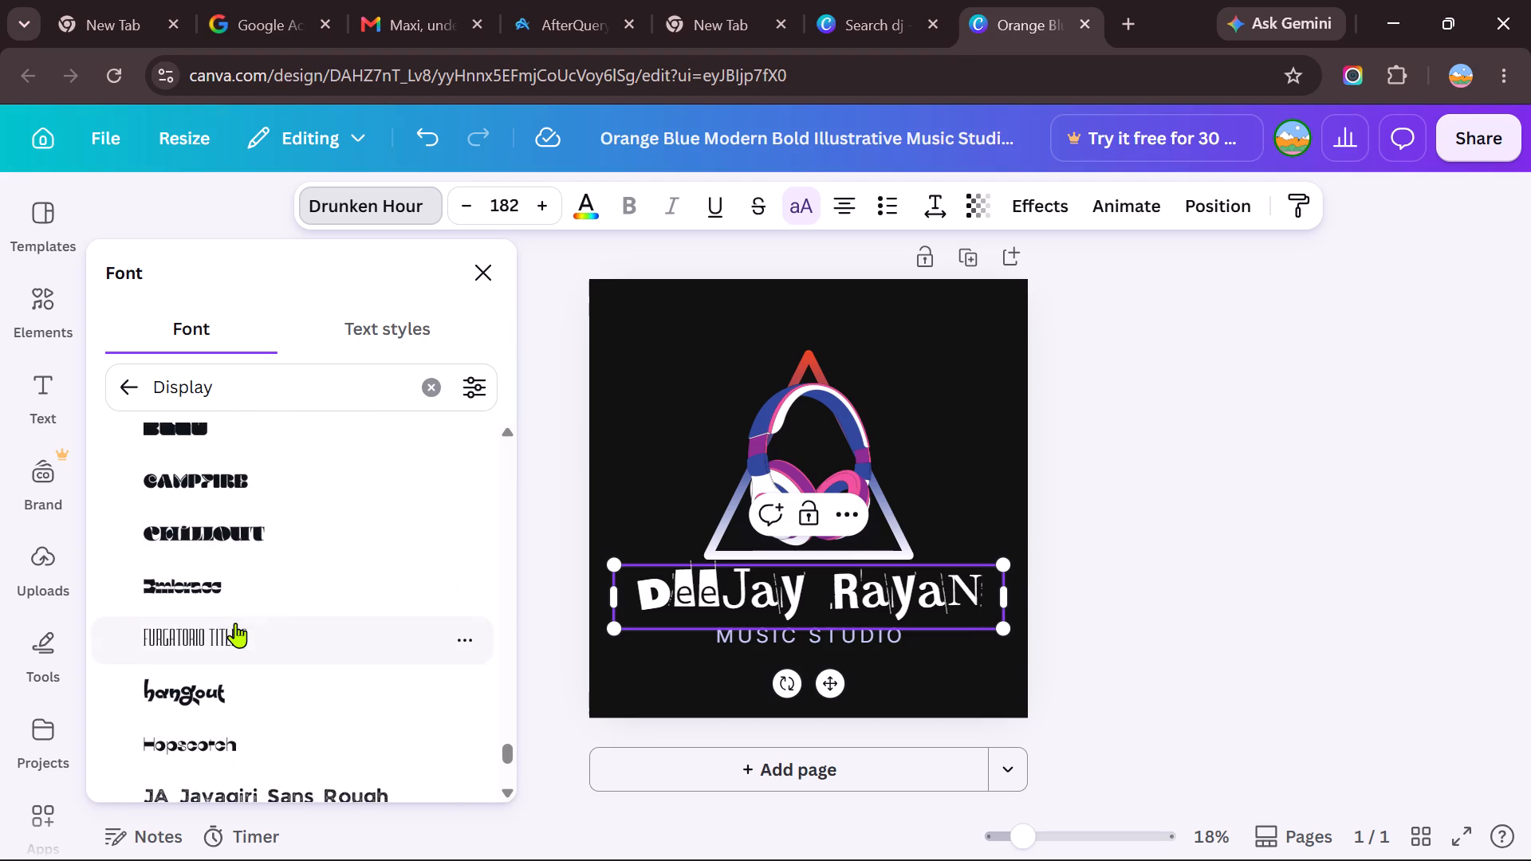
scroll(235, 623, "down", 5)
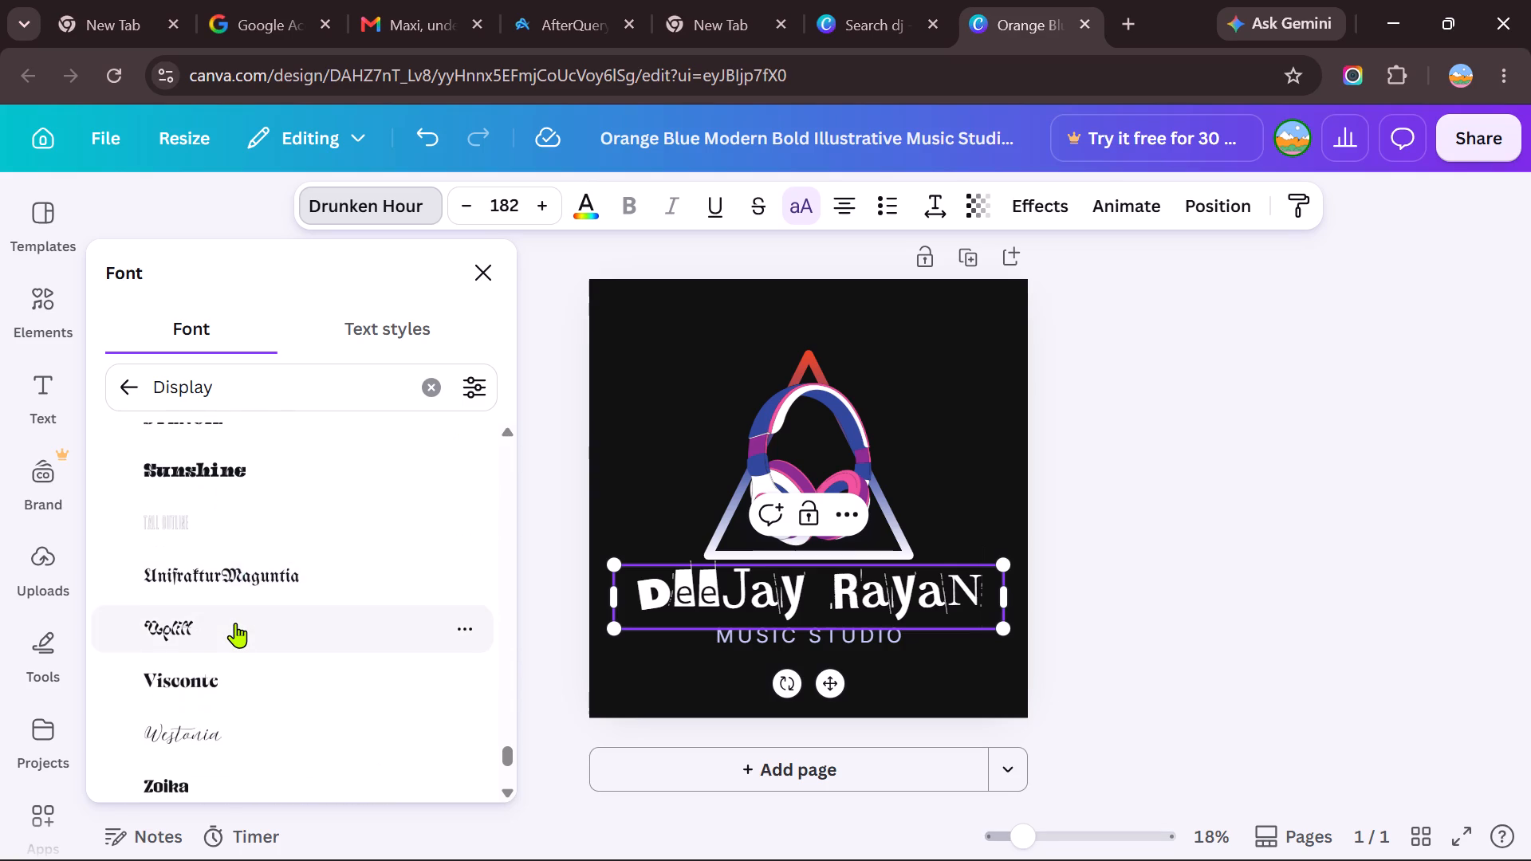
scroll(235, 623, "down", 5)
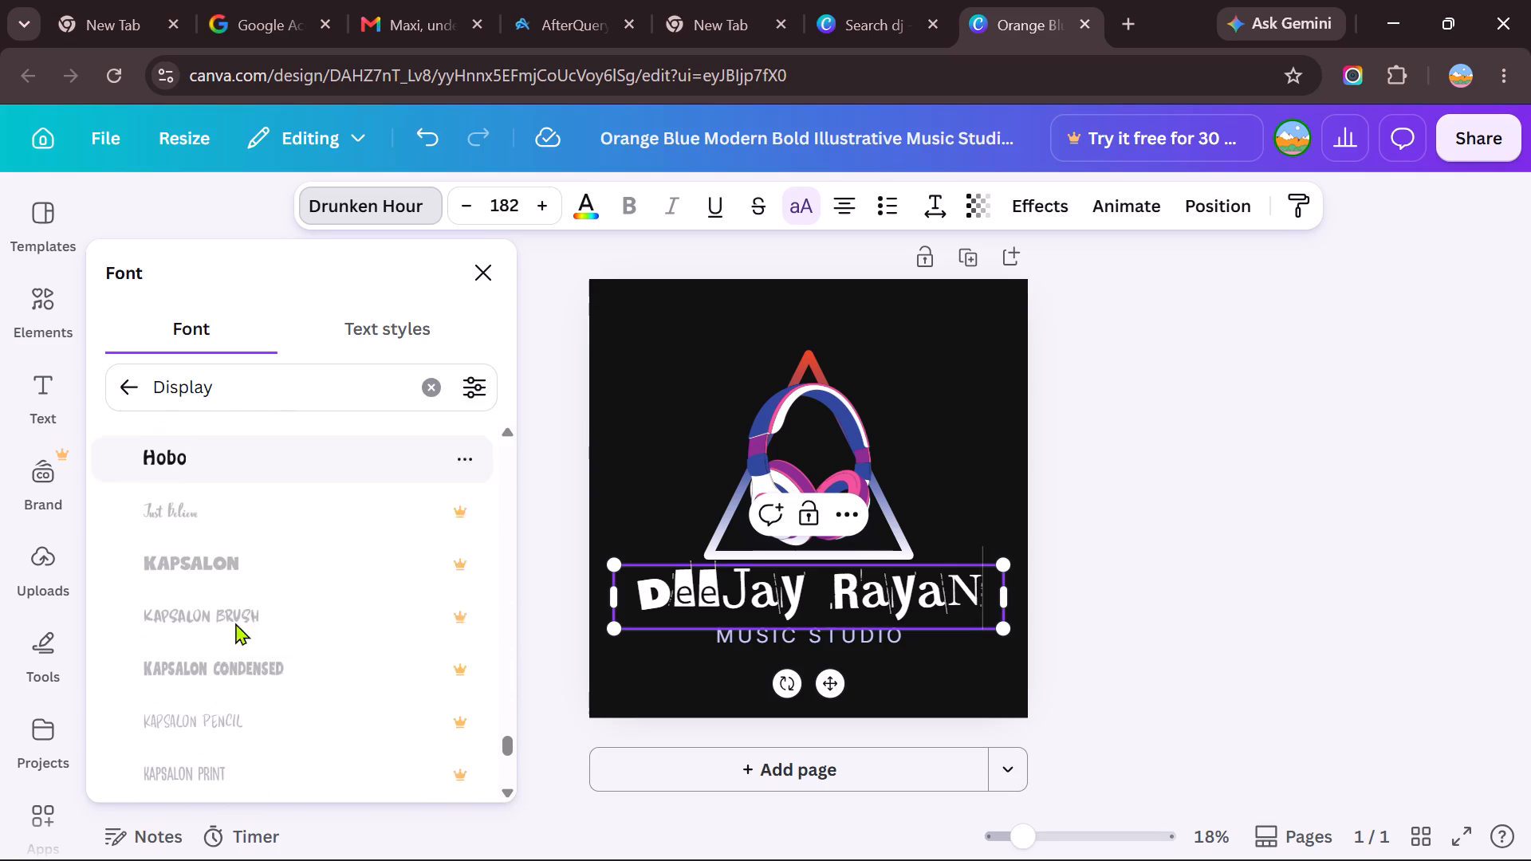
scroll(235, 623, "down", 2)
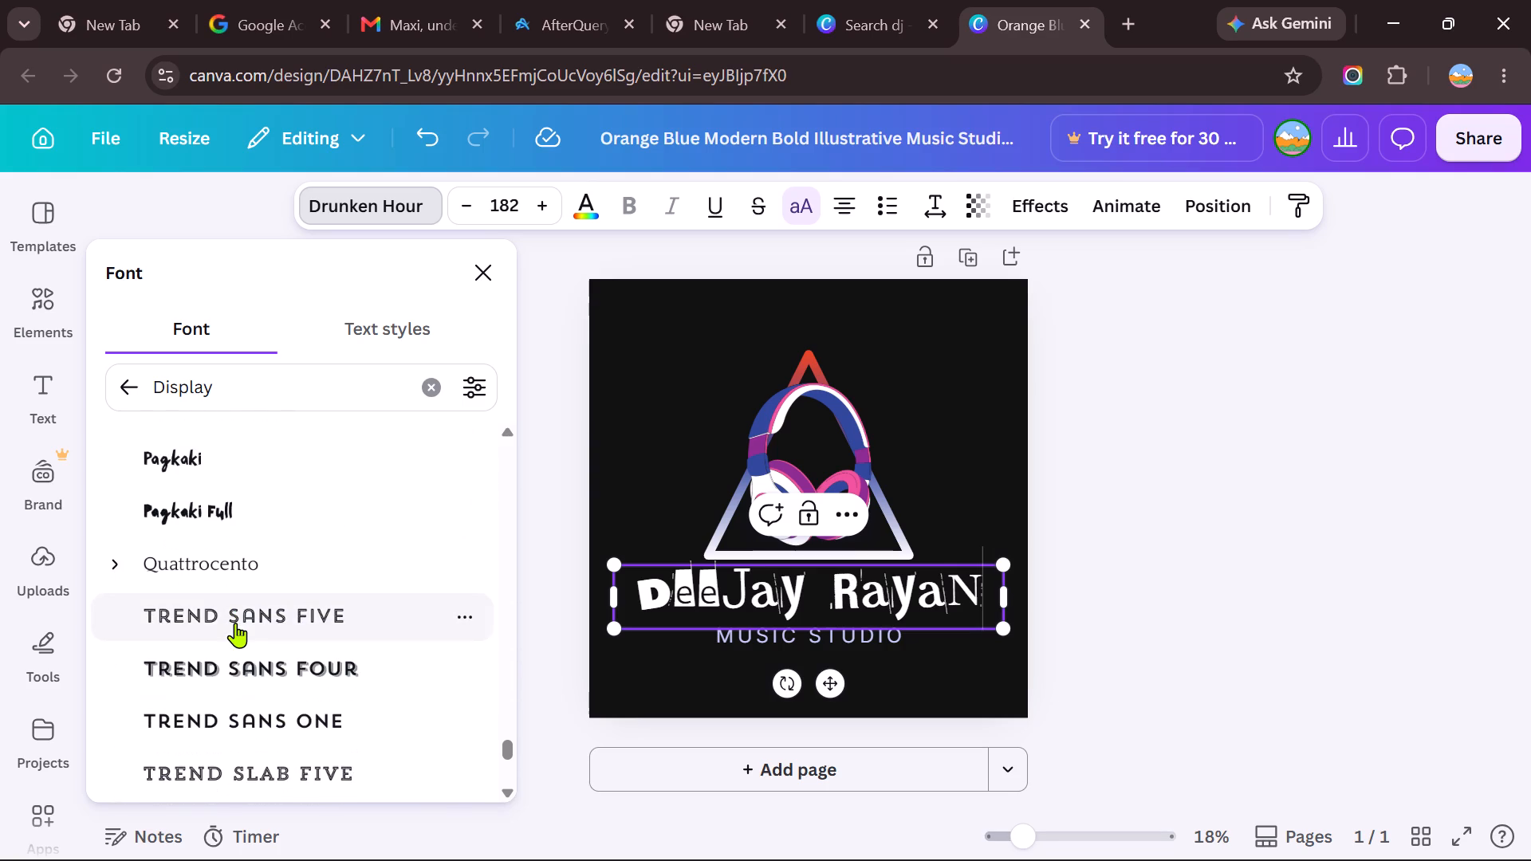
scroll(235, 623, "down", 4)
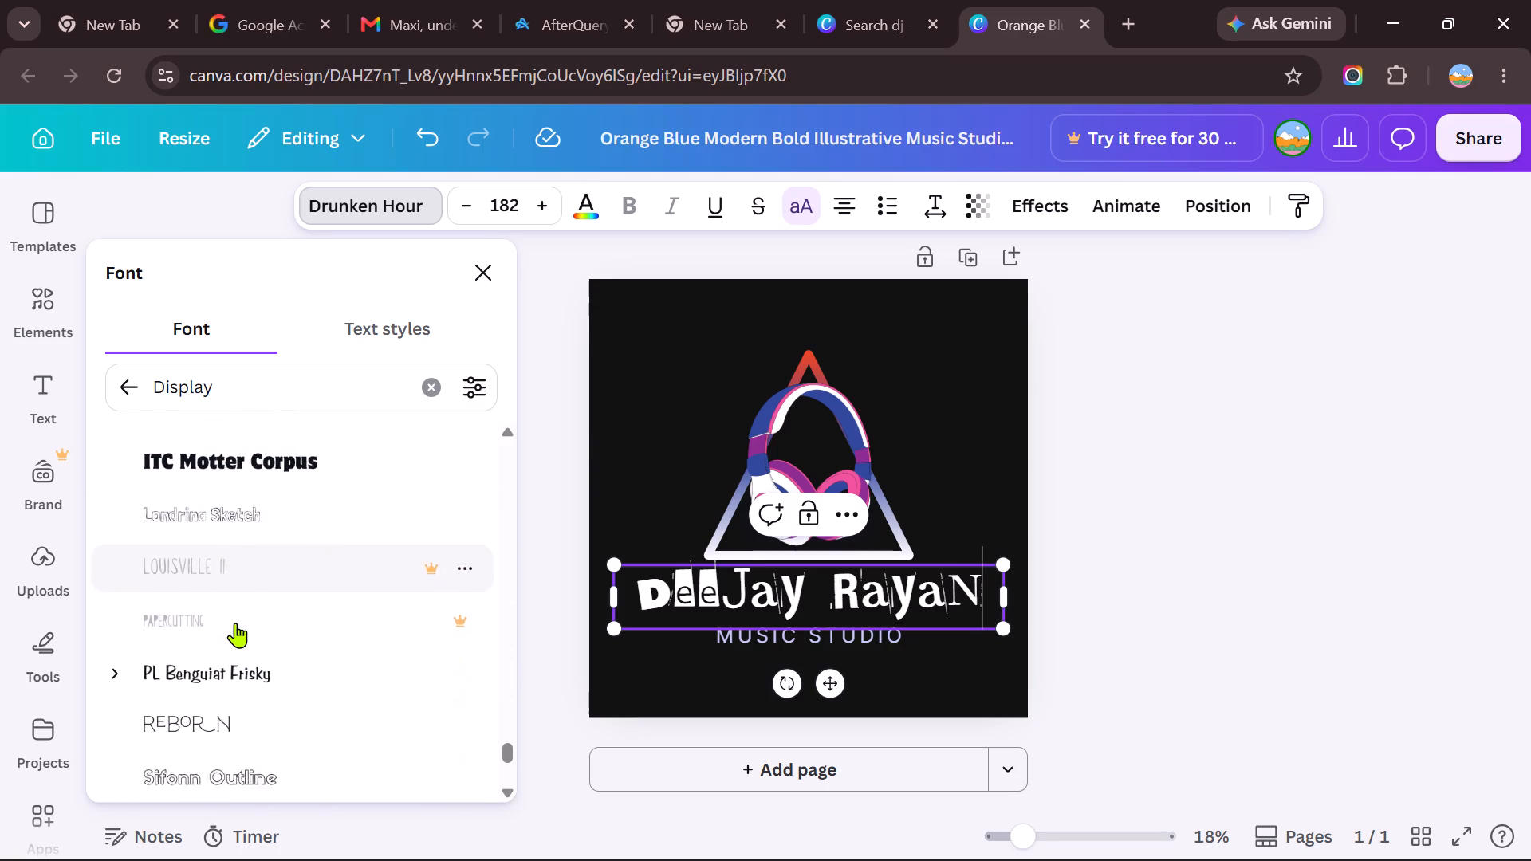
scroll(235, 623, "down", 2)
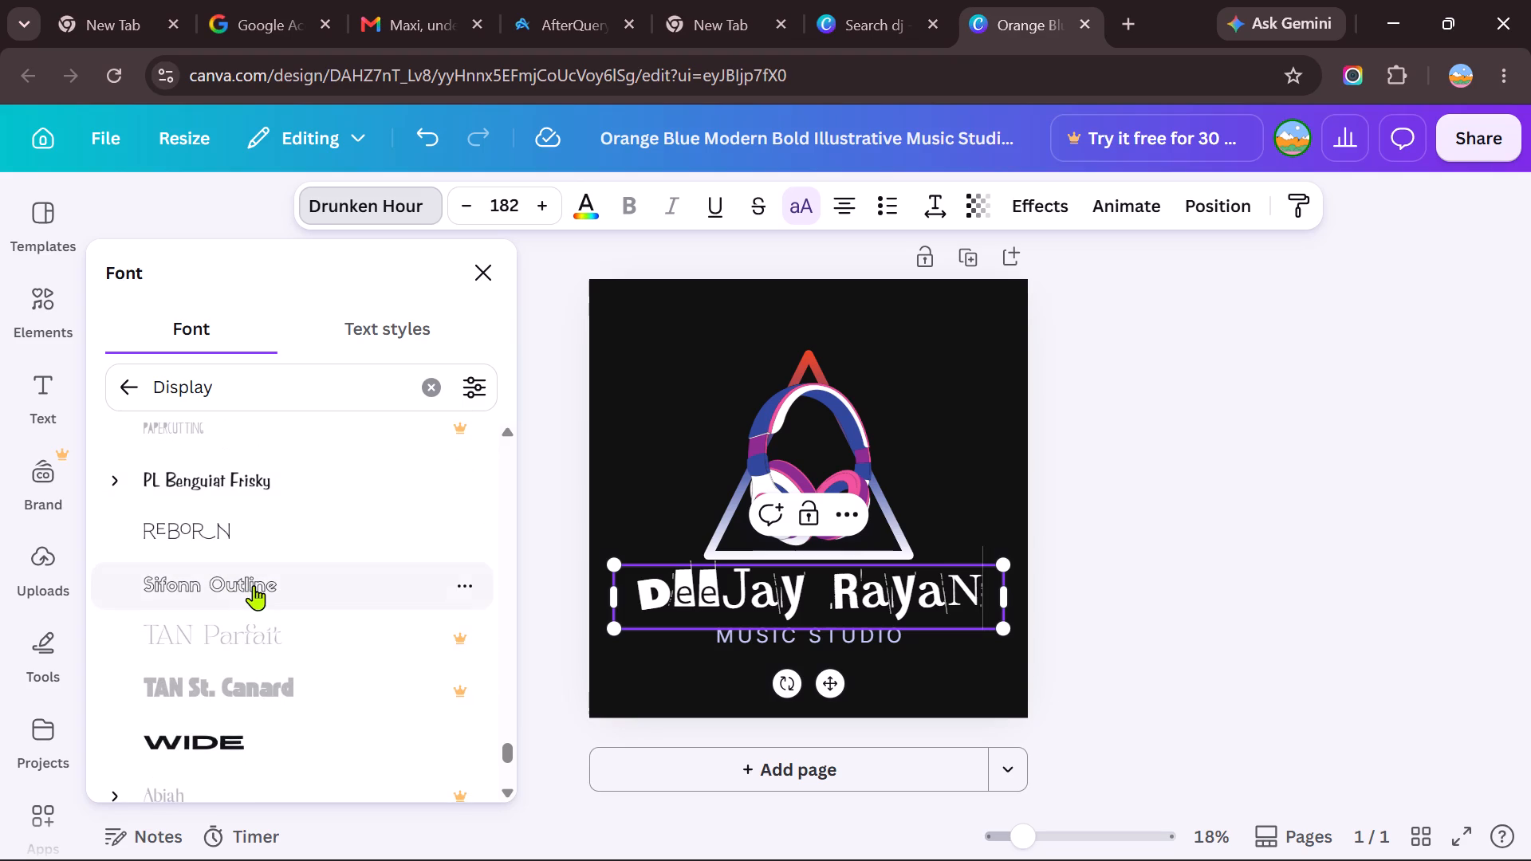
left_click(254, 585)
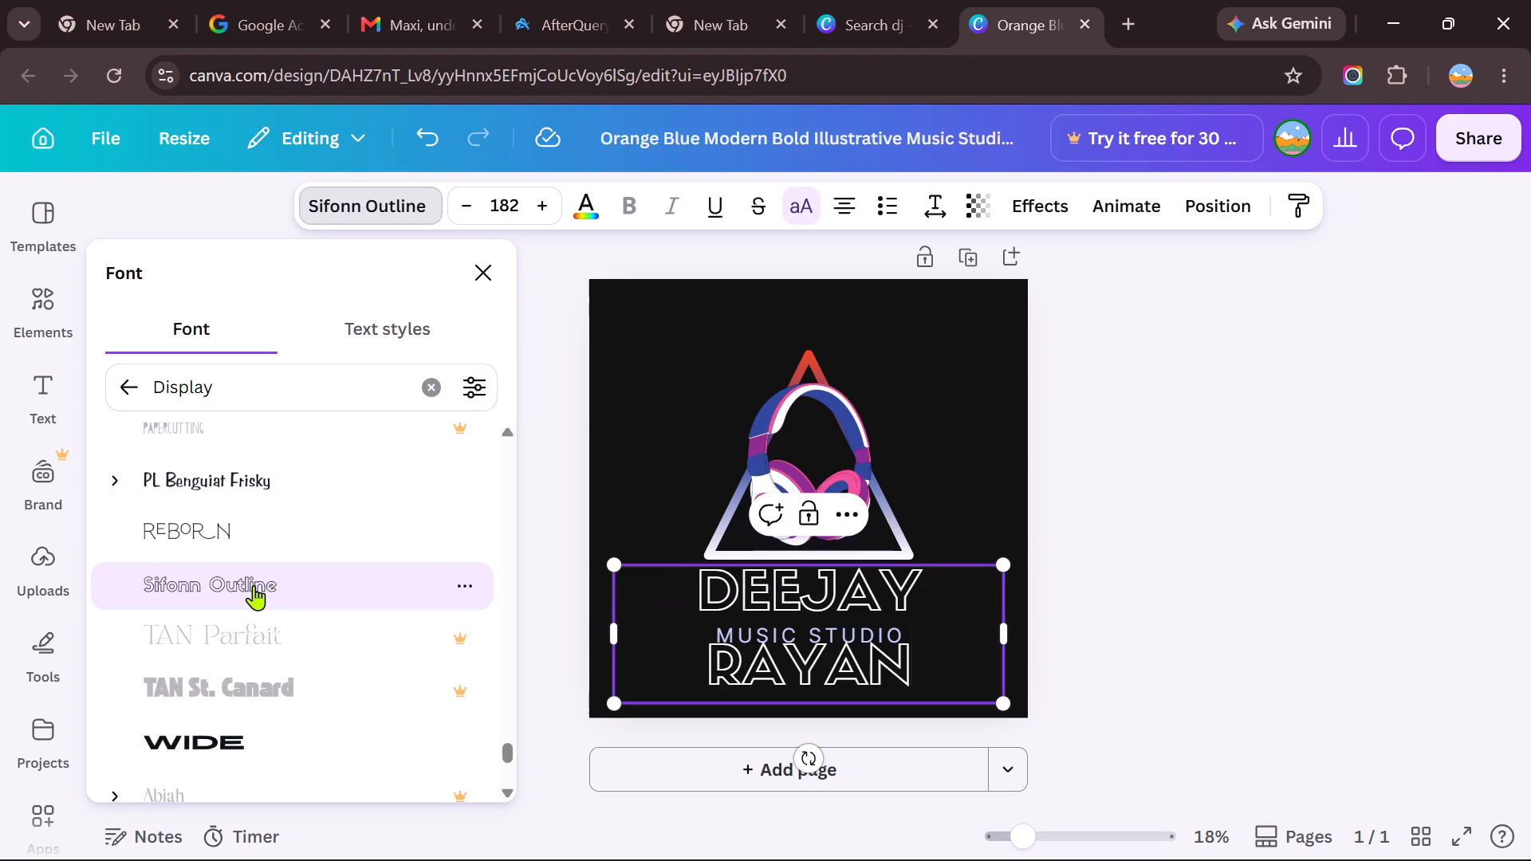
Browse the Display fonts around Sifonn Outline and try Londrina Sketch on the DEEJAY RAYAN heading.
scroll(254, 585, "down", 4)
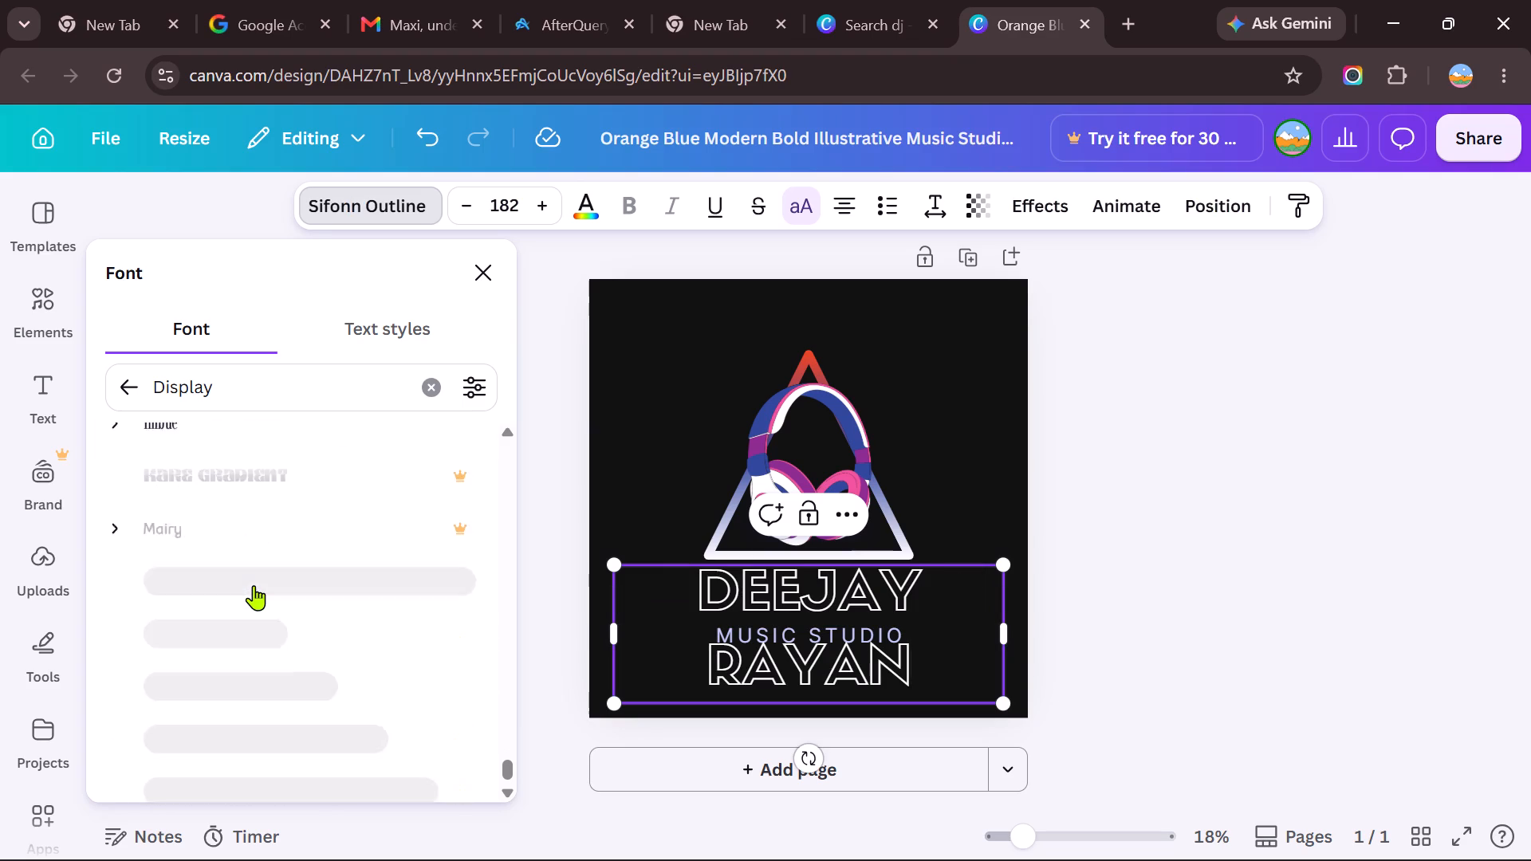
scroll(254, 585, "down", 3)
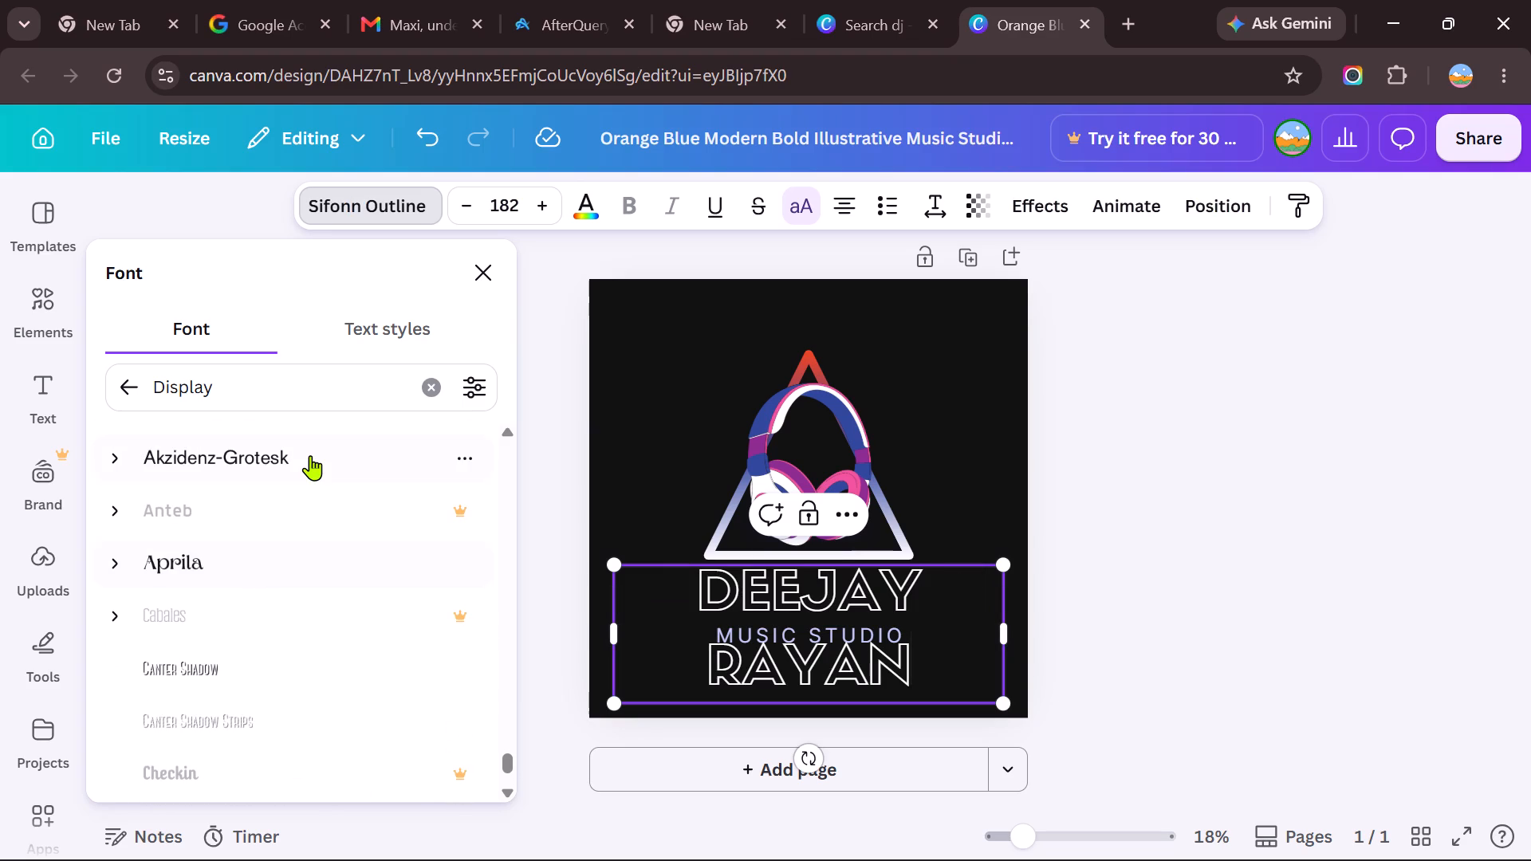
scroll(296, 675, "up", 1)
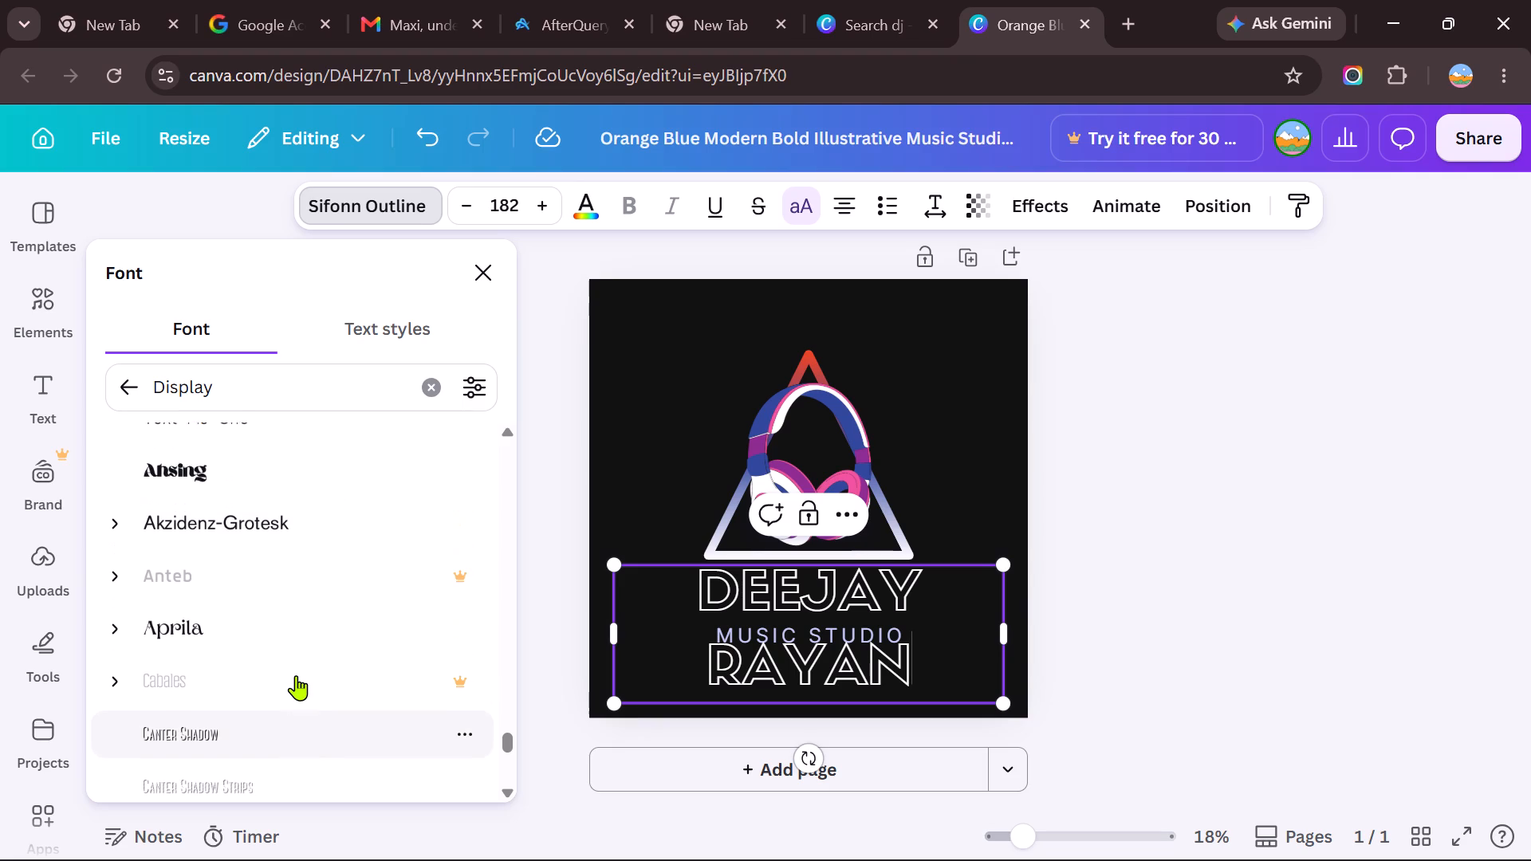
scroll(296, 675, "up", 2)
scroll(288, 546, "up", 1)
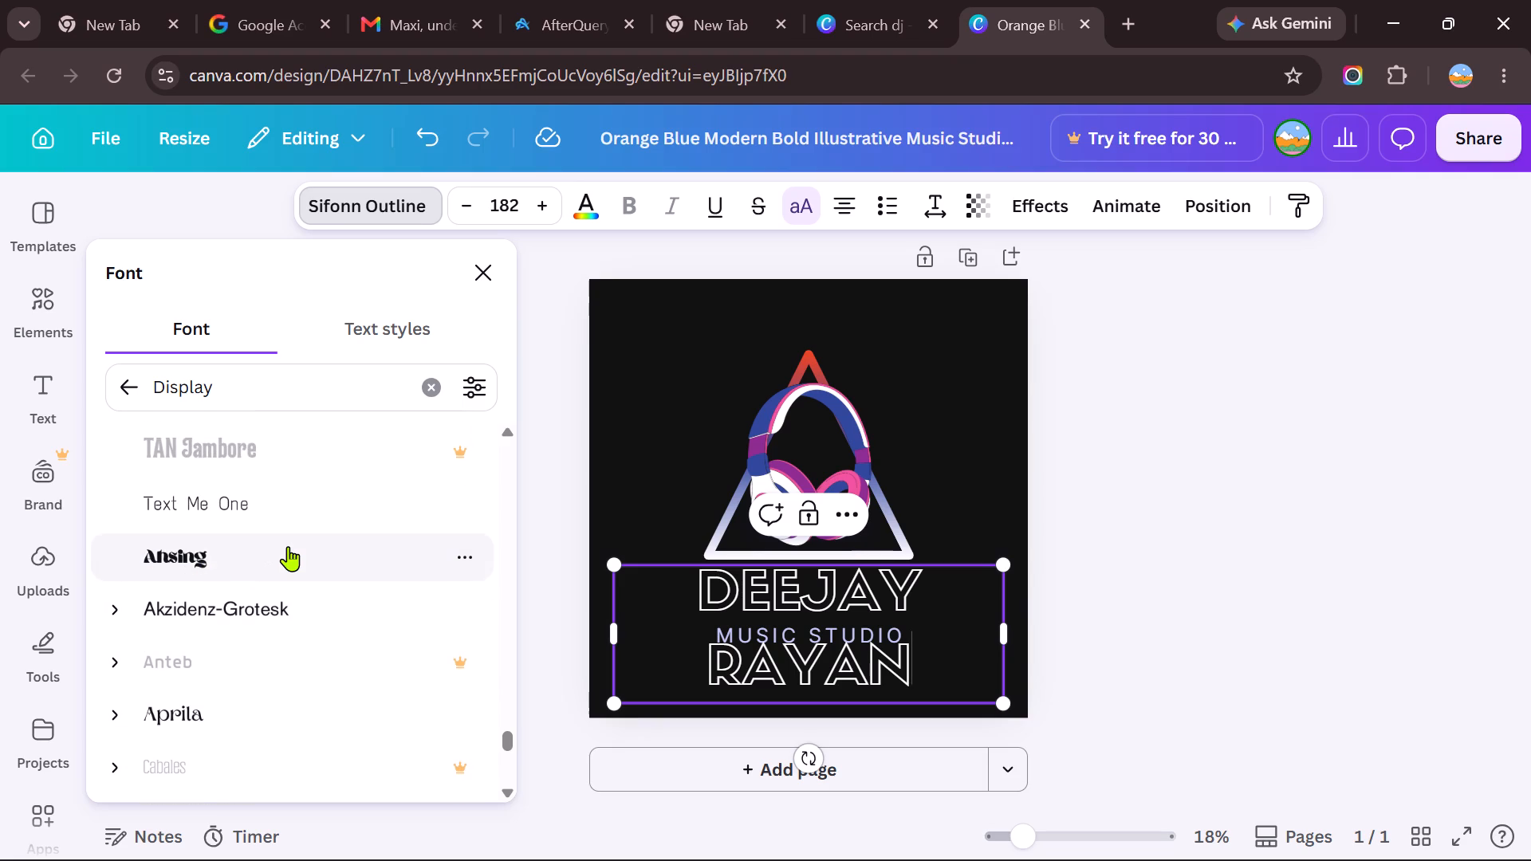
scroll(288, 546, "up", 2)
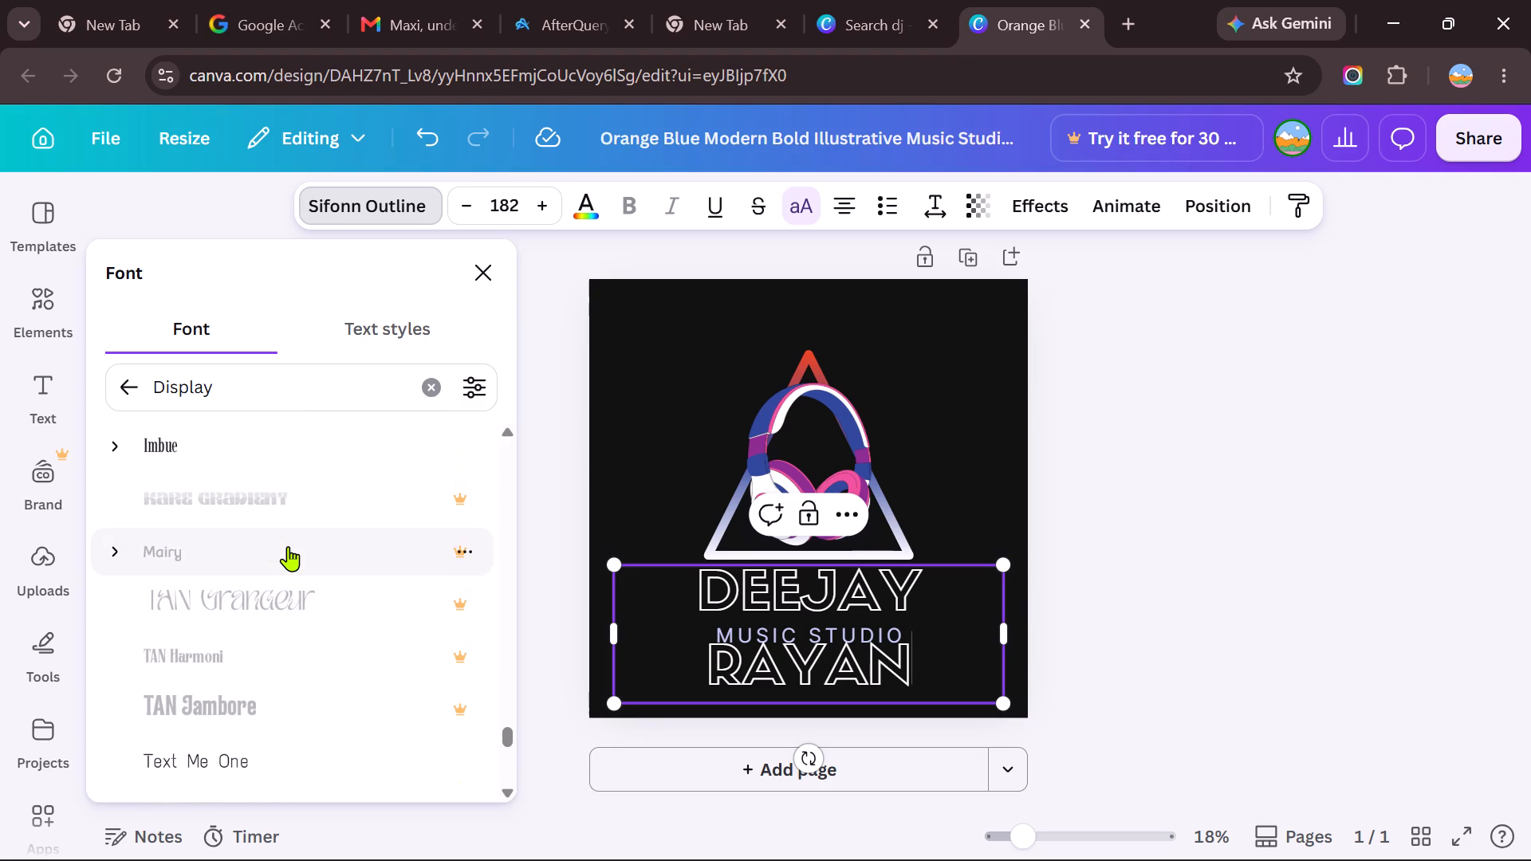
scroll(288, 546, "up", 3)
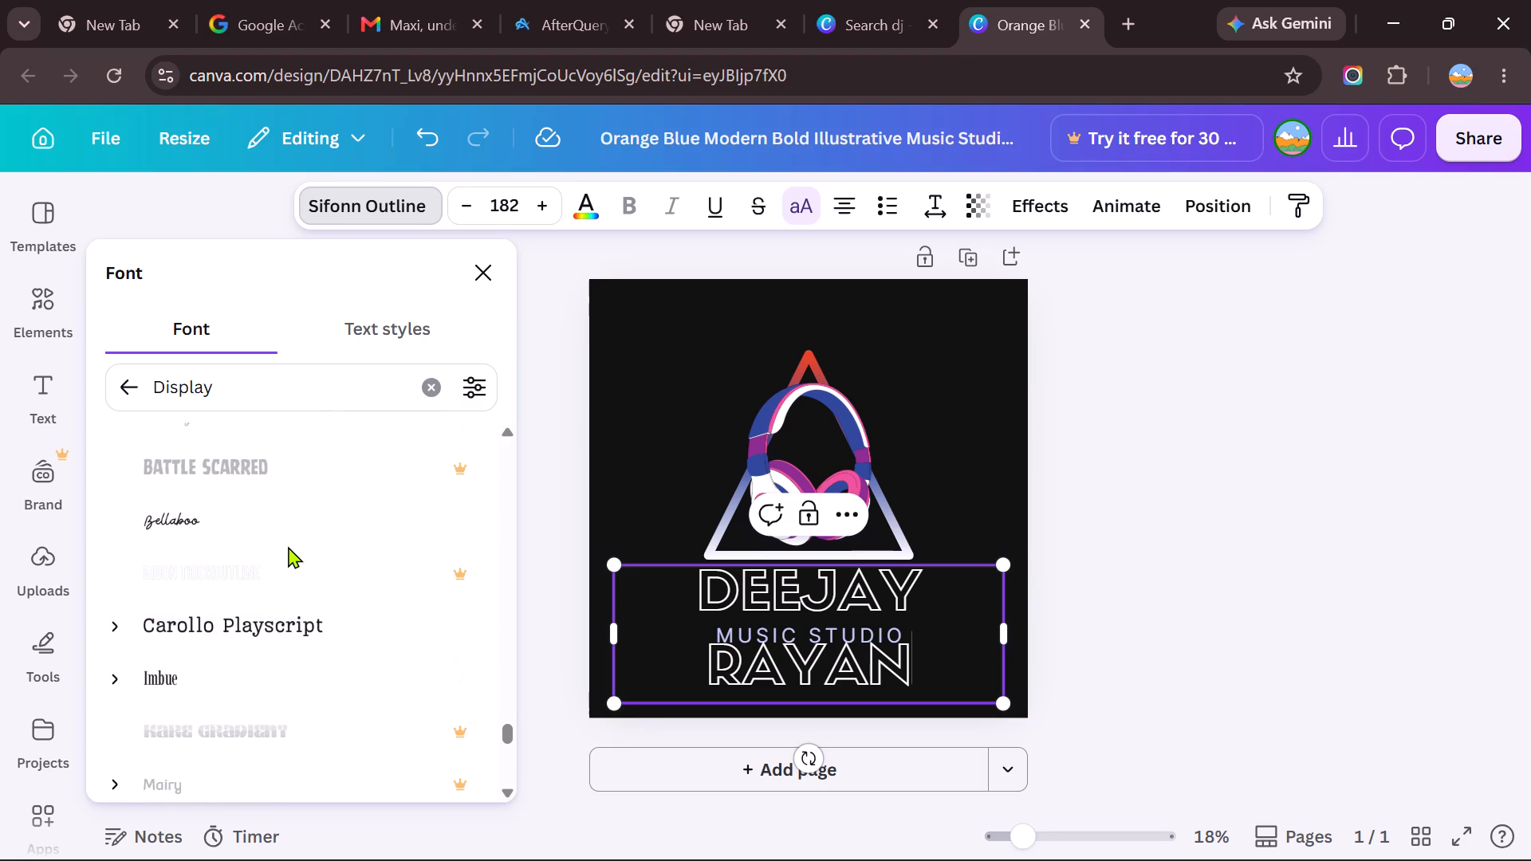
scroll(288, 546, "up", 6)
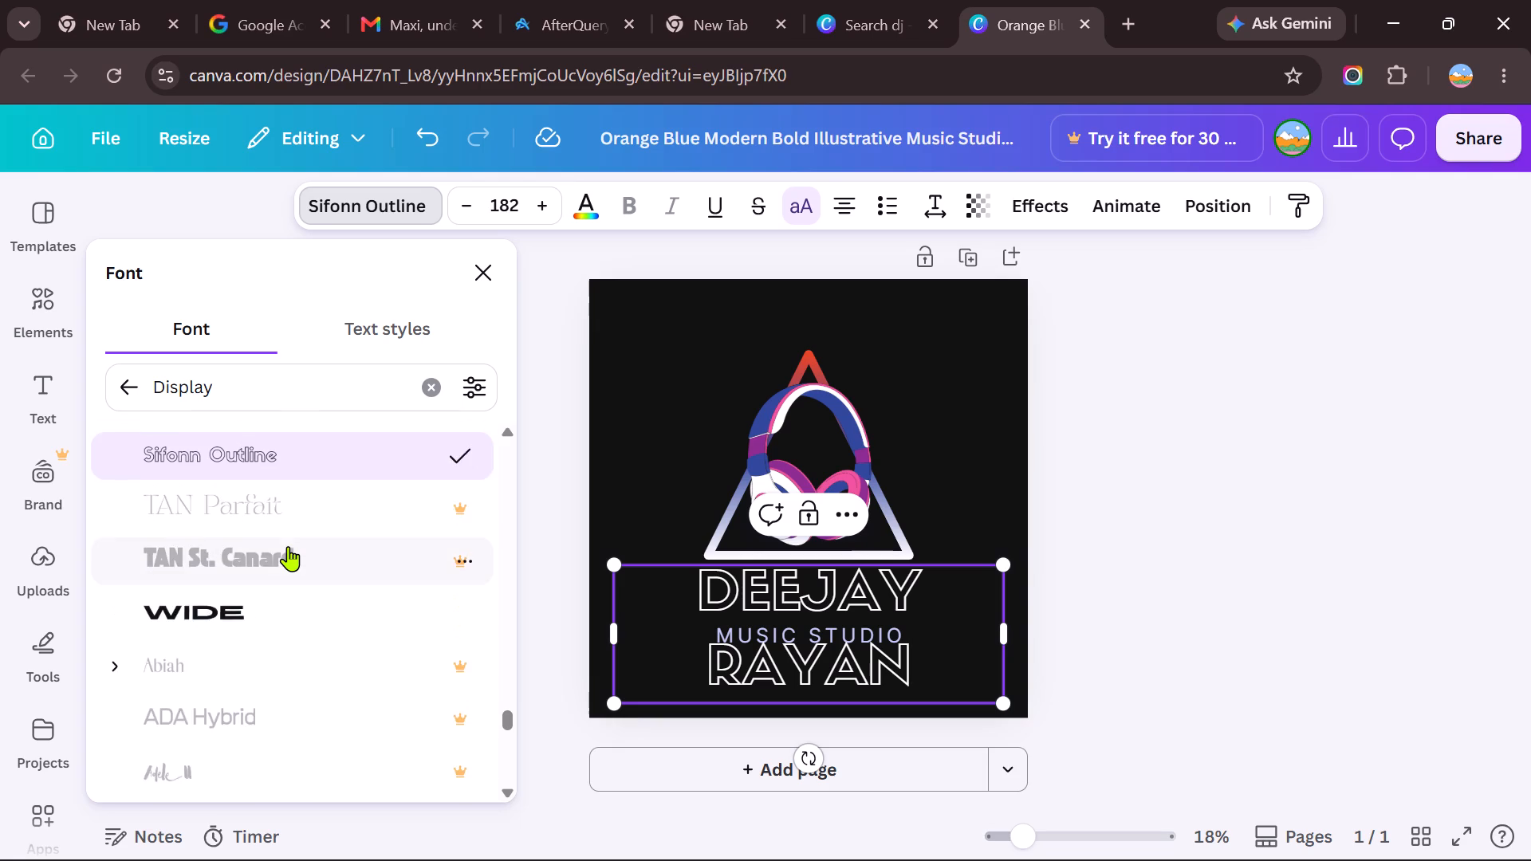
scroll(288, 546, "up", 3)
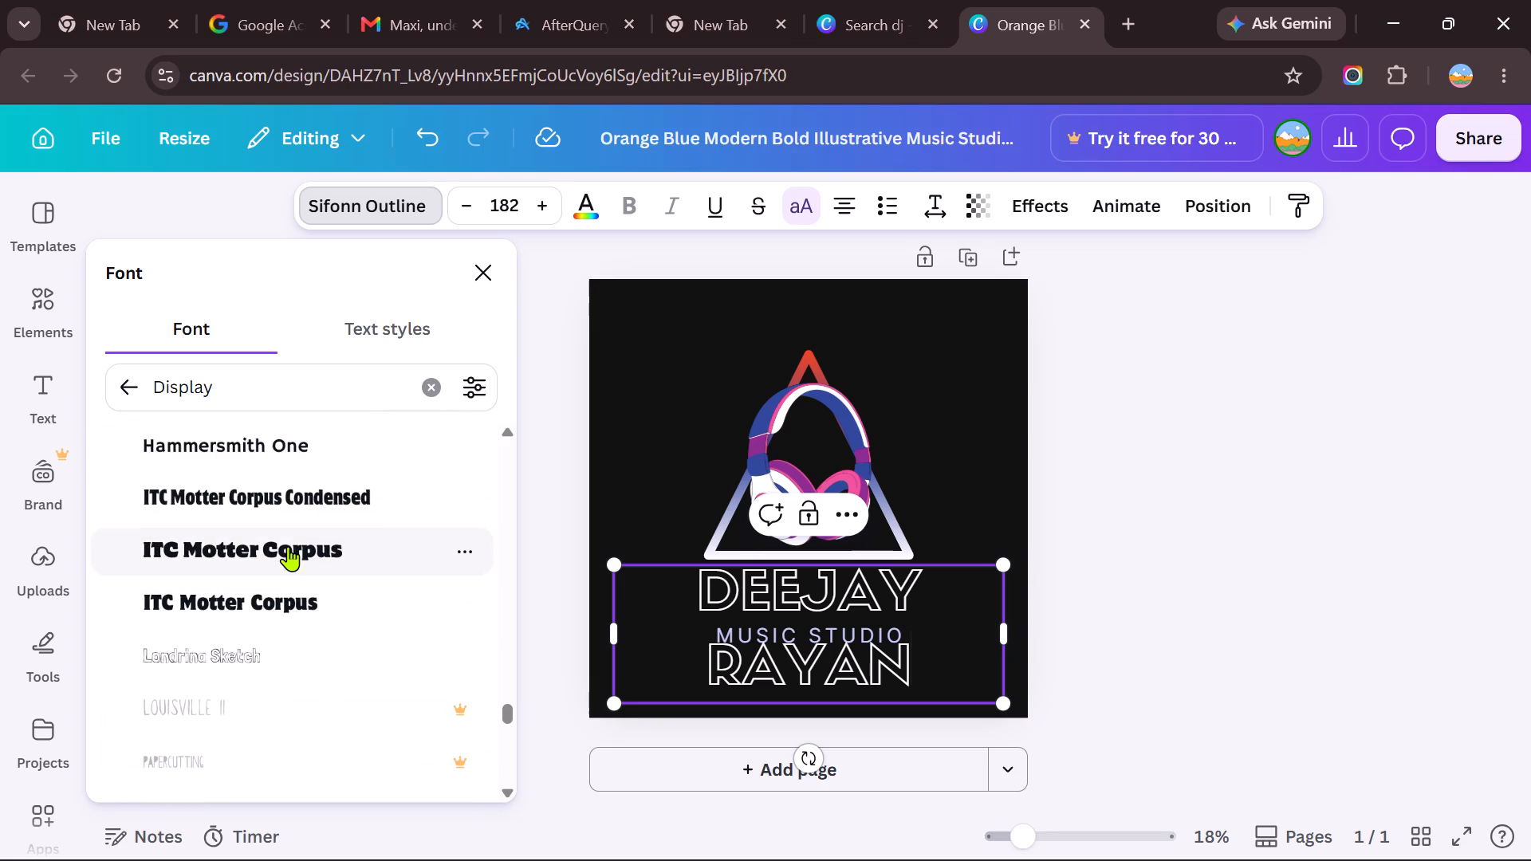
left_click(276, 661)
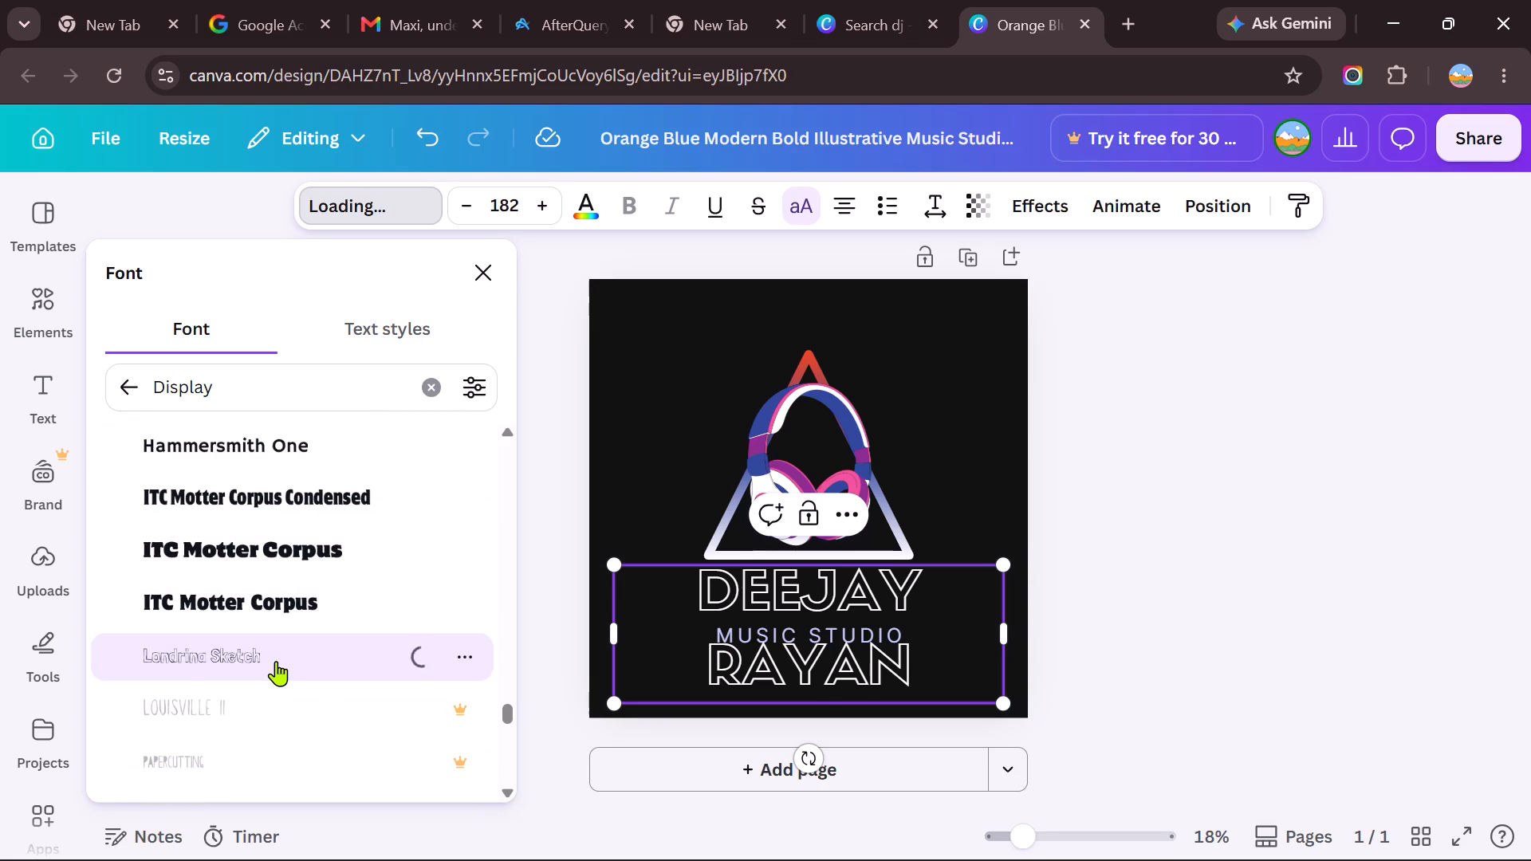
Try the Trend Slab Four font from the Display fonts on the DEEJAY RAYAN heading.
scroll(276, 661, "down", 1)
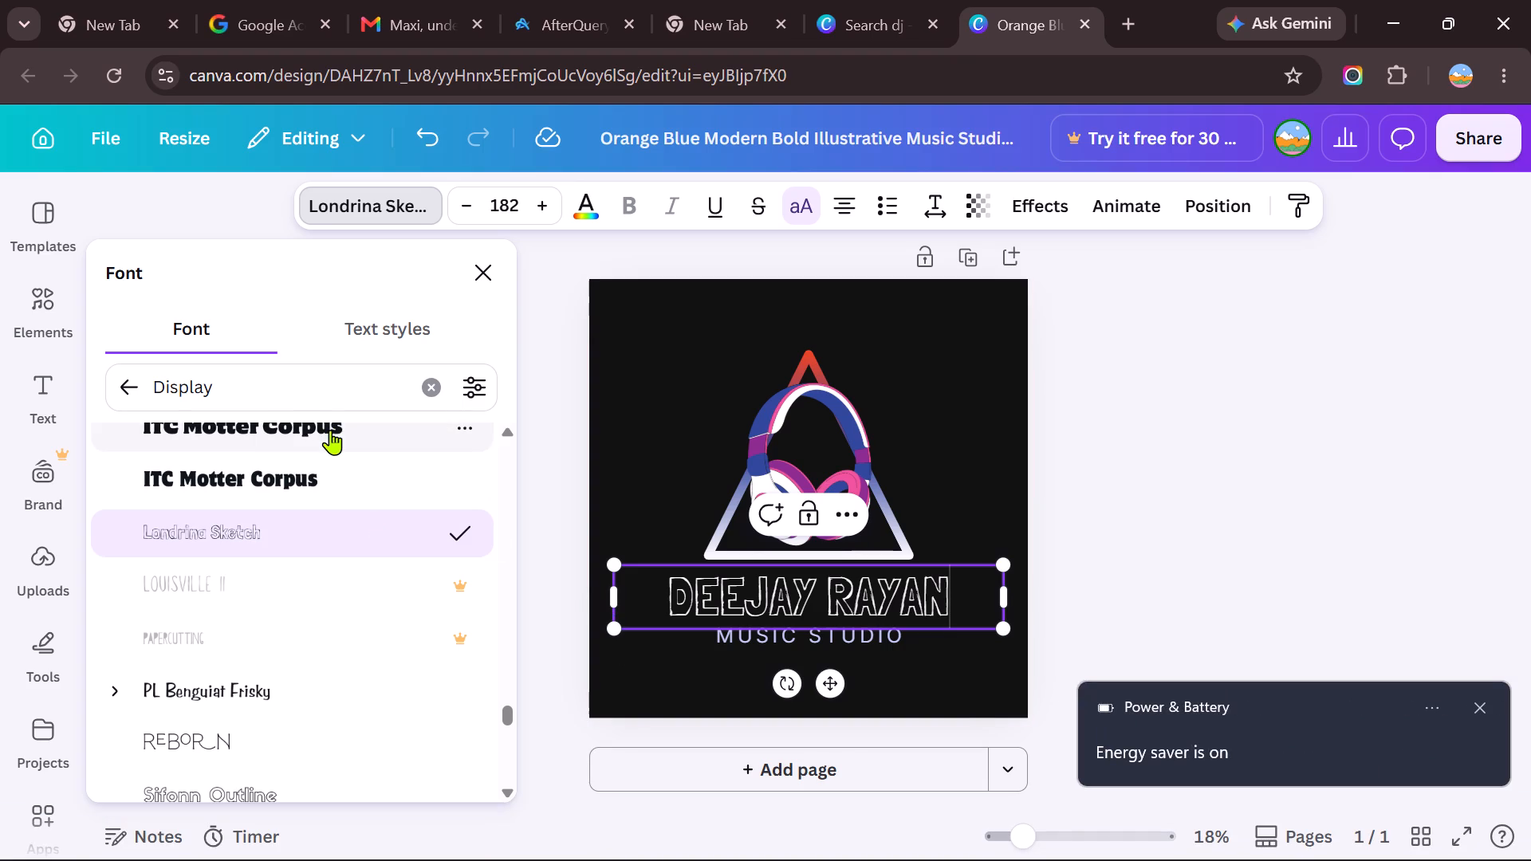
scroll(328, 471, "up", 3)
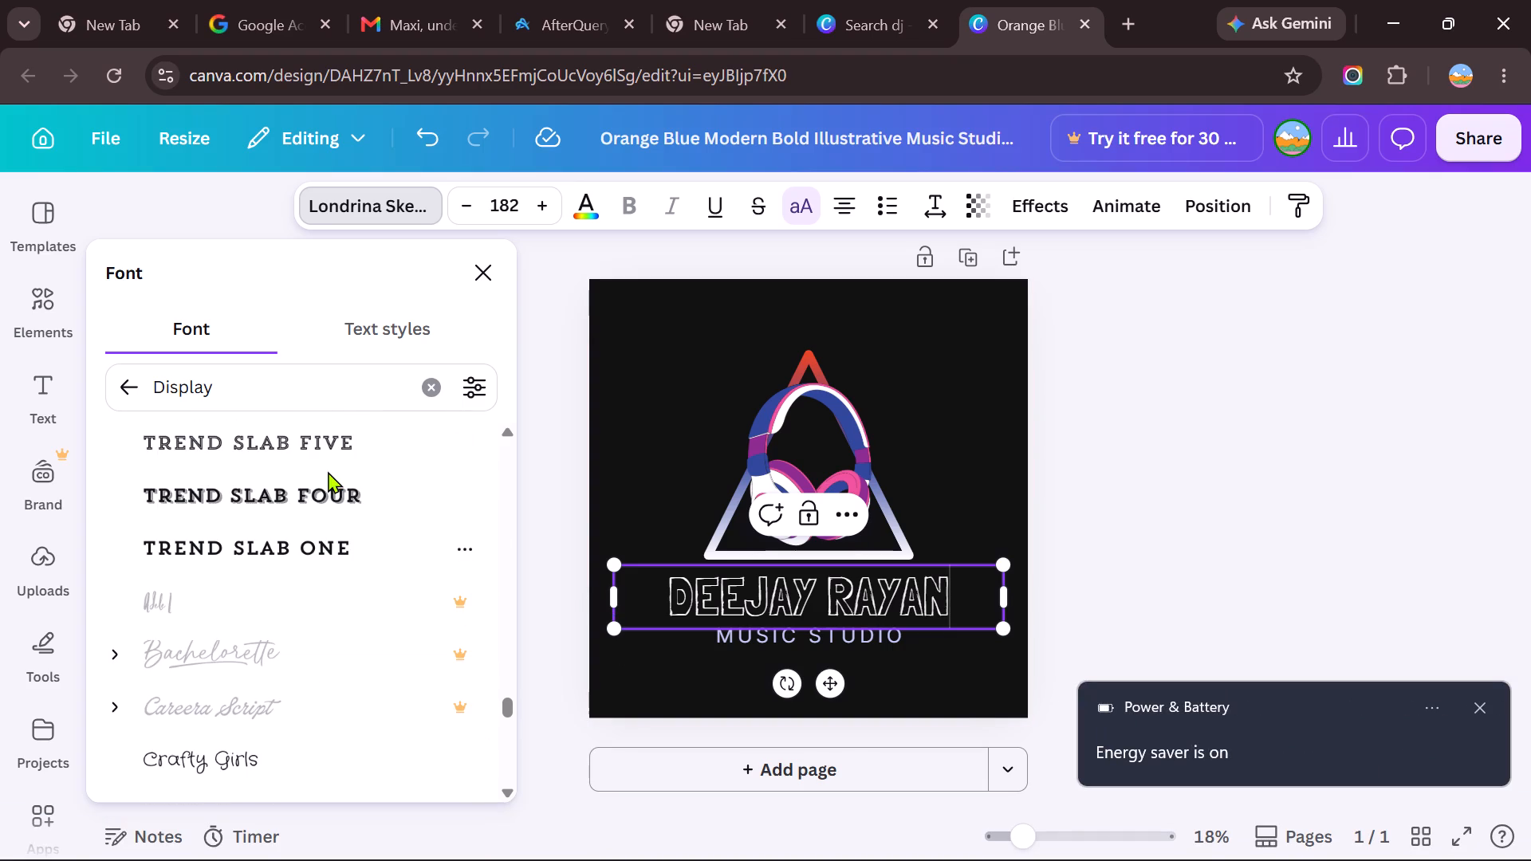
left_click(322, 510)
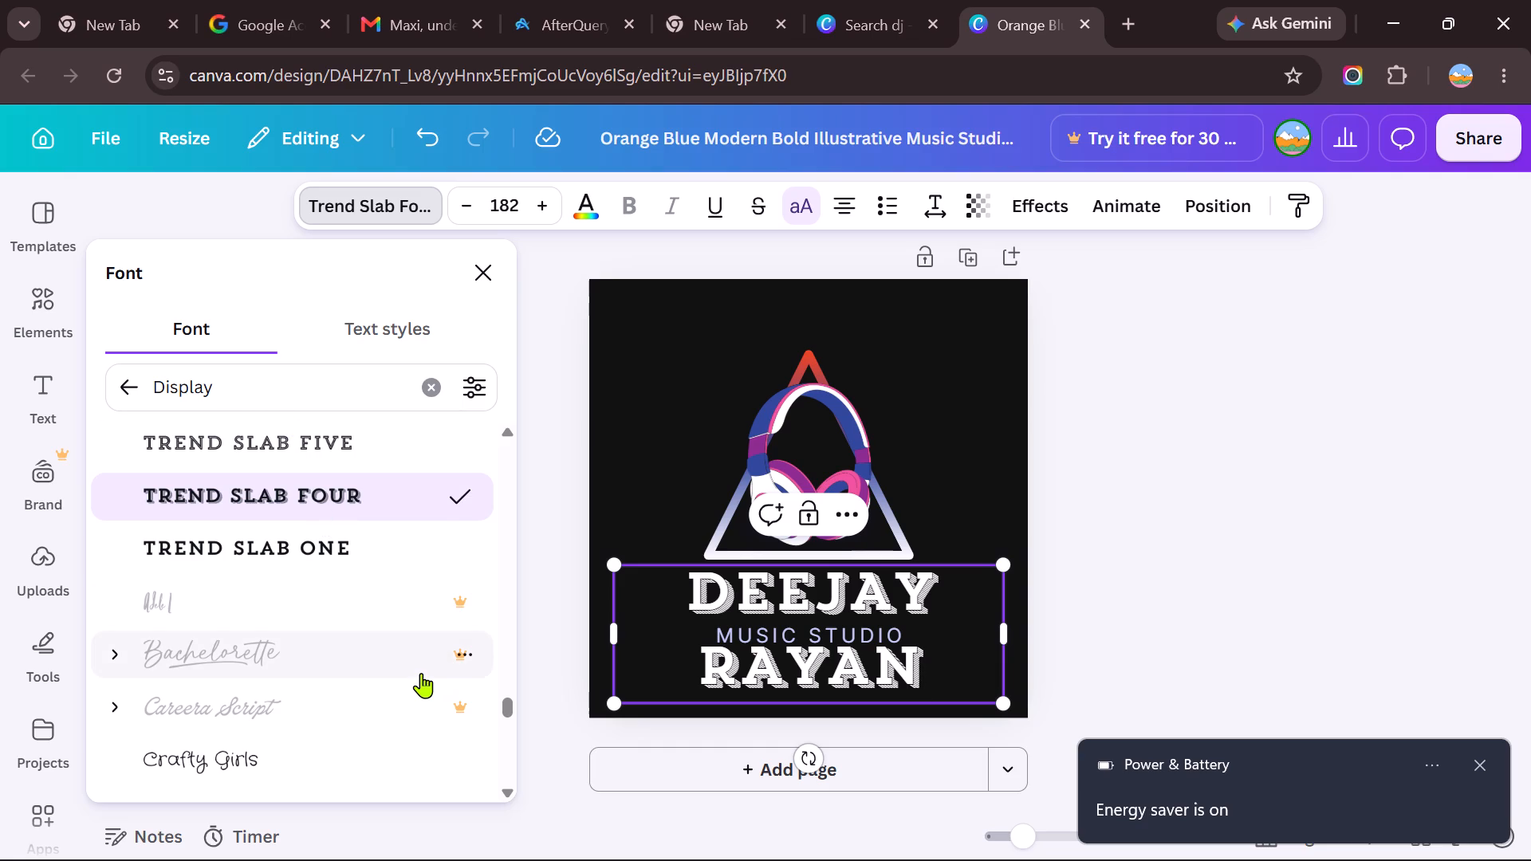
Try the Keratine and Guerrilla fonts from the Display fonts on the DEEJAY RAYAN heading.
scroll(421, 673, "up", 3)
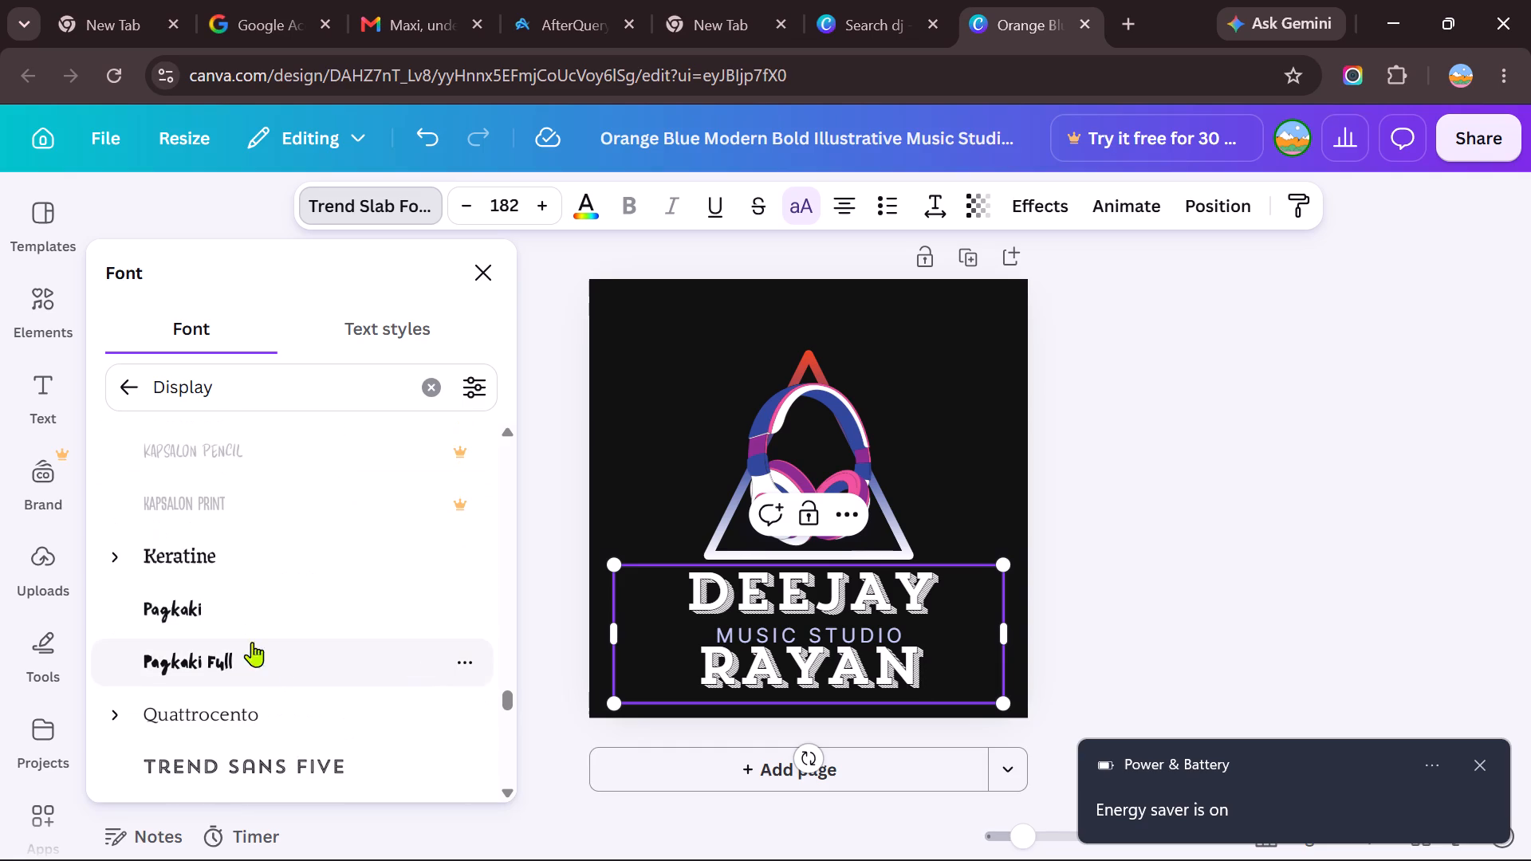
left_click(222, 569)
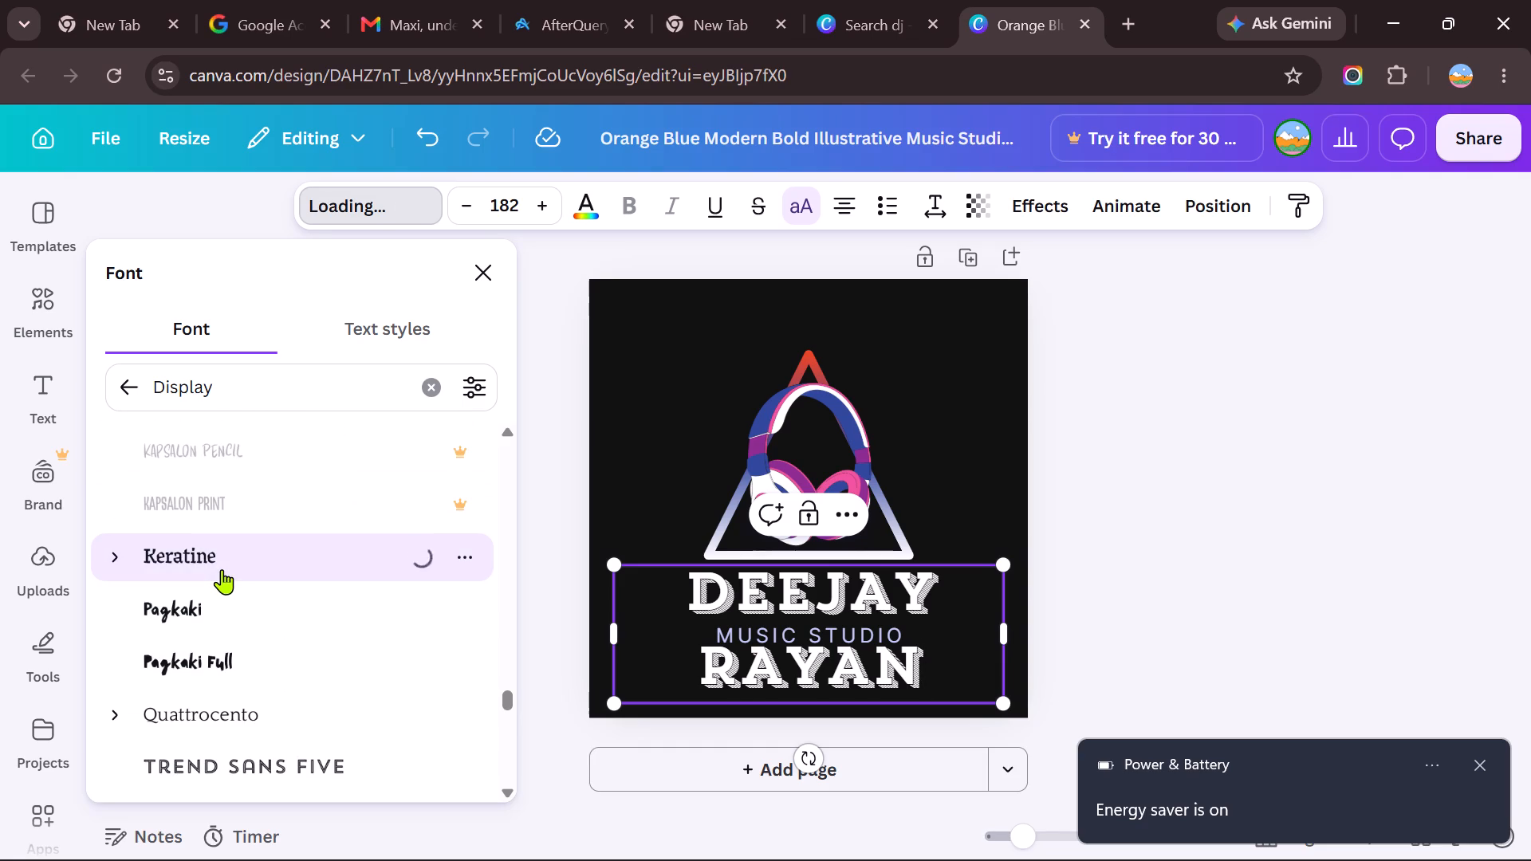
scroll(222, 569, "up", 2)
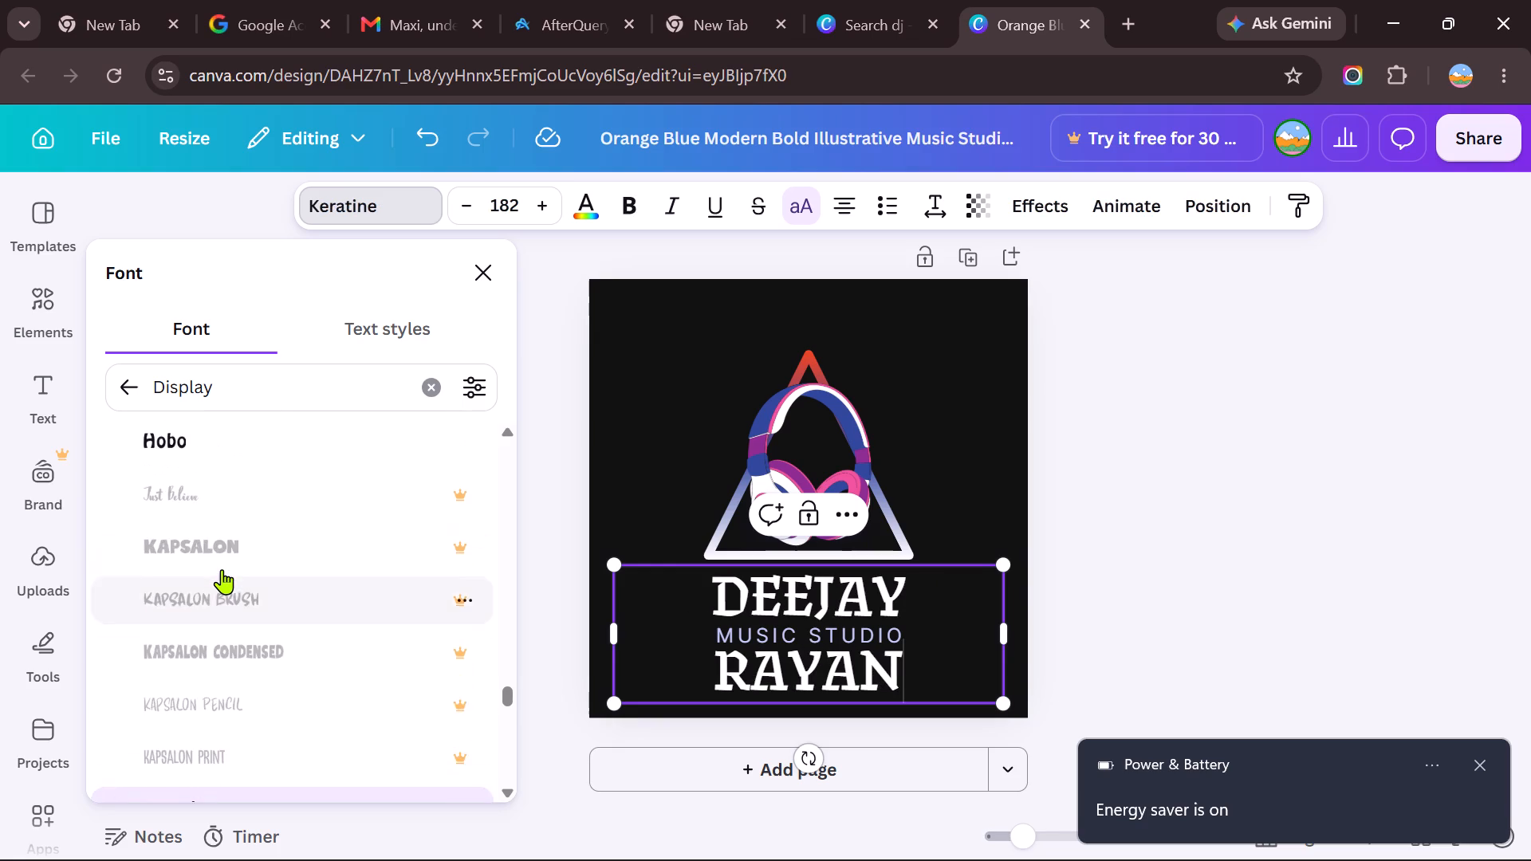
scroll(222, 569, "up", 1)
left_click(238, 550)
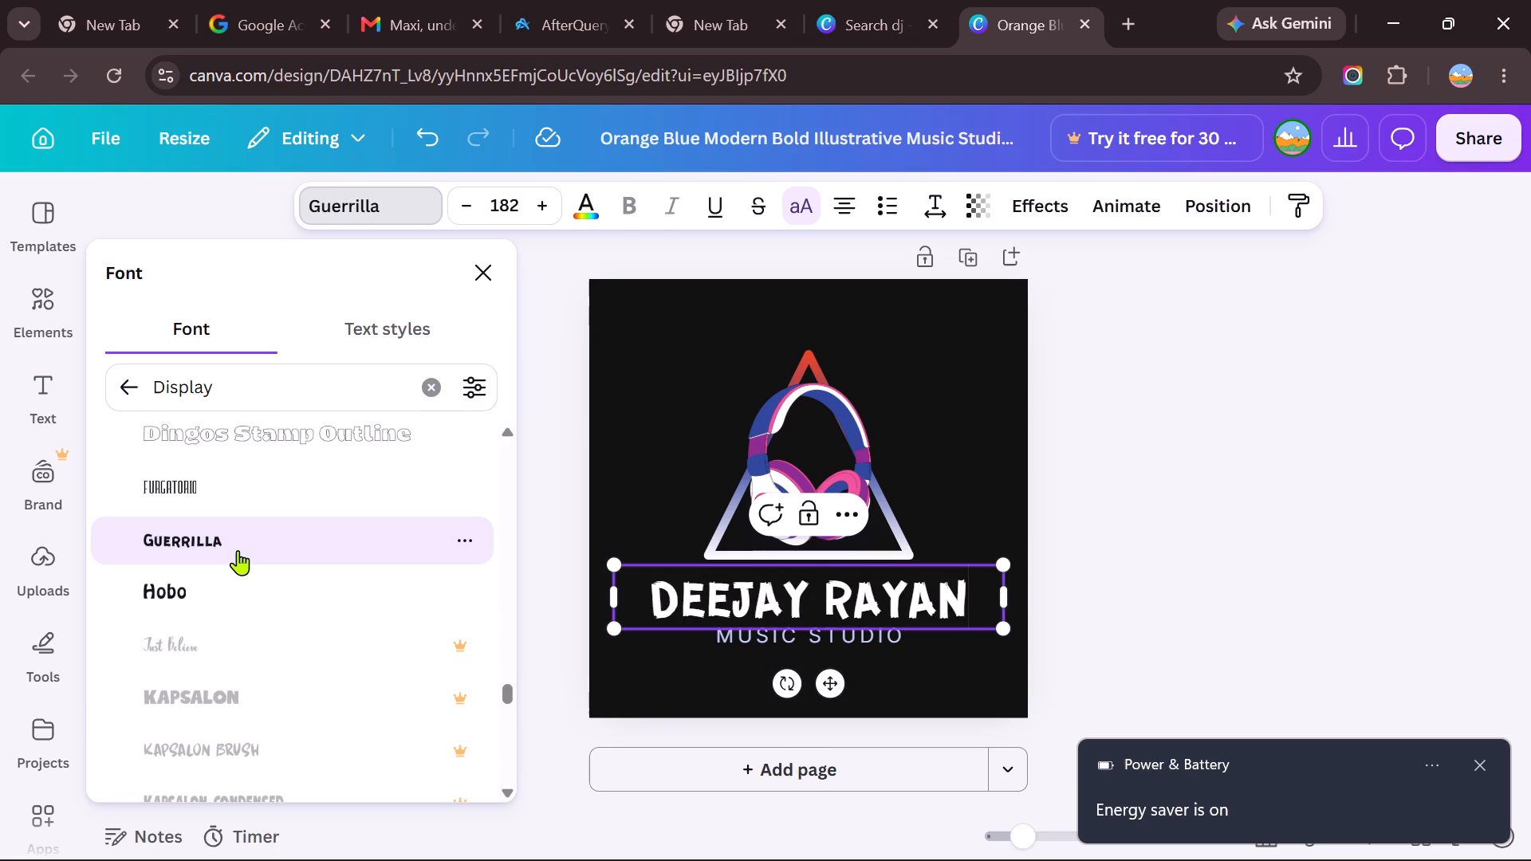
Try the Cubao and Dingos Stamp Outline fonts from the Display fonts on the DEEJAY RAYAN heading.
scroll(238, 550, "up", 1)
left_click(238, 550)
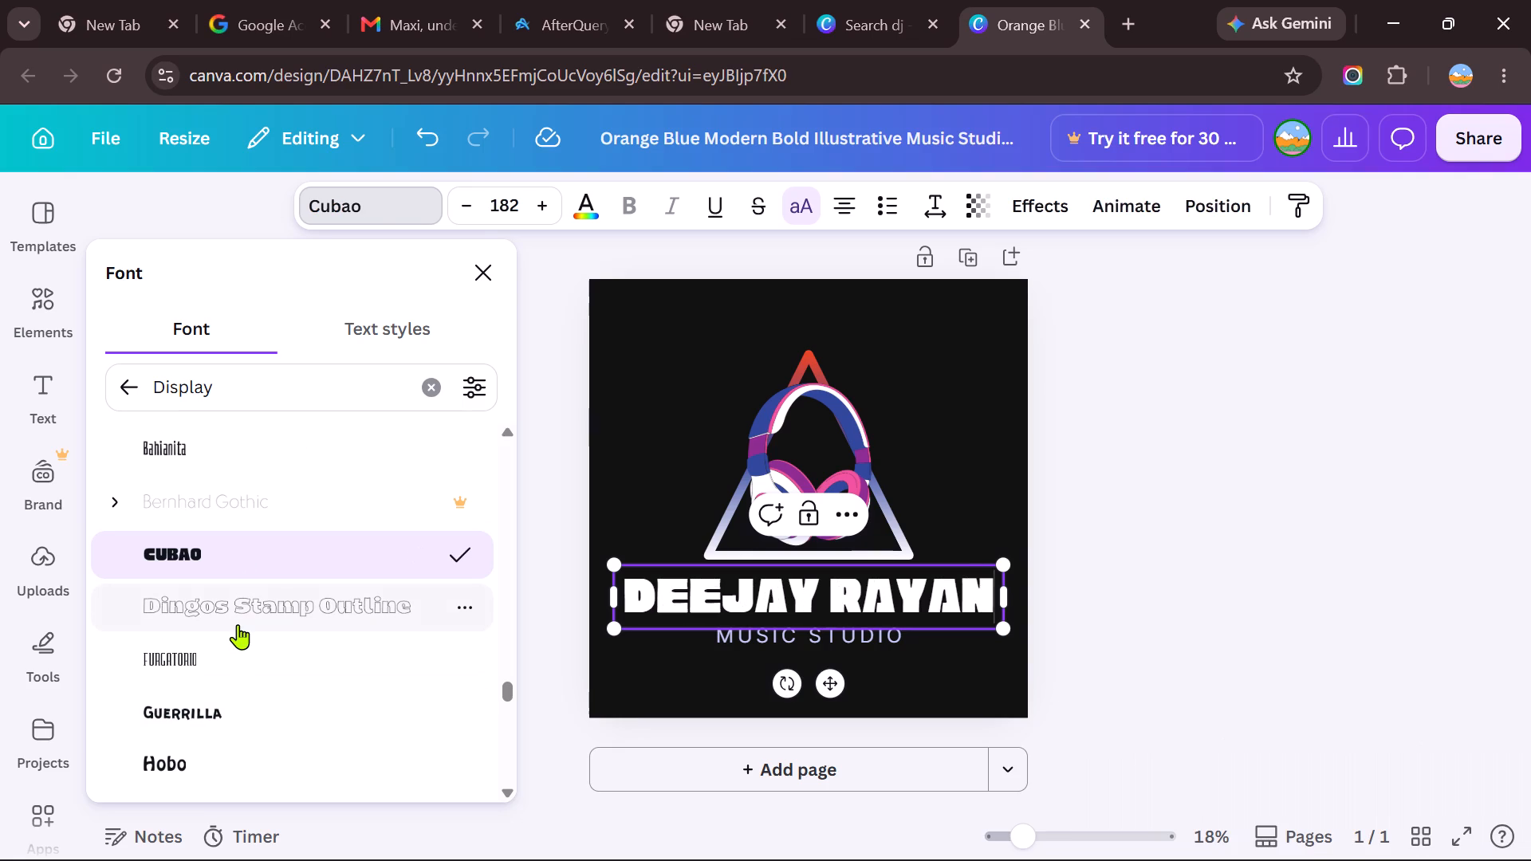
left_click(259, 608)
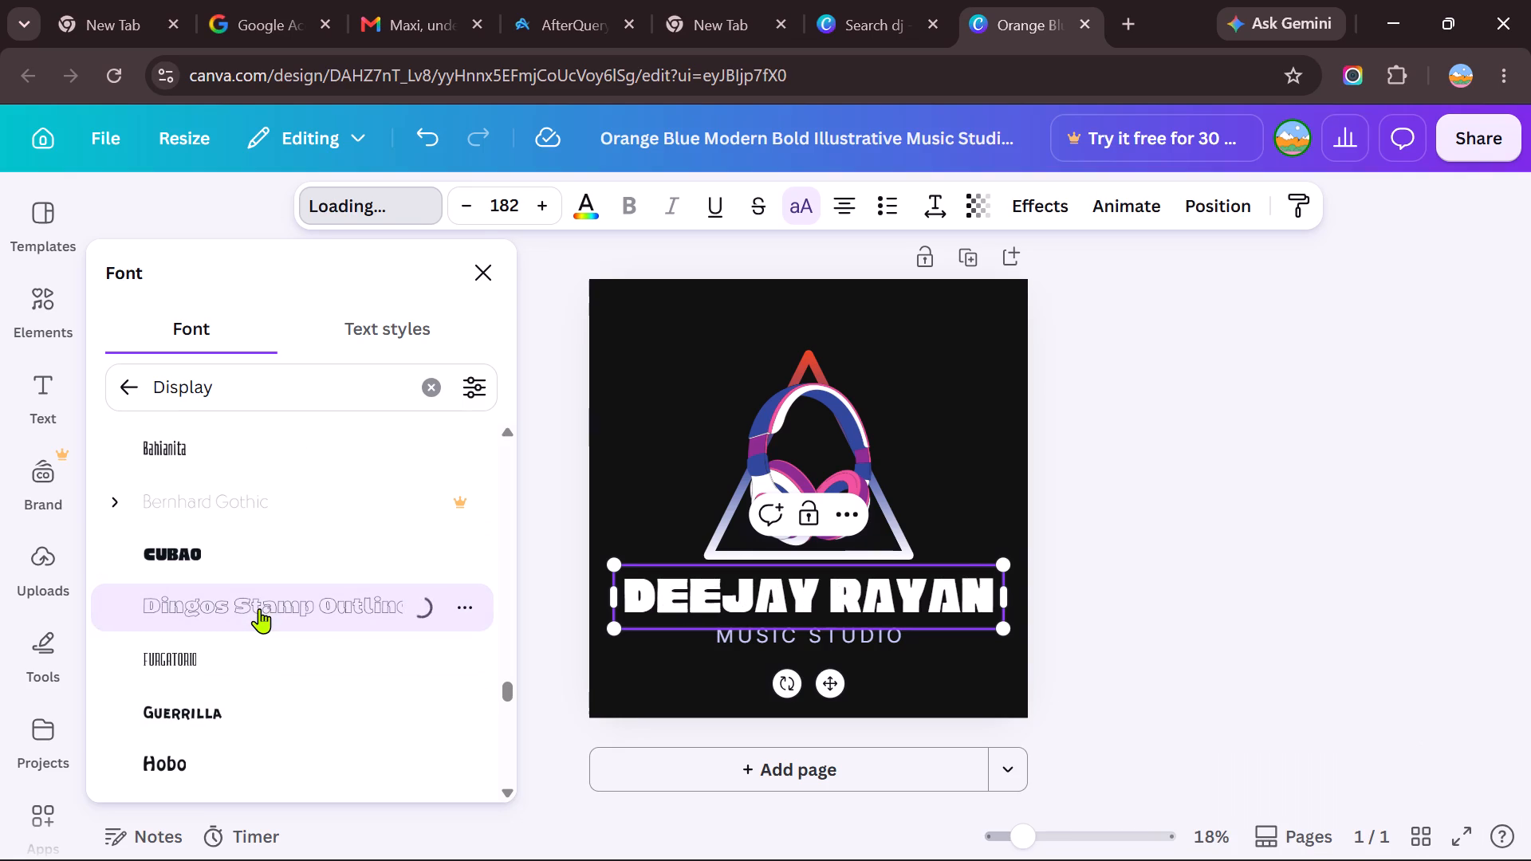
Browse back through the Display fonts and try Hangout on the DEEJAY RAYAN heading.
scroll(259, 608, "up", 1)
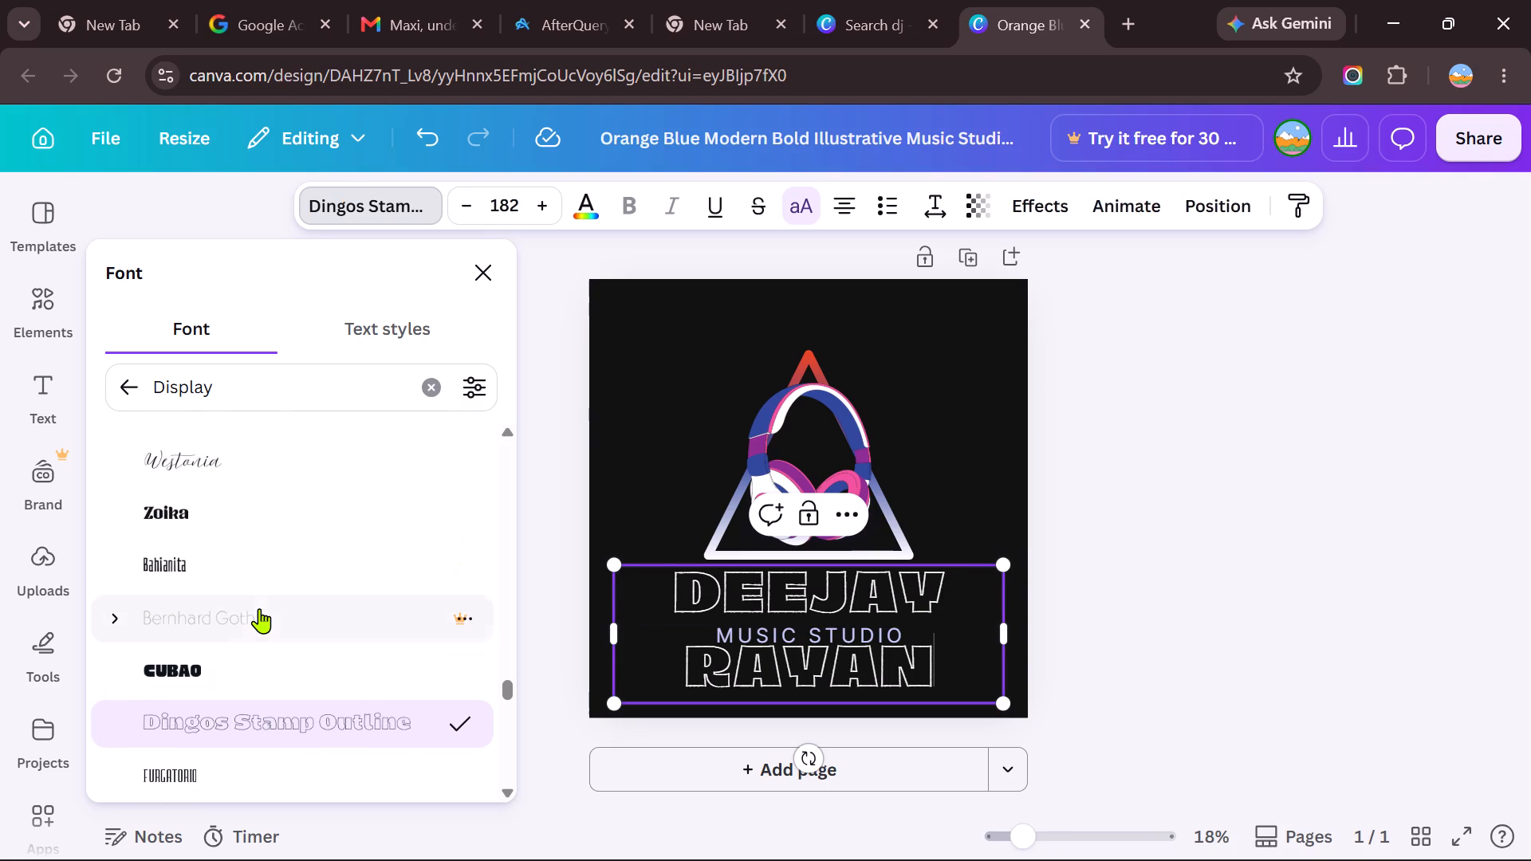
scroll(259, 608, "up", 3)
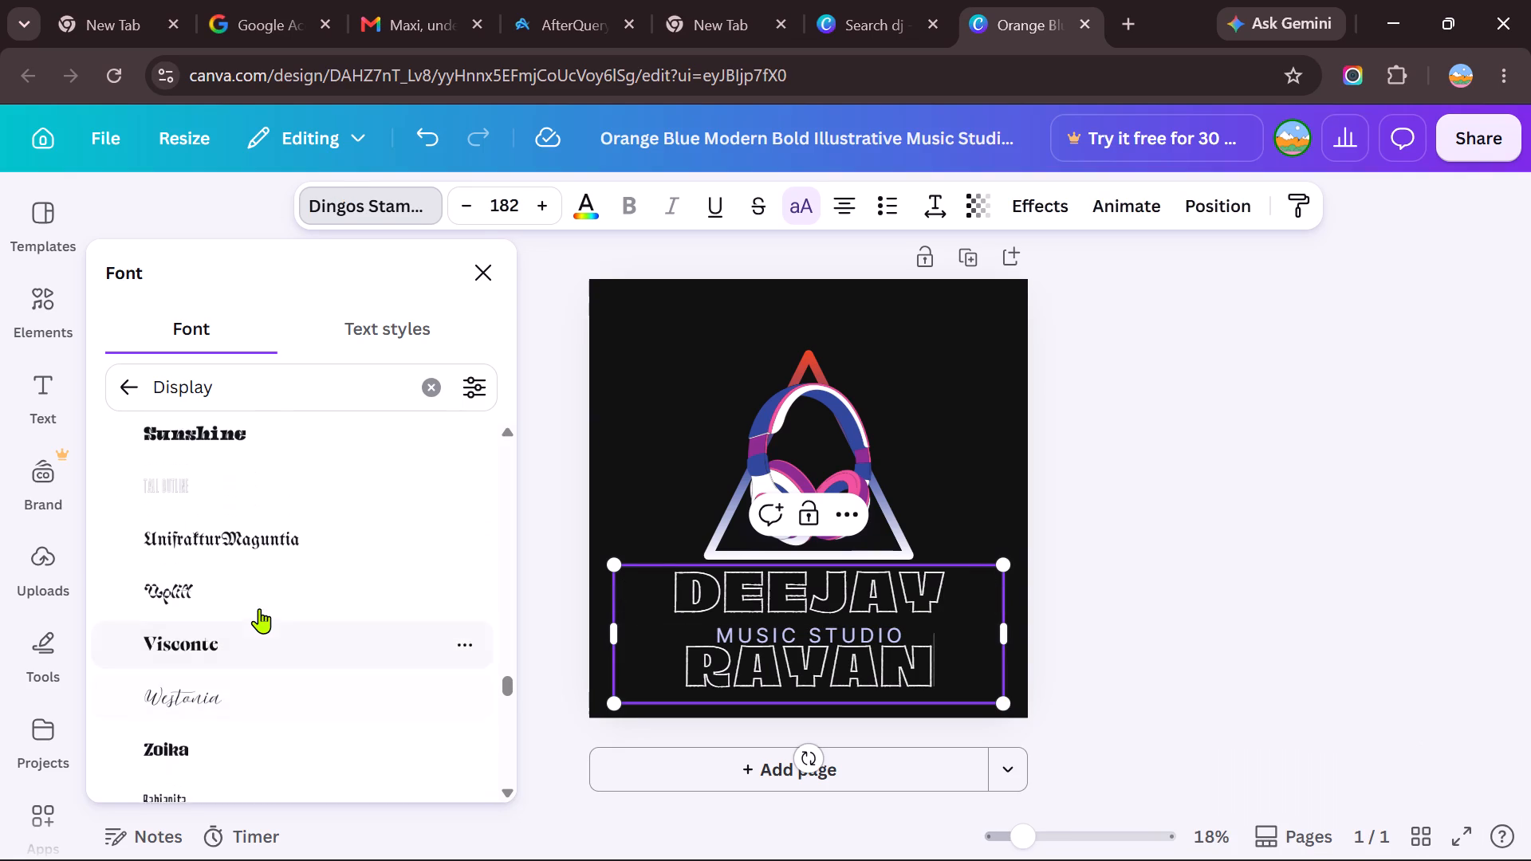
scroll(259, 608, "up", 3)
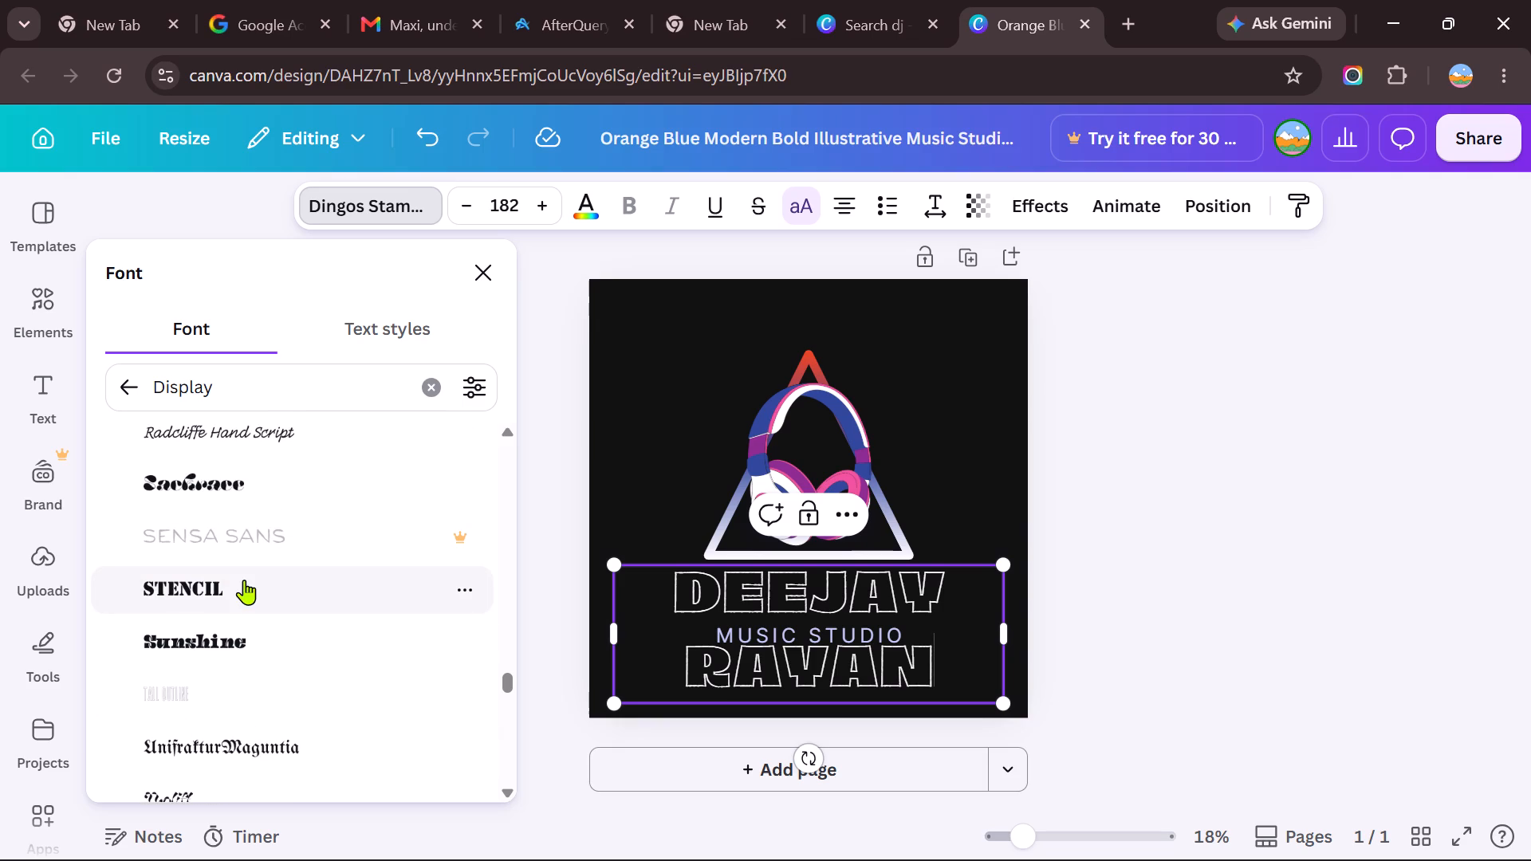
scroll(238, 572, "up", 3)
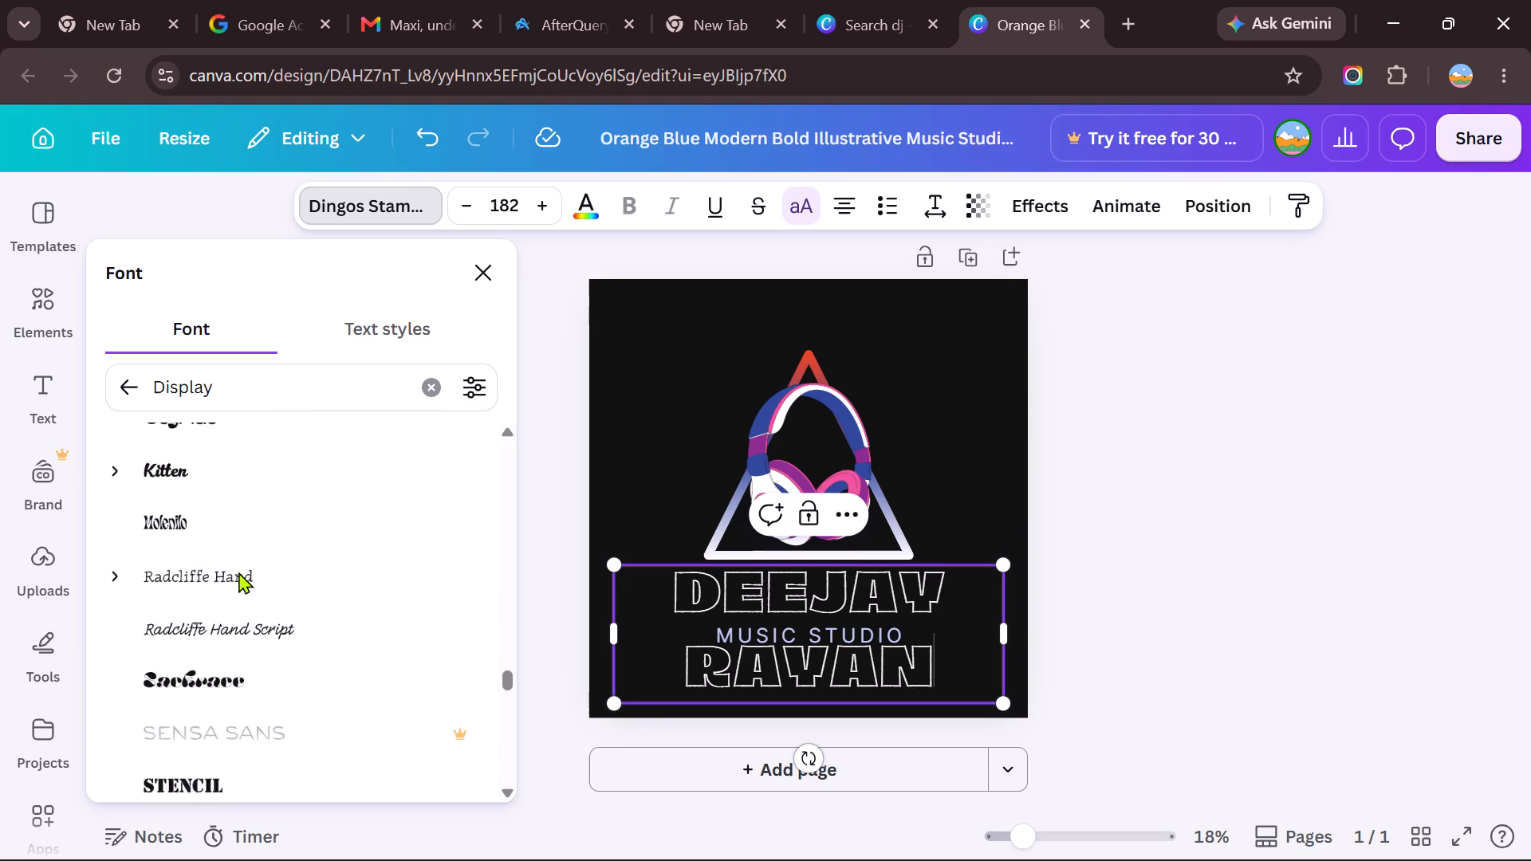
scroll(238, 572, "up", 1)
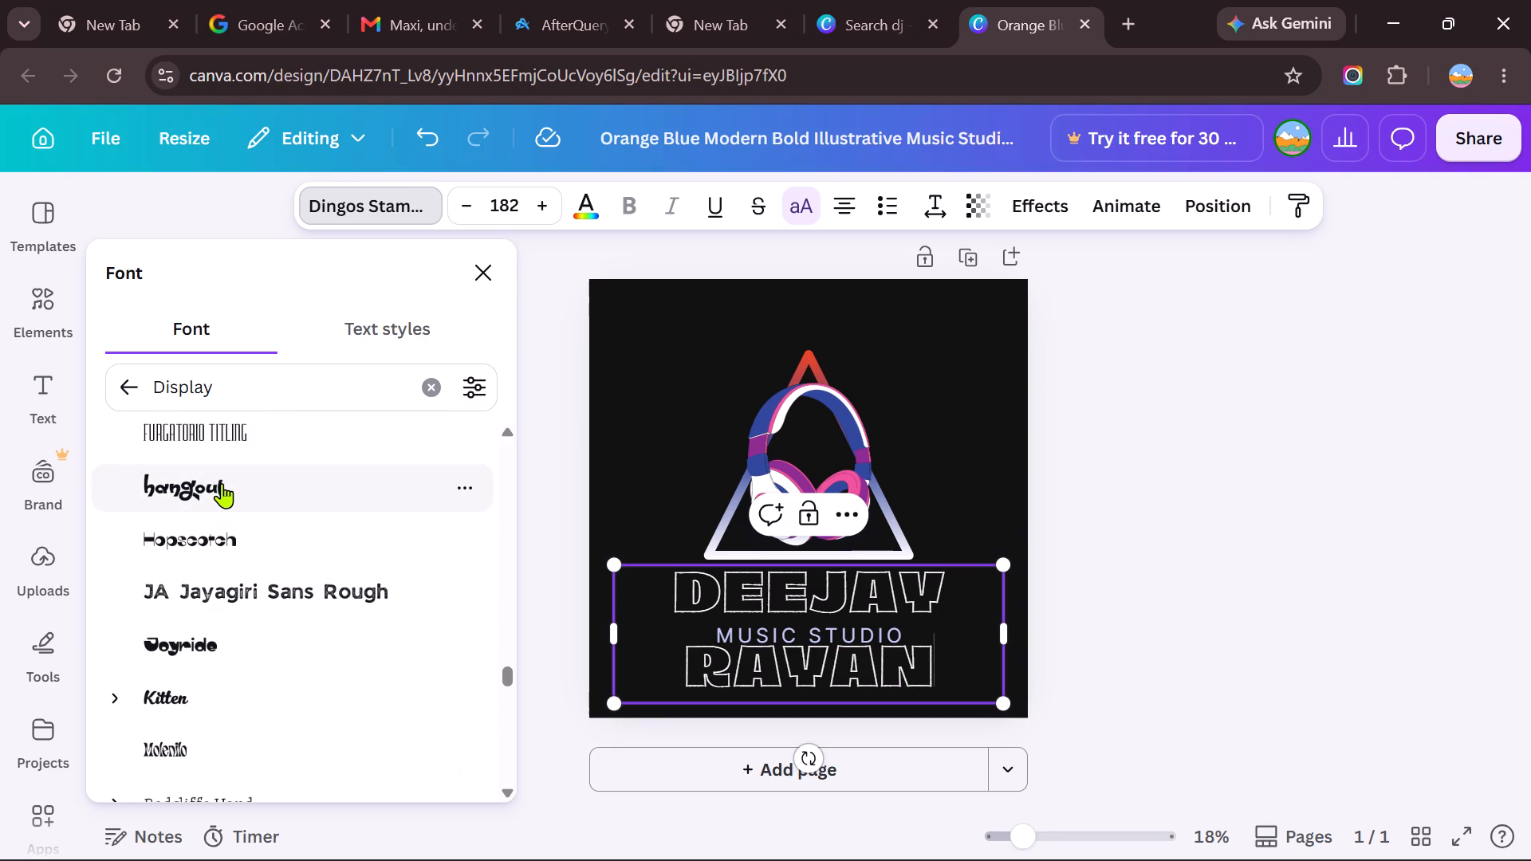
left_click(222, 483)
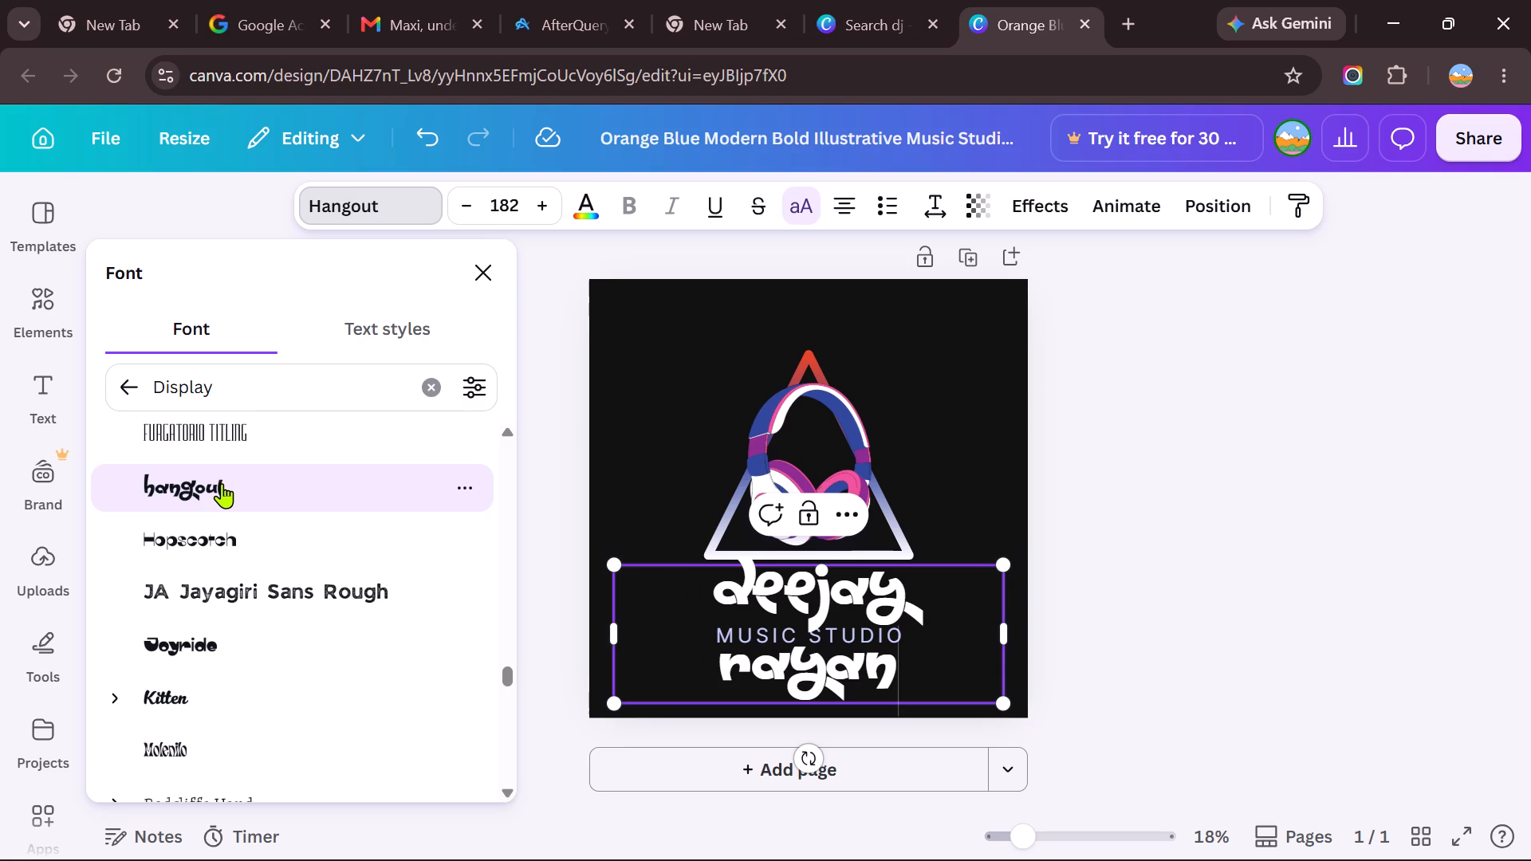
Browse back through the Display fonts and set the DEEJAY RAYAN heading's font to Brasika.
scroll(222, 483, "up", 1)
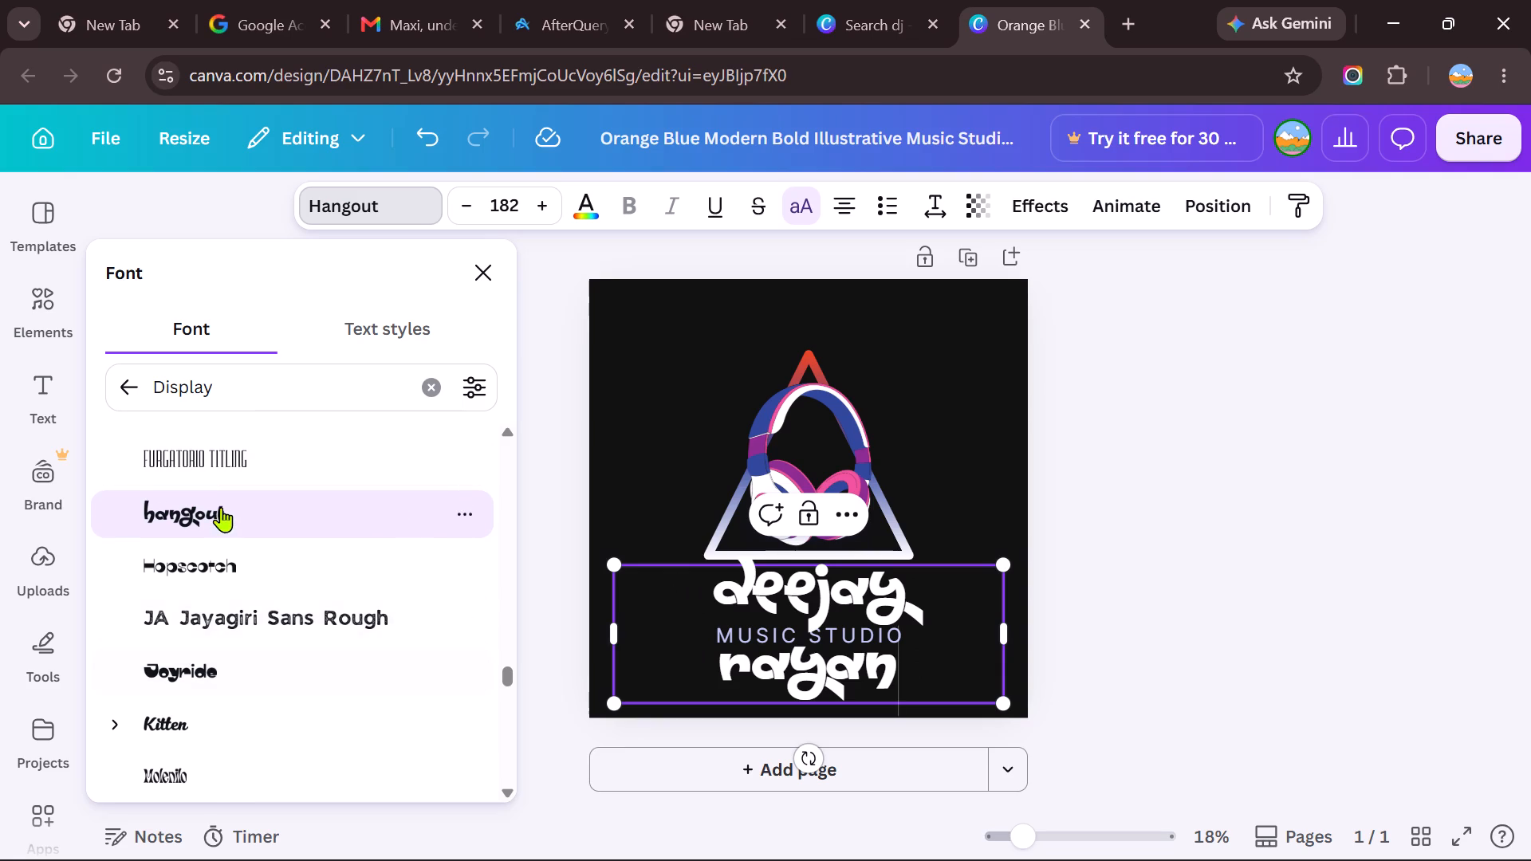
scroll(221, 507, "up", 3)
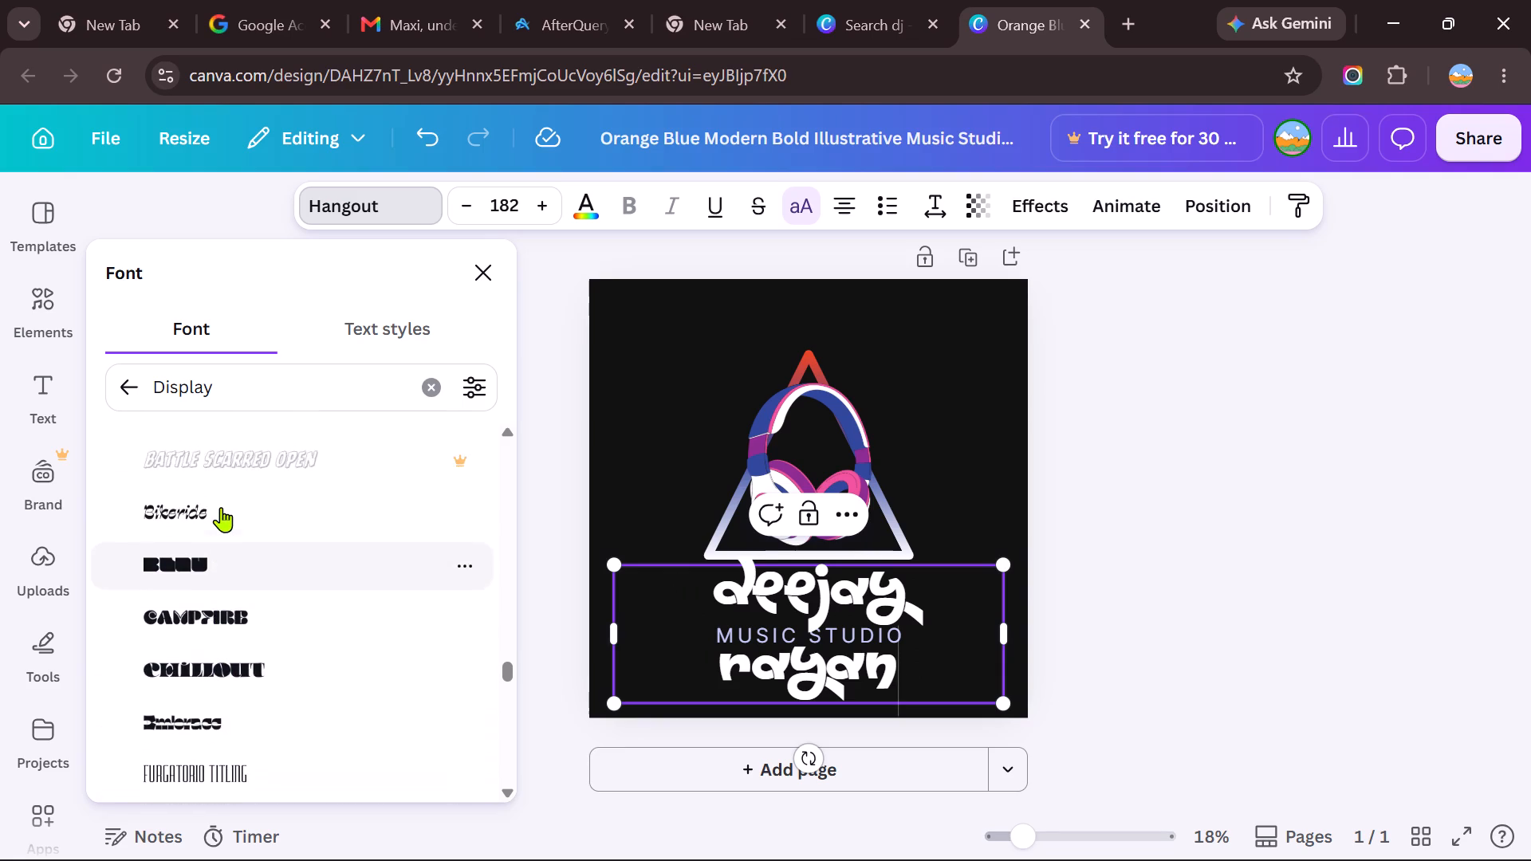
scroll(221, 507, "up", 4)
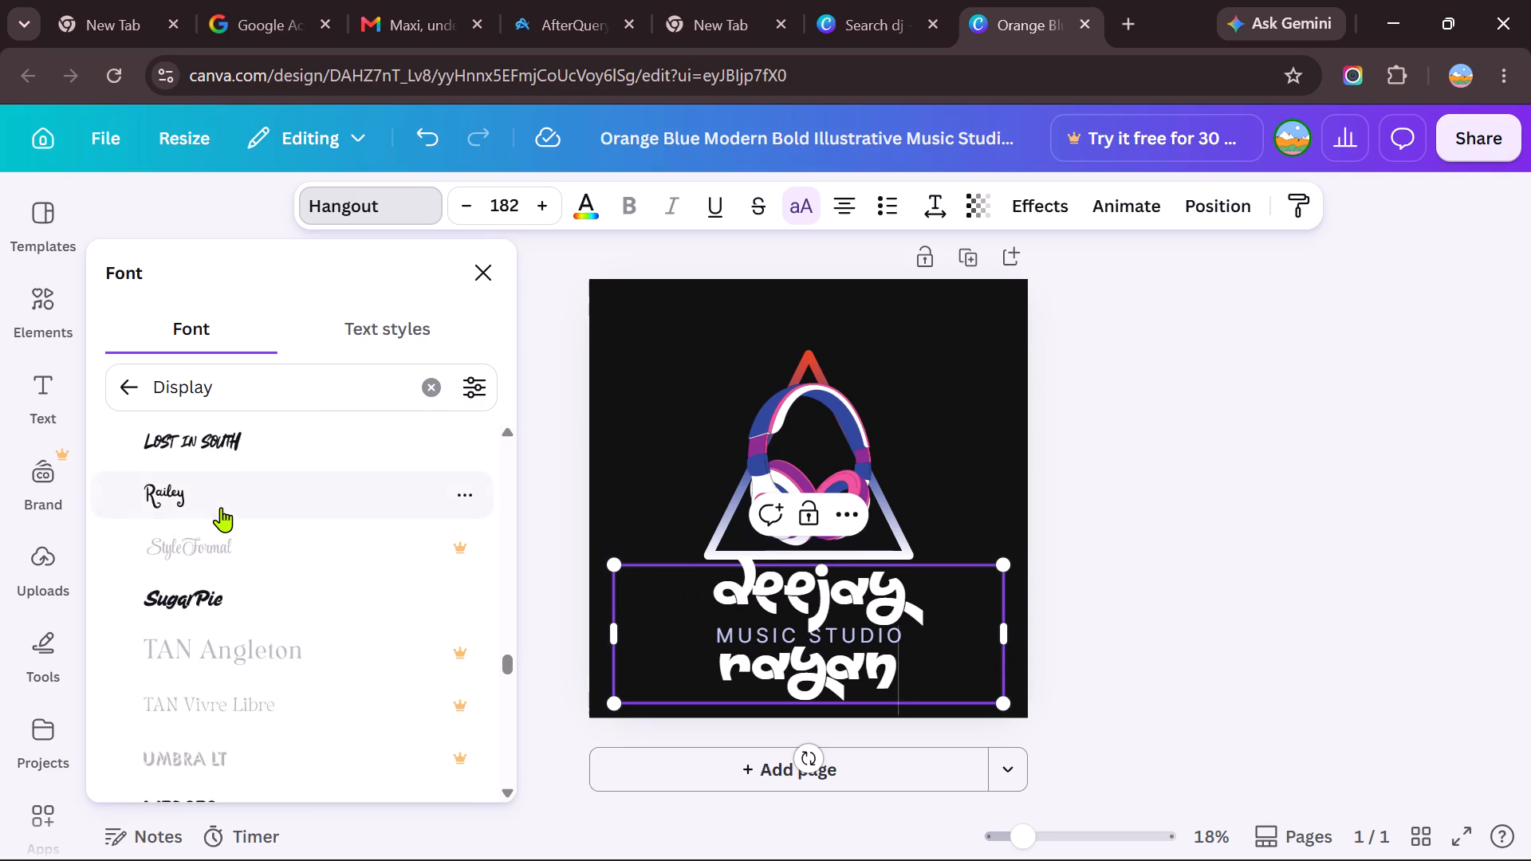
scroll(221, 507, "up", 3)
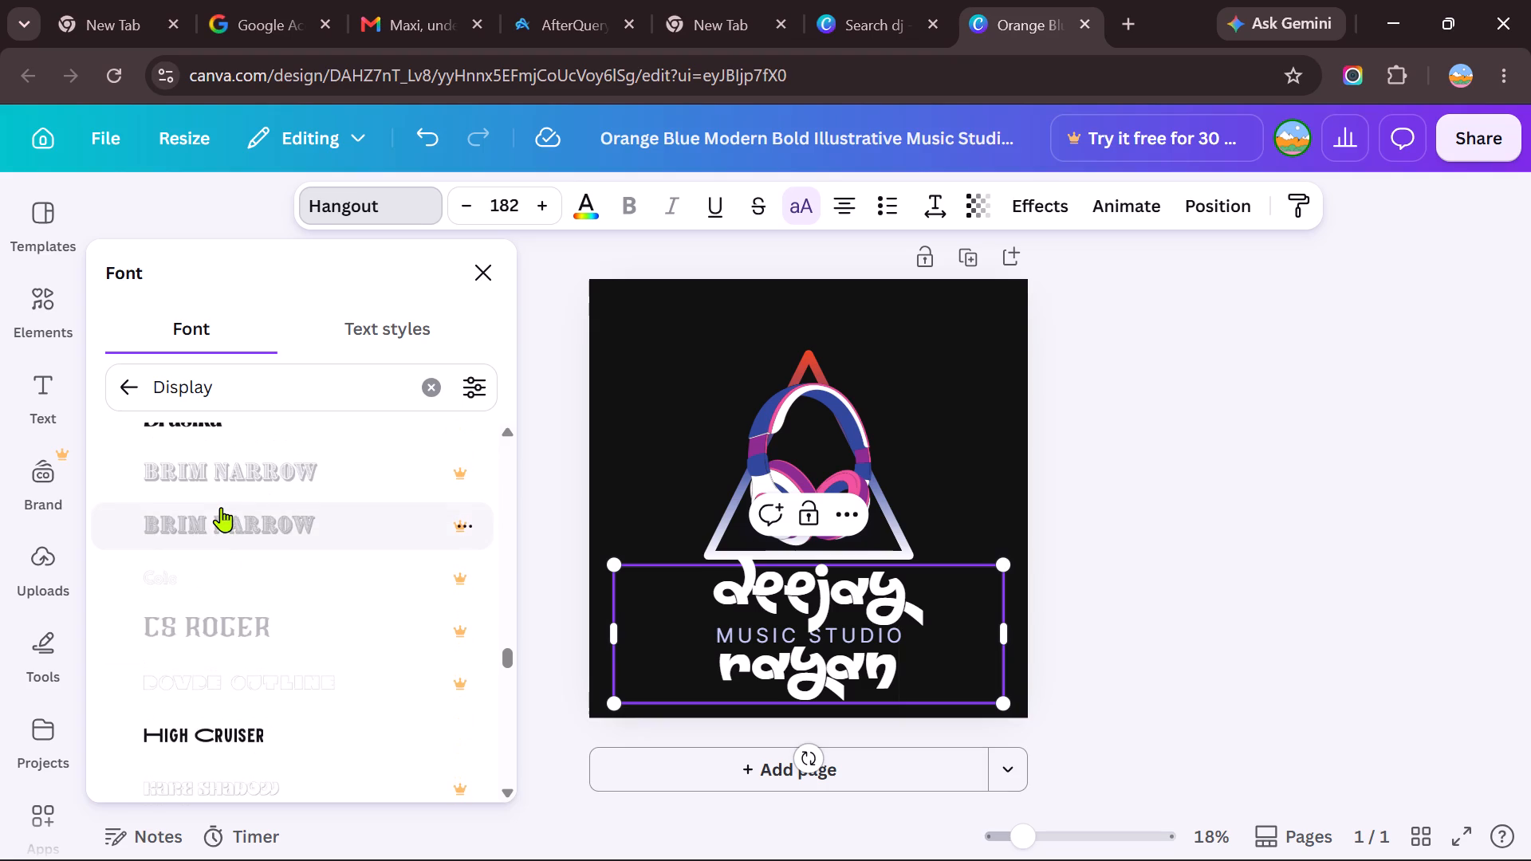
scroll(221, 507, "up", 3)
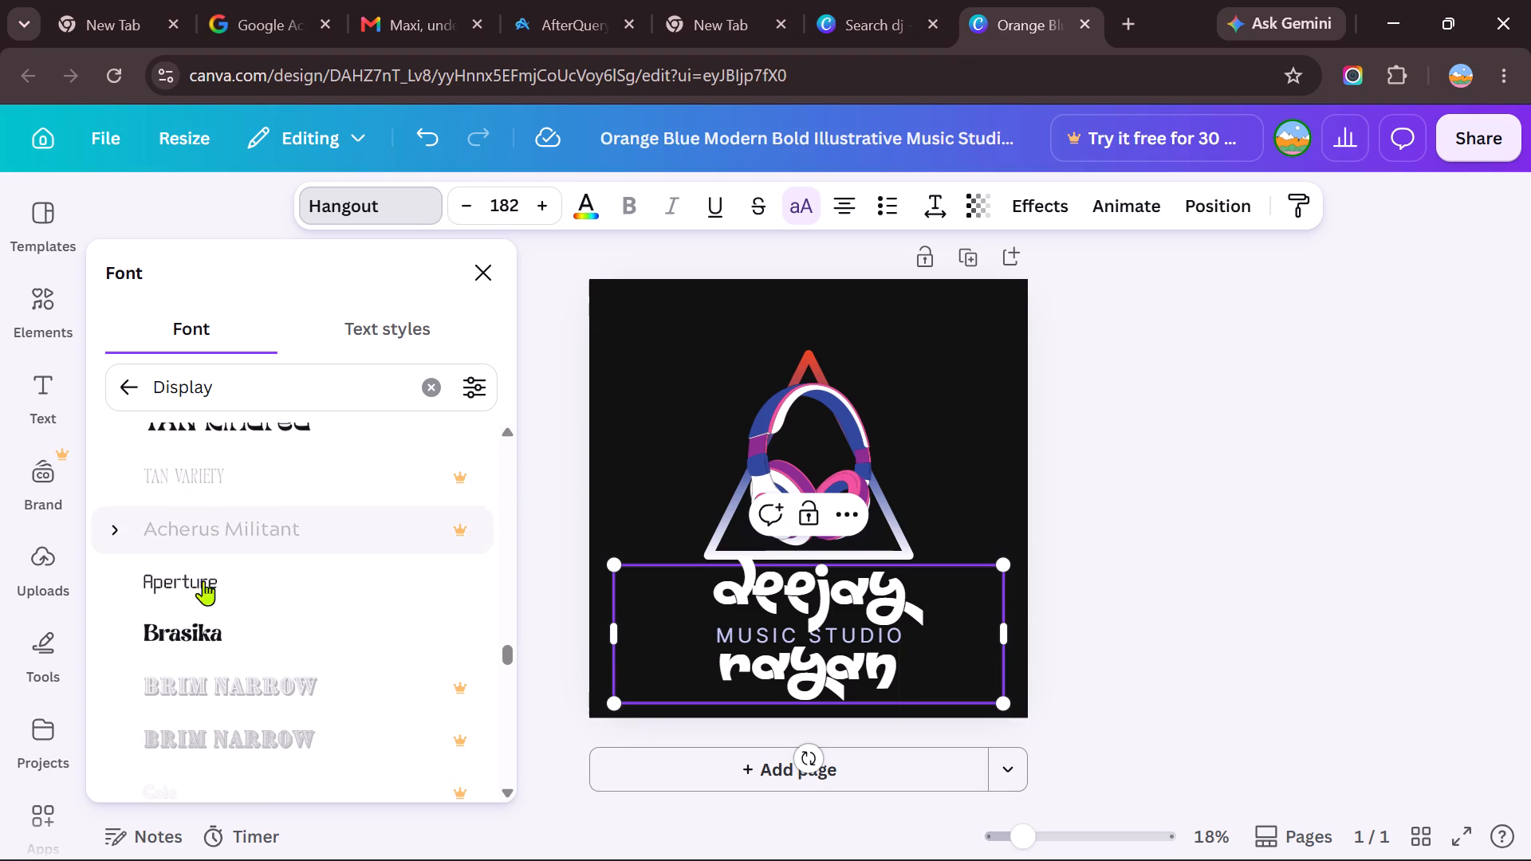
left_click(197, 621)
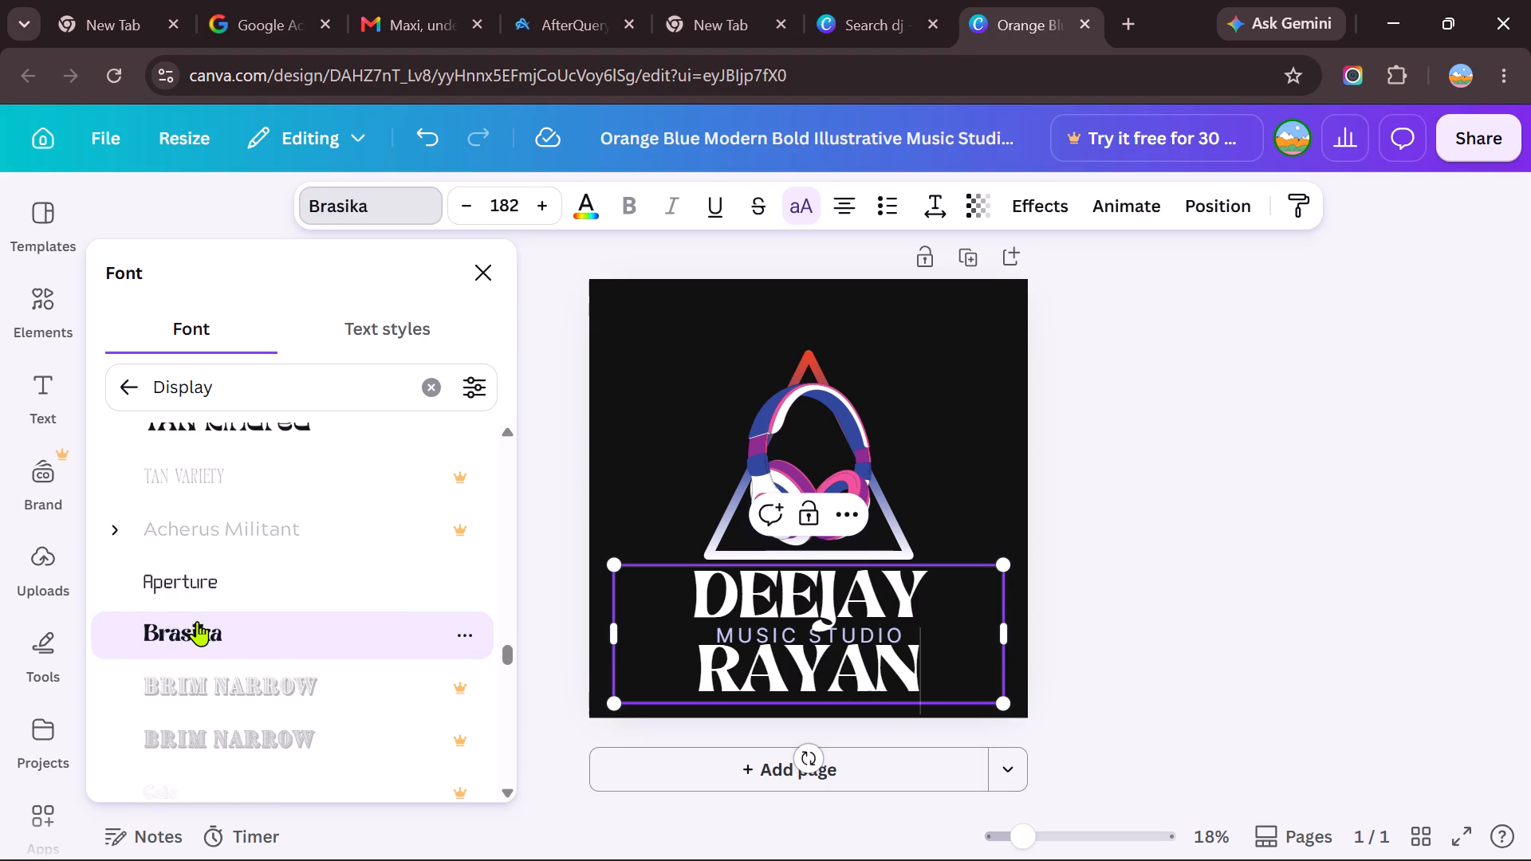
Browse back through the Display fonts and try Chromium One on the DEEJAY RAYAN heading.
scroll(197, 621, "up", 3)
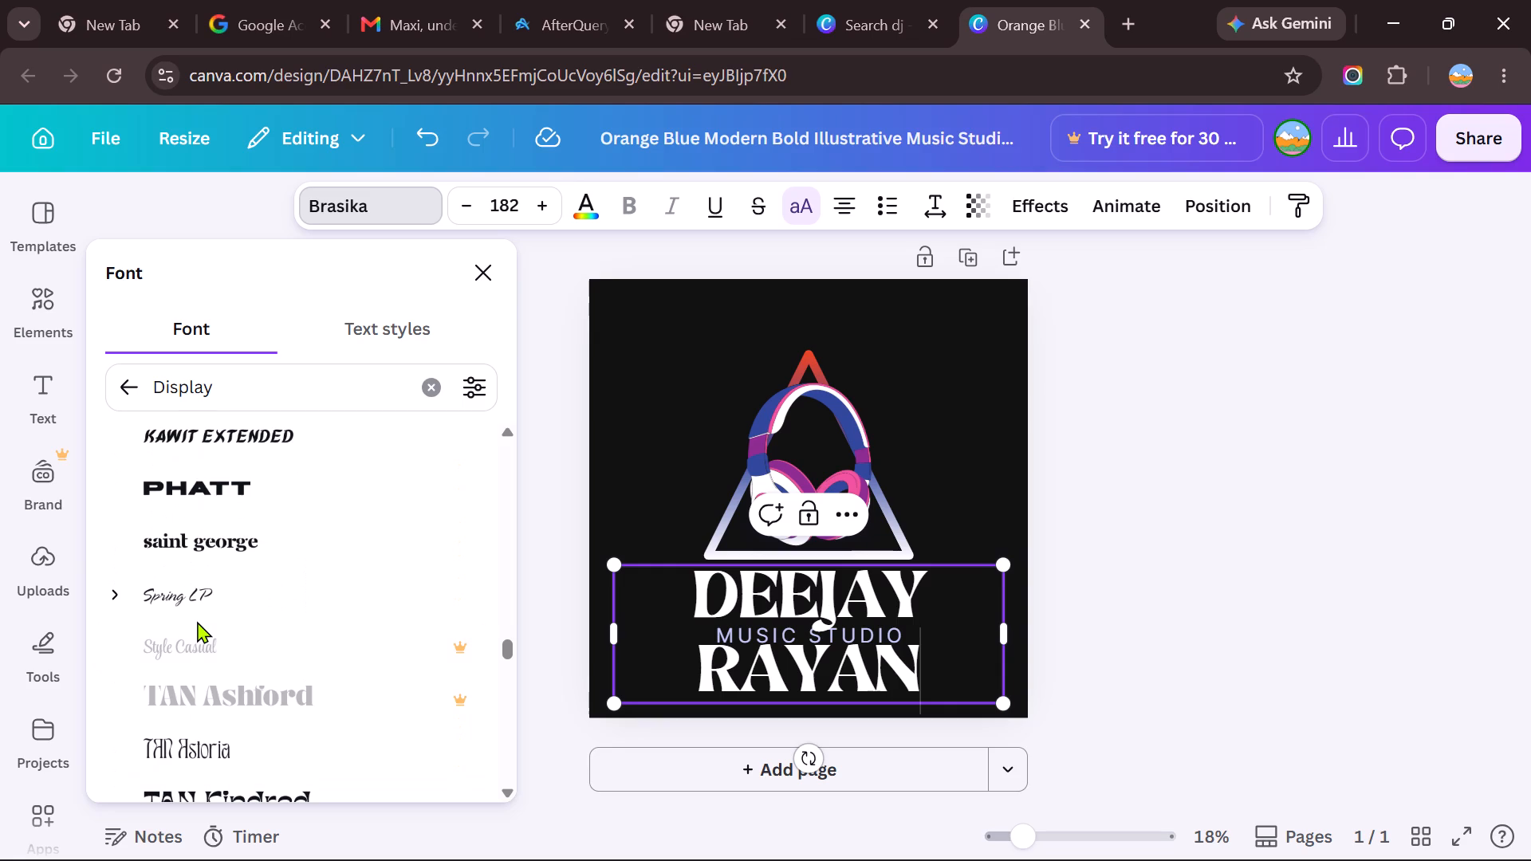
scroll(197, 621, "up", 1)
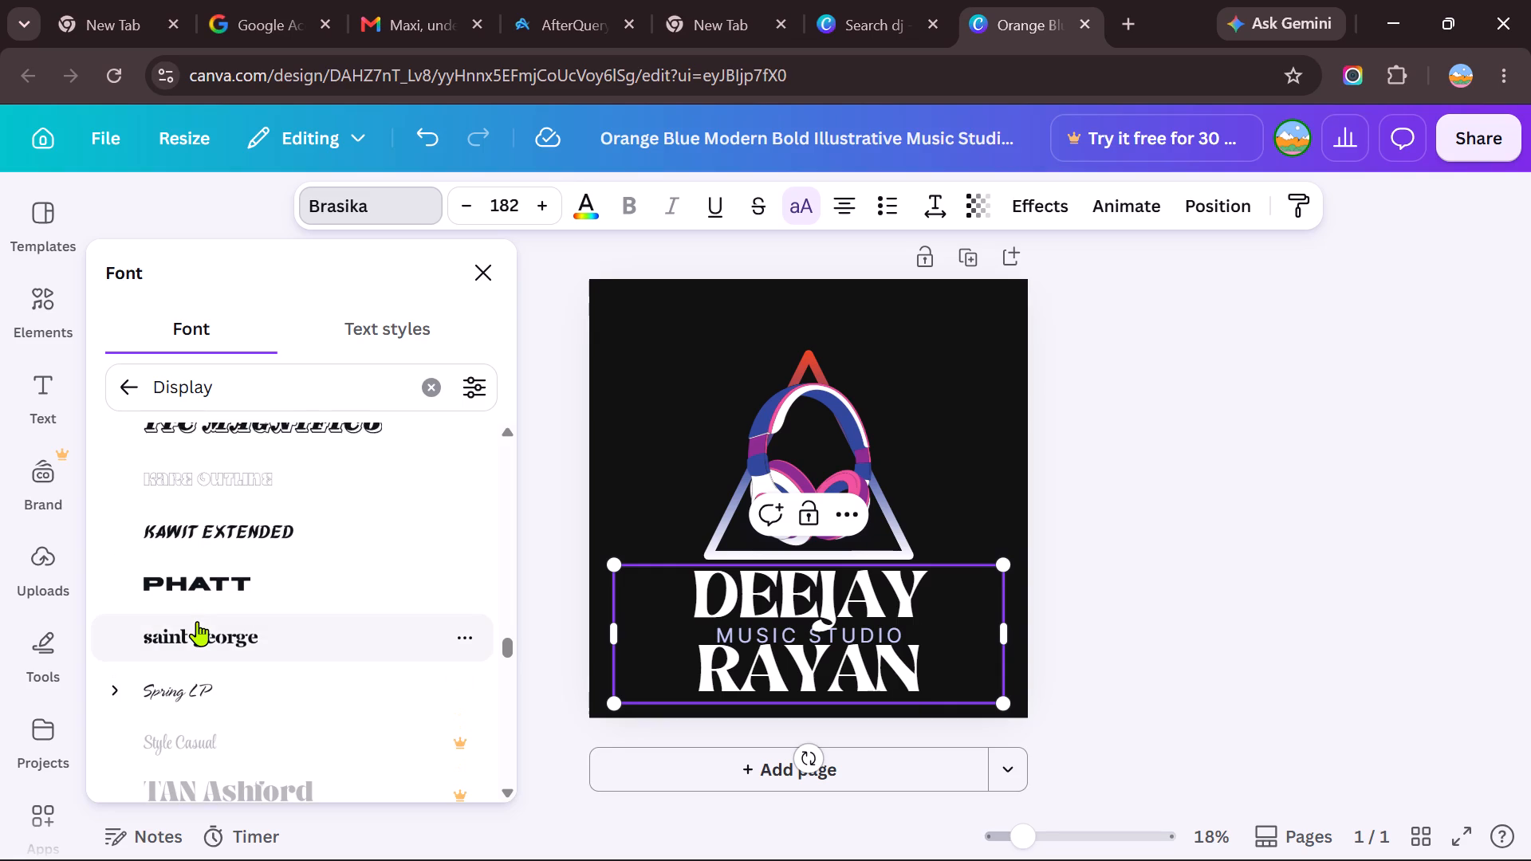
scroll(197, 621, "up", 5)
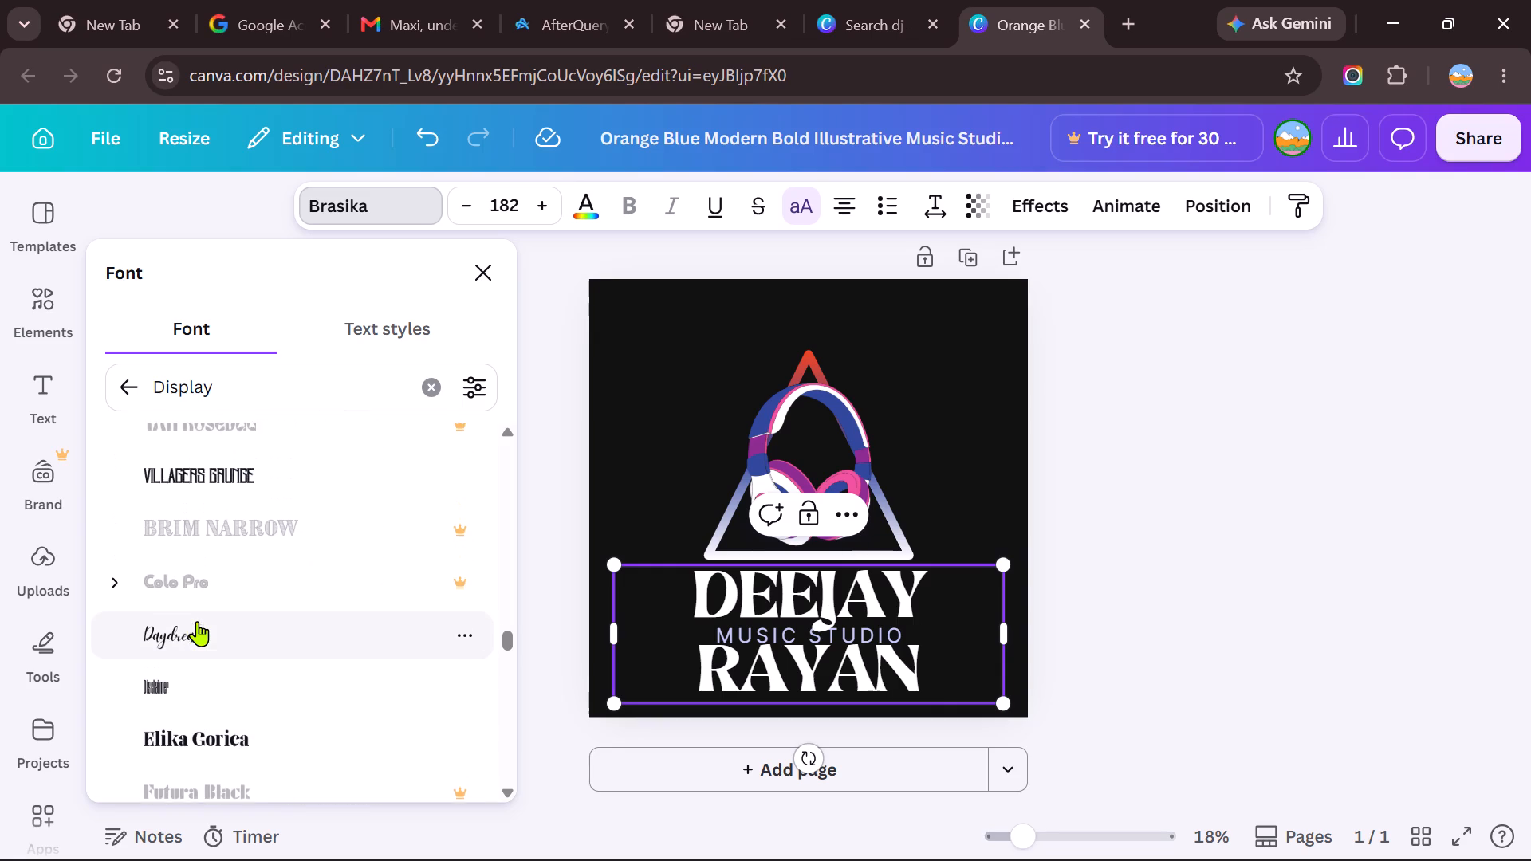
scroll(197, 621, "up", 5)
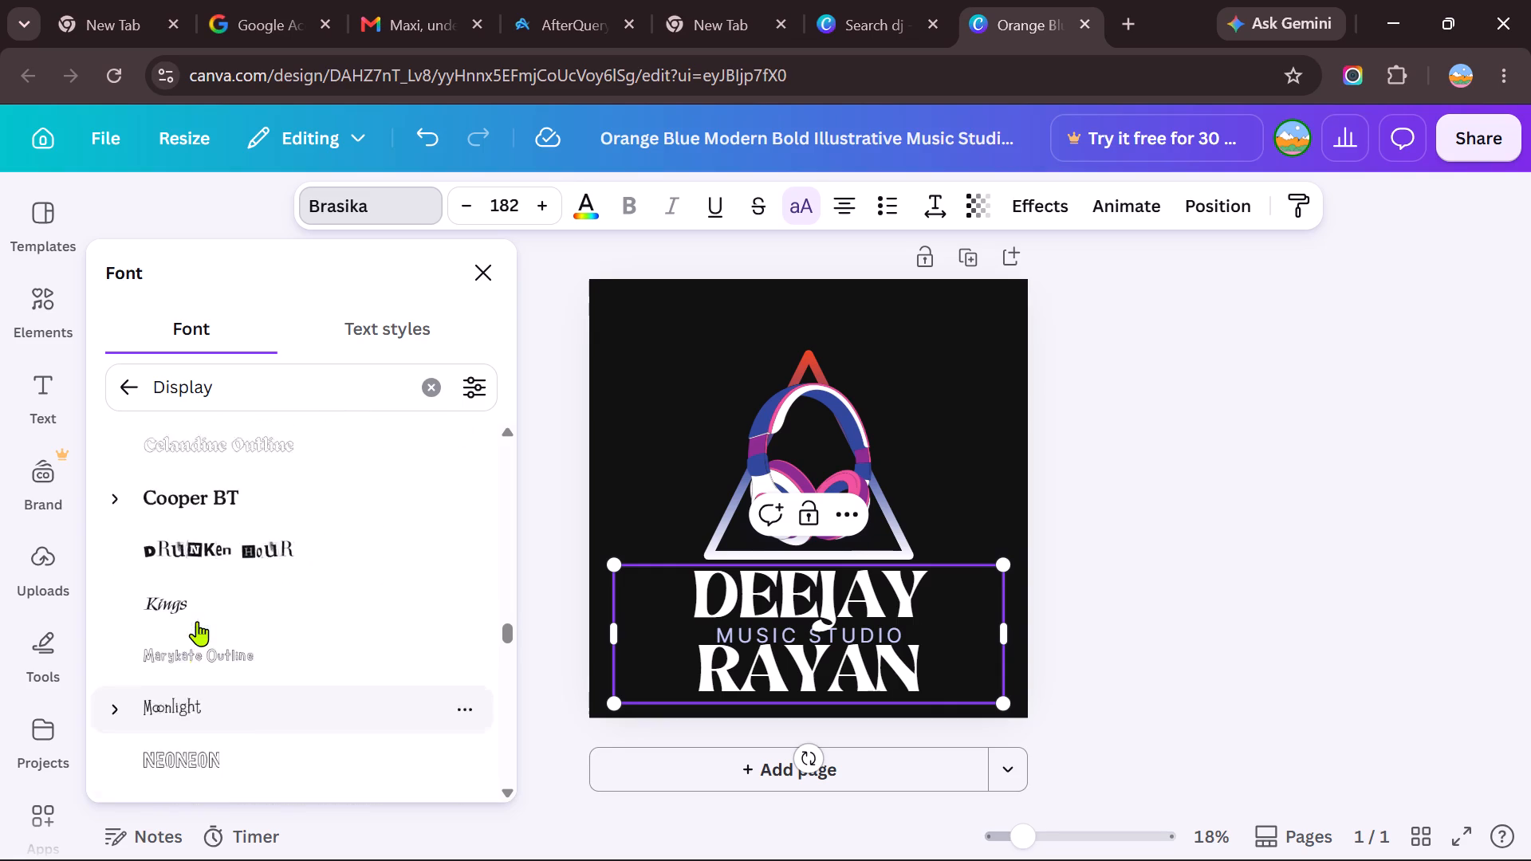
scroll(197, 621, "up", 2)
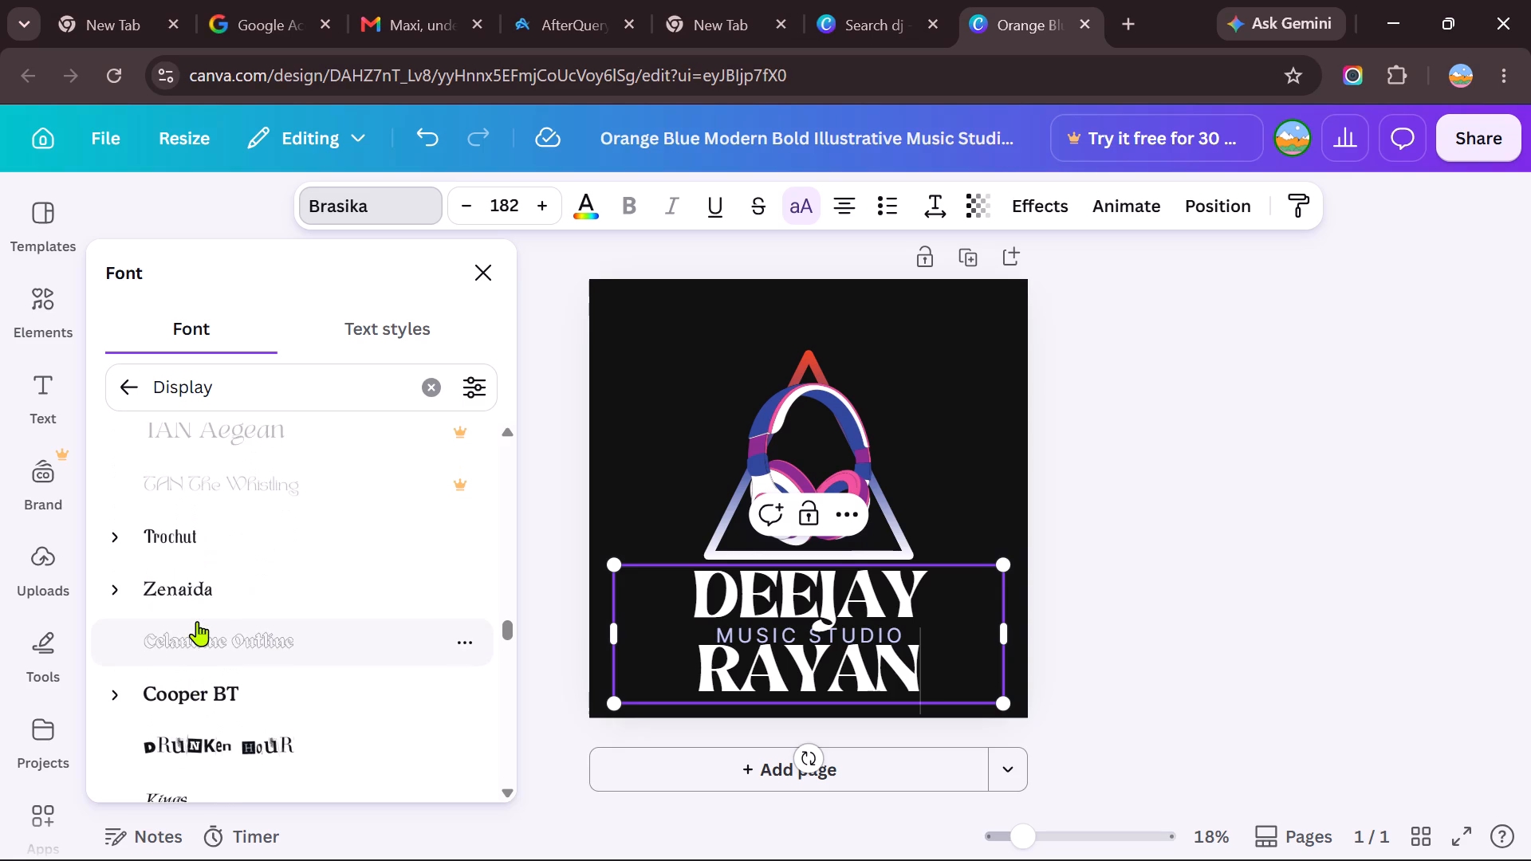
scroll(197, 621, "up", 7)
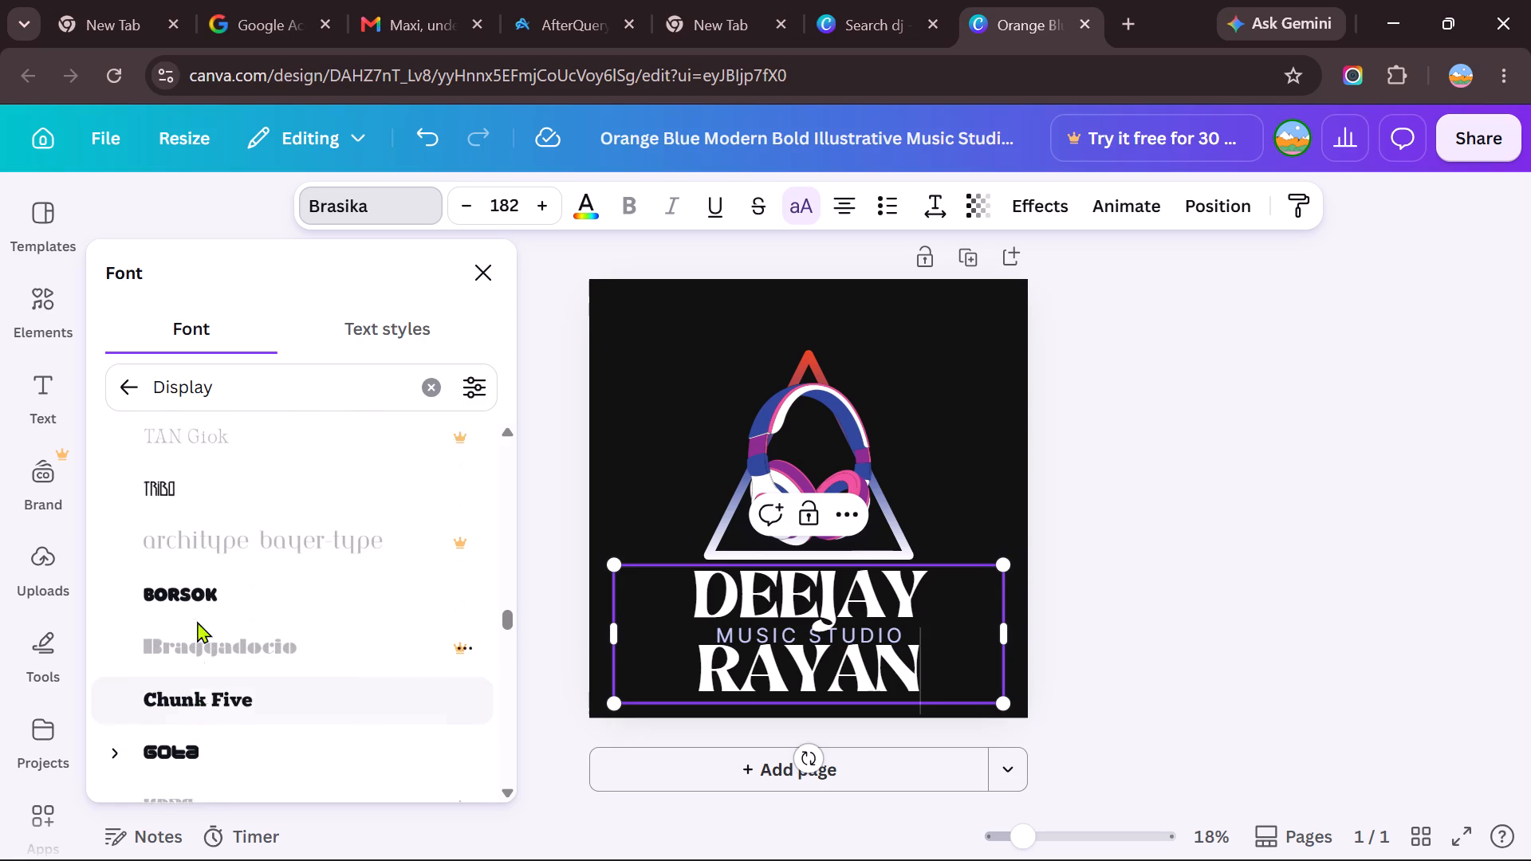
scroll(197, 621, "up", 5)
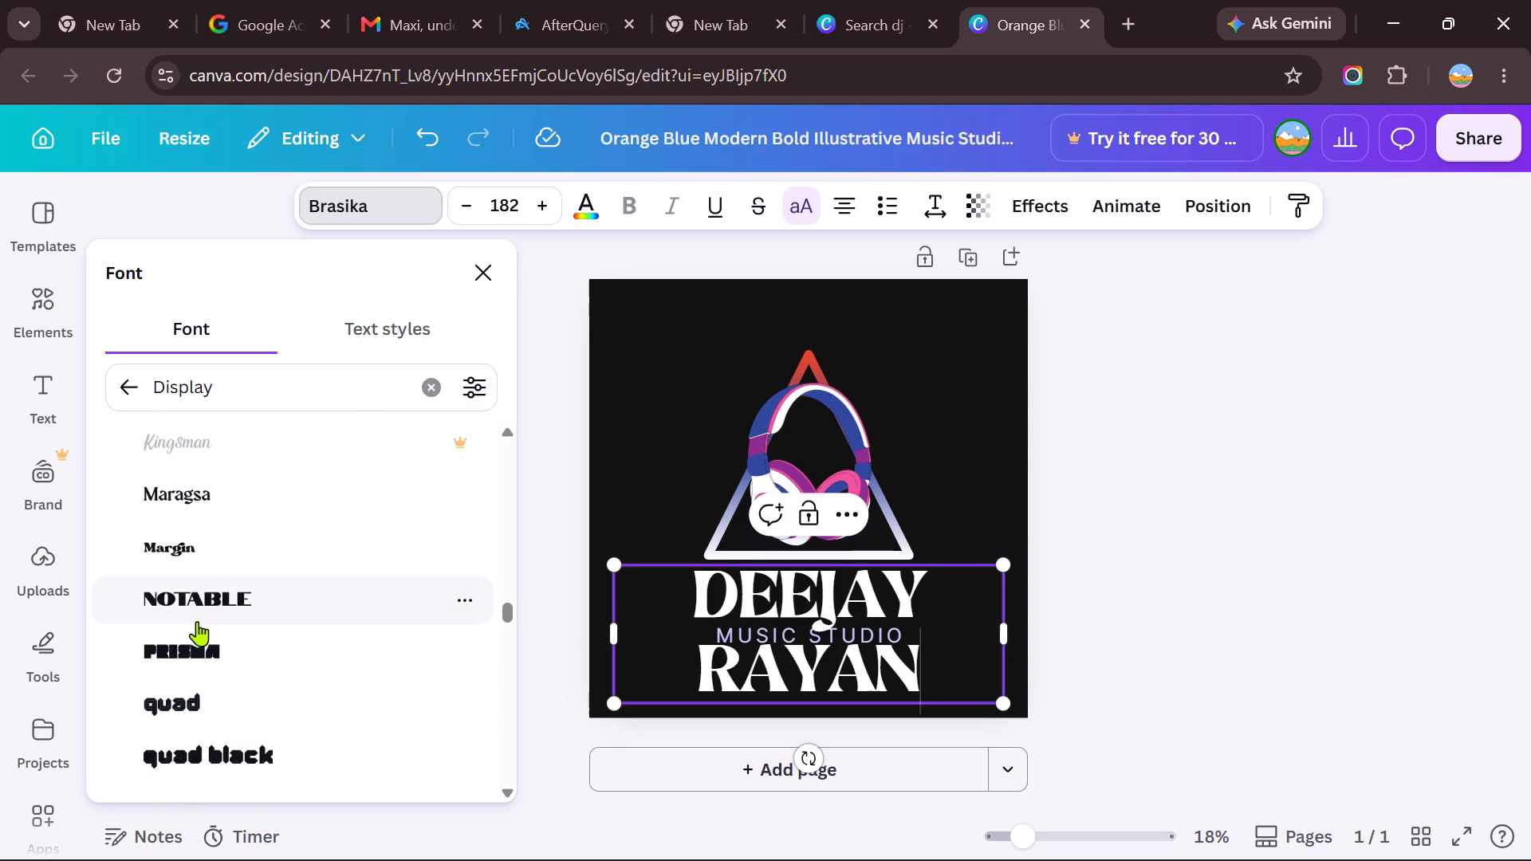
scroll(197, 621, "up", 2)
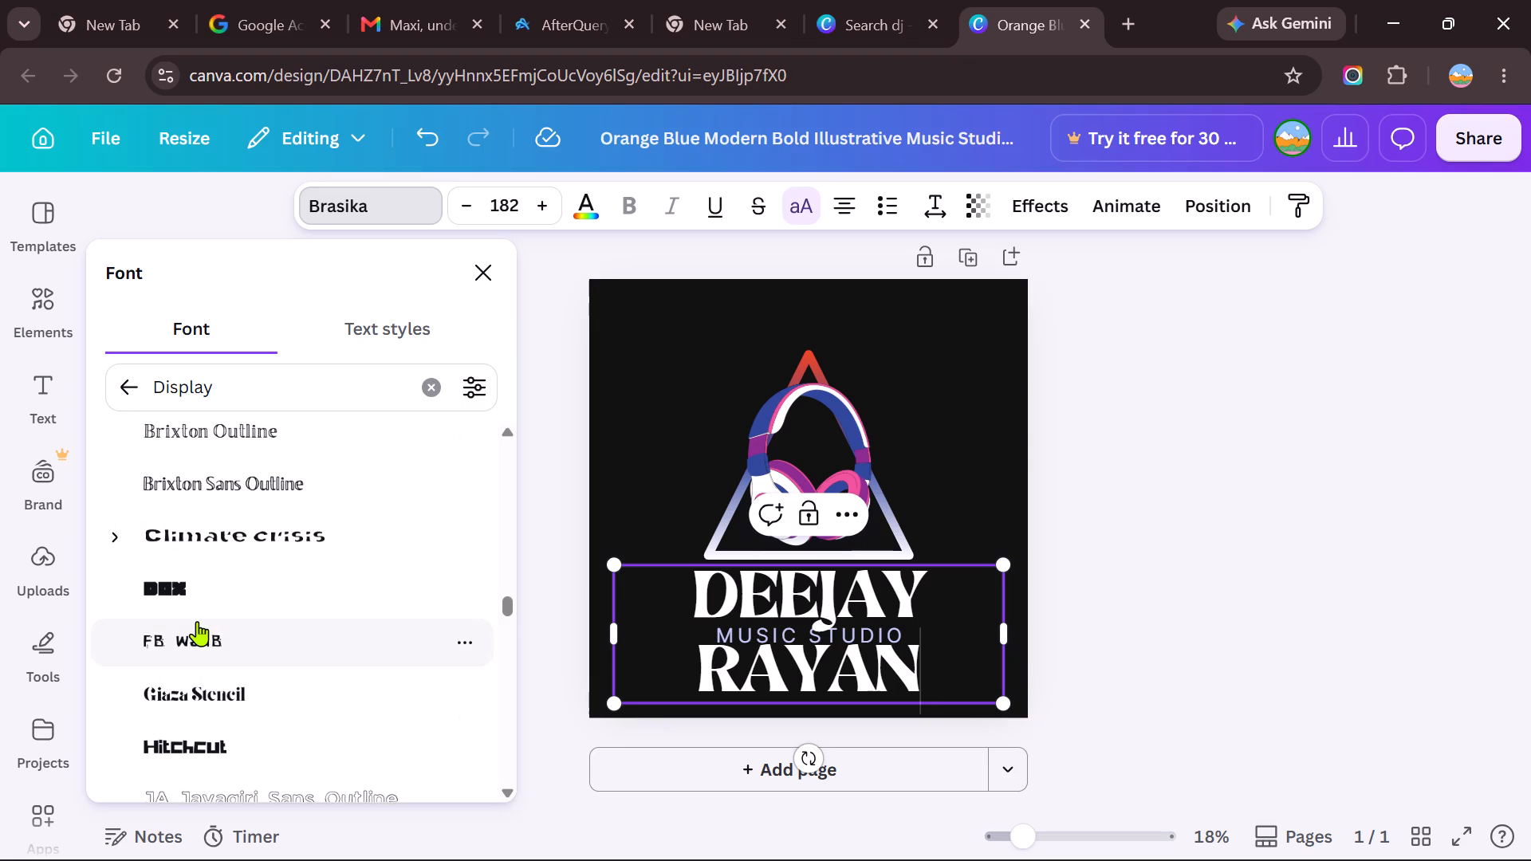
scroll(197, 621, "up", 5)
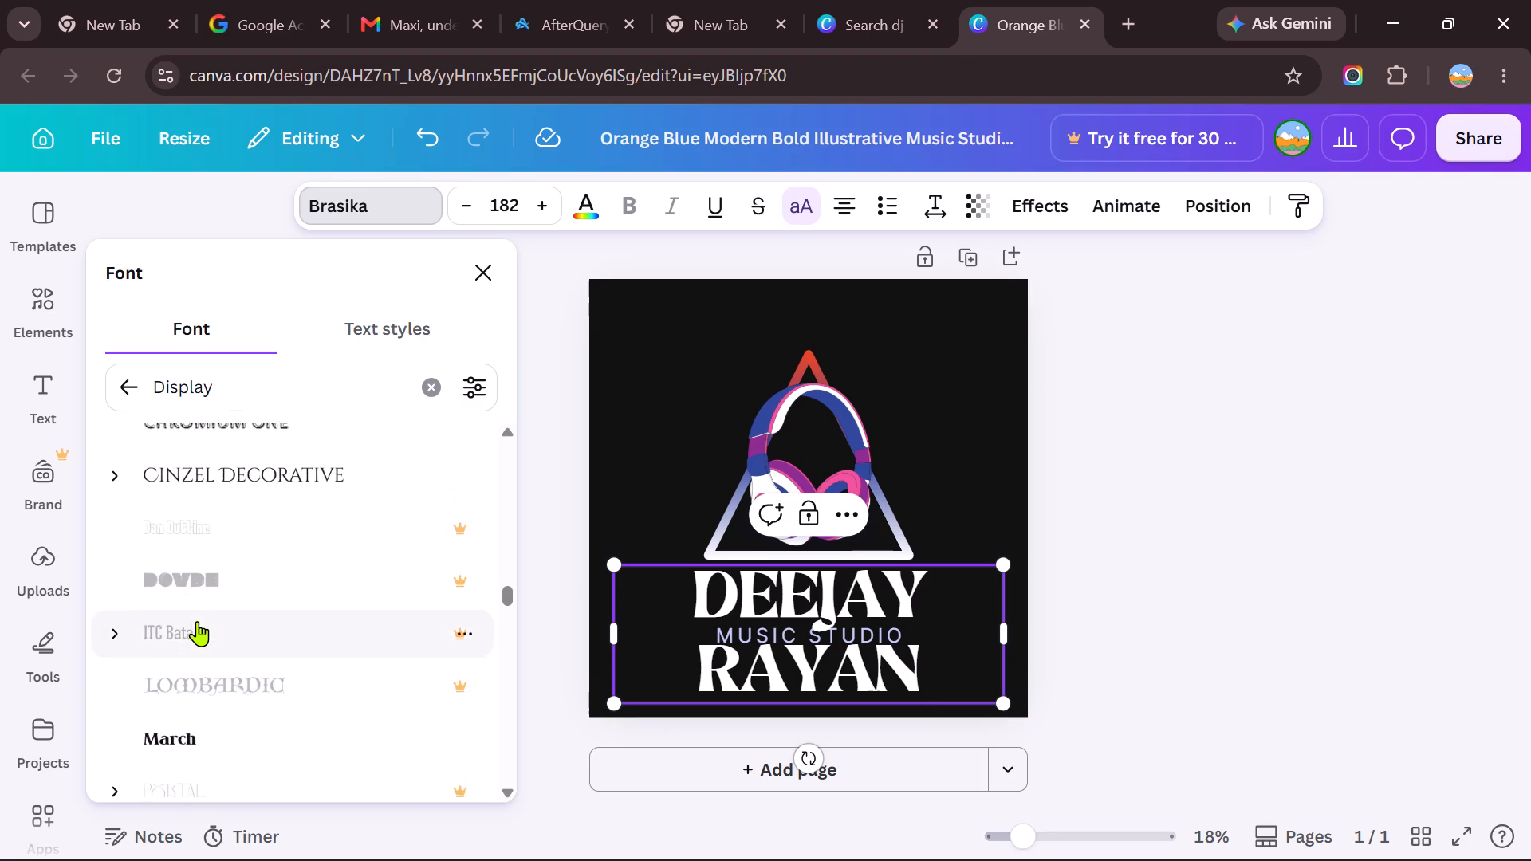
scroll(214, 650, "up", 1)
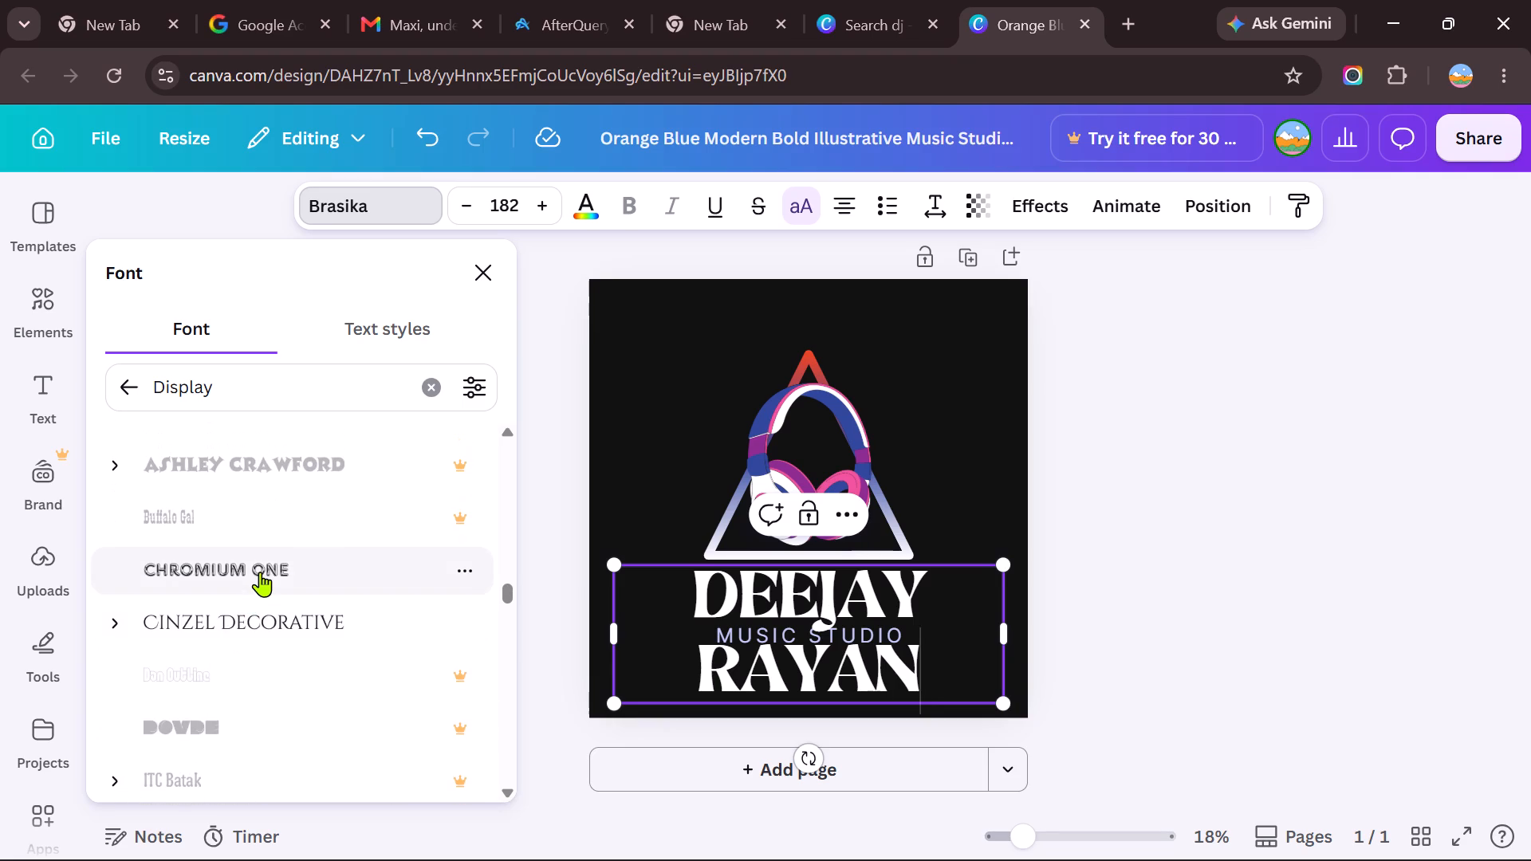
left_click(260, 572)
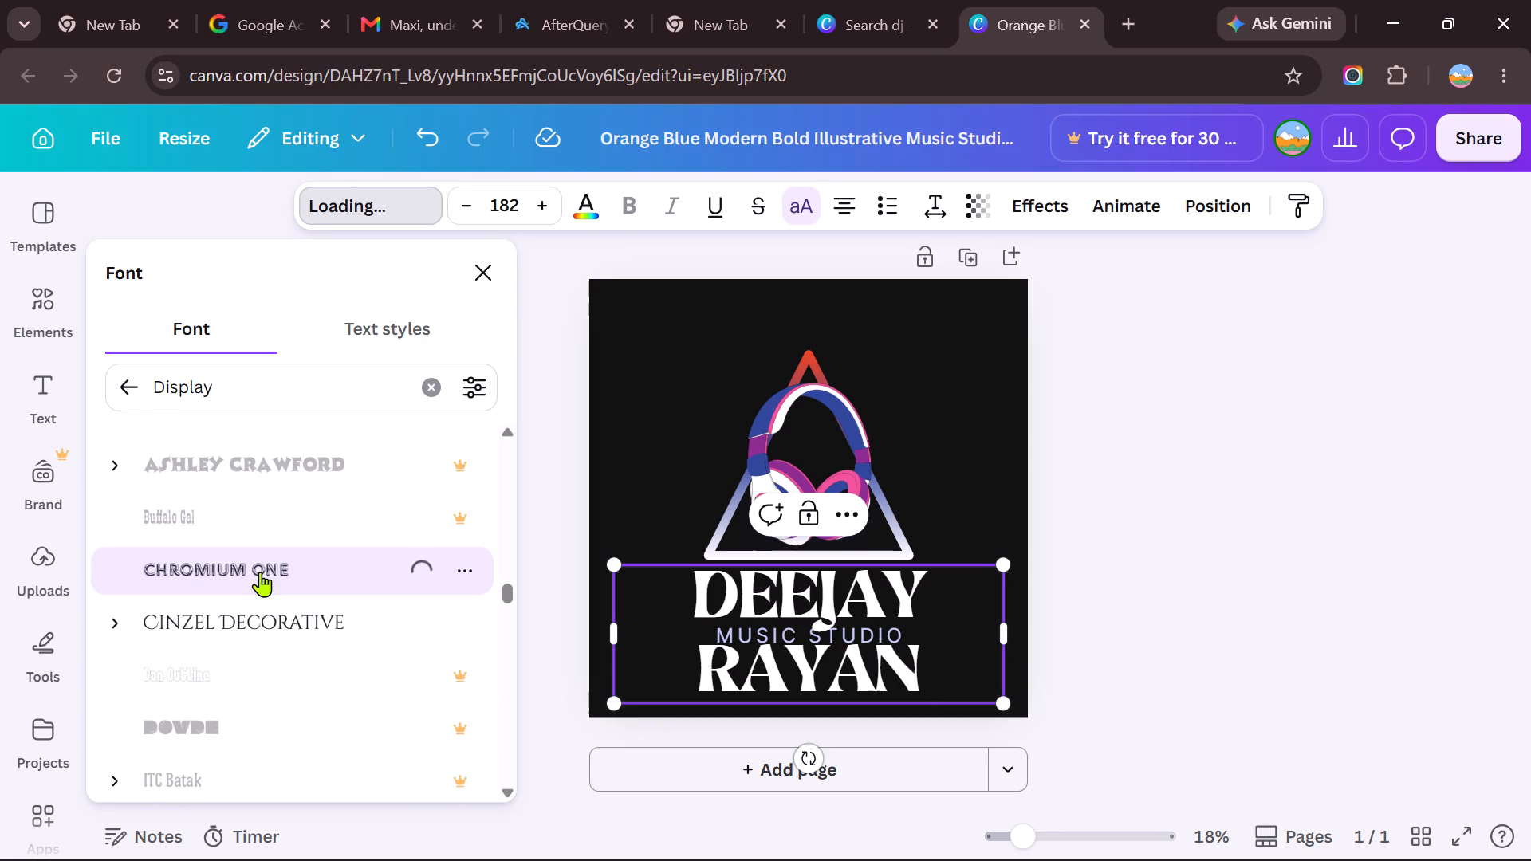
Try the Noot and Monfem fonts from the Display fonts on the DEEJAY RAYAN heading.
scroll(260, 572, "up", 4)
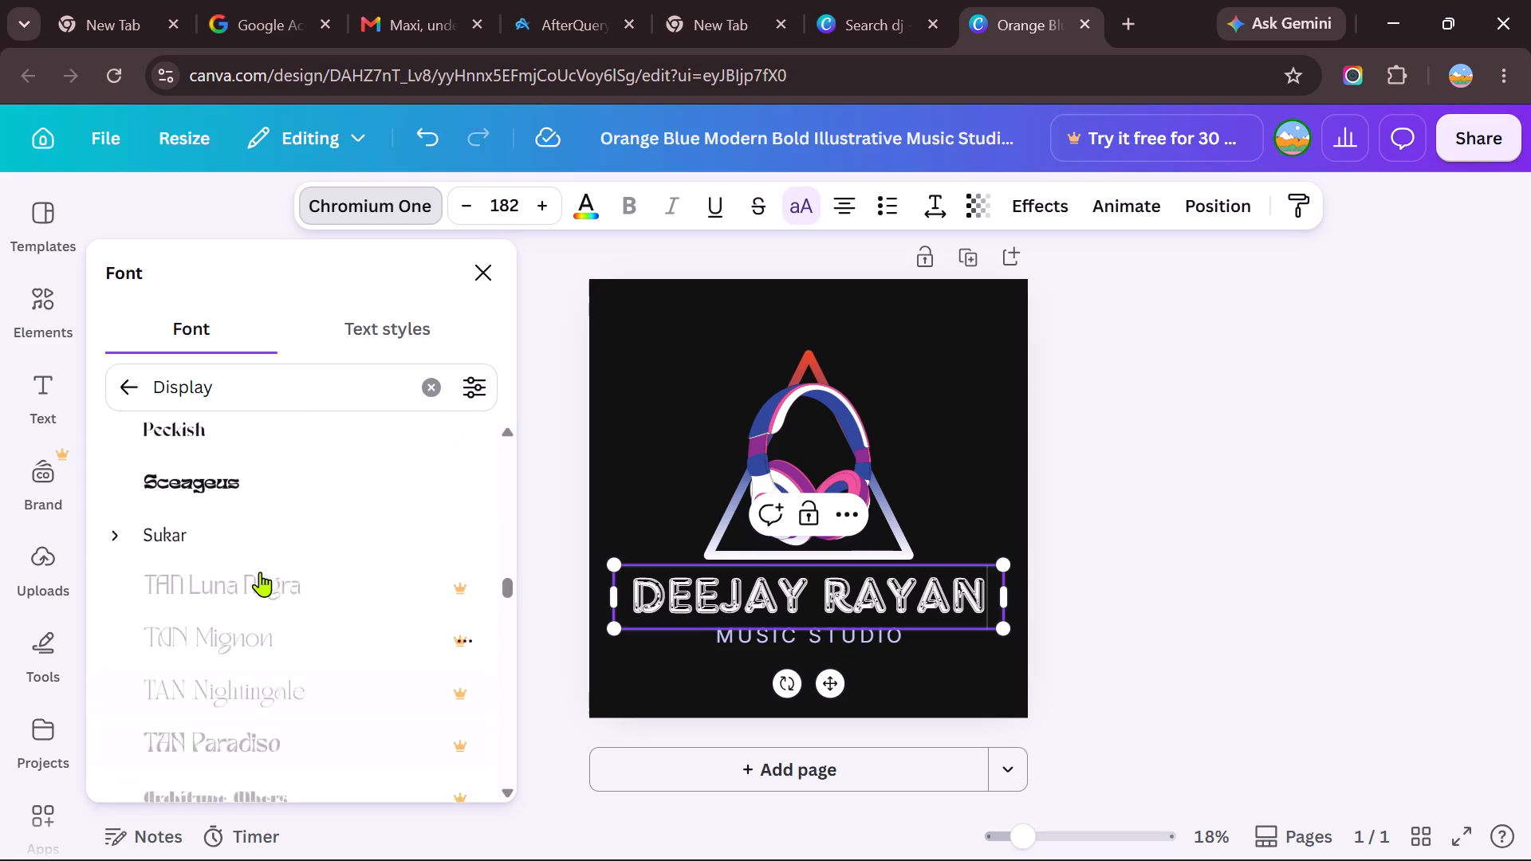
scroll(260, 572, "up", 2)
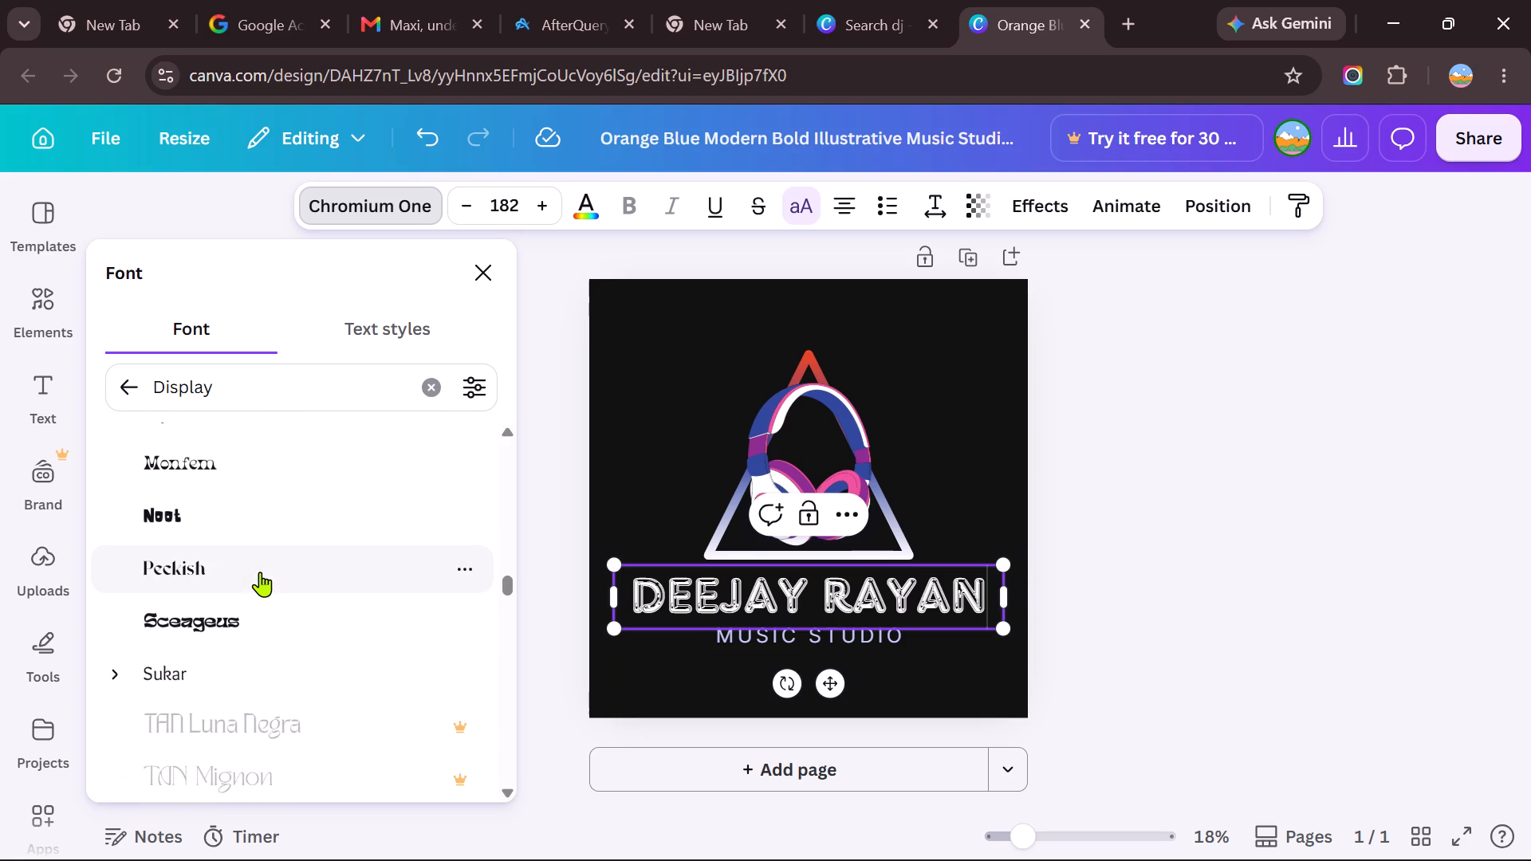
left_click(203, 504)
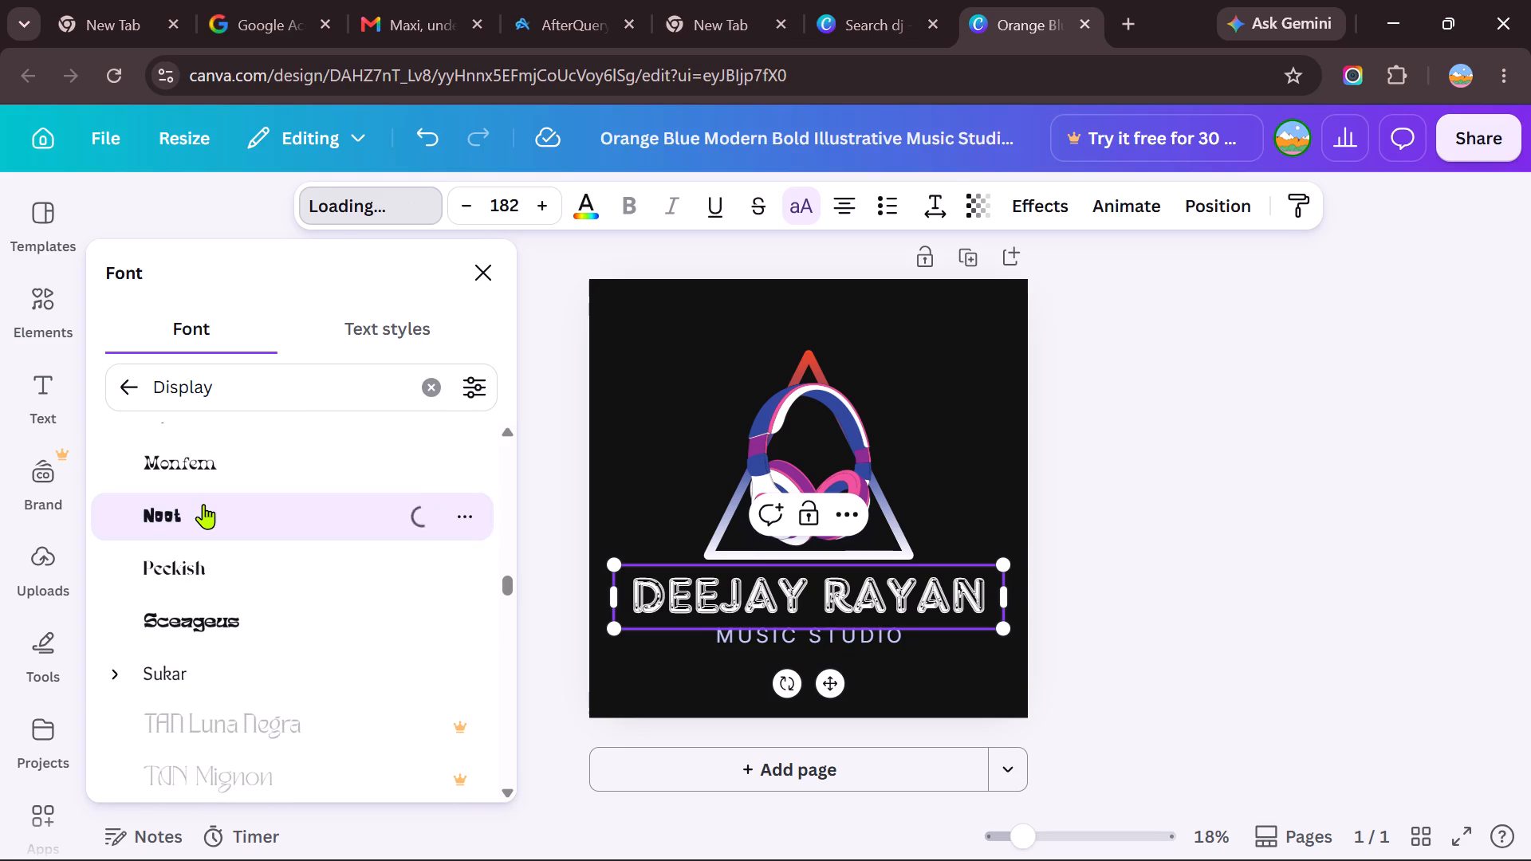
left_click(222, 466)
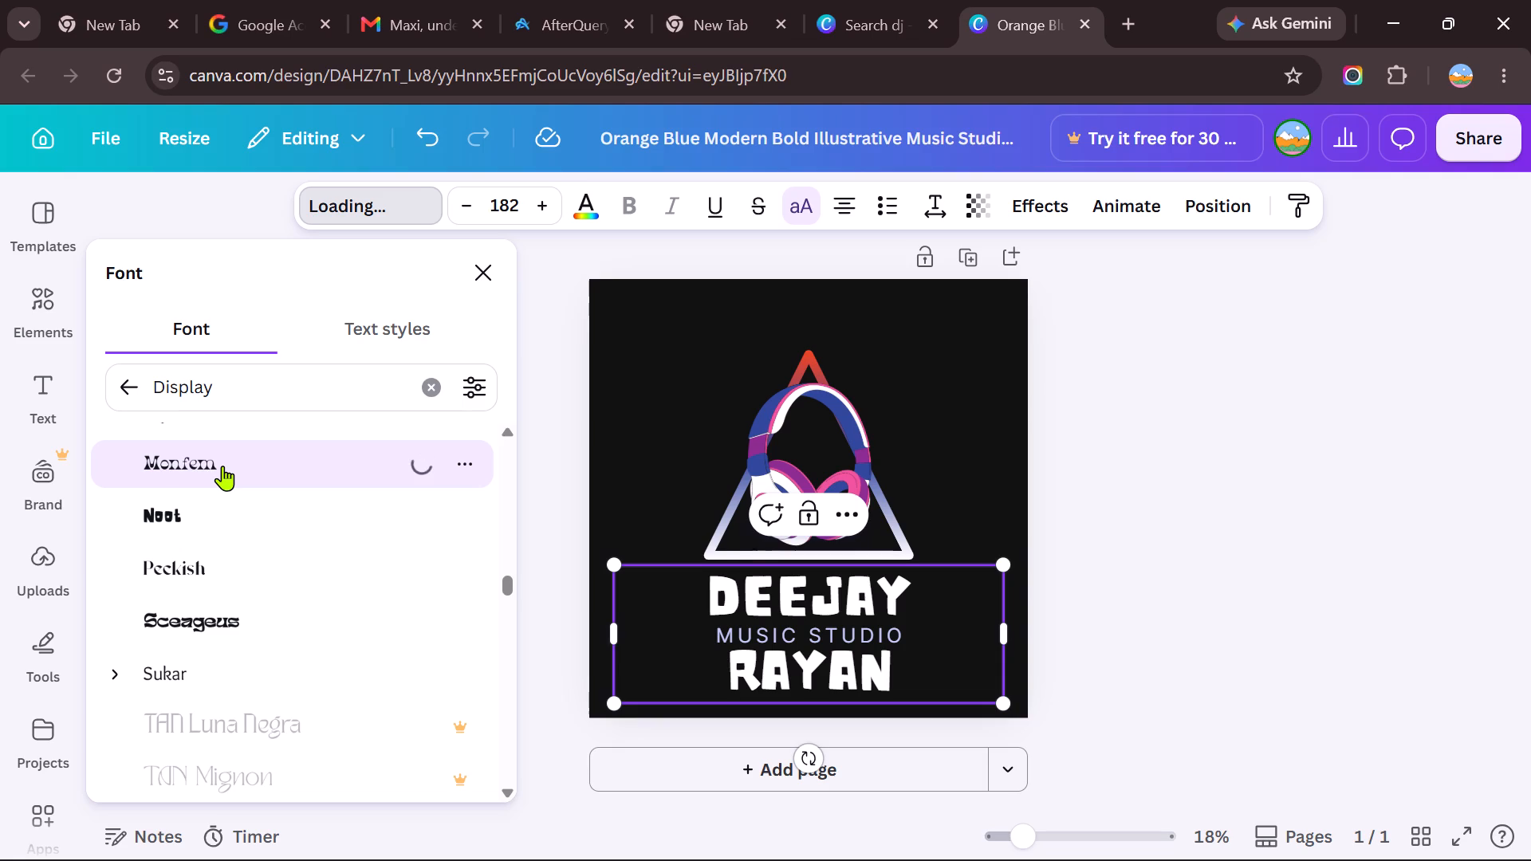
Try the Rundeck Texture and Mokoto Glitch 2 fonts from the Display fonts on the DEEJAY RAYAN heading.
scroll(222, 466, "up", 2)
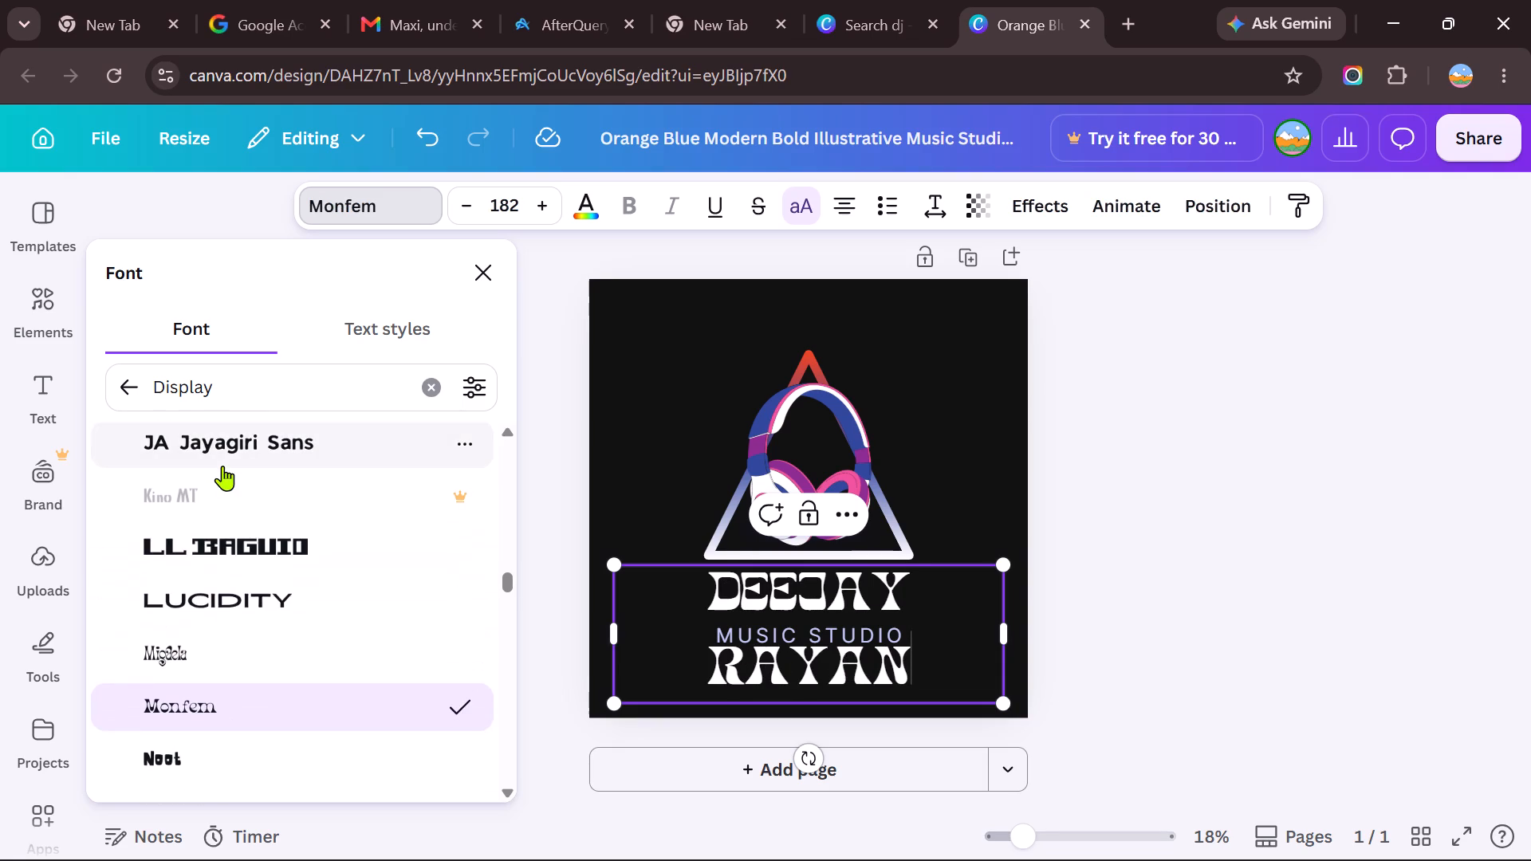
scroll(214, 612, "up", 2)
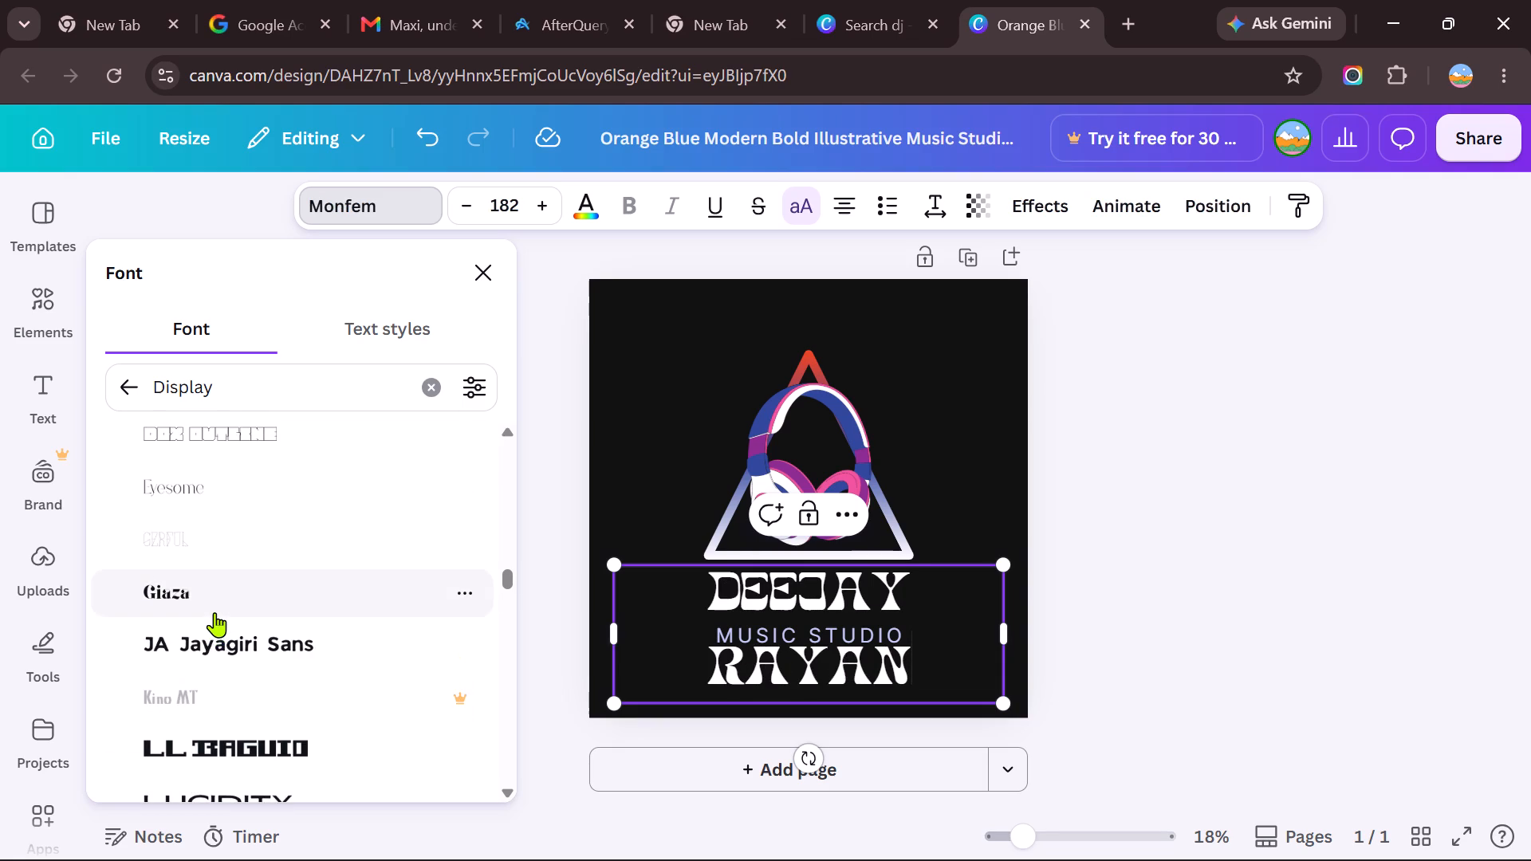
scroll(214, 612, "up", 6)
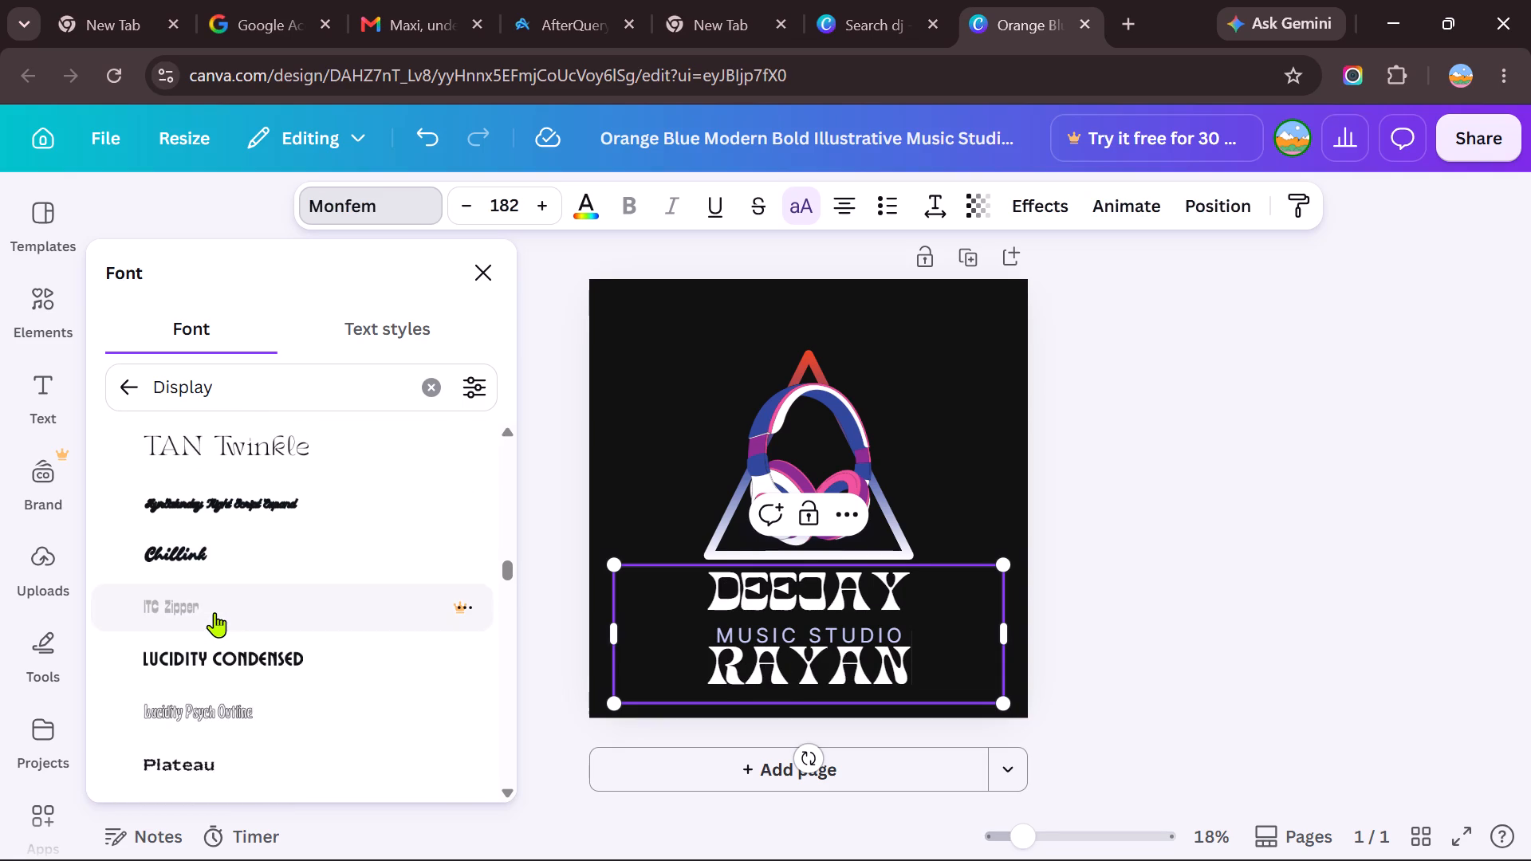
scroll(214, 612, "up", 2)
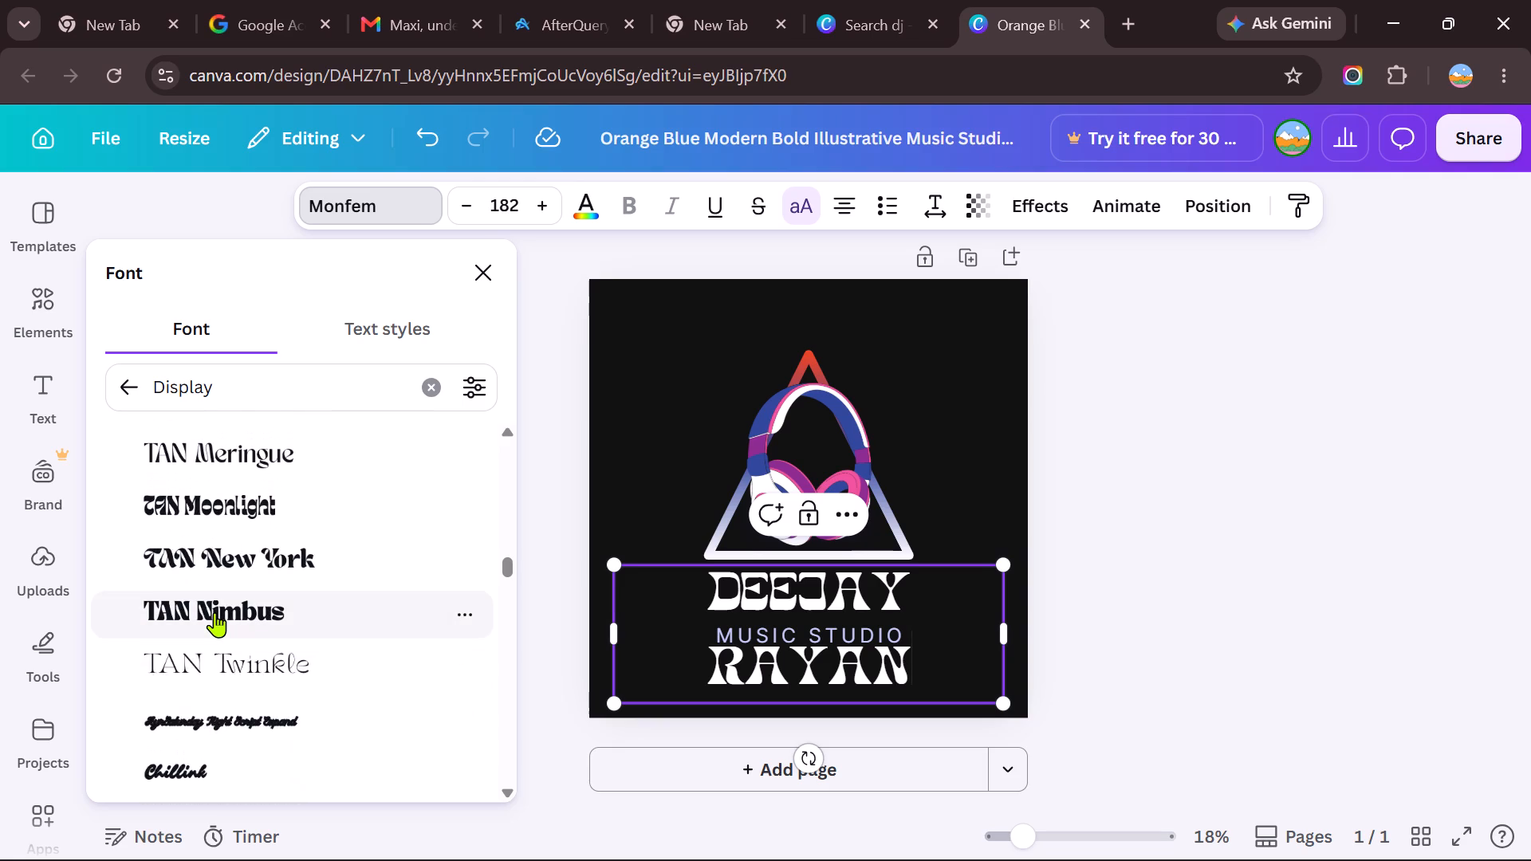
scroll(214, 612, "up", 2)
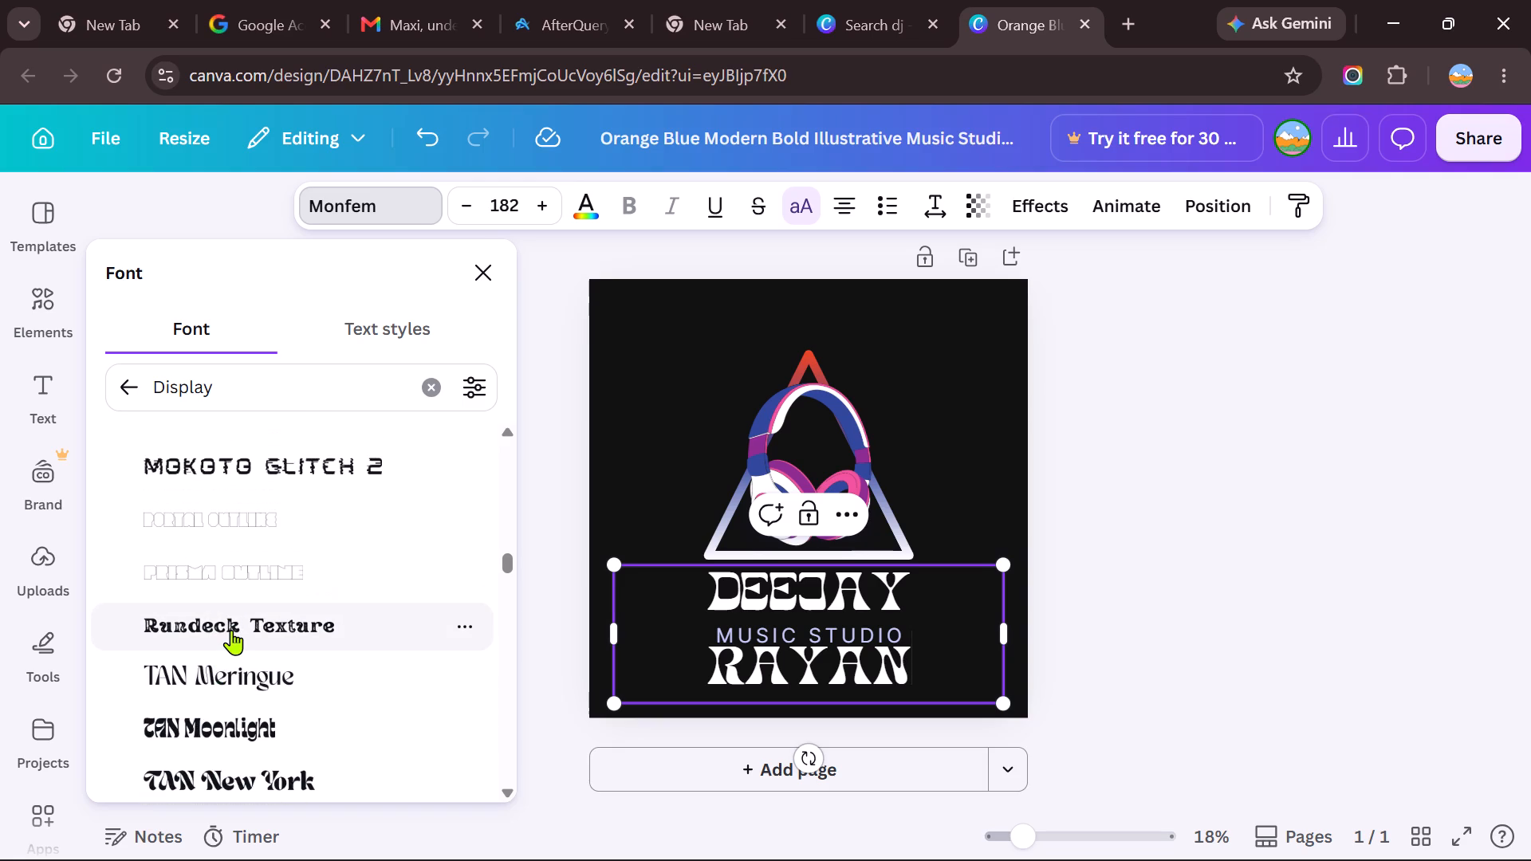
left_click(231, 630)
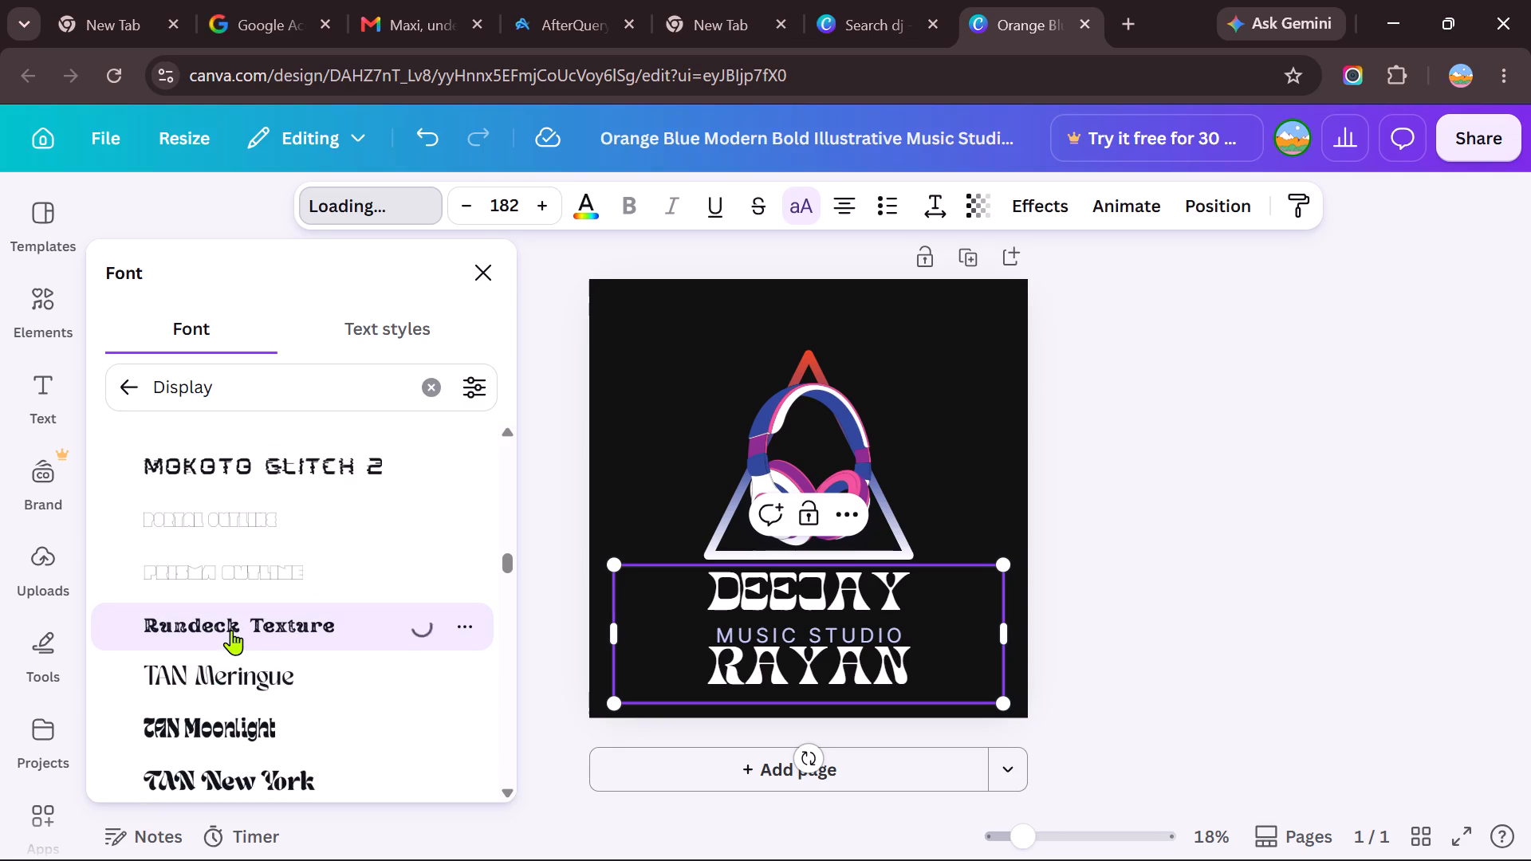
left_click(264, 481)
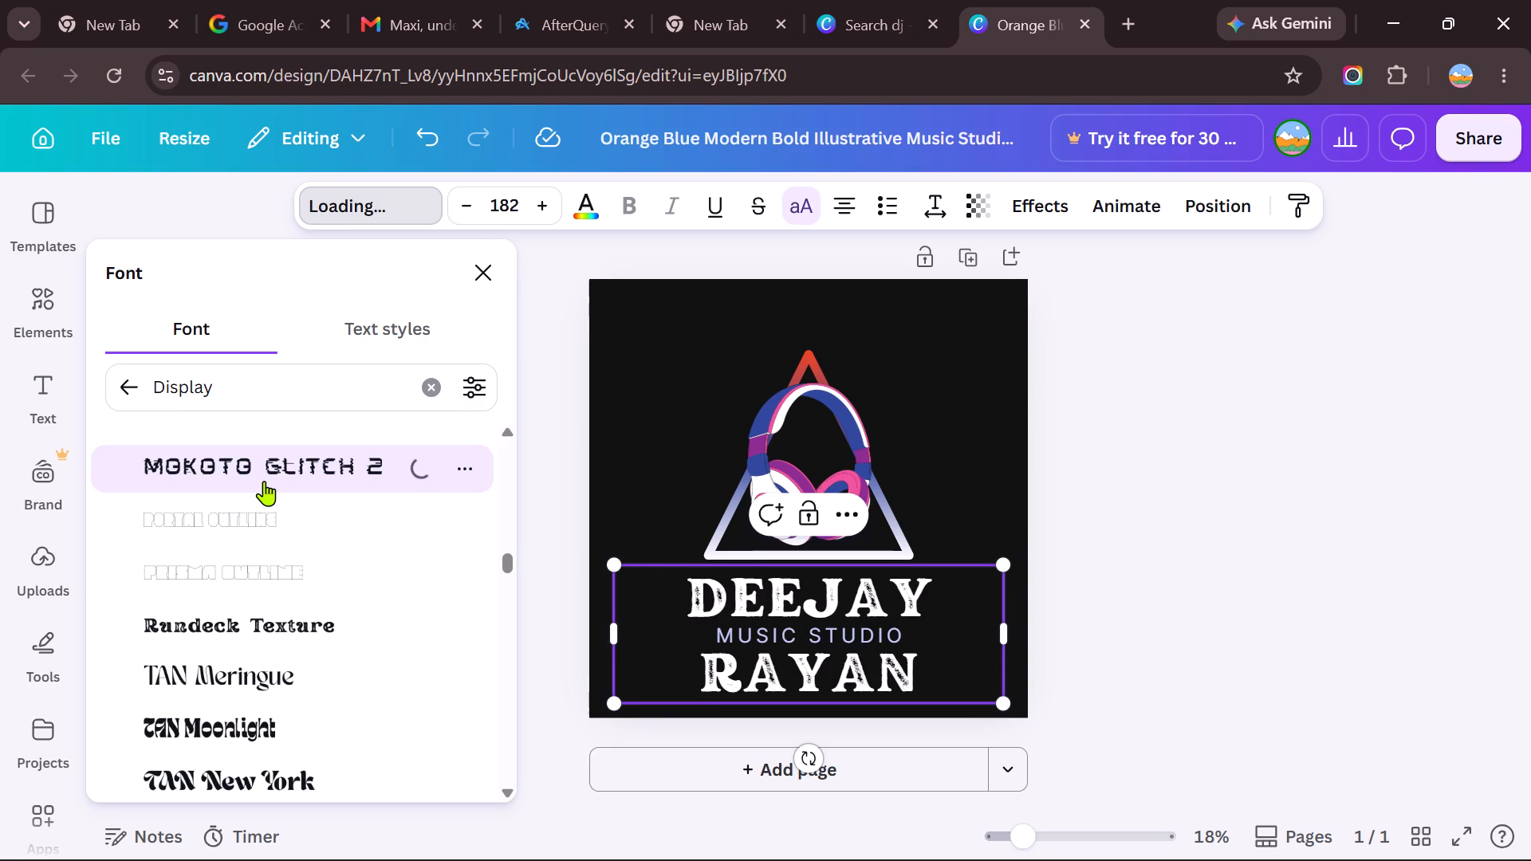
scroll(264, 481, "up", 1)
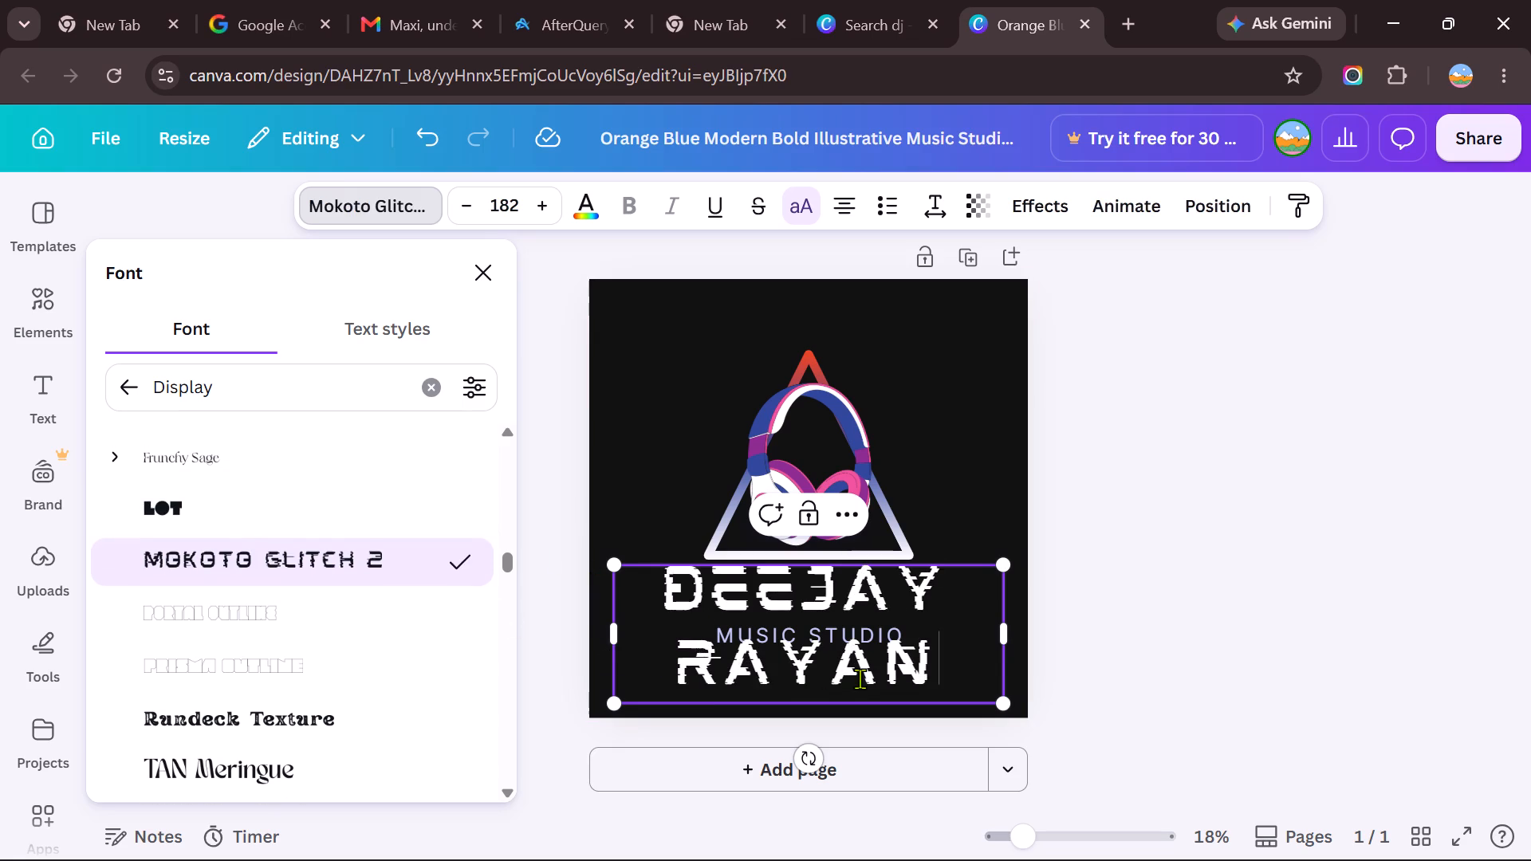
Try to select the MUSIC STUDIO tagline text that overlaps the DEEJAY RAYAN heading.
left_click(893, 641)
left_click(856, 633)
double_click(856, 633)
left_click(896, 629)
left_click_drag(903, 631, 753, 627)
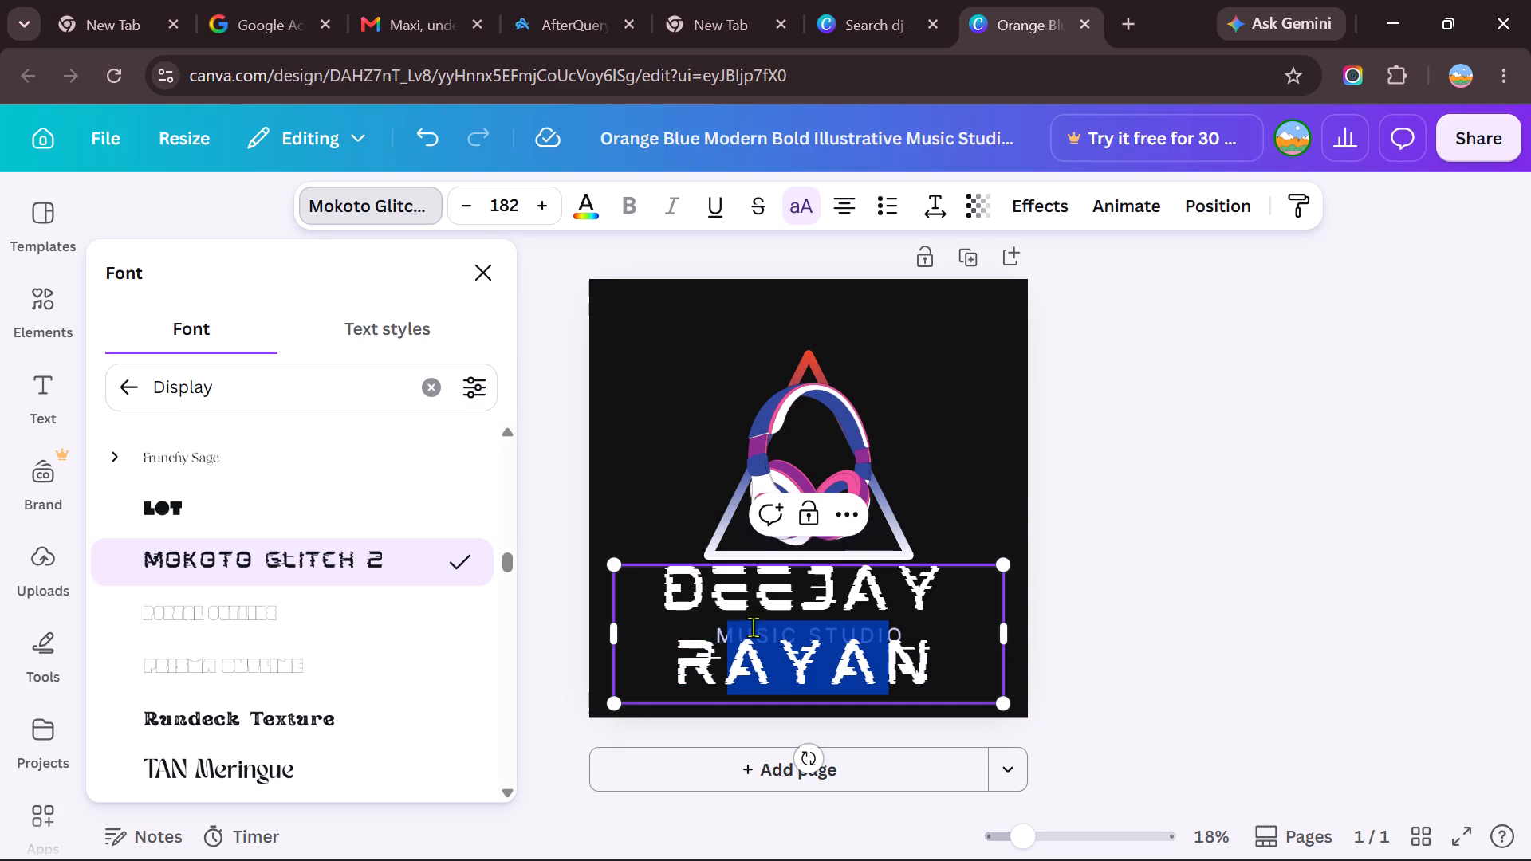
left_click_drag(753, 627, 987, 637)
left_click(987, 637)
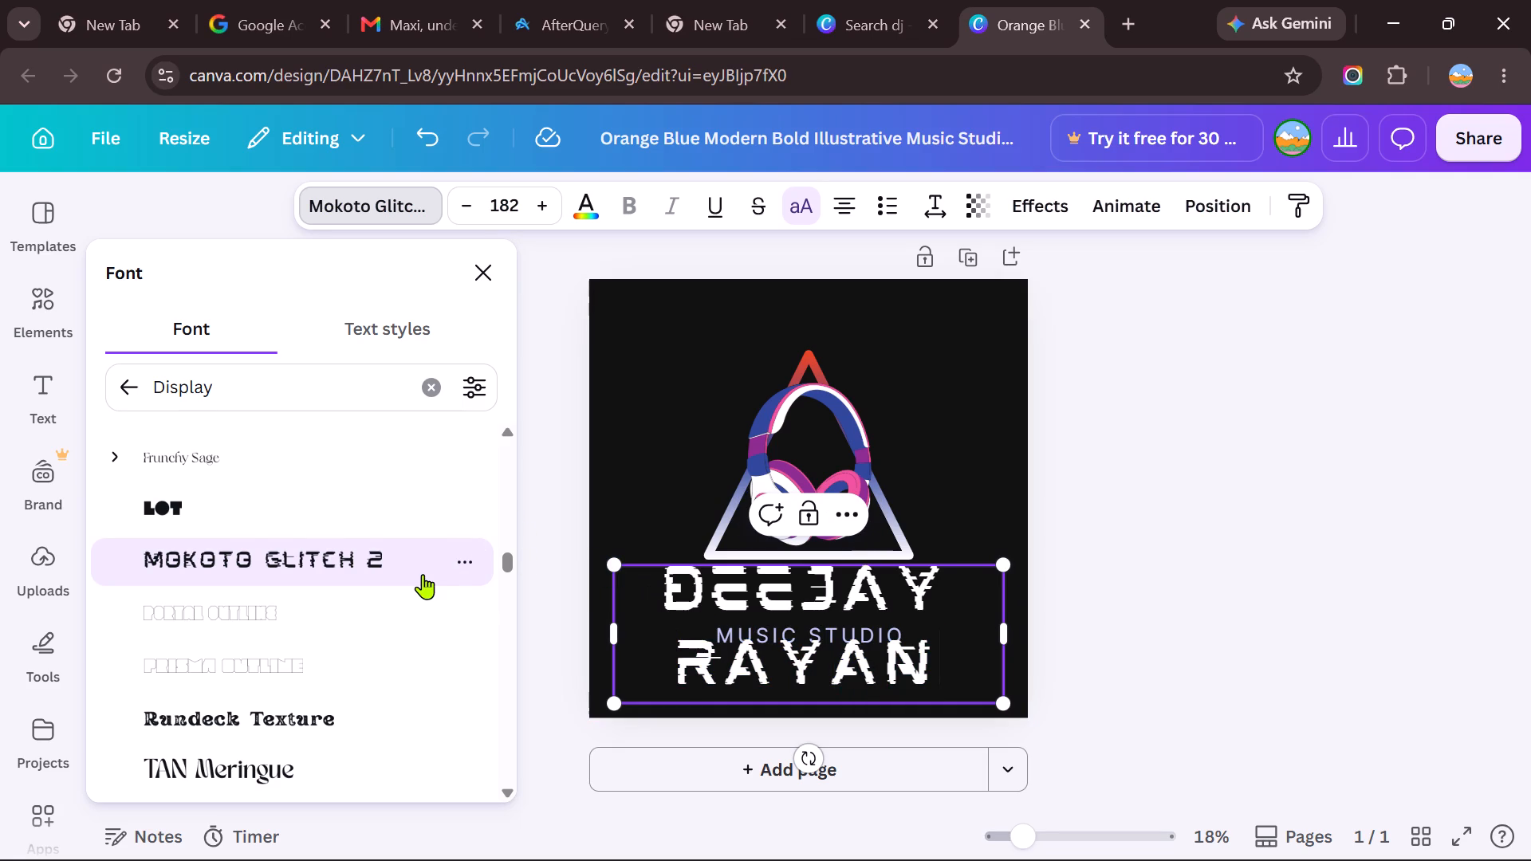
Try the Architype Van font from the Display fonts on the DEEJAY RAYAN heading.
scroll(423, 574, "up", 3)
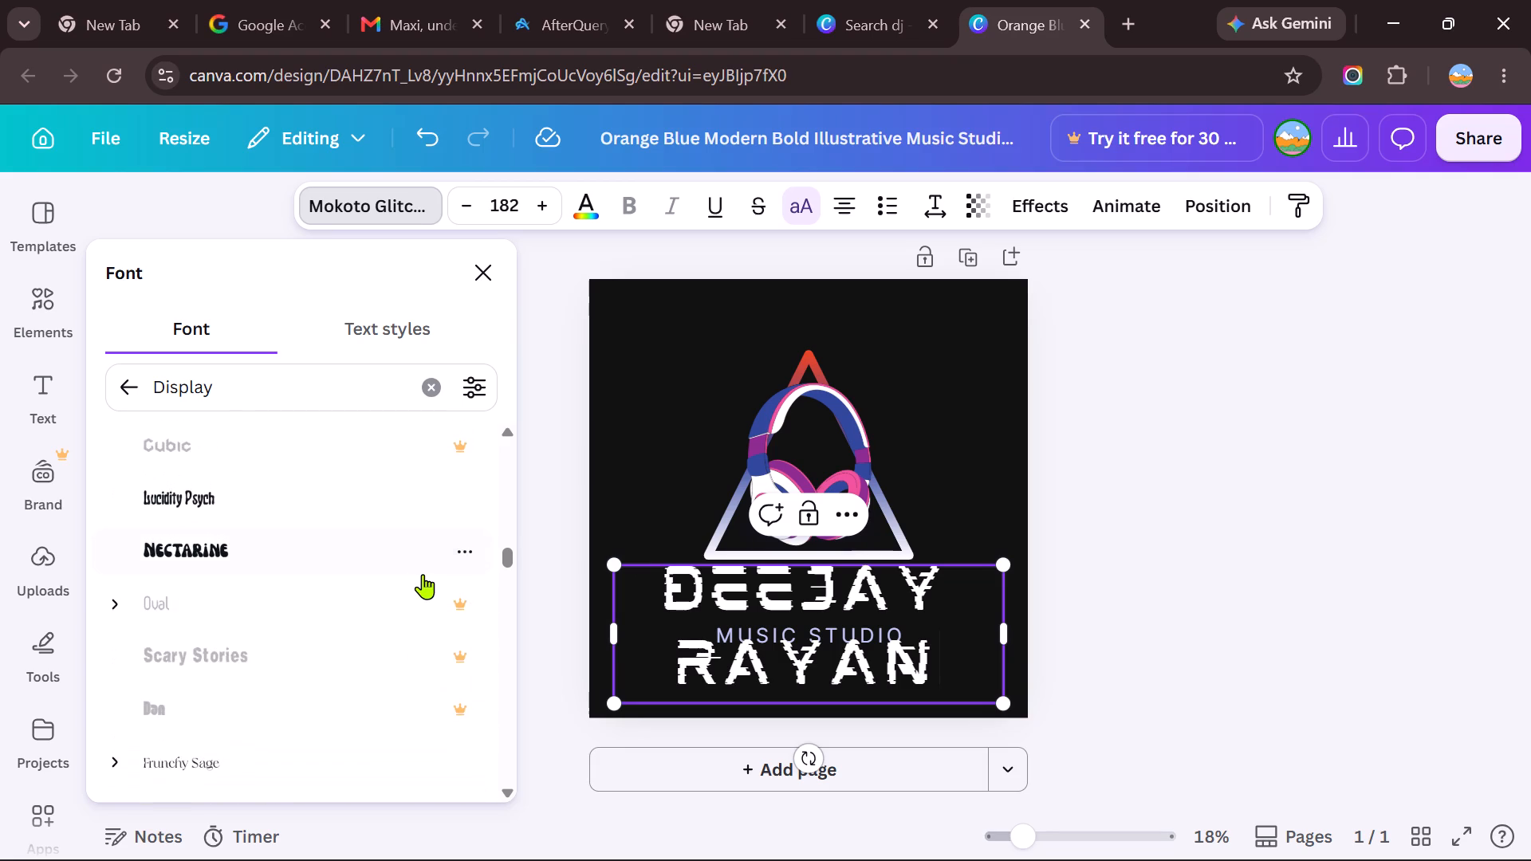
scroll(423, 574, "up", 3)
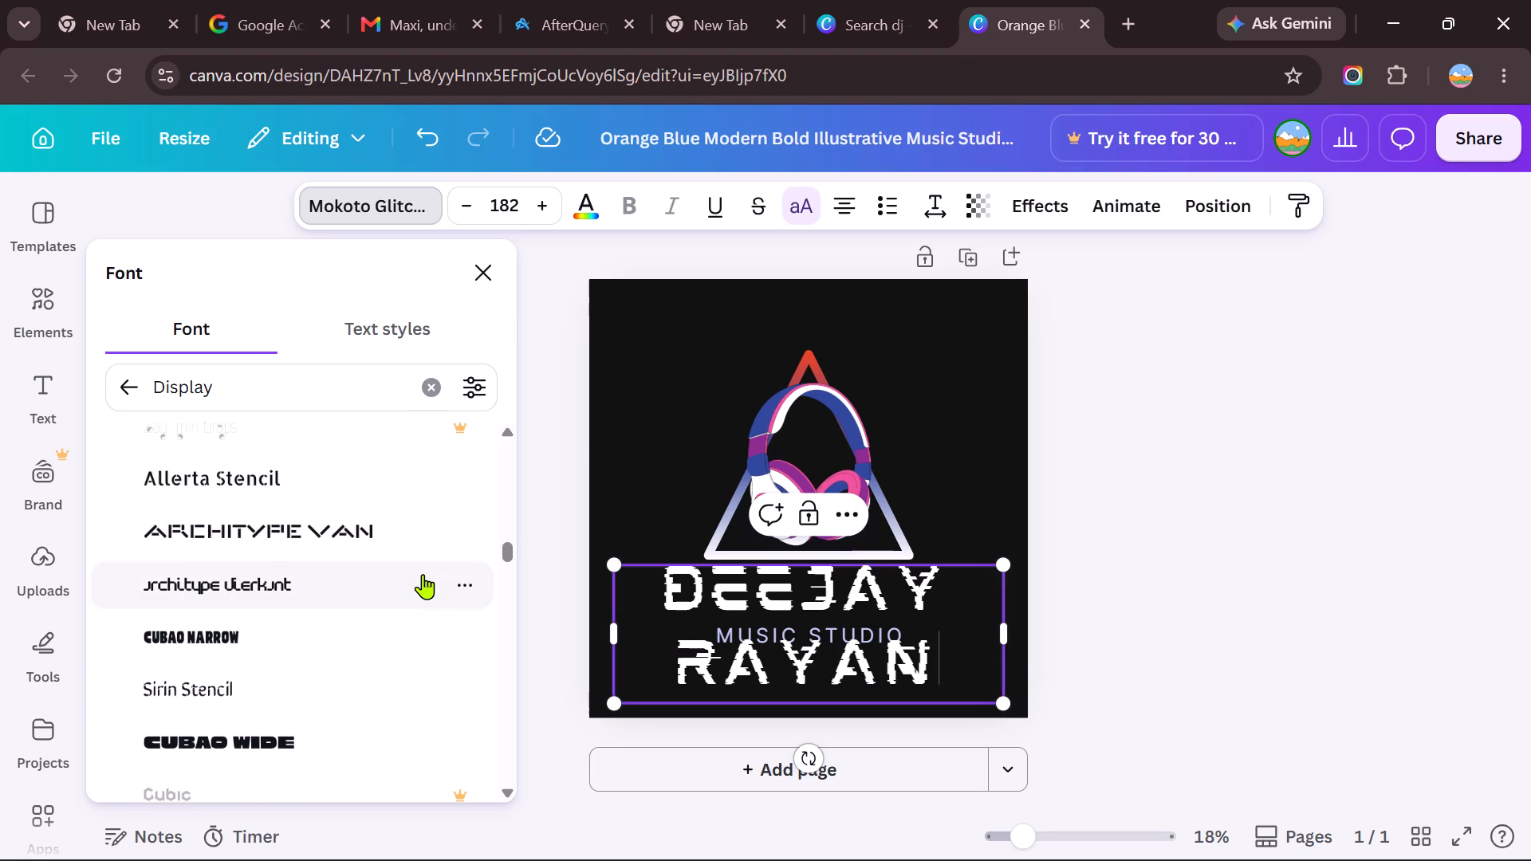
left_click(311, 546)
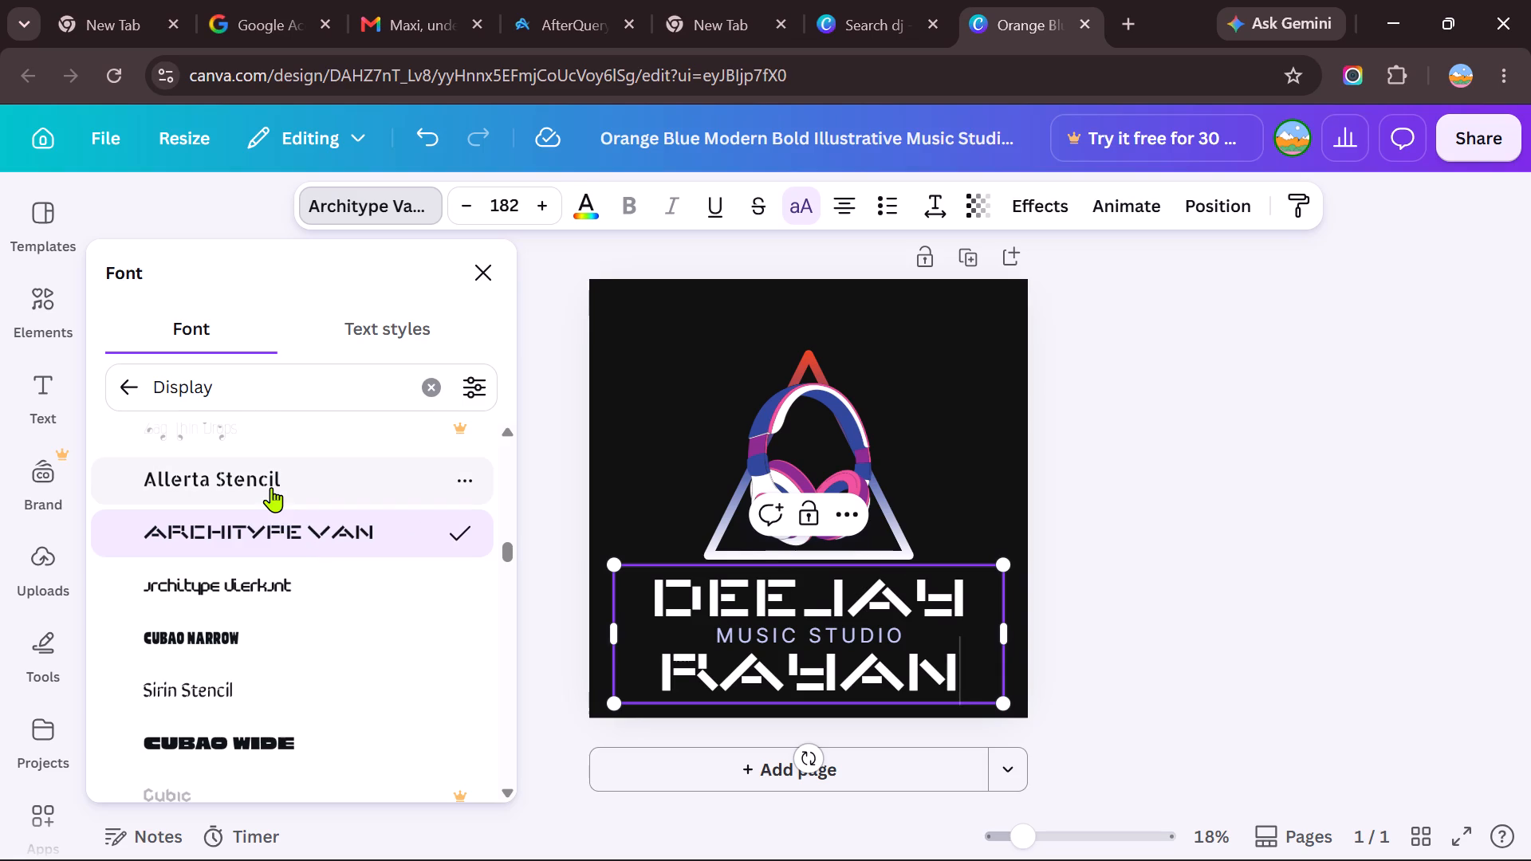
Browse back through the Display fonts and set the DEEJAY RAYAN heading's font to Blanka.
scroll(271, 487, "up", 1)
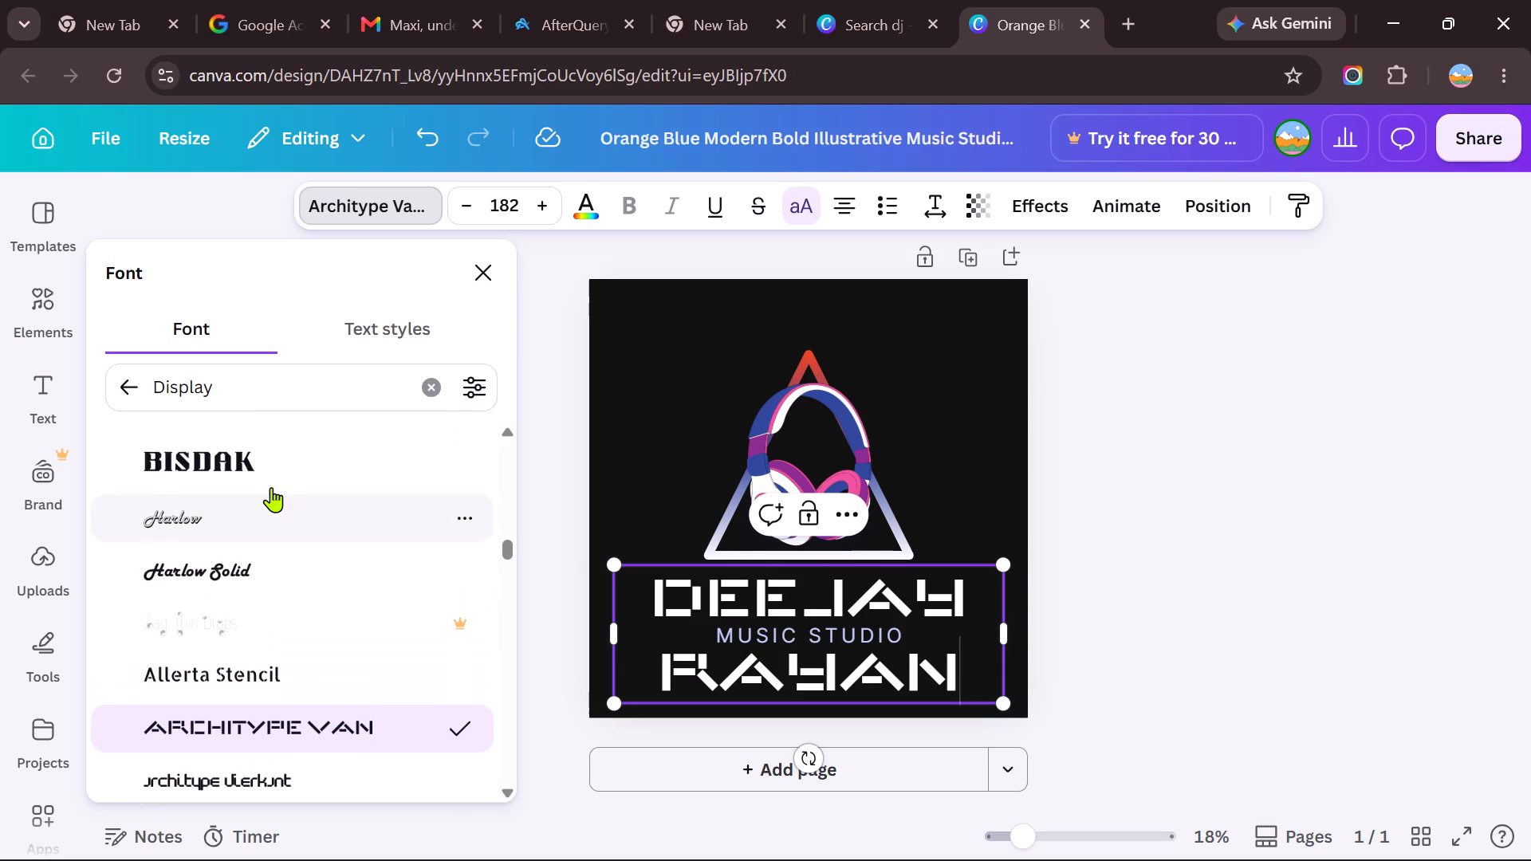
scroll(271, 487, "up", 4)
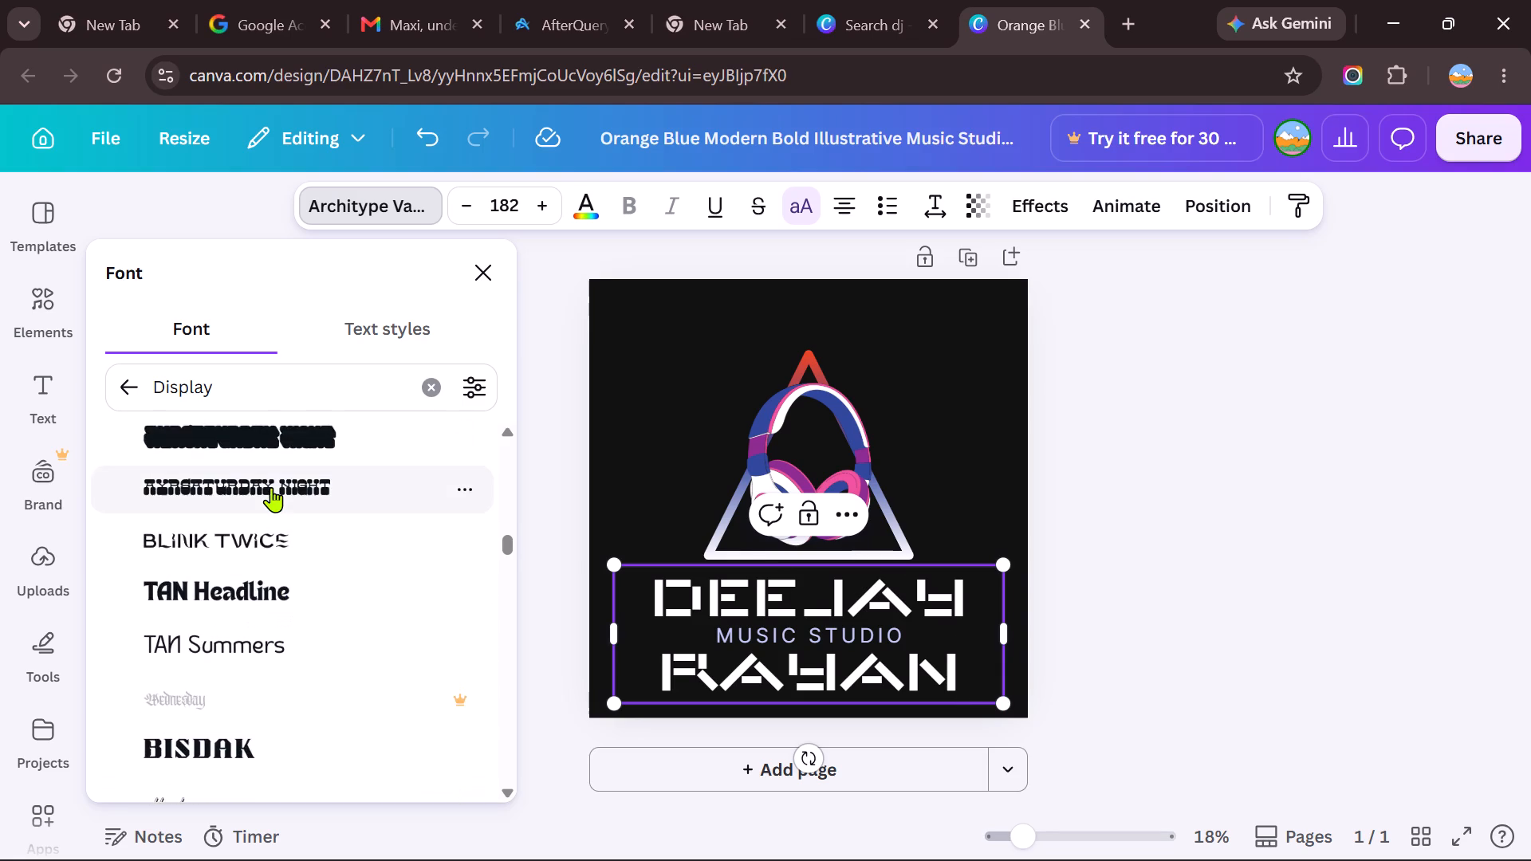
scroll(271, 487, "up", 5)
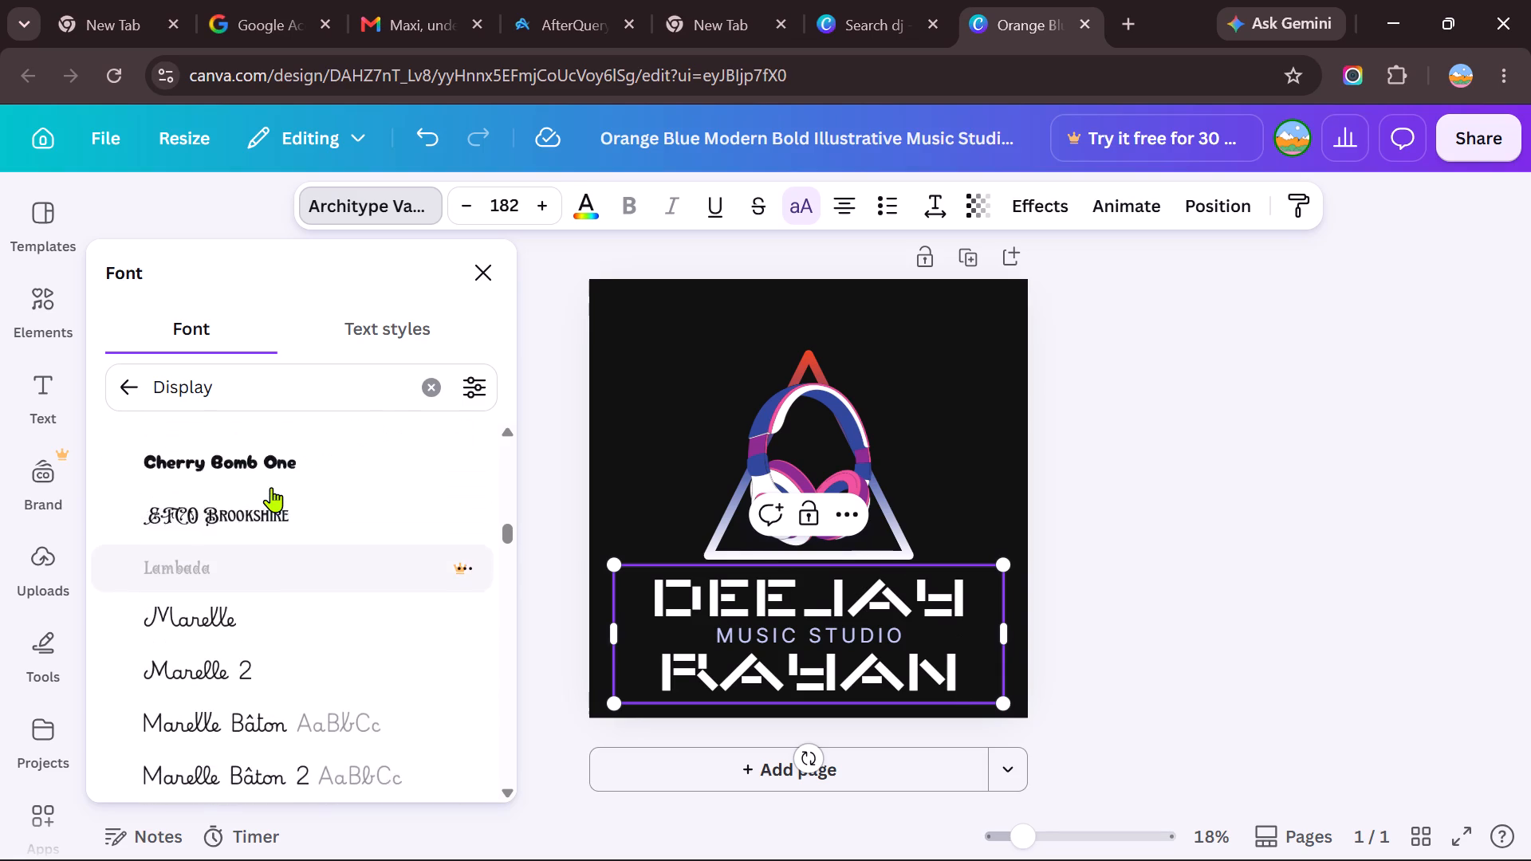
scroll(271, 487, "up", 1)
left_click(246, 530)
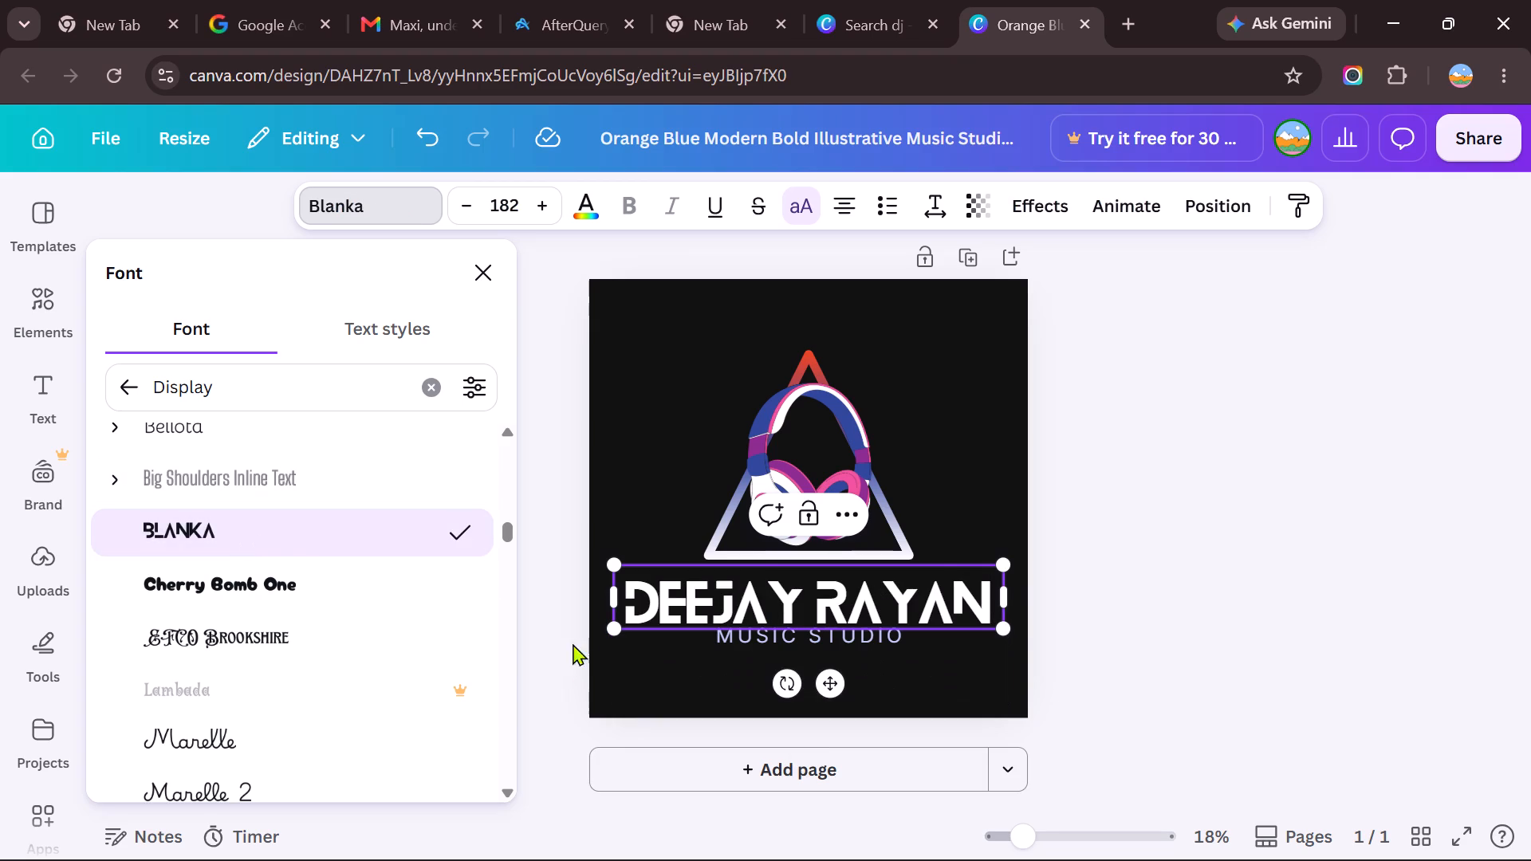
Change the DEEJAY RAYAN heading's white text colour to the light coral red default solid colour, applying it to all matching white.
left_click(584, 199)
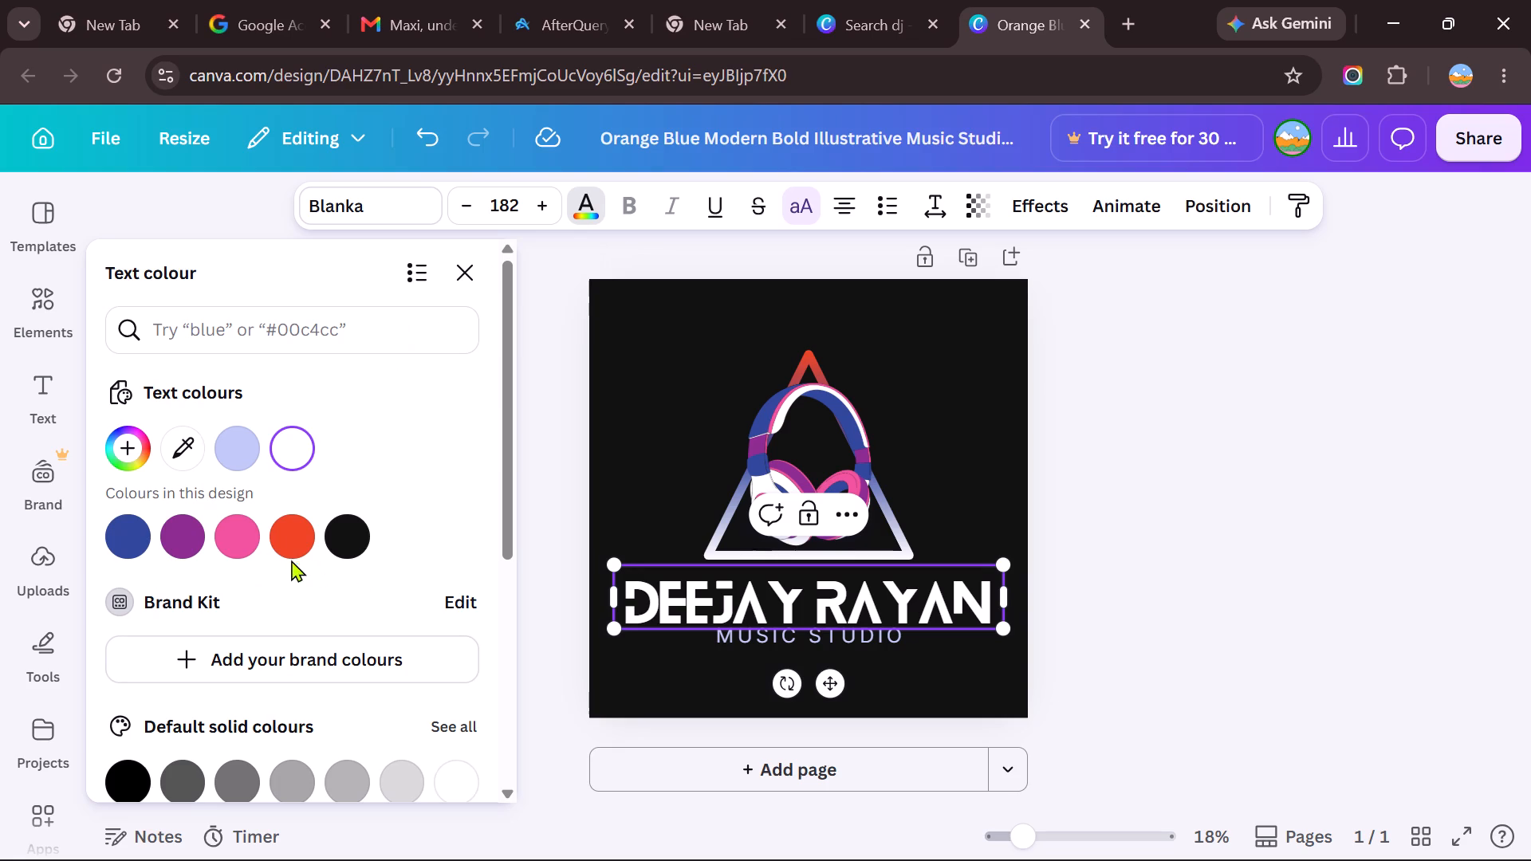
left_click(285, 537)
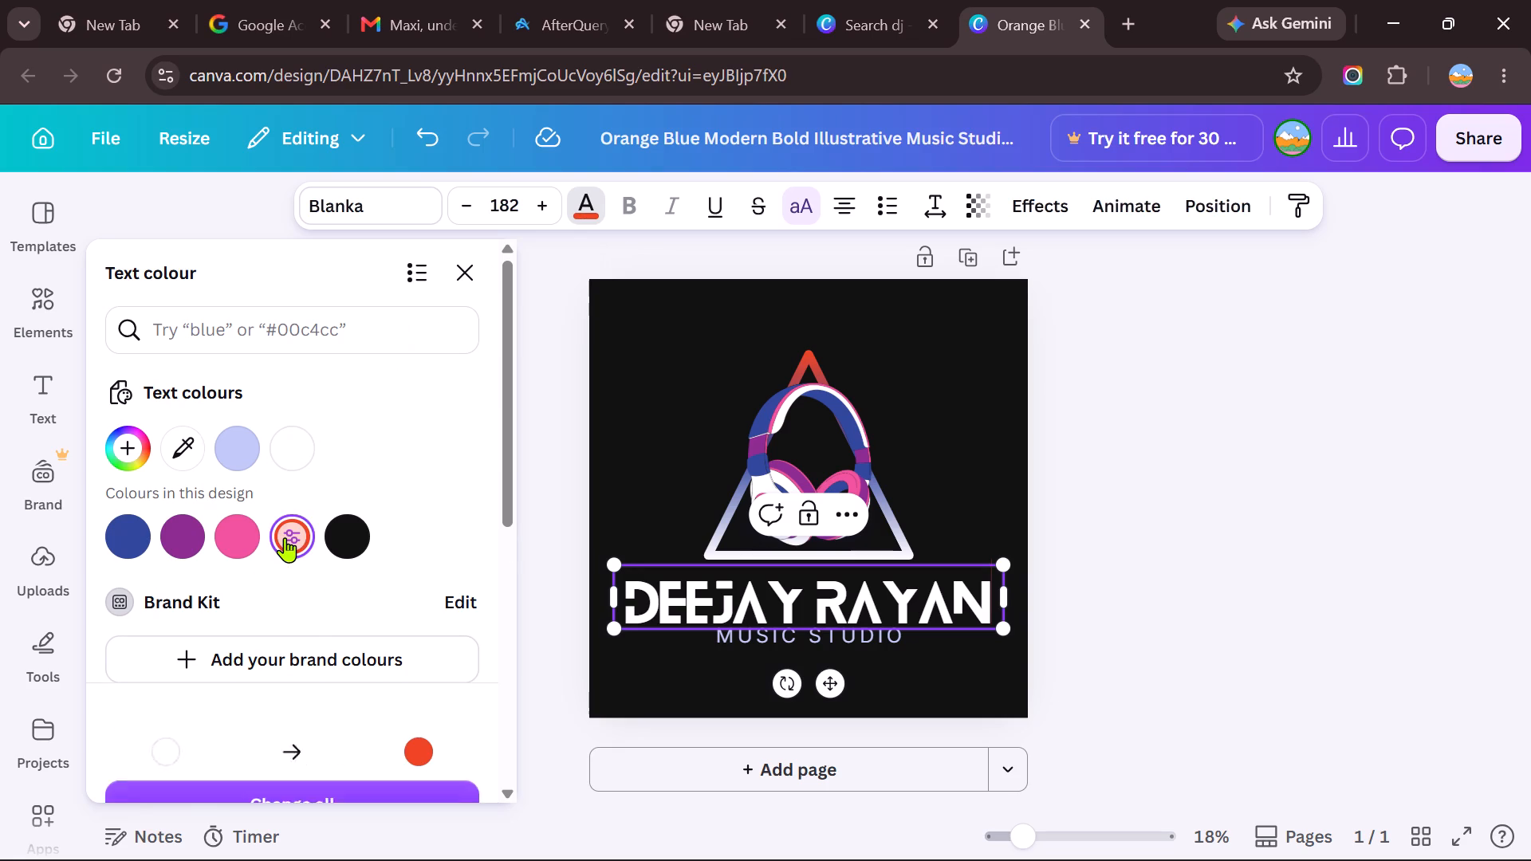
left_click(418, 718)
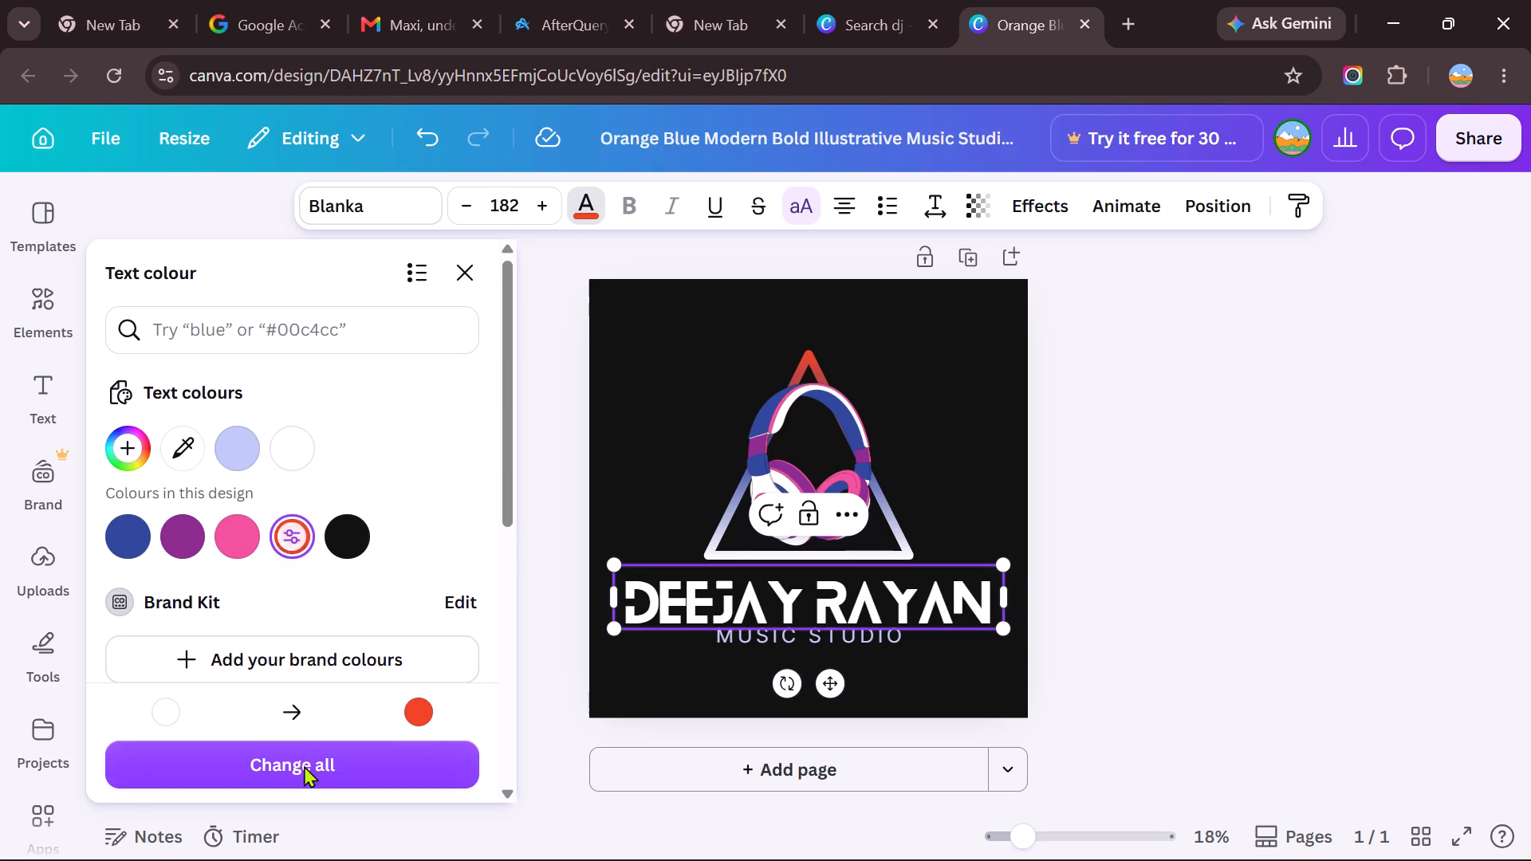
scroll(338, 561, "down", 3)
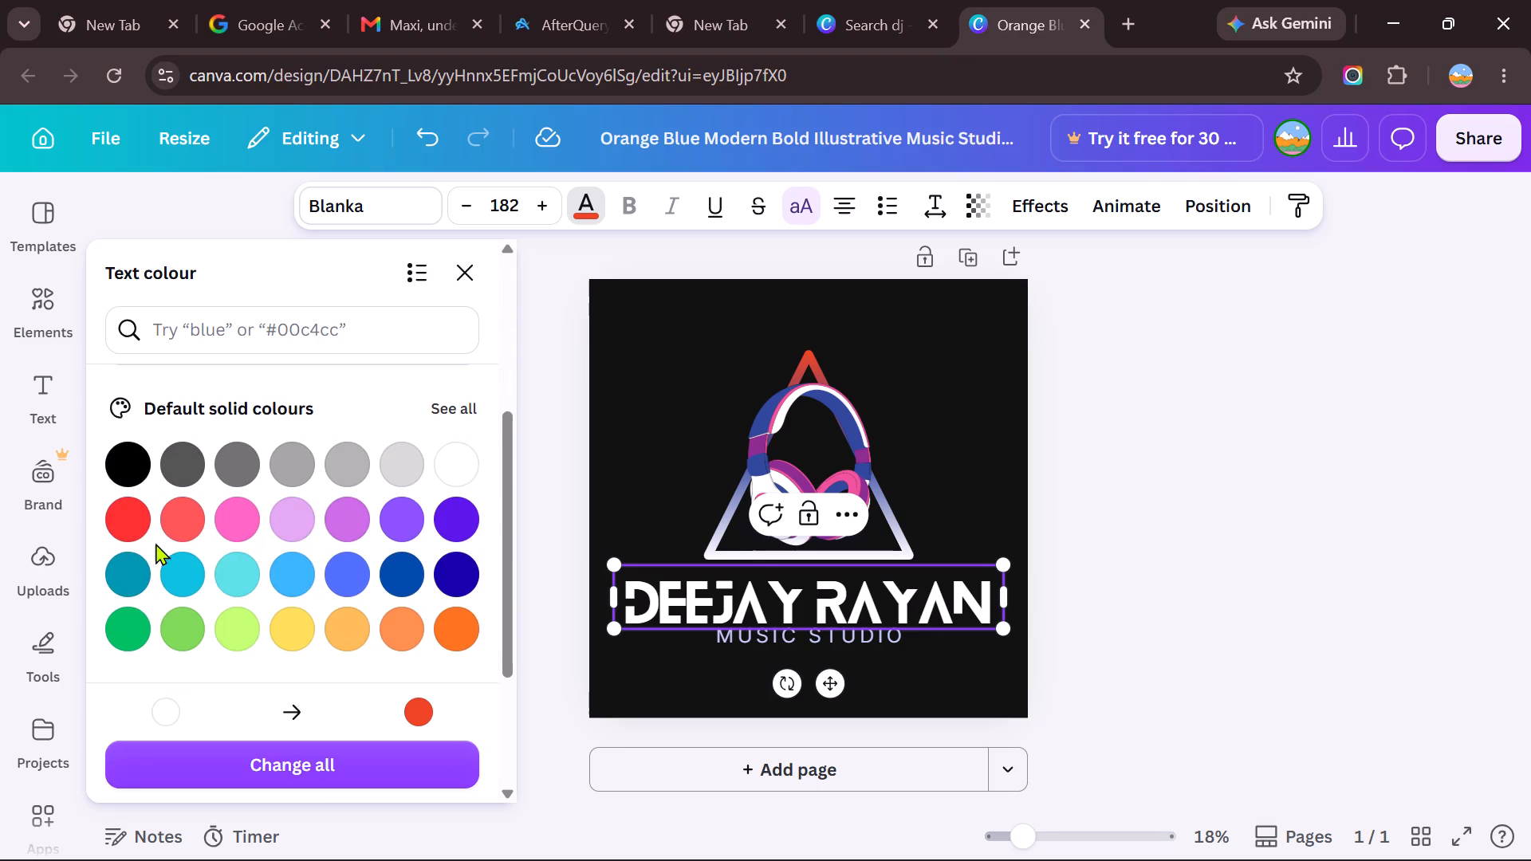
left_click(178, 515)
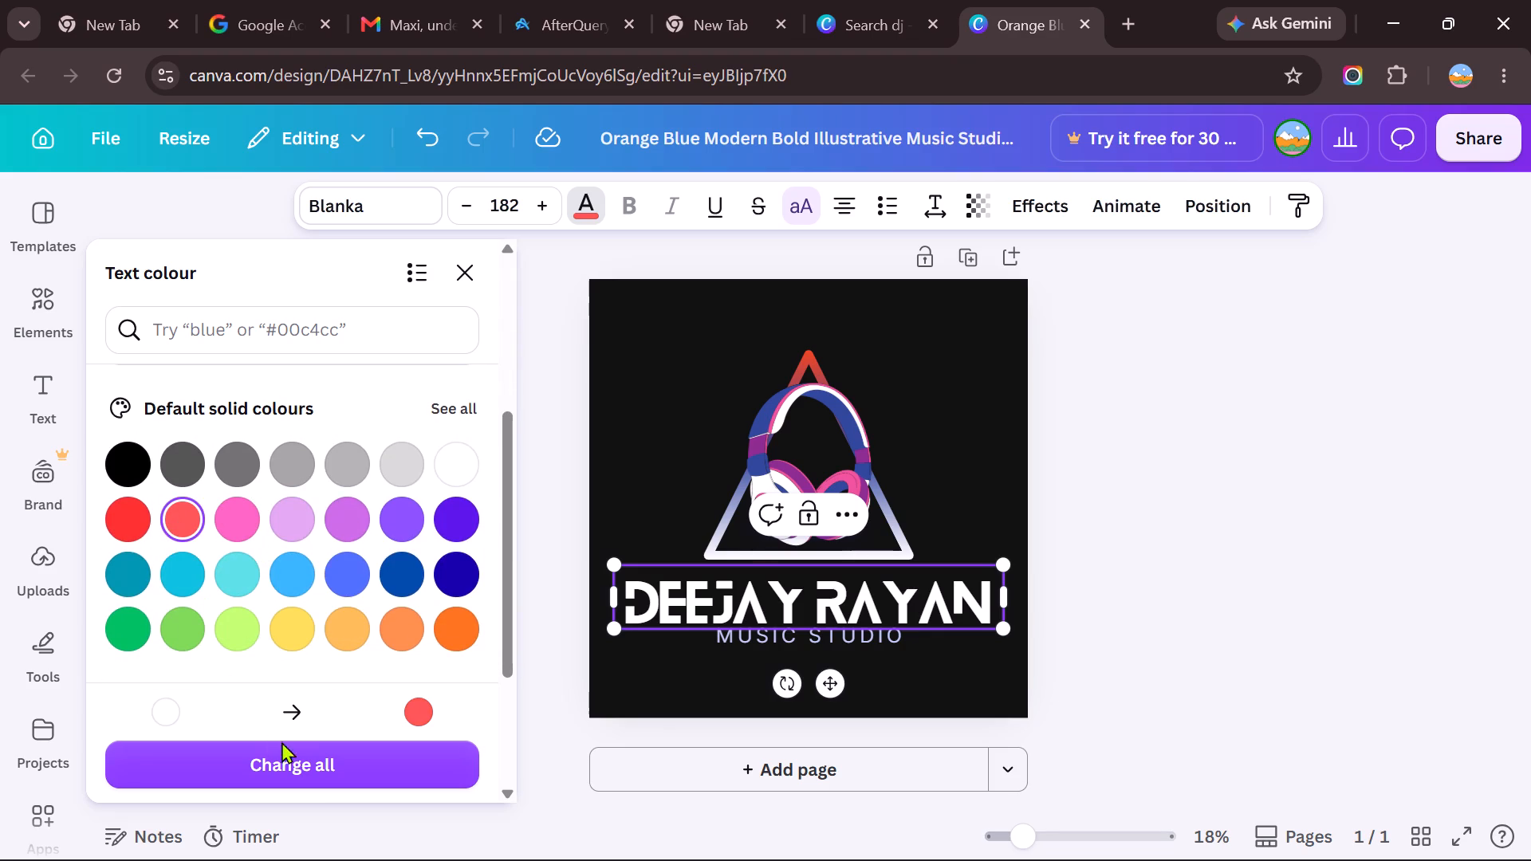
left_click(304, 760)
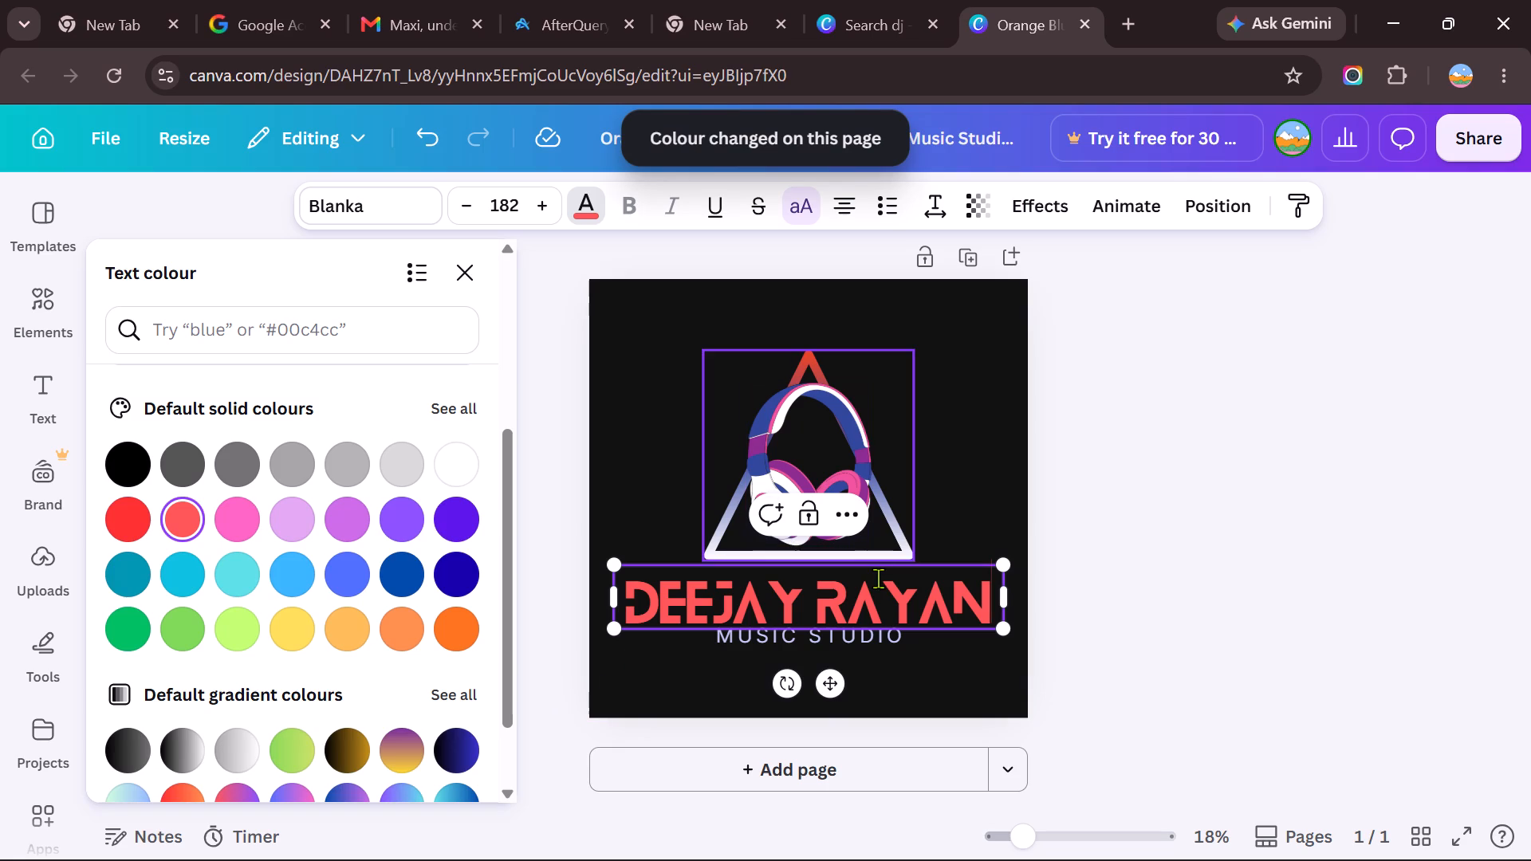
Delete the MUSIC STUDIO tagline beneath the DEEJAY RAYAN heading.
left_click(878, 636)
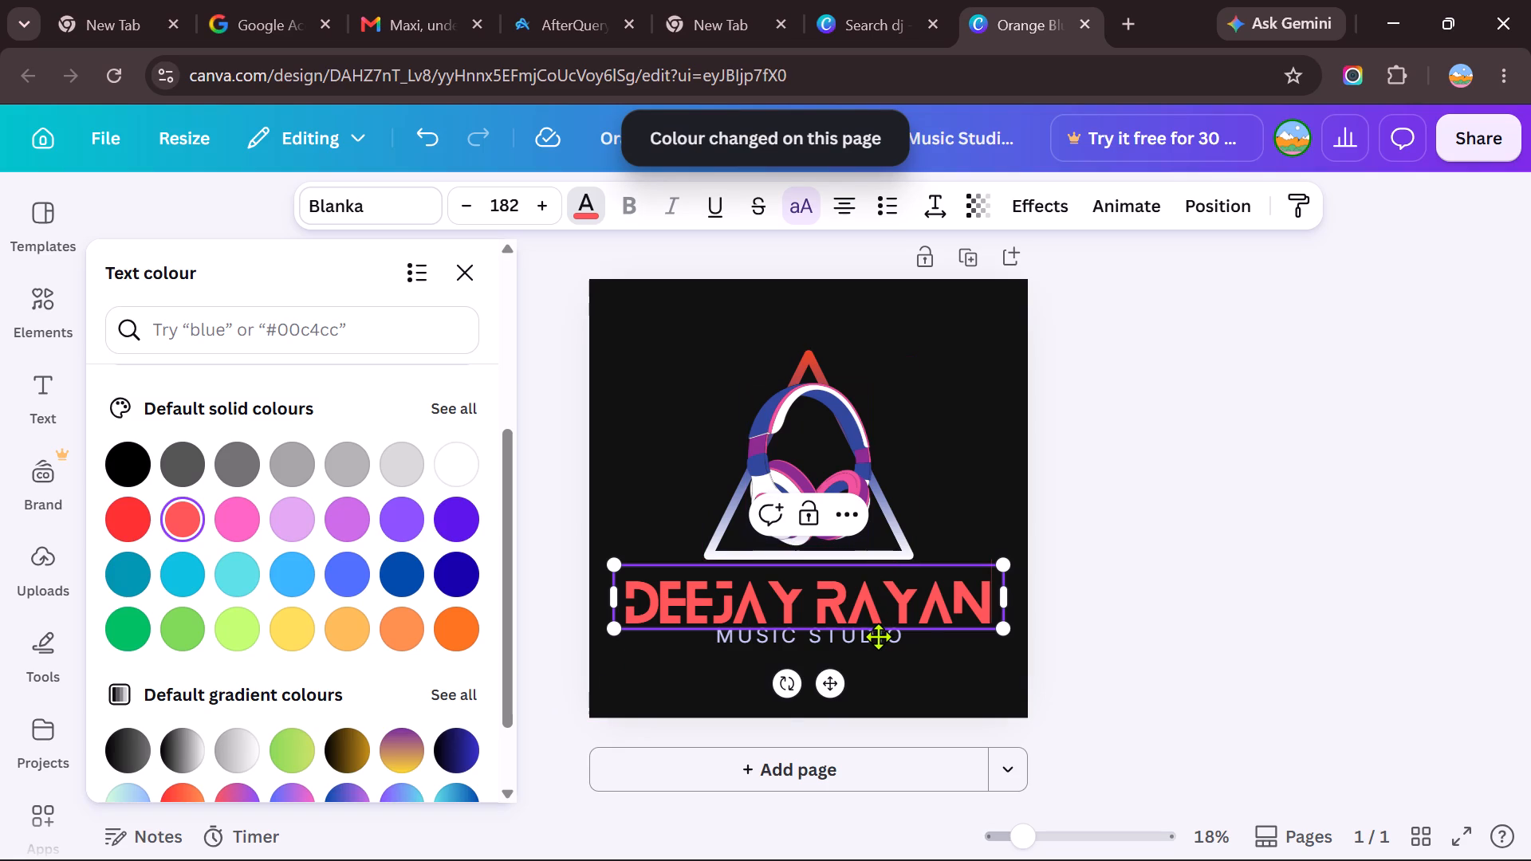
left_click(852, 576)
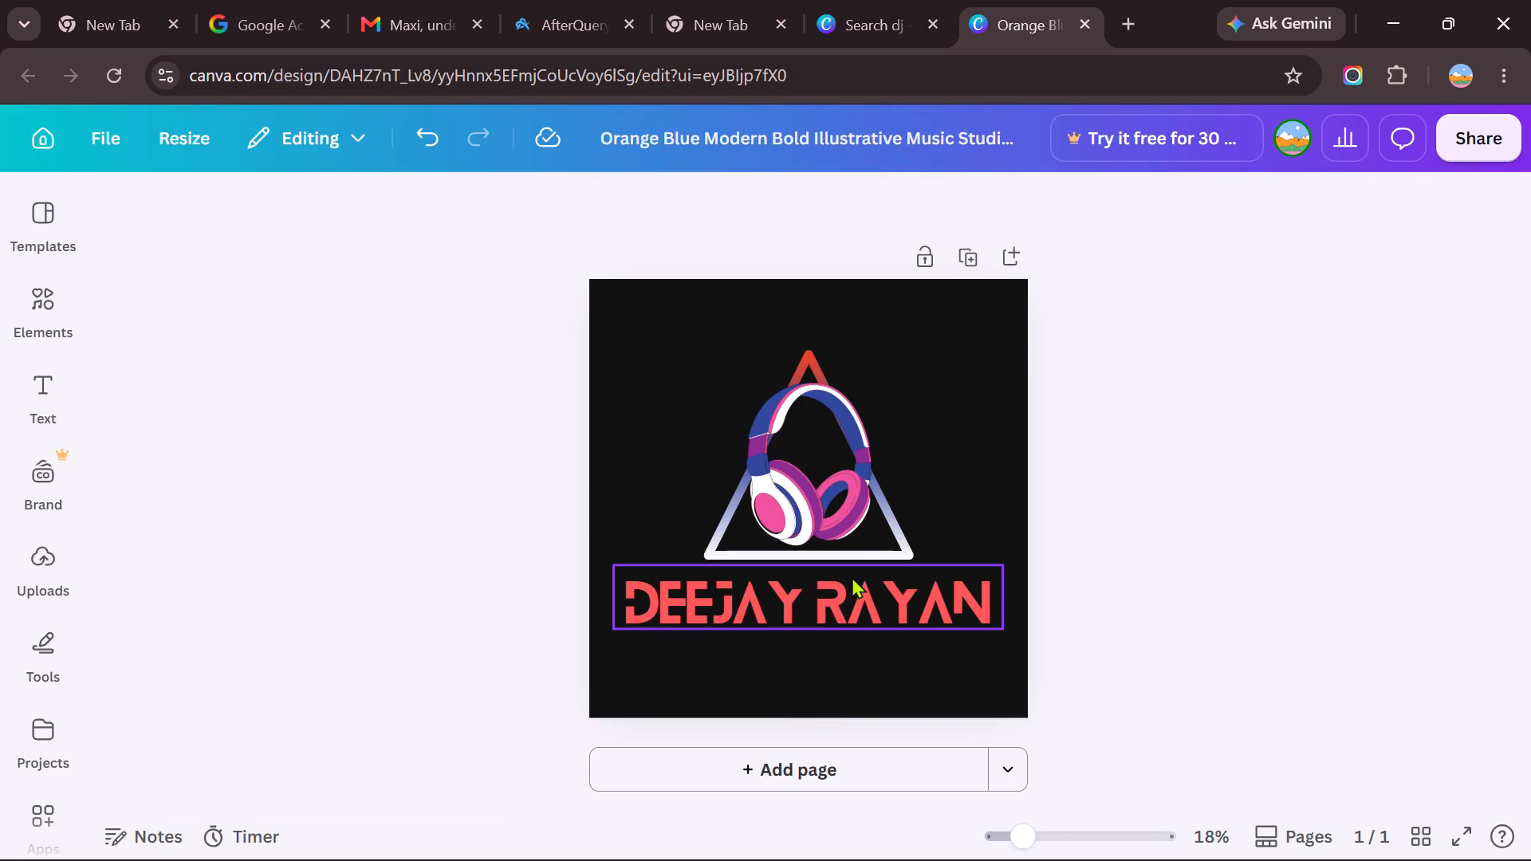
Enlarge the headphones graphic proportionally from its upper corners until it extends above the triangle's apex.
left_click(828, 481)
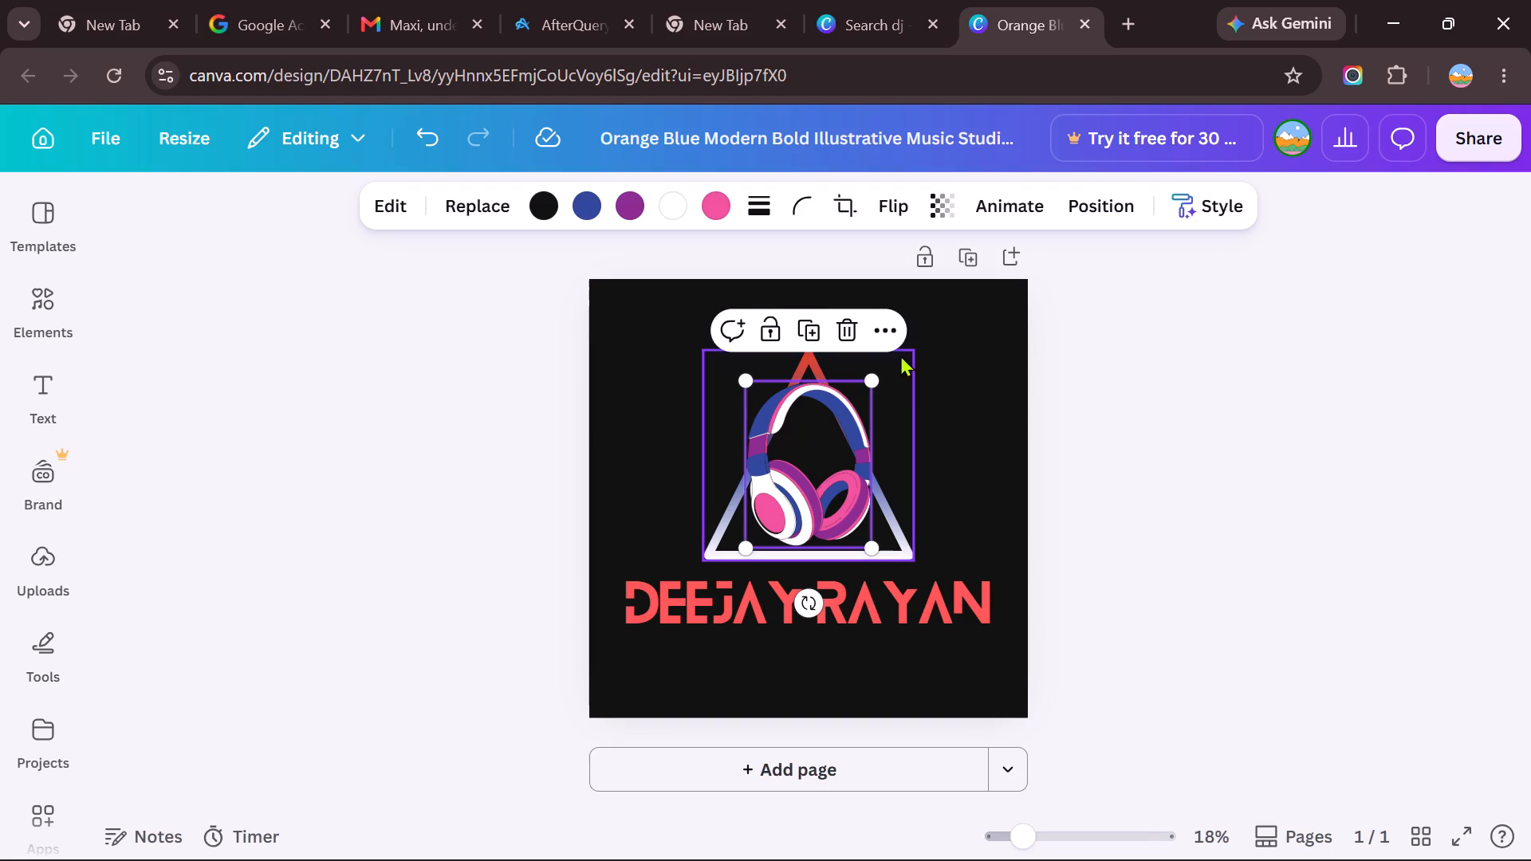
left_click_drag(874, 379, 909, 354)
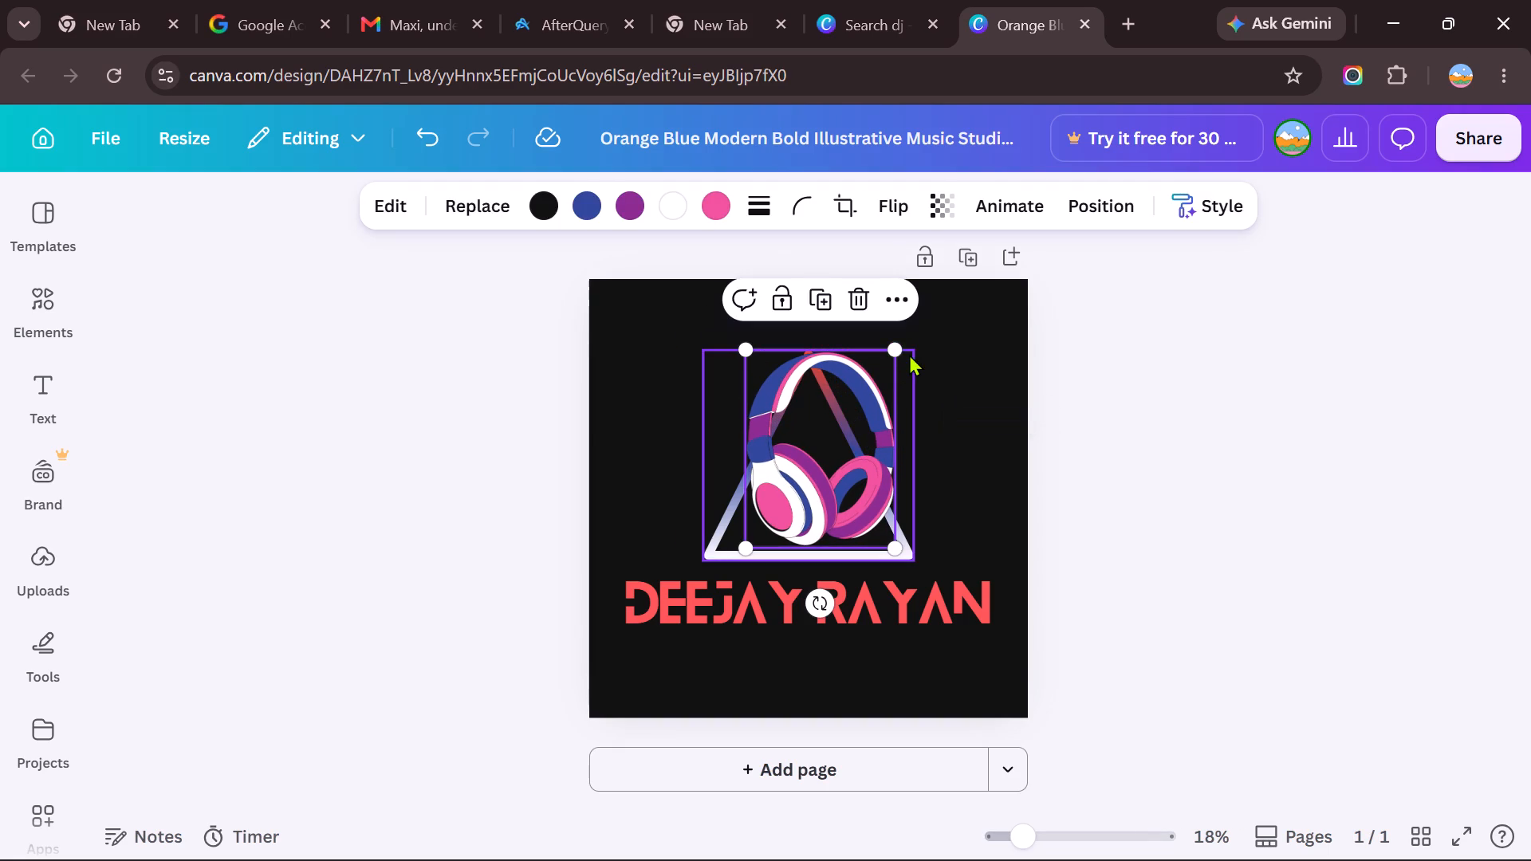
left_click_drag(747, 342, 706, 342)
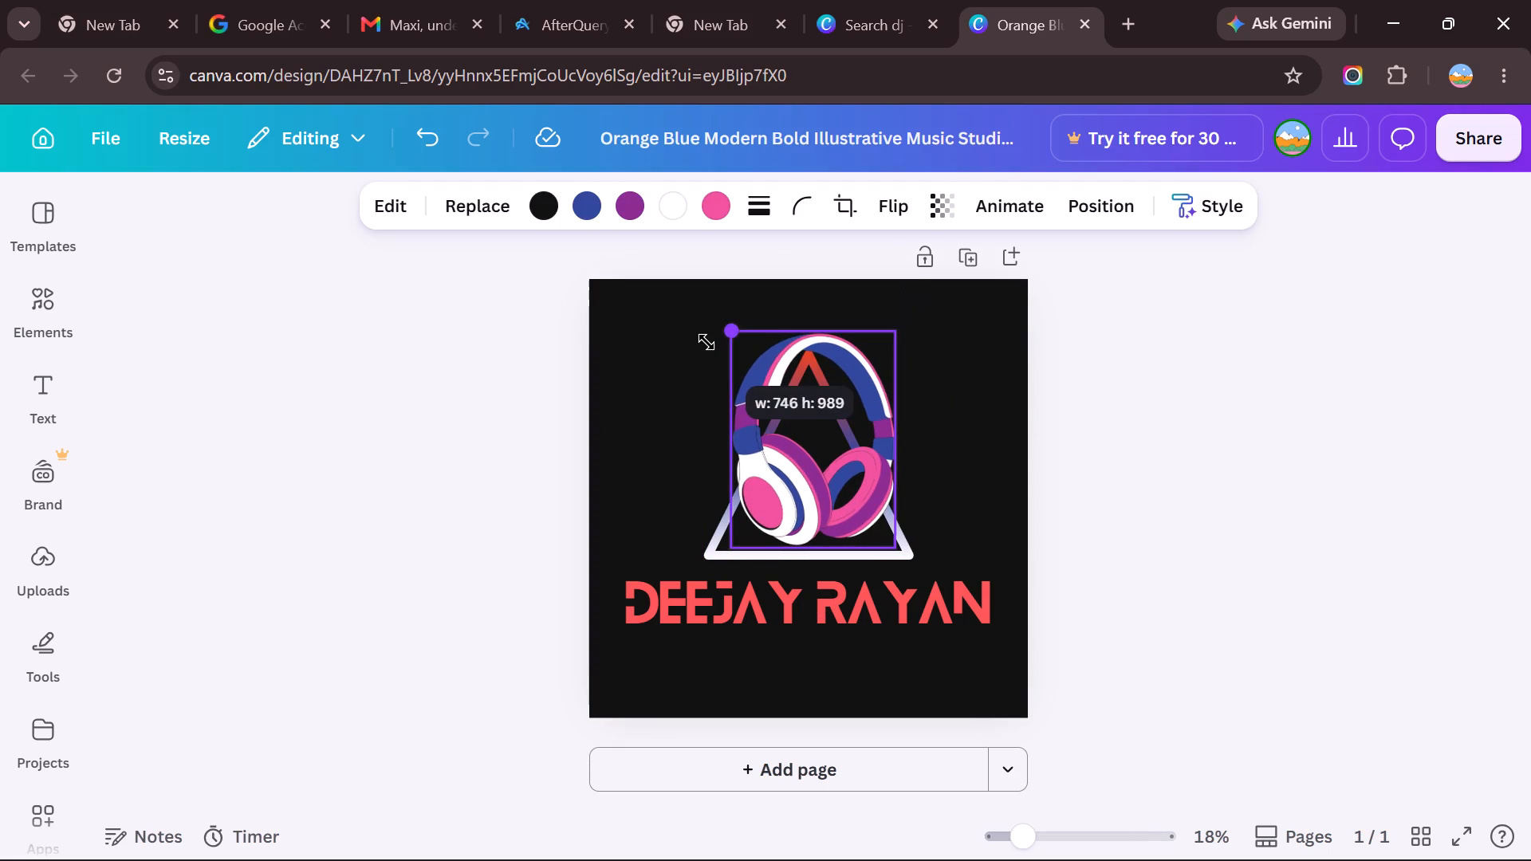
left_click_drag(706, 342, 670, 340)
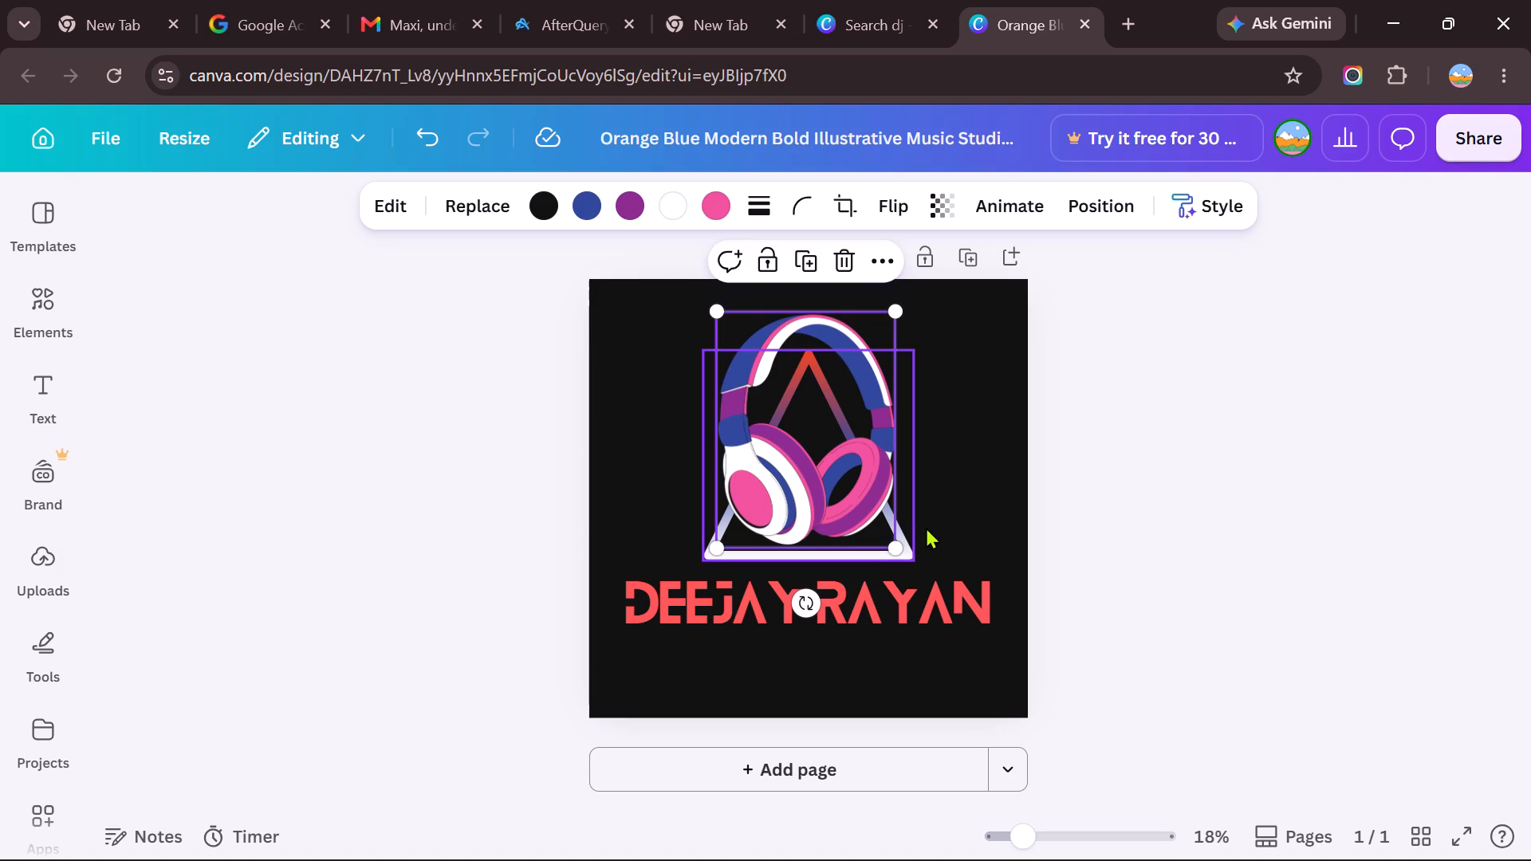
left_click(981, 500)
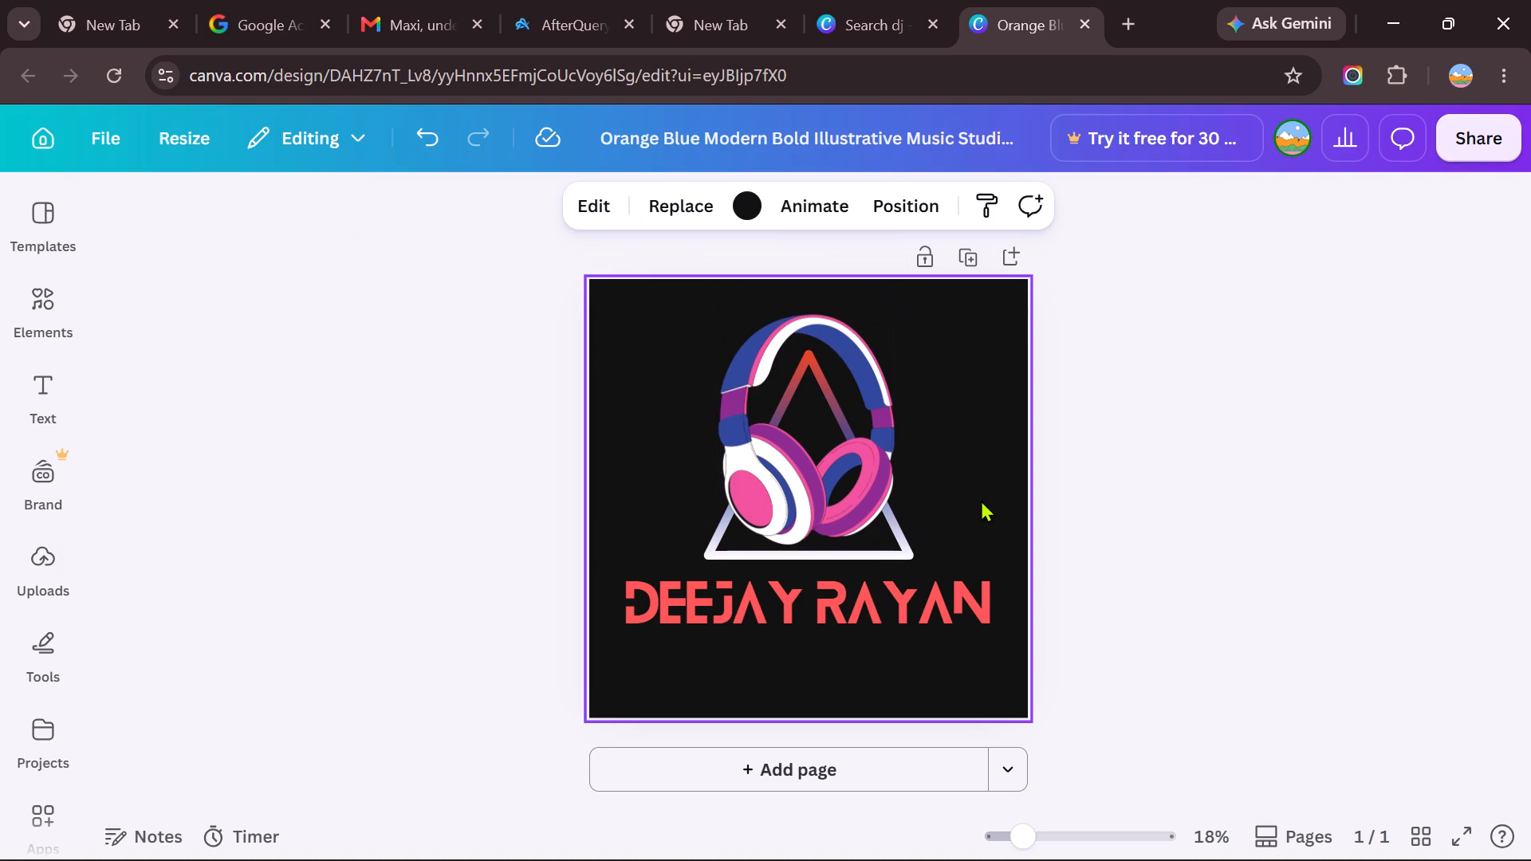
left_click(894, 545)
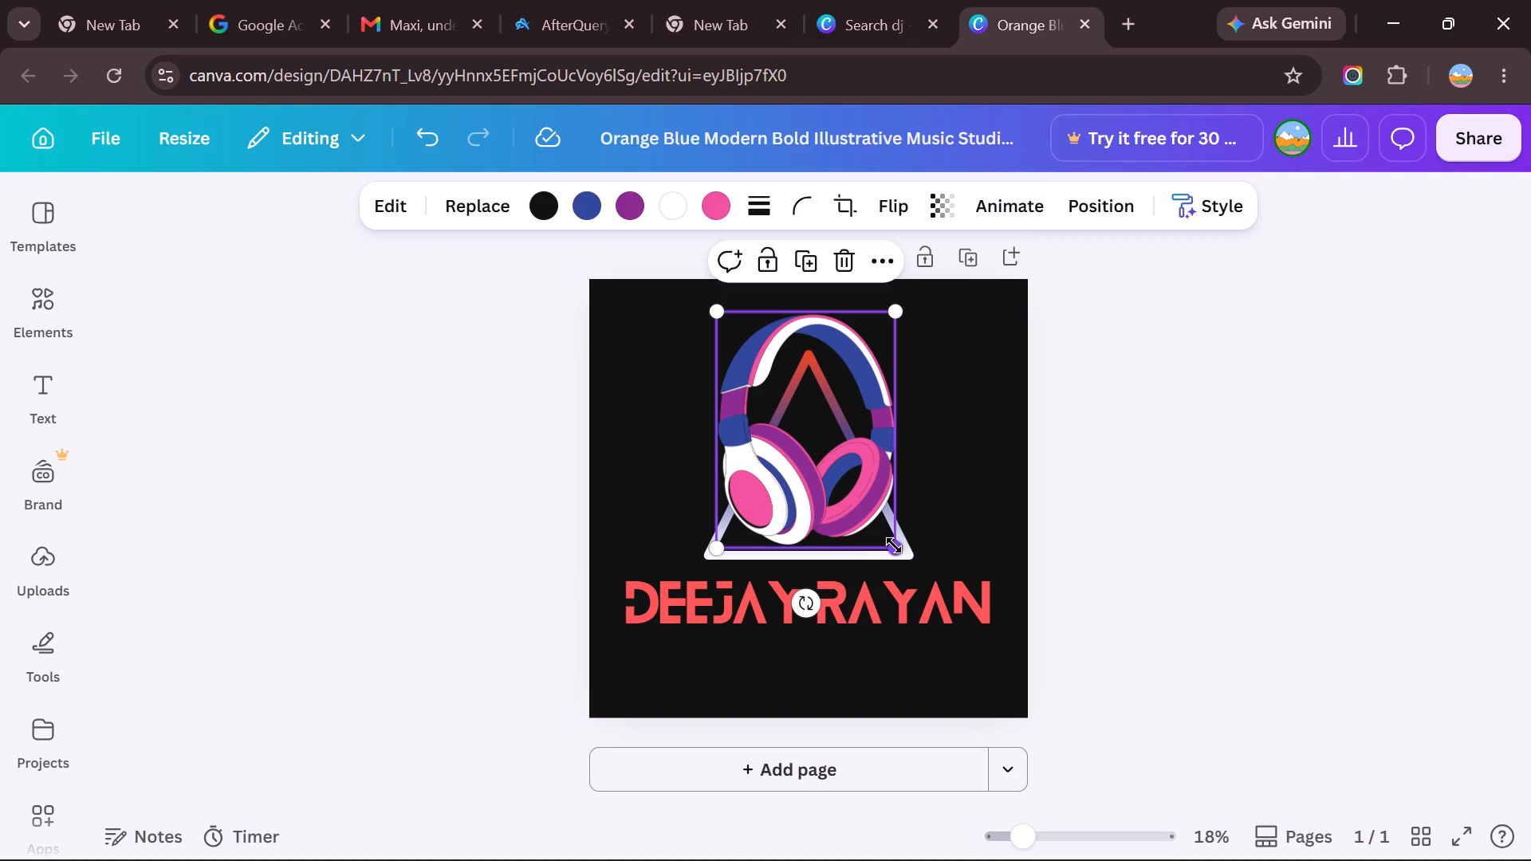
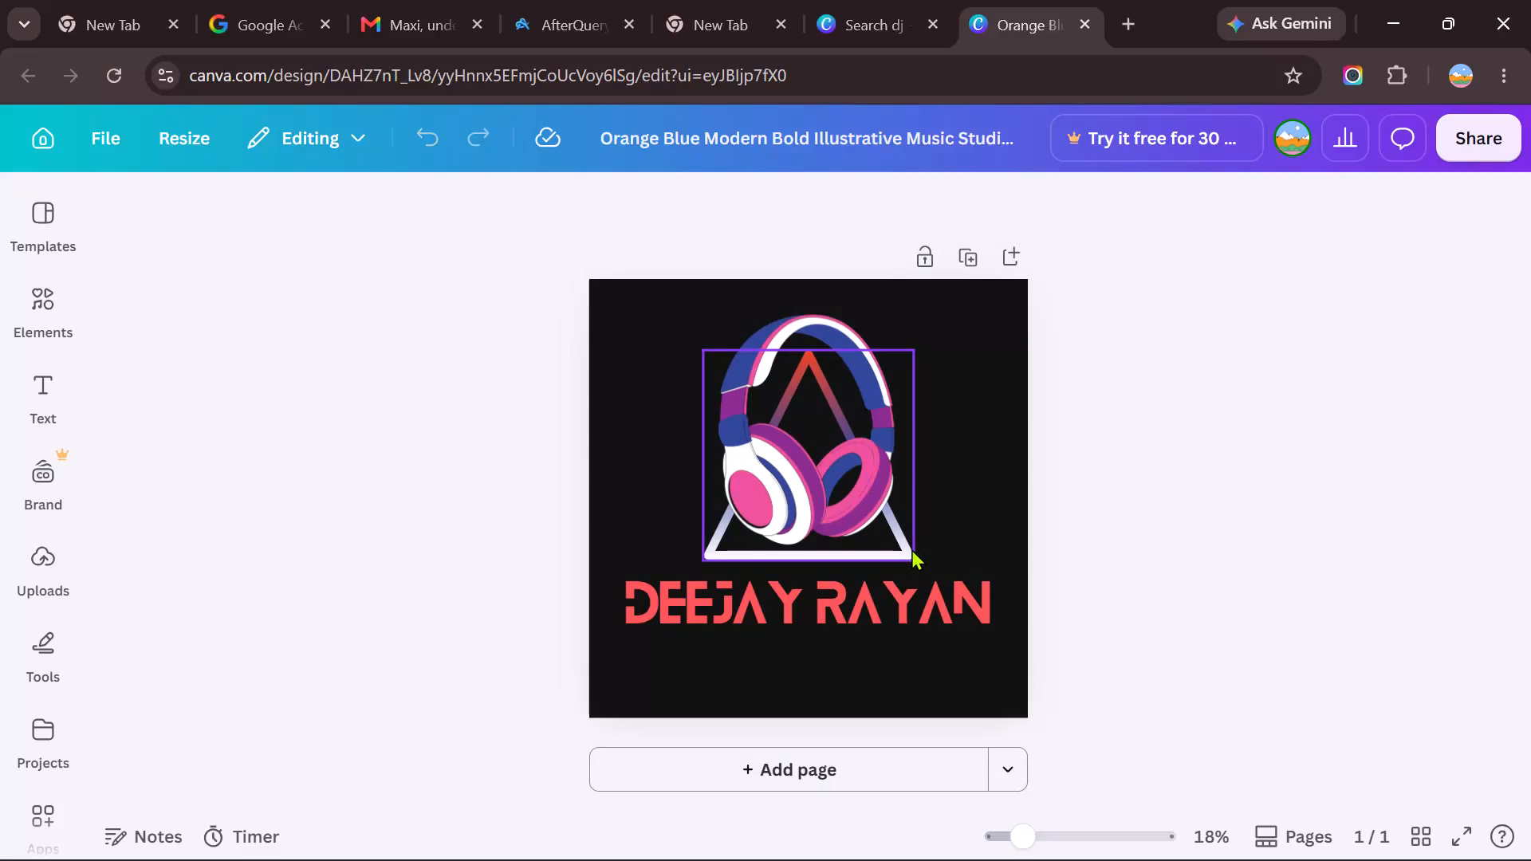
Delete the gradient triangle behind the headphones graphic.
left_click(911, 548)
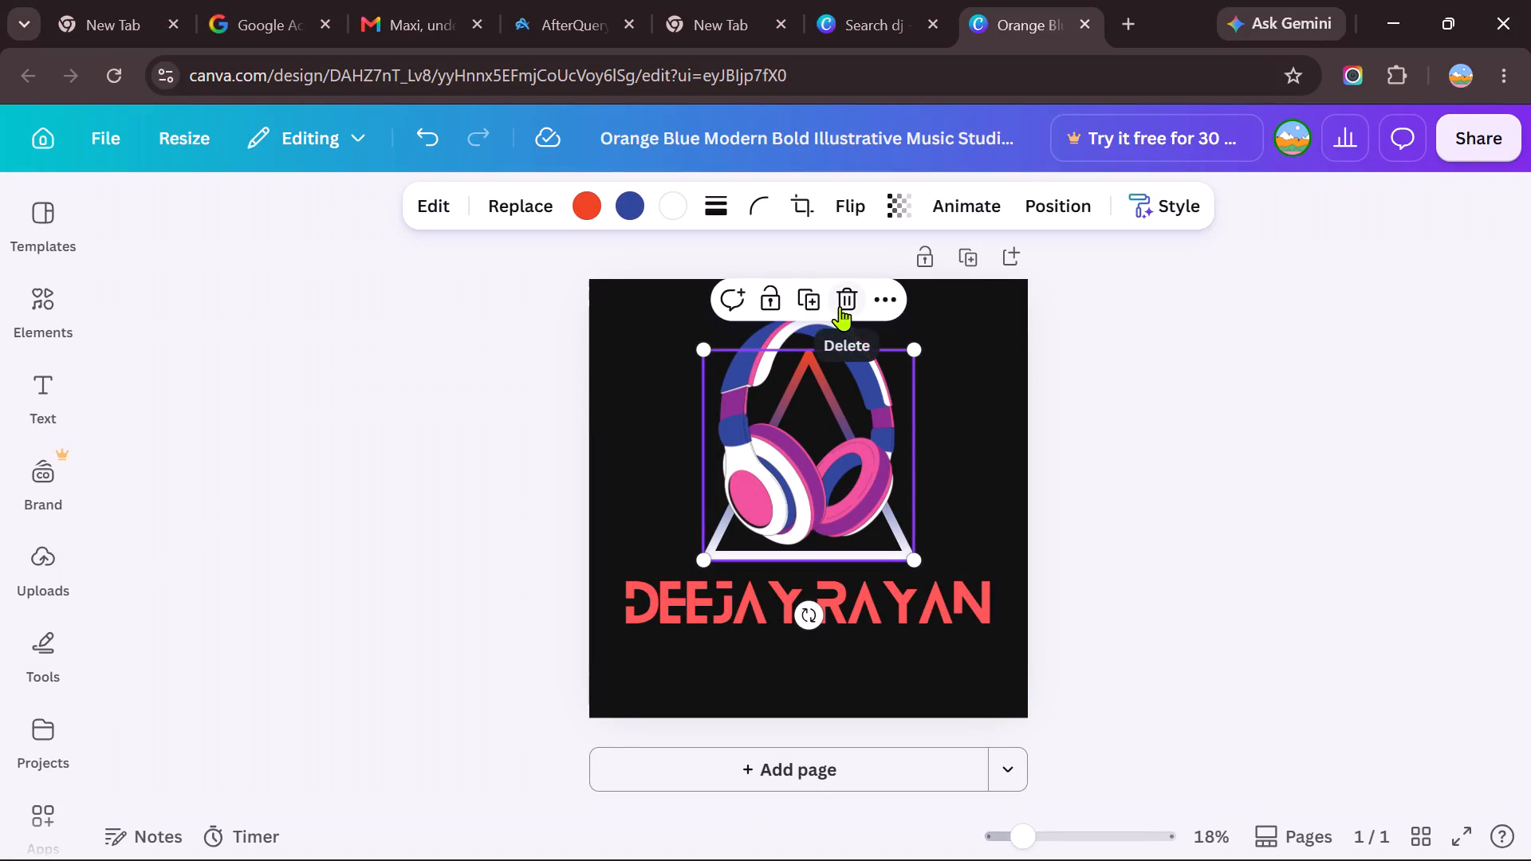
left_click(840, 306)
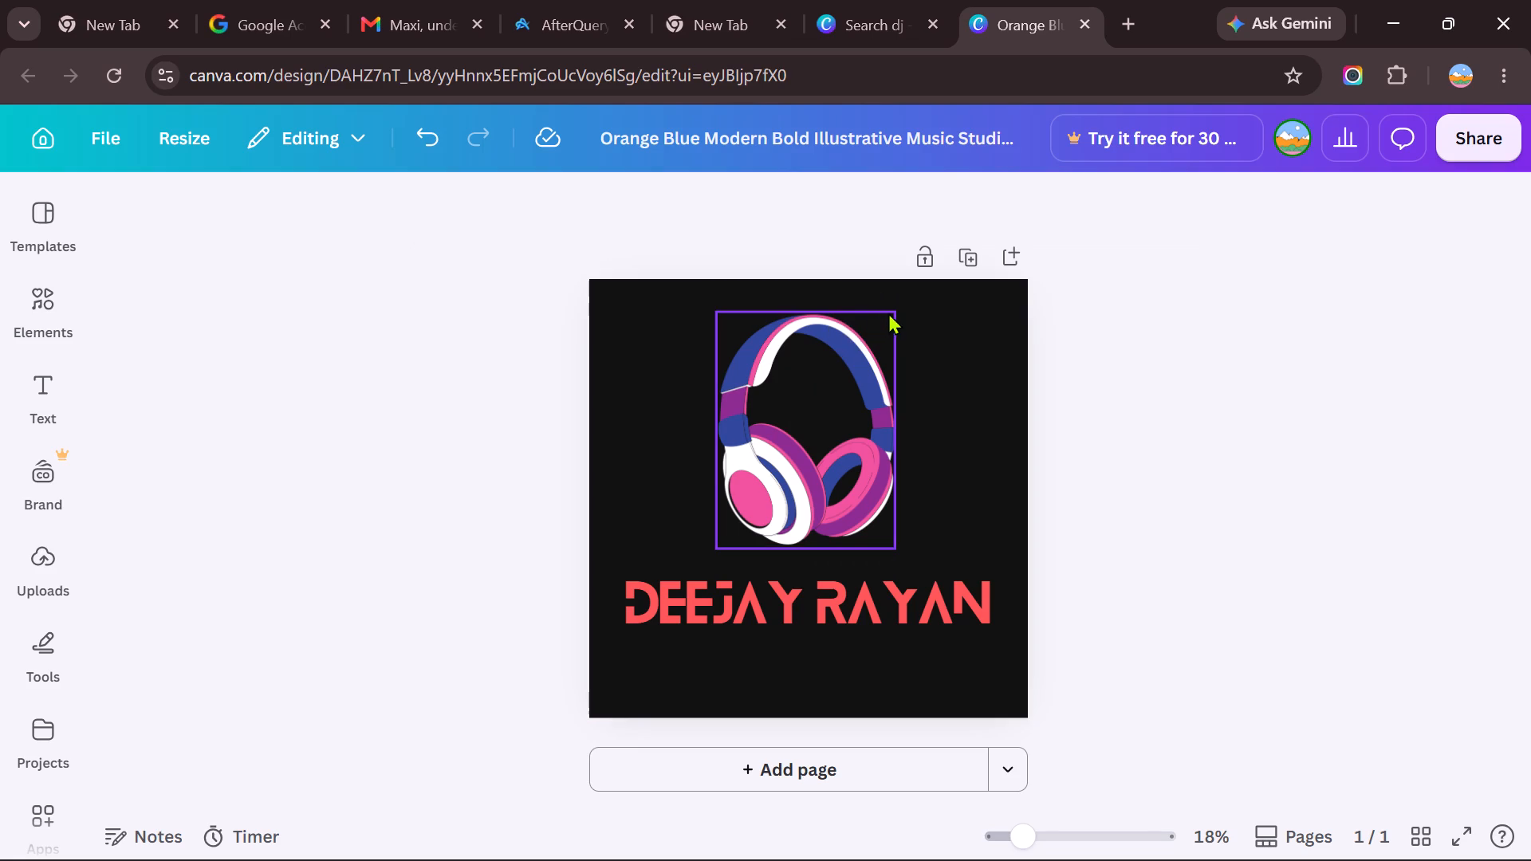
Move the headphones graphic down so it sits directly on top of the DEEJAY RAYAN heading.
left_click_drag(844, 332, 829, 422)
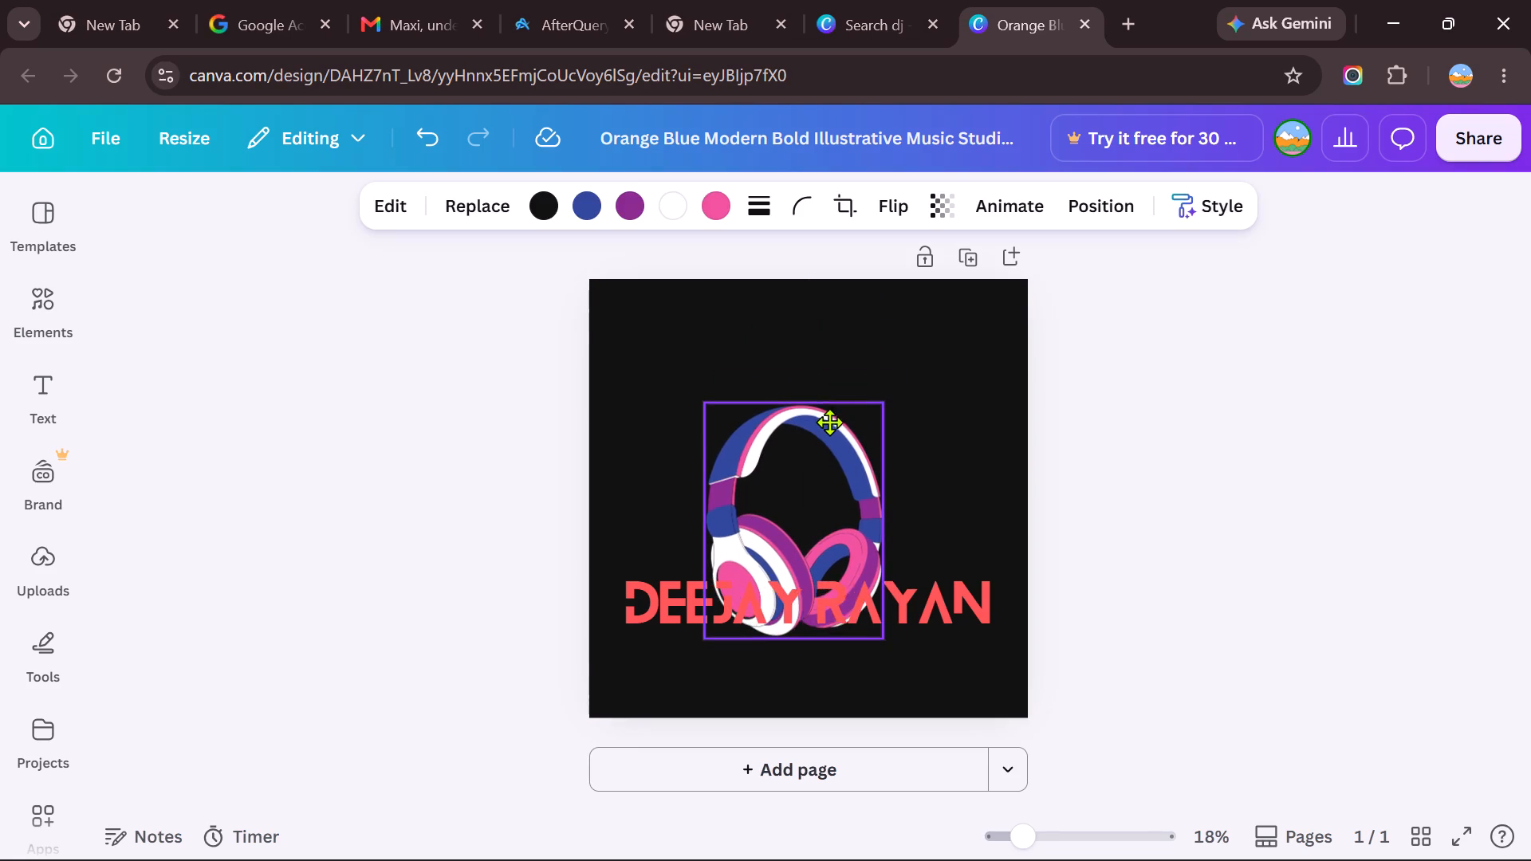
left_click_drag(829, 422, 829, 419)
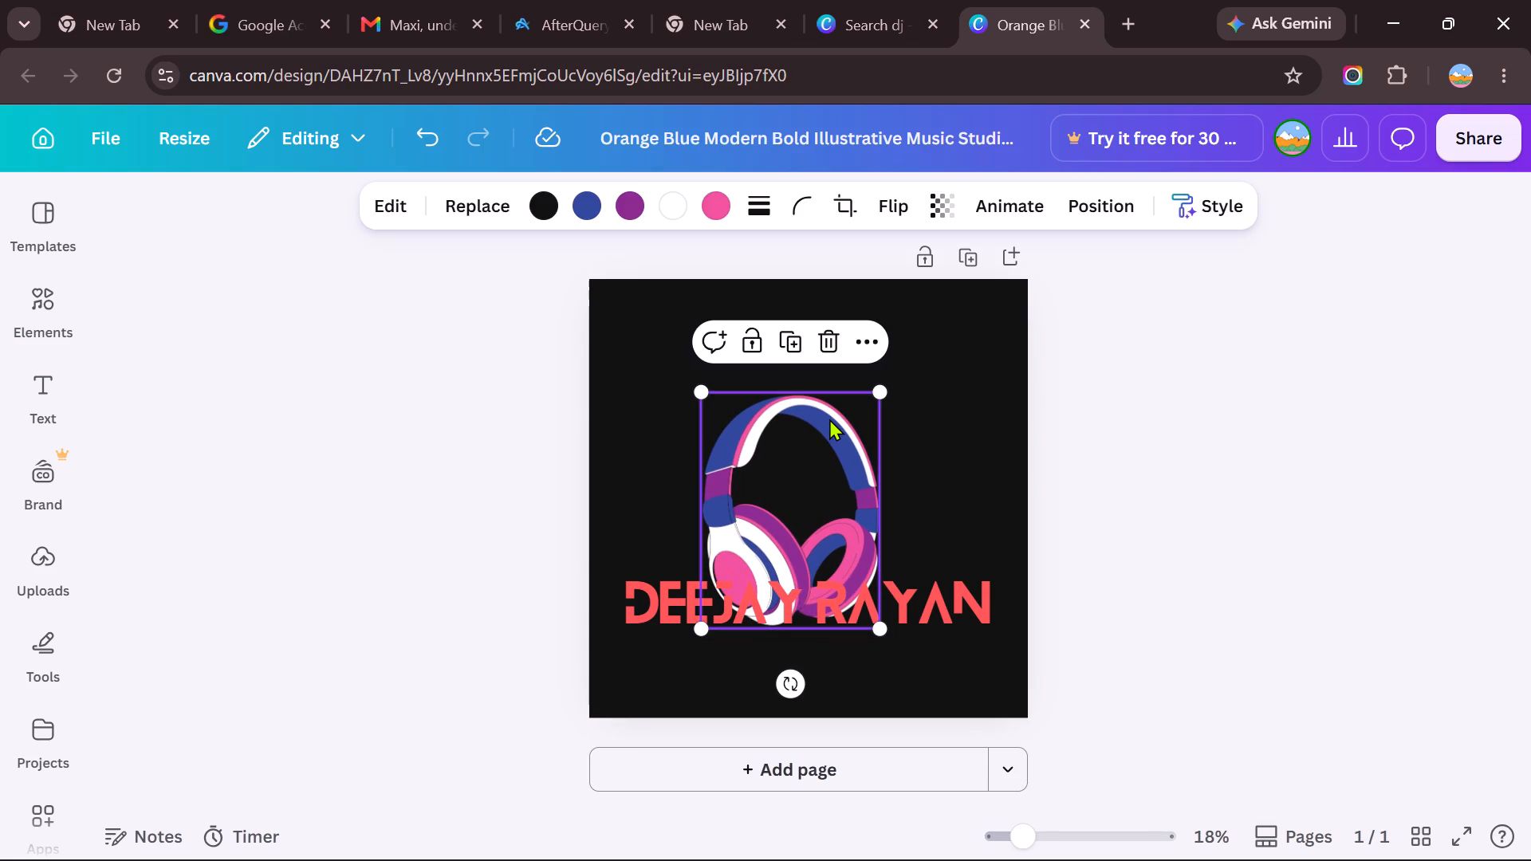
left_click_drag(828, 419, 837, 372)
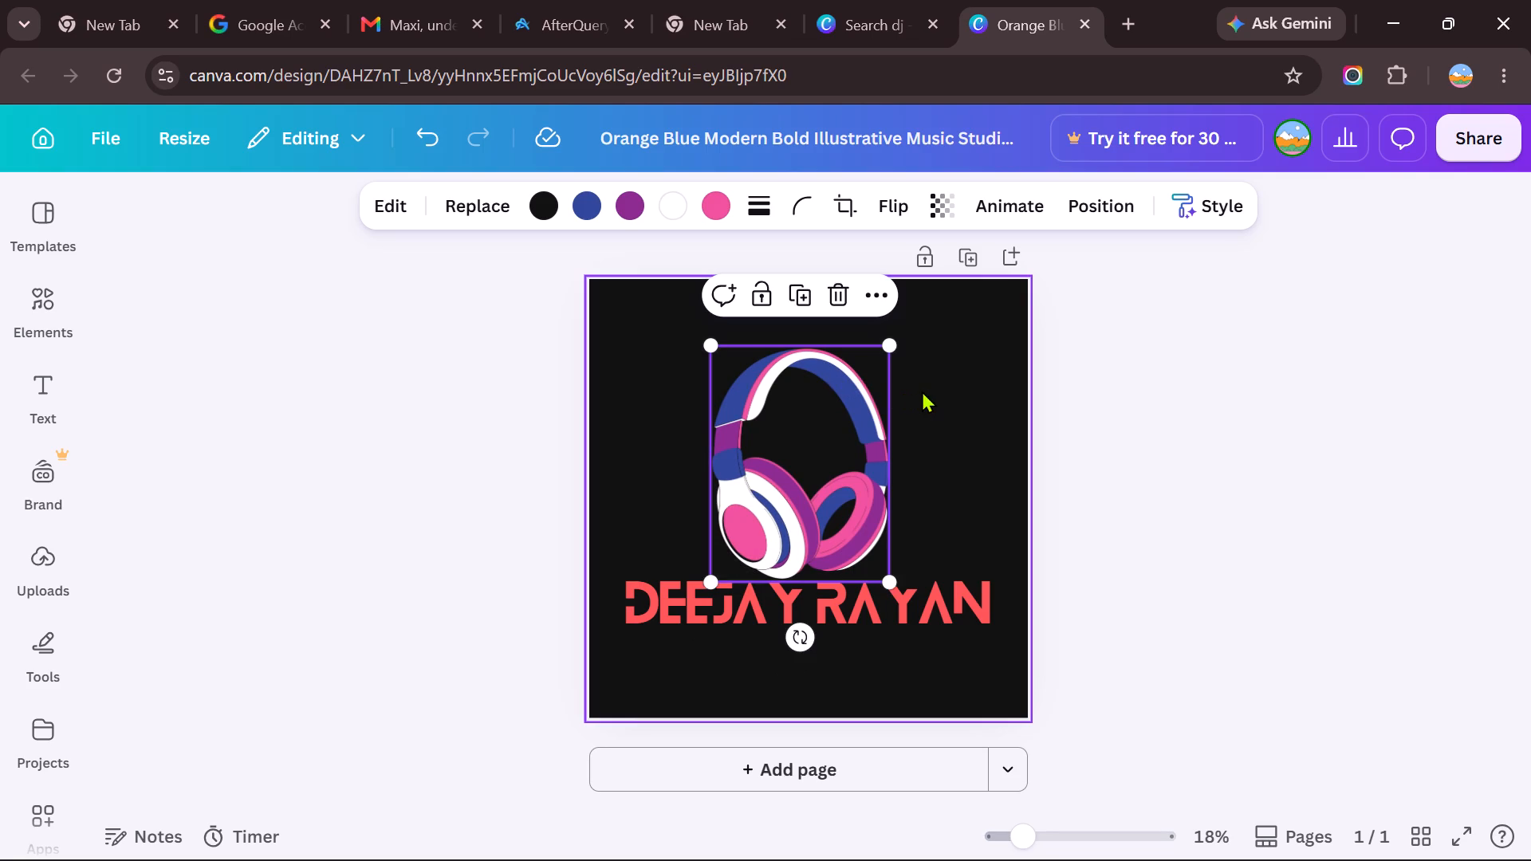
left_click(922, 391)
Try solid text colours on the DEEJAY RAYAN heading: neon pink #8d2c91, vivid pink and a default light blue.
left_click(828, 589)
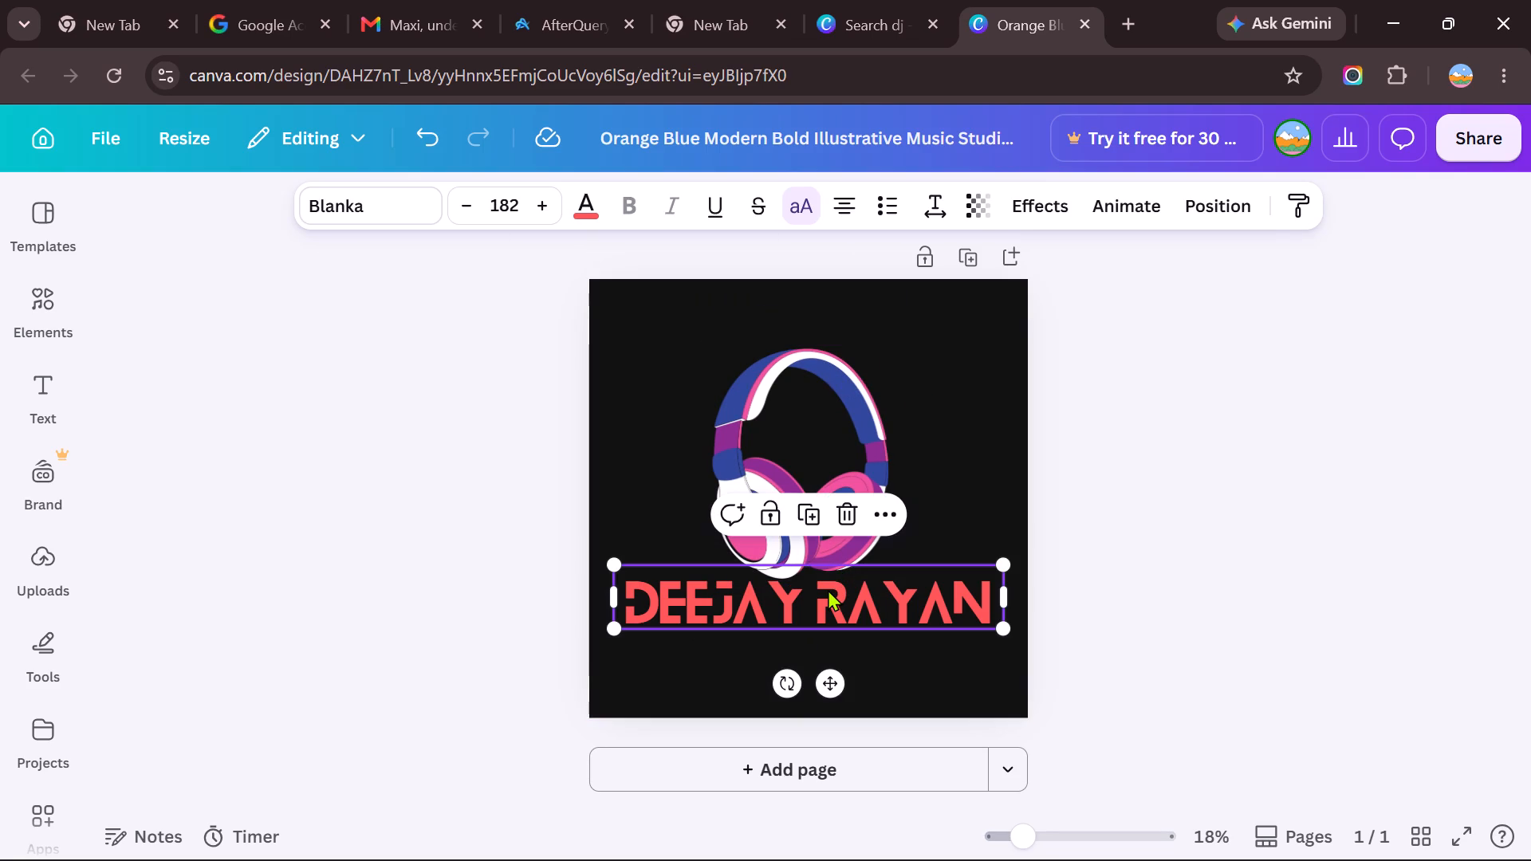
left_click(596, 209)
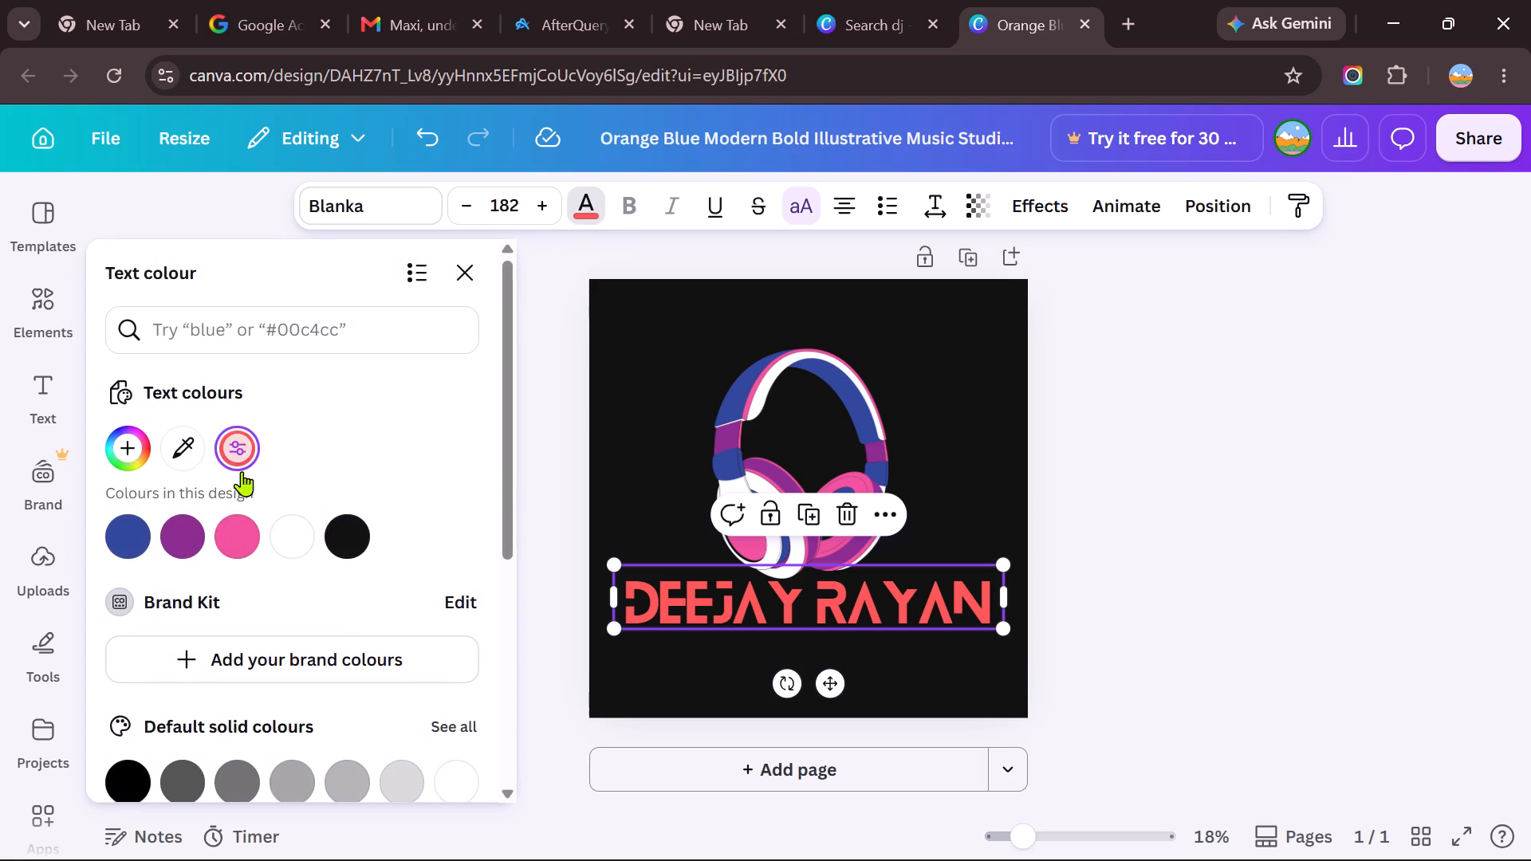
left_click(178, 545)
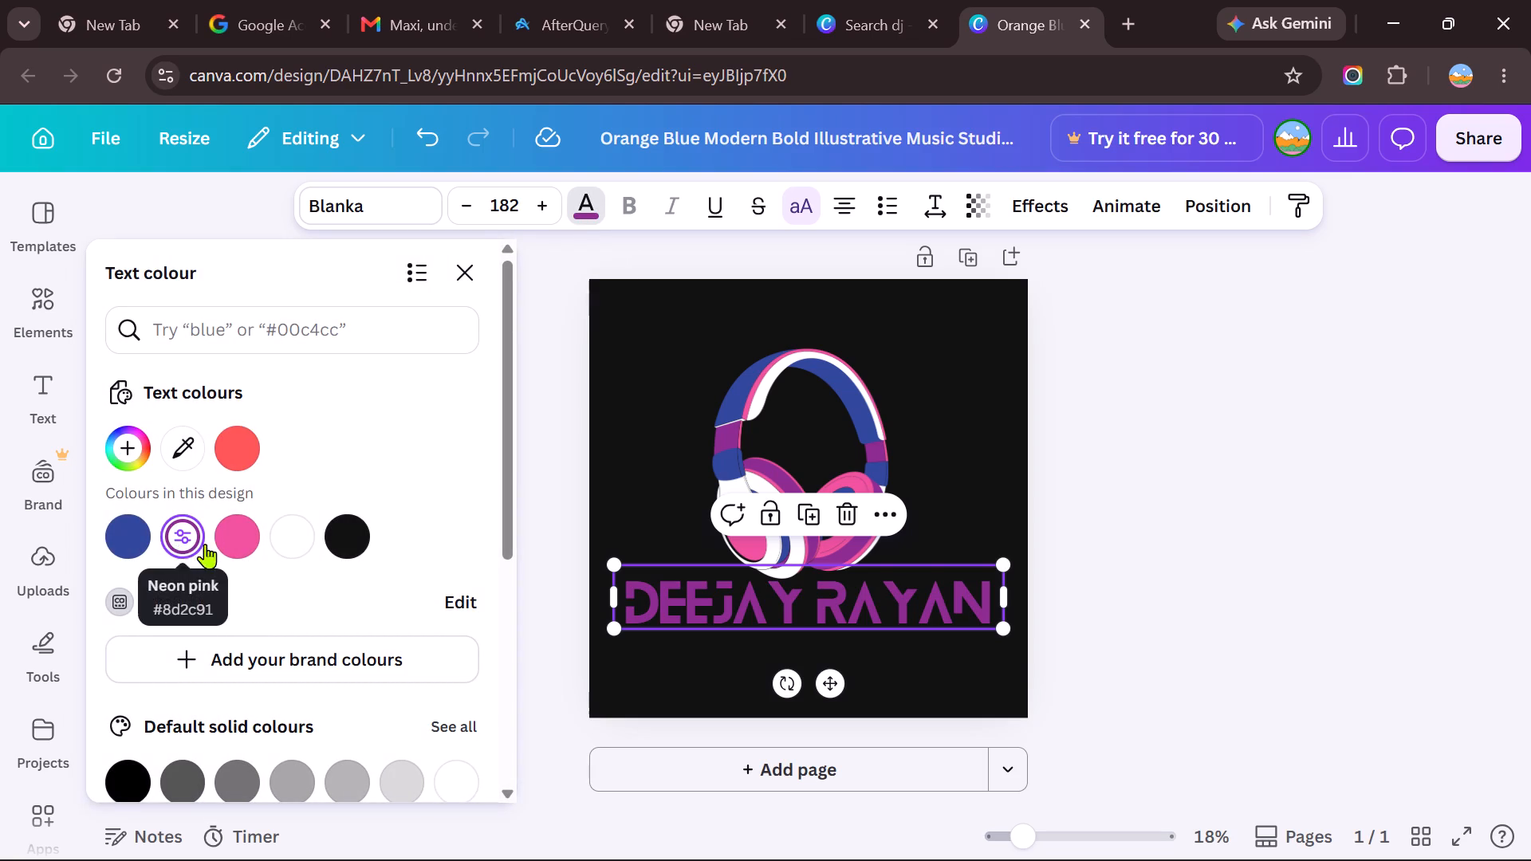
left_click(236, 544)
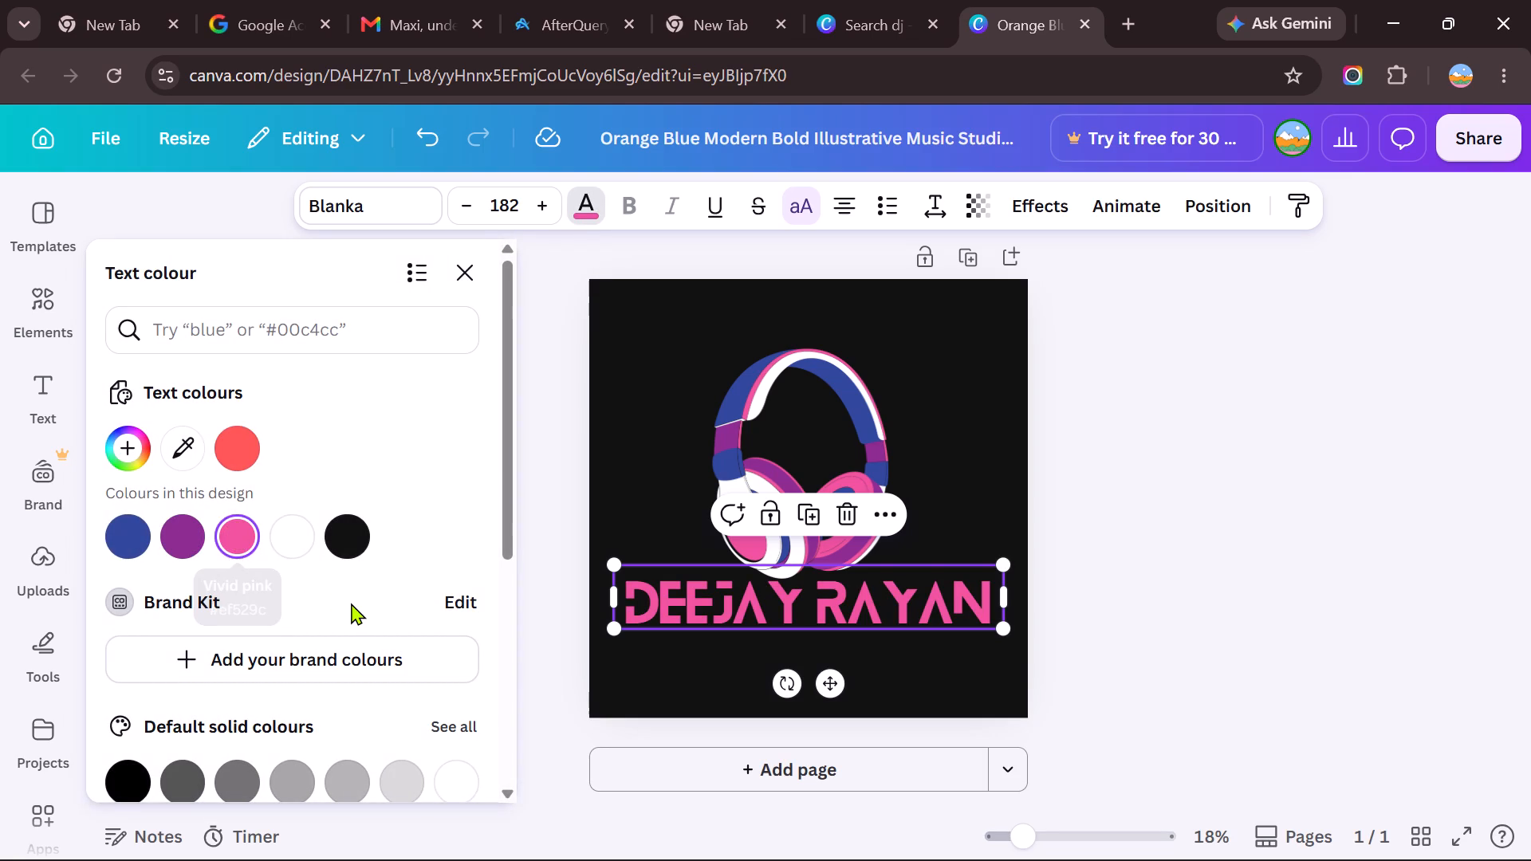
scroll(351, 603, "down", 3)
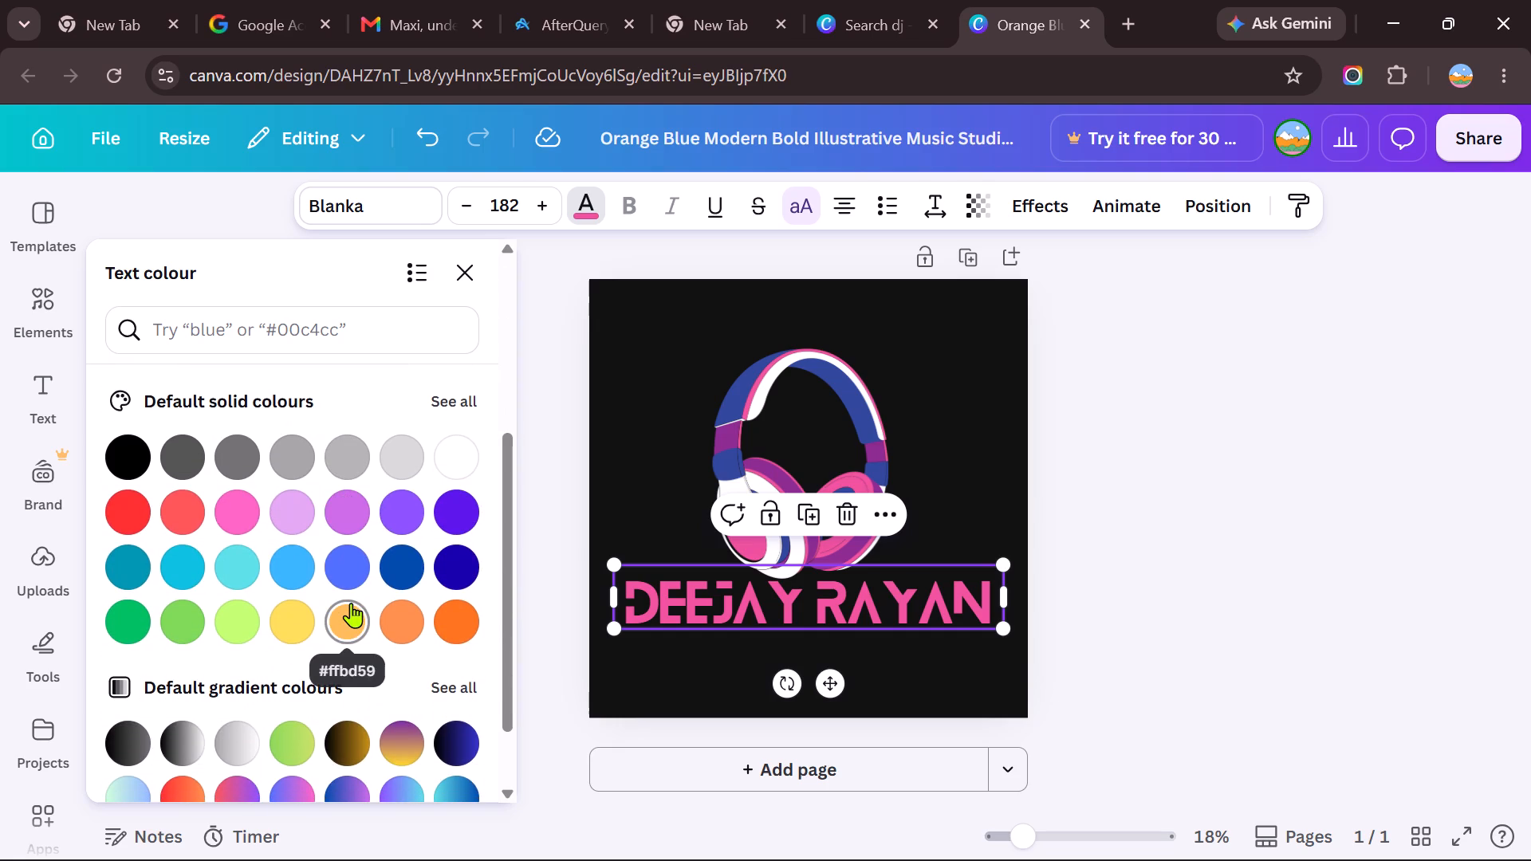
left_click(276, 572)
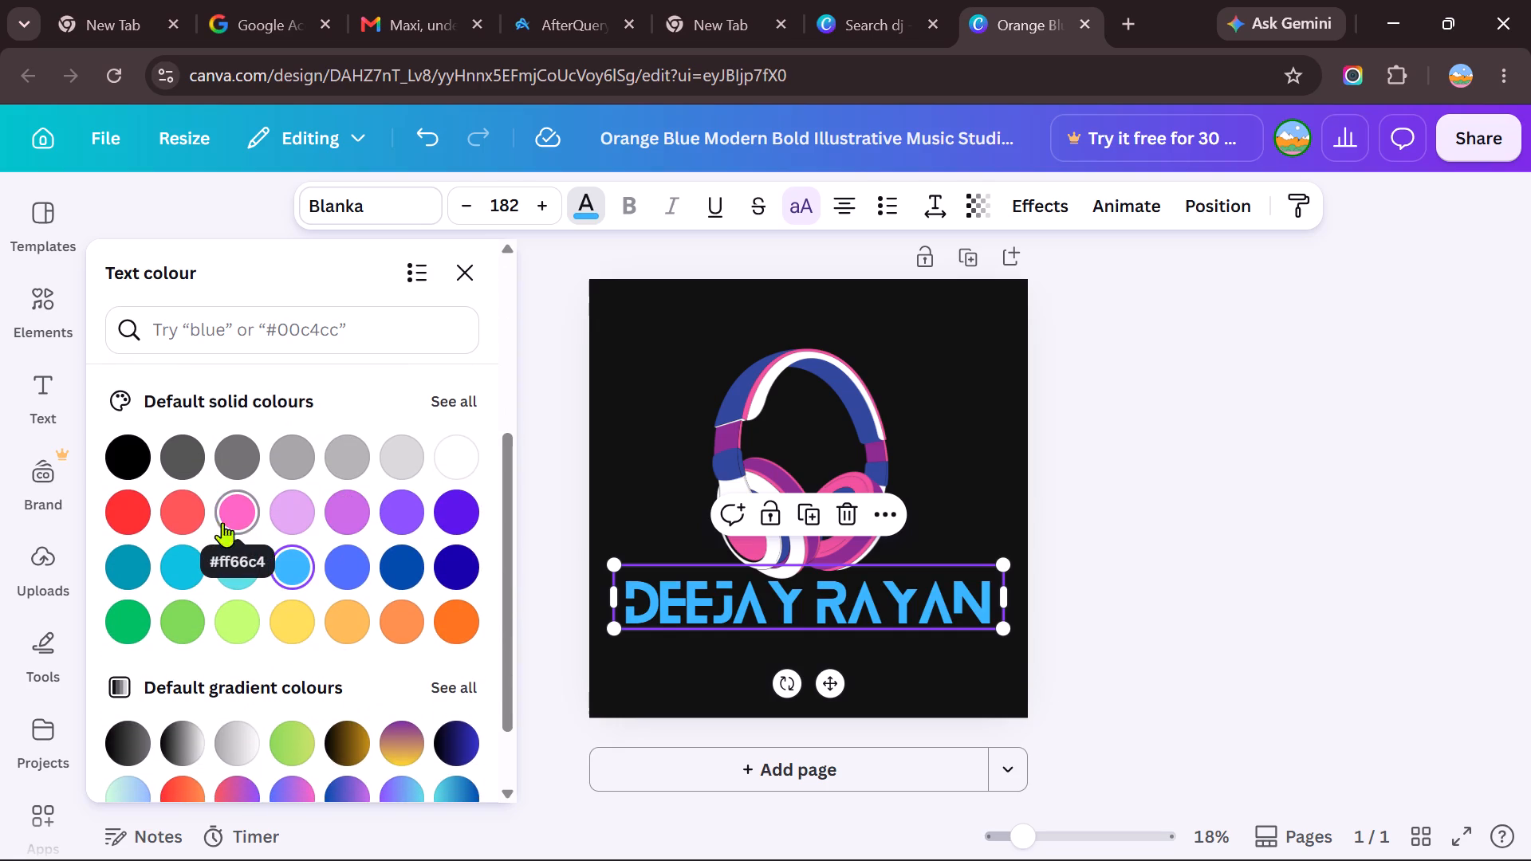
Compare default gradient colours on the DEEJAY RAYAN heading and apply the 90° linear gradient #ff5757 to #8c52ff.
scroll(234, 630, "down", 2)
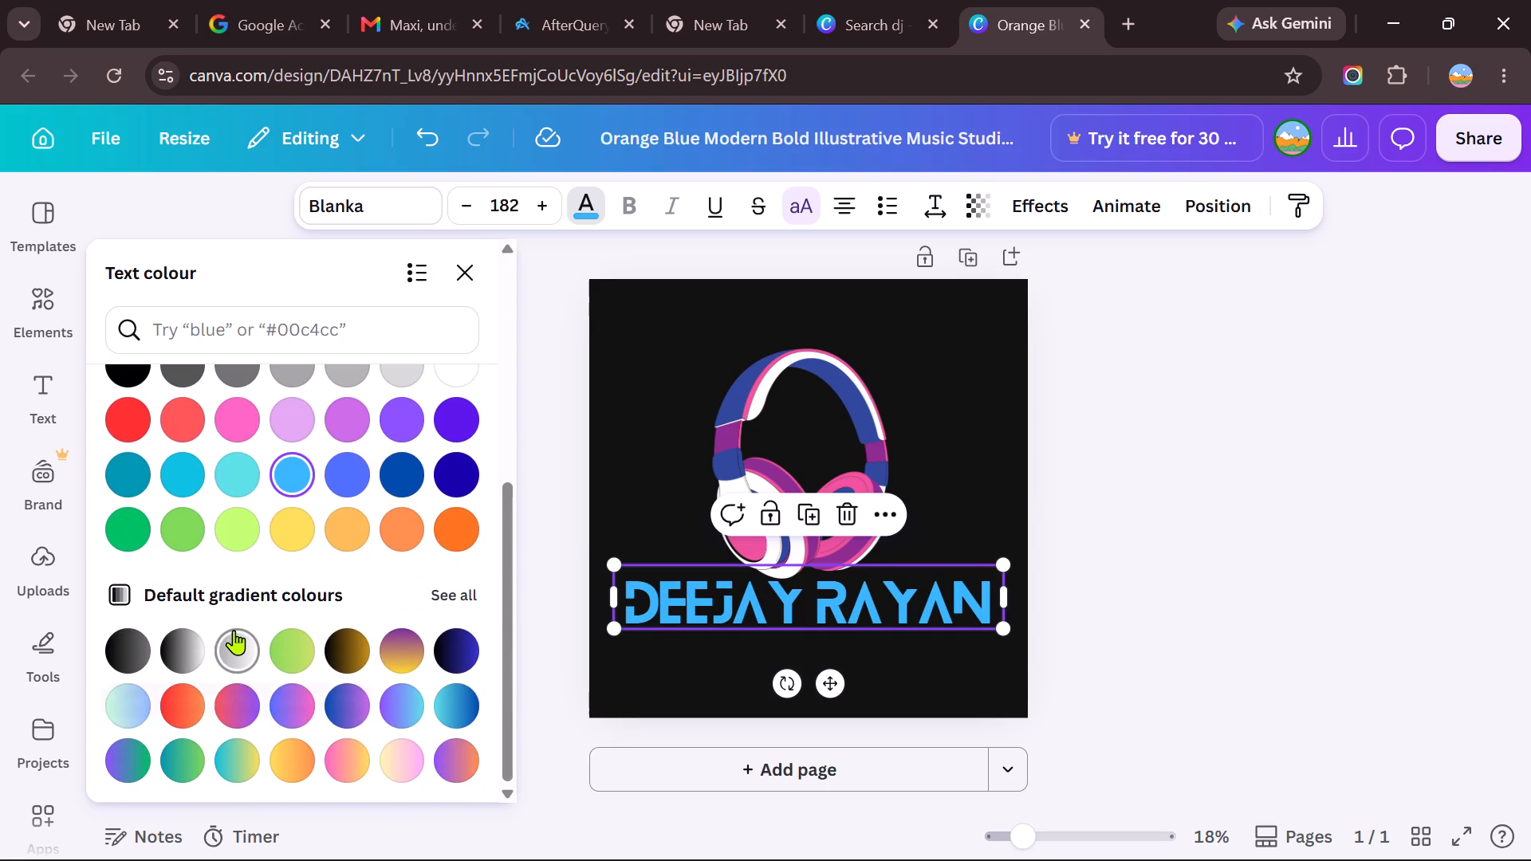
left_click(233, 709)
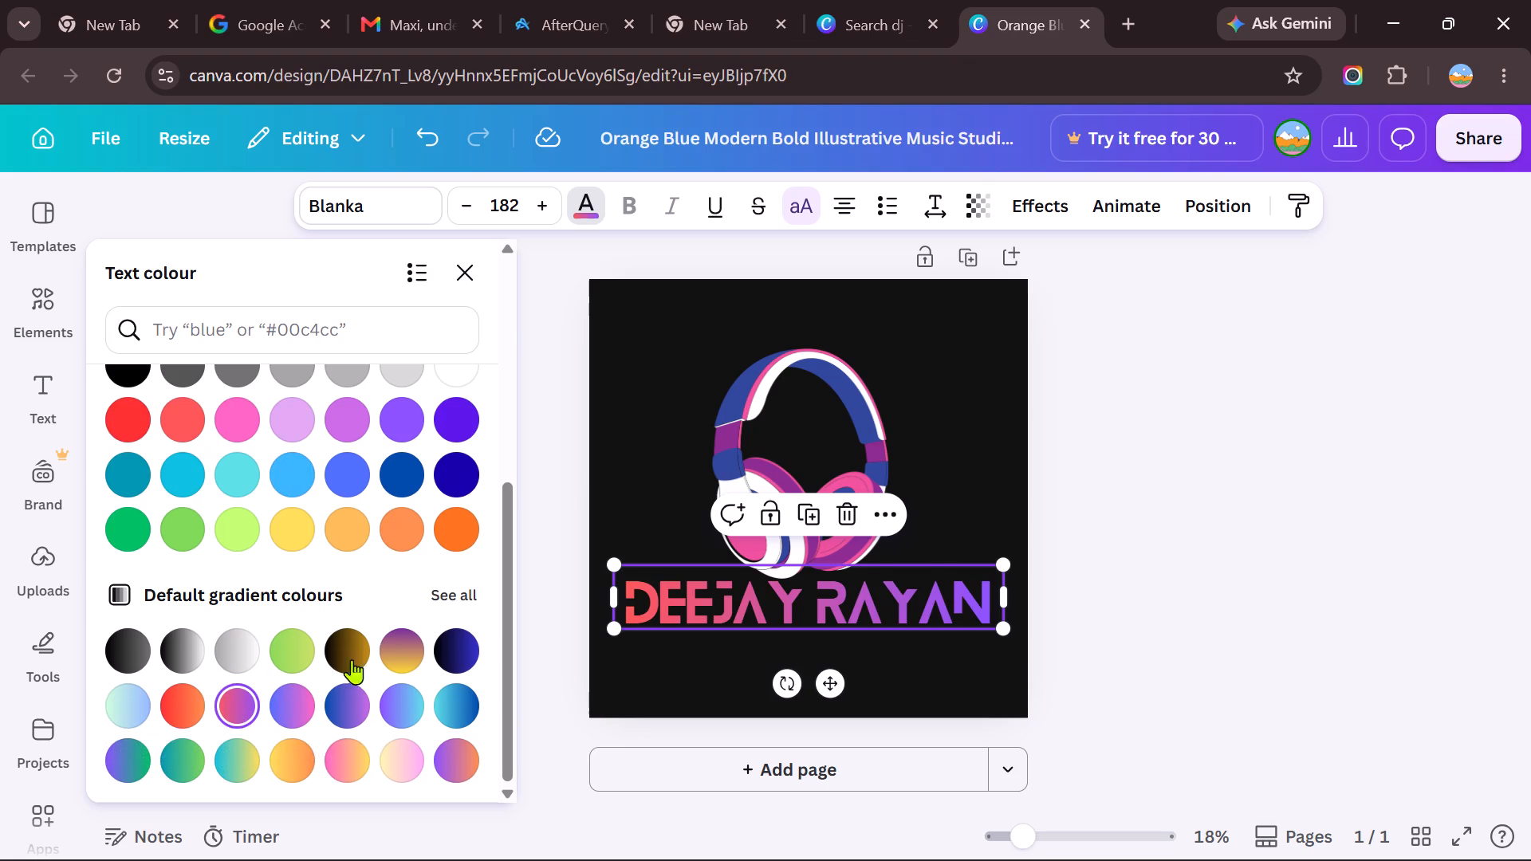
left_click(400, 643)
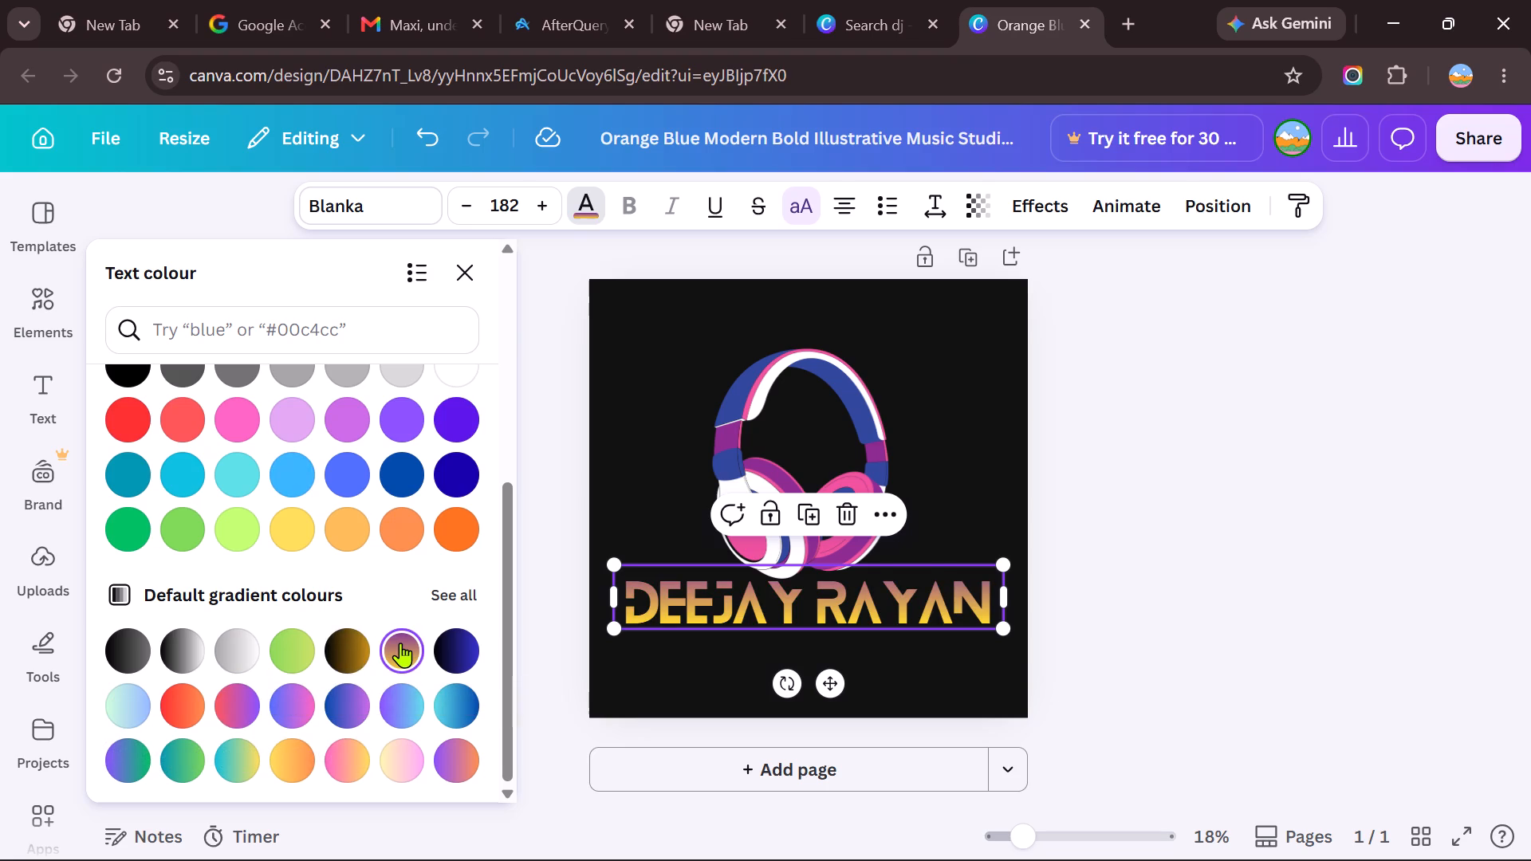
left_click(462, 640)
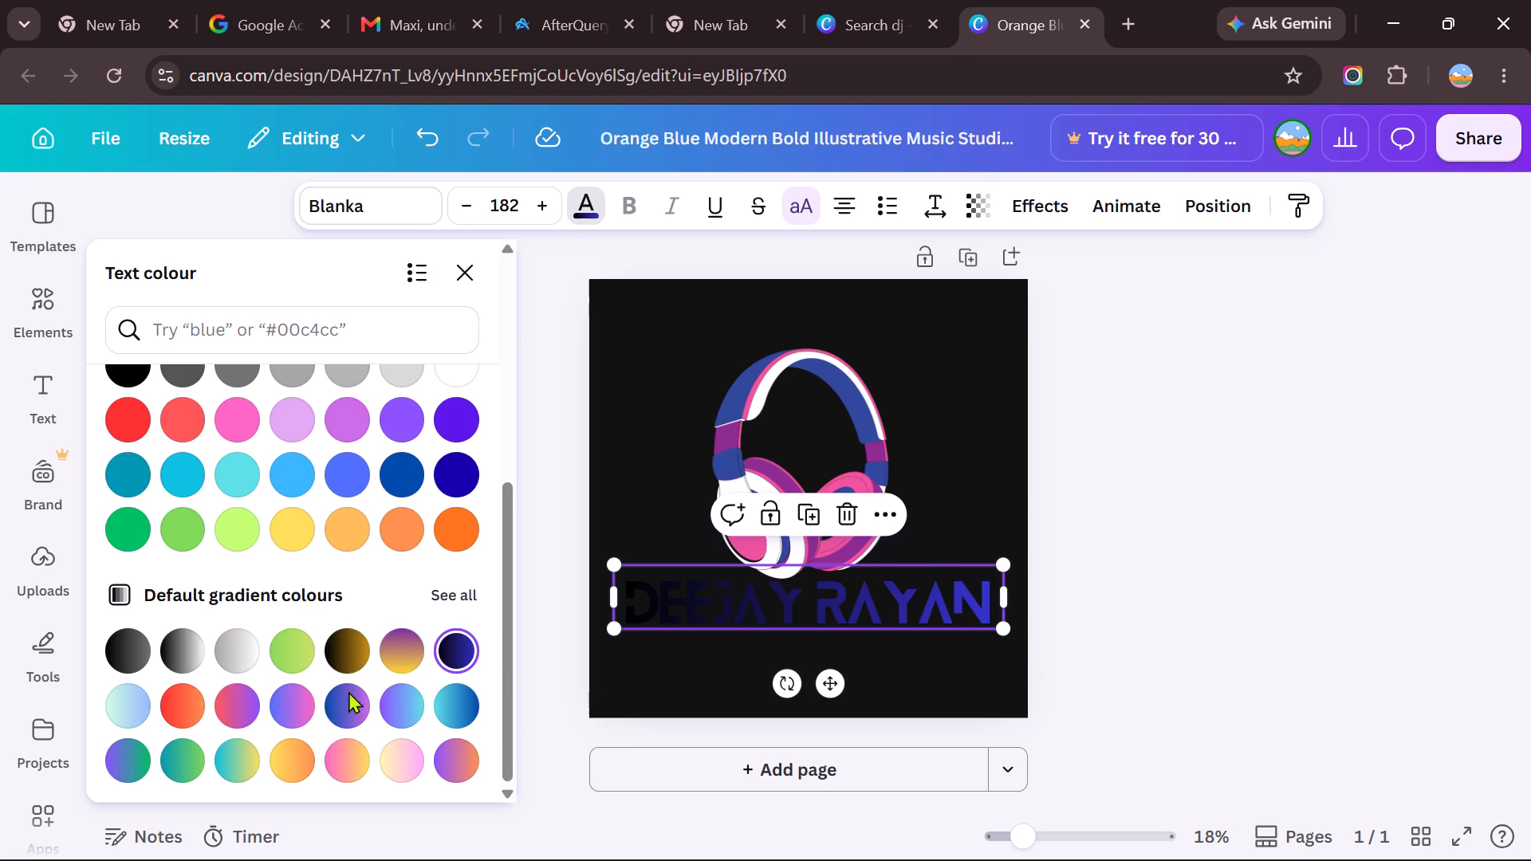
left_click(193, 703)
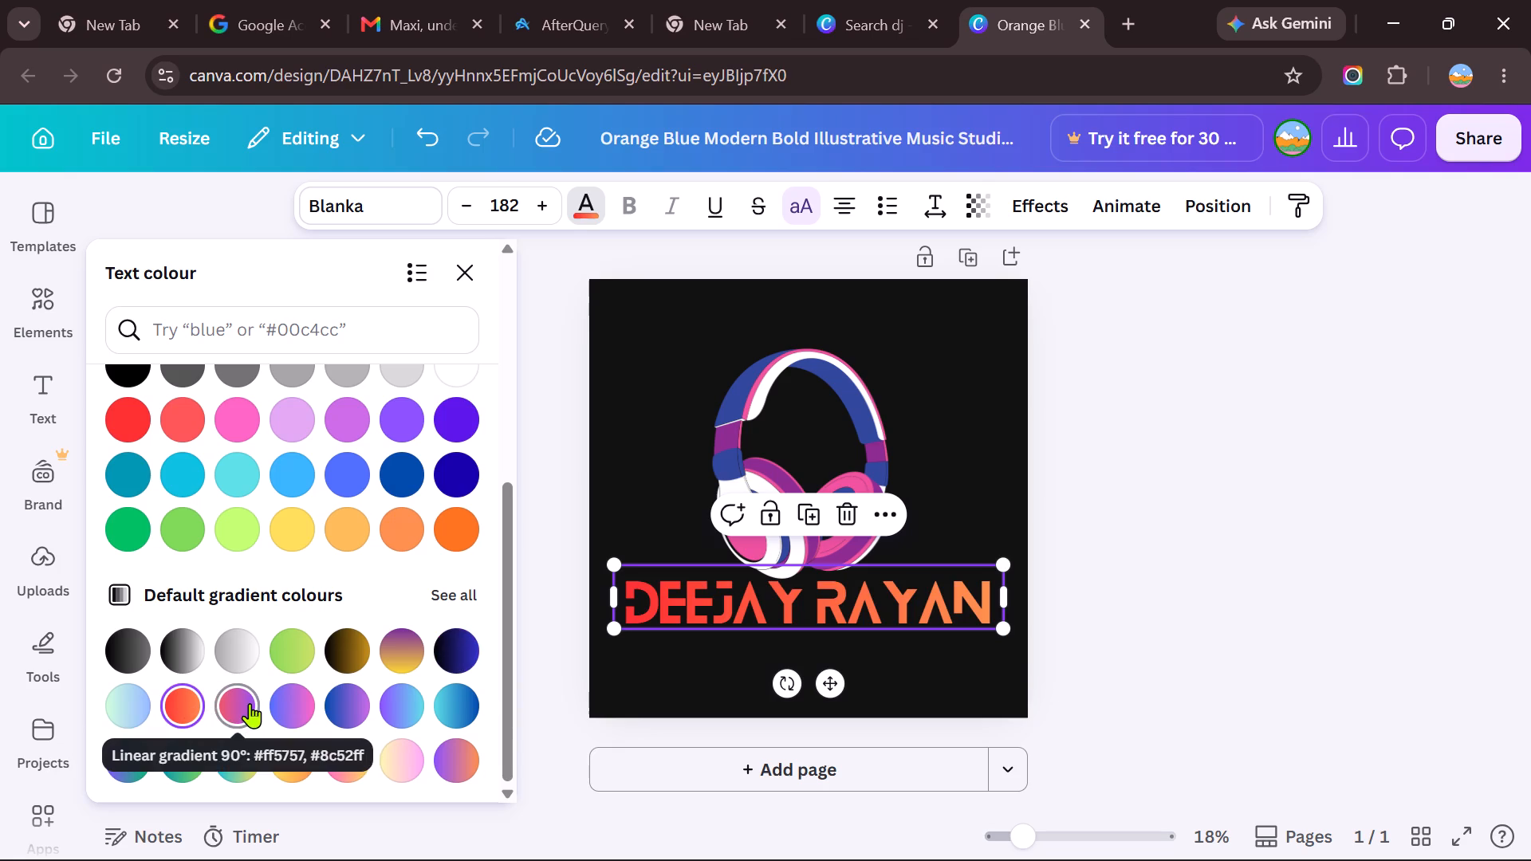
left_click(250, 703)
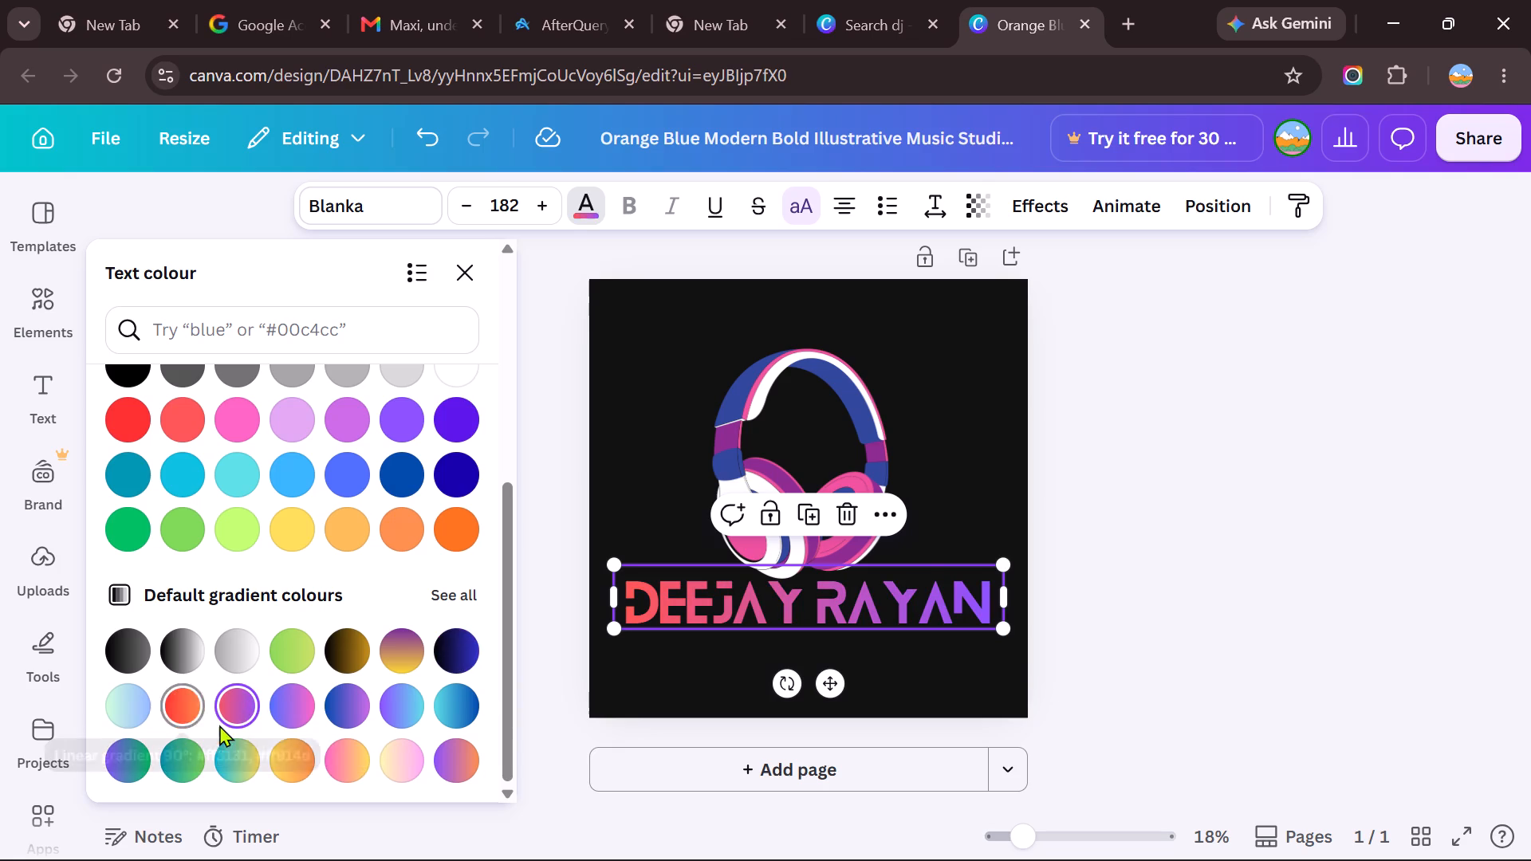
scroll(274, 751, "down", 2)
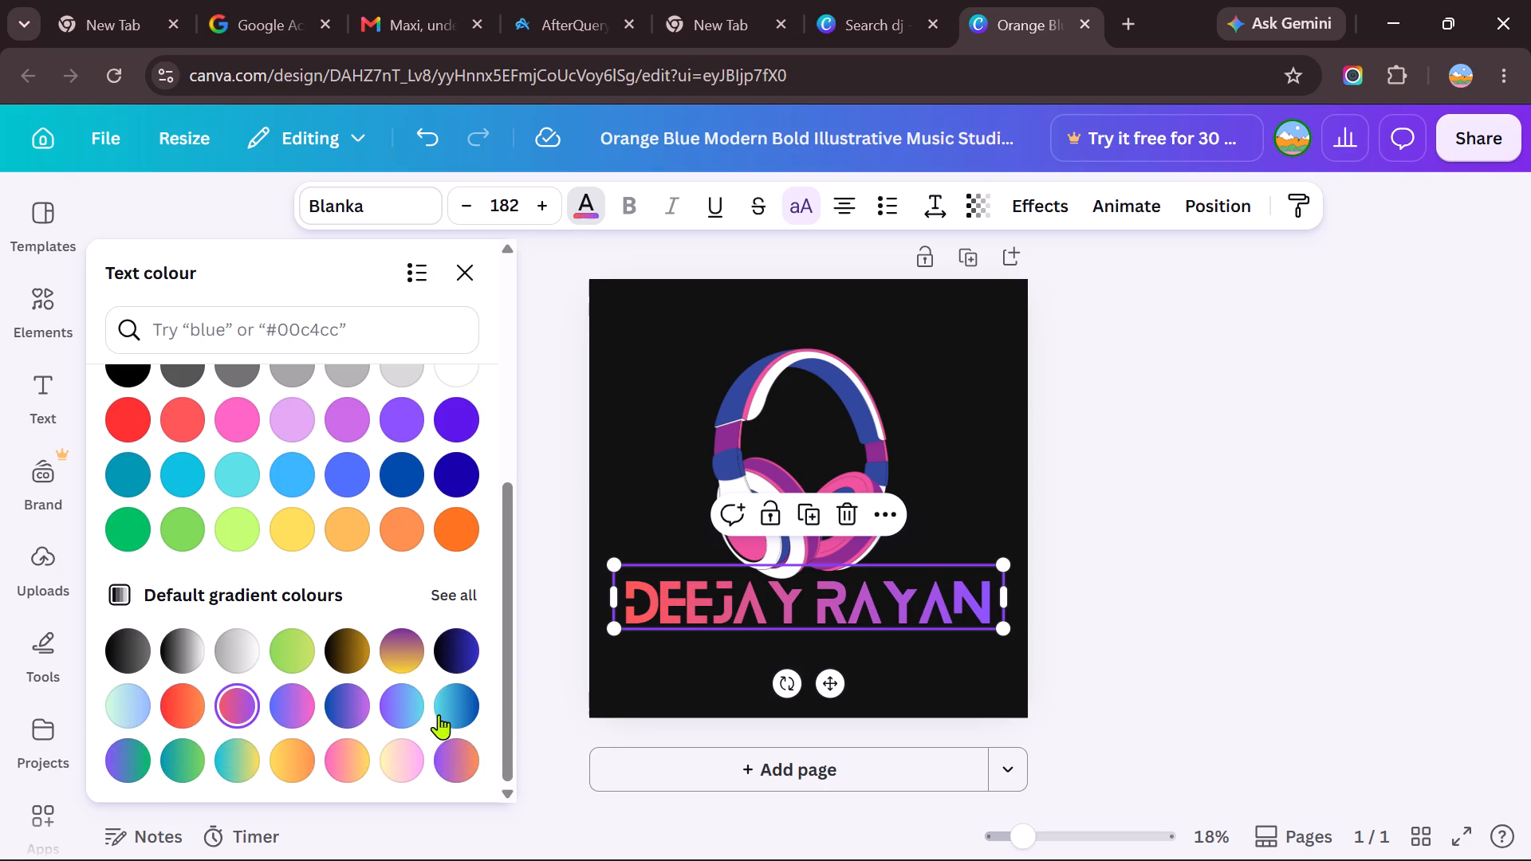
left_click(441, 704)
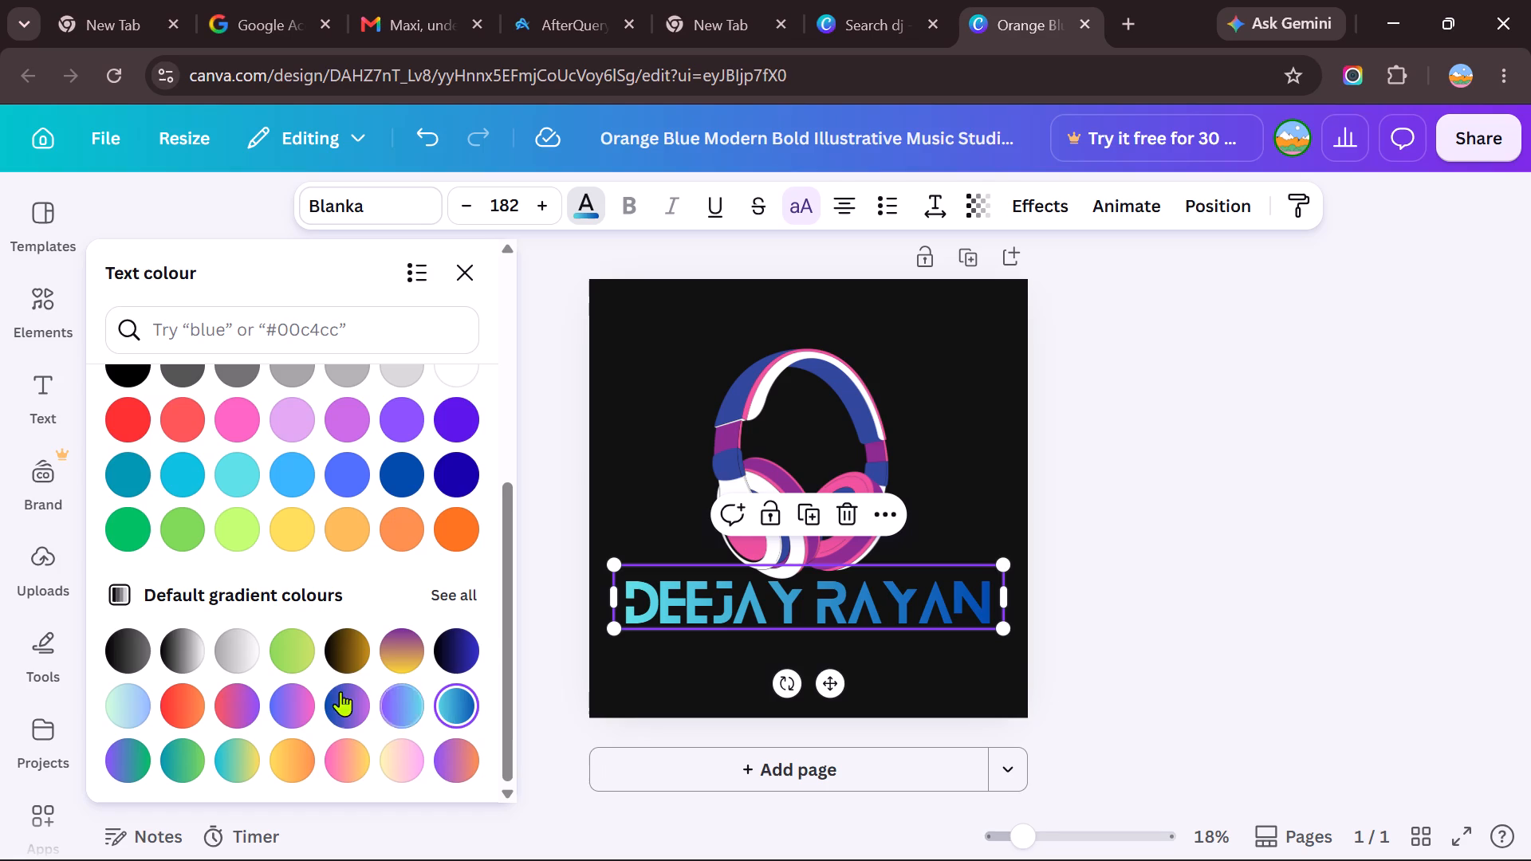
left_click(234, 711)
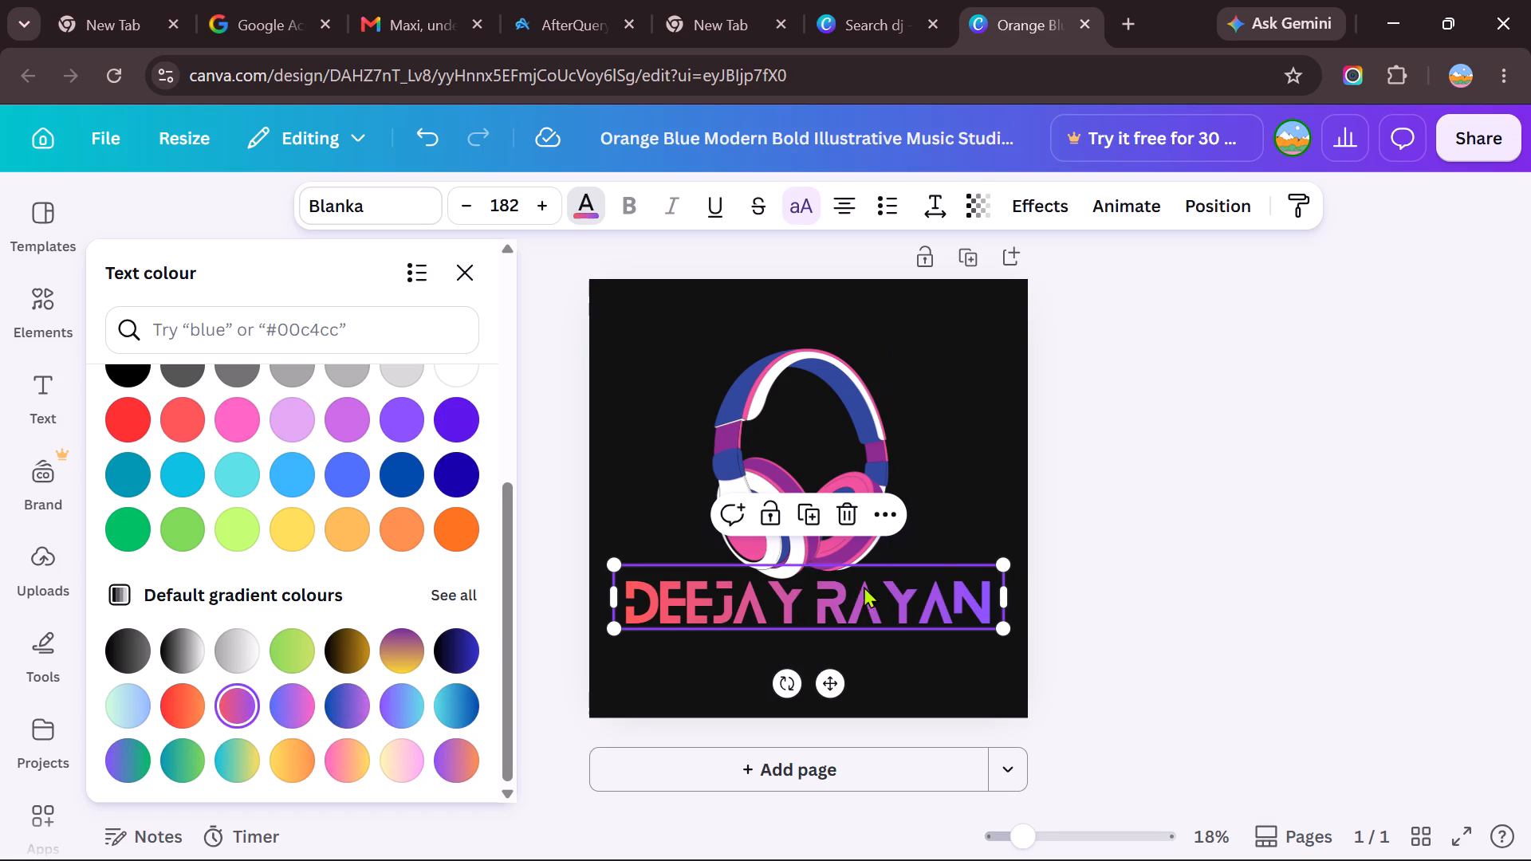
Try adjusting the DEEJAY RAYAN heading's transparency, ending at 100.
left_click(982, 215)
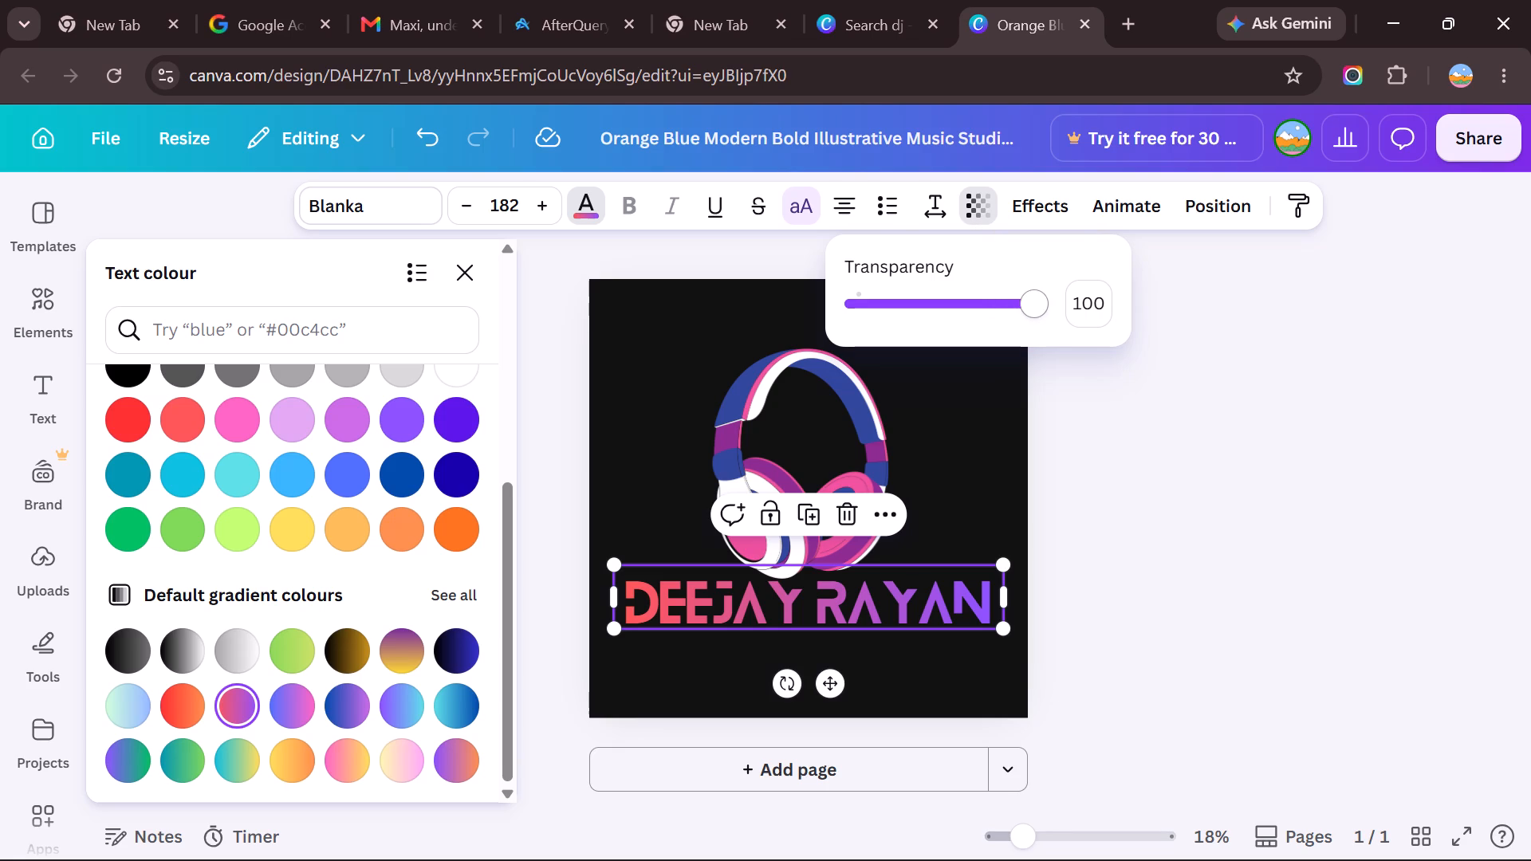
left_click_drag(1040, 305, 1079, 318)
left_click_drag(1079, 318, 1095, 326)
Set the headphones graphic's transparency to 80.
left_click(874, 432)
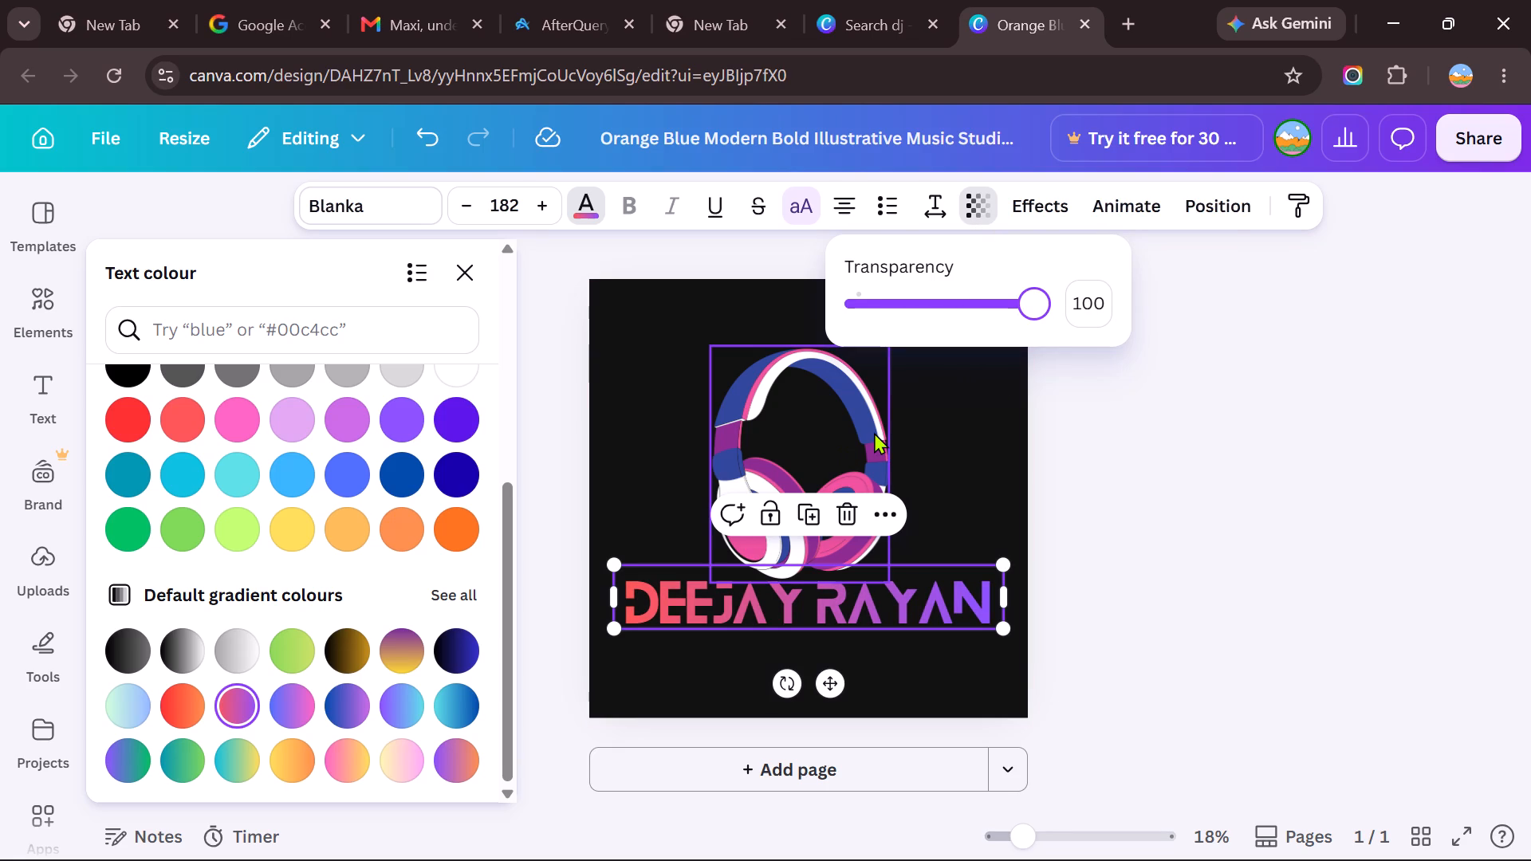
left_click(944, 205)
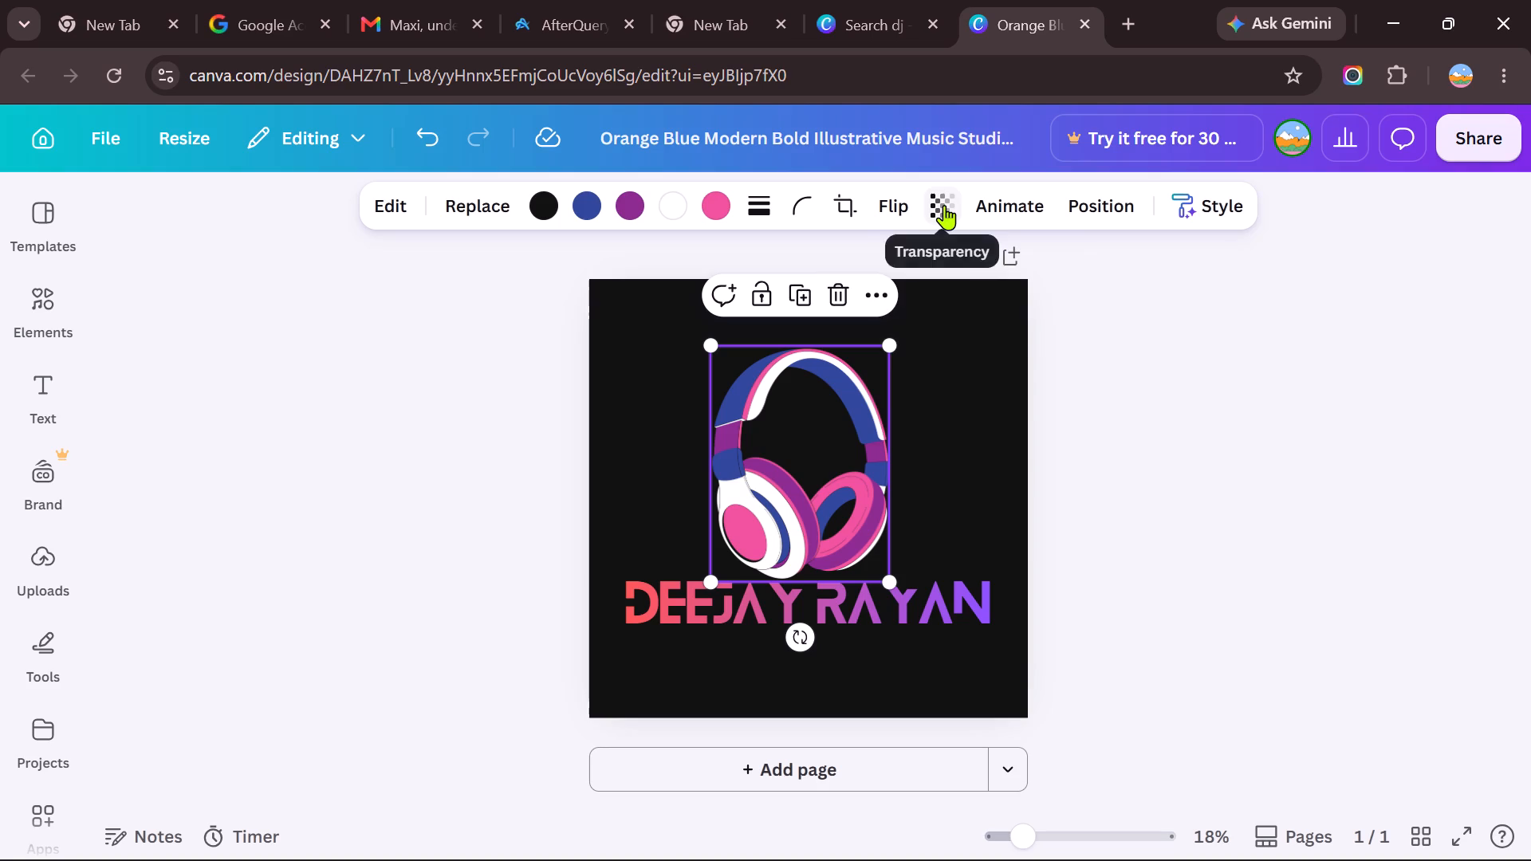
left_click_drag(994, 306, 957, 306)
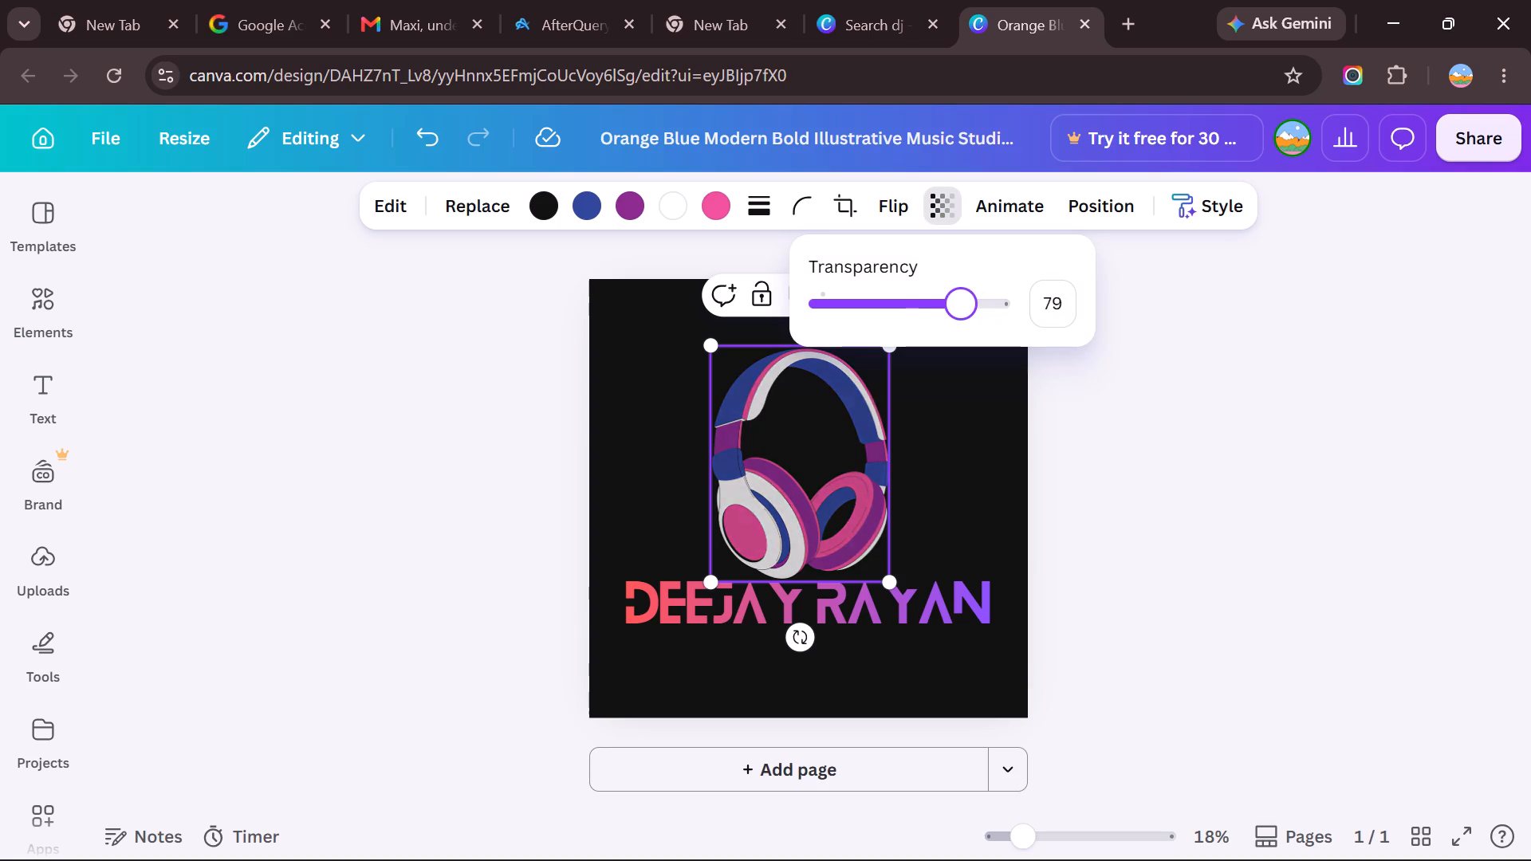
left_click_drag(957, 306, 958, 309)
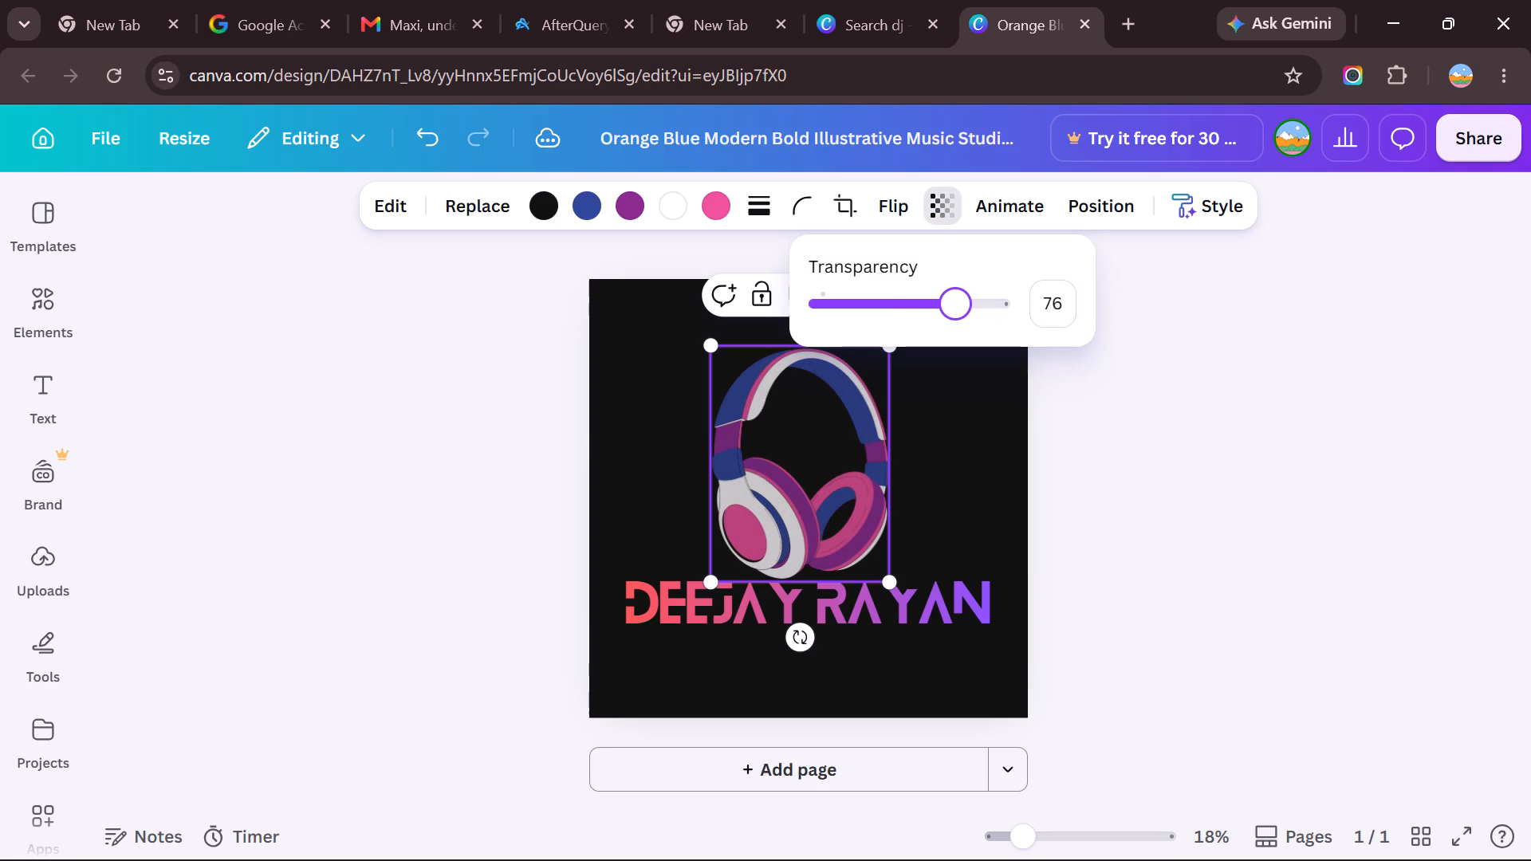
left_click_drag(958, 309, 964, 309)
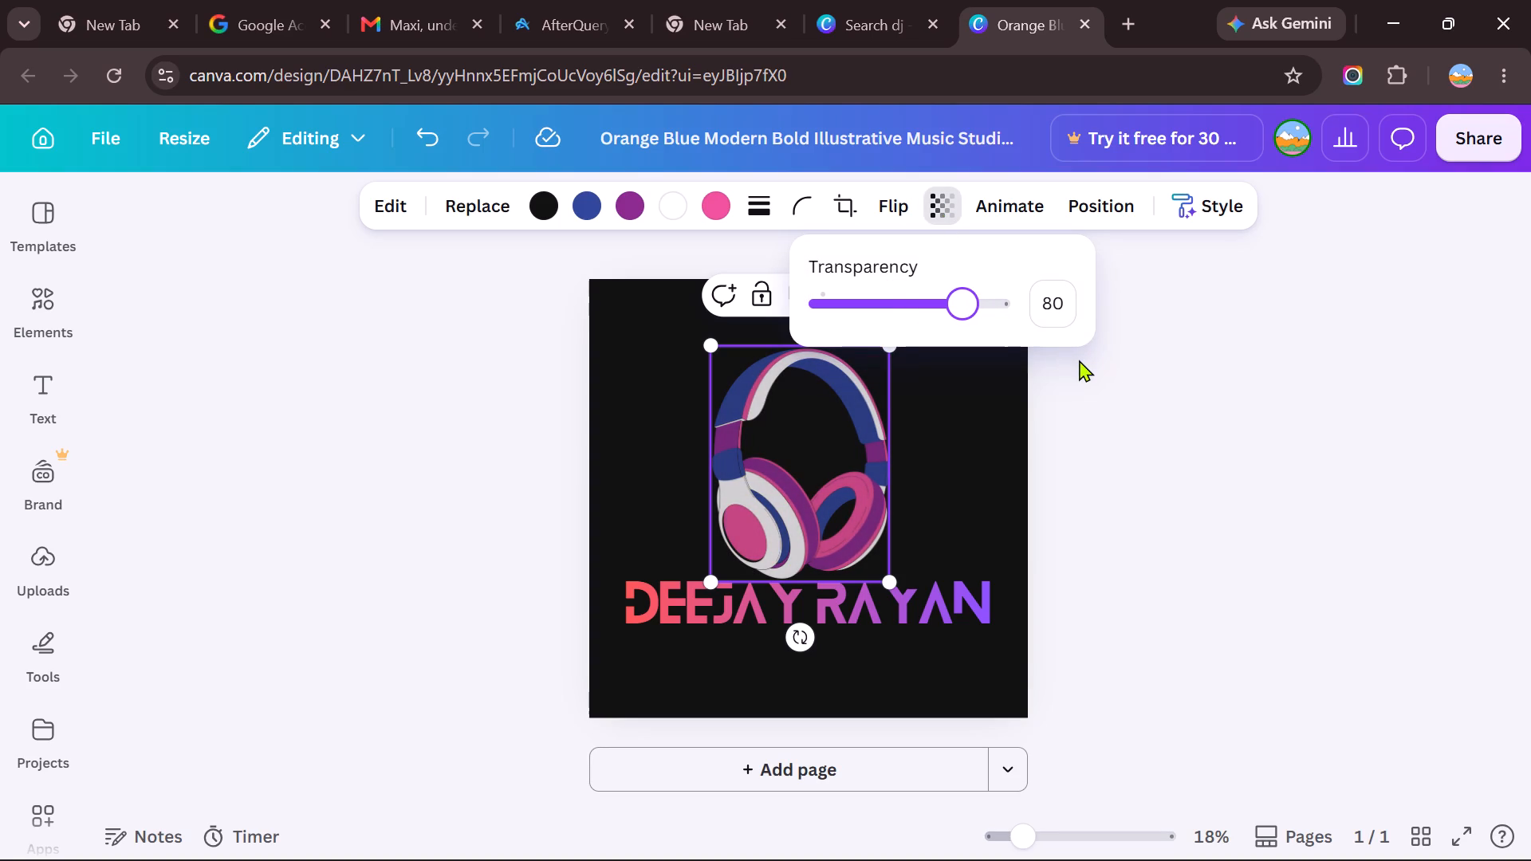
left_click(1079, 360)
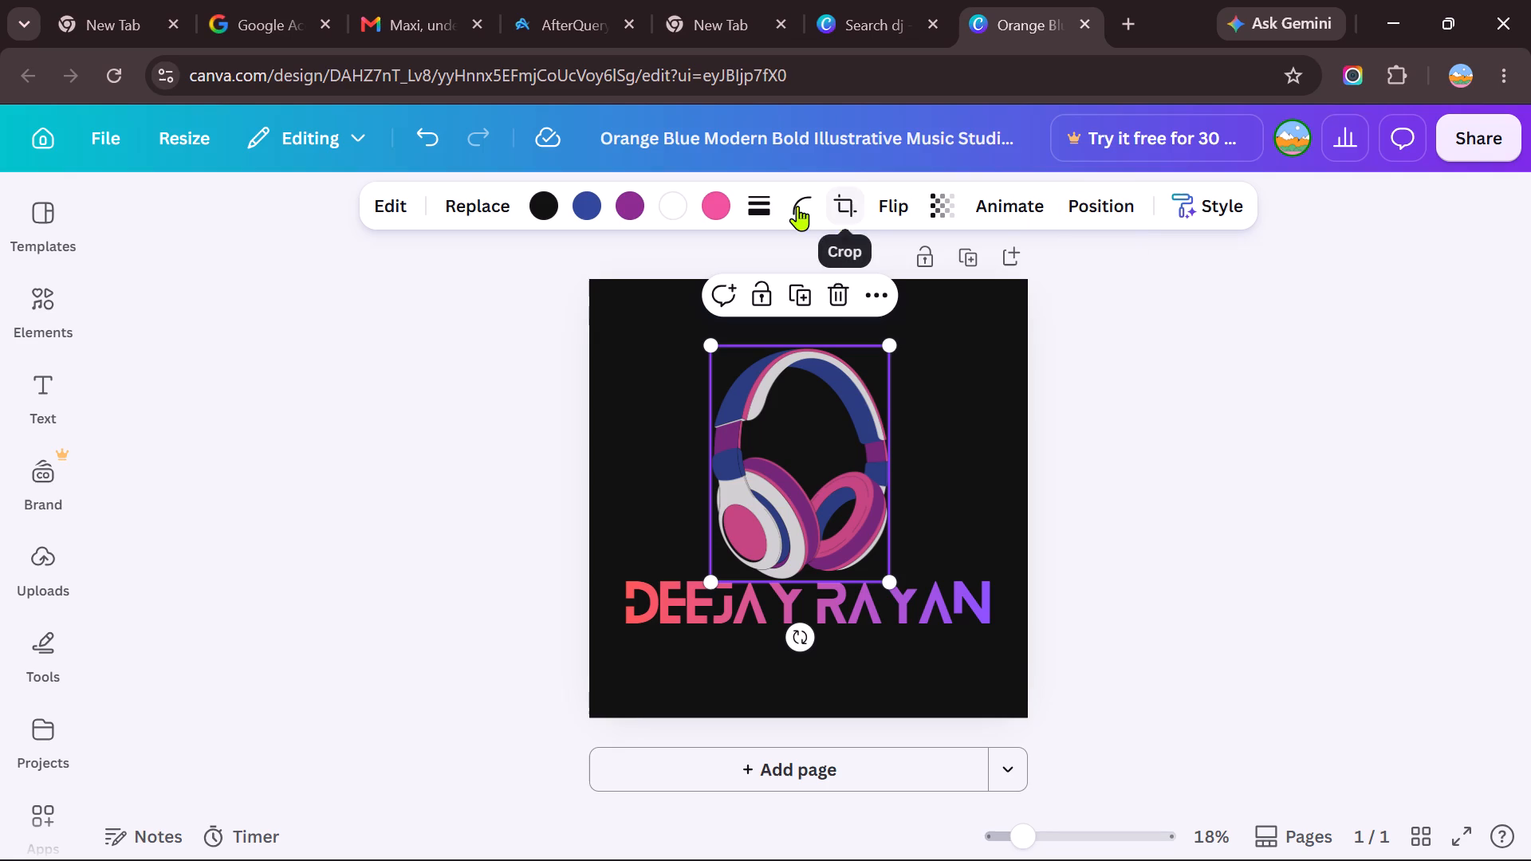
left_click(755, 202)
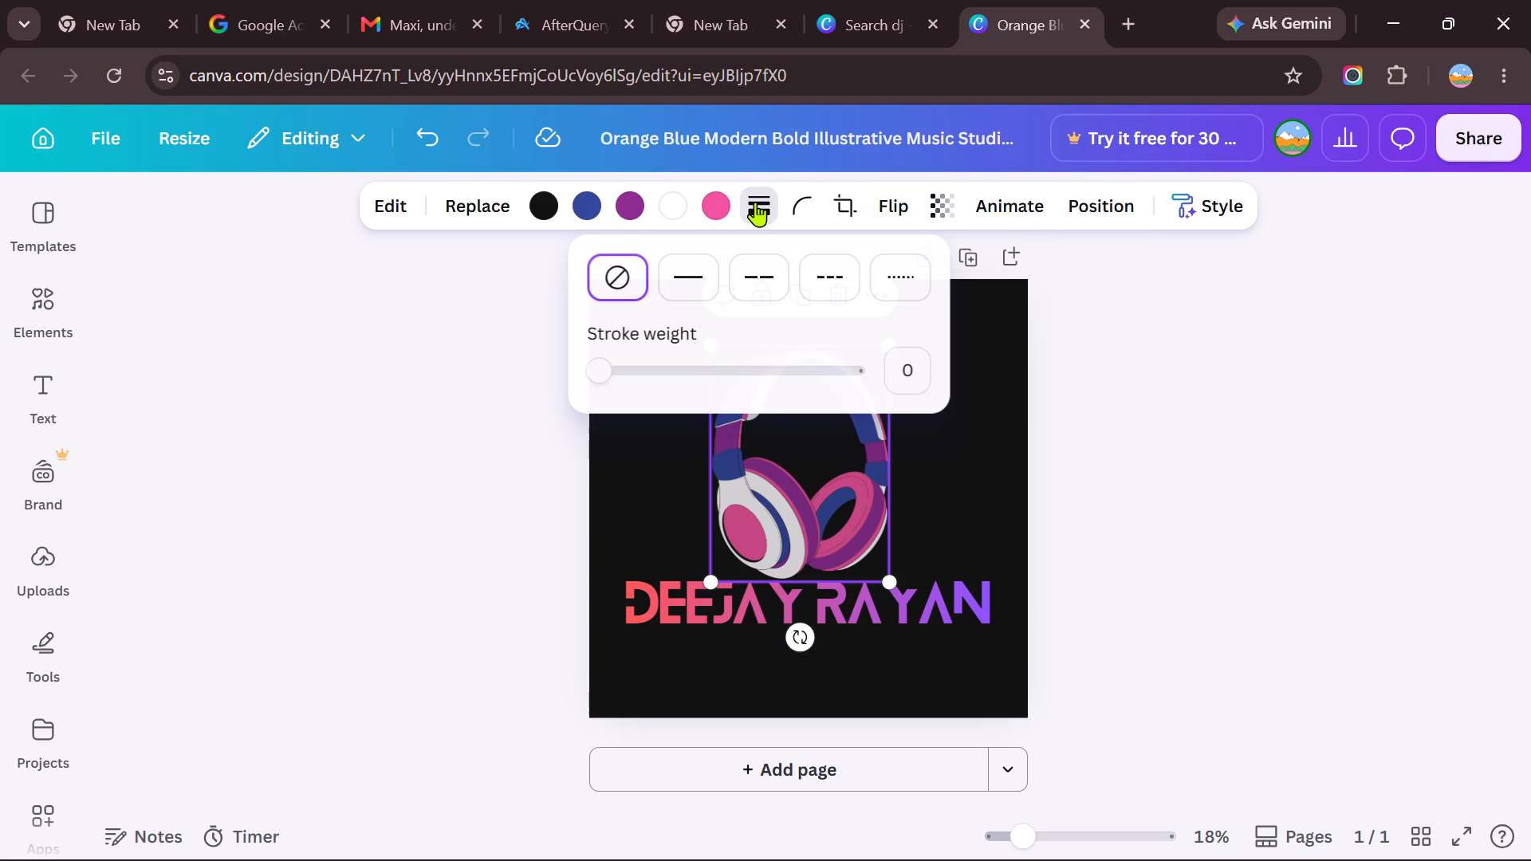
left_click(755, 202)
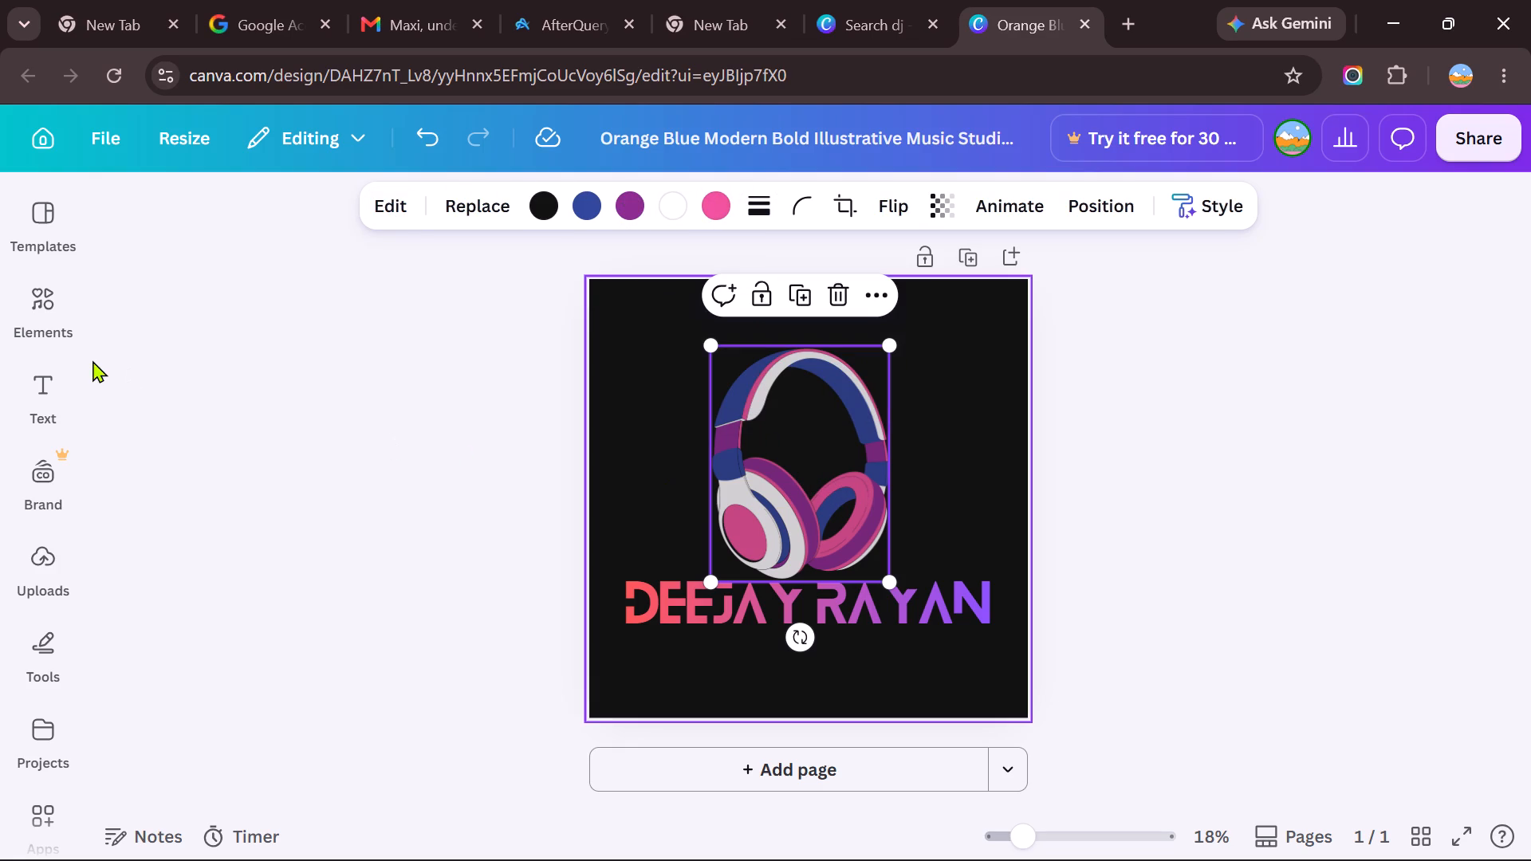
Open the full set of recommended elements for the design.
left_click(45, 316)
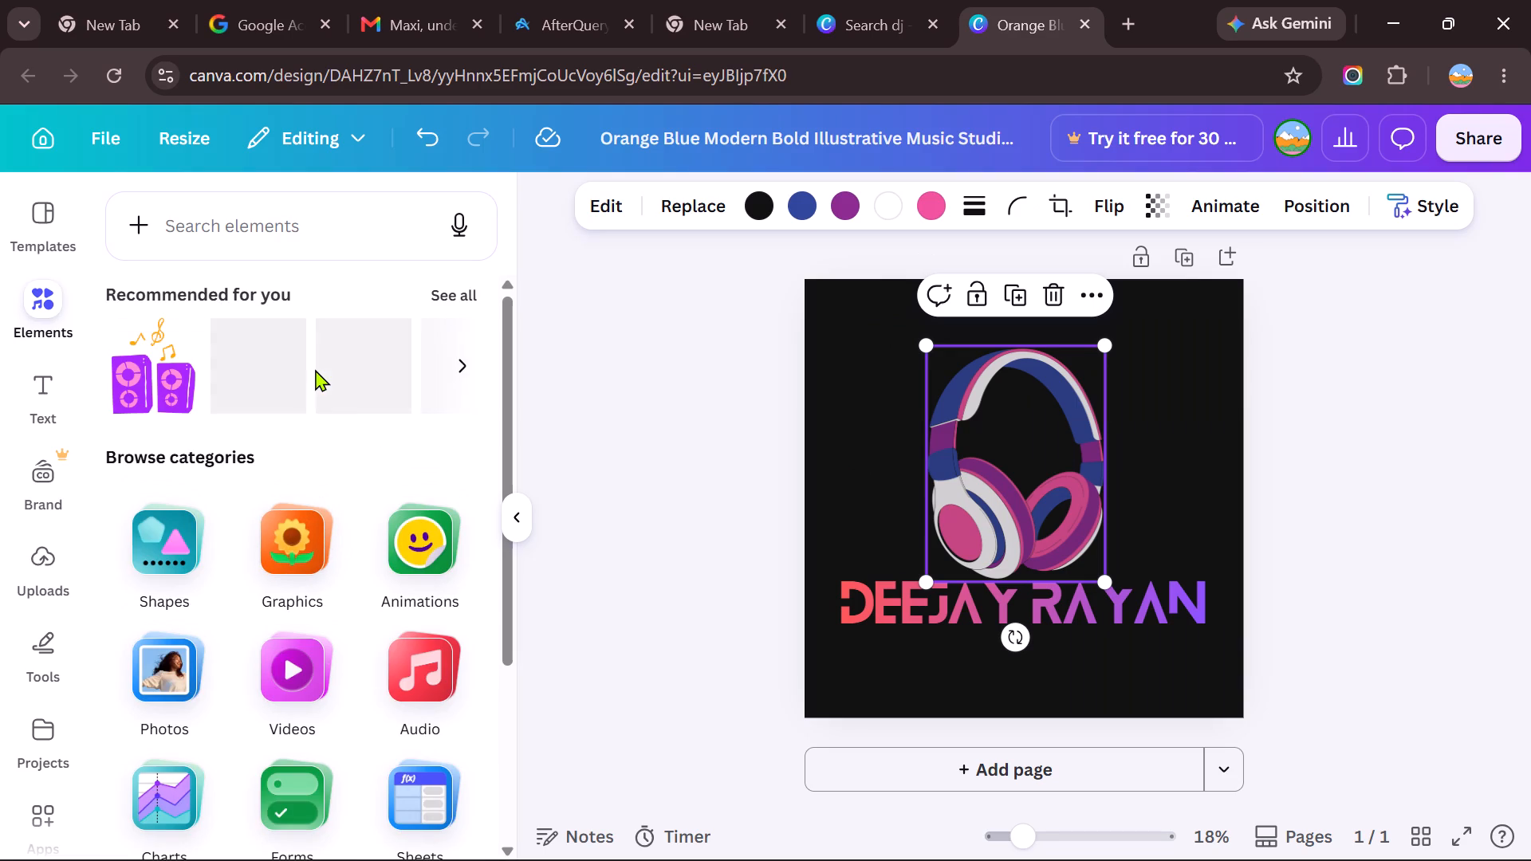
left_click(444, 292)
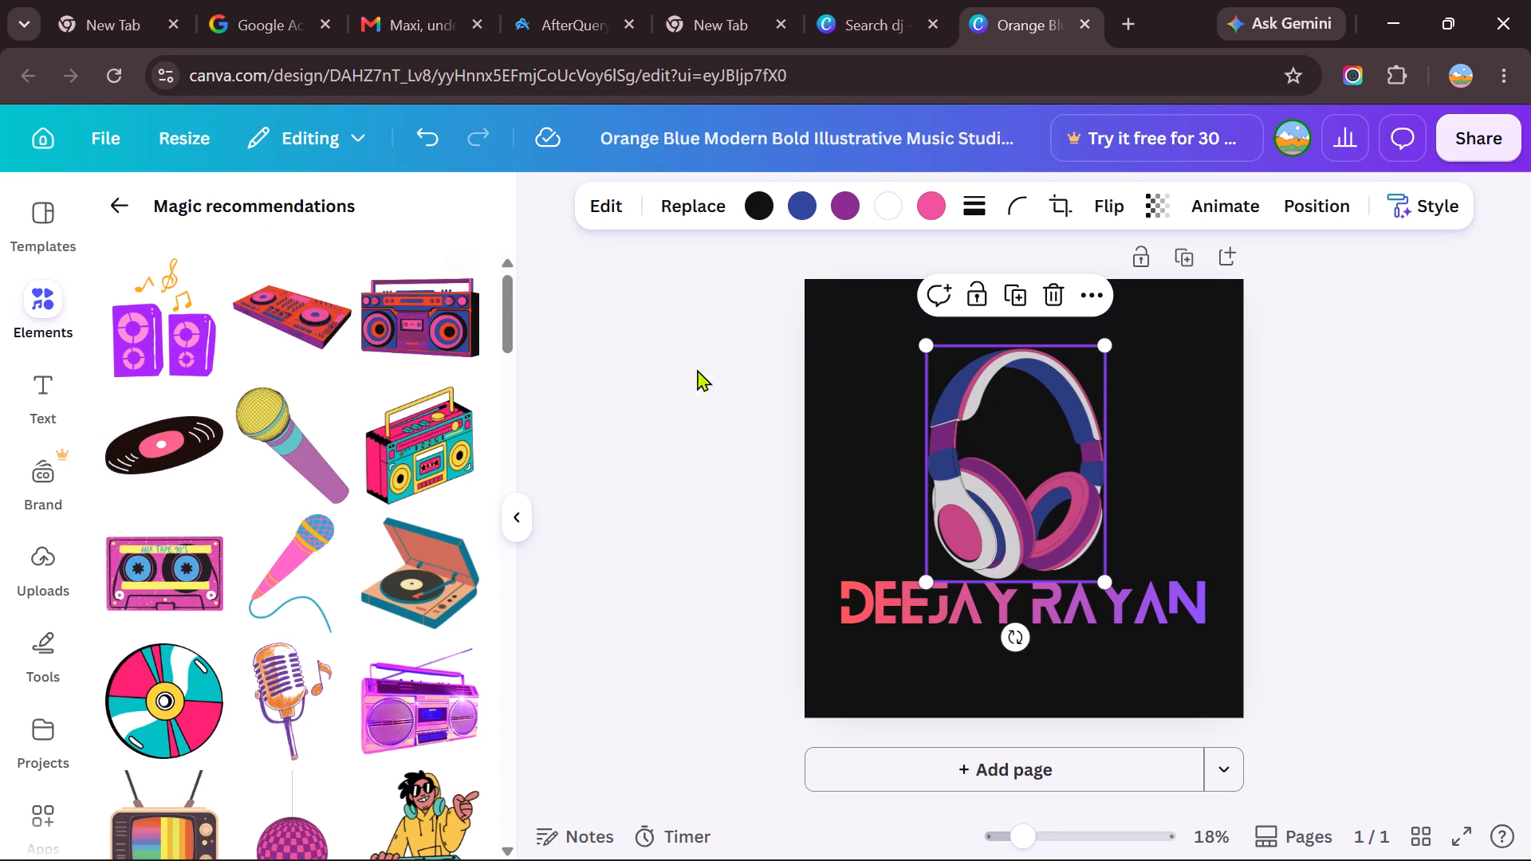
Reposition the headphones graphic so it sits centred just above the DEEJAY RAYAN heading without overlapping the text.
left_click_drag(1046, 430, 1058, 544)
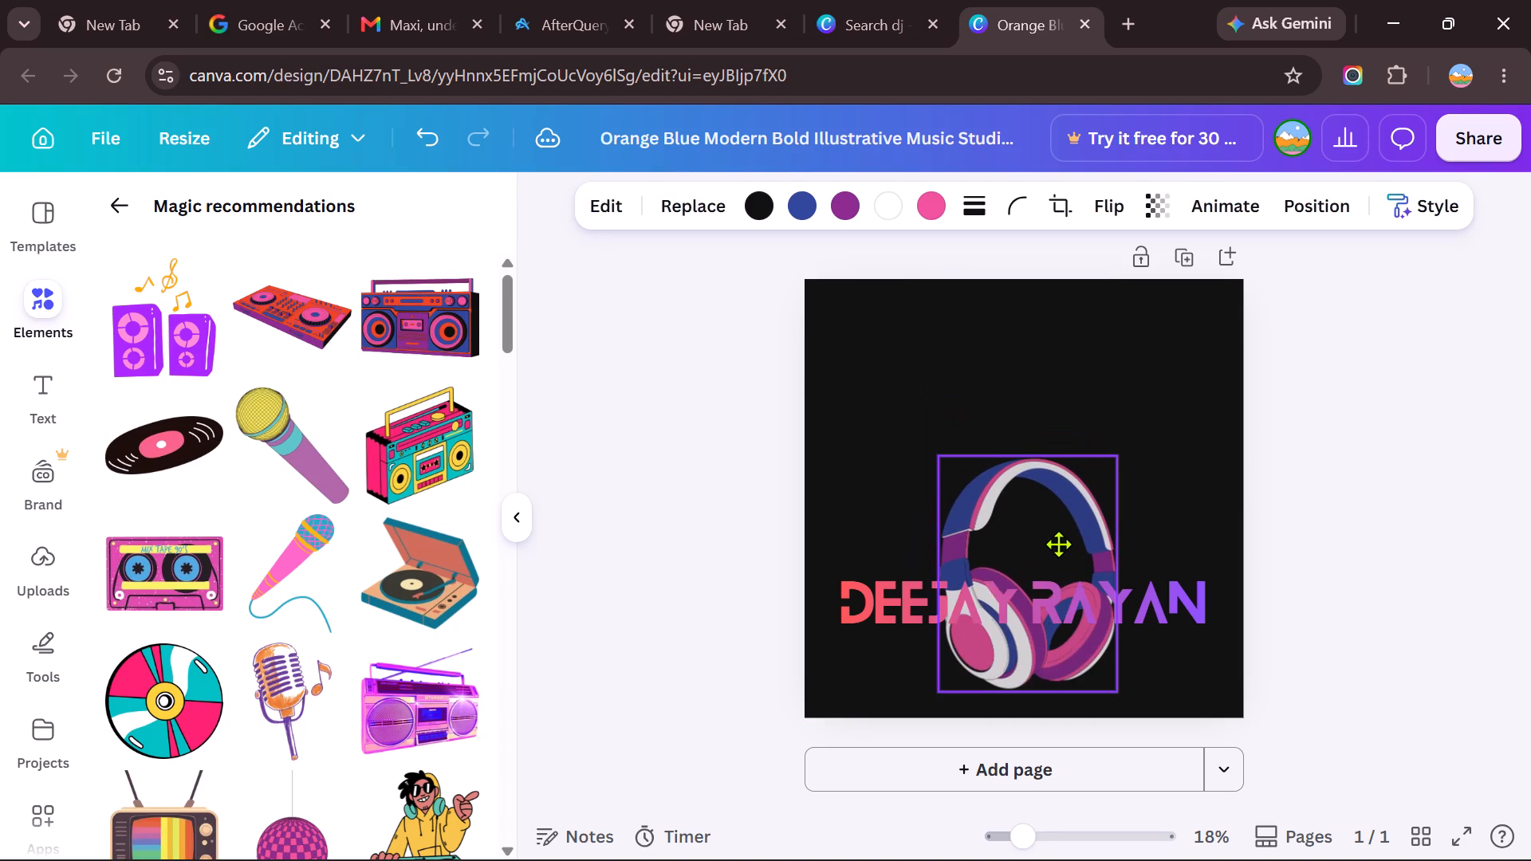
left_click_drag(1058, 544, 1027, 425)
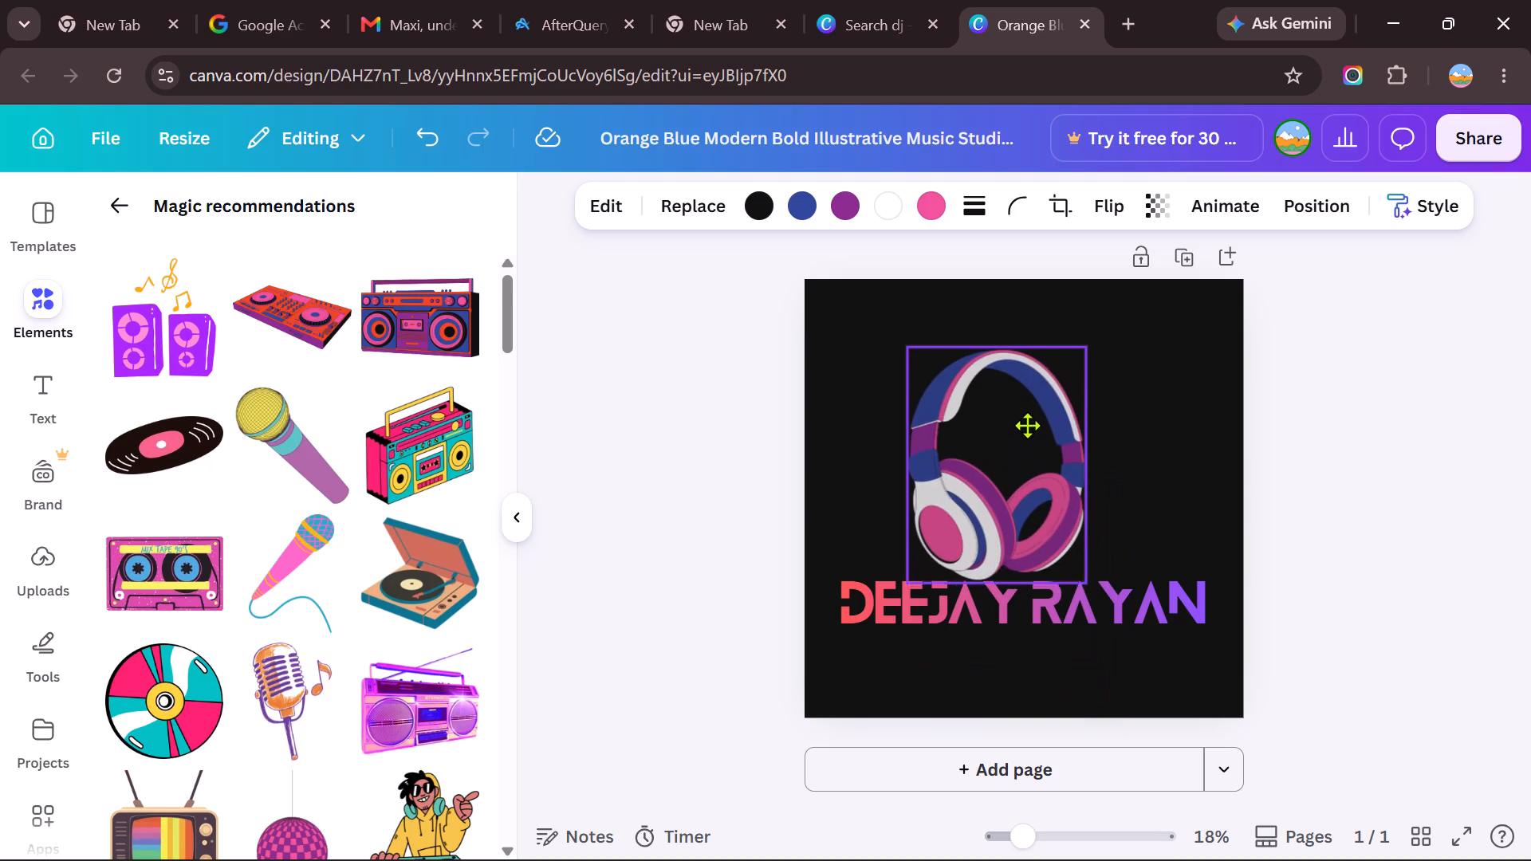
left_click_drag(1027, 425, 1051, 416)
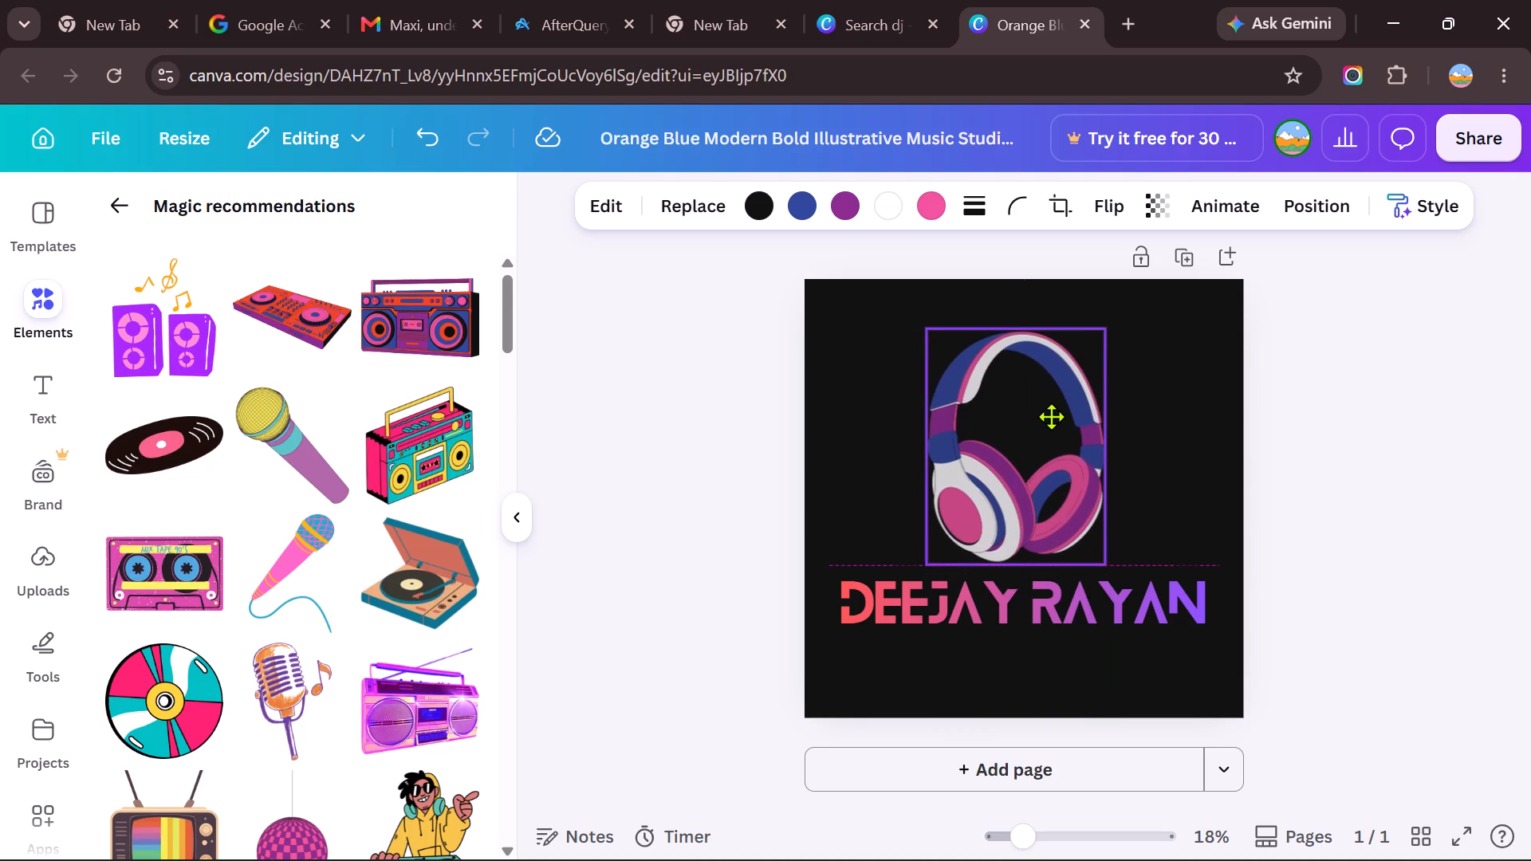
left_click_drag(1051, 416, 1045, 414)
left_click_drag(1045, 414, 1047, 415)
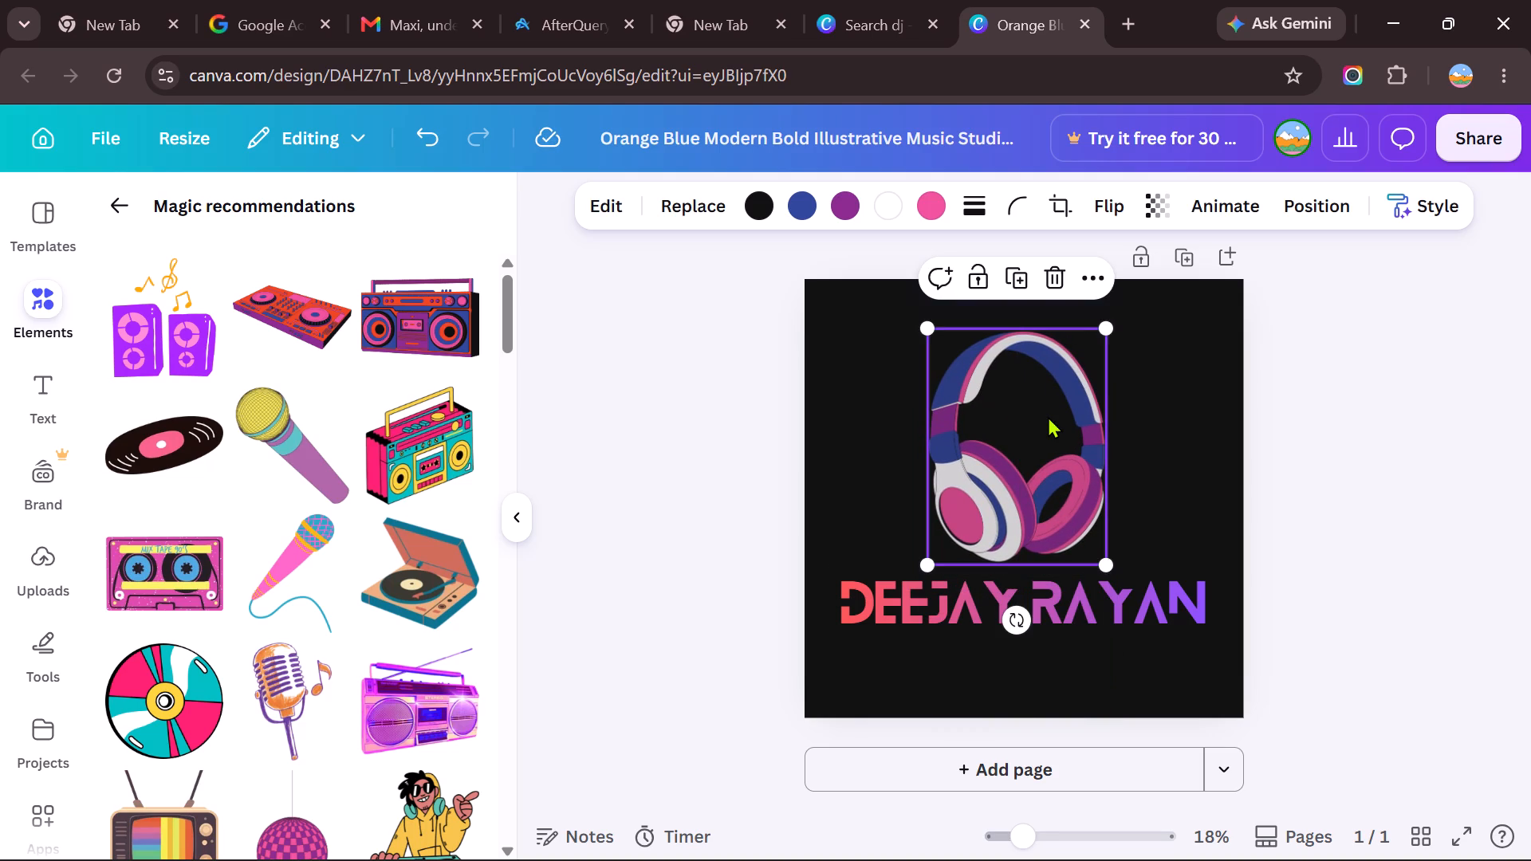
Look through the whole Magic recommendations collection for a music-themed graphic that could suit the DEEJAY RAYAN logo.
scroll(270, 691, "down", 1)
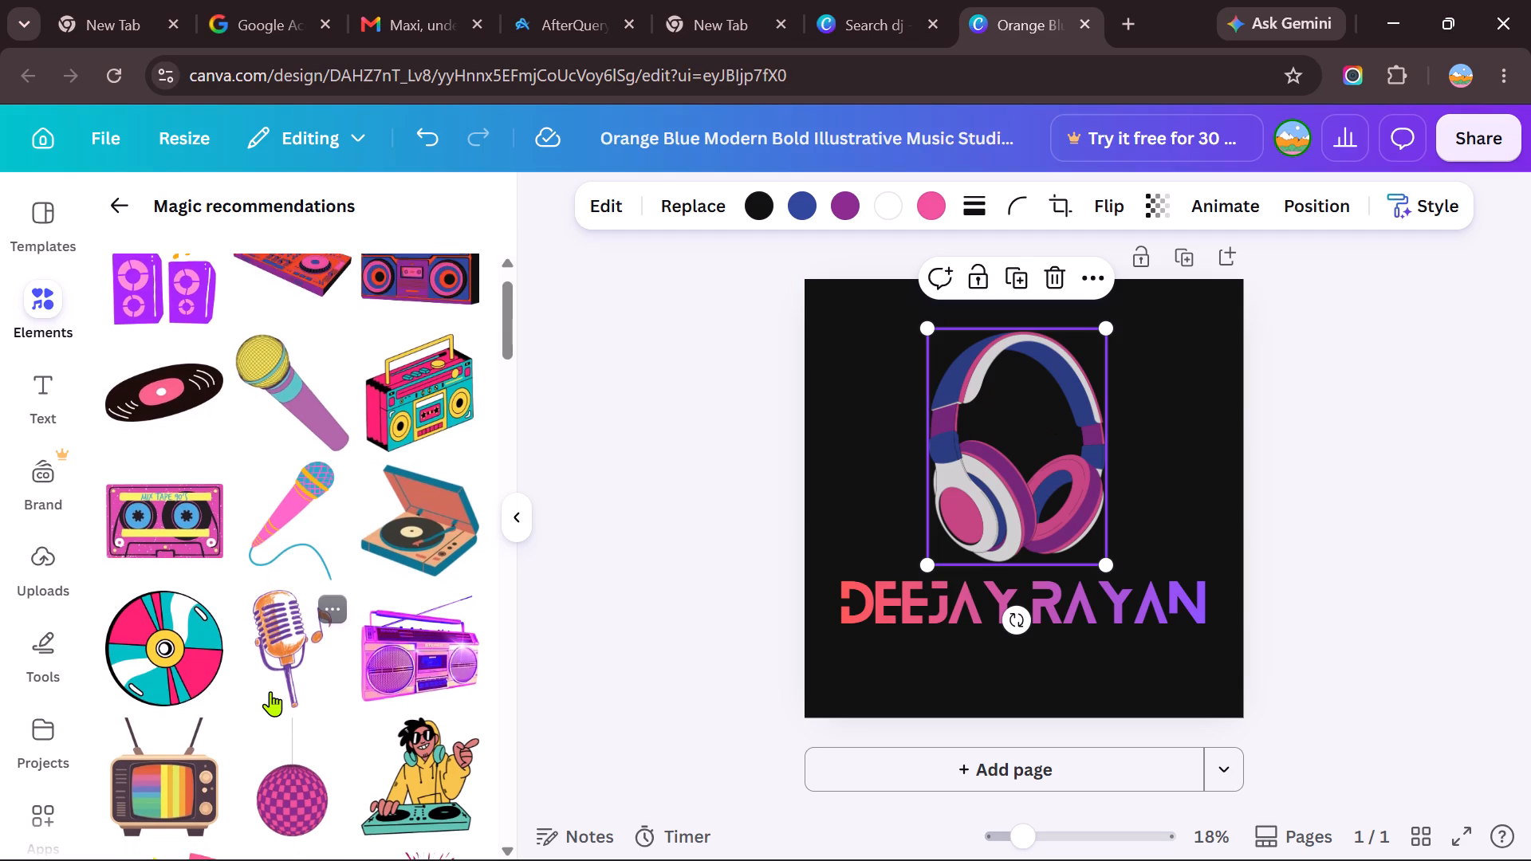
scroll(270, 691, "down", 4)
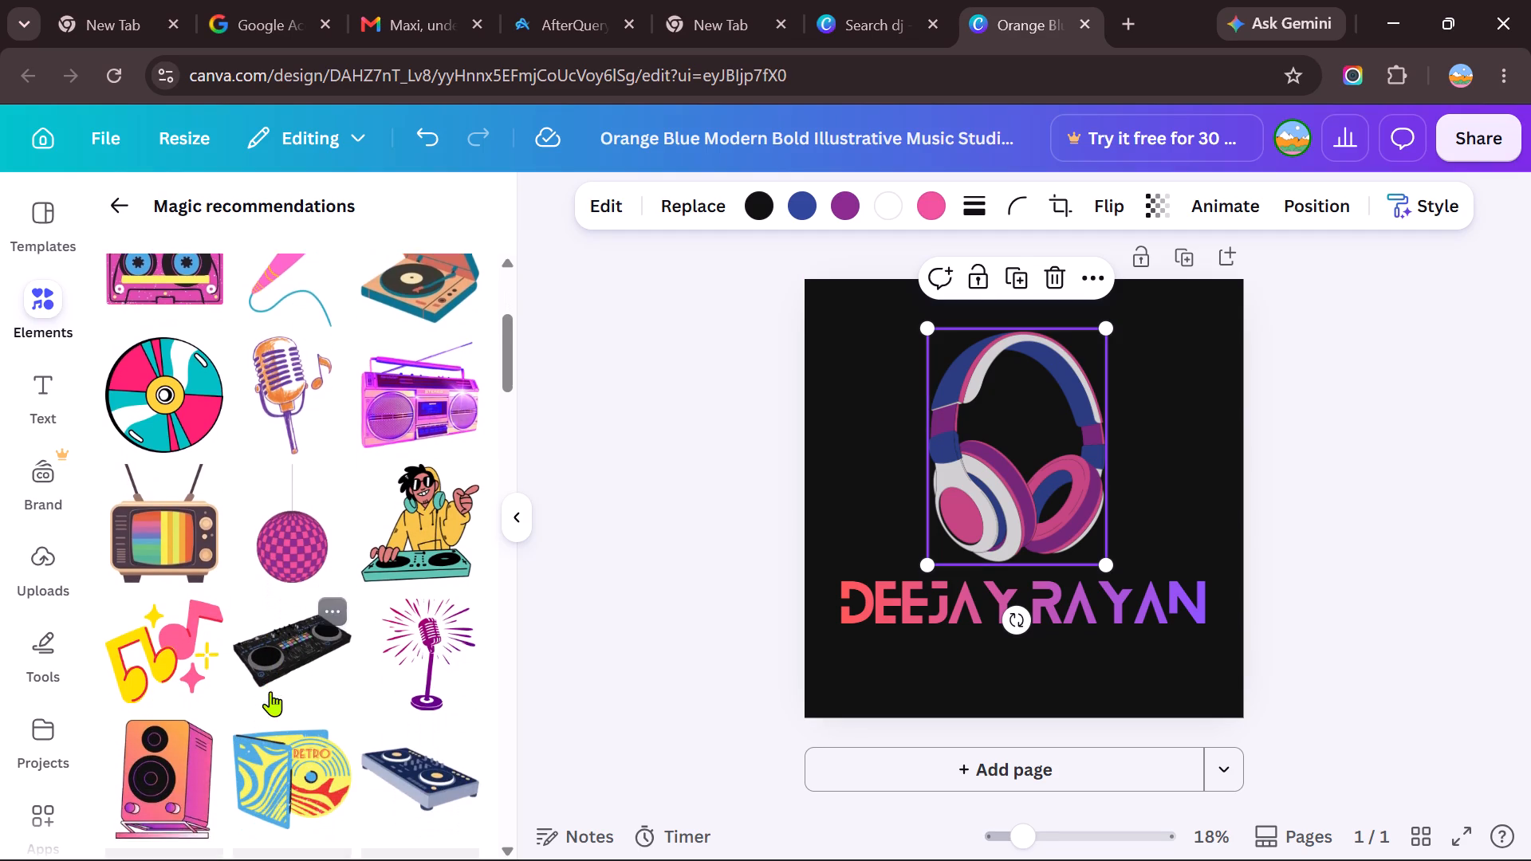
scroll(270, 691, "down", 3)
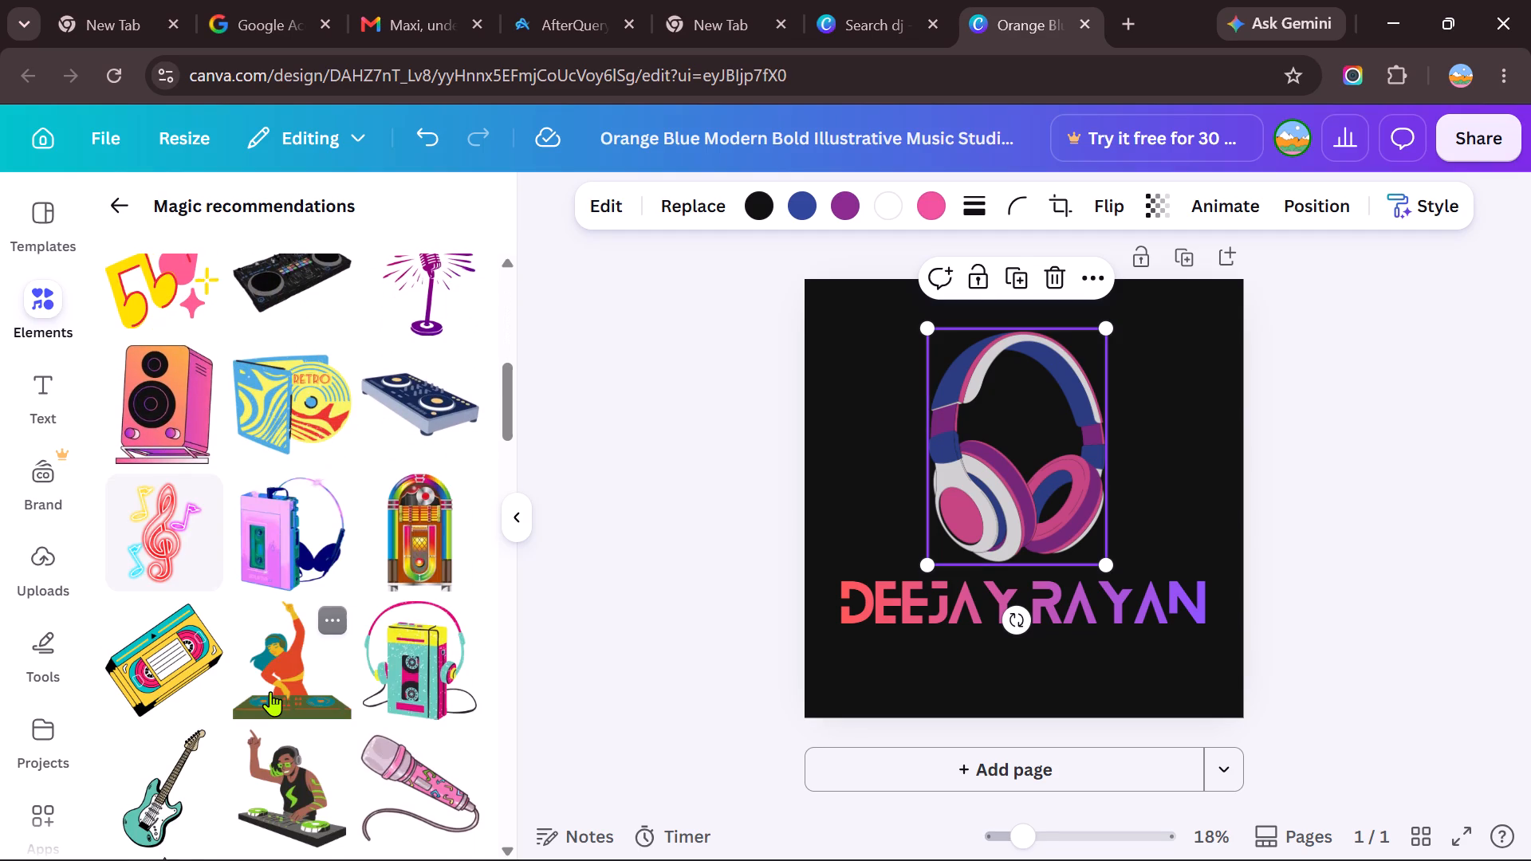
scroll(270, 691, "down", 3)
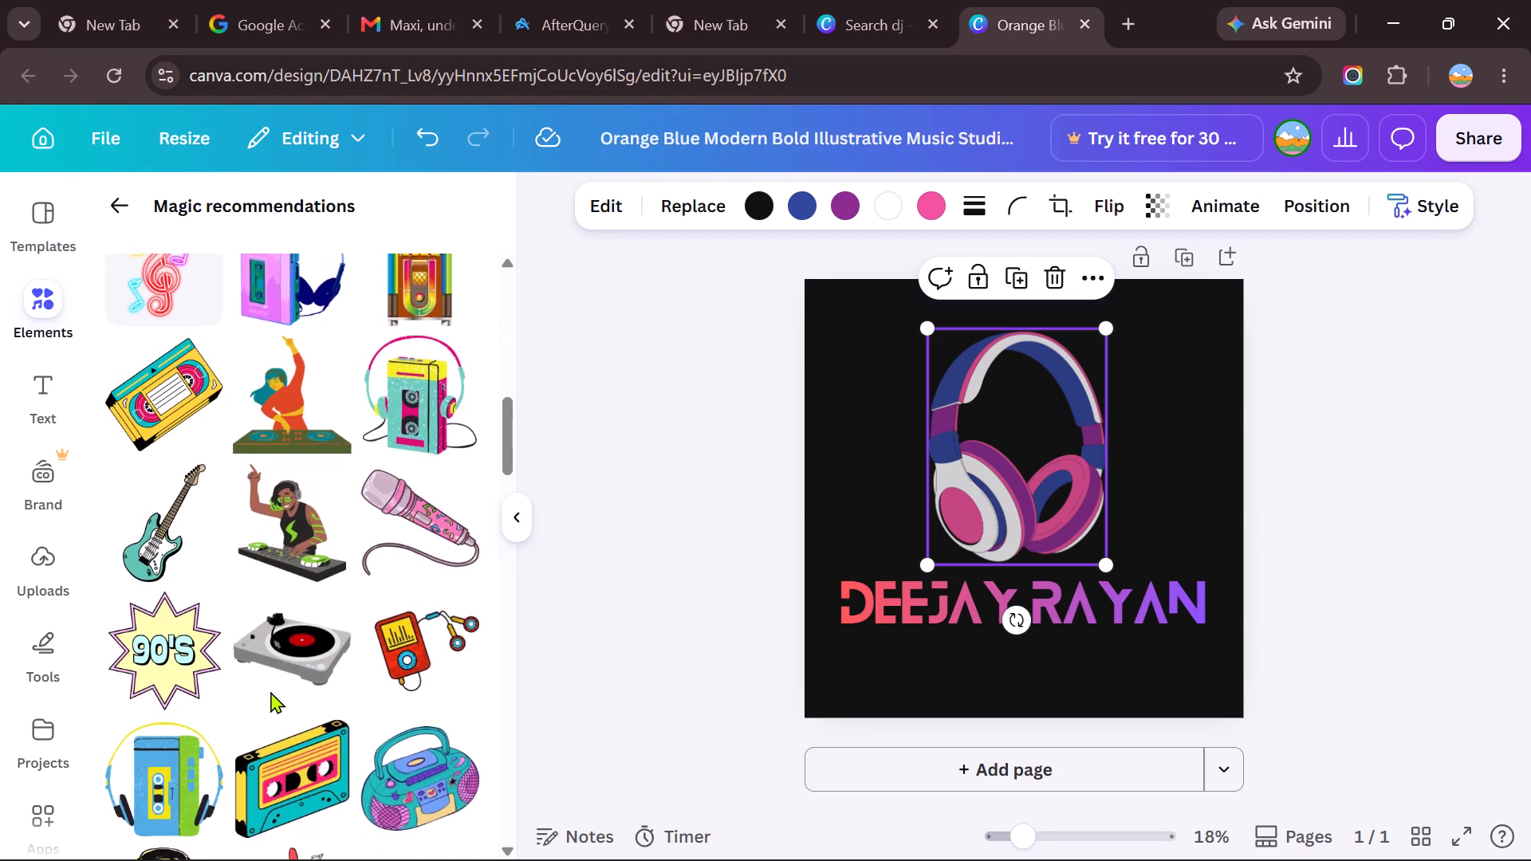
scroll(270, 691, "down", 2)
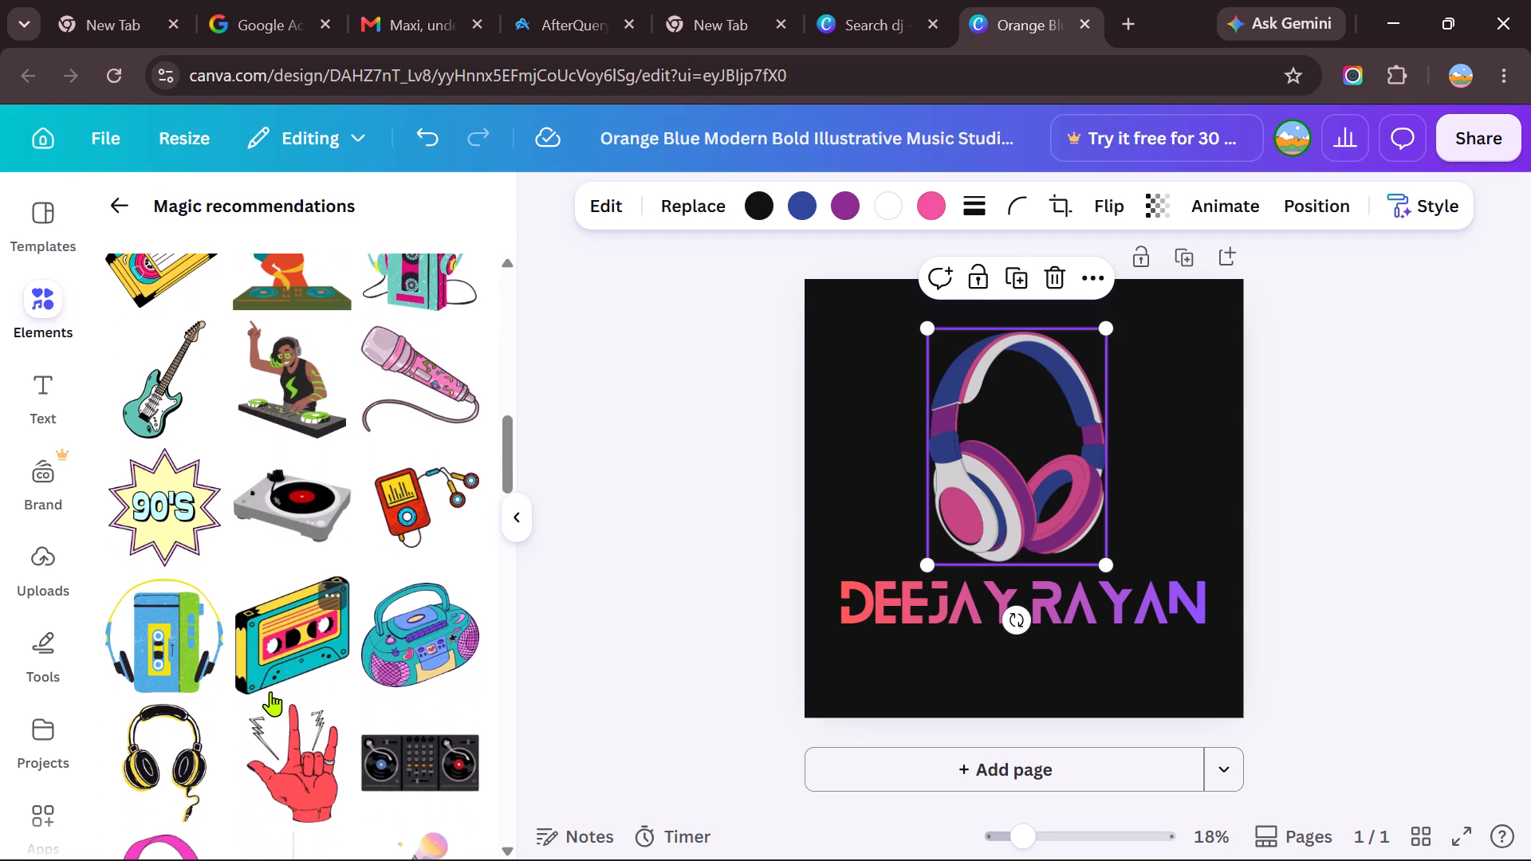
scroll(270, 691, "down", 4)
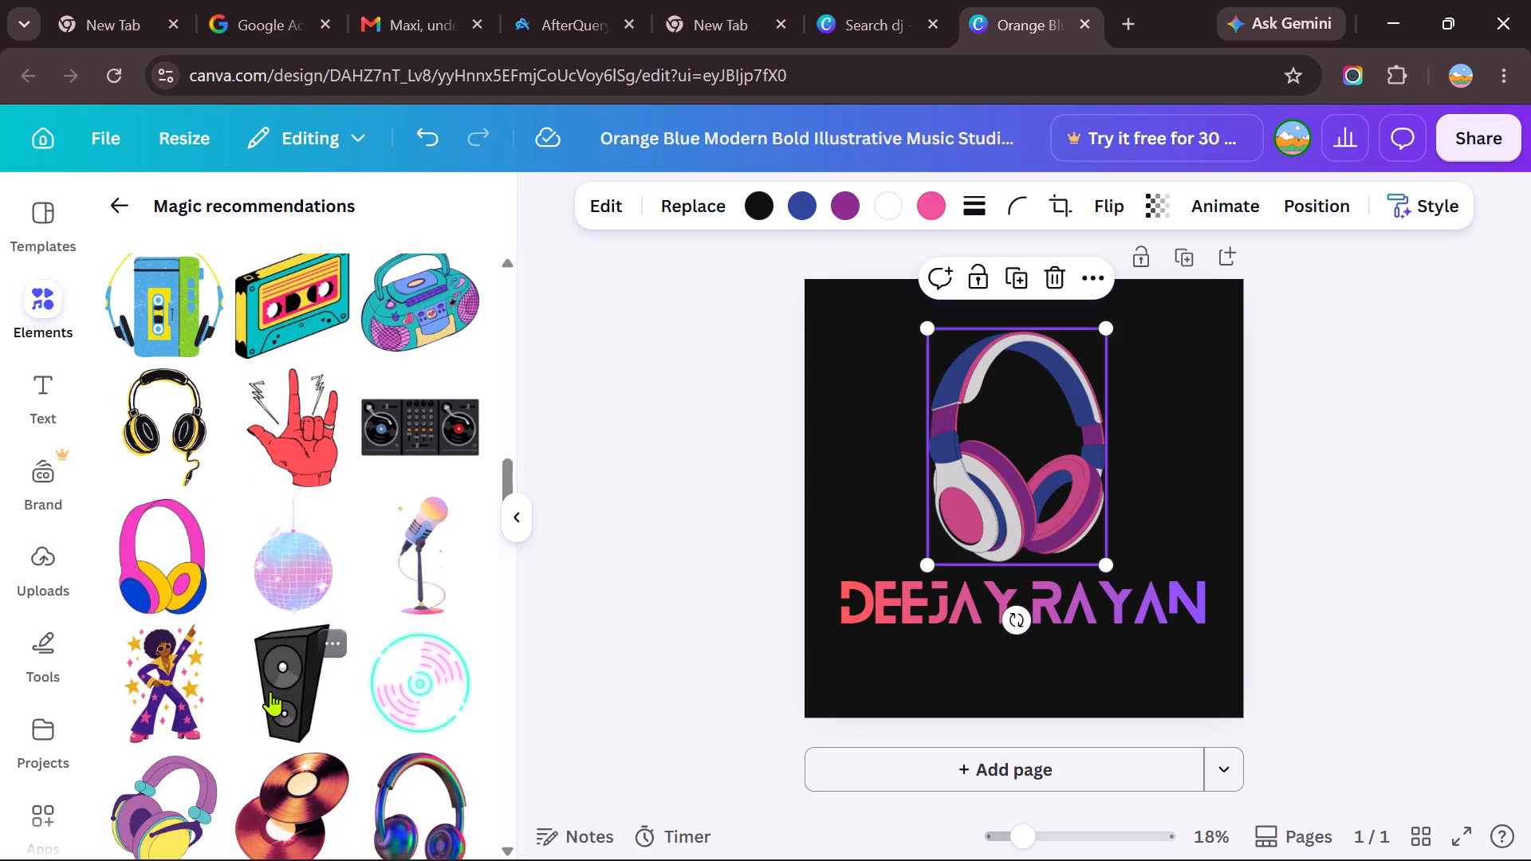
scroll(270, 691, "down", 3)
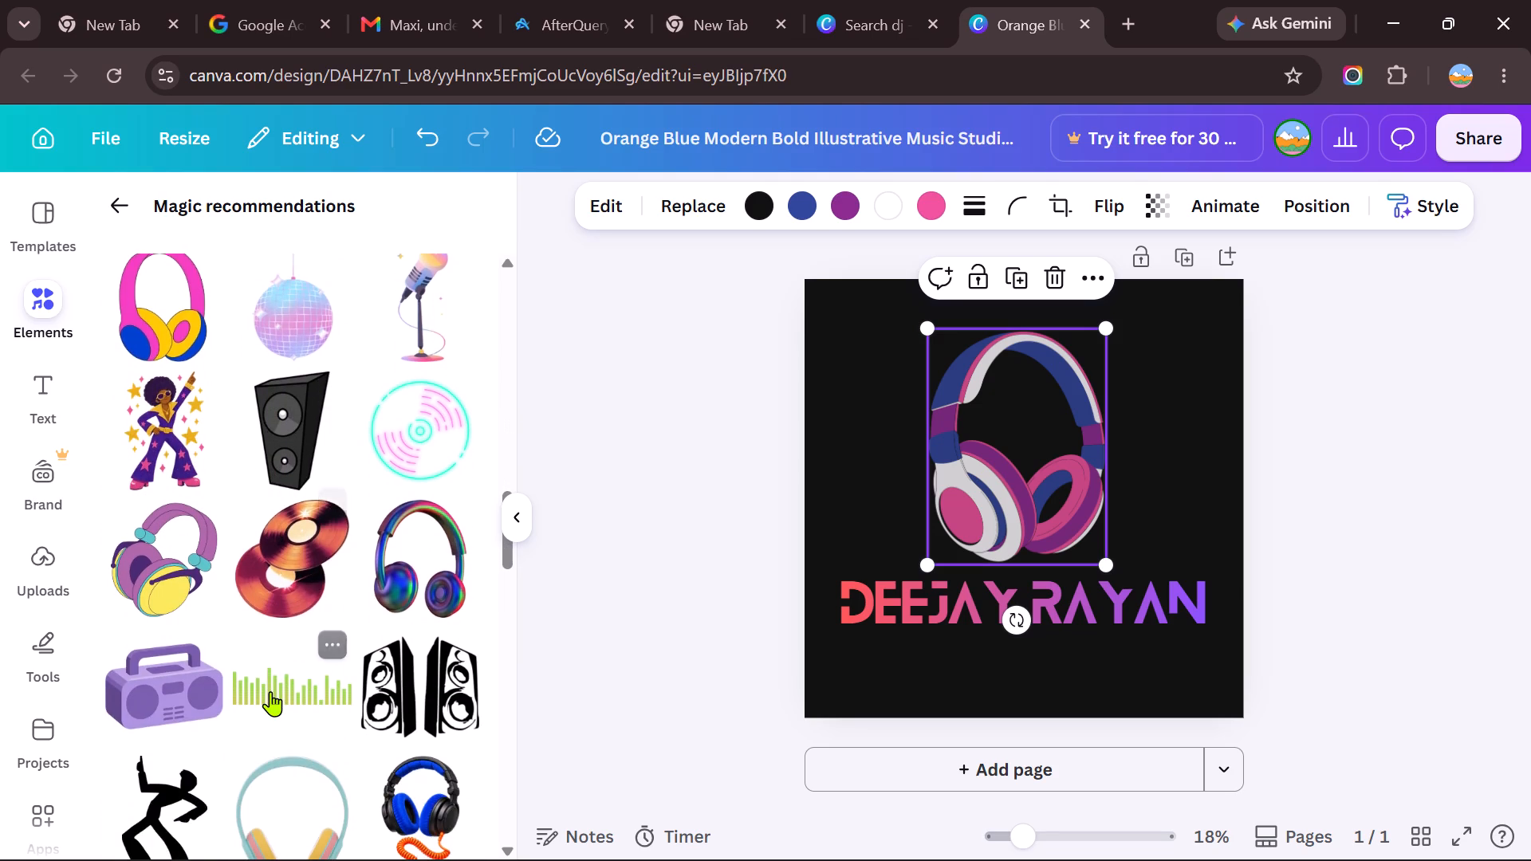
scroll(270, 691, "down", 2)
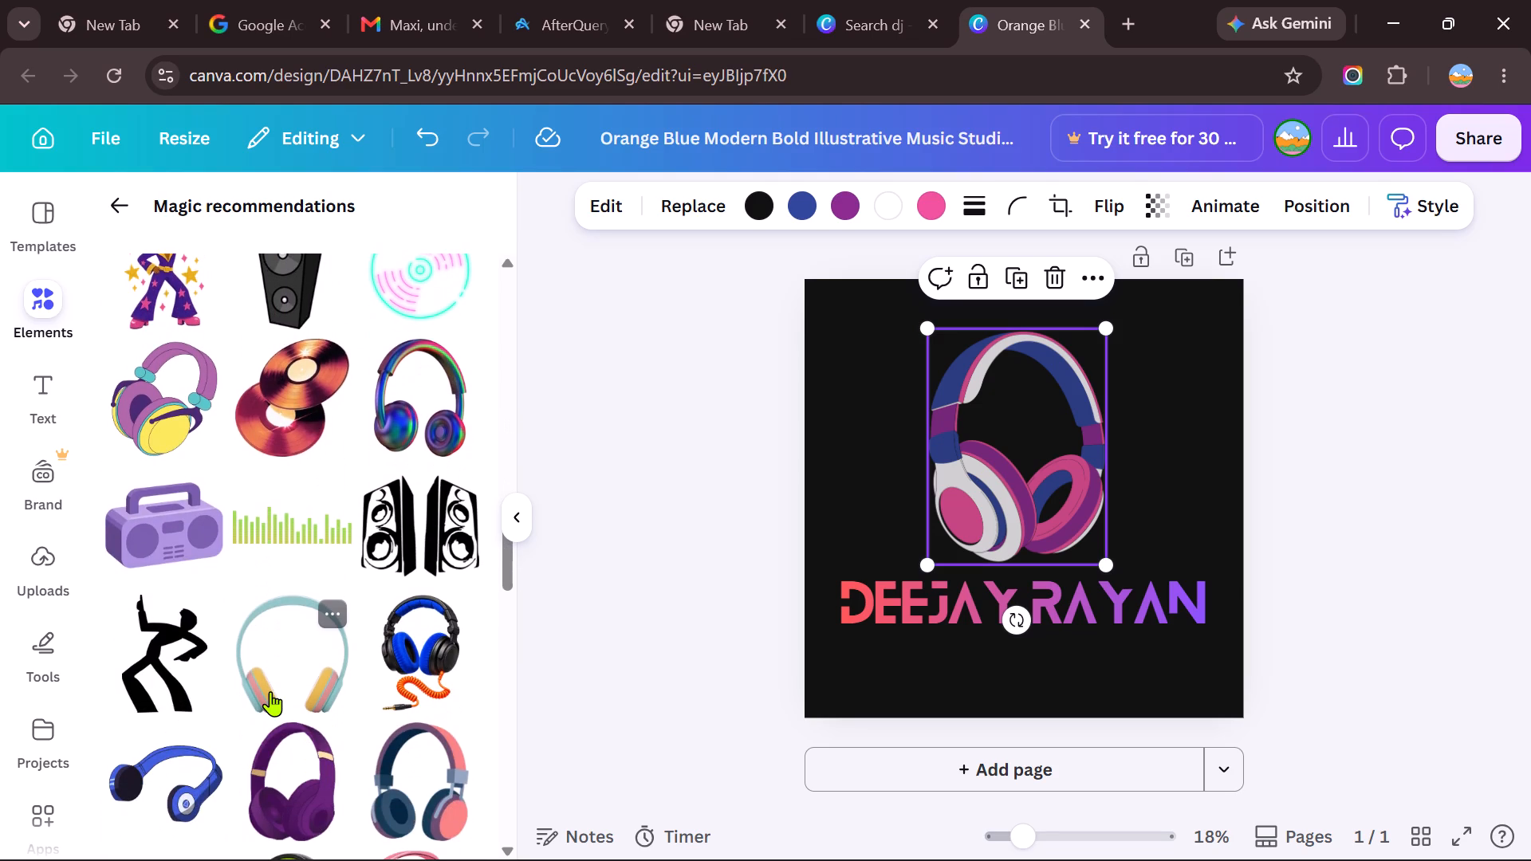
scroll(270, 691, "down", 1)
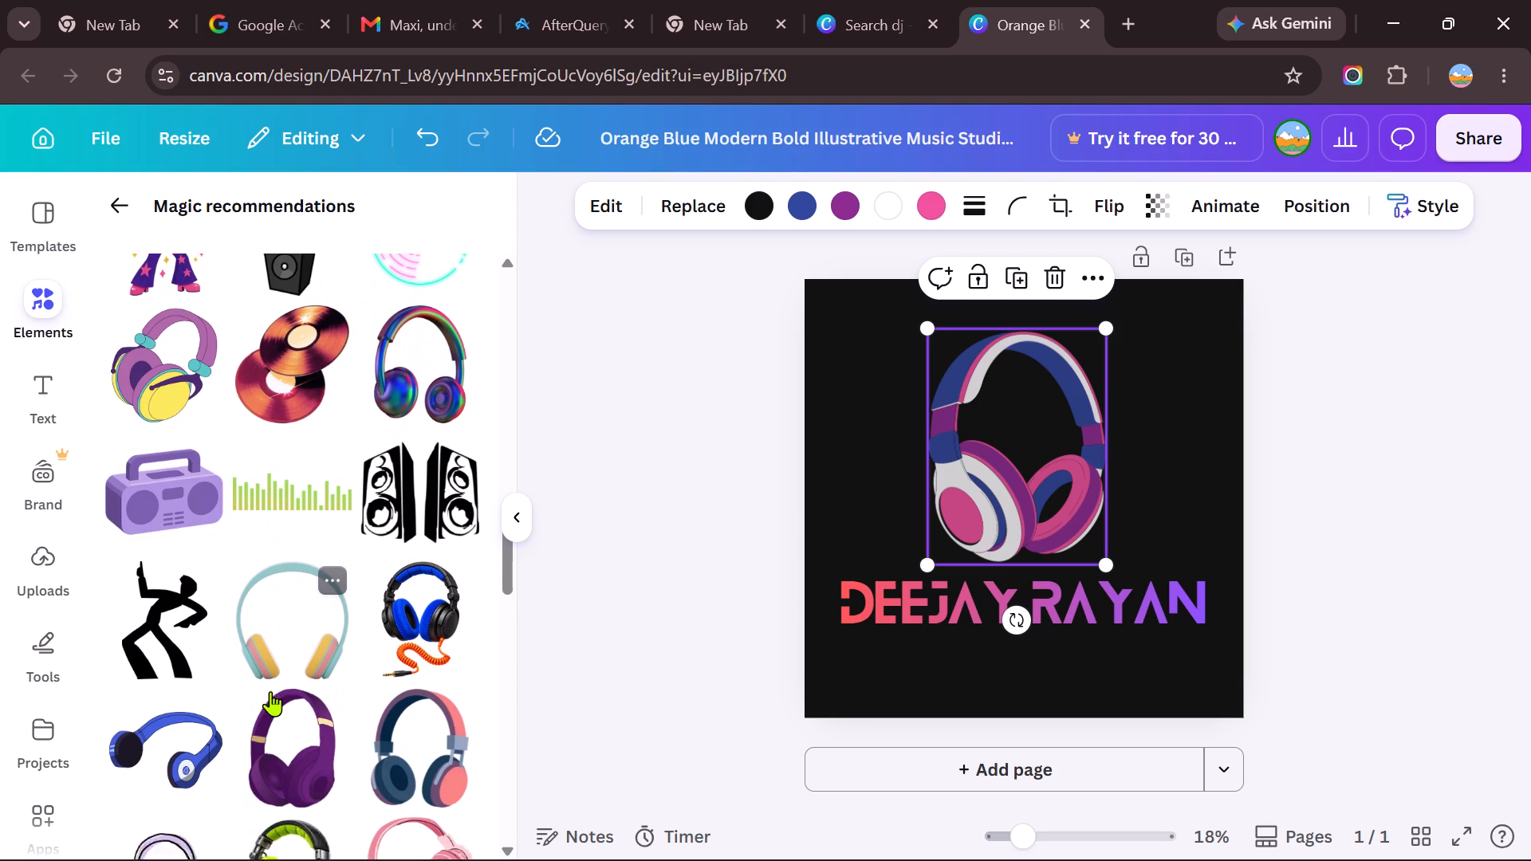
scroll(270, 691, "down", 5)
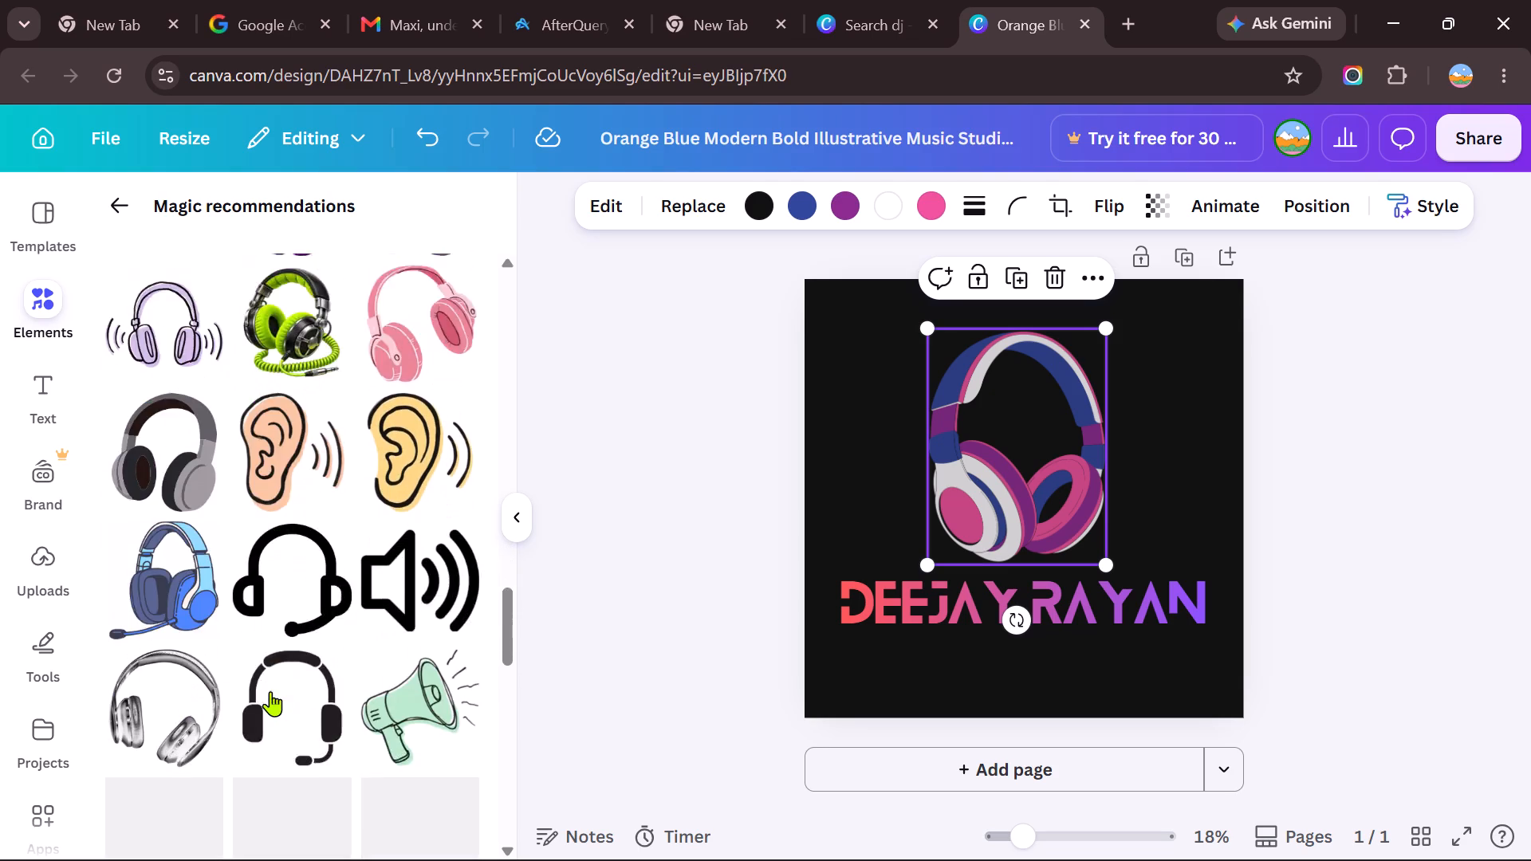
scroll(270, 691, "down", 4)
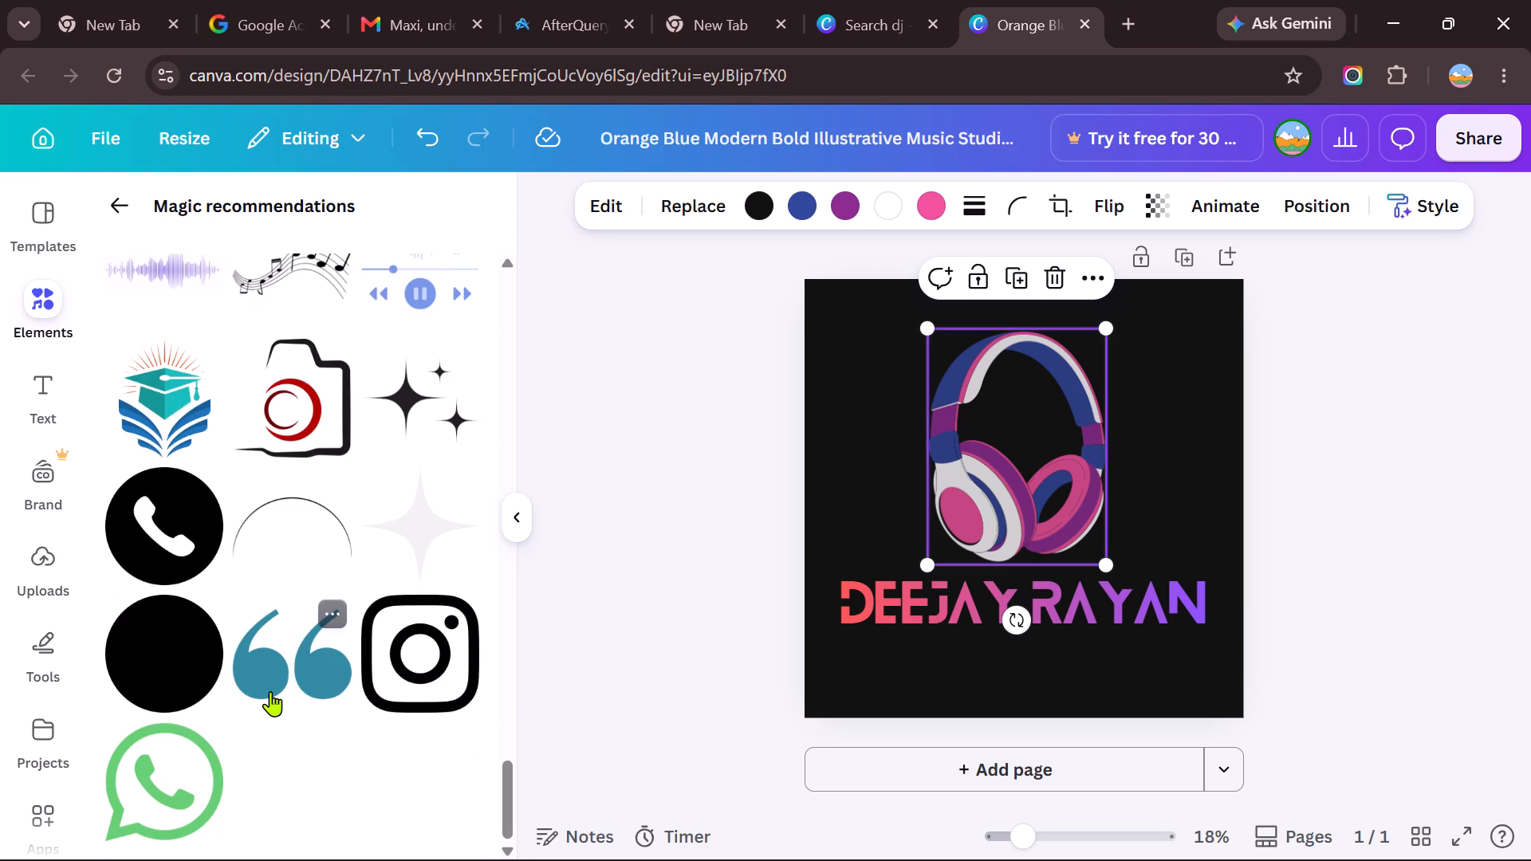
scroll(273, 609, "up", 1)
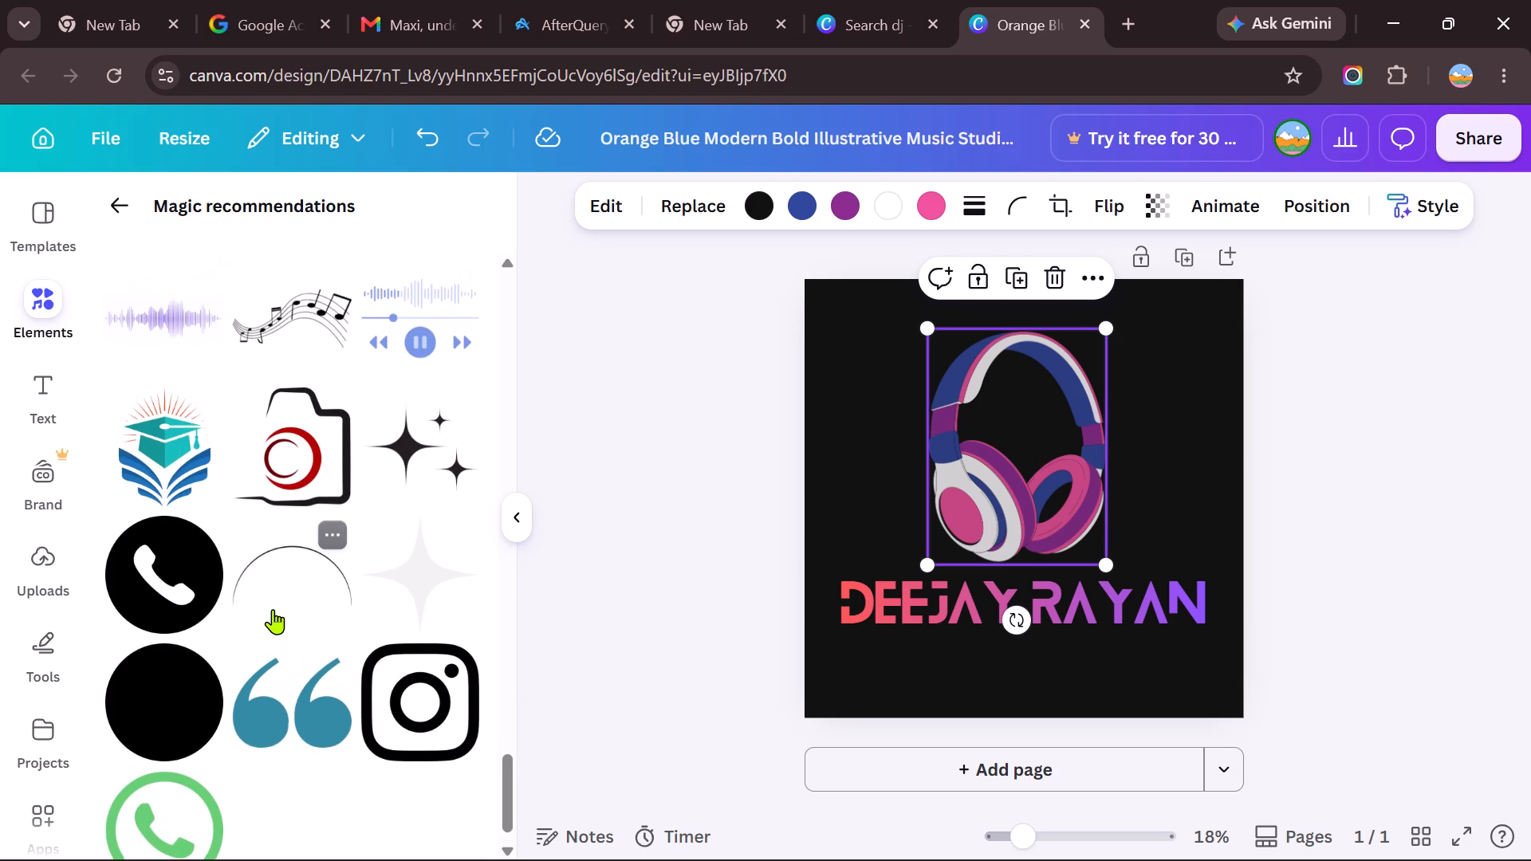
scroll(273, 609, "up", 4)
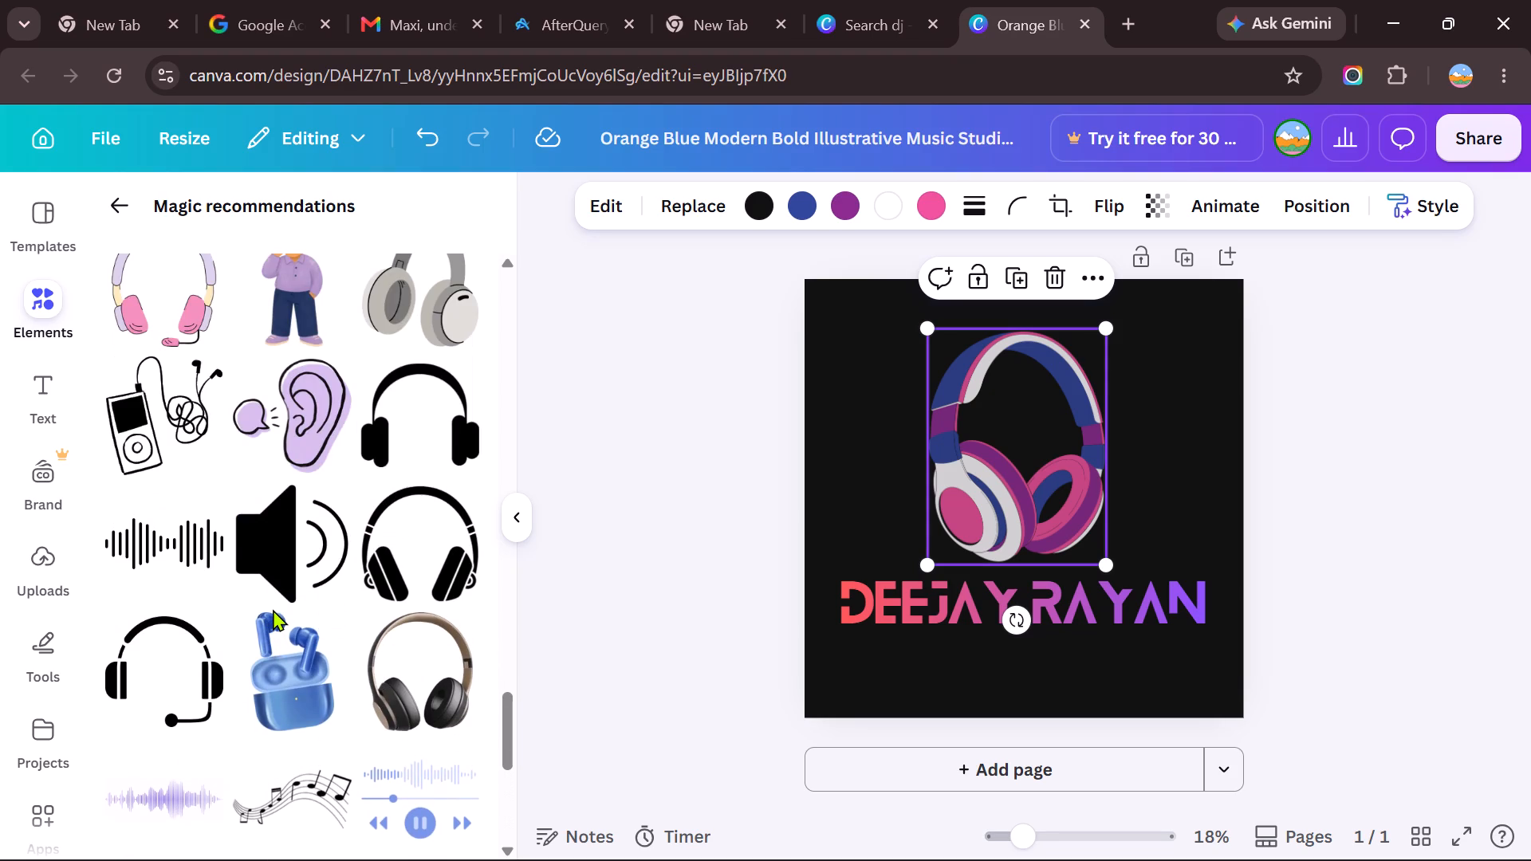
scroll(273, 609, "up", 1)
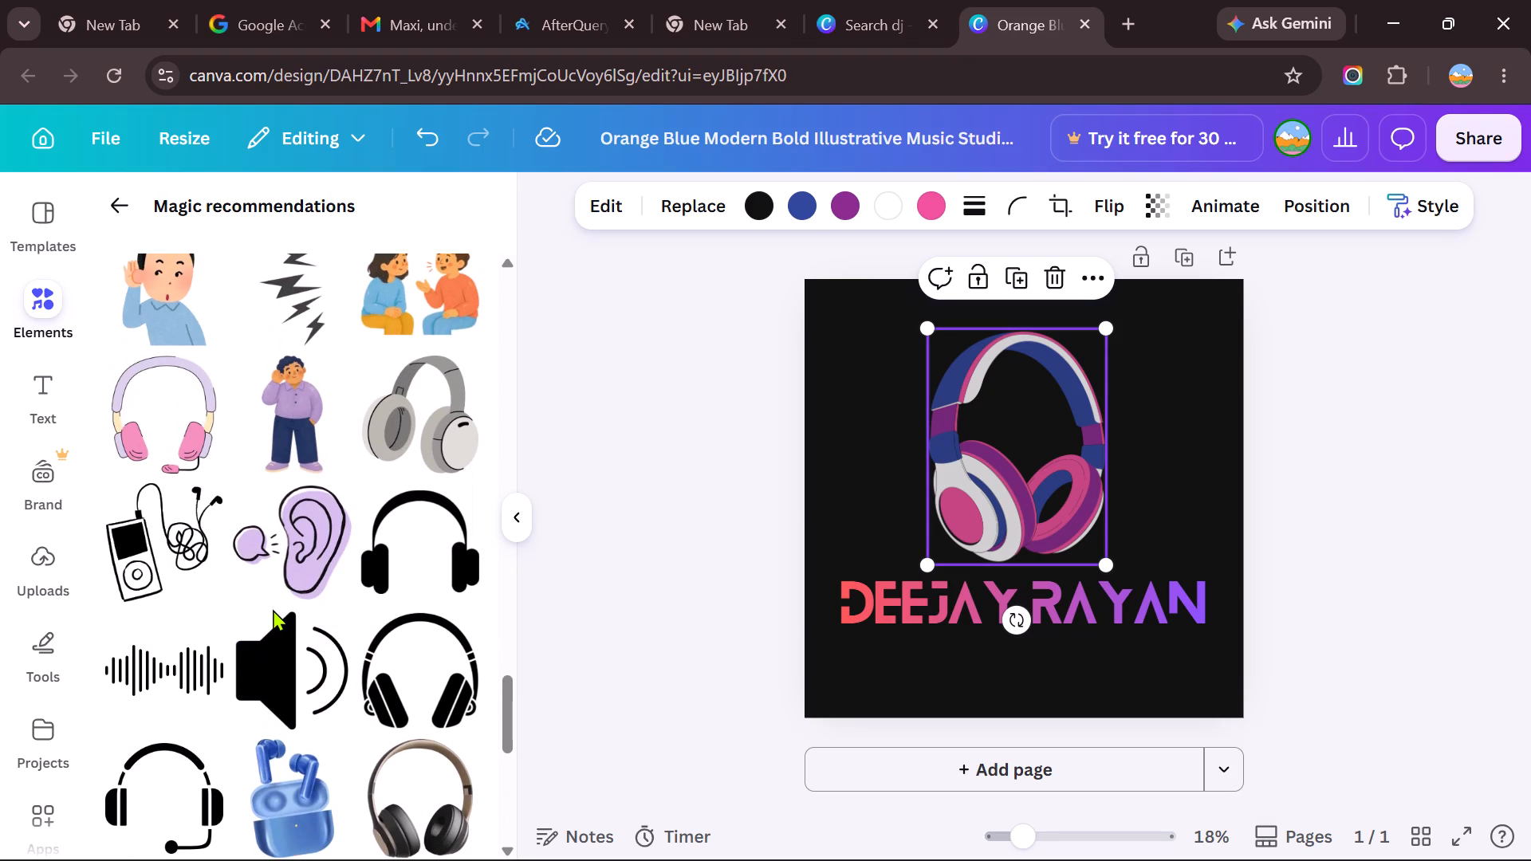
scroll(273, 609, "up", 3)
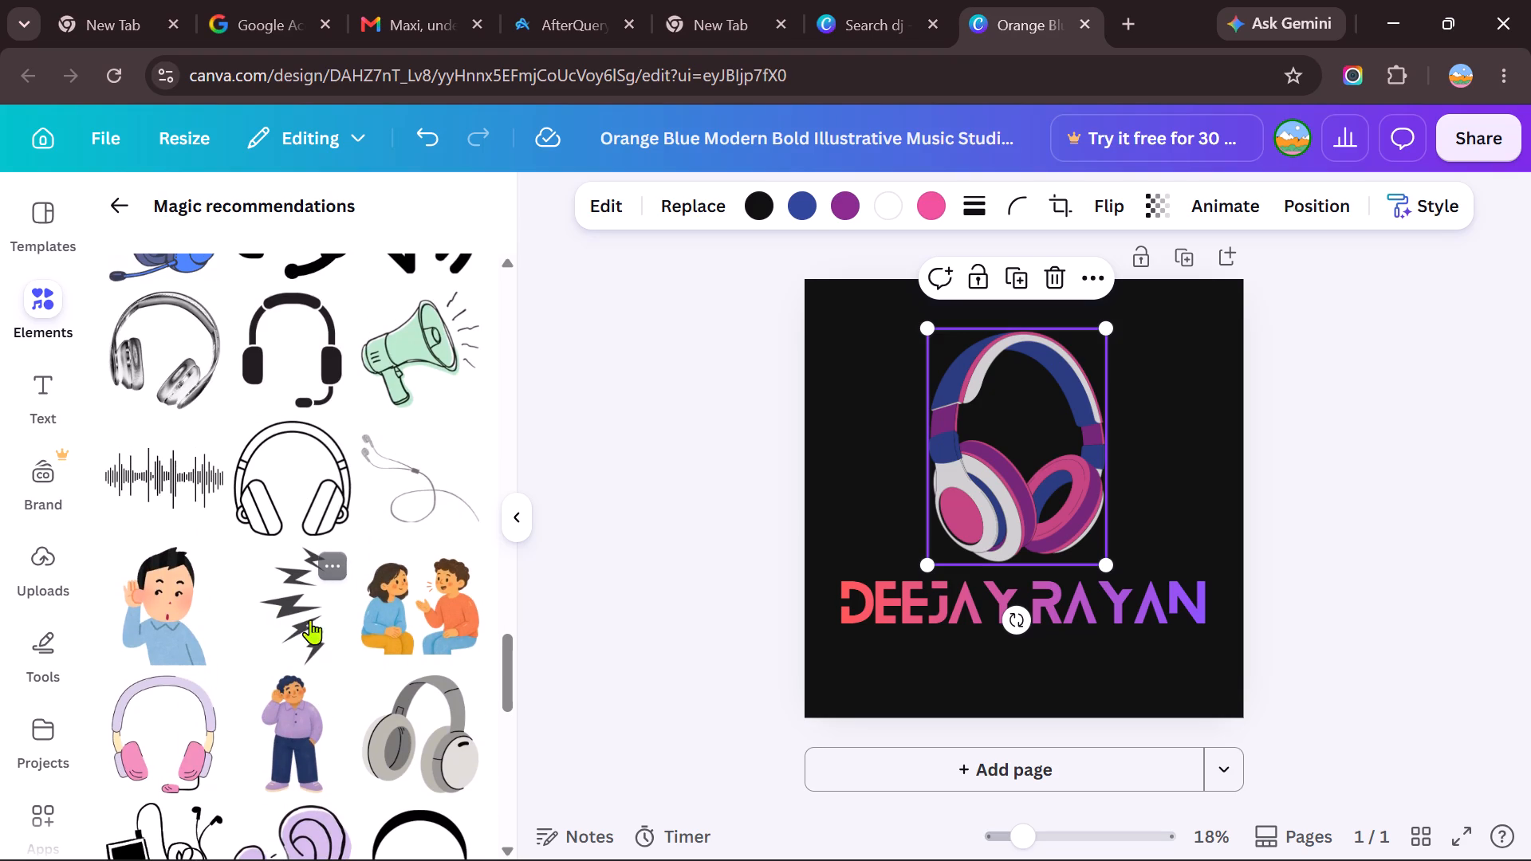
scroll(242, 458, "up", 1)
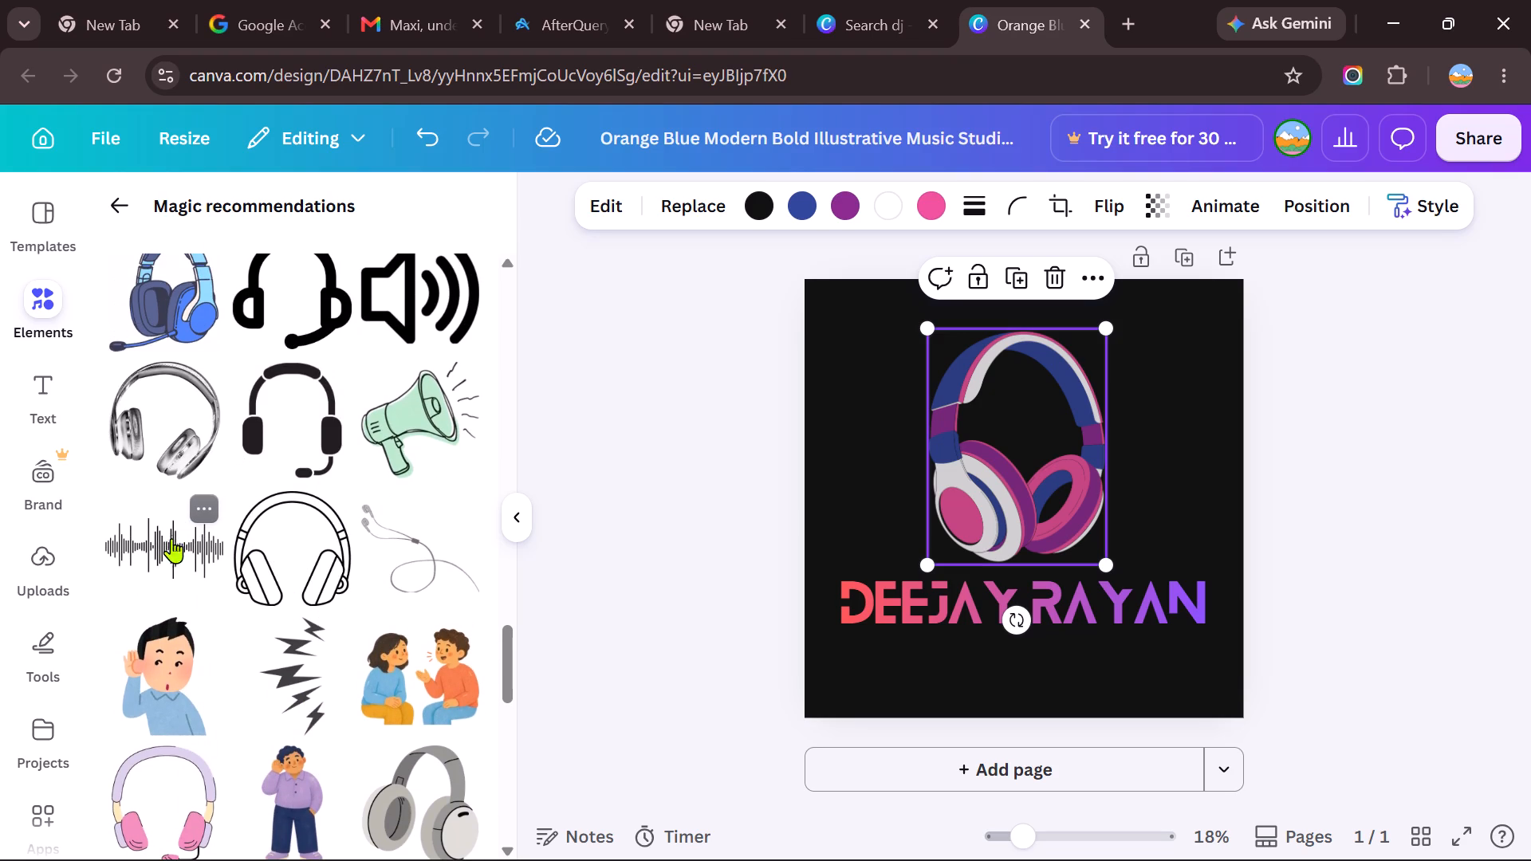
scroll(300, 478, "up", 4)
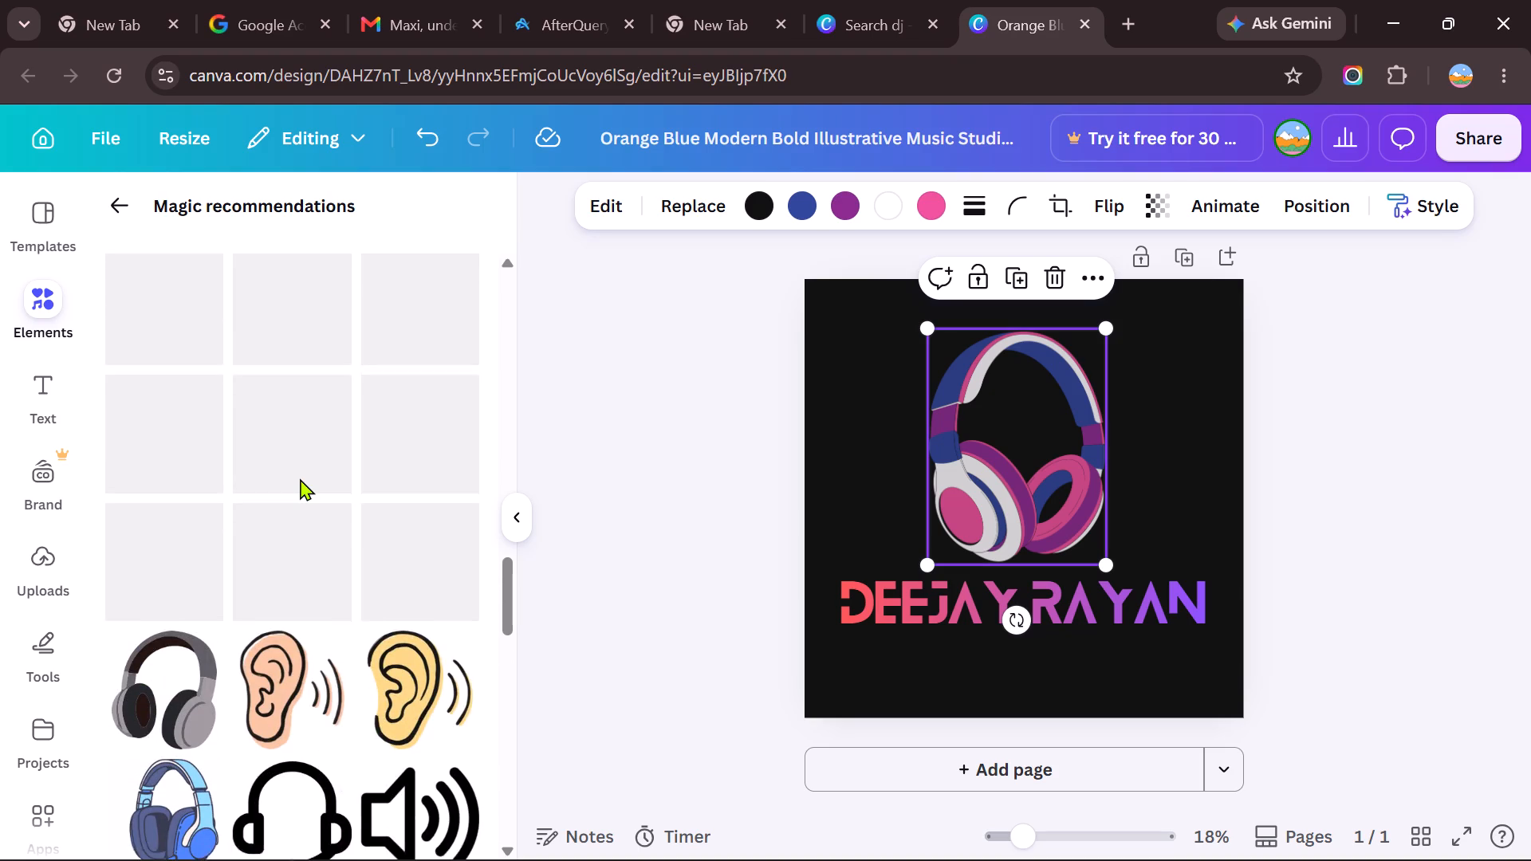
scroll(300, 478, "up", 1)
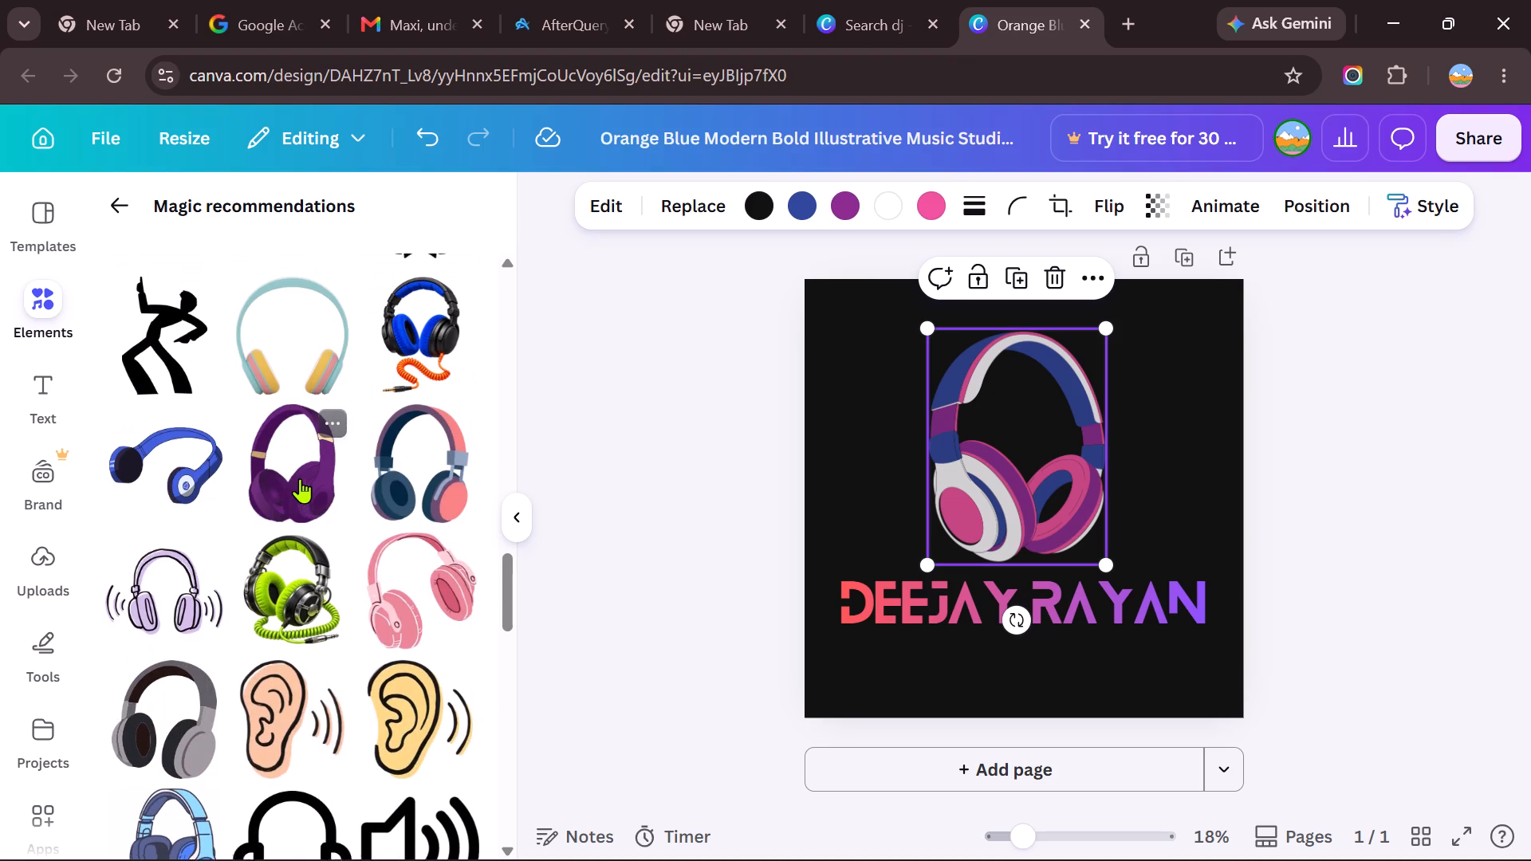
scroll(300, 478, "up", 4)
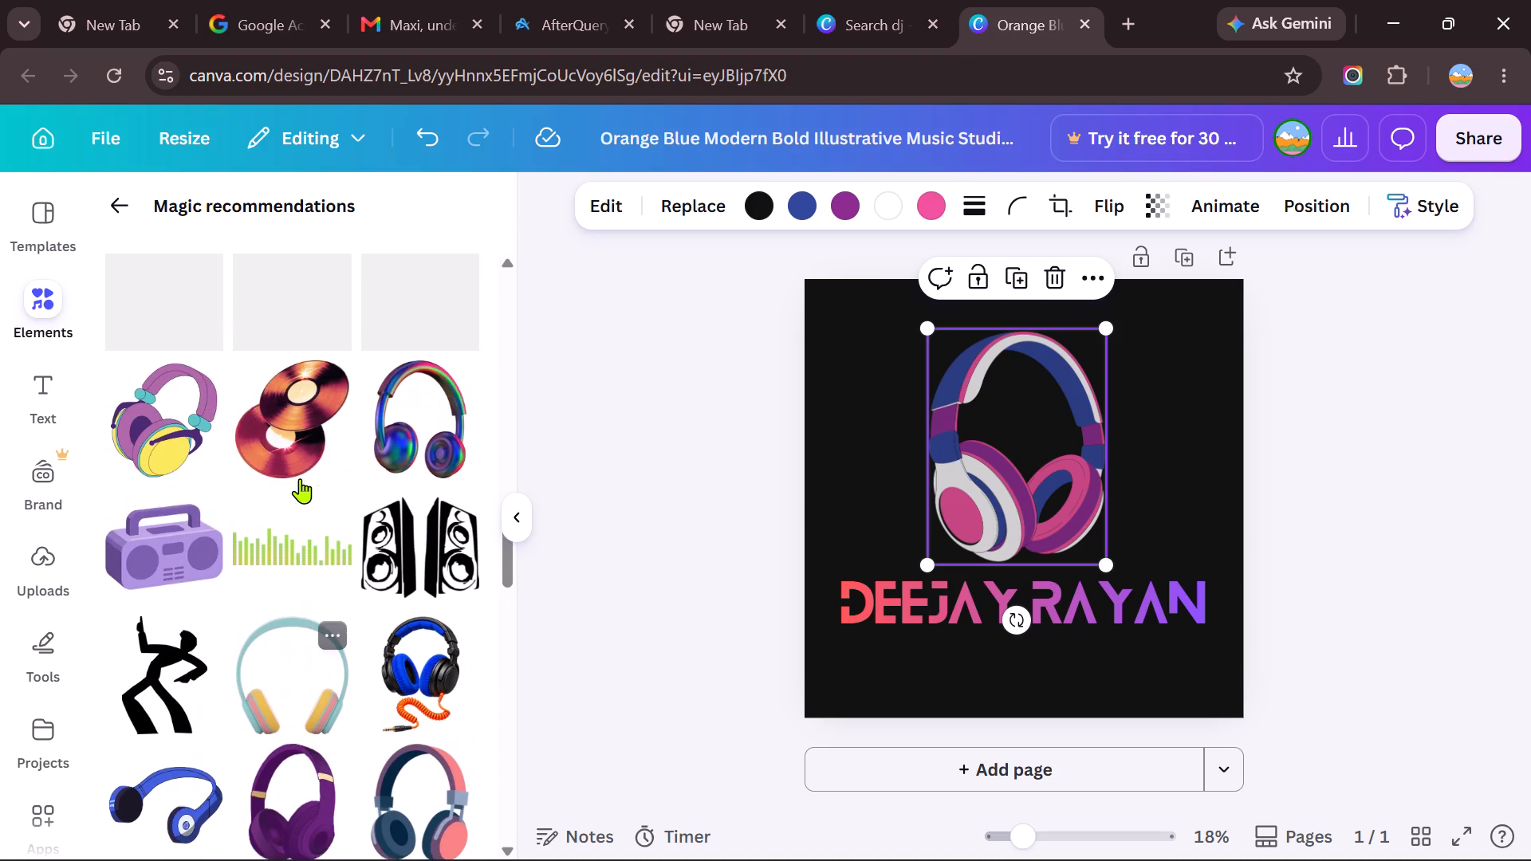
scroll(300, 478, "up", 3)
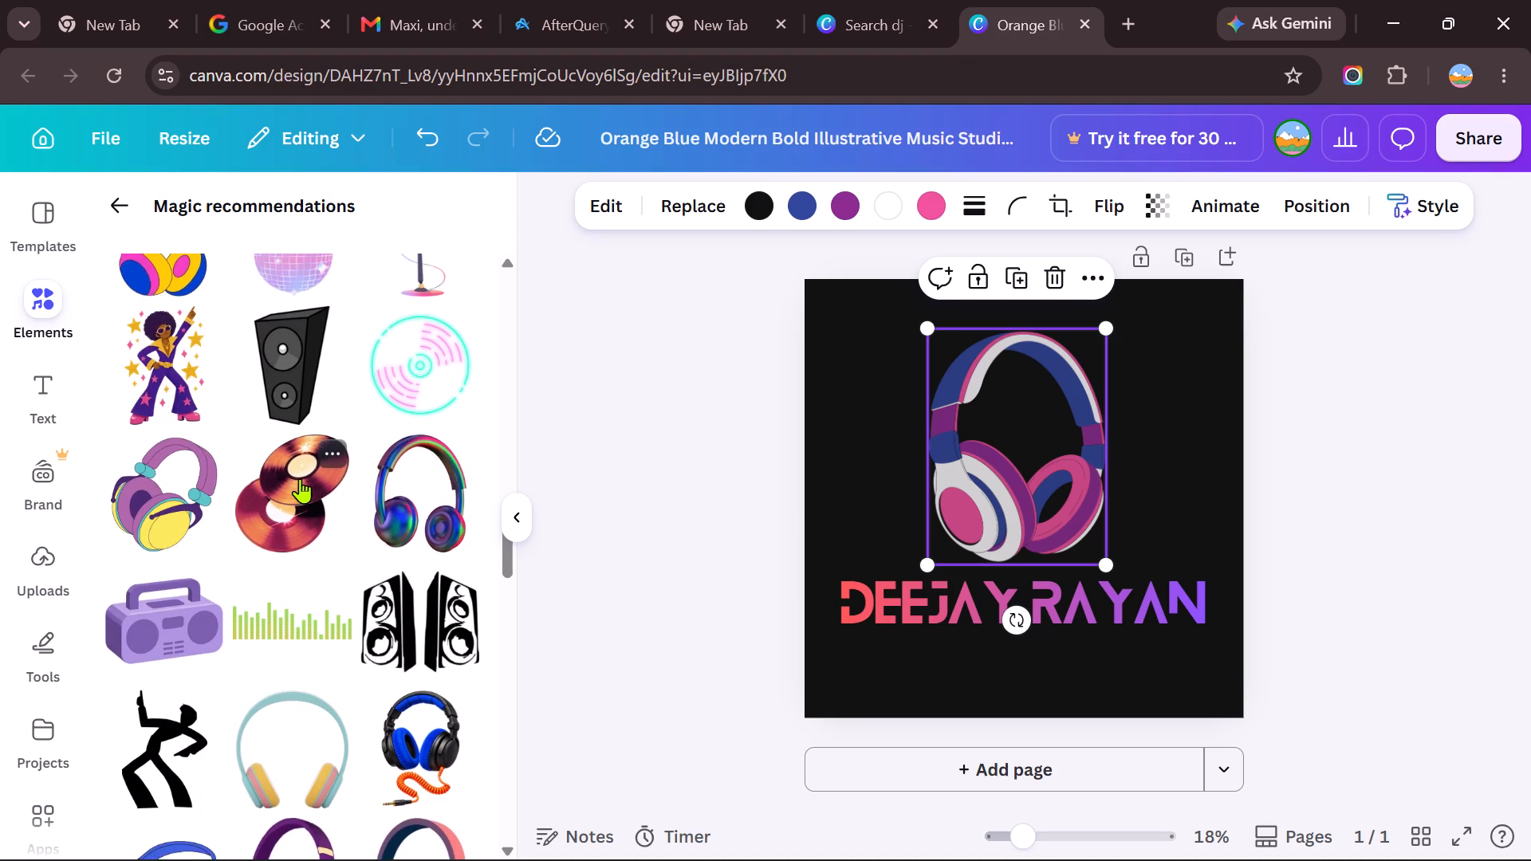
scroll(300, 478, "up", 4)
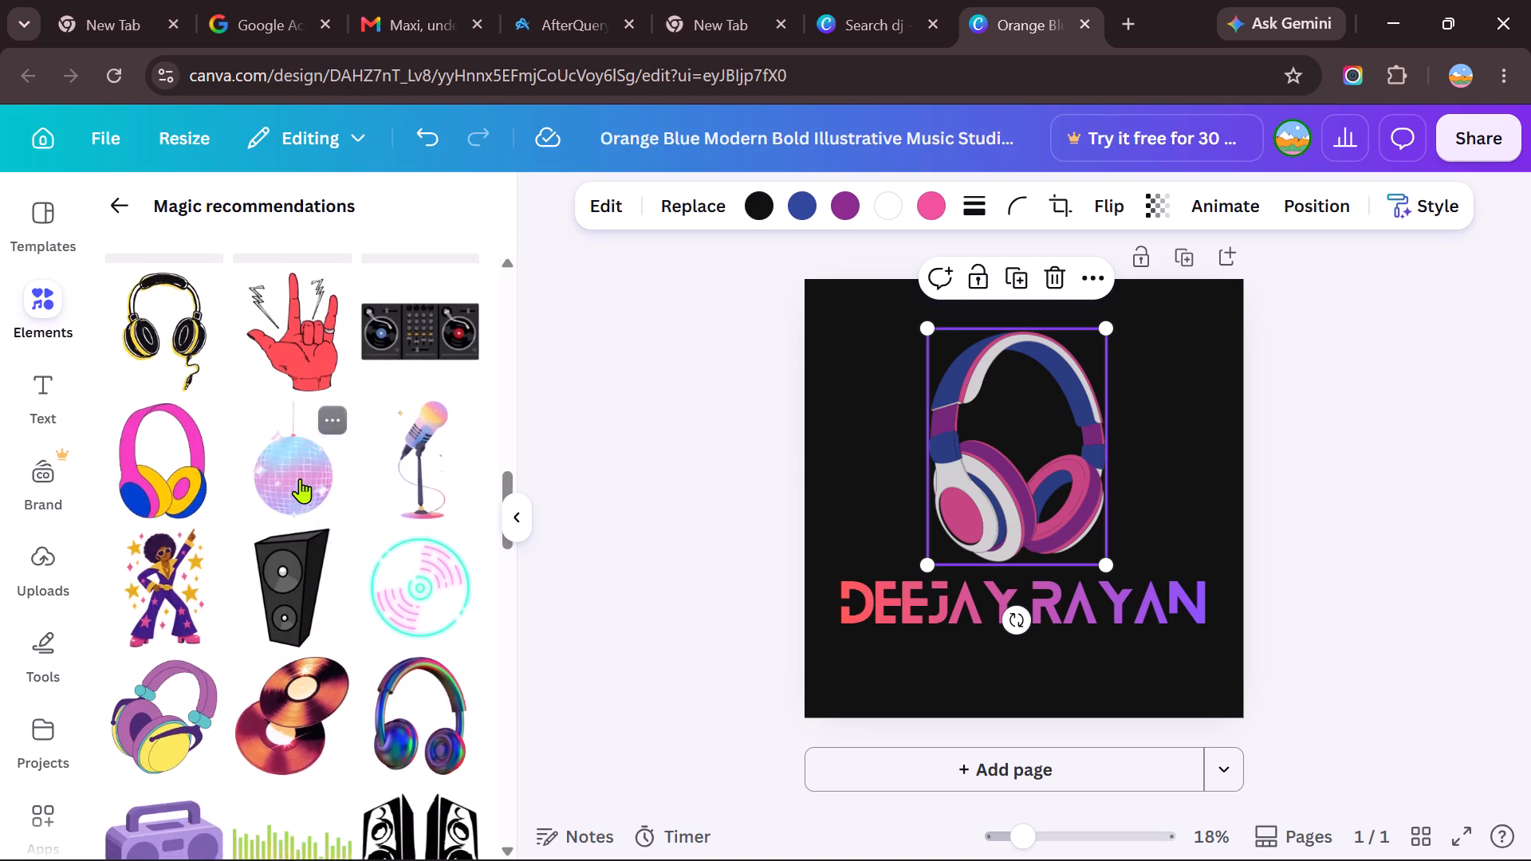
scroll(300, 478, "up", 2)
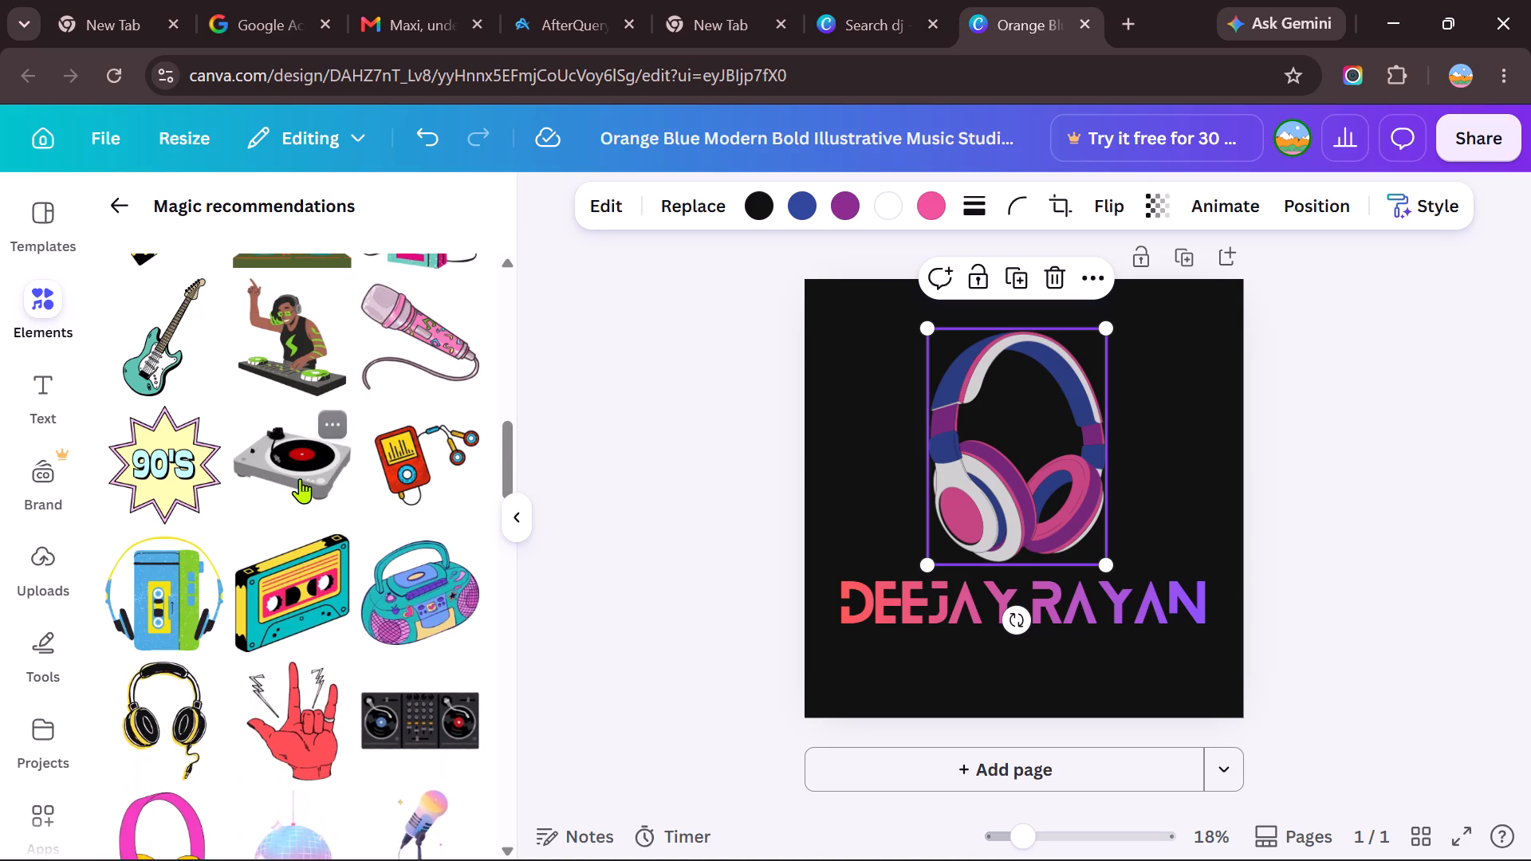
scroll(300, 478, "up", 3)
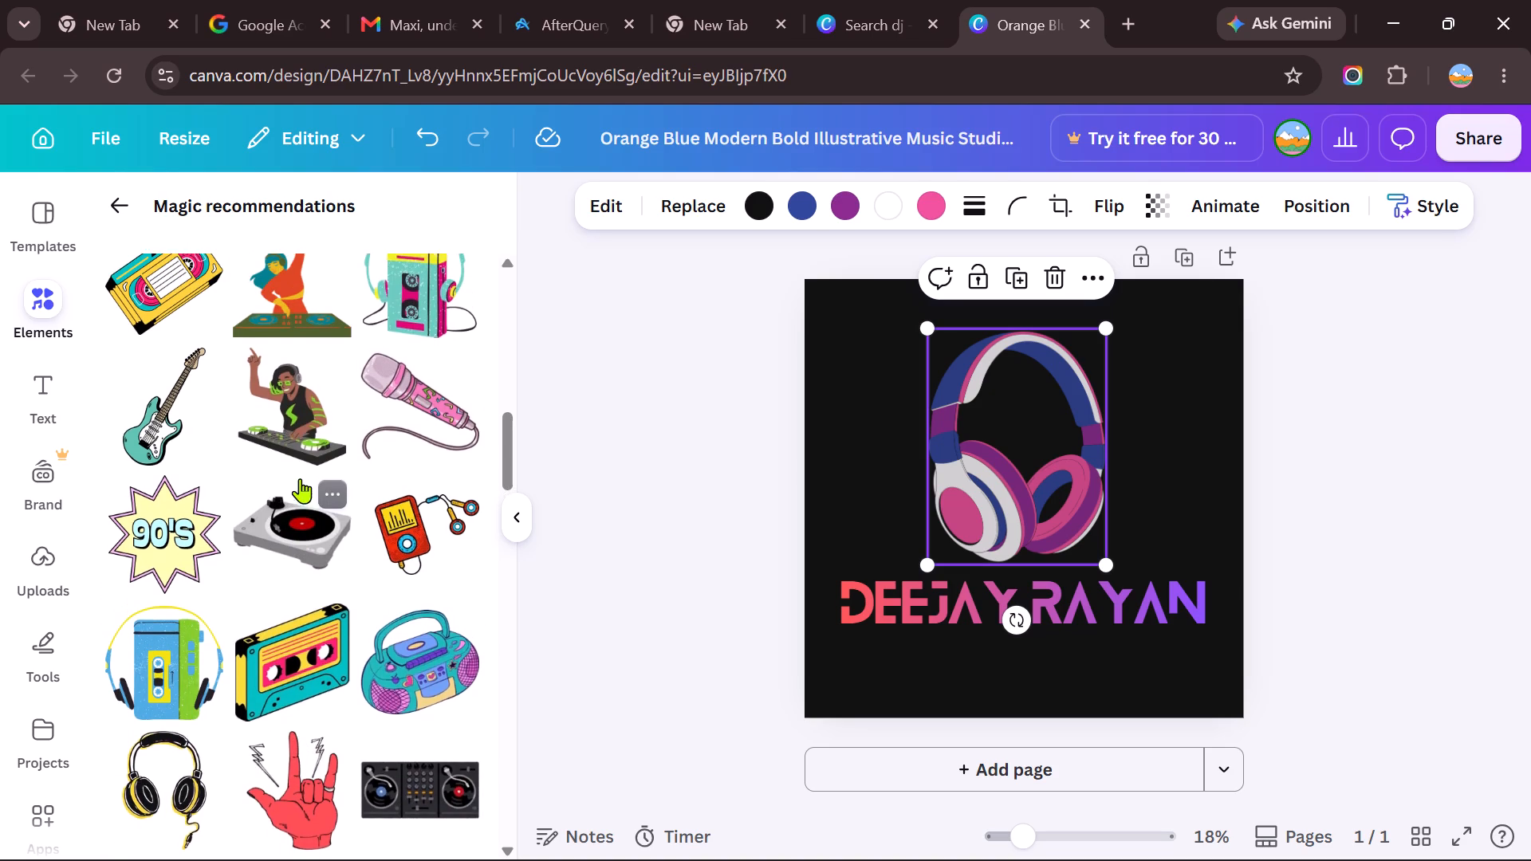
scroll(300, 478, "up", 4)
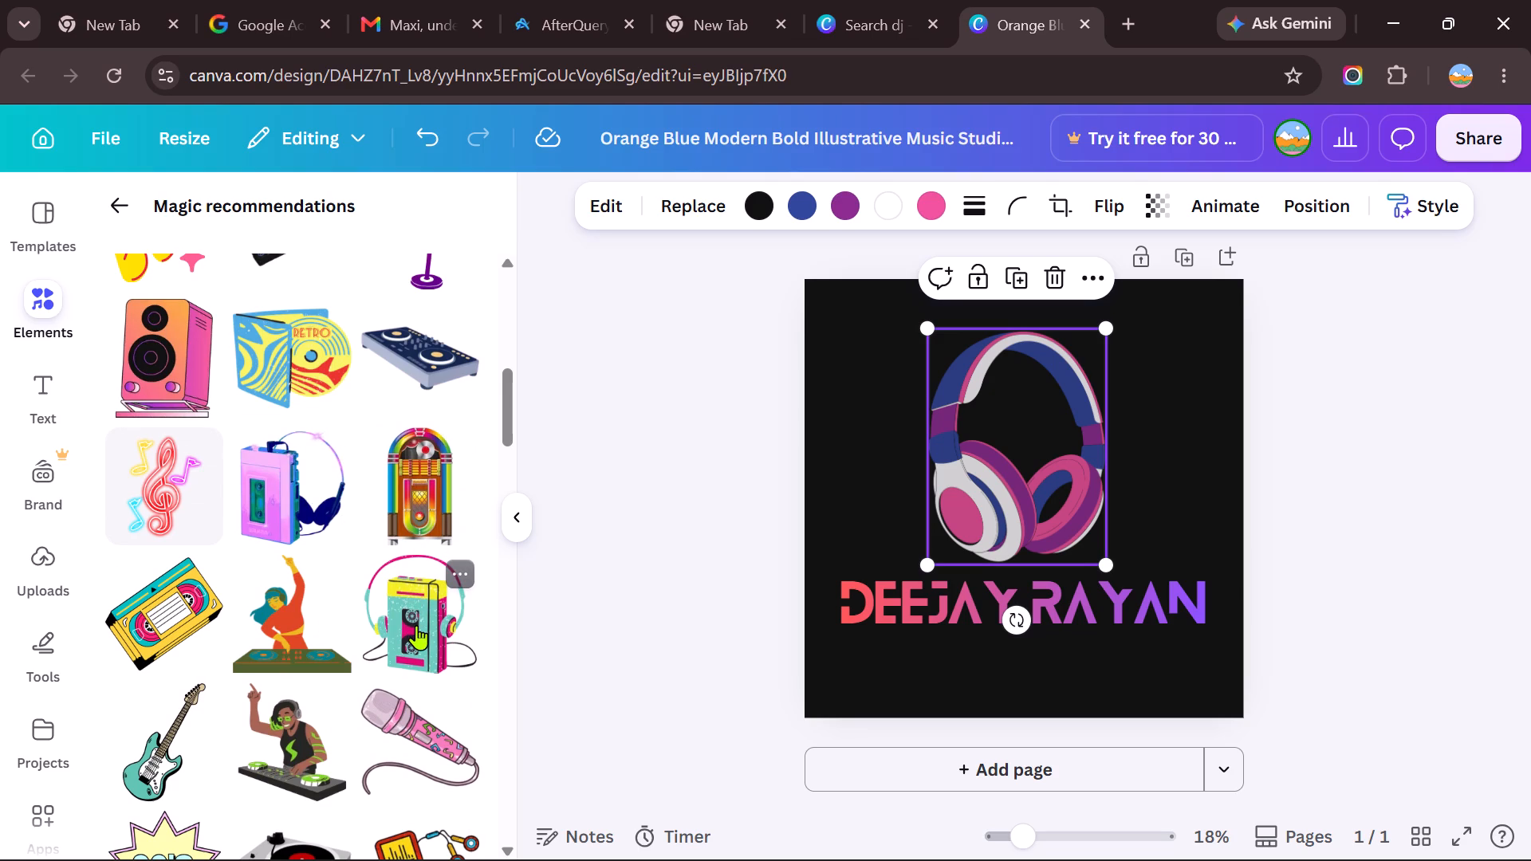
scroll(333, 466, "up", 1)
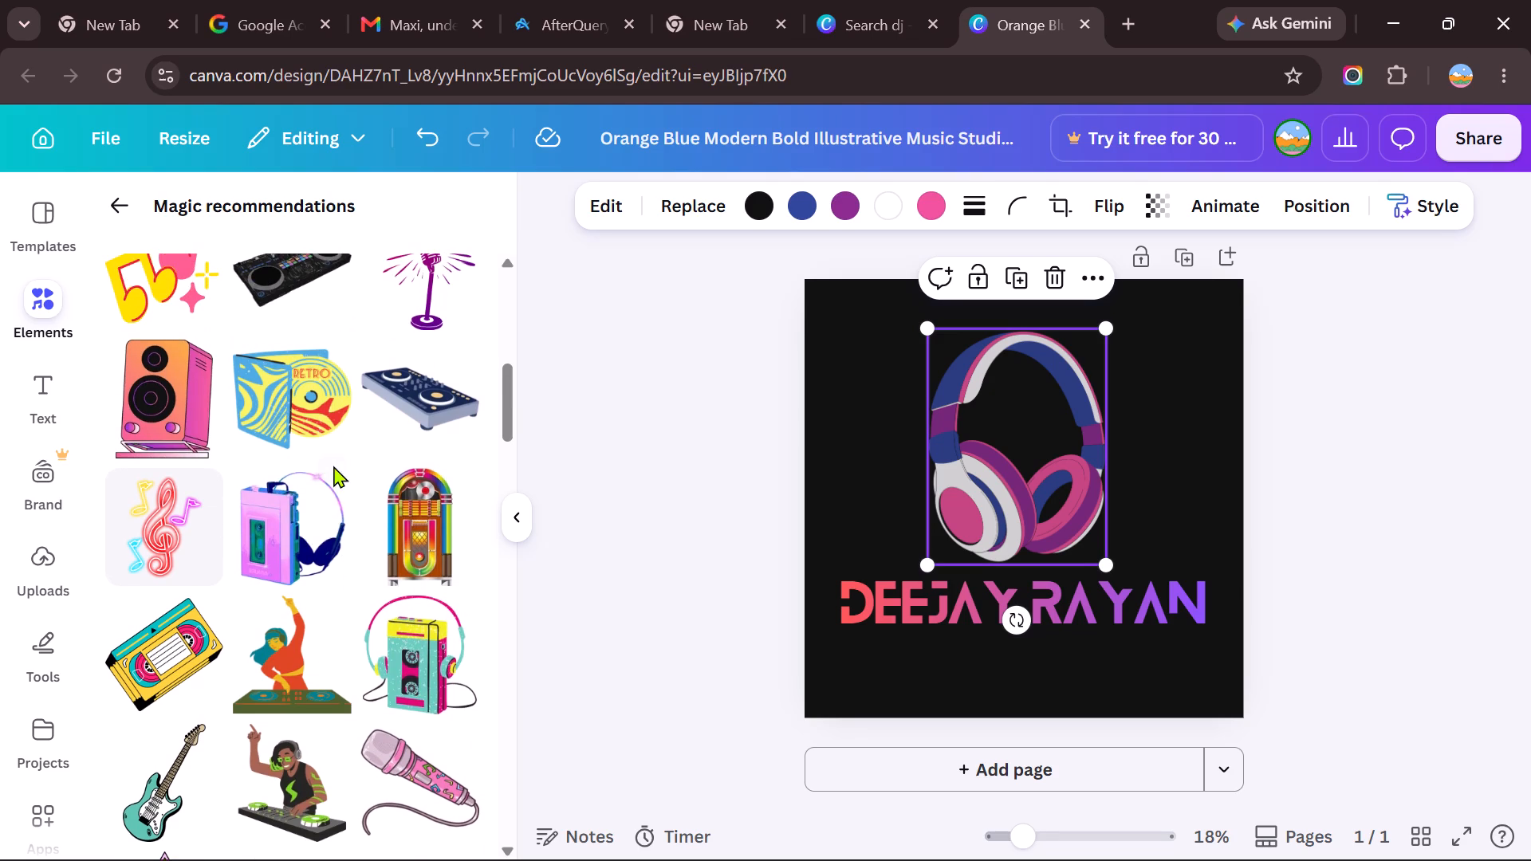
scroll(333, 466, "up", 3)
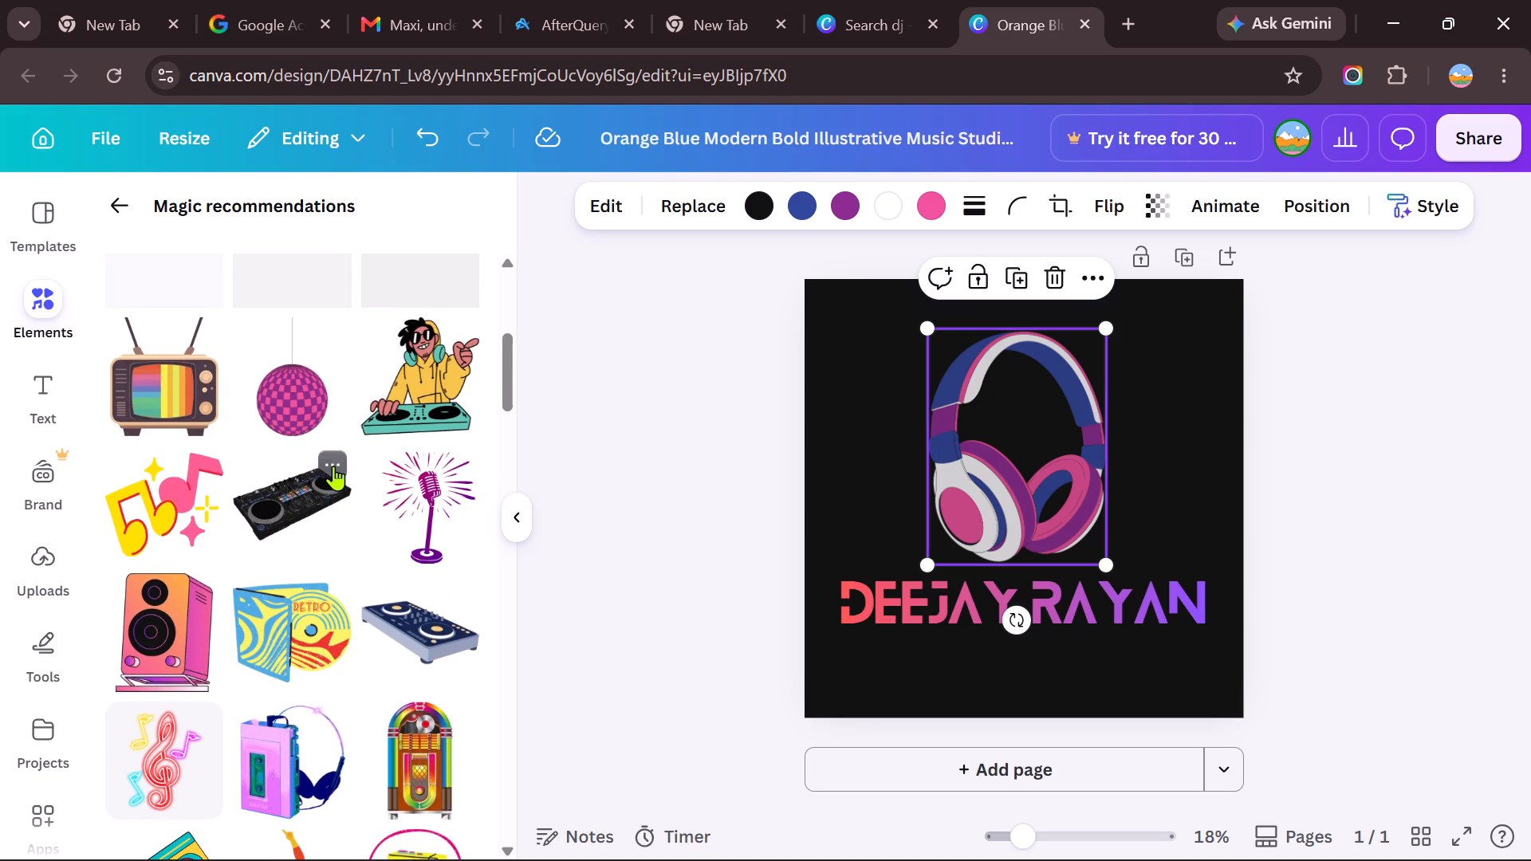
scroll(333, 466, "up", 3)
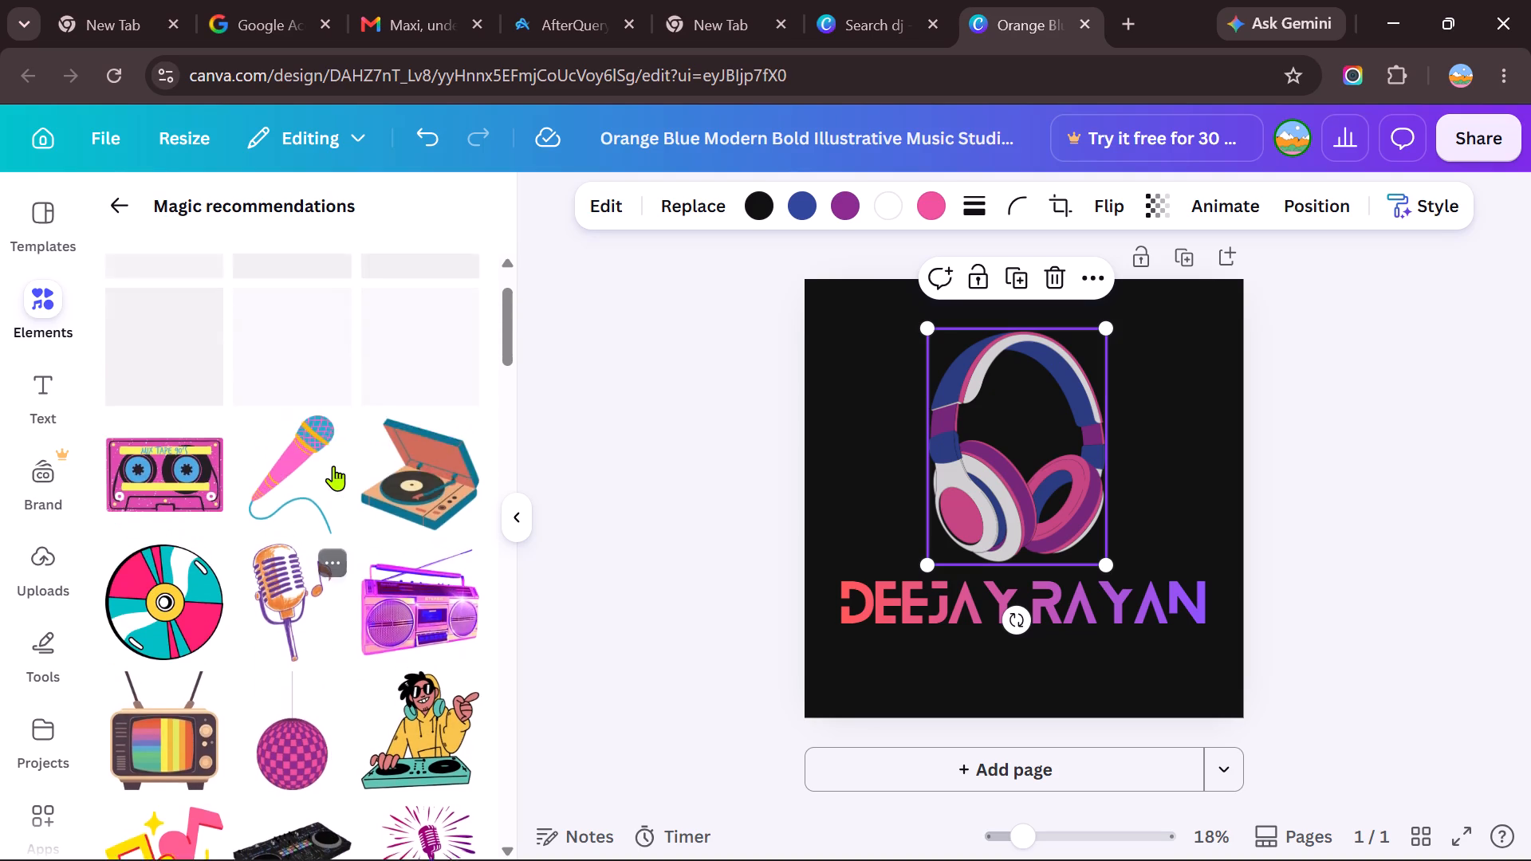
scroll(333, 466, "up", 2)
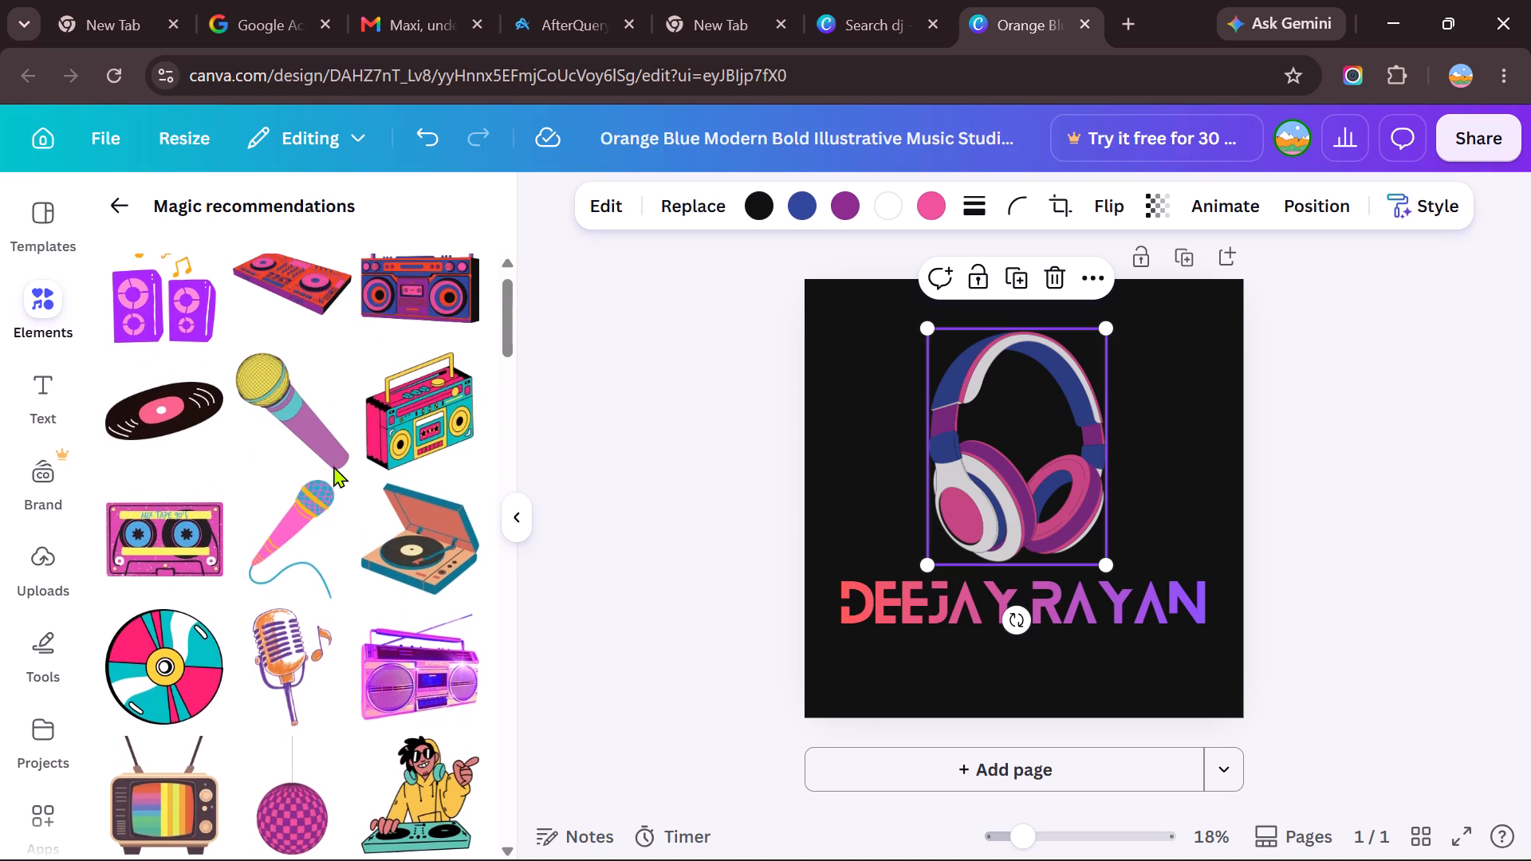
scroll(333, 466, "up", 2)
scroll(333, 466, "down", 1)
scroll(333, 466, "up", 1)
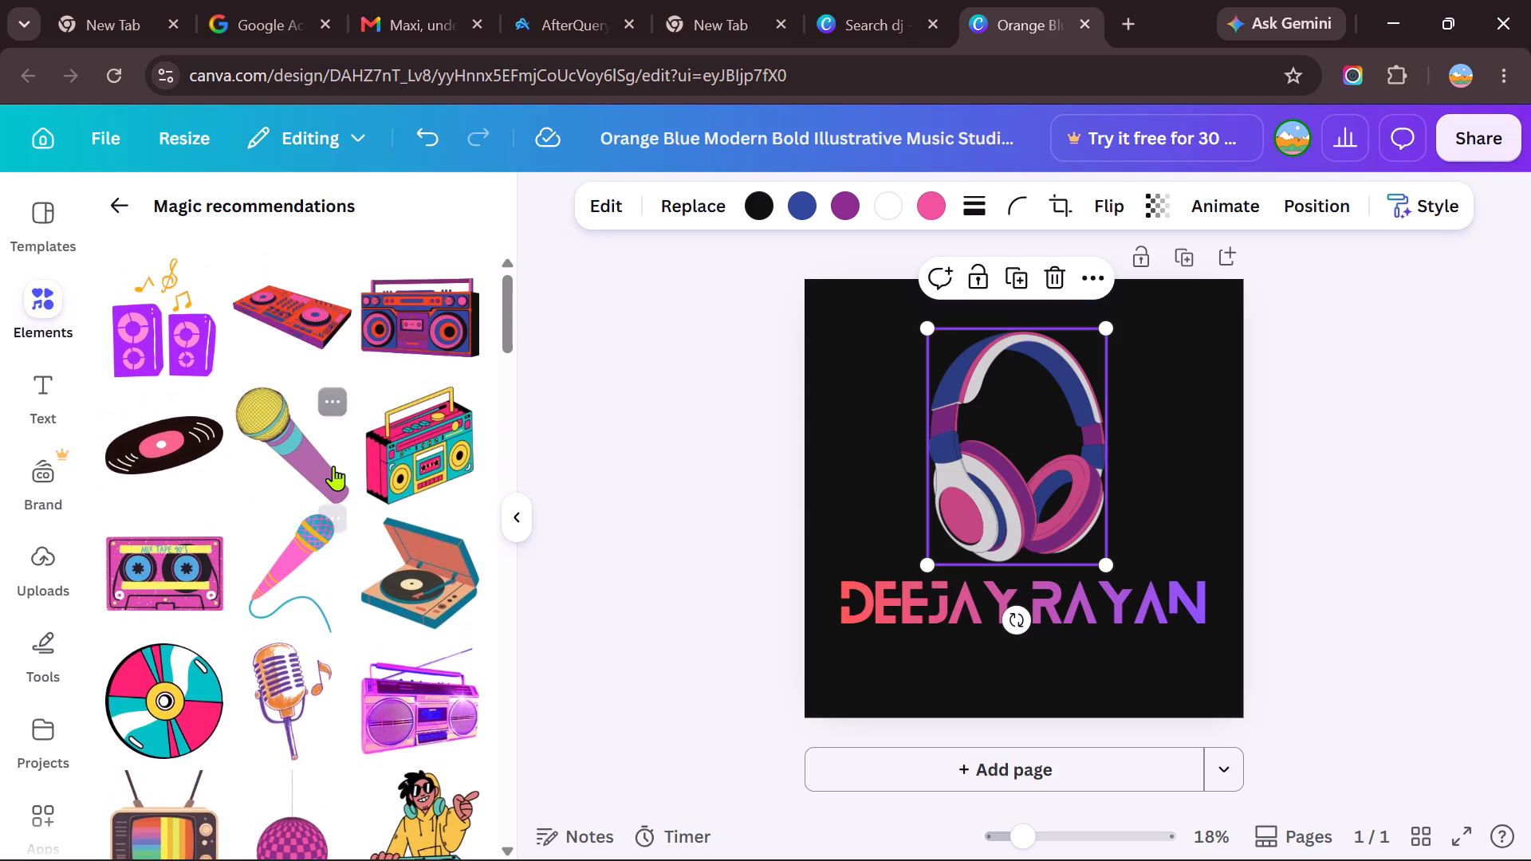
scroll(333, 466, "down", 2)
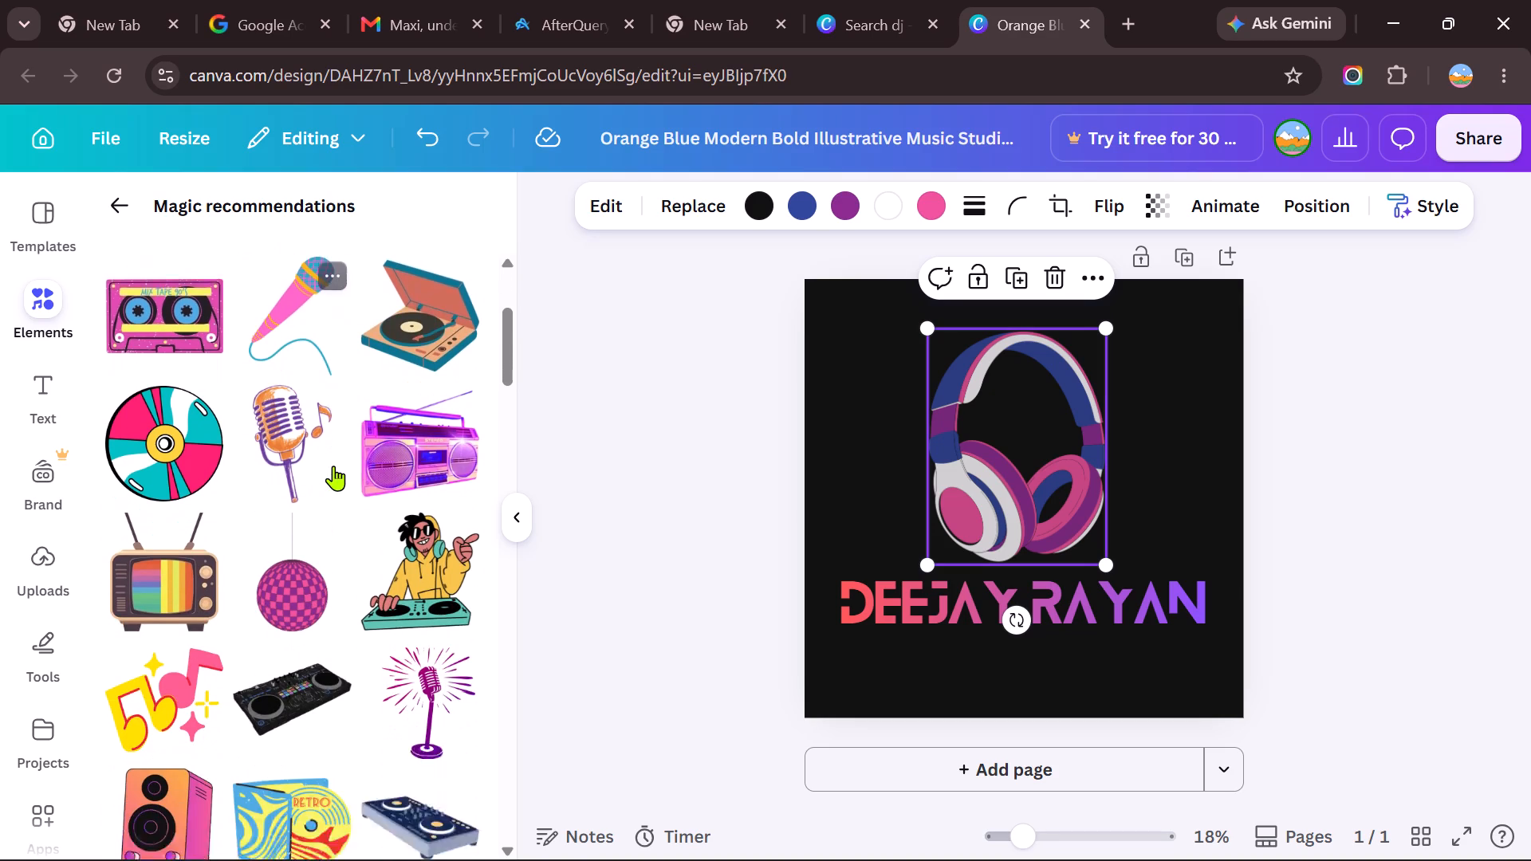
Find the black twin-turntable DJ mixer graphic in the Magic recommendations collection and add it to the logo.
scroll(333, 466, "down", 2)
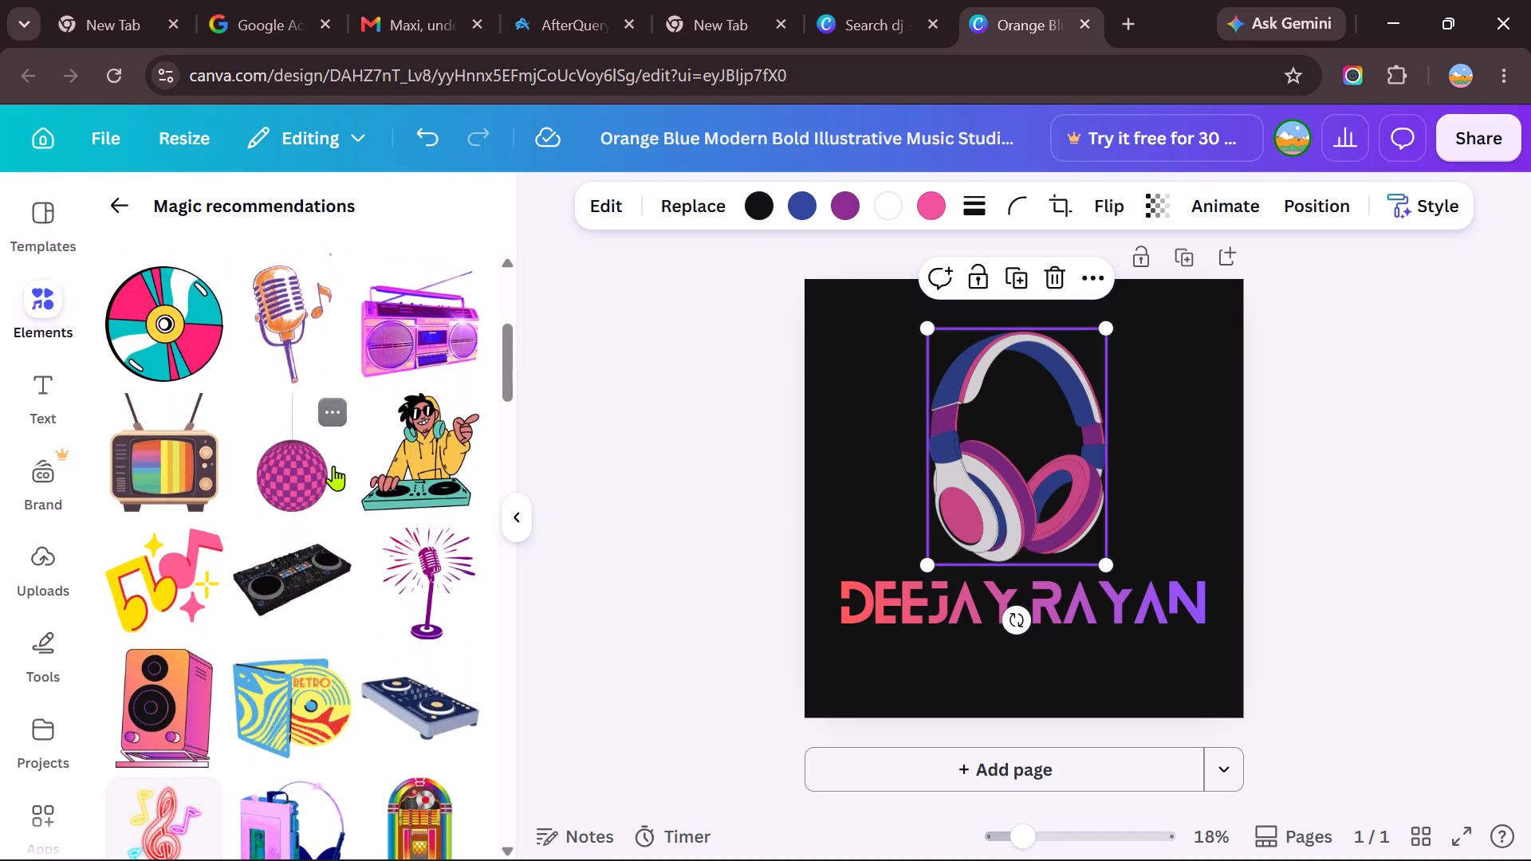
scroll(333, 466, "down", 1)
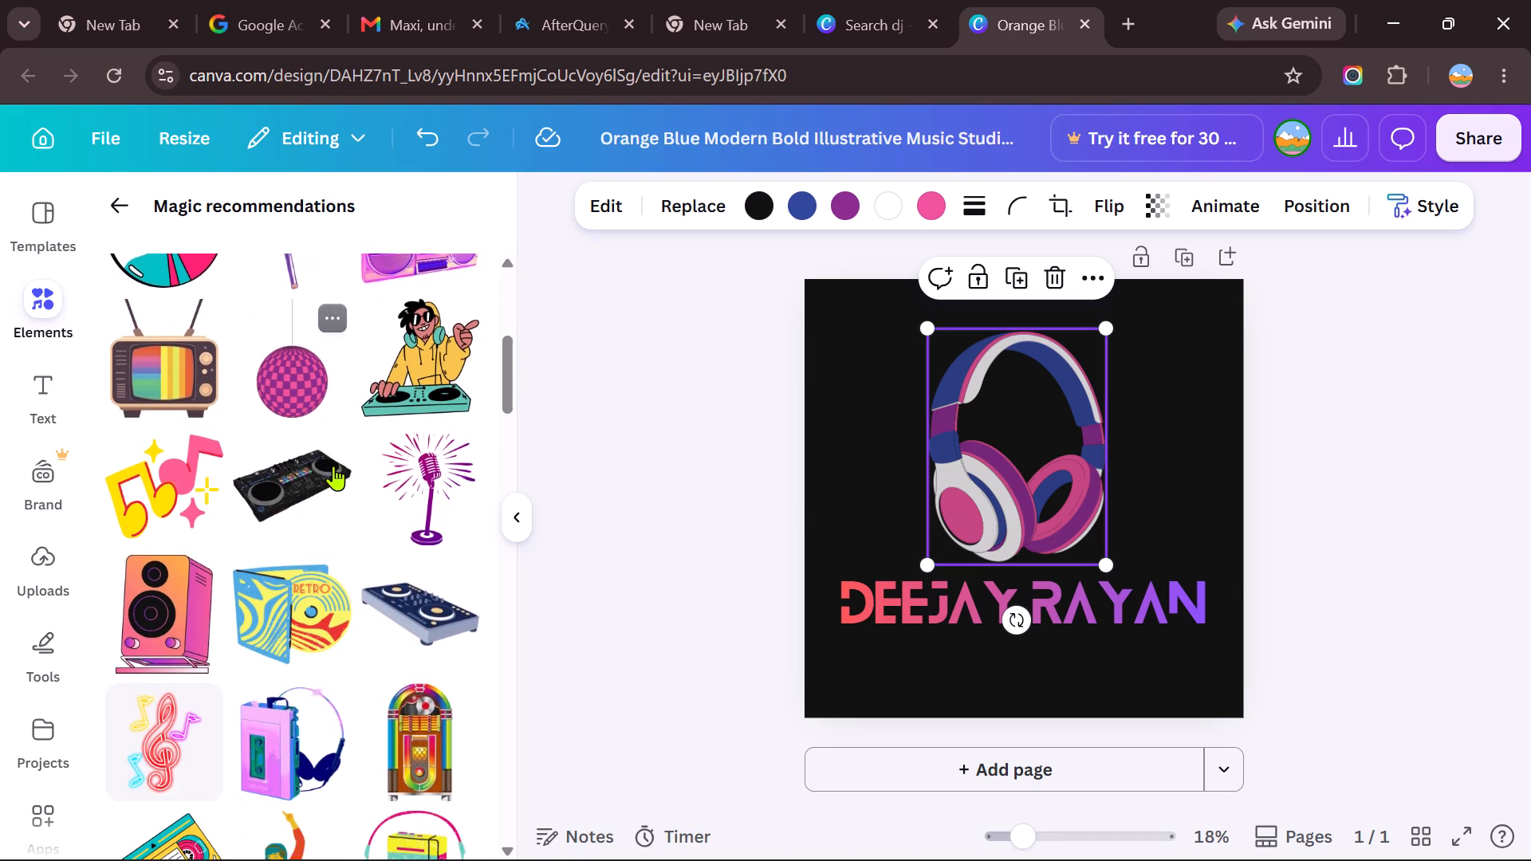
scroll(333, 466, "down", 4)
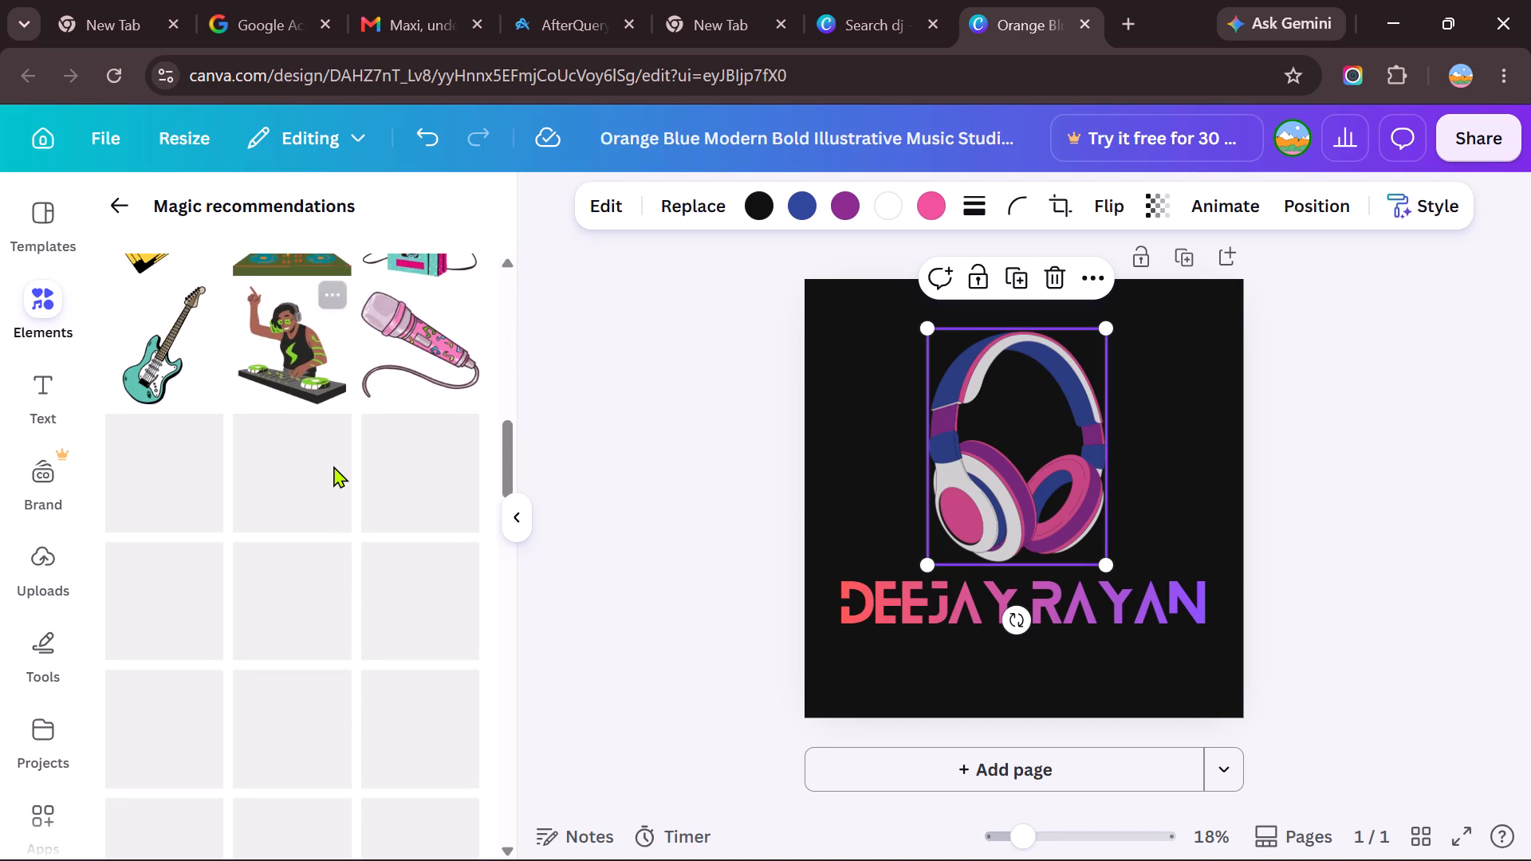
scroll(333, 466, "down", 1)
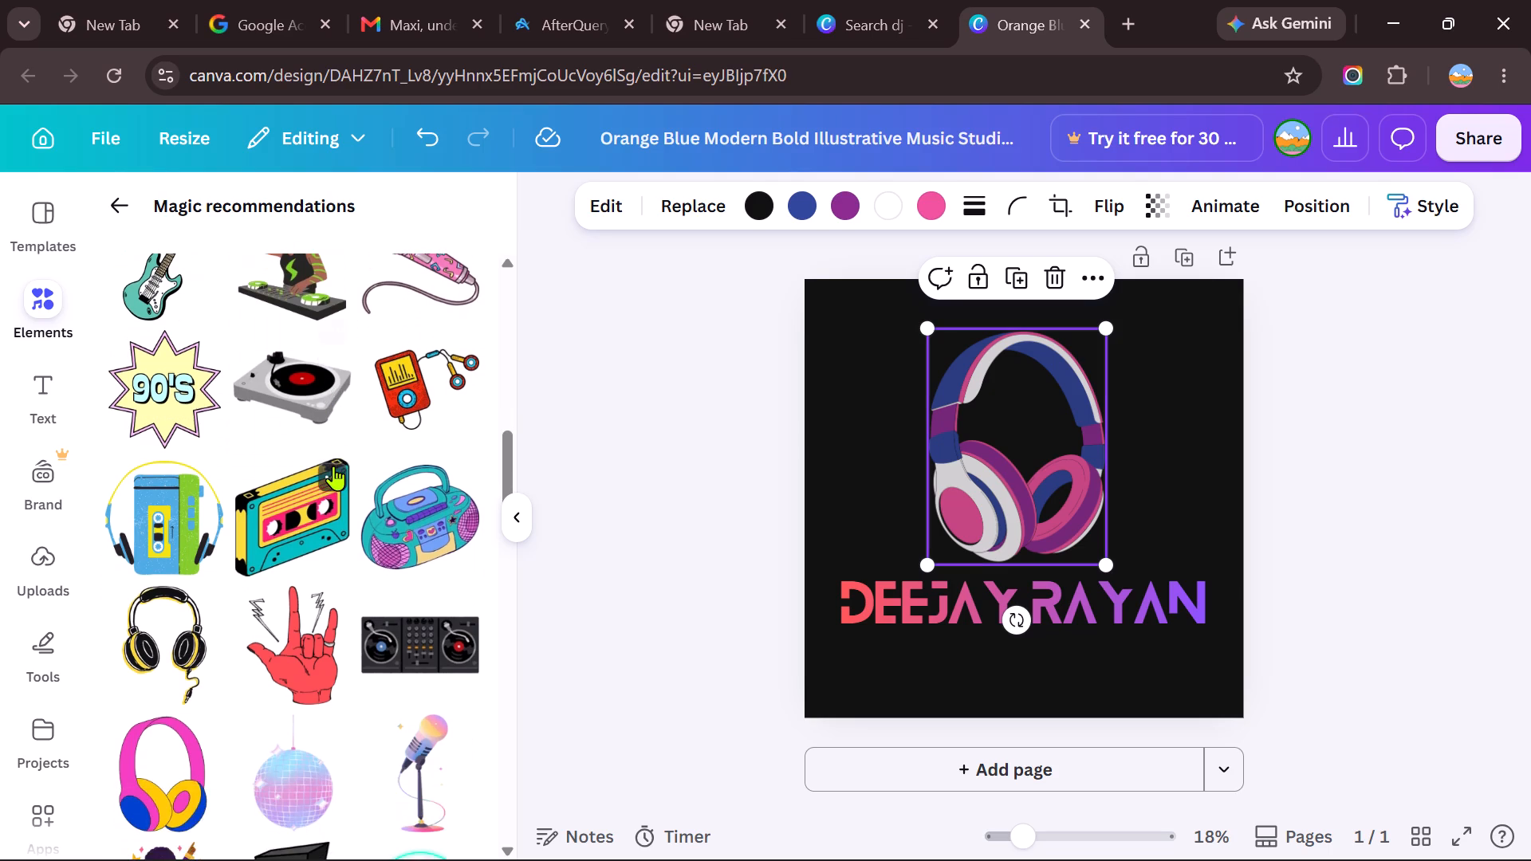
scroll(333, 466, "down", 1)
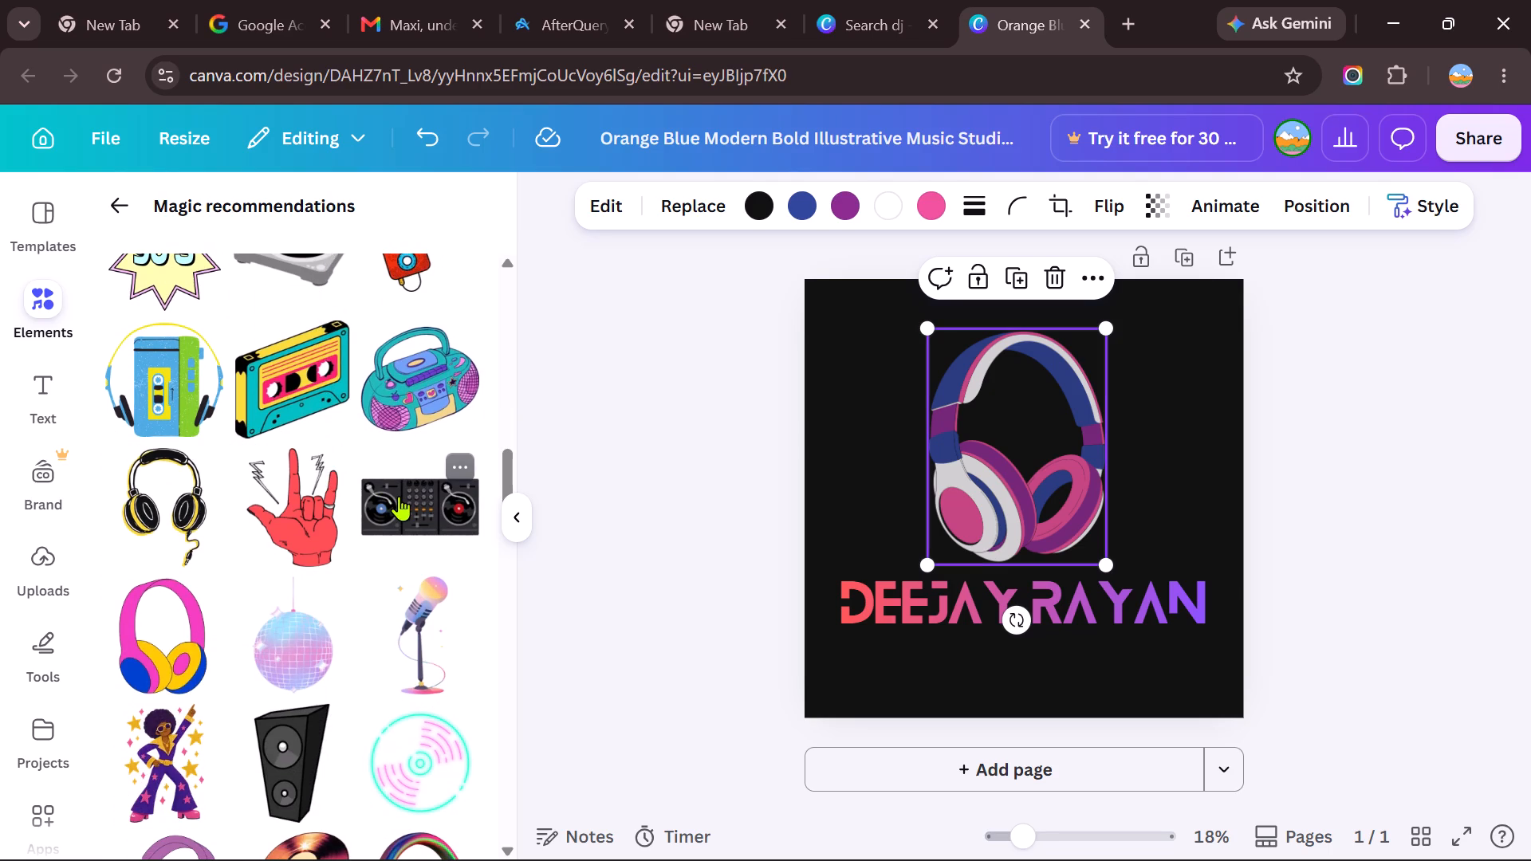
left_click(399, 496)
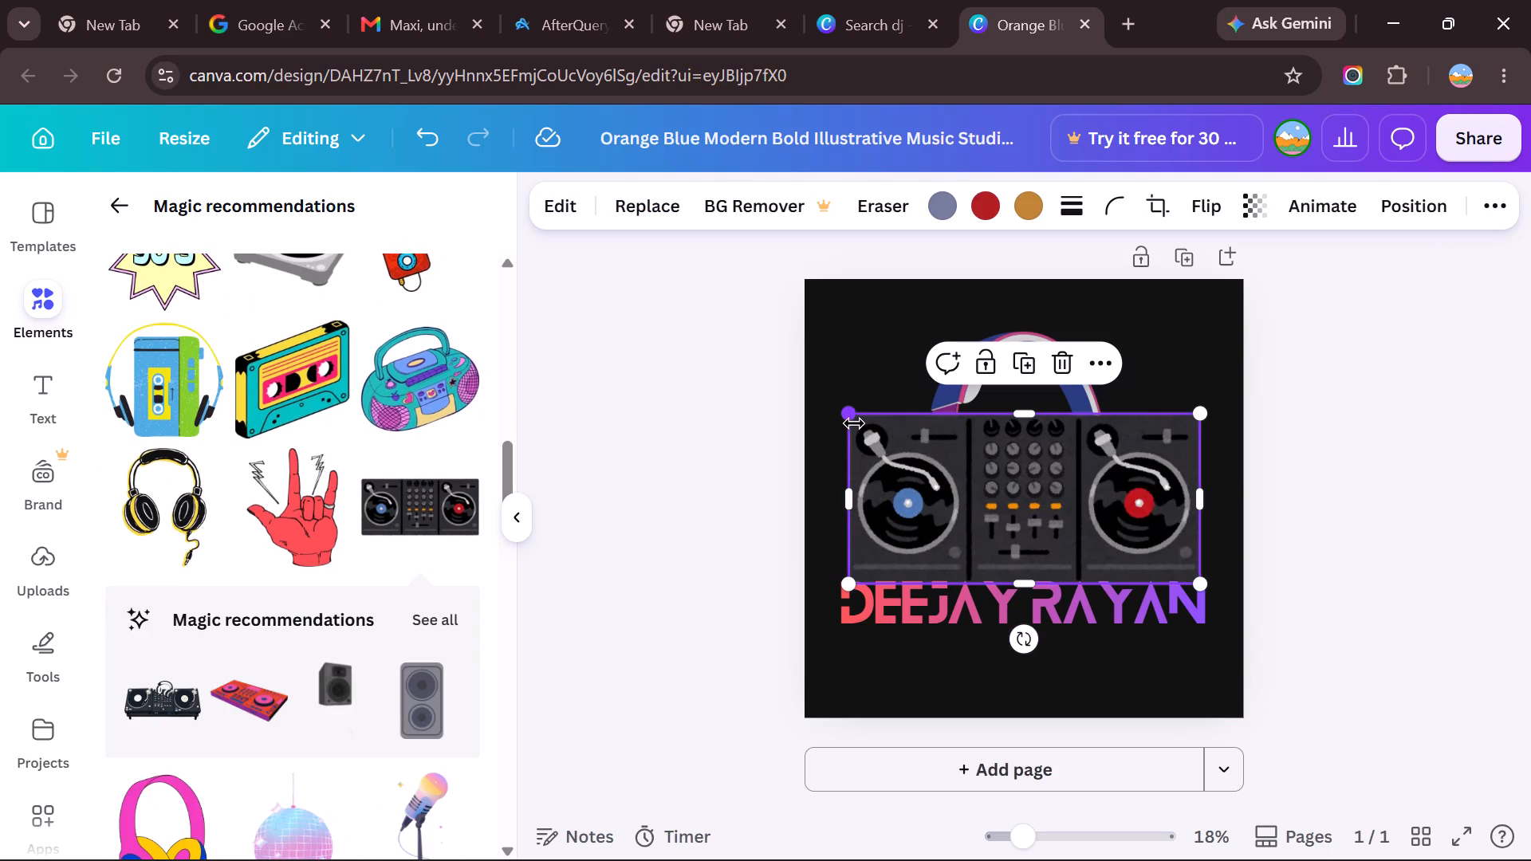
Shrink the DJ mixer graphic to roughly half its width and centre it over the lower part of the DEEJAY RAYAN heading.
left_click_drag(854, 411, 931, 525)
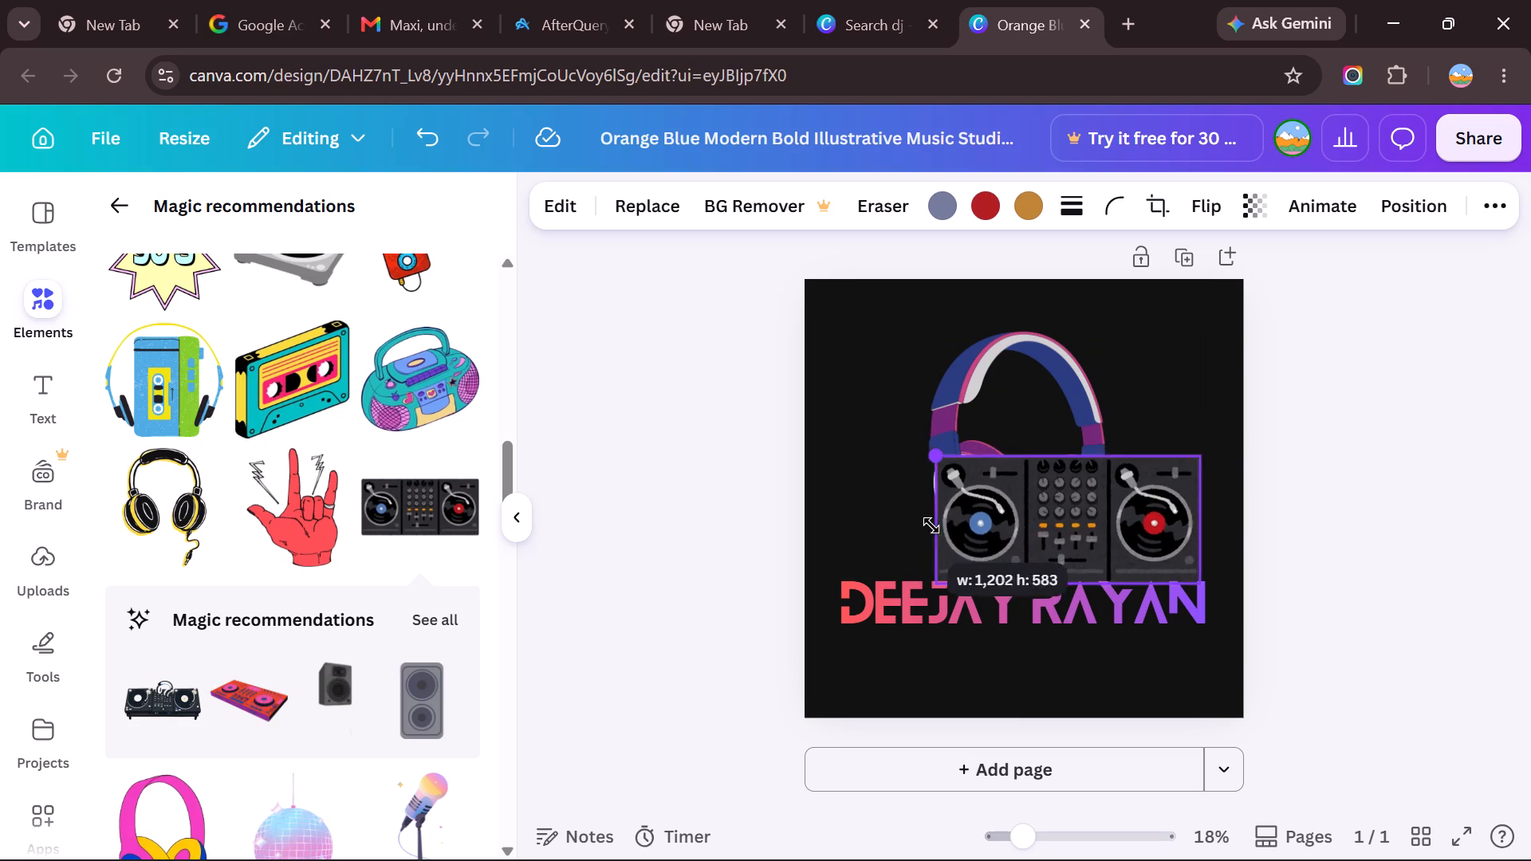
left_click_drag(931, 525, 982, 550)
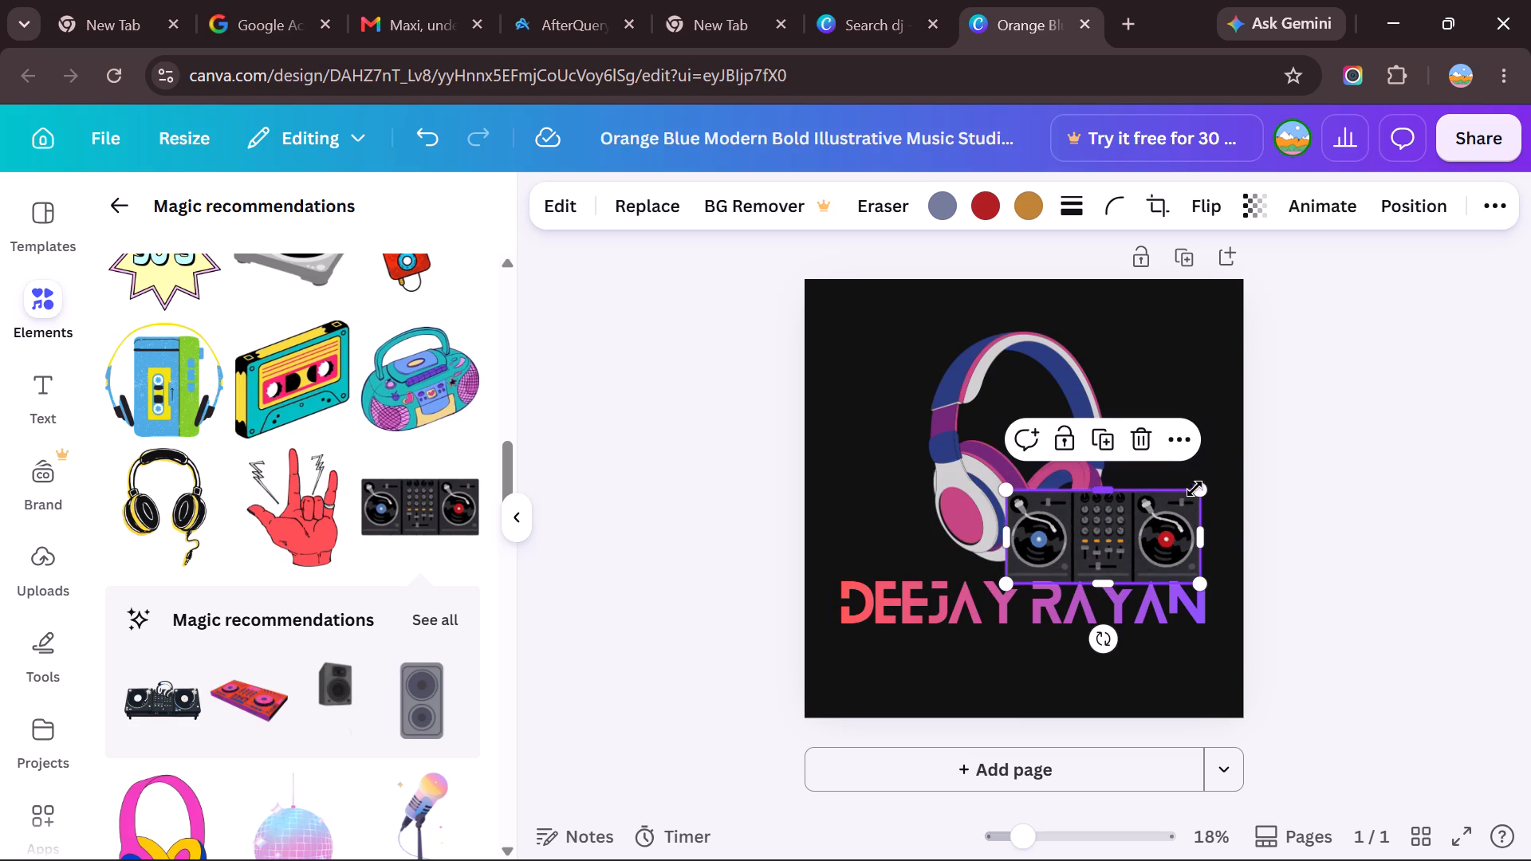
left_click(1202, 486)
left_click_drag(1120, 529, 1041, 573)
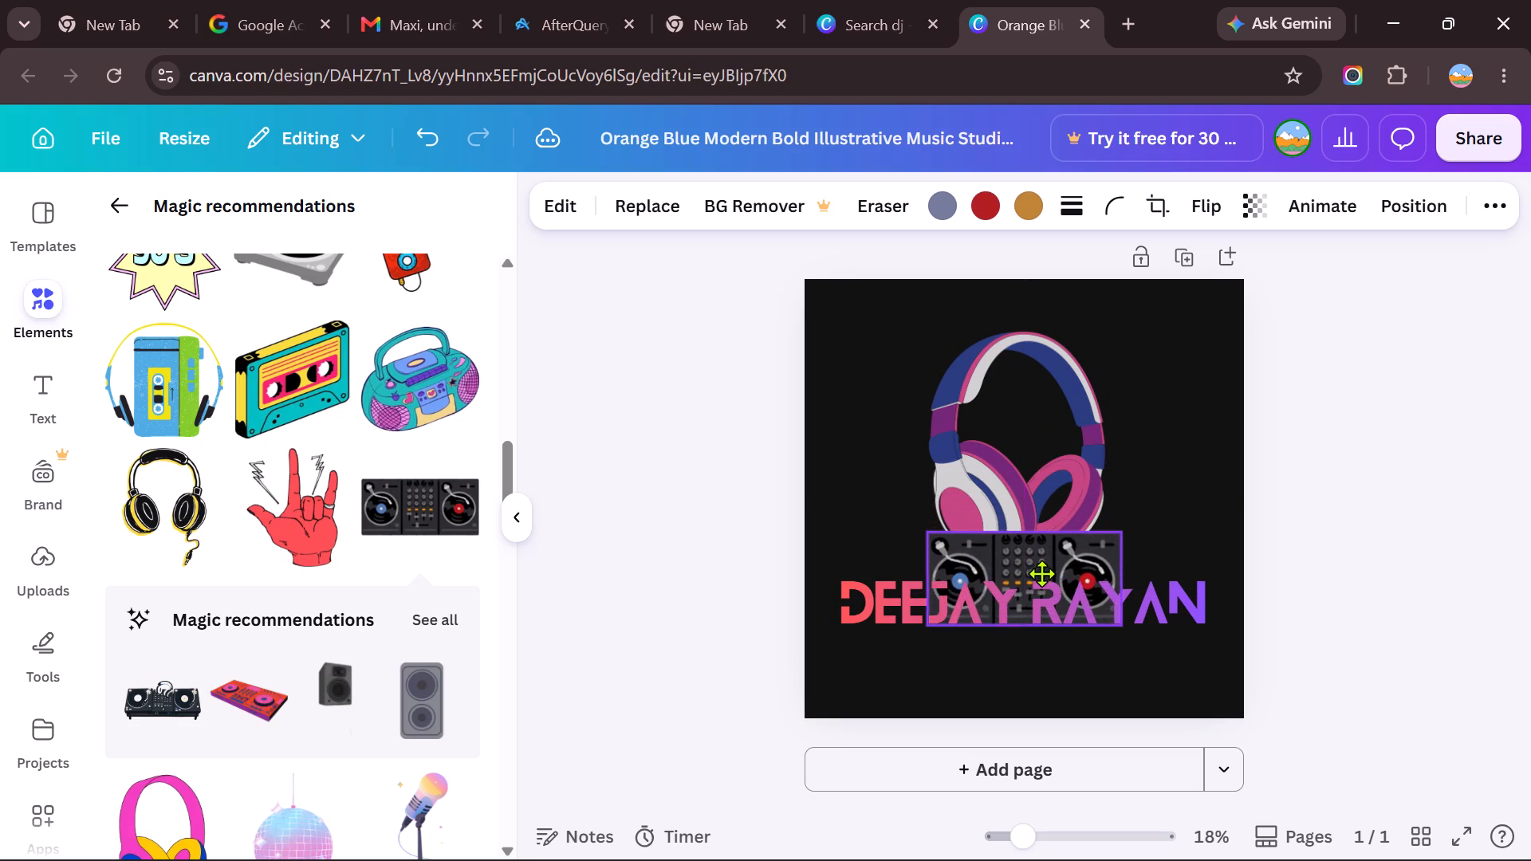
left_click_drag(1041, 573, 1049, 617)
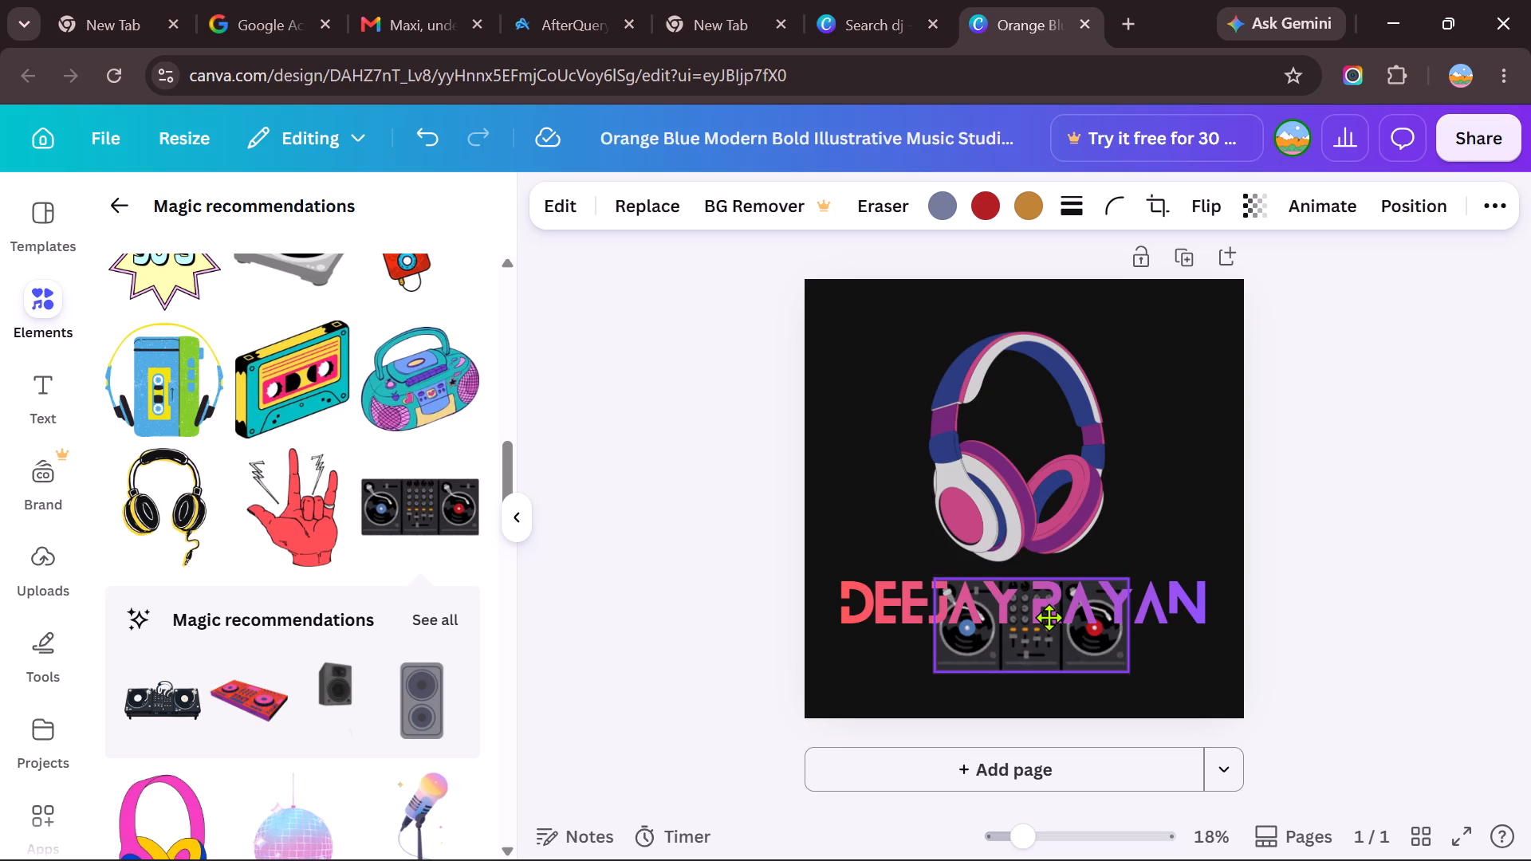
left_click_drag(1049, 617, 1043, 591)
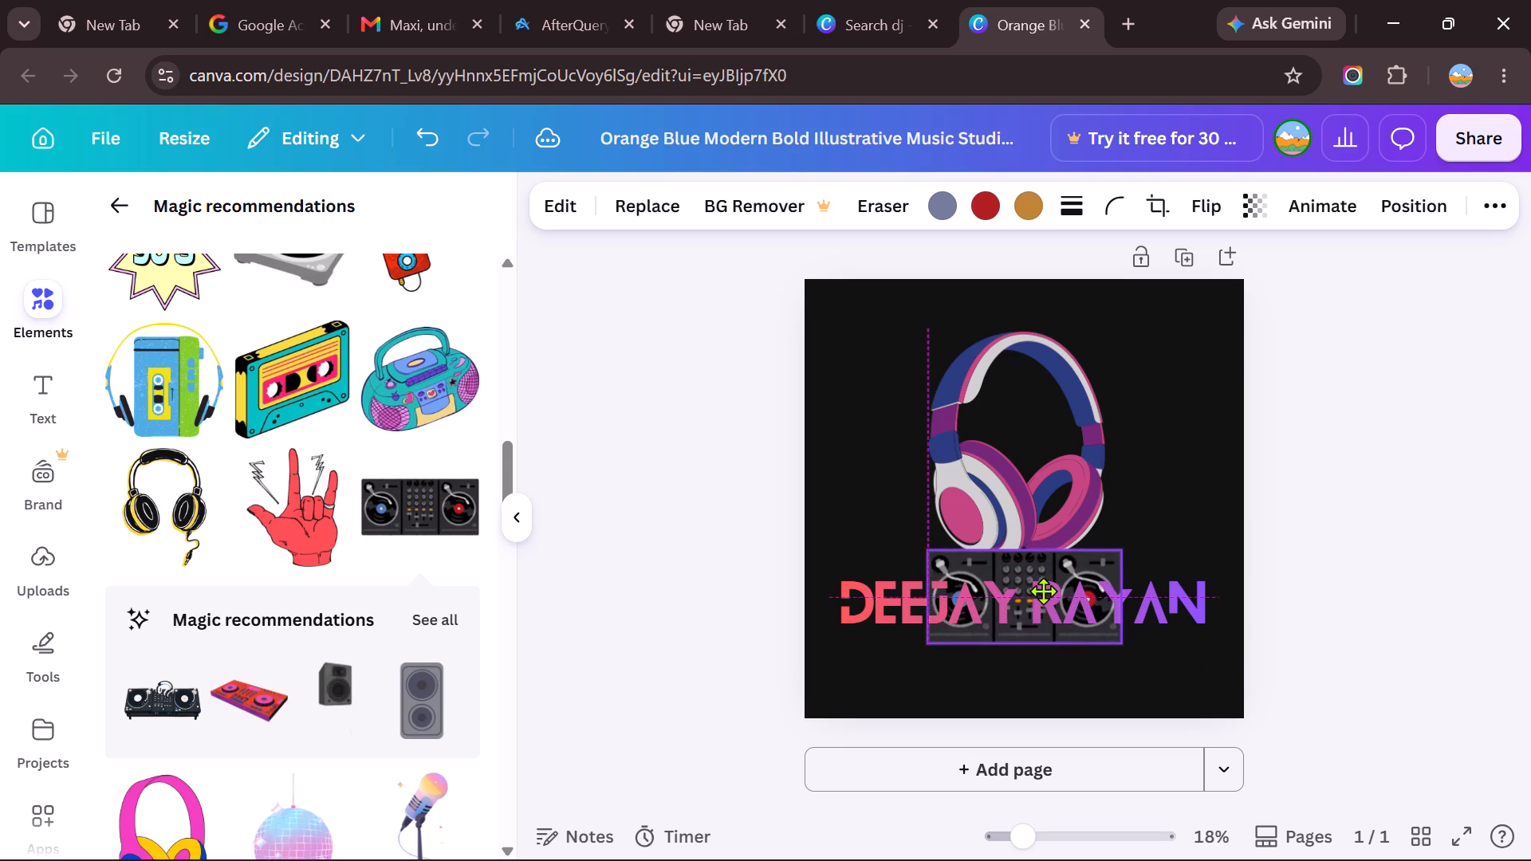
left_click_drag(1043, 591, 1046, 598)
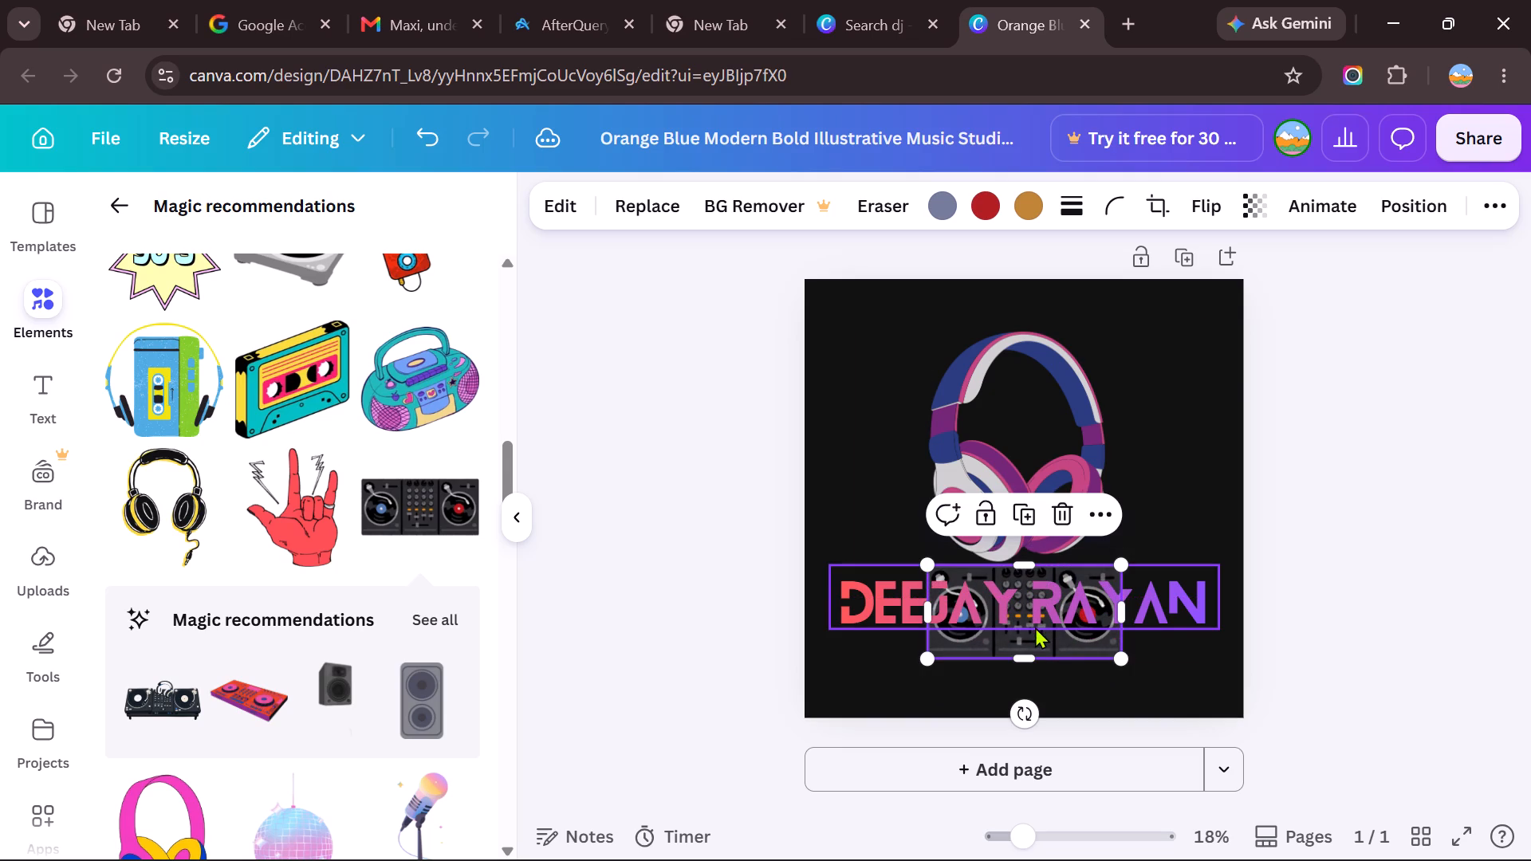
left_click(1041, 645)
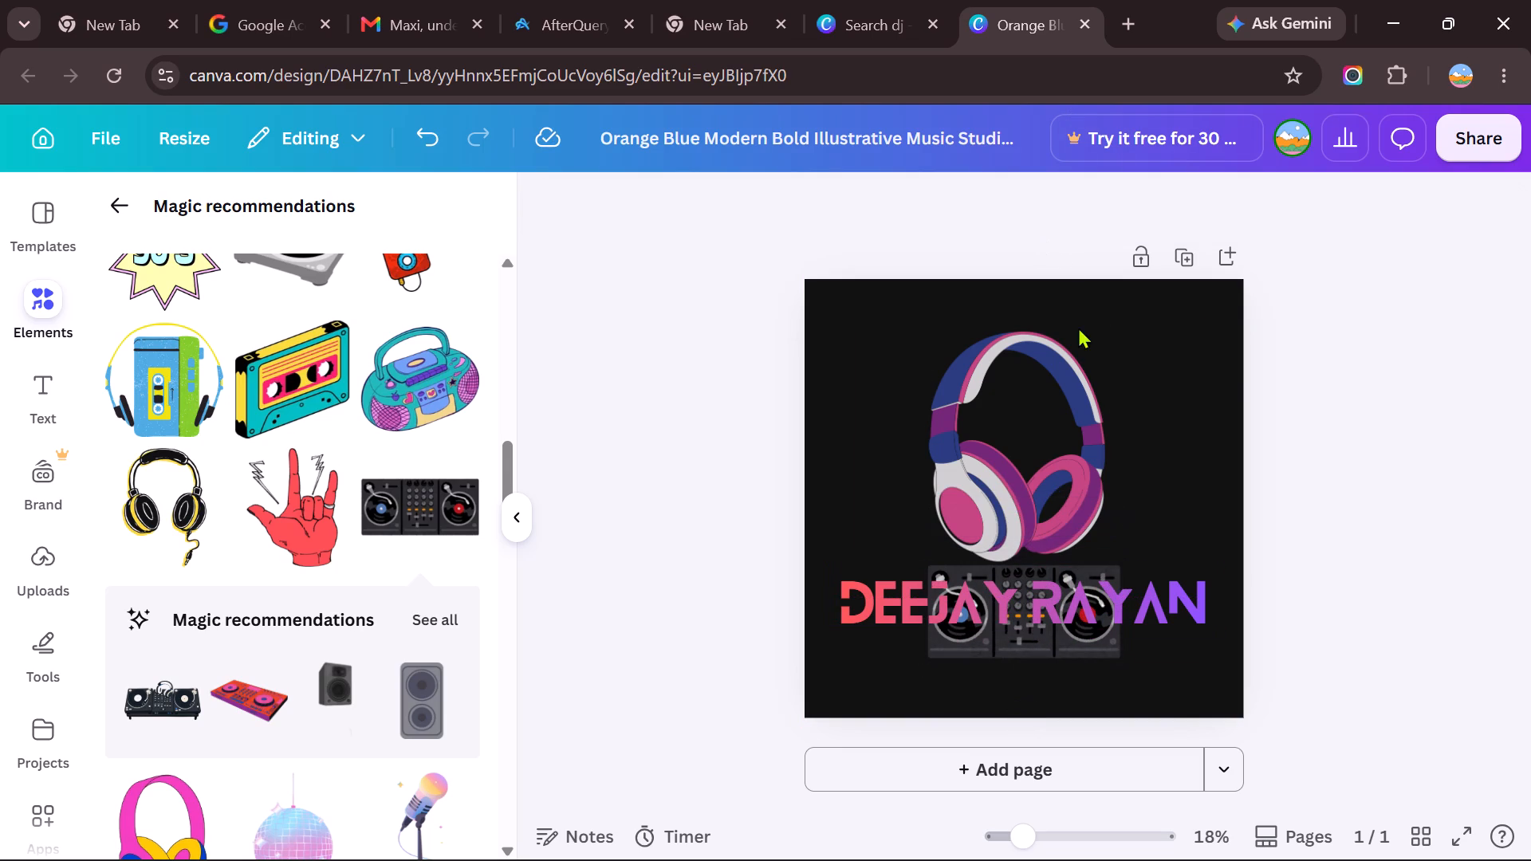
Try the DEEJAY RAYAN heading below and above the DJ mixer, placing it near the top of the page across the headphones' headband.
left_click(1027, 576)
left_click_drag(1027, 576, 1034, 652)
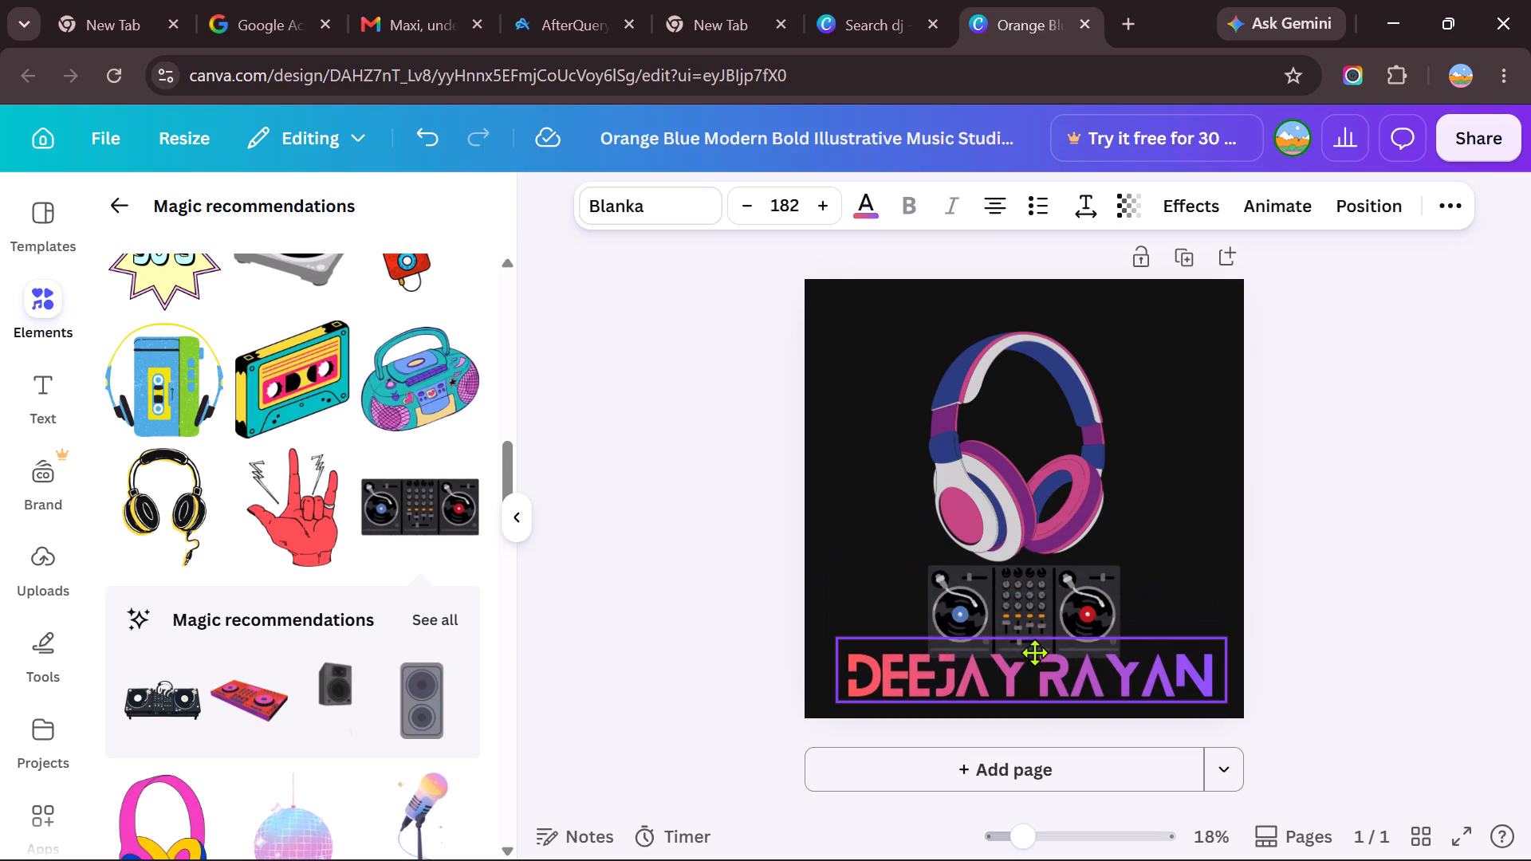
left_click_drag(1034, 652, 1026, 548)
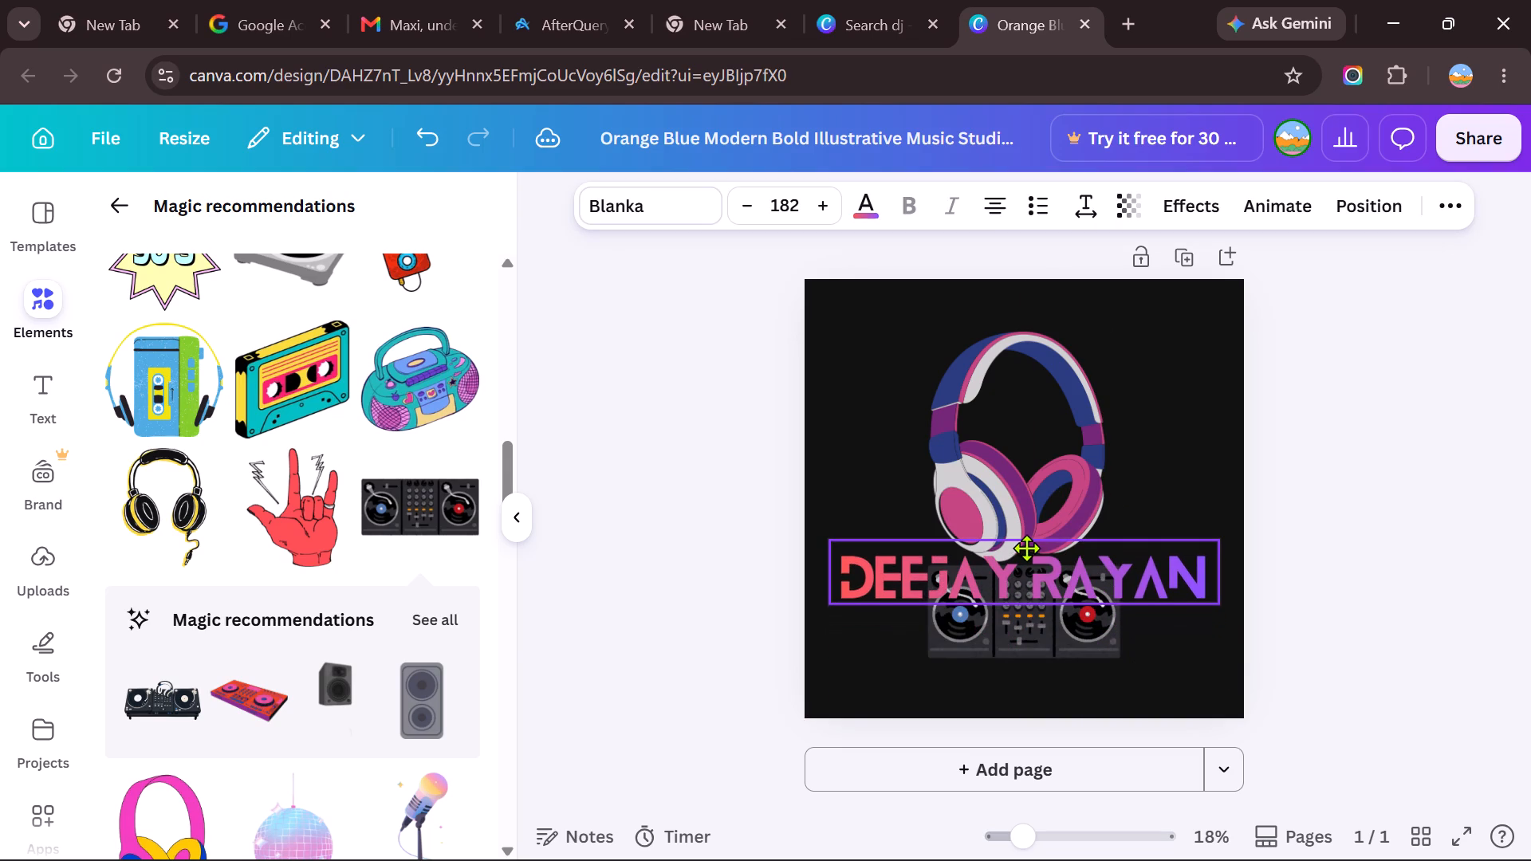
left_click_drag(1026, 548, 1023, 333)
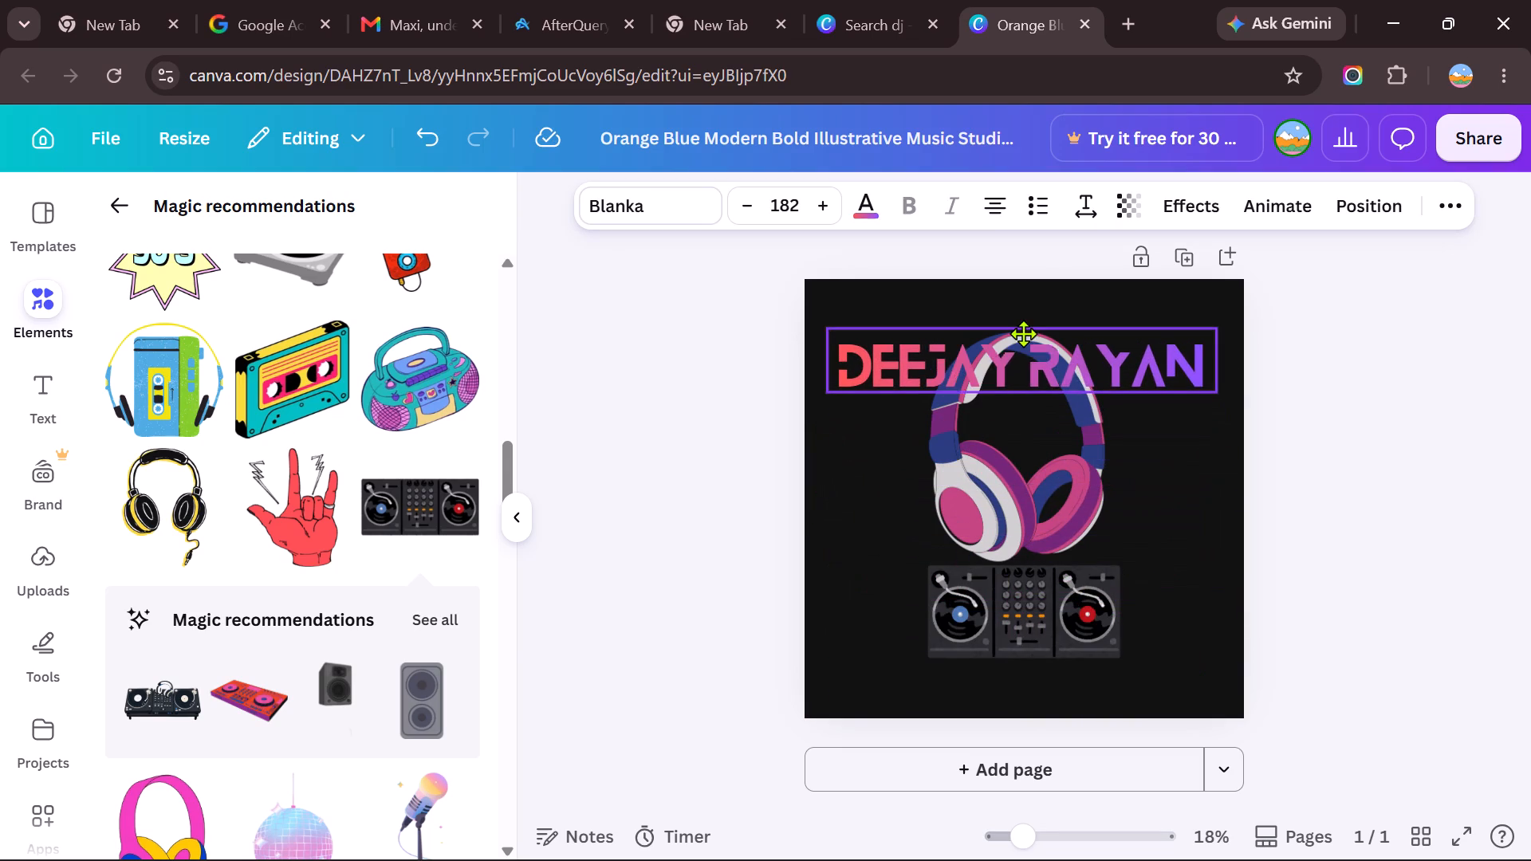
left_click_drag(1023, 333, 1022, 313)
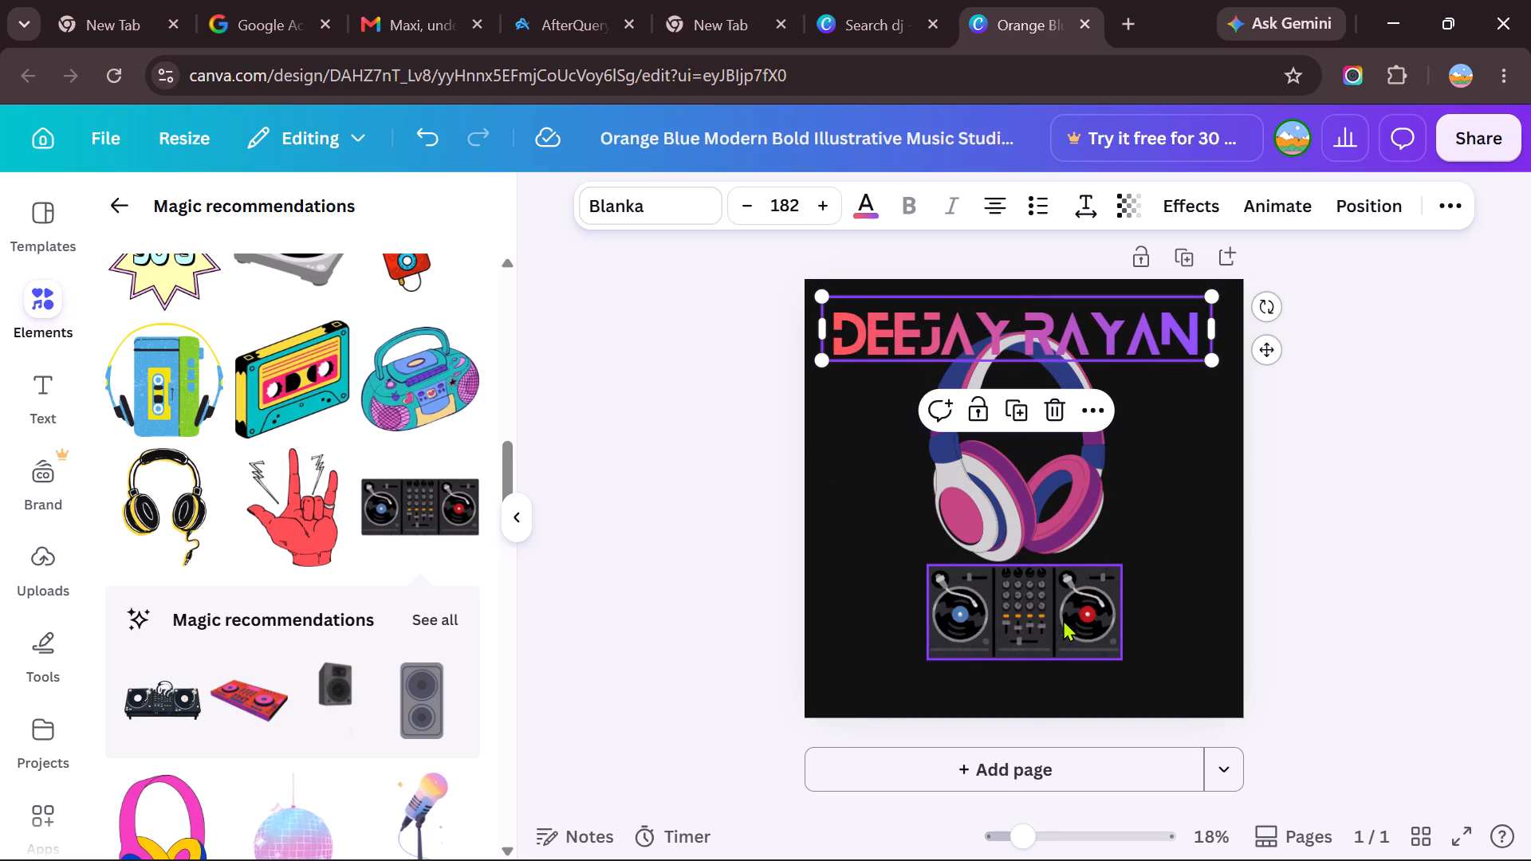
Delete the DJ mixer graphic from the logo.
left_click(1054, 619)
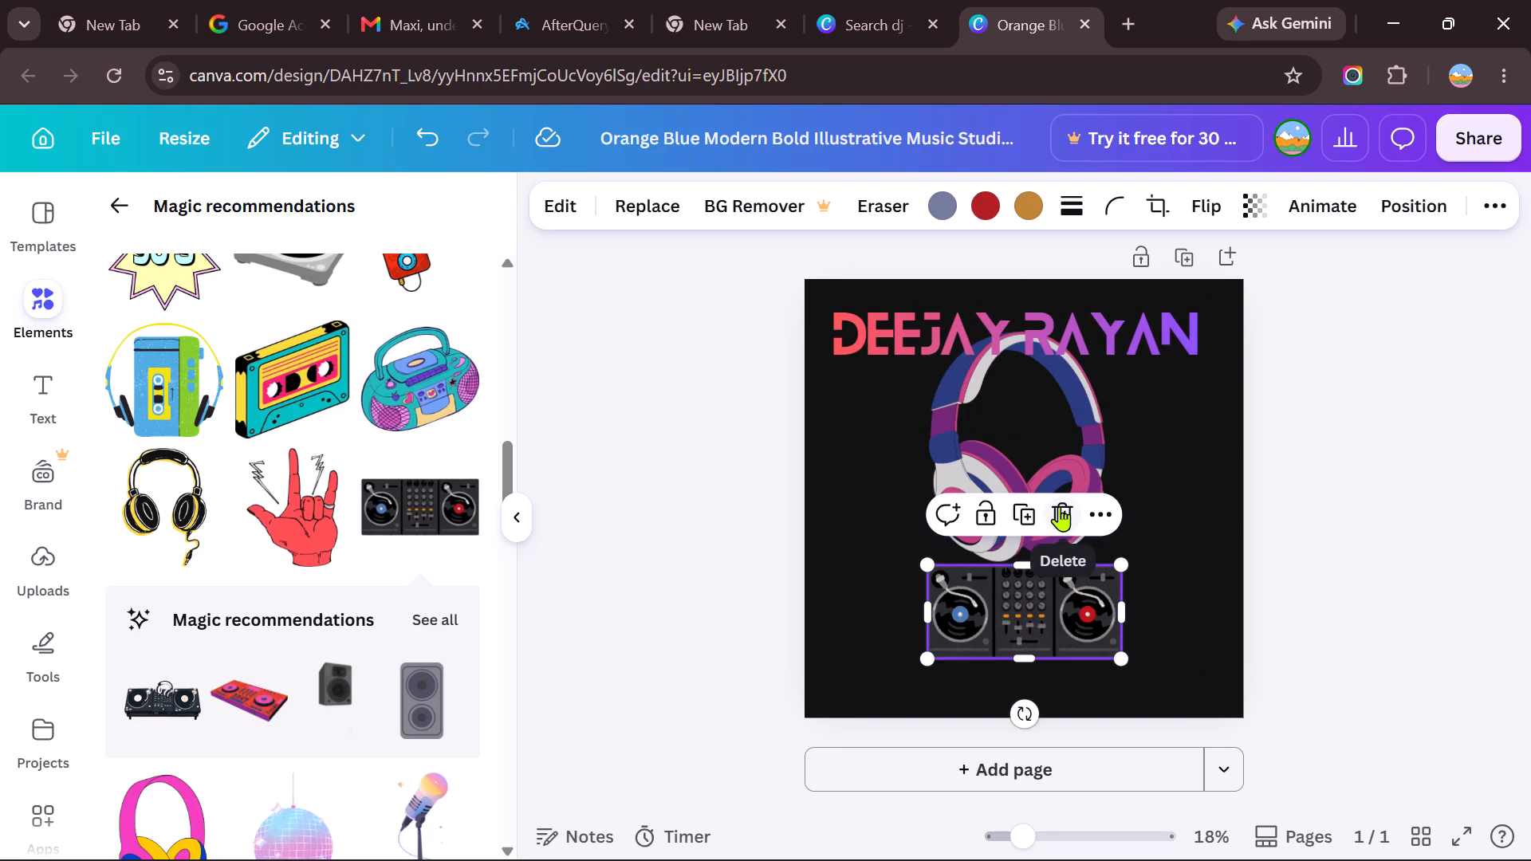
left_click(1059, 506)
Move the DEEJAY RAYAN heading back down so it sits centred directly against the bottom of the headphones.
left_click_drag(1033, 309, 1040, 543)
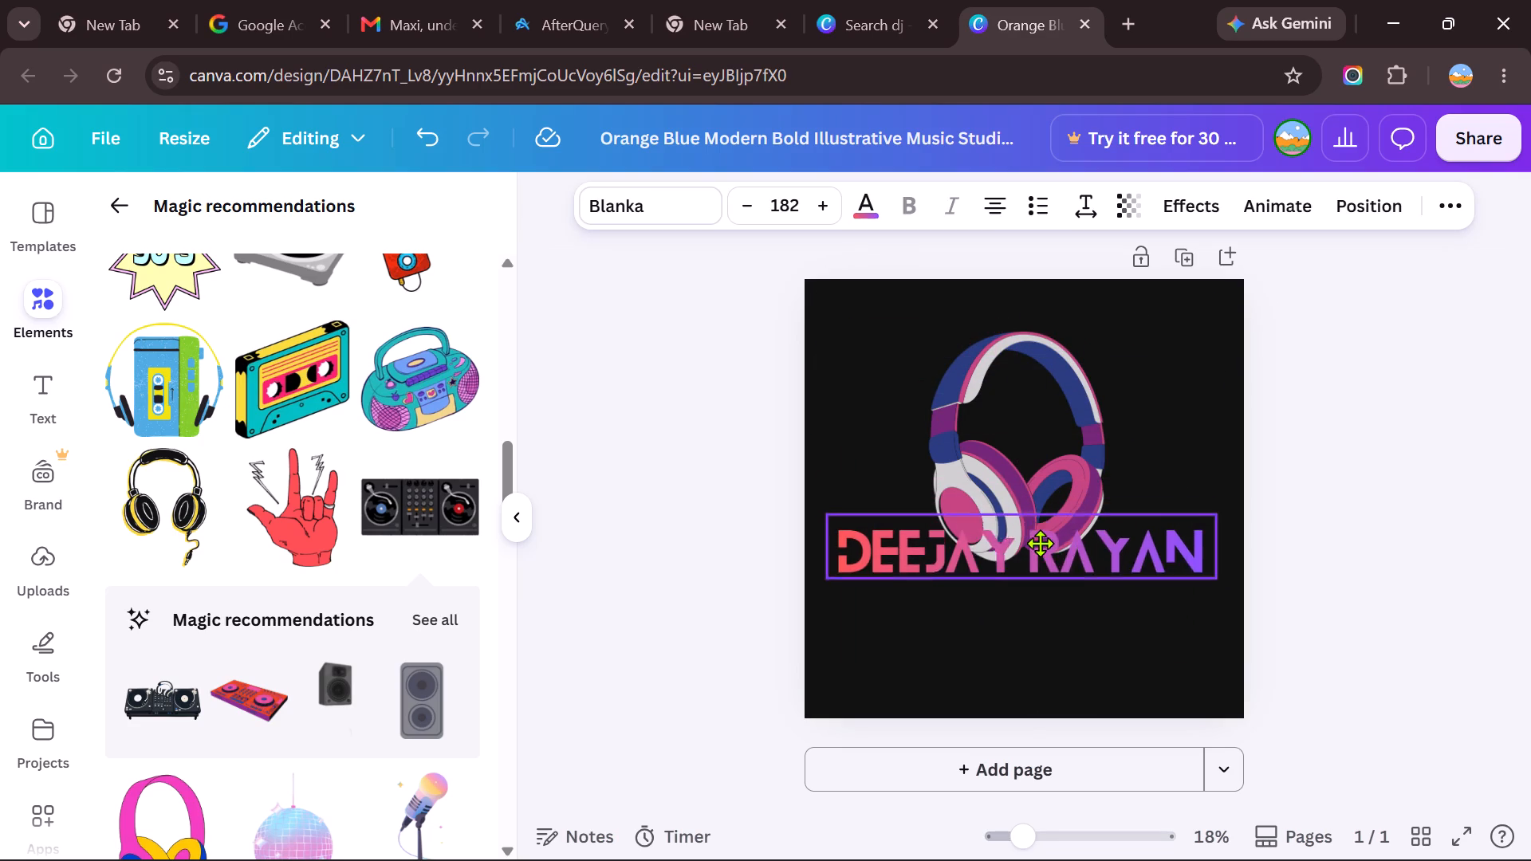
left_click_drag(1040, 543, 1044, 558)
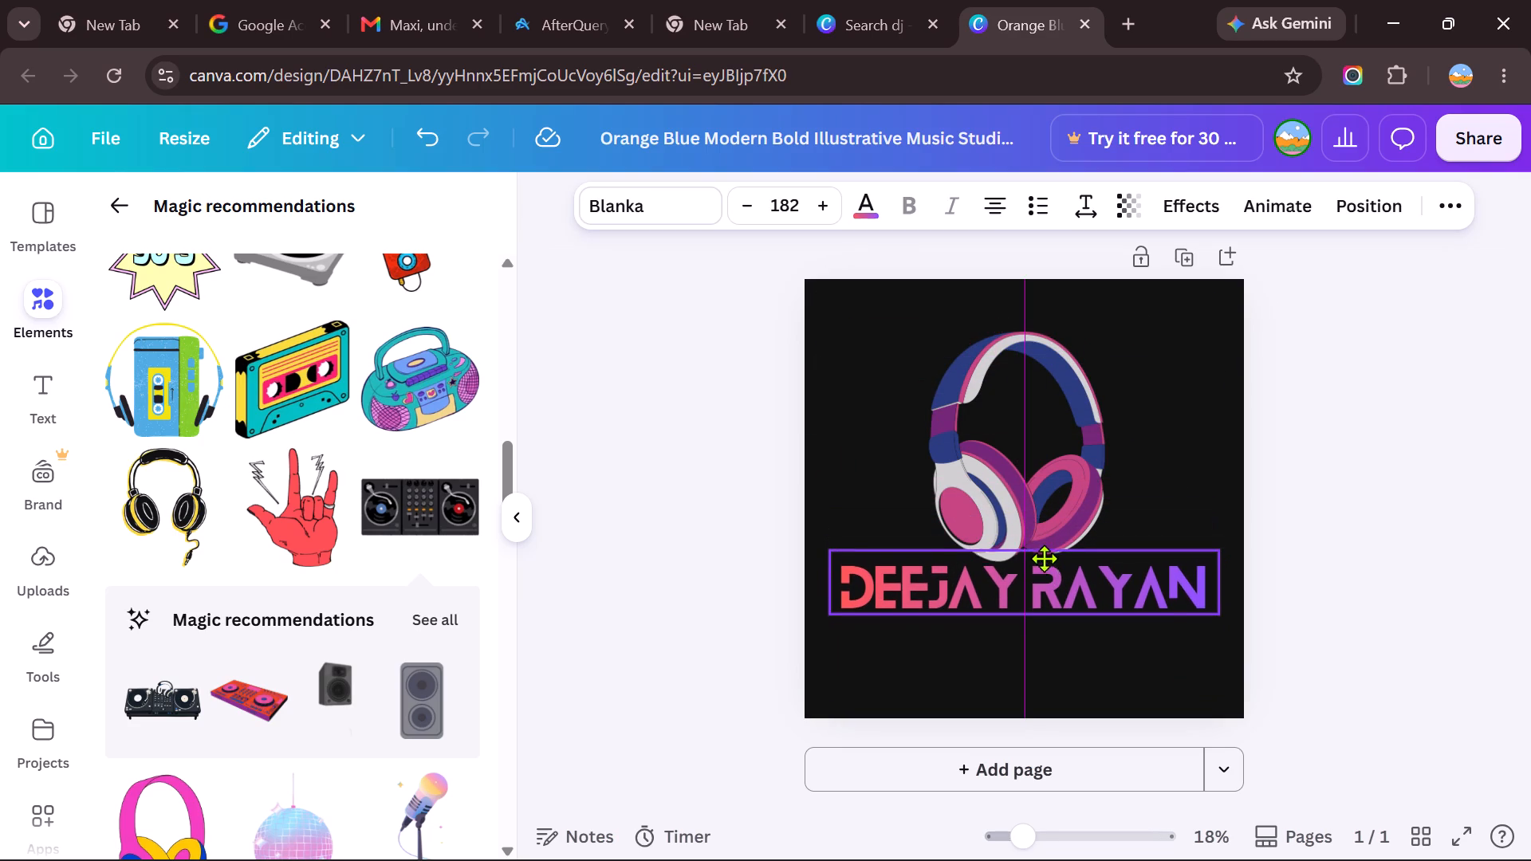
left_click_drag(1044, 558, 1044, 557)
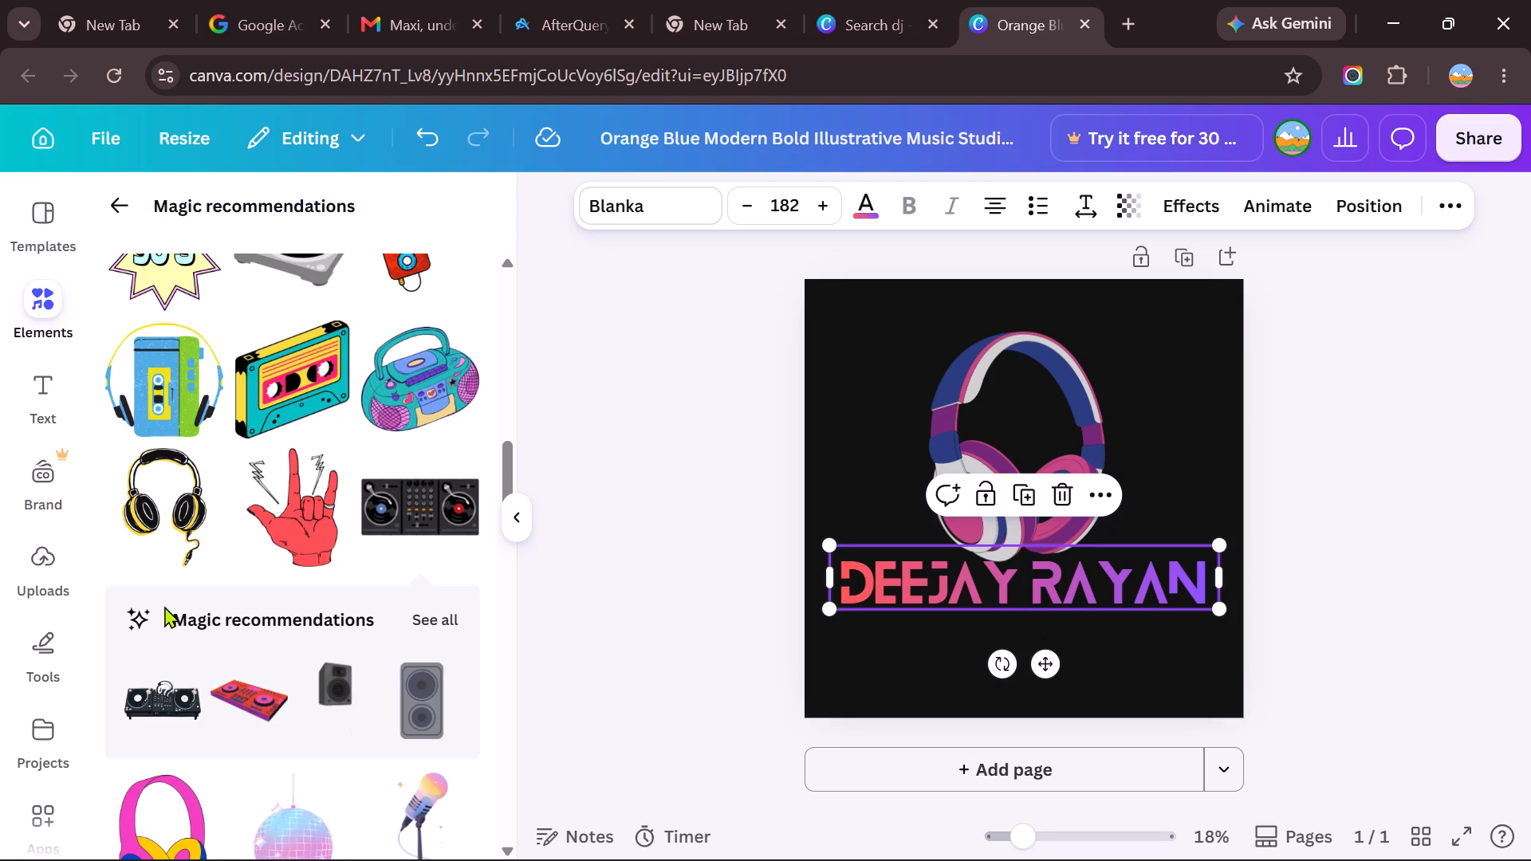
Add the green equaliser bars graphic from the Magic recommendations collection to the logo.
scroll(279, 656, "down", 2)
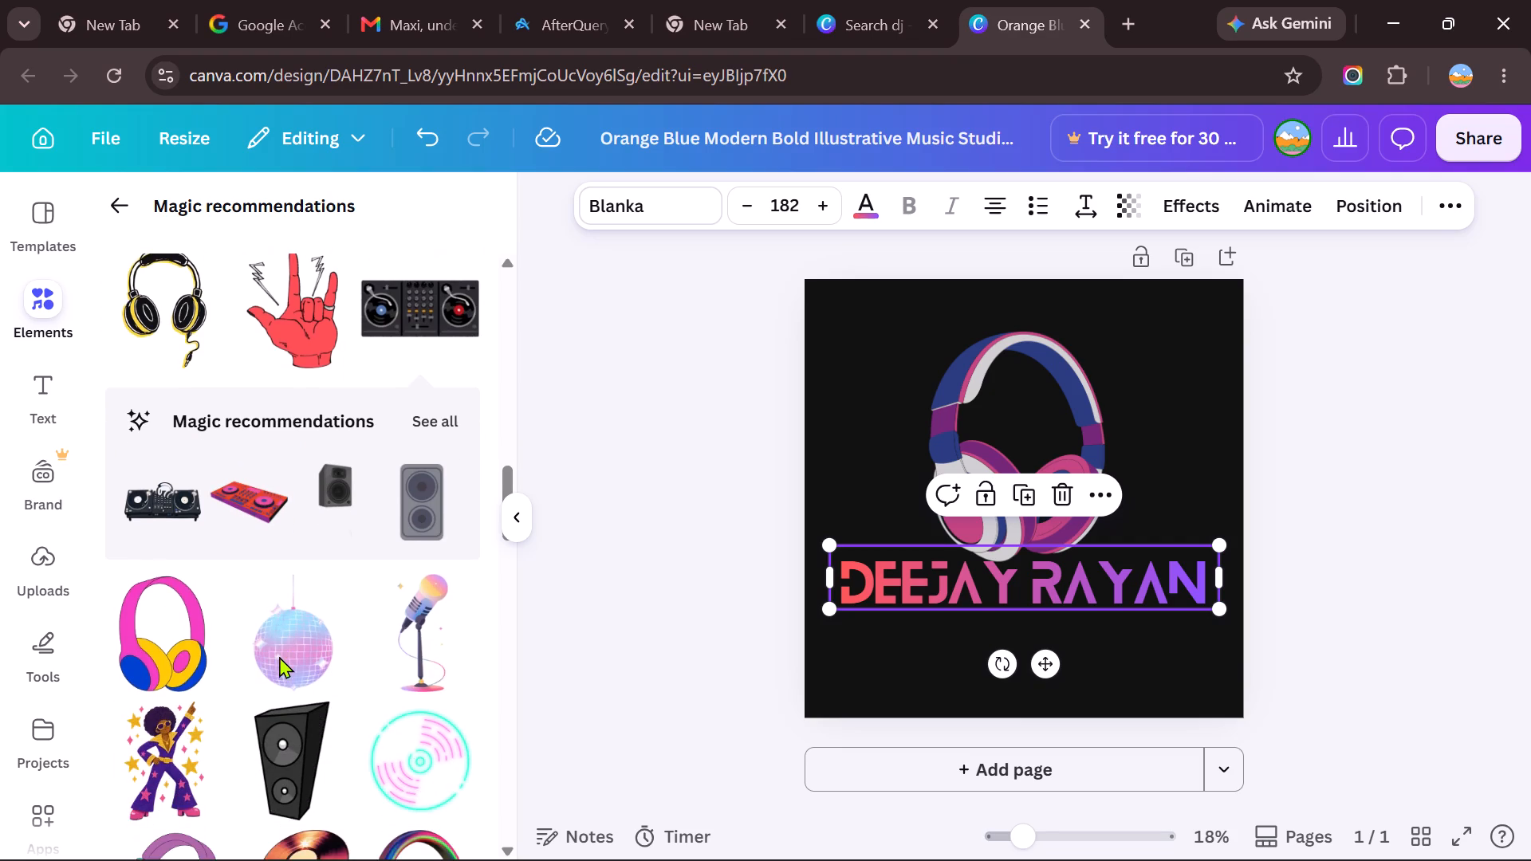
scroll(279, 656, "down", 2)
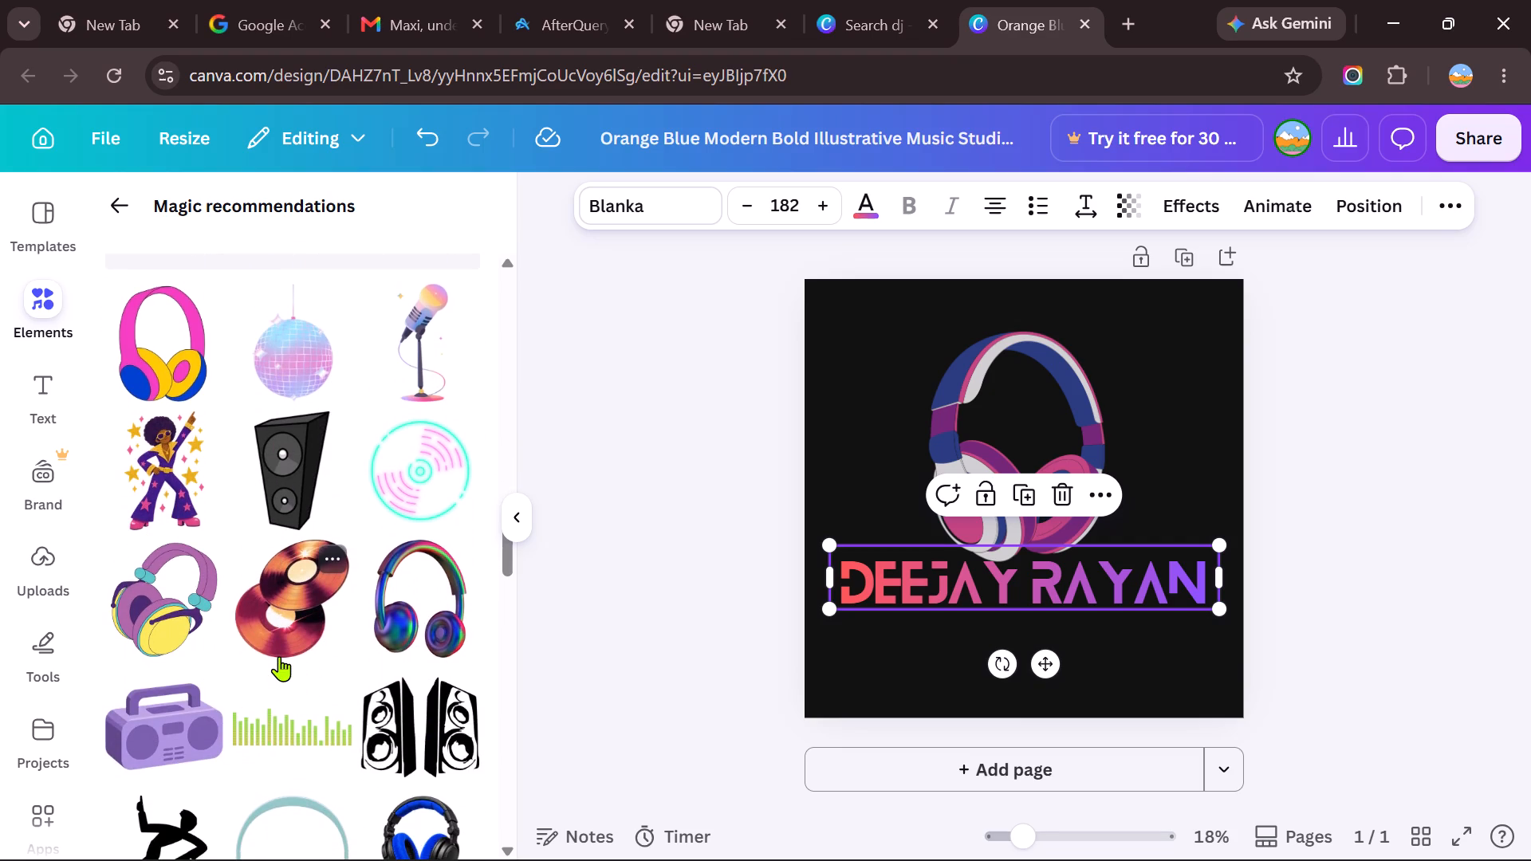
scroll(279, 656, "down", 1)
left_click(297, 650)
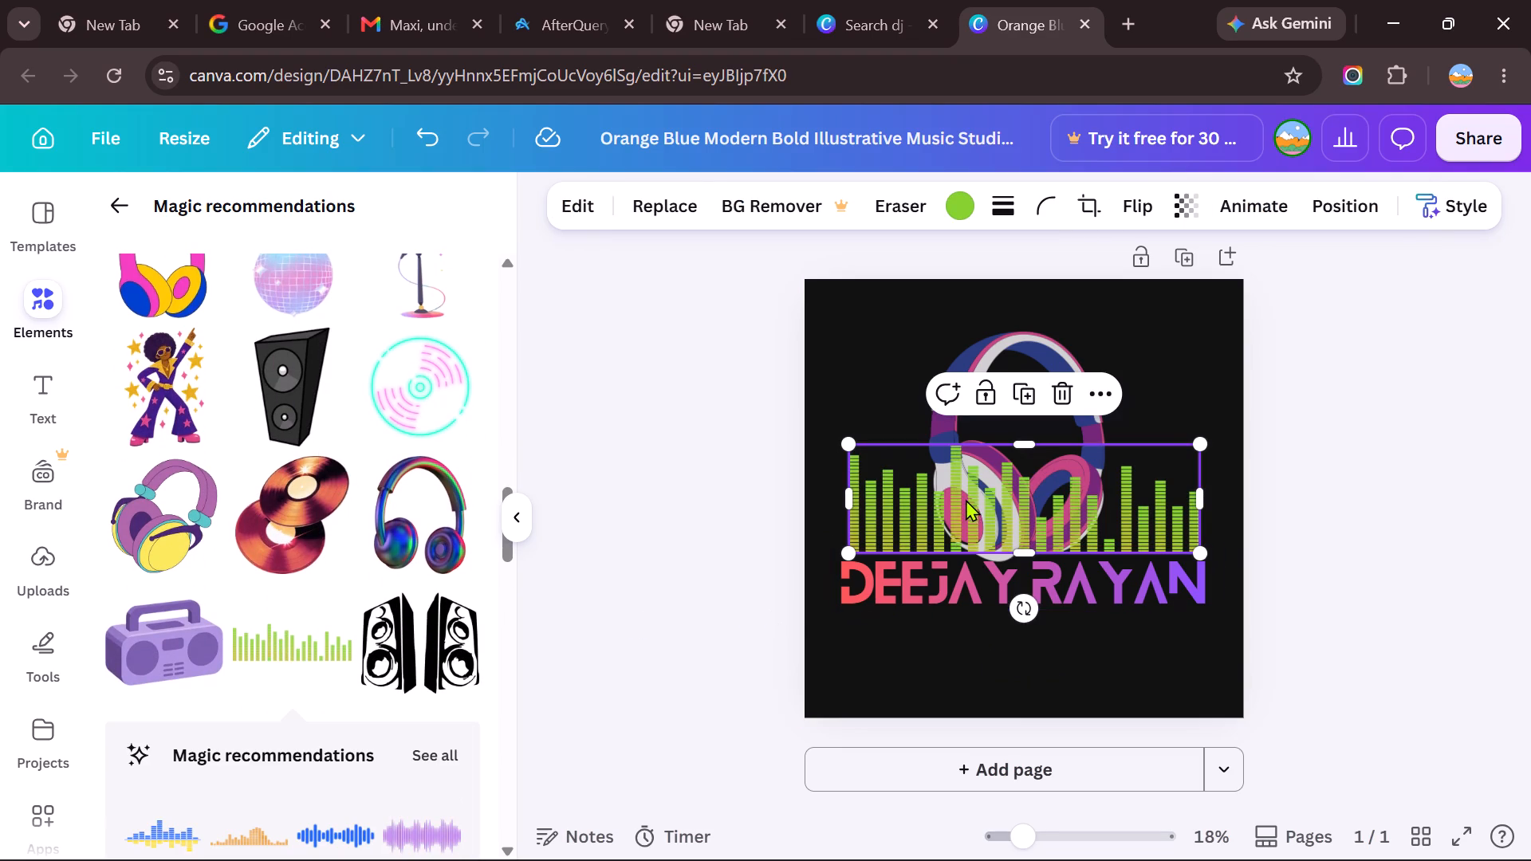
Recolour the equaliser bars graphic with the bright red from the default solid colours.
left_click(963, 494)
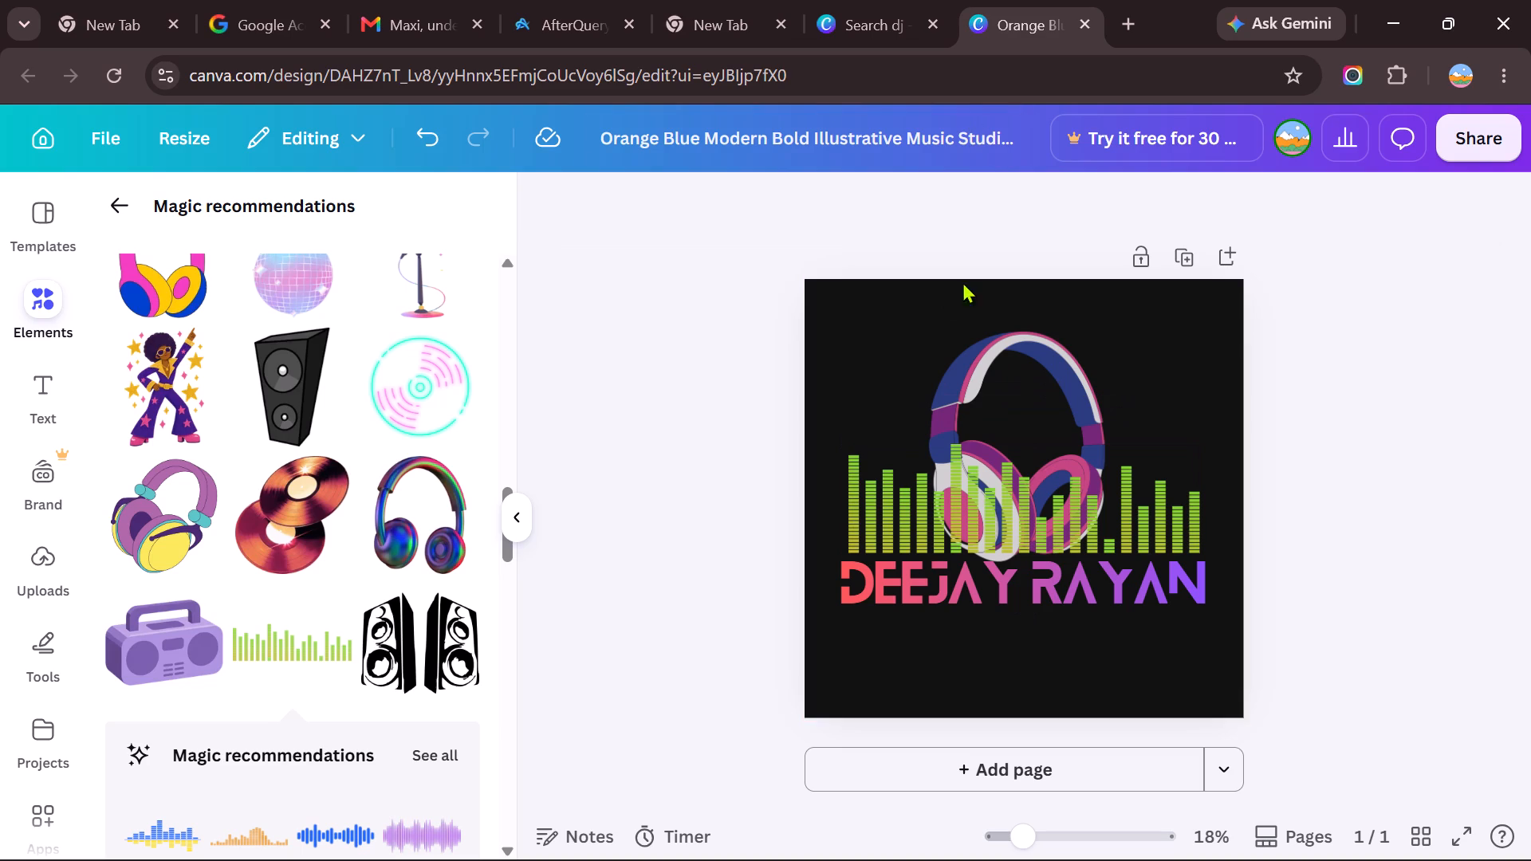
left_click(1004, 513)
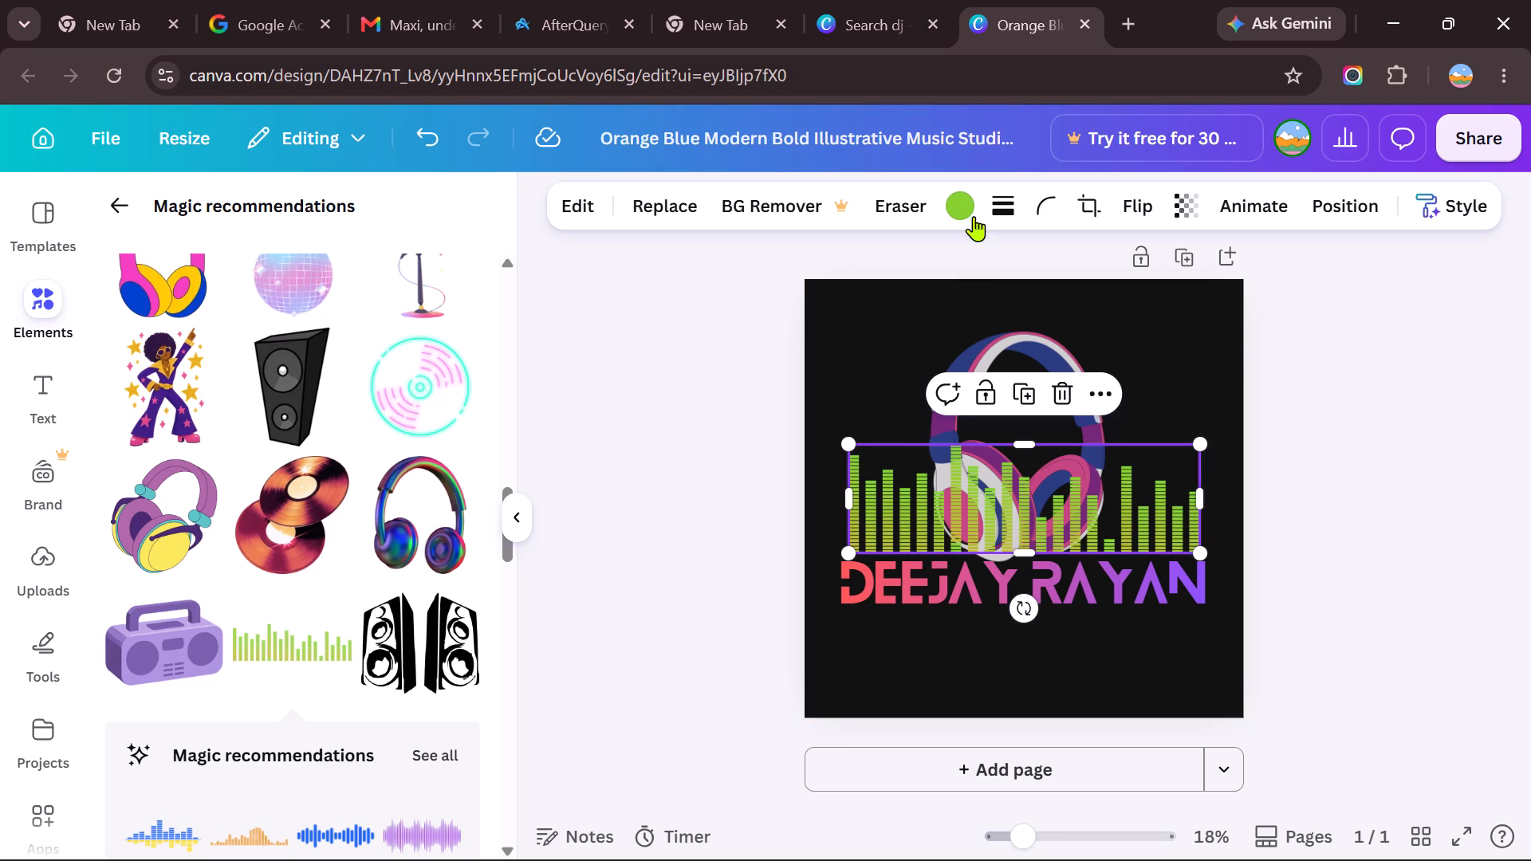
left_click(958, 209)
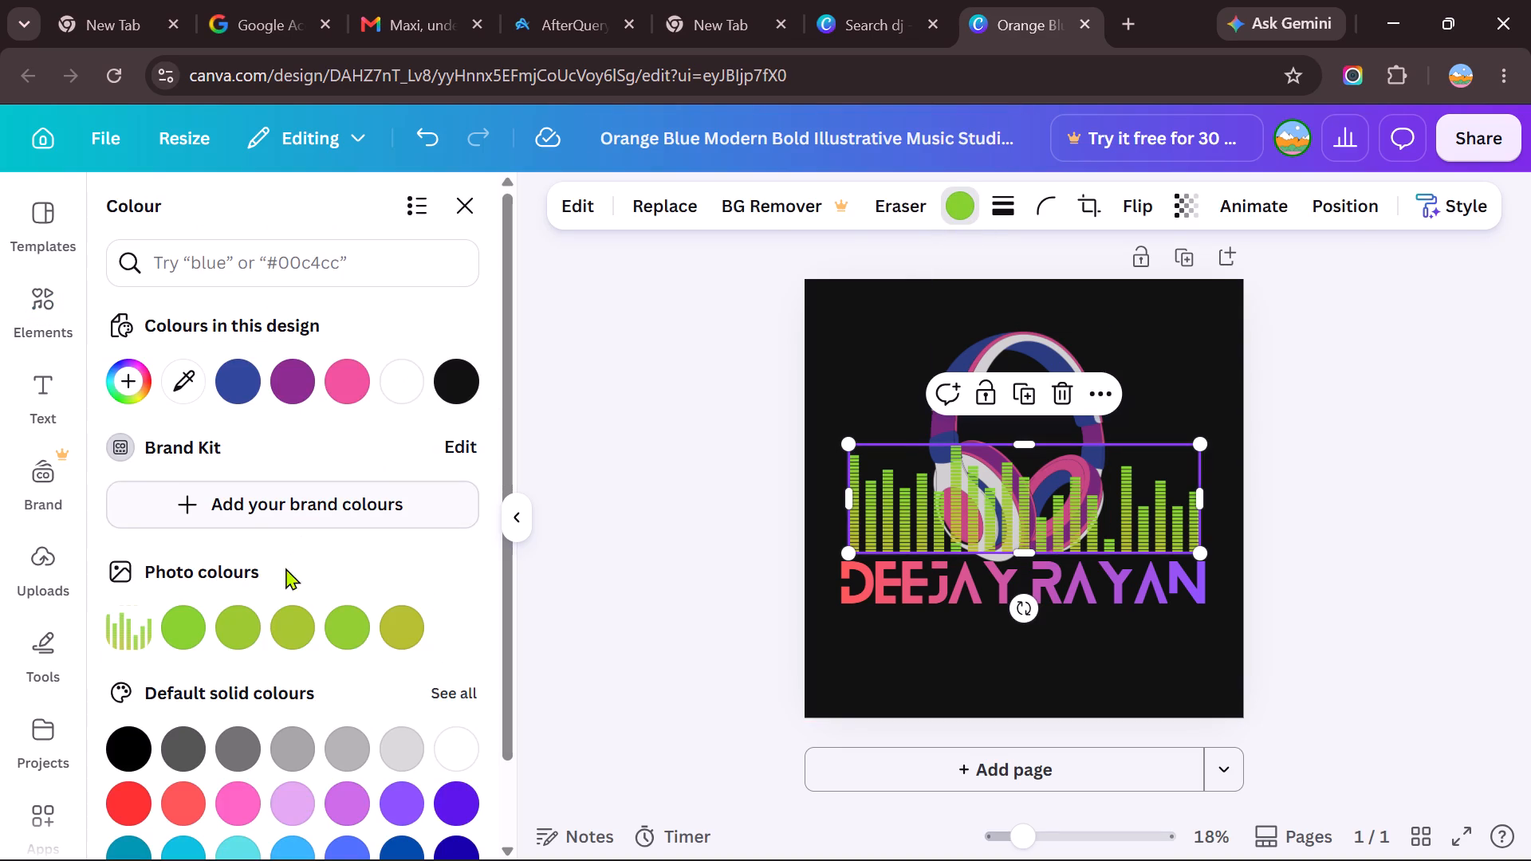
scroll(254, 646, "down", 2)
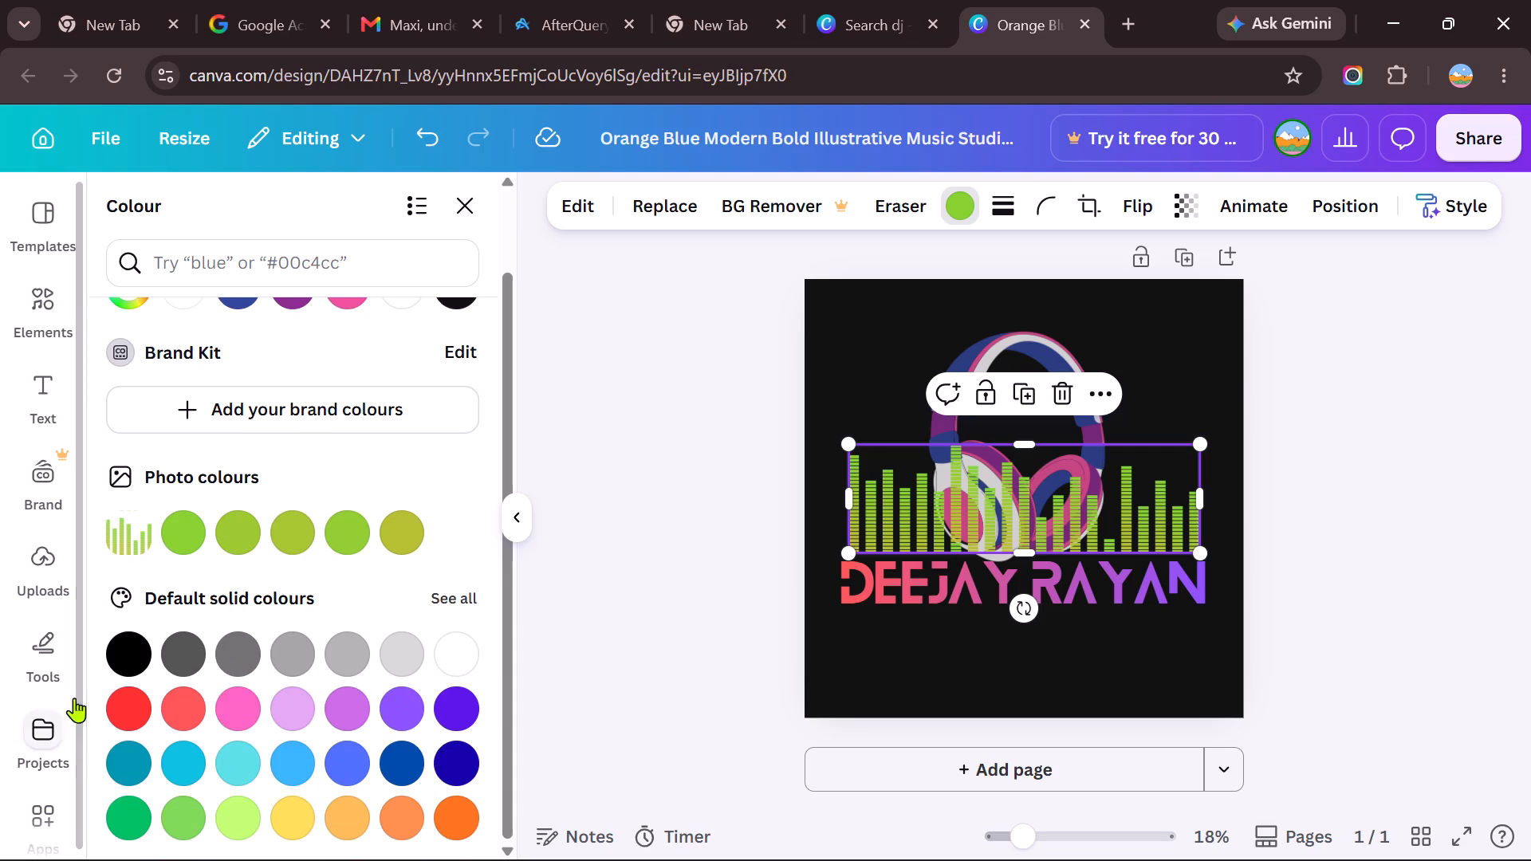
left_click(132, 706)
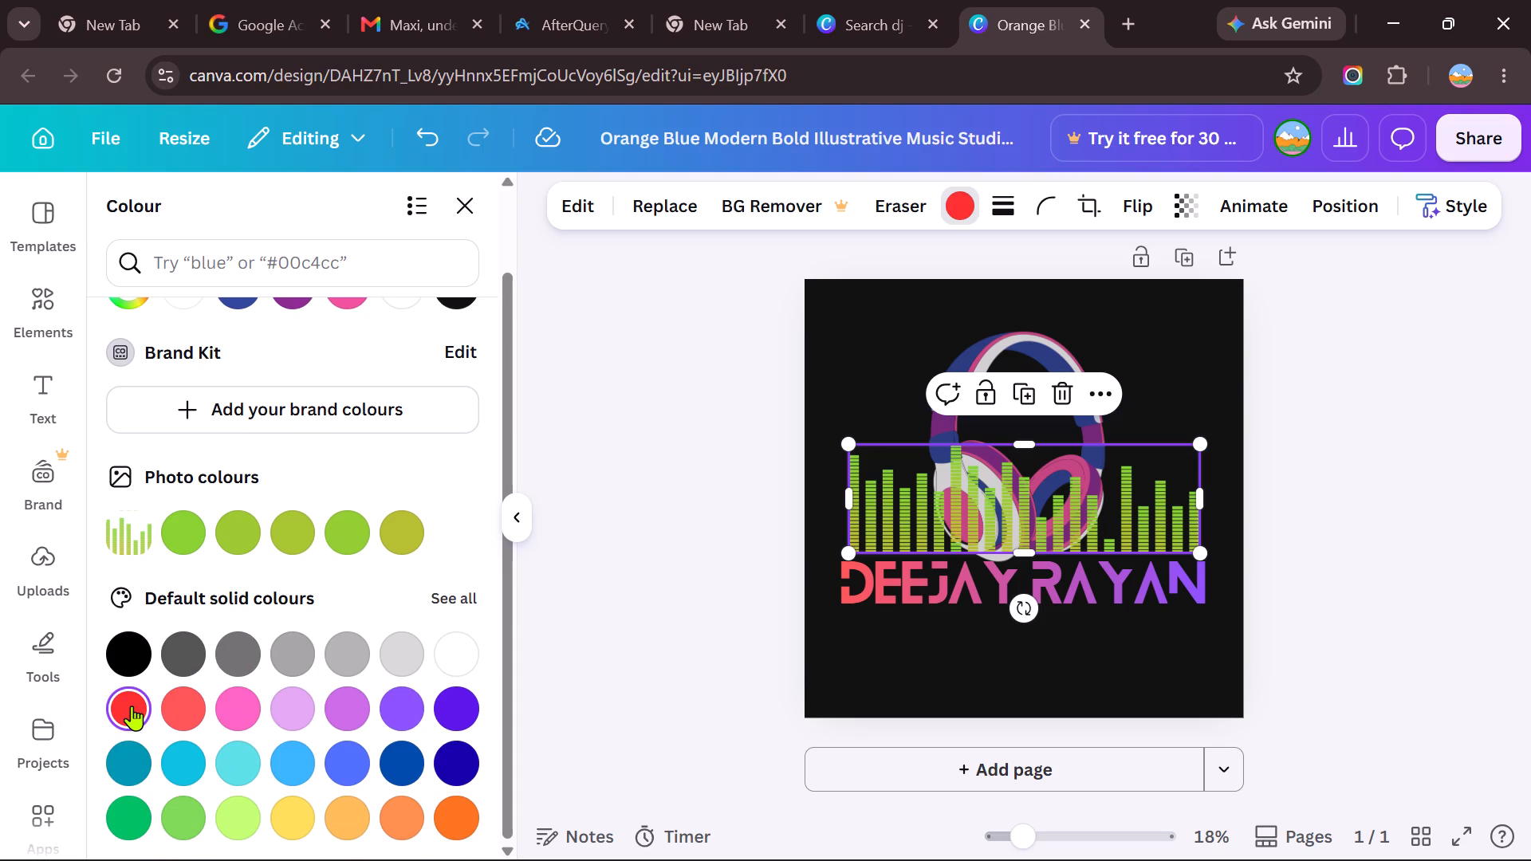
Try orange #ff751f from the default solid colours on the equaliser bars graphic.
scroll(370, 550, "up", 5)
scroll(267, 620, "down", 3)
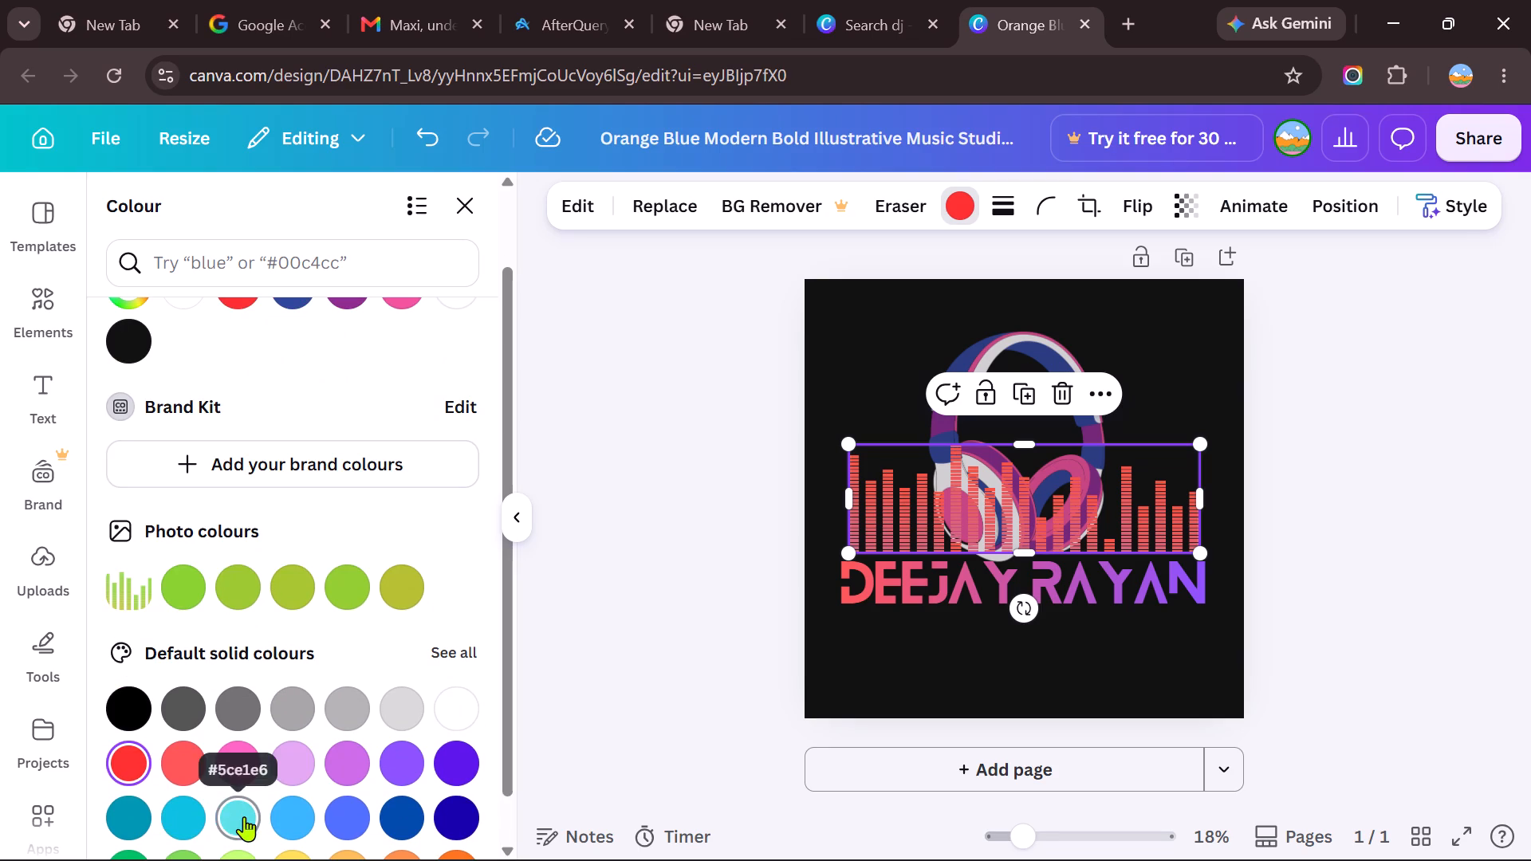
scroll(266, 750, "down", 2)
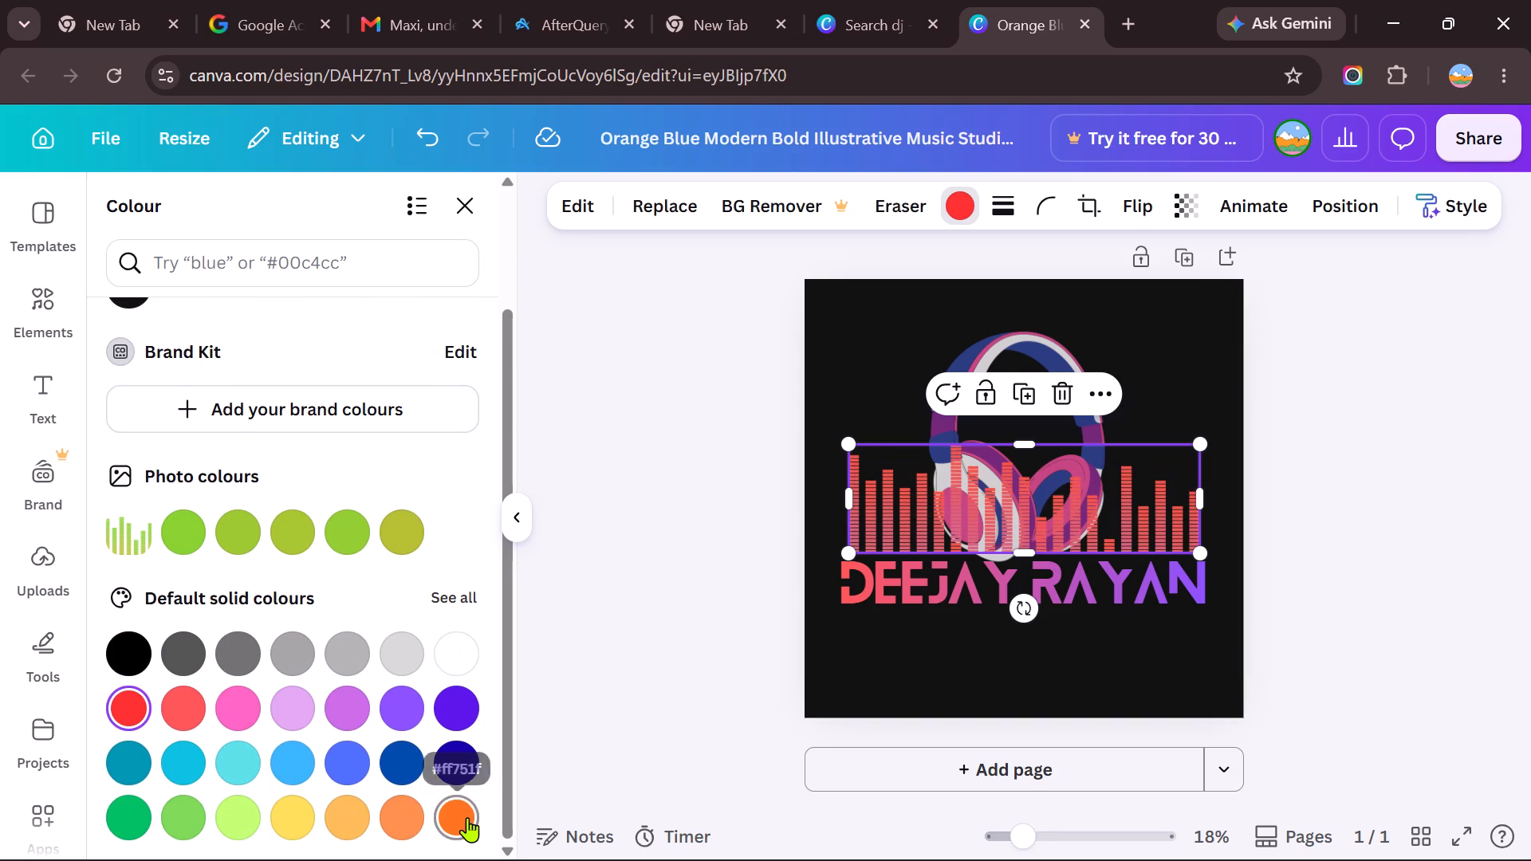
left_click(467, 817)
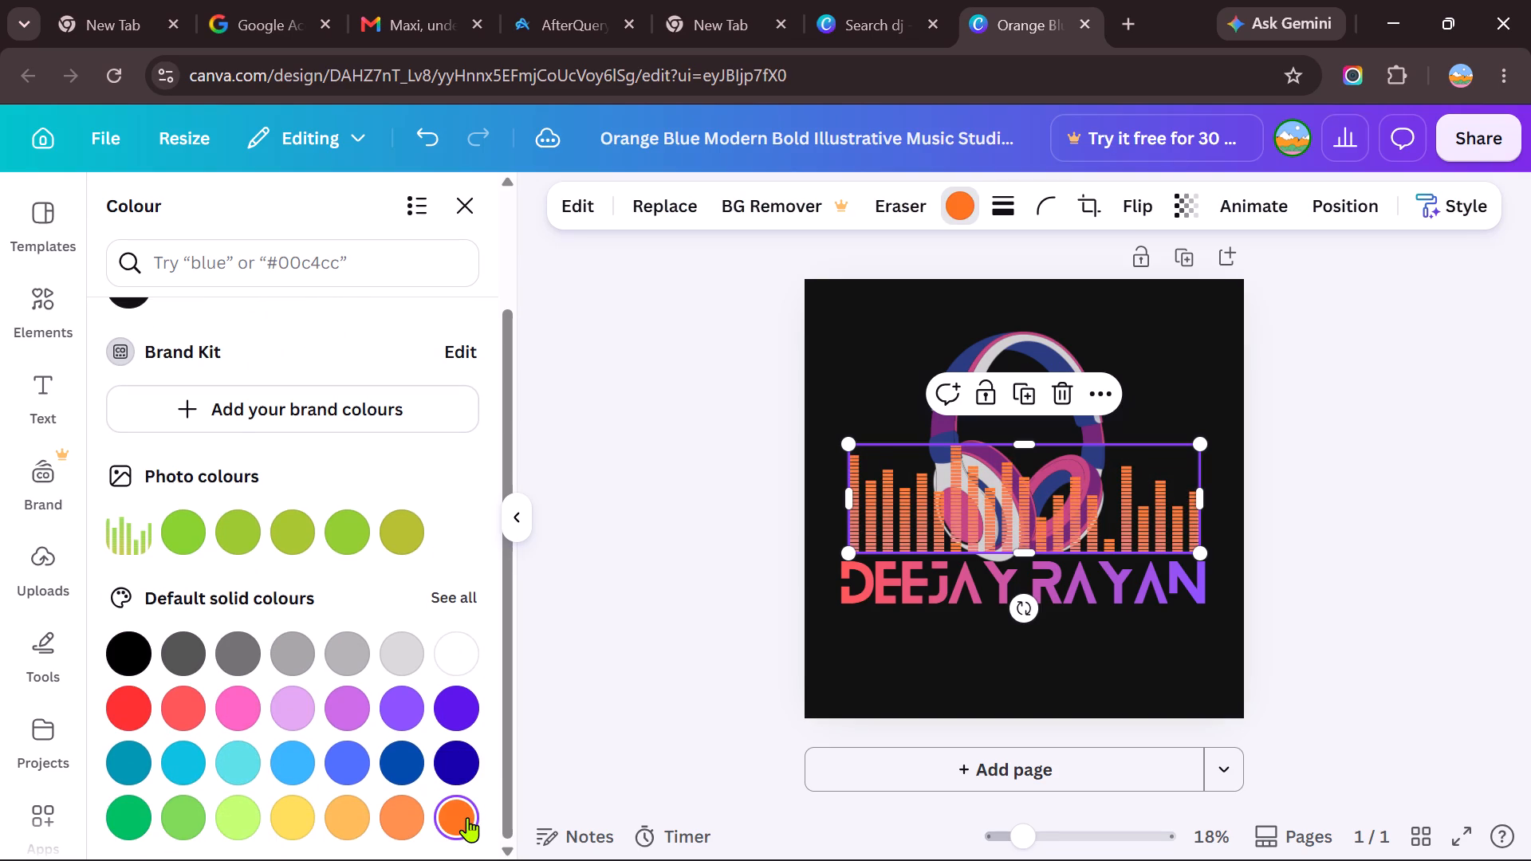
Set the equaliser bars graphic's colour to dark blue #004aad.
left_click(407, 755)
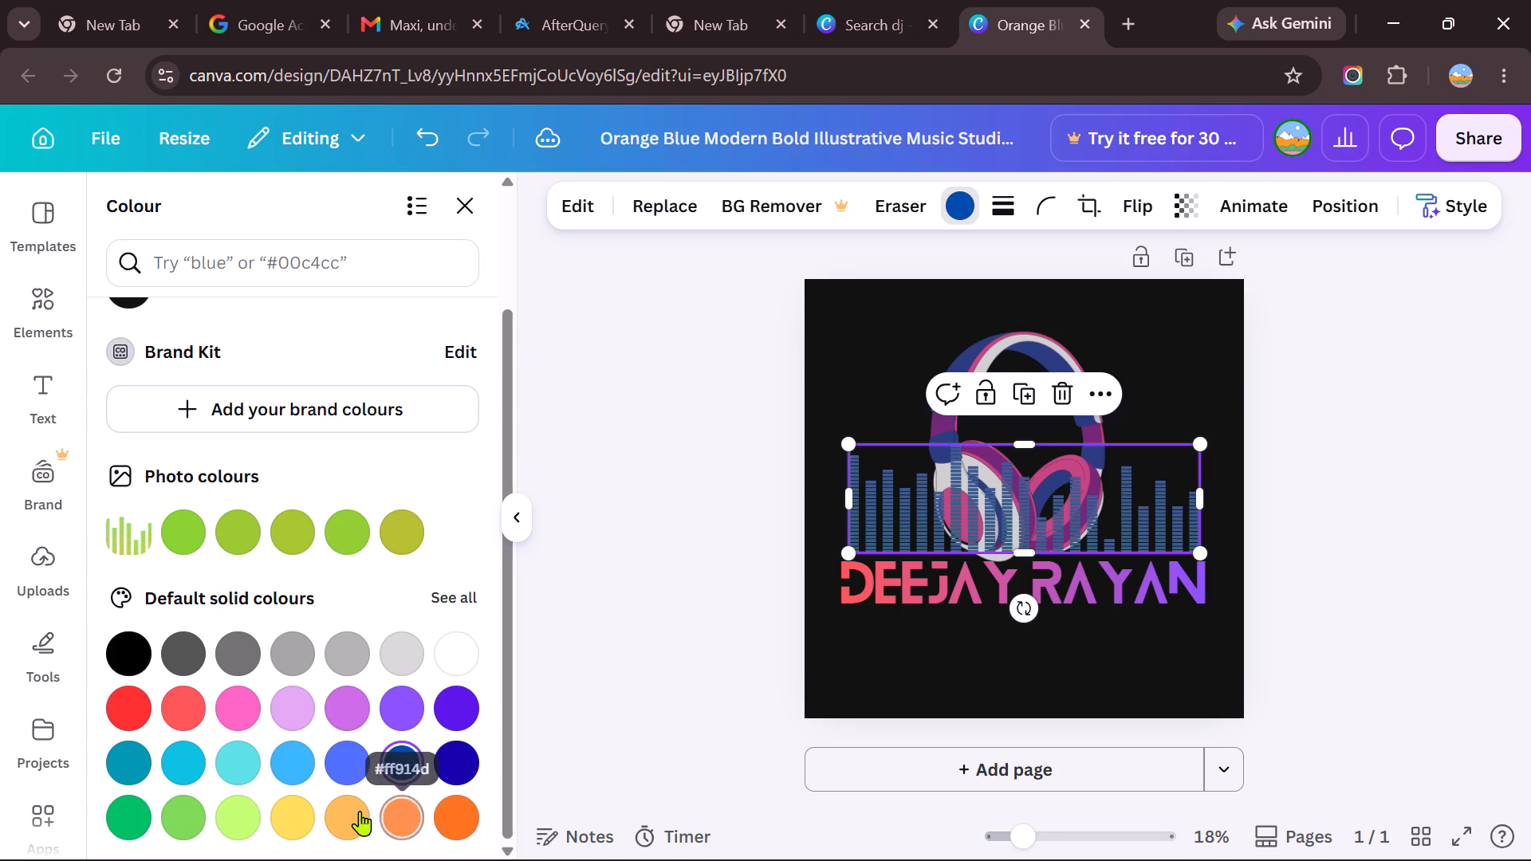
Recolour the equaliser bars graphic with the yellow from the default solid colours.
left_click(290, 816)
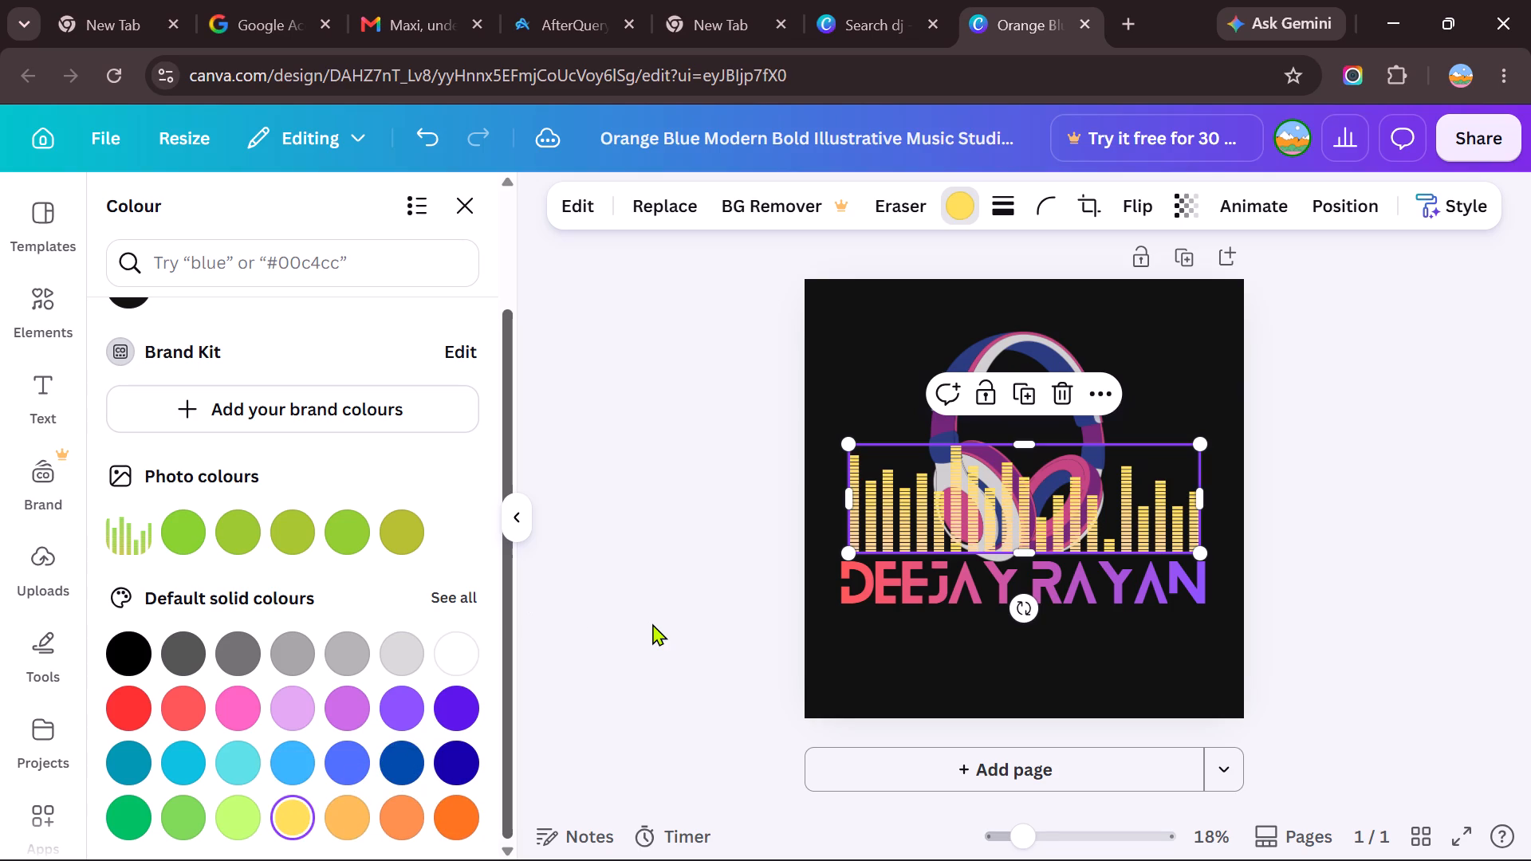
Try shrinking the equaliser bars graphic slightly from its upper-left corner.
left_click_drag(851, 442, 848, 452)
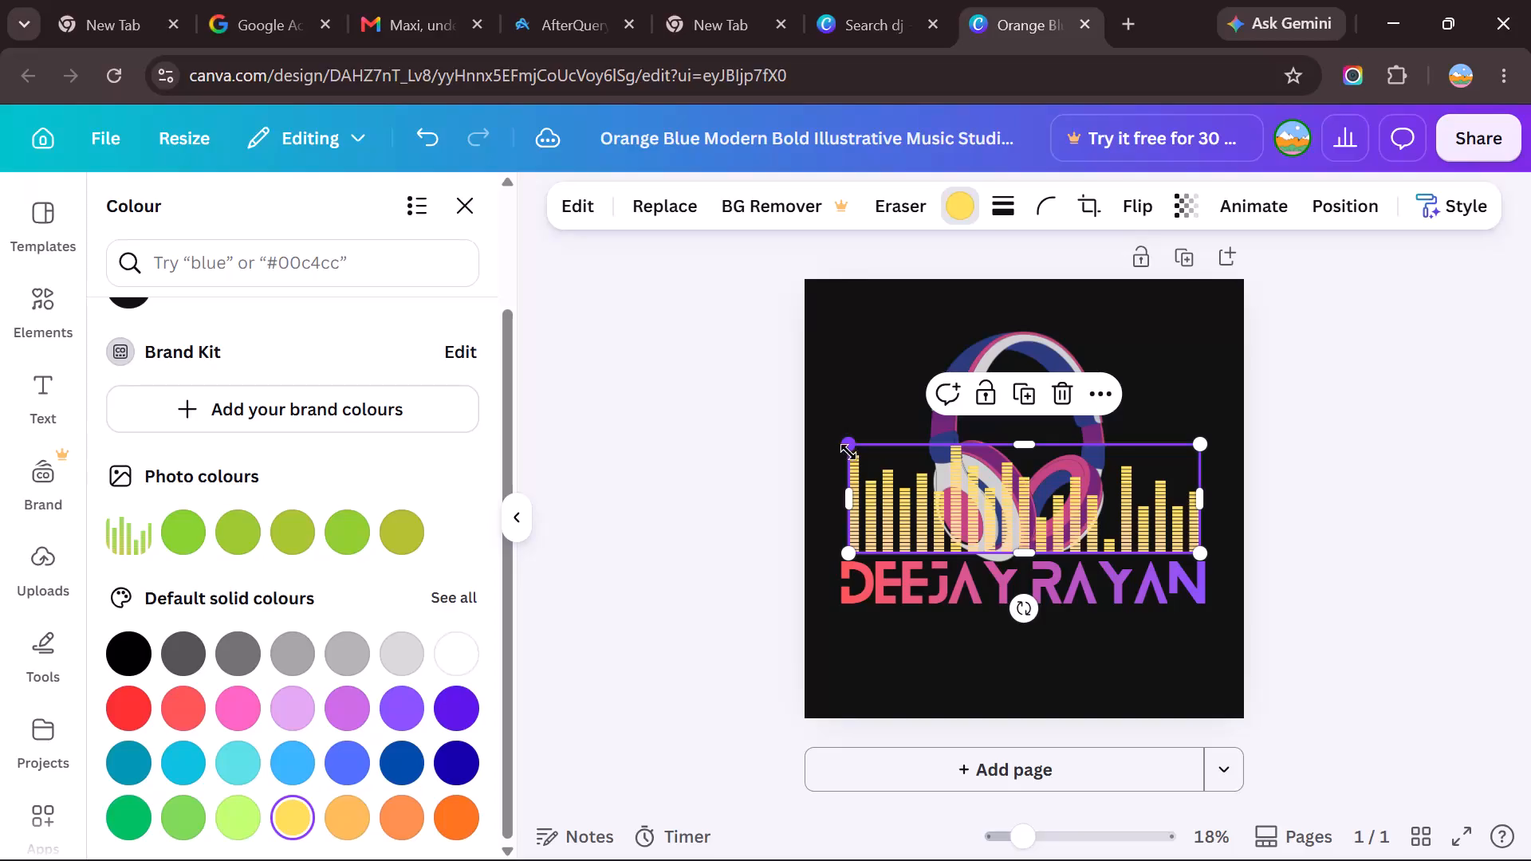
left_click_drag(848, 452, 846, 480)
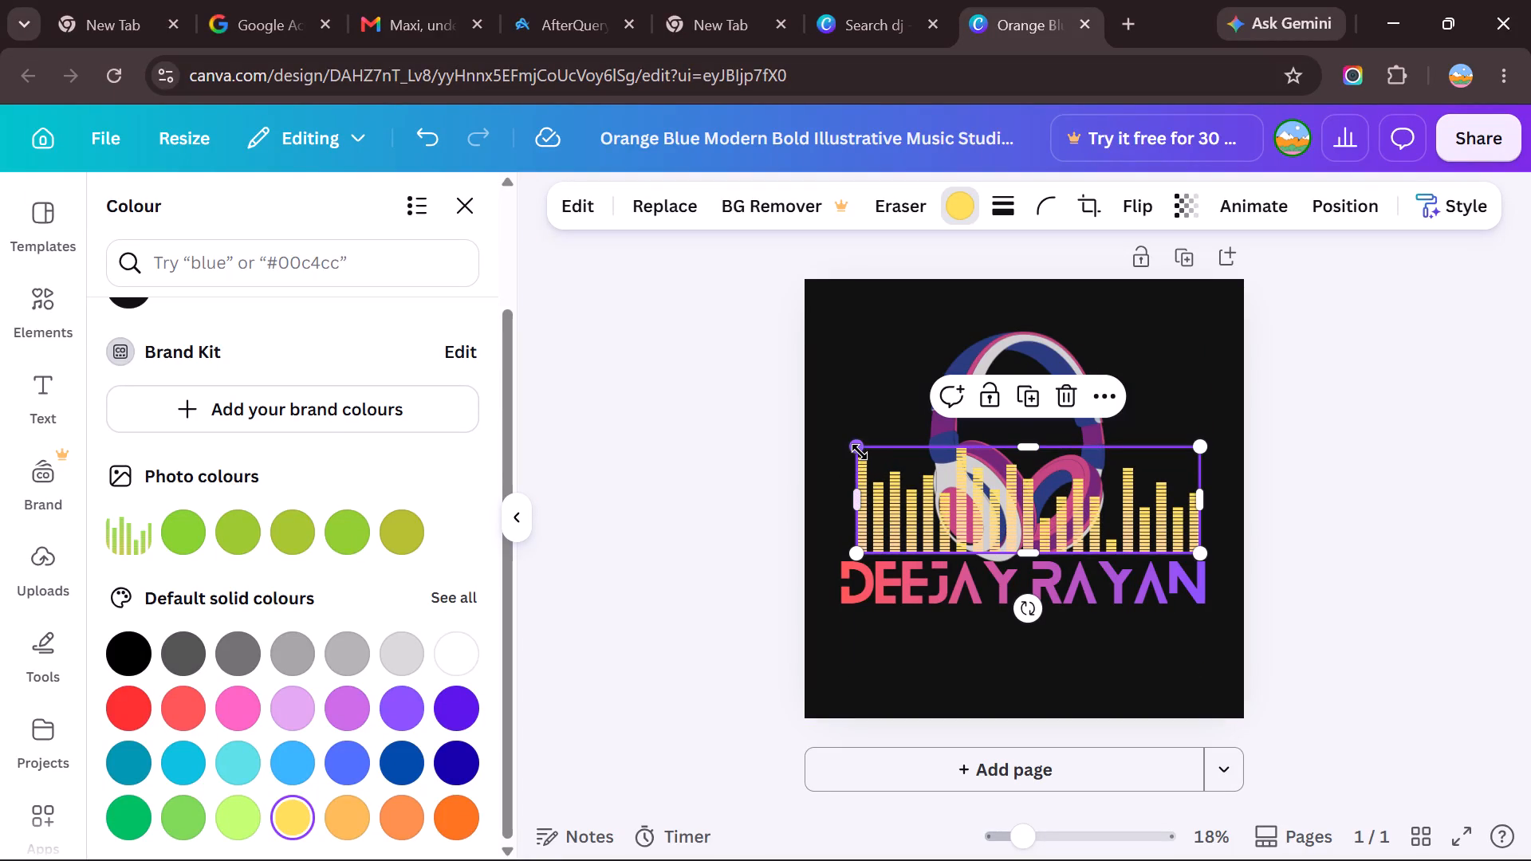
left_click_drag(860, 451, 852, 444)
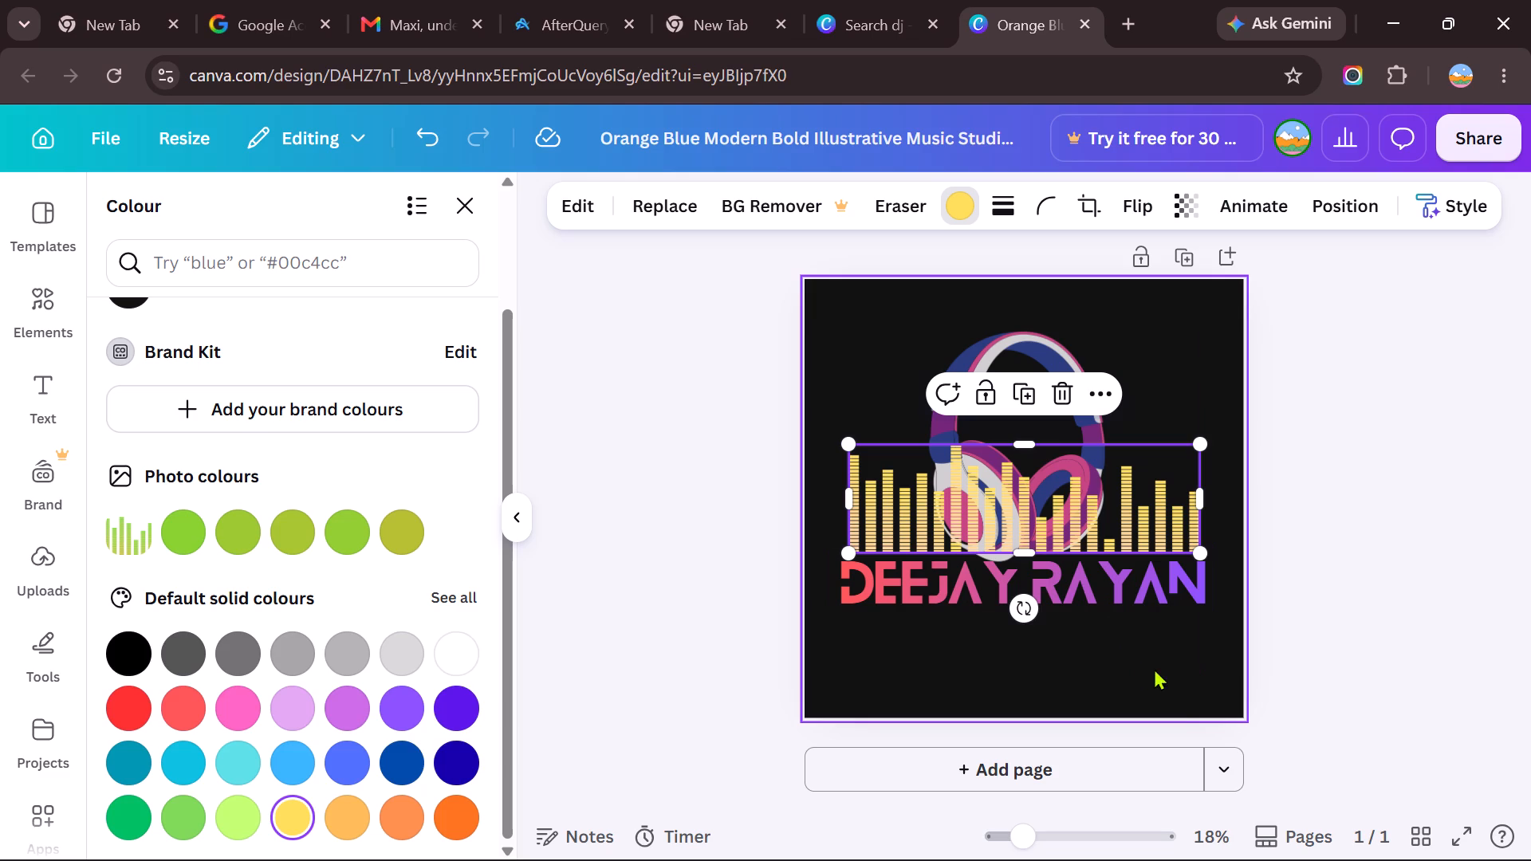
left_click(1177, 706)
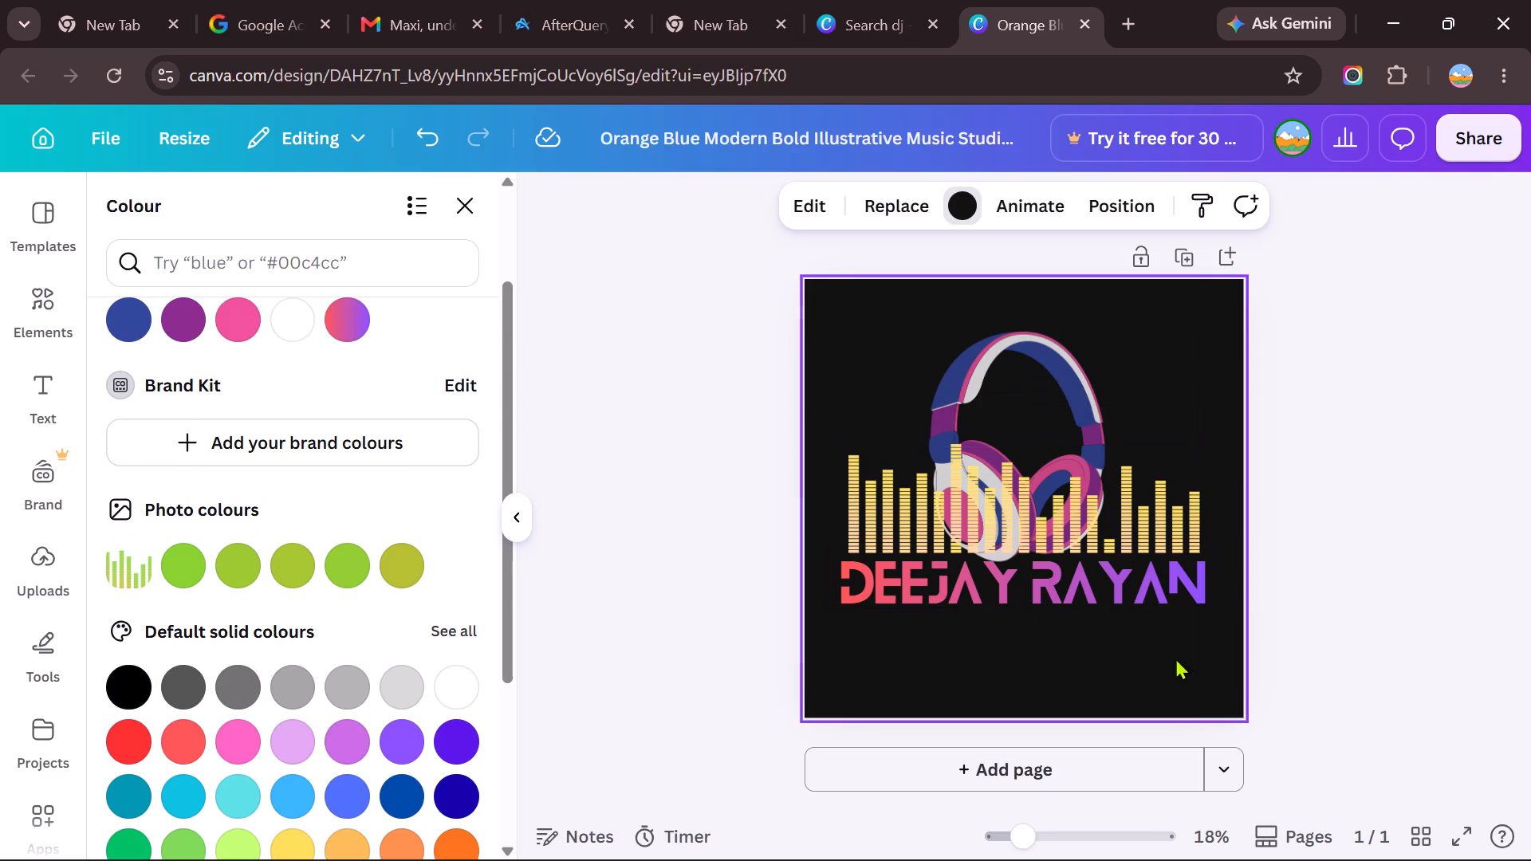
Move the equaliser bars graphic straight down so it overlaps the DEEJAY RAYAN heading, keeping it horizontally centred.
left_click_drag(1133, 525, 1133, 553)
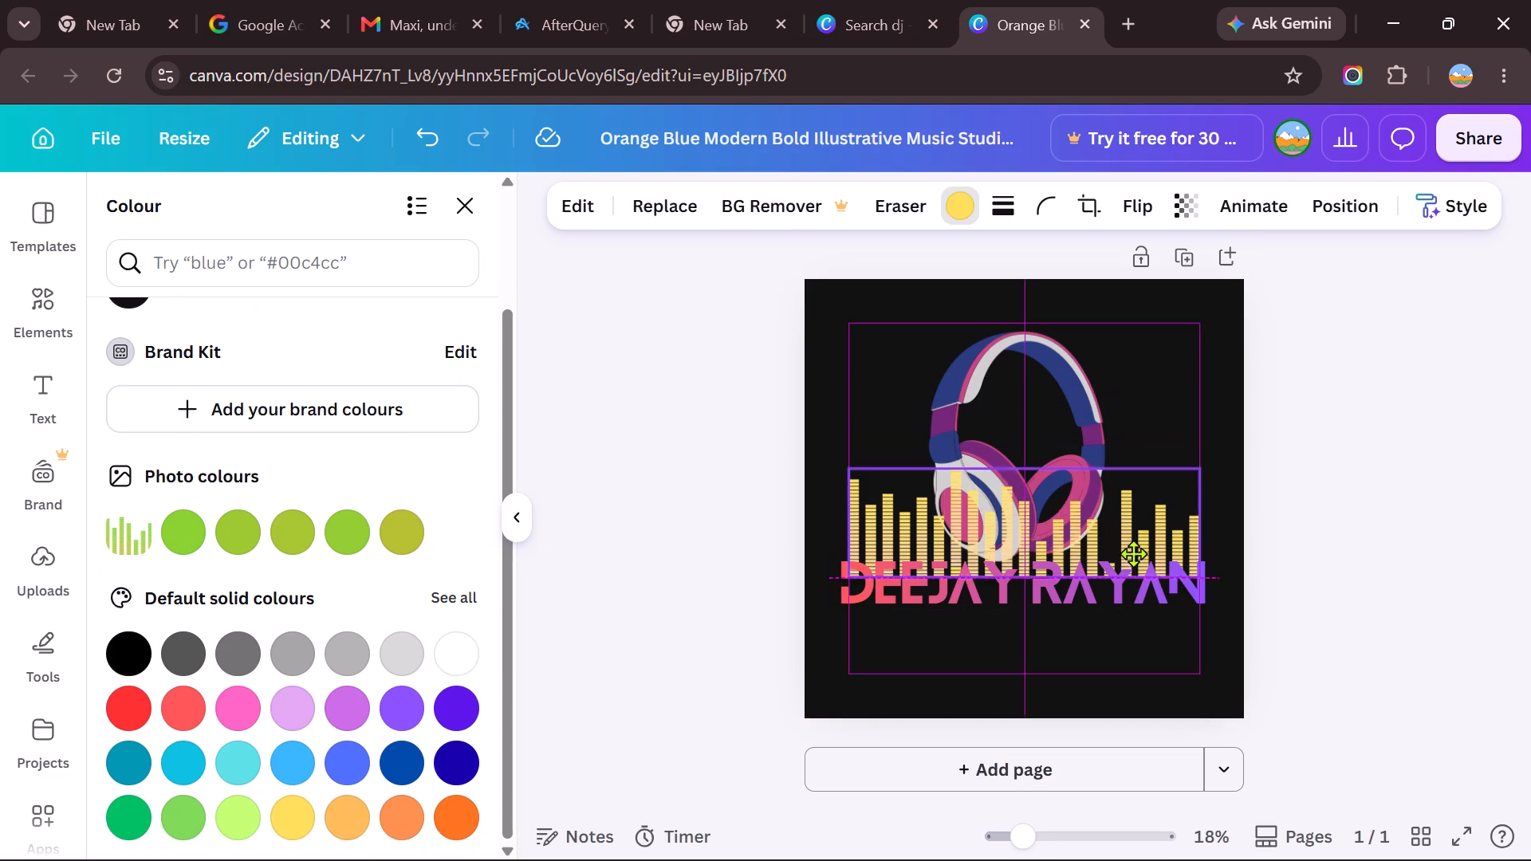
left_click_drag(1133, 553, 1131, 574)
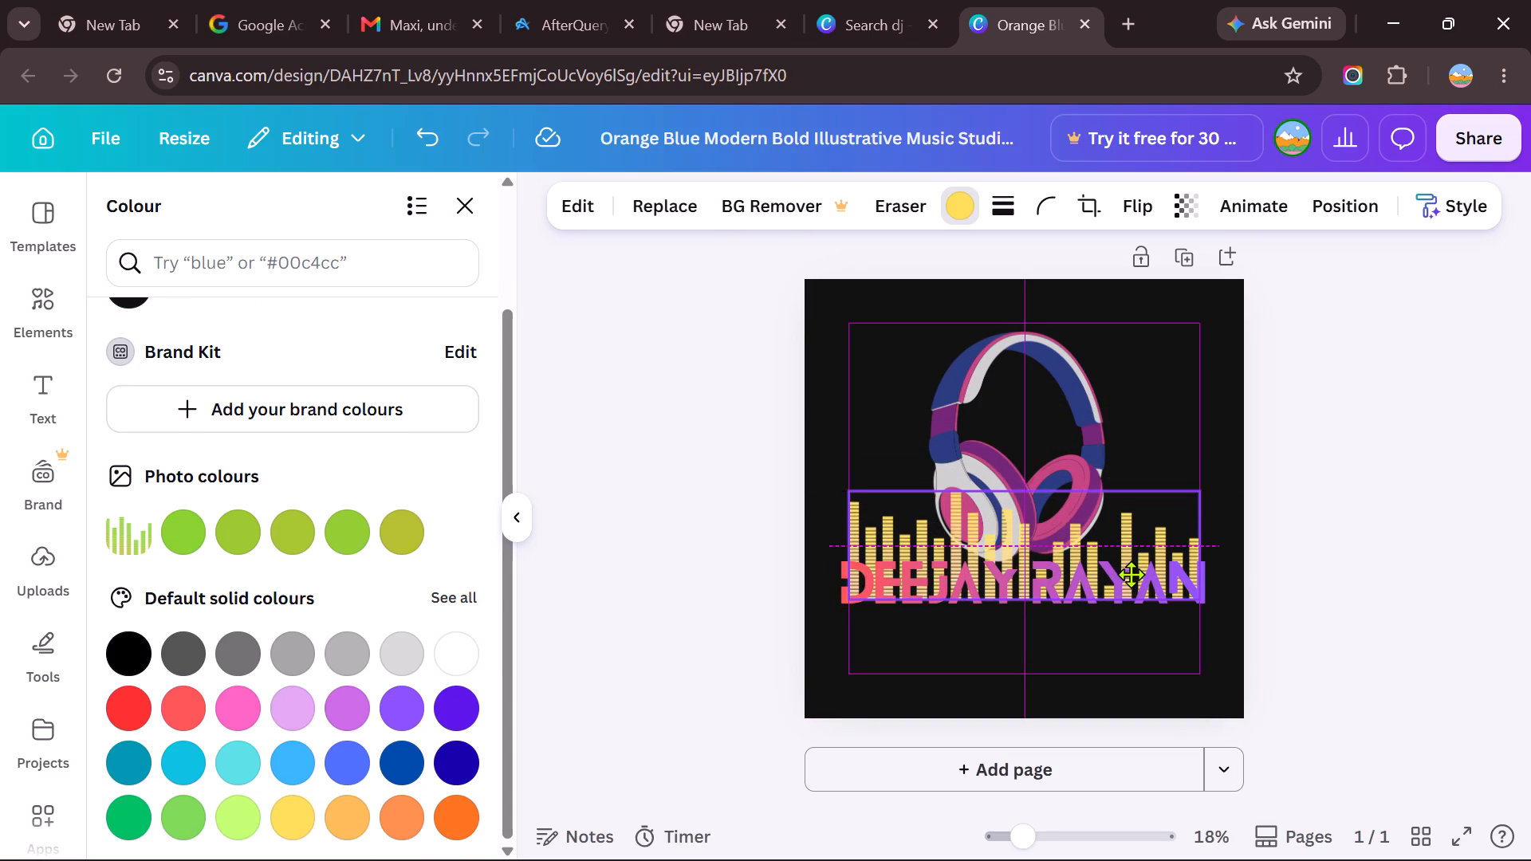
left_click_drag(1131, 574, 1131, 575)
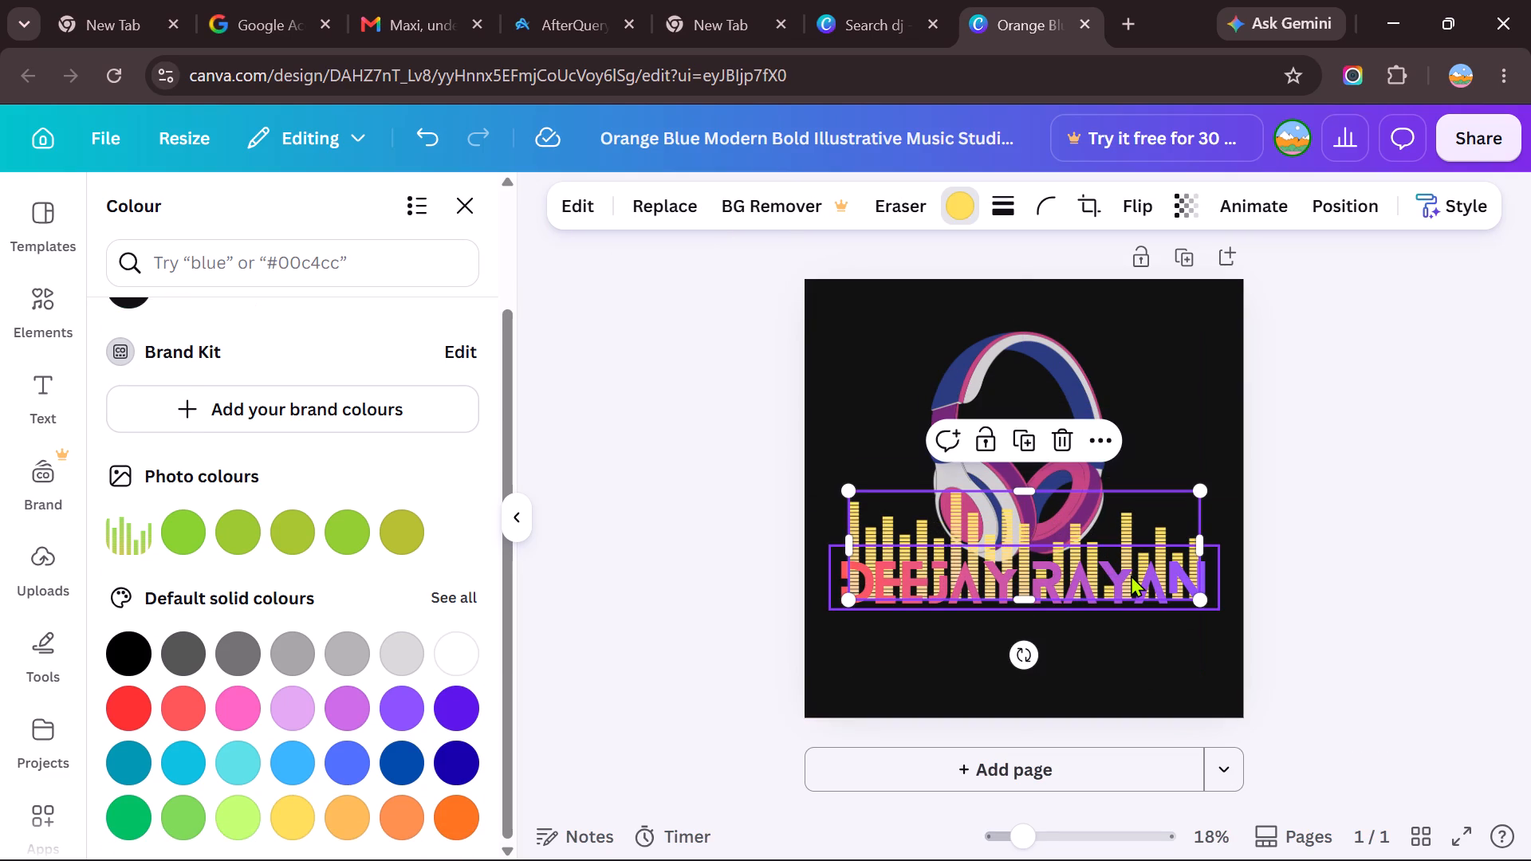
Fade the equaliser bars graphic, comparing transparency values of 50, 27 and 45 and settling between 27 and 45.
left_click(1171, 203)
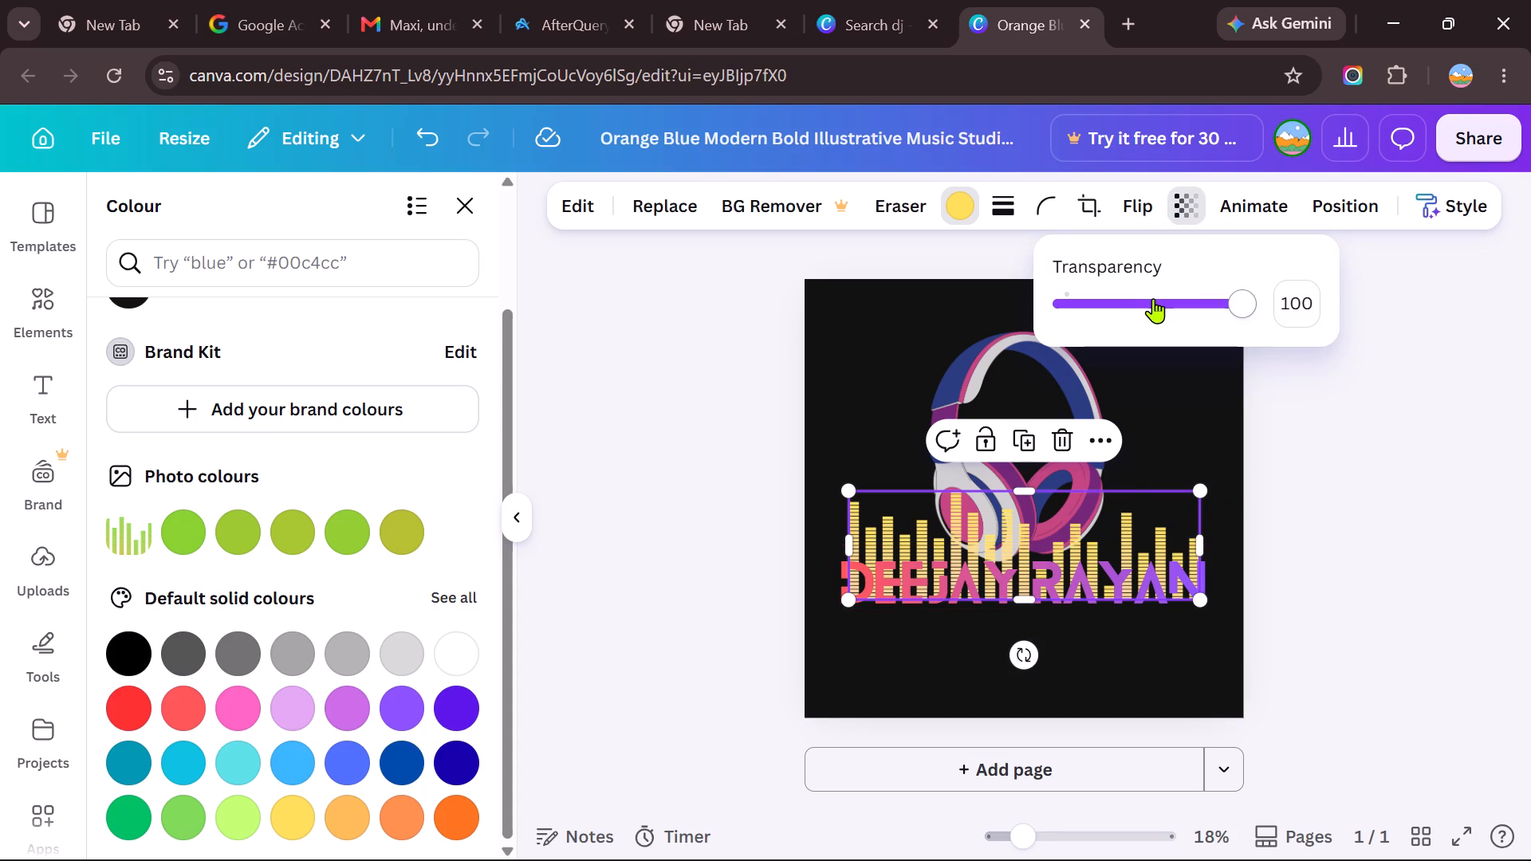
left_click(1153, 298)
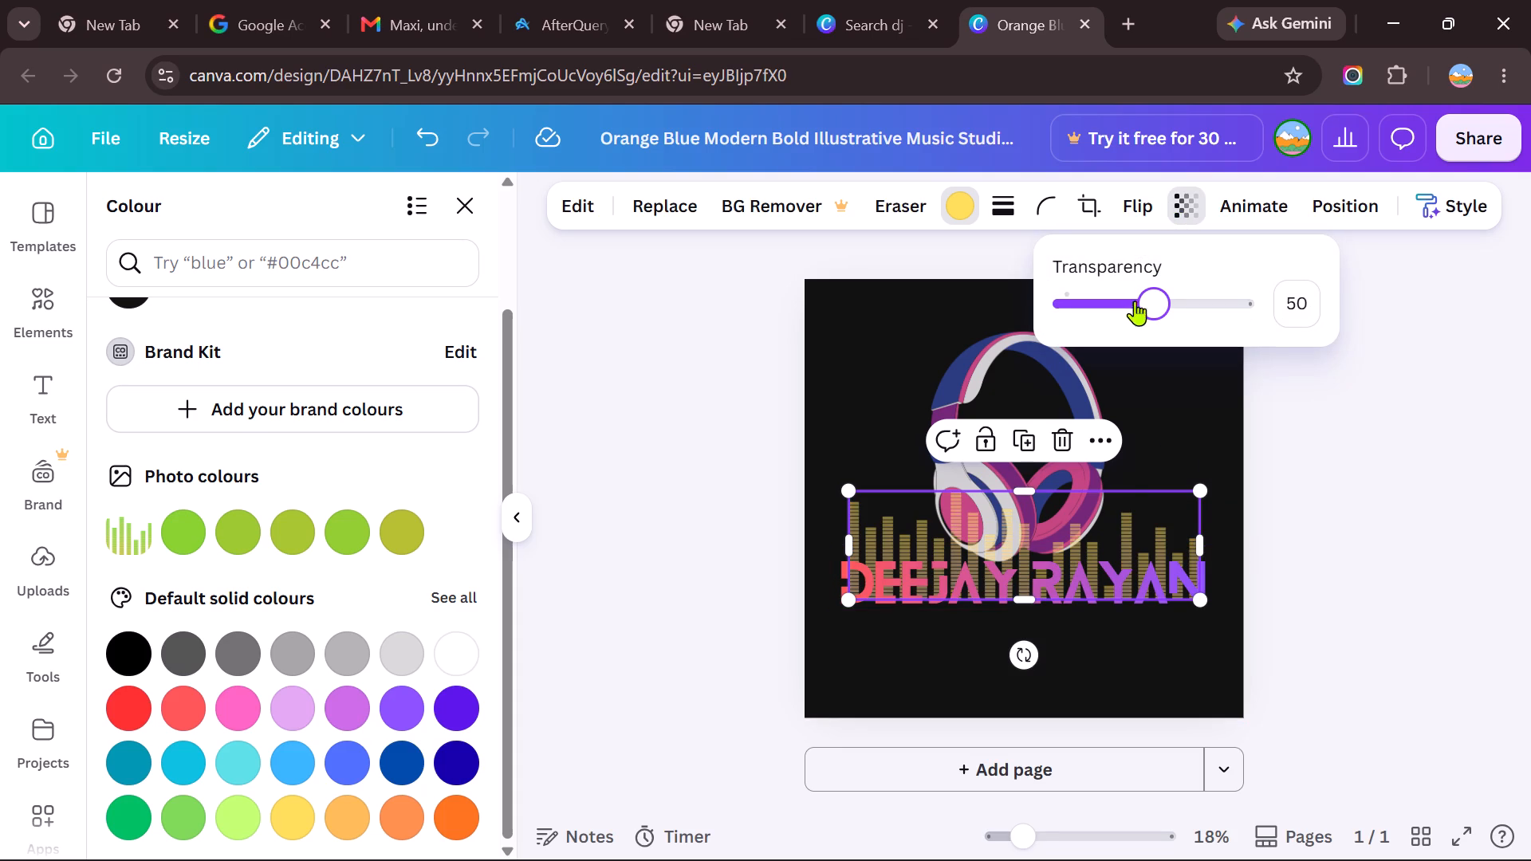
left_click(1112, 302)
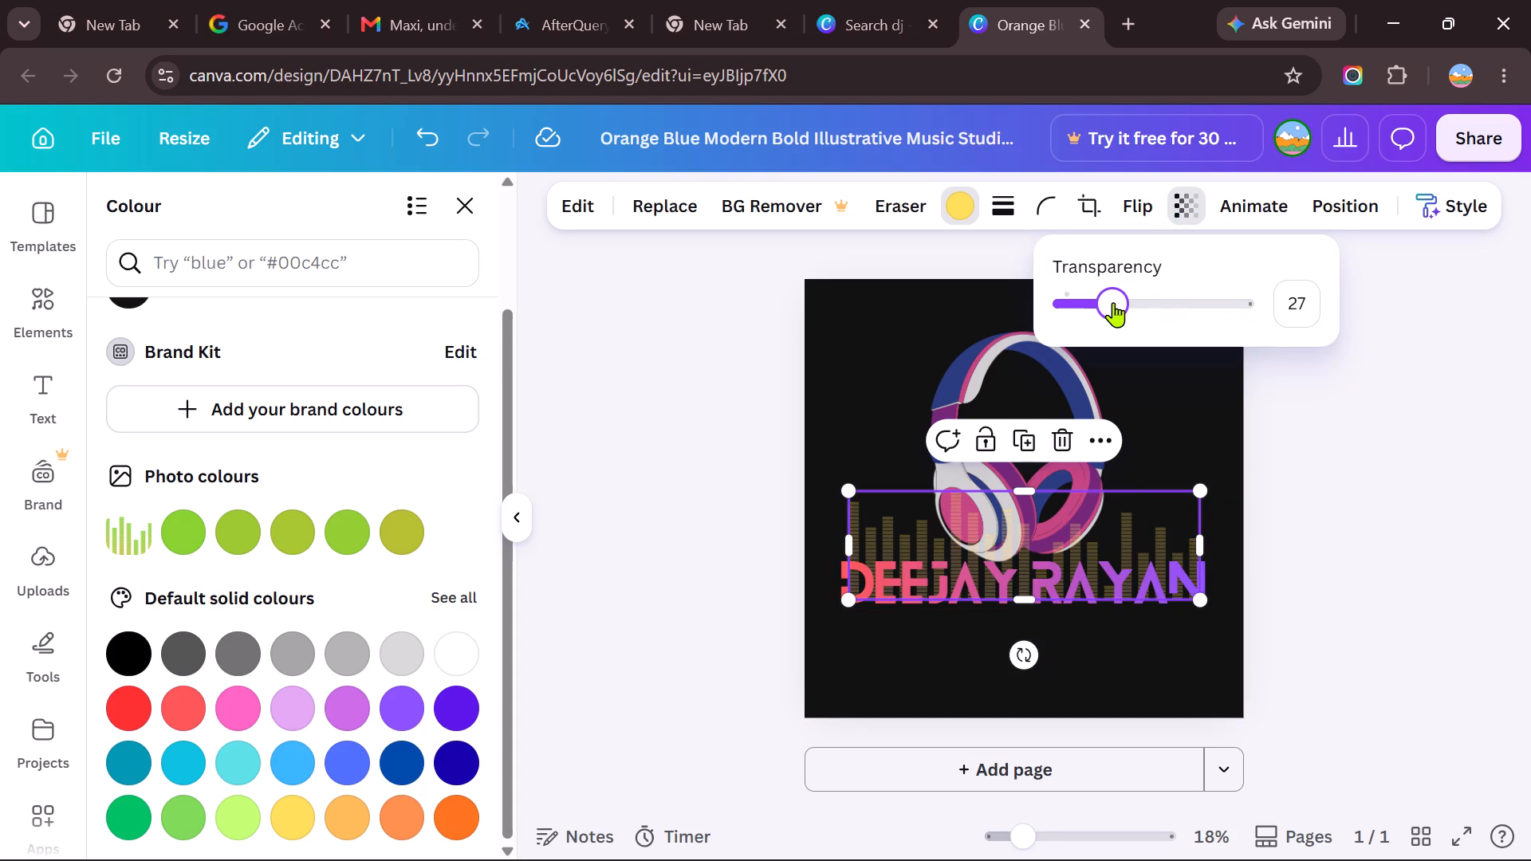
left_click(1143, 305)
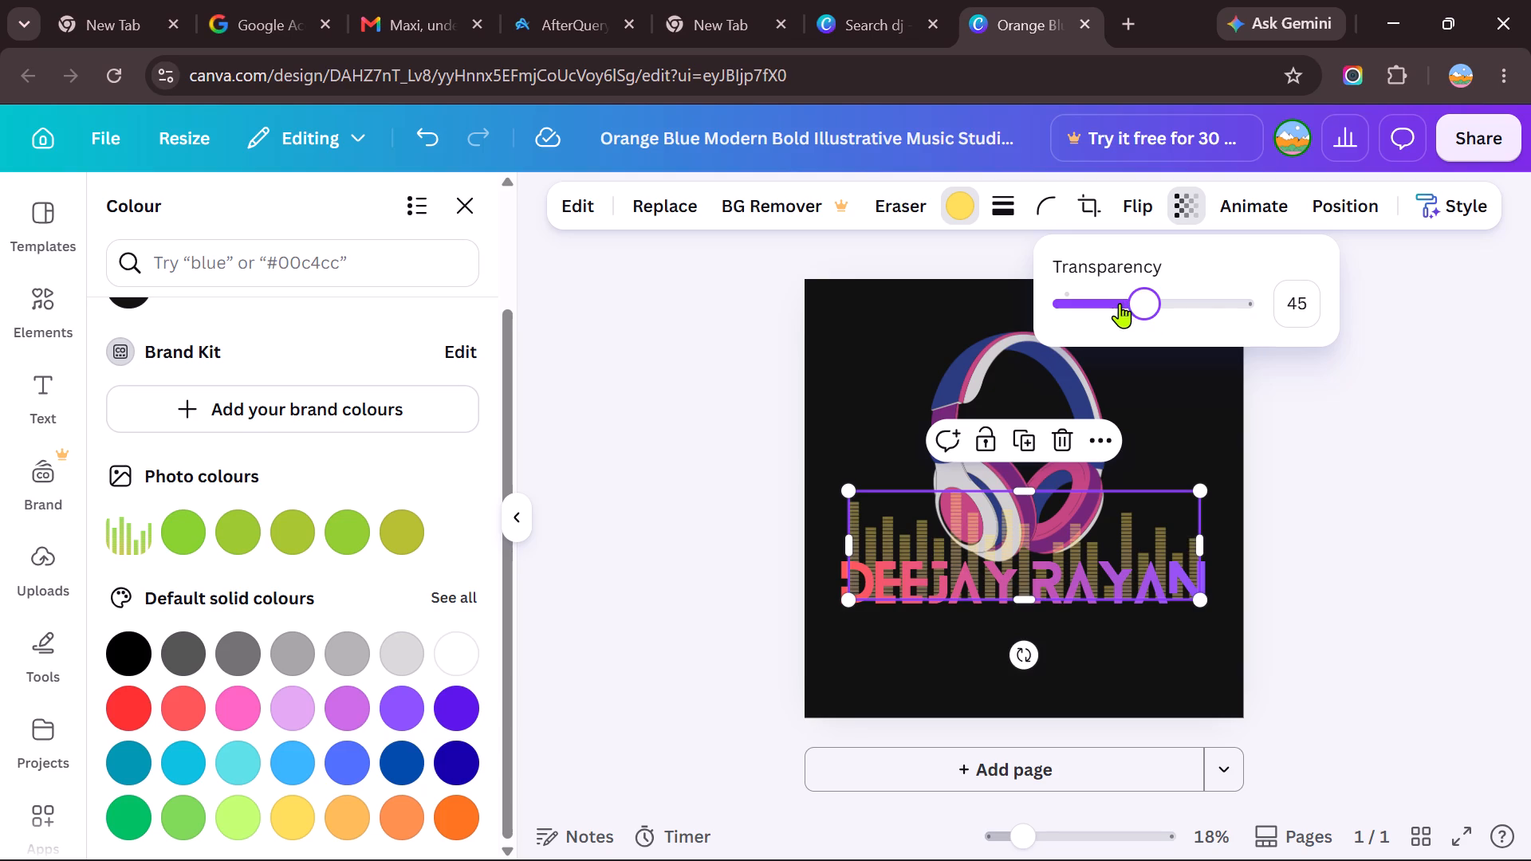
left_click(1120, 303)
left_click(1156, 394)
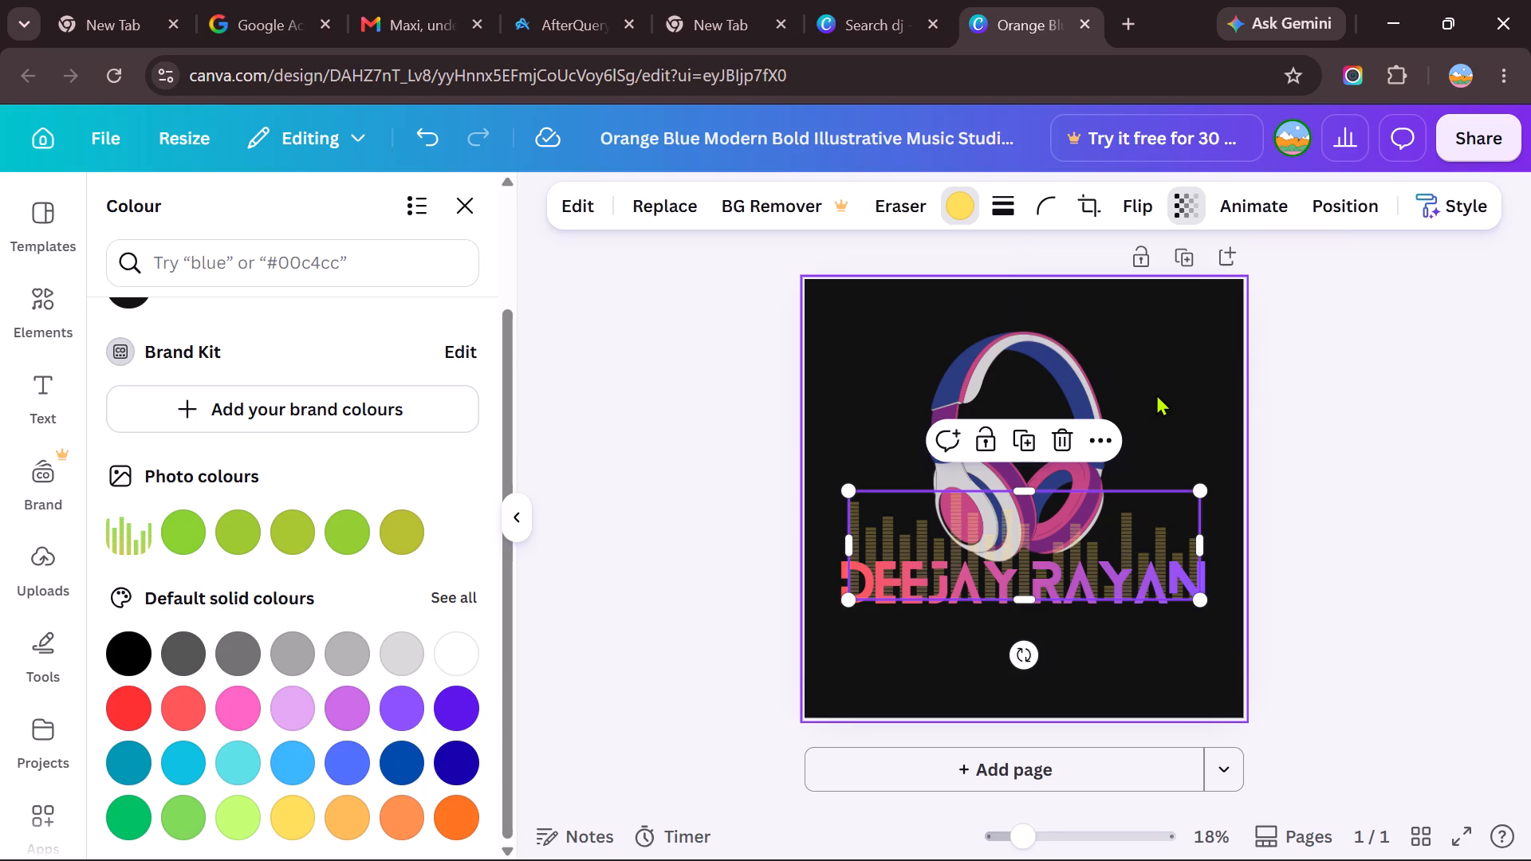
left_click(1156, 394)
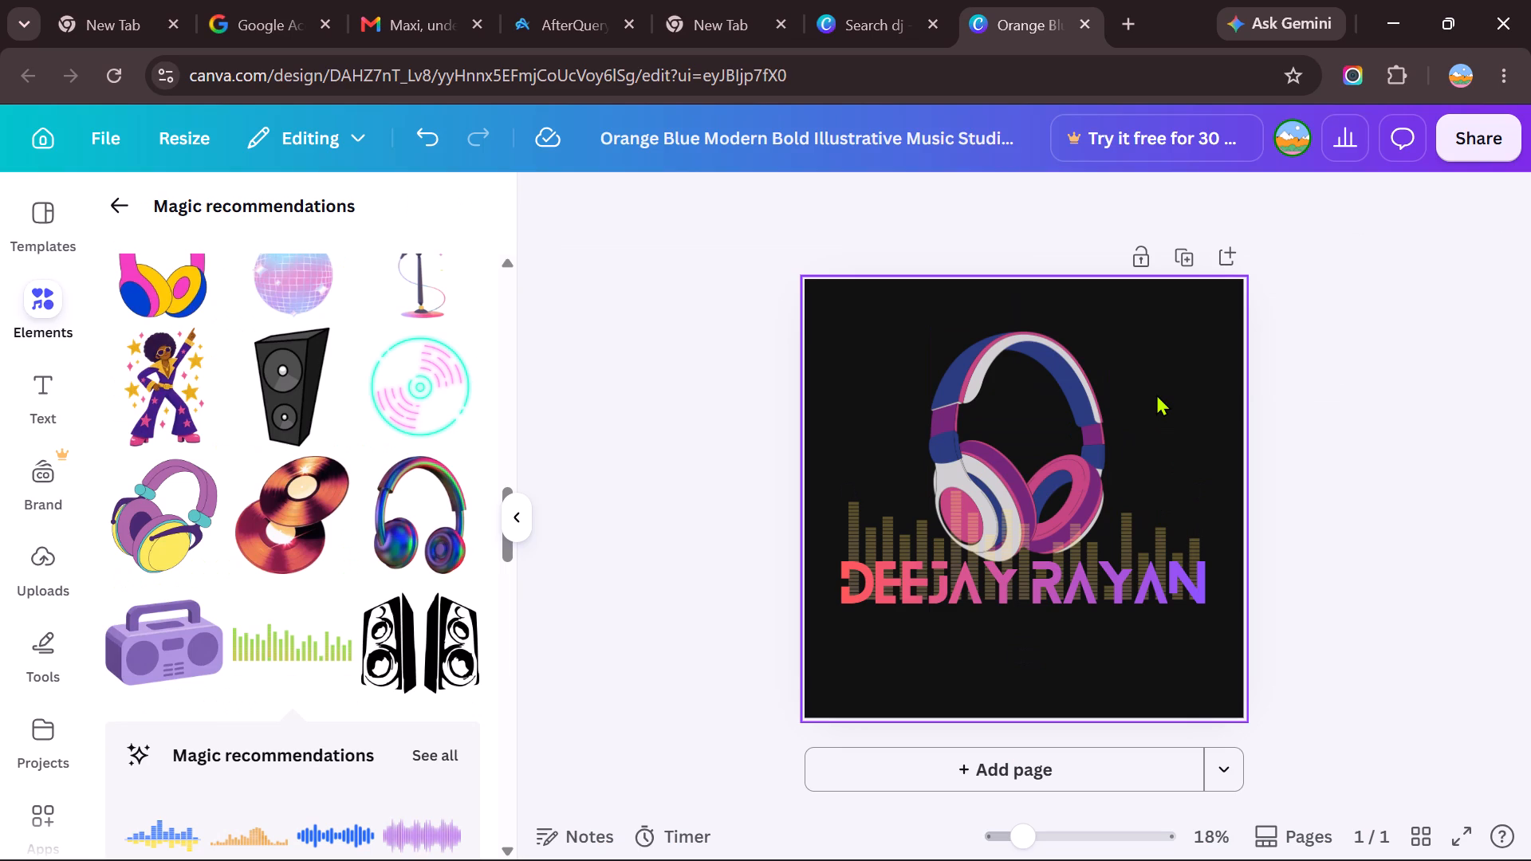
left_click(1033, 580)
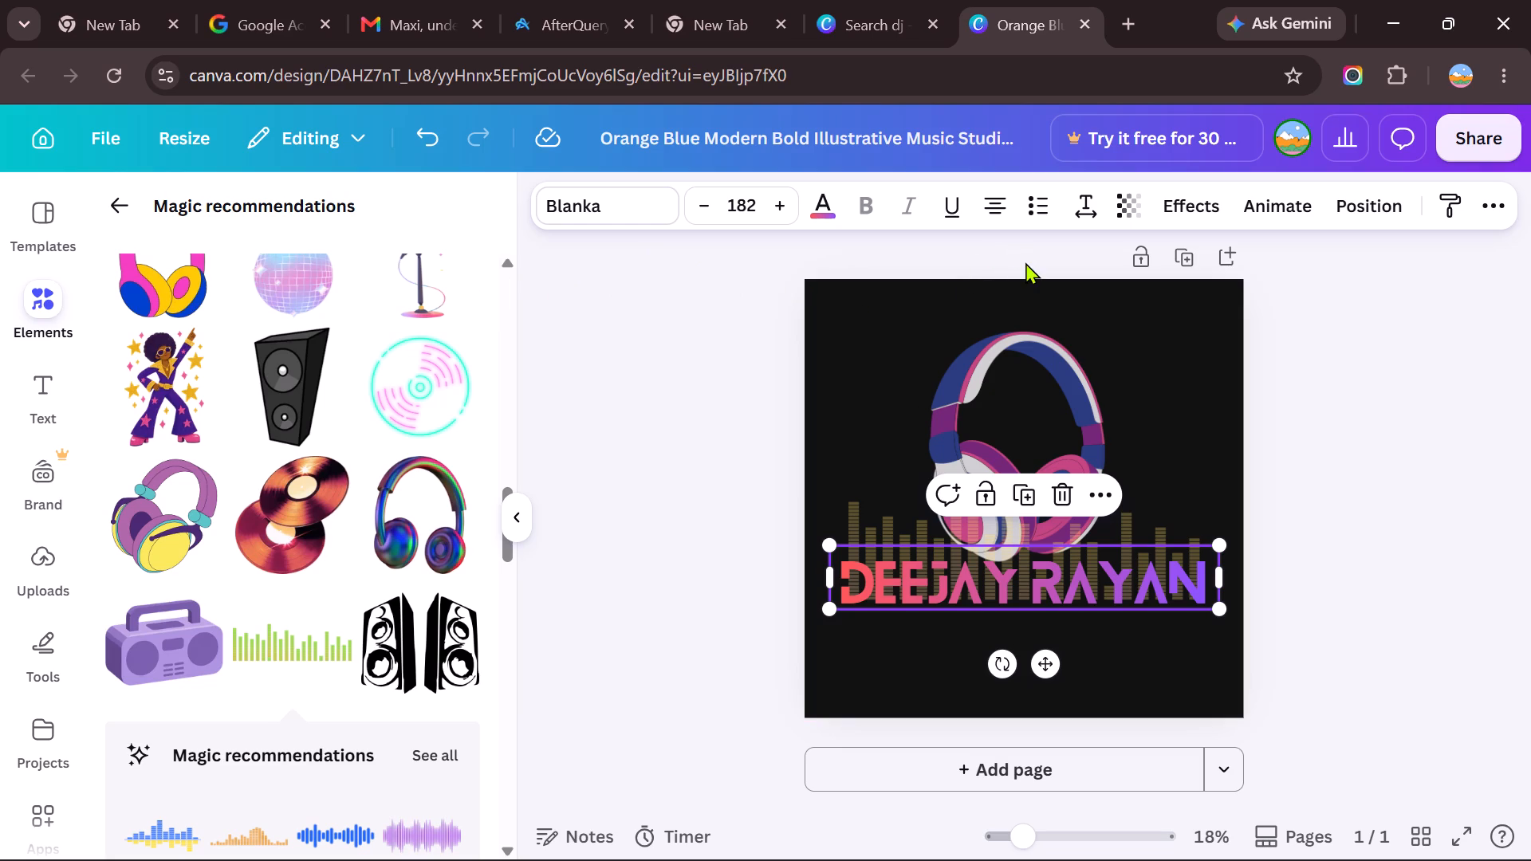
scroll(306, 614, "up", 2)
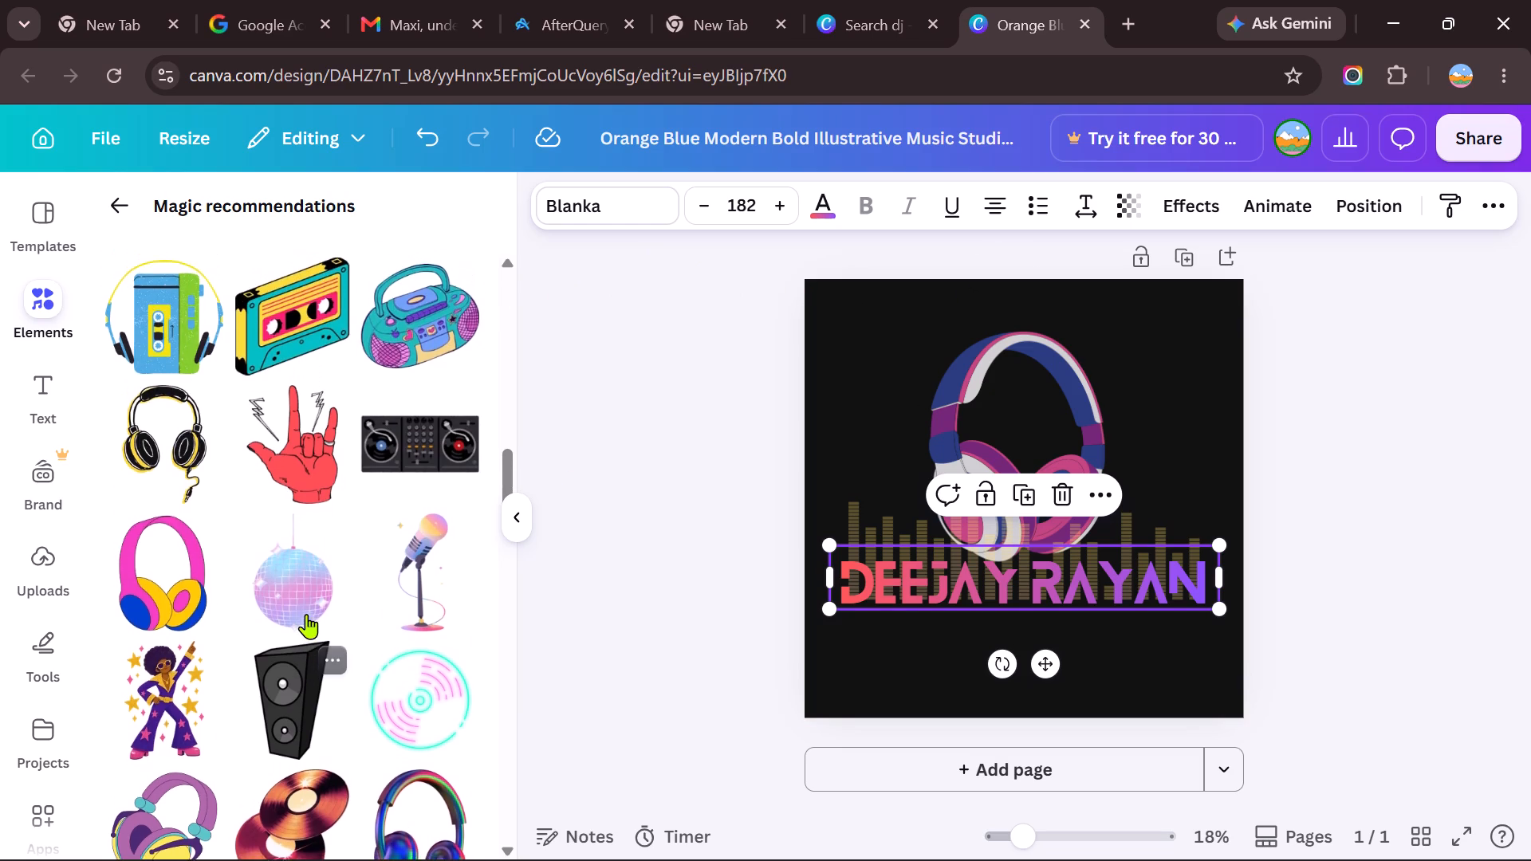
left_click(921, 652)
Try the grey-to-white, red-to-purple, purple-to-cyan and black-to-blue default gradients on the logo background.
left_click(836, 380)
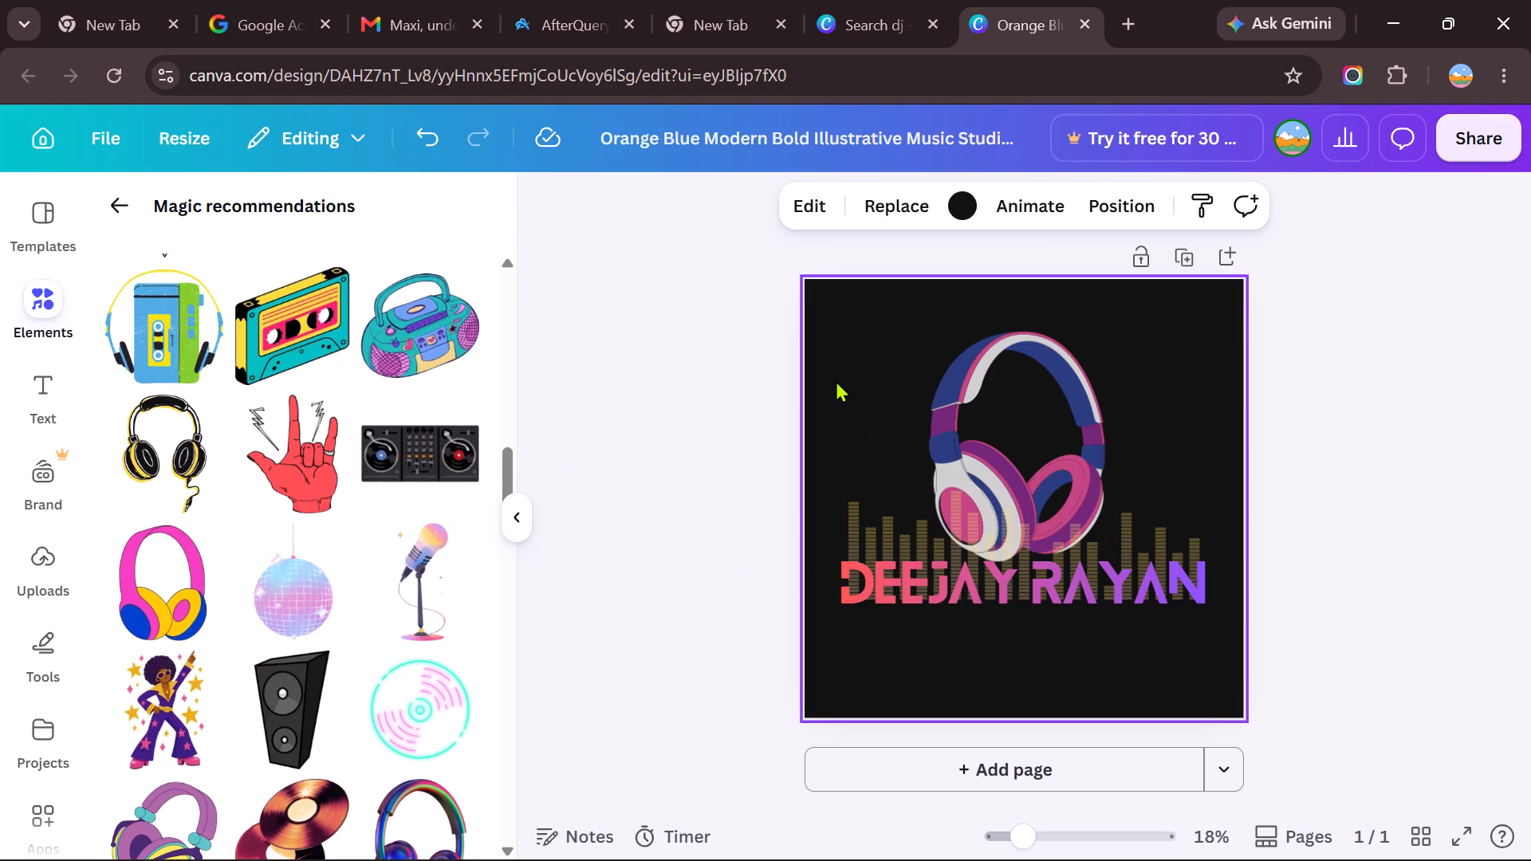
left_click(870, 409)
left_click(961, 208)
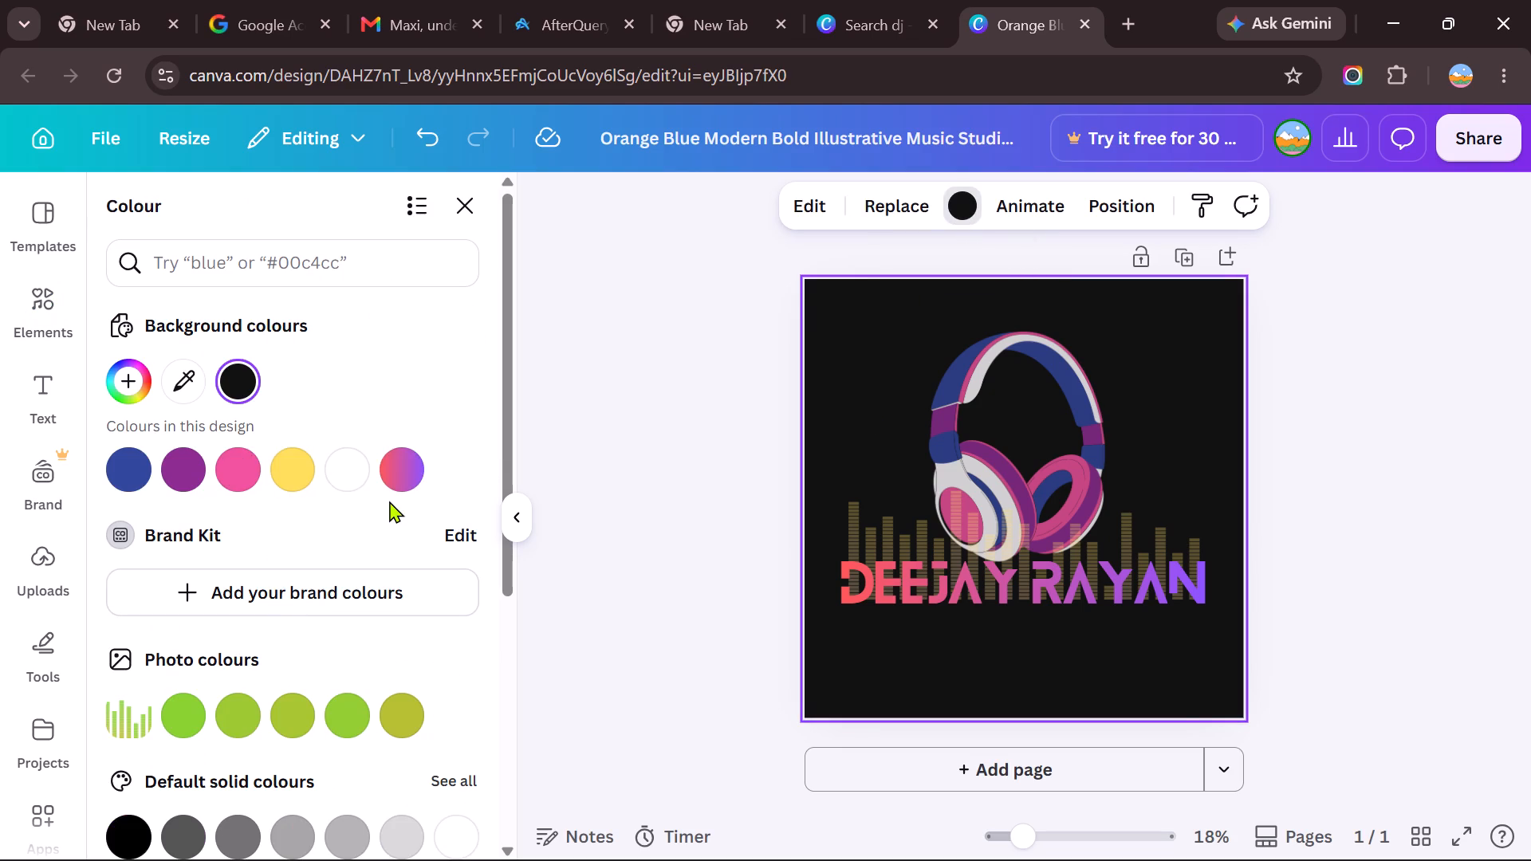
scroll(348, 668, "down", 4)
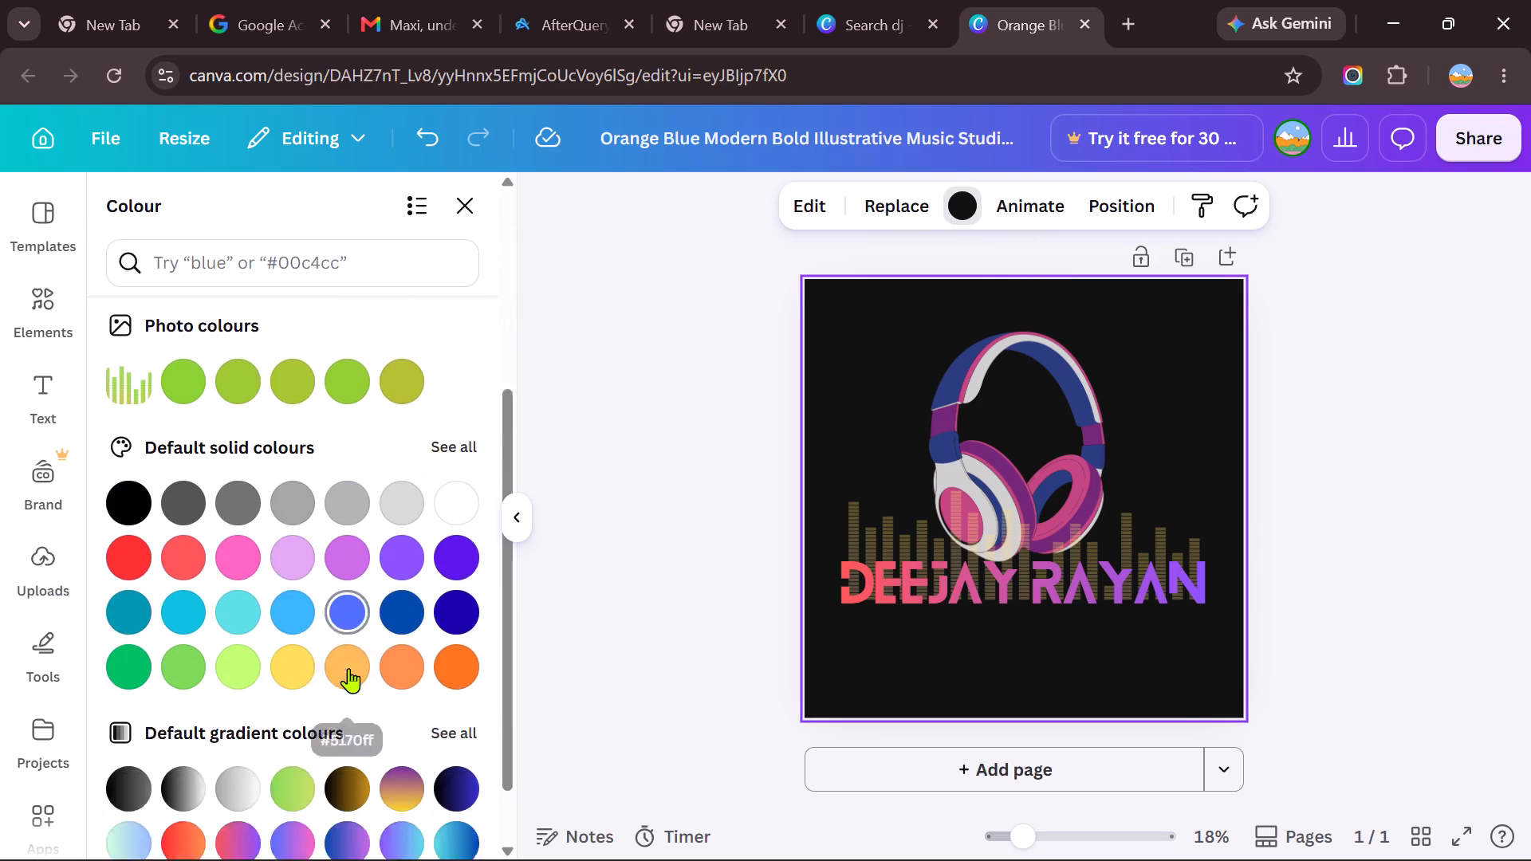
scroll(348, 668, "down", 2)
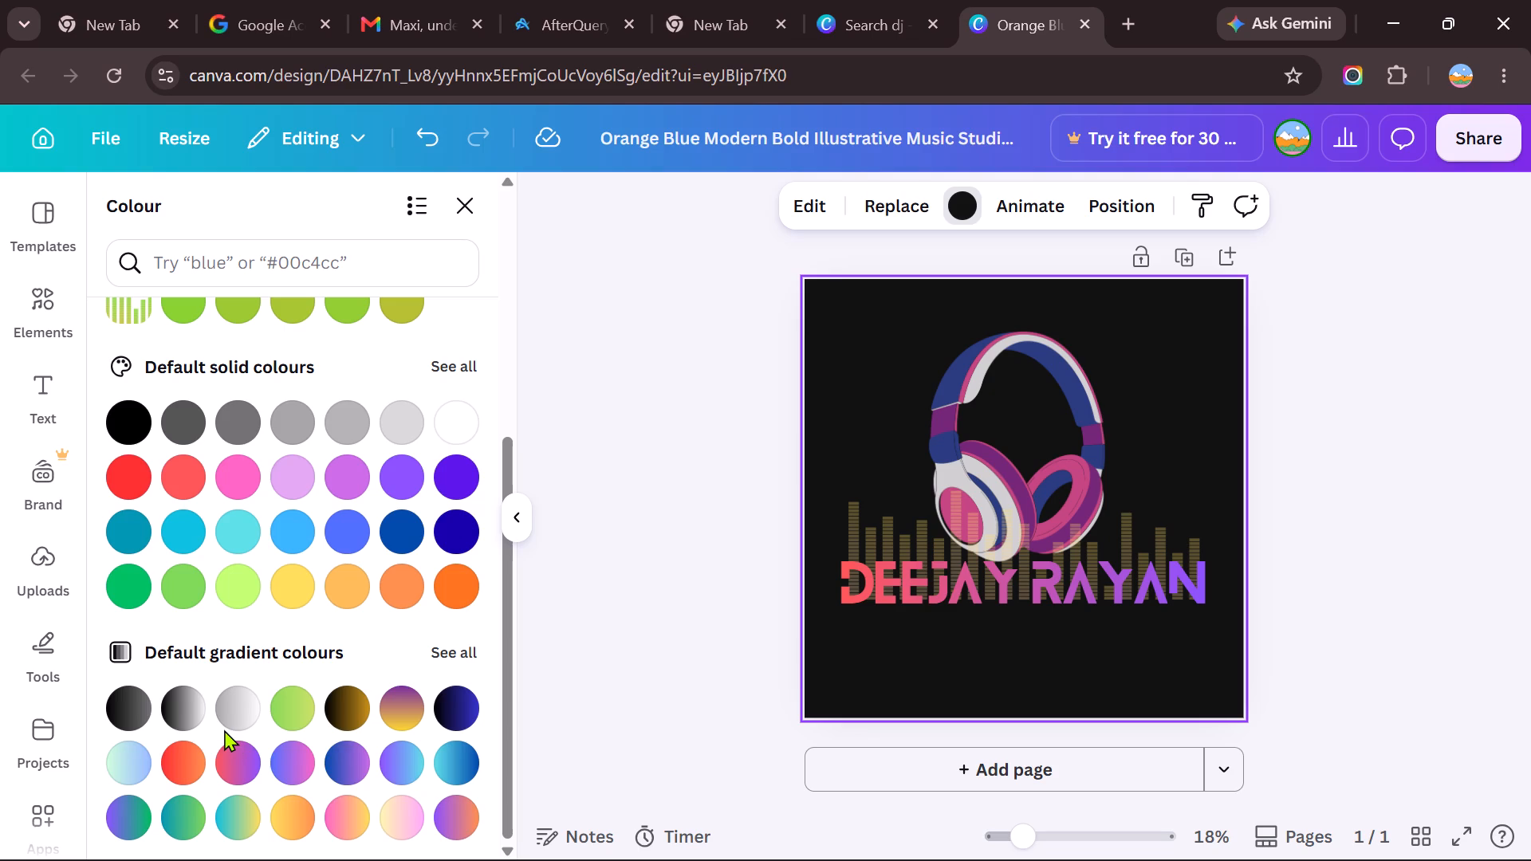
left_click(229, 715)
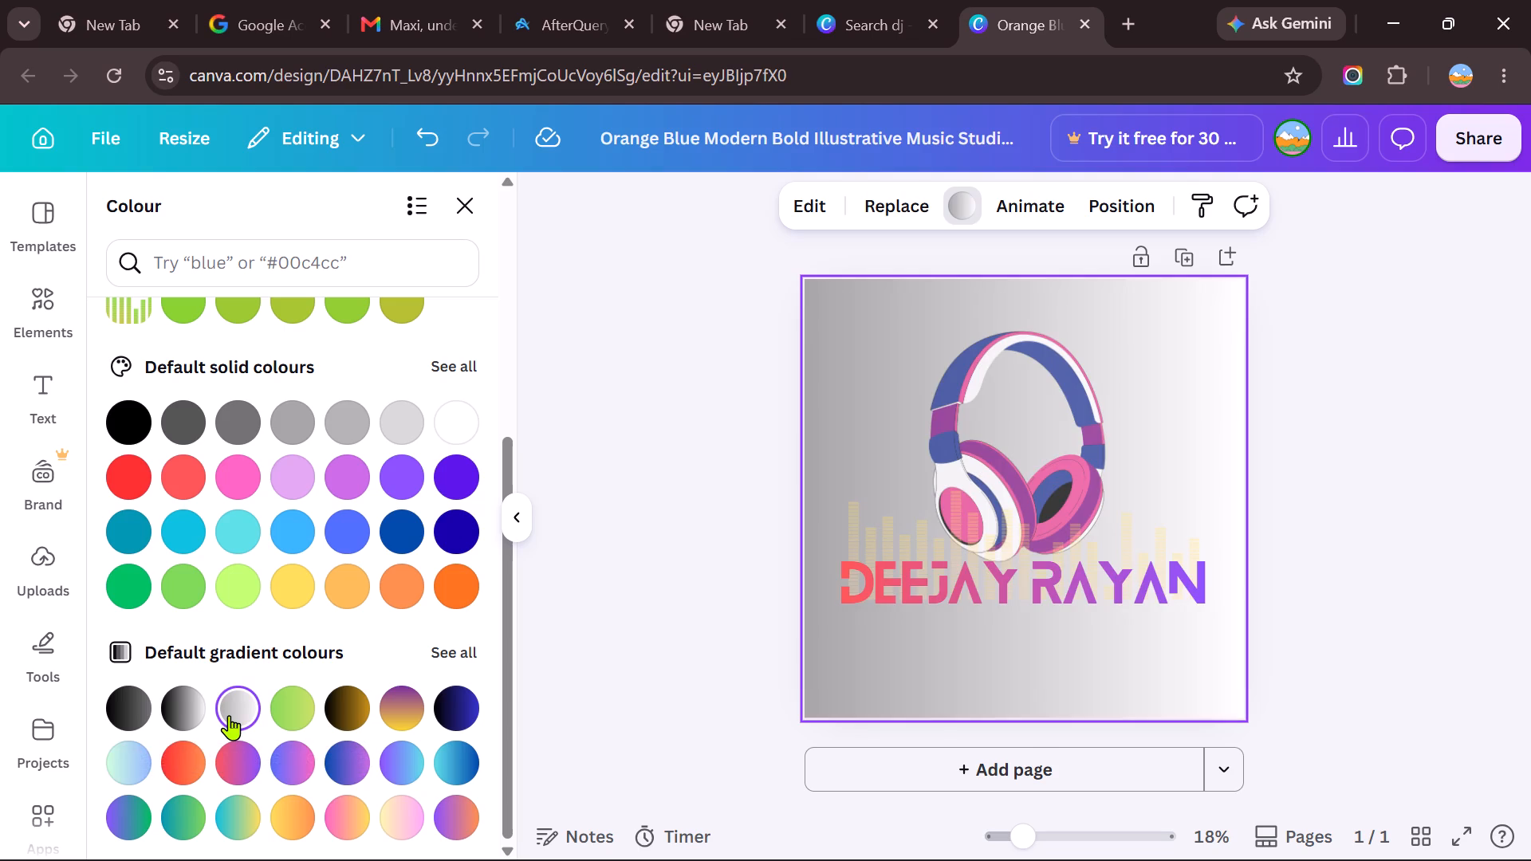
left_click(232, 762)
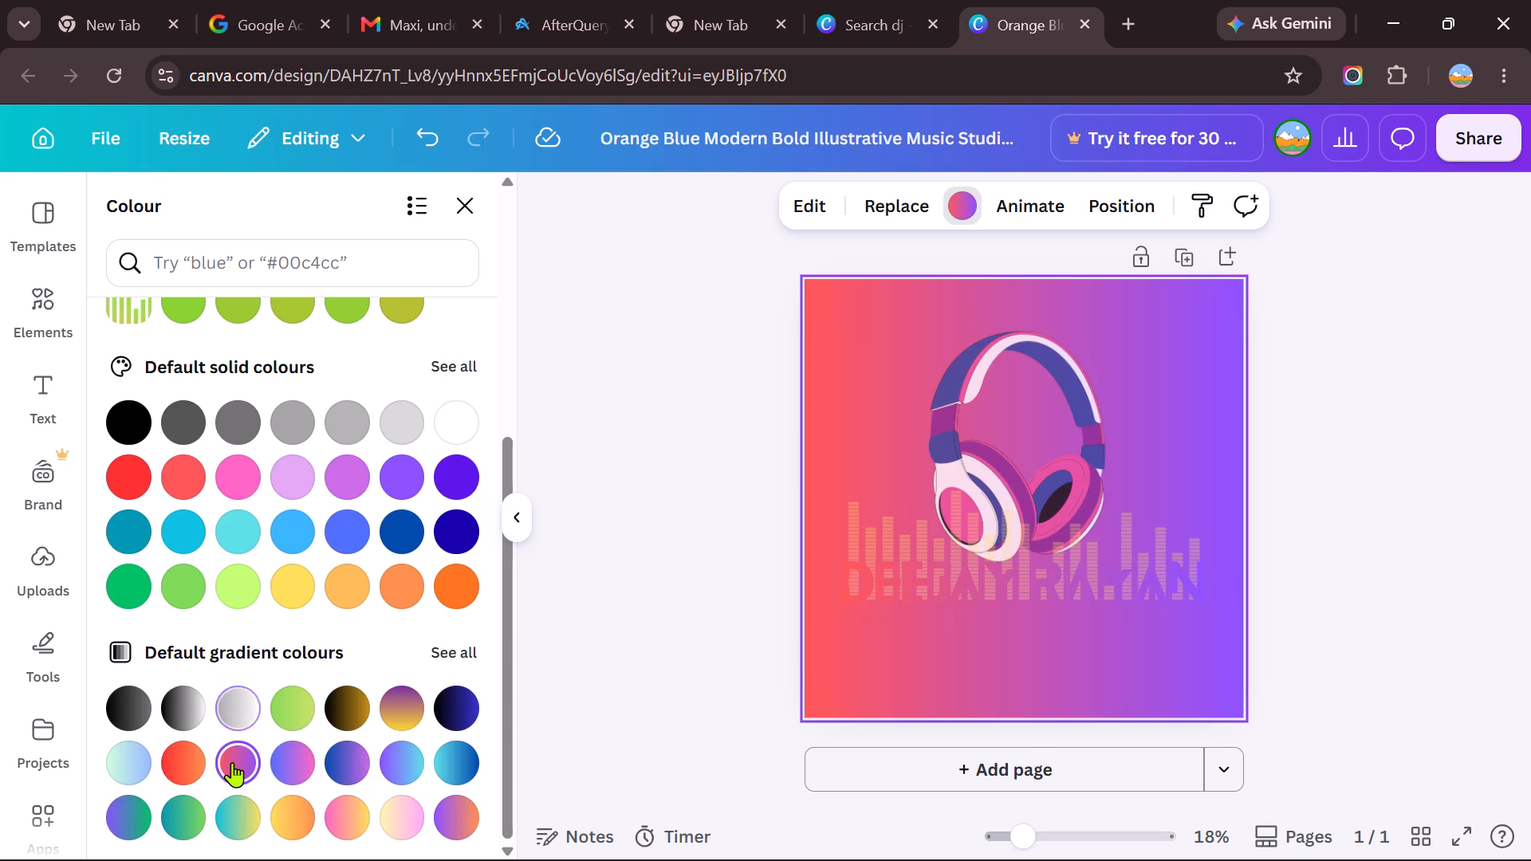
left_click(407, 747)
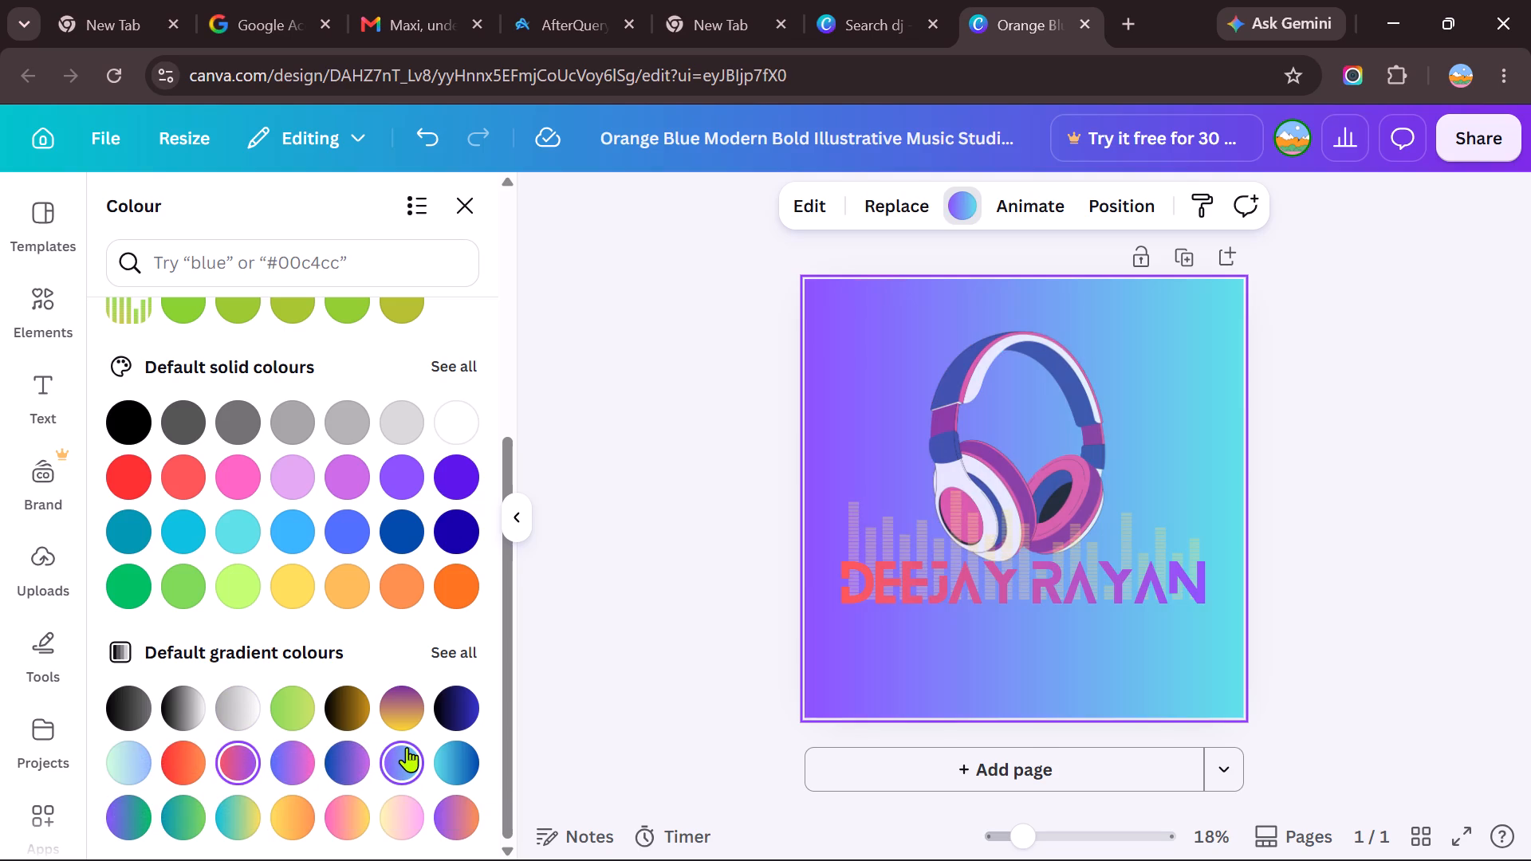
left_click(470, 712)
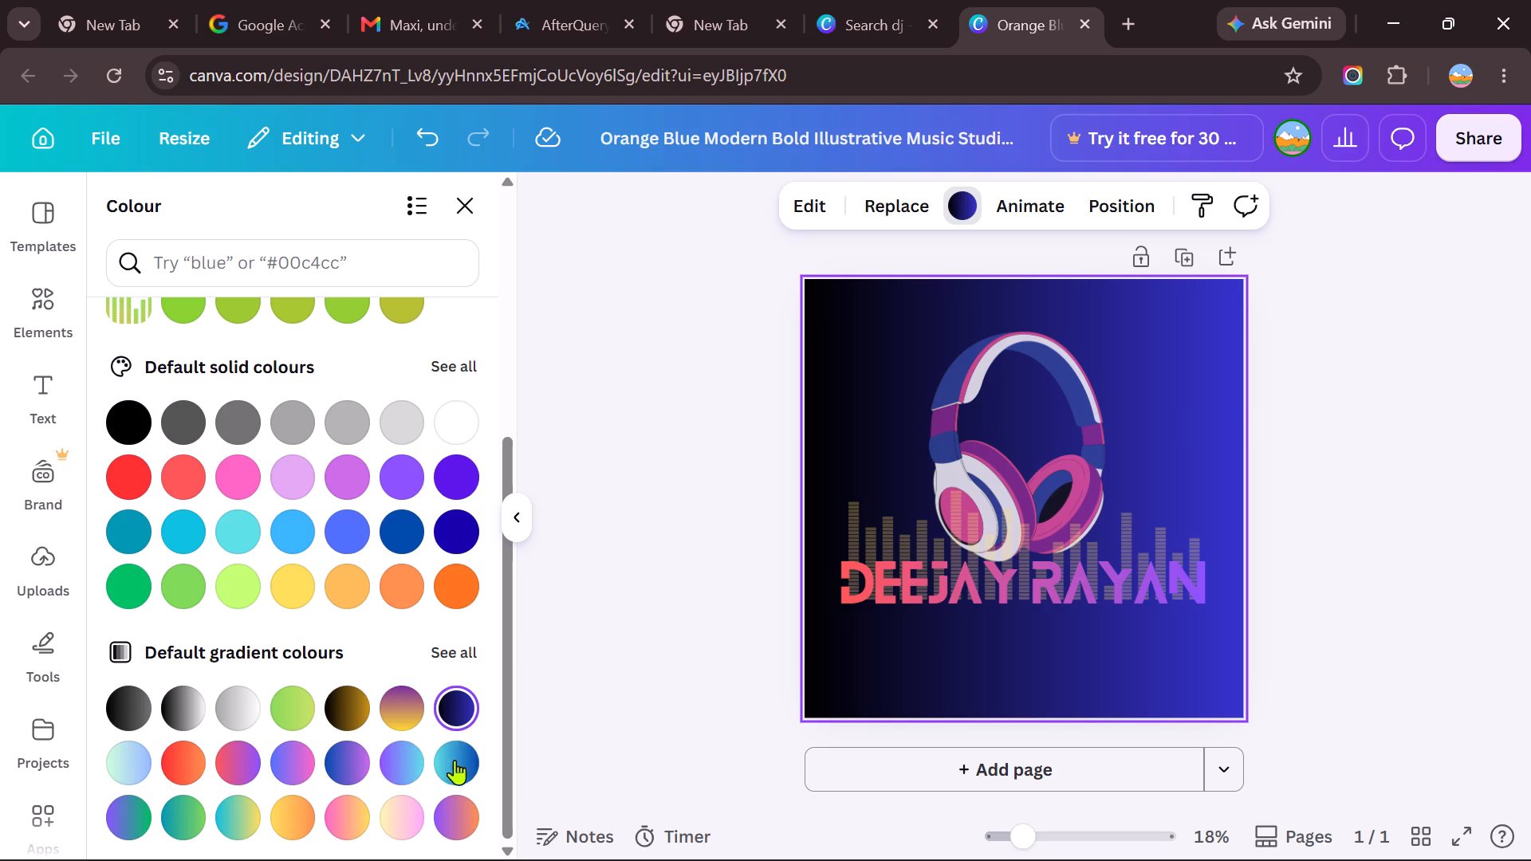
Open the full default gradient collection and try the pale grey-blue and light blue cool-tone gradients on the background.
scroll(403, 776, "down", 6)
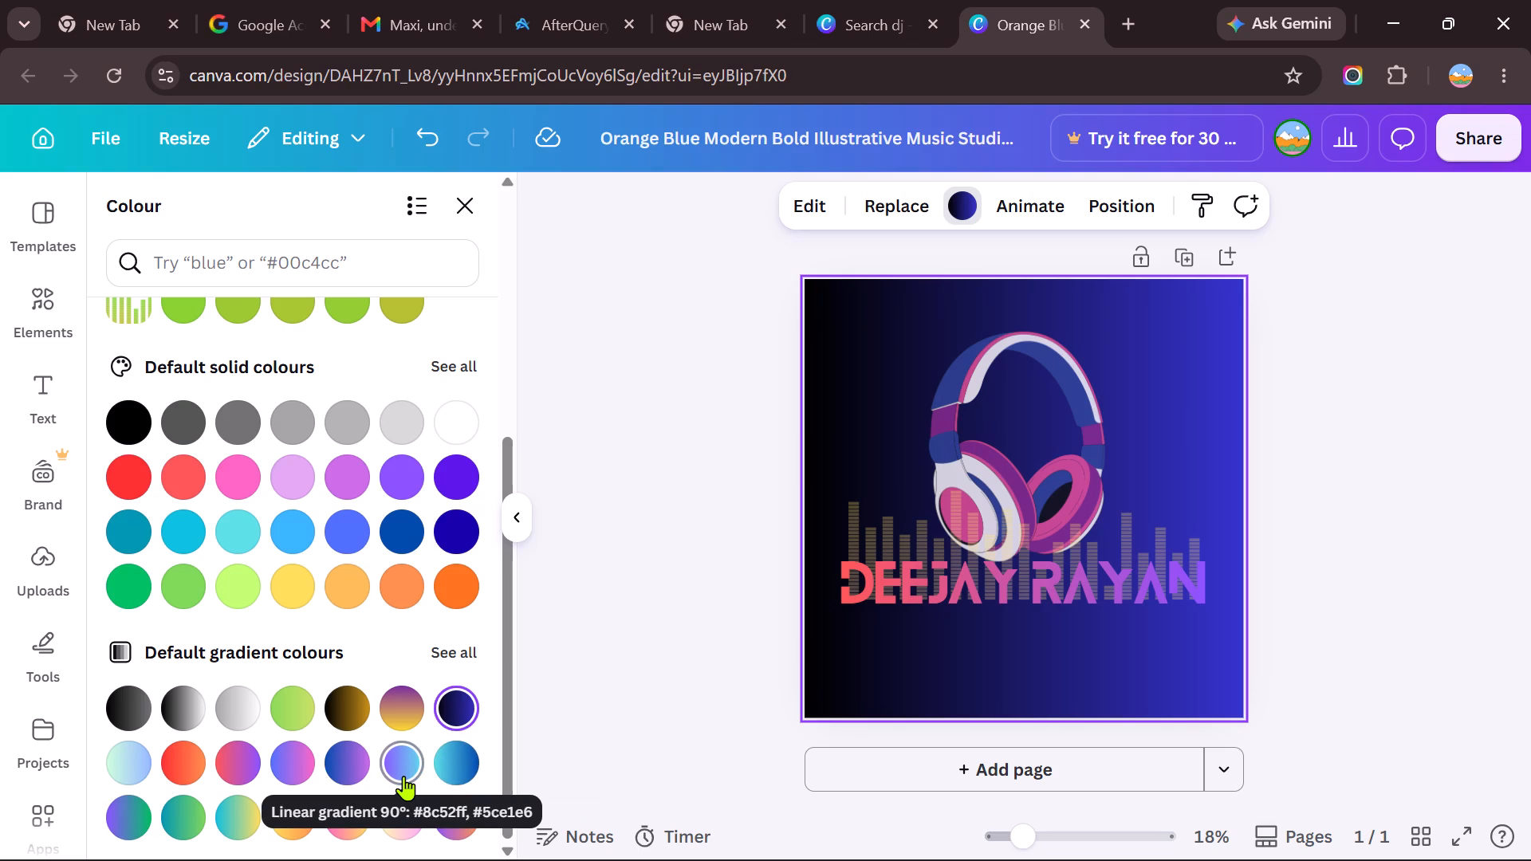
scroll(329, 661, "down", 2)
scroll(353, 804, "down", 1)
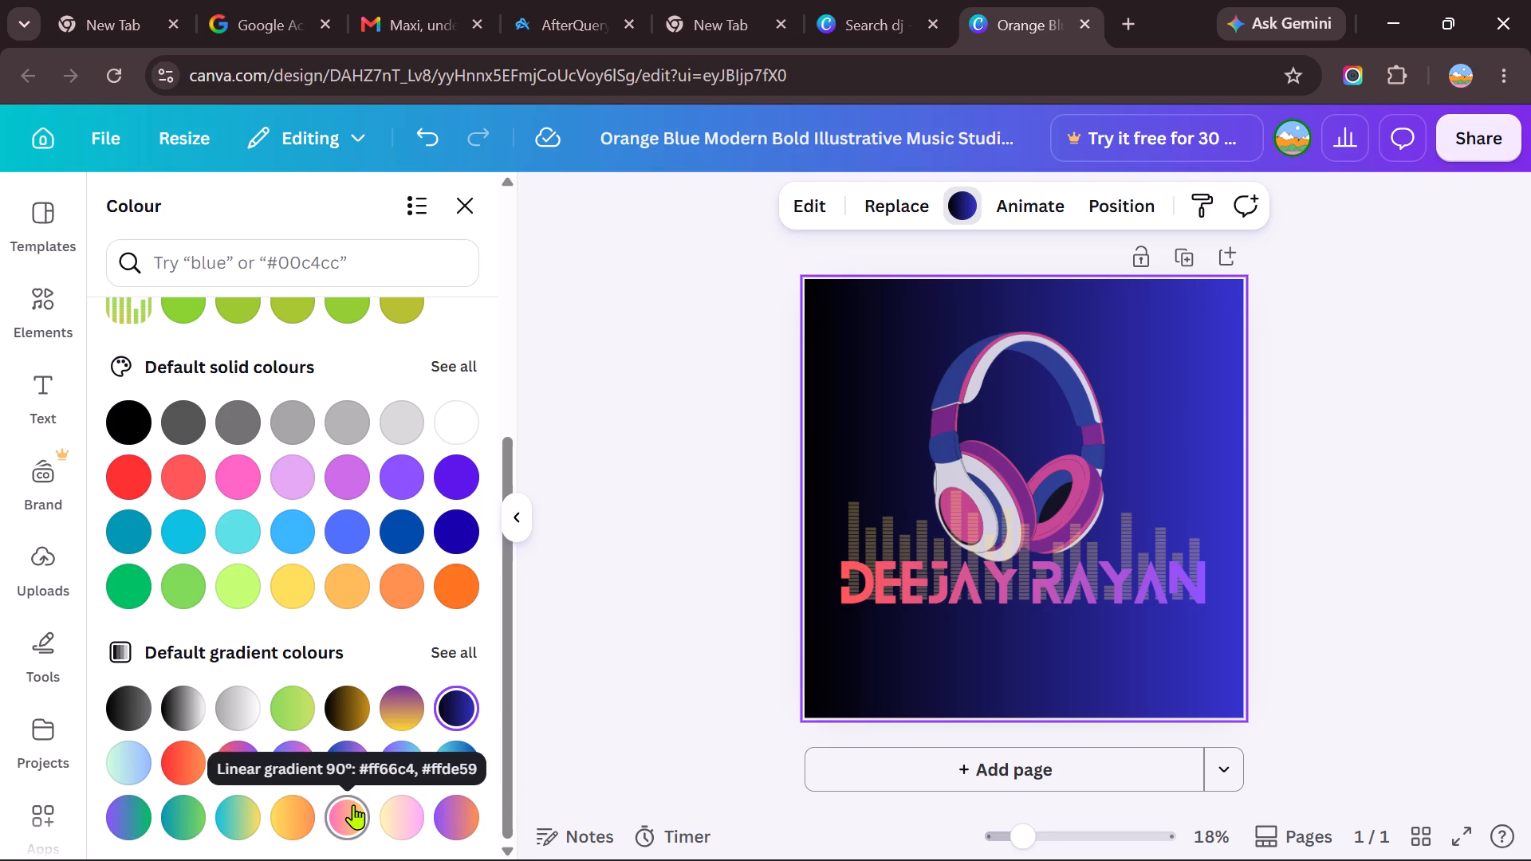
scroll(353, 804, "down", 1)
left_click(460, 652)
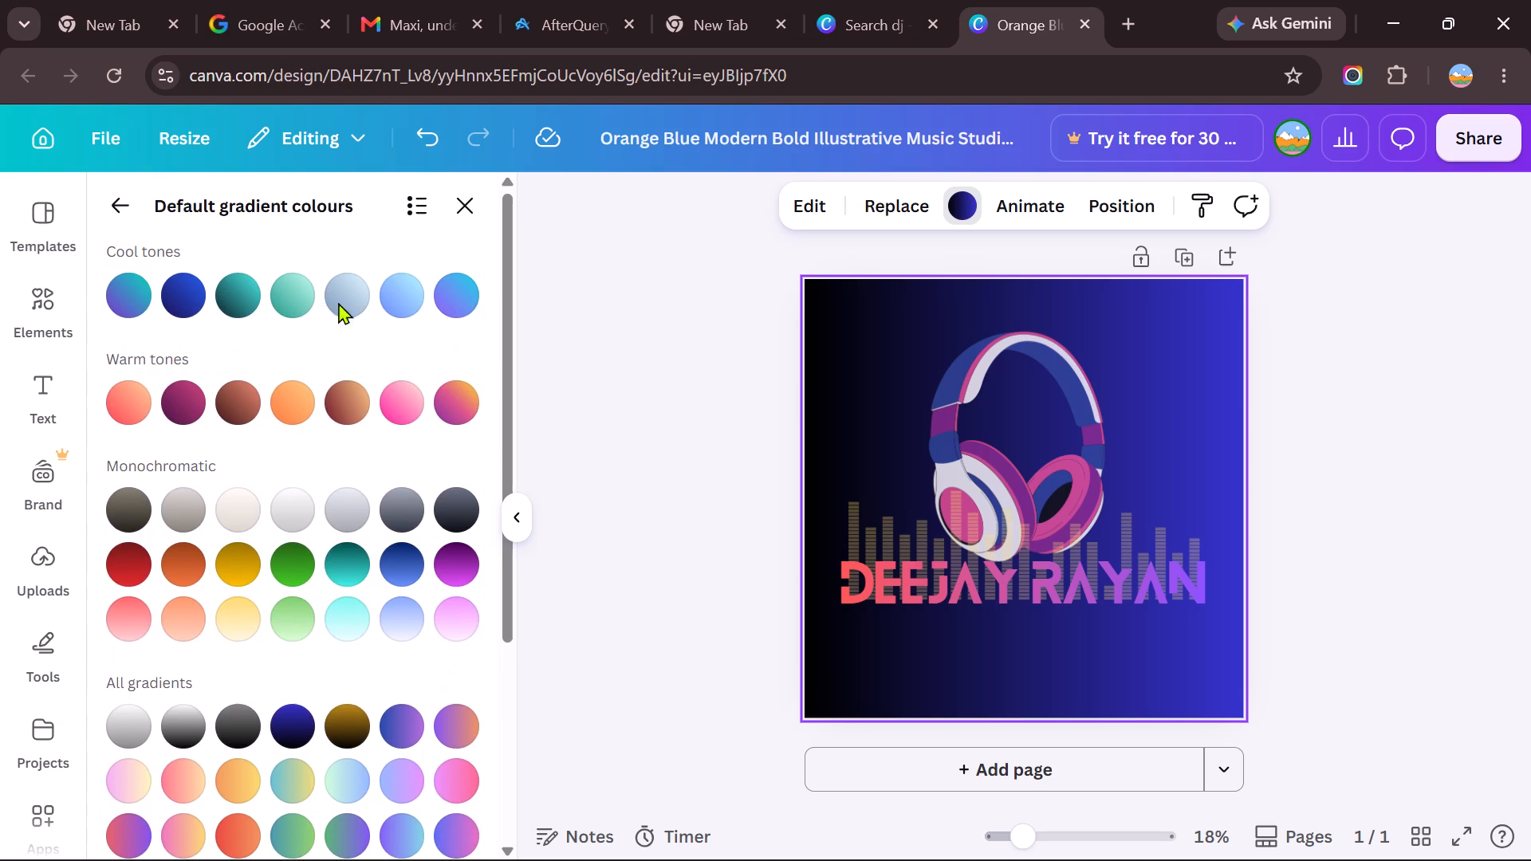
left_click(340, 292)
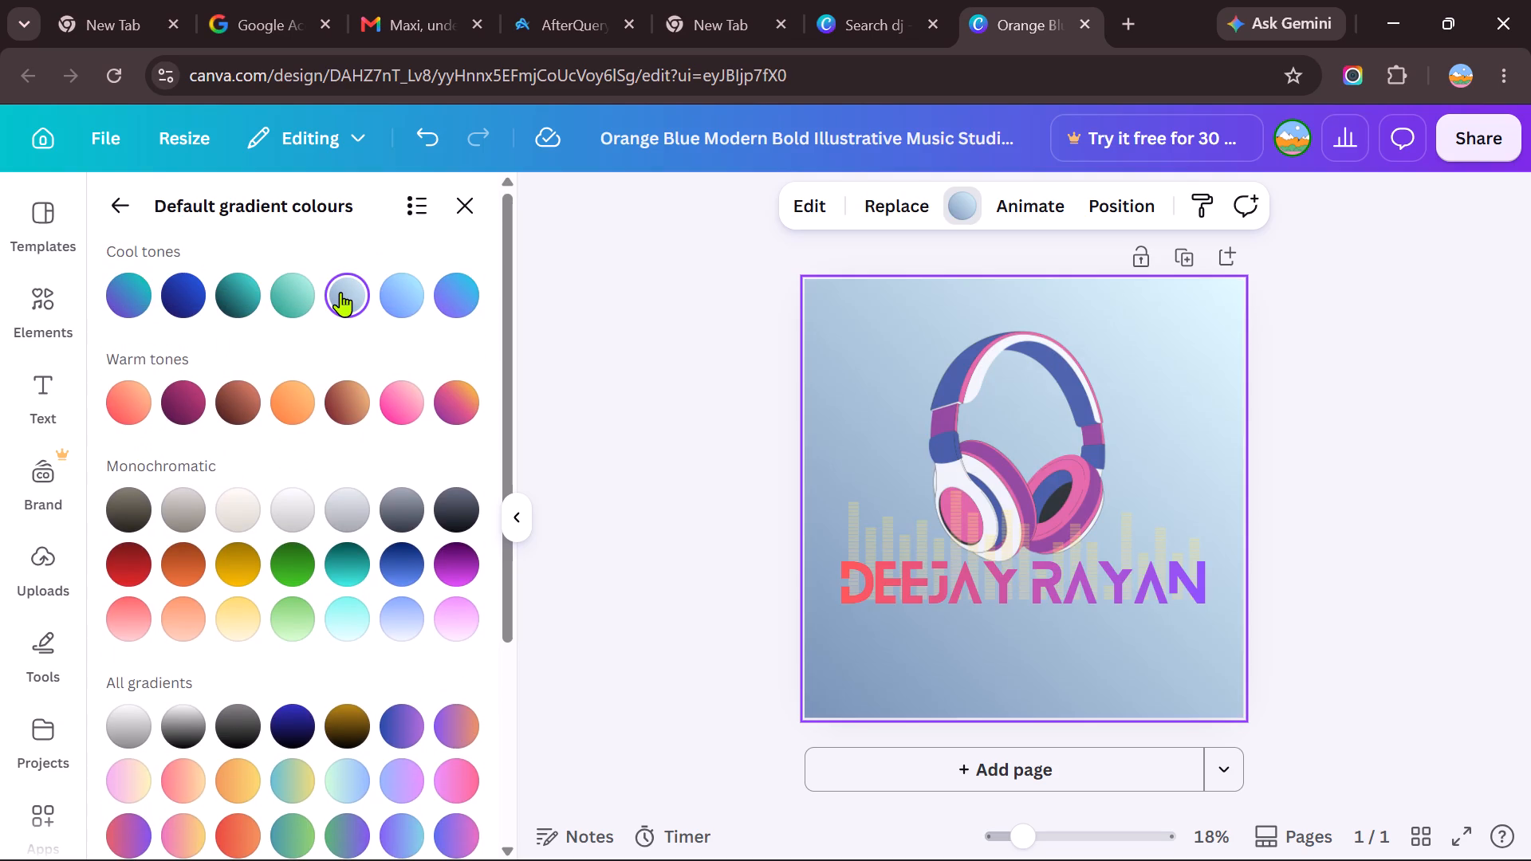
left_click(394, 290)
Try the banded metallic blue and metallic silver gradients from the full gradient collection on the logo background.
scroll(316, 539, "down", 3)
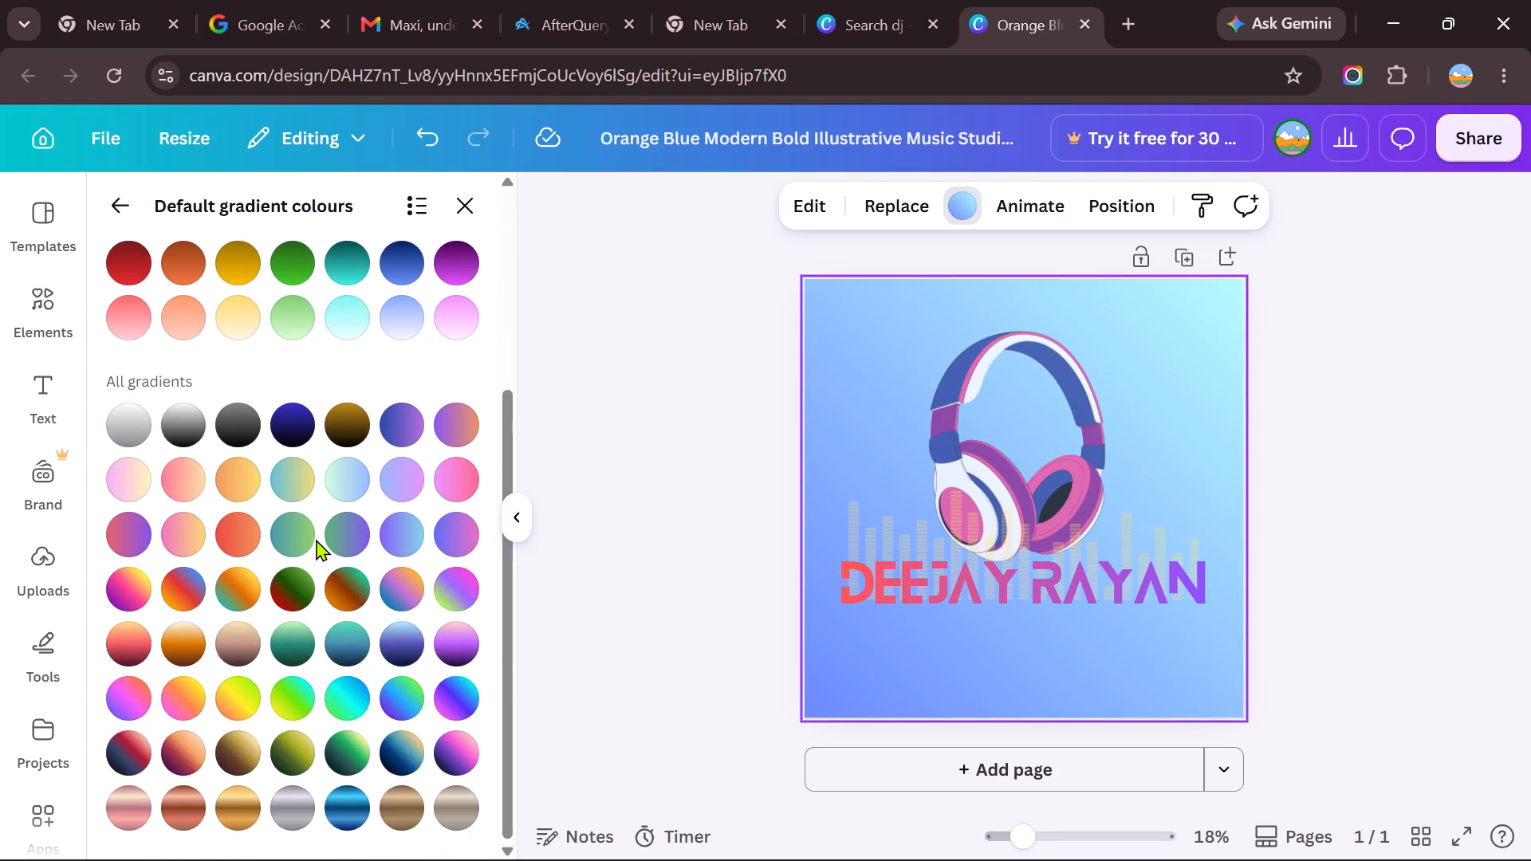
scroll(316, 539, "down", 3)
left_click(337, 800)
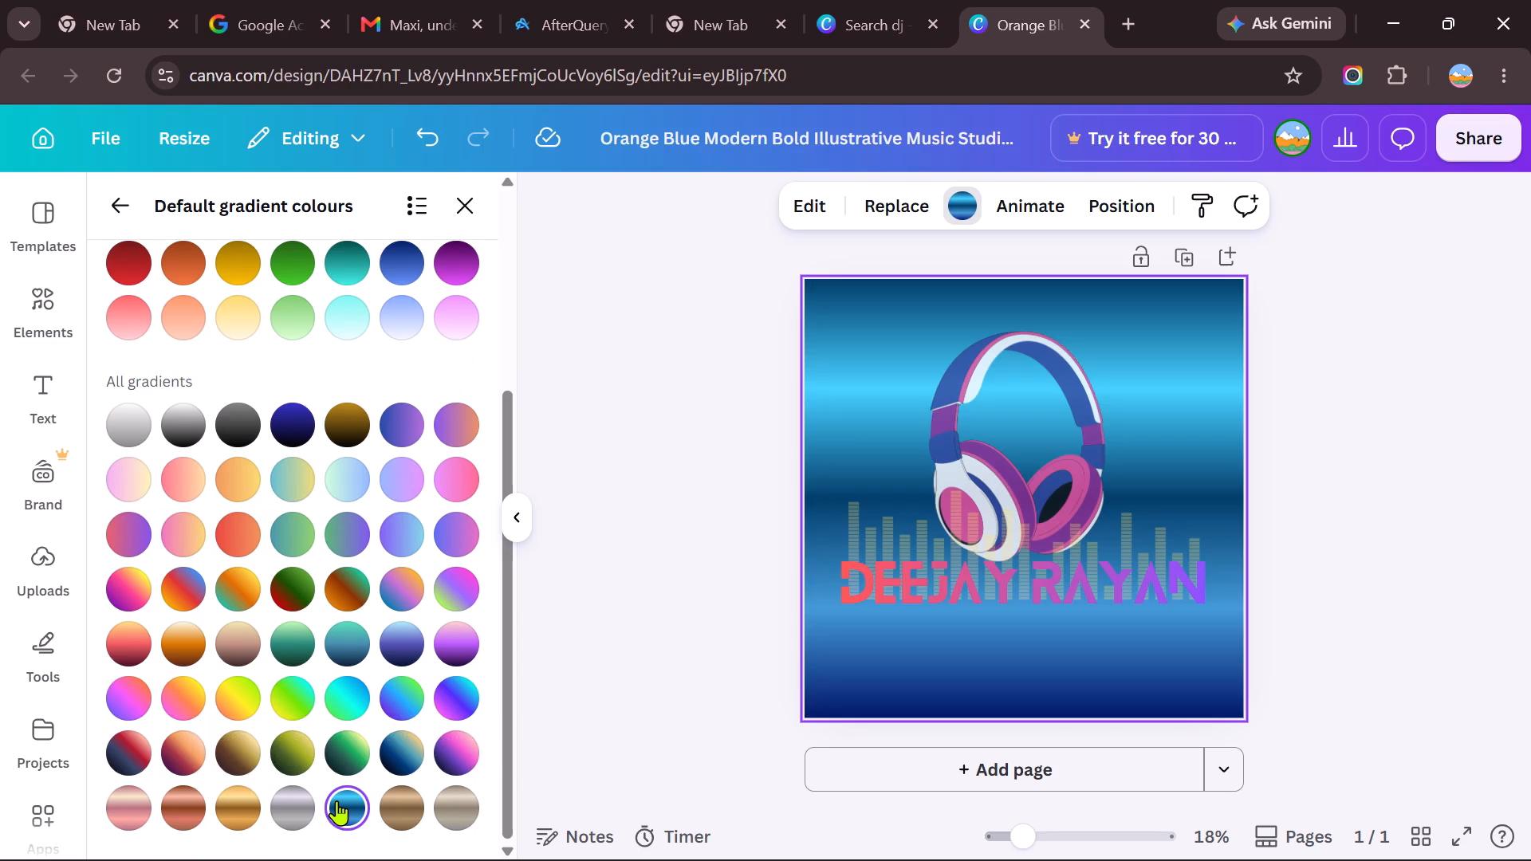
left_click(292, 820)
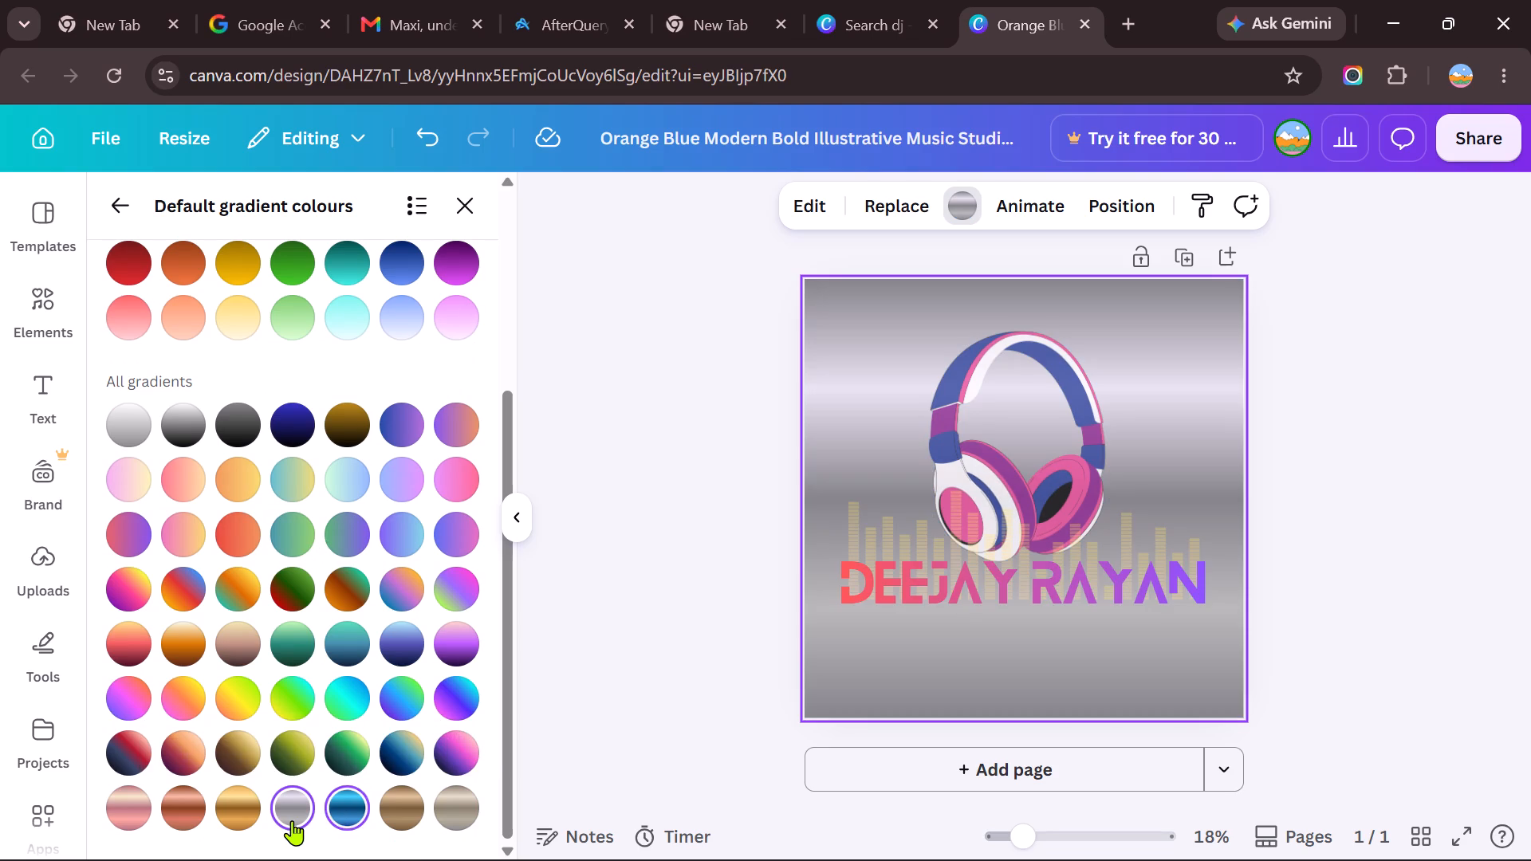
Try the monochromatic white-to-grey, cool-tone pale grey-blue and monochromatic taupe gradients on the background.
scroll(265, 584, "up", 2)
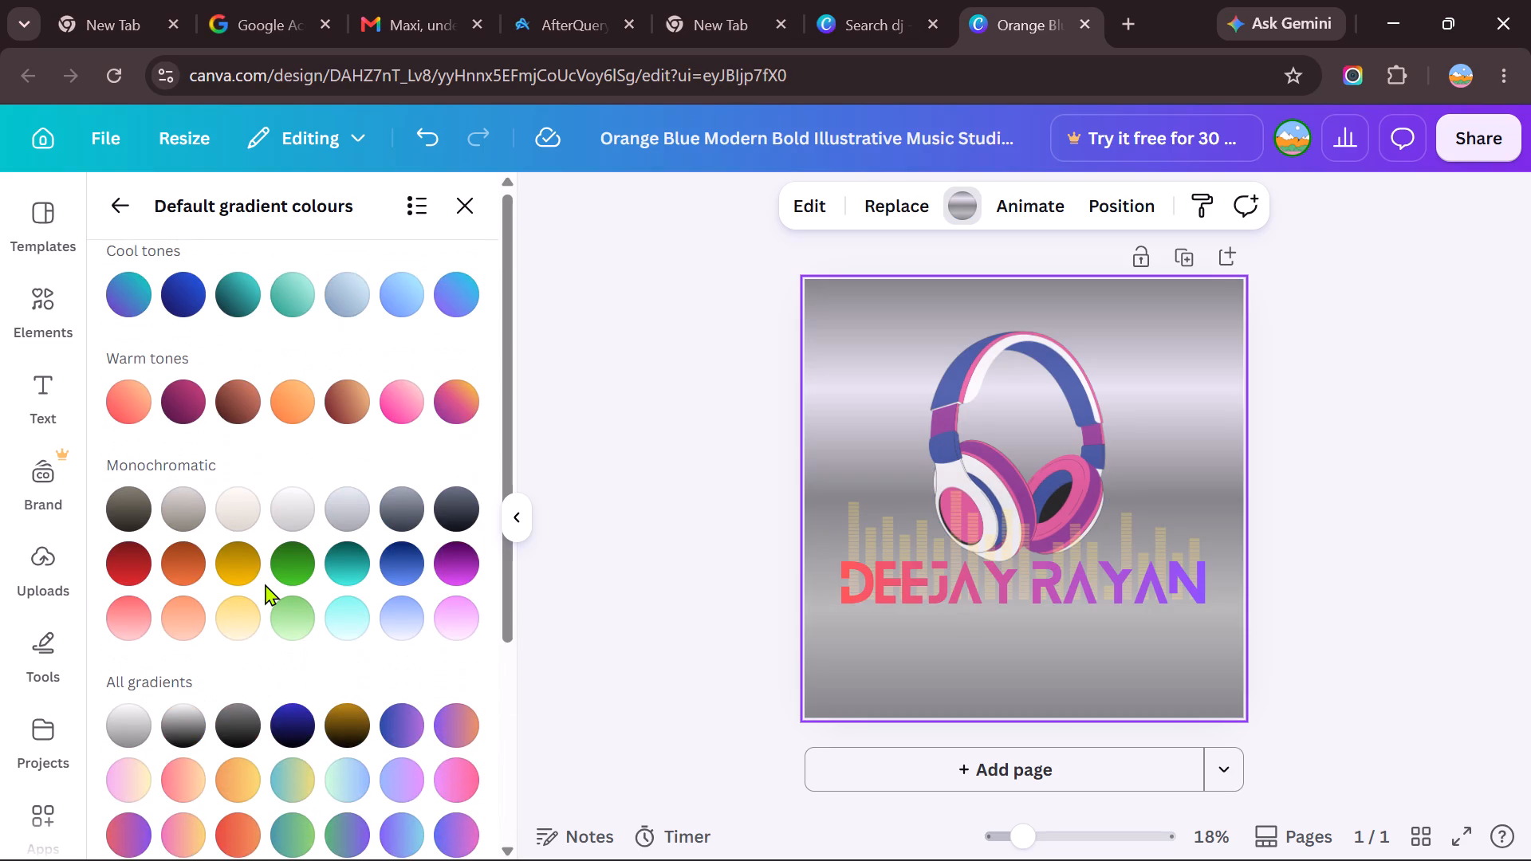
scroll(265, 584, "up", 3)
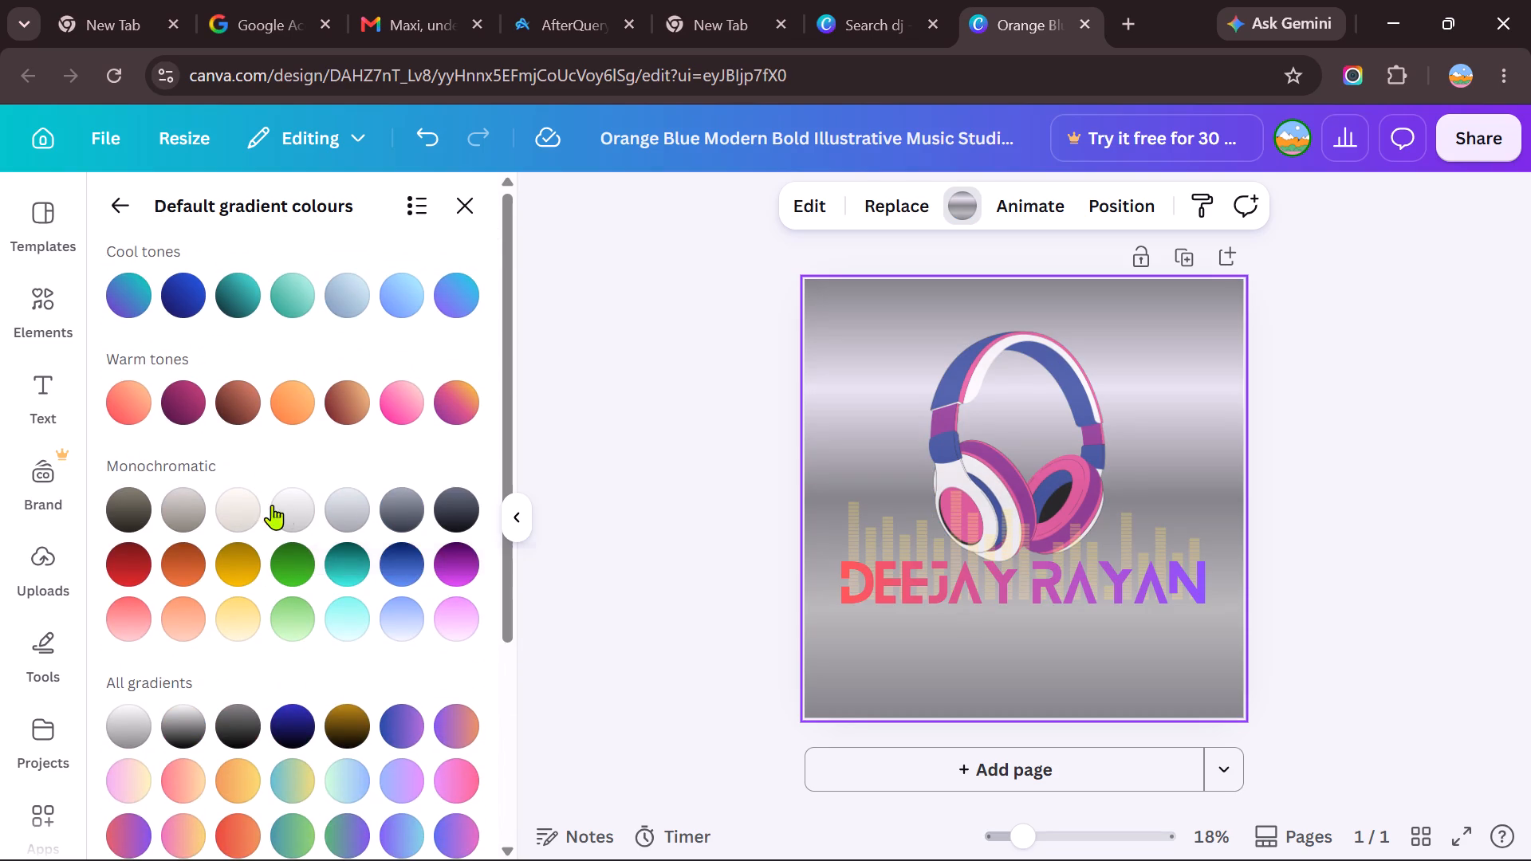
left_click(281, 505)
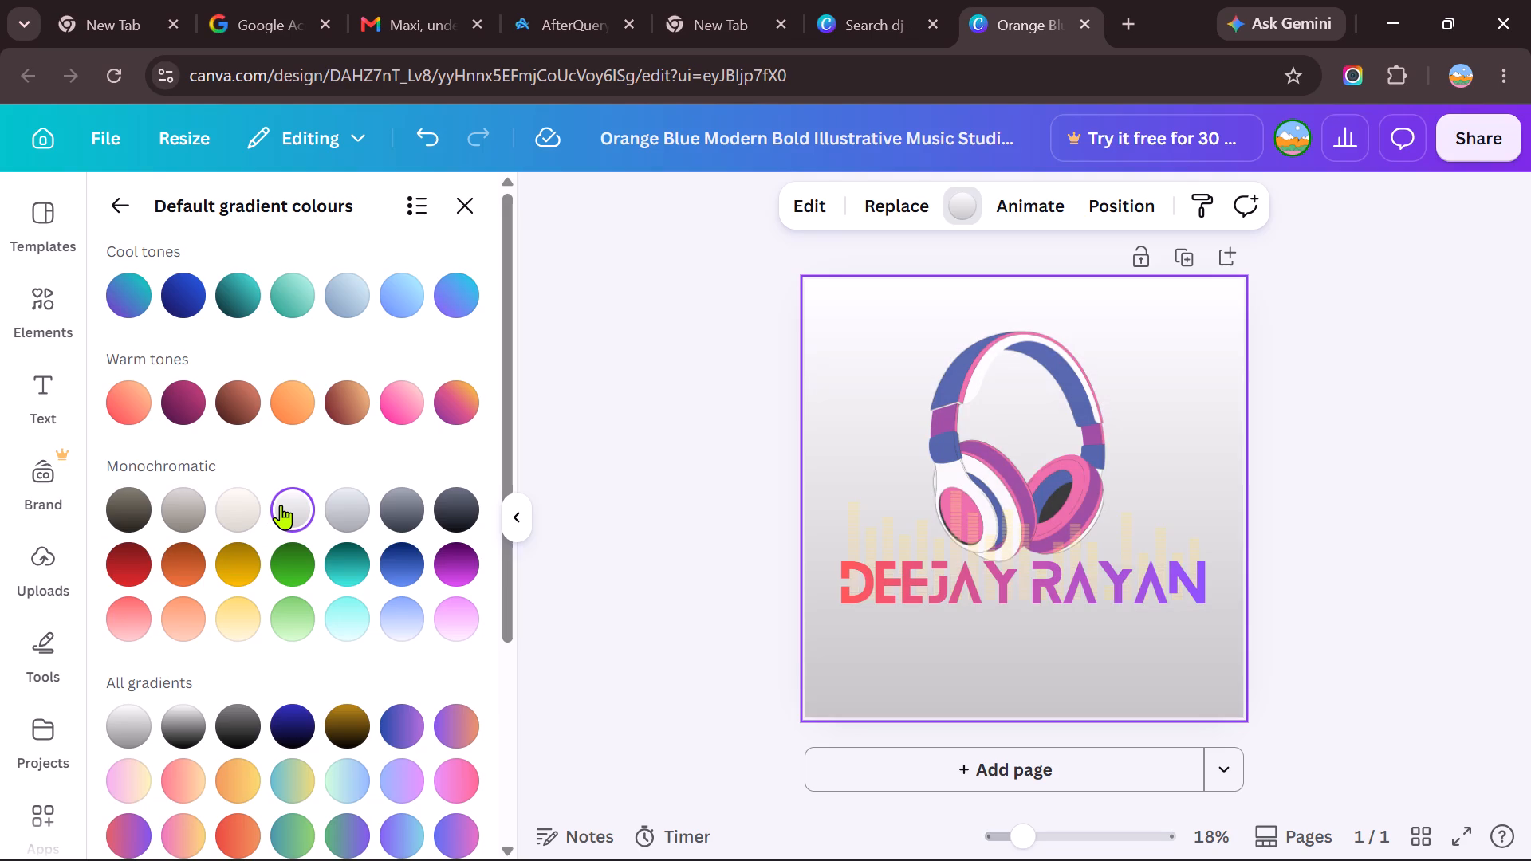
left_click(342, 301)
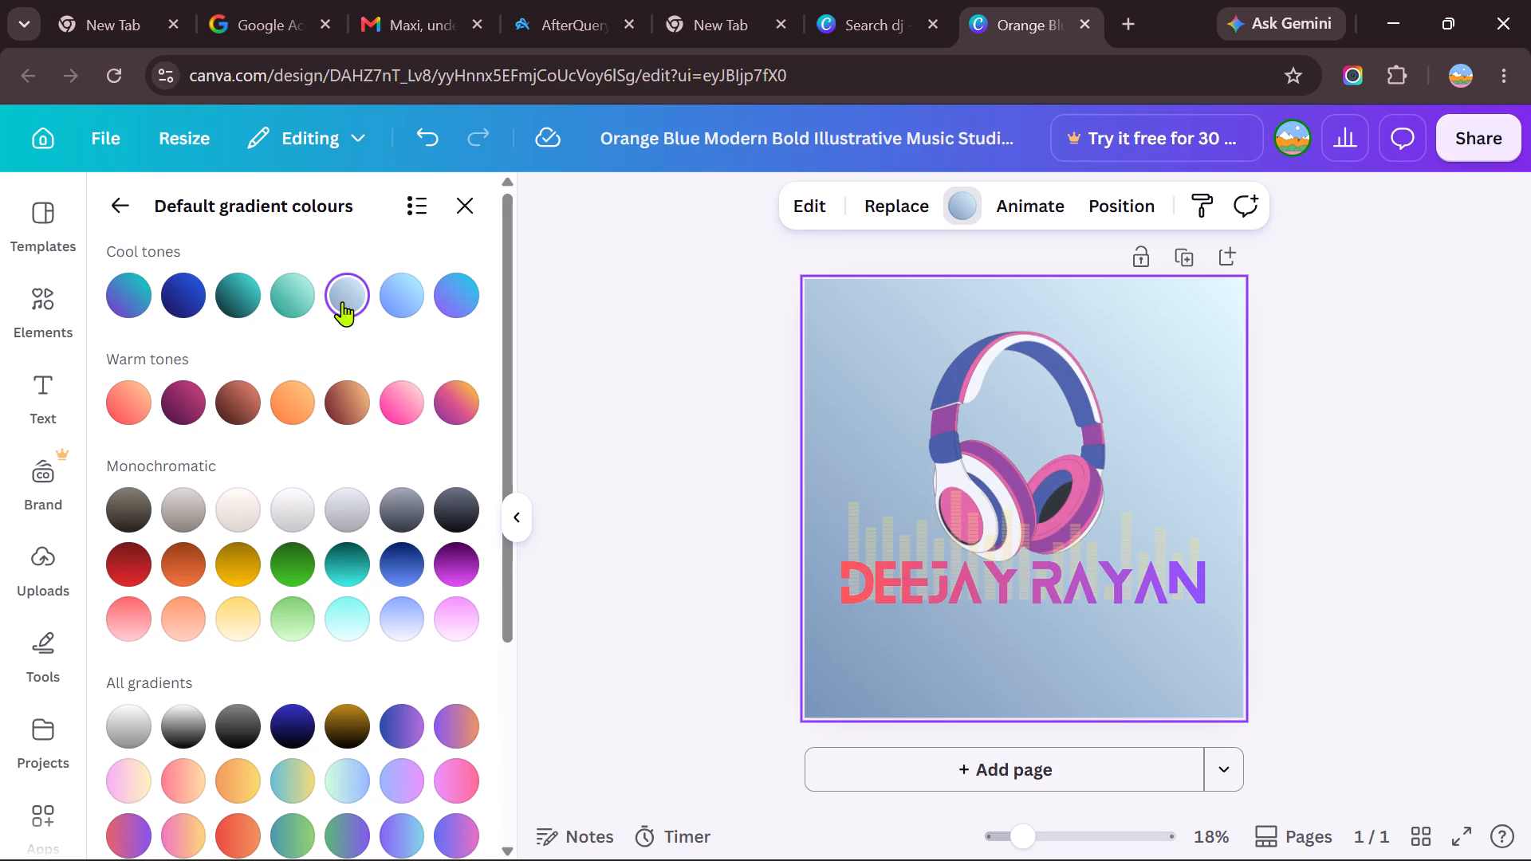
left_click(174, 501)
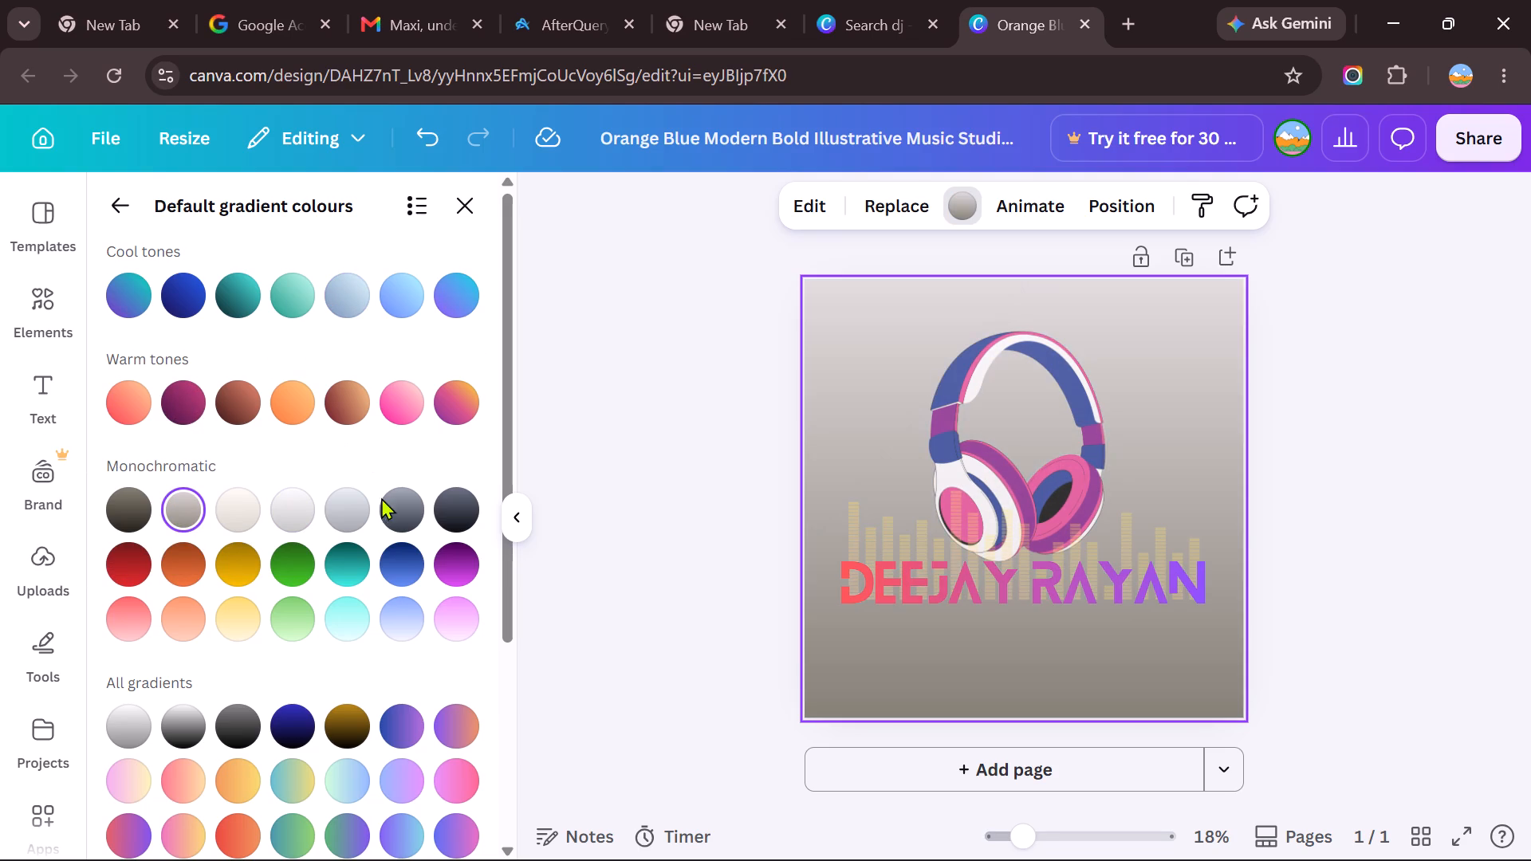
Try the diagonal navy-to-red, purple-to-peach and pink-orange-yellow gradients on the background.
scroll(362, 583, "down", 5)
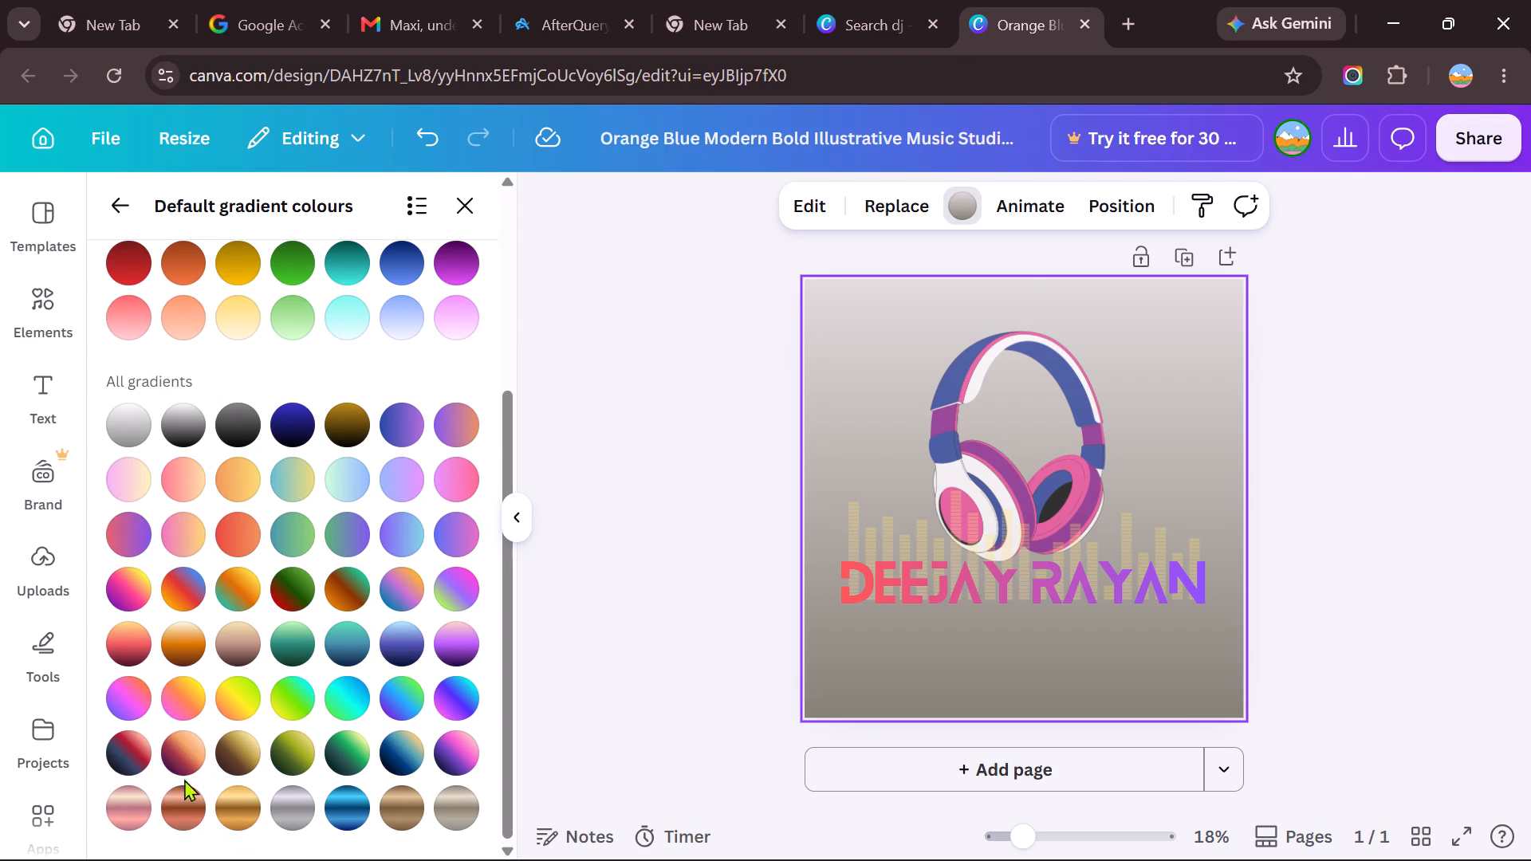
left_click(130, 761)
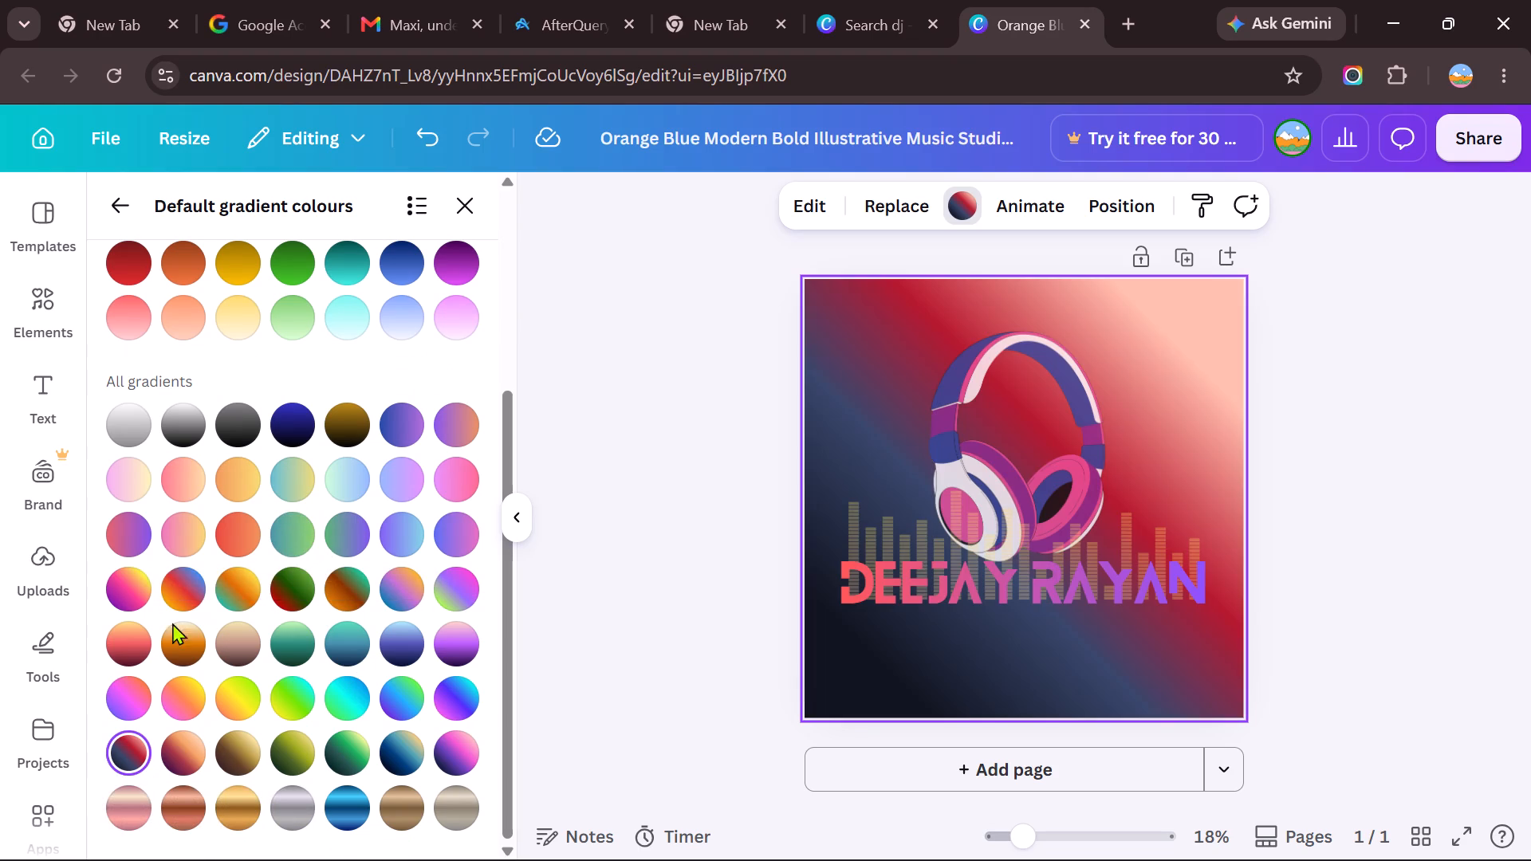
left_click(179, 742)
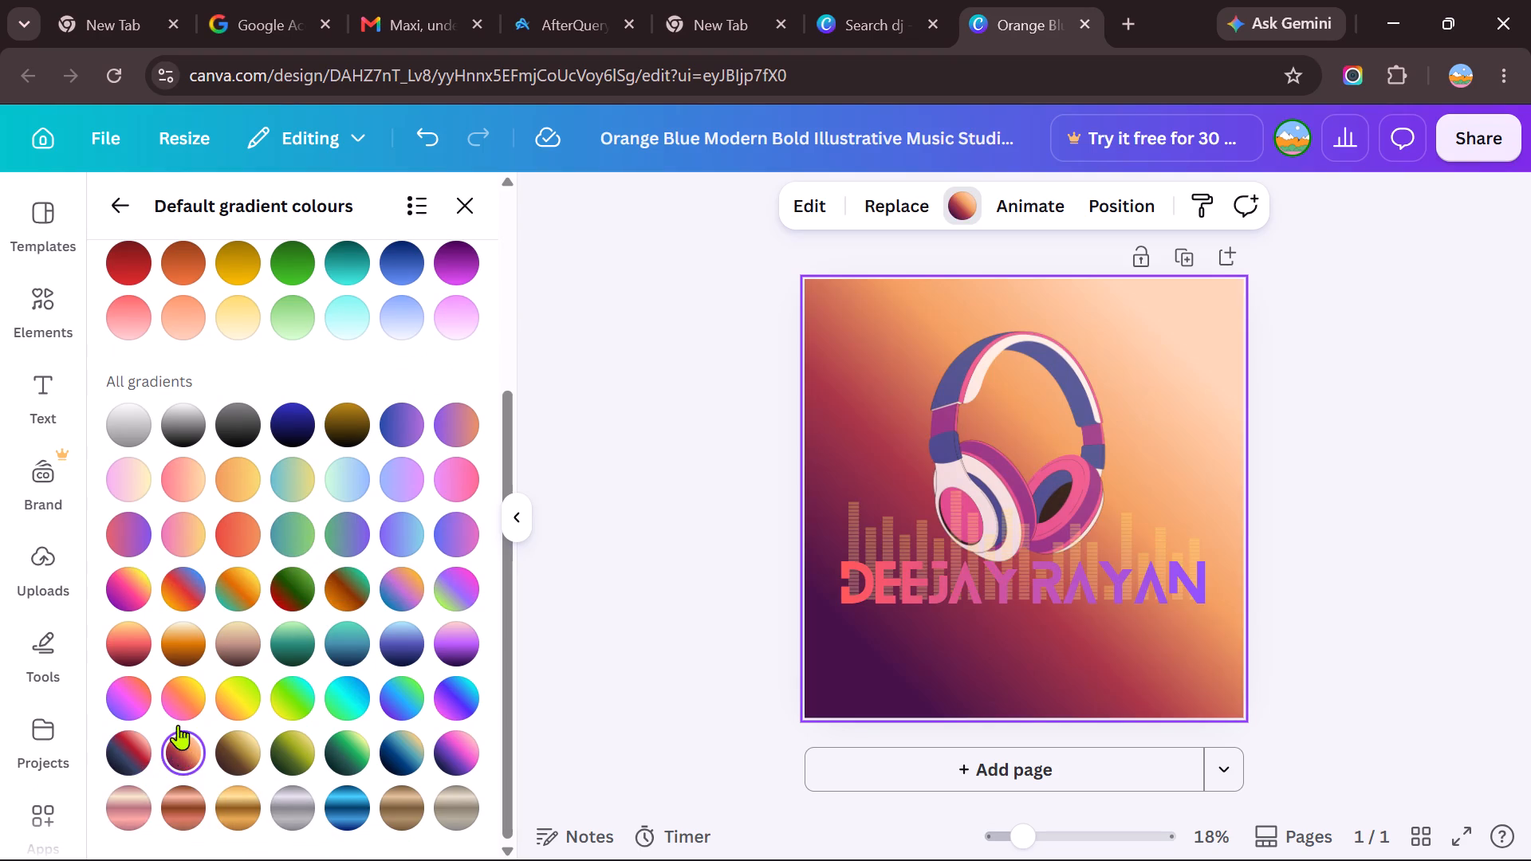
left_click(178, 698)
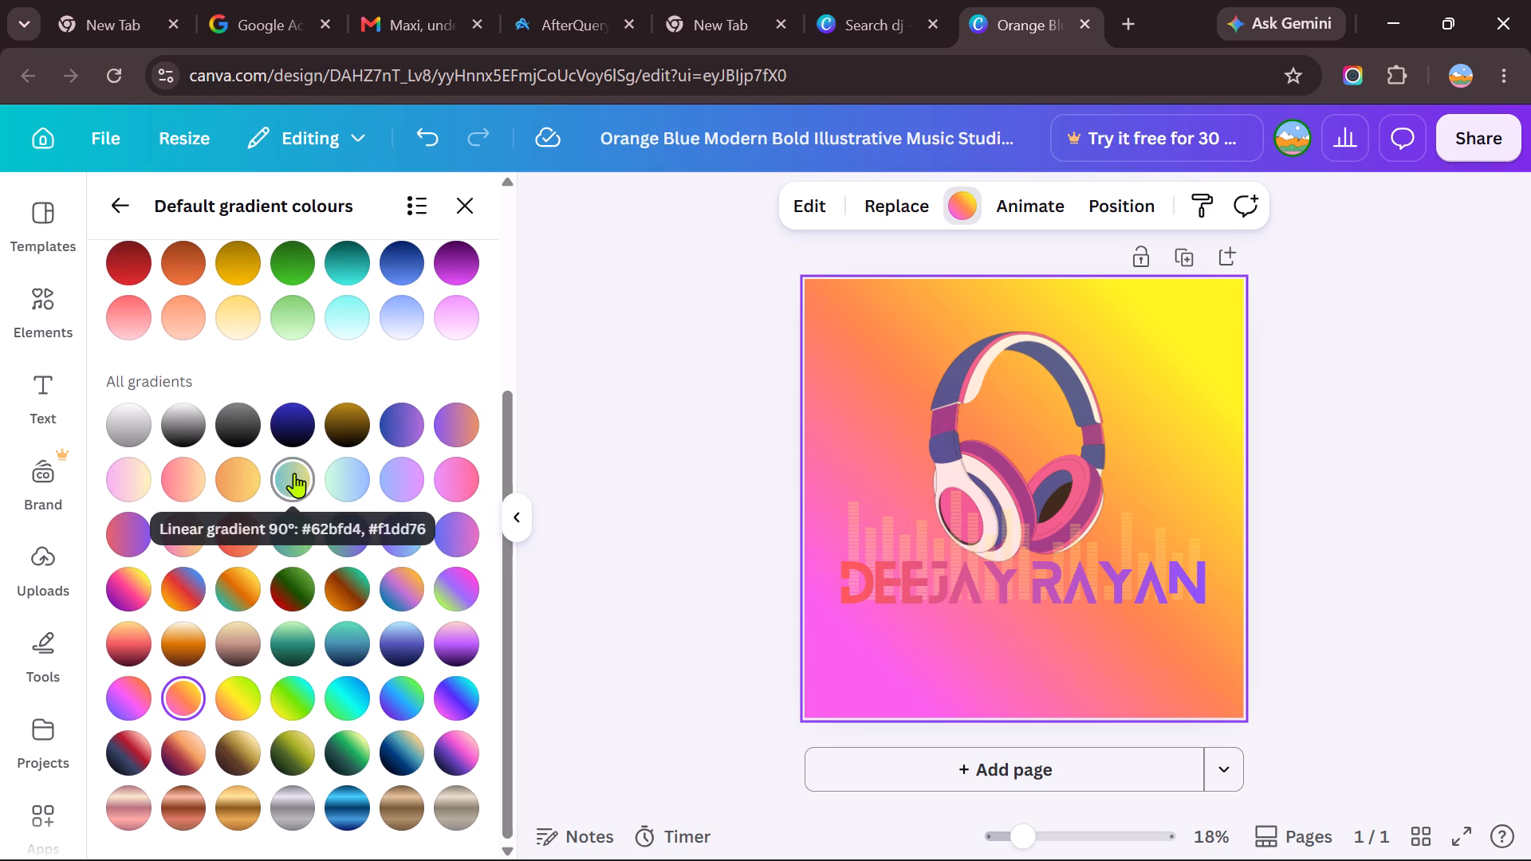
Apply the monochromatic slate-to-black gradient to the background after comparing it with the grey-to-charcoal and brown-to-black ones.
scroll(371, 275, "up", 6)
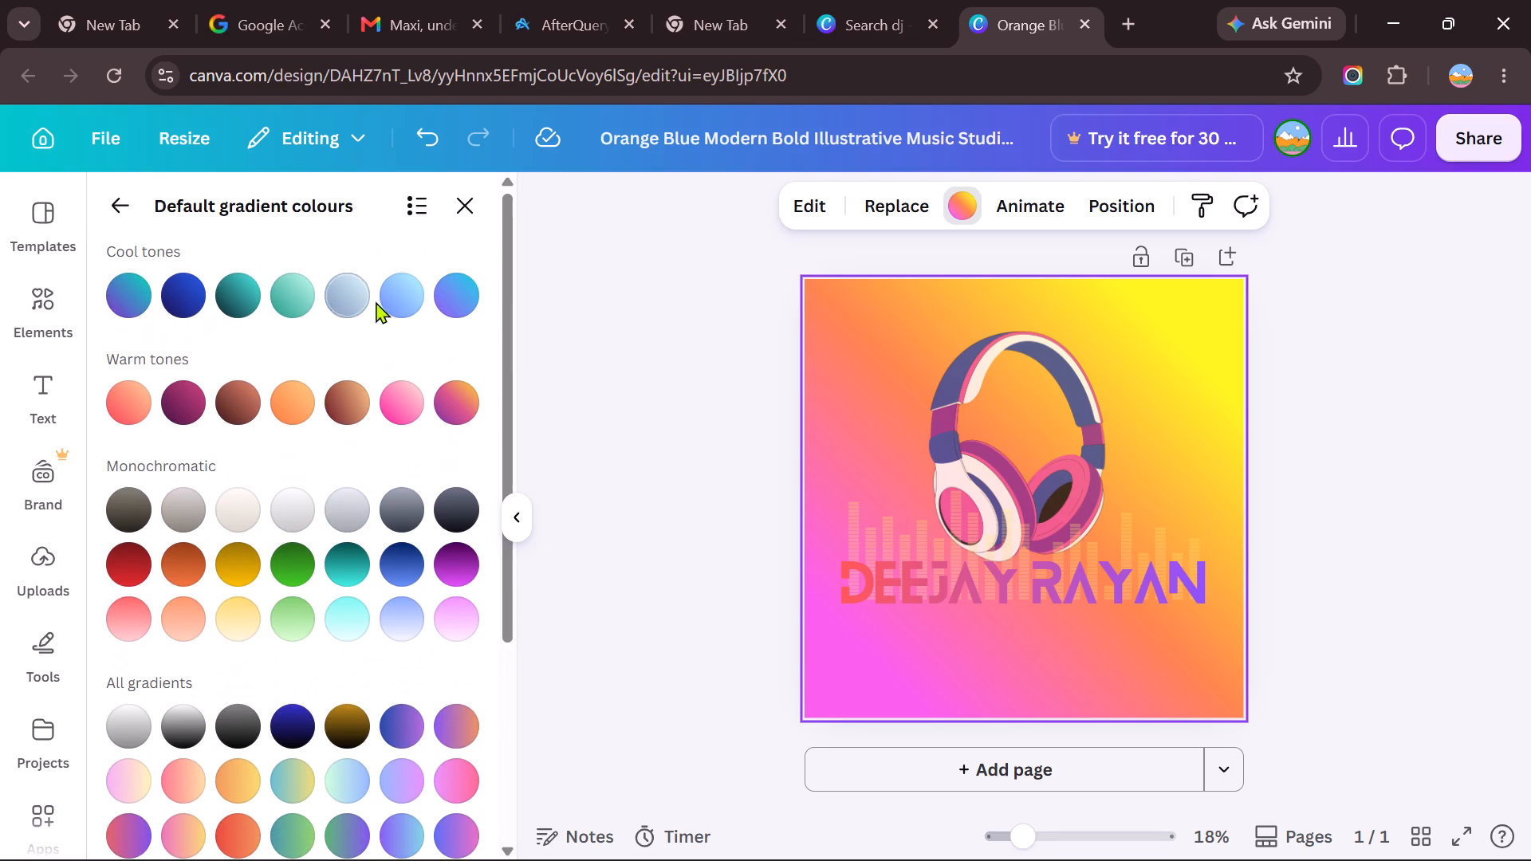
scroll(338, 571, "down", 7)
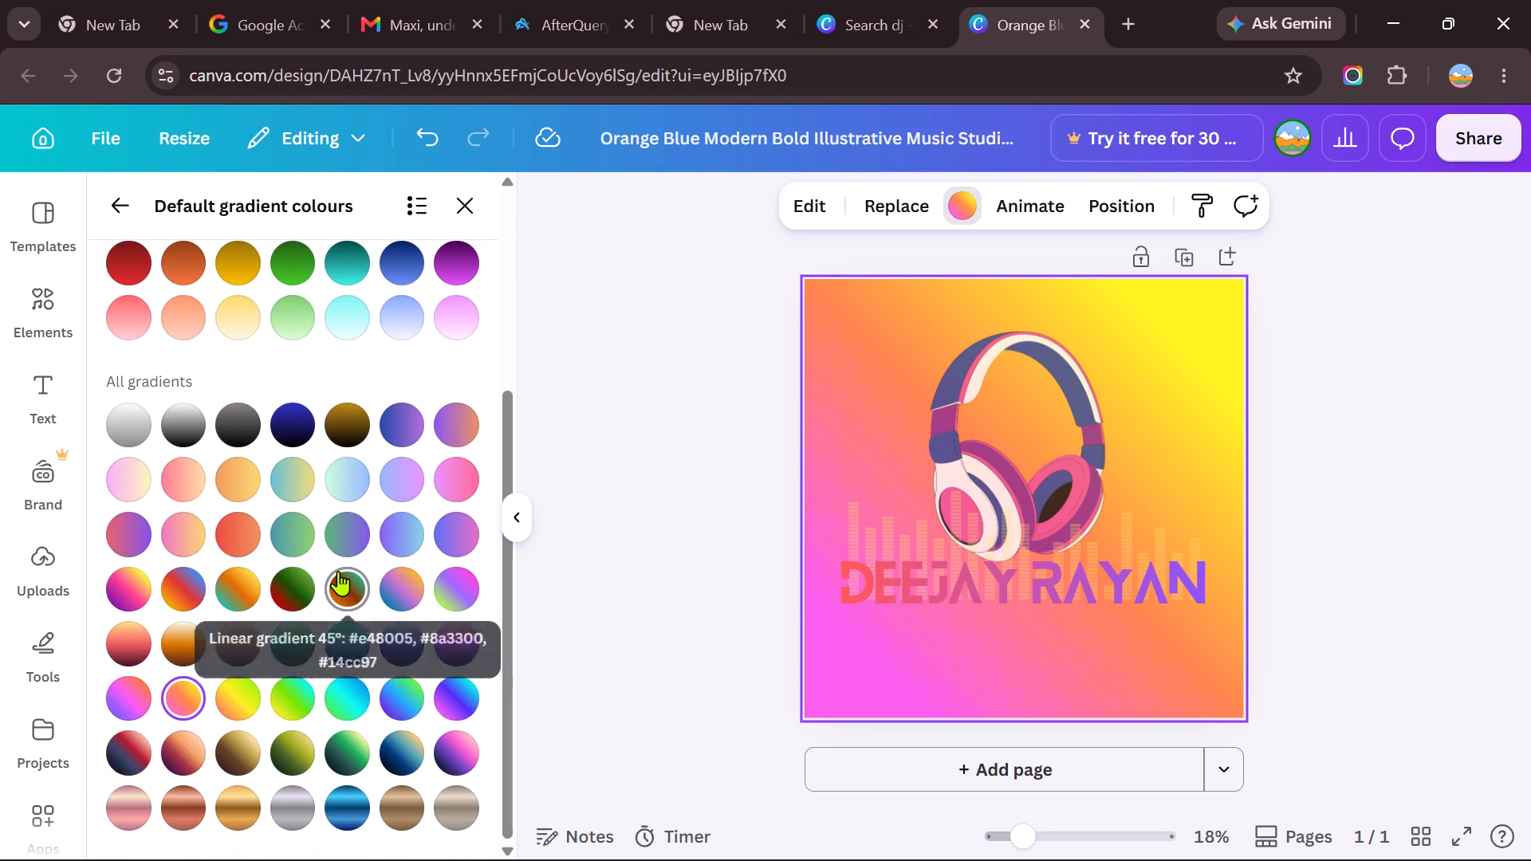
scroll(338, 571, "down", 2)
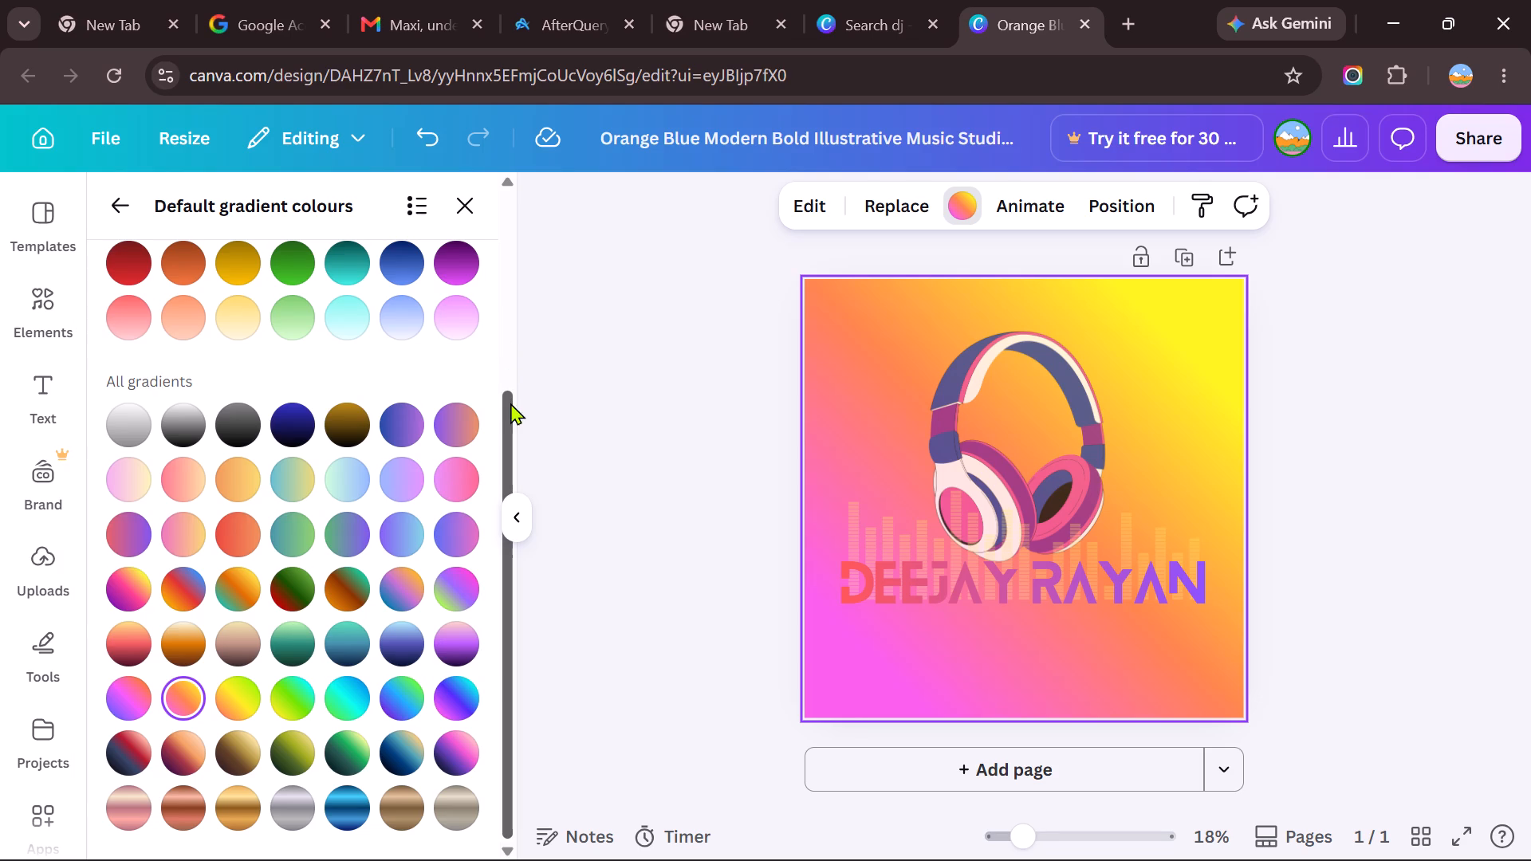
left_click_drag(506, 407, 521, 255)
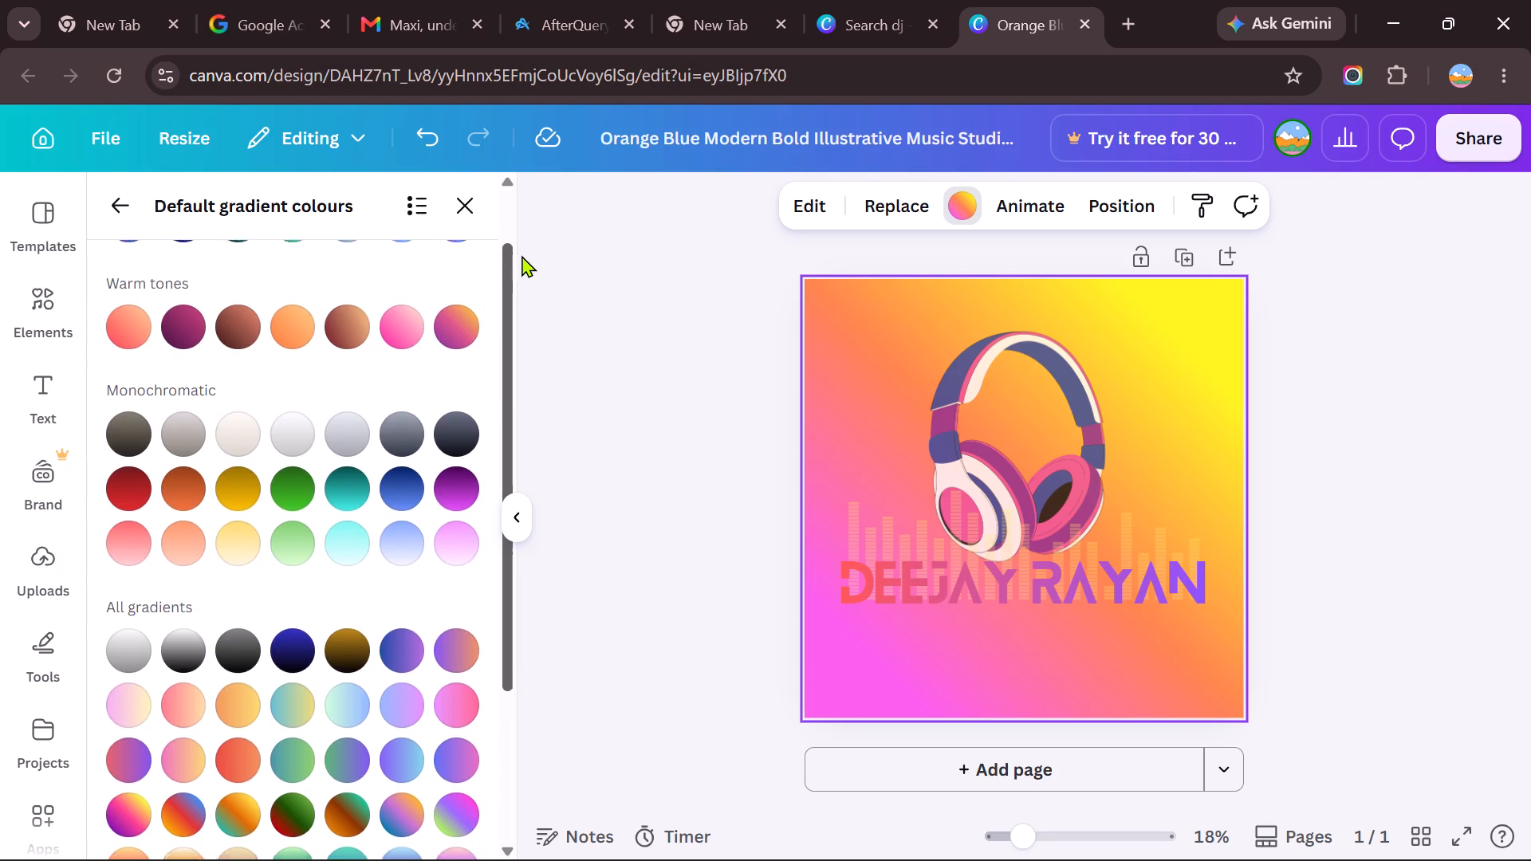
left_click_drag(521, 255, 490, 149)
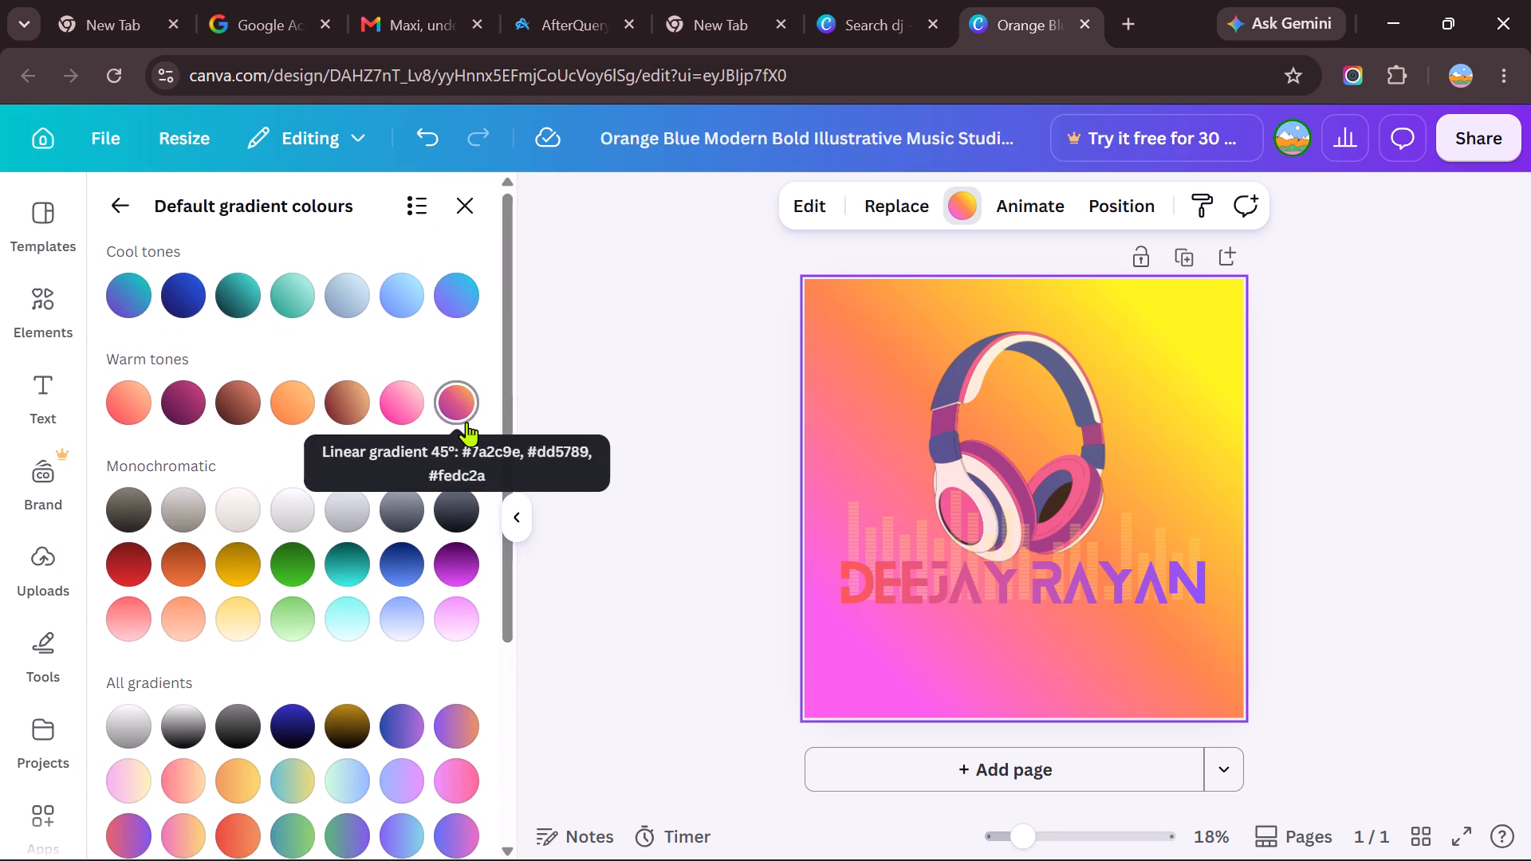
left_click(397, 509)
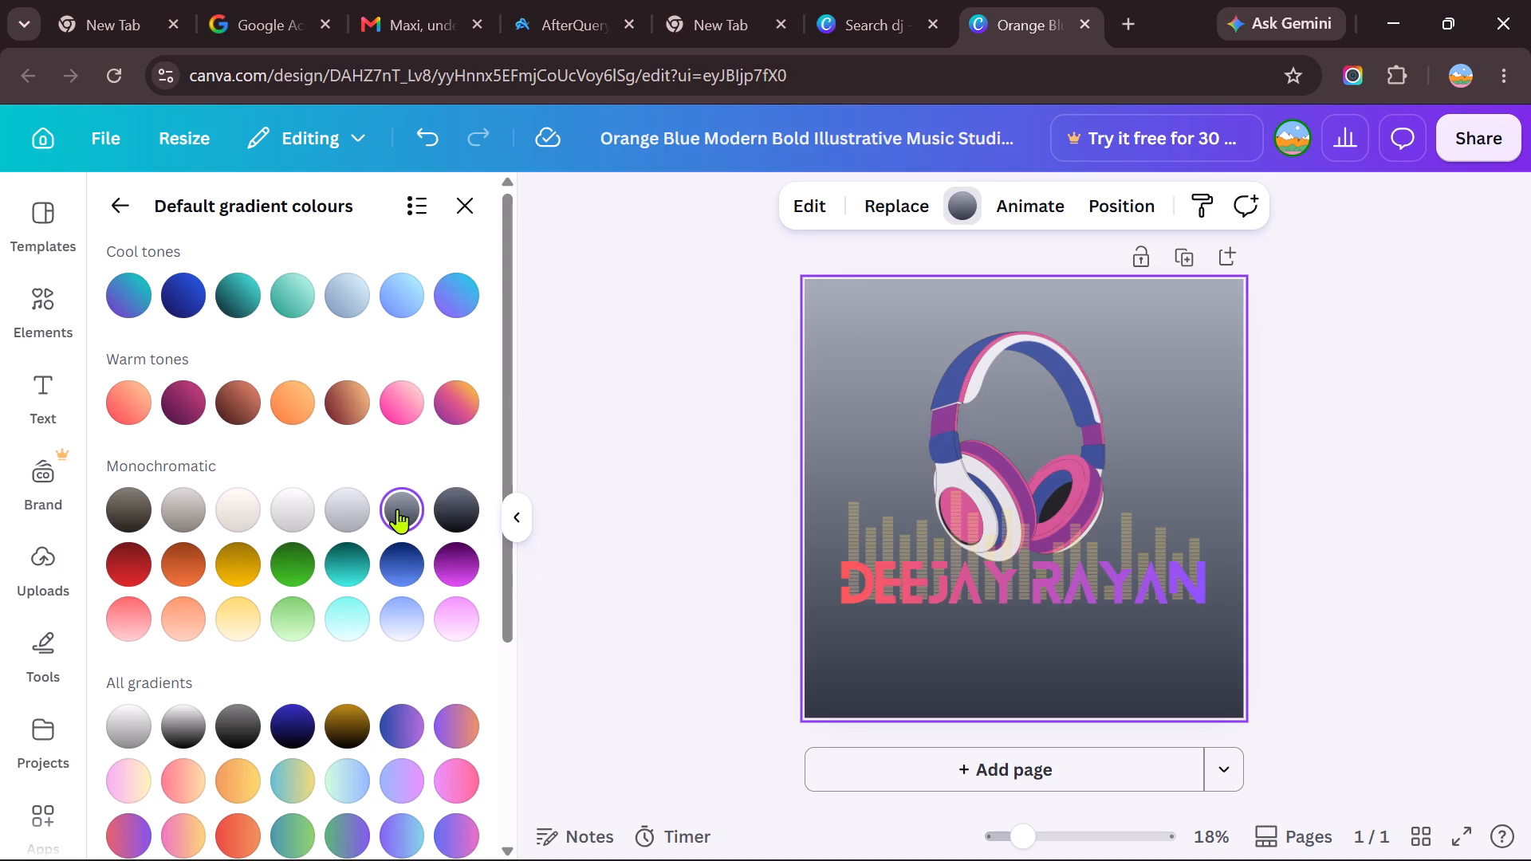
left_click(460, 497)
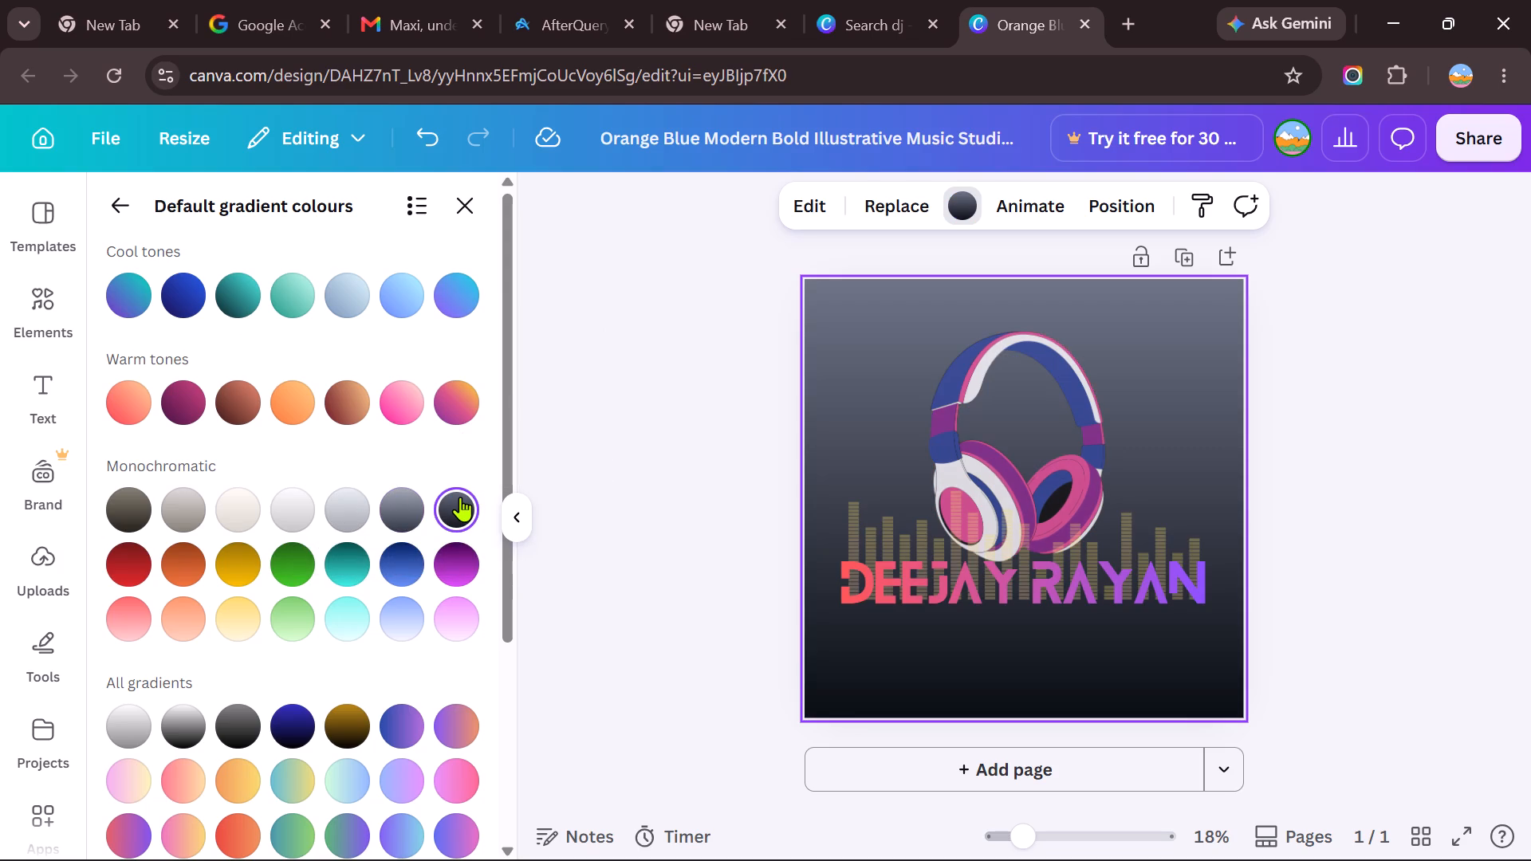
left_click(132, 520)
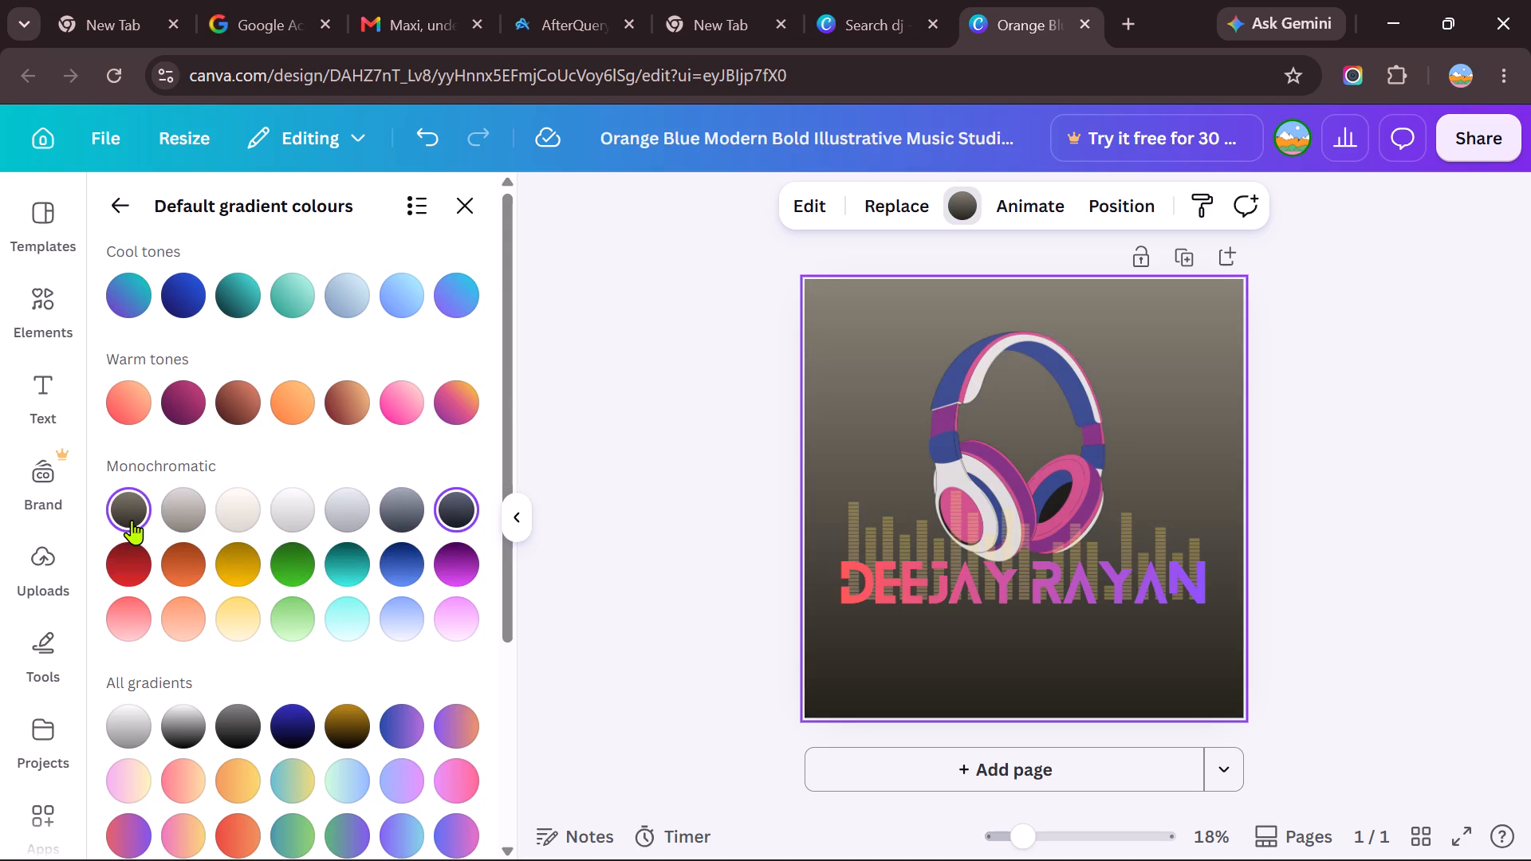
left_click(459, 516)
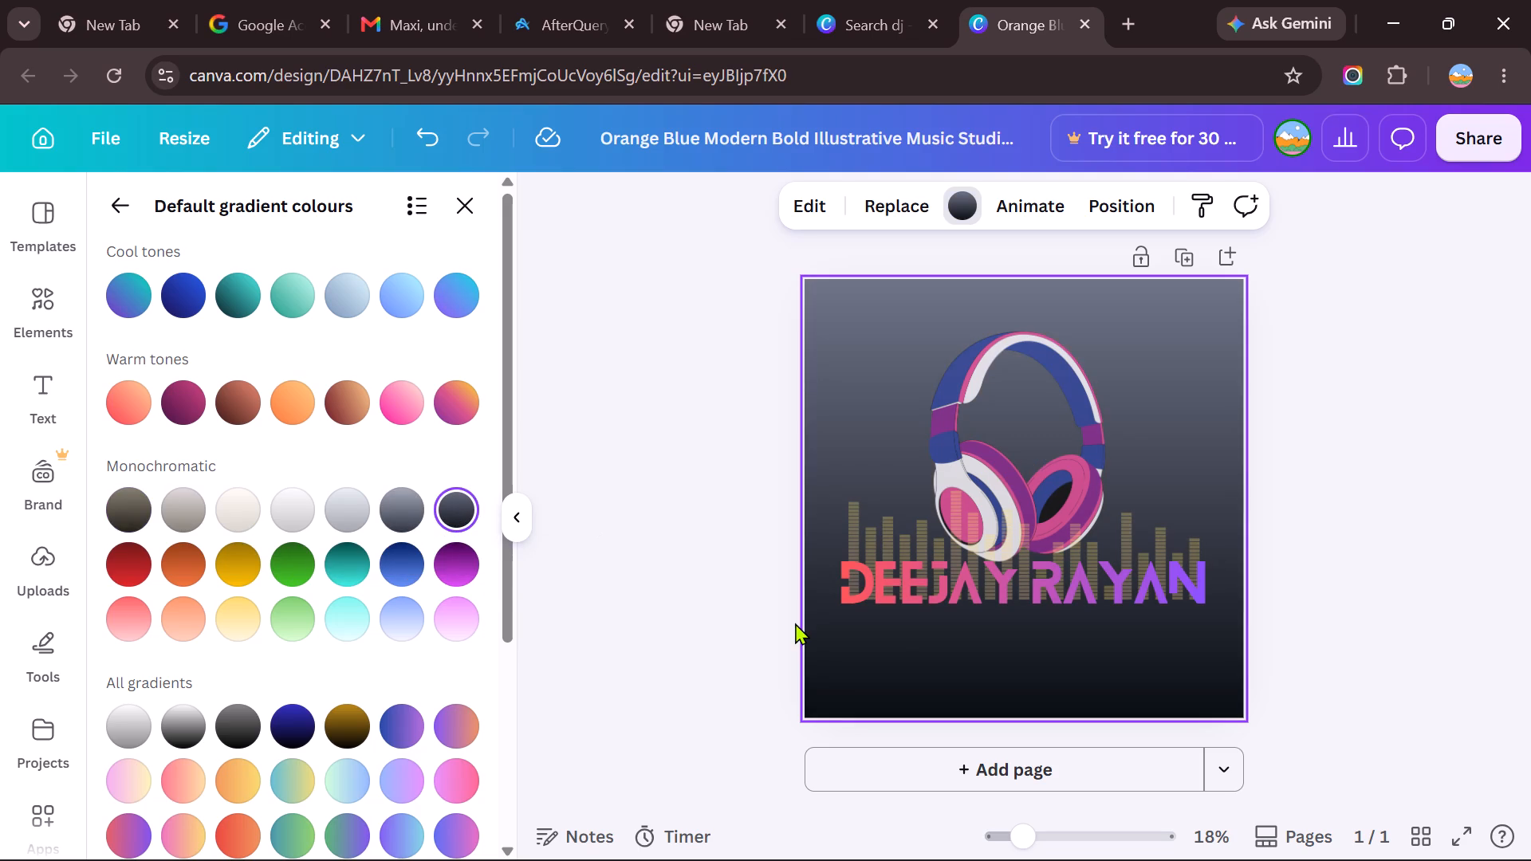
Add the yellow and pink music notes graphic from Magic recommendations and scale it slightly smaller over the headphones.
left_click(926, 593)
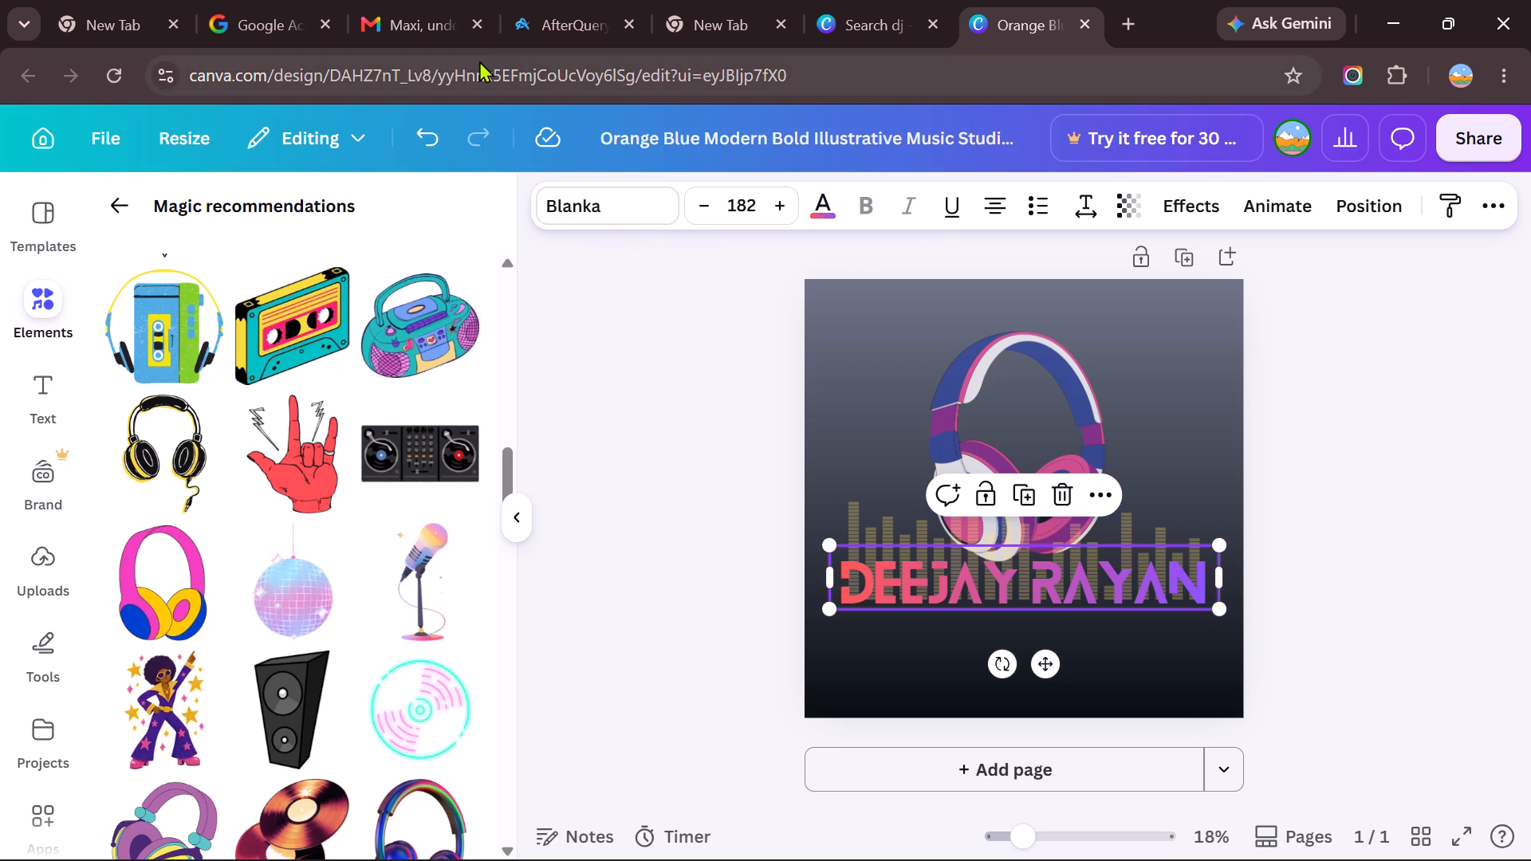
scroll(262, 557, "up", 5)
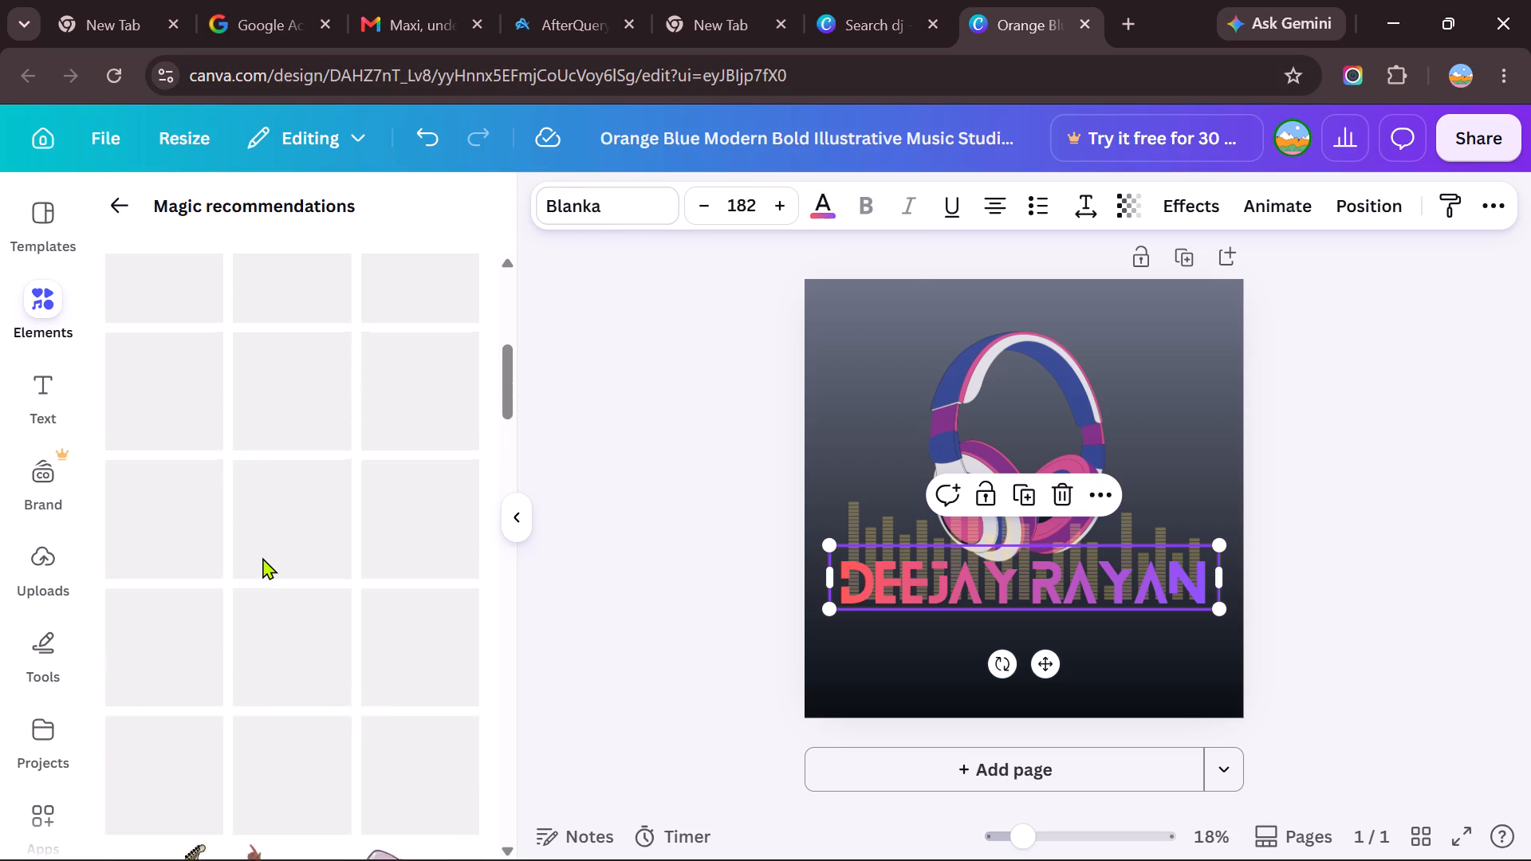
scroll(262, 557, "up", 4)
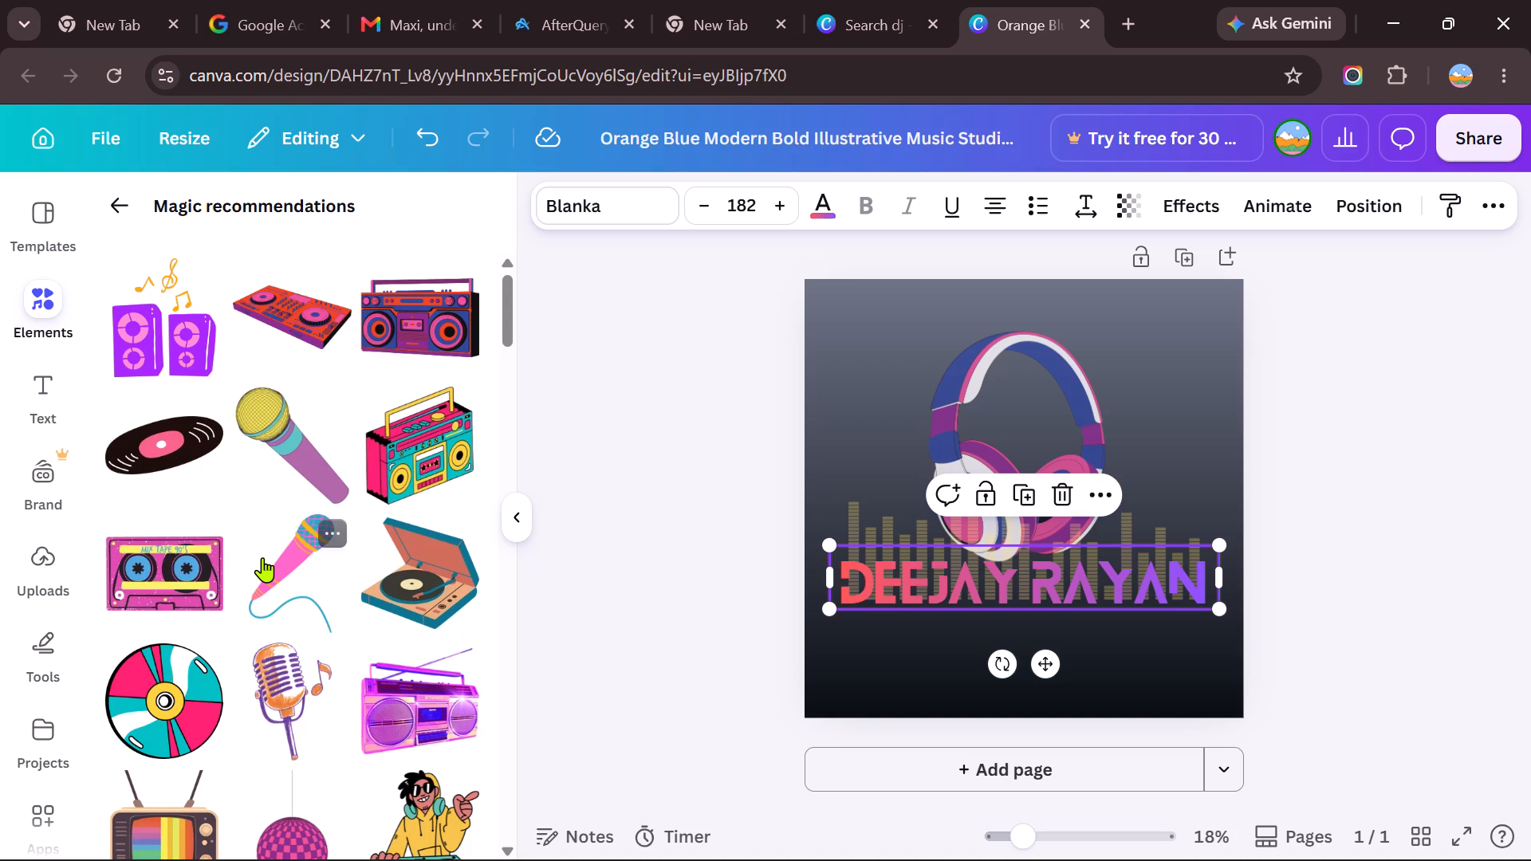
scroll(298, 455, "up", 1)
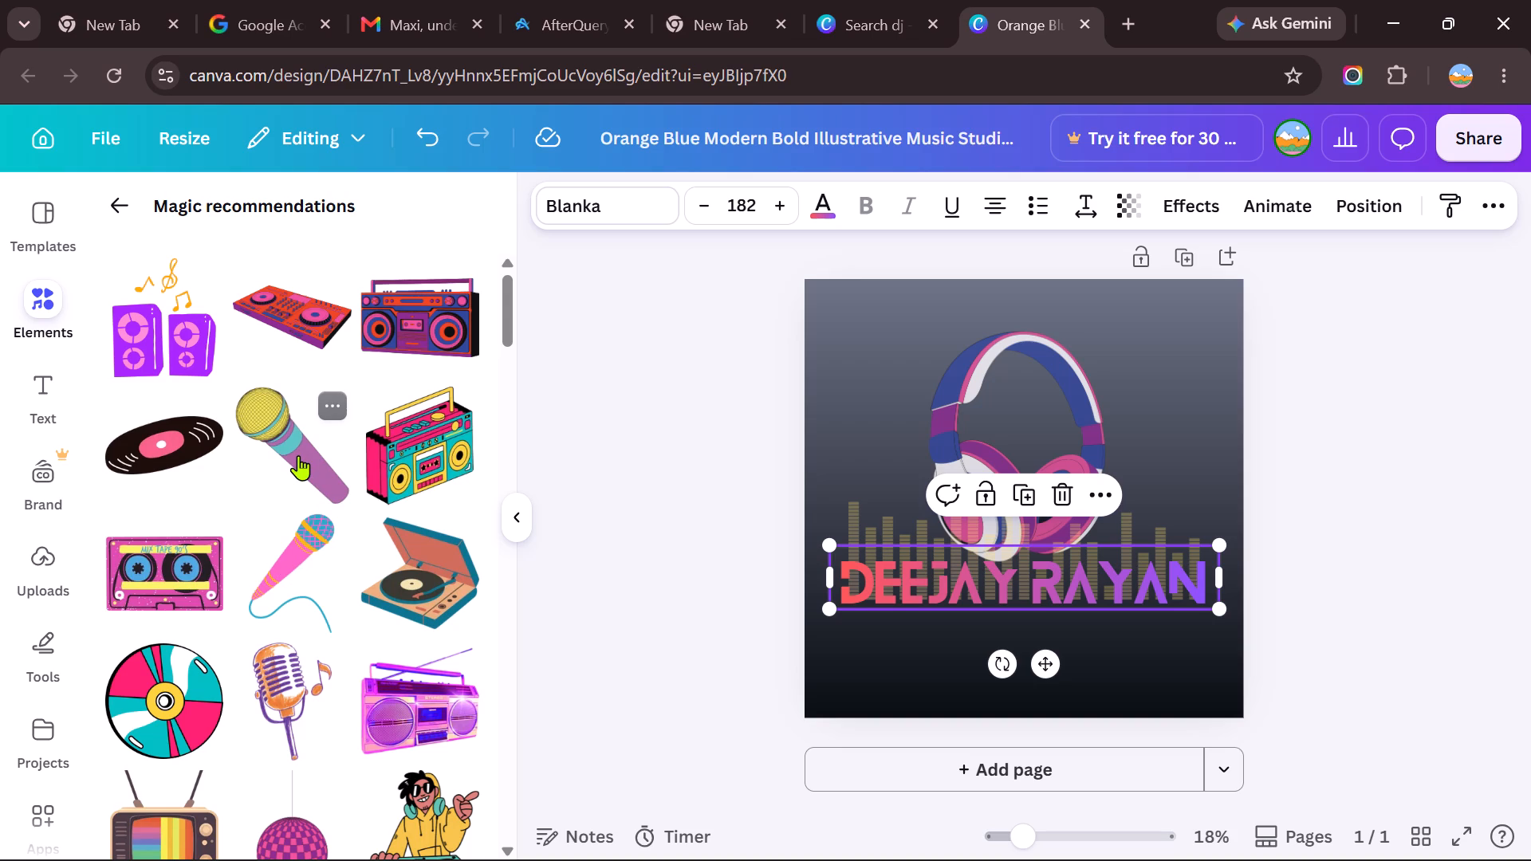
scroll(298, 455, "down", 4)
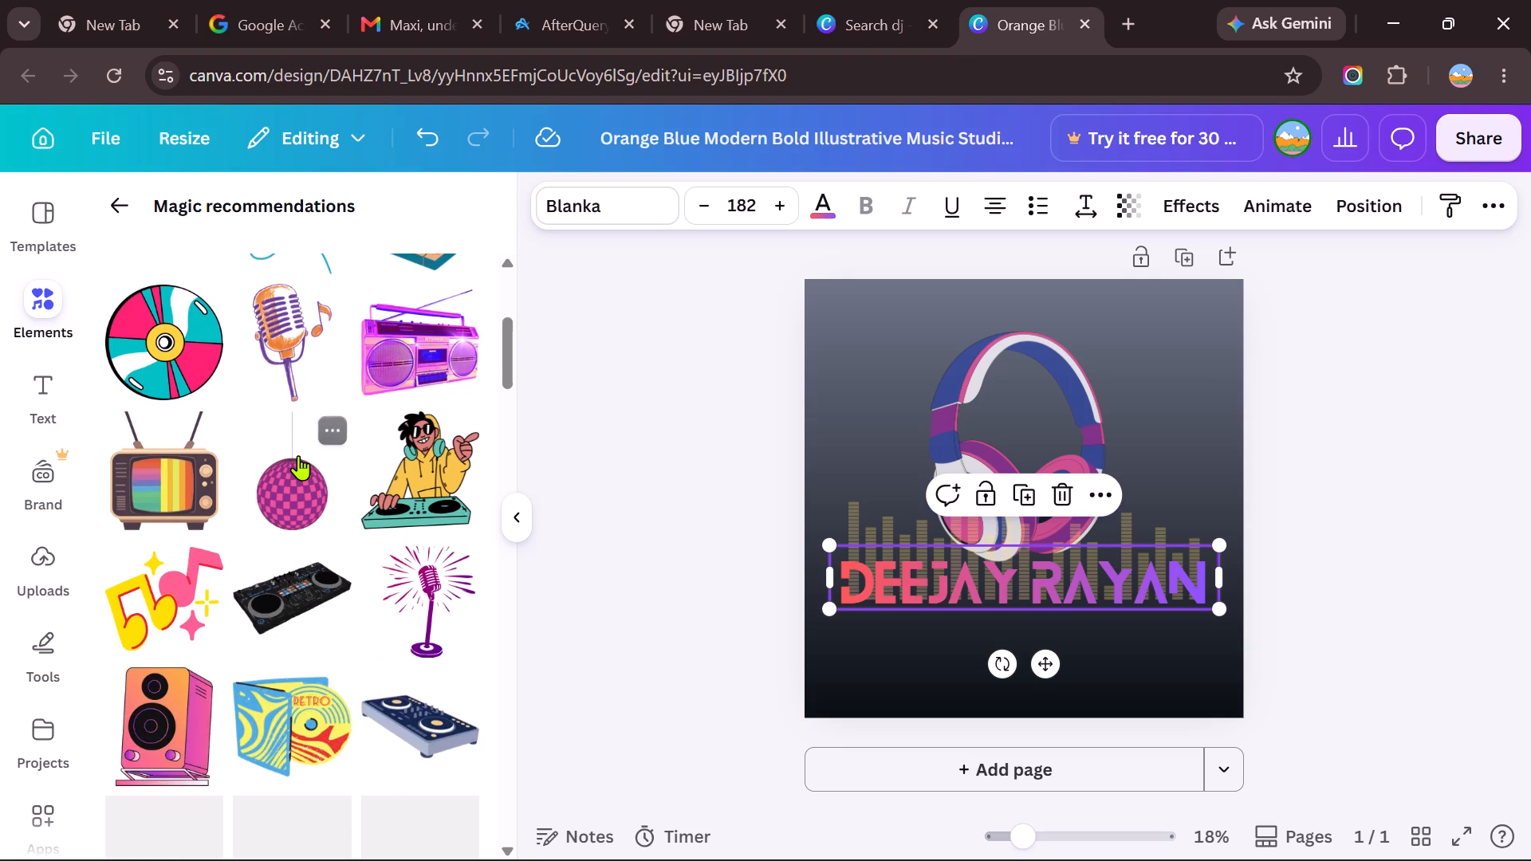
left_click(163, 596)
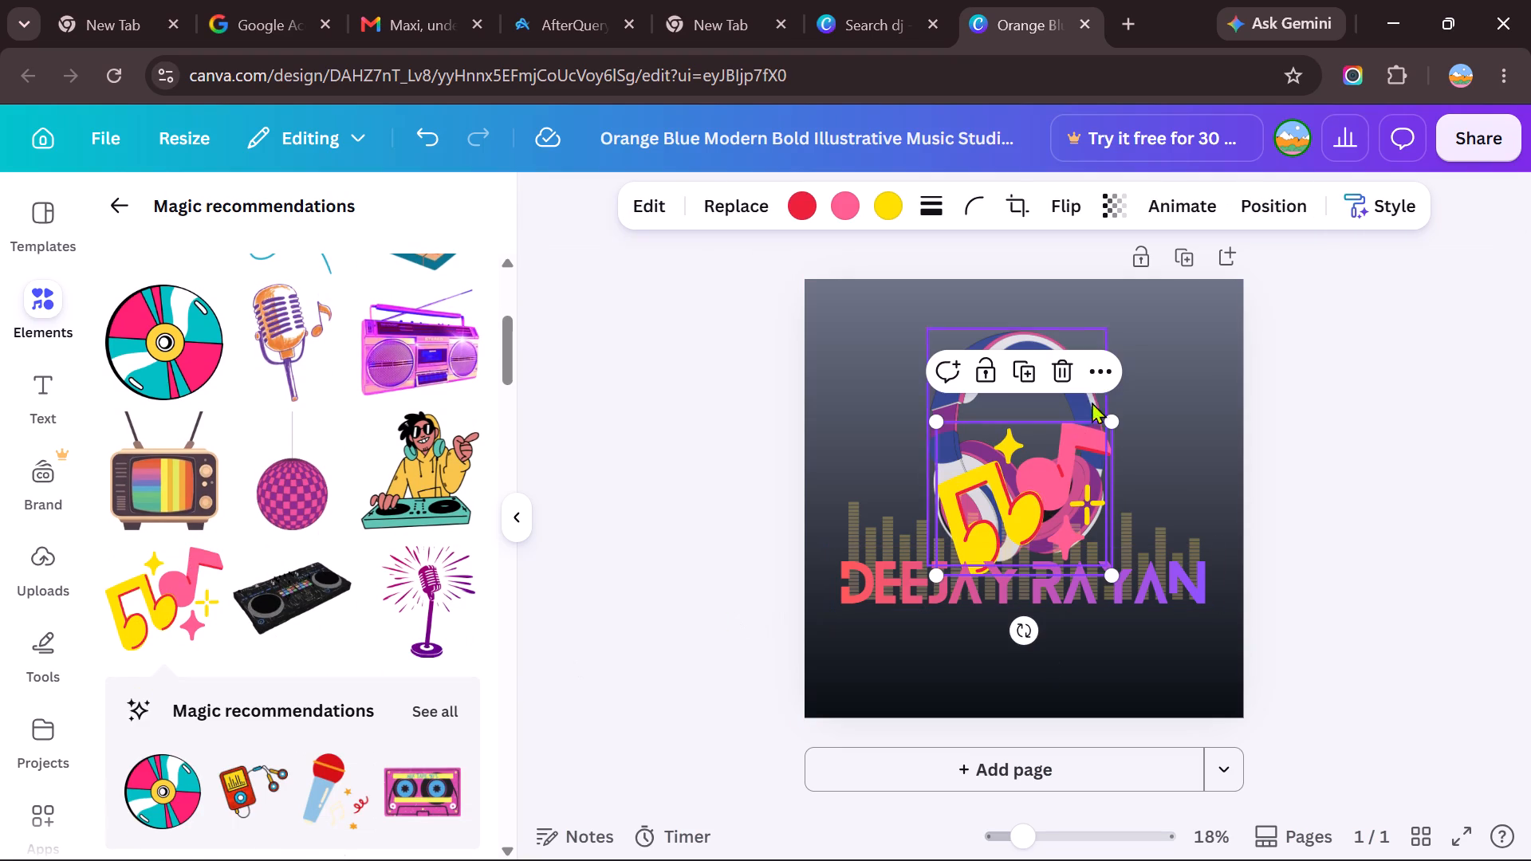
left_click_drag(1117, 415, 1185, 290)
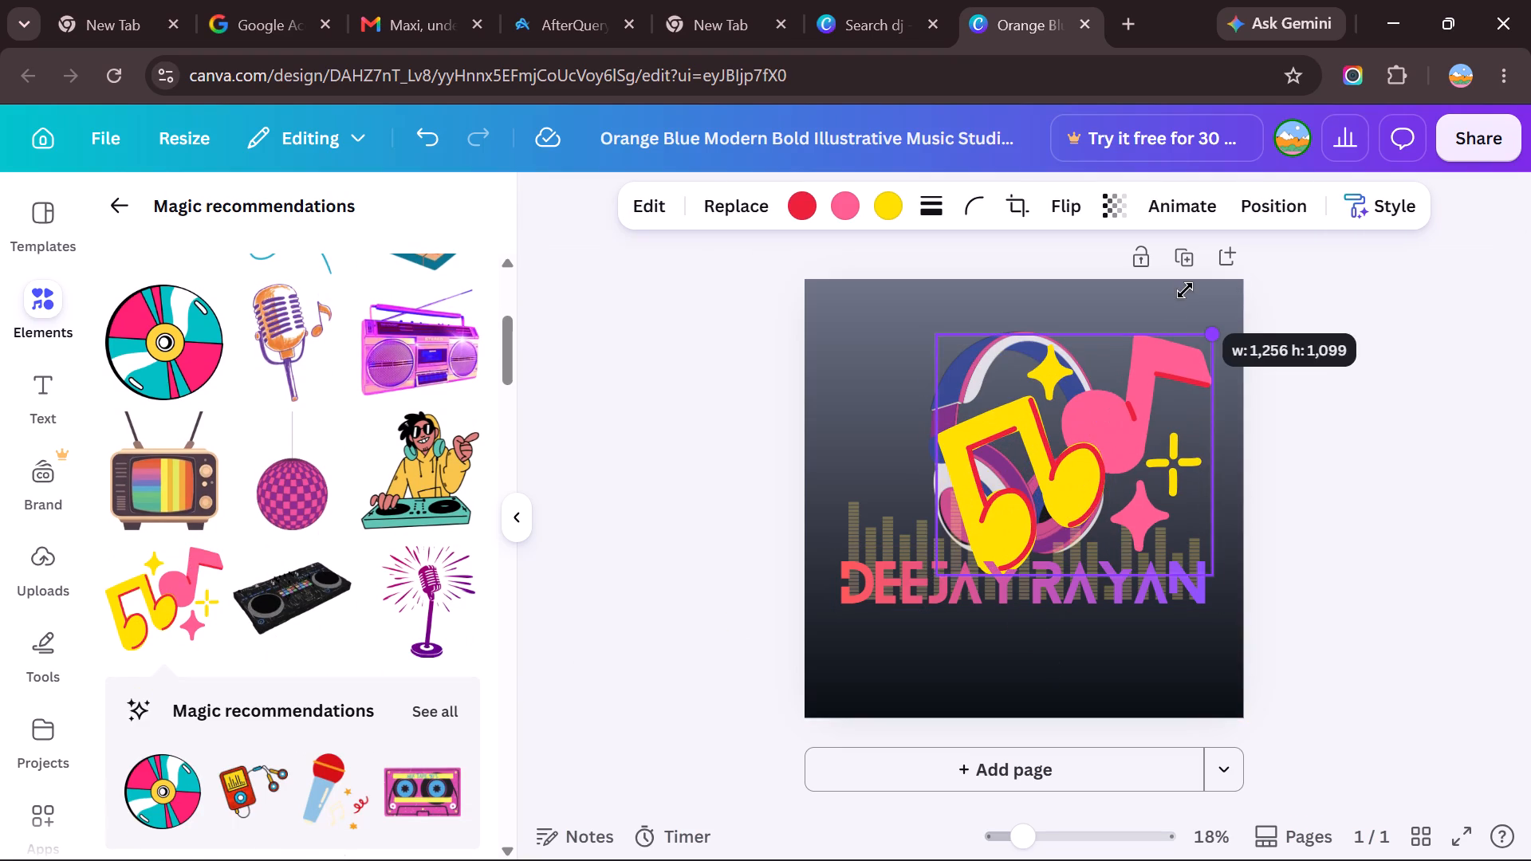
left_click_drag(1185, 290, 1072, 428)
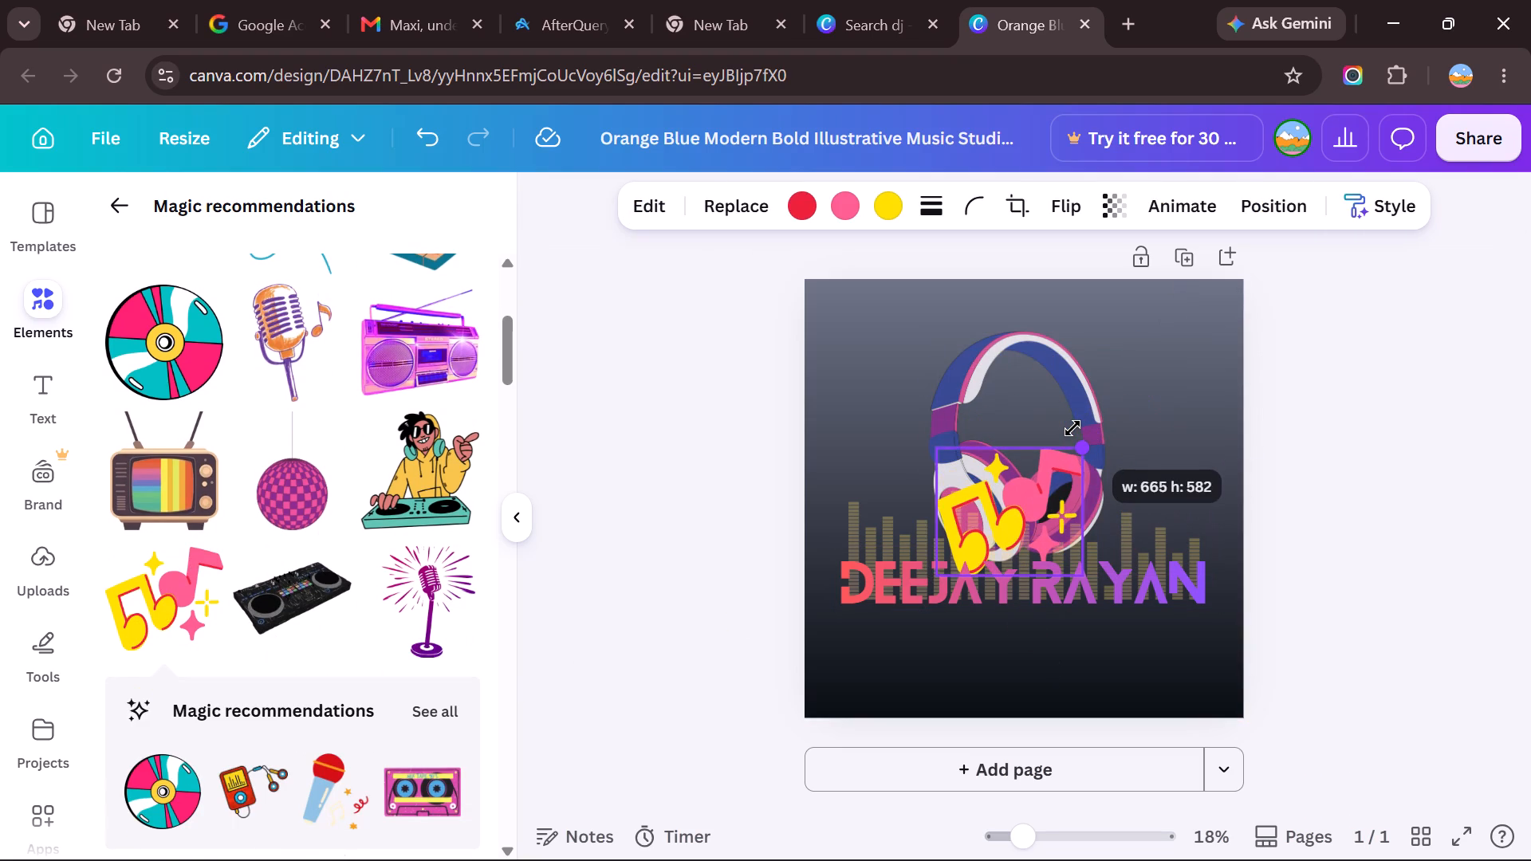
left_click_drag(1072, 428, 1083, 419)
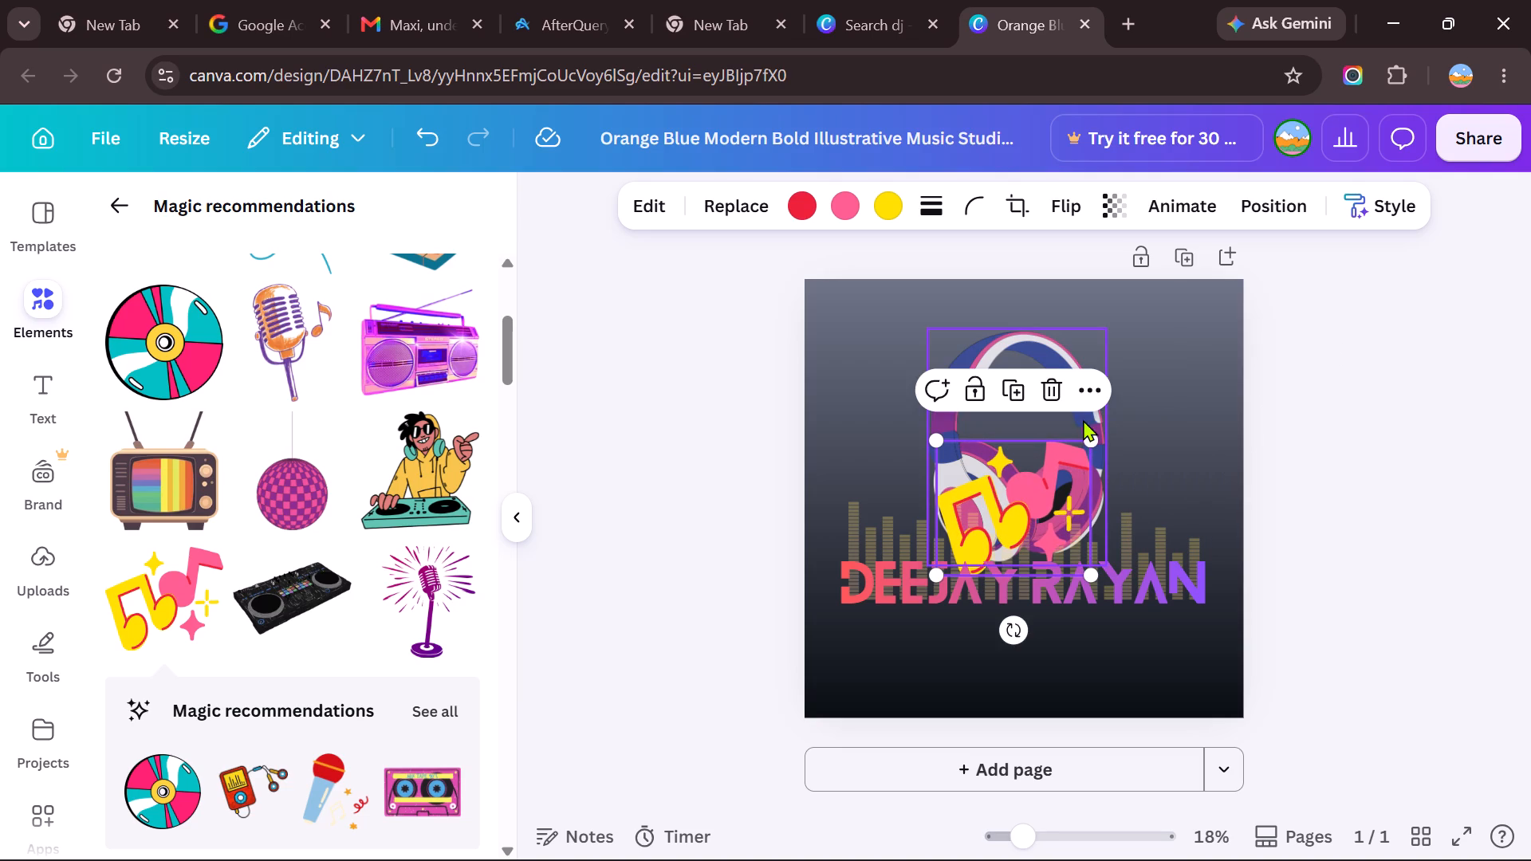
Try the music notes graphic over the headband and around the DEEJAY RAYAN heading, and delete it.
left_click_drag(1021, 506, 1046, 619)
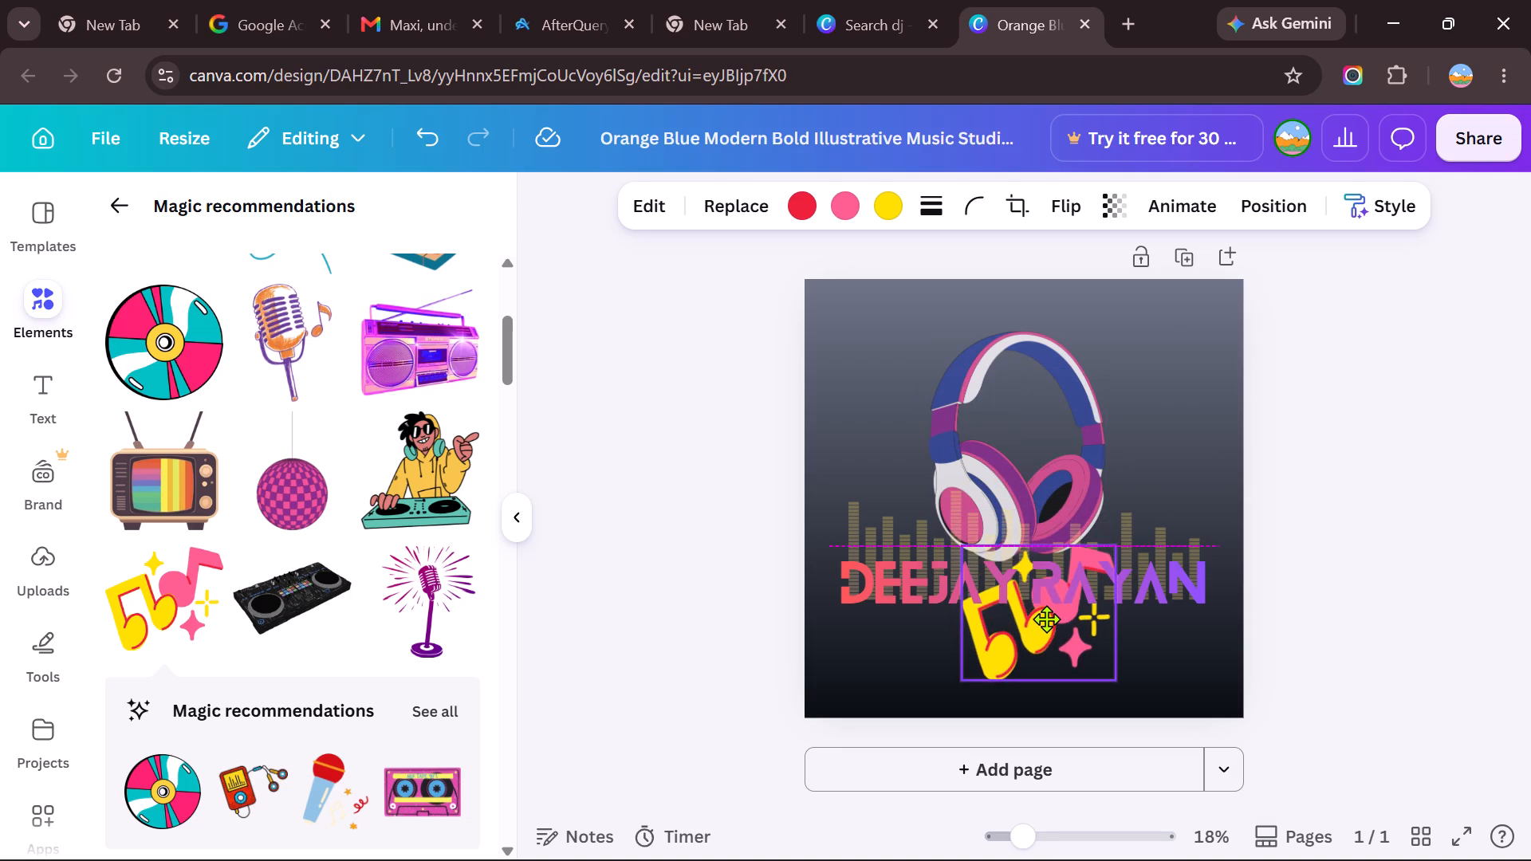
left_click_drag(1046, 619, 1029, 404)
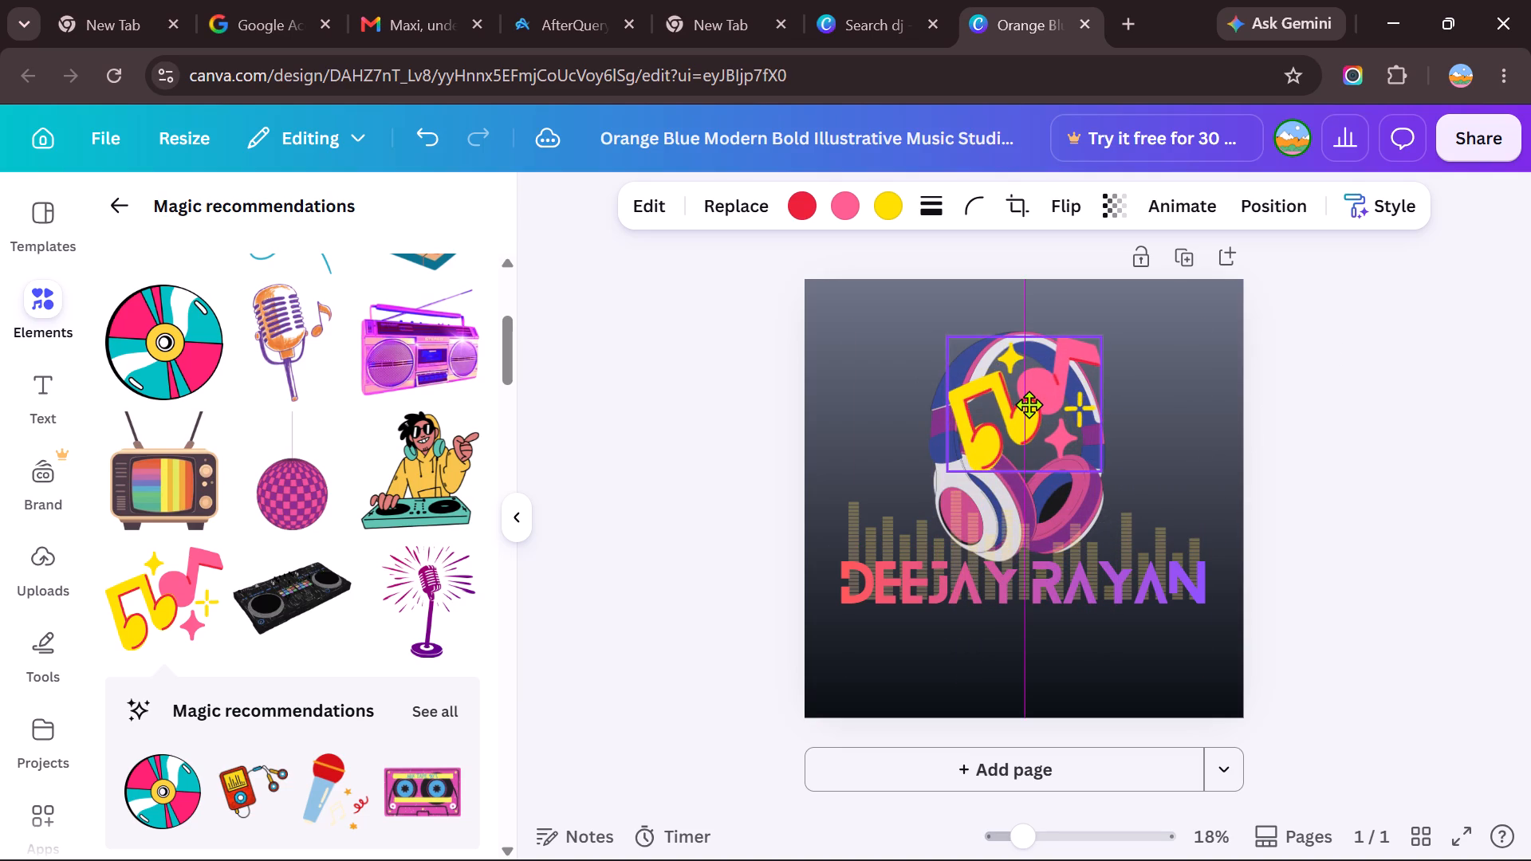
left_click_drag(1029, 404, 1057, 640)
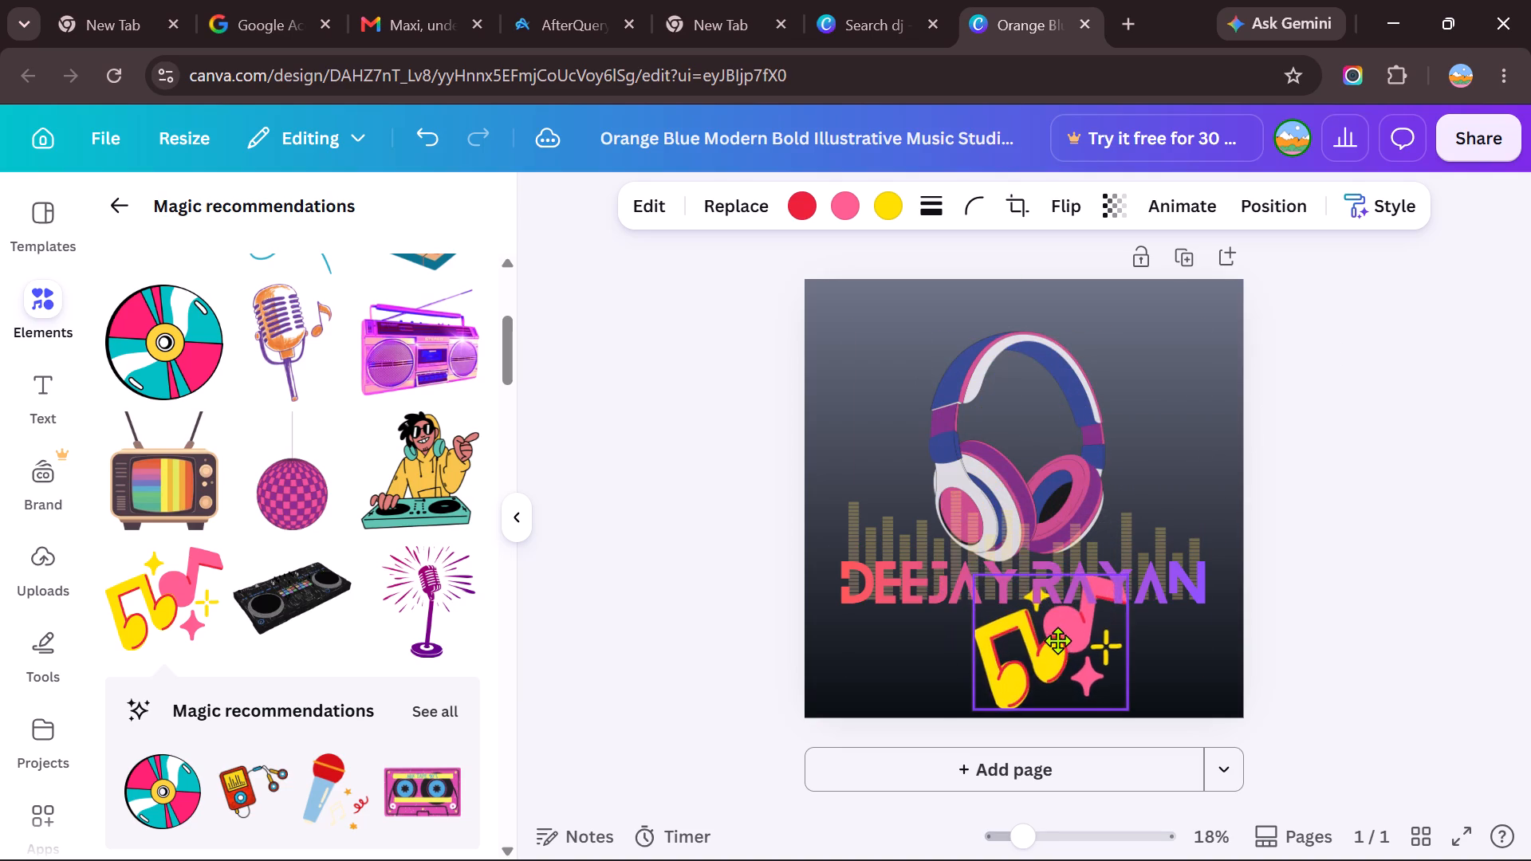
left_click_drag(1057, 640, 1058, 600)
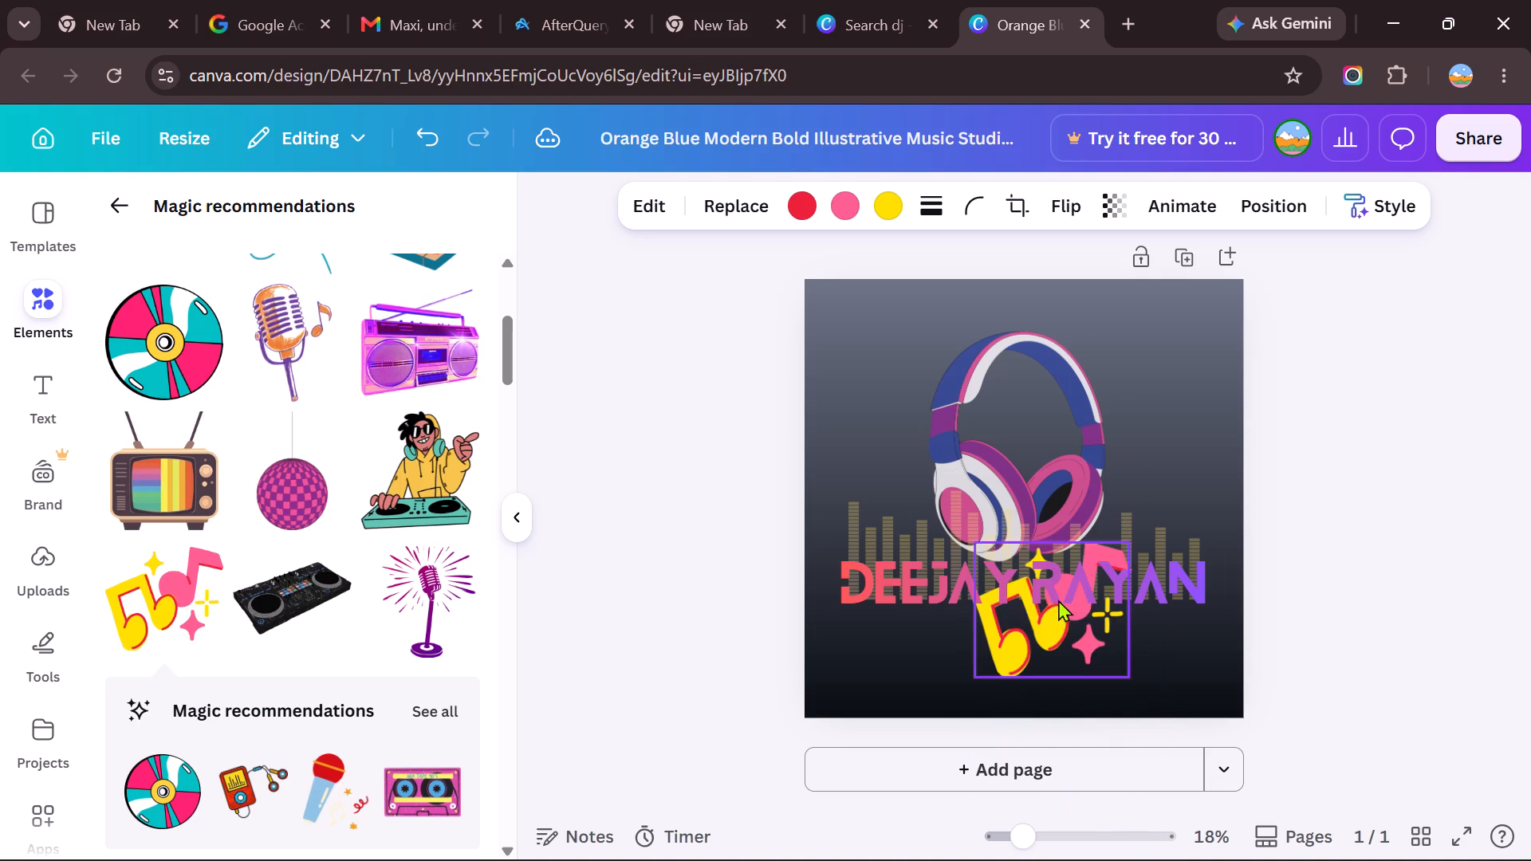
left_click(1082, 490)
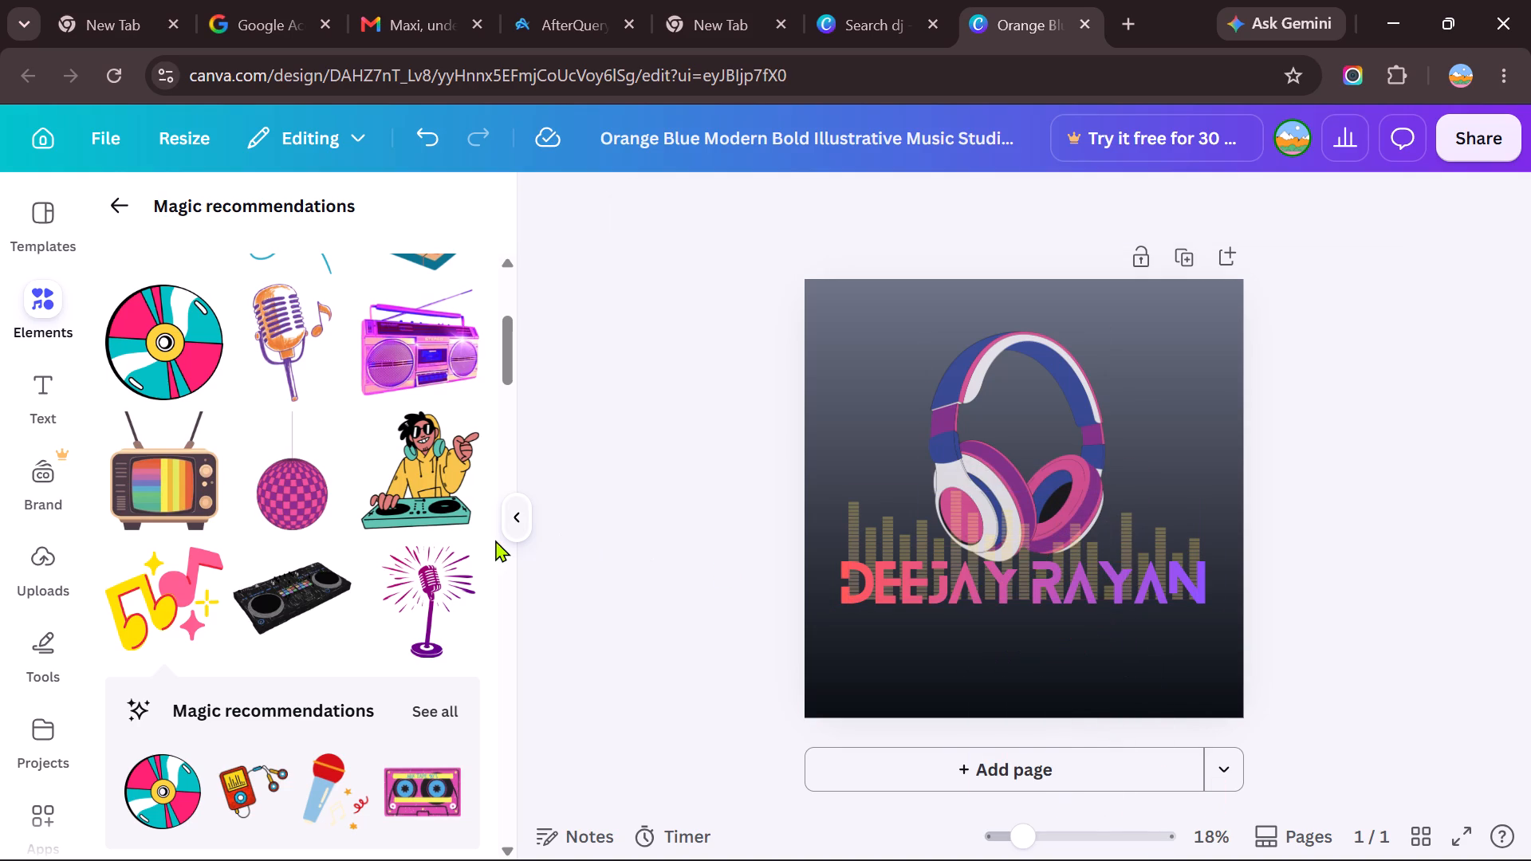
Look back through the music-themed graphics in Magic recommendations for another element that could suit the logo.
scroll(406, 522, "up", 1)
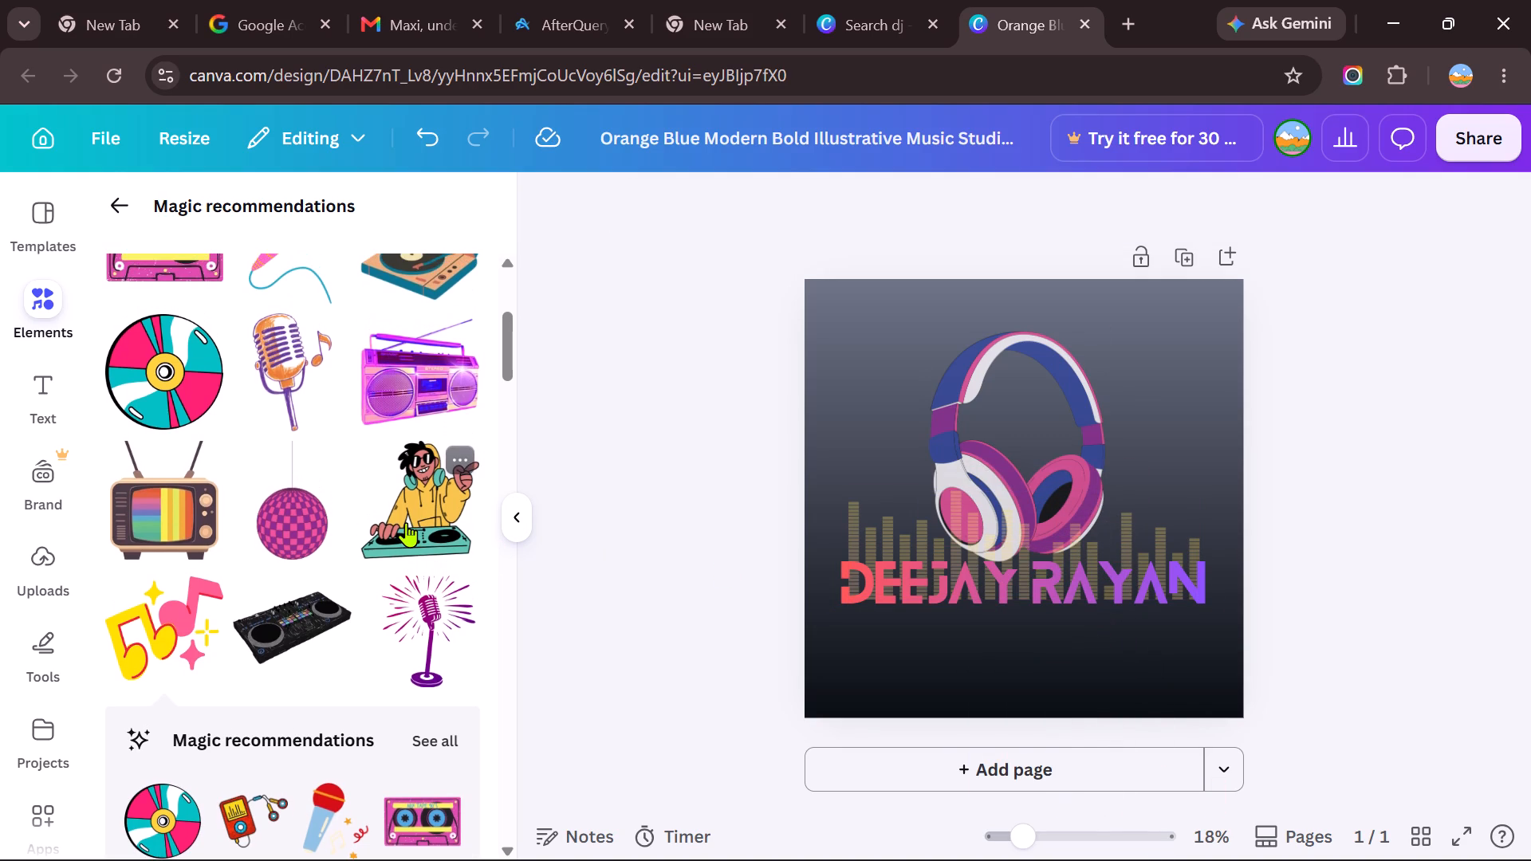
scroll(406, 522, "up", 2)
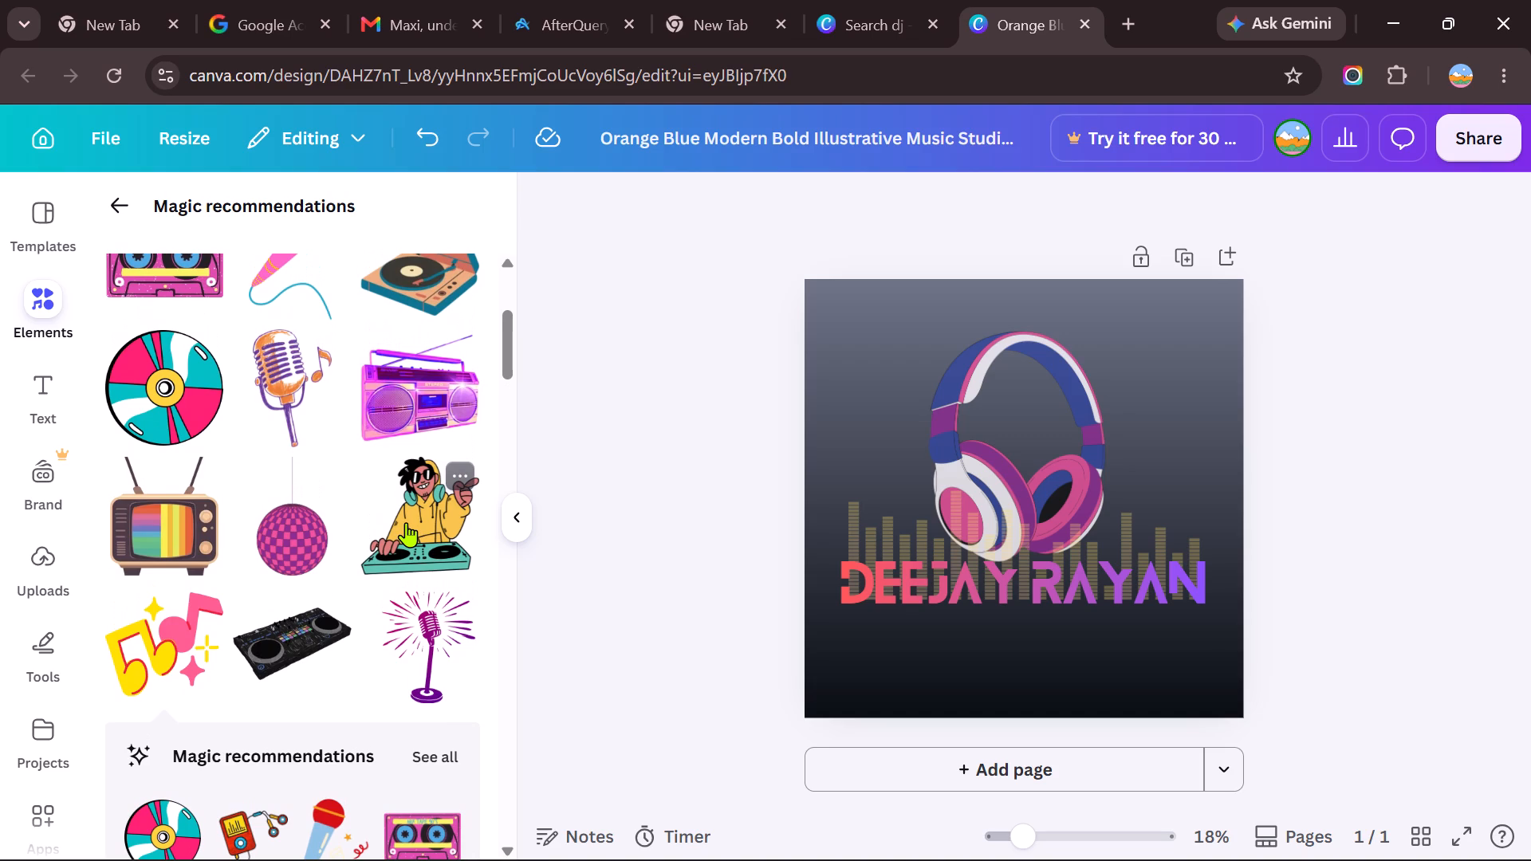
scroll(406, 522, "up", 1)
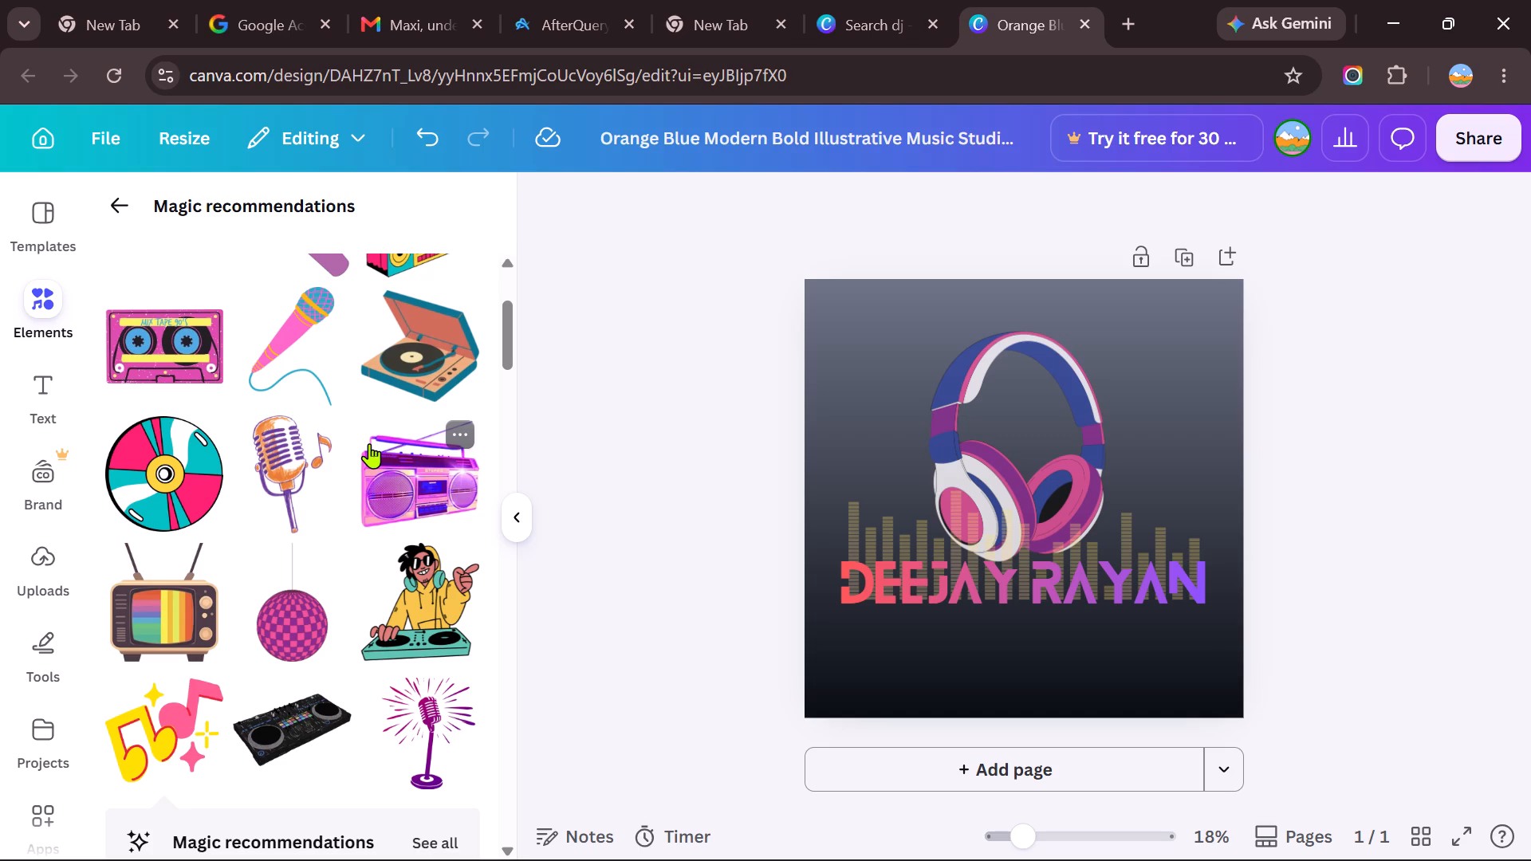
scroll(329, 548, "down", 3)
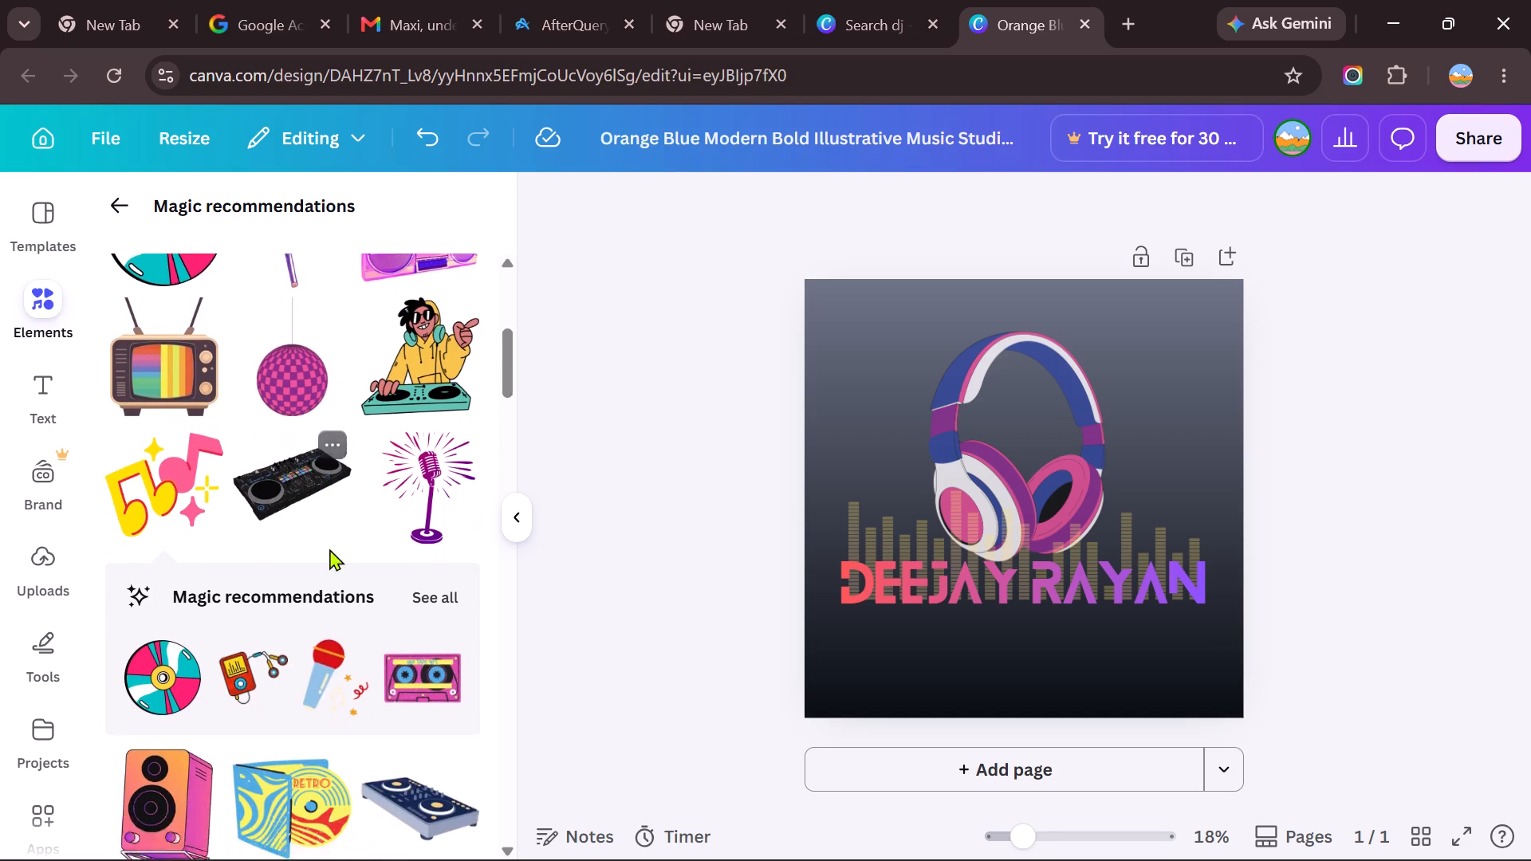
scroll(329, 548, "down", 1)
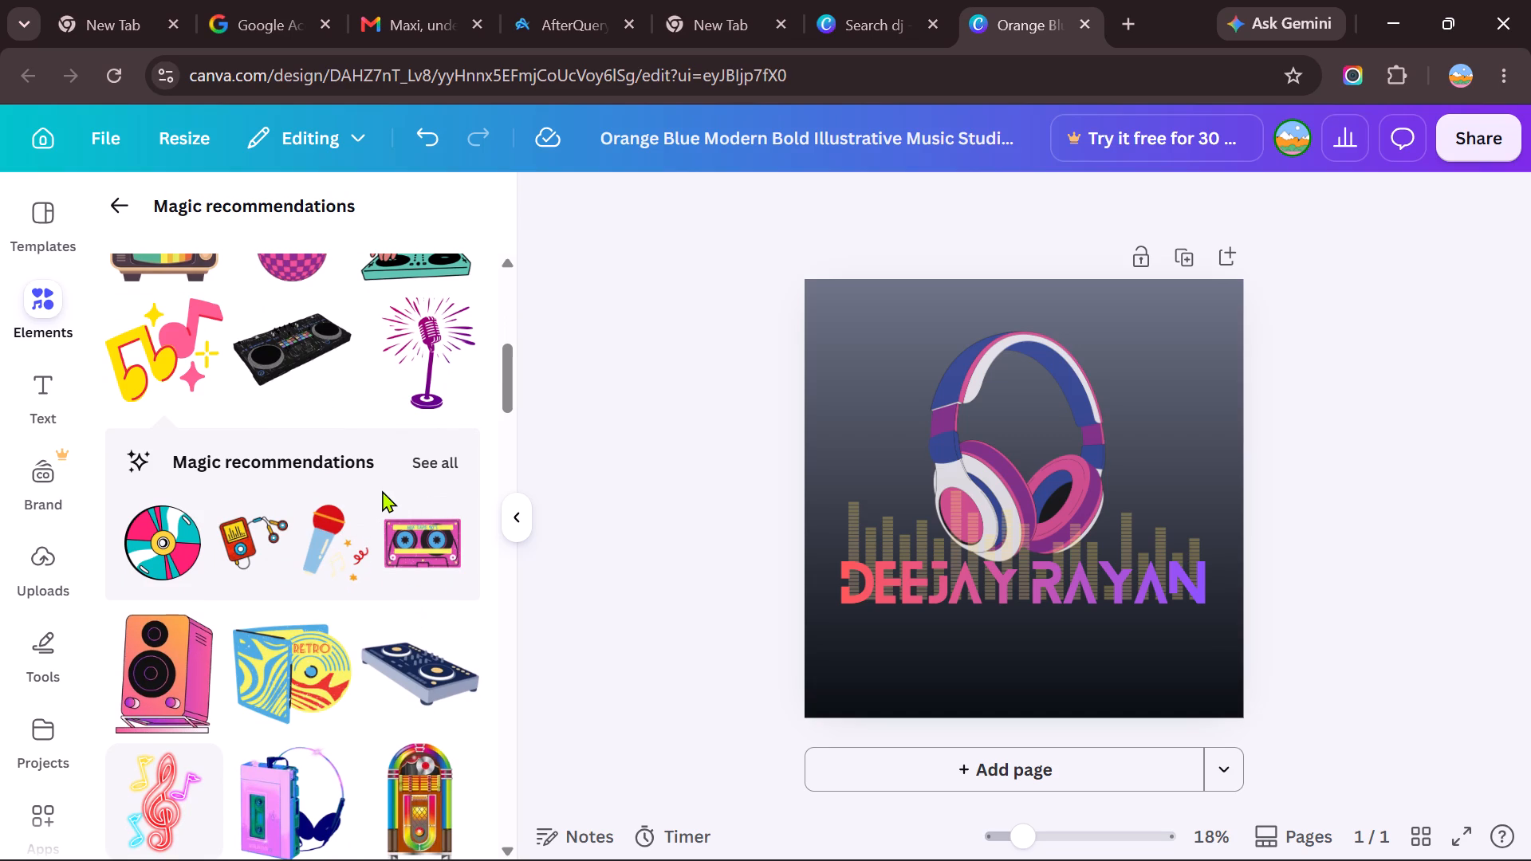
scroll(382, 490, "up", 1)
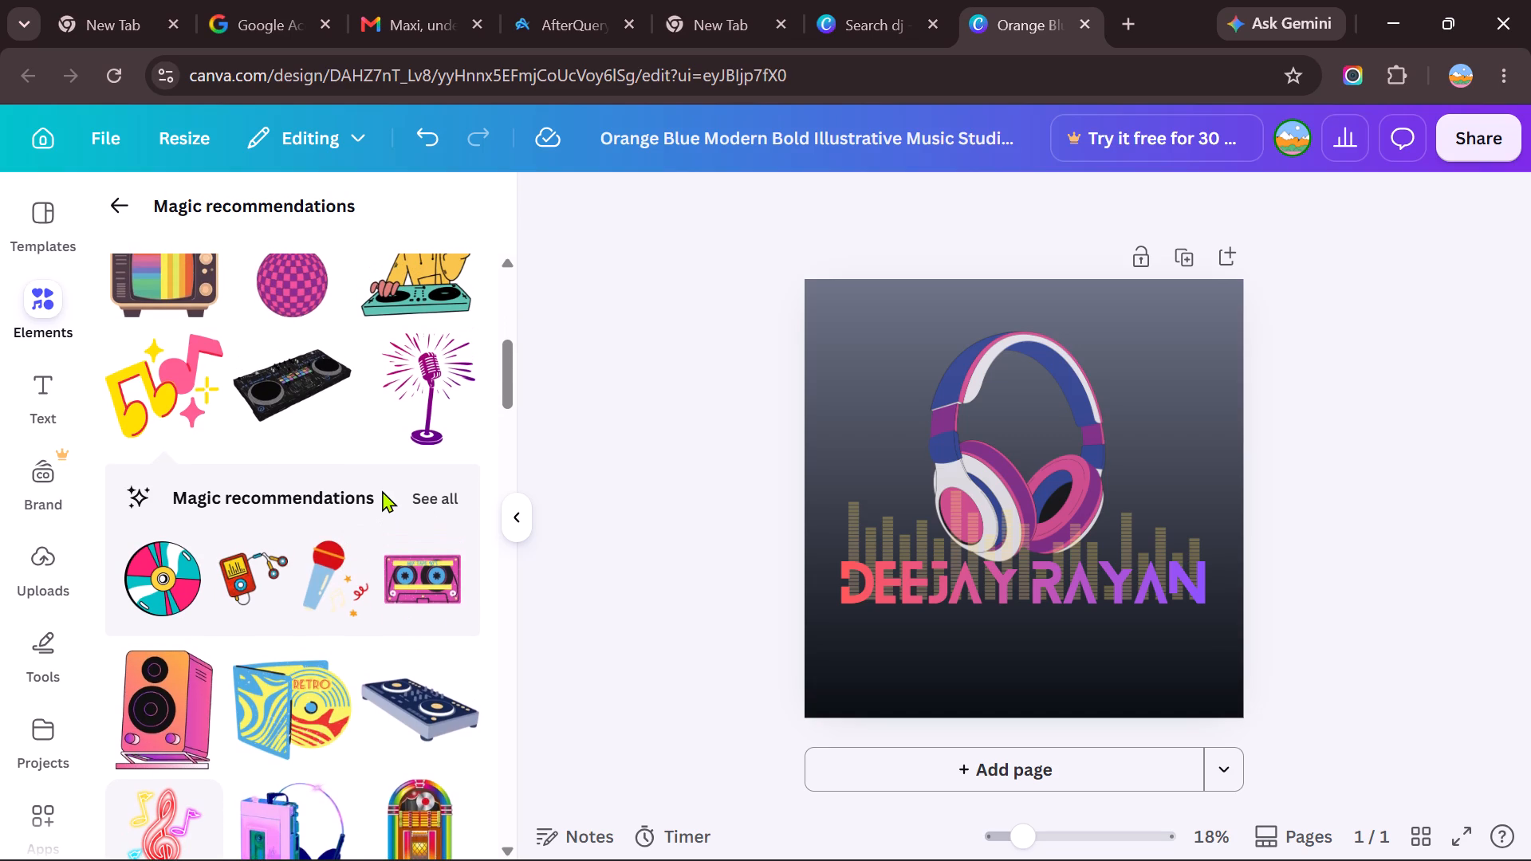
scroll(382, 490, "up", 3)
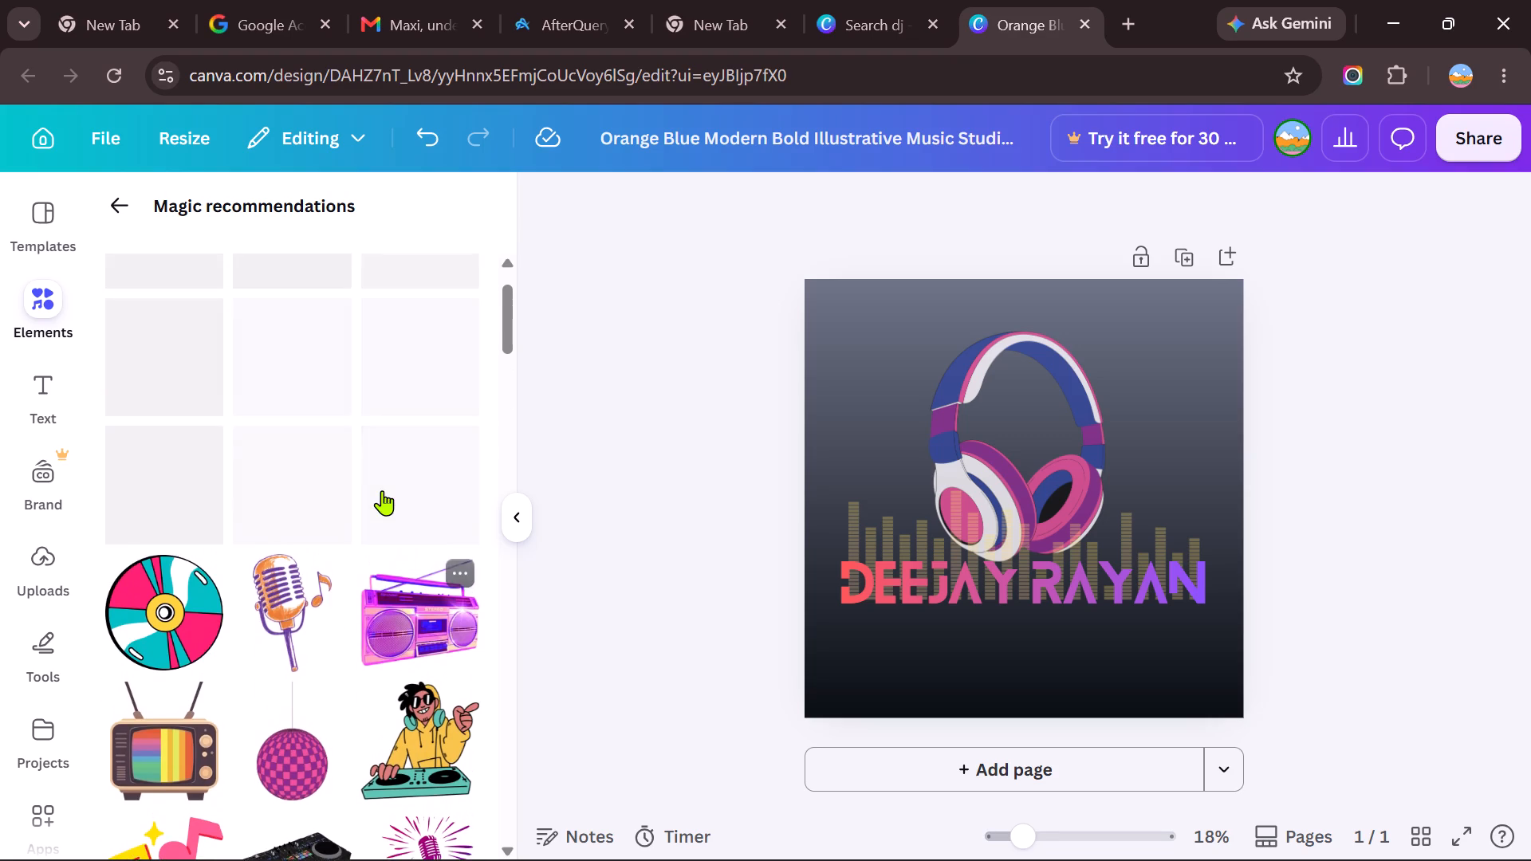
scroll(382, 490, "up", 1)
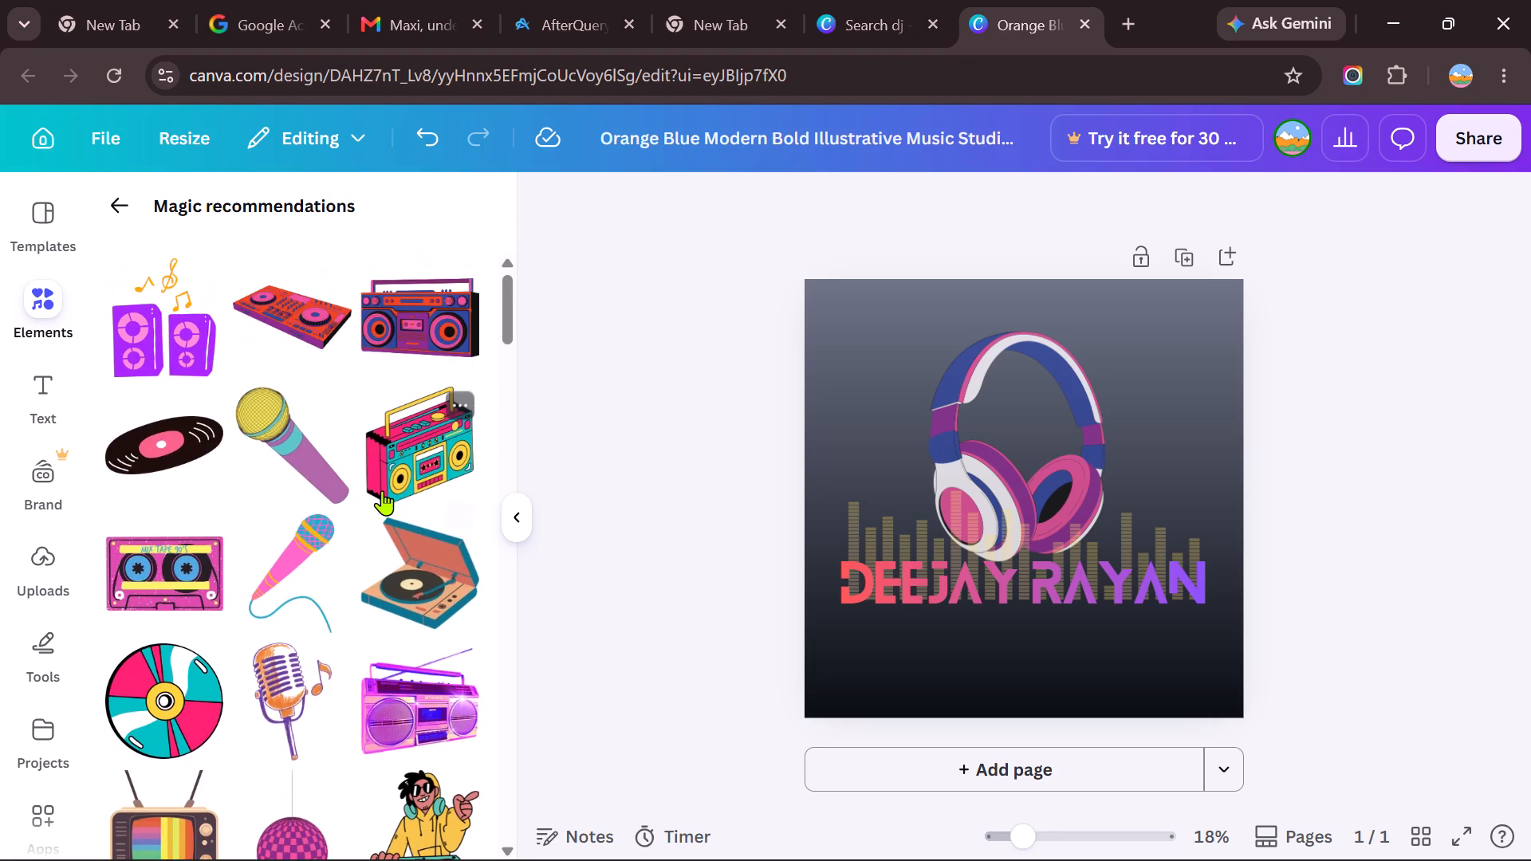
scroll(382, 490, "up", 2)
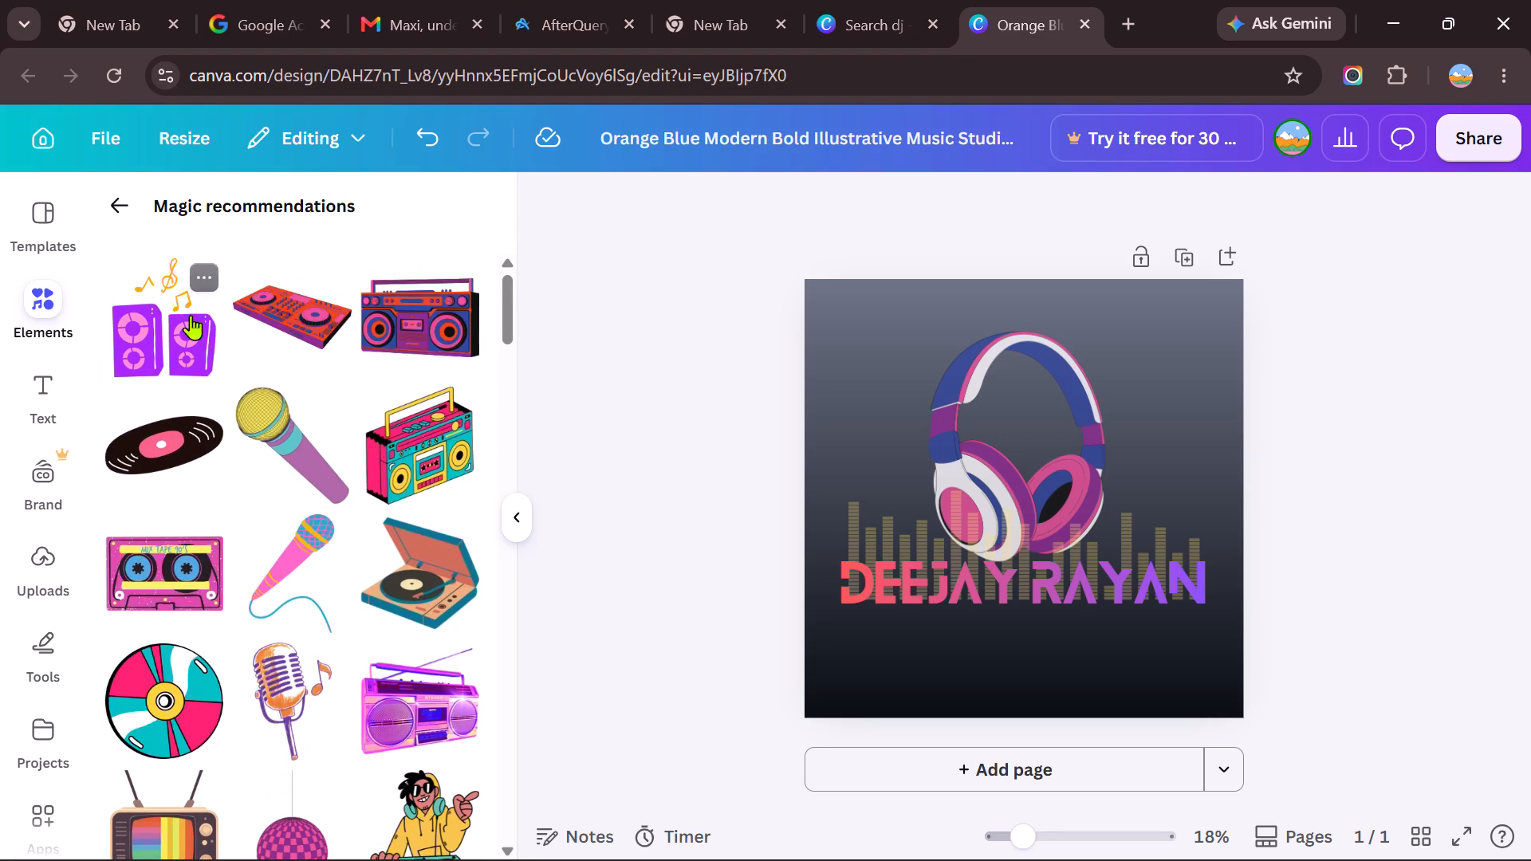
Add the nested red, green and yellow star graphic to the logo from the full set of elements recommended for the design.
left_click(1000, 538)
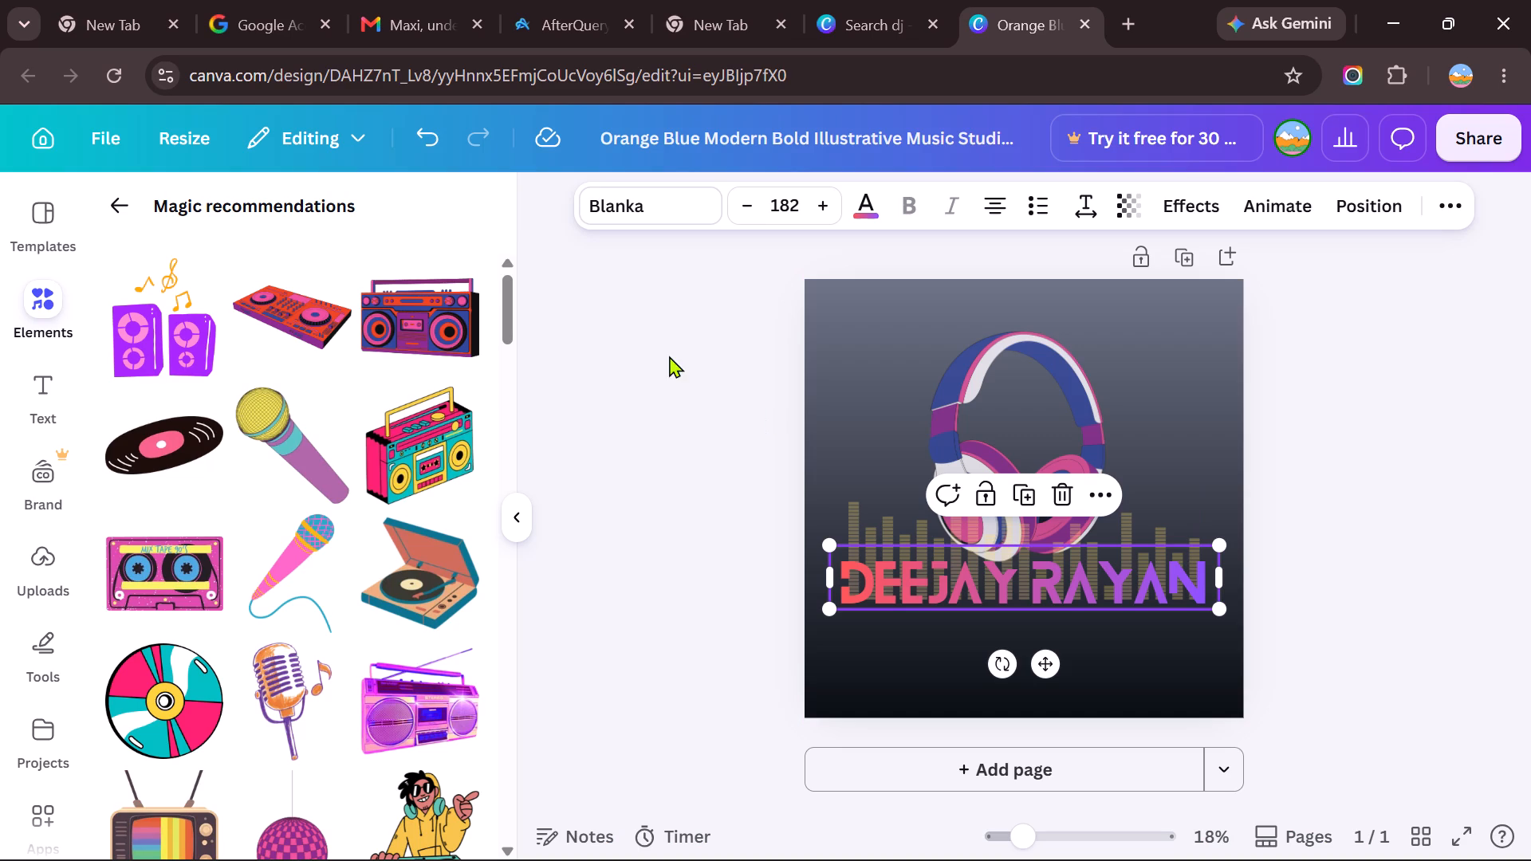
left_click(123, 198)
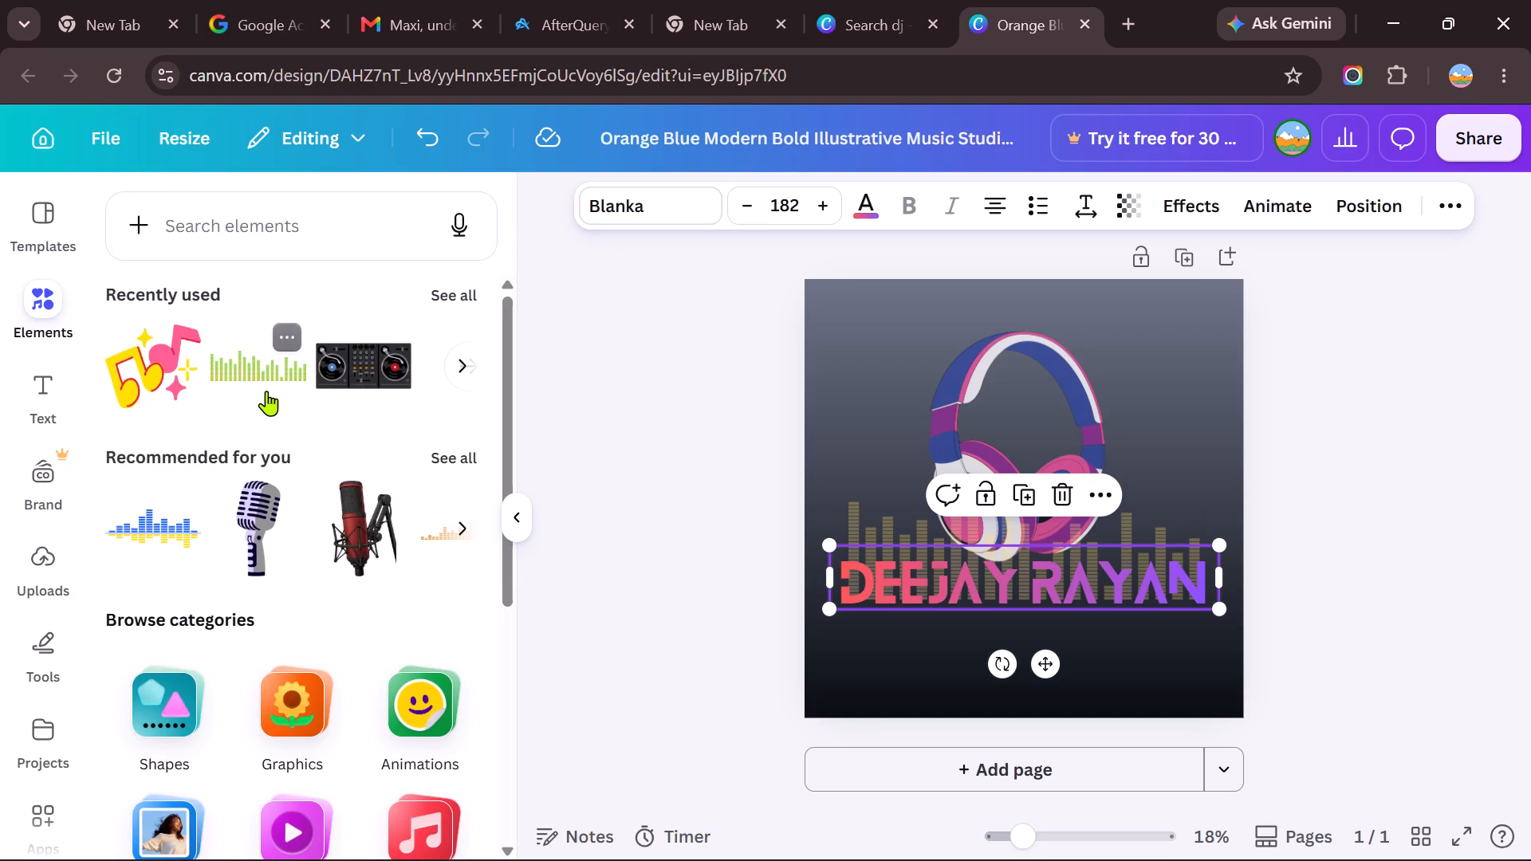
left_click(462, 458)
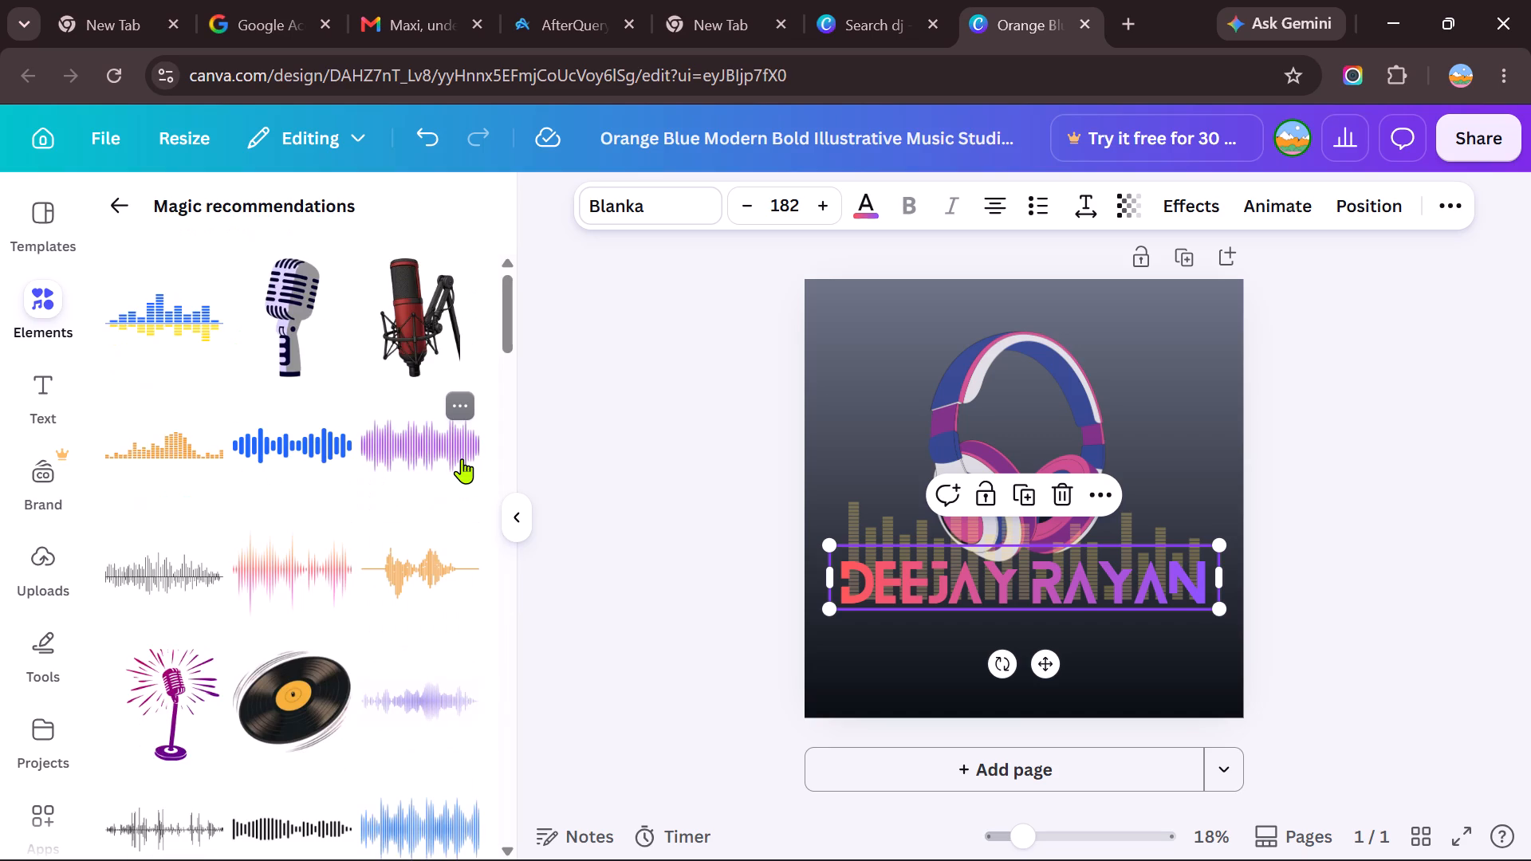
scroll(462, 458, "down", 5)
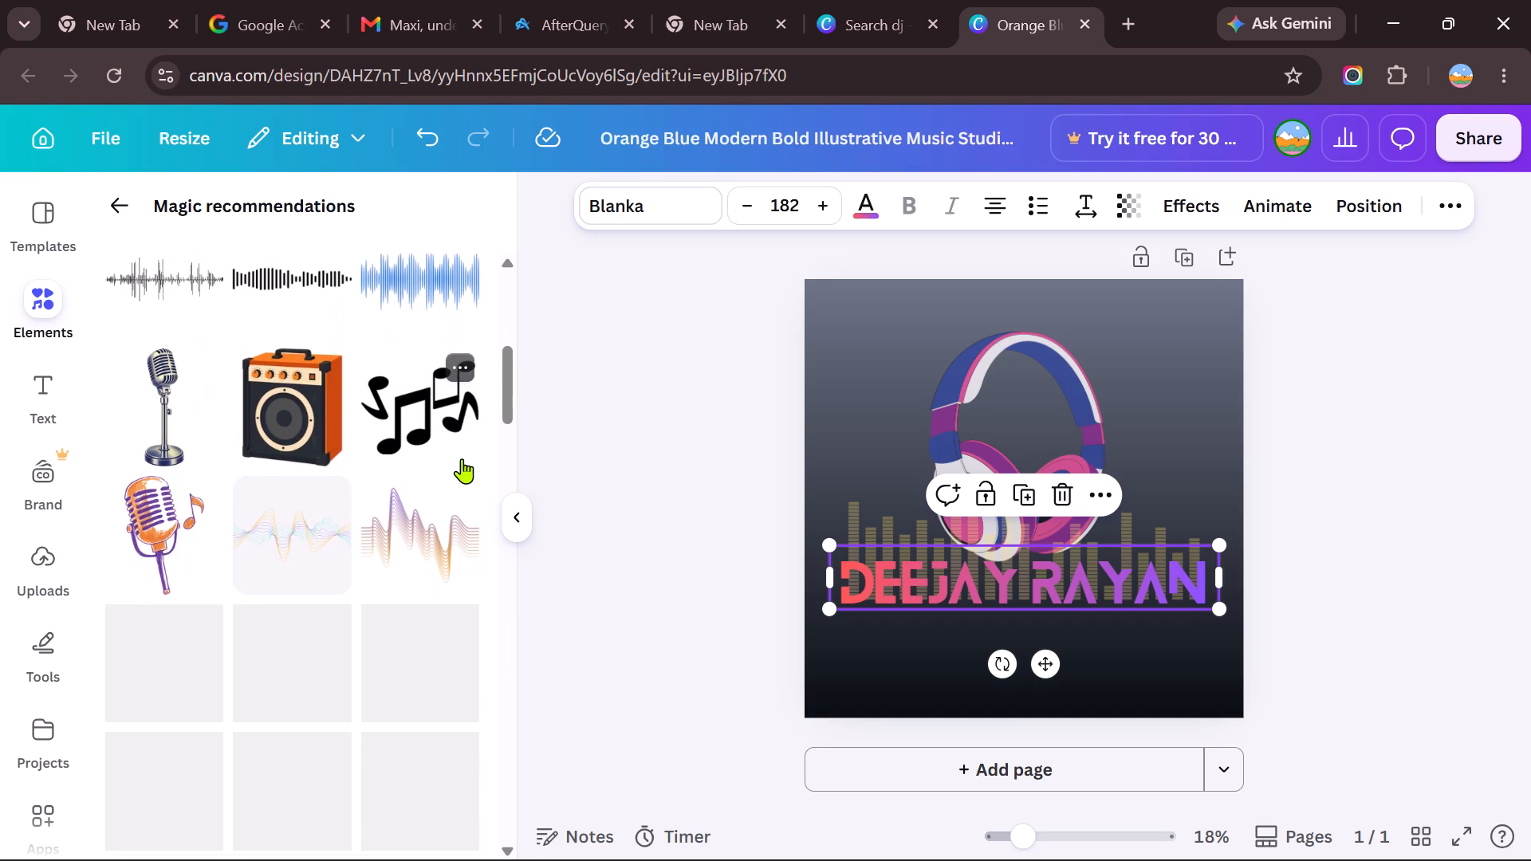
scroll(462, 458, "down", 3)
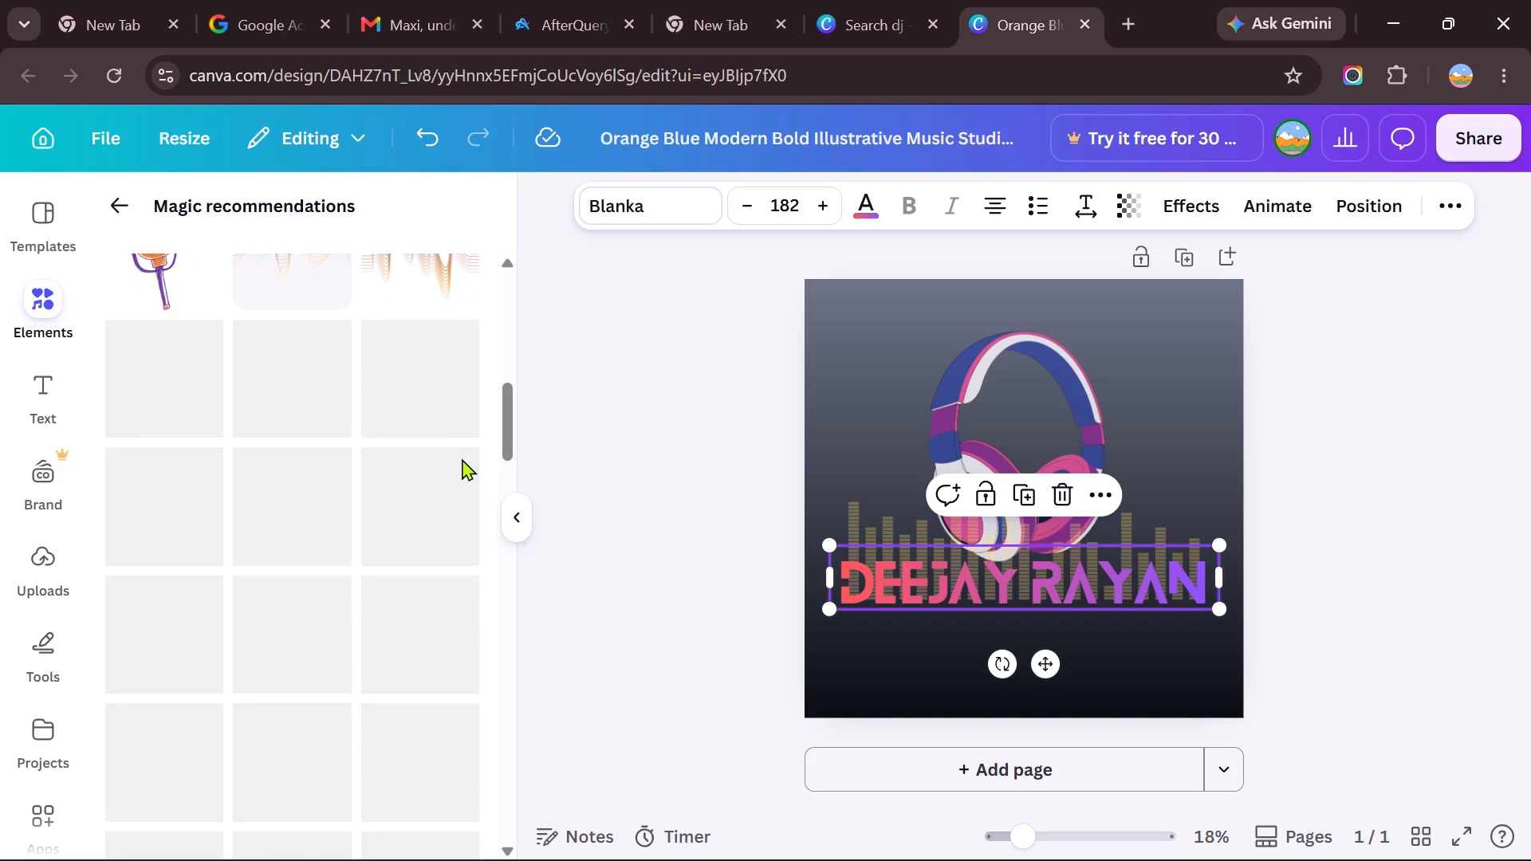
scroll(462, 458, "up", 1)
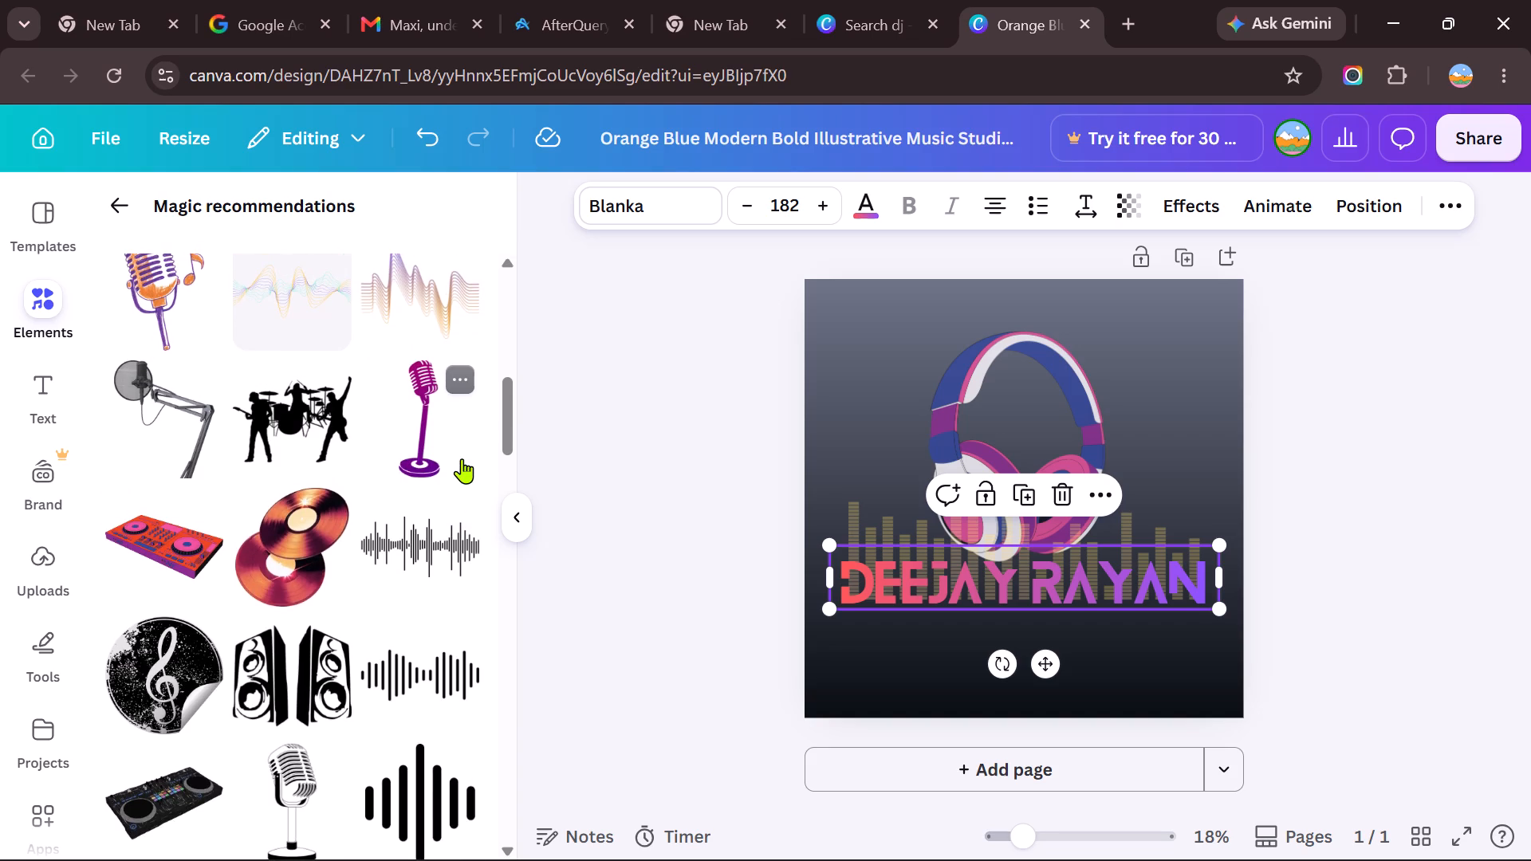
scroll(462, 458, "down", 2)
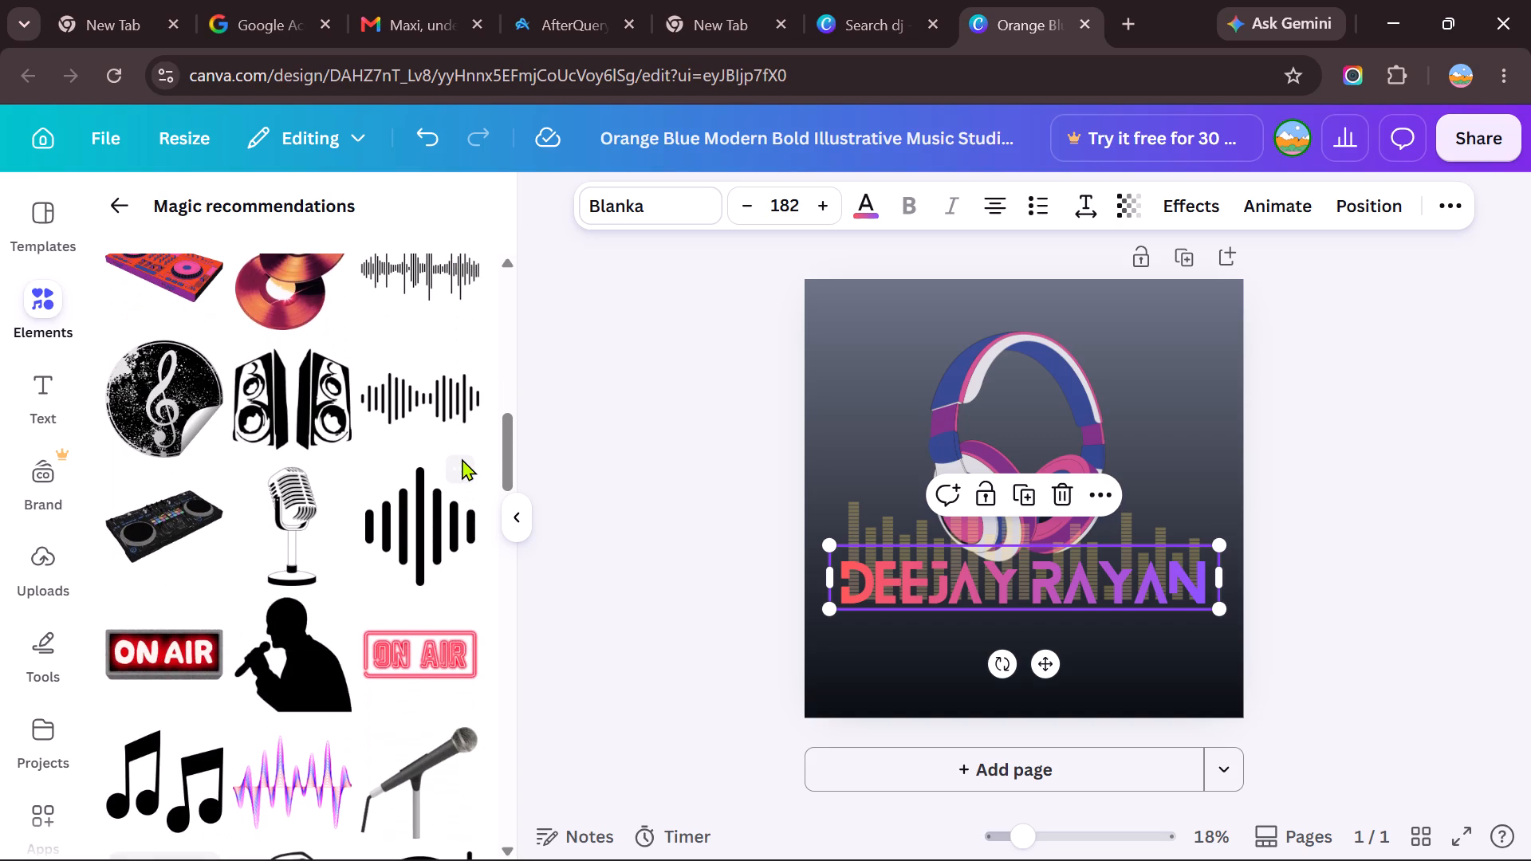
scroll(462, 458, "down", 2)
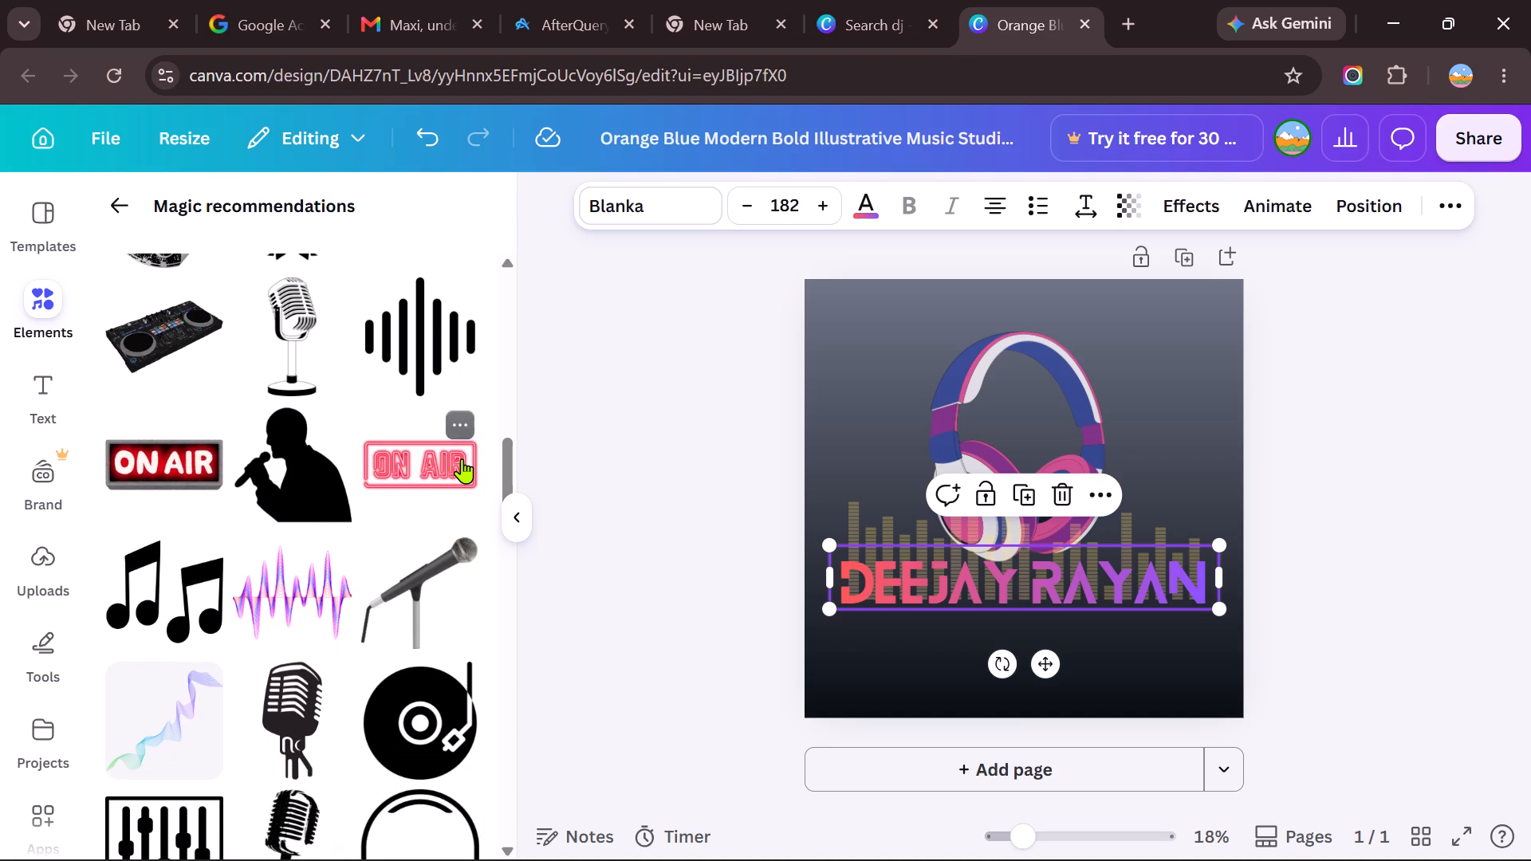
scroll(462, 458, "down", 4)
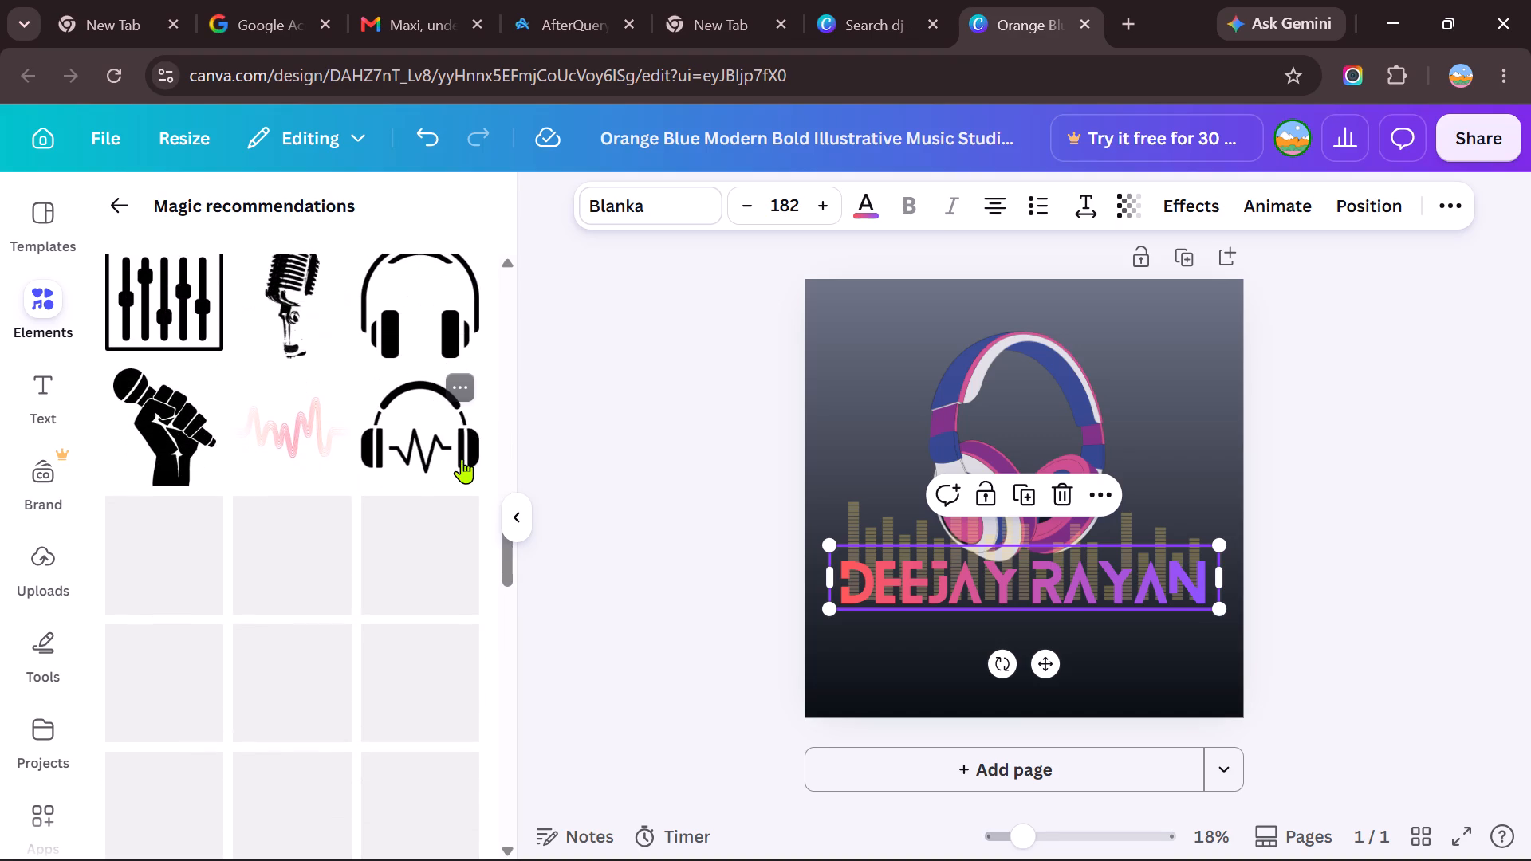
scroll(462, 458, "down", 3)
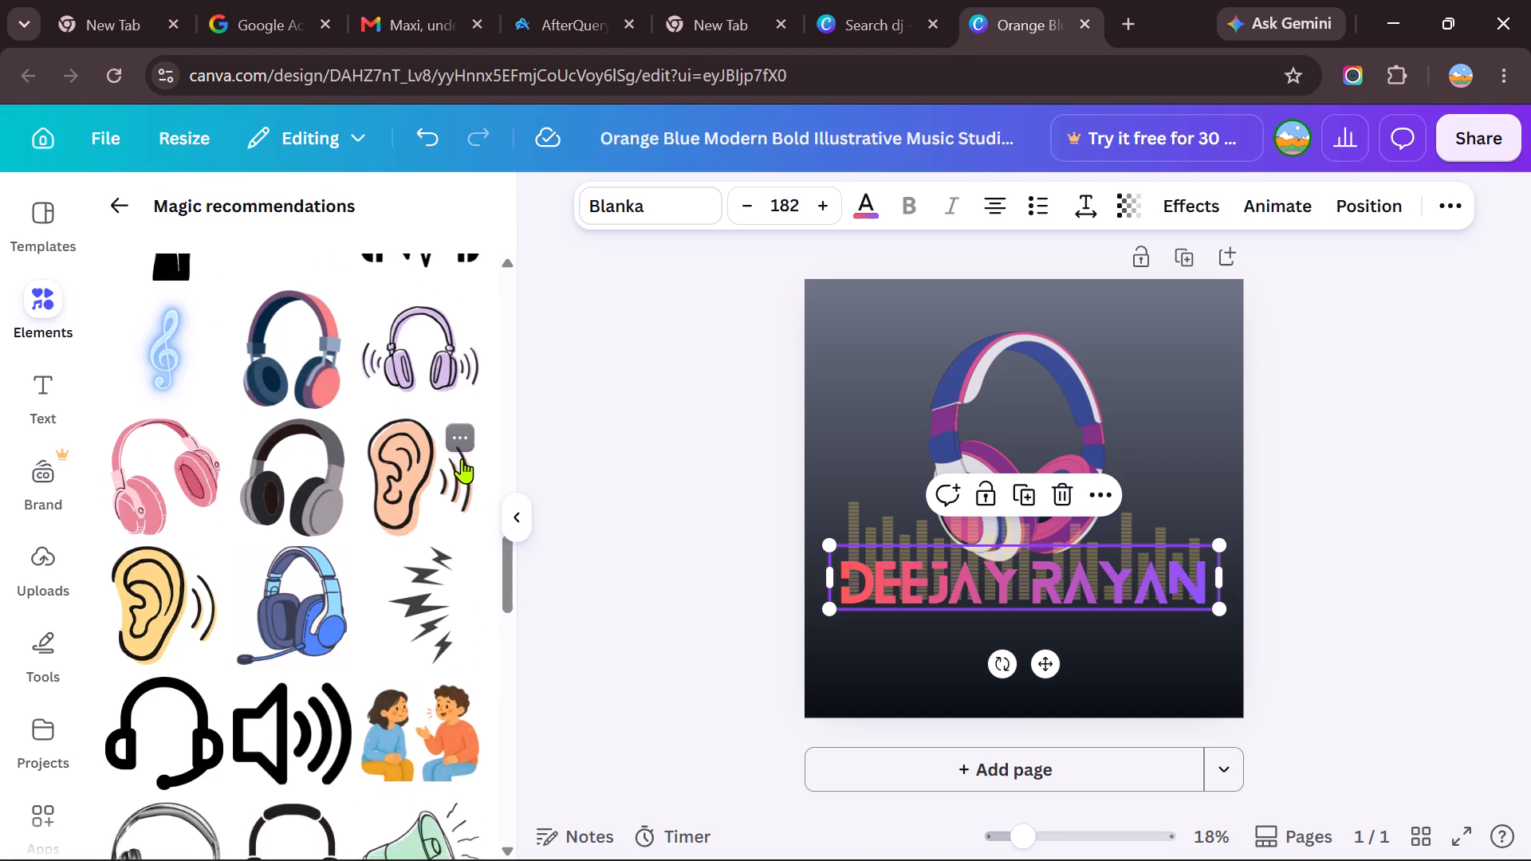
scroll(462, 458, "down", 1)
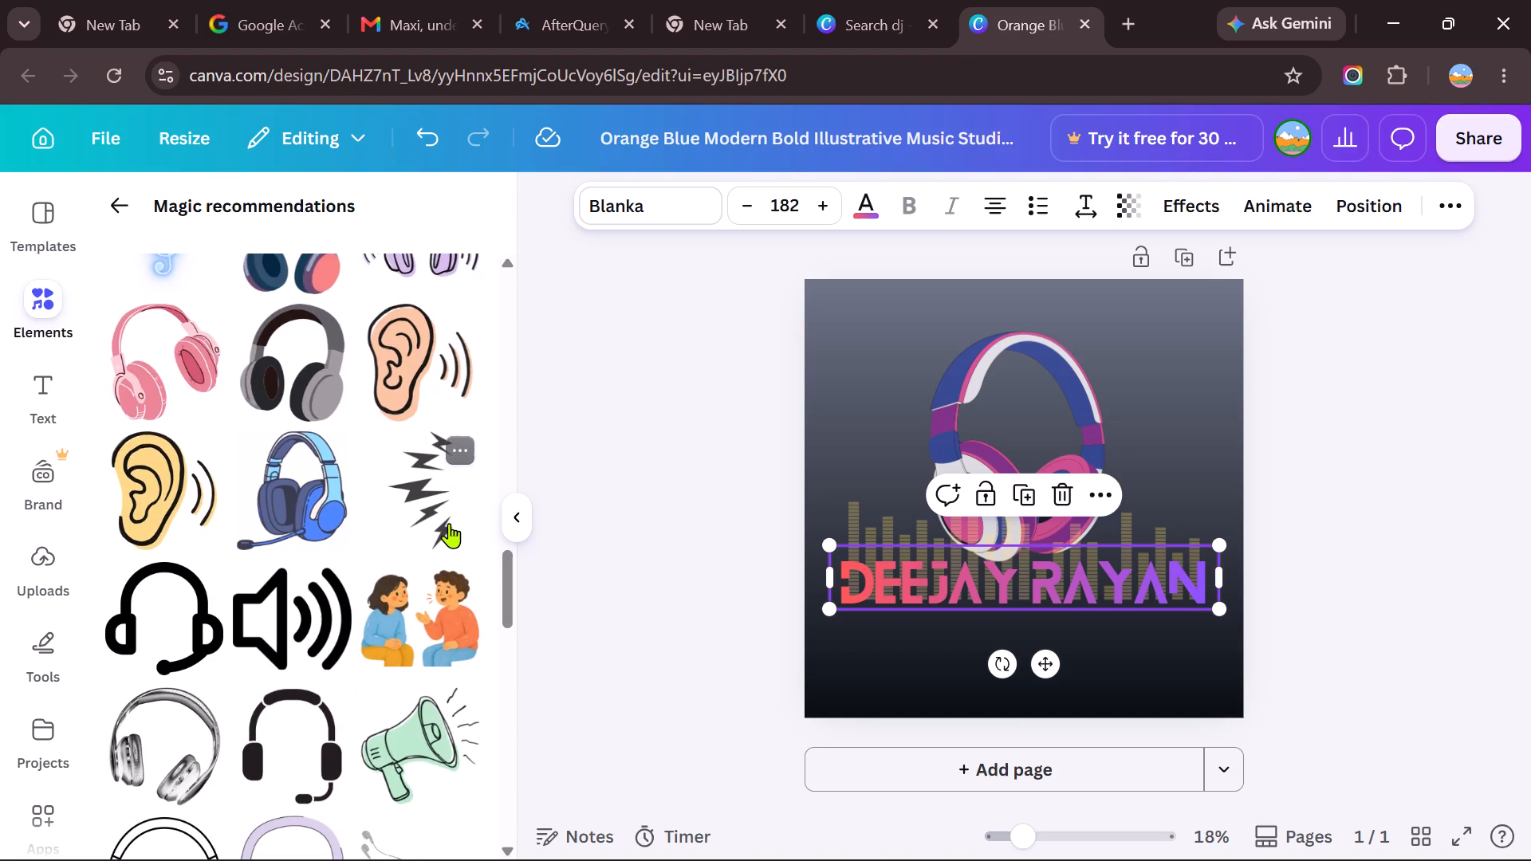
scroll(449, 523, "down", 3)
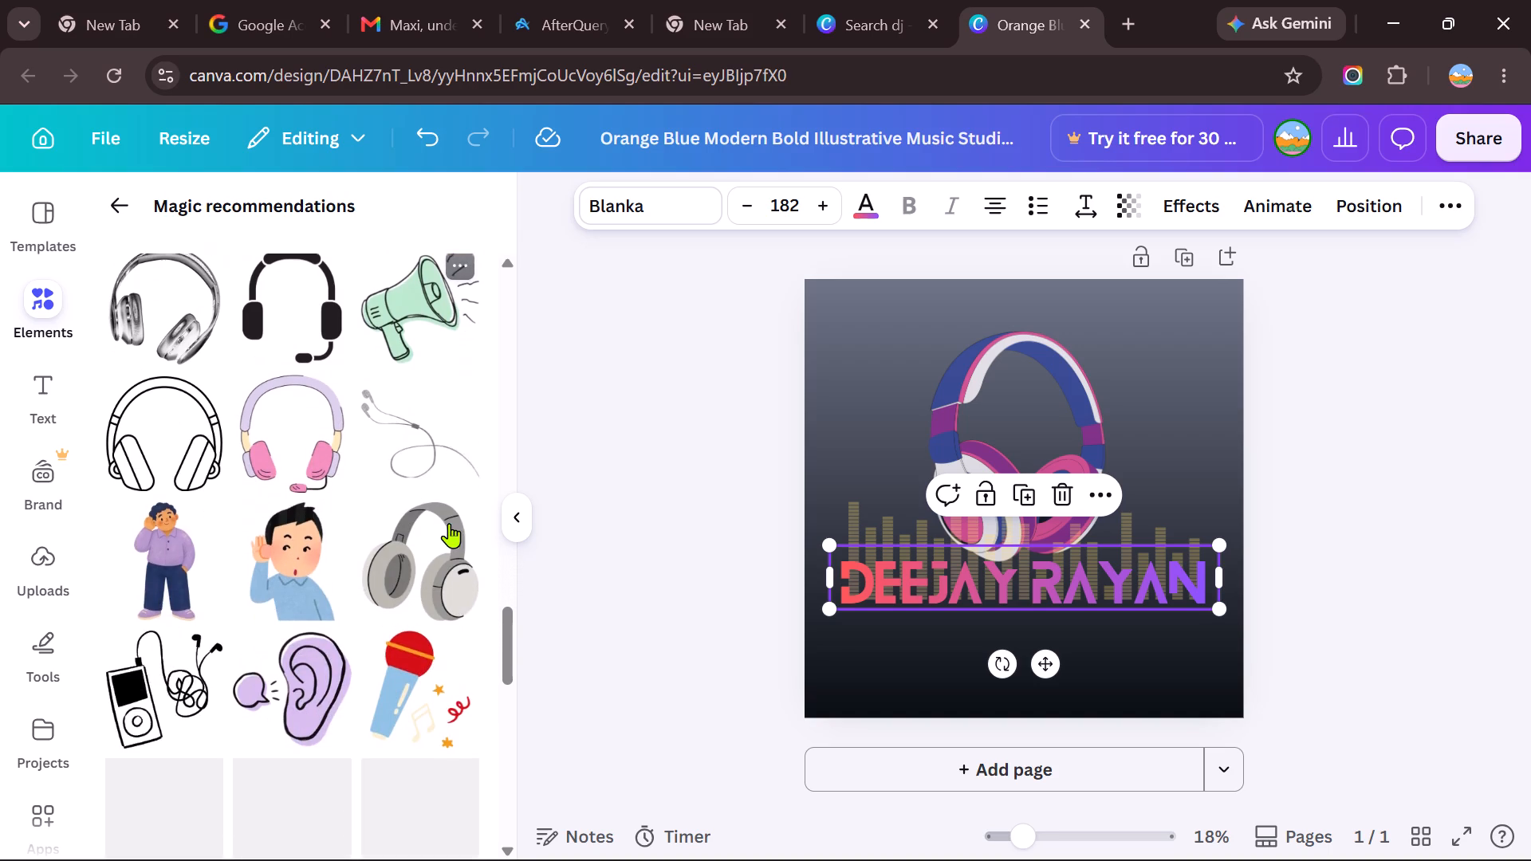
scroll(449, 523, "down", 3)
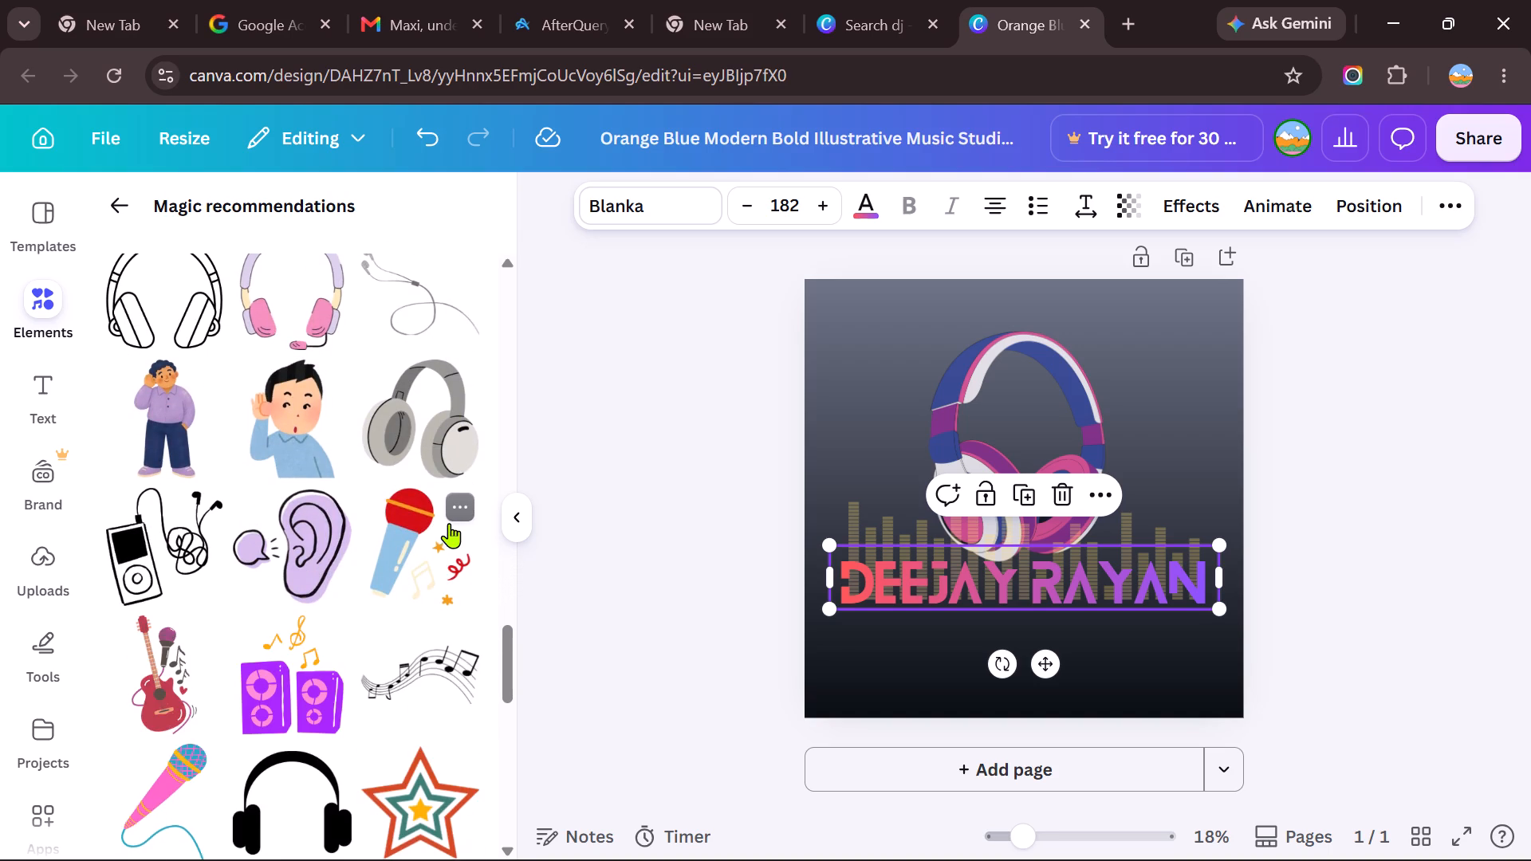
scroll(449, 523, "down", 3)
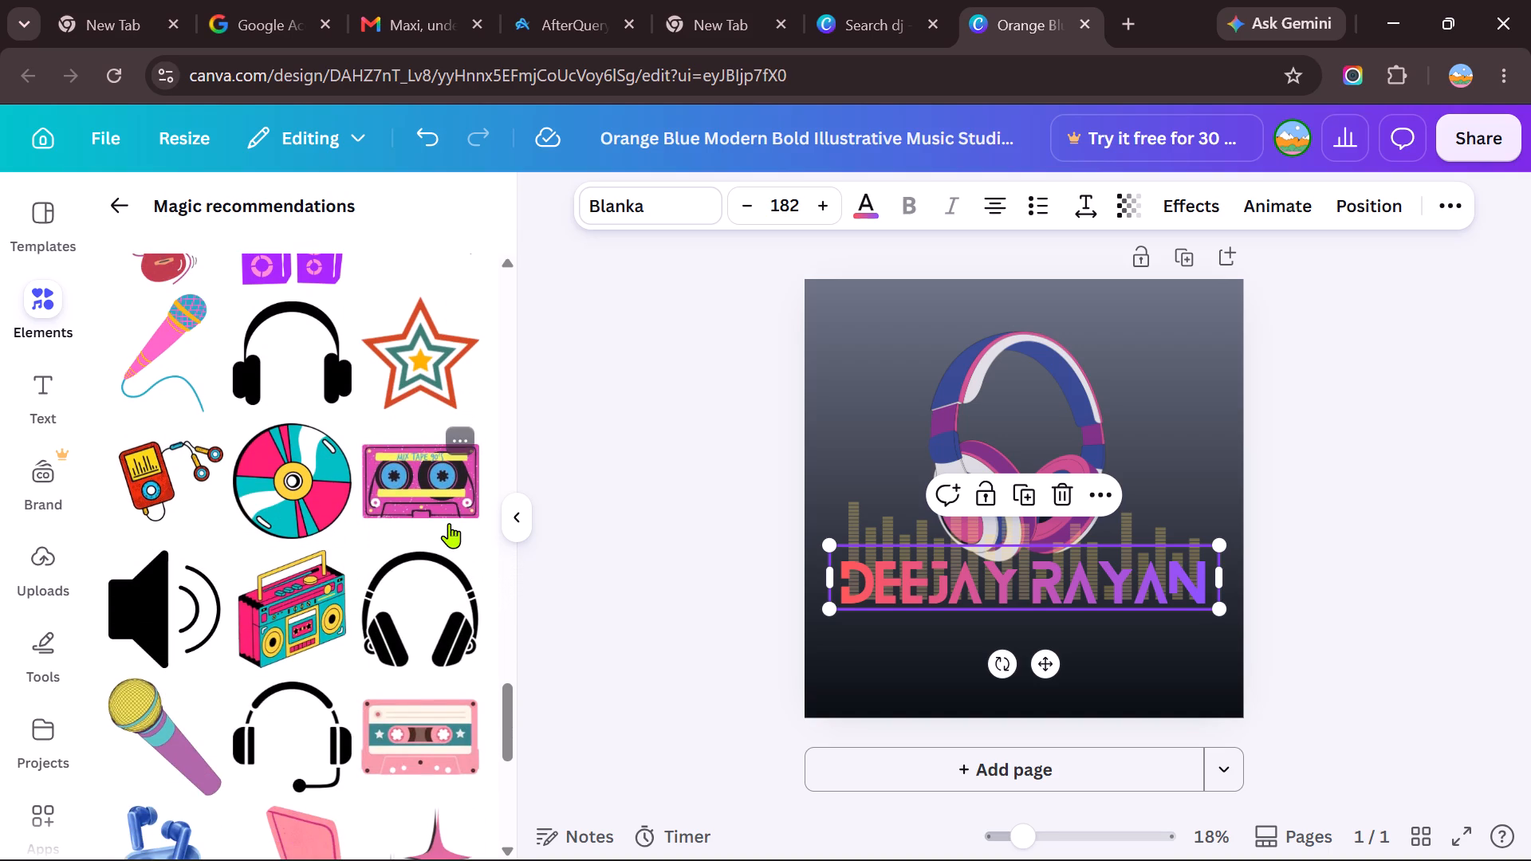
left_click(426, 338)
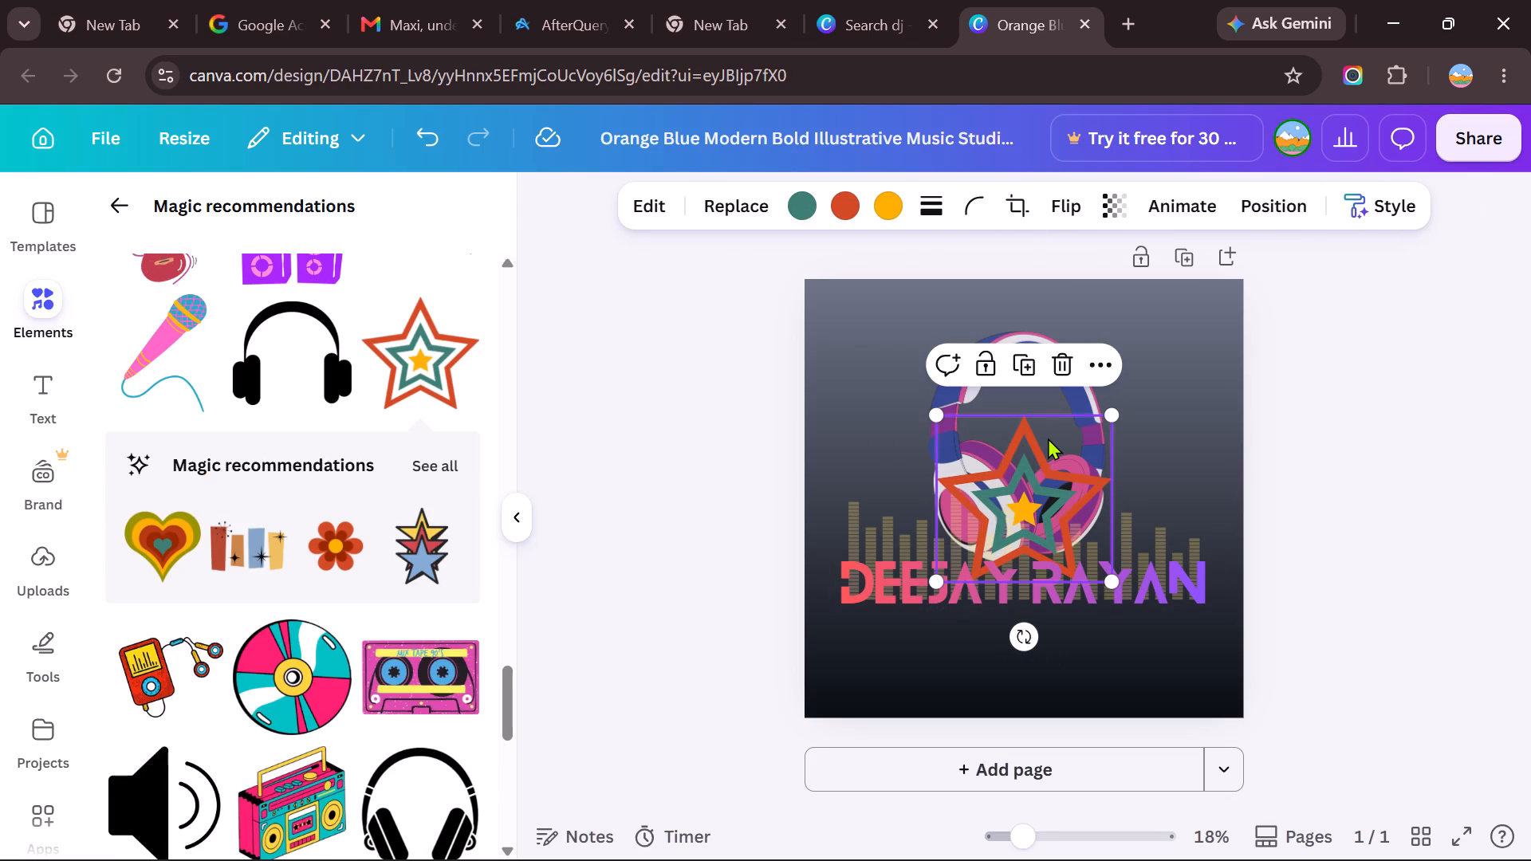
Look through the full set of Magic recommendations related to the star graphic for another element that could suit the logo.
left_click(439, 468)
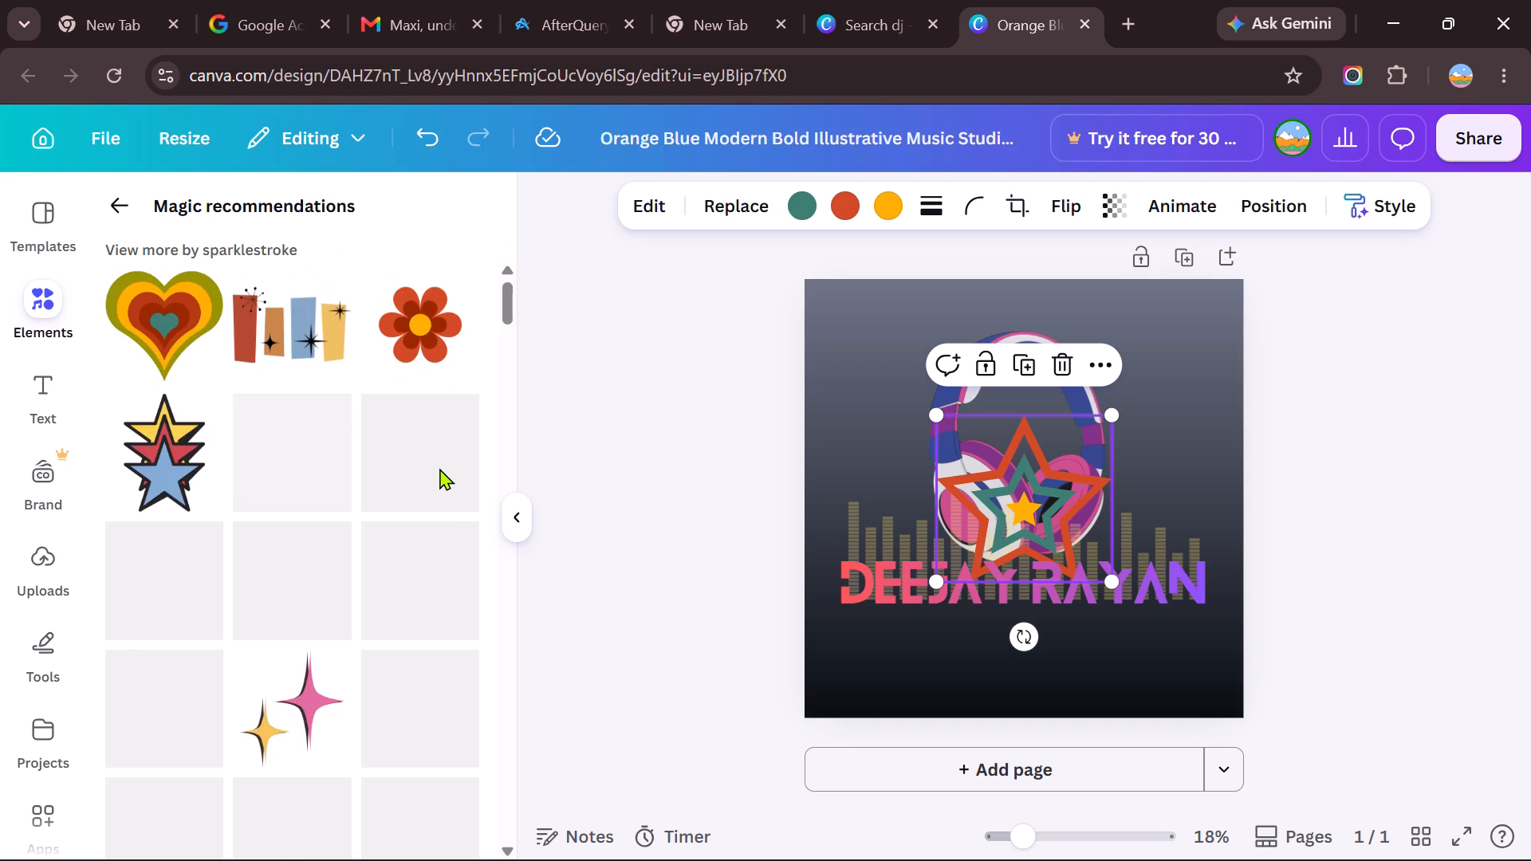
scroll(314, 669, "down", 3)
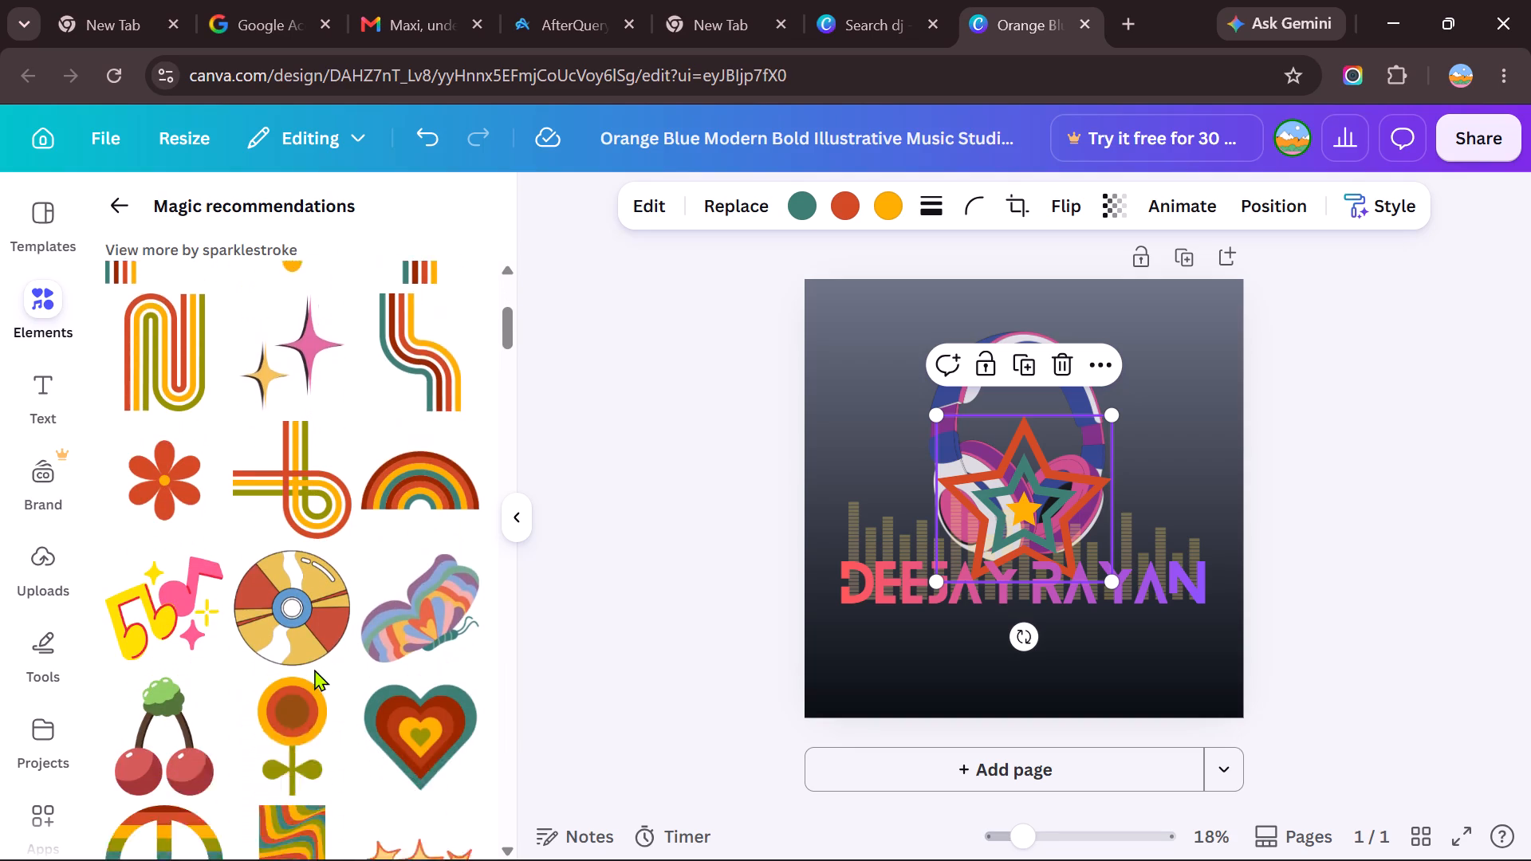
scroll(314, 669, "down", 4)
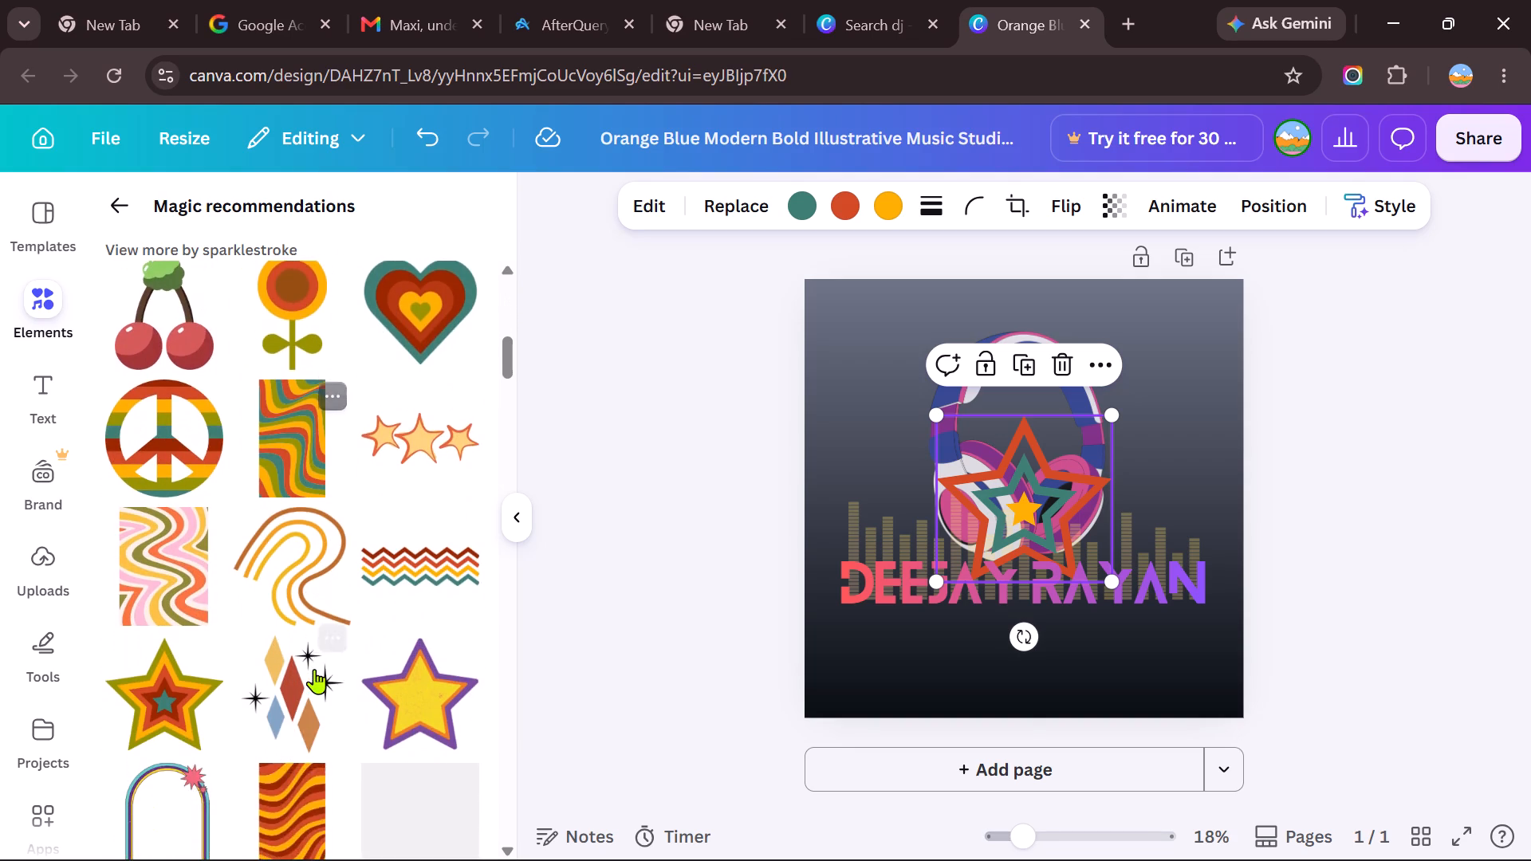
scroll(314, 669, "down", 5)
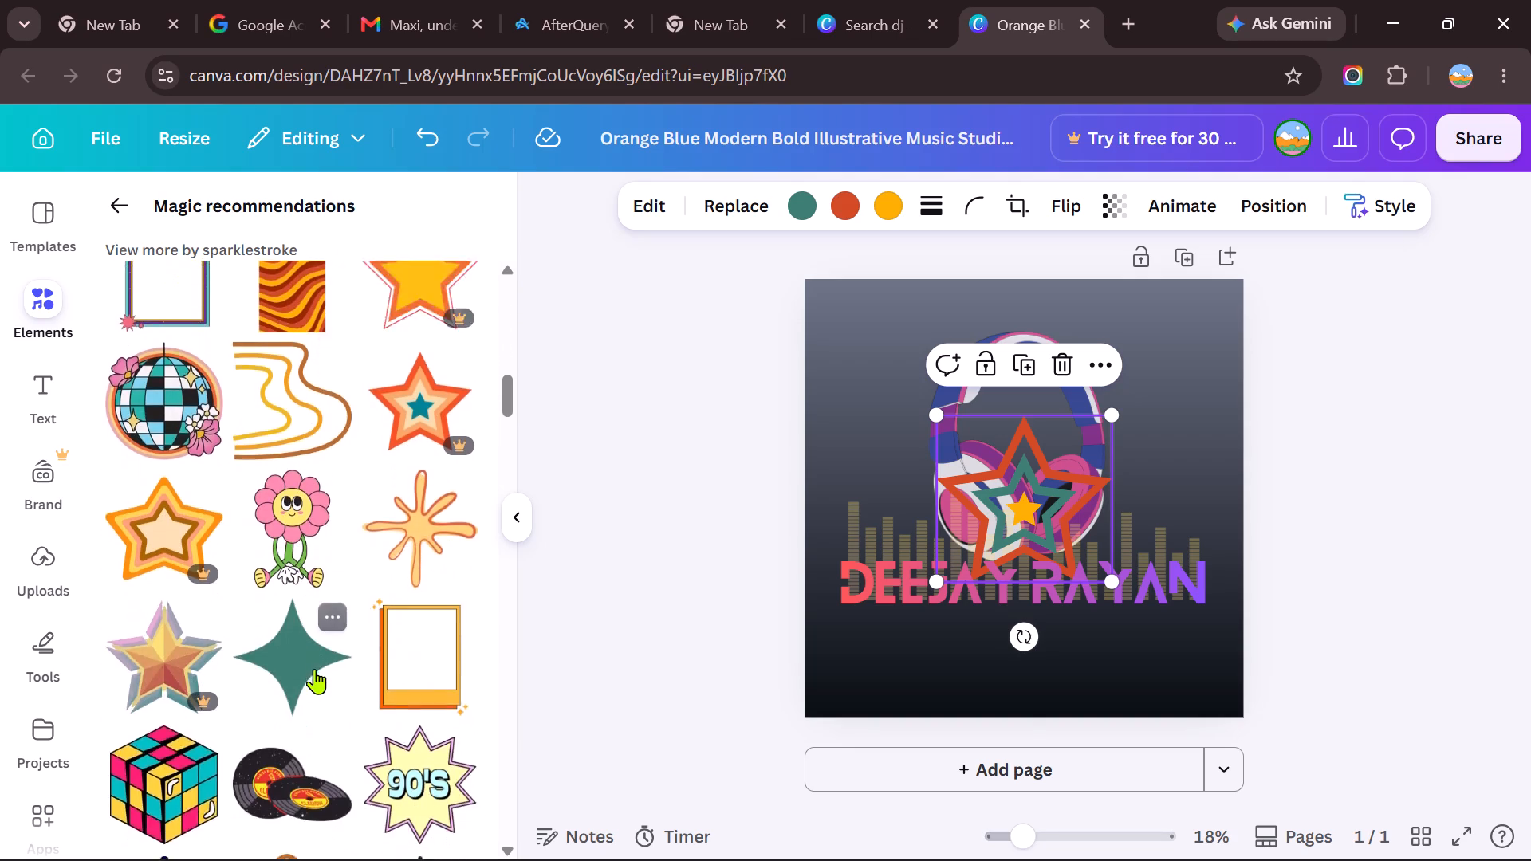
scroll(314, 669, "down", 4)
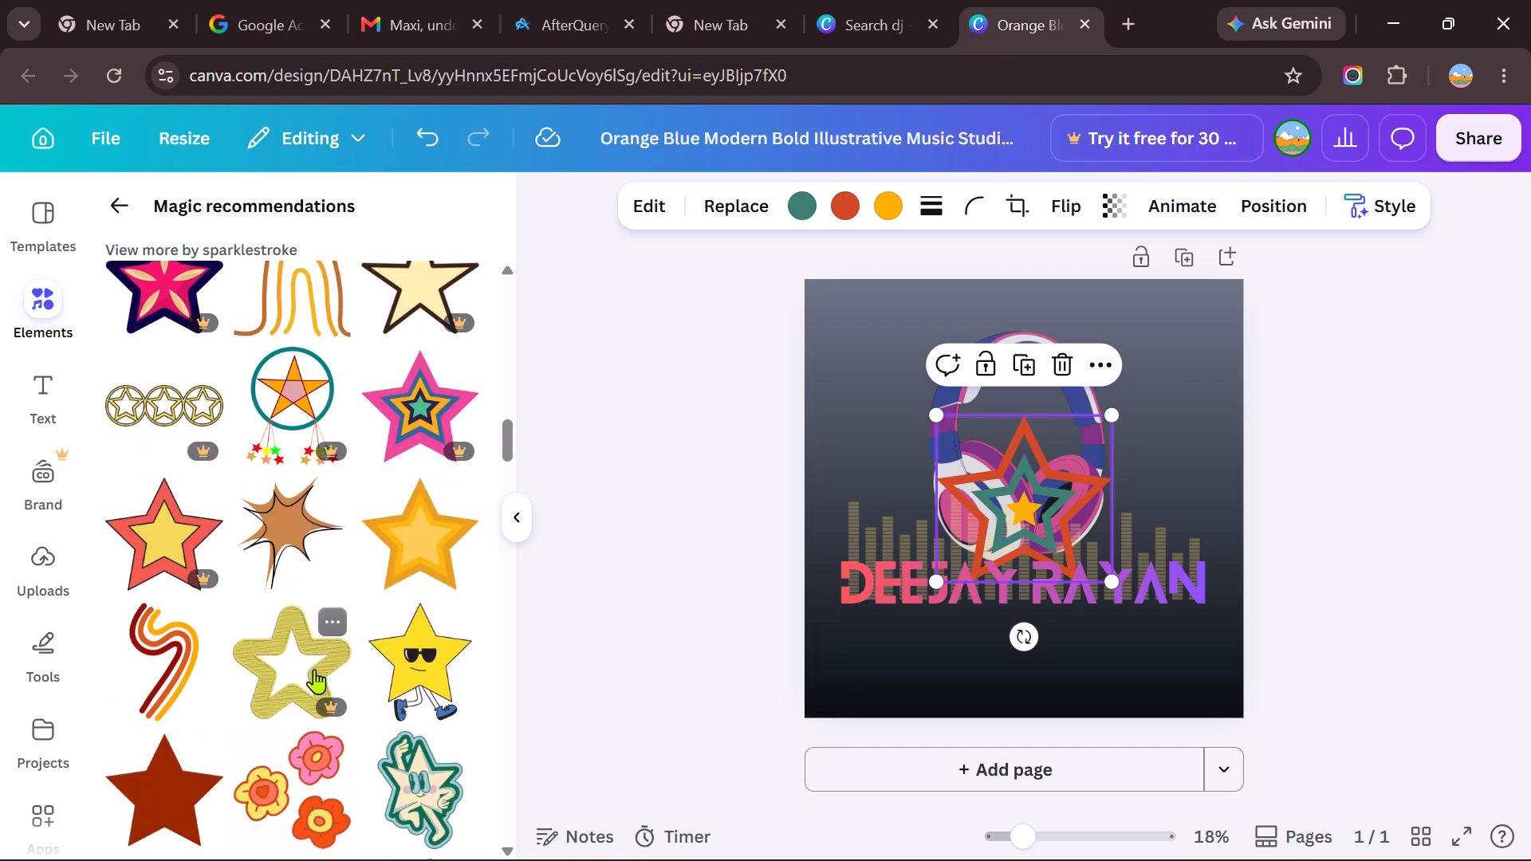
scroll(314, 669, "down", 2)
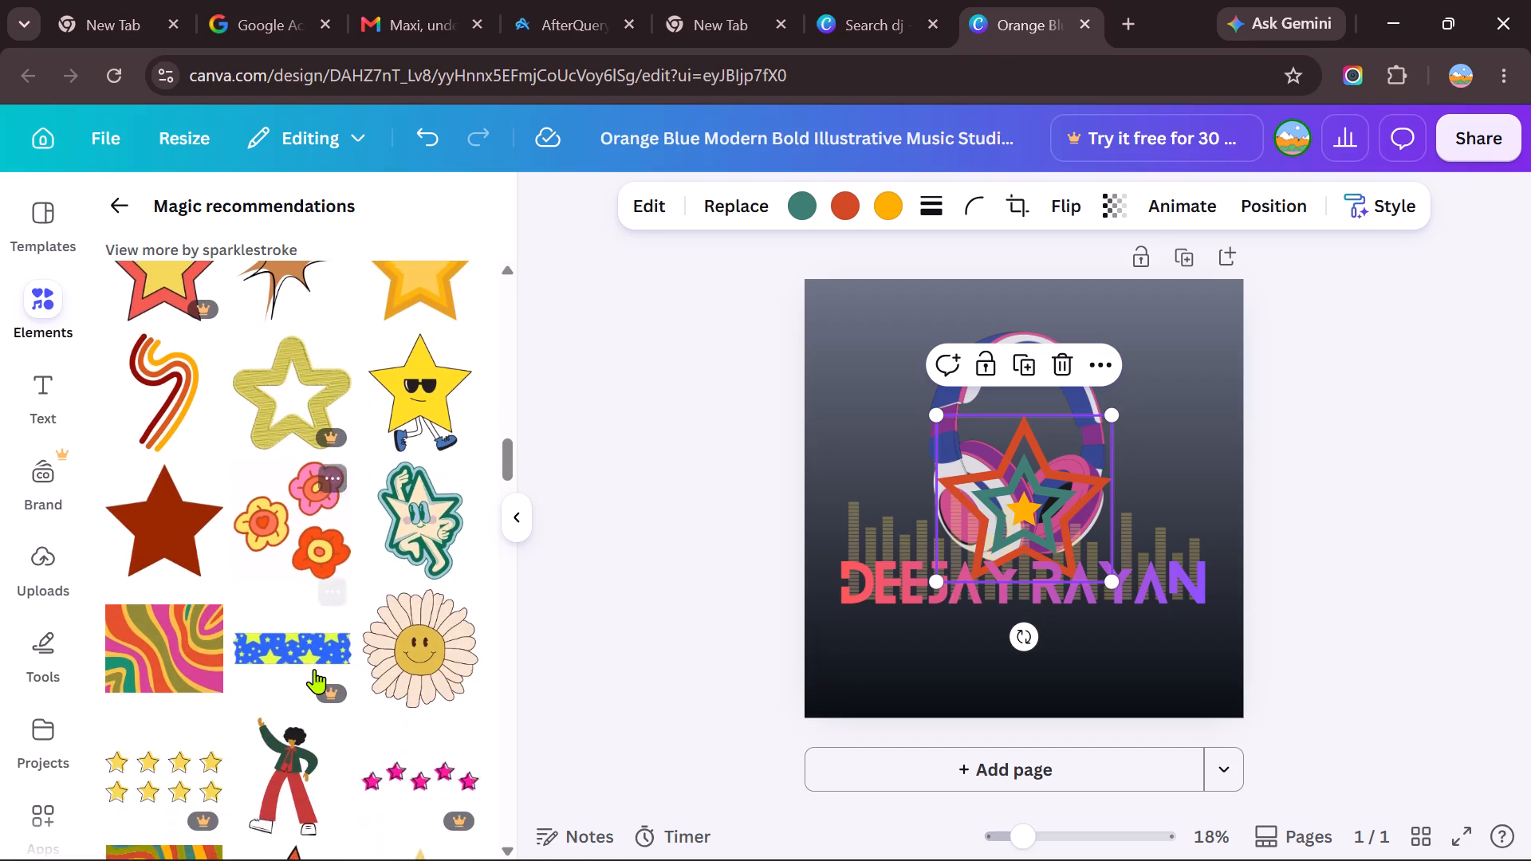
scroll(314, 669, "down", 4)
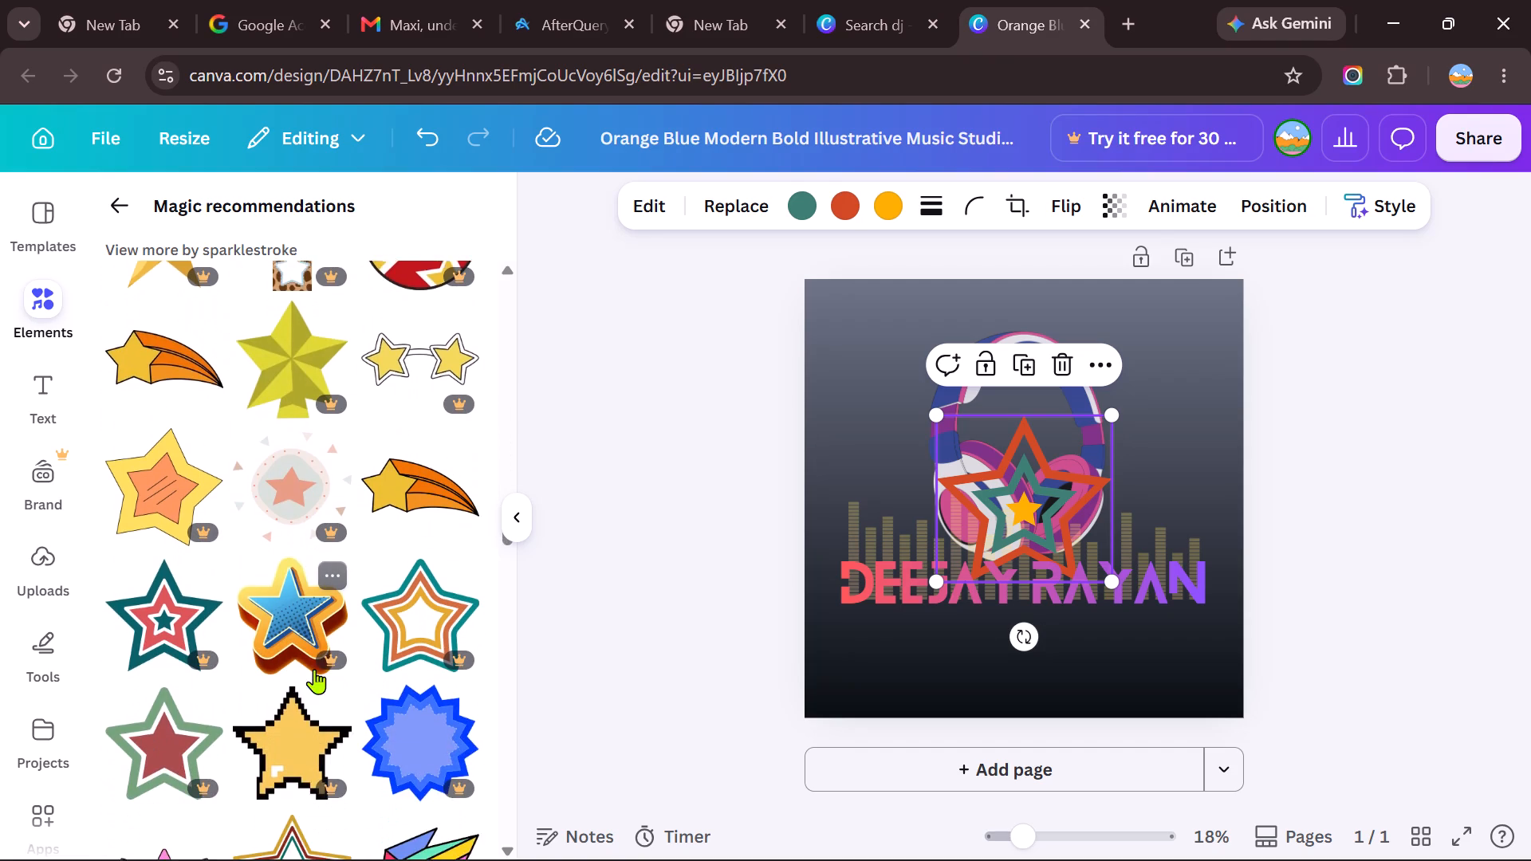
scroll(314, 669, "down", 4)
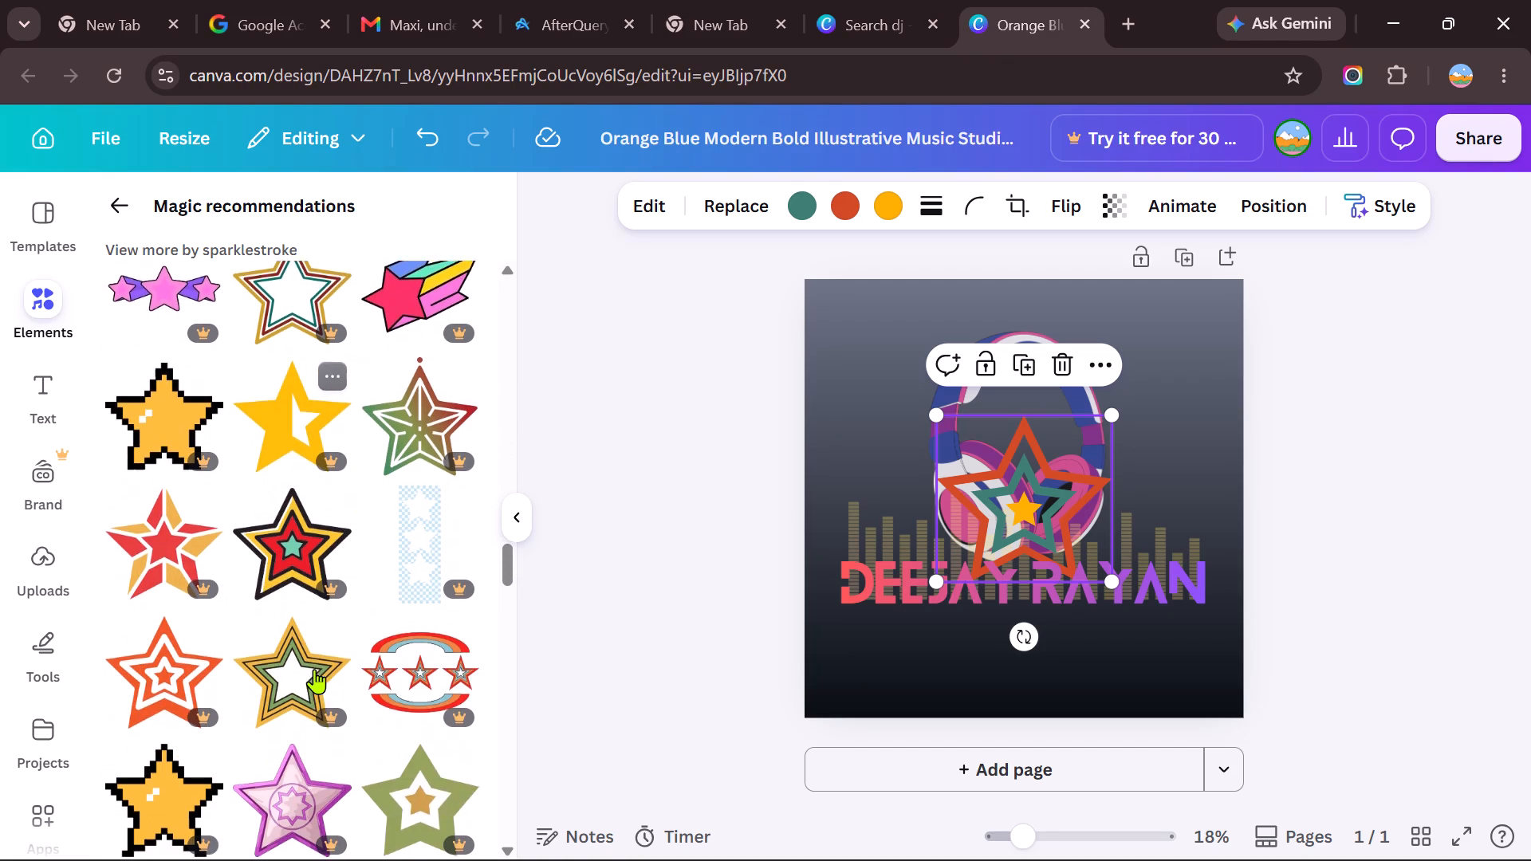
scroll(314, 669, "down", 4)
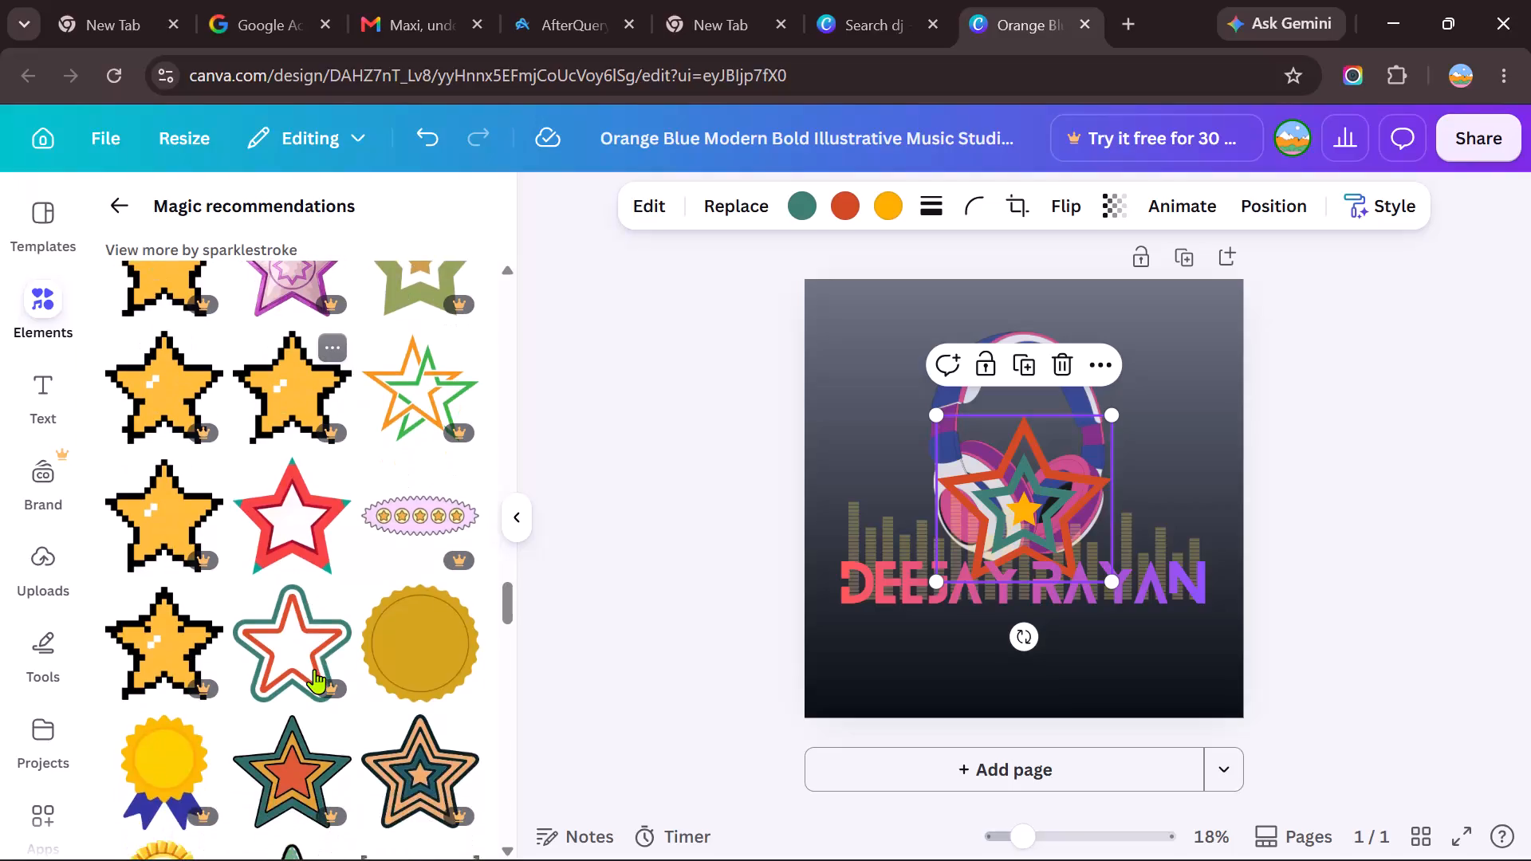
scroll(314, 669, "down", 3)
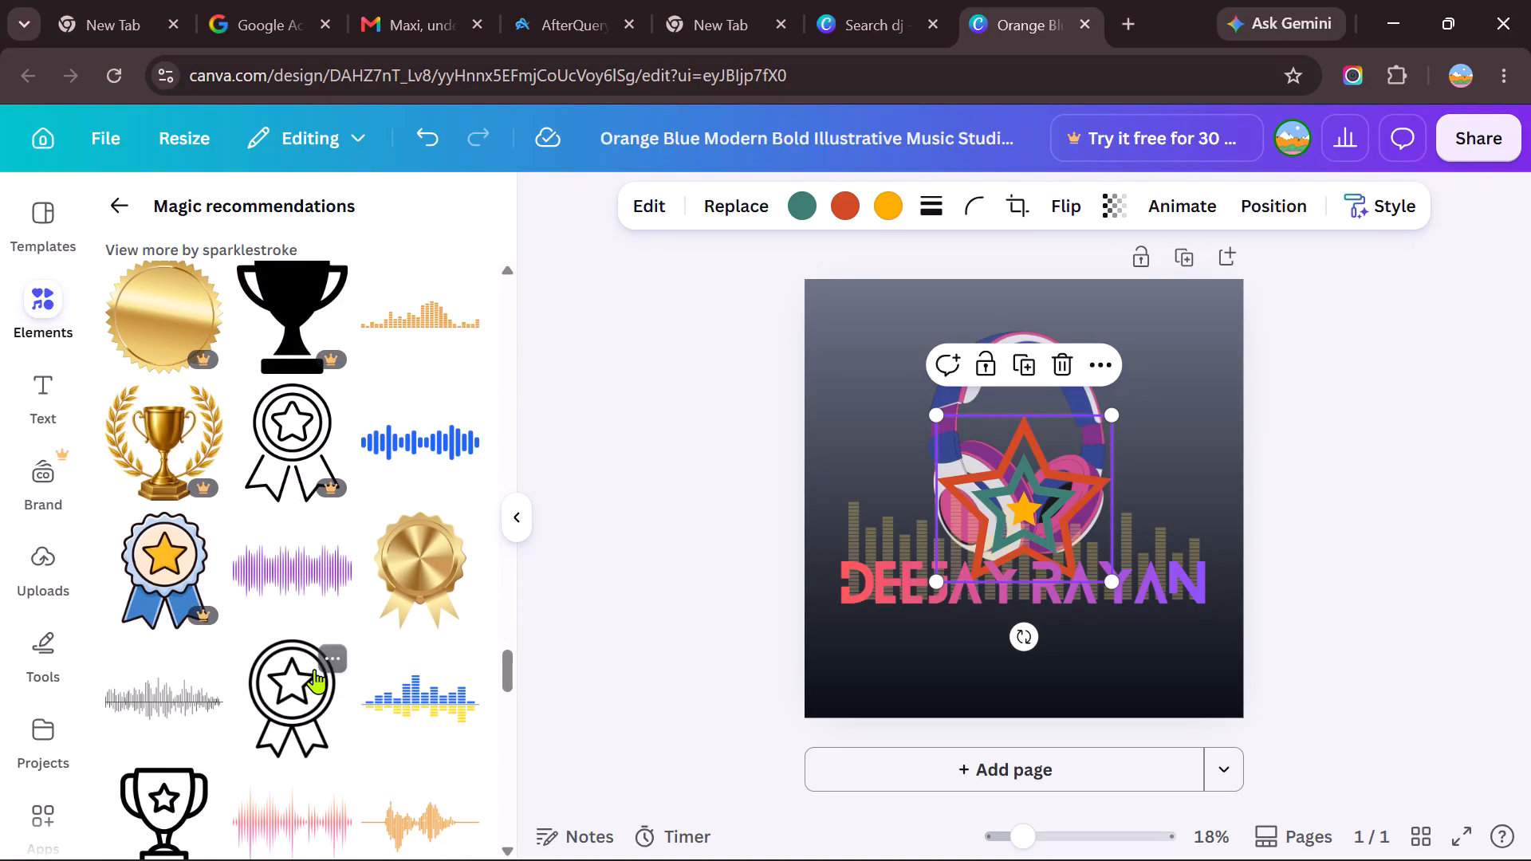
scroll(314, 669, "down", 4)
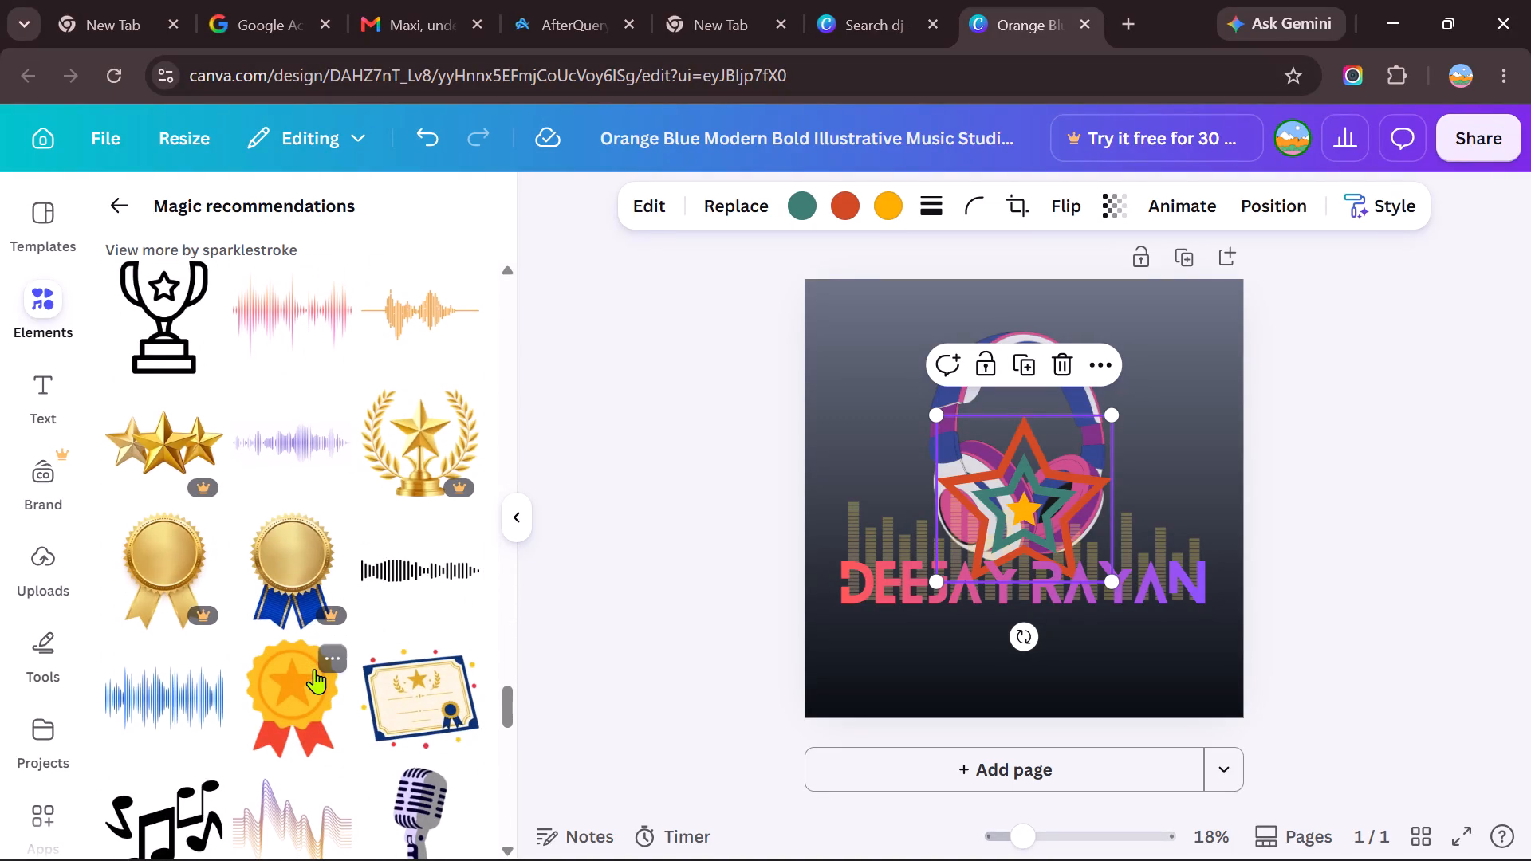
scroll(314, 669, "up", 4)
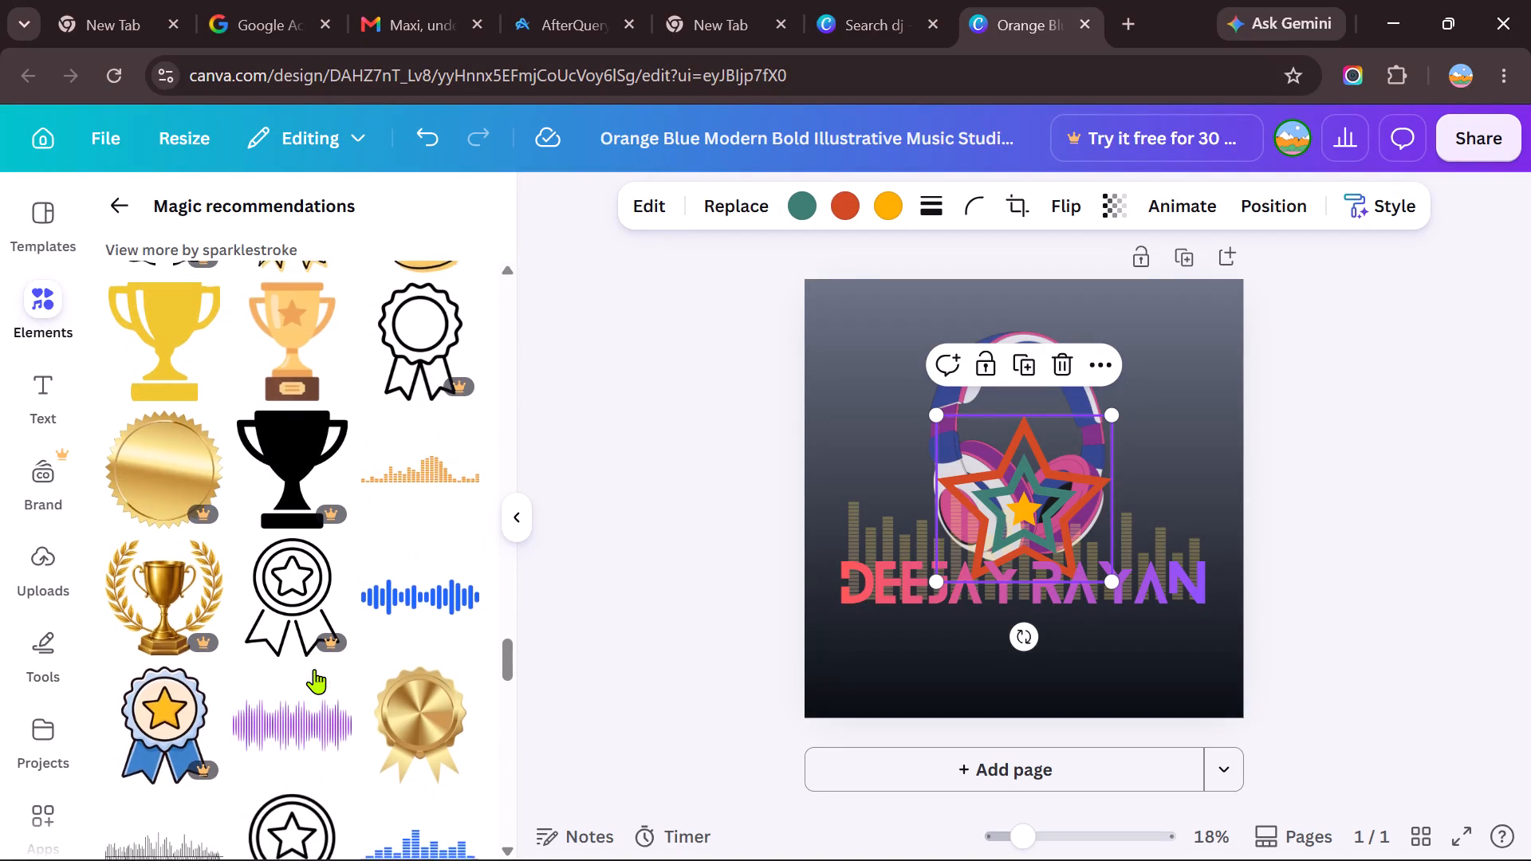
scroll(314, 669, "up", 2)
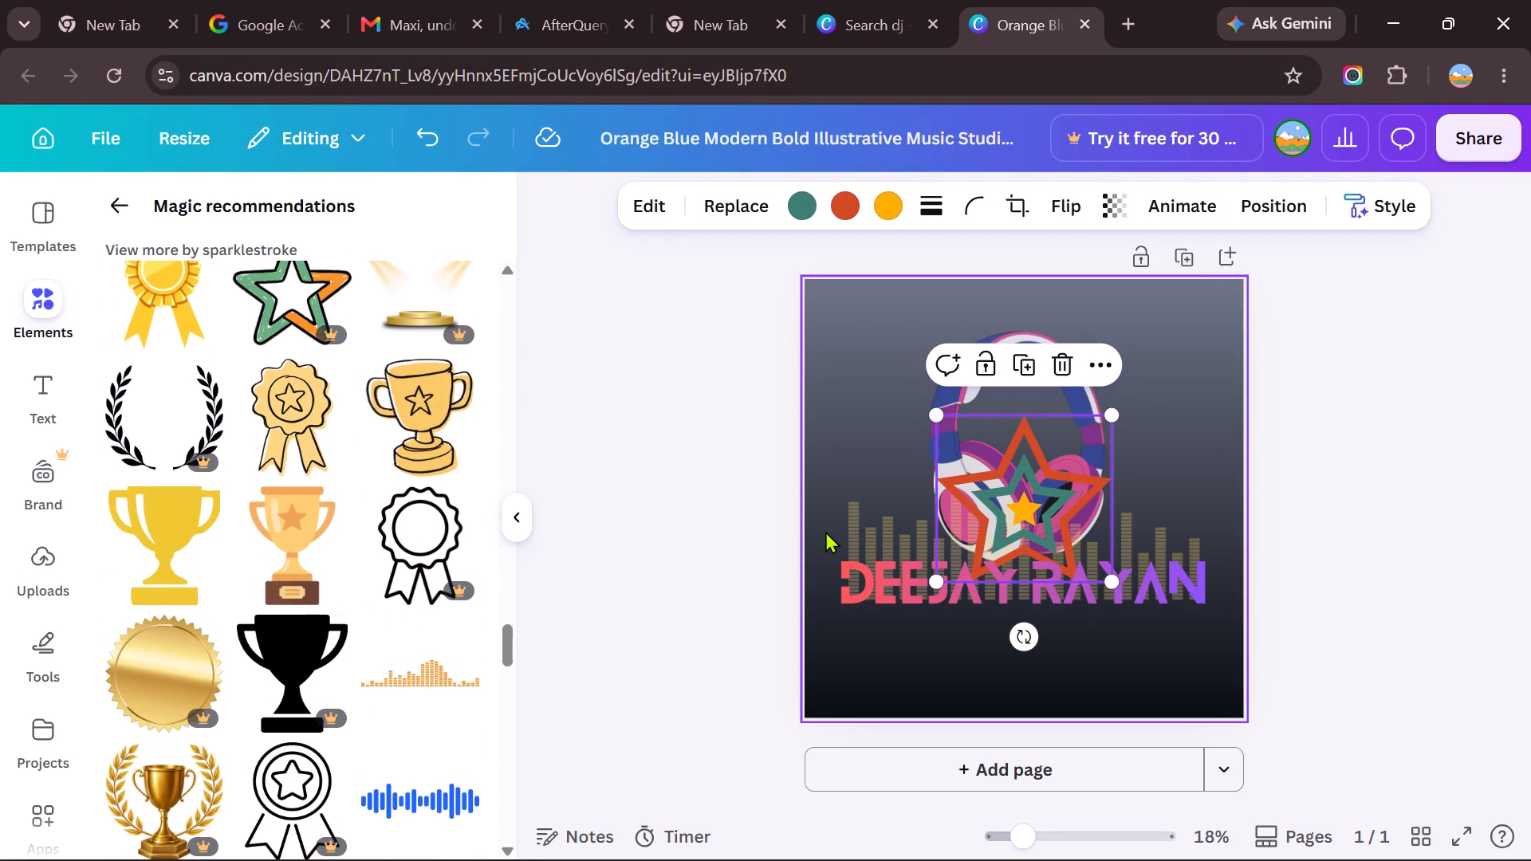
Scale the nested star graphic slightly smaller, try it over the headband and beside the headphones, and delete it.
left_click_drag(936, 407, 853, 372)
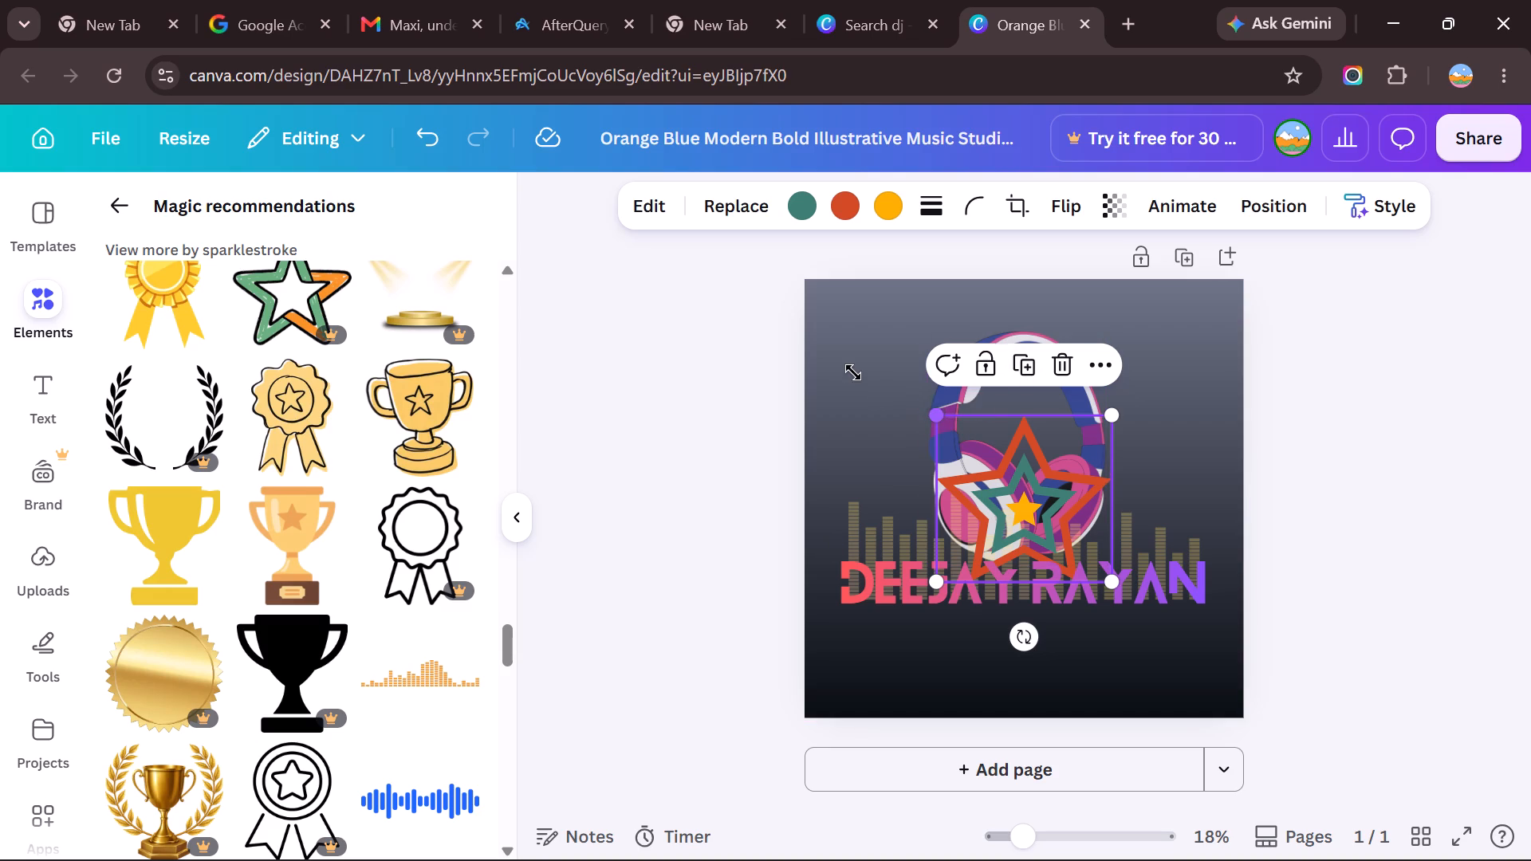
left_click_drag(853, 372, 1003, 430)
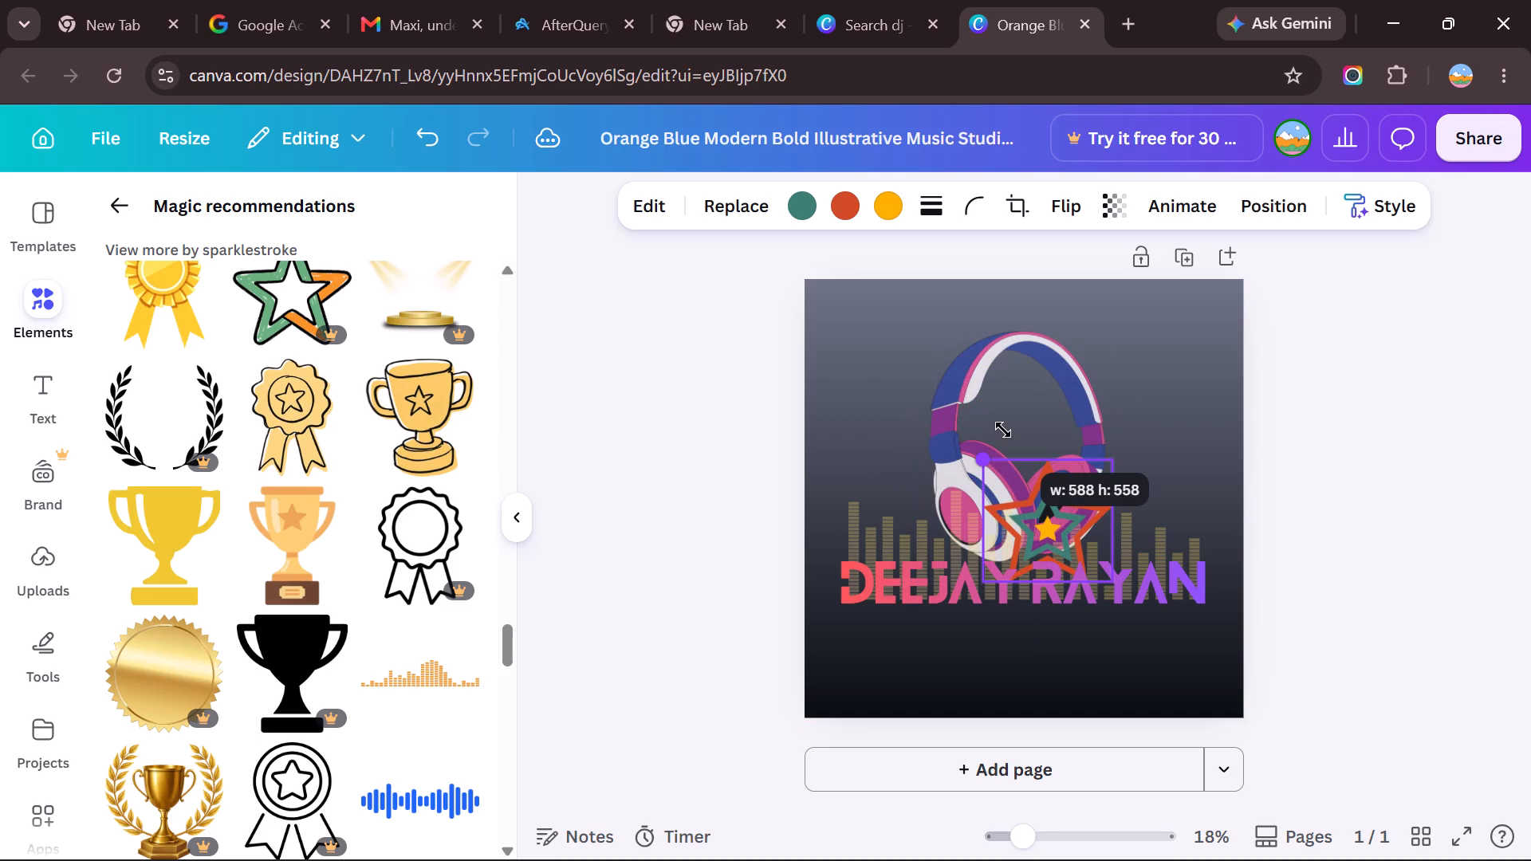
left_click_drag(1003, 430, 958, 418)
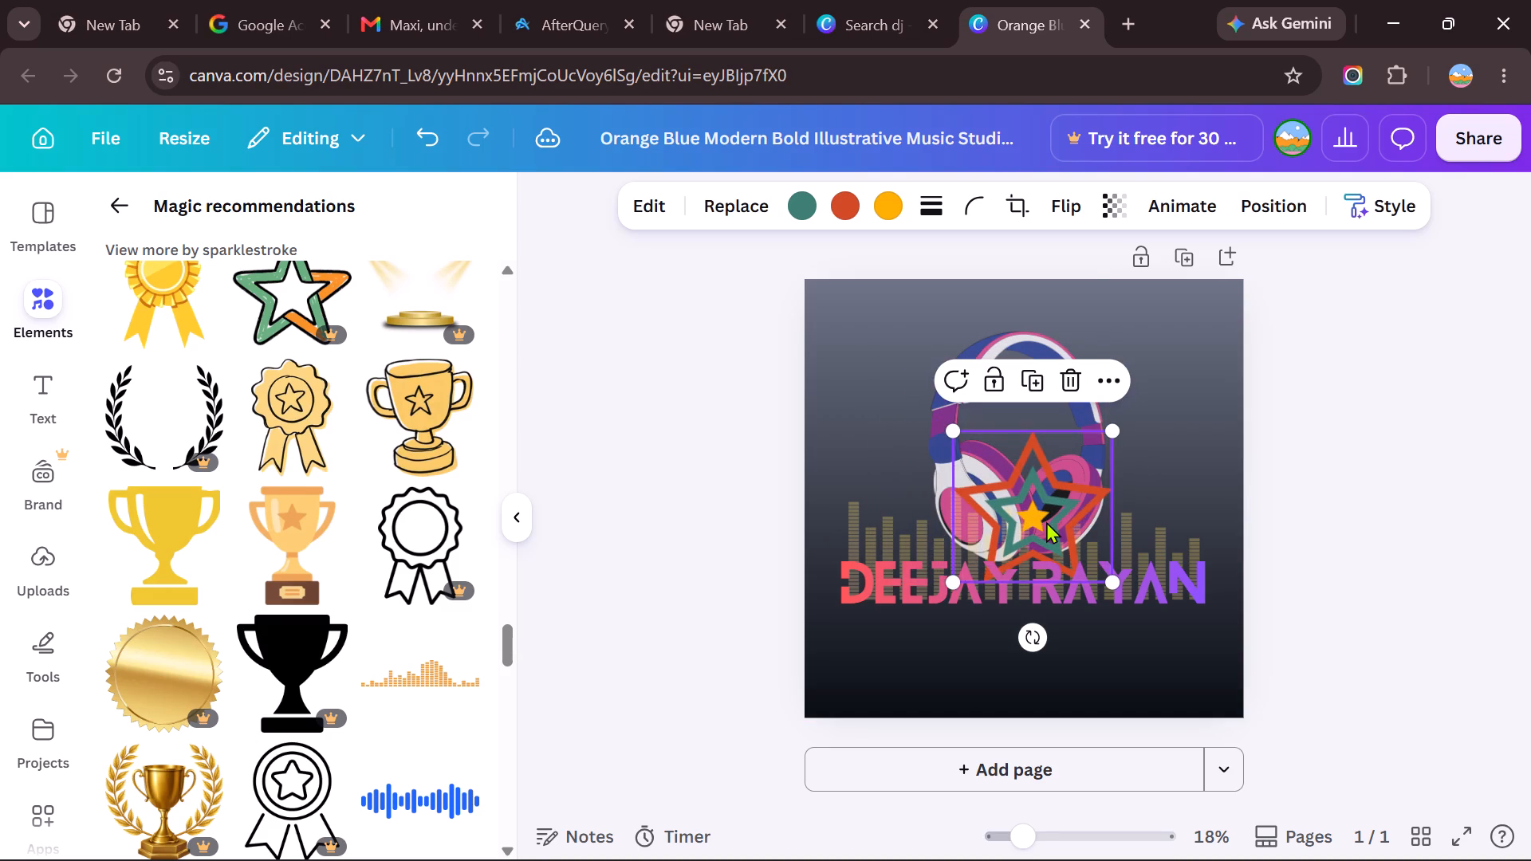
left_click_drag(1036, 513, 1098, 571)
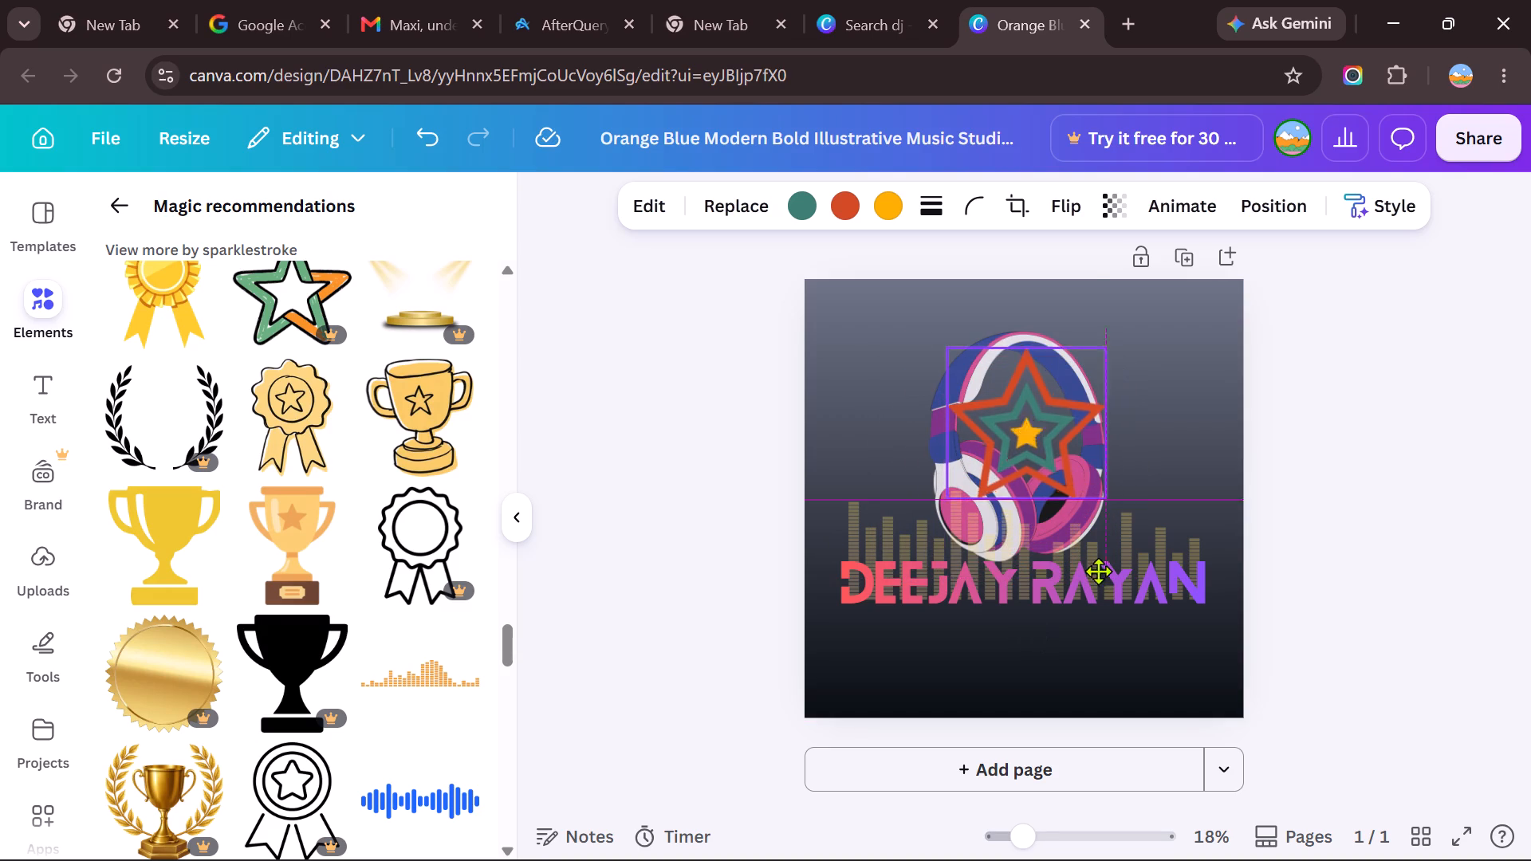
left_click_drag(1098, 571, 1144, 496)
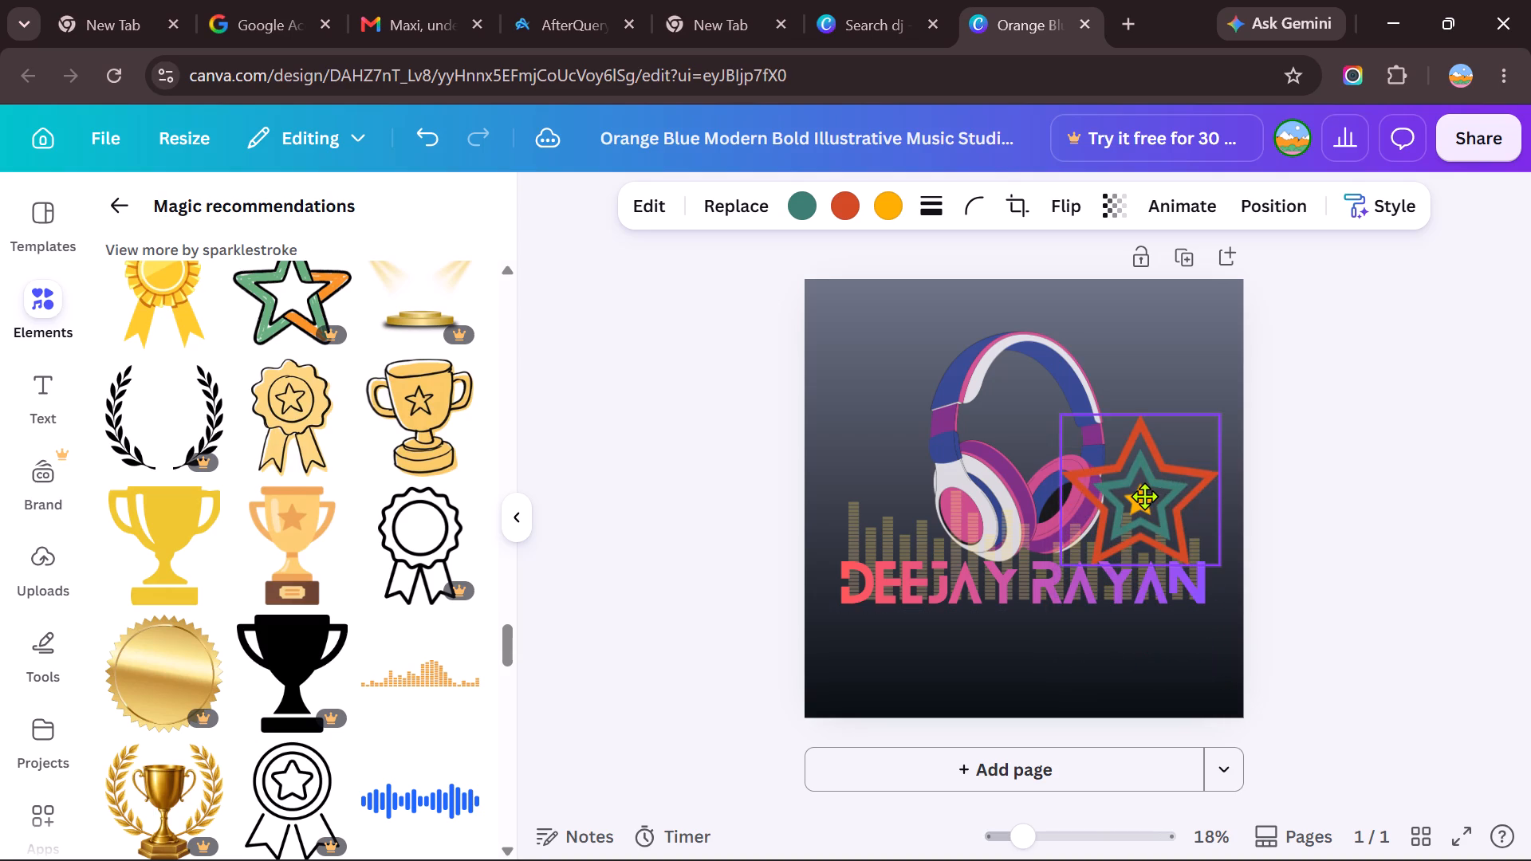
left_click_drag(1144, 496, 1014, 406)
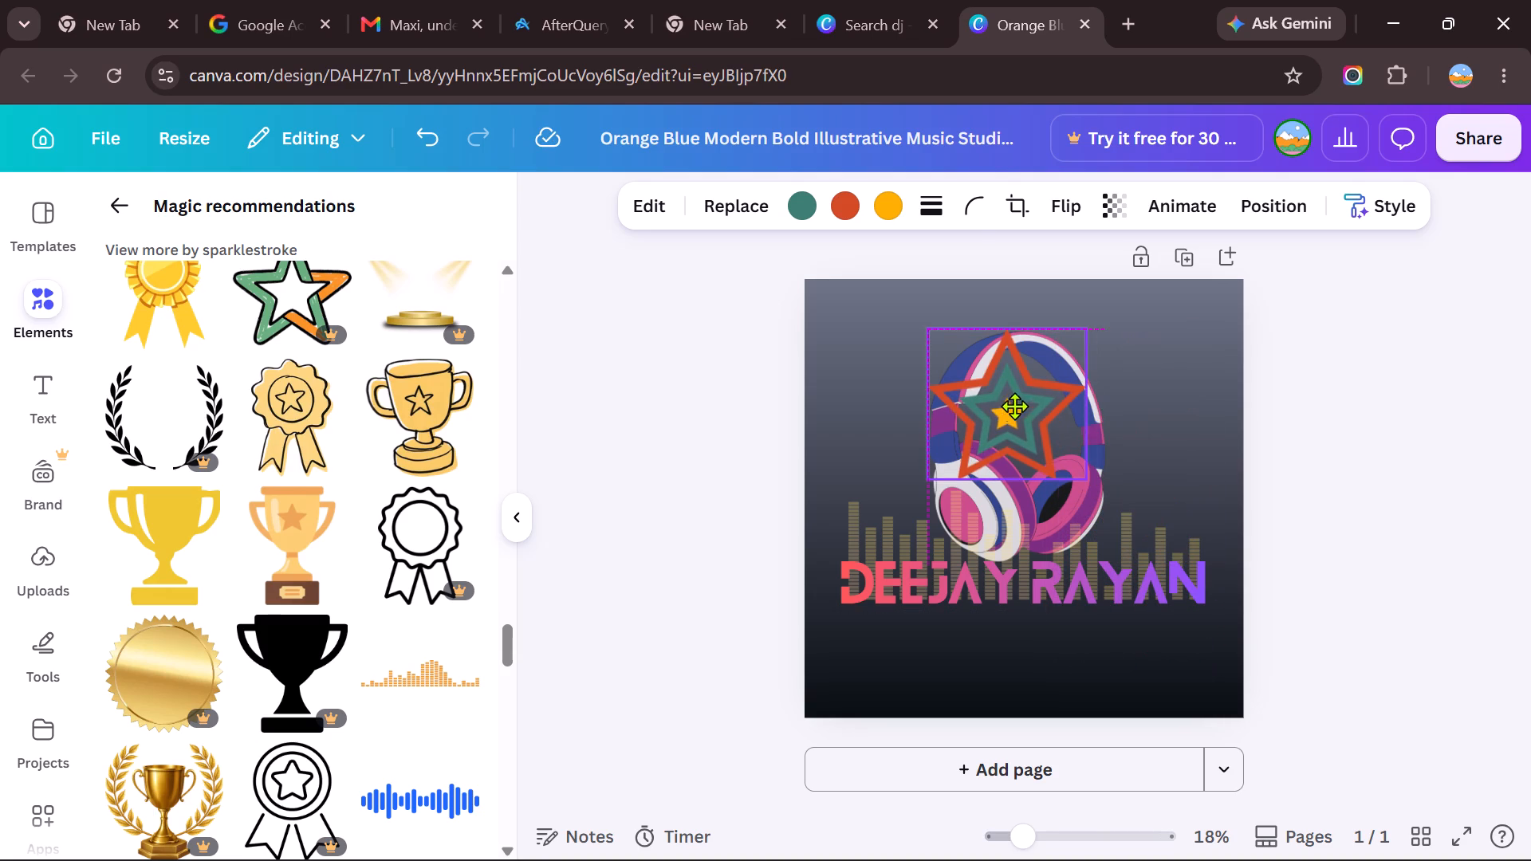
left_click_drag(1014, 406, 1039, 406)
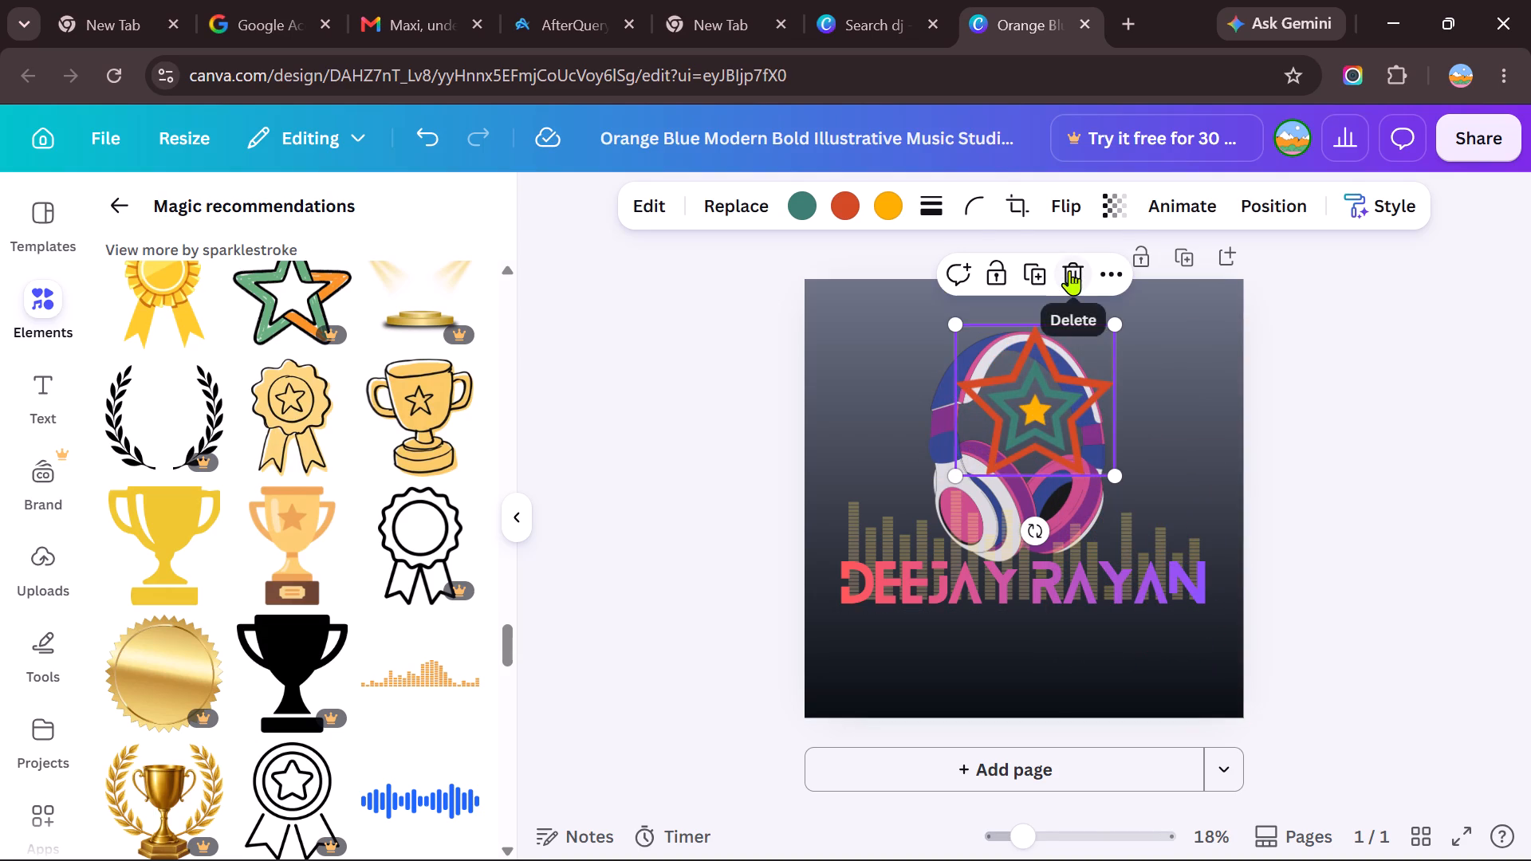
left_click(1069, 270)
Look through the remaining sound wave, microphone and music graphics in Magic recommendations, and back over the retro shapes, for a suitable element.
scroll(368, 592, "down", 3)
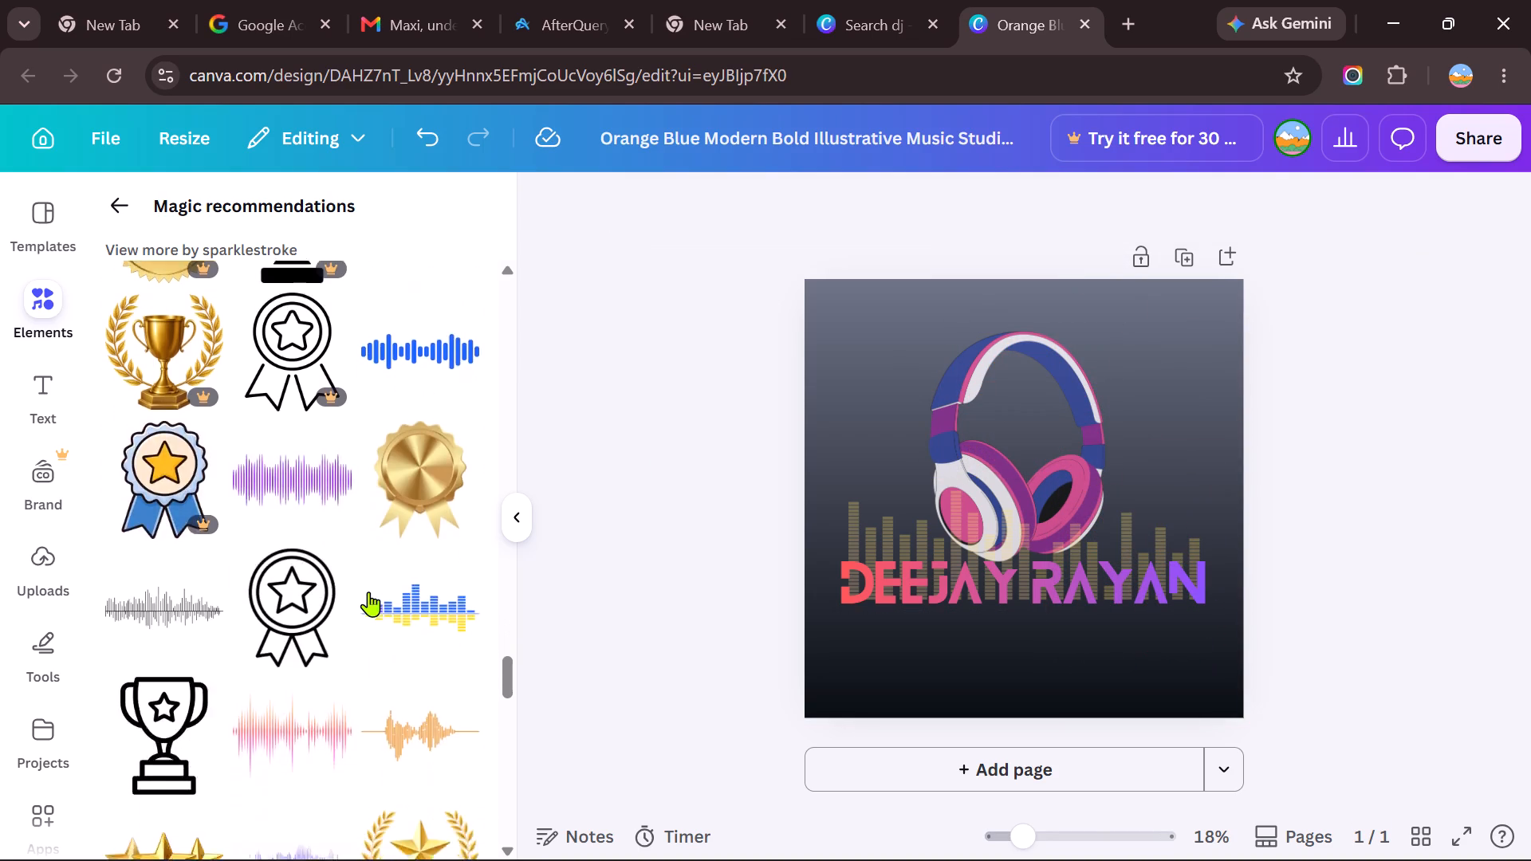
scroll(368, 592, "down", 7)
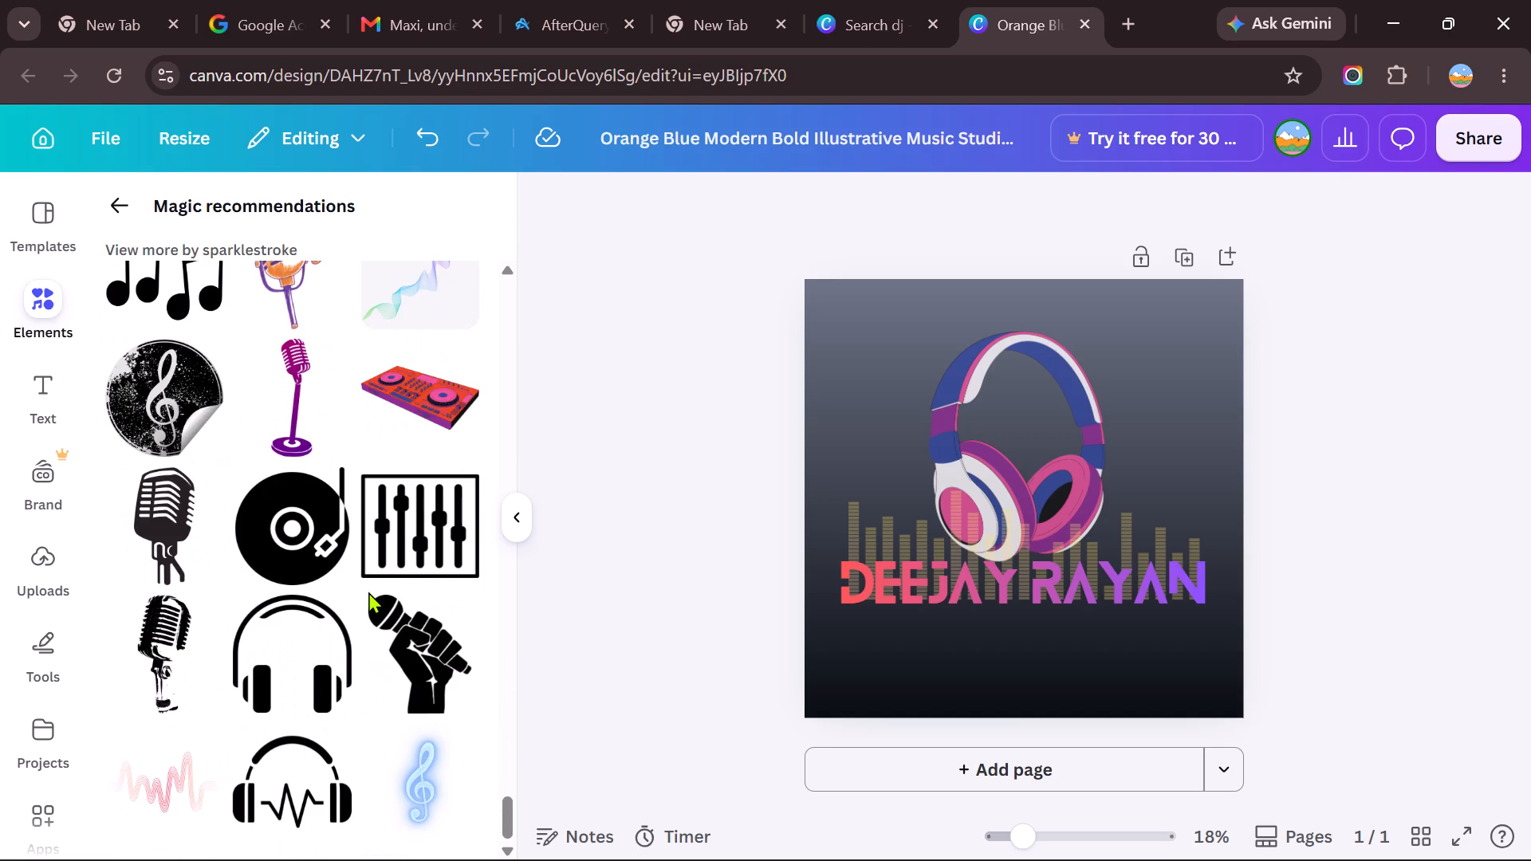
scroll(368, 592, "up", 10)
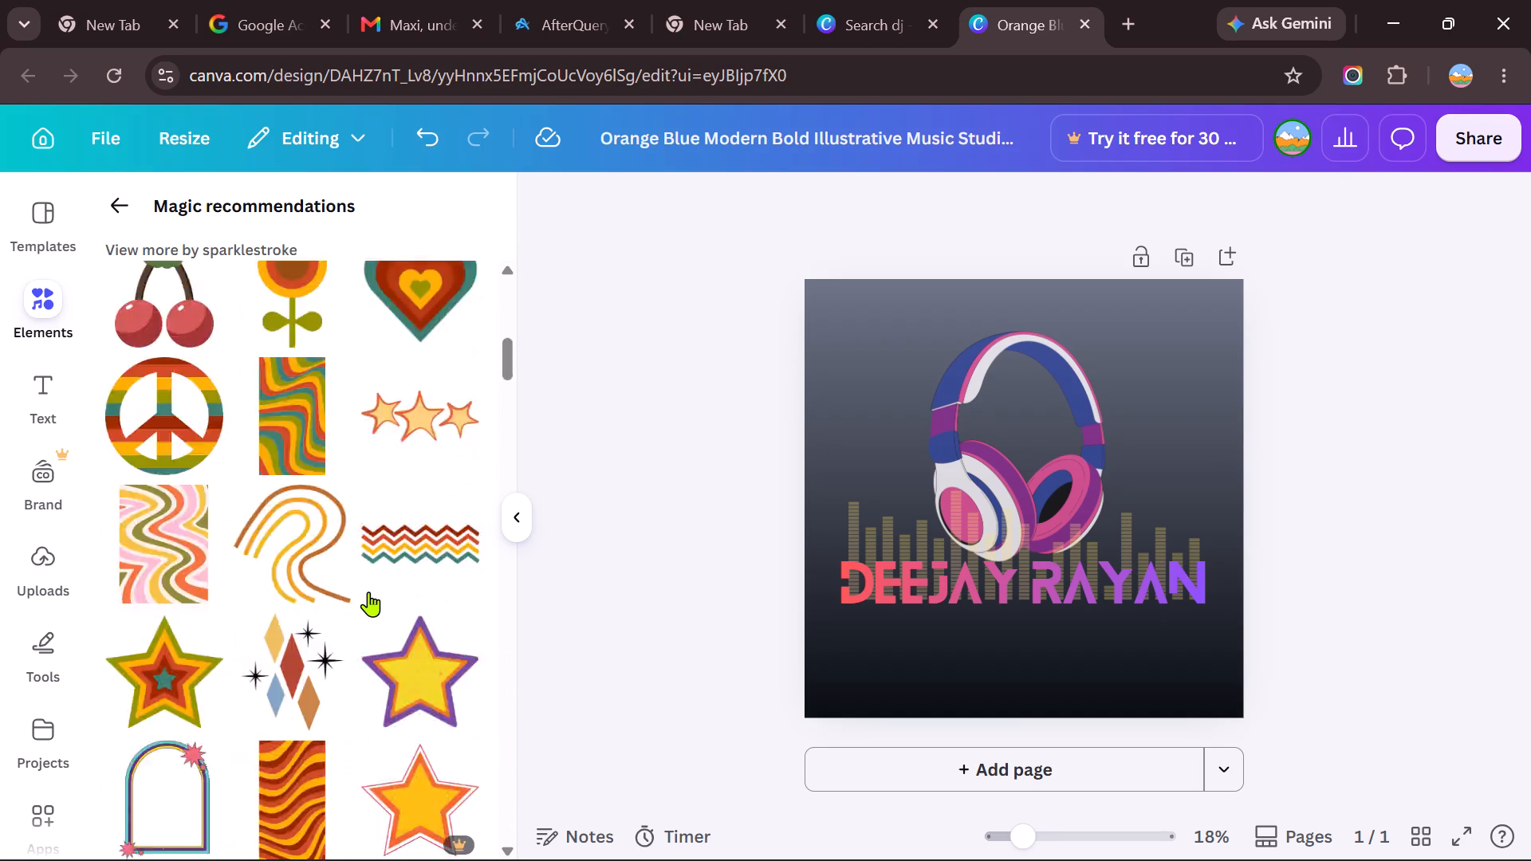
scroll(368, 592, "up", 5)
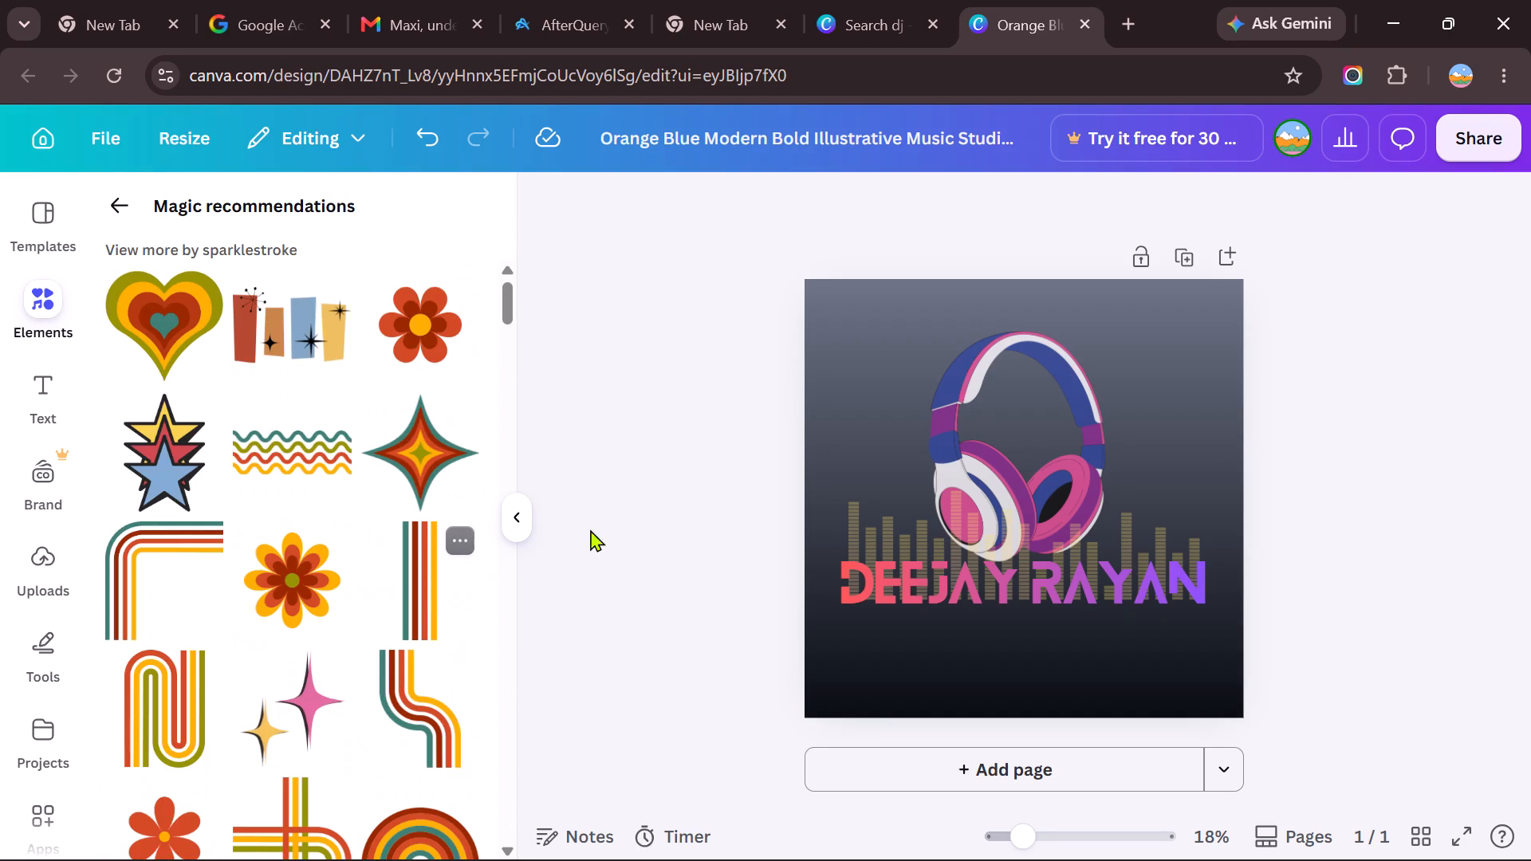
left_click(1148, 403)
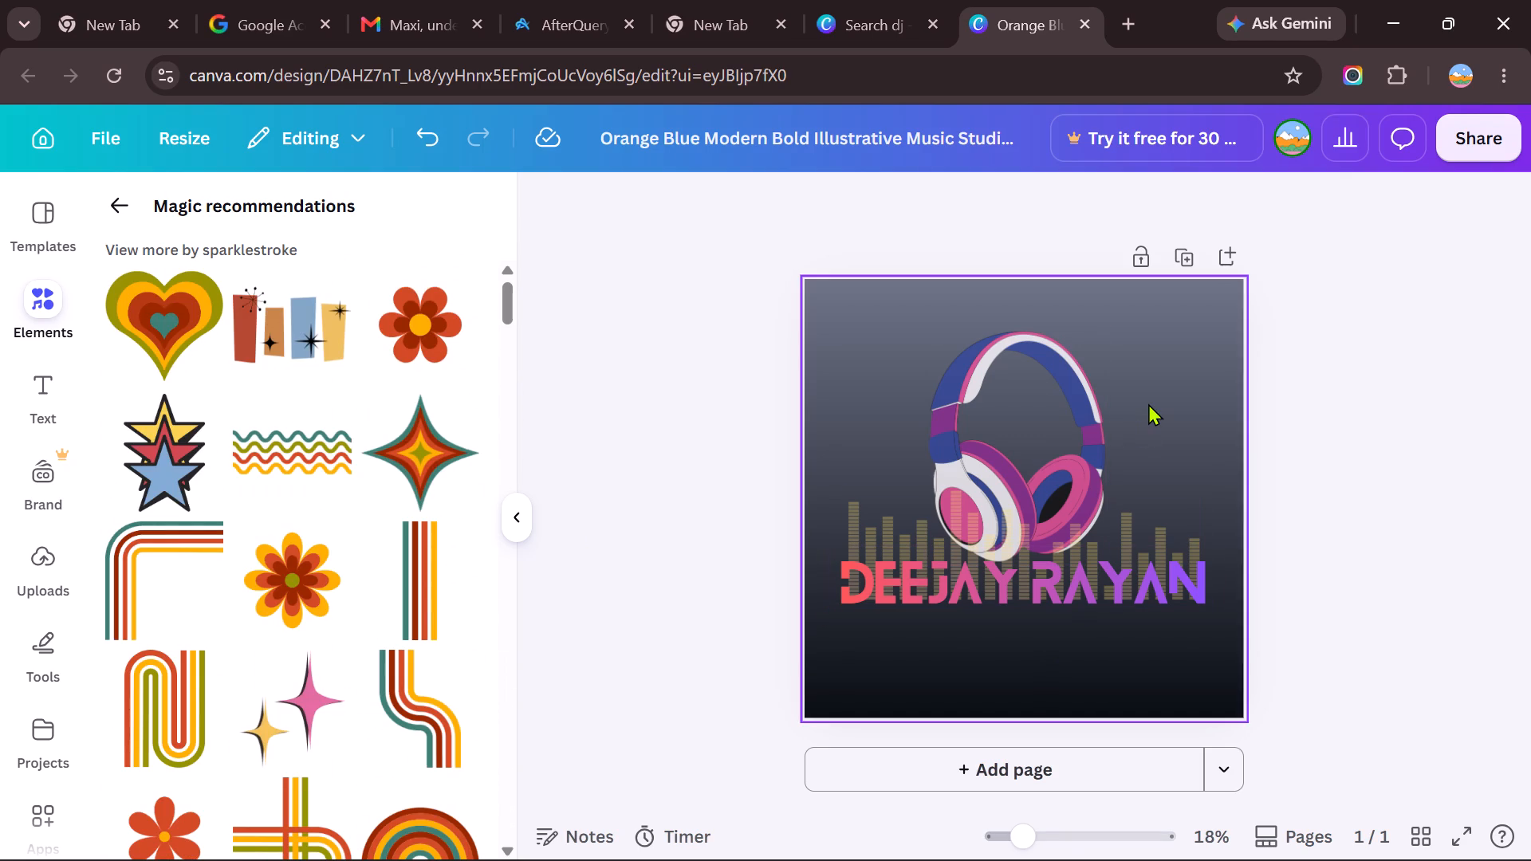
Recolour the blue parts of the headphones, trying dark grey #111111 and grey #b4b4b4 before settling on light purple.
left_click(1080, 382)
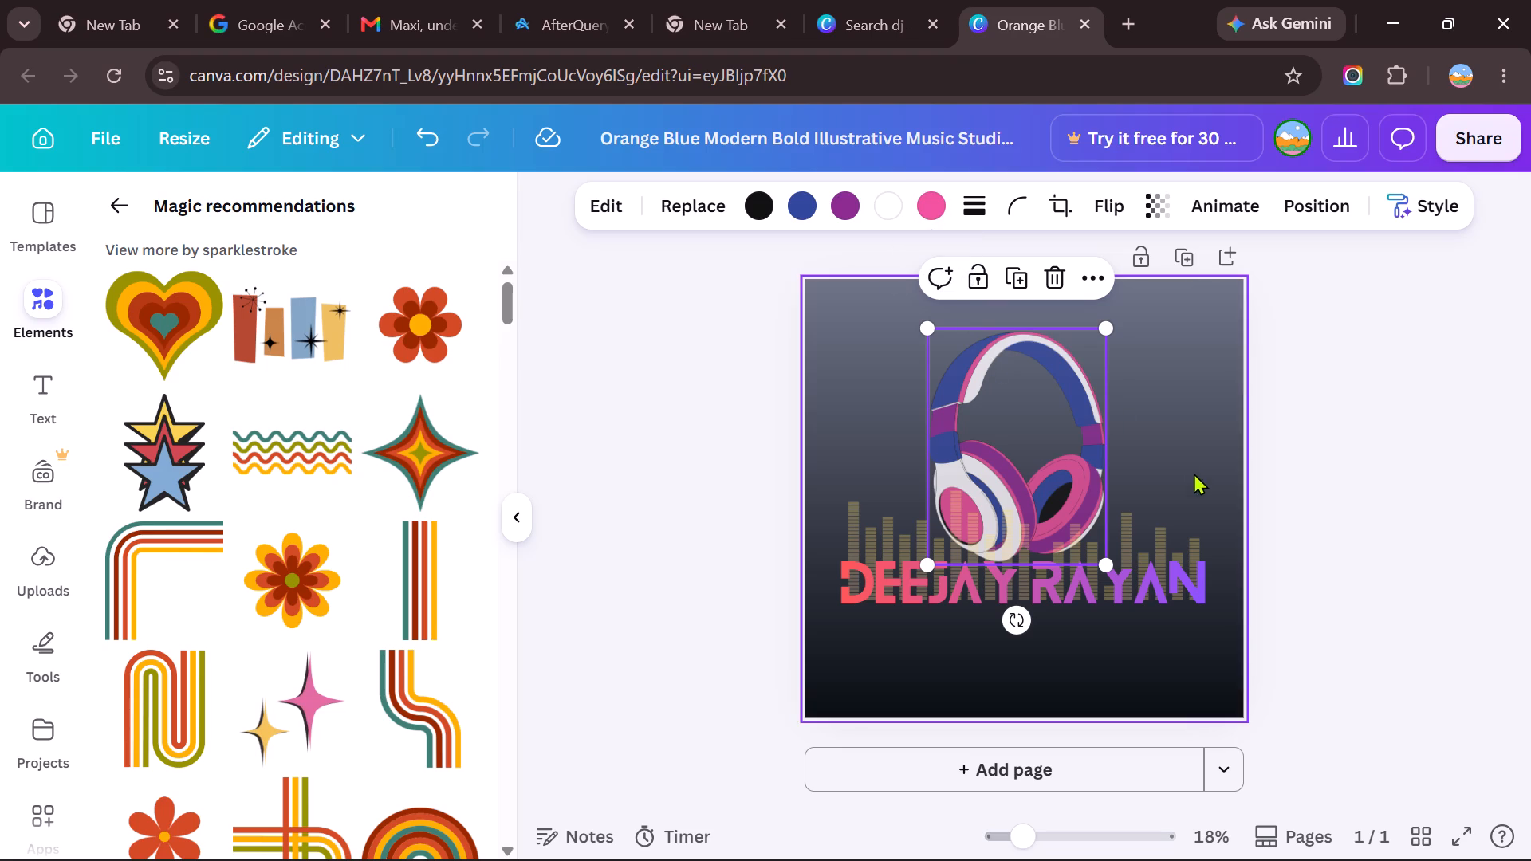
left_click(808, 194)
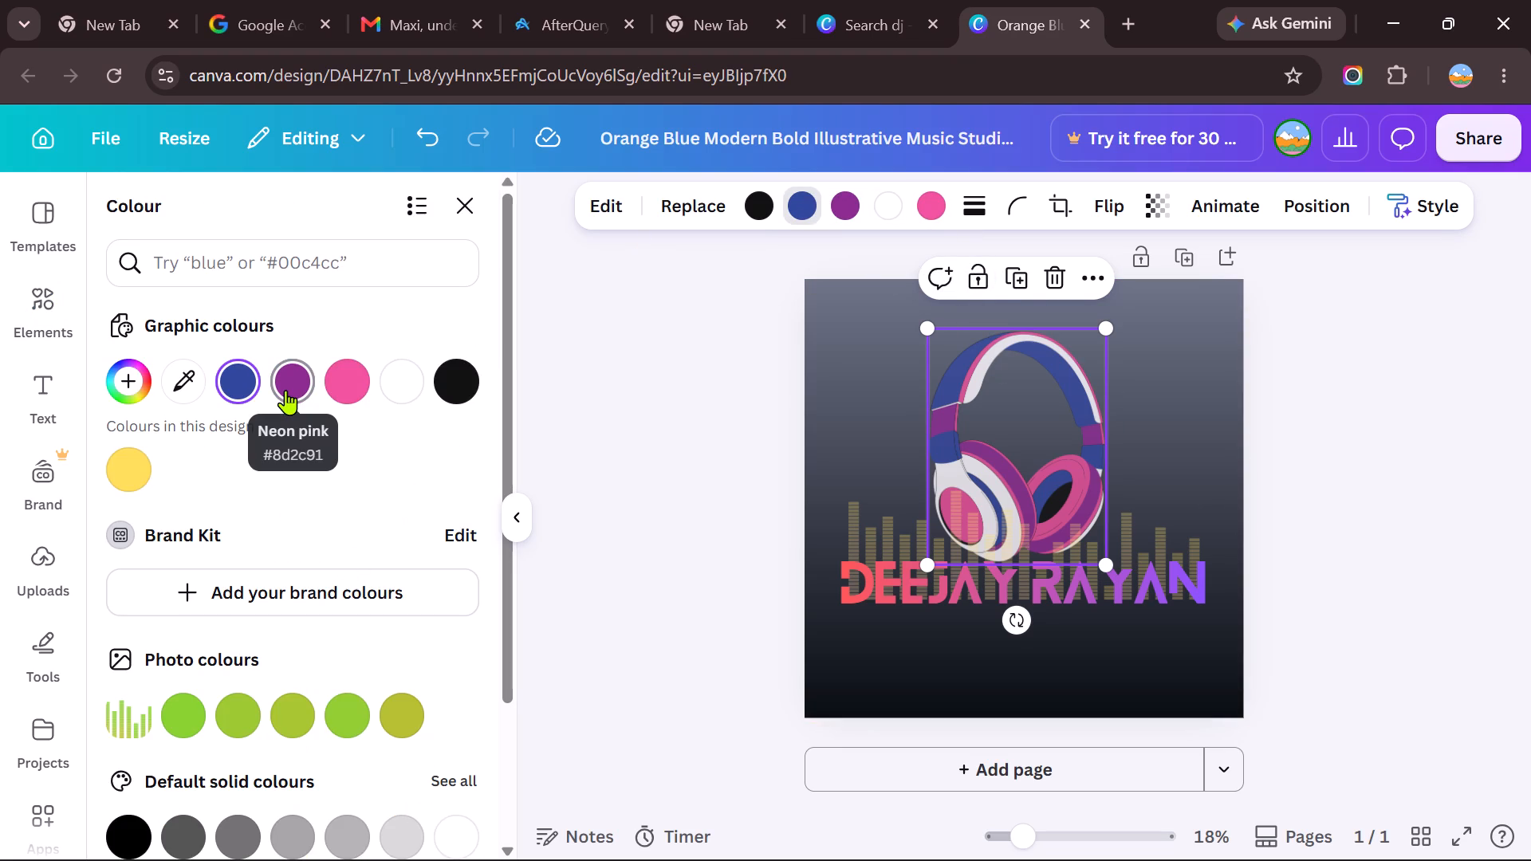
left_click(455, 380)
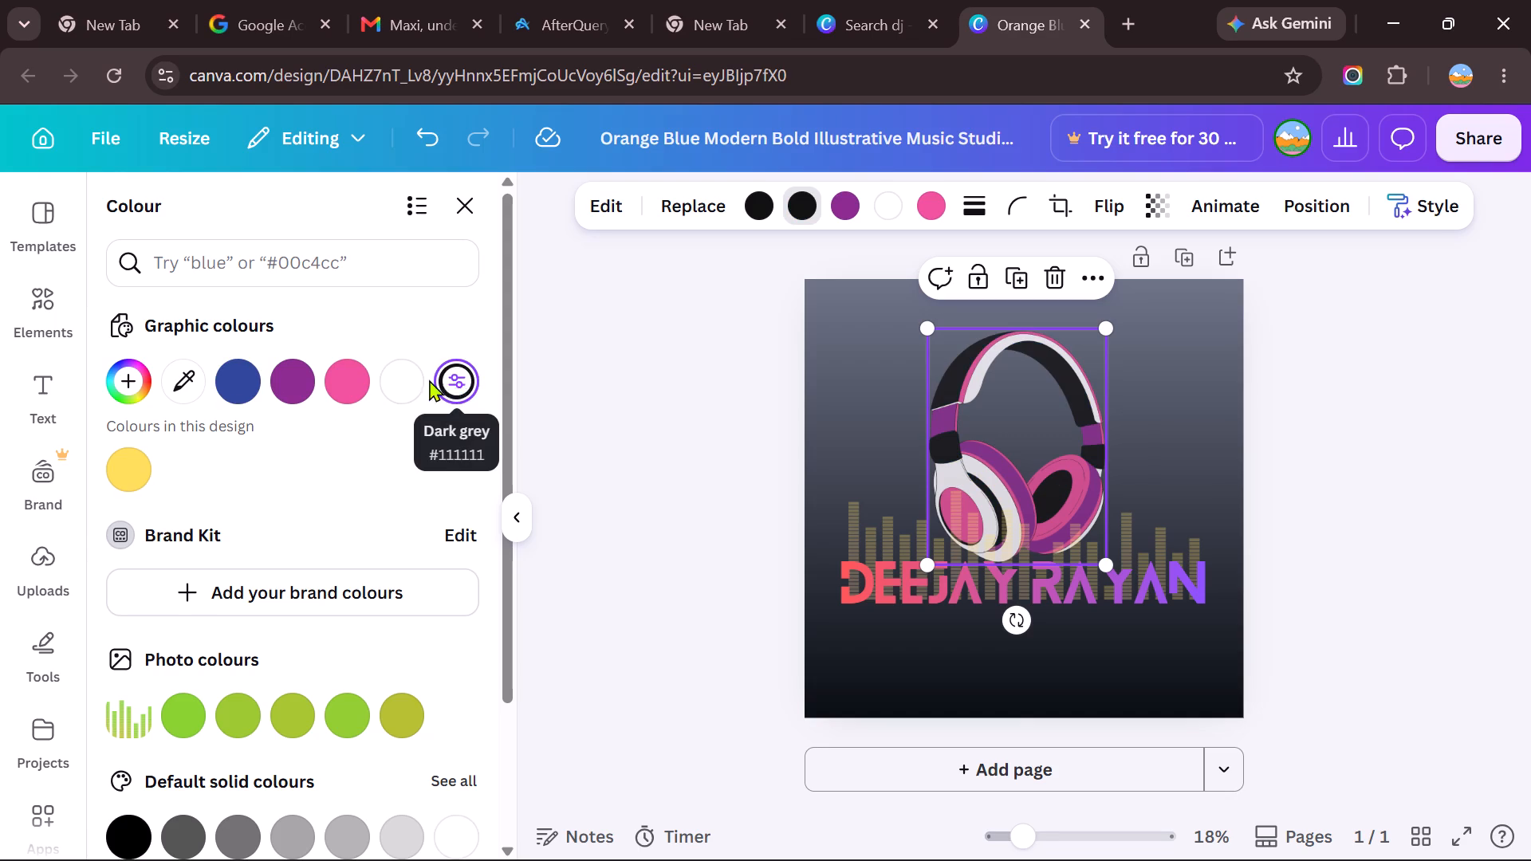
scroll(246, 729, "down", 2)
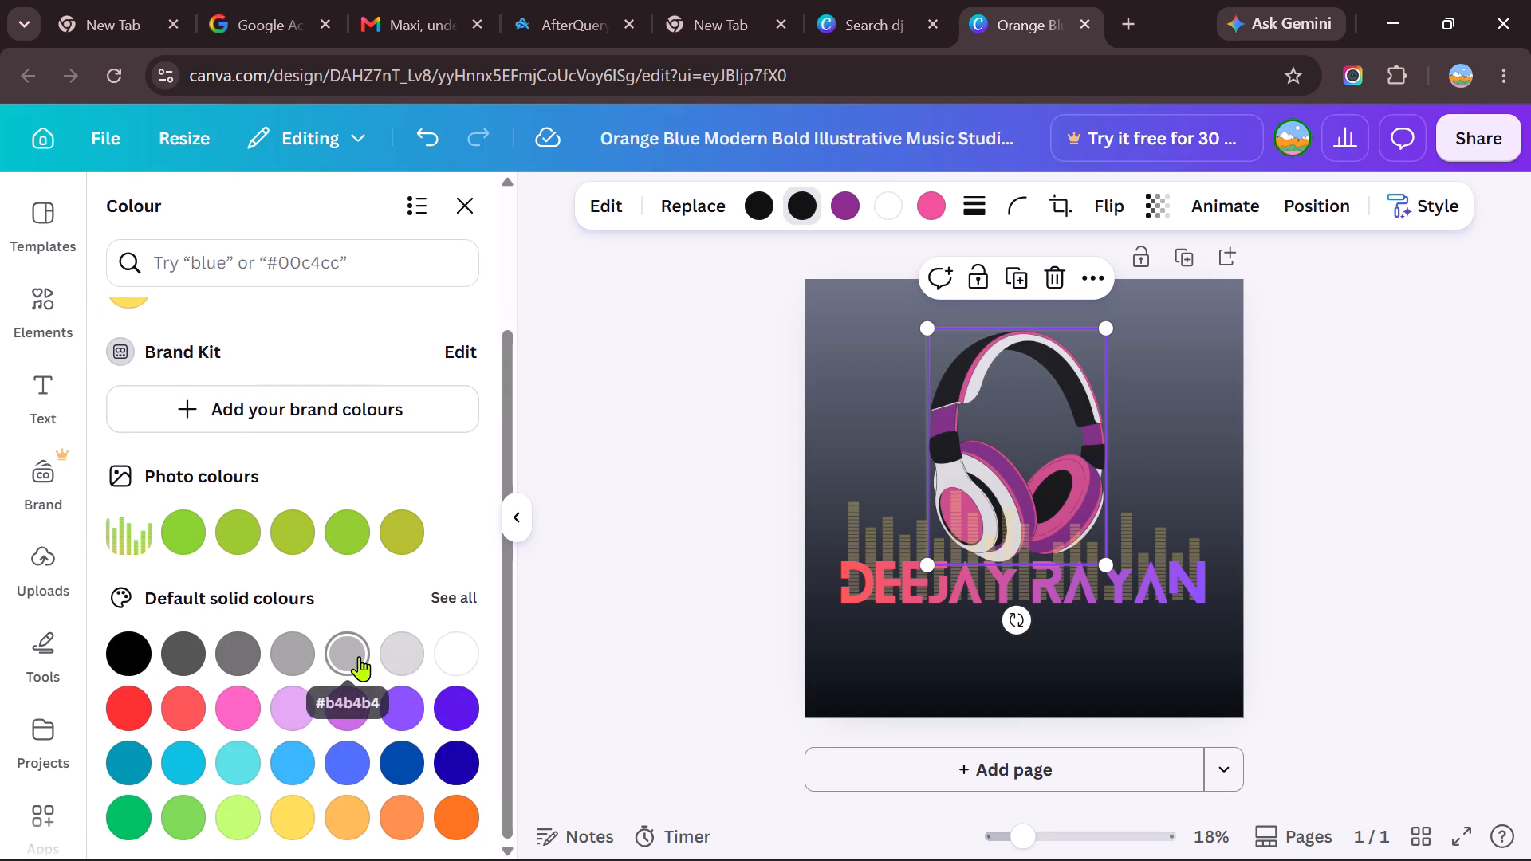
left_click(359, 656)
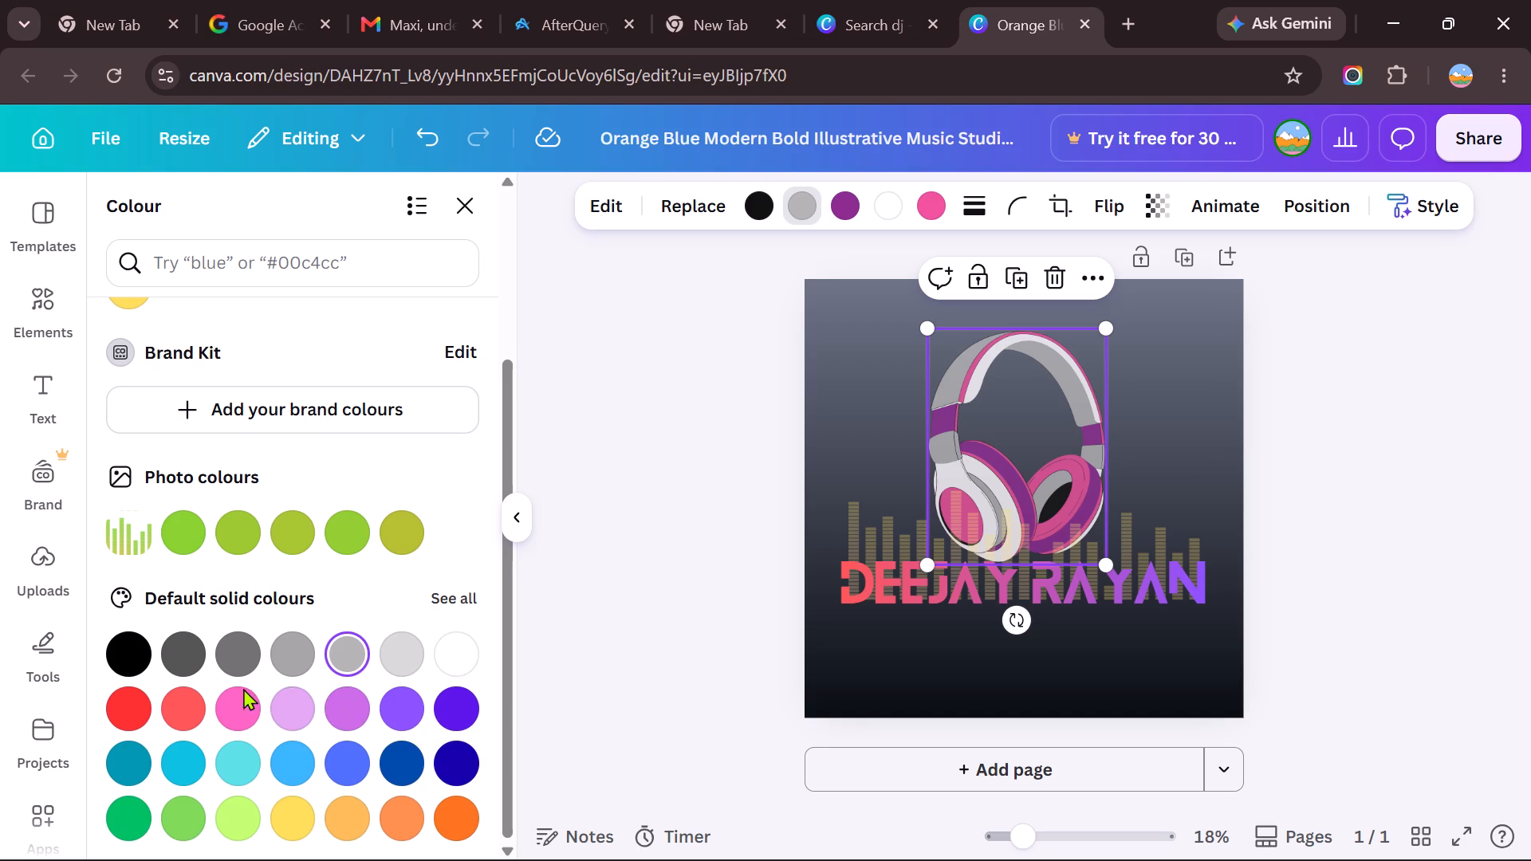
left_click(286, 700)
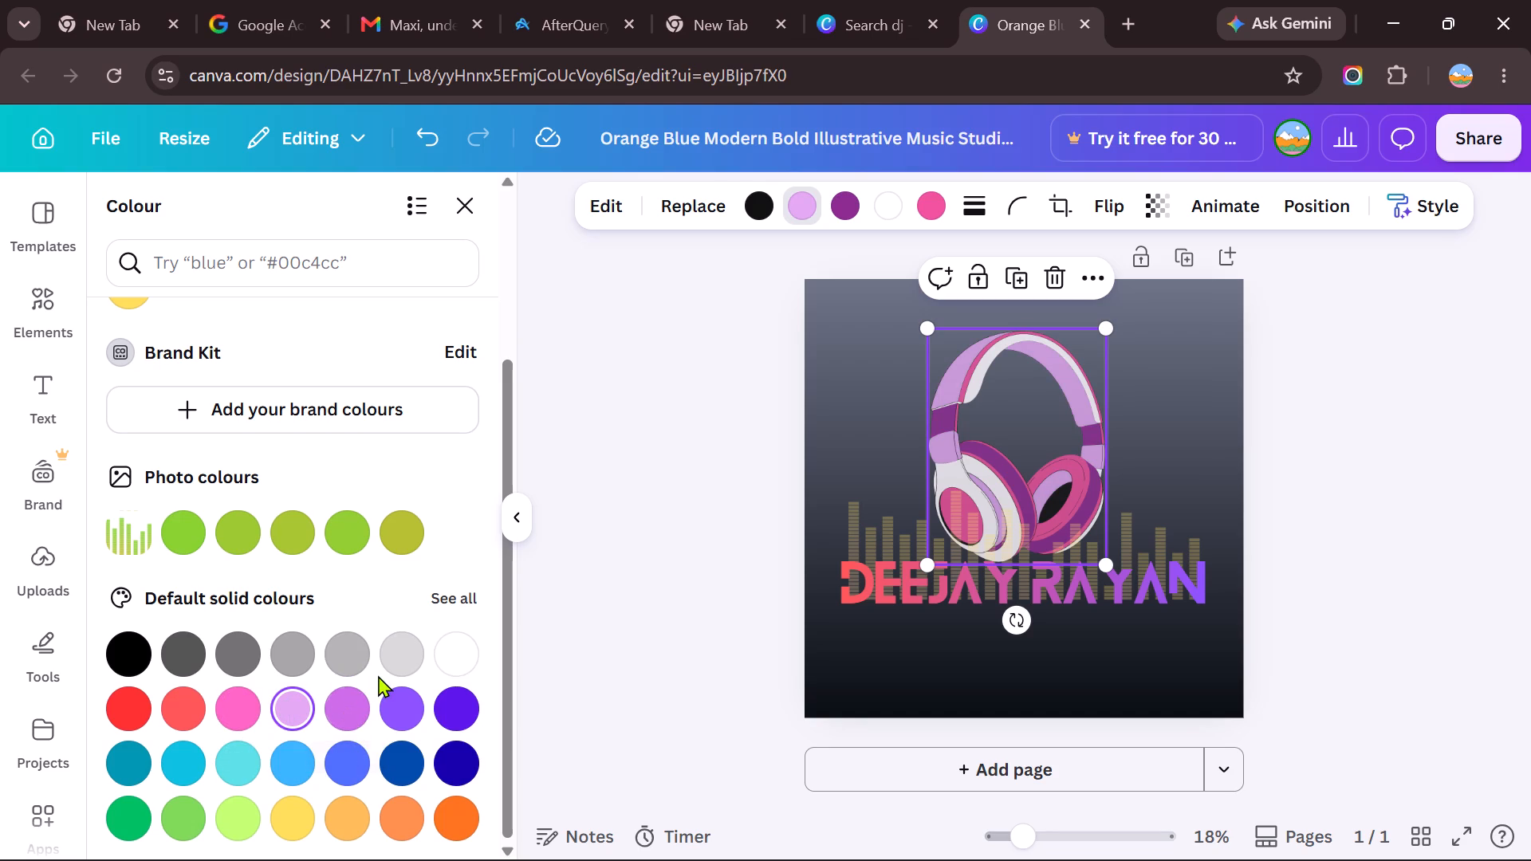
Recolour the pink parts of the headphones, trying dark grey #111111 before applying blue #31479d.
scroll(364, 472, "up", 3)
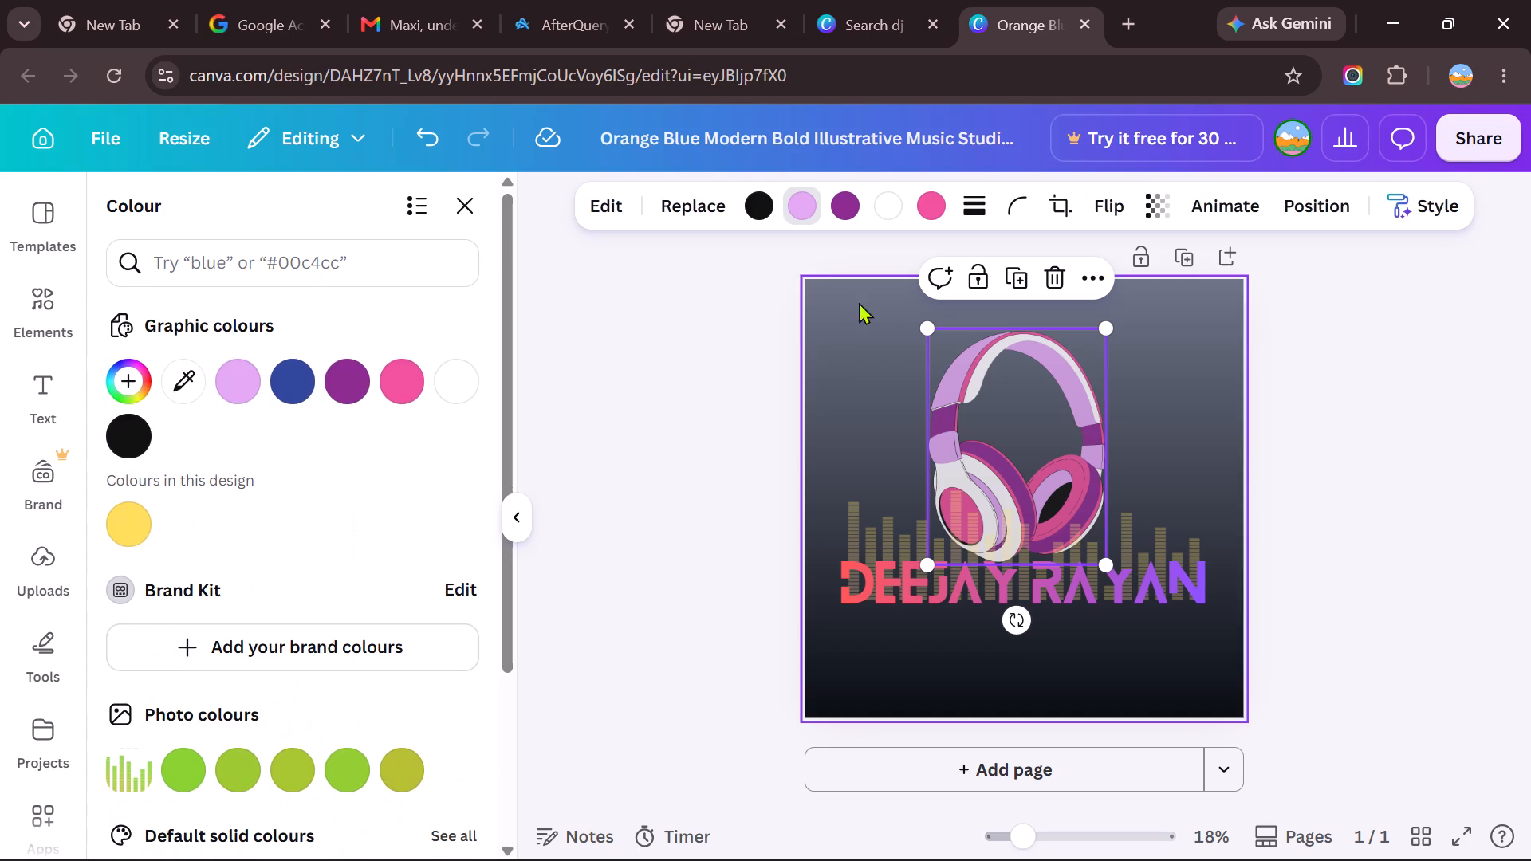
left_click(927, 202)
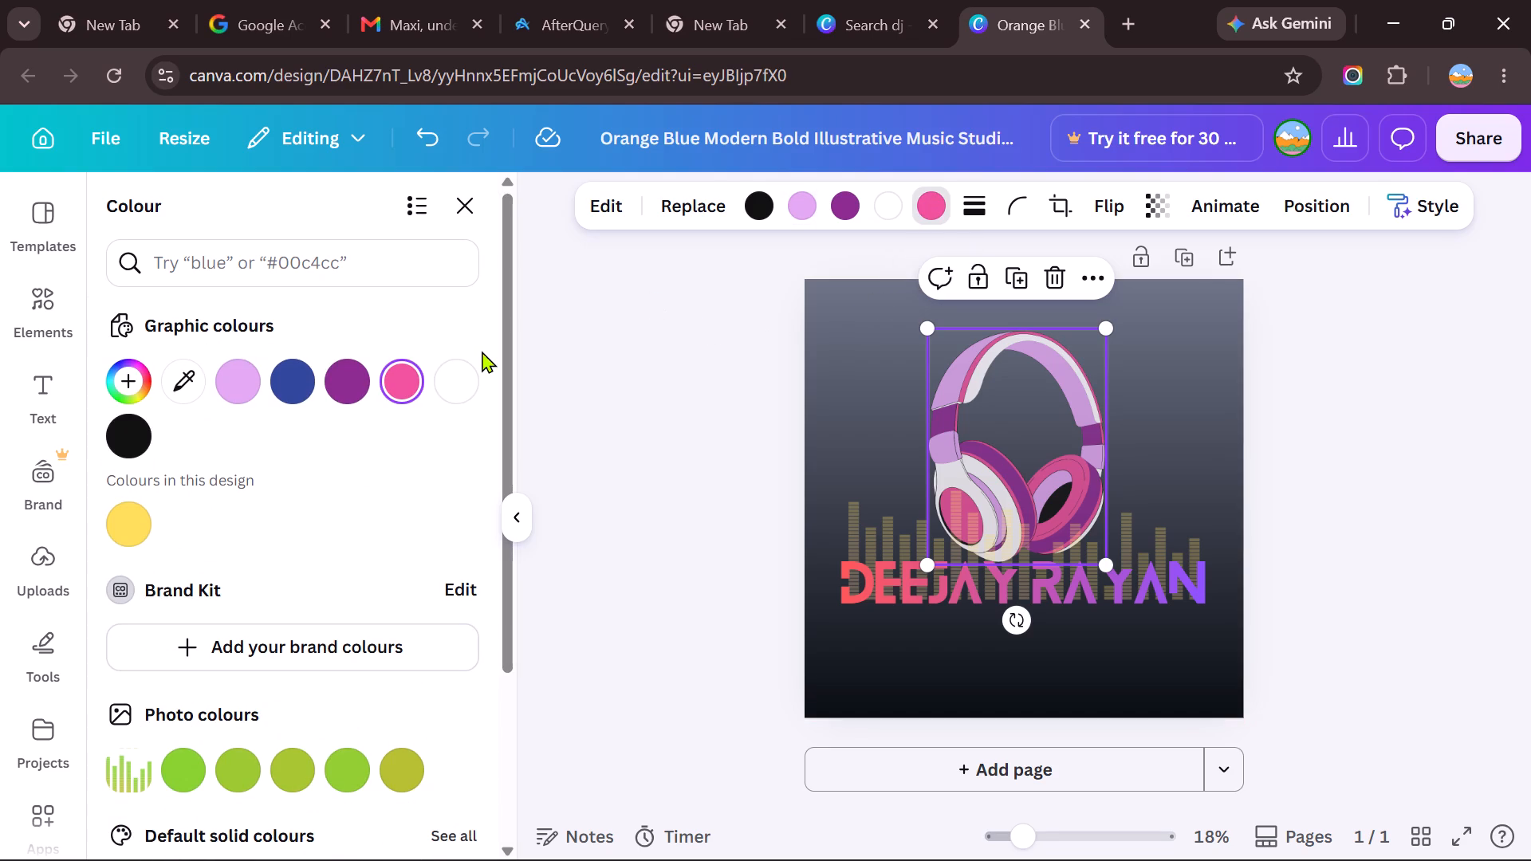
left_click(116, 445)
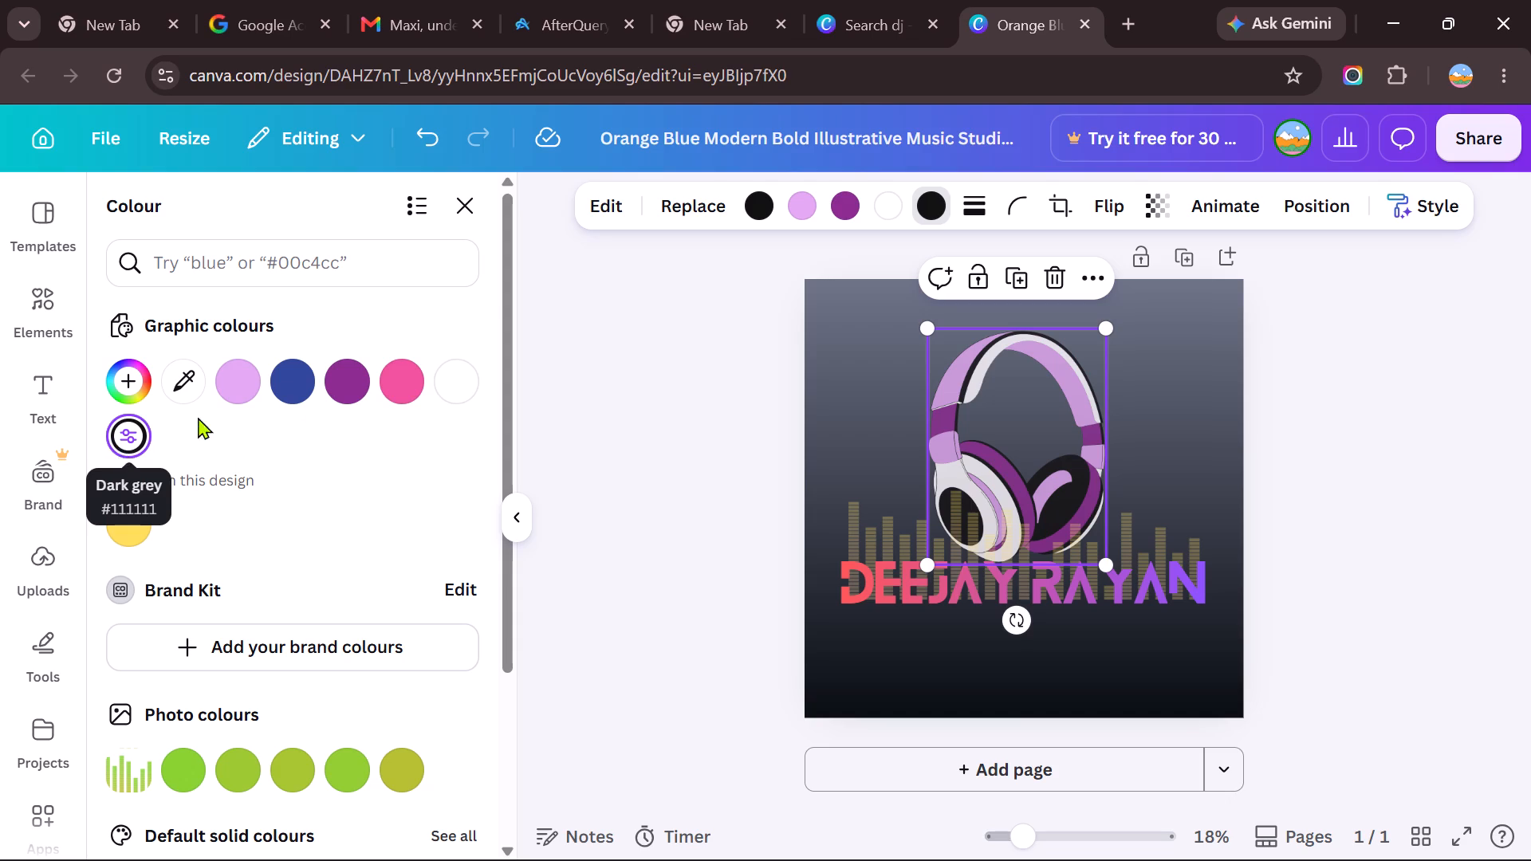
left_click(293, 384)
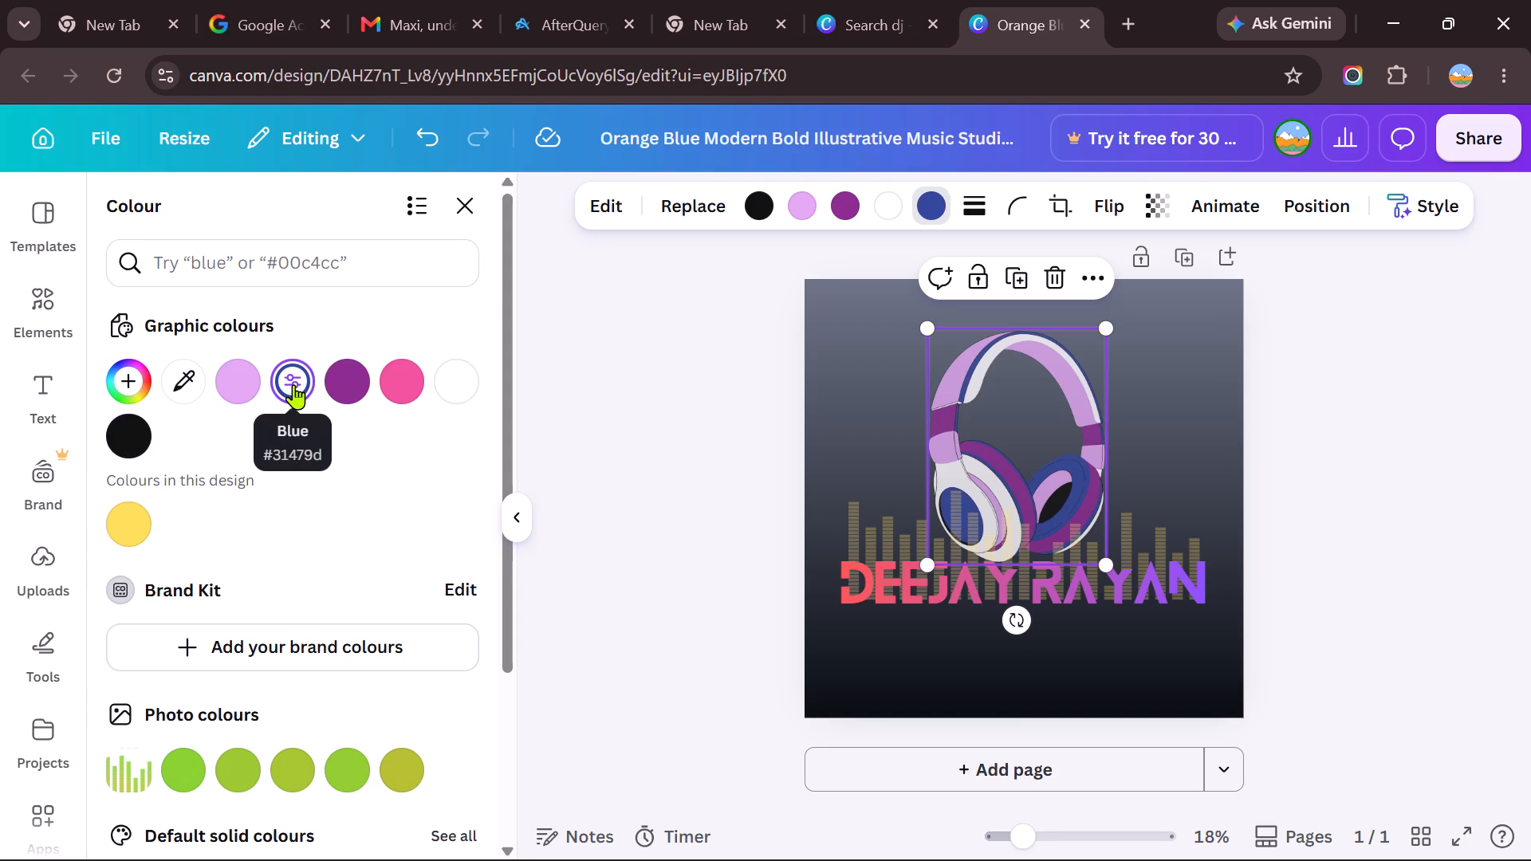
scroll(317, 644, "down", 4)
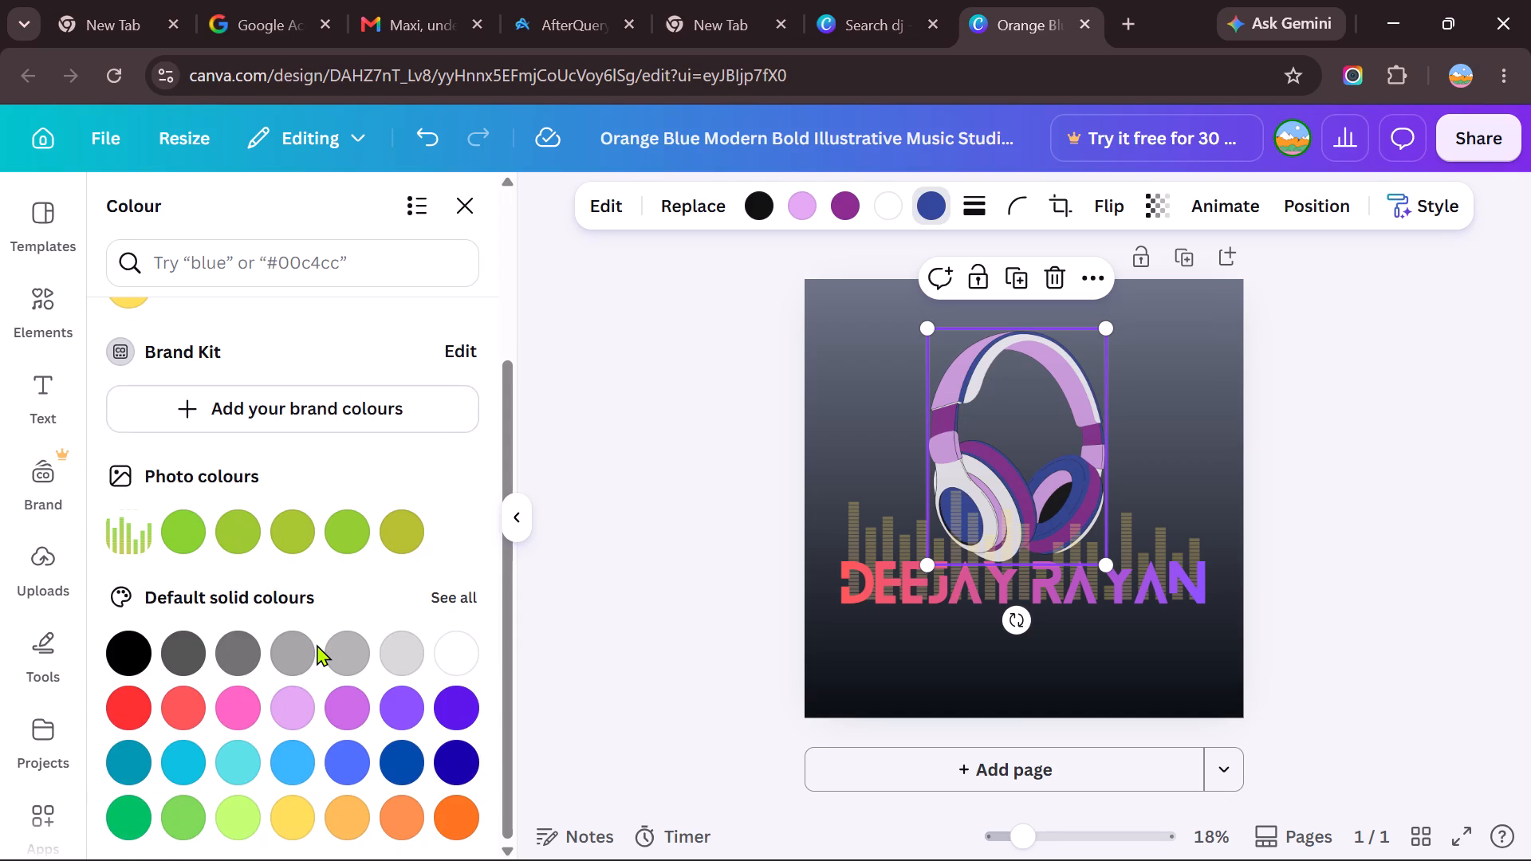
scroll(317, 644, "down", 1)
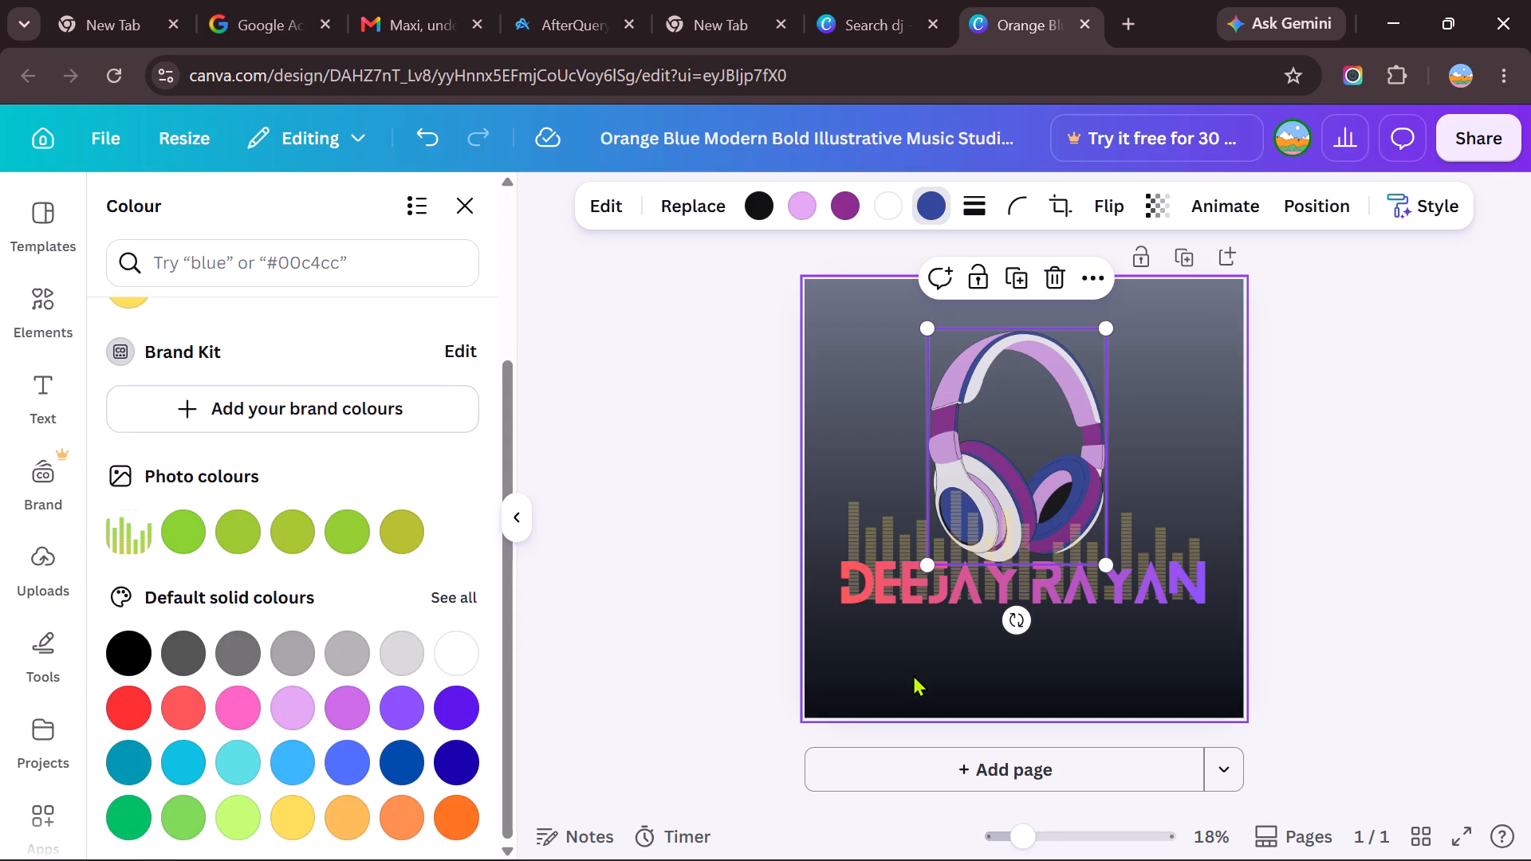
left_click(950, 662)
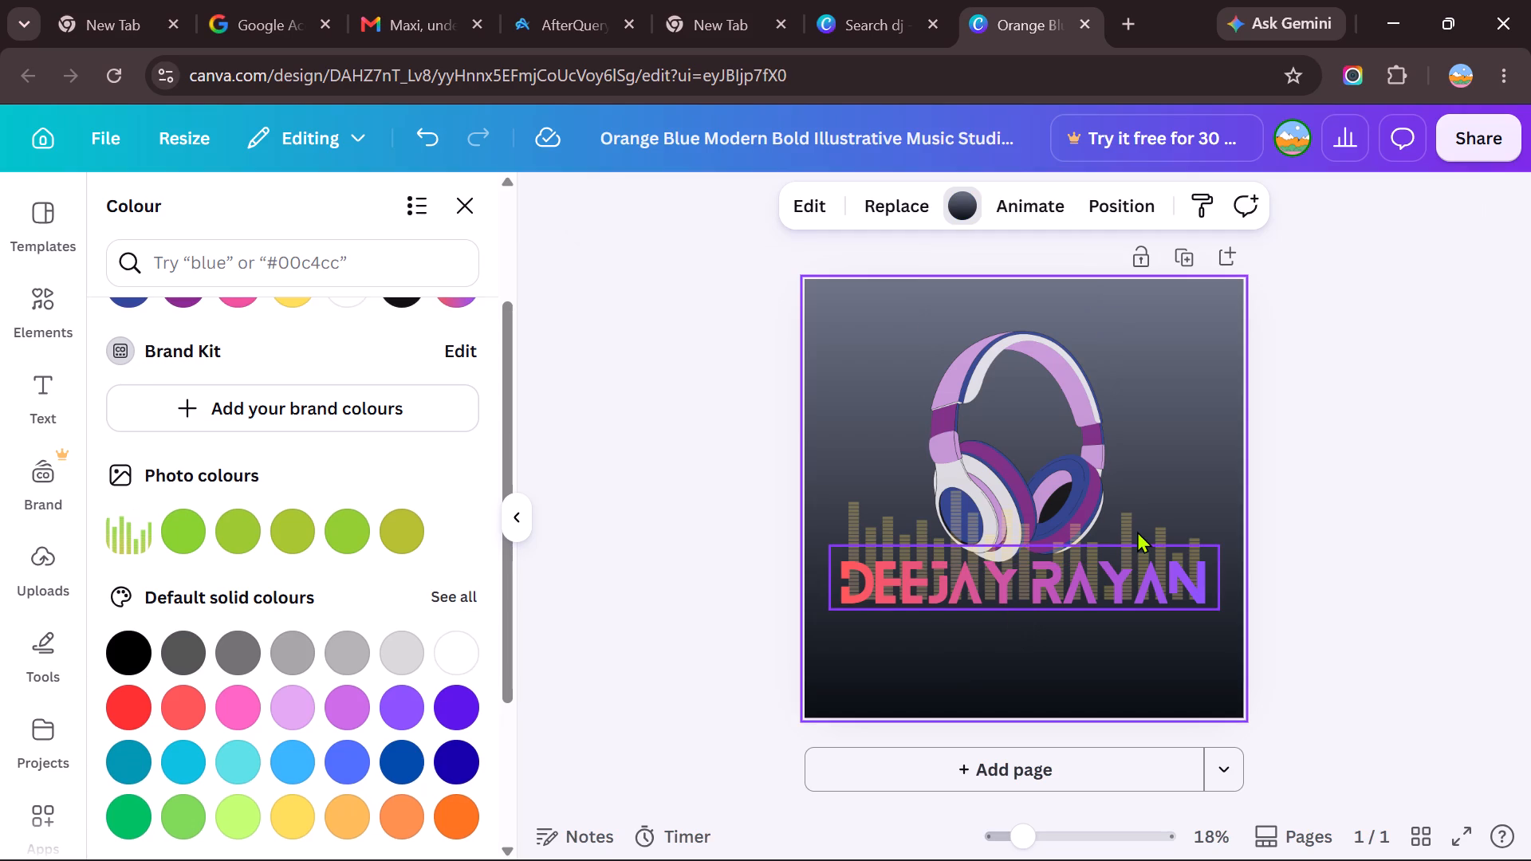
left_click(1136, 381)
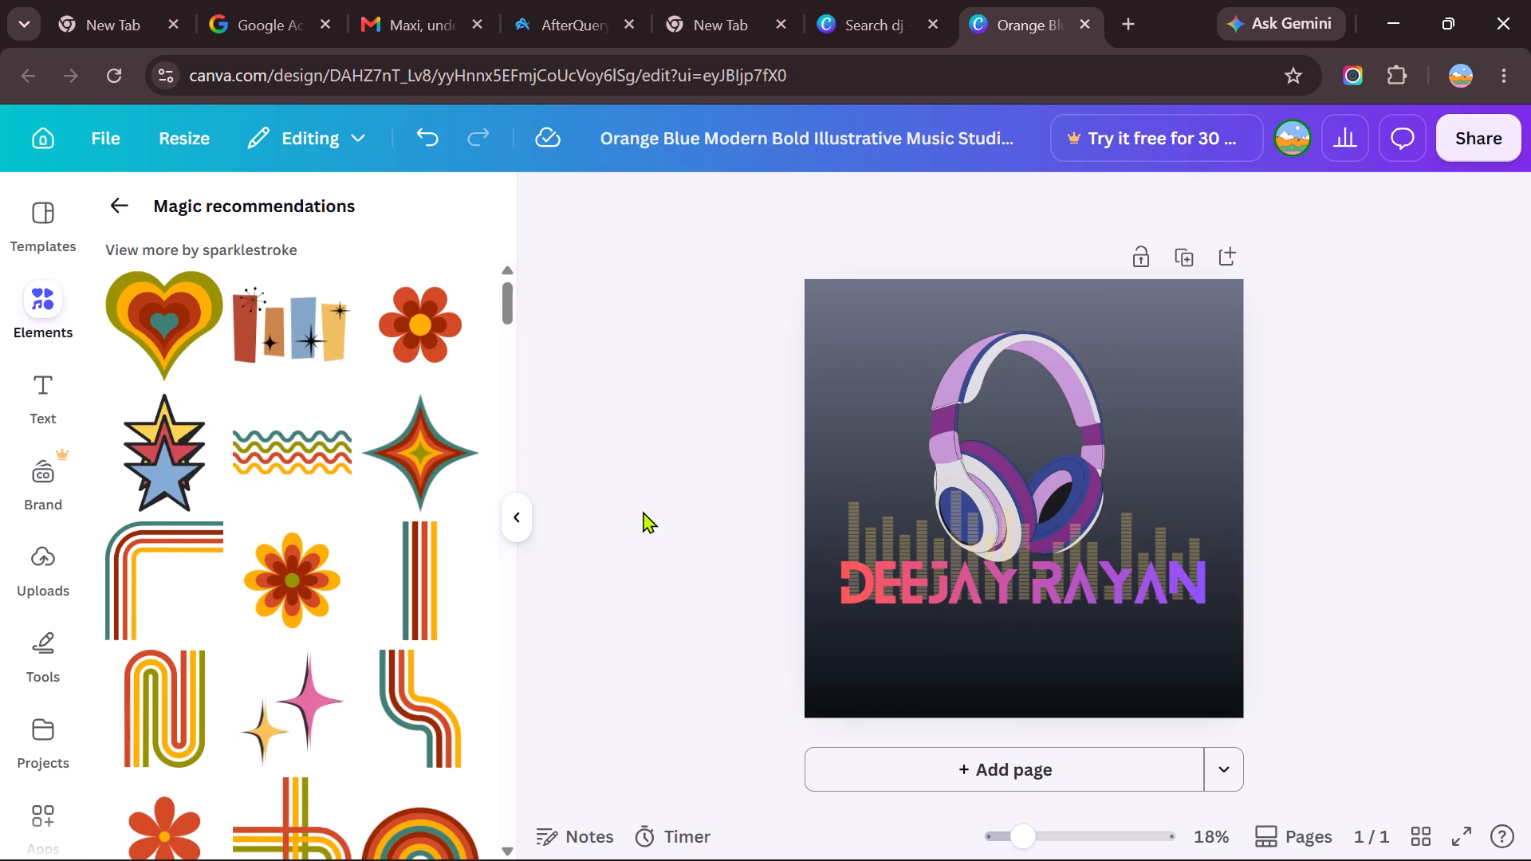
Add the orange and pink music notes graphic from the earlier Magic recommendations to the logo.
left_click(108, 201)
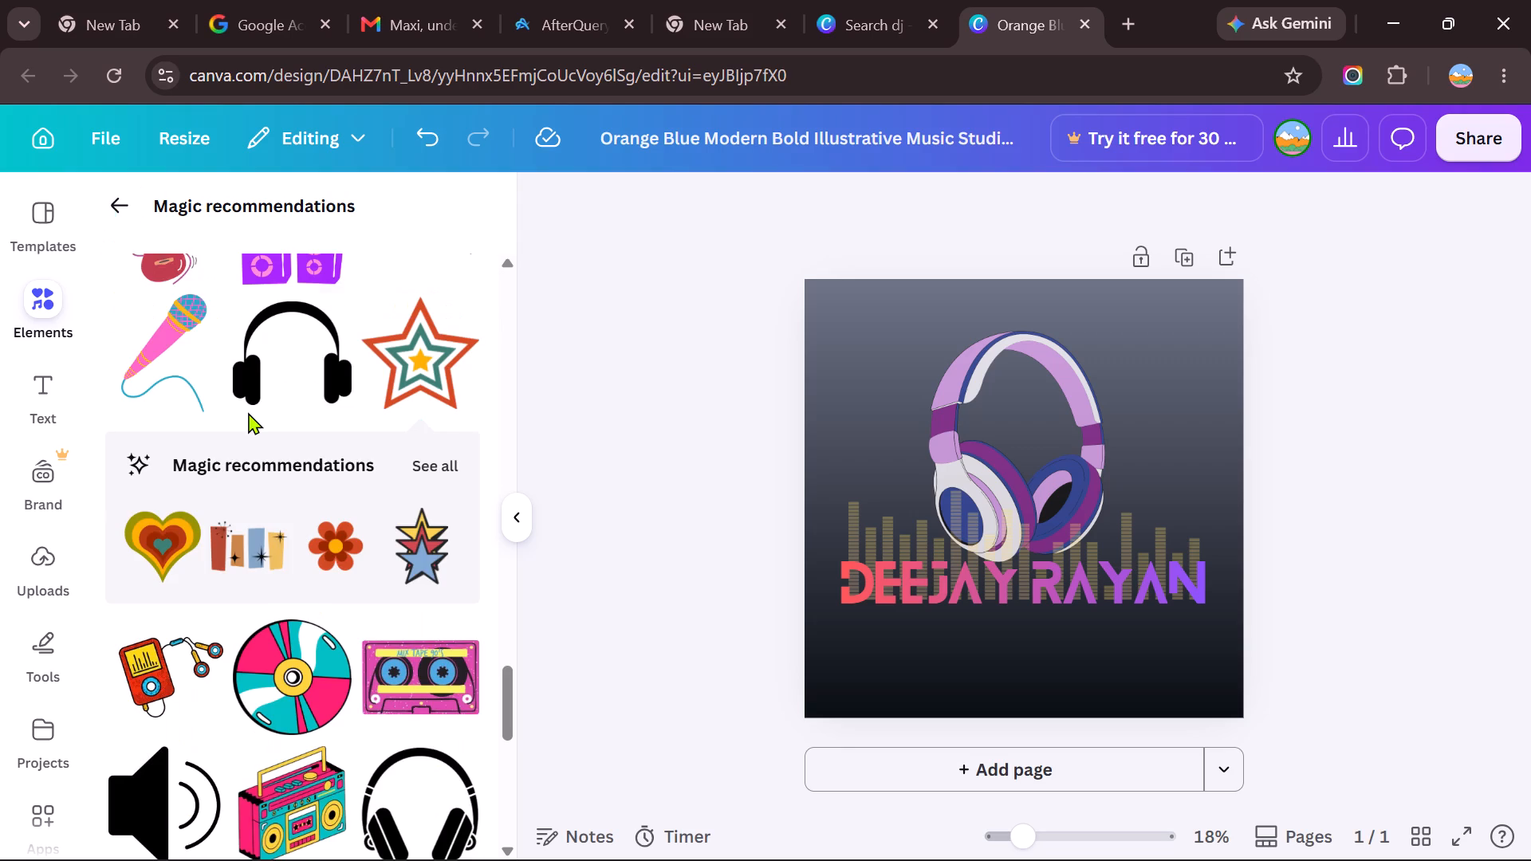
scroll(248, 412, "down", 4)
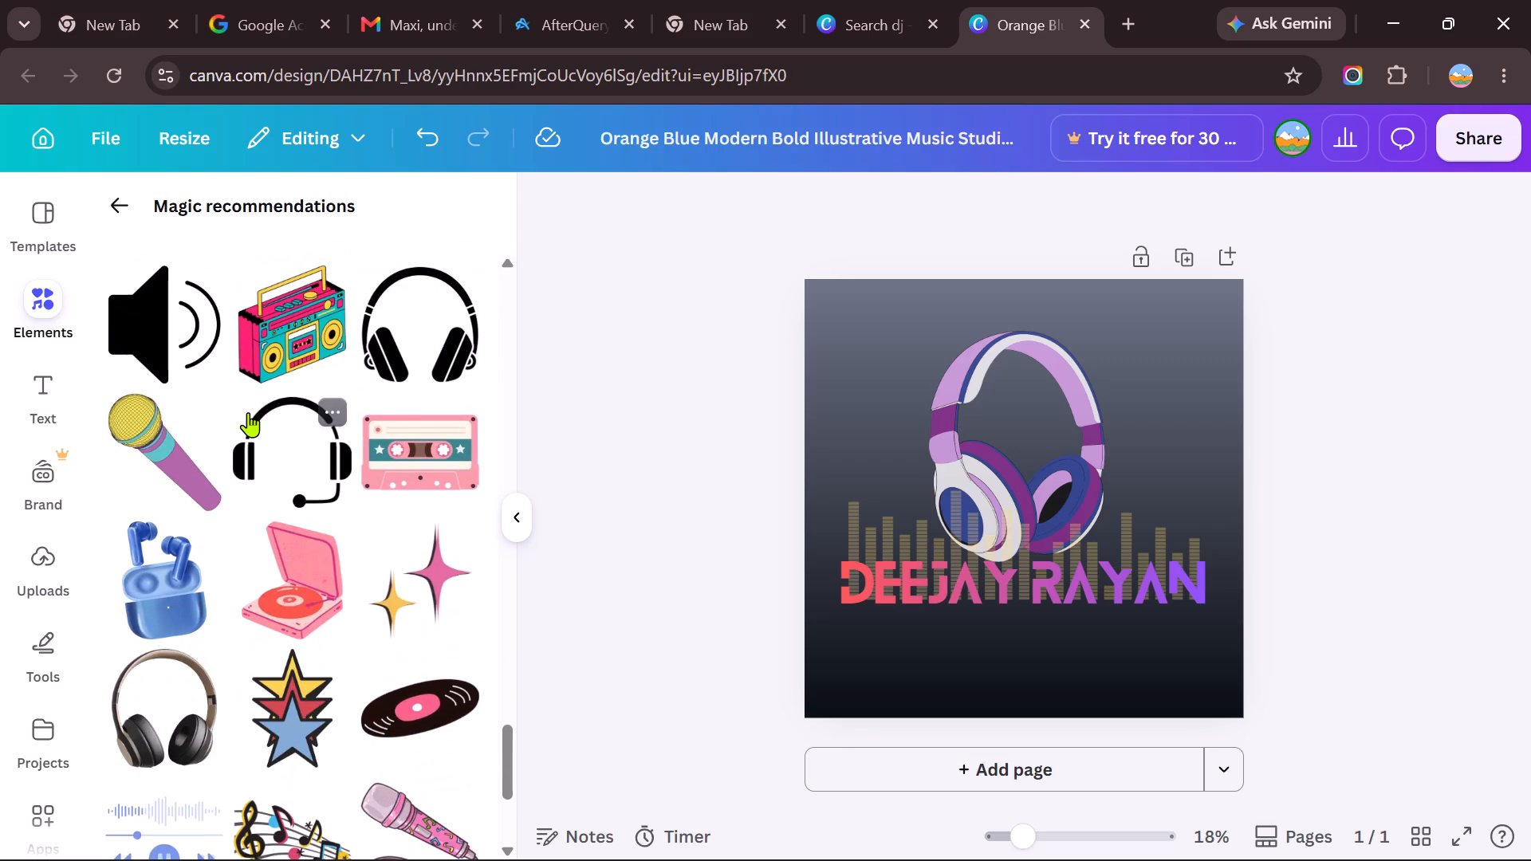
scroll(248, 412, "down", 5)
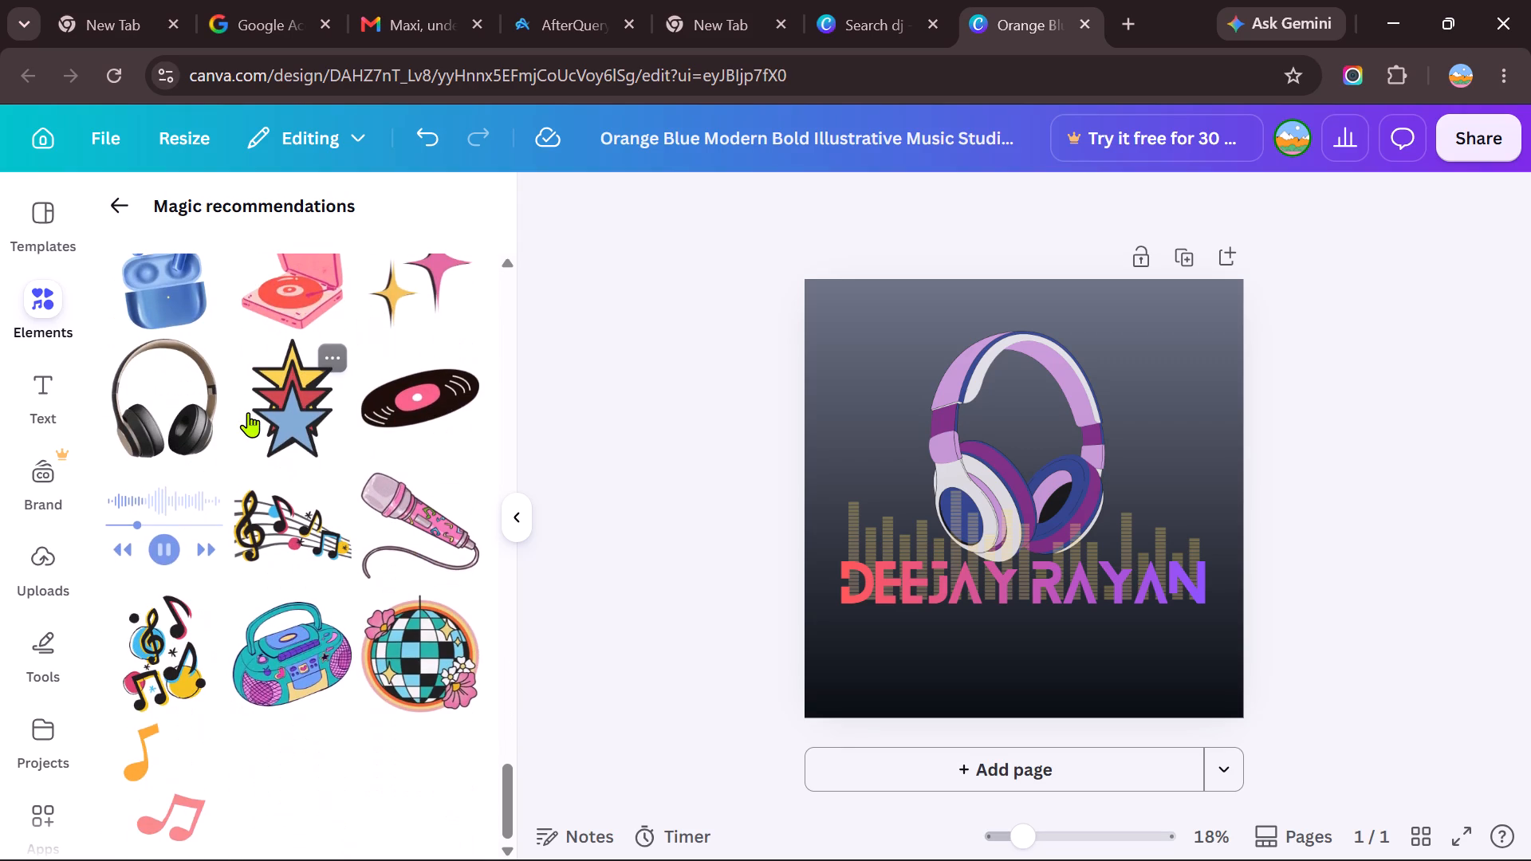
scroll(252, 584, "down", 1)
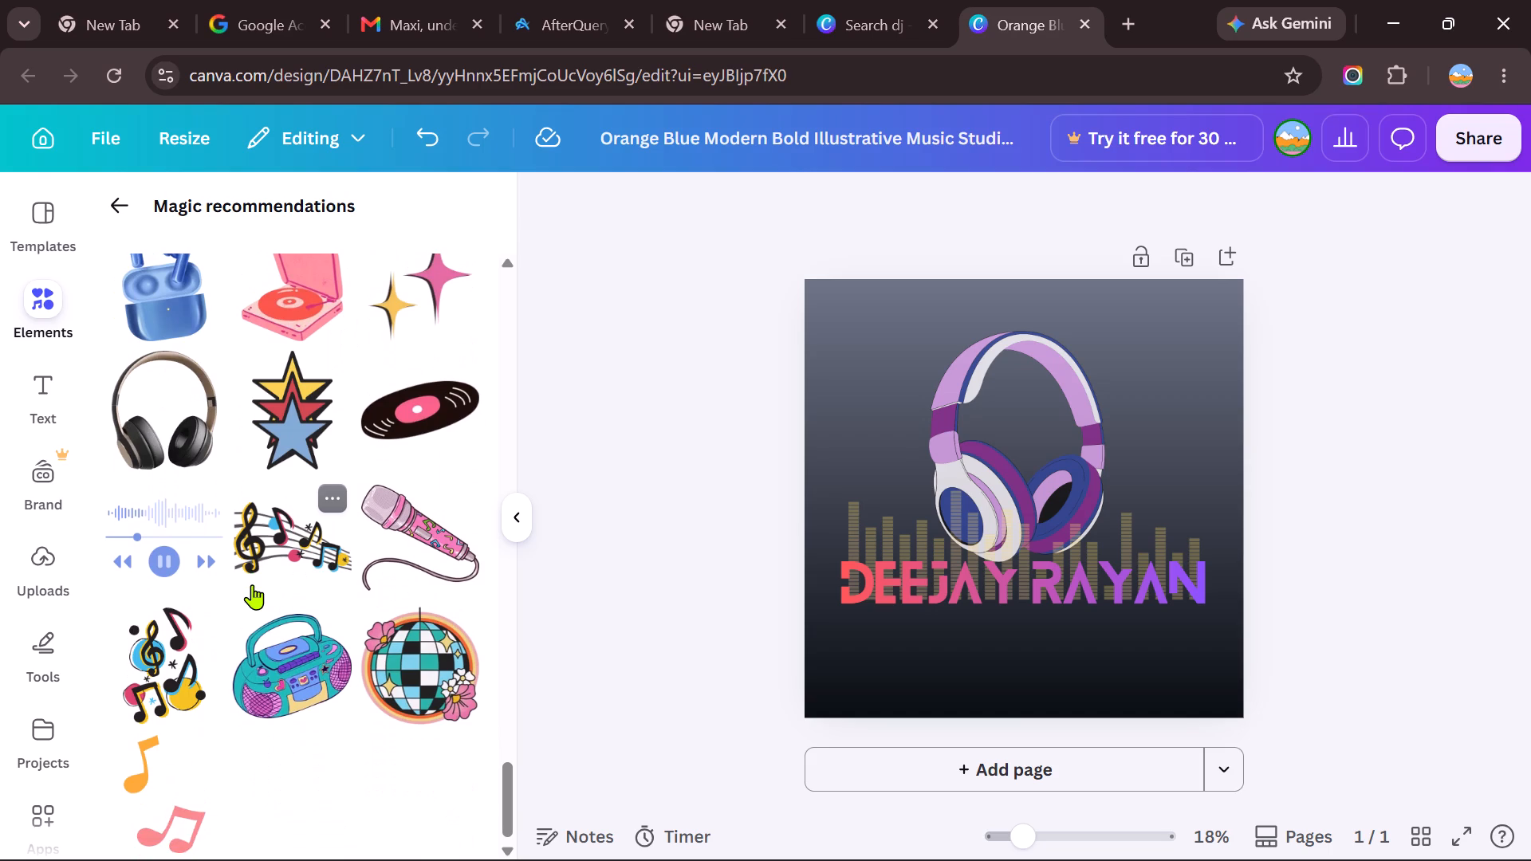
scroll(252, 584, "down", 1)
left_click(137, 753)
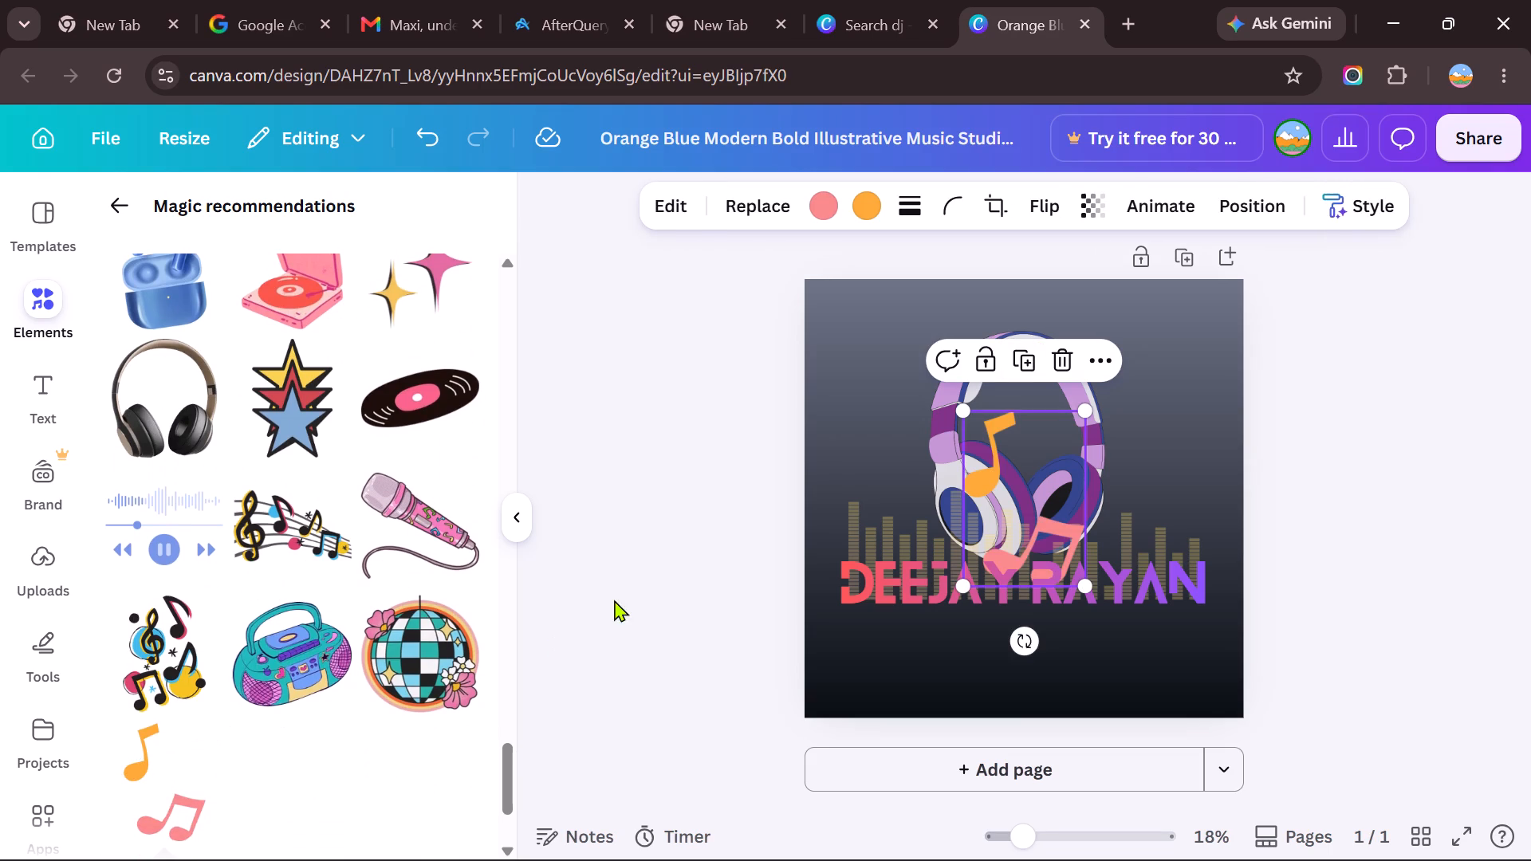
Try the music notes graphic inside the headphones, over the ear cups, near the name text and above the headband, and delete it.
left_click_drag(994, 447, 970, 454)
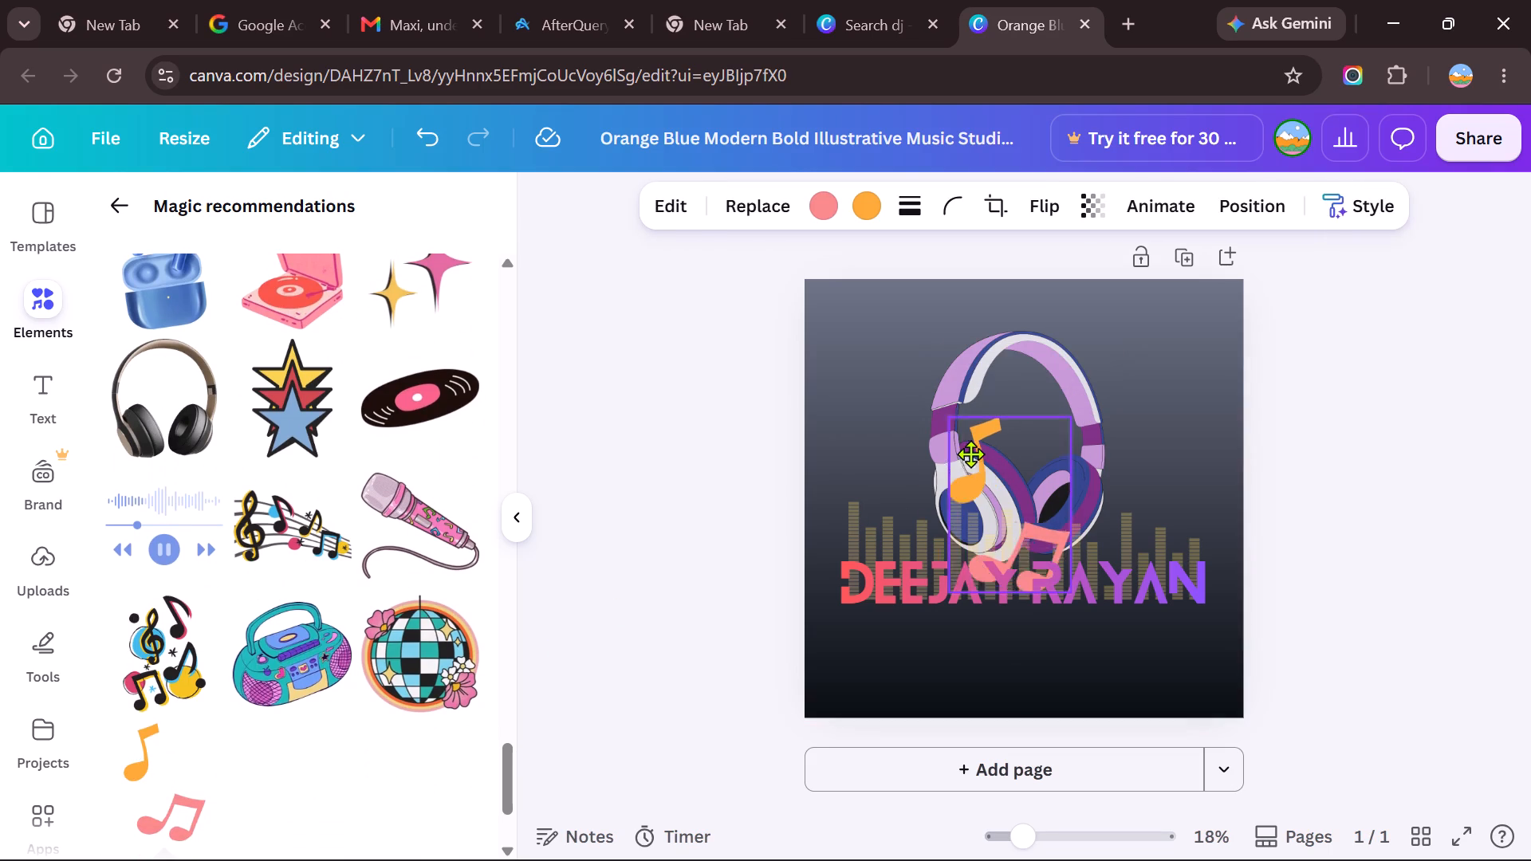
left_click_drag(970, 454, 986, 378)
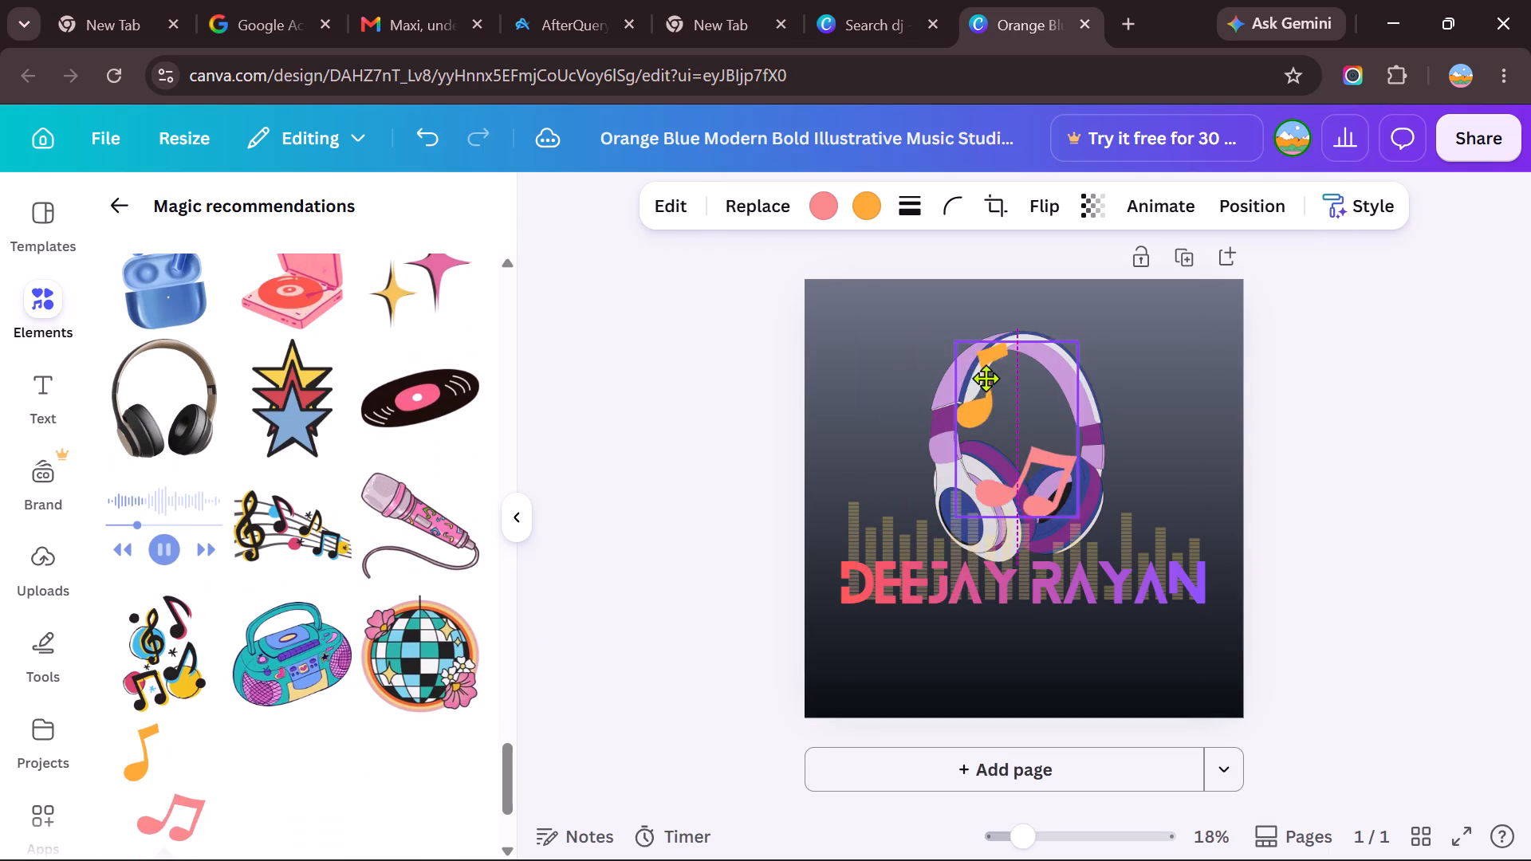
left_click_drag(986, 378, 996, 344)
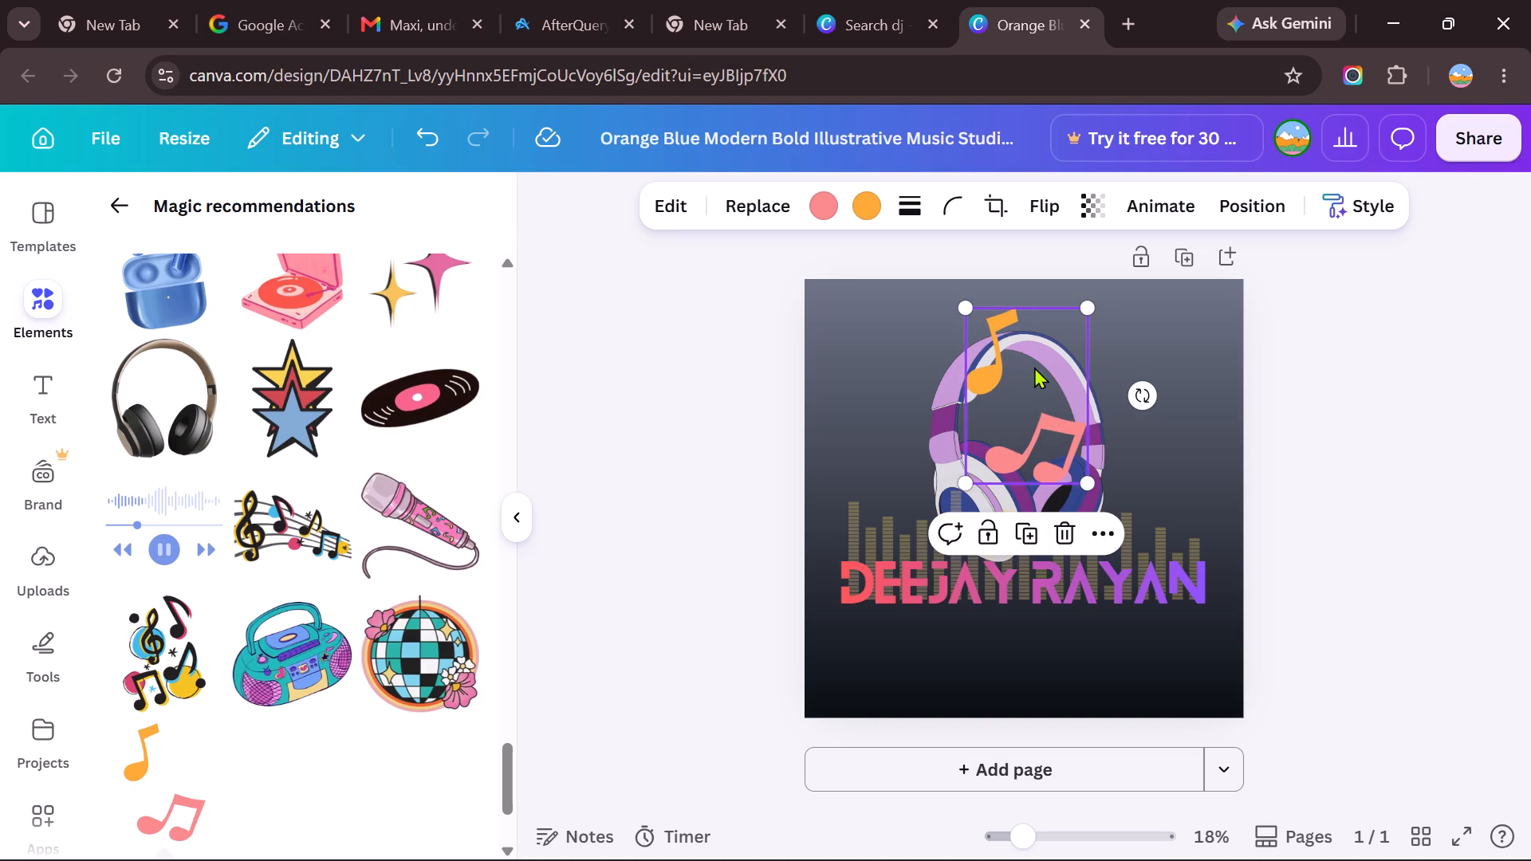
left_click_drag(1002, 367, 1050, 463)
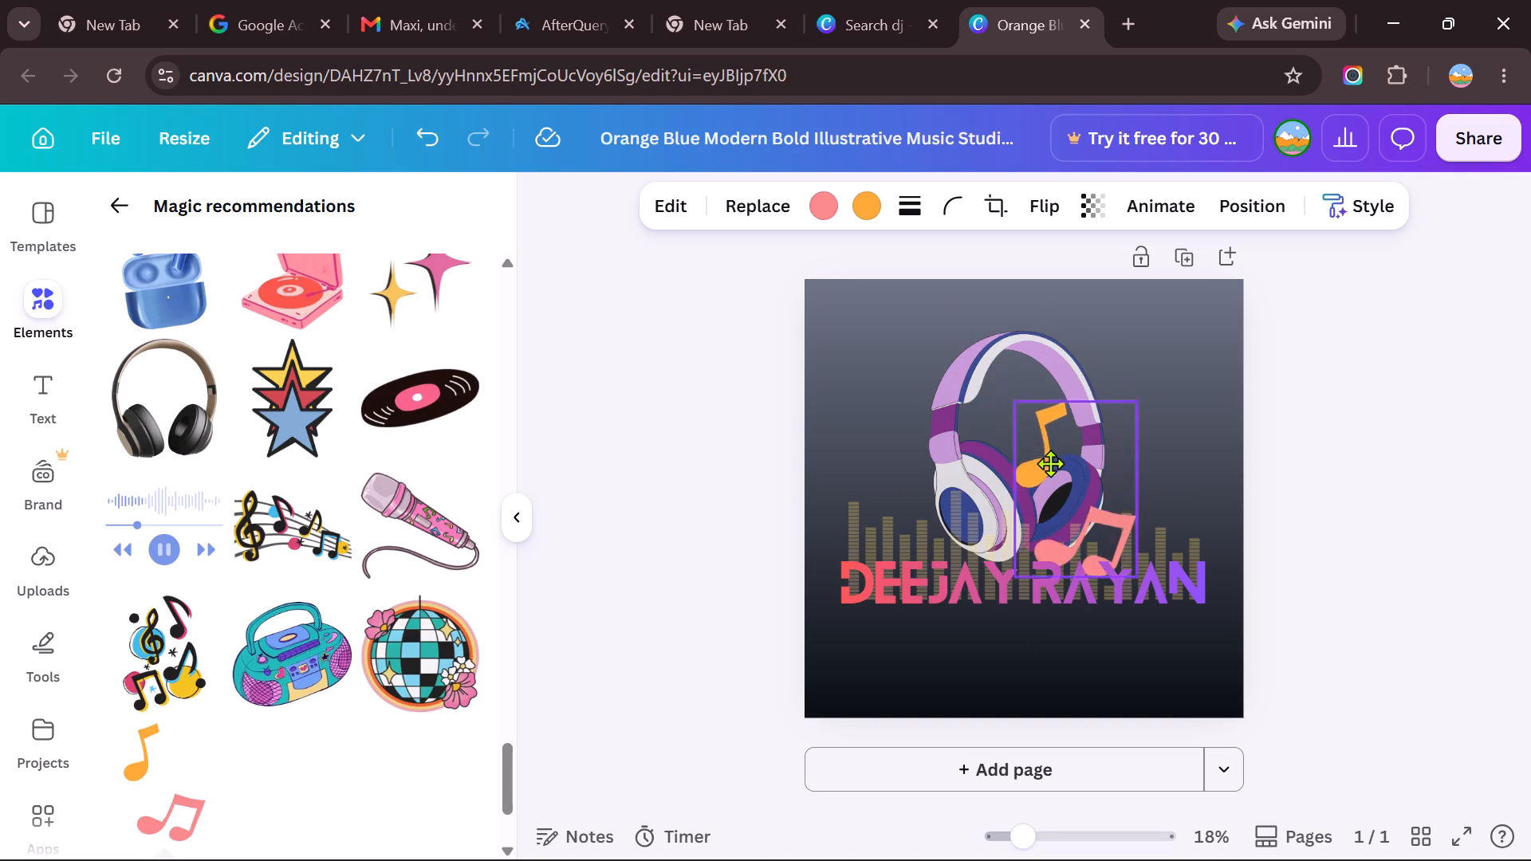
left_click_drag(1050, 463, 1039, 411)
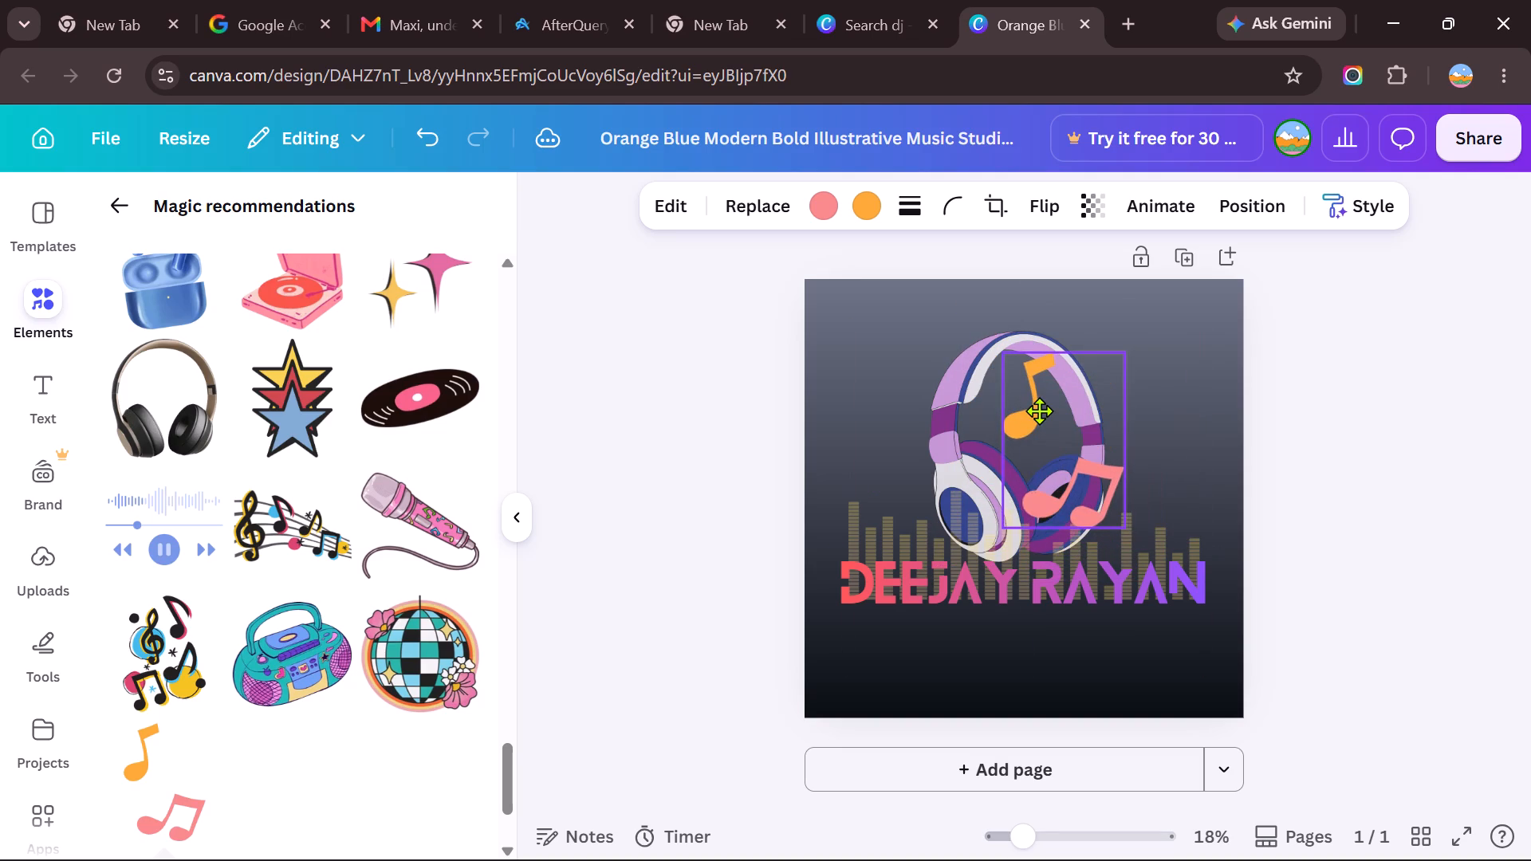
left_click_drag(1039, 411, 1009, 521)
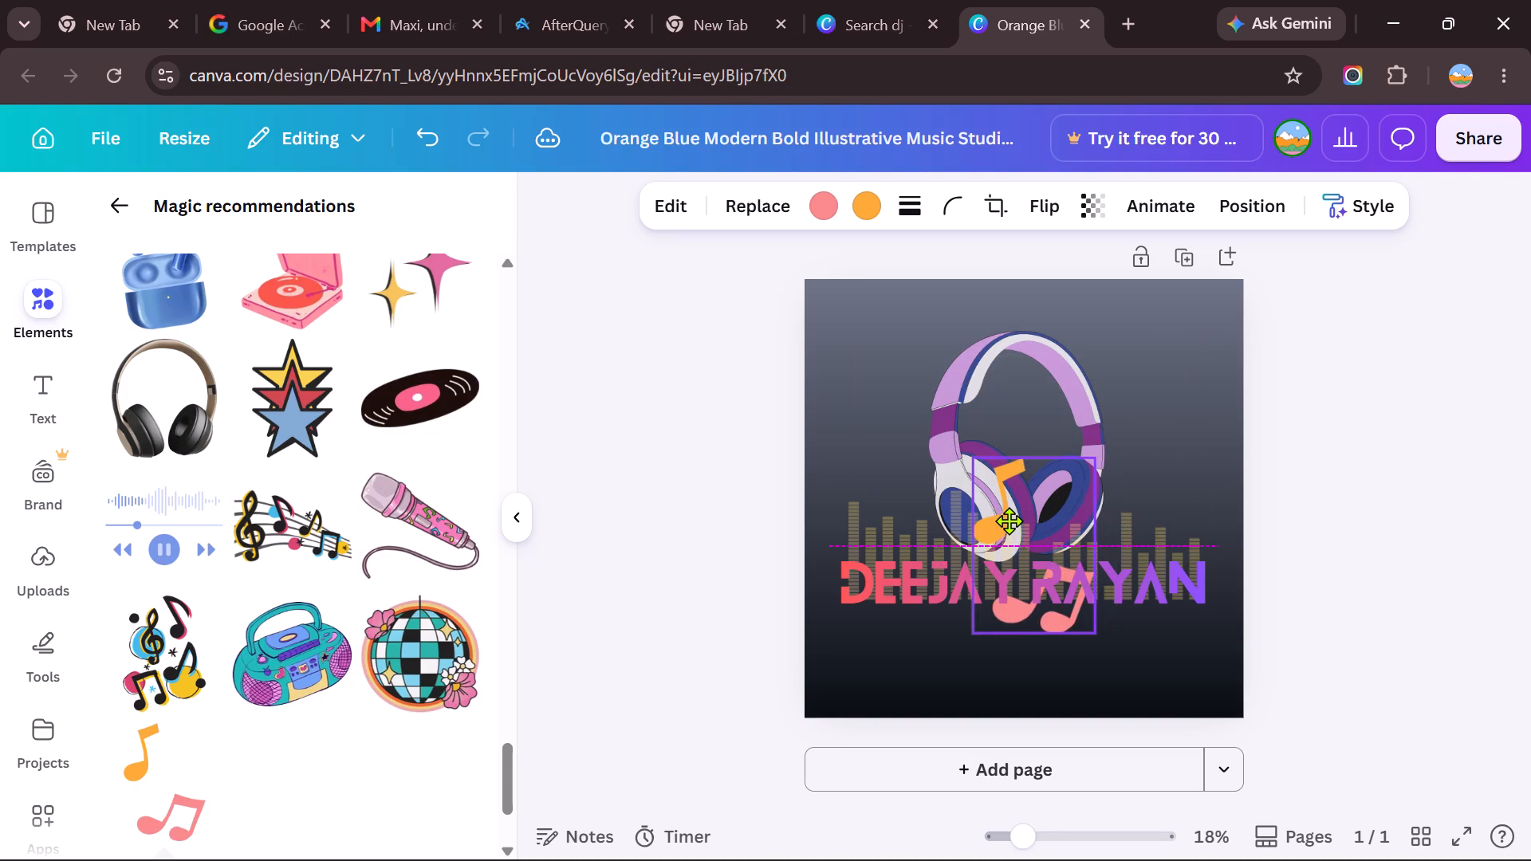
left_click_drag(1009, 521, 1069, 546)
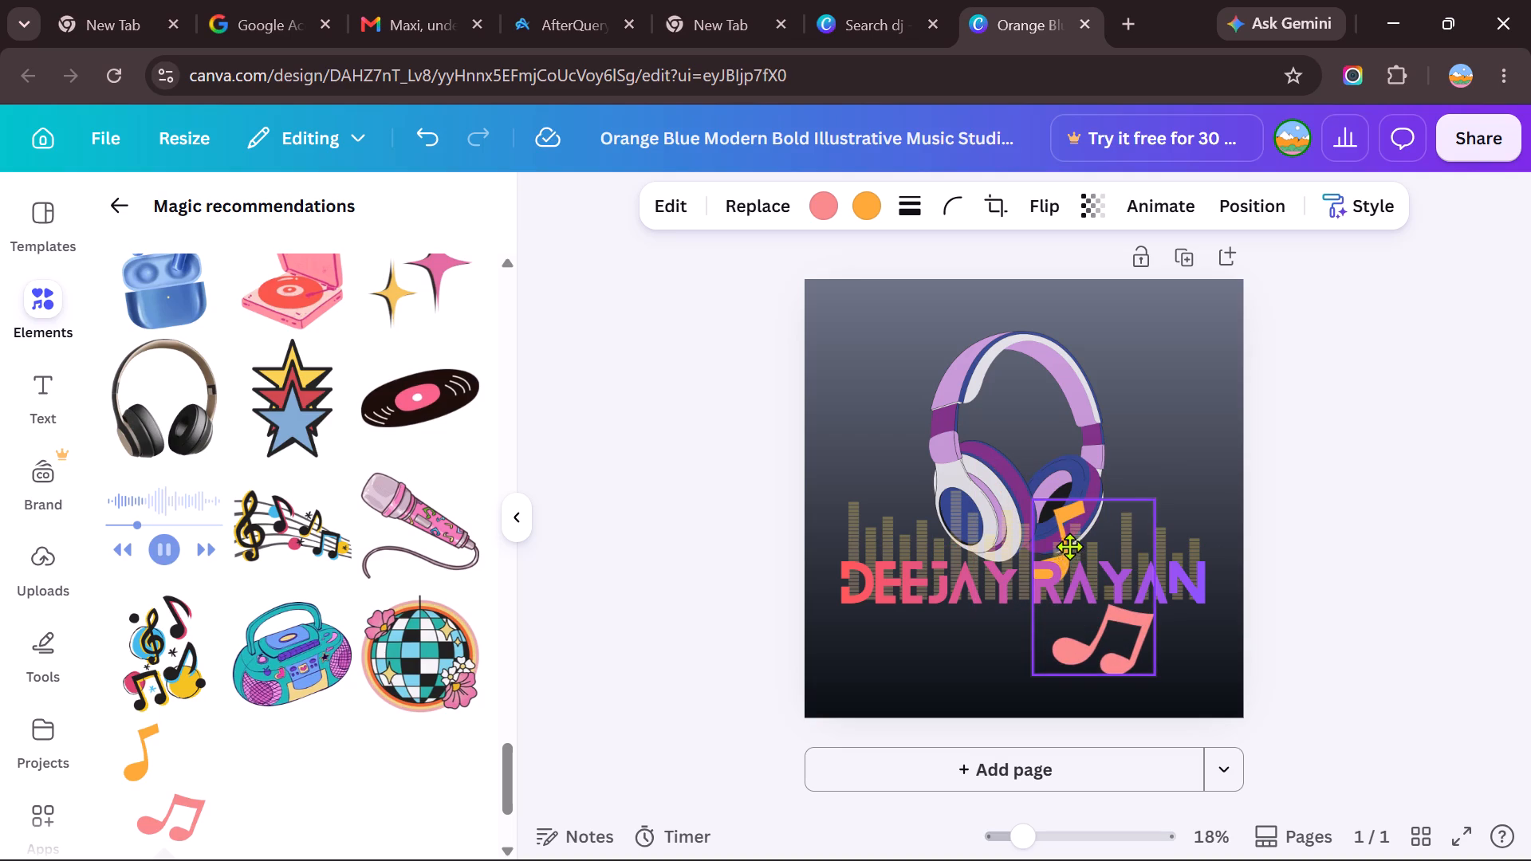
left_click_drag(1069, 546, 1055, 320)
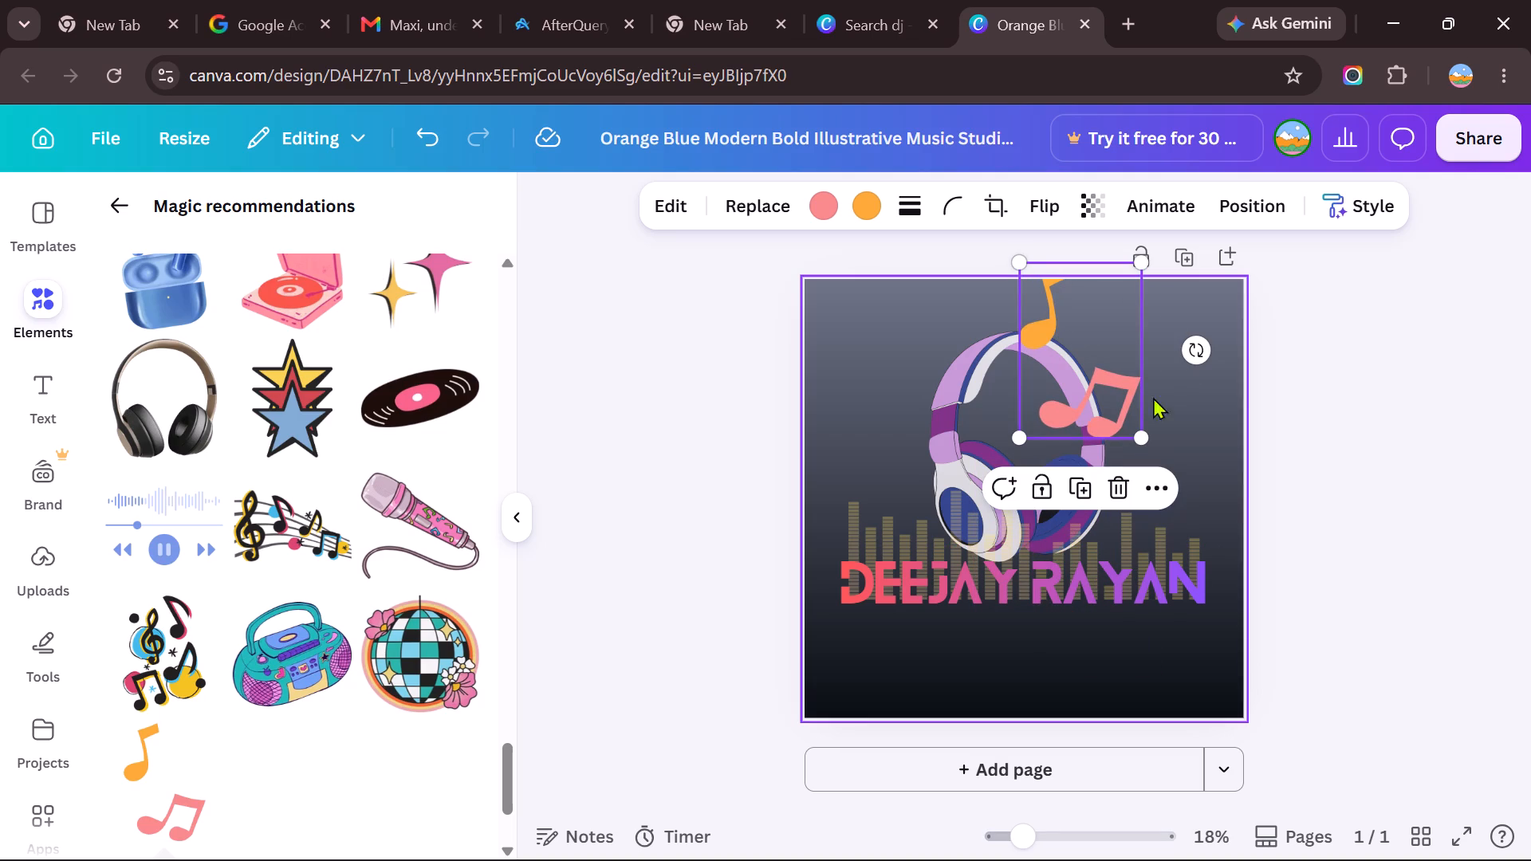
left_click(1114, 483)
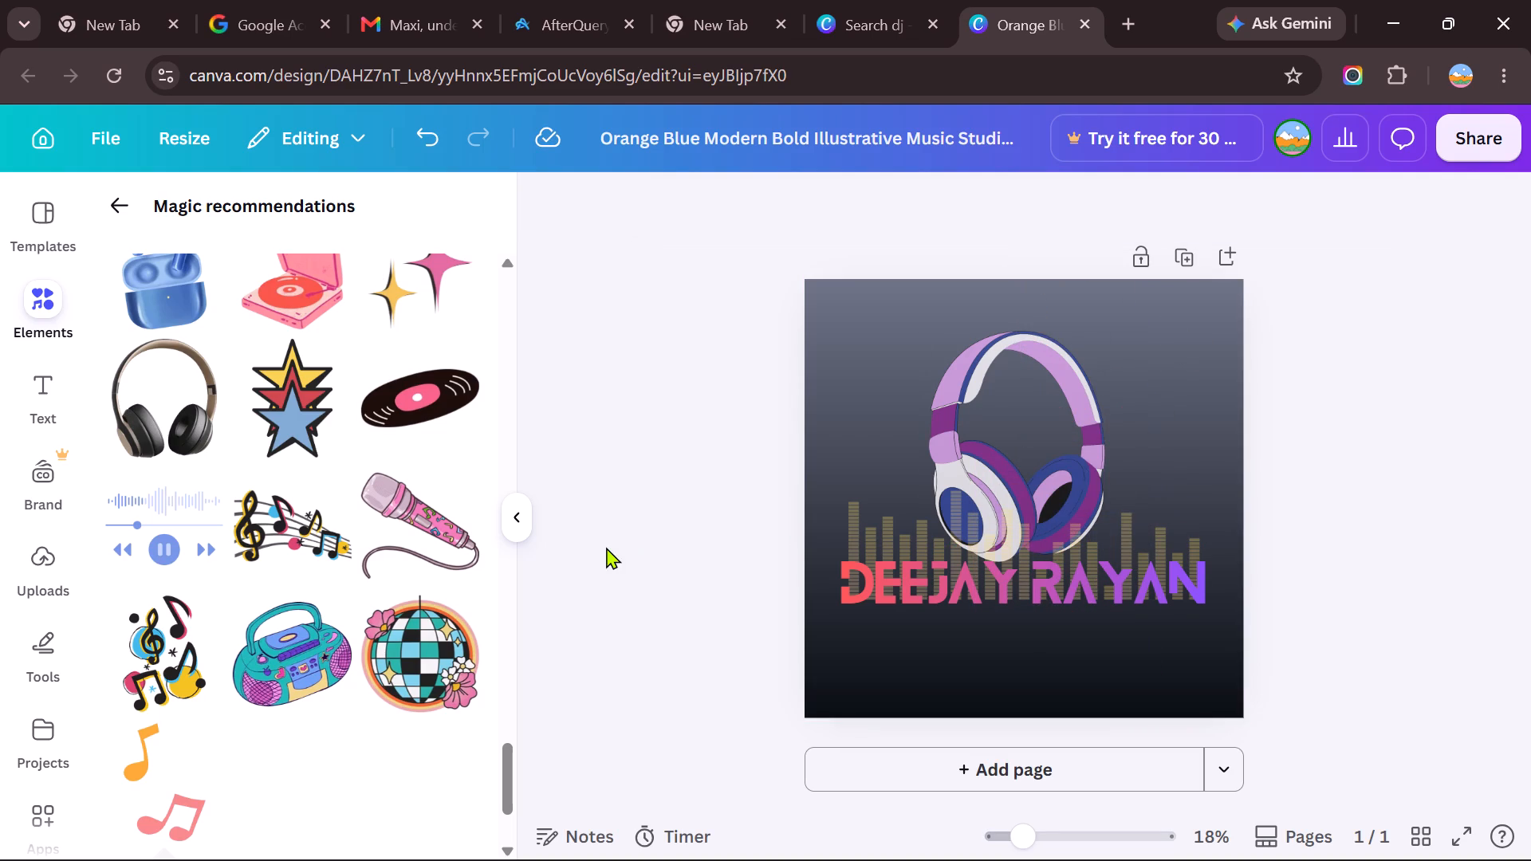
Examine all the recommendations related to the music notes graphic, including notes, microphones and instruments, for a suitable element.
scroll(360, 568, "down", 2)
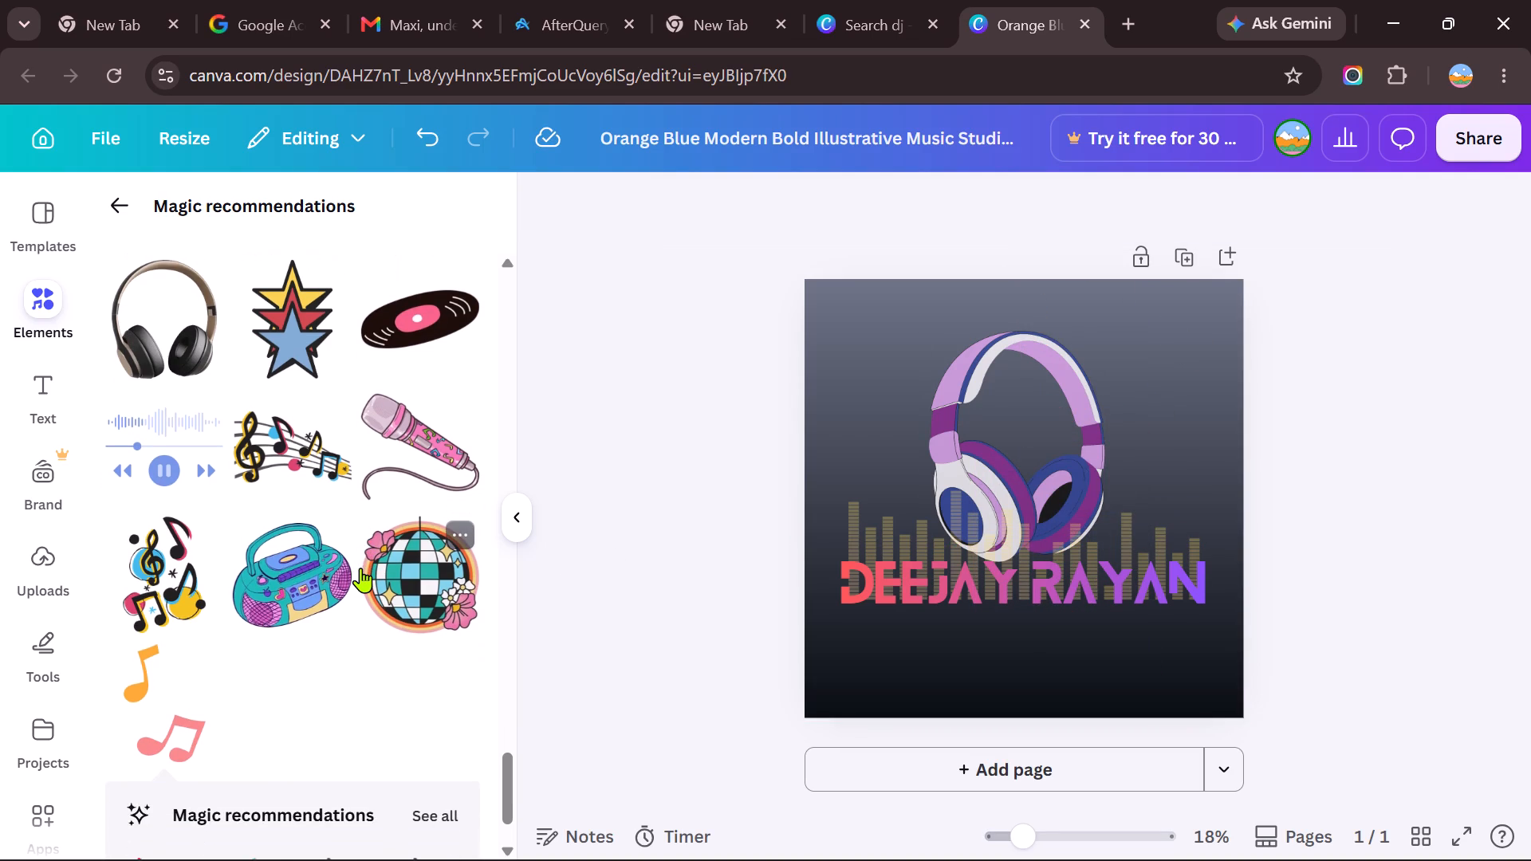
scroll(360, 568, "down", 3)
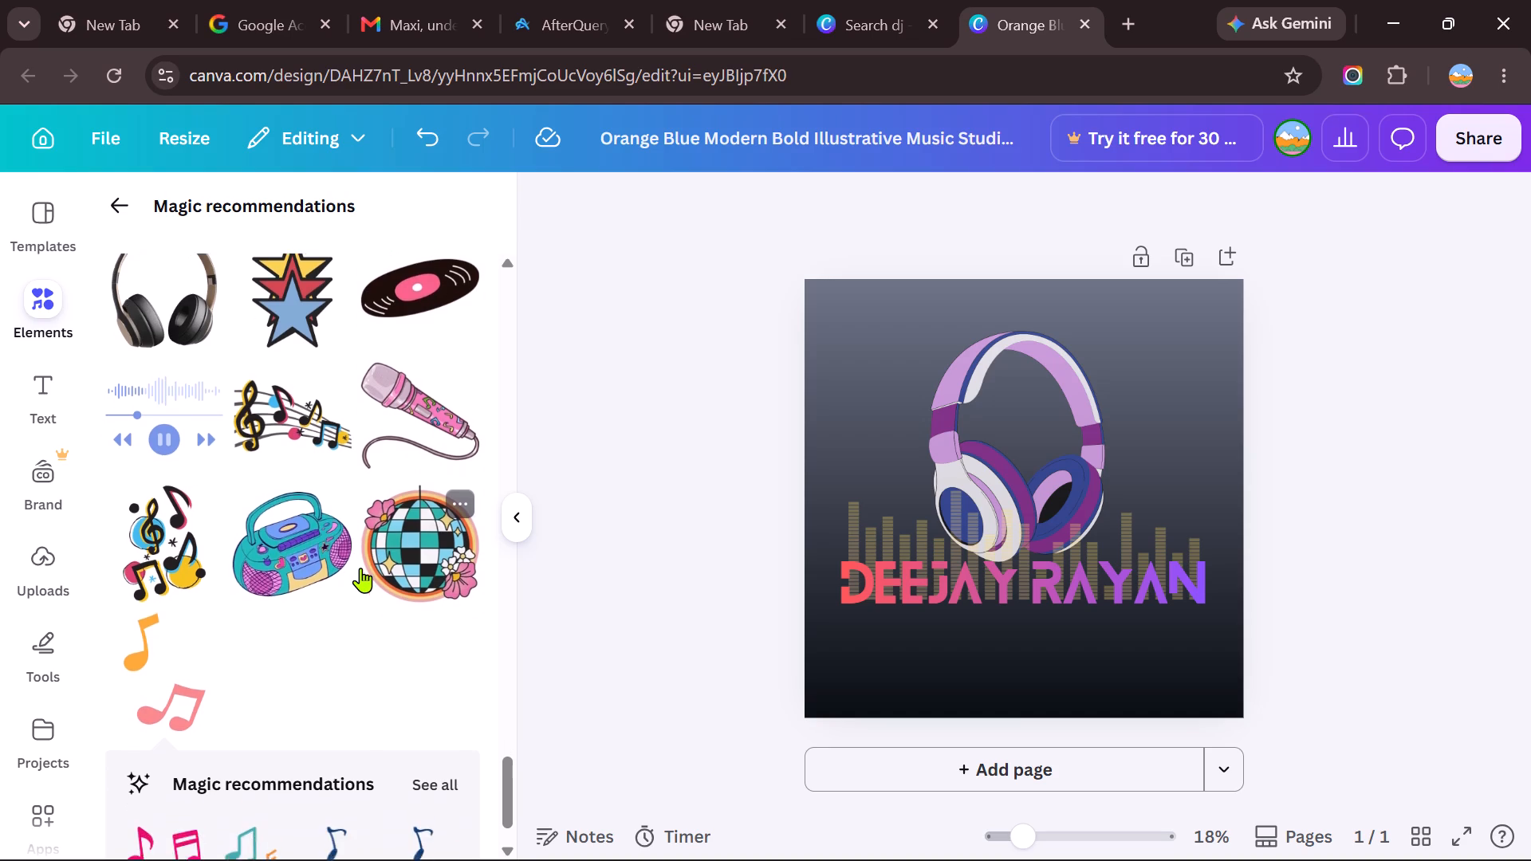
scroll(360, 568, "down", 1)
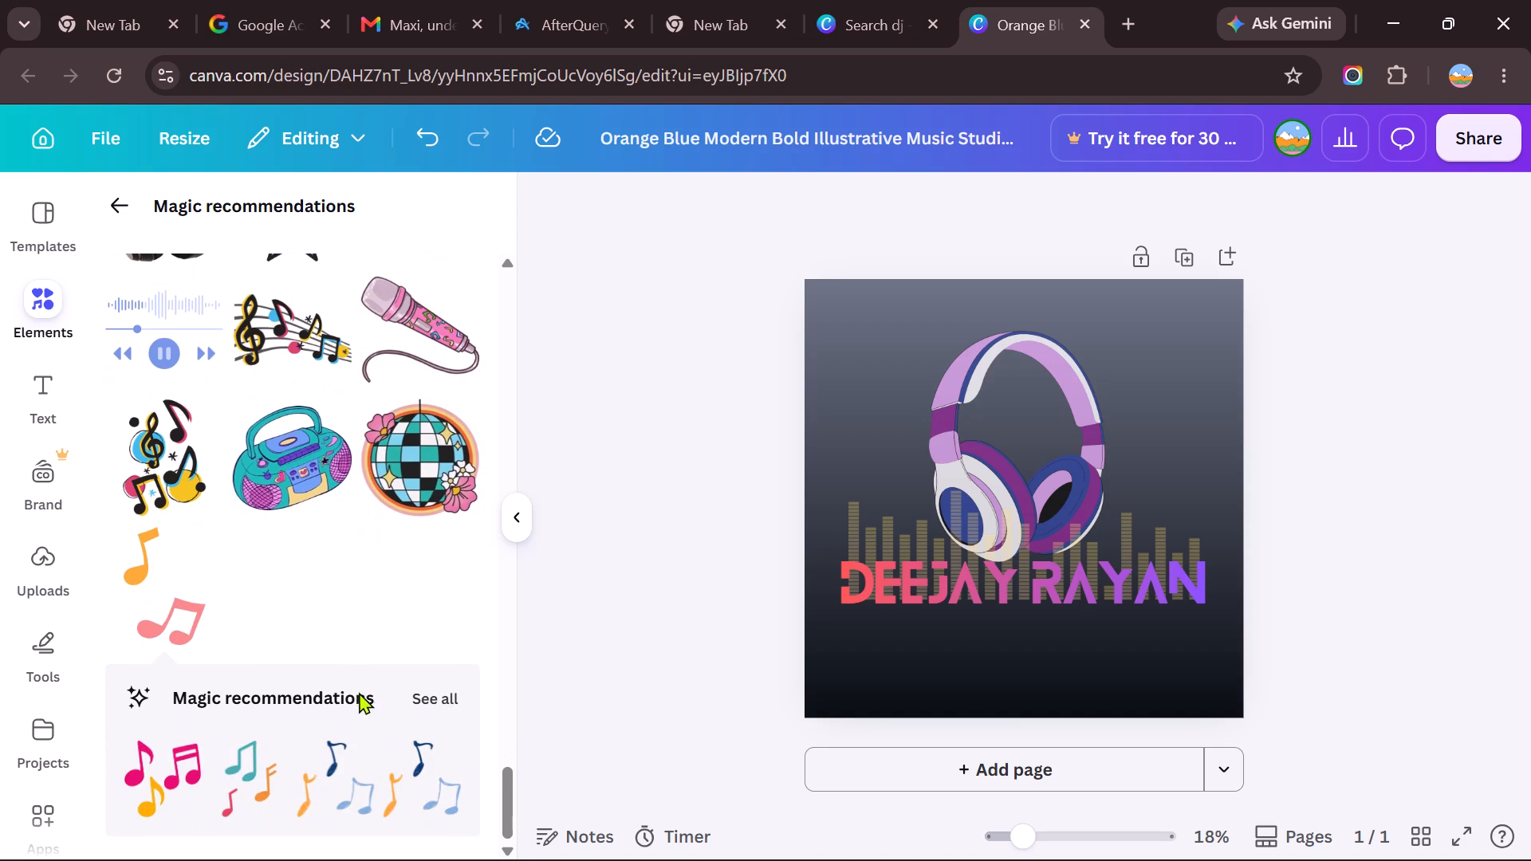
left_click(435, 694)
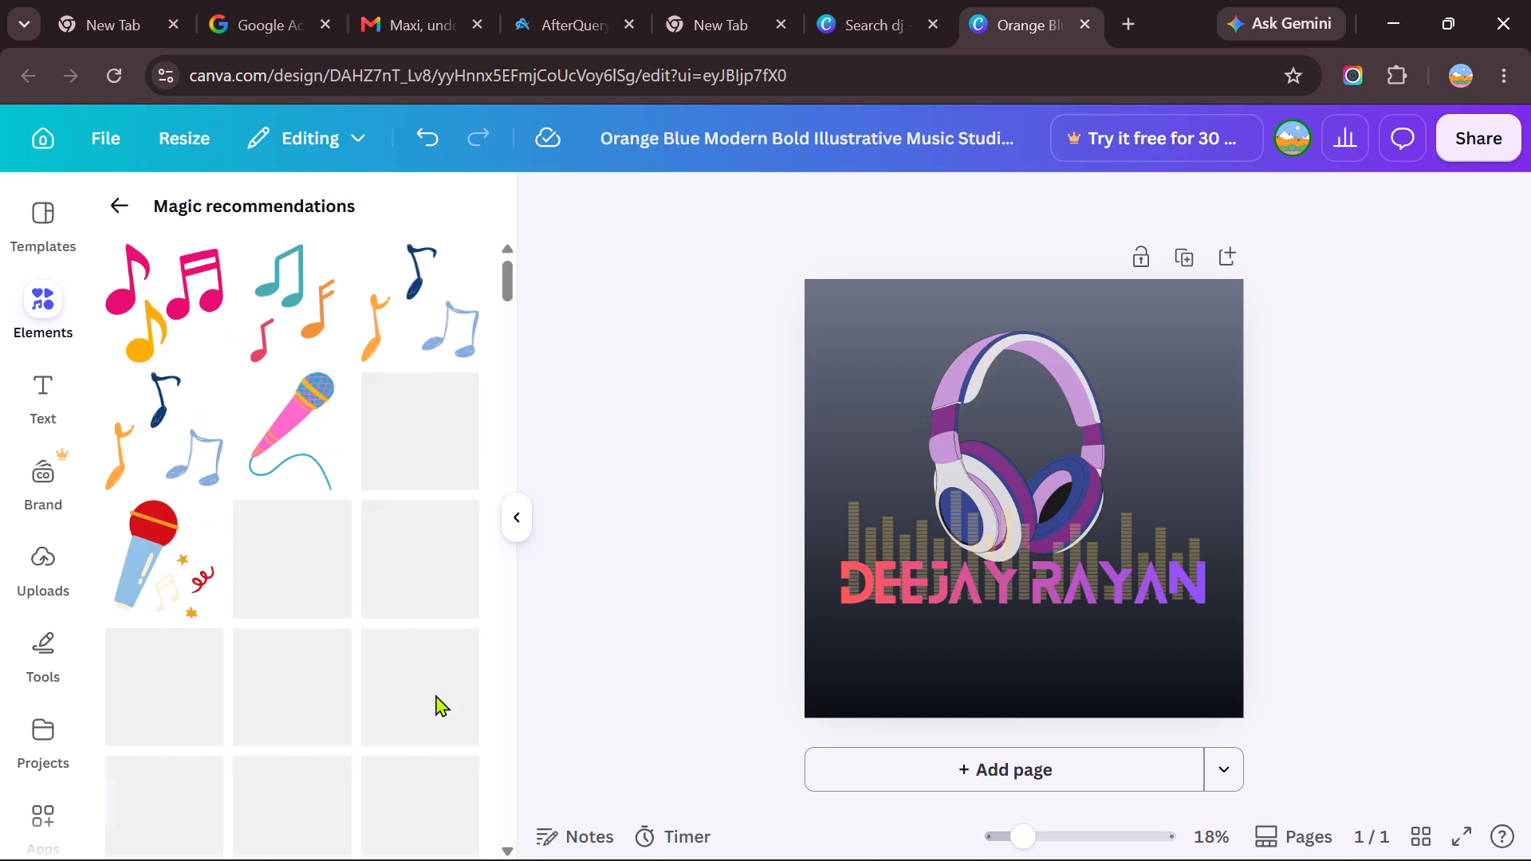
scroll(304, 649, "down", 2)
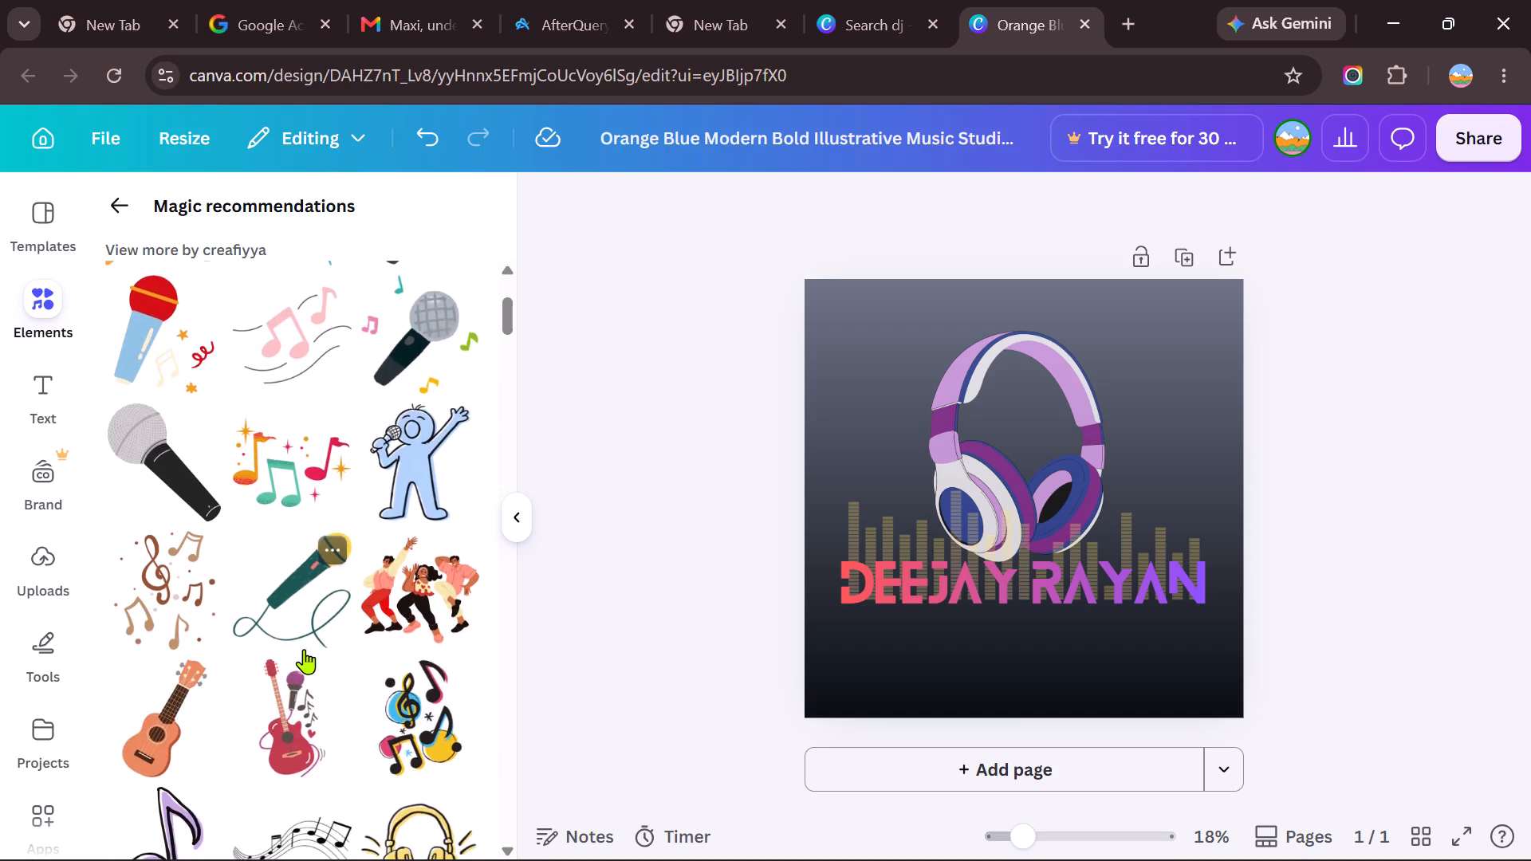
scroll(304, 649, "down", 4)
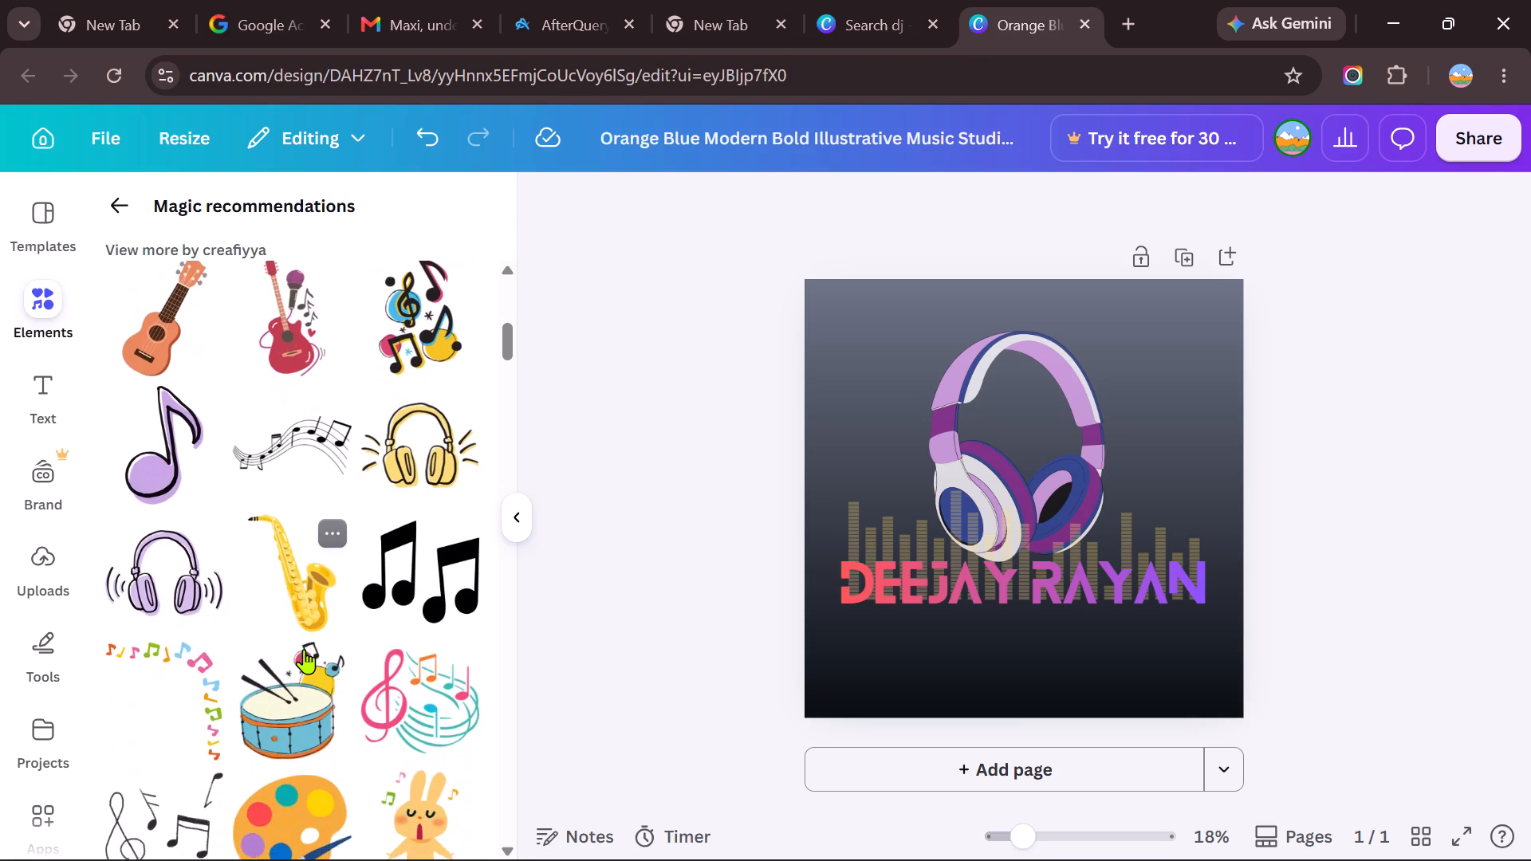
scroll(304, 649, "down", 4)
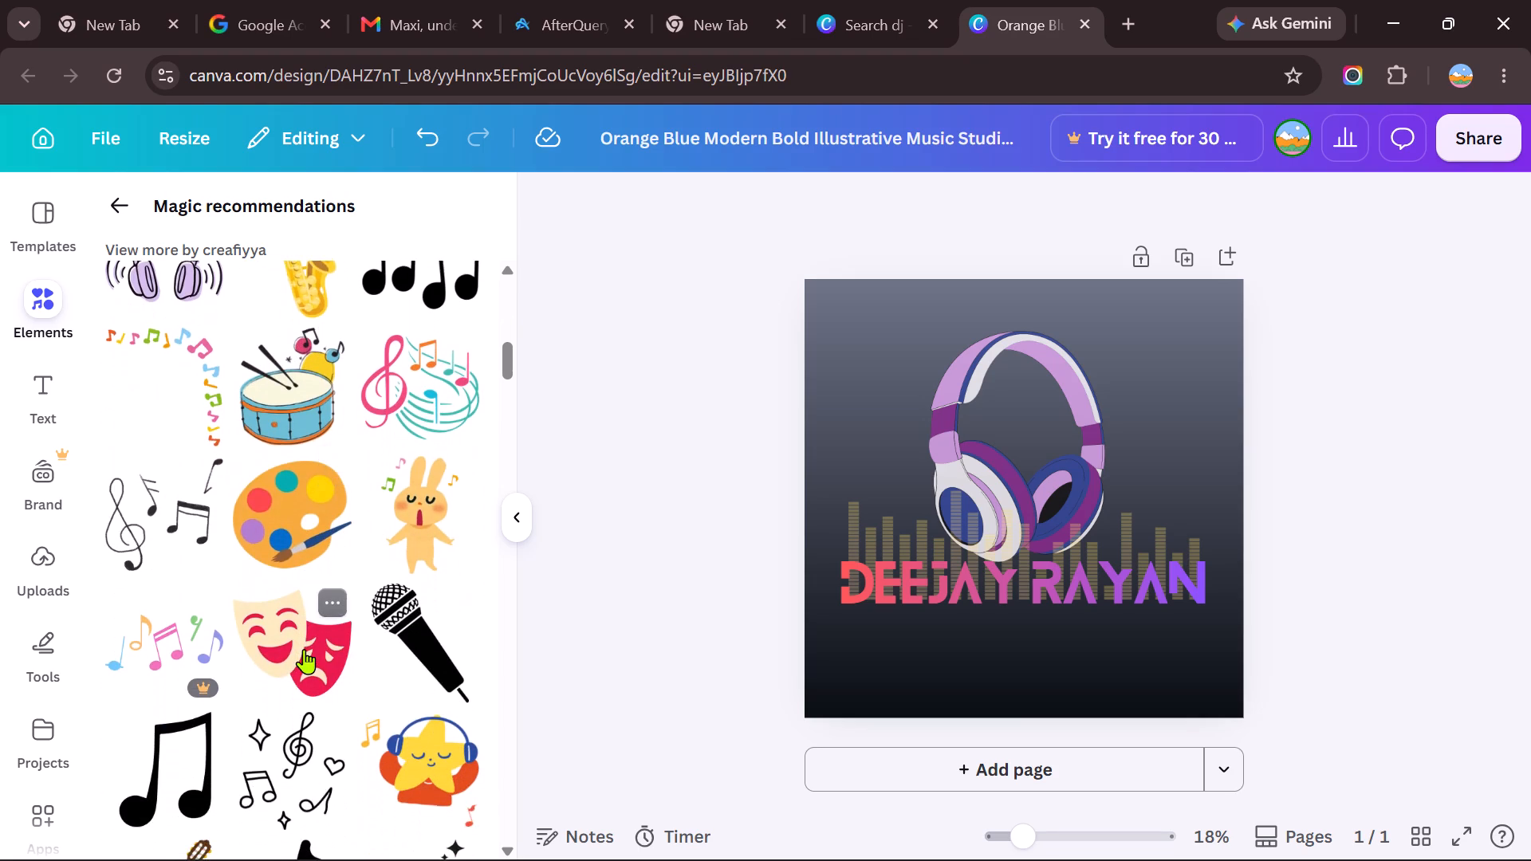
scroll(304, 649, "down", 4)
scroll(304, 649, "up", 8)
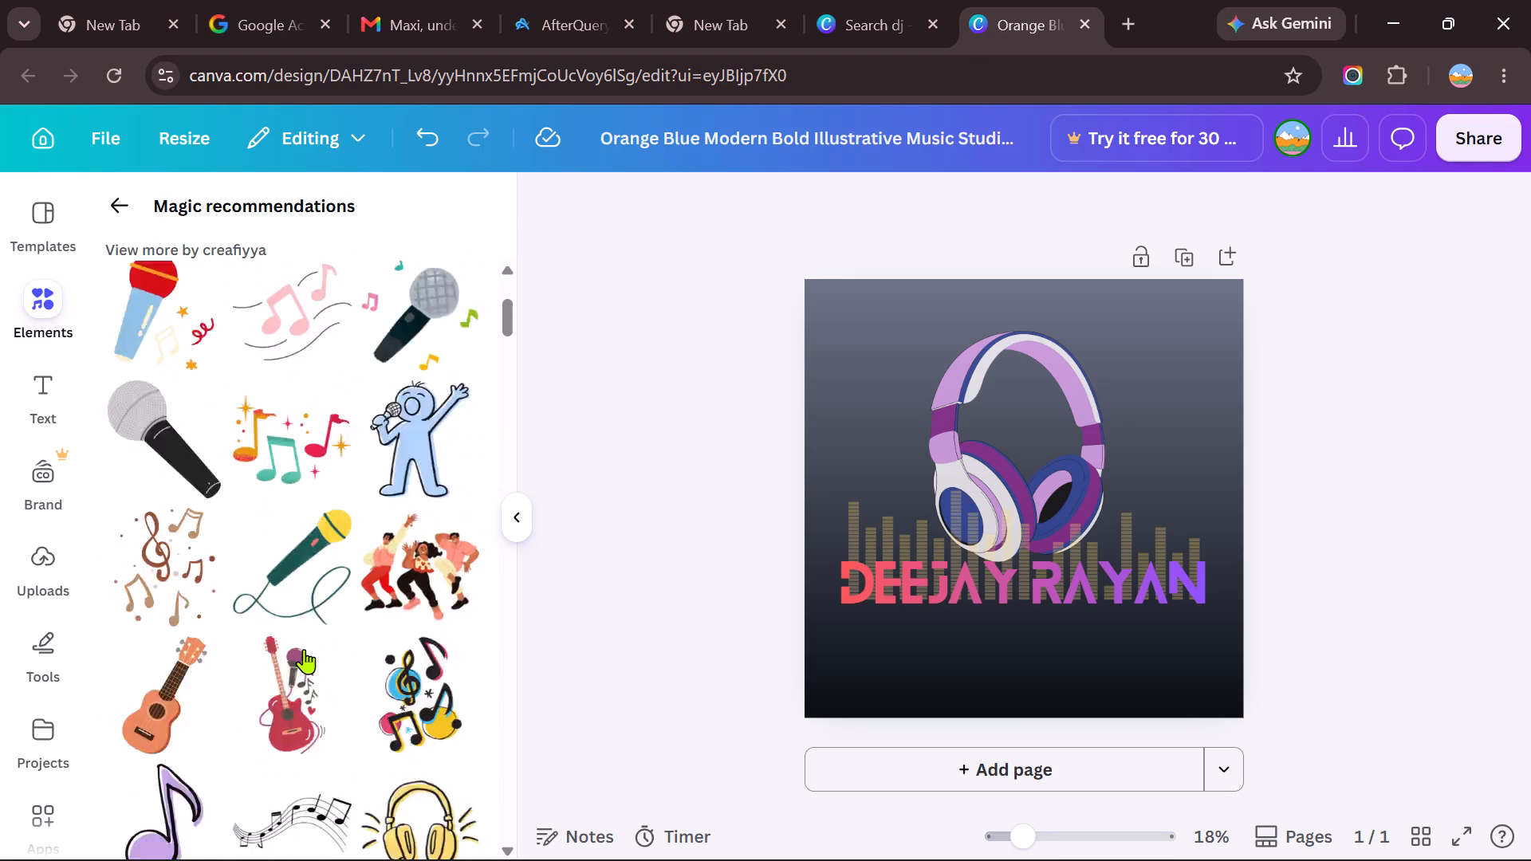
scroll(304, 649, "up", 1)
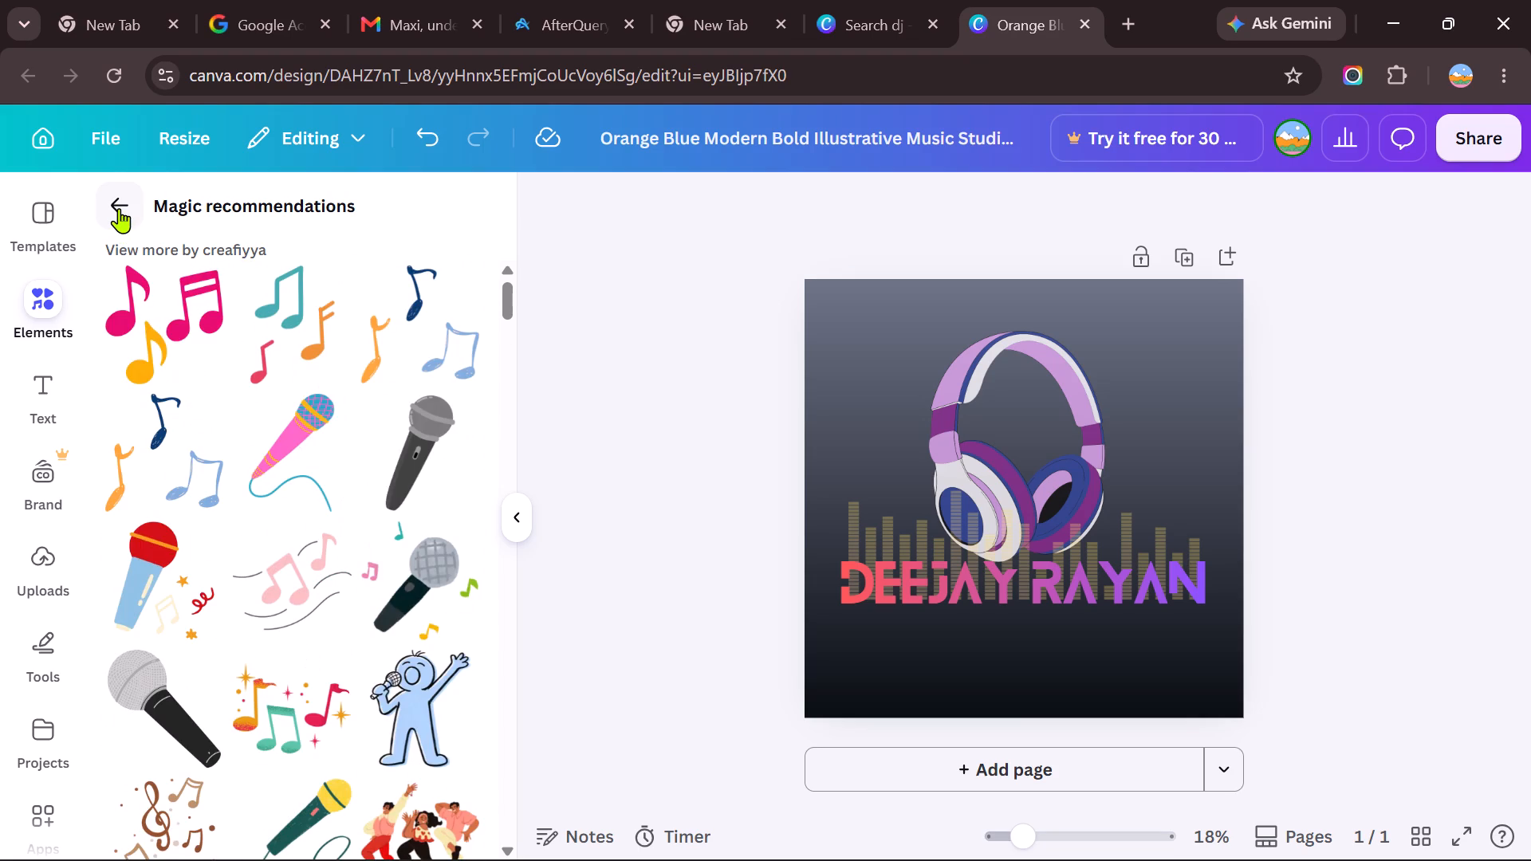
Re-examine the complete set of recommendations related to the music notes graphic for a suitable logo element.
left_click(119, 208)
scroll(252, 479, "down", 3)
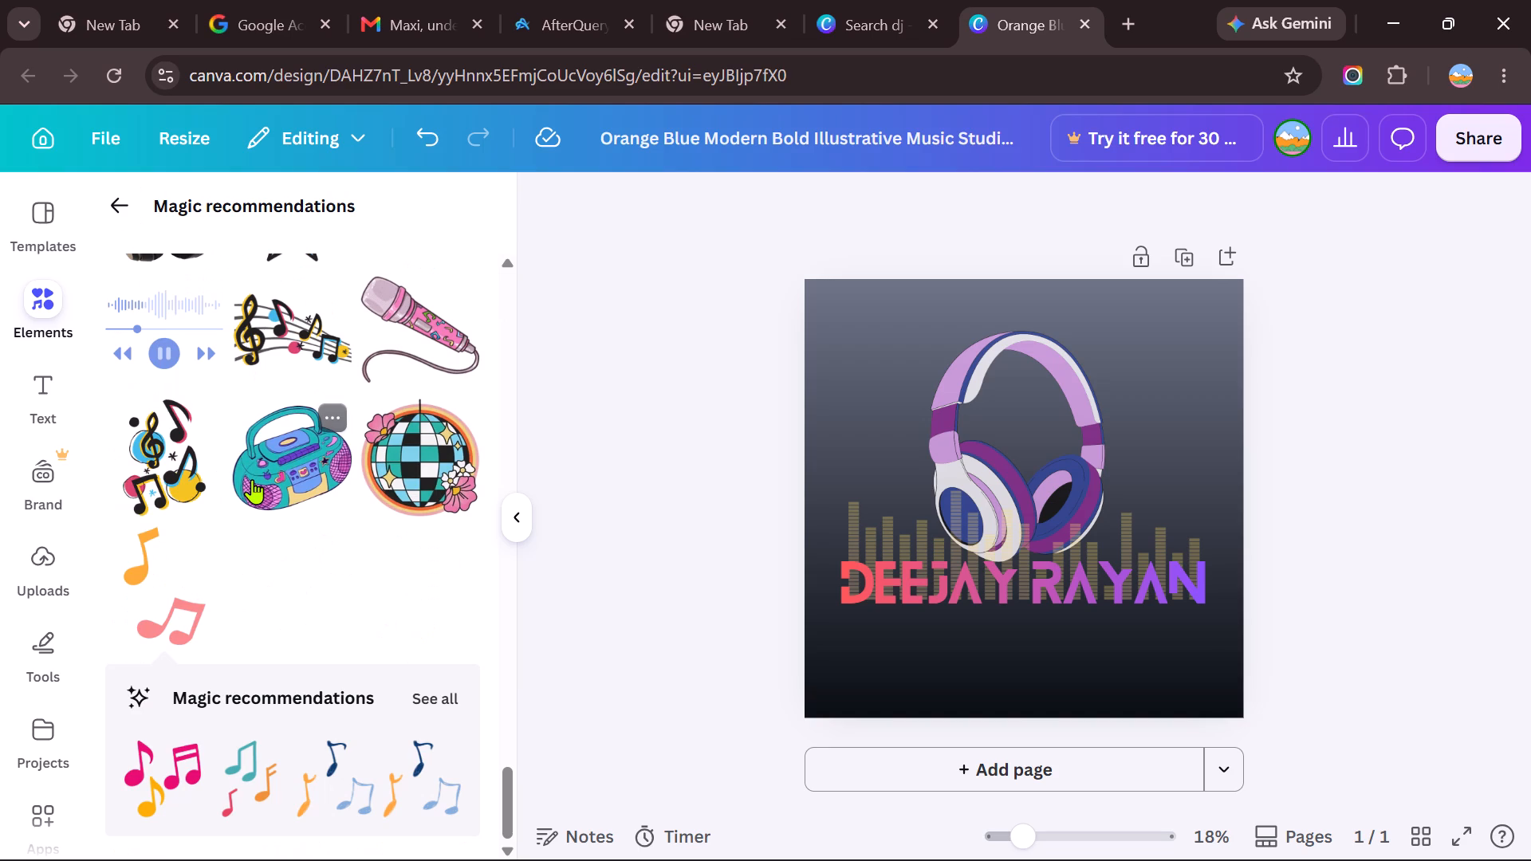
left_click(439, 695)
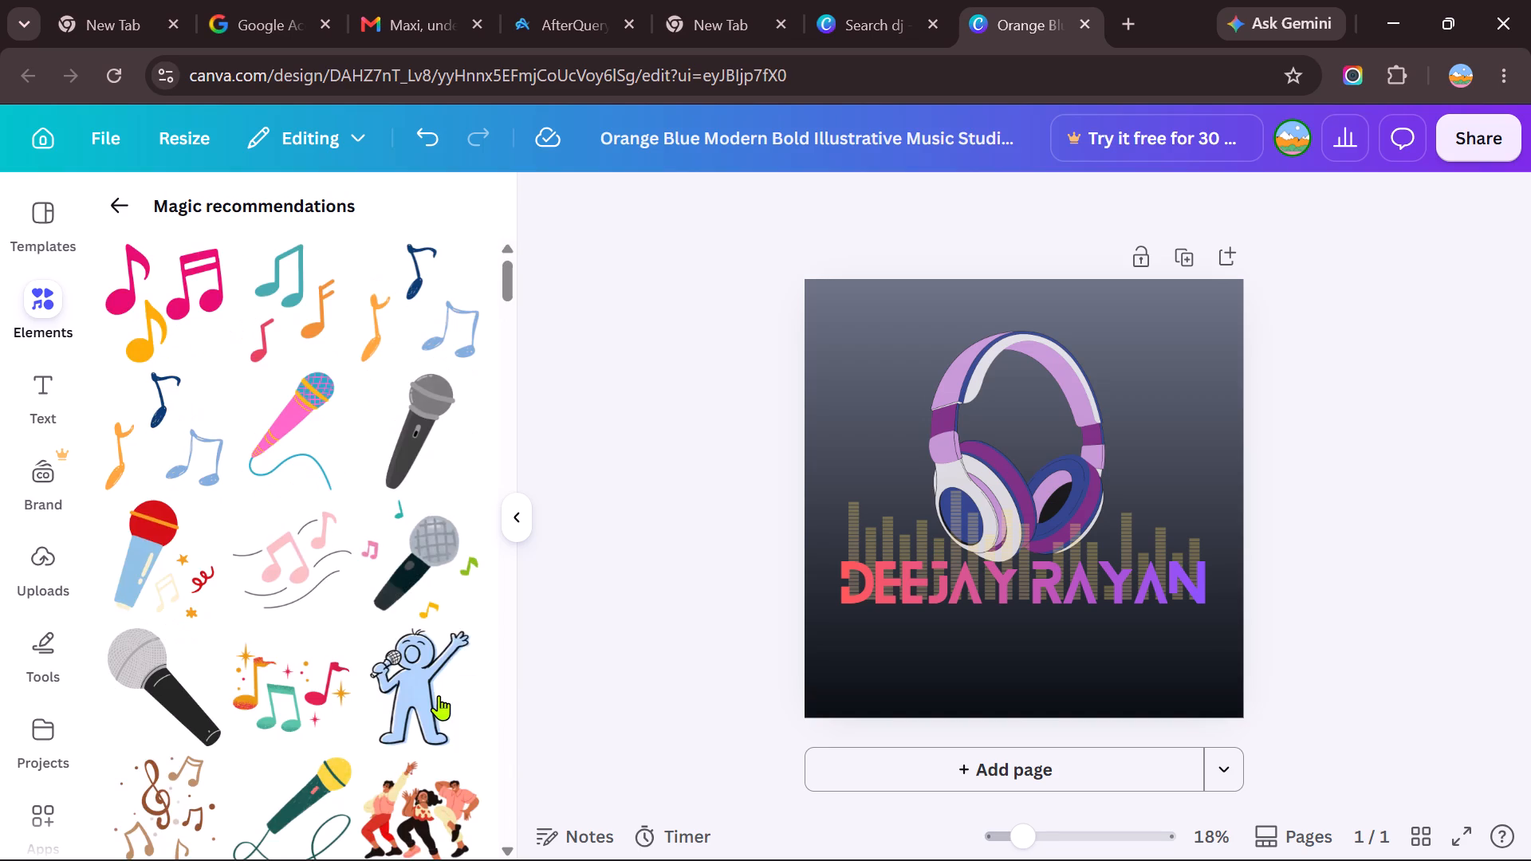
scroll(318, 611, "down", 12)
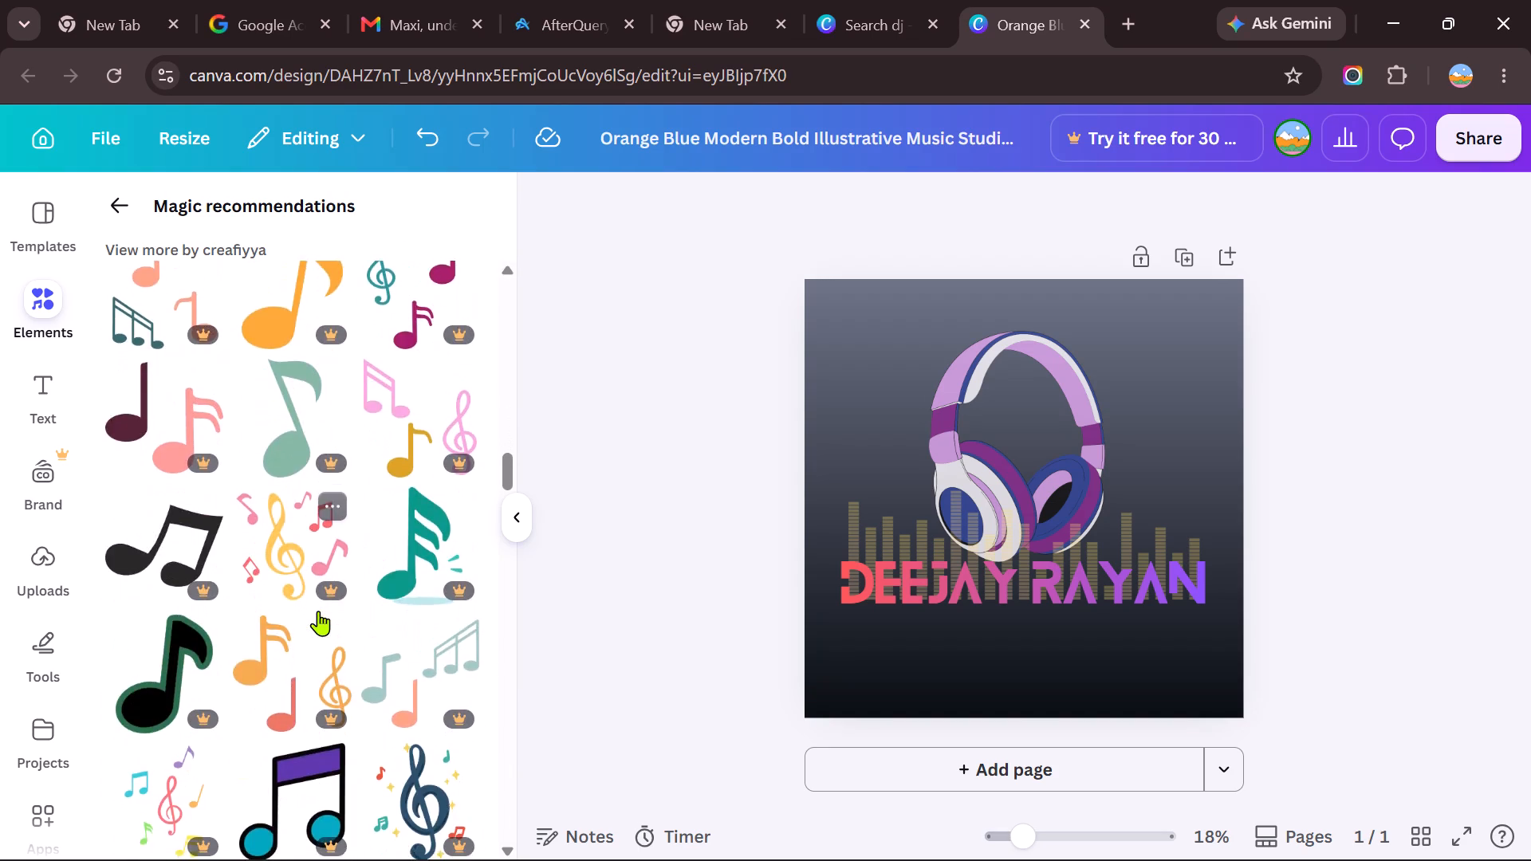
scroll(318, 611, "down", 7)
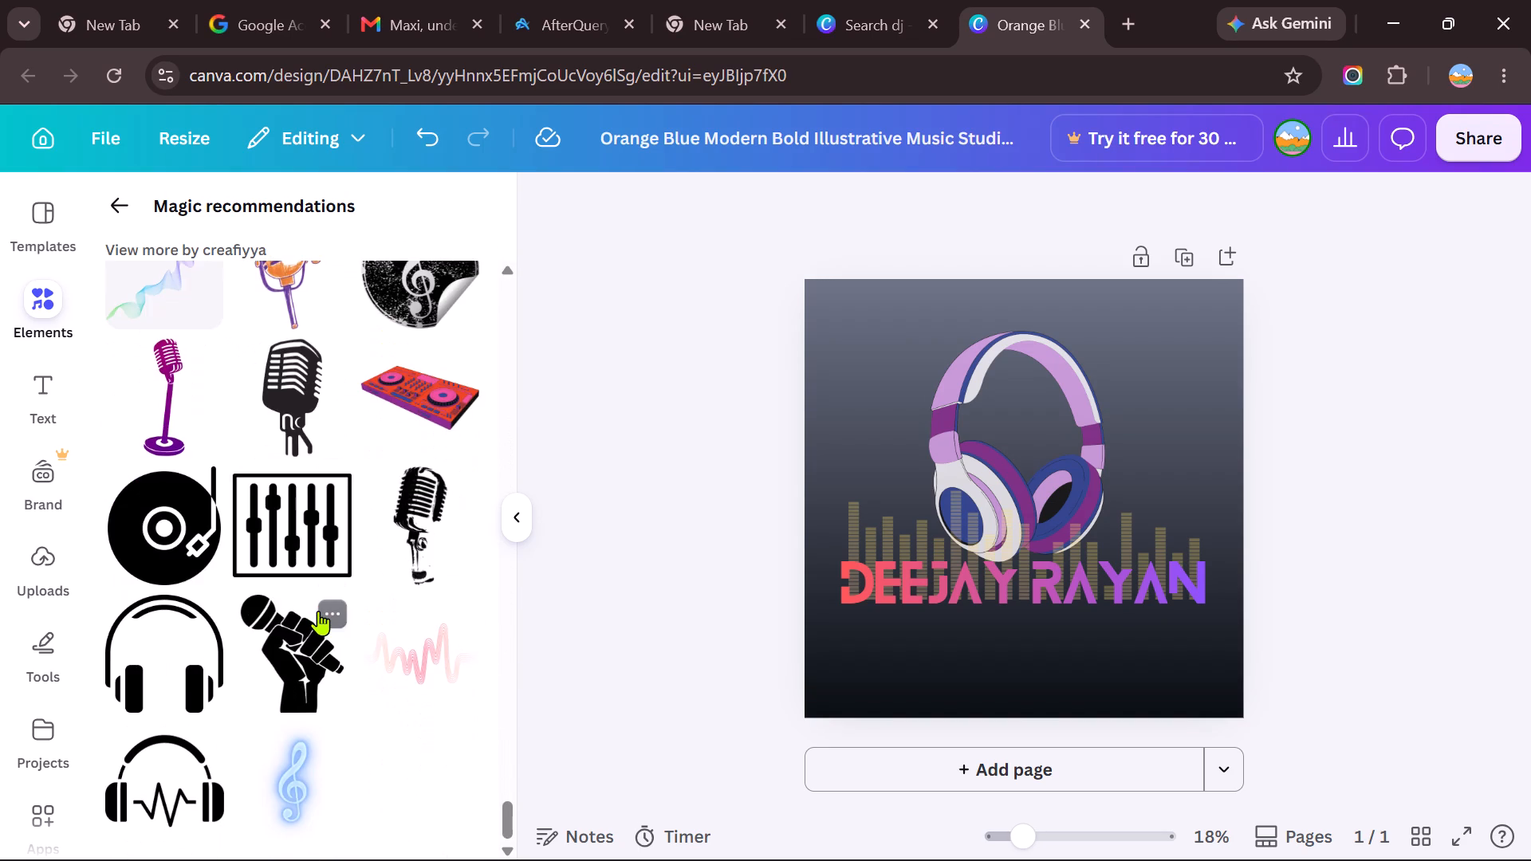
scroll(318, 611, "down", 1)
scroll(318, 611, "up", 14)
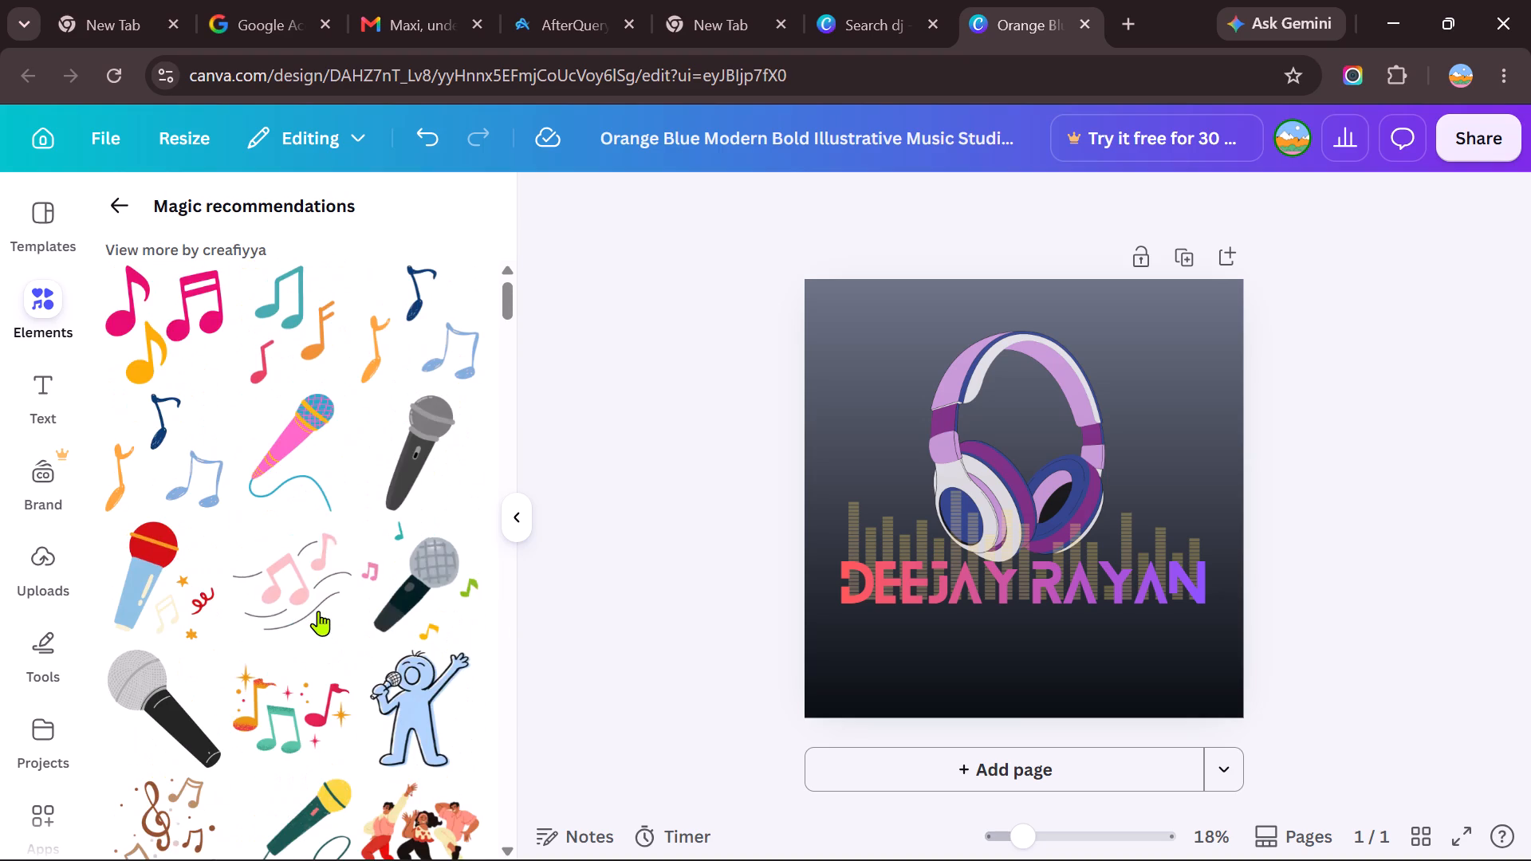
scroll(318, 611, "up", 2)
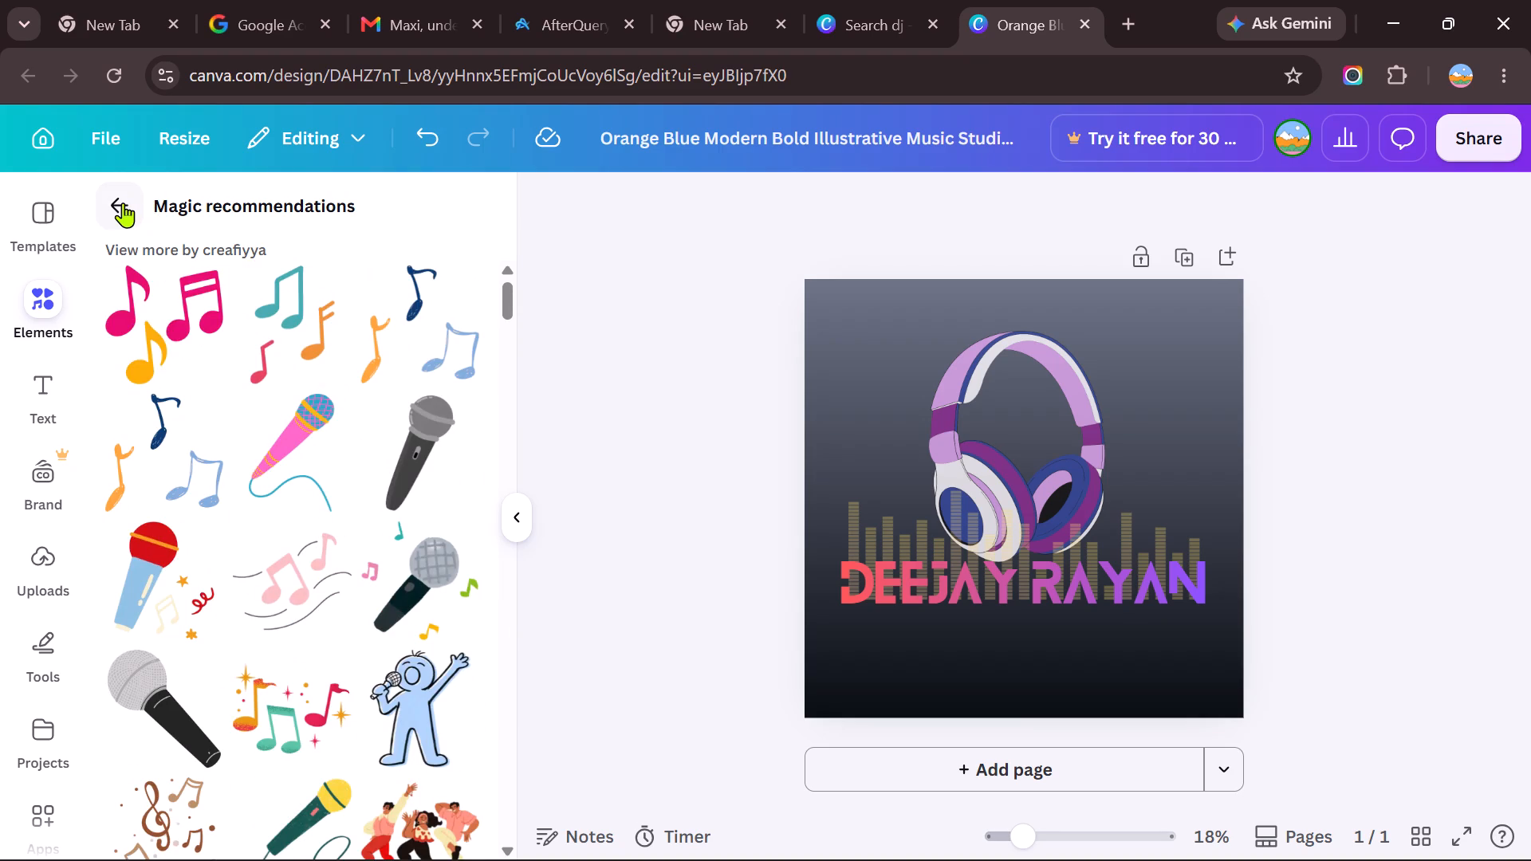
Examine the earlier Magic recommendations, including waveforms, microphones, turntables and speakers, for another graphic that suits the logo.
left_click(123, 202)
scroll(281, 425, "up", 2)
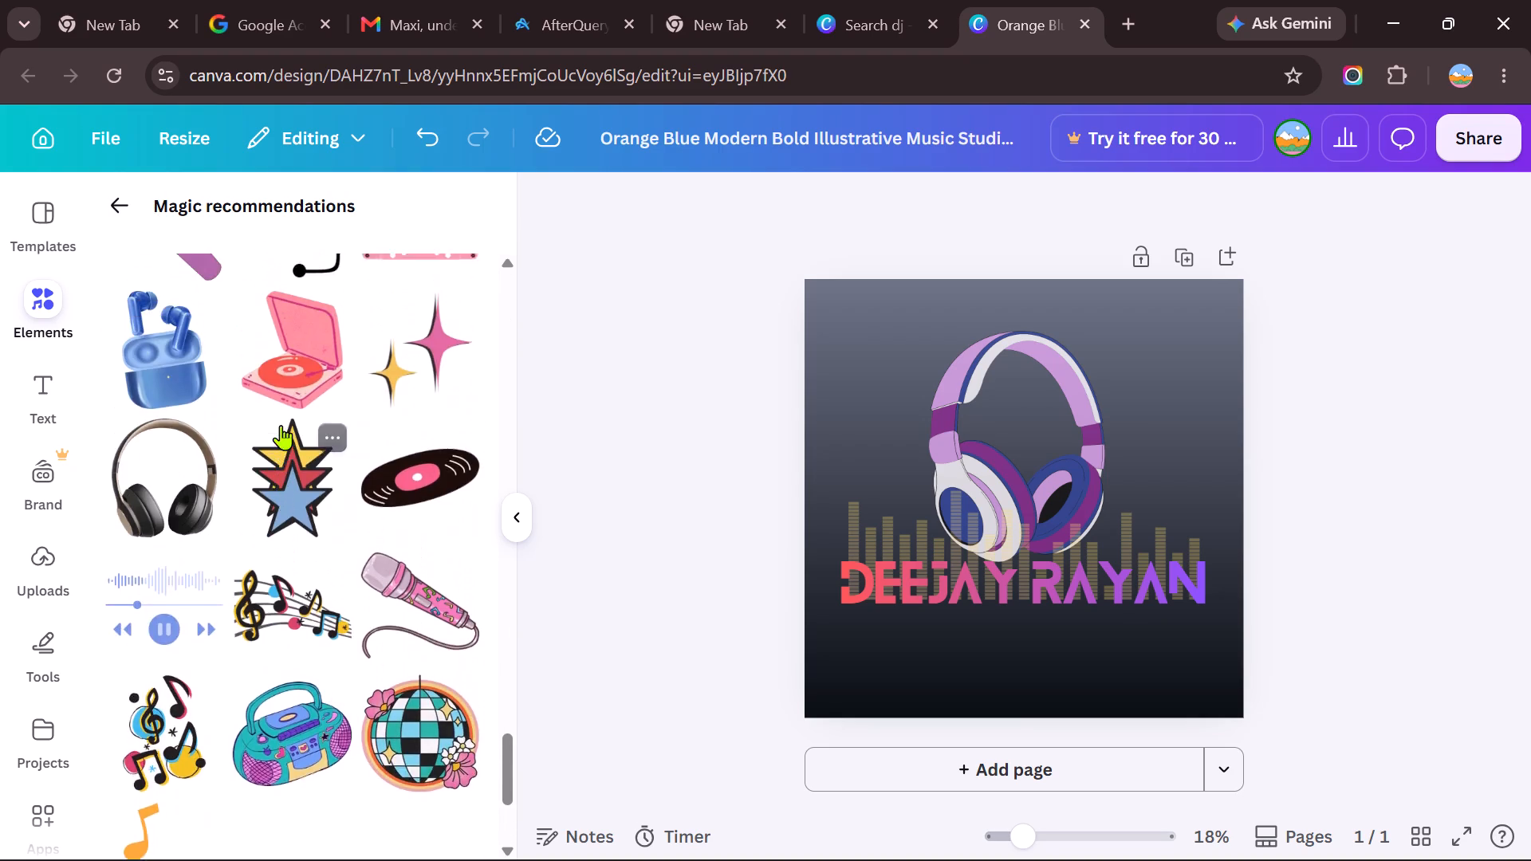
scroll(281, 425, "up", 5)
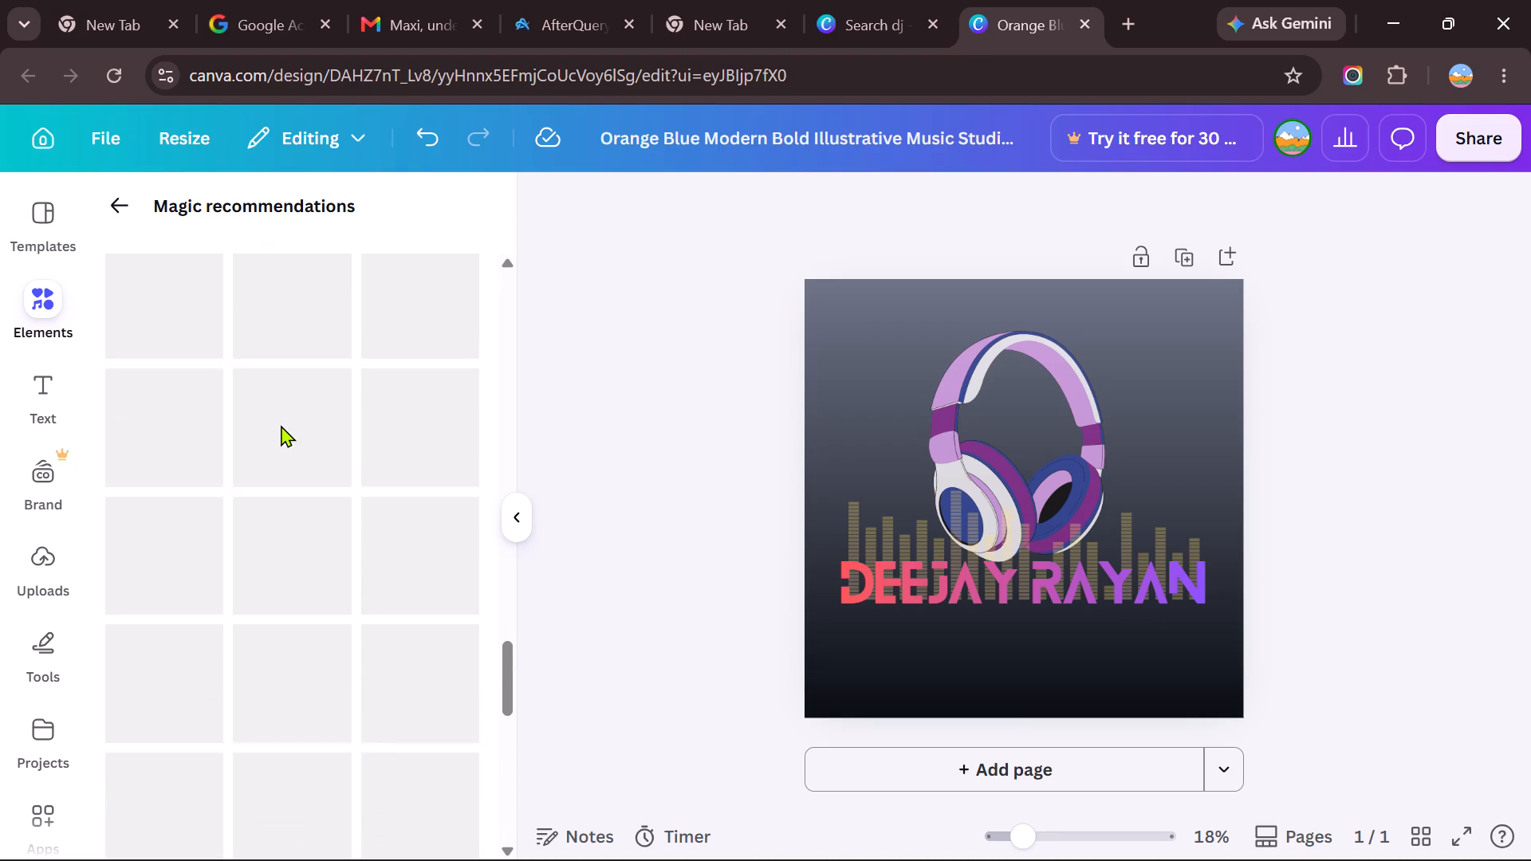
scroll(281, 425, "up", 5)
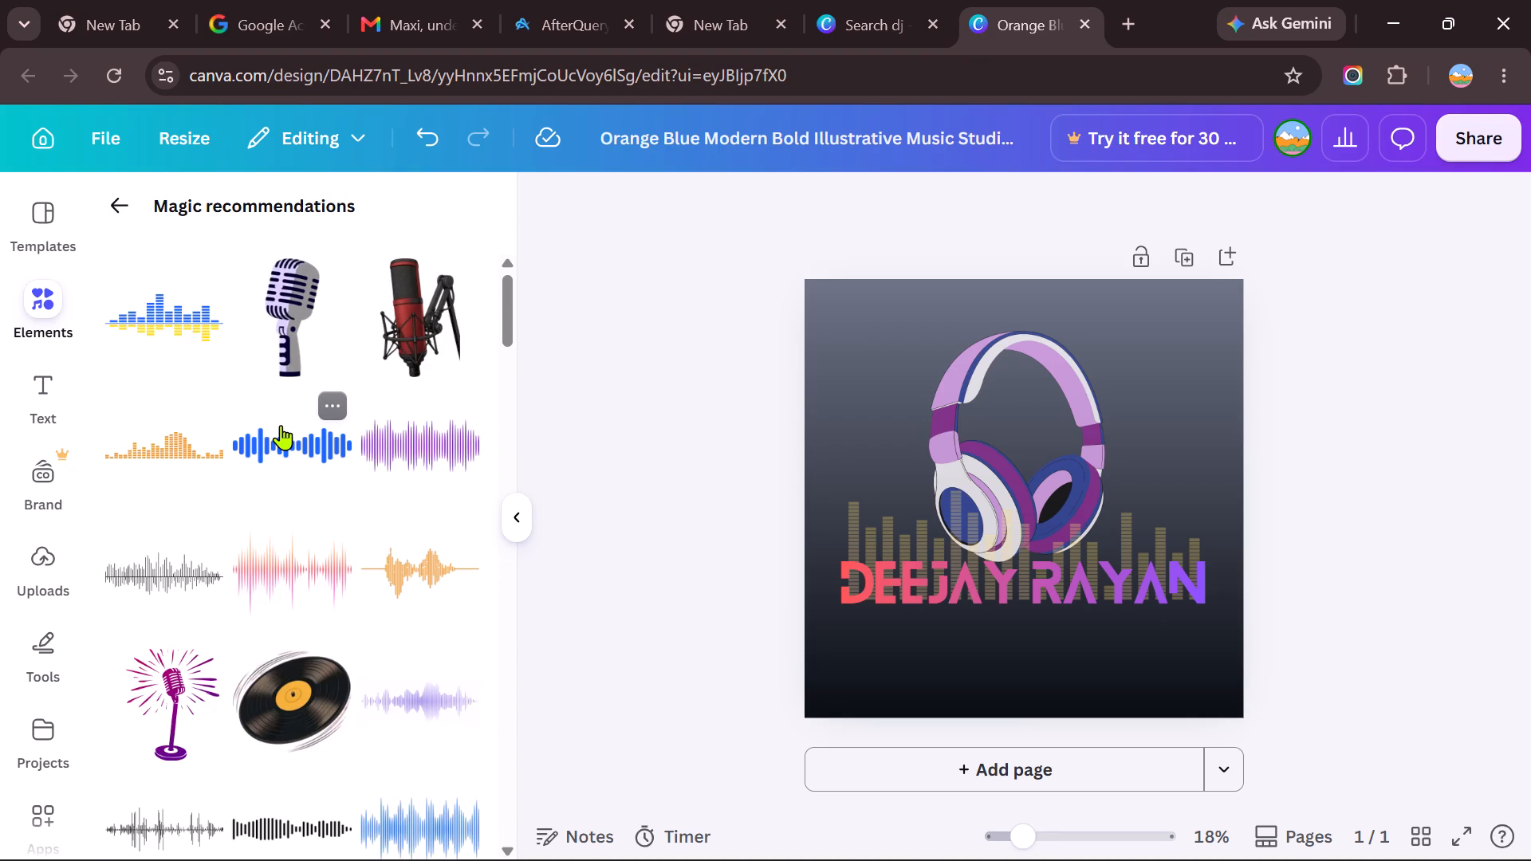
scroll(373, 537, "down", 1)
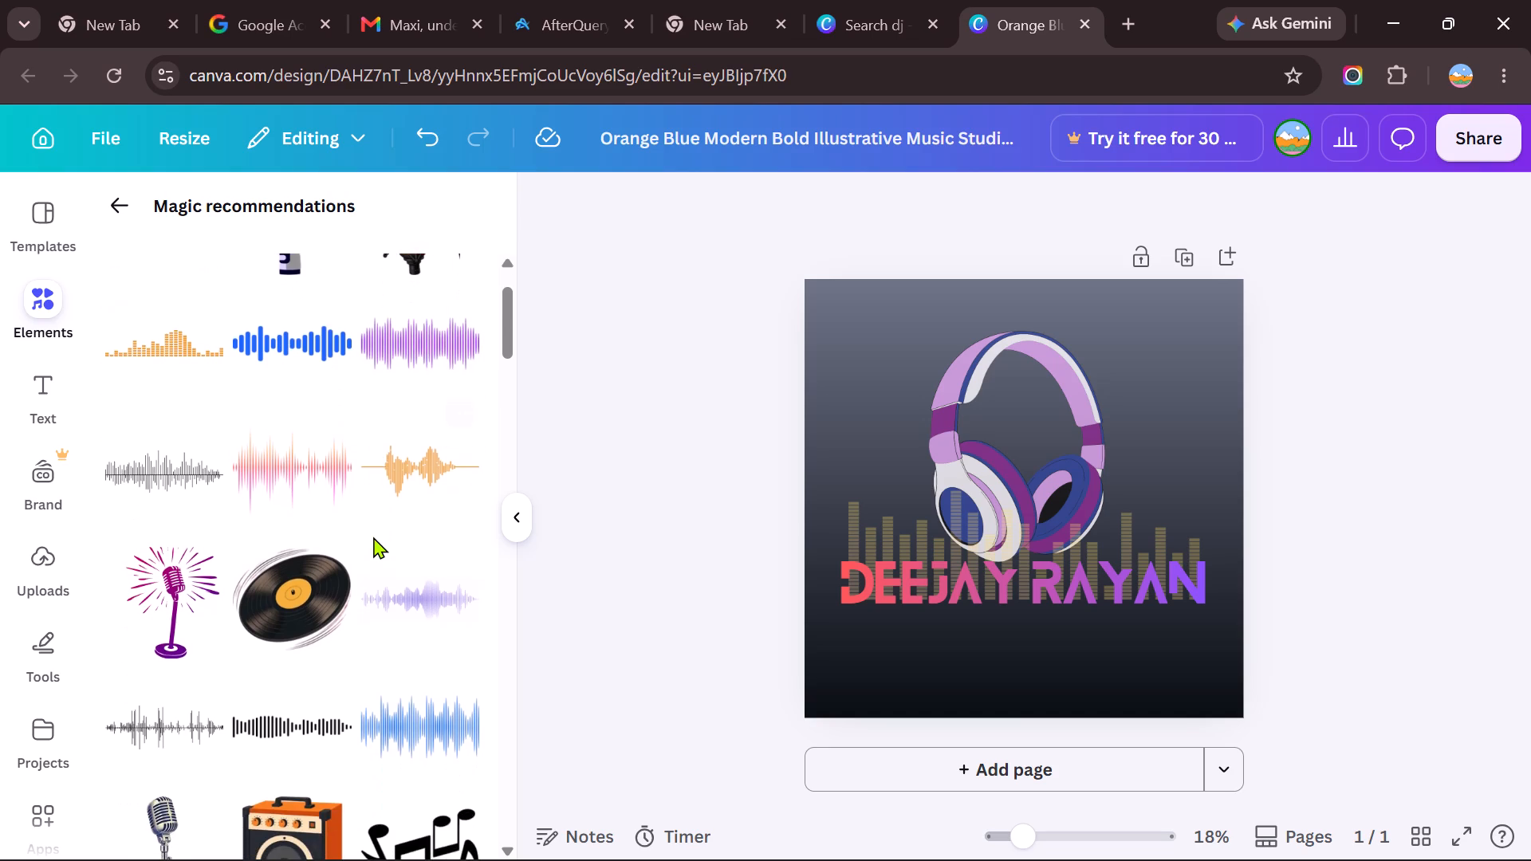
scroll(373, 537, "down", 2)
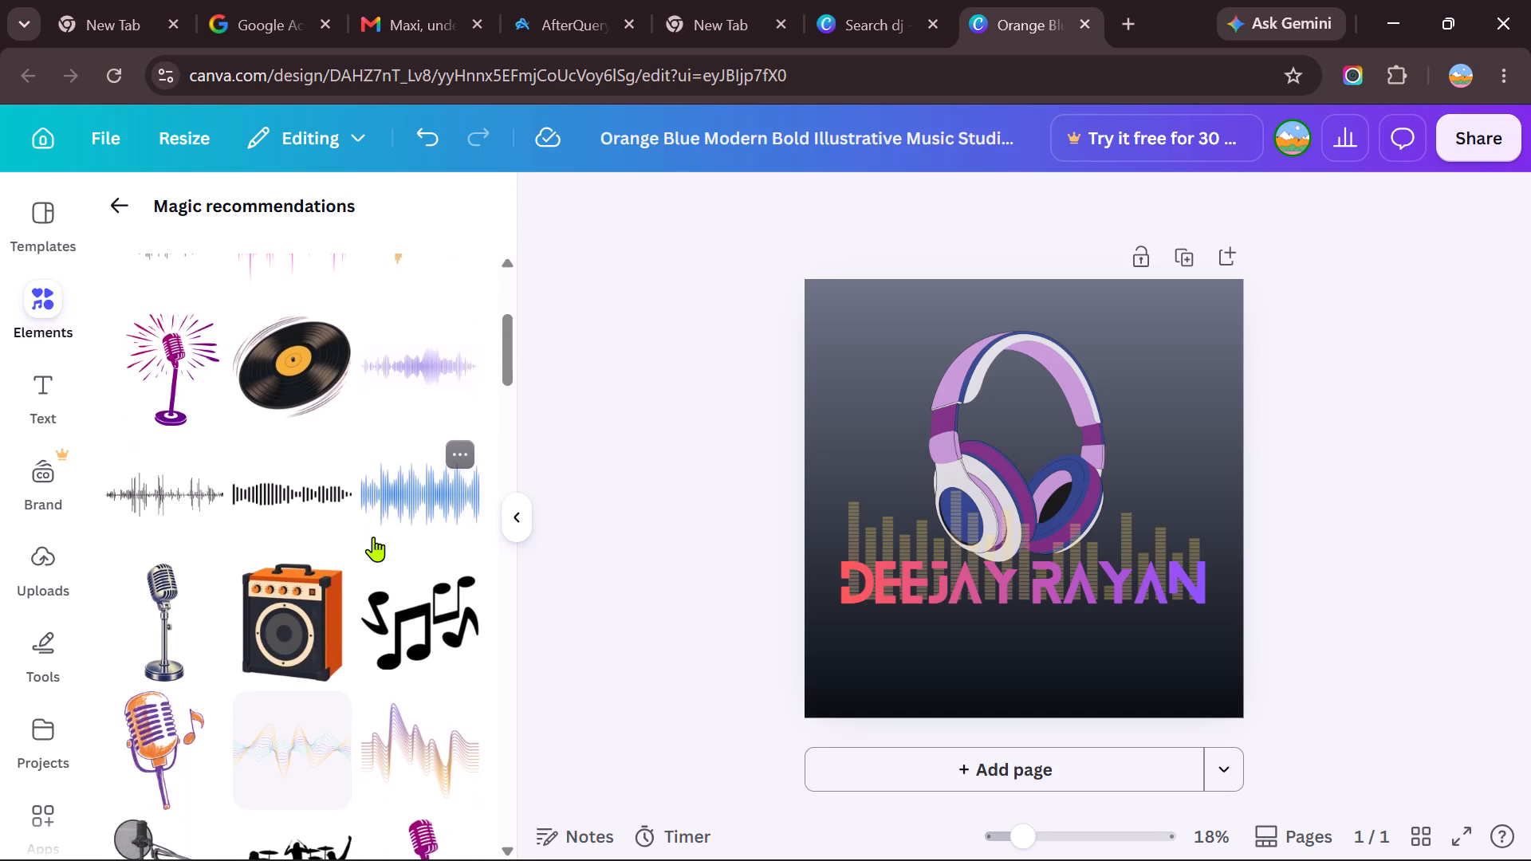
scroll(373, 537, "up", 3)
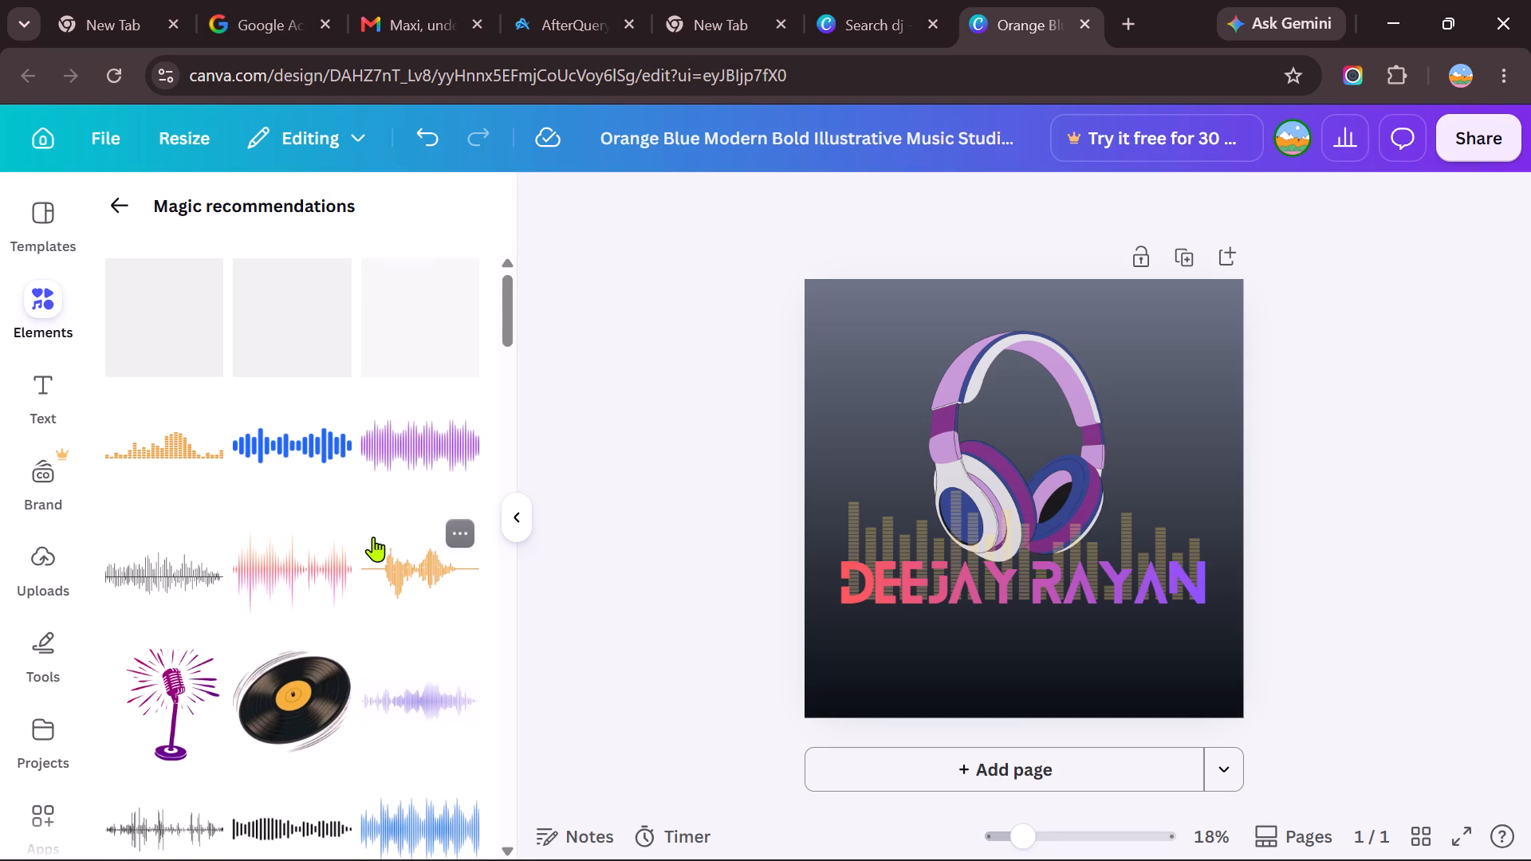
scroll(373, 537, "down", 4)
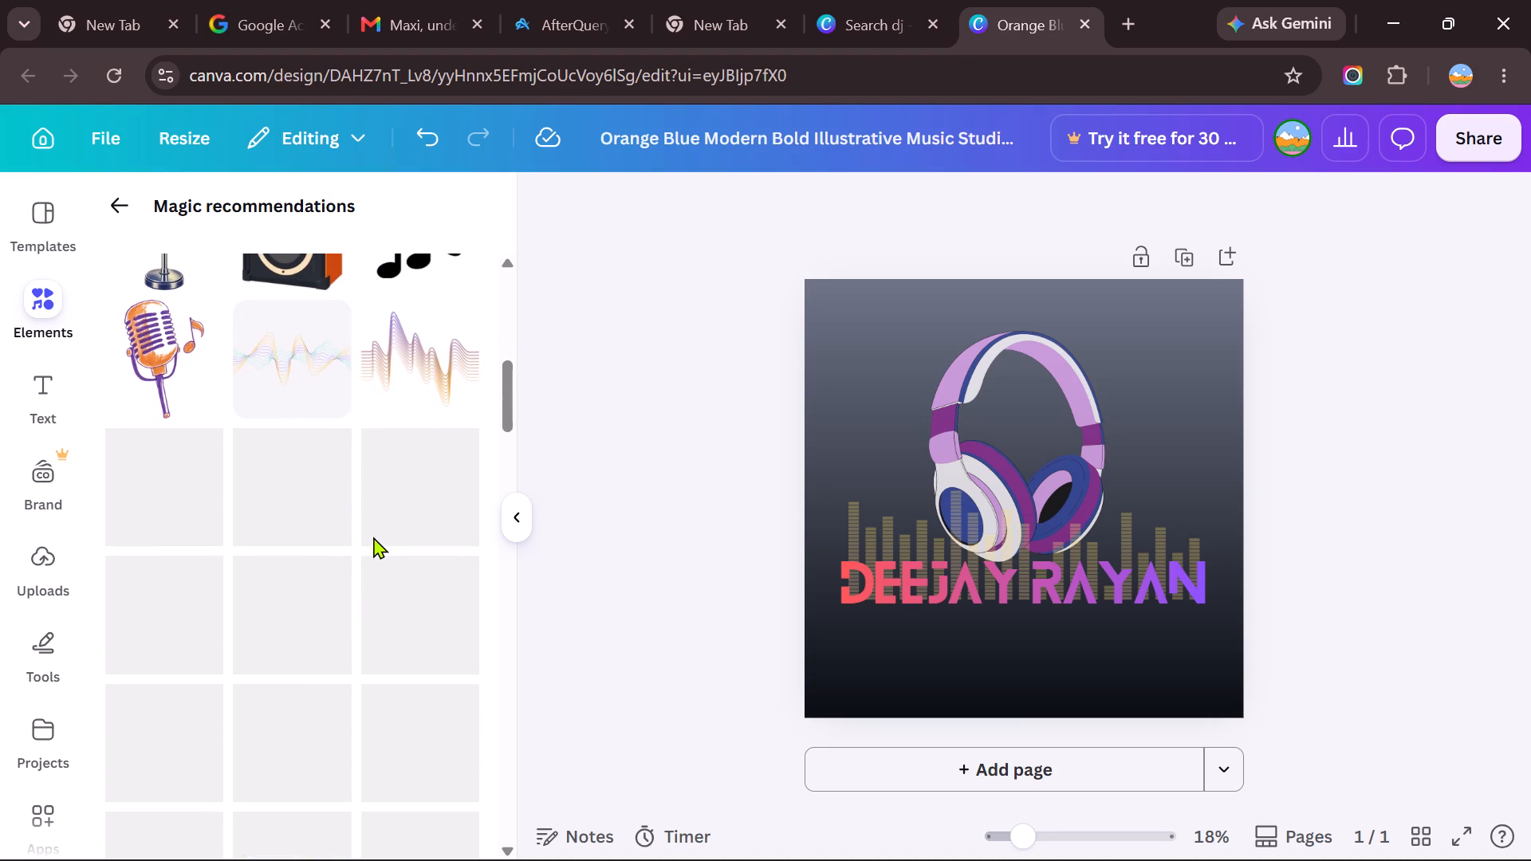
scroll(373, 537, "down", 1)
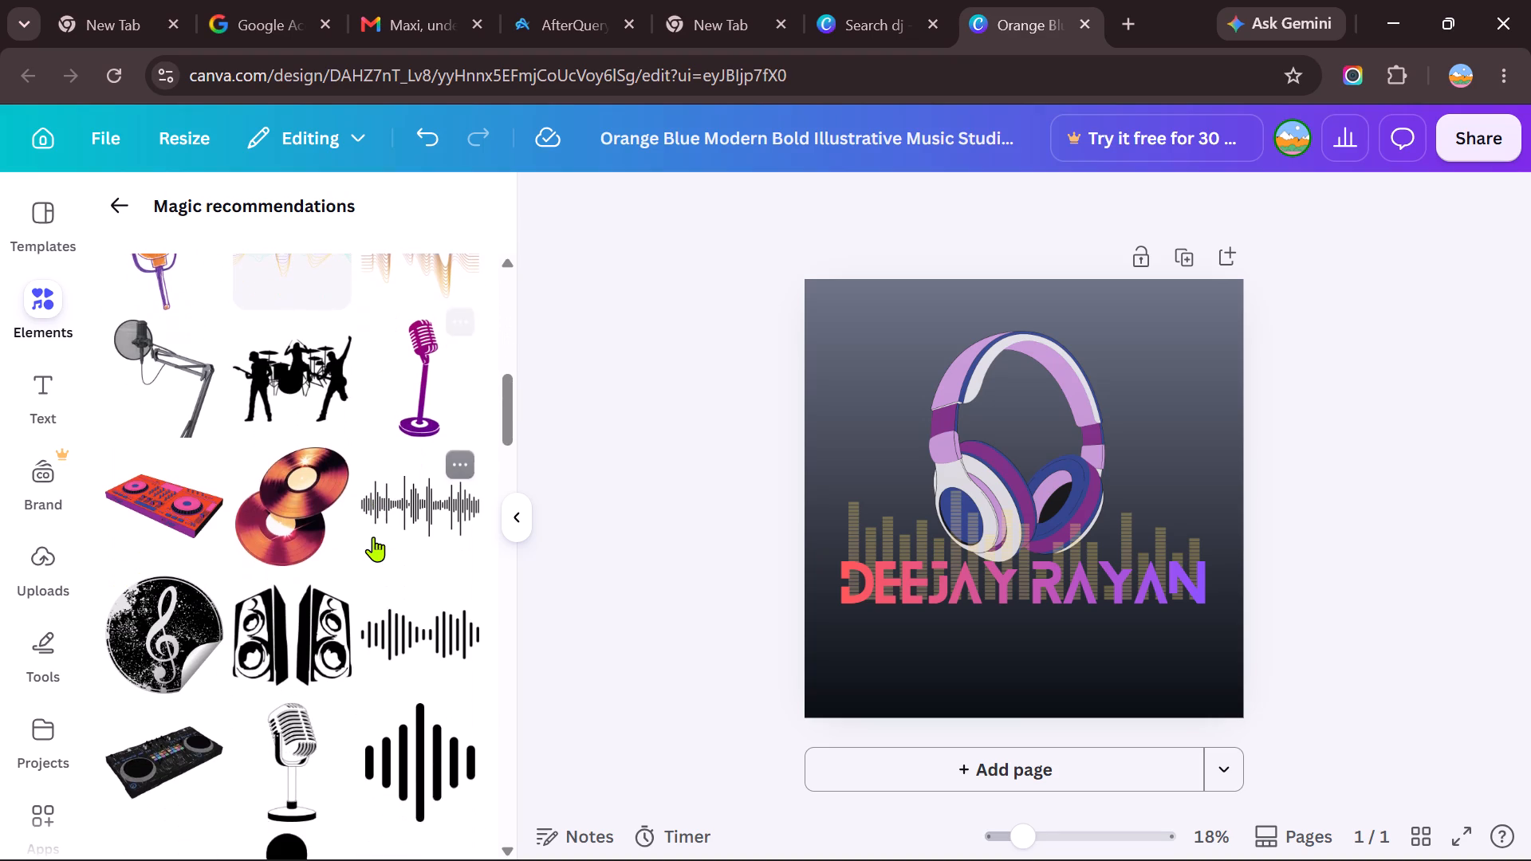
scroll(373, 537, "down", 2)
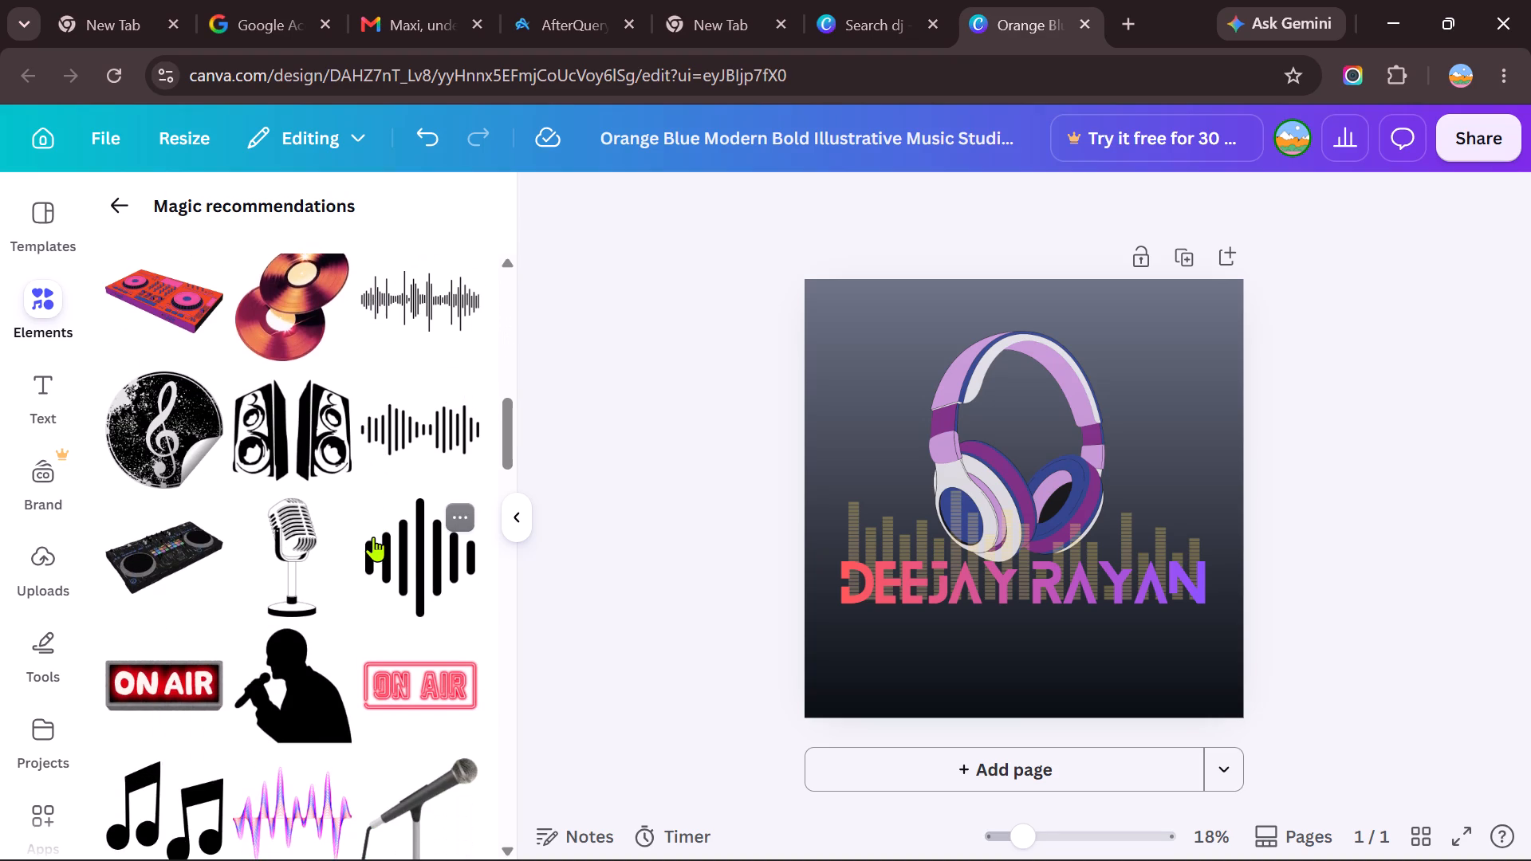
scroll(373, 537, "down", 2)
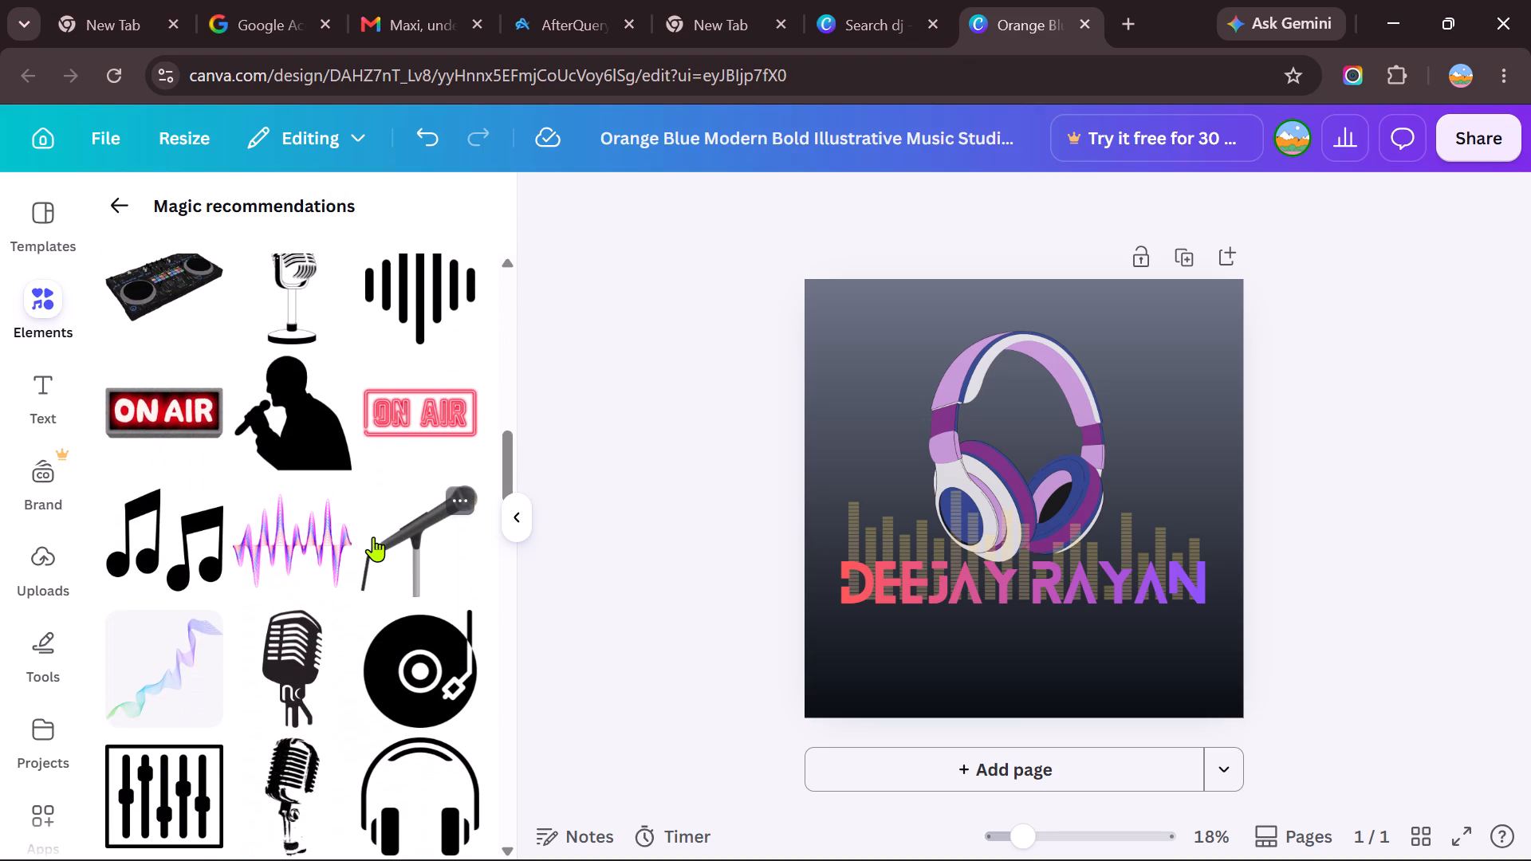
Try the Rubik Moonrocks, Rubik Storm and Rubik Burned fonts on the DEEJAY RAYAN text, leaving Rubik Burned applied.
left_click(901, 595)
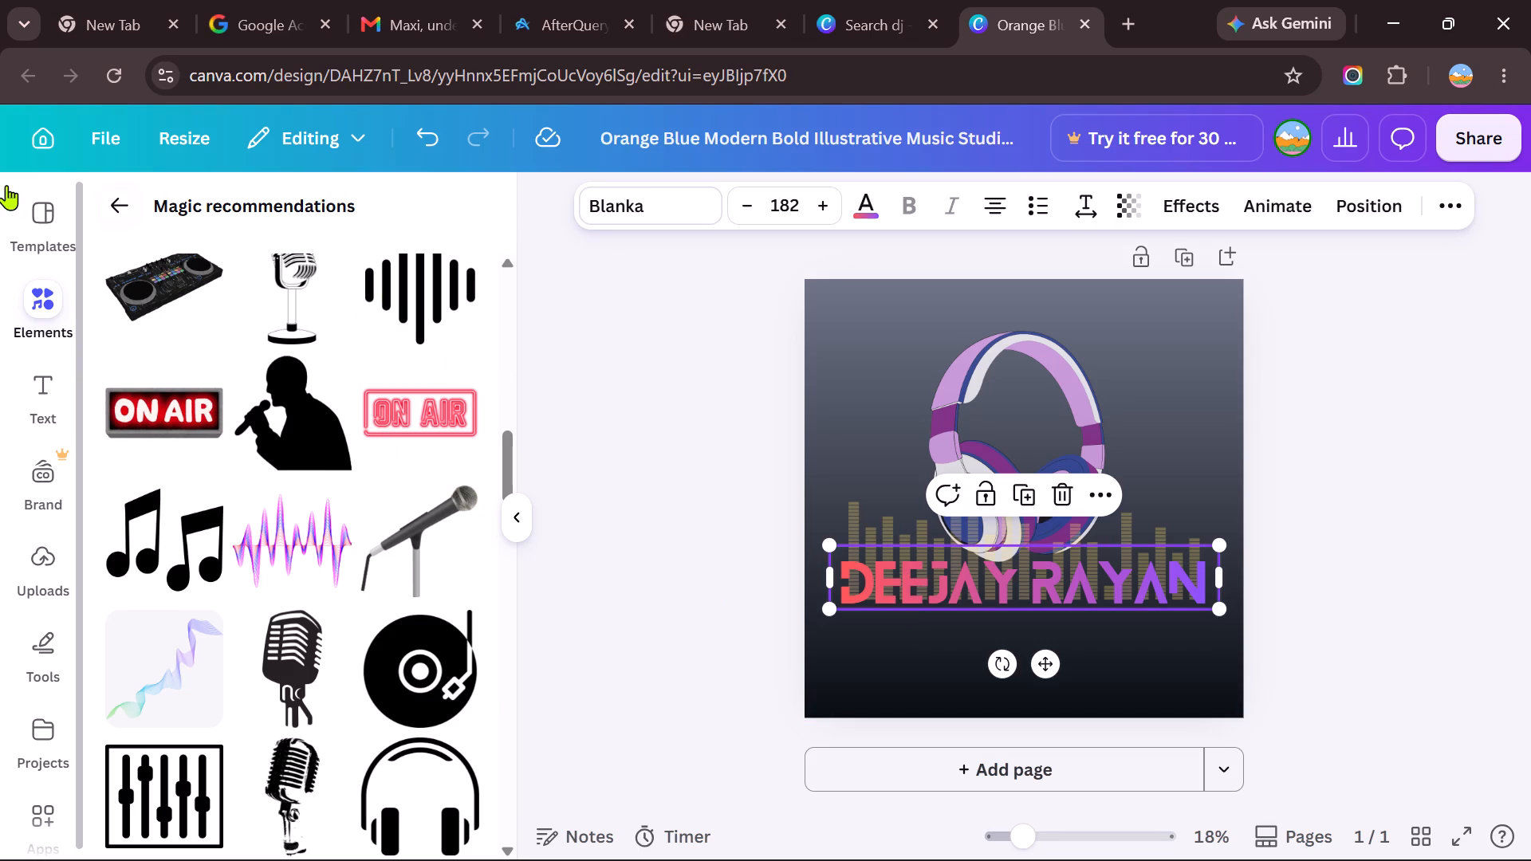
left_click(118, 203)
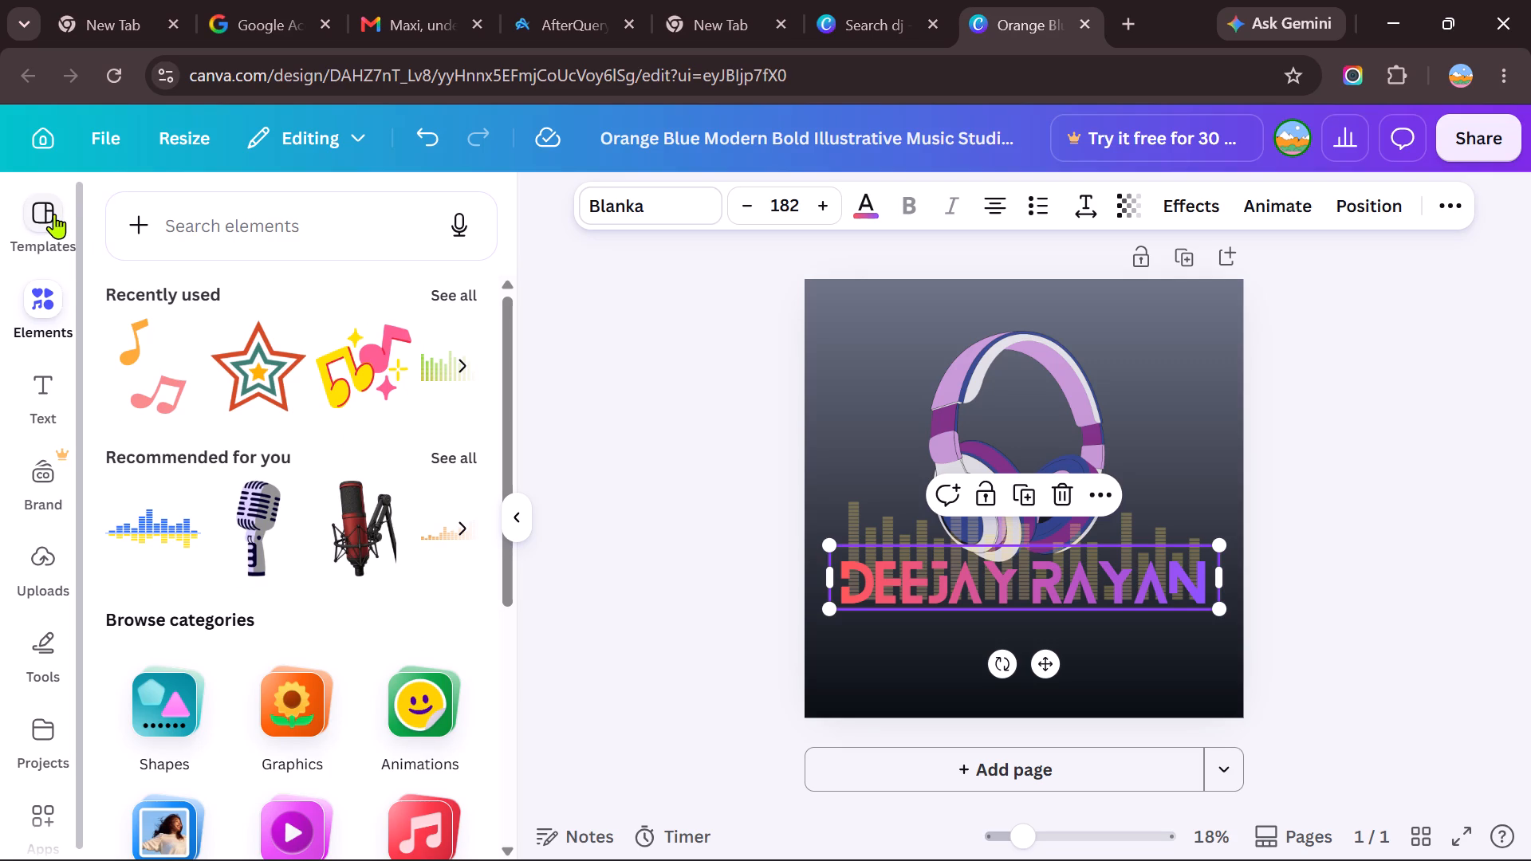
left_click(56, 372)
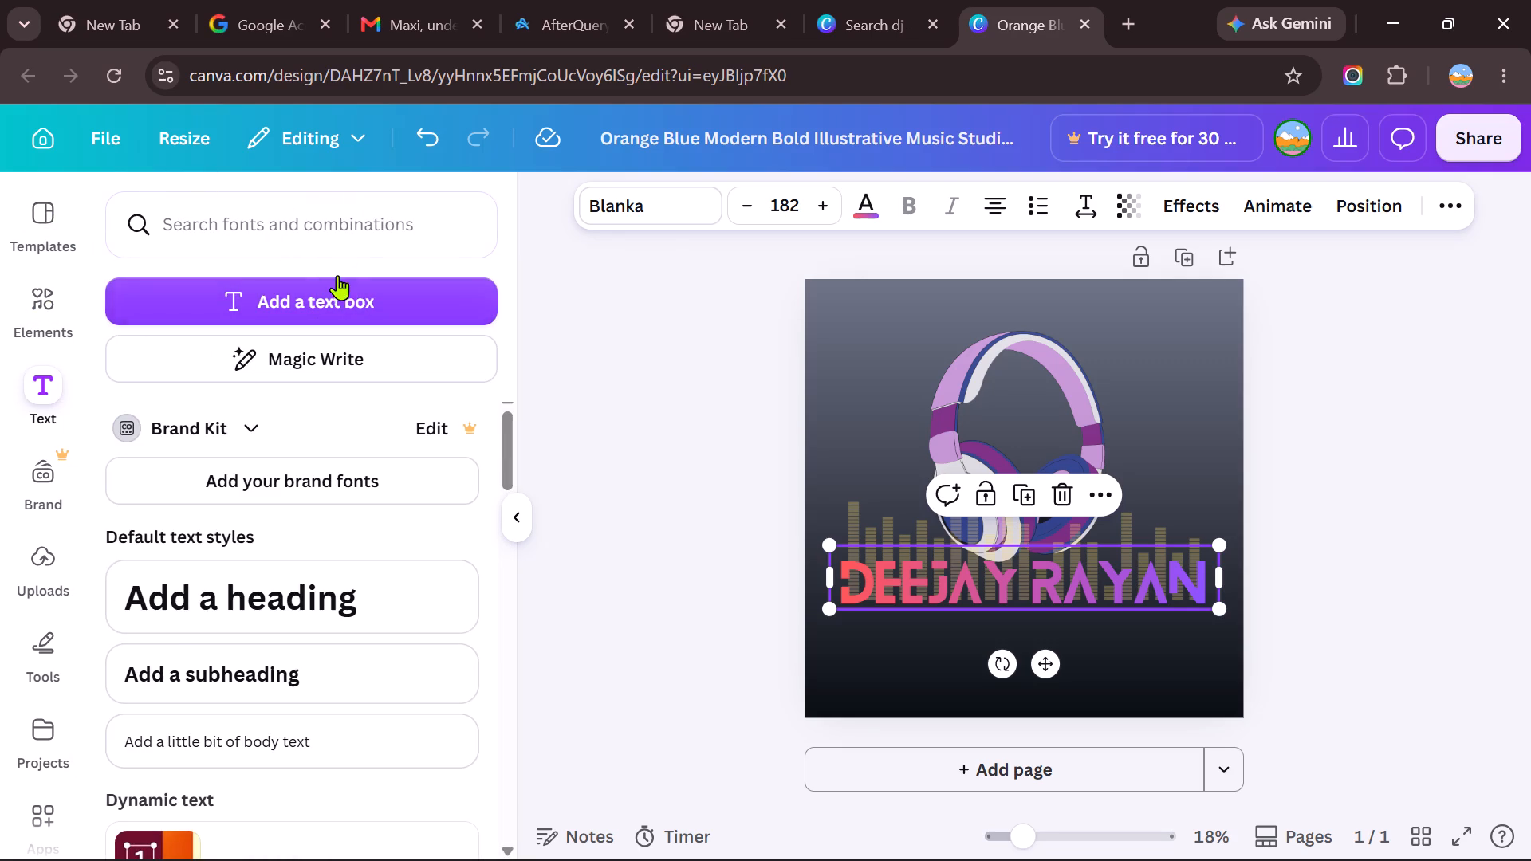
left_click(621, 201)
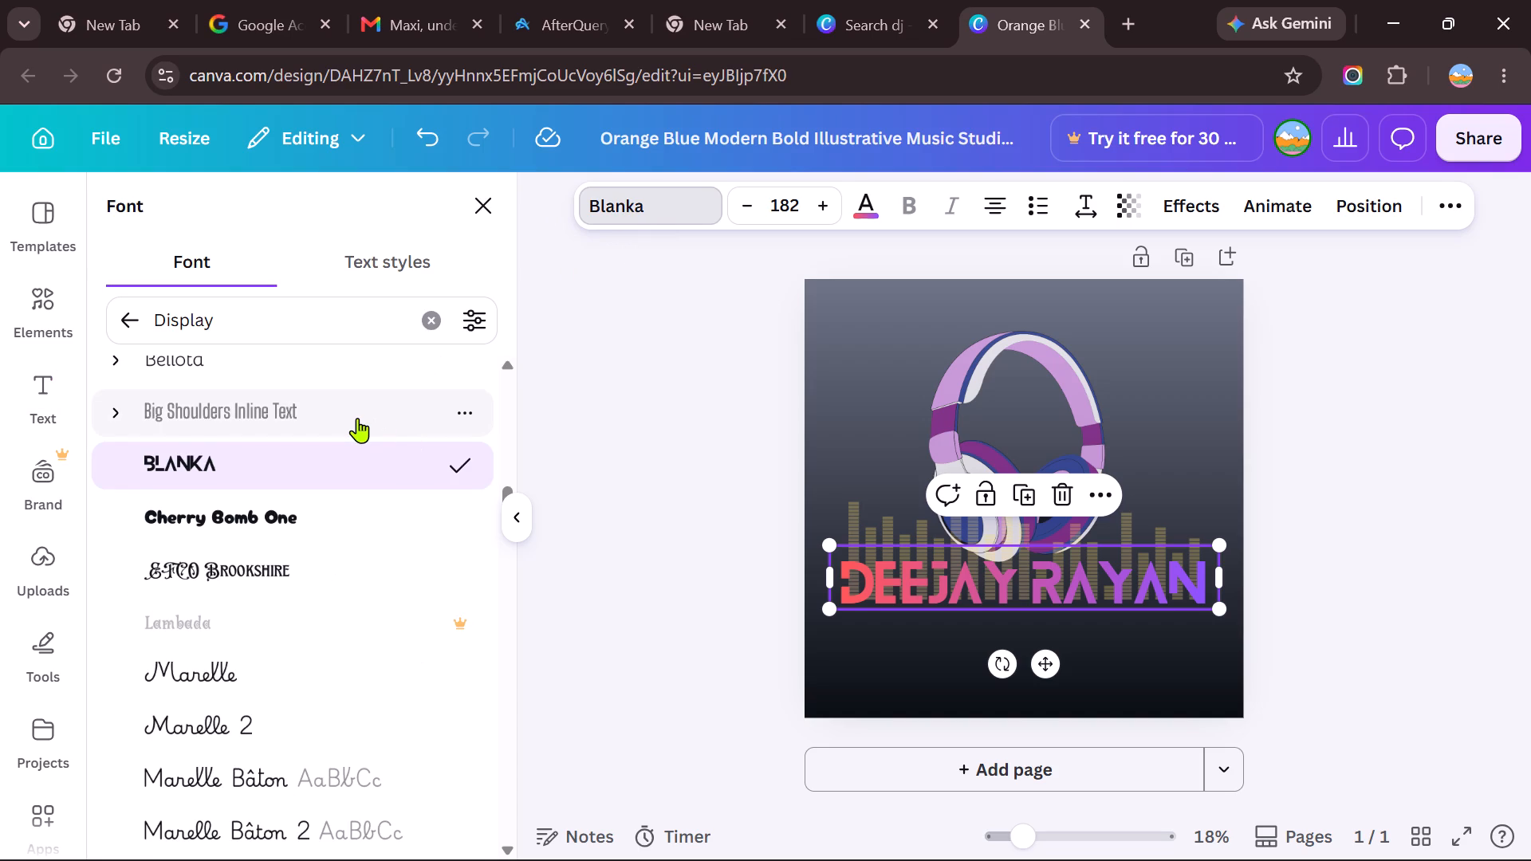
scroll(357, 418, "up", 4)
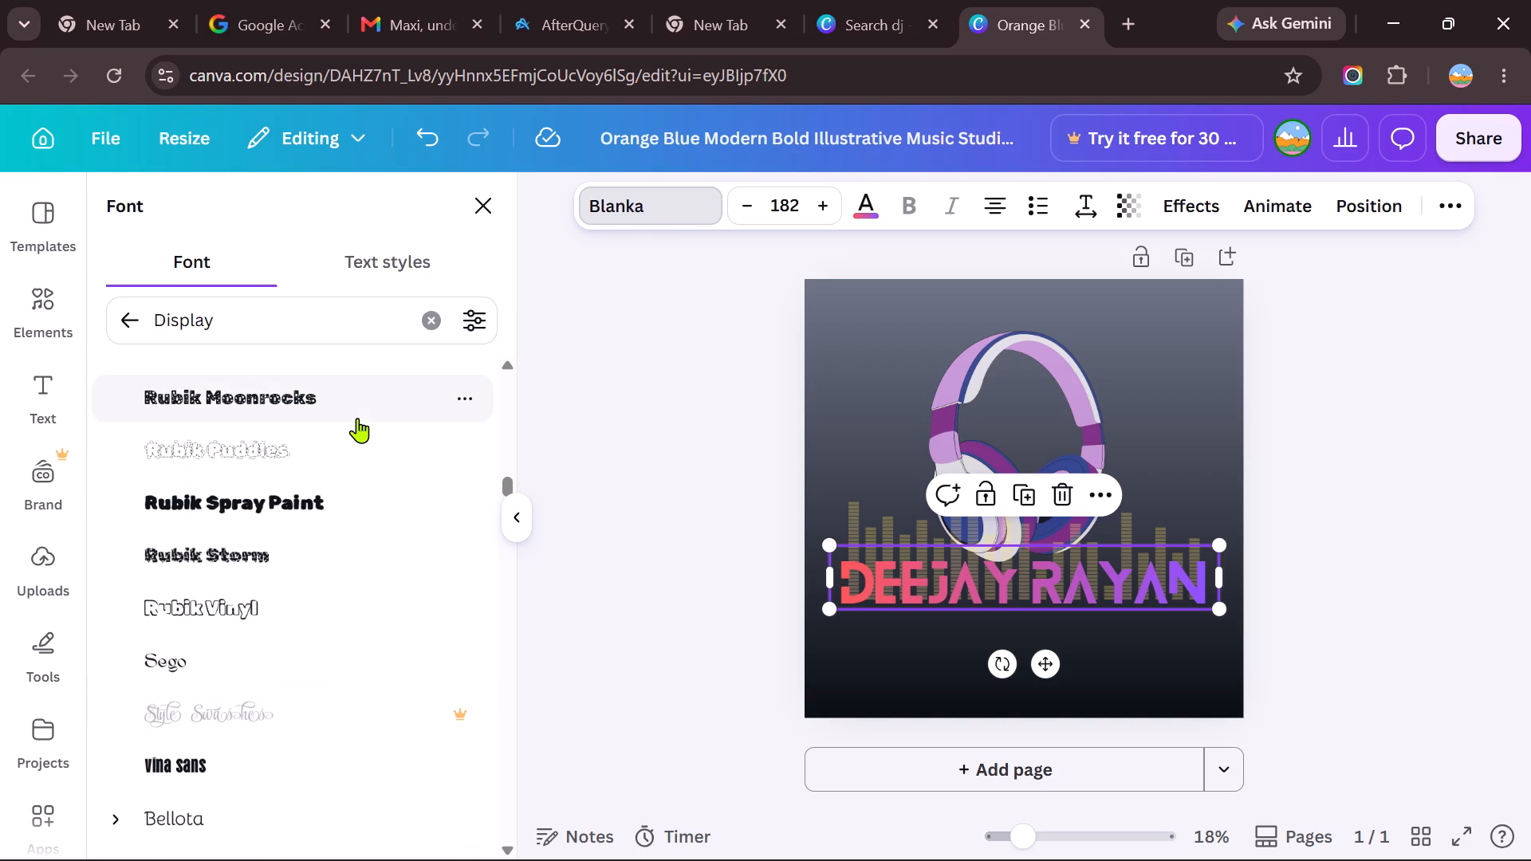
left_click(351, 392)
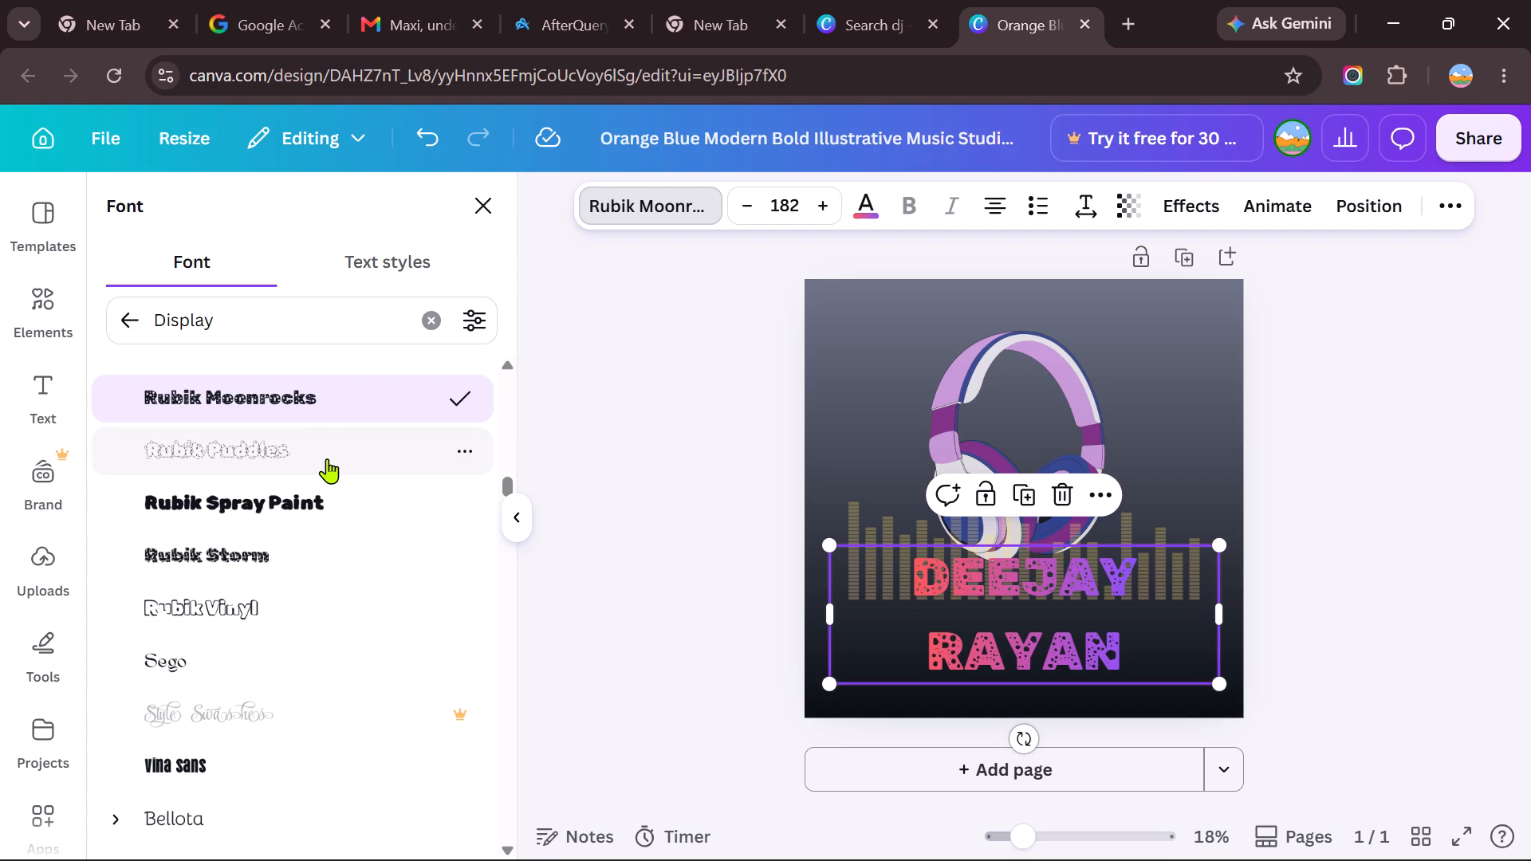
left_click(267, 560)
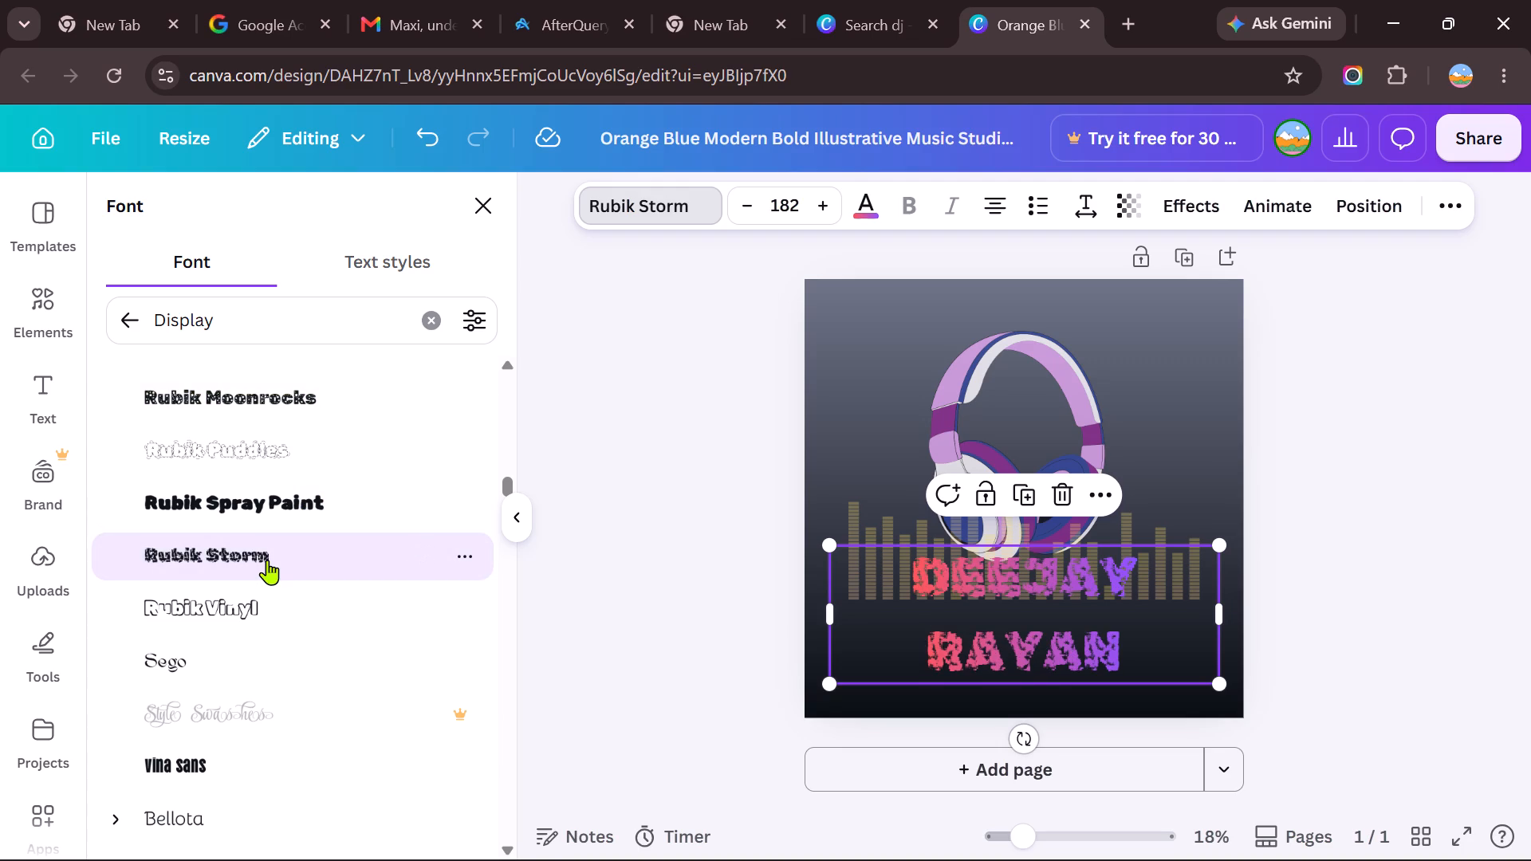
scroll(267, 560, "up", 6)
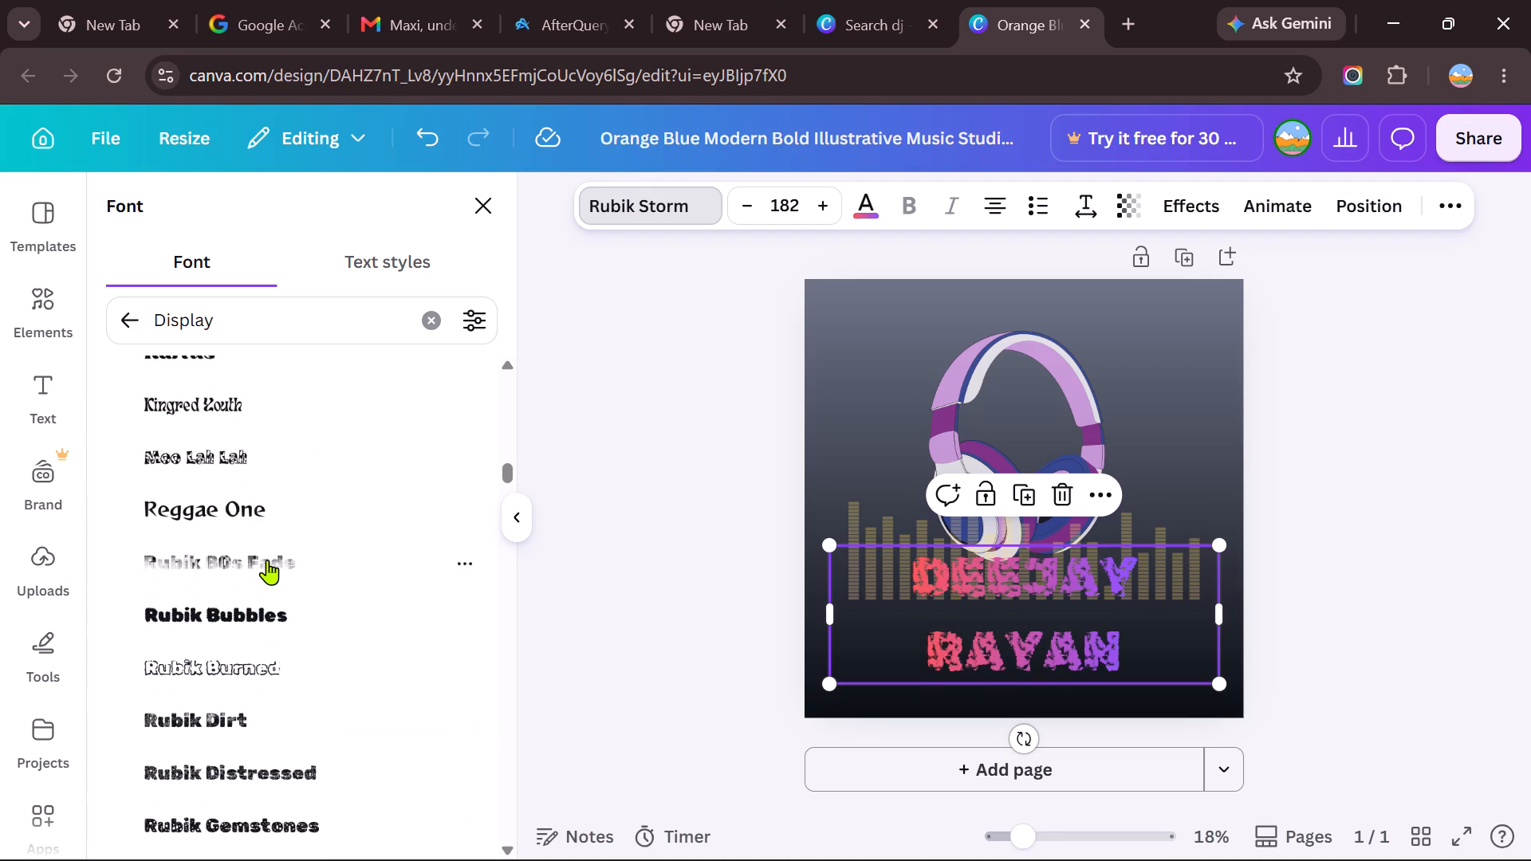
scroll(267, 560, "down", 1)
left_click(257, 652)
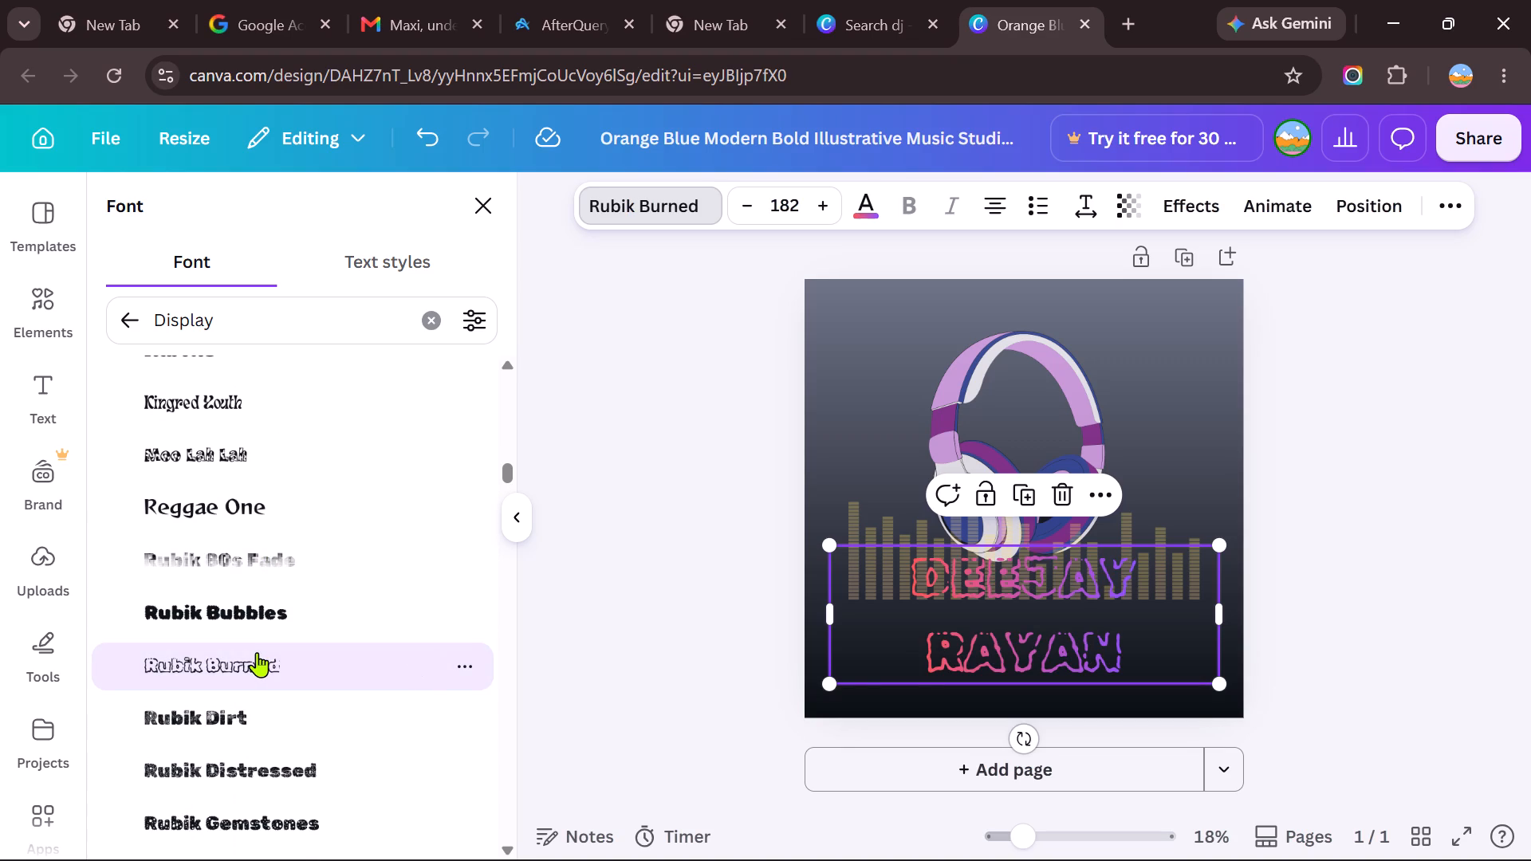
Examine the Display font results back to the start of the list for an alternative font for DEEJAY RAYAN.
scroll(257, 652, "up", 2)
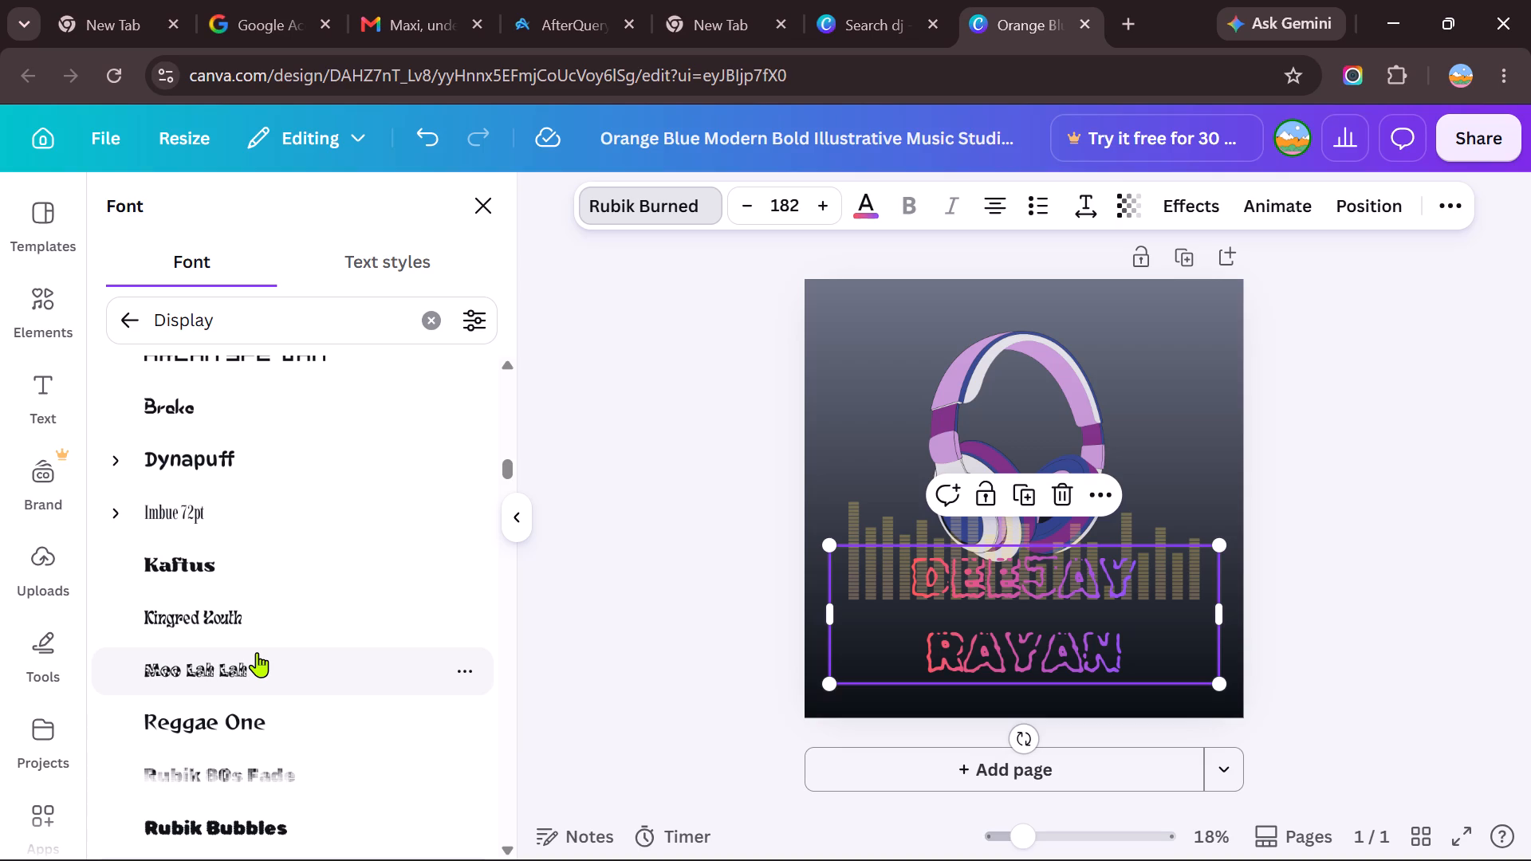
scroll(218, 514, "up", 1)
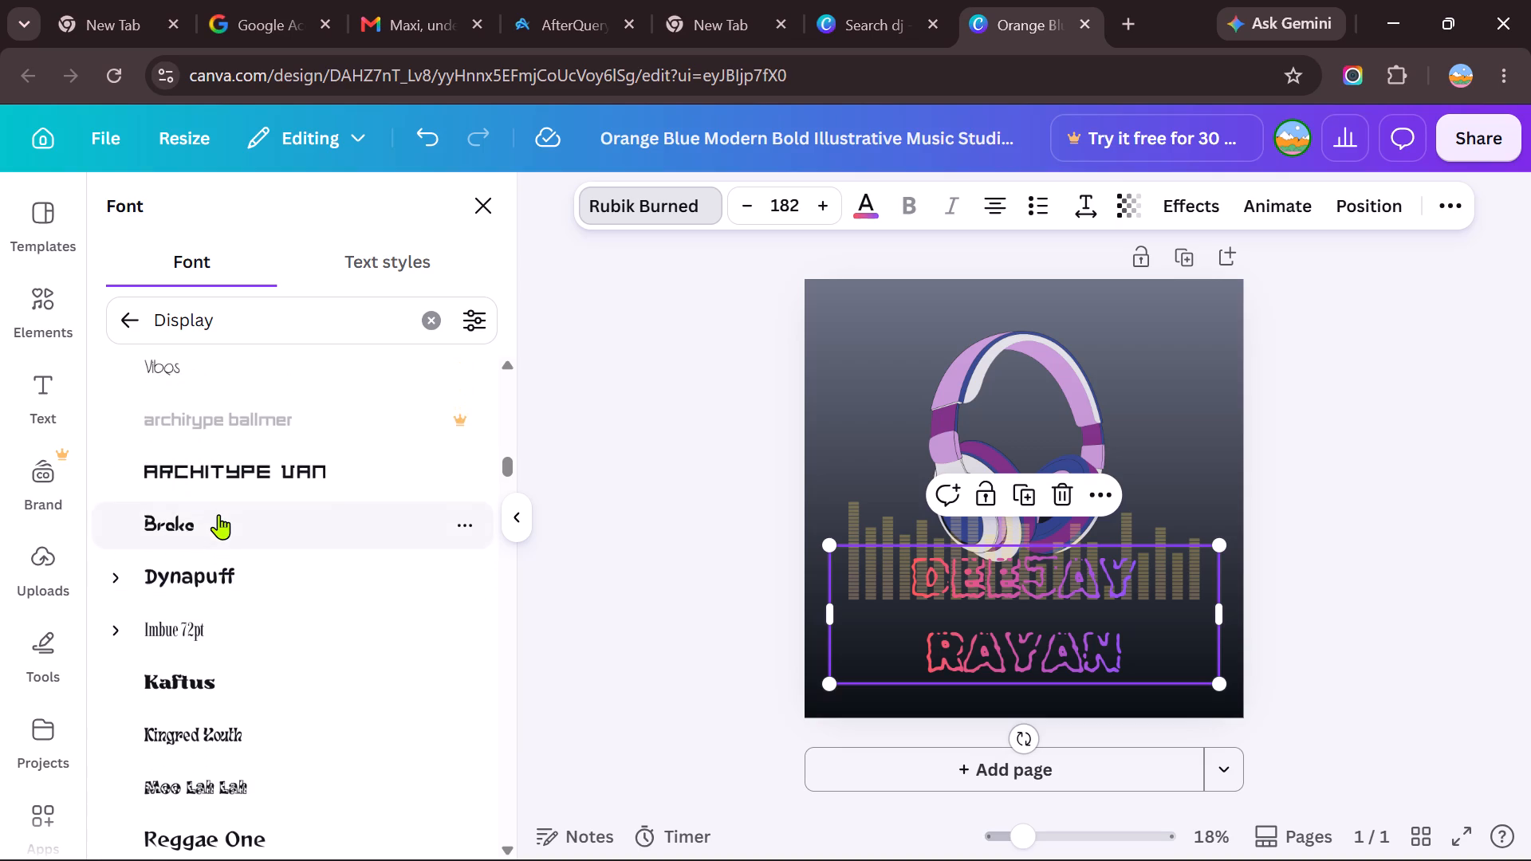
scroll(218, 514, "up", 3)
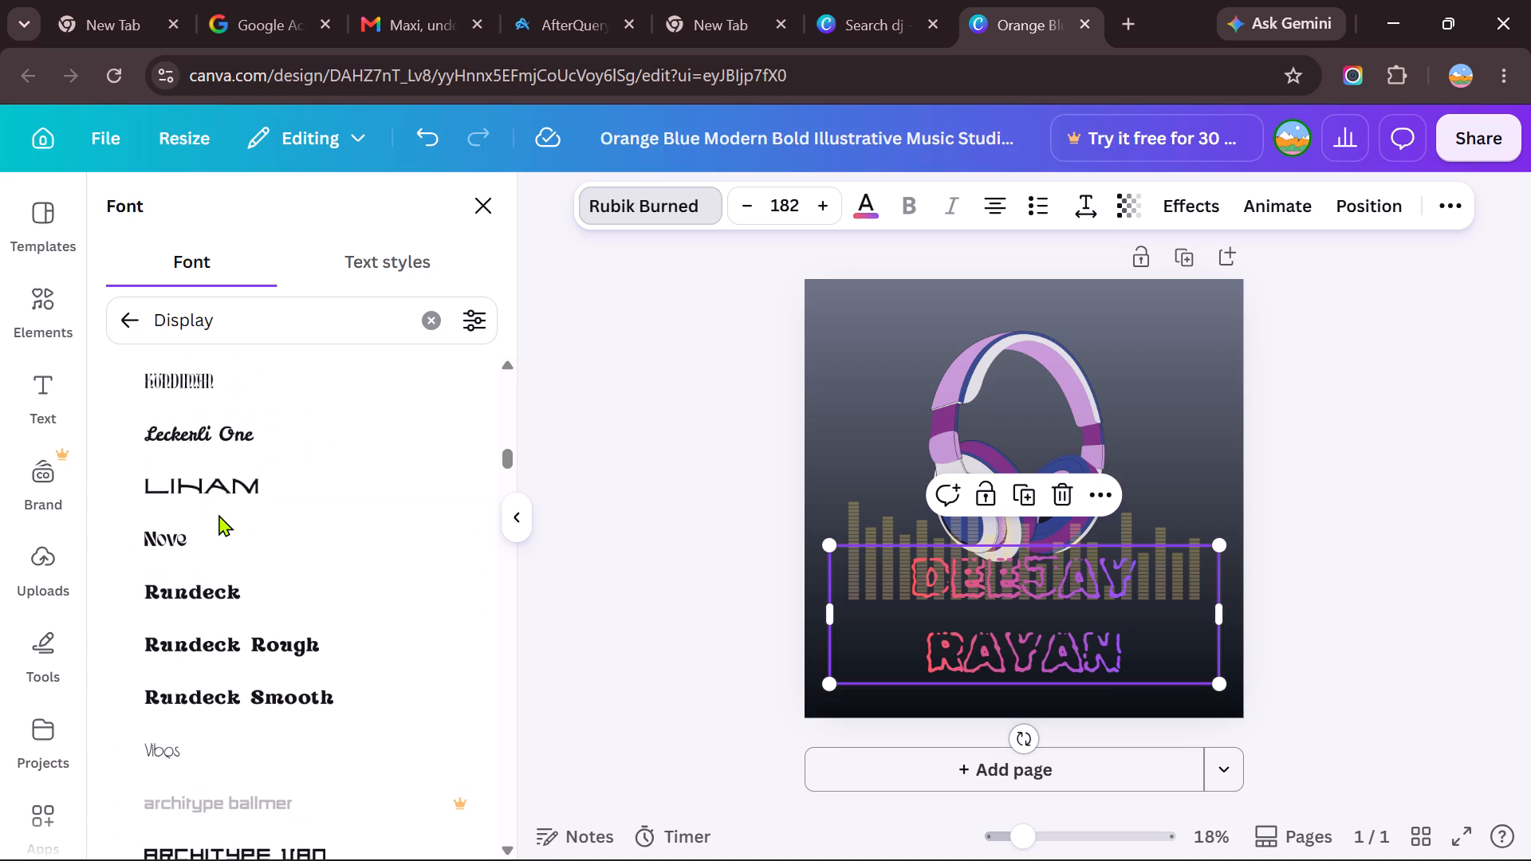
scroll(234, 482, "up", 3)
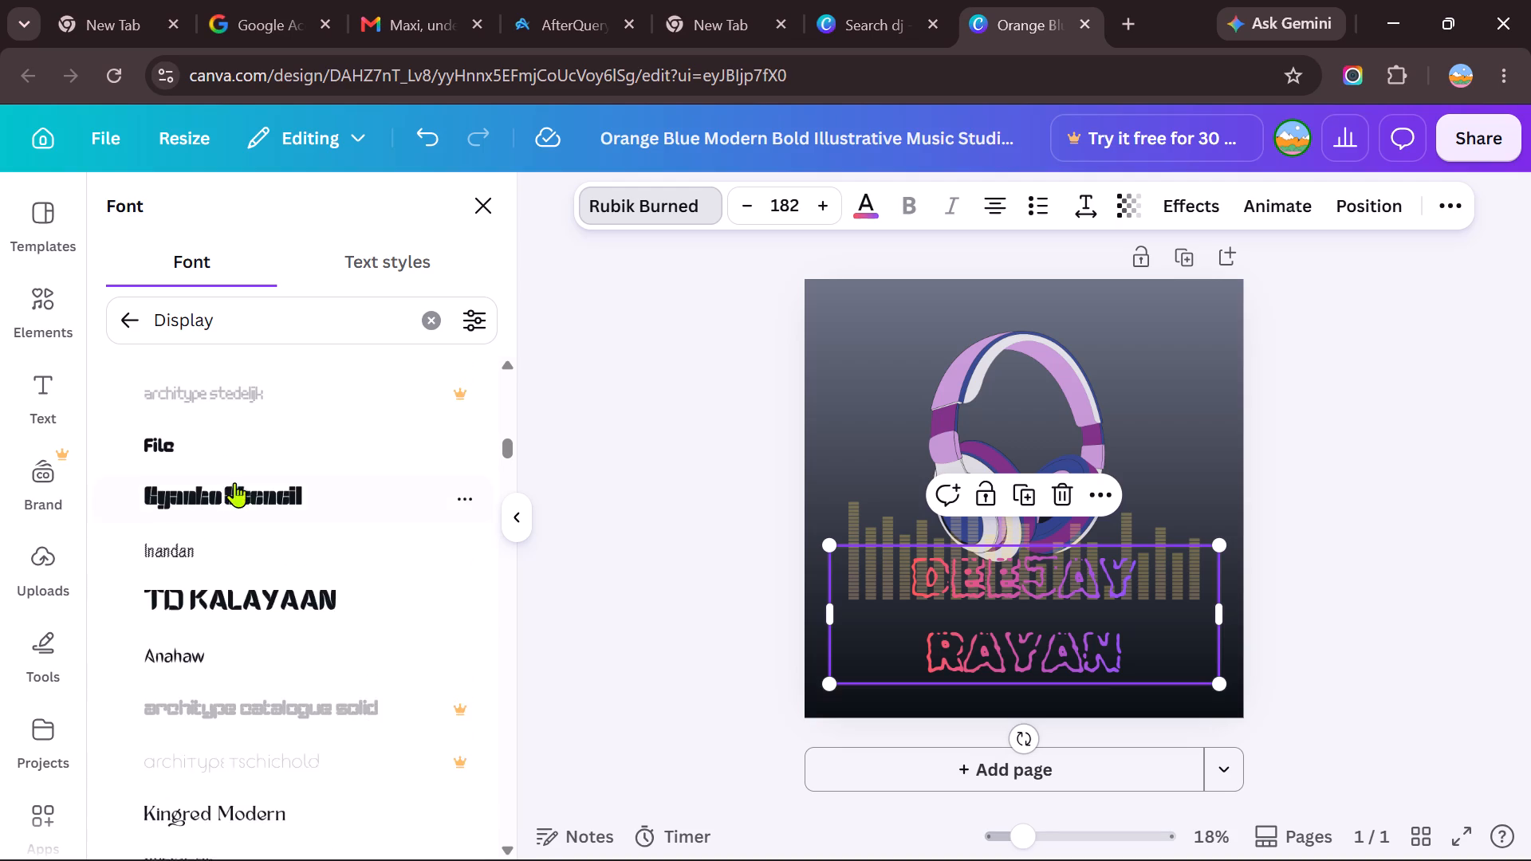
scroll(234, 482, "up", 3)
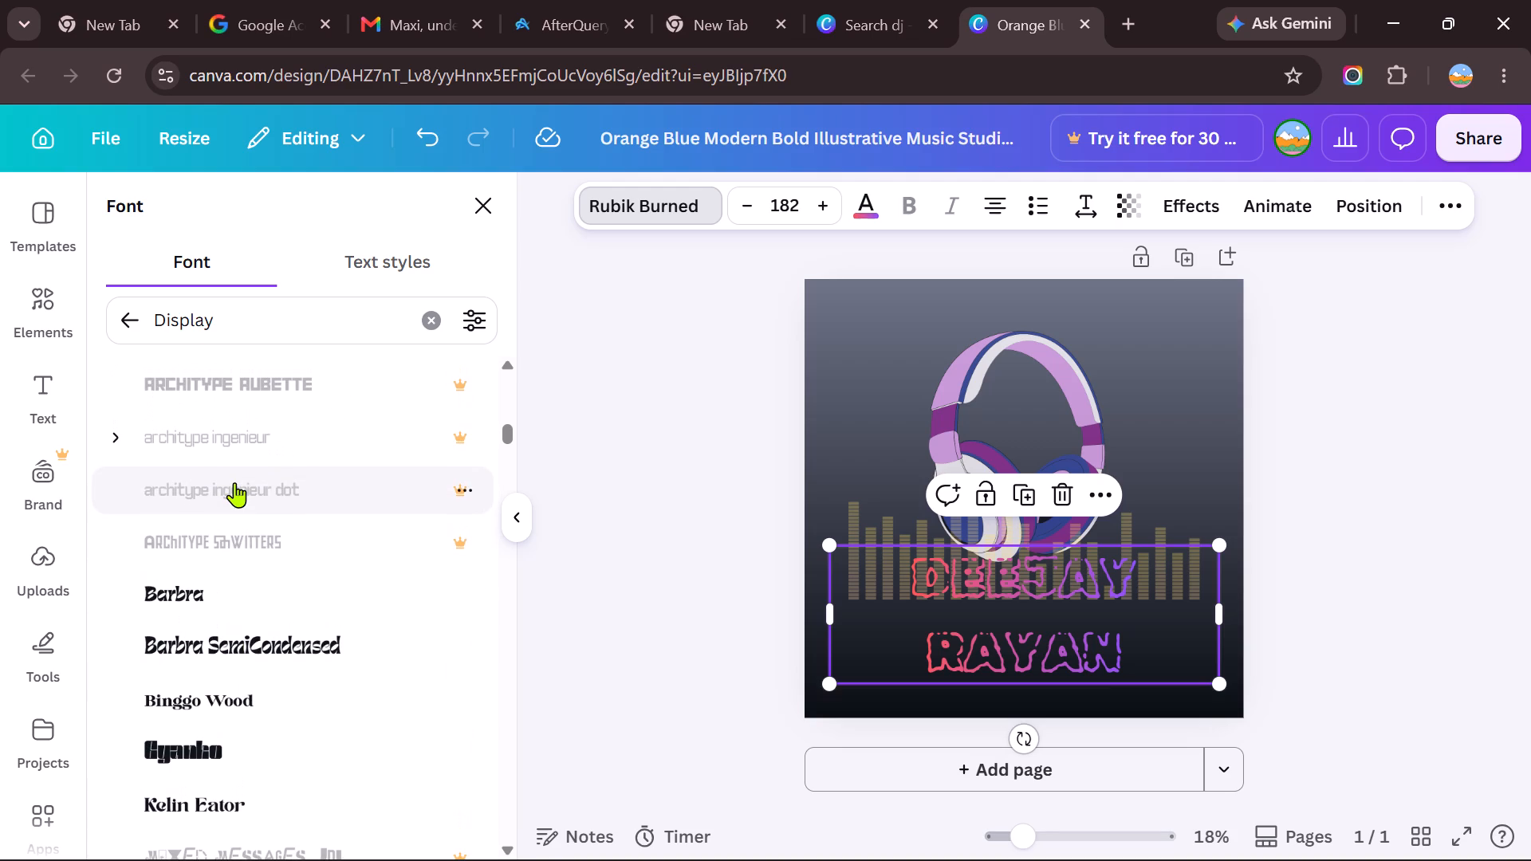
scroll(234, 482, "up", 3)
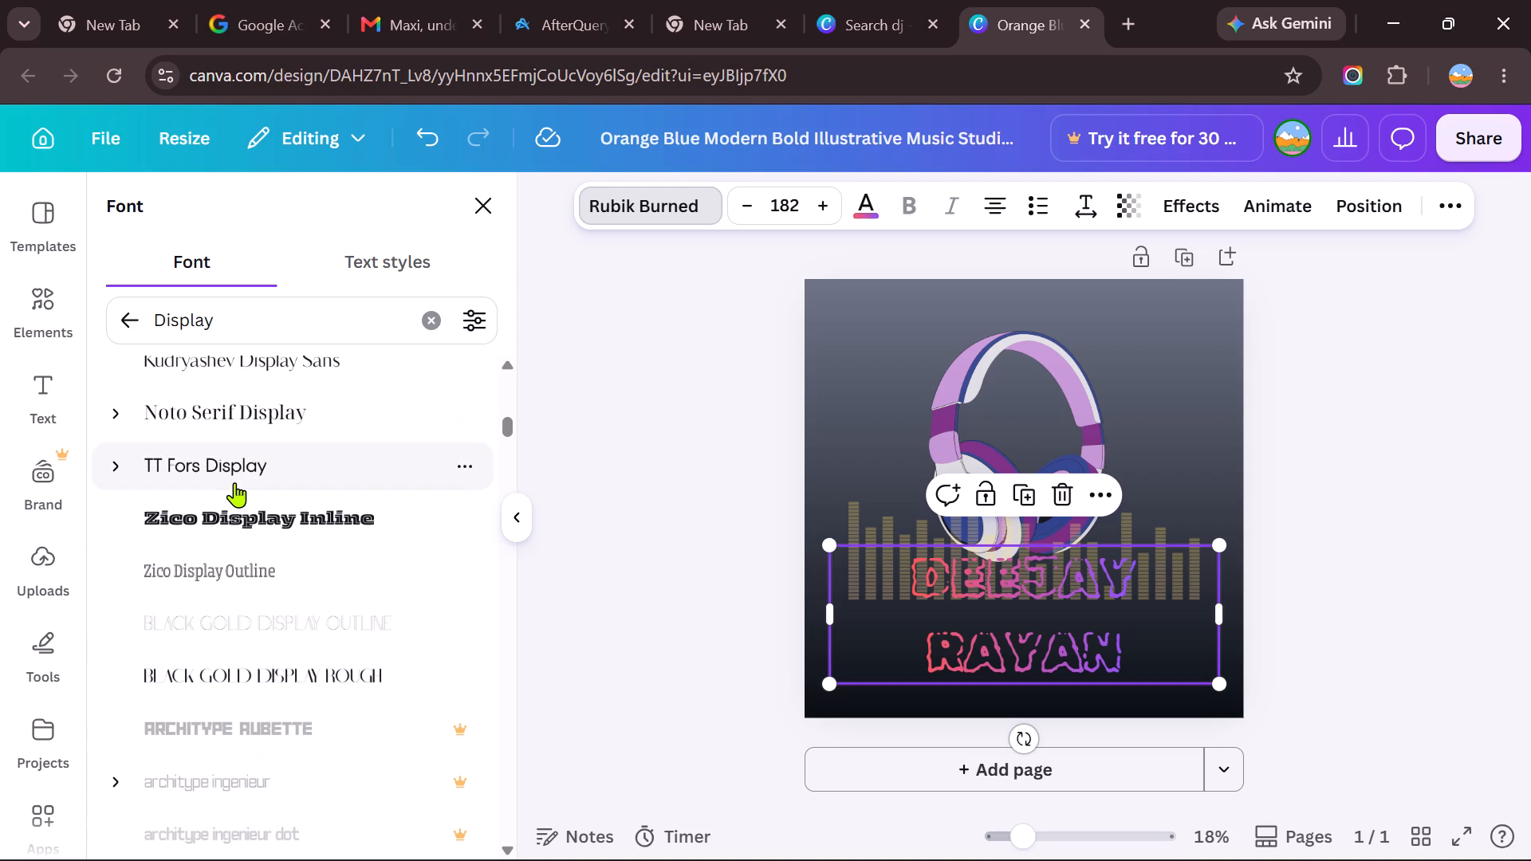
scroll(234, 482, "up", 3)
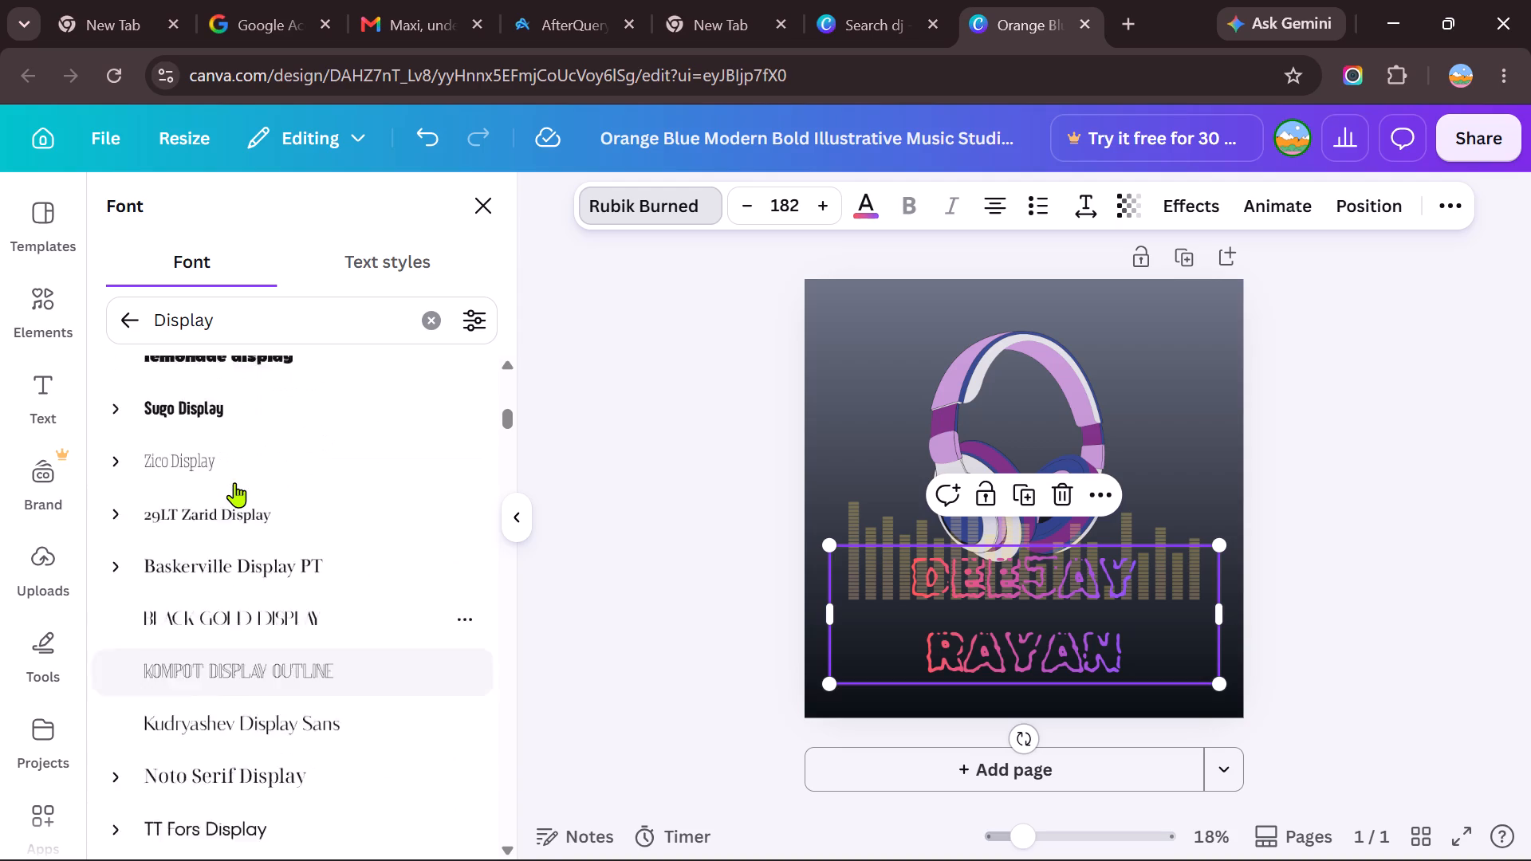
scroll(234, 482, "up", 4)
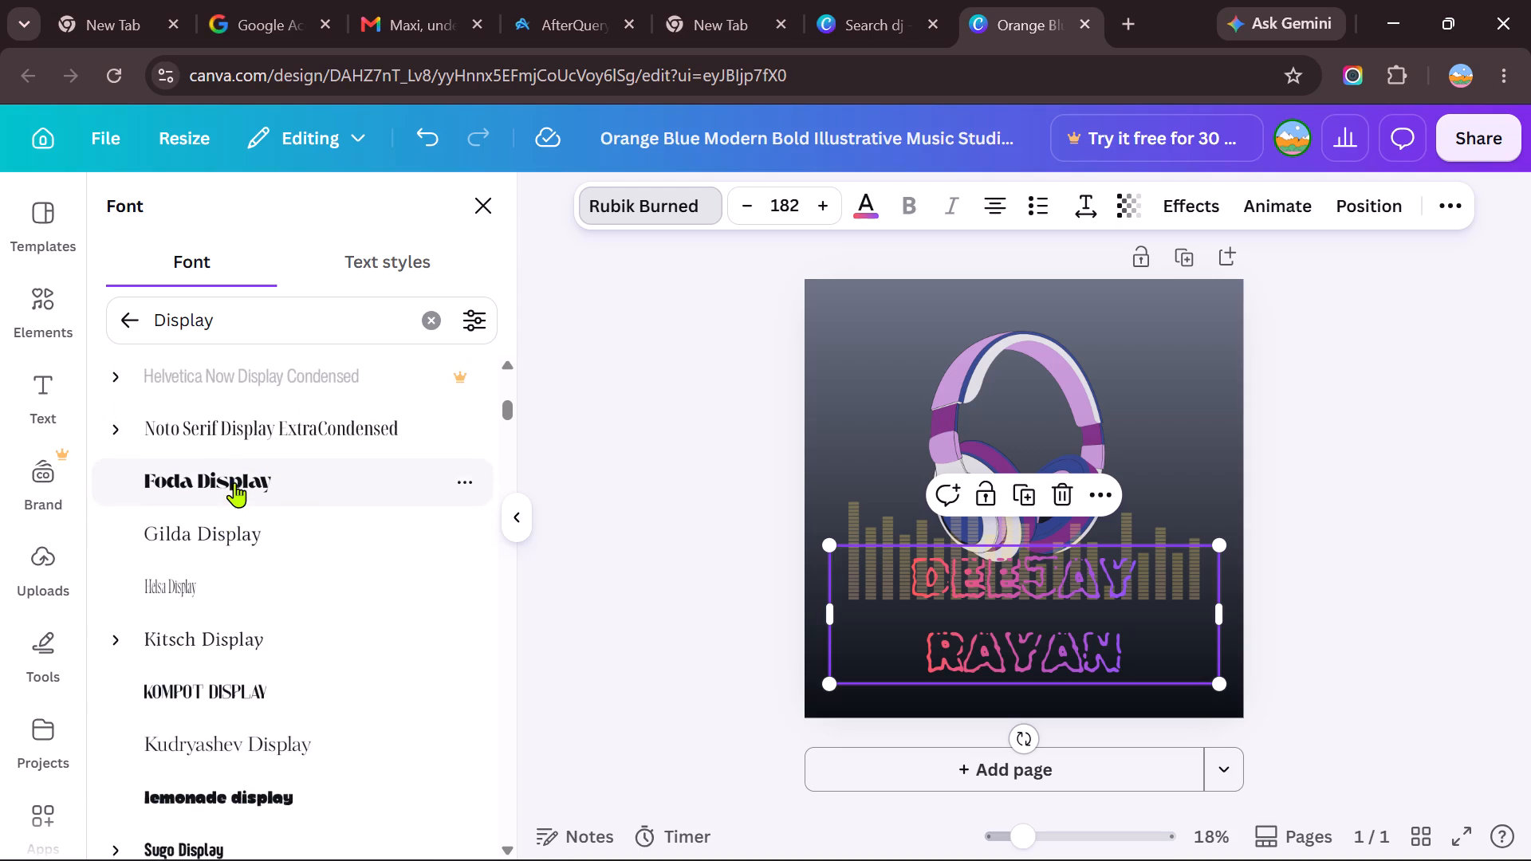
scroll(234, 482, "up", 5)
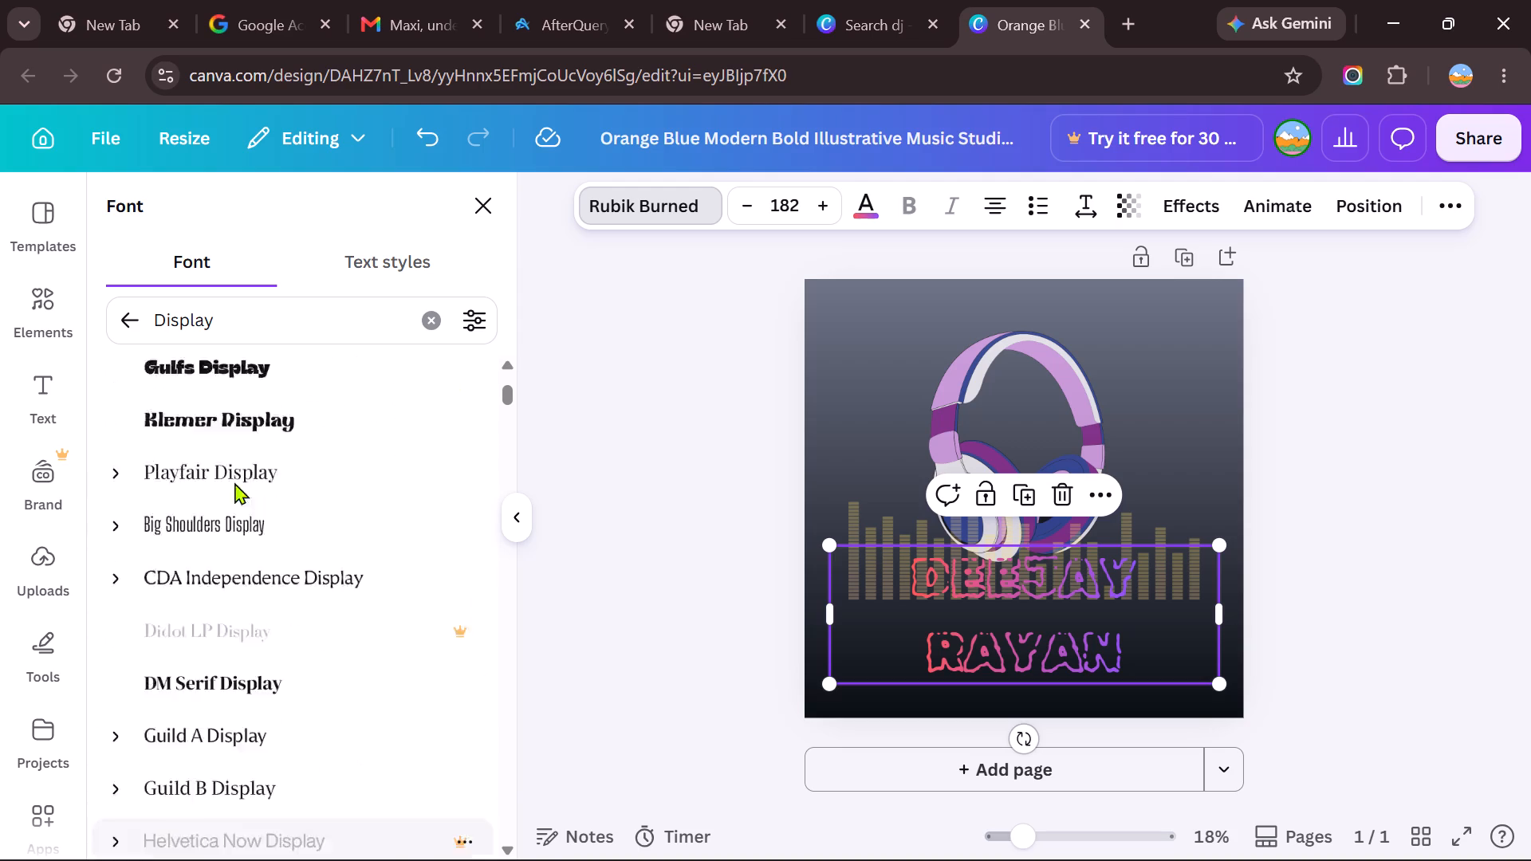
scroll(234, 482, "up", 5)
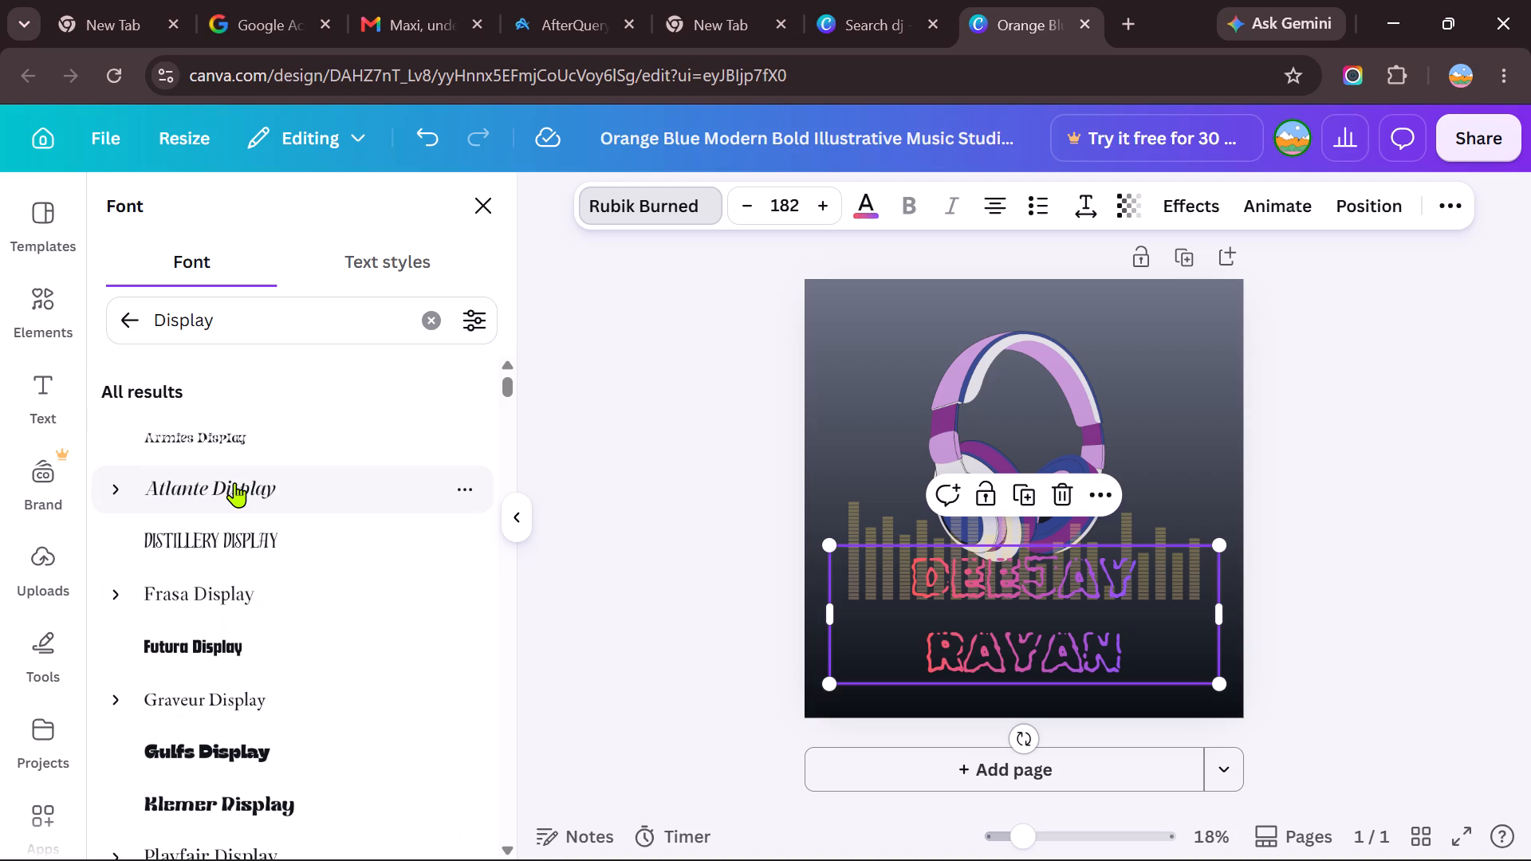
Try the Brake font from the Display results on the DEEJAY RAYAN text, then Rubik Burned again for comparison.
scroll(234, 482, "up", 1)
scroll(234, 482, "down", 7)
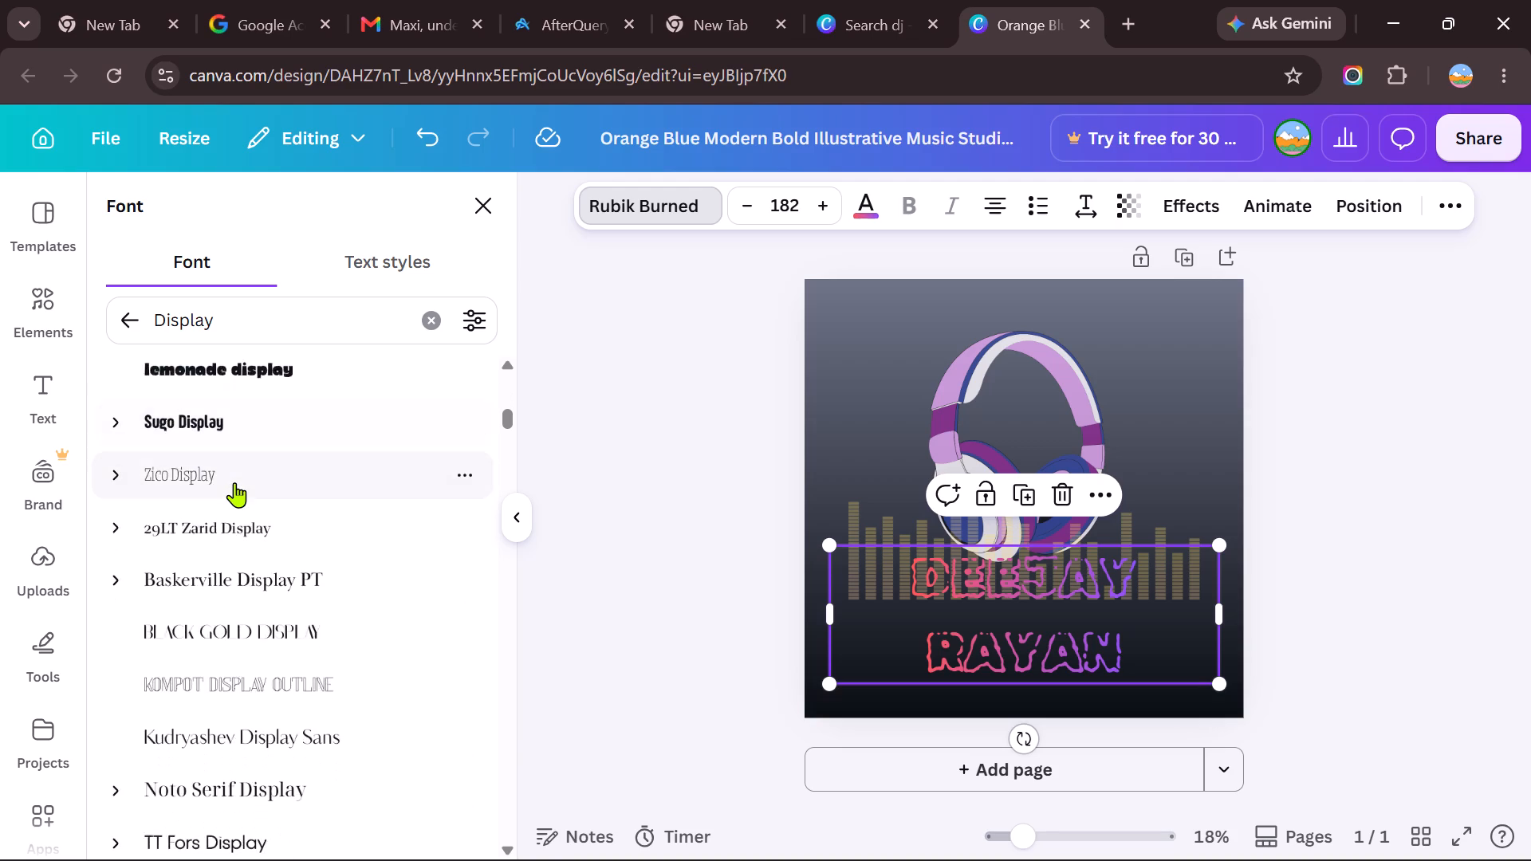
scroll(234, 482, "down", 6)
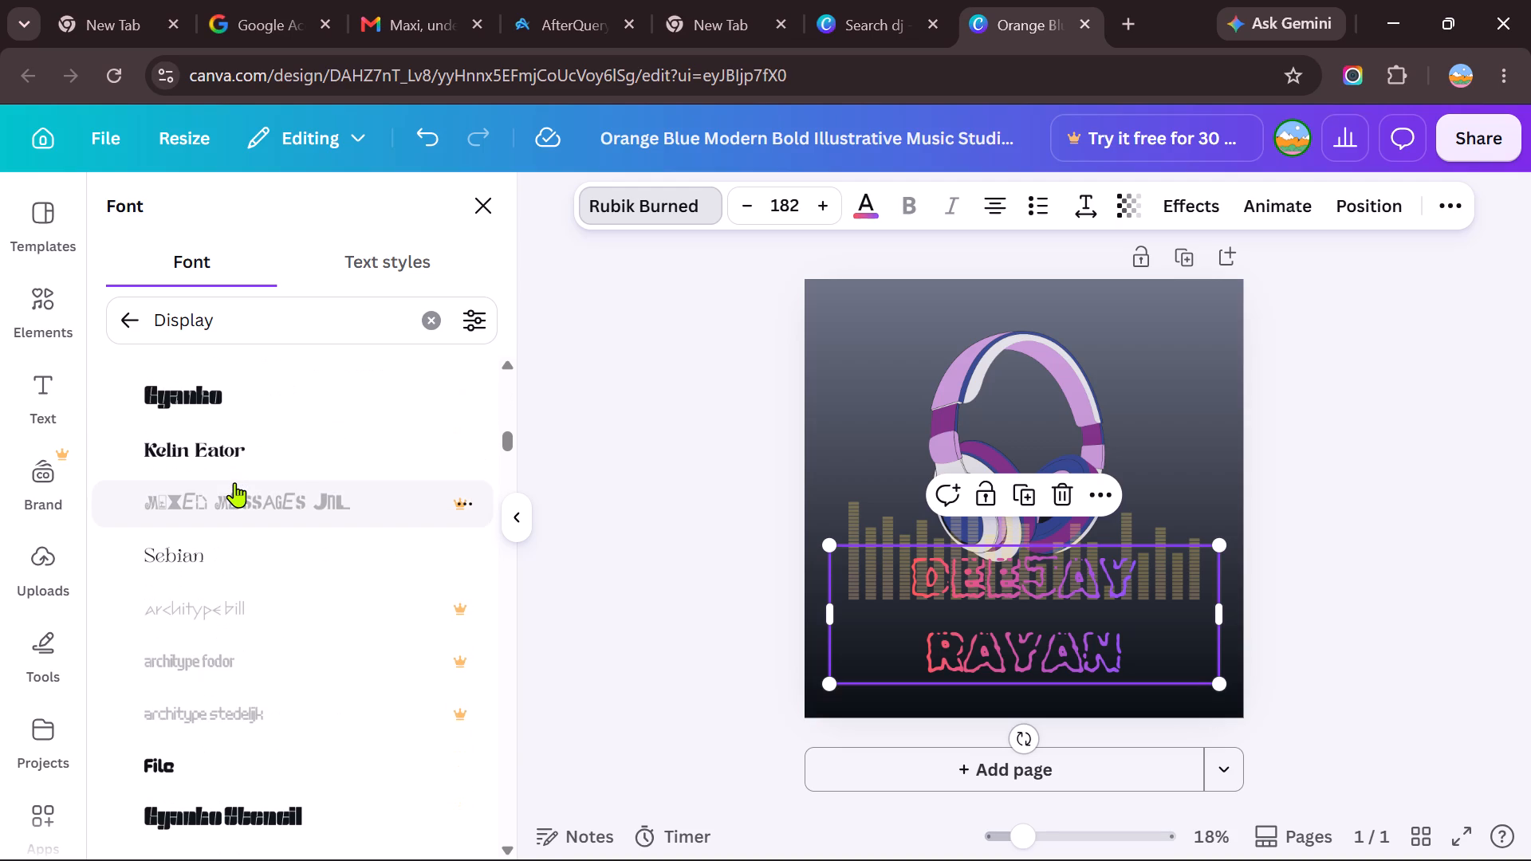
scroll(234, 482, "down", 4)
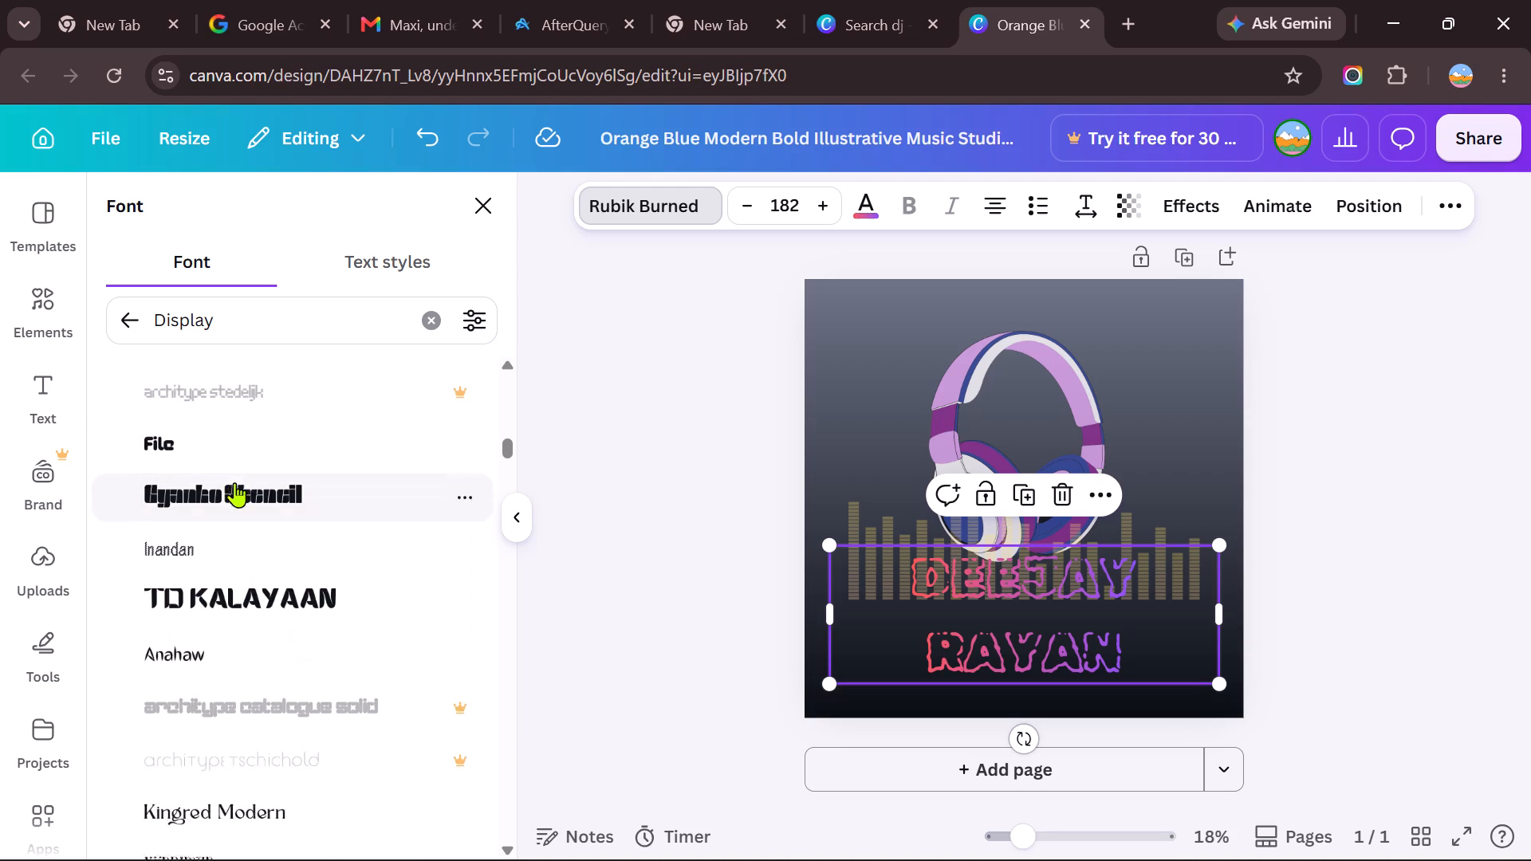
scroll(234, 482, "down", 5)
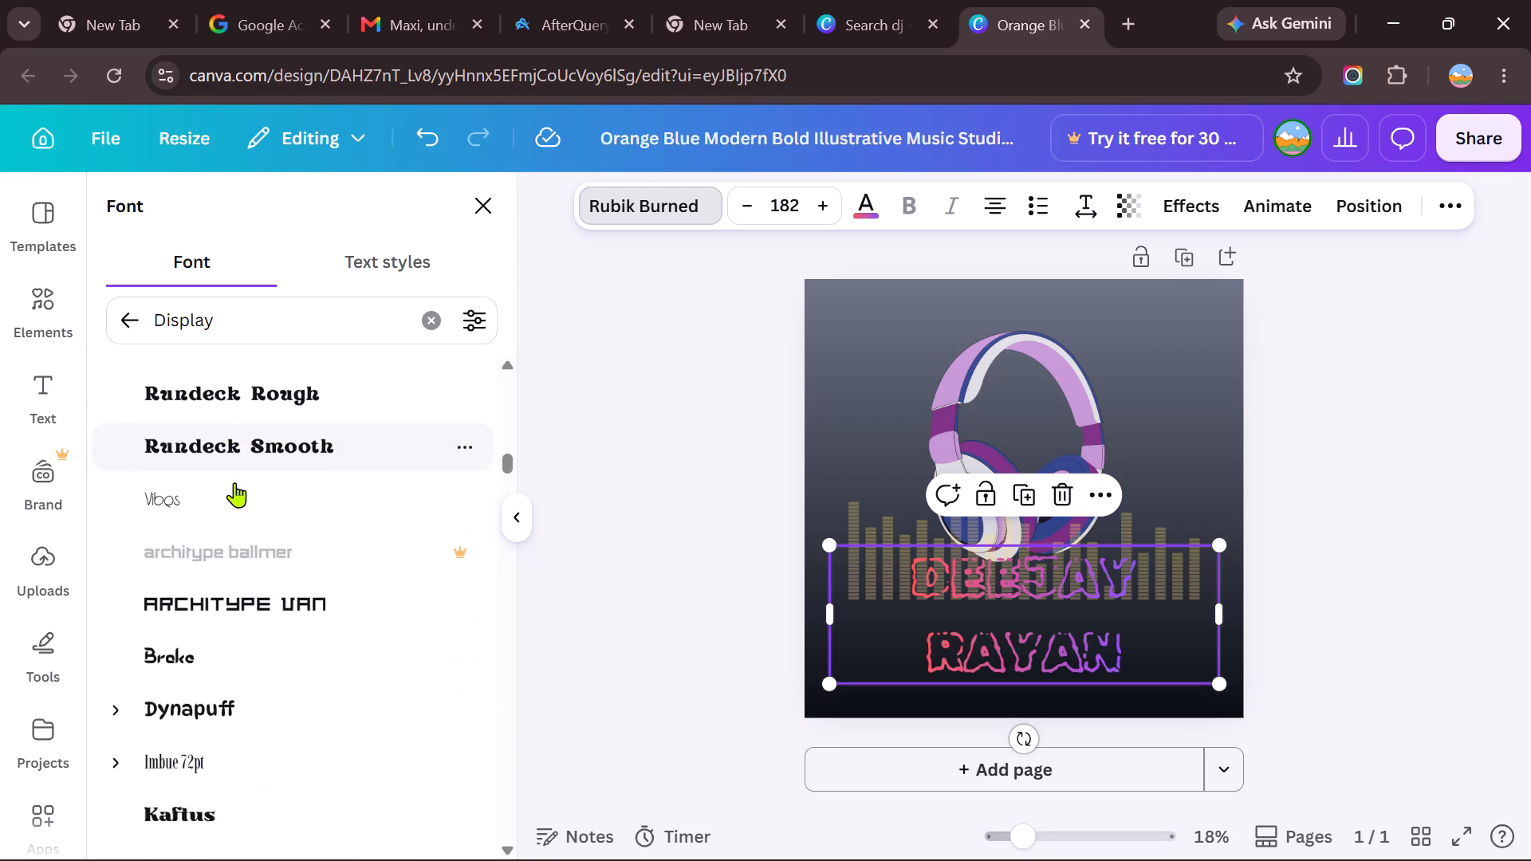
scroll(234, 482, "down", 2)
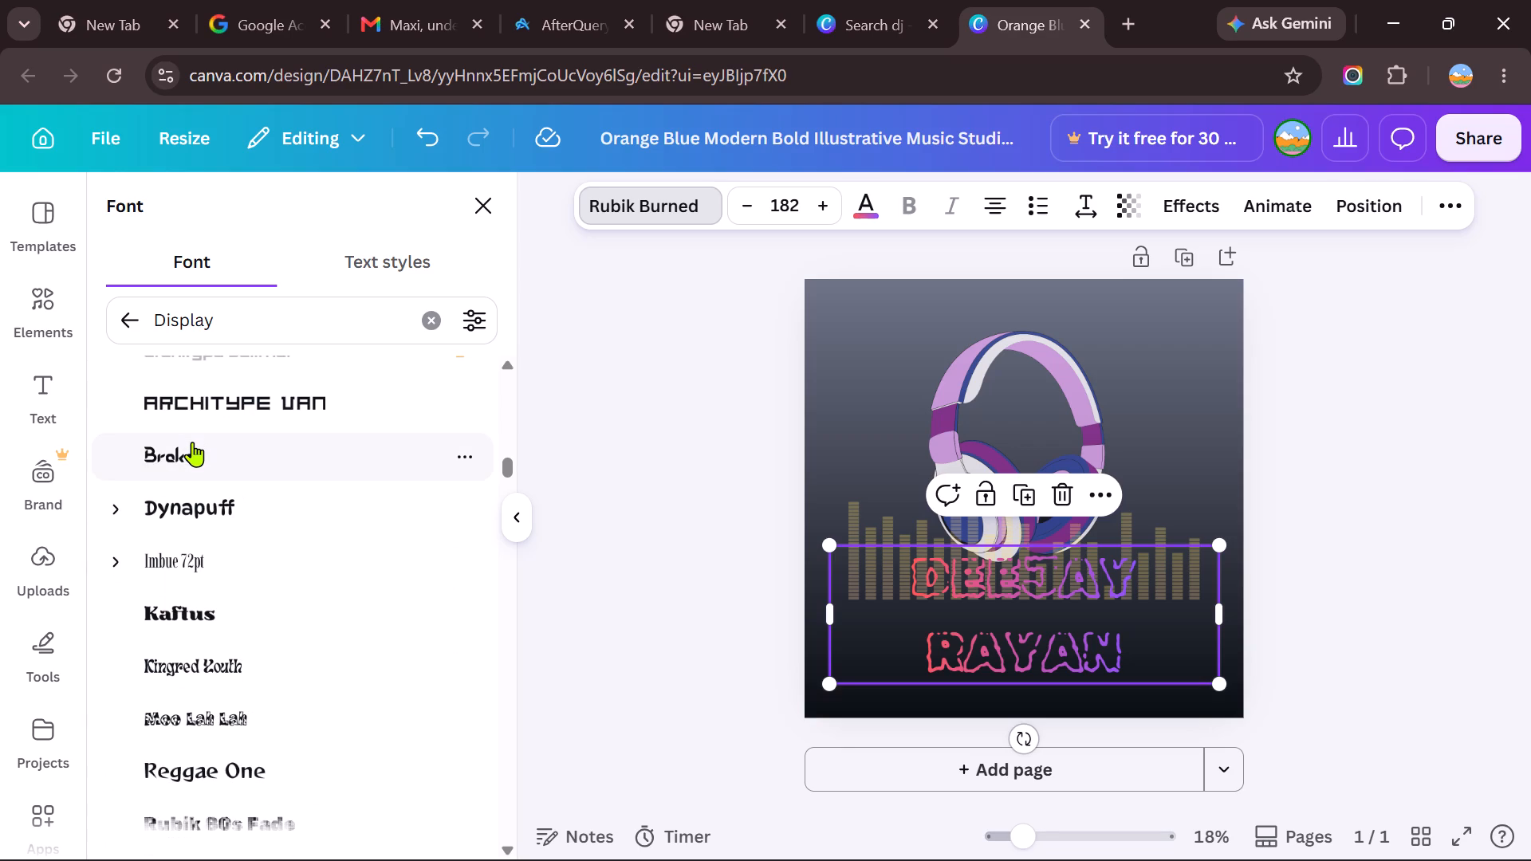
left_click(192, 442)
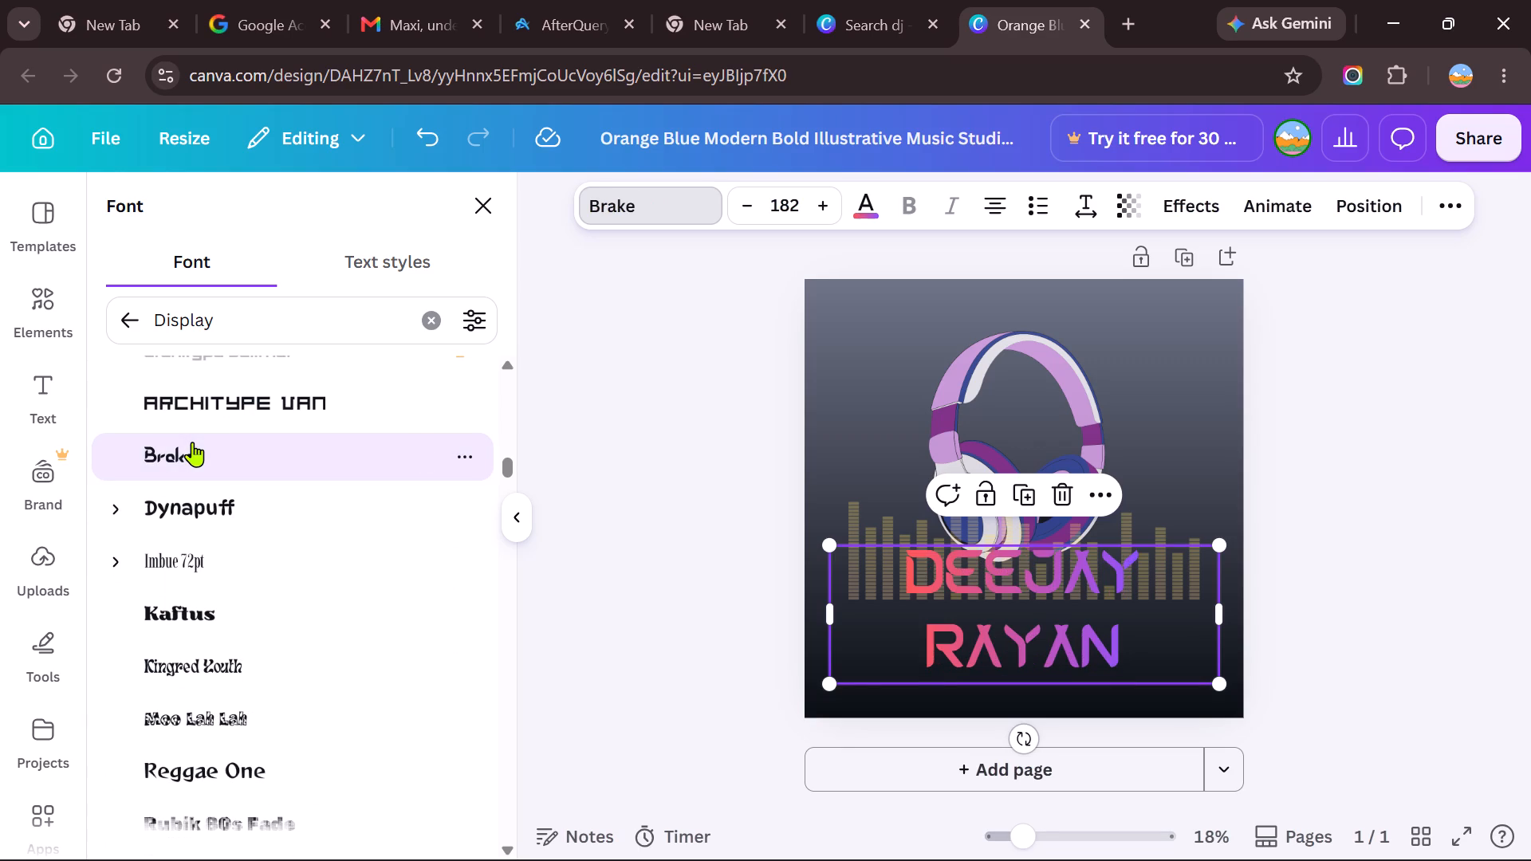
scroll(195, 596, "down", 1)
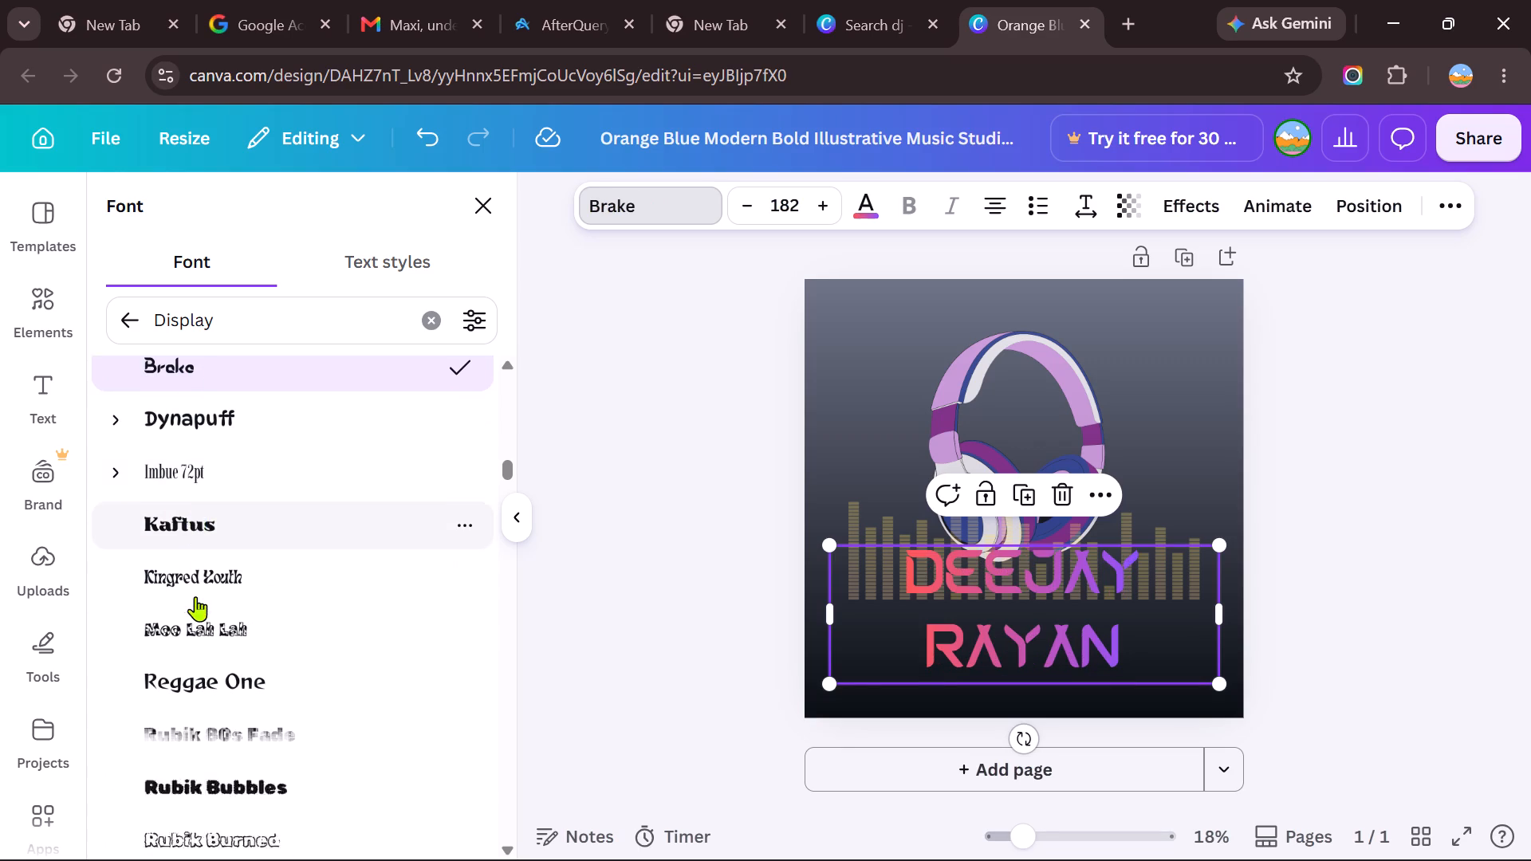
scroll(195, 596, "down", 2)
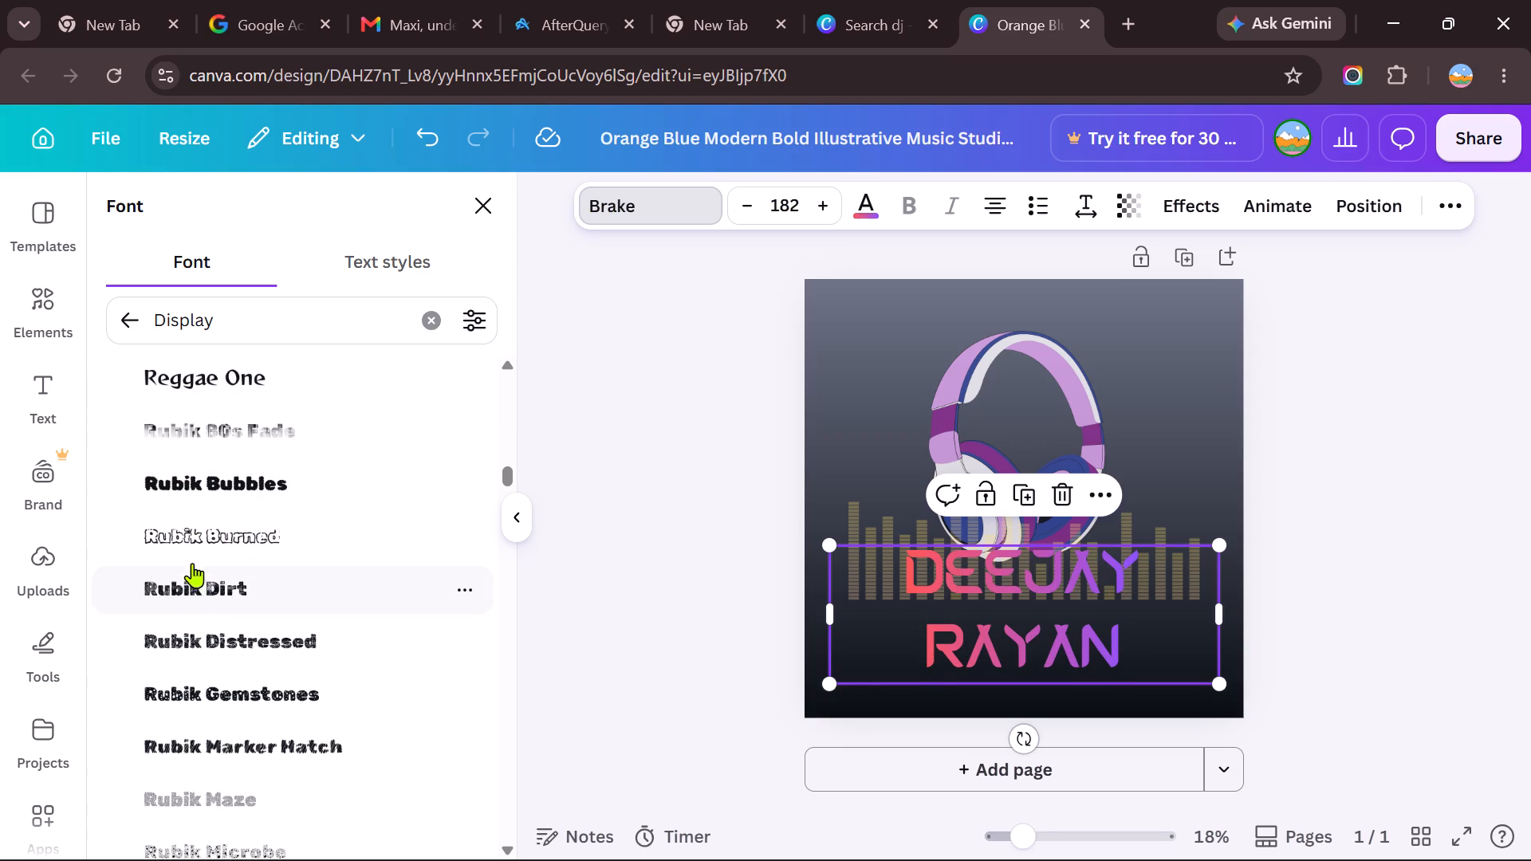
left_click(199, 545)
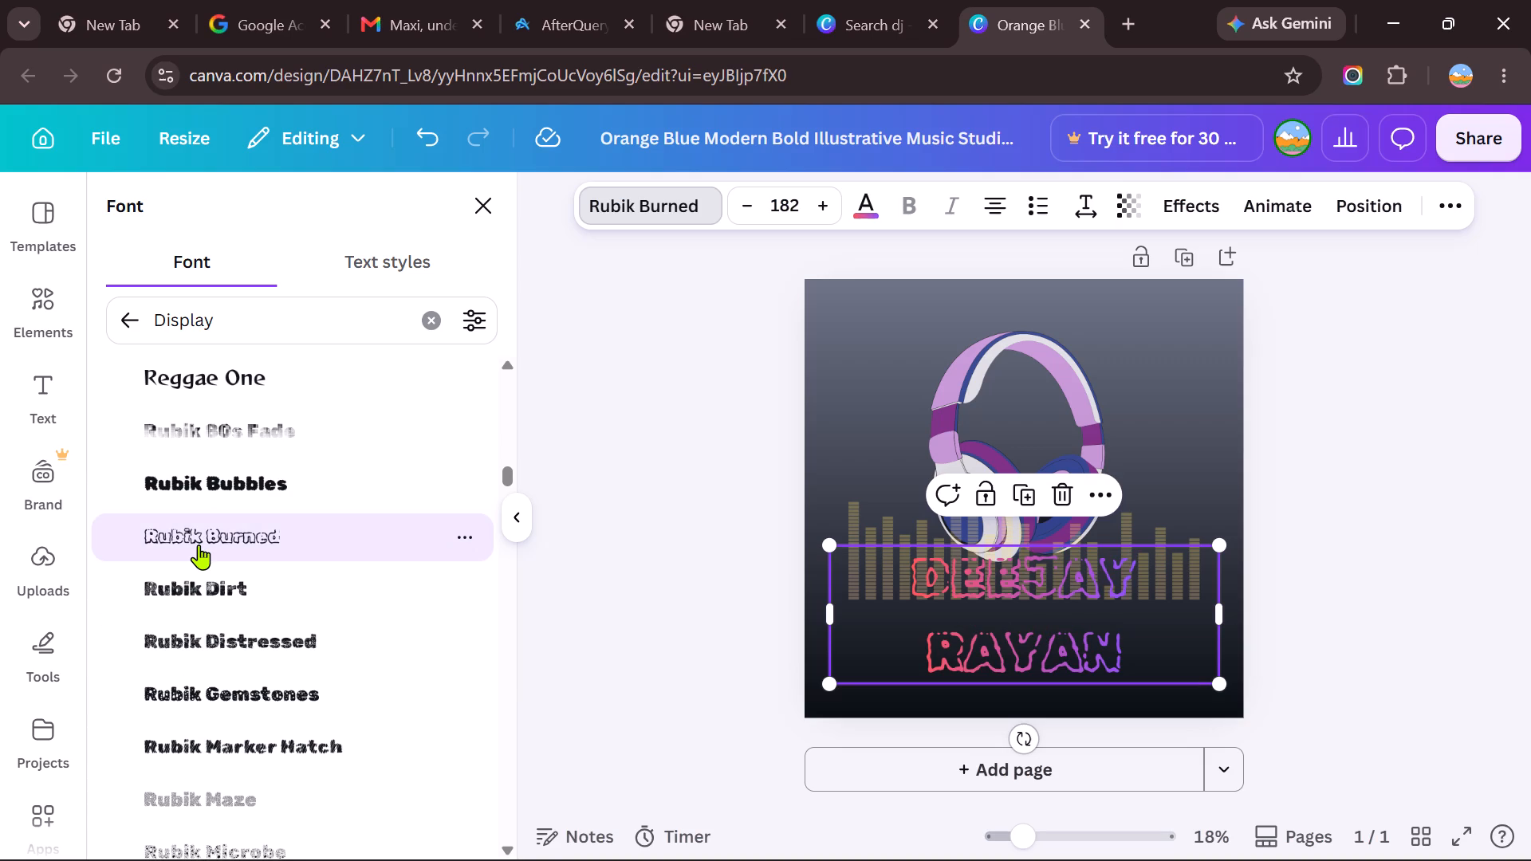
Apply the Blanka font from the Display results to the DEEJAY RAYAN text.
scroll(199, 545, "down", 5)
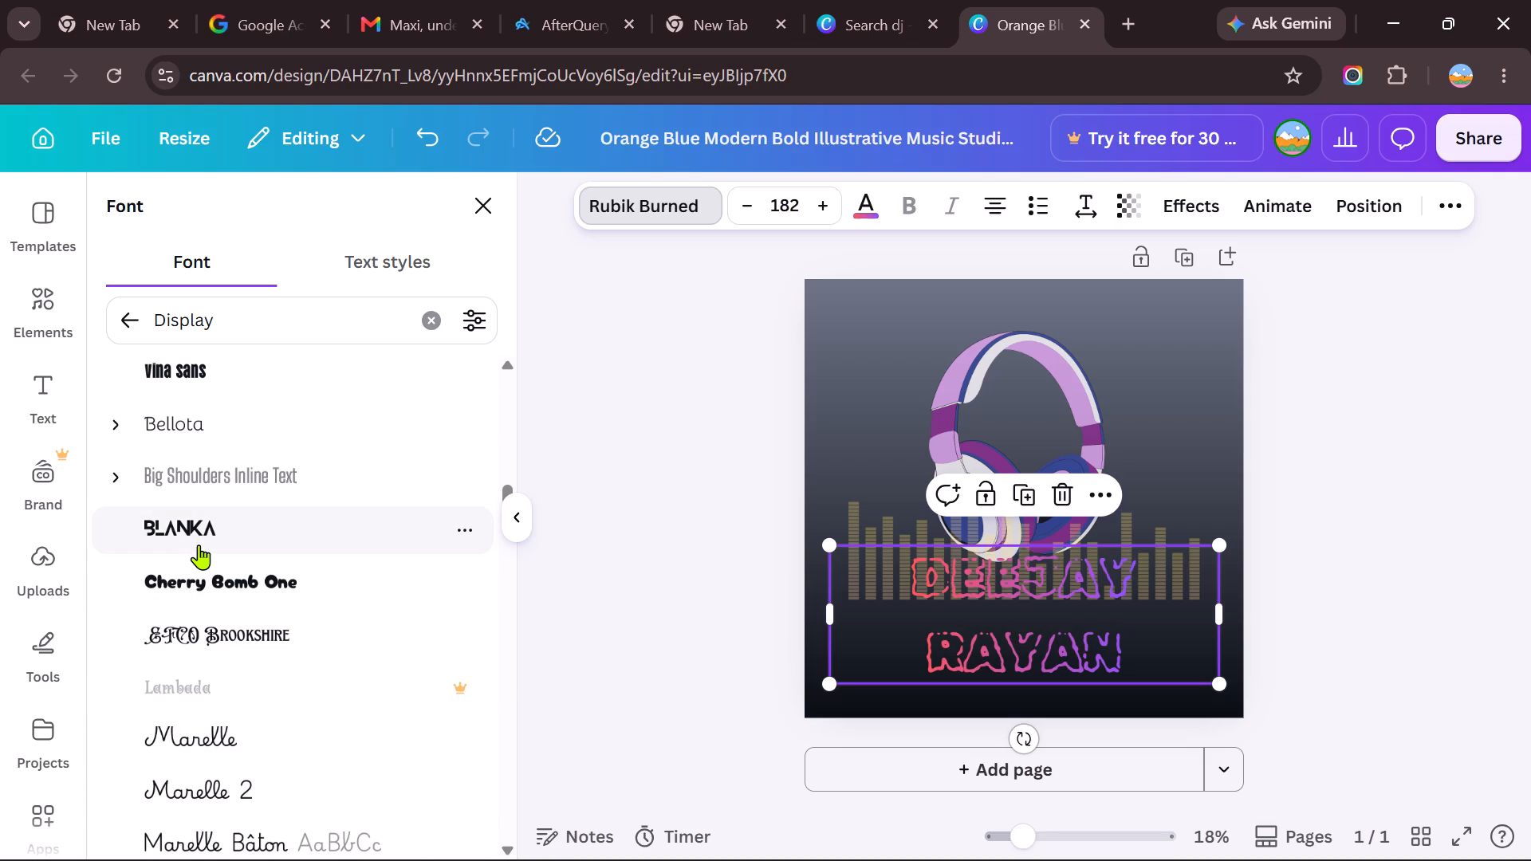
left_click(192, 525)
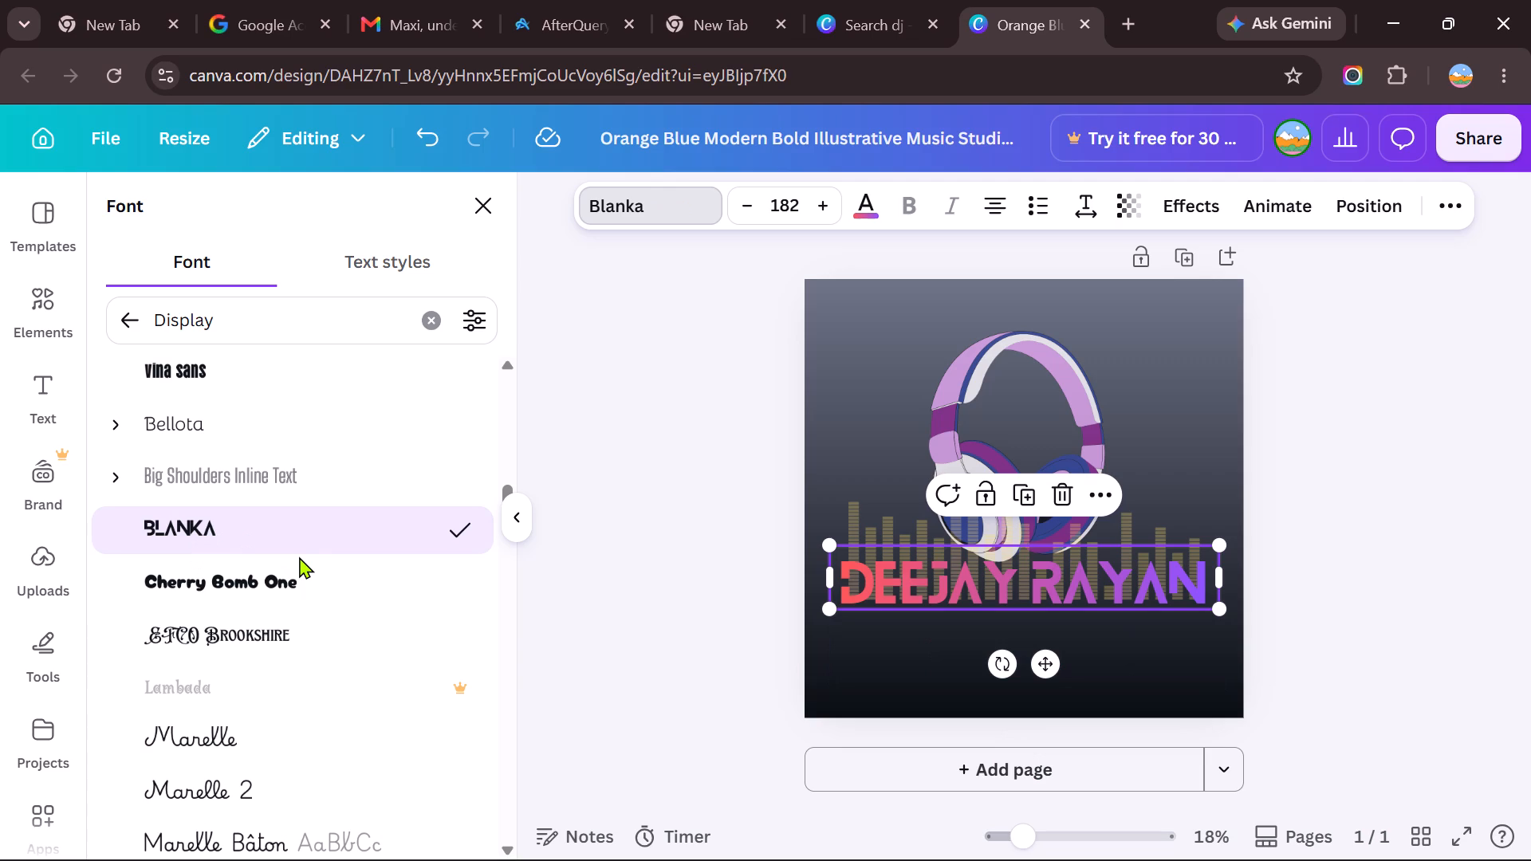
Open the text colour choices for DEEJAY RAYAN and examine the default solid and gradient colours.
left_click(856, 203)
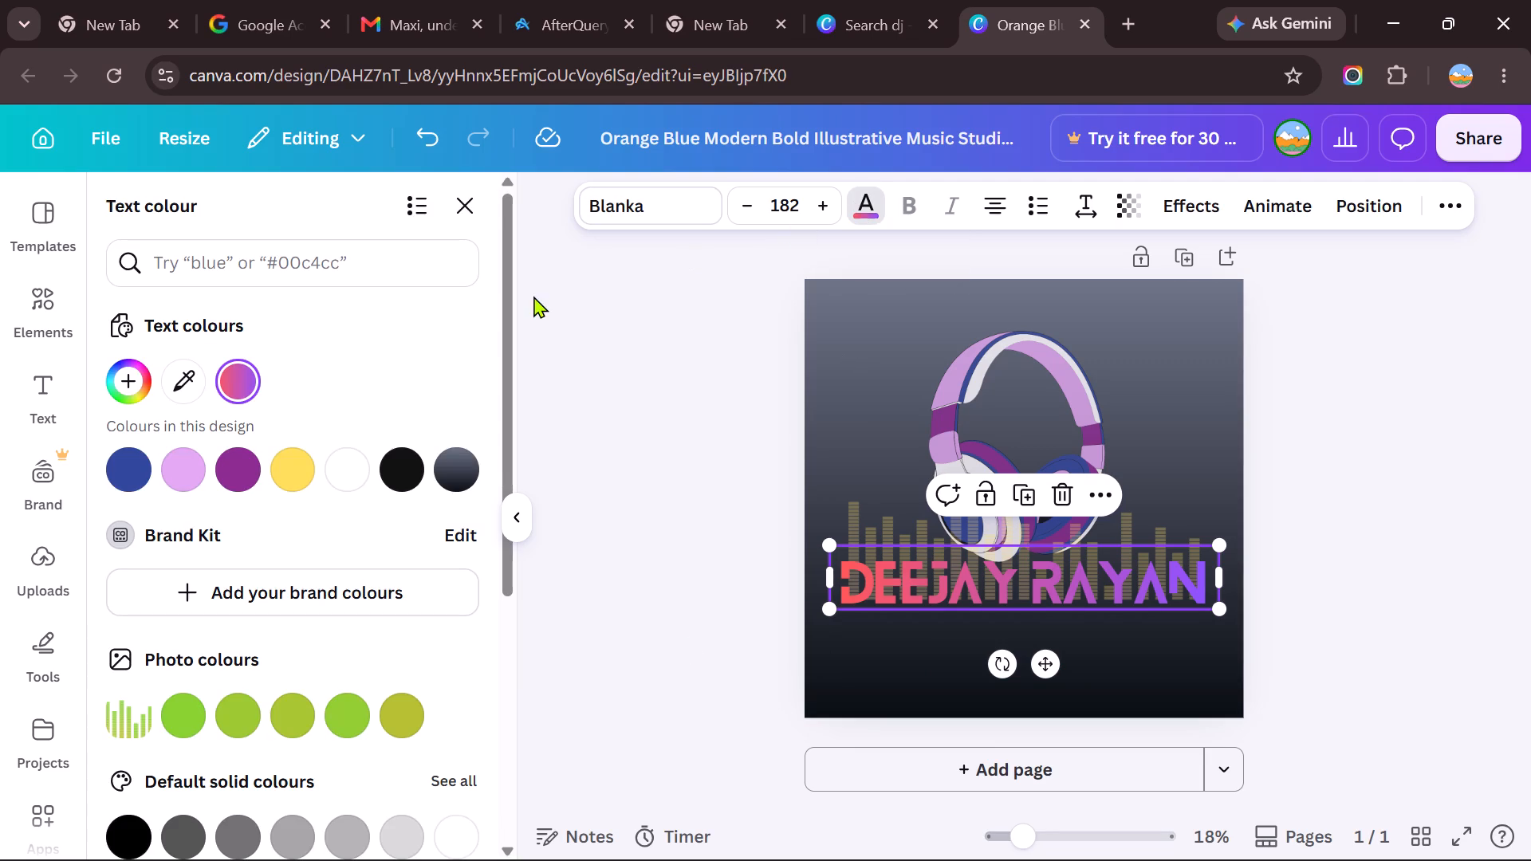
scroll(356, 585, "down", 4)
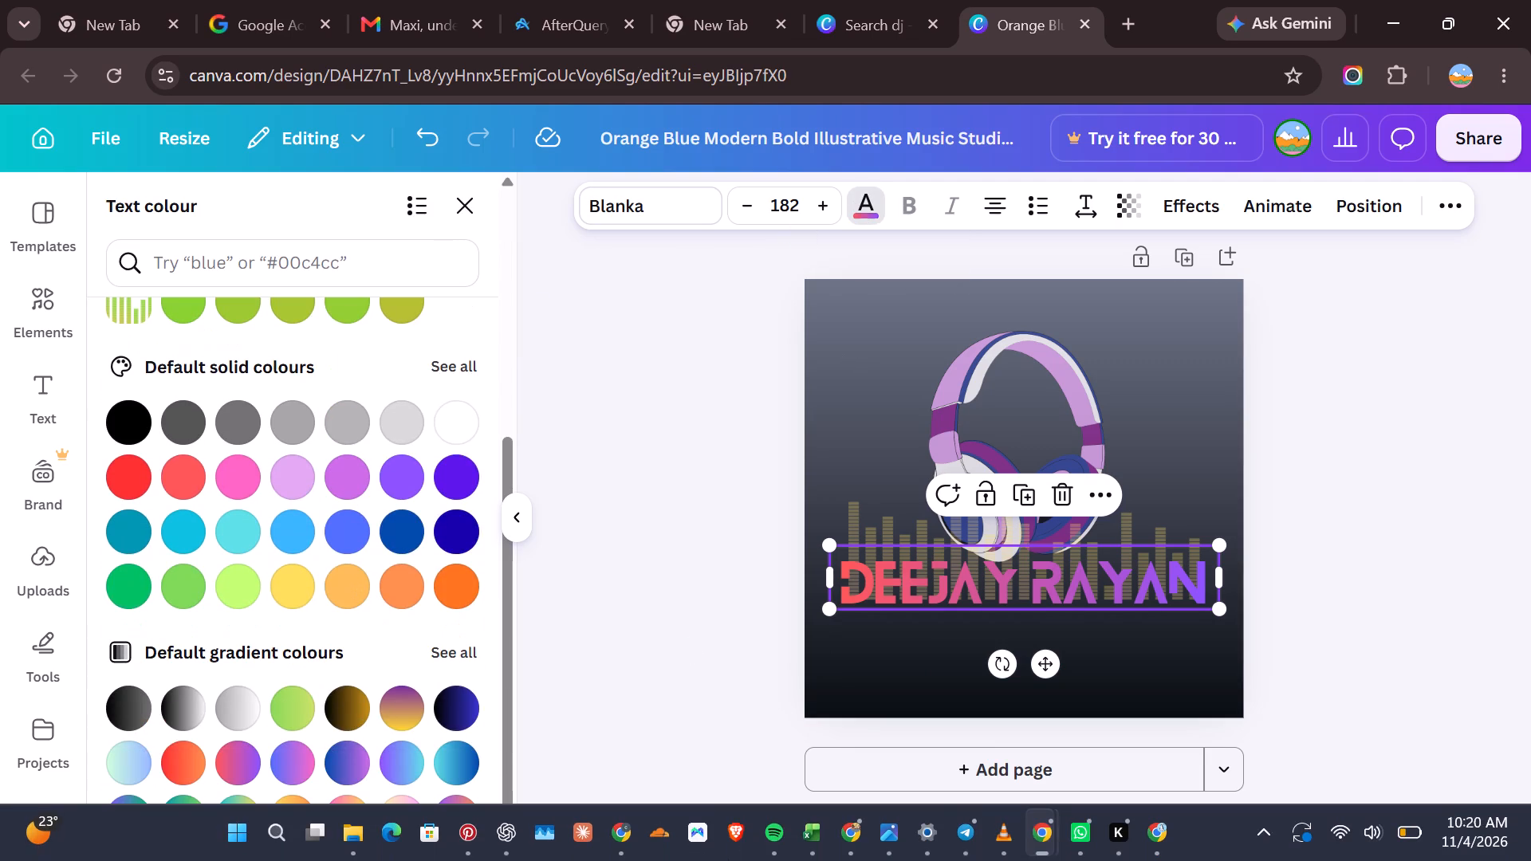
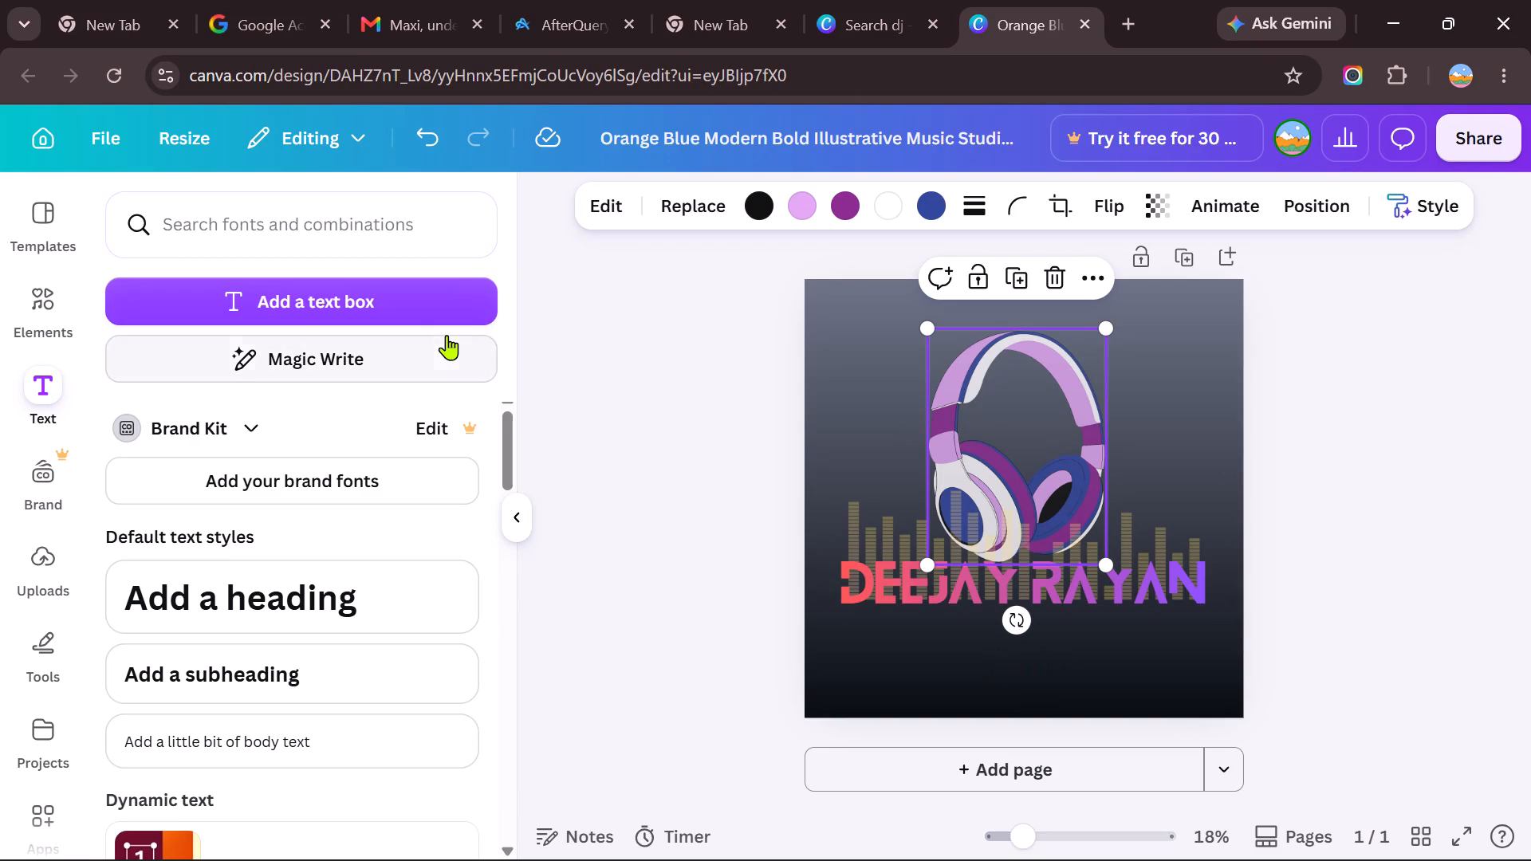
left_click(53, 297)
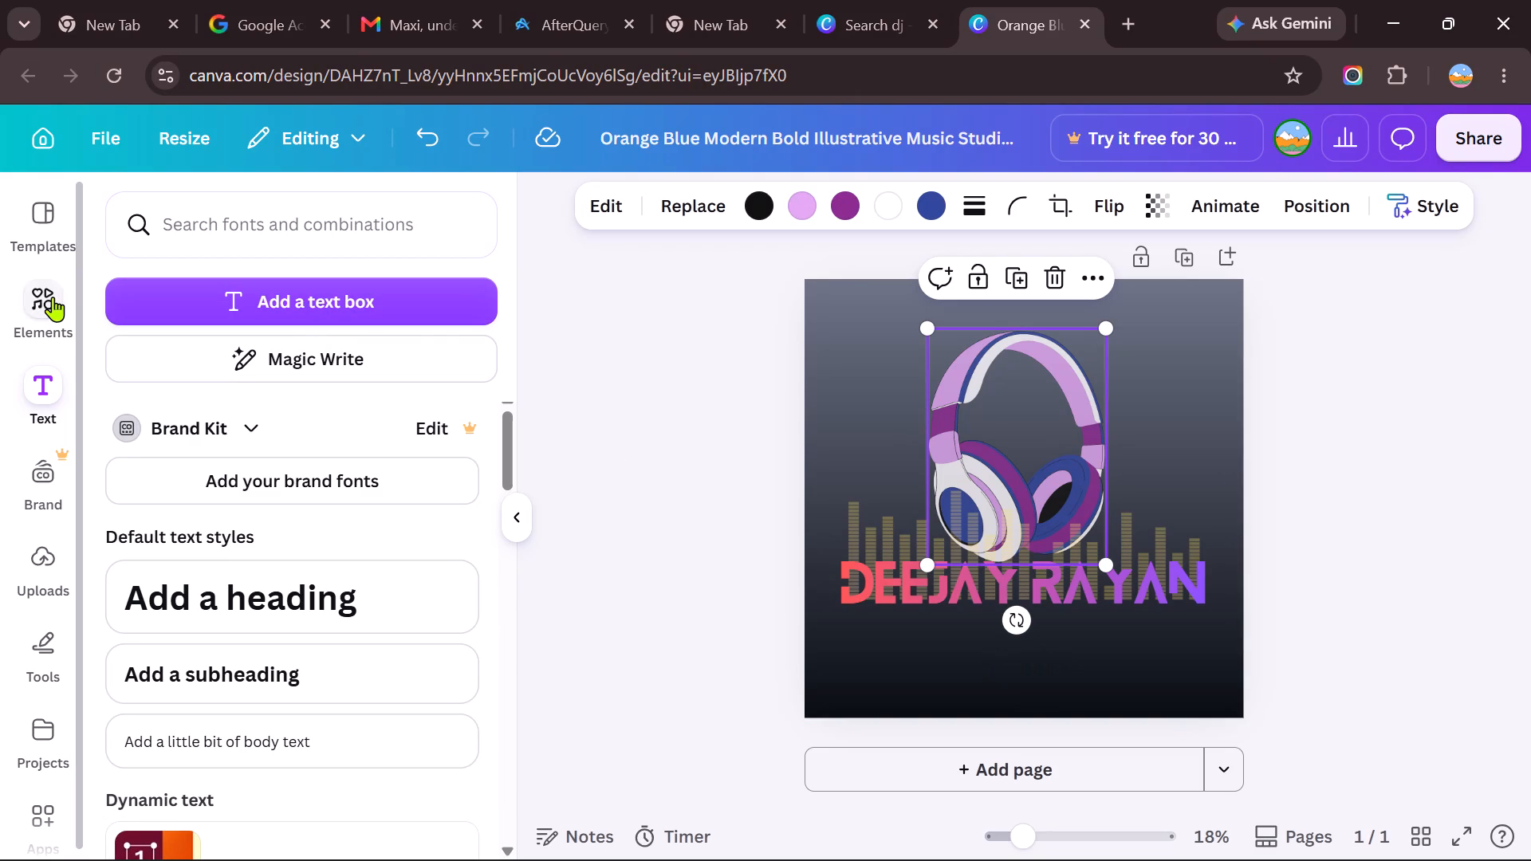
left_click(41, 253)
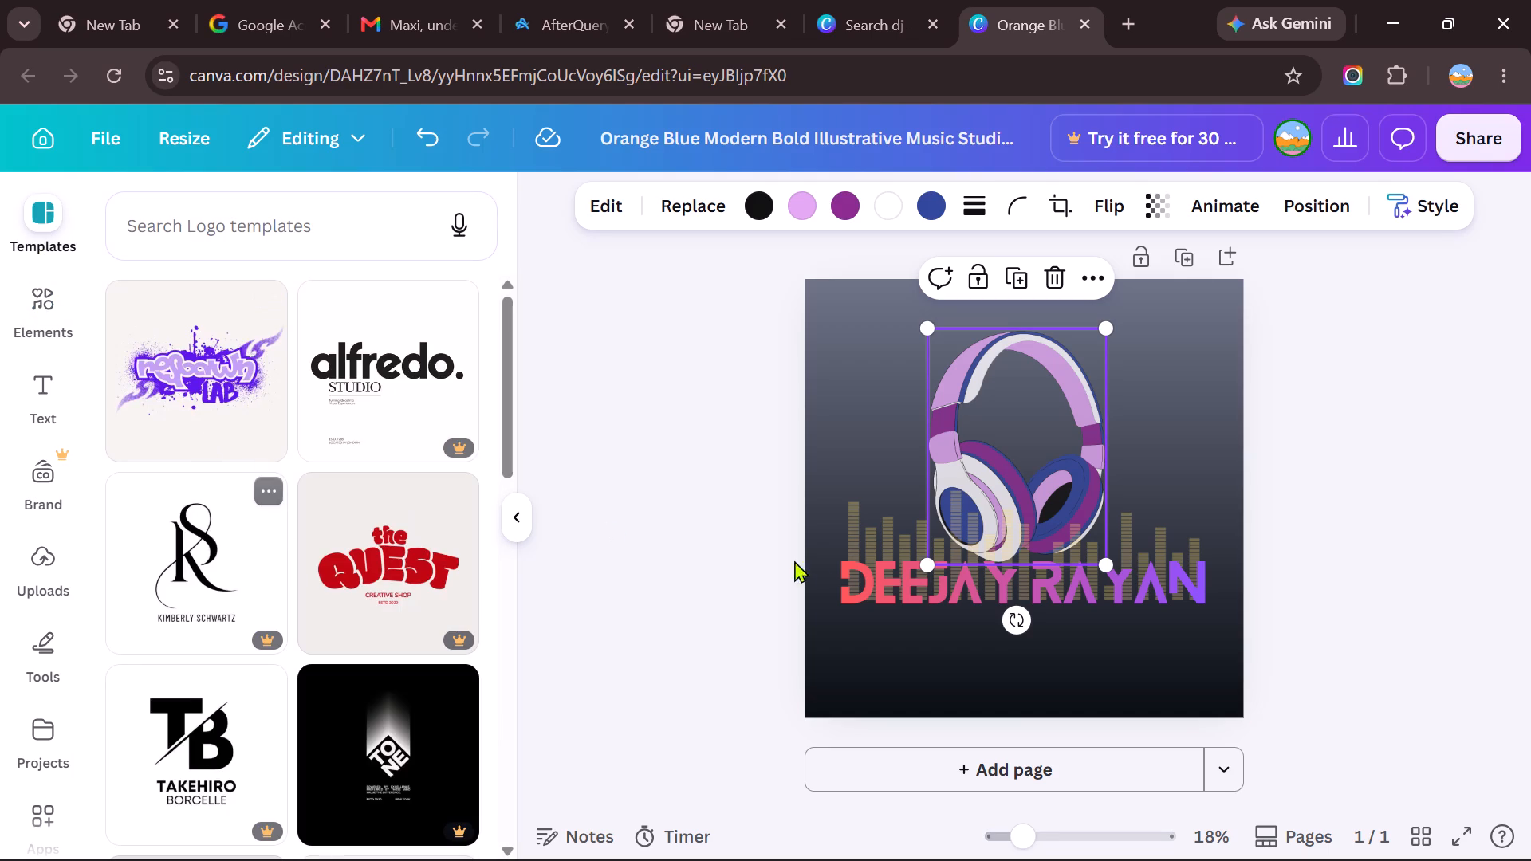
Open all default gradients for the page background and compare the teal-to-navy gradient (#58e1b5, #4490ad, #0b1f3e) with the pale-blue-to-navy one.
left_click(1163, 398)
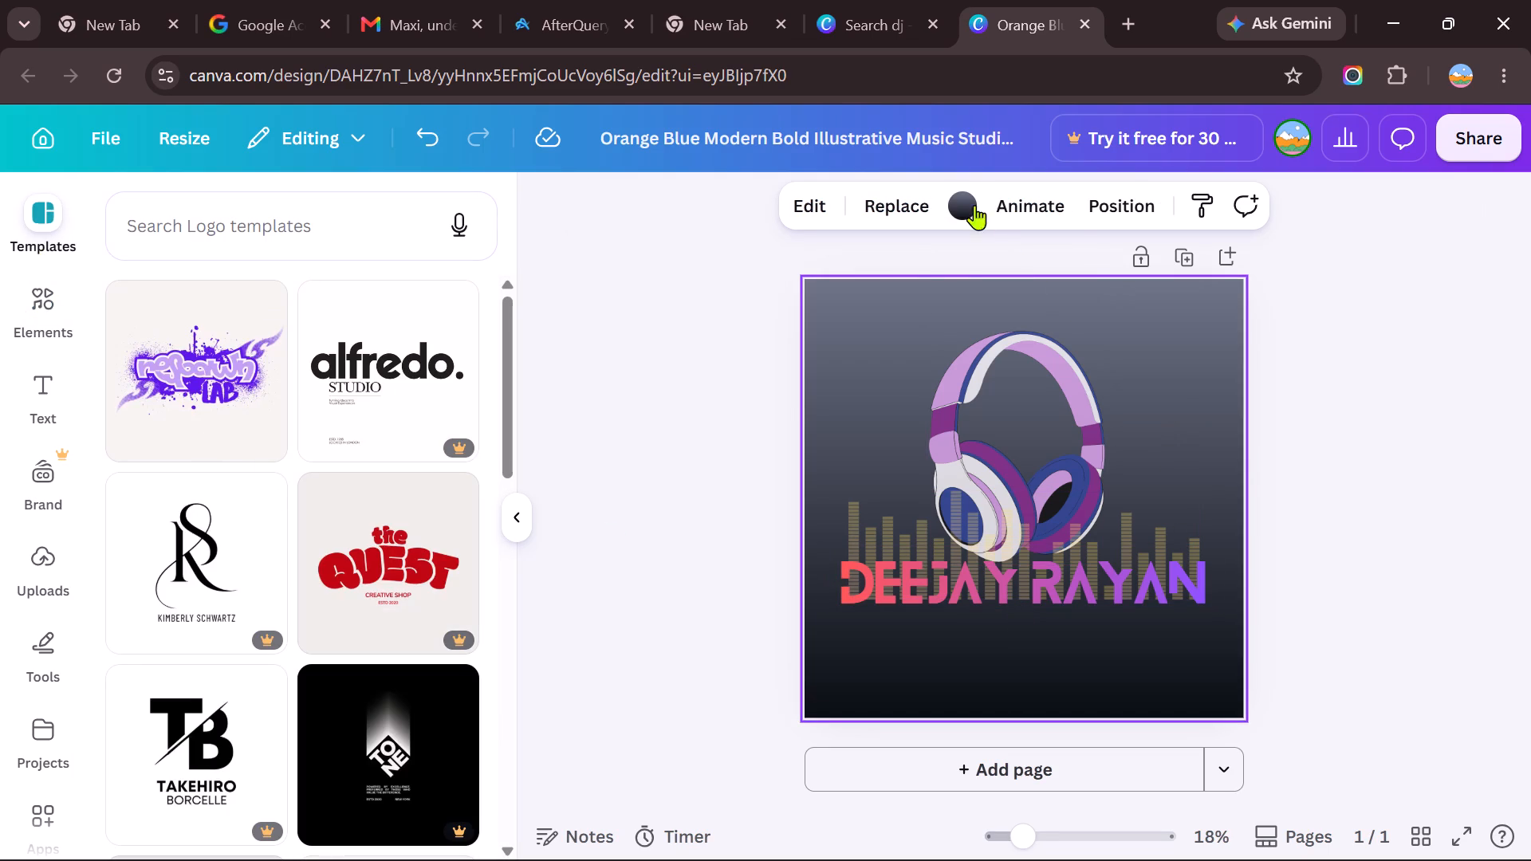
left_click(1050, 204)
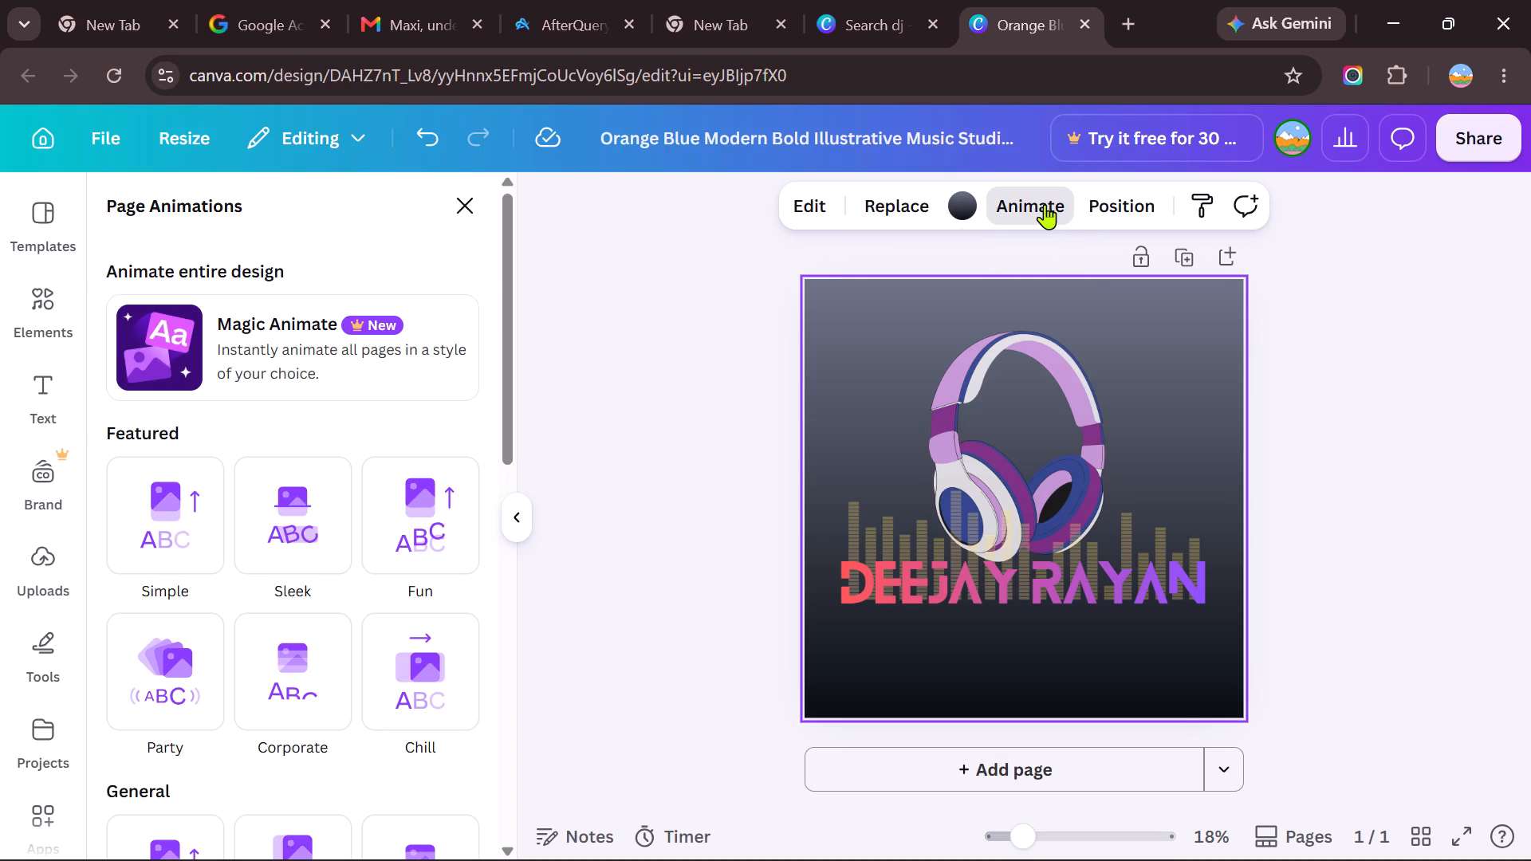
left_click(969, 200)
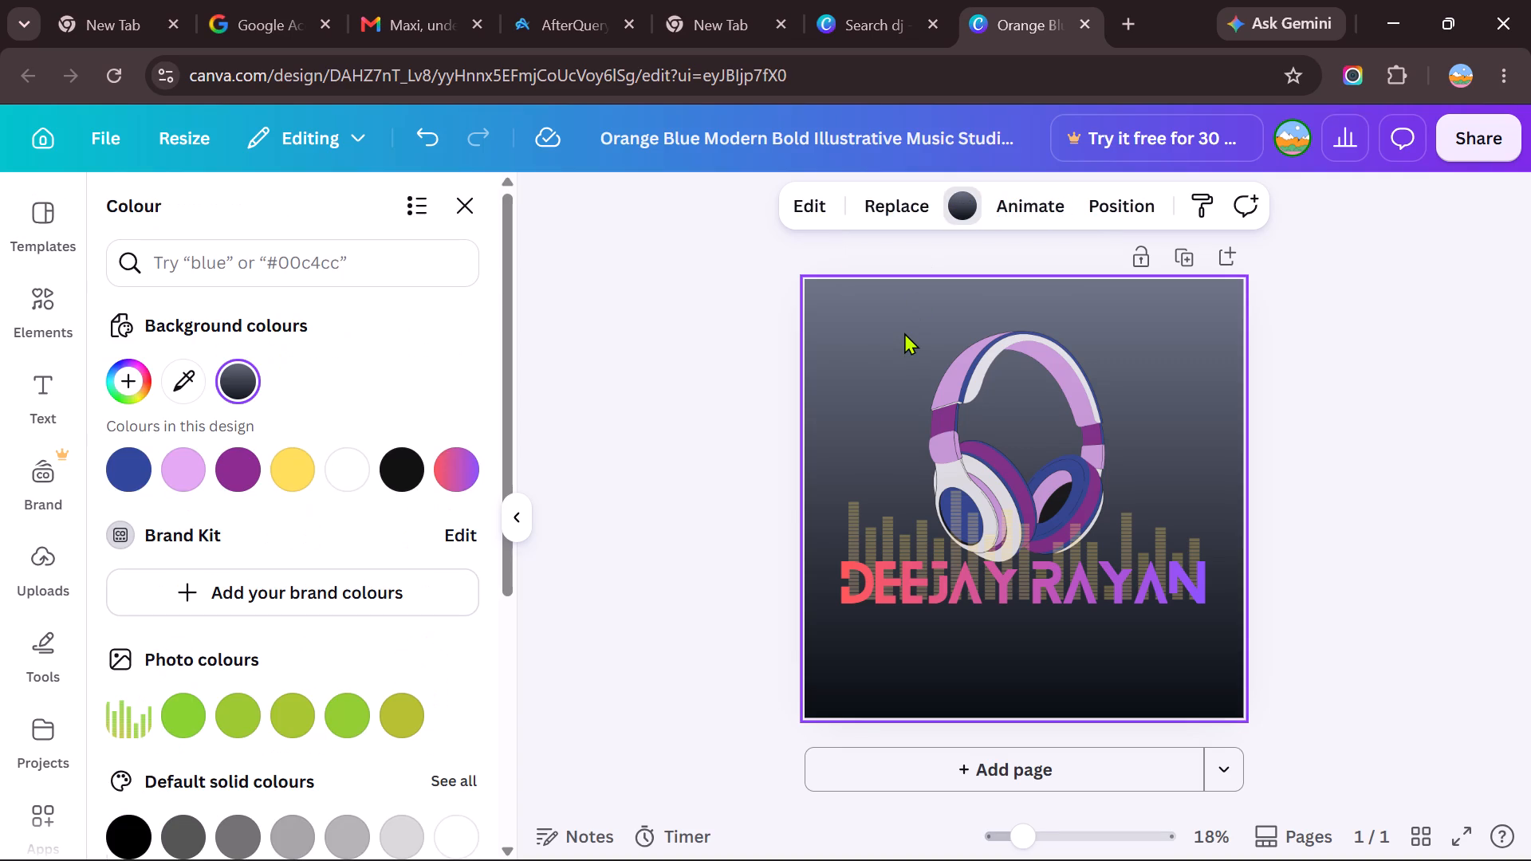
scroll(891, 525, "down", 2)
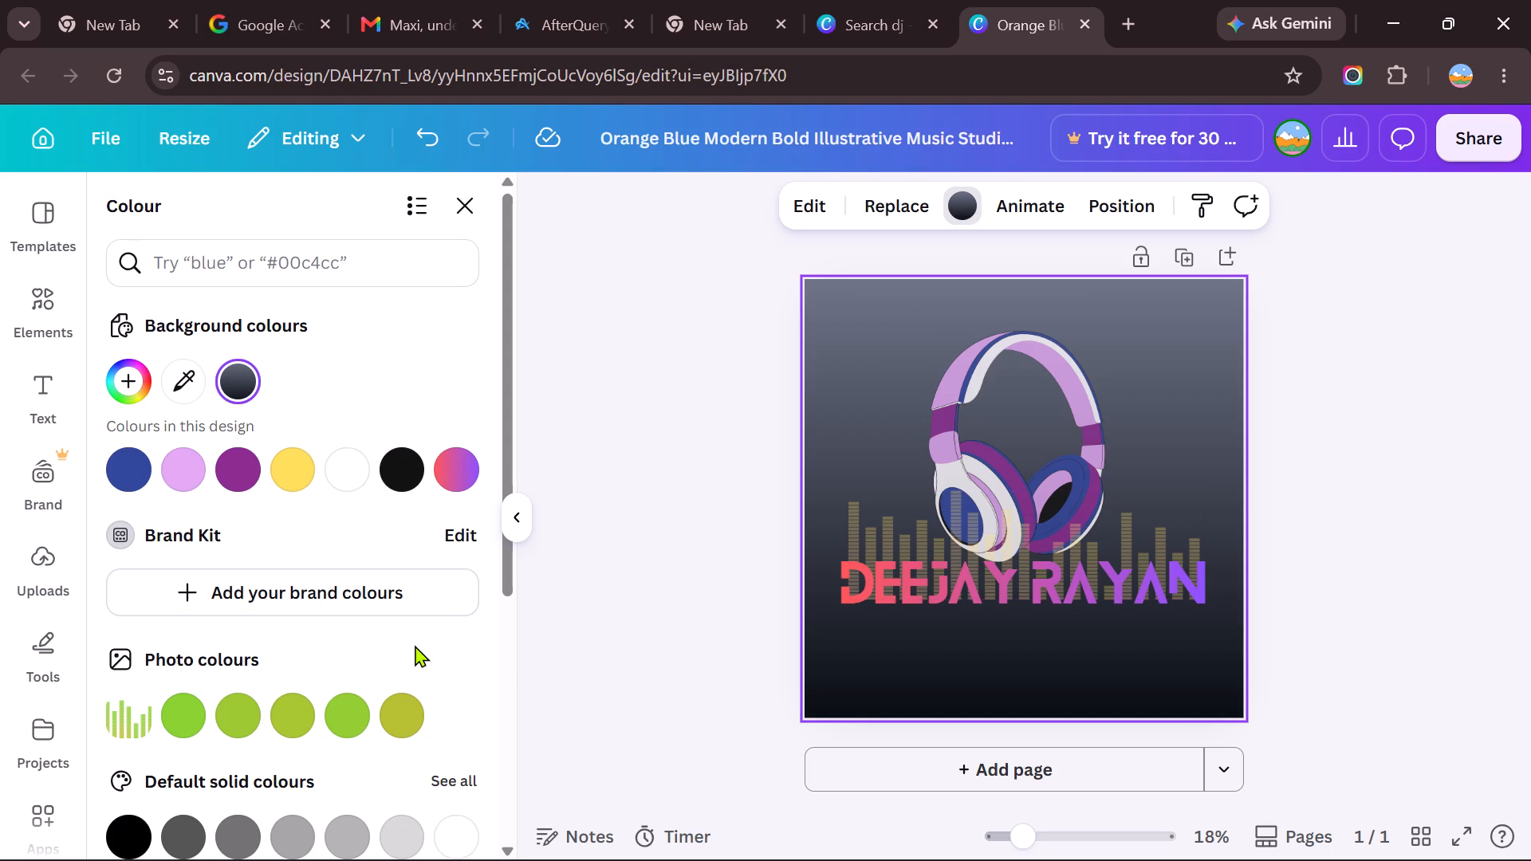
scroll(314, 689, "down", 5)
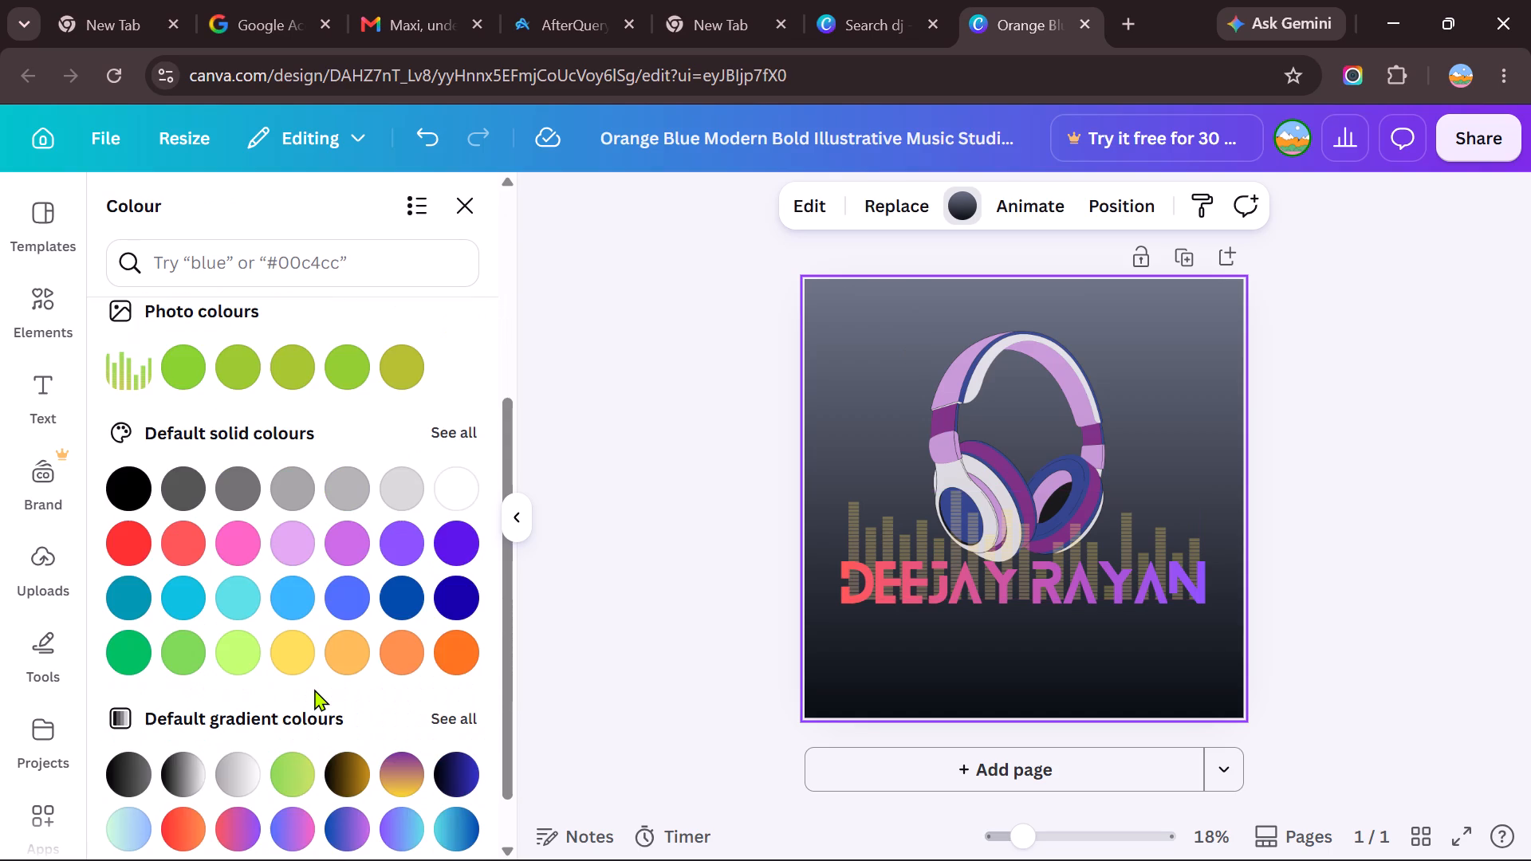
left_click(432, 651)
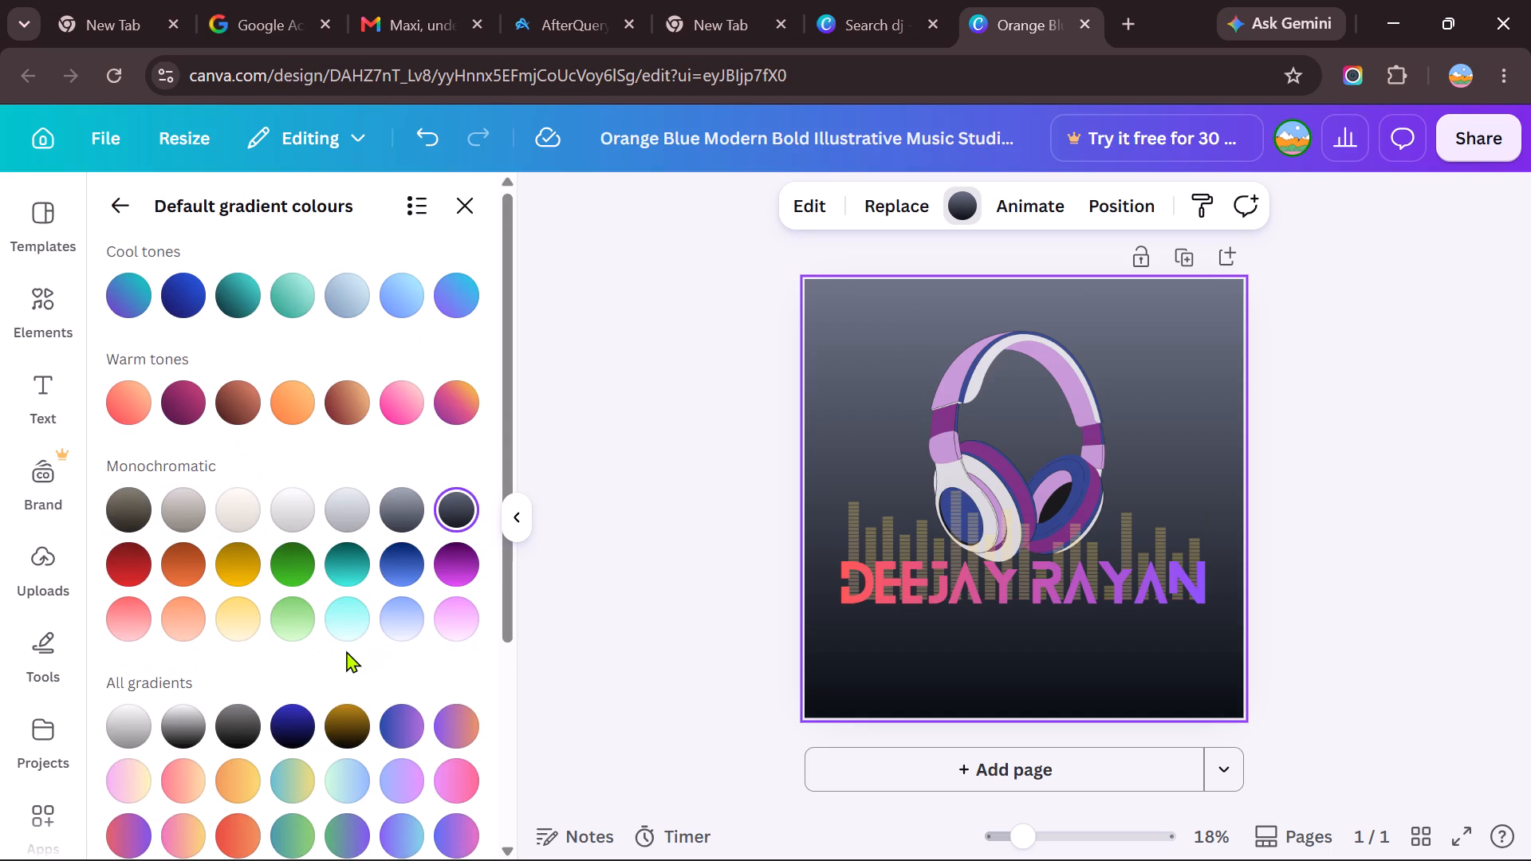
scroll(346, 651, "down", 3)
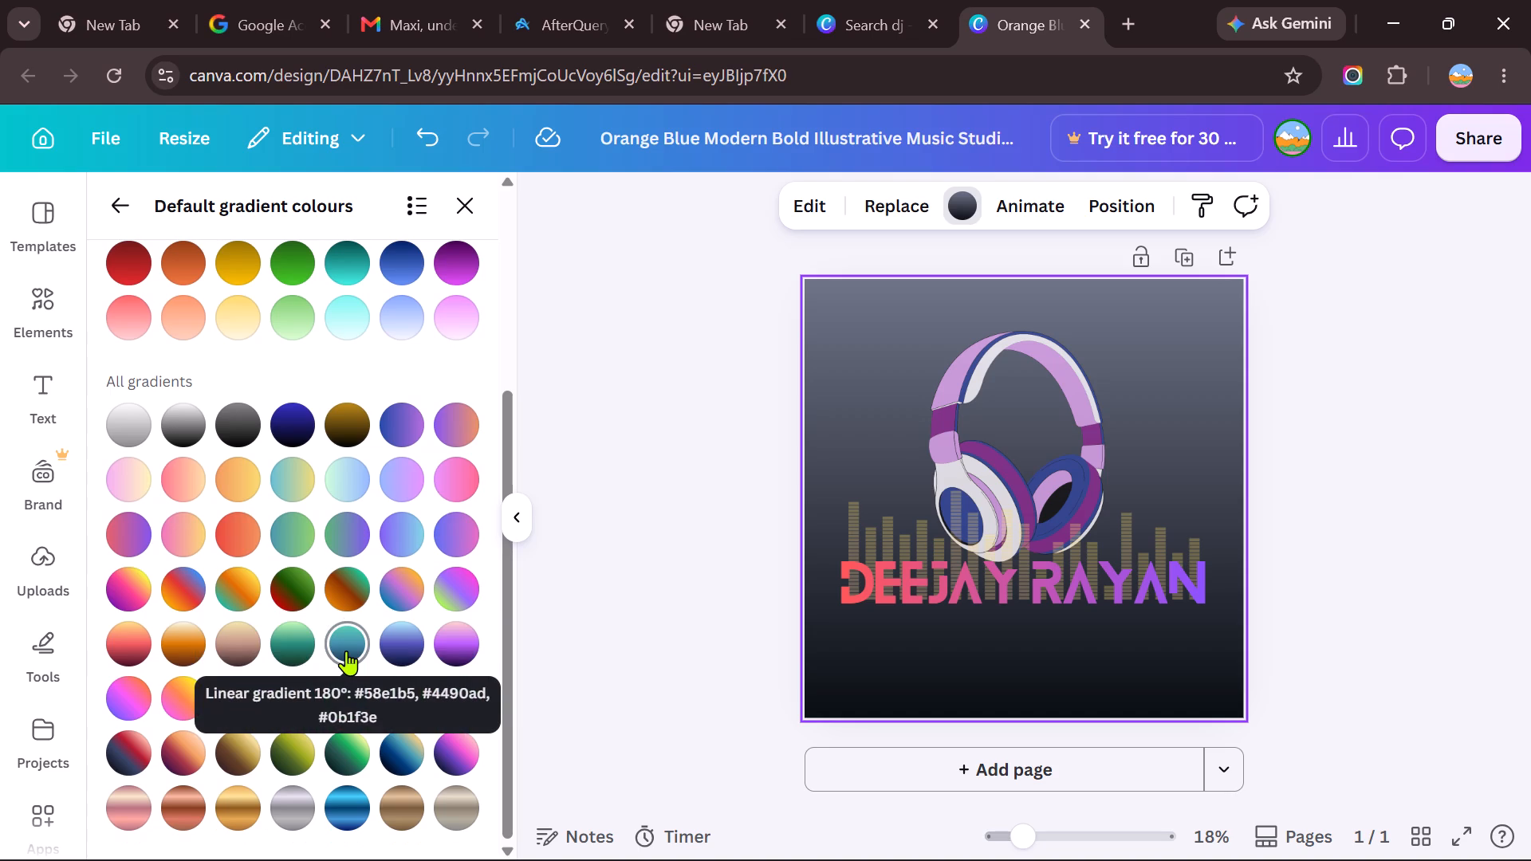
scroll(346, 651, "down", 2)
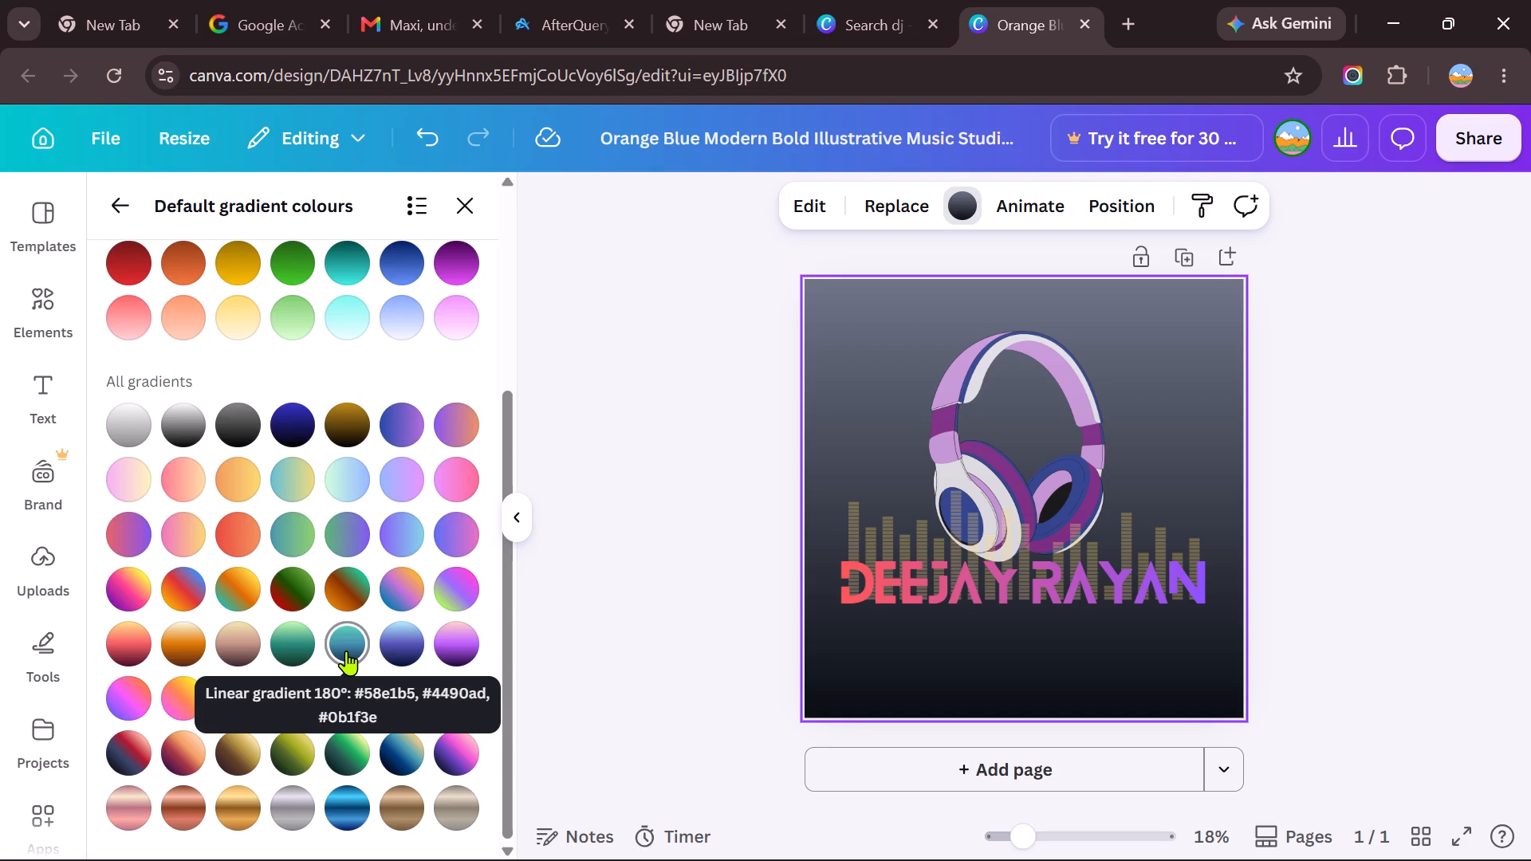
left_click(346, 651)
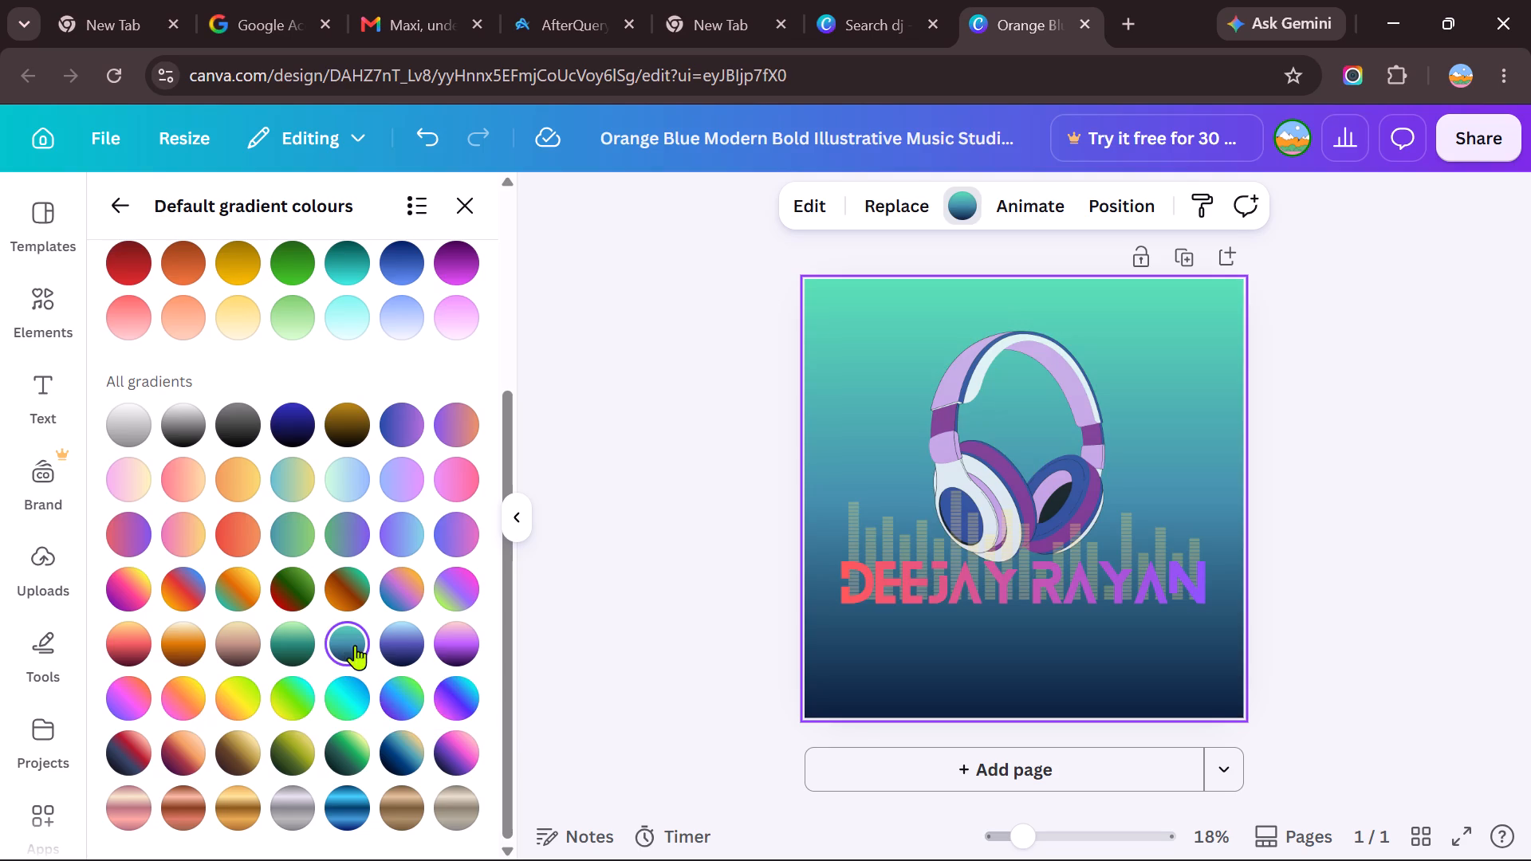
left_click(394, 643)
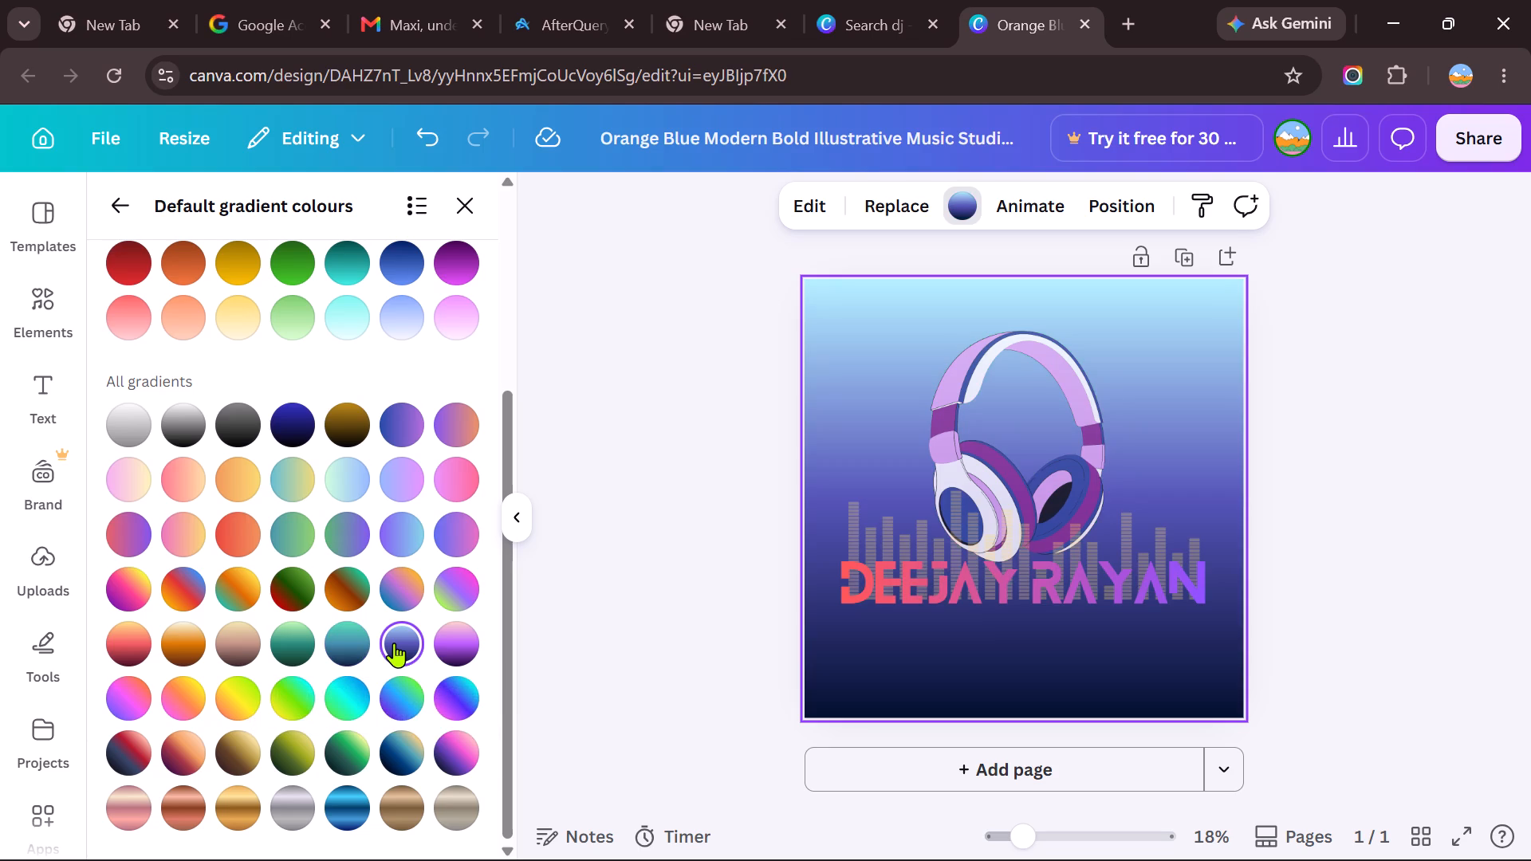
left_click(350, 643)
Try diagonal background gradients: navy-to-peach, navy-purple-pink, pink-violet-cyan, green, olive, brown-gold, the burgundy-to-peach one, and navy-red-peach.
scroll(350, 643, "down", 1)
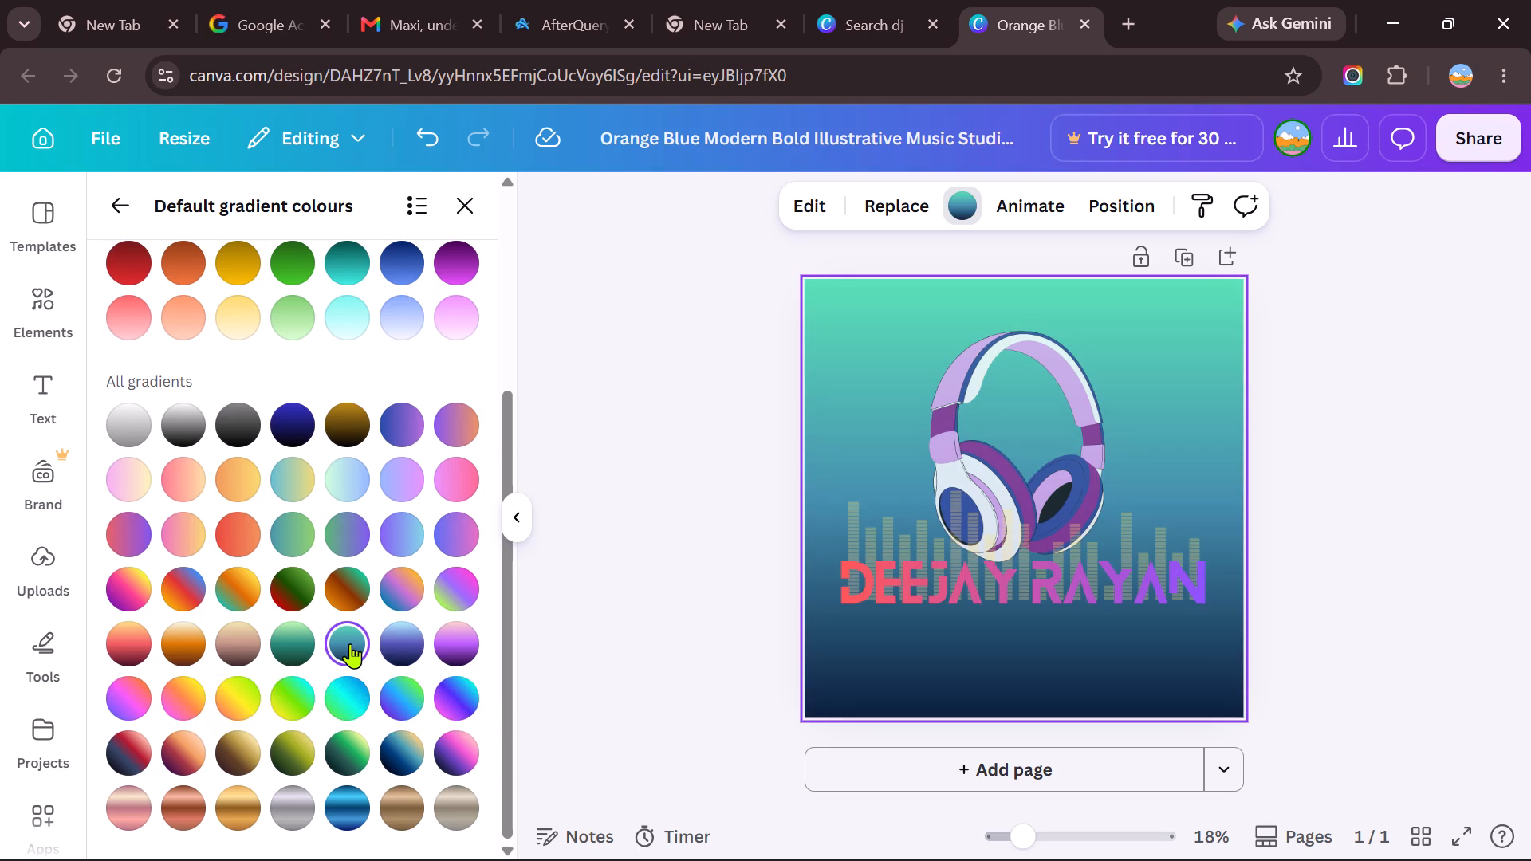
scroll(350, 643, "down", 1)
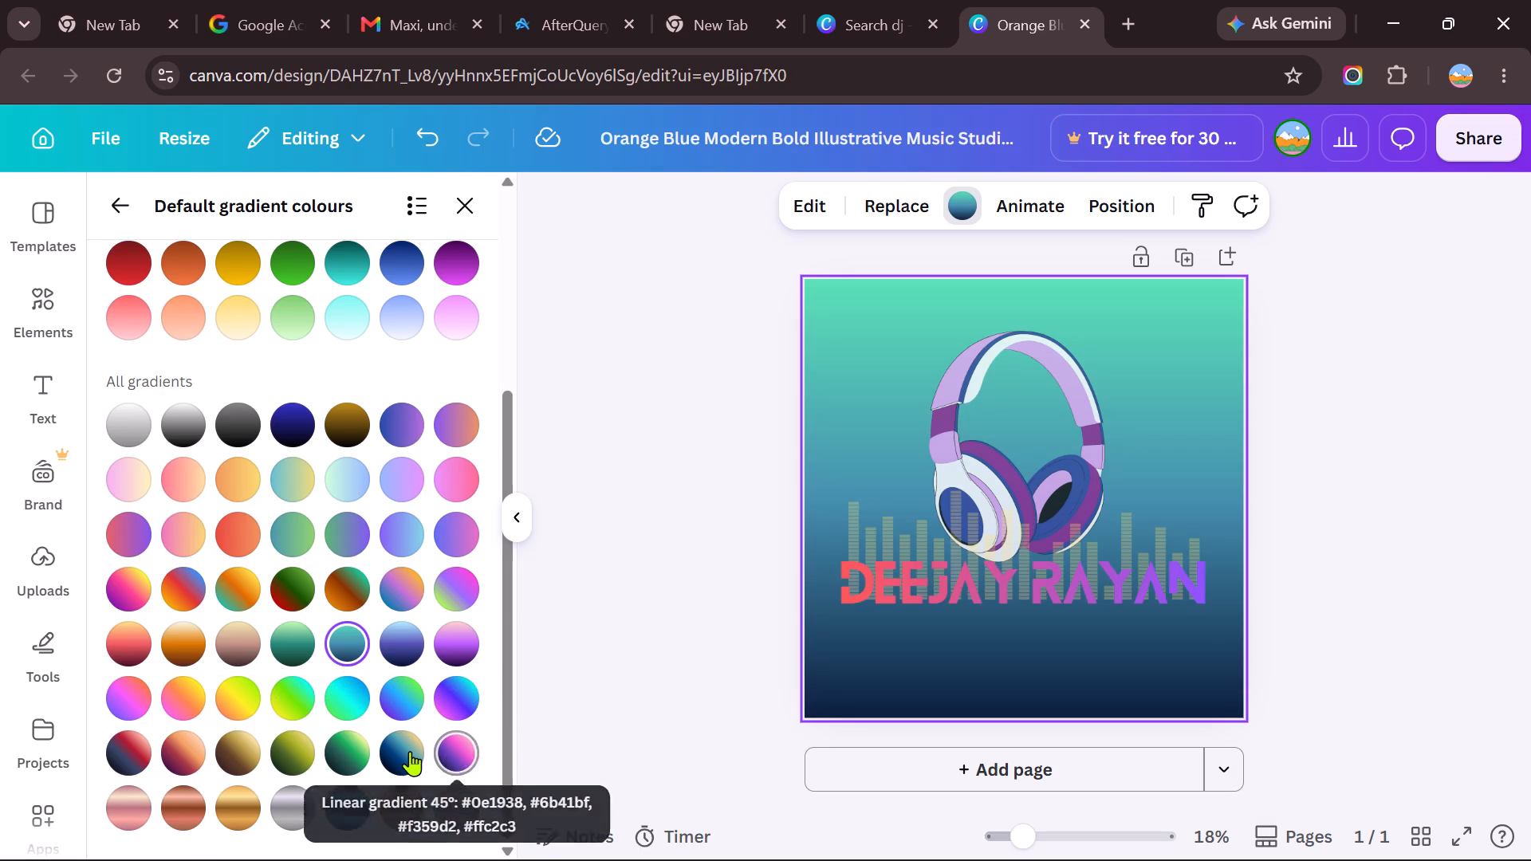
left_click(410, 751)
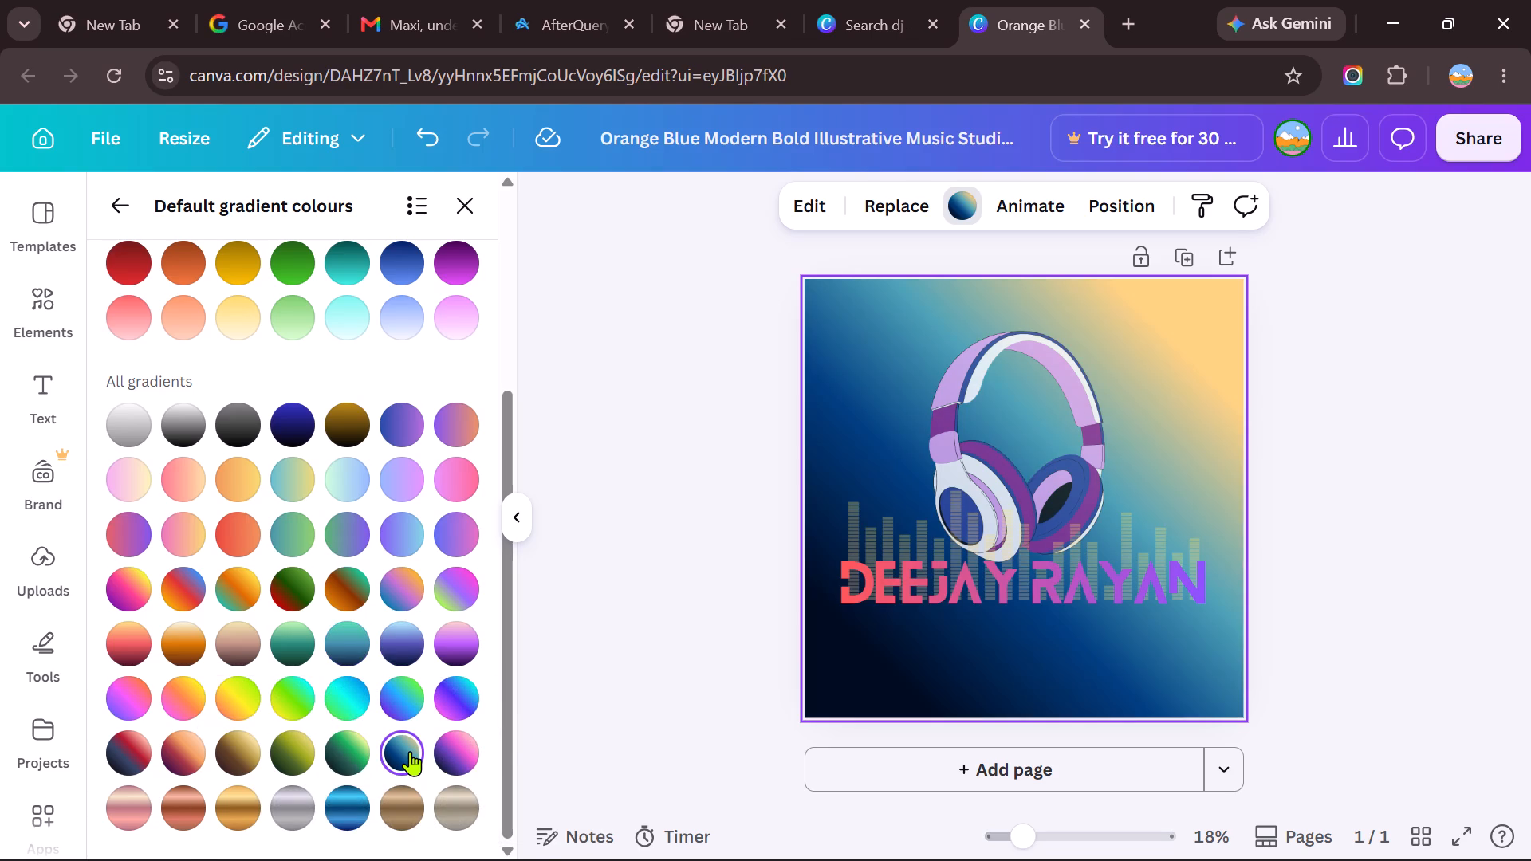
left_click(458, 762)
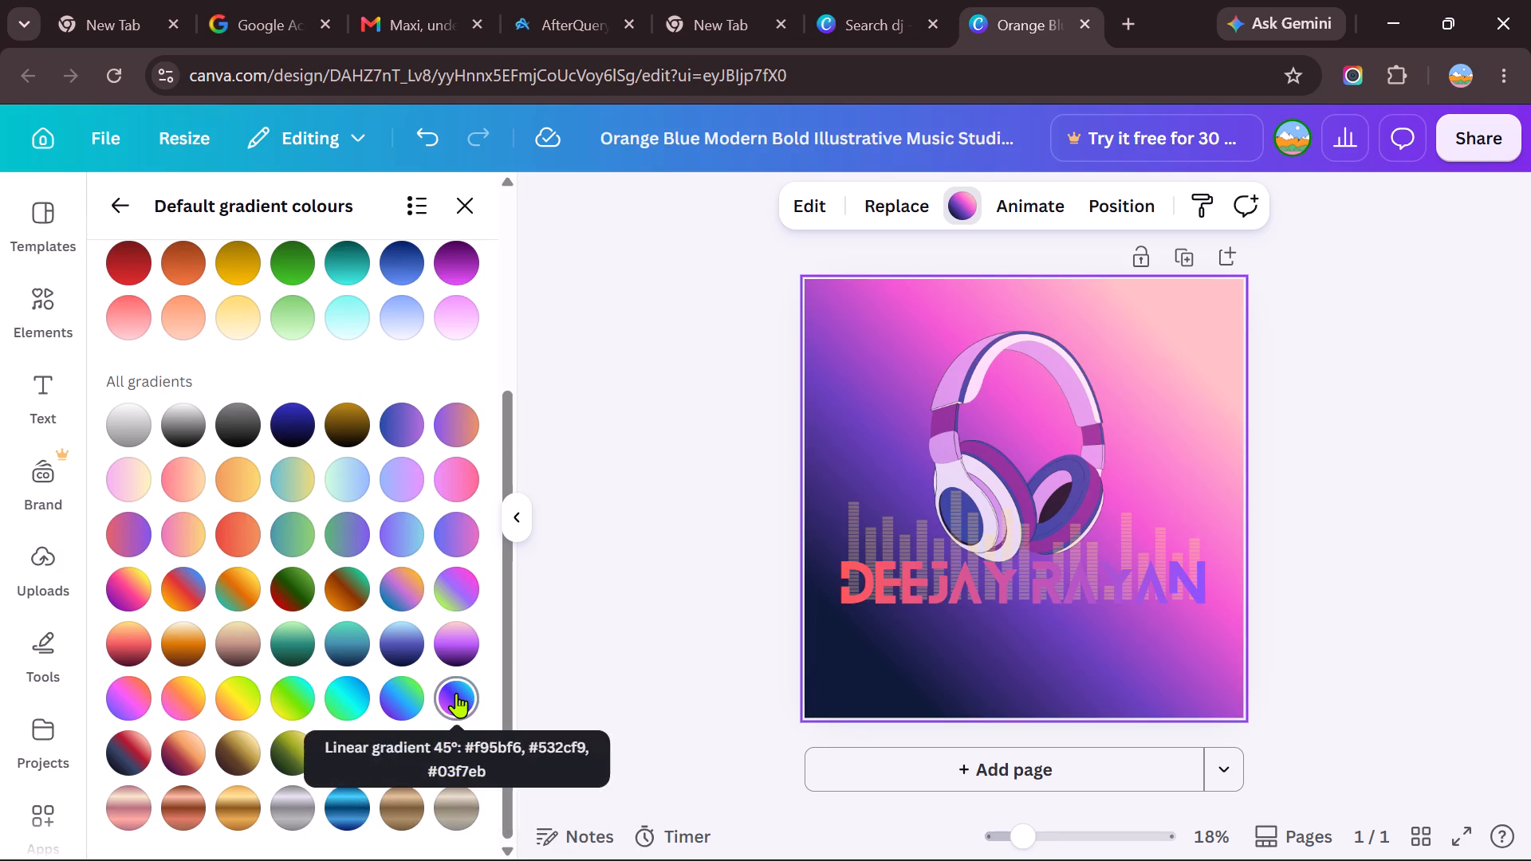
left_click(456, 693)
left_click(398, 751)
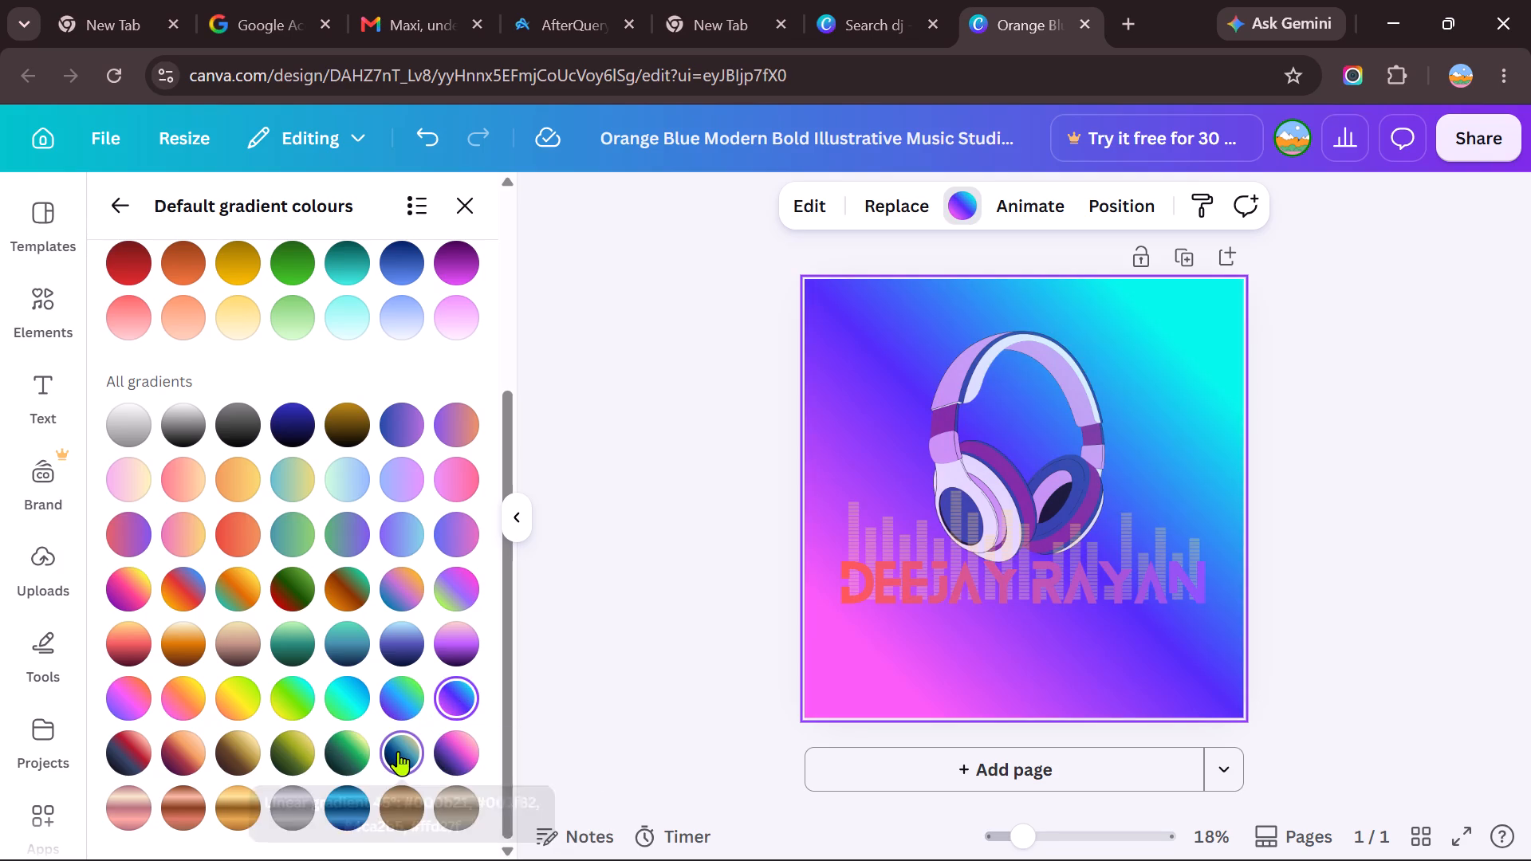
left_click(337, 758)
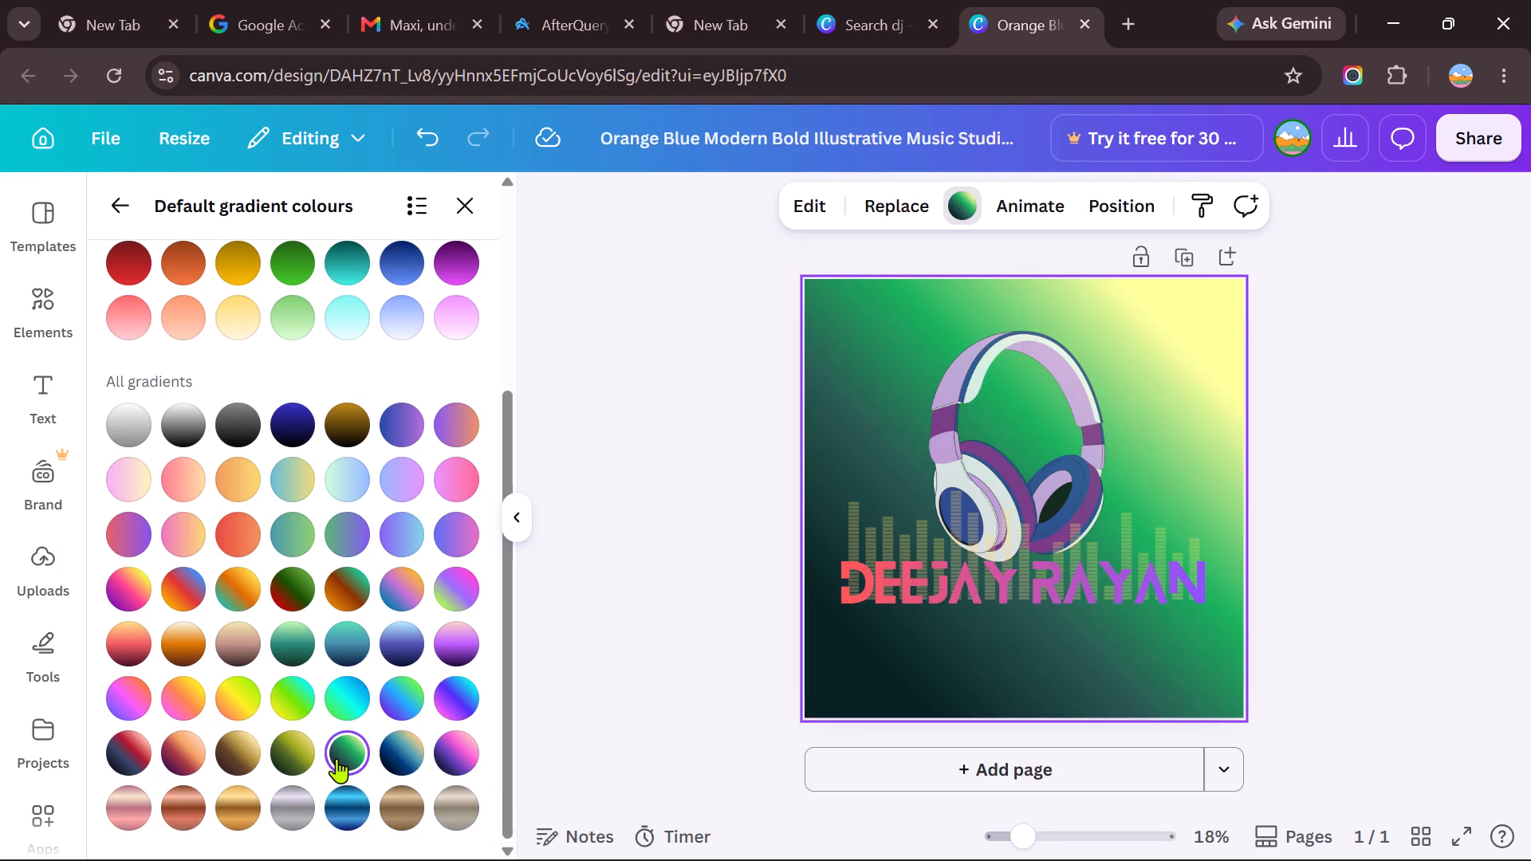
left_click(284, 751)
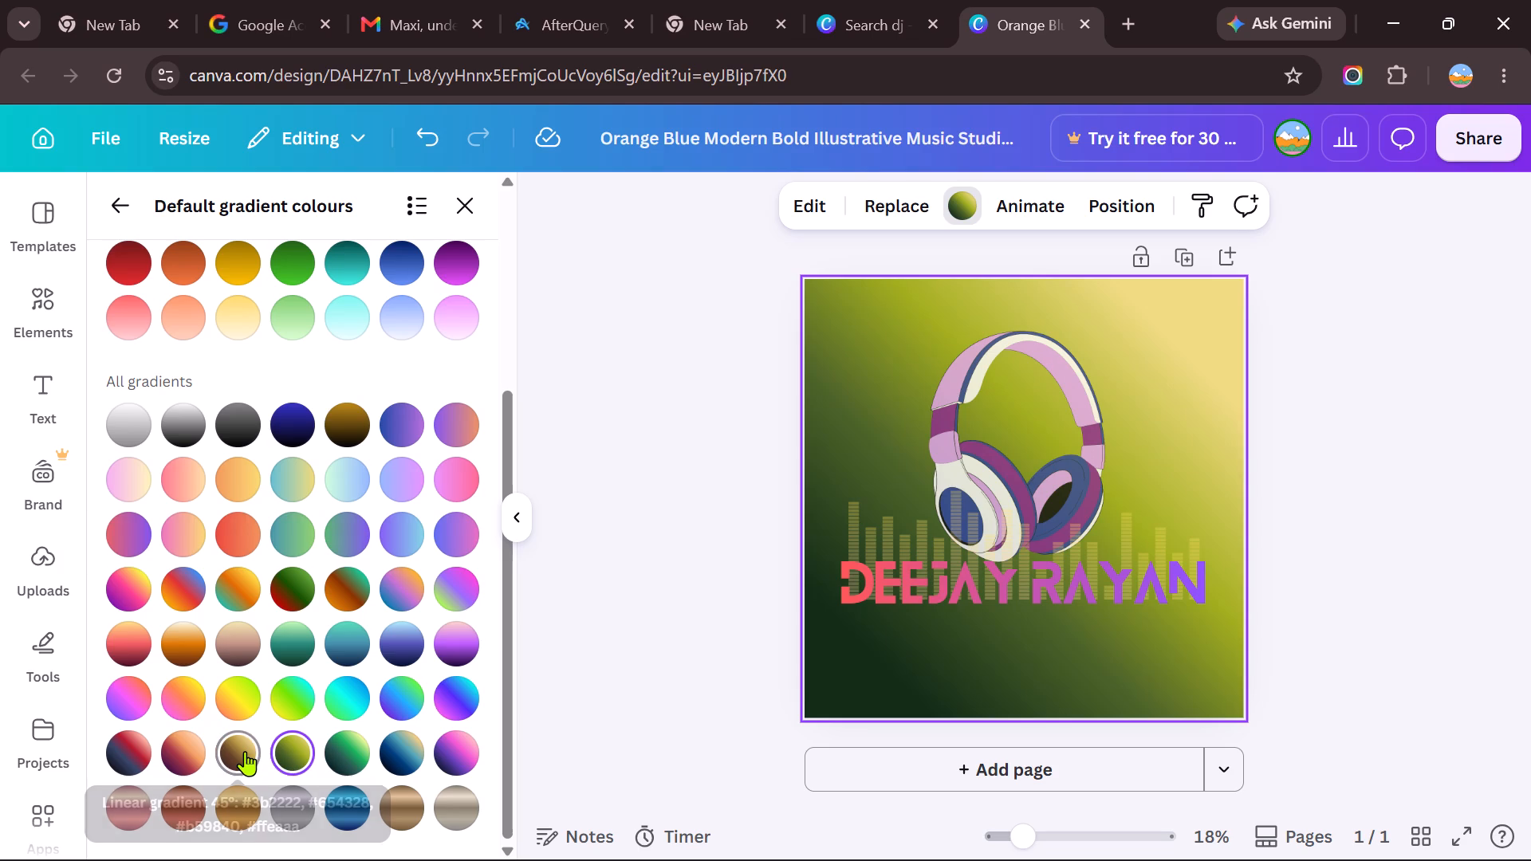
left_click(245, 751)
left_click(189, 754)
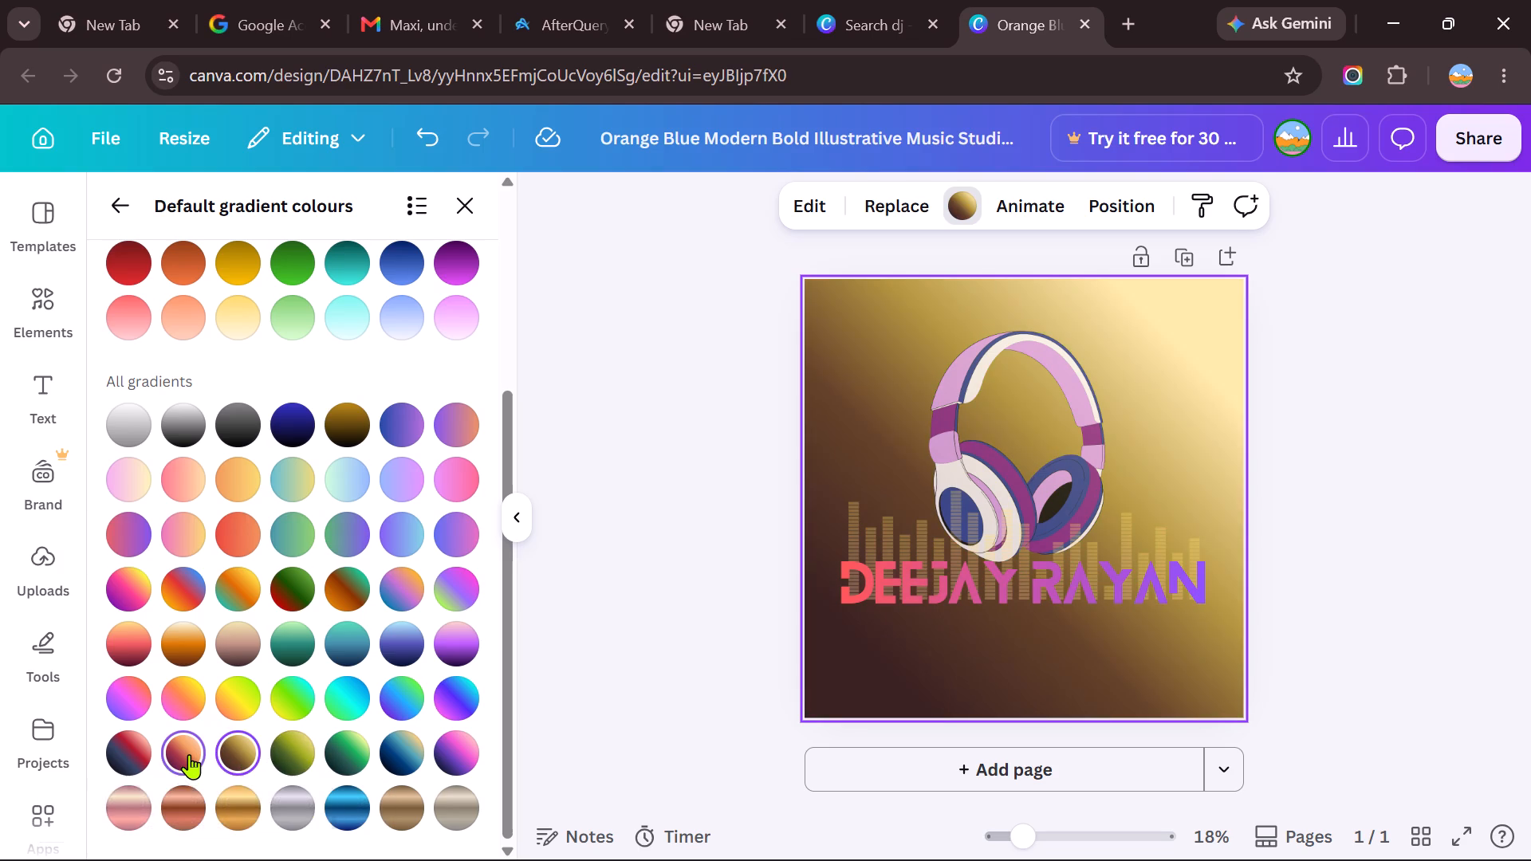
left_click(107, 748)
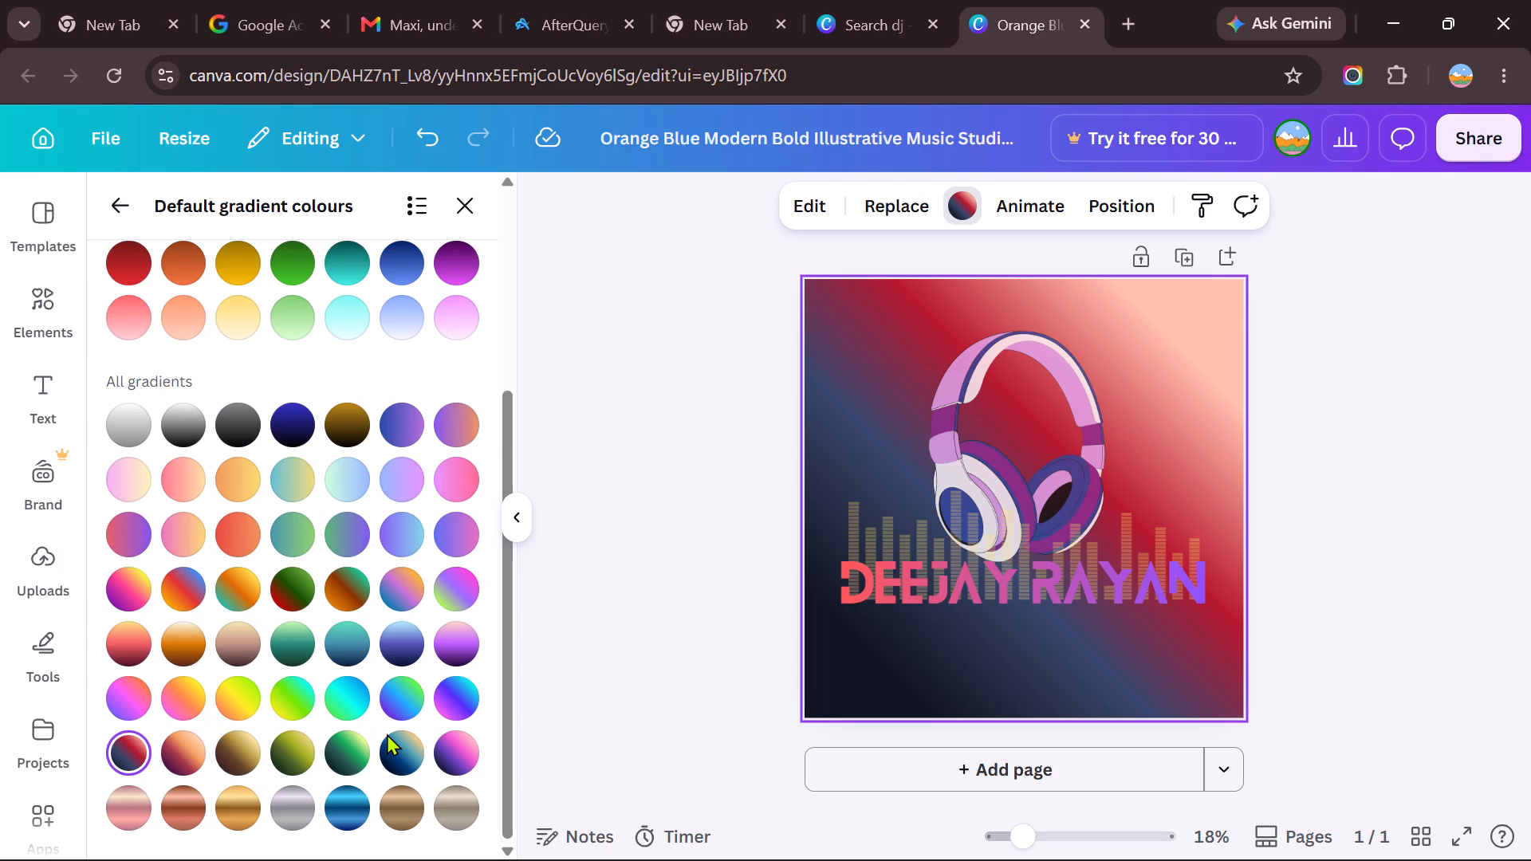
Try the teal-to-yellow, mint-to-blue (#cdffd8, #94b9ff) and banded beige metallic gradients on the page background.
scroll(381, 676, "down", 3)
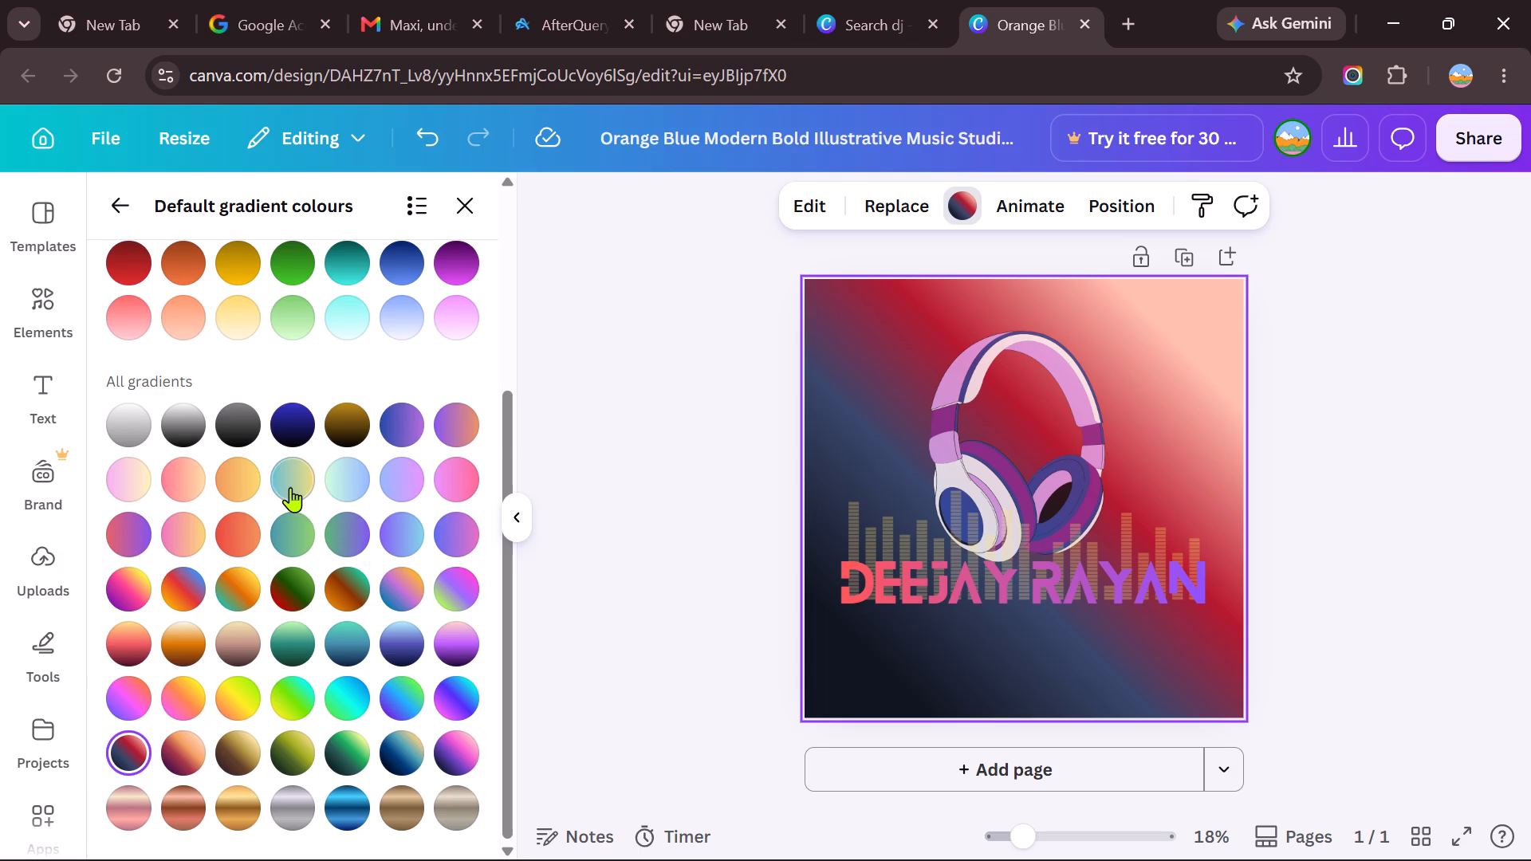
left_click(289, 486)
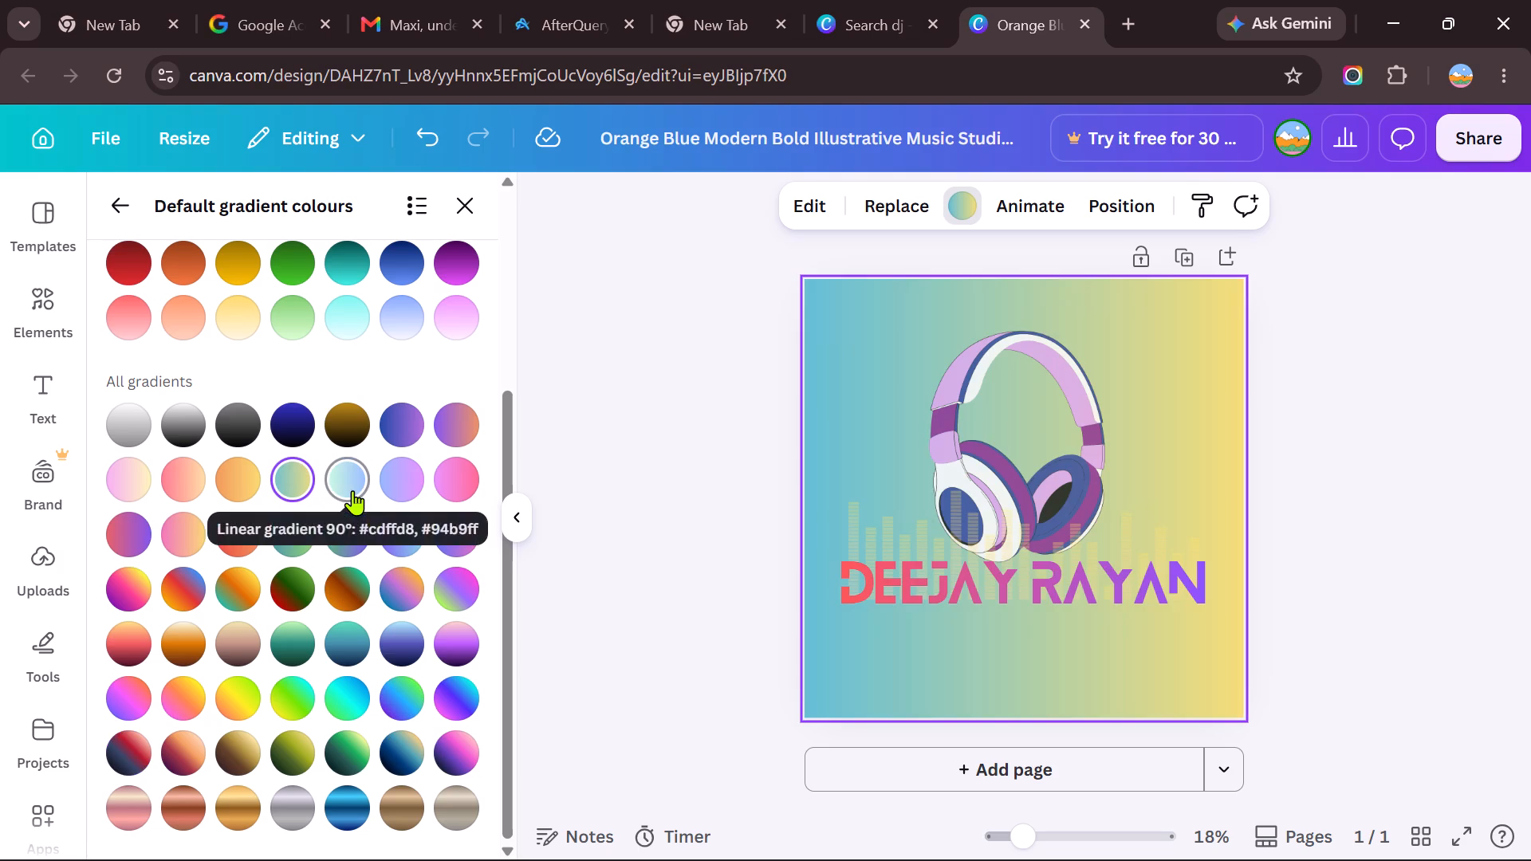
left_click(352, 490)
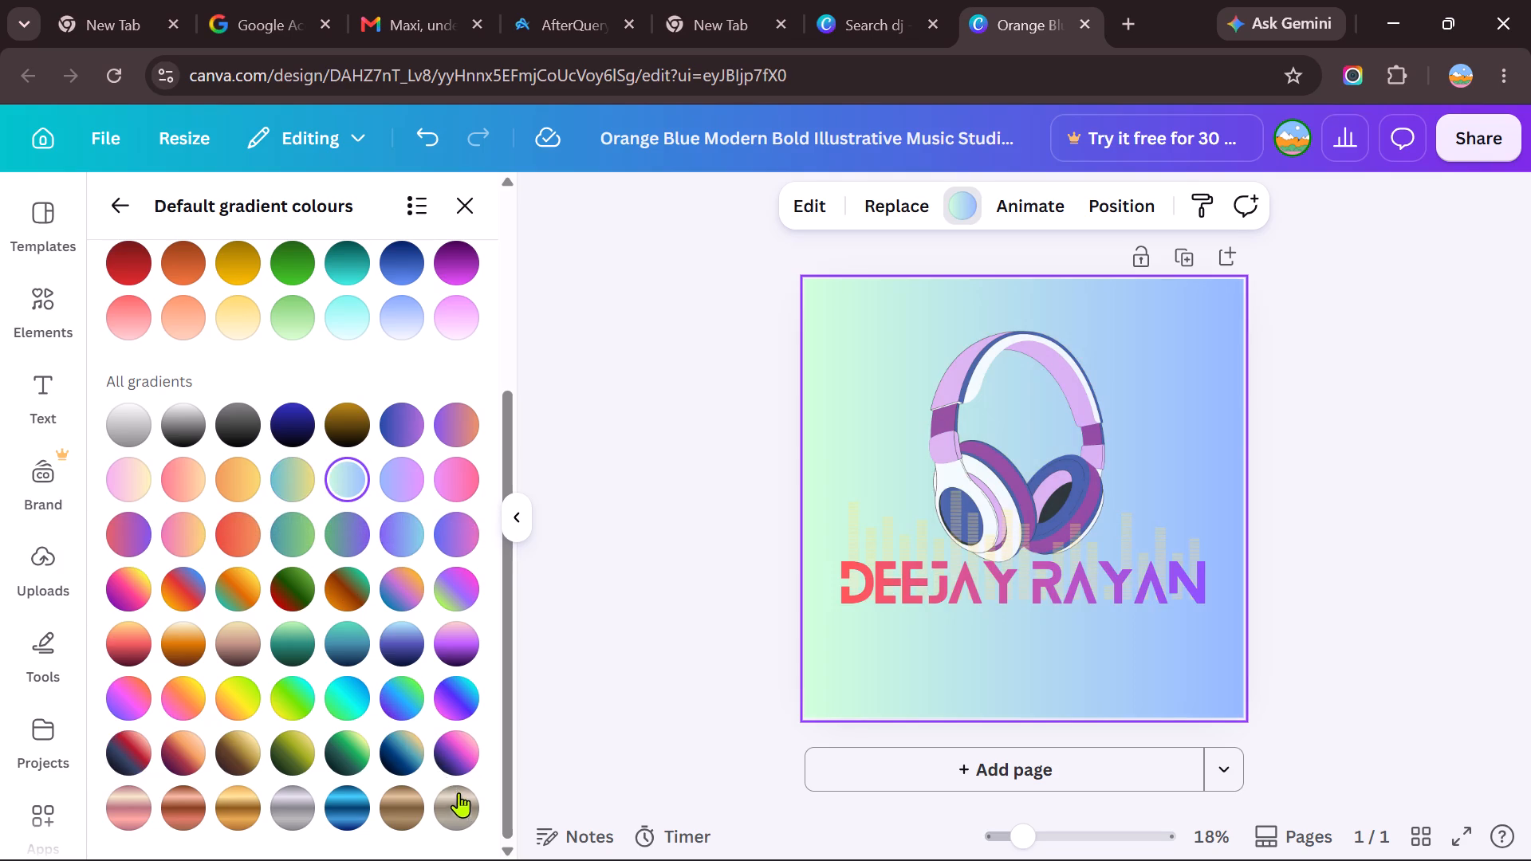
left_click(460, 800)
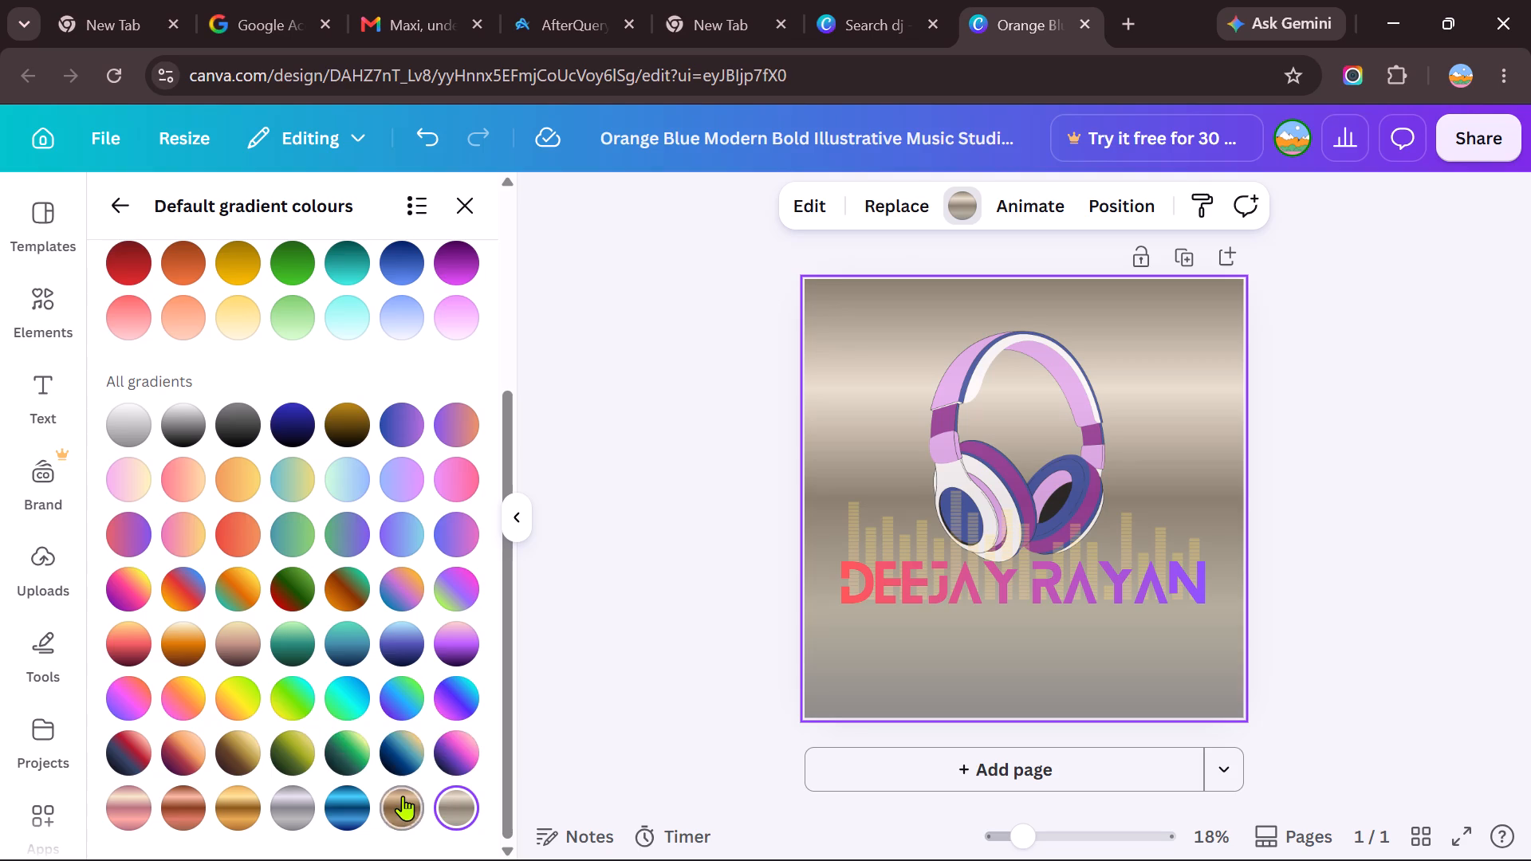
Compare the pink-violet-cyan, navy-purple-pink, navy-to-peach, green and olive (#132c17, #4d6528, #a1ae1c, #eddb80) diagonal gradients again on the background.
left_click(460, 685)
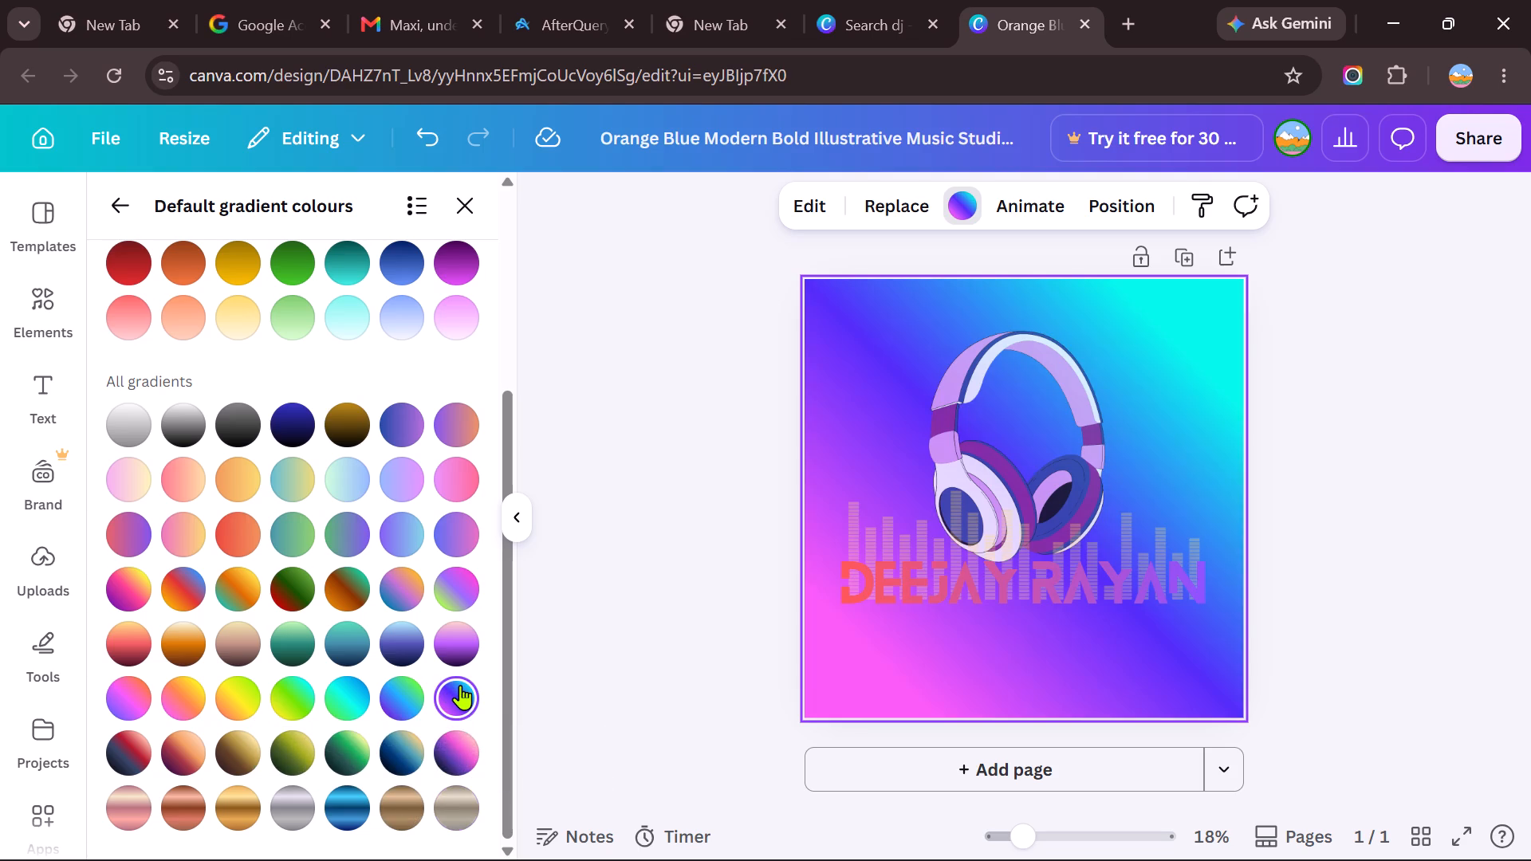
left_click(461, 749)
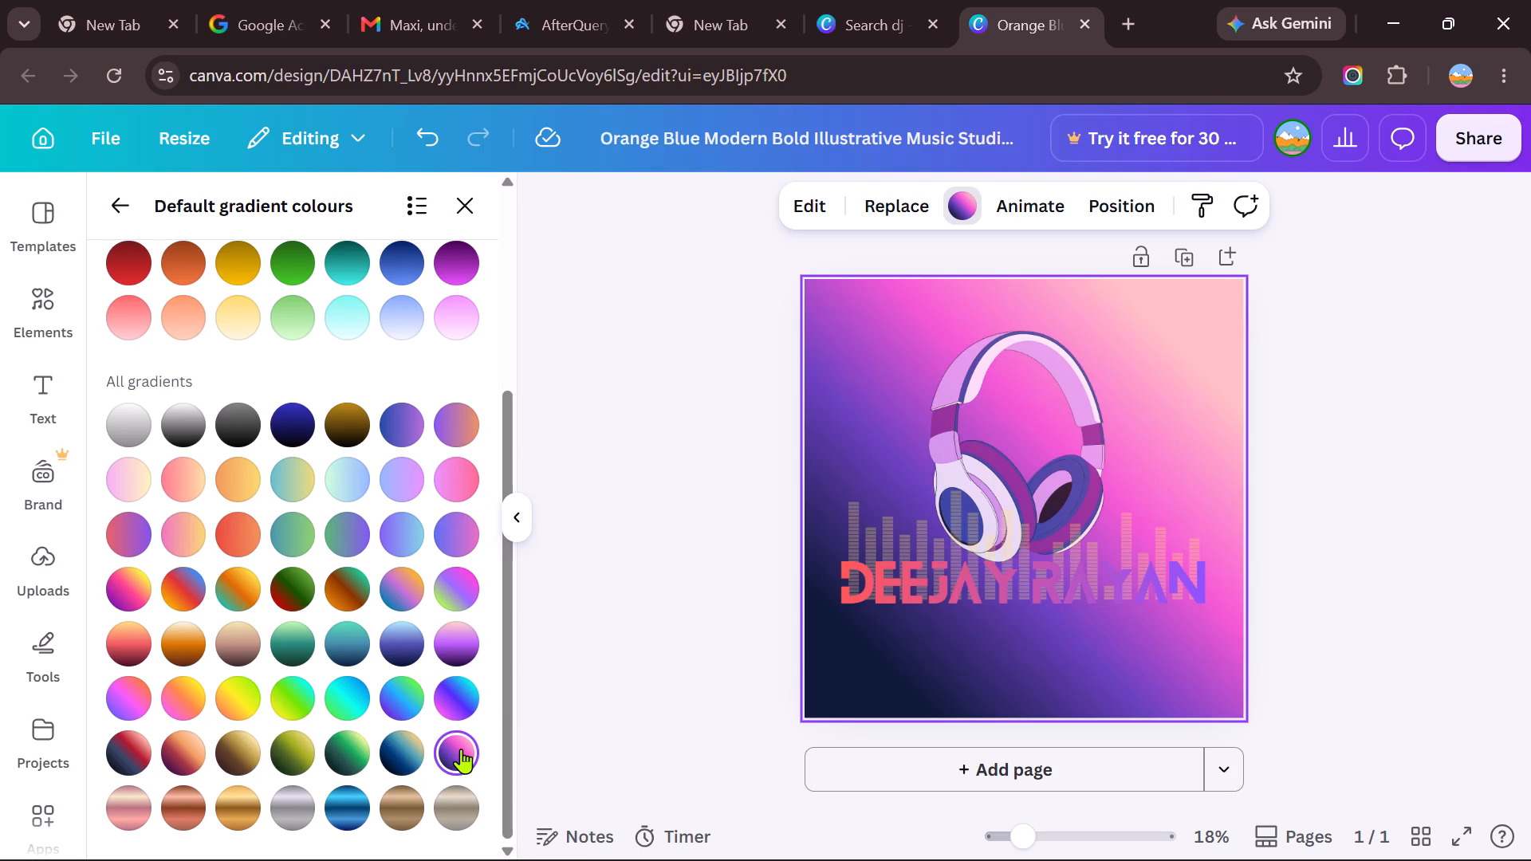
left_click(389, 747)
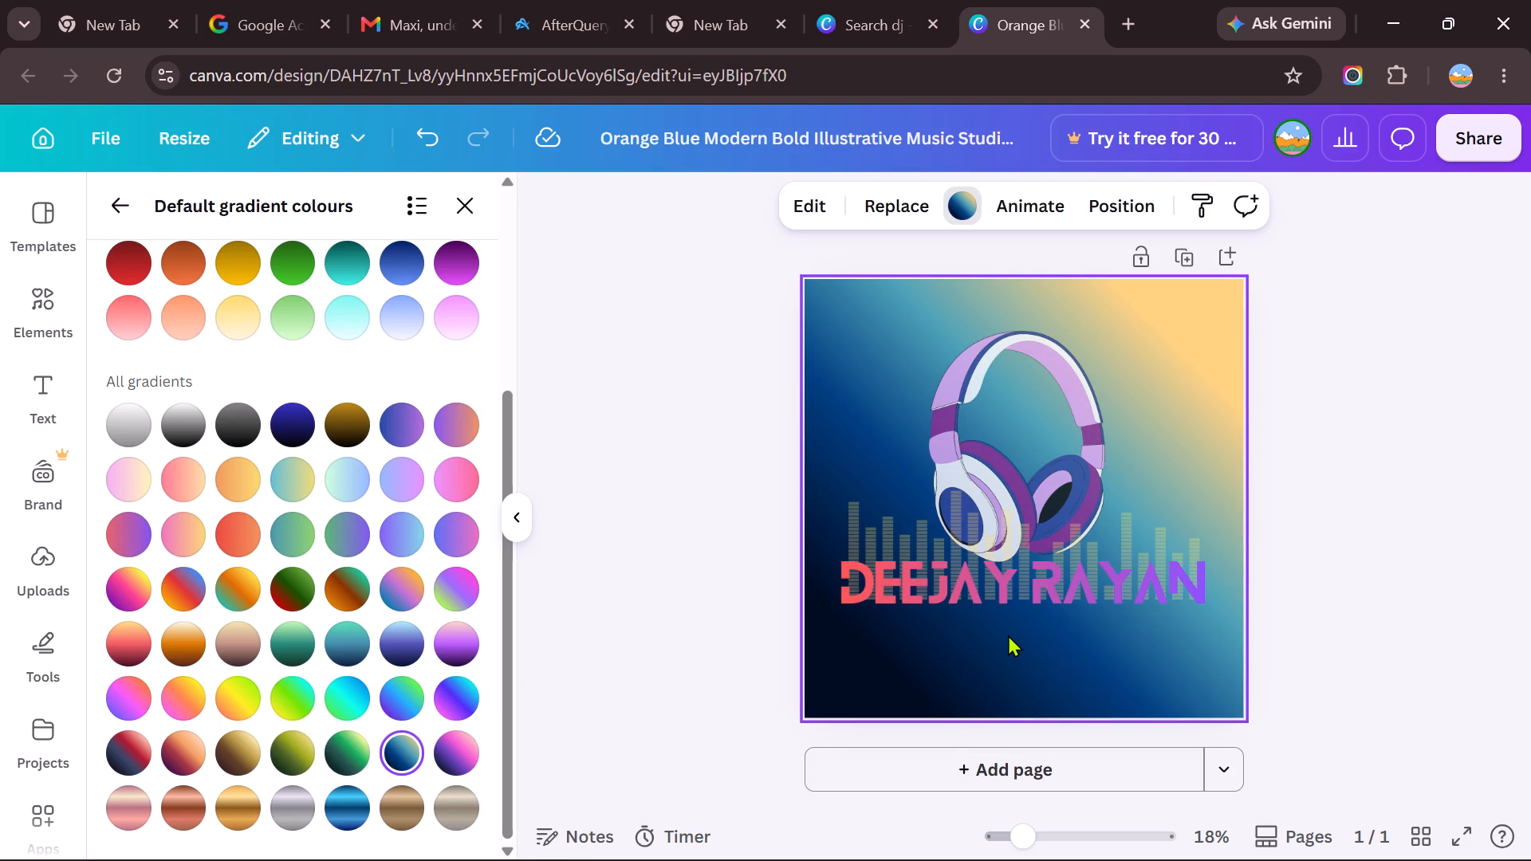
left_click(347, 758)
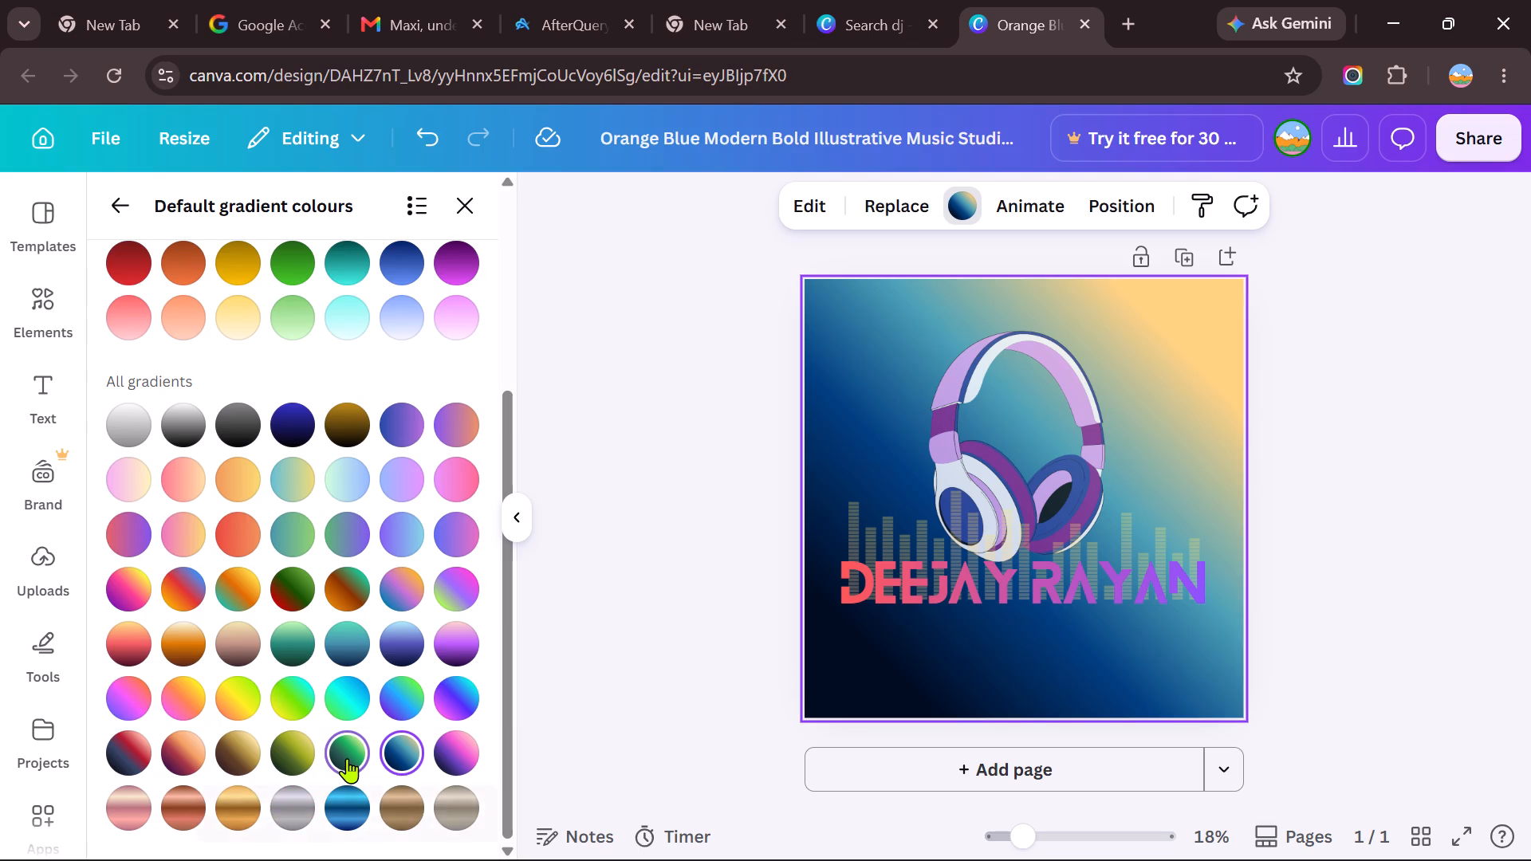
left_click(291, 748)
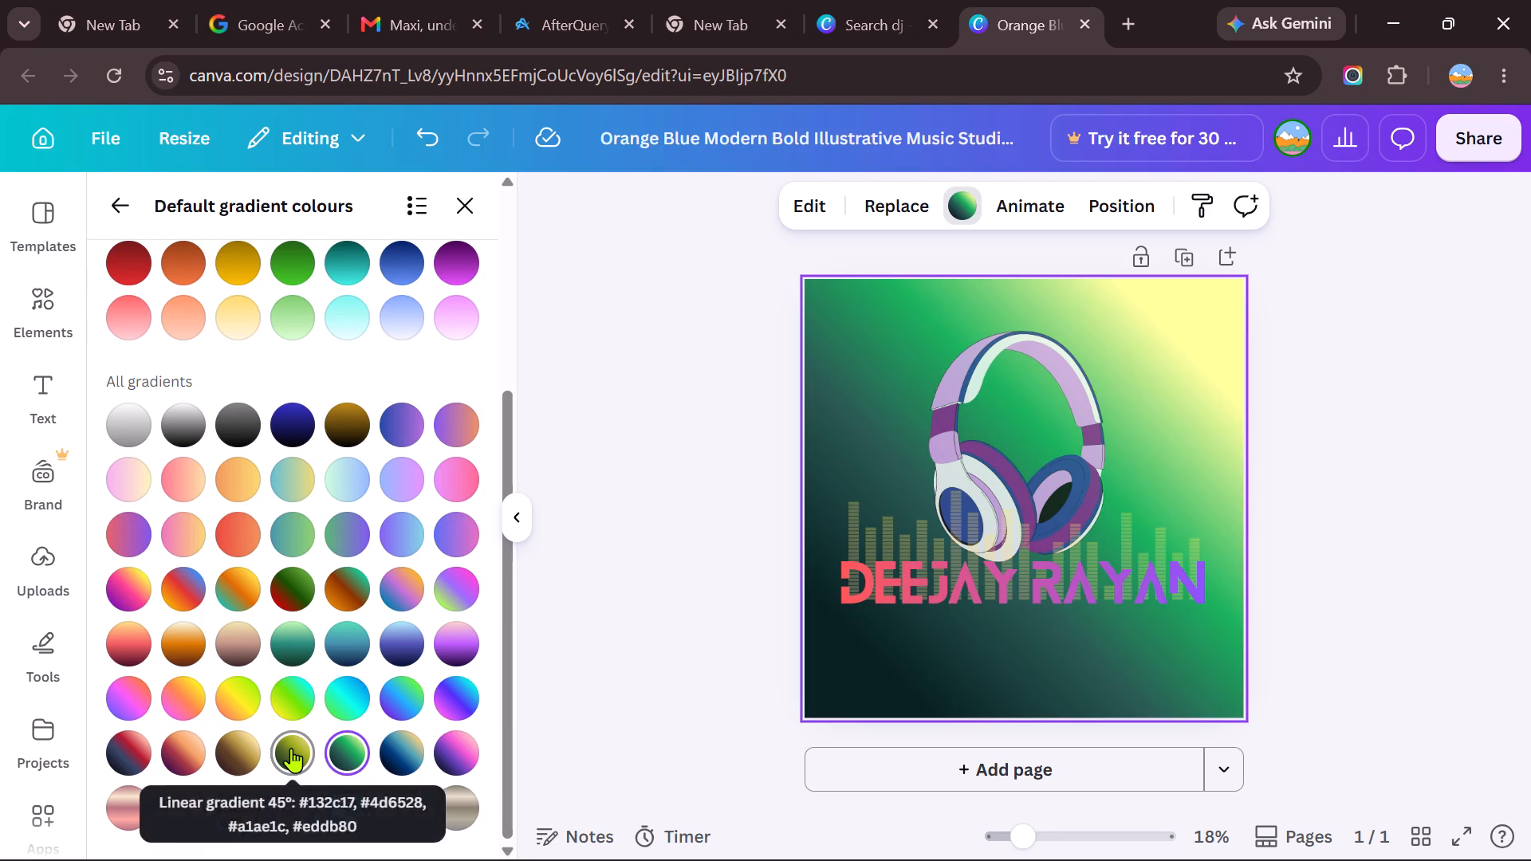
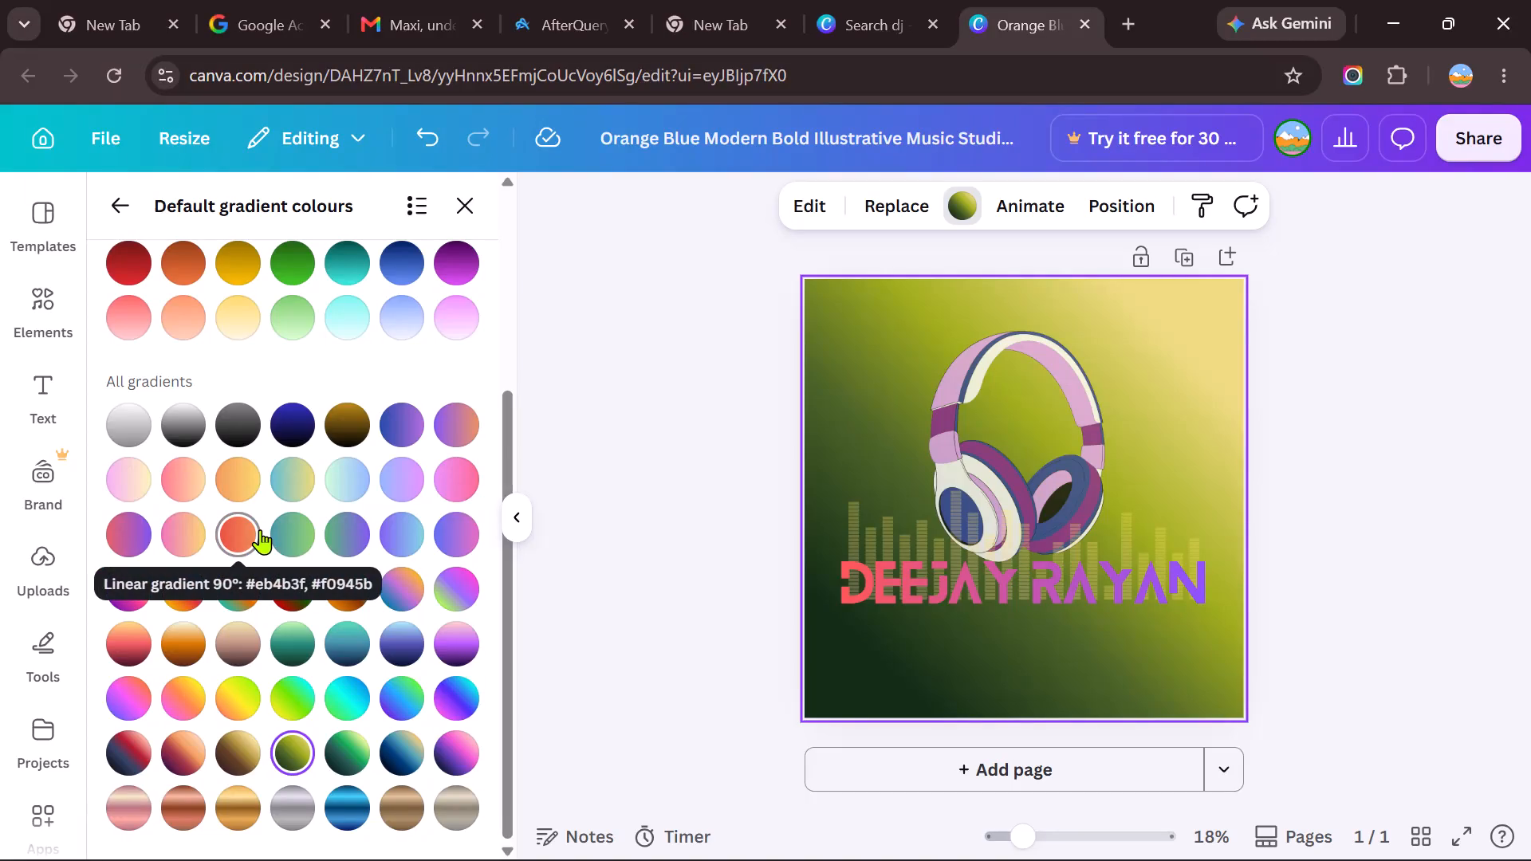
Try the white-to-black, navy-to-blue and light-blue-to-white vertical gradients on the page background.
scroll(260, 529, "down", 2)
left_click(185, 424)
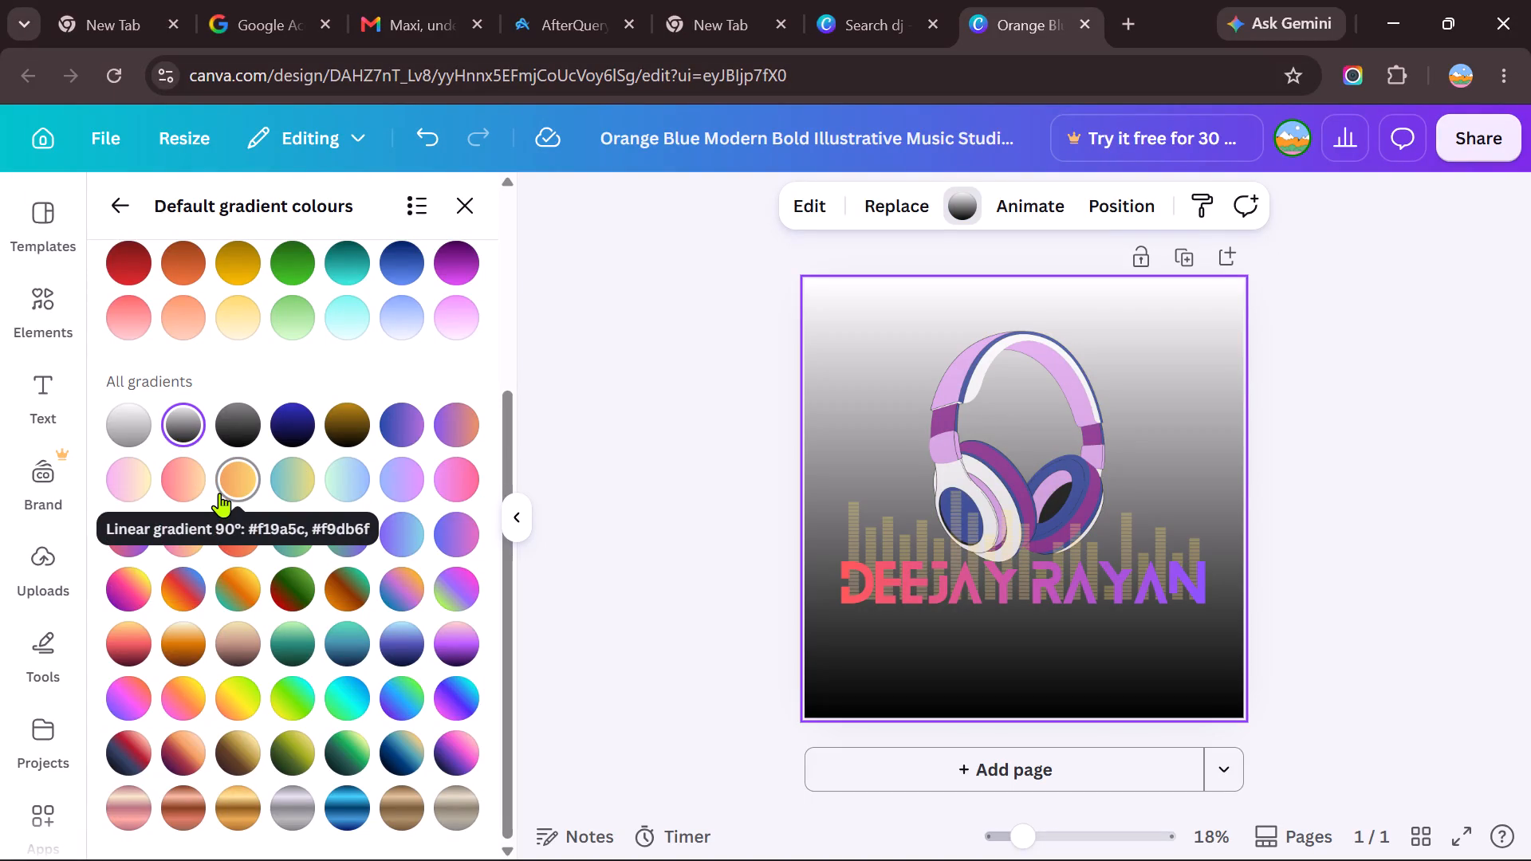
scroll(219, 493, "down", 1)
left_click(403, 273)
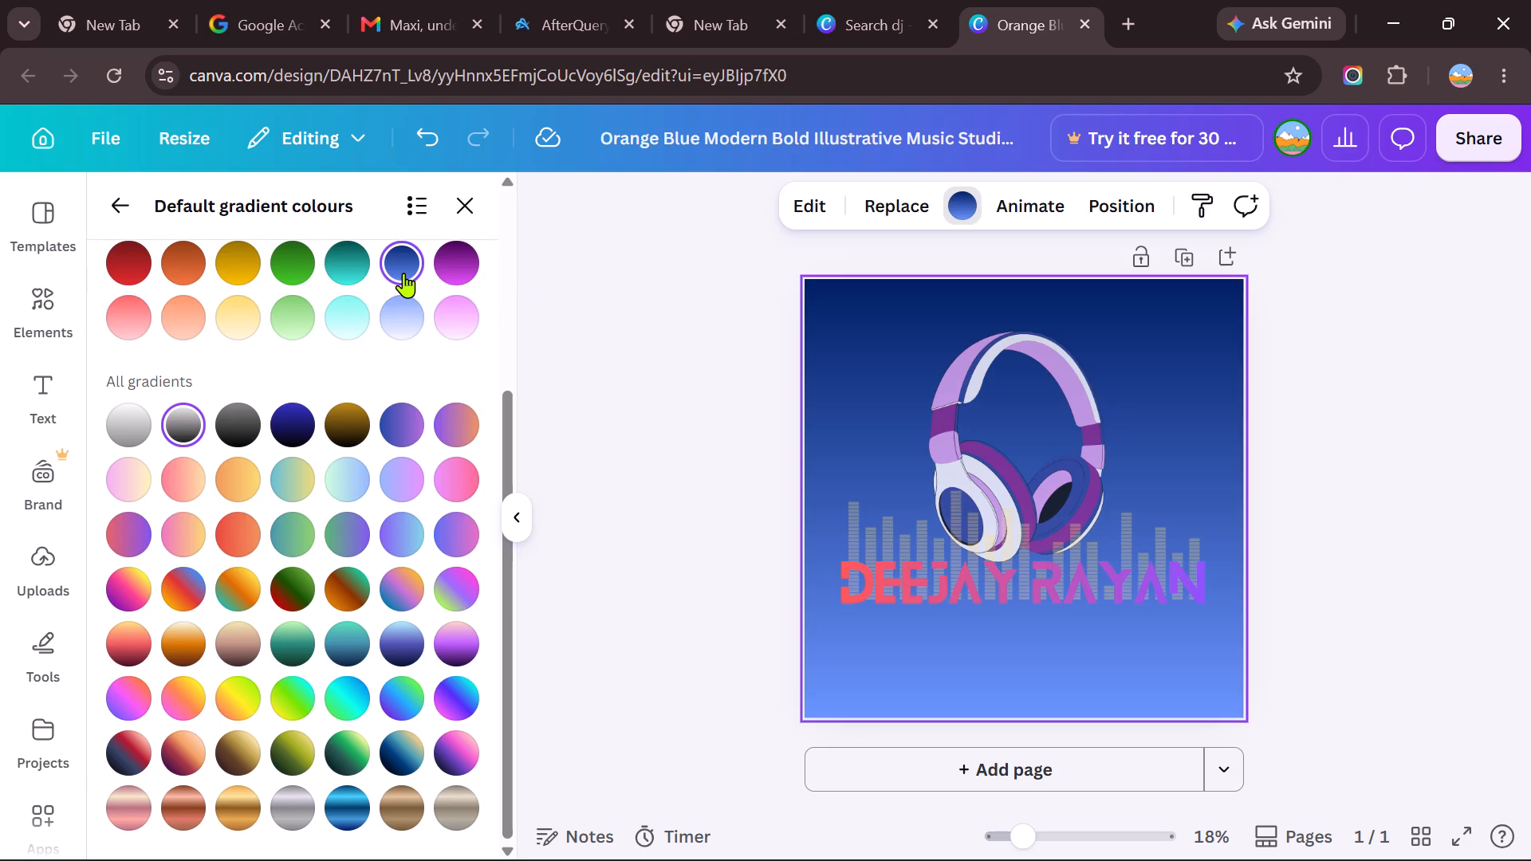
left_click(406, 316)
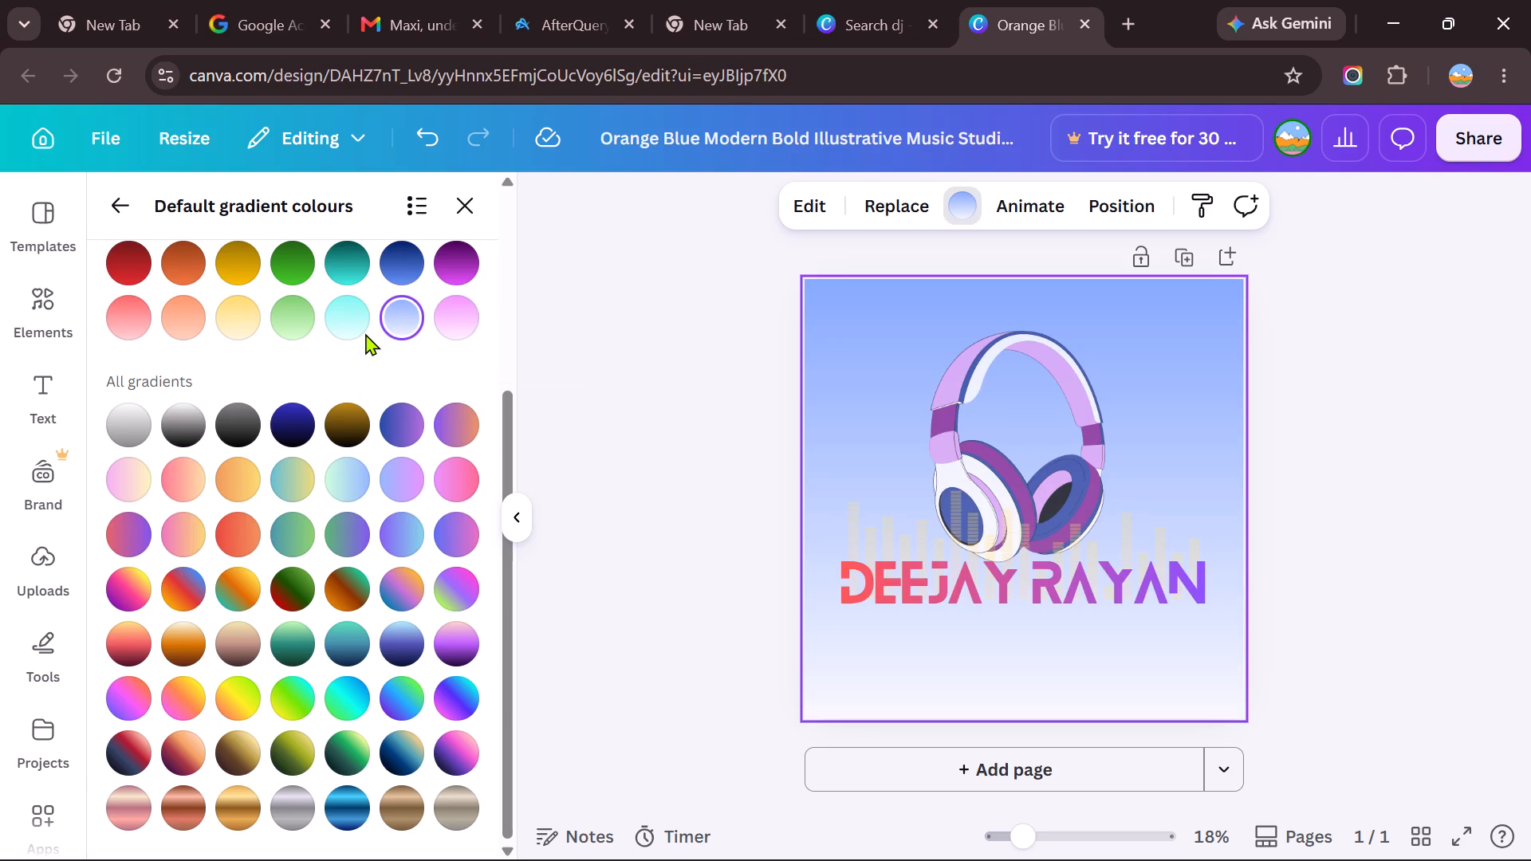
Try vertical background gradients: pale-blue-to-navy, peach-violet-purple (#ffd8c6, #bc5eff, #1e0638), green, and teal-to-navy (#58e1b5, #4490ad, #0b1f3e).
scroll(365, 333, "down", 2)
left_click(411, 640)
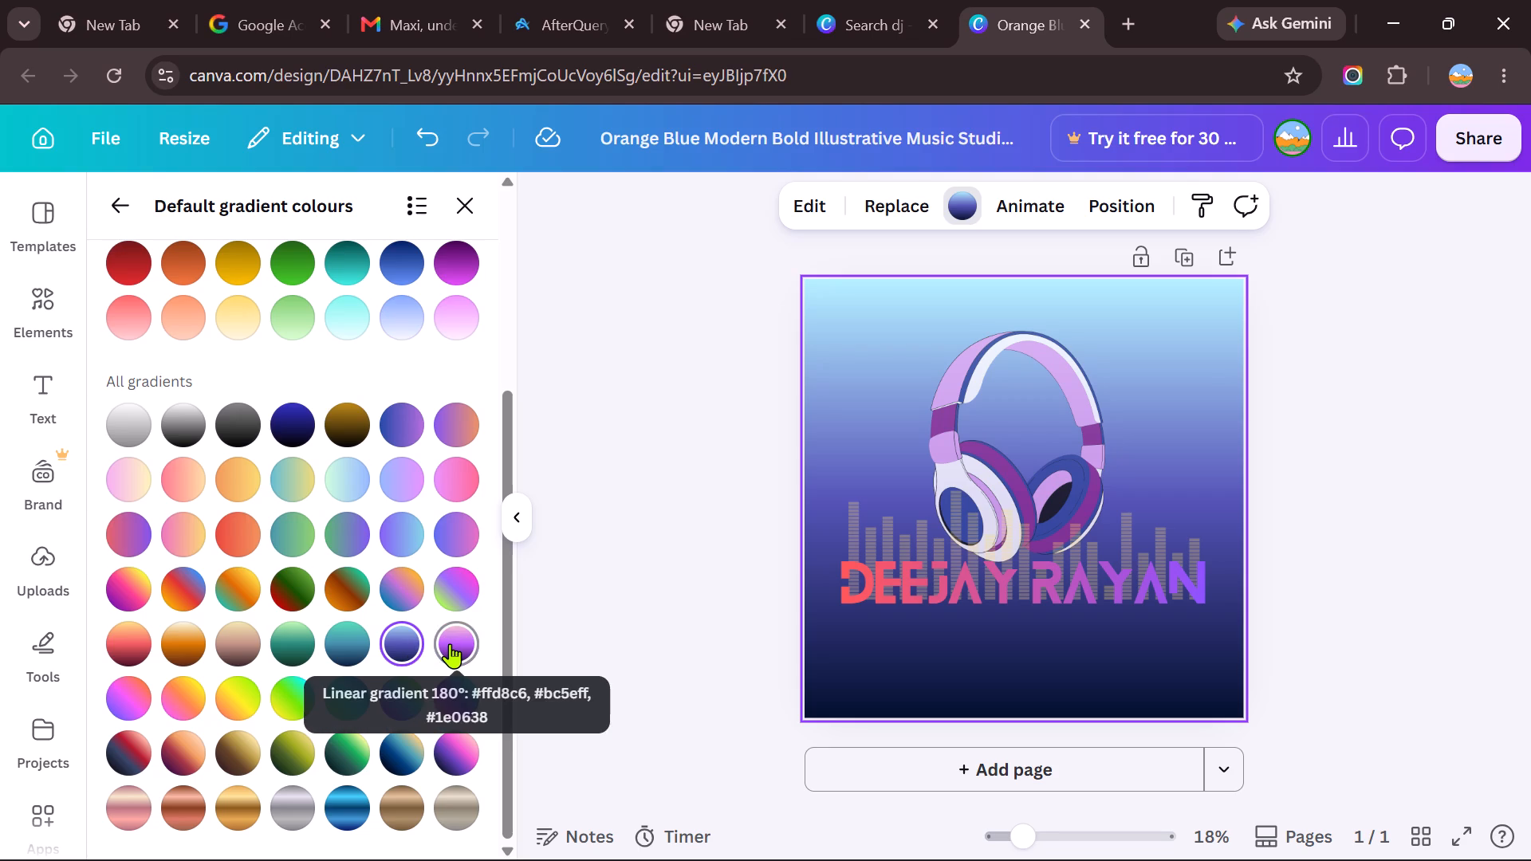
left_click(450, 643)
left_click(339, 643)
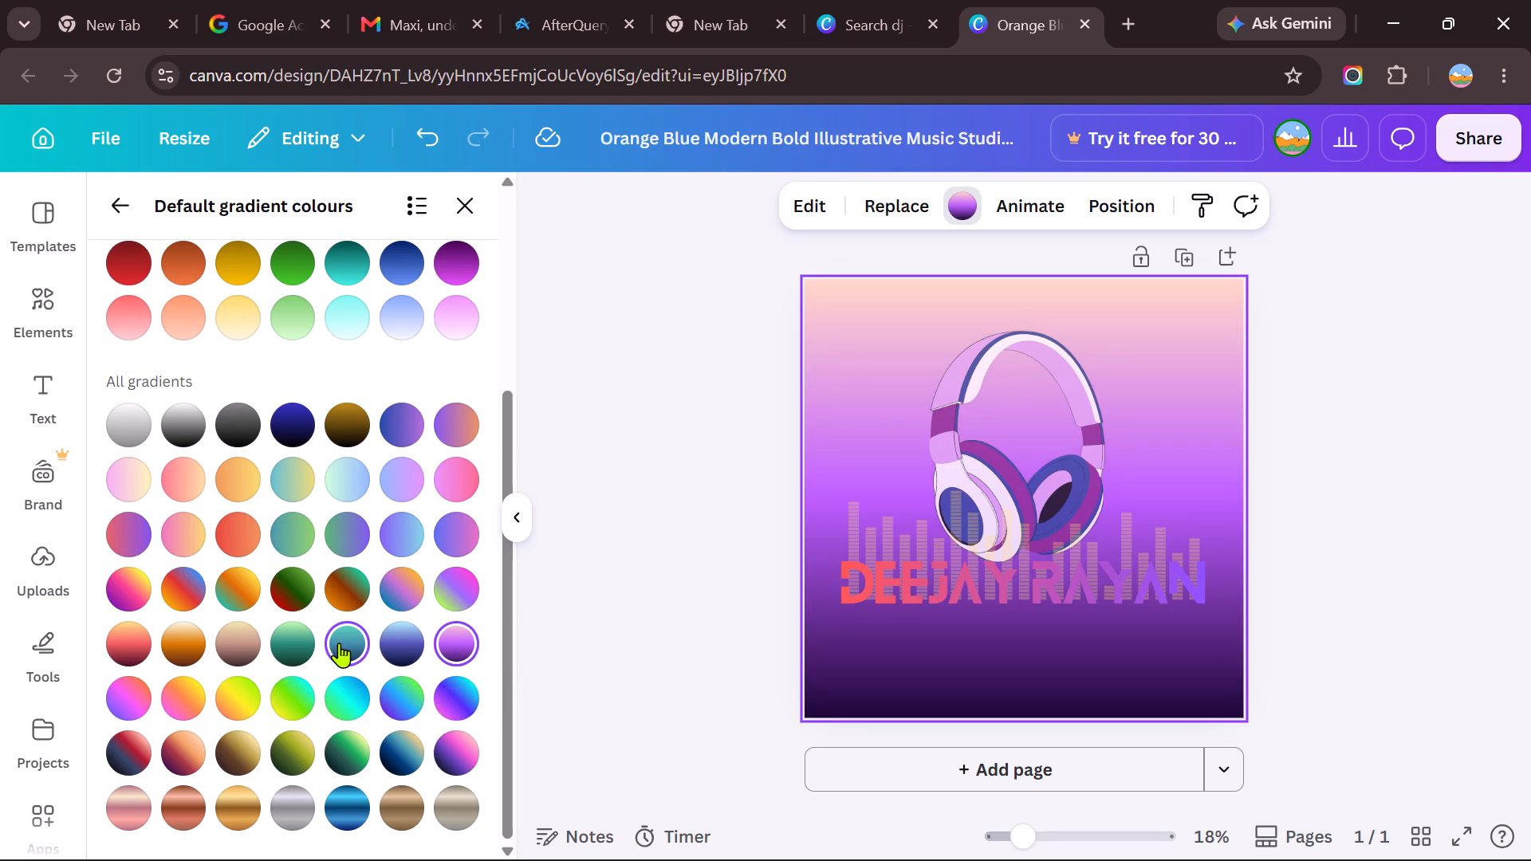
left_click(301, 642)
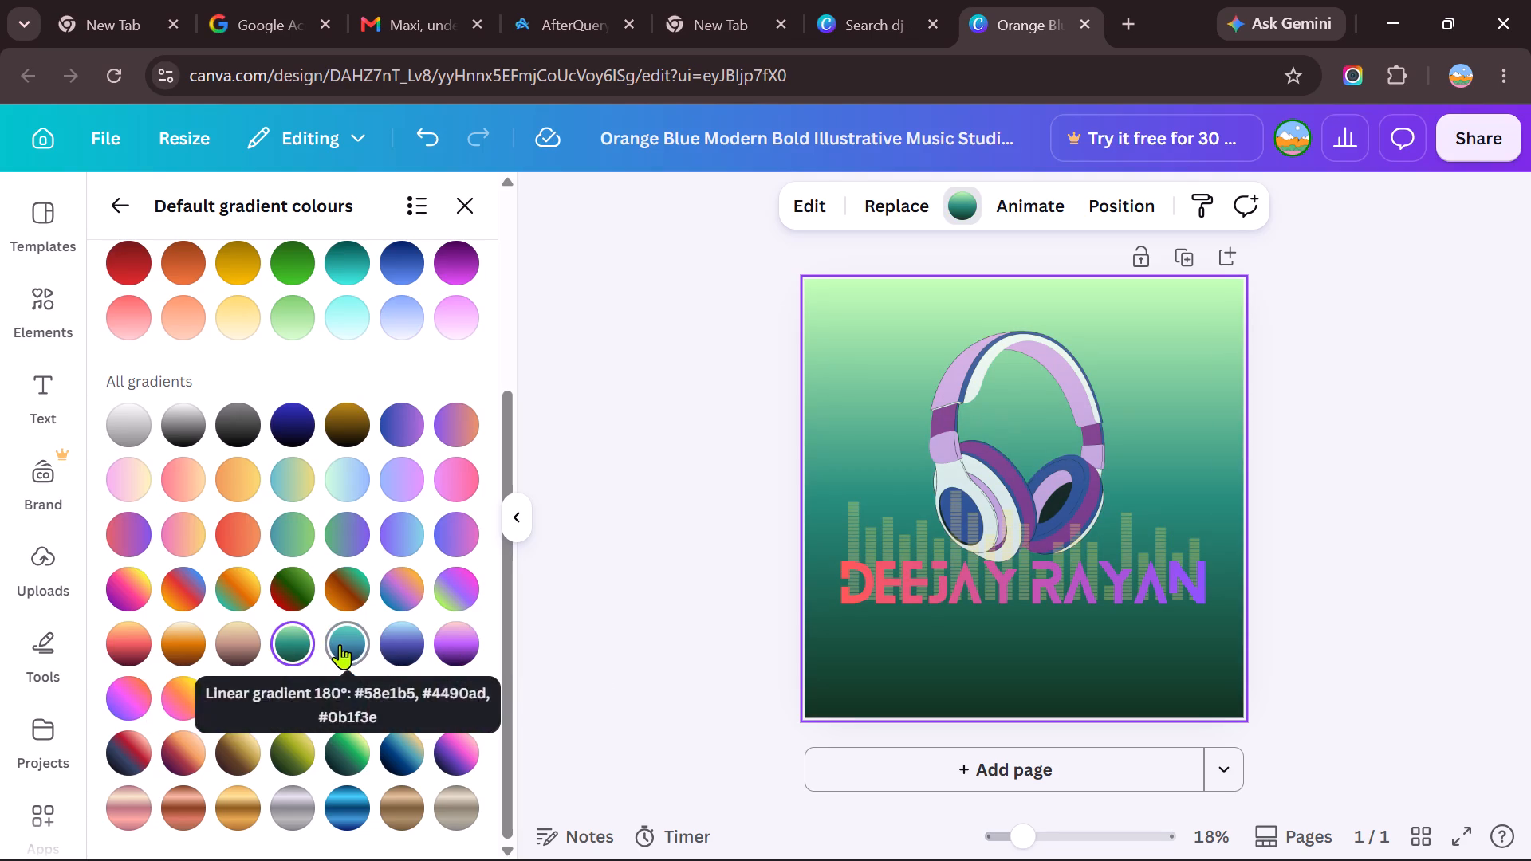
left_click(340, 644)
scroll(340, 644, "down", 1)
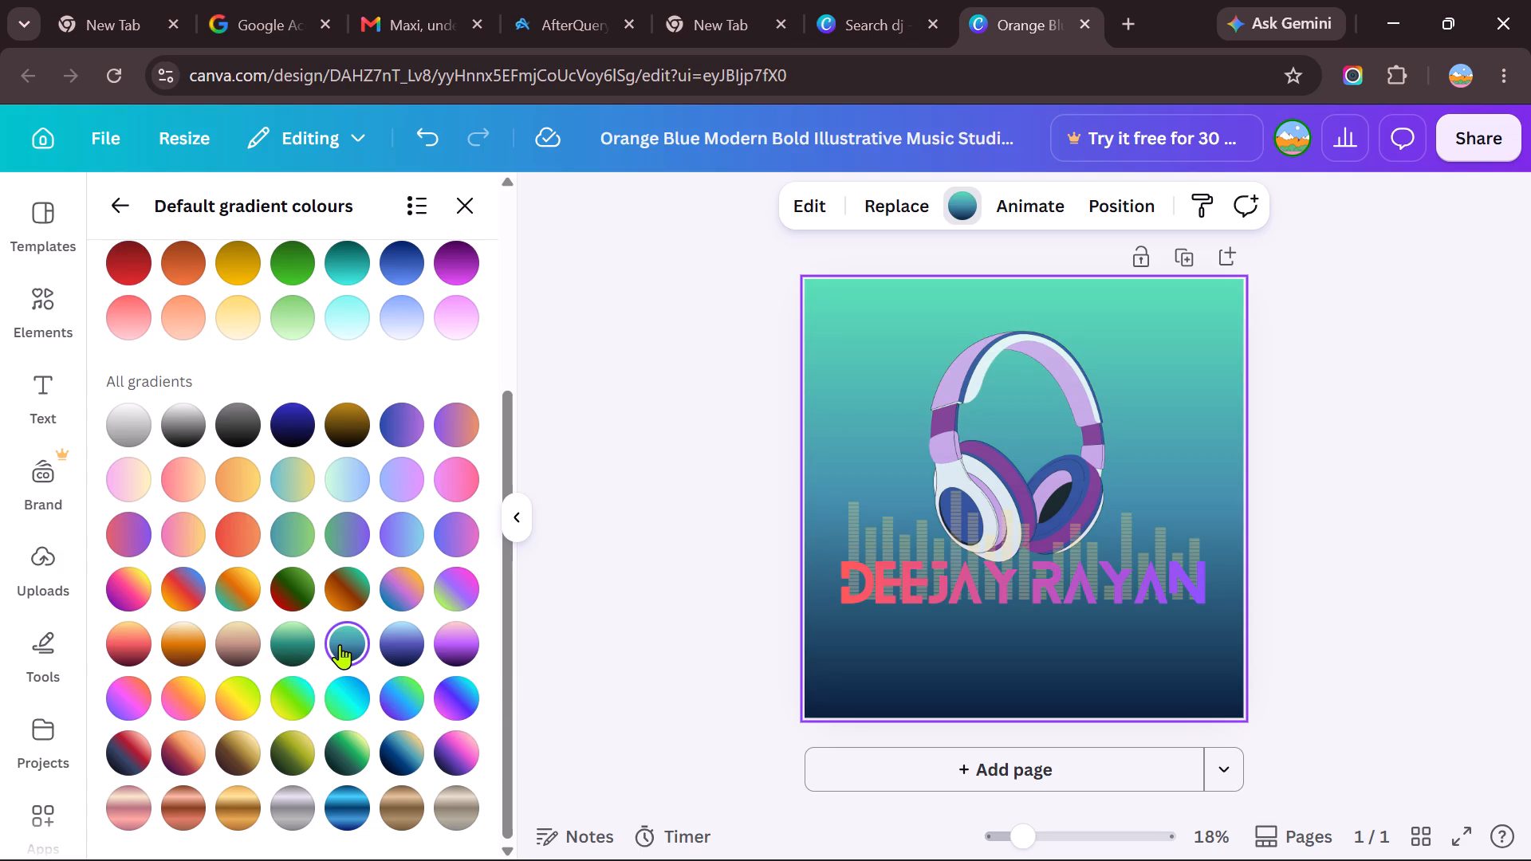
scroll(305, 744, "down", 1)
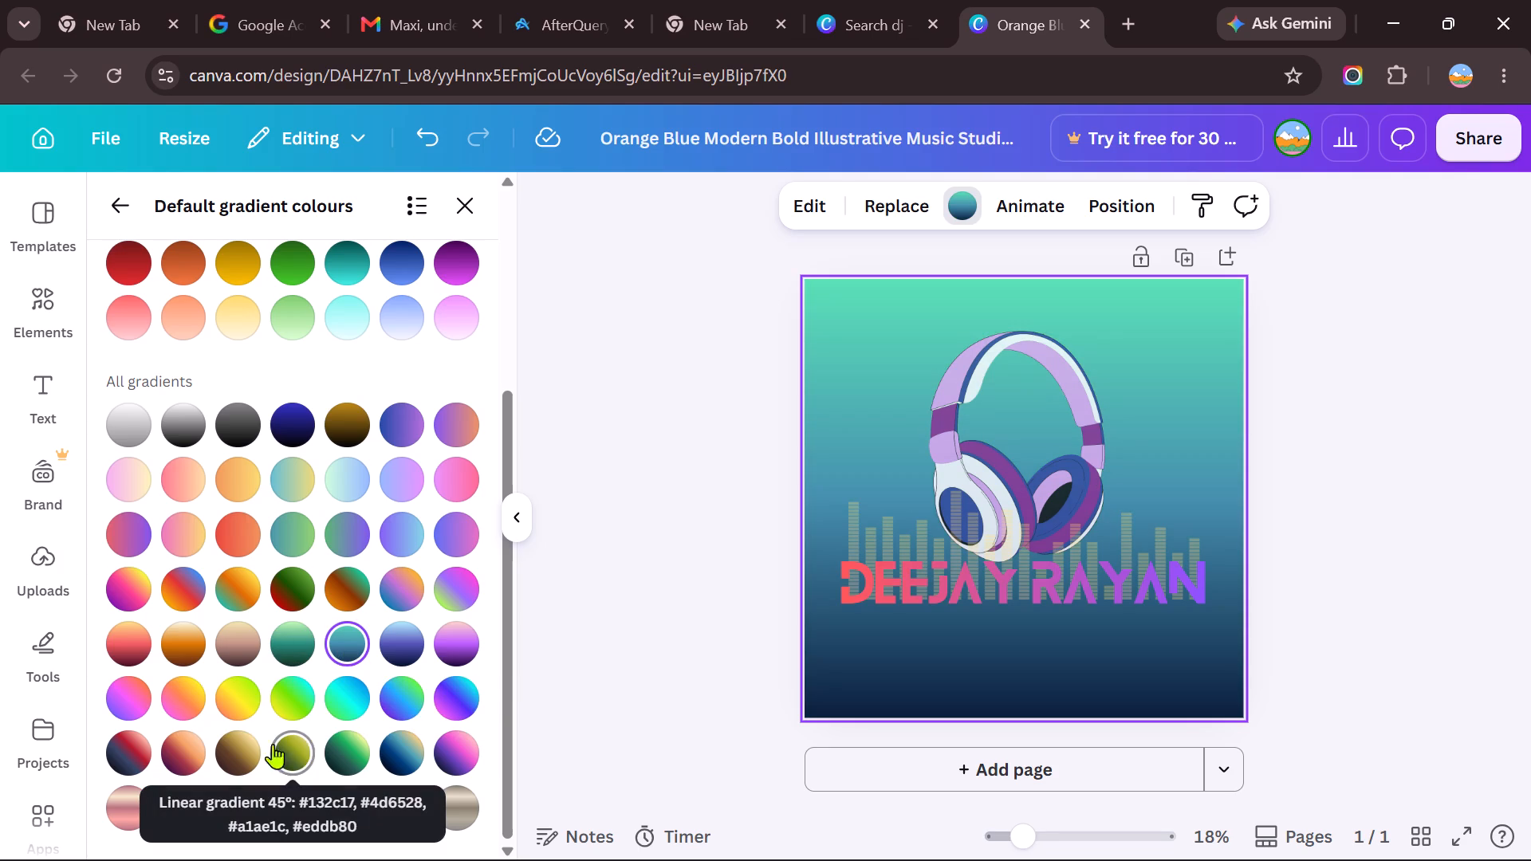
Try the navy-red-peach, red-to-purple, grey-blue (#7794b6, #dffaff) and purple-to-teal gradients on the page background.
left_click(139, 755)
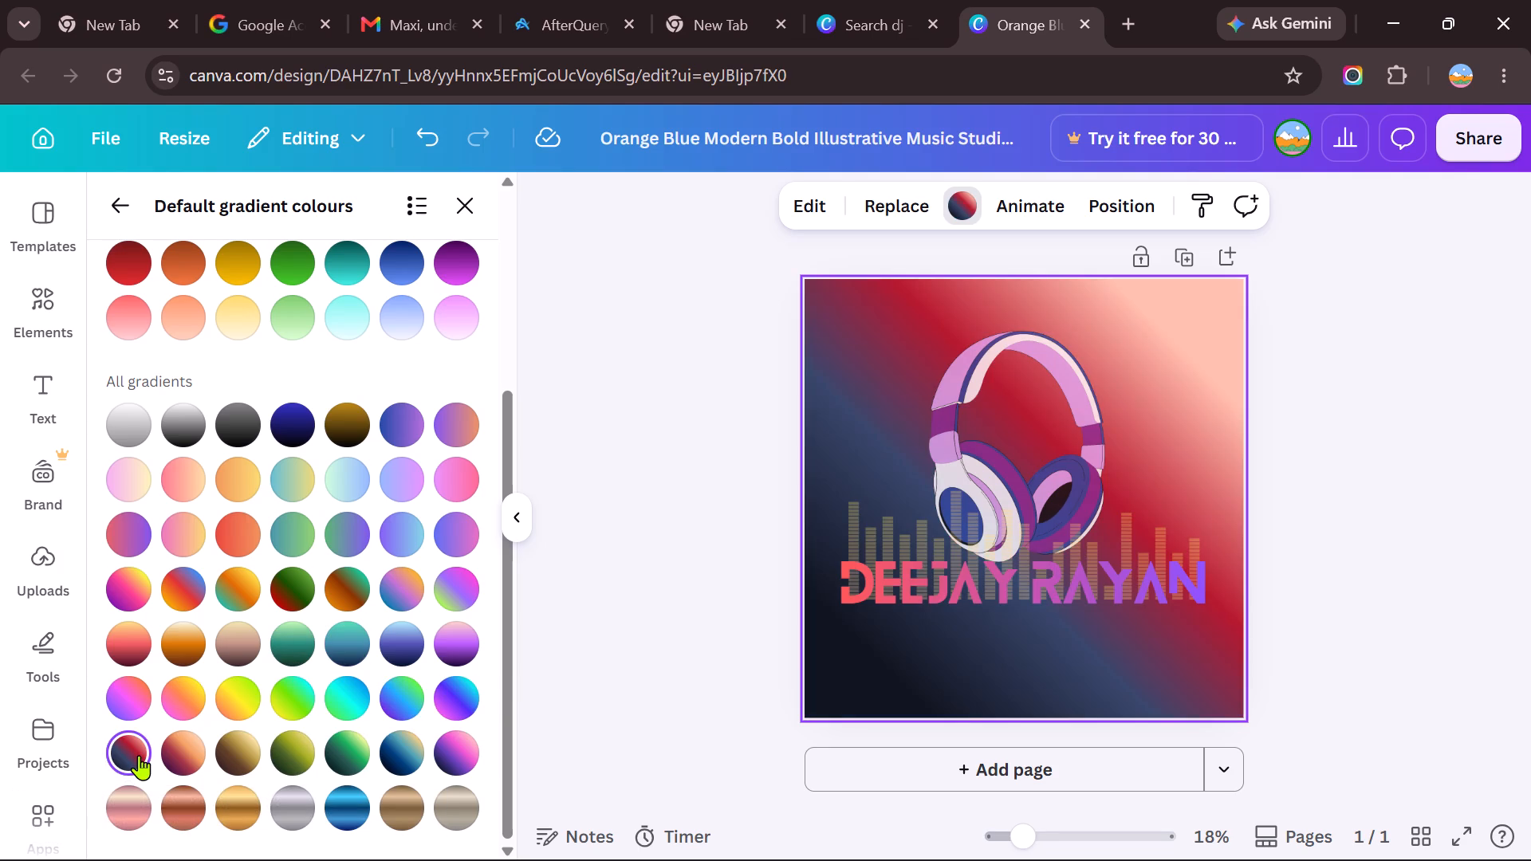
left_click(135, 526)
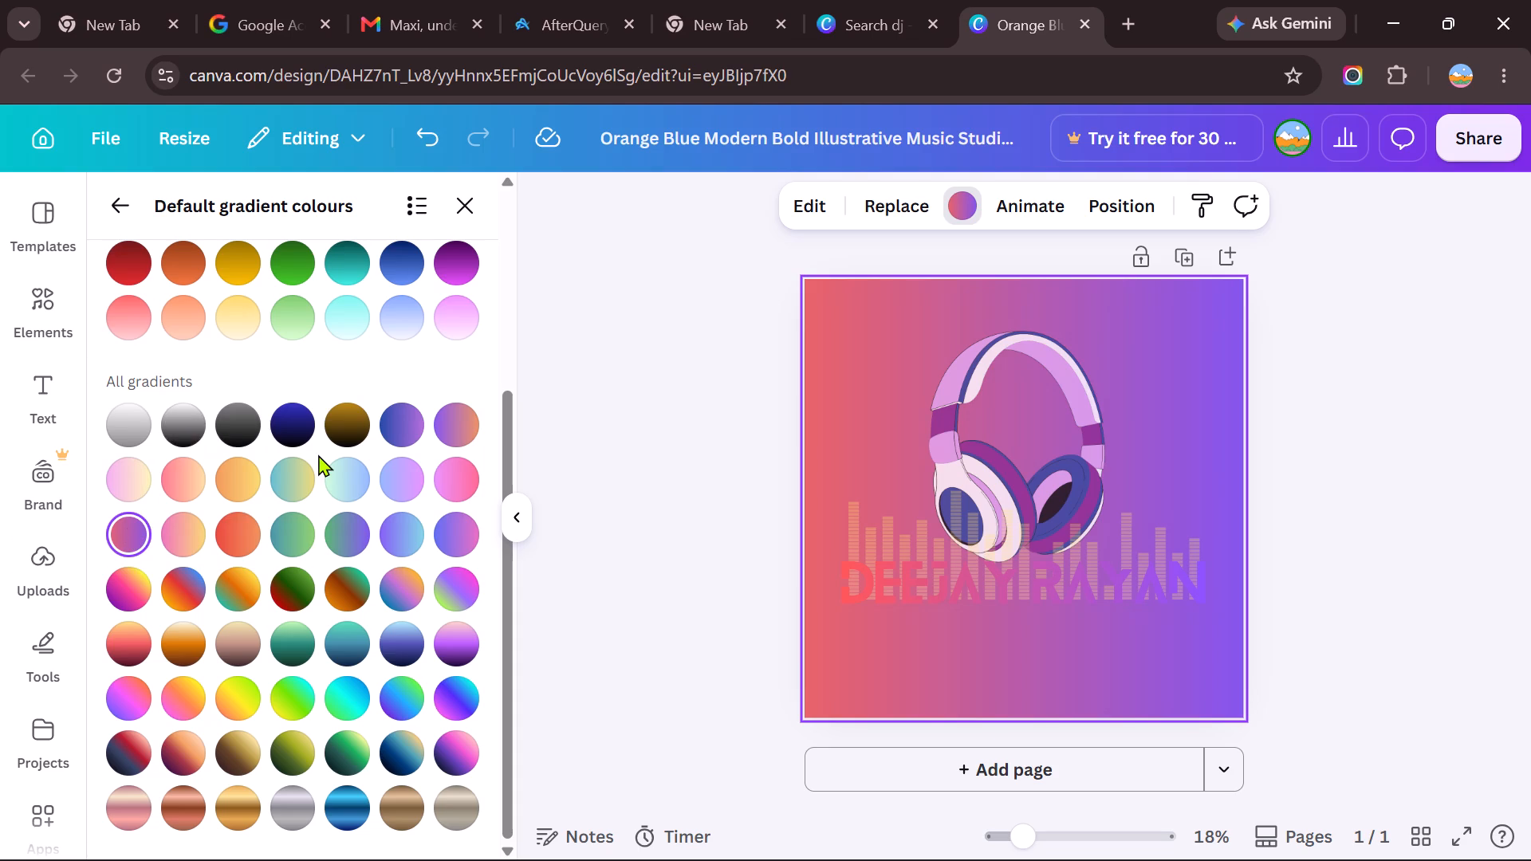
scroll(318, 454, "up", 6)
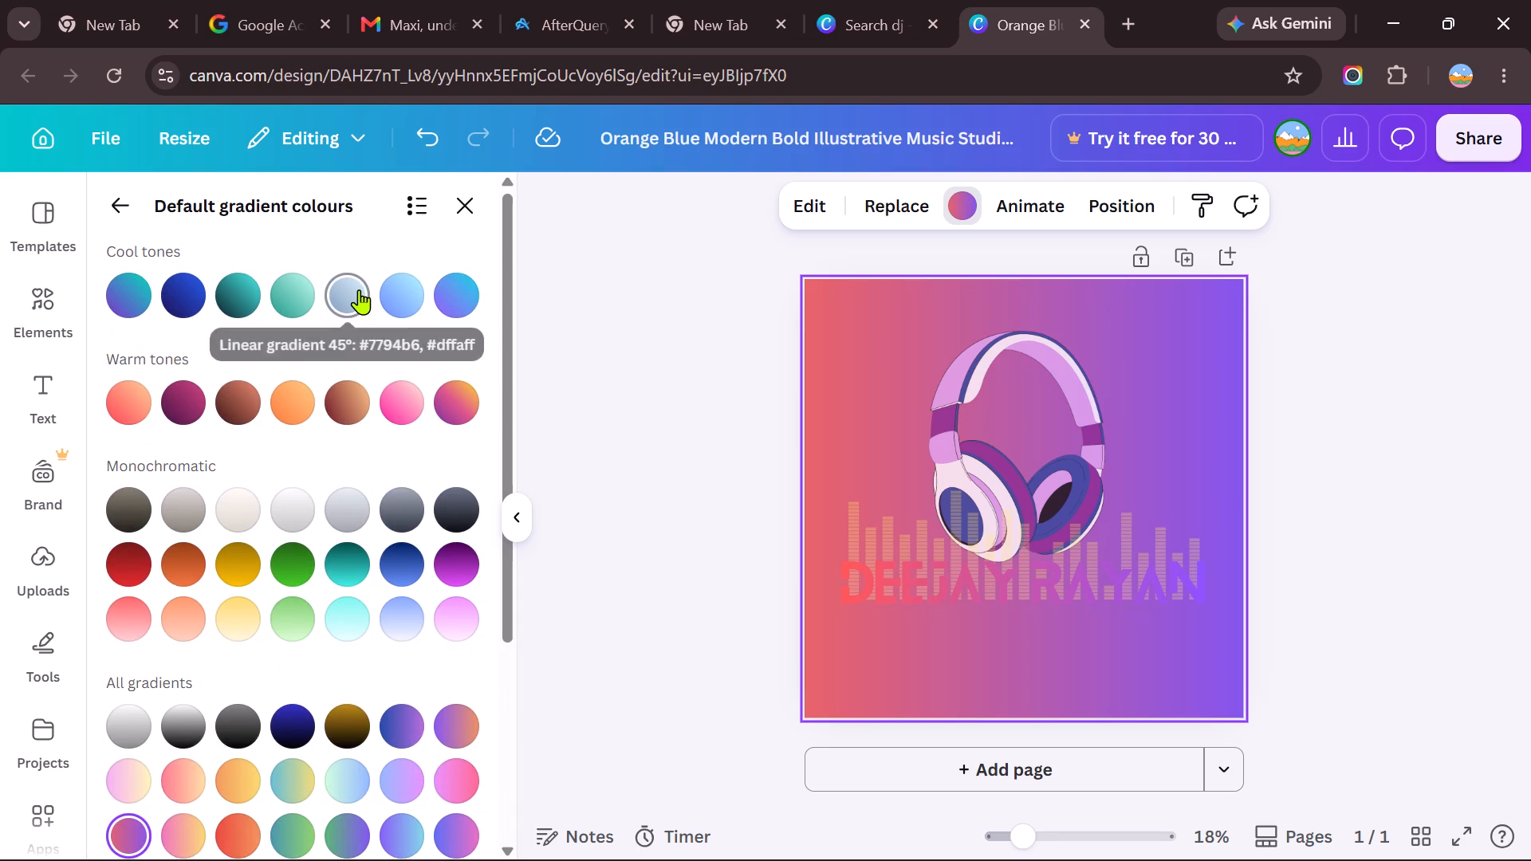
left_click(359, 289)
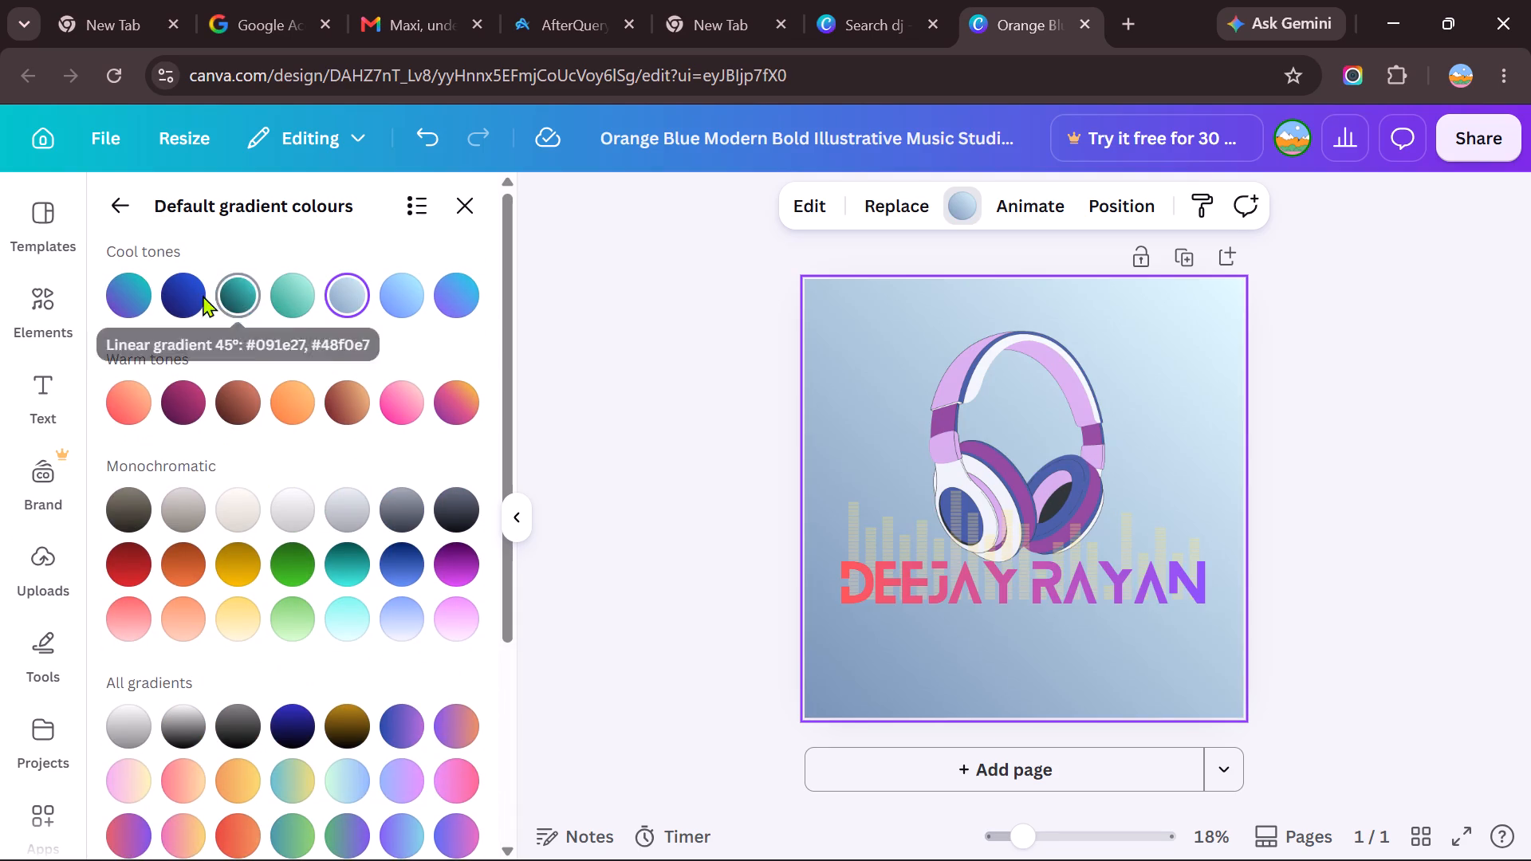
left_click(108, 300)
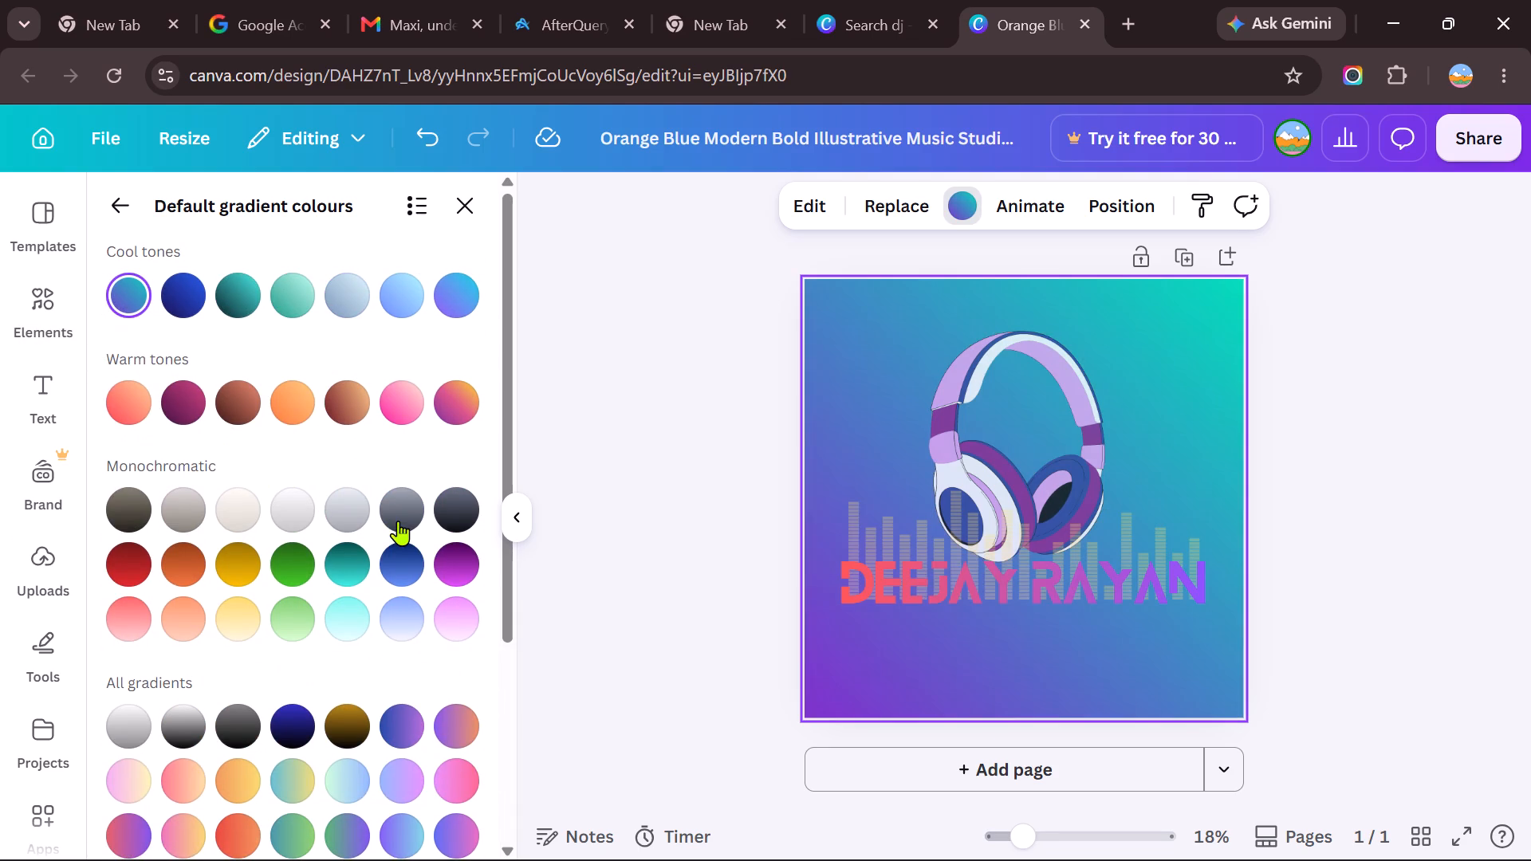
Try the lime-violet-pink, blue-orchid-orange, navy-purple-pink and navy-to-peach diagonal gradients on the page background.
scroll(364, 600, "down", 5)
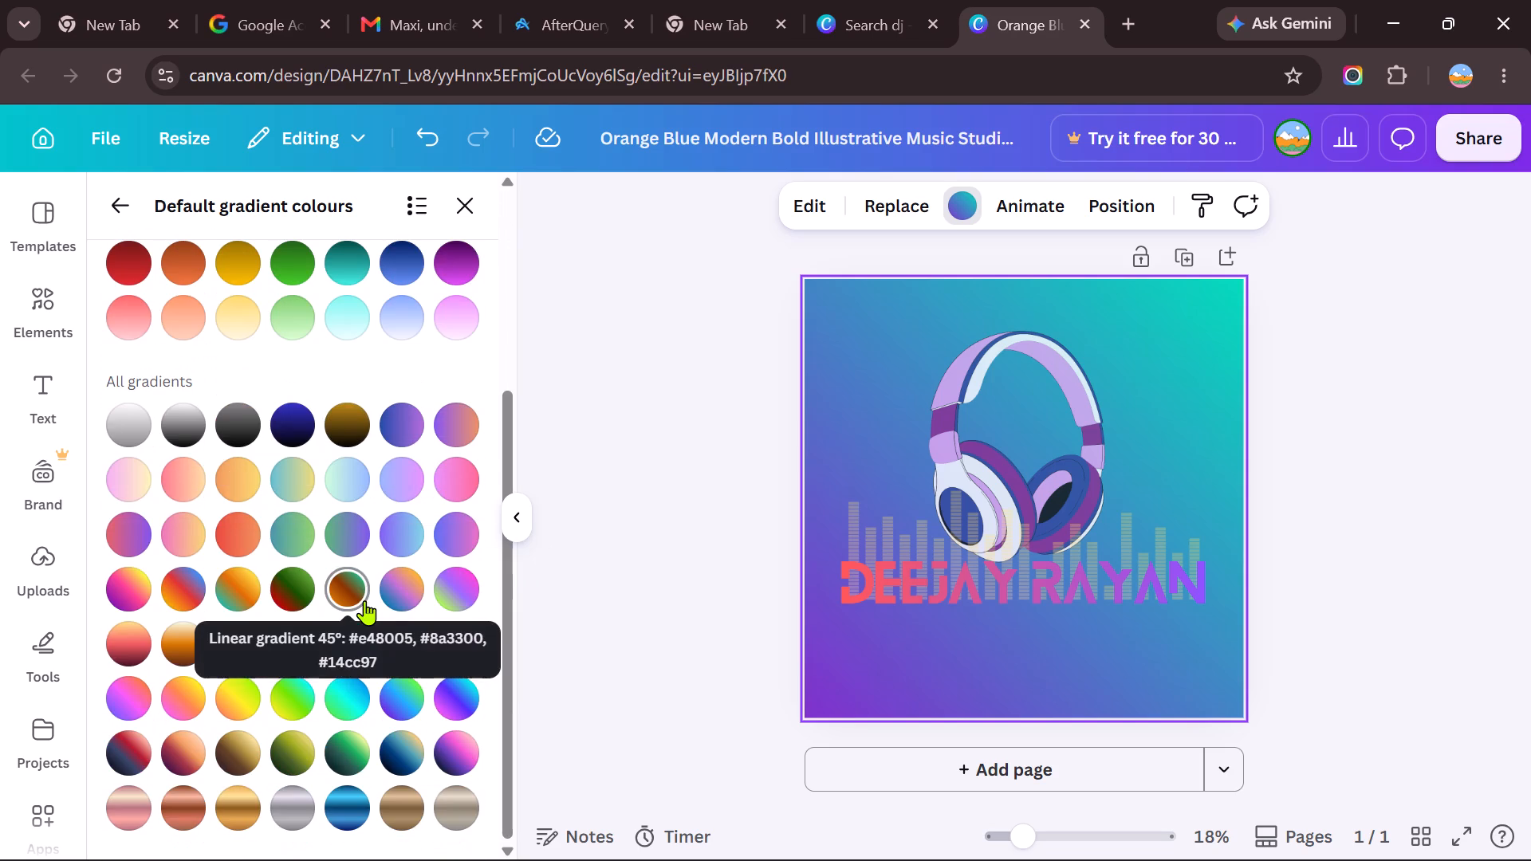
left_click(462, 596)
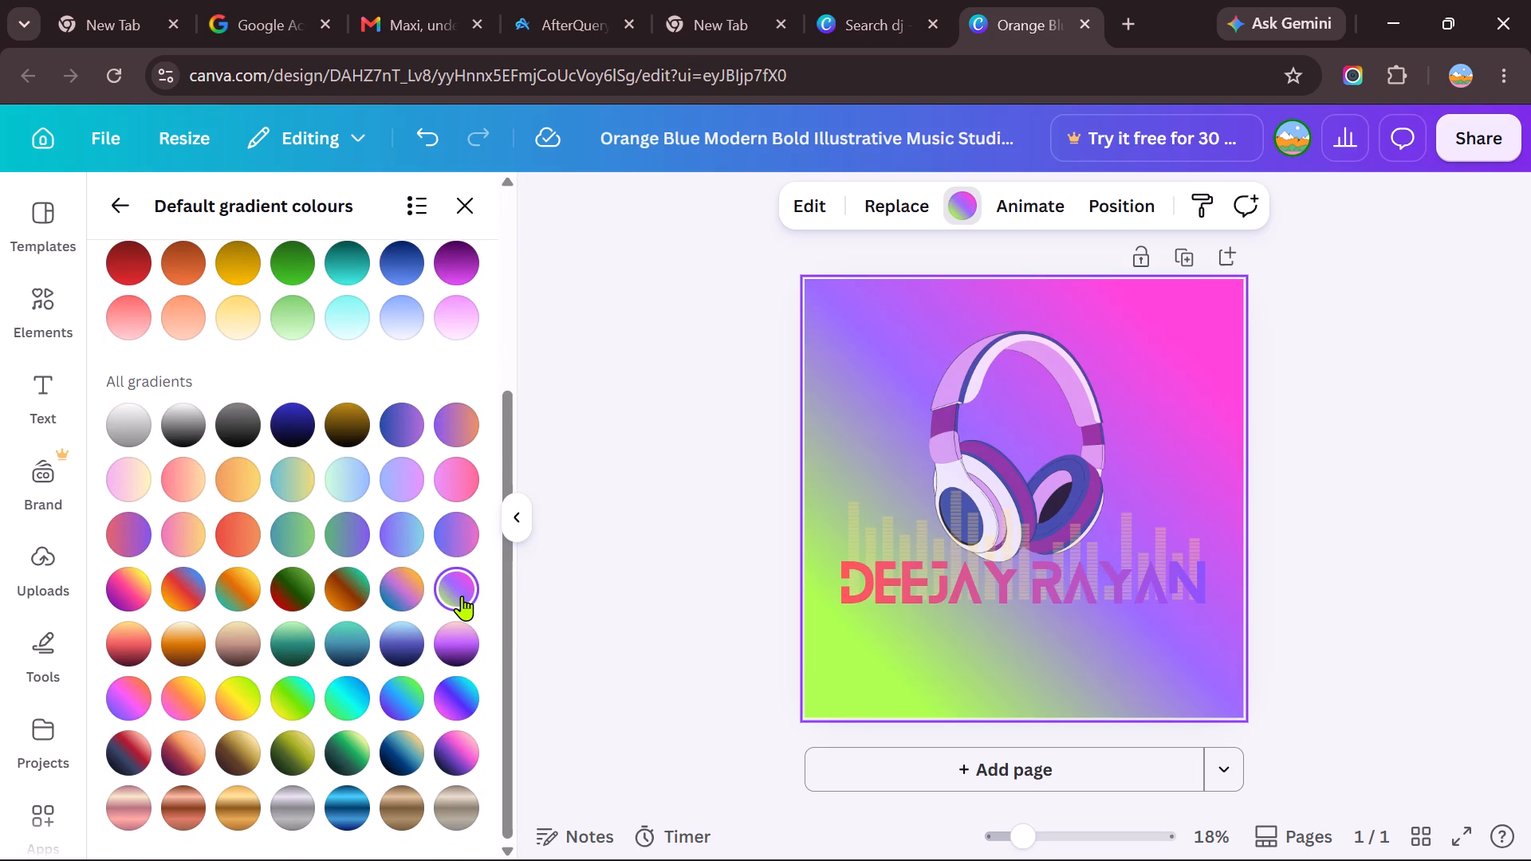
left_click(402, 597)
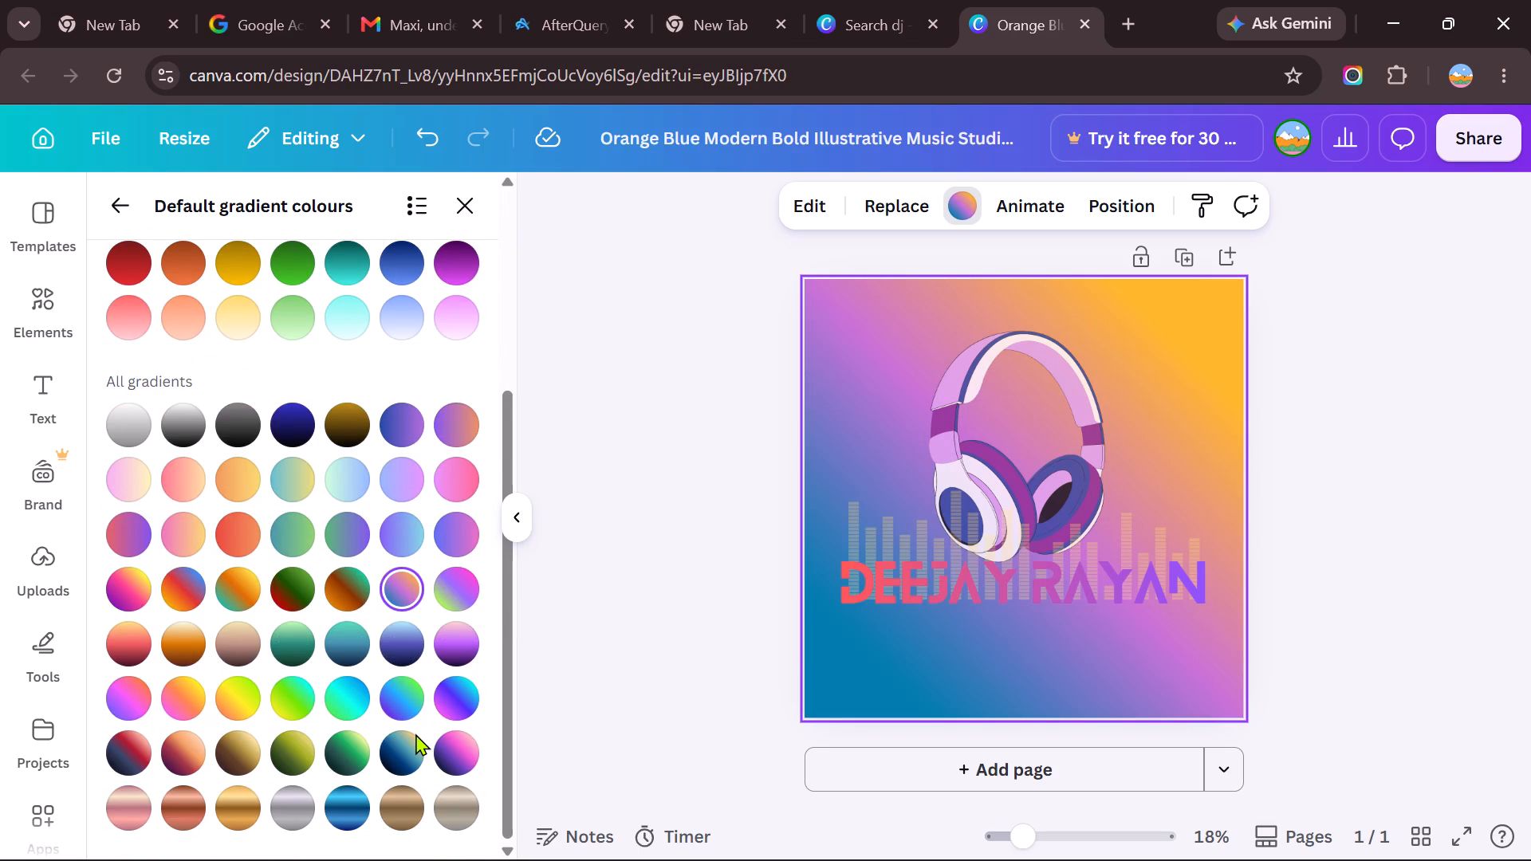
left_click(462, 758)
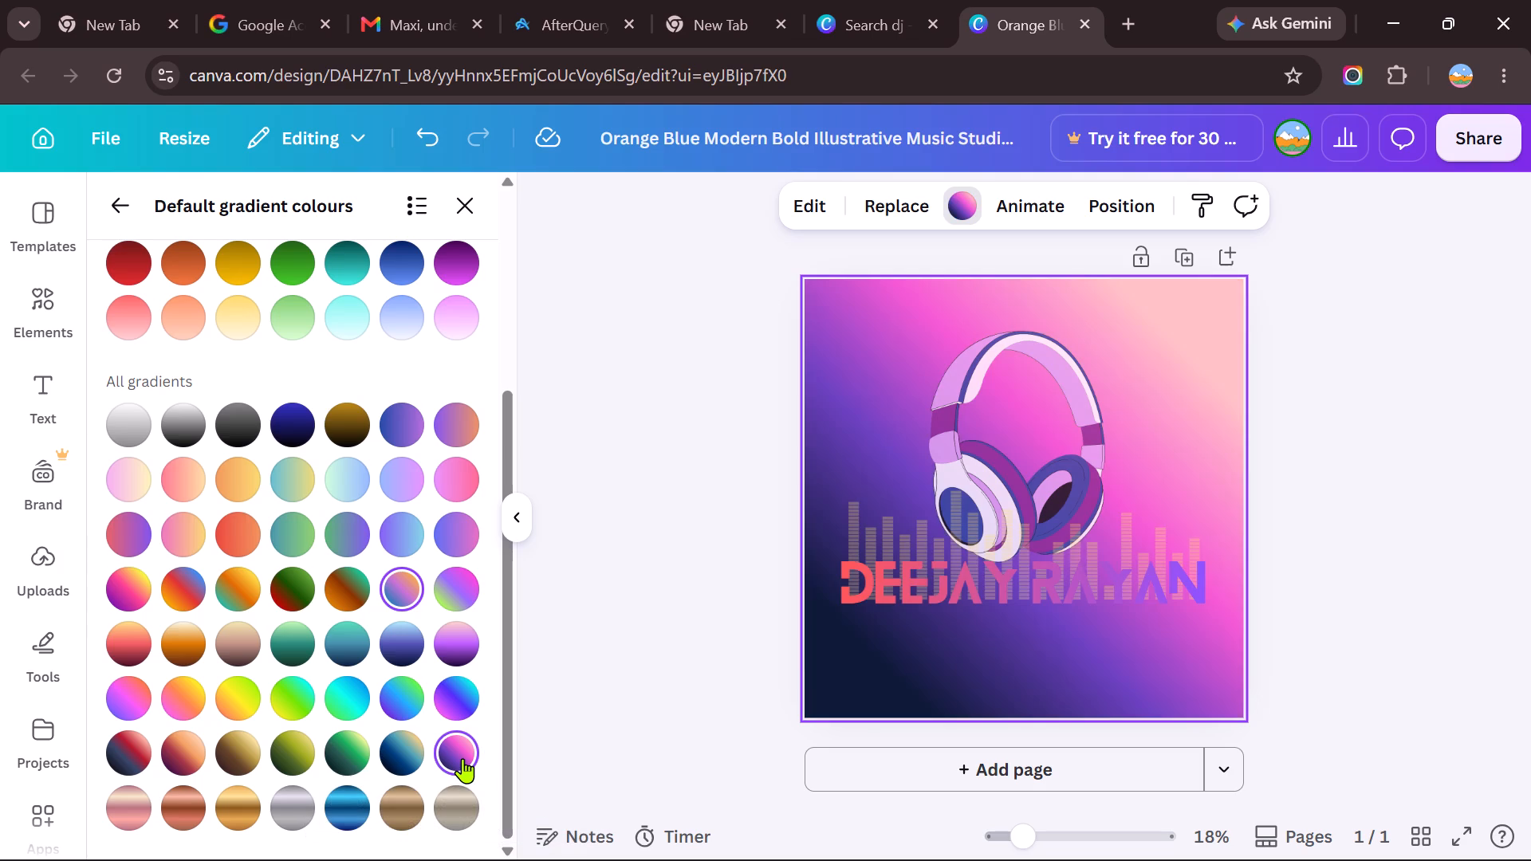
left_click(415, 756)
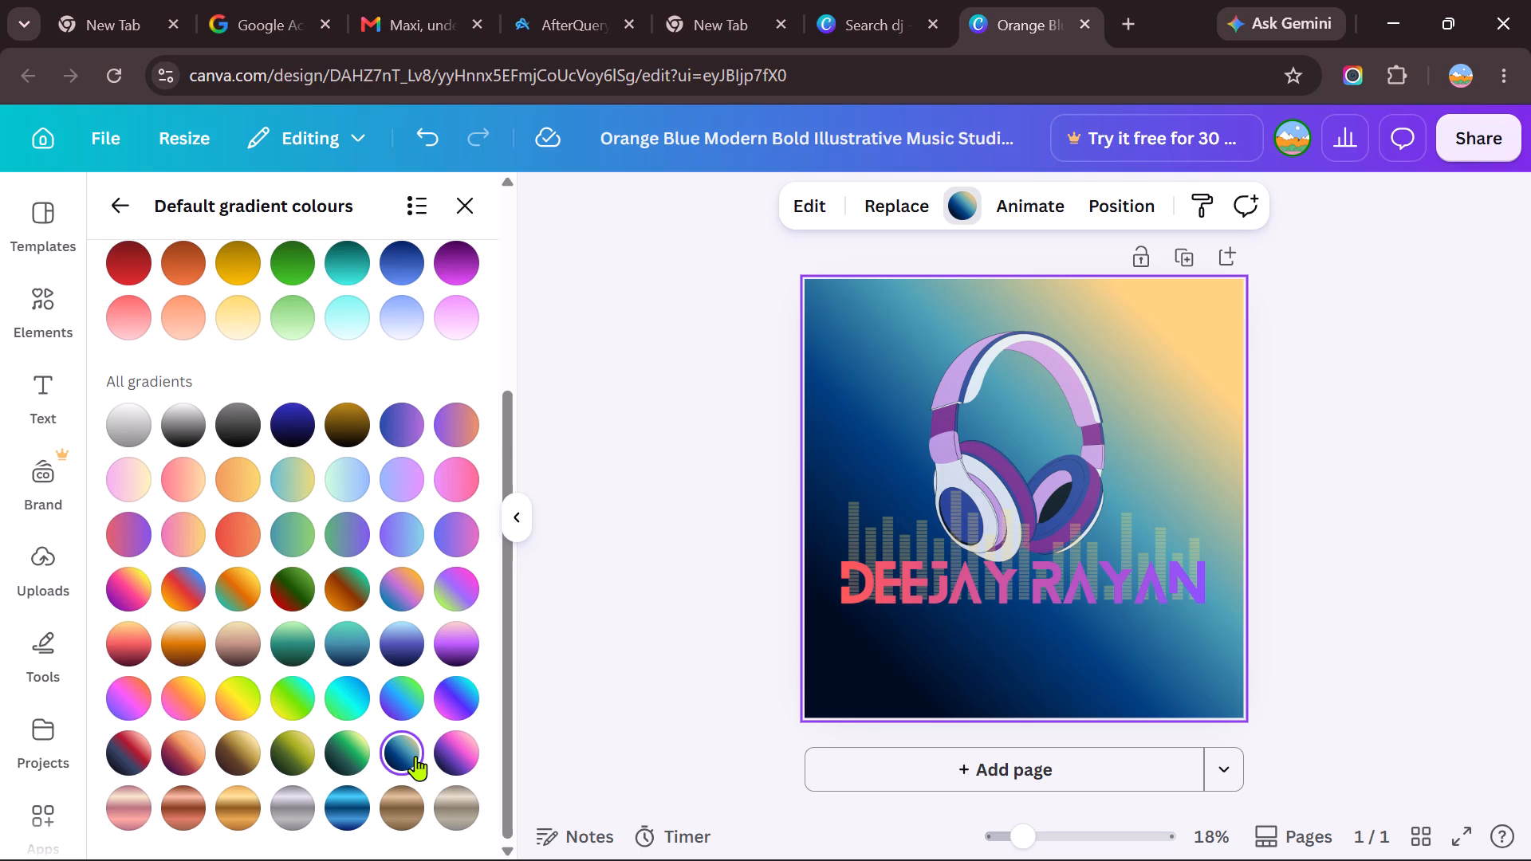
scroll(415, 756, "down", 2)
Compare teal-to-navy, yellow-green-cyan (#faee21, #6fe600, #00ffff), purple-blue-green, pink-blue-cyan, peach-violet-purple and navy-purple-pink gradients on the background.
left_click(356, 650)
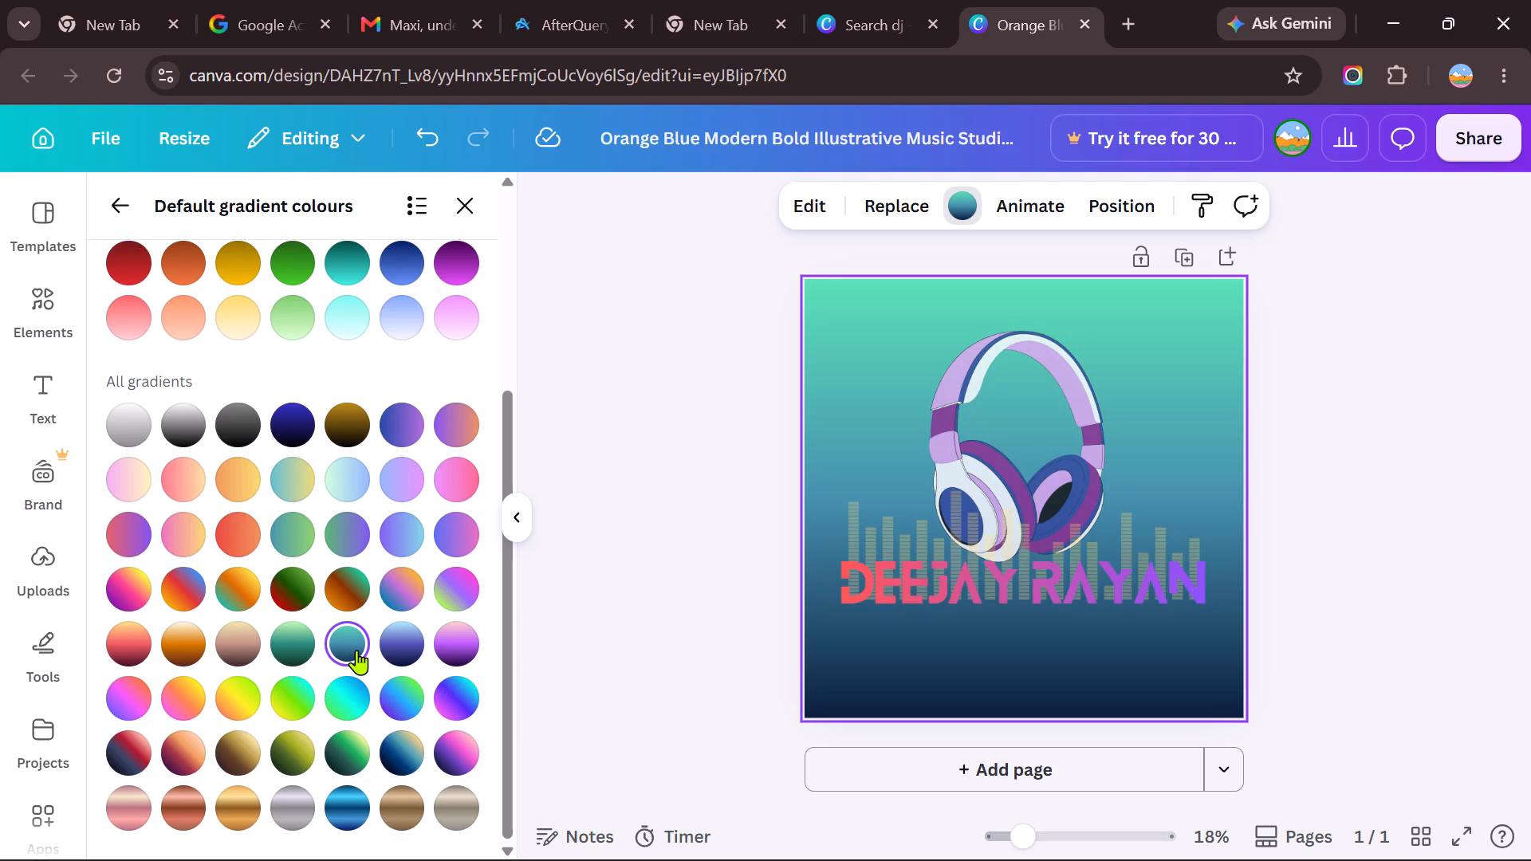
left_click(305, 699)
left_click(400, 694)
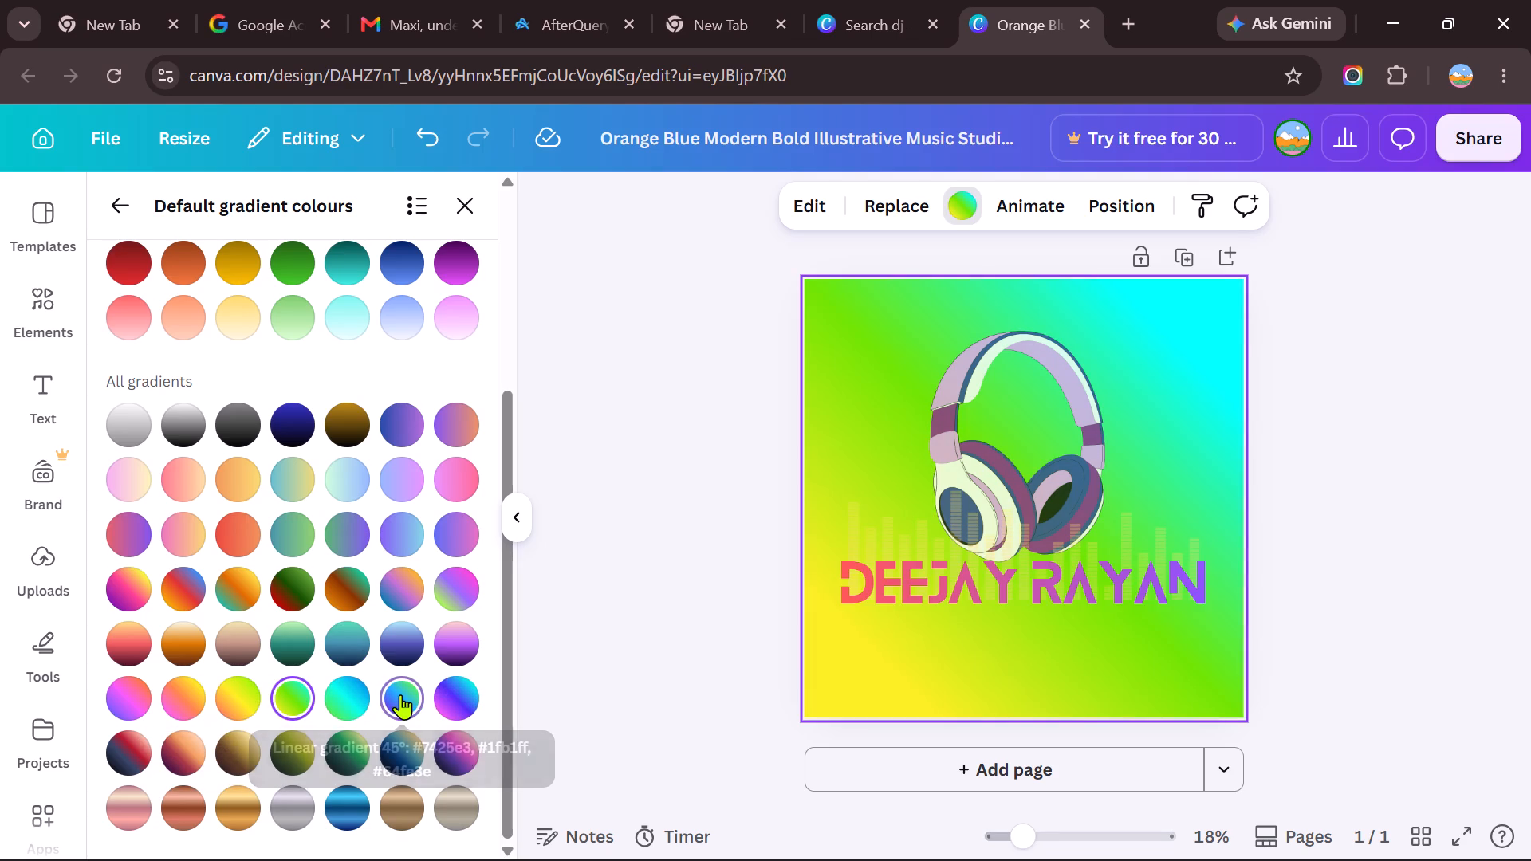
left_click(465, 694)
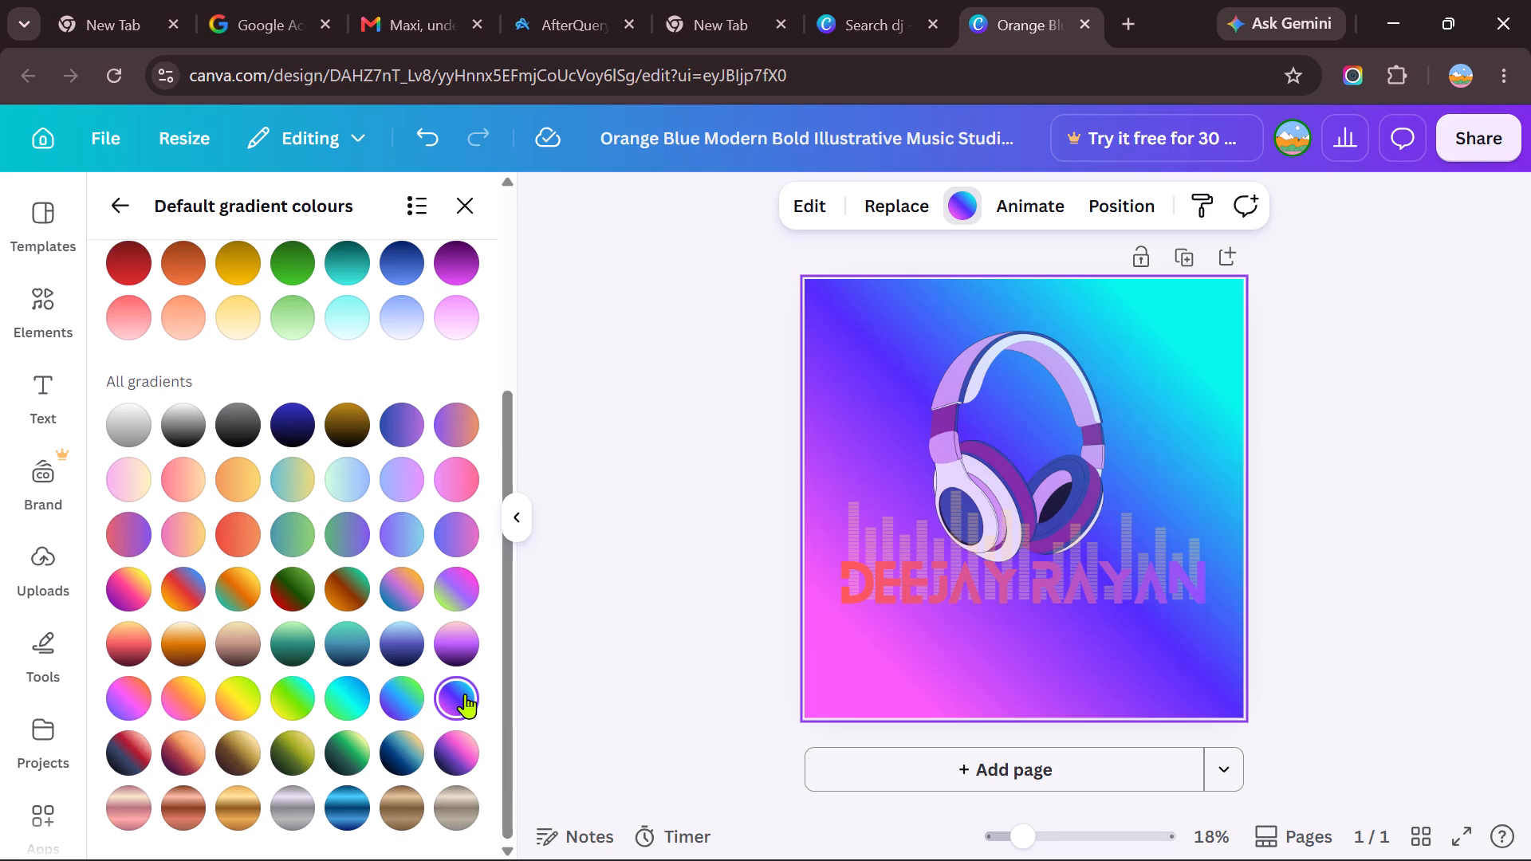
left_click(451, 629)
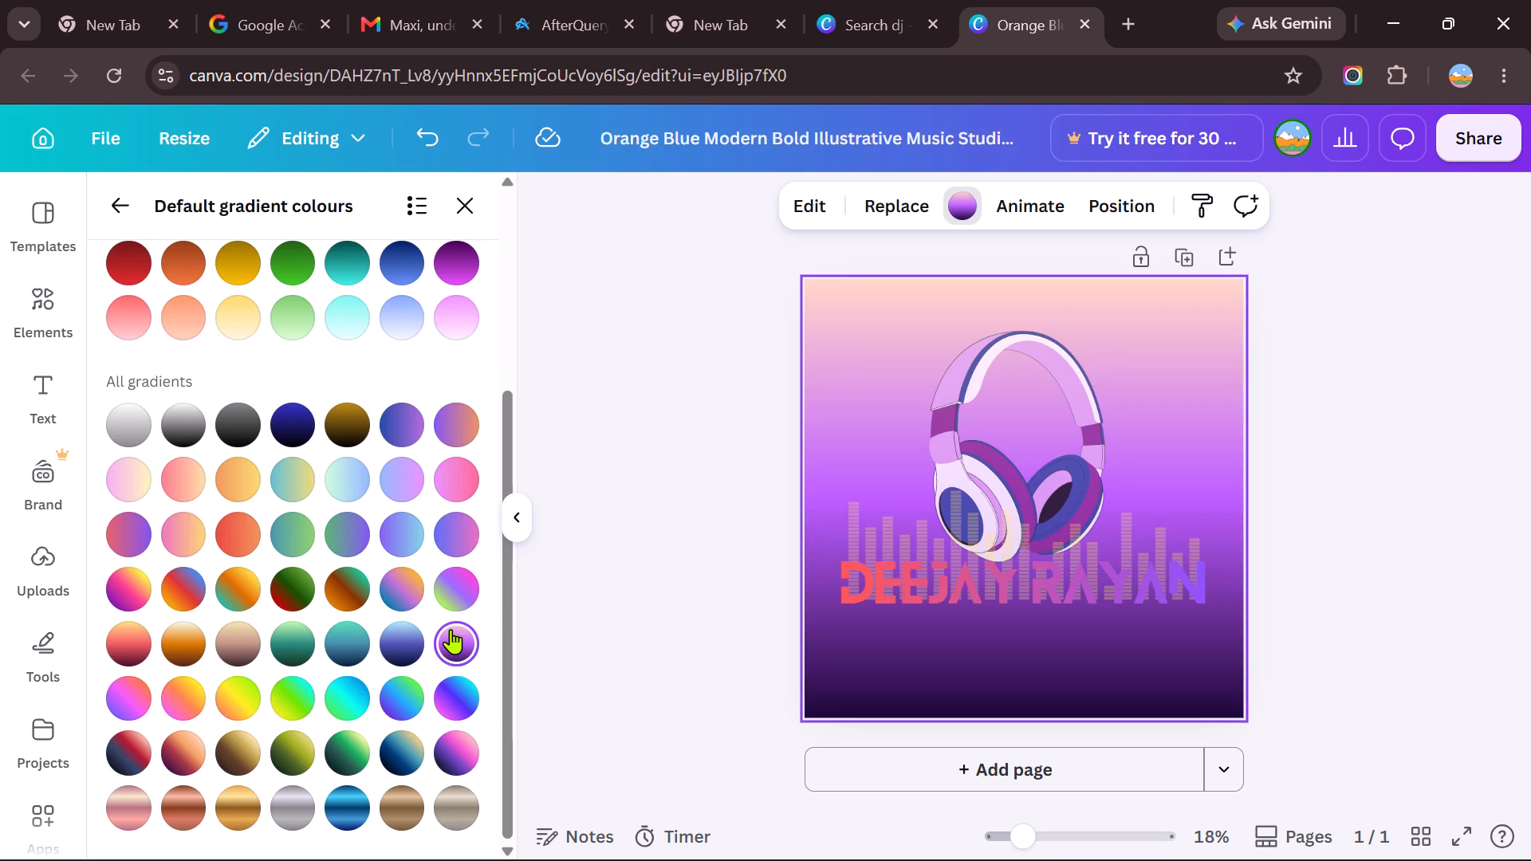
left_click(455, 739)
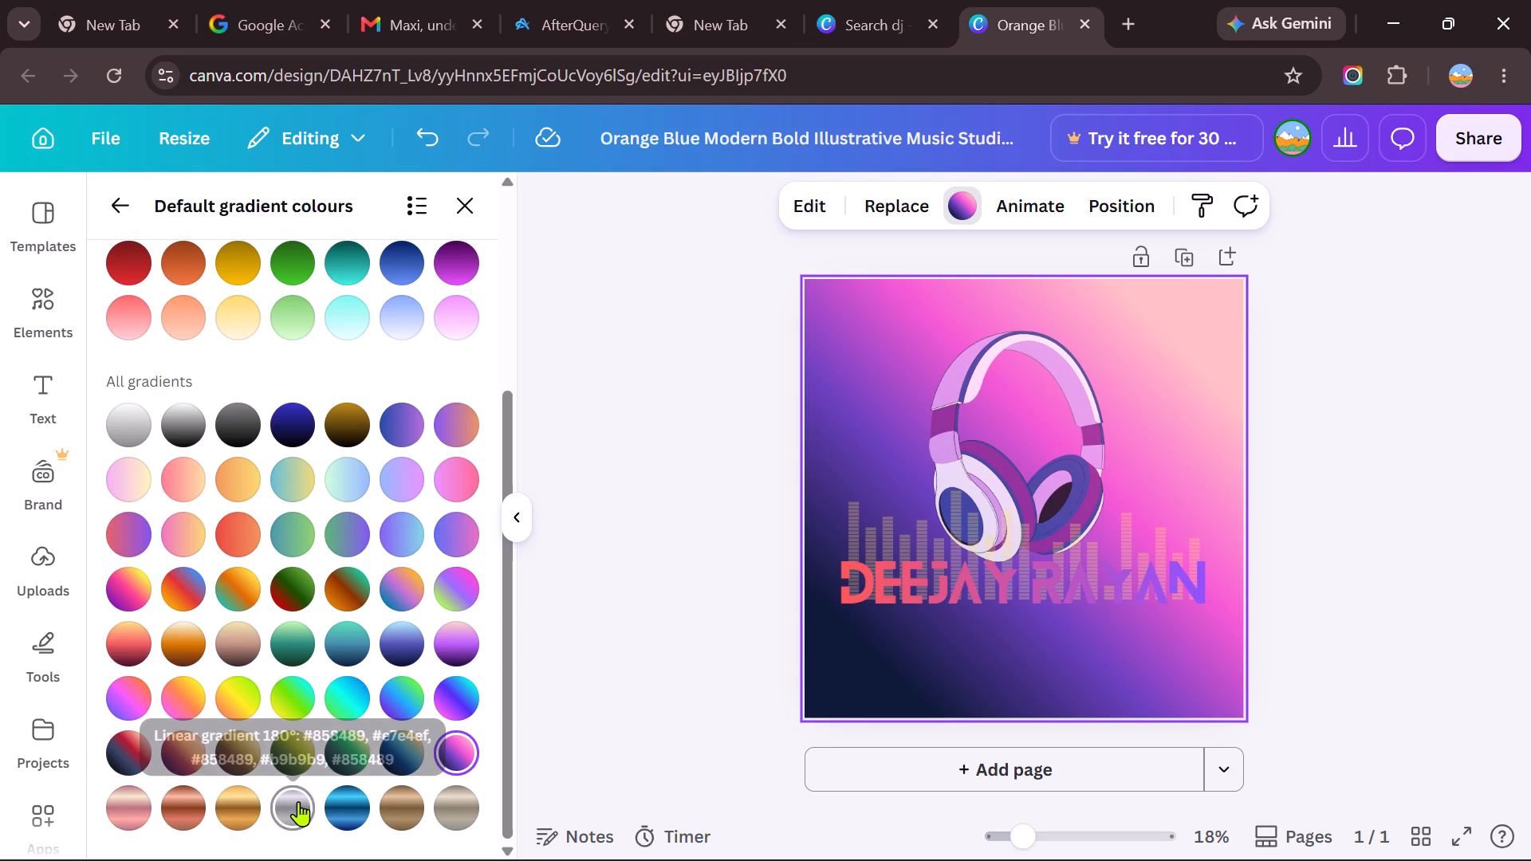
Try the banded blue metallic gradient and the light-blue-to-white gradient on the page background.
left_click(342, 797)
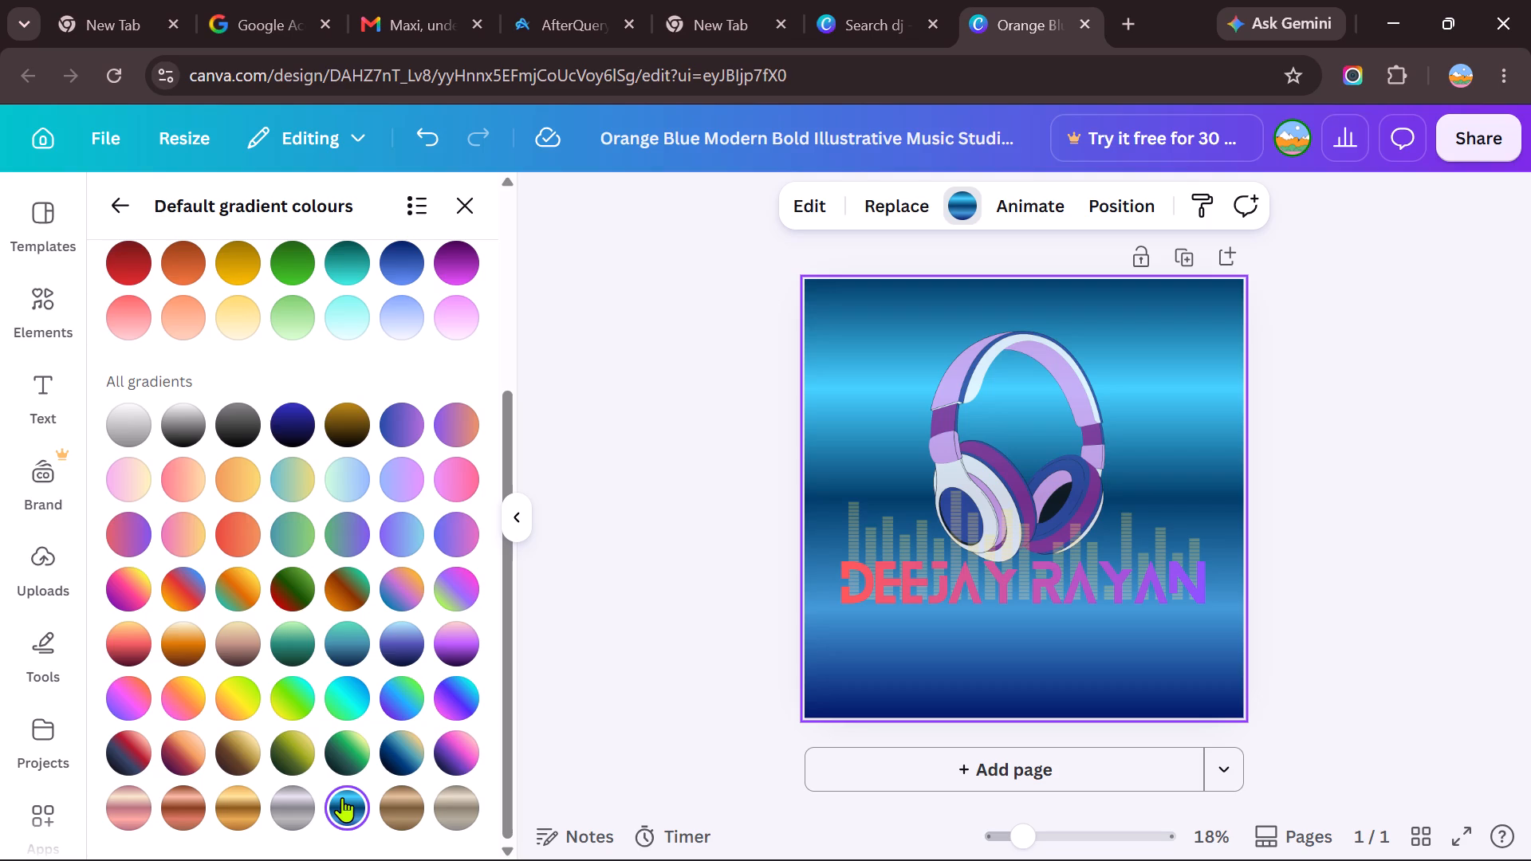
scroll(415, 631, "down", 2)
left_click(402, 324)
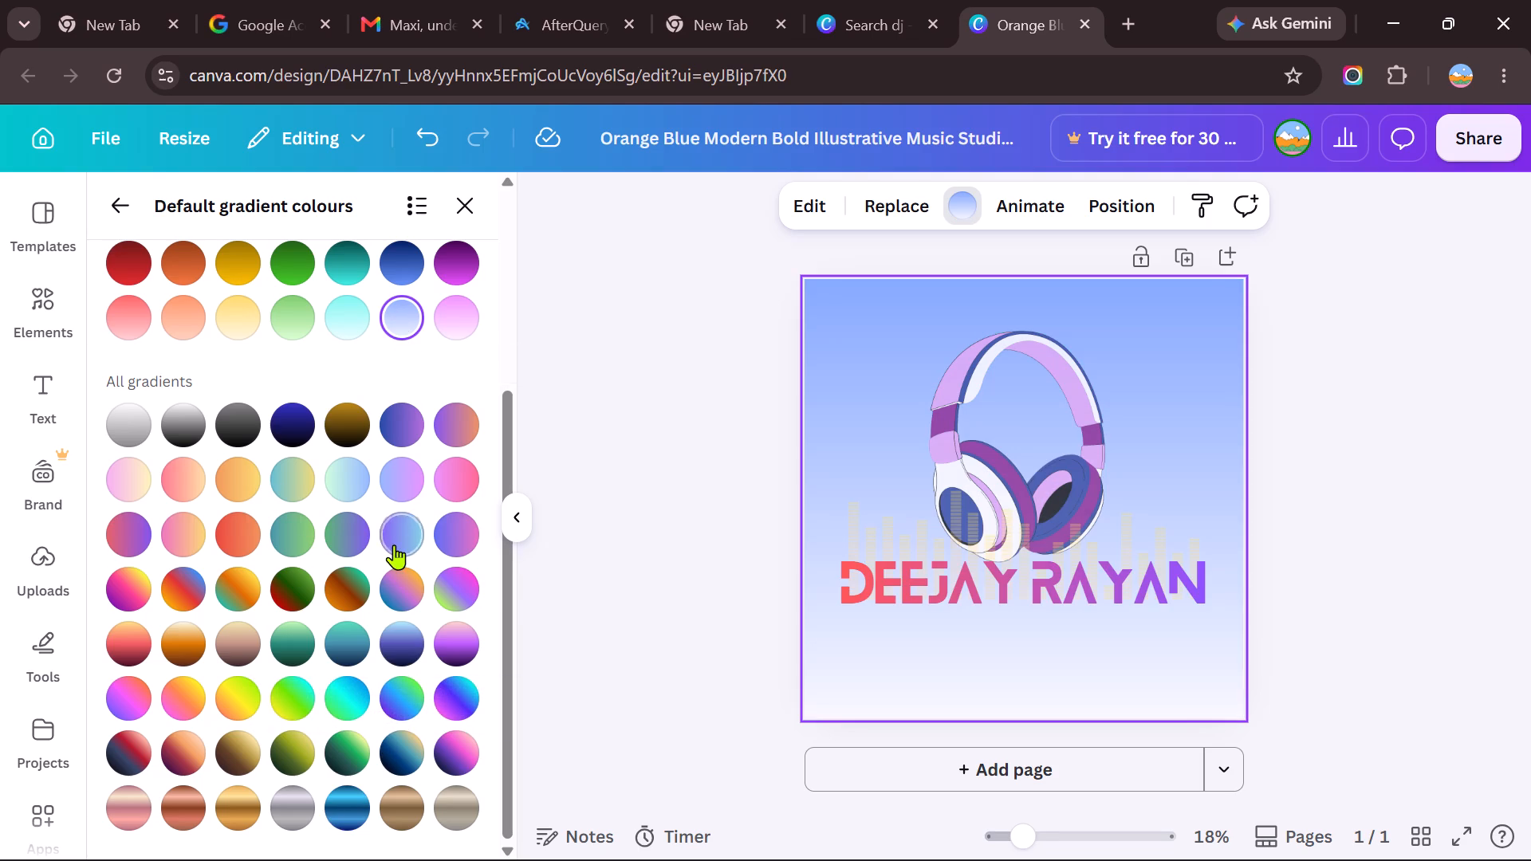
Set the page background to the vertical white-to-black gradient.
left_click(169, 432)
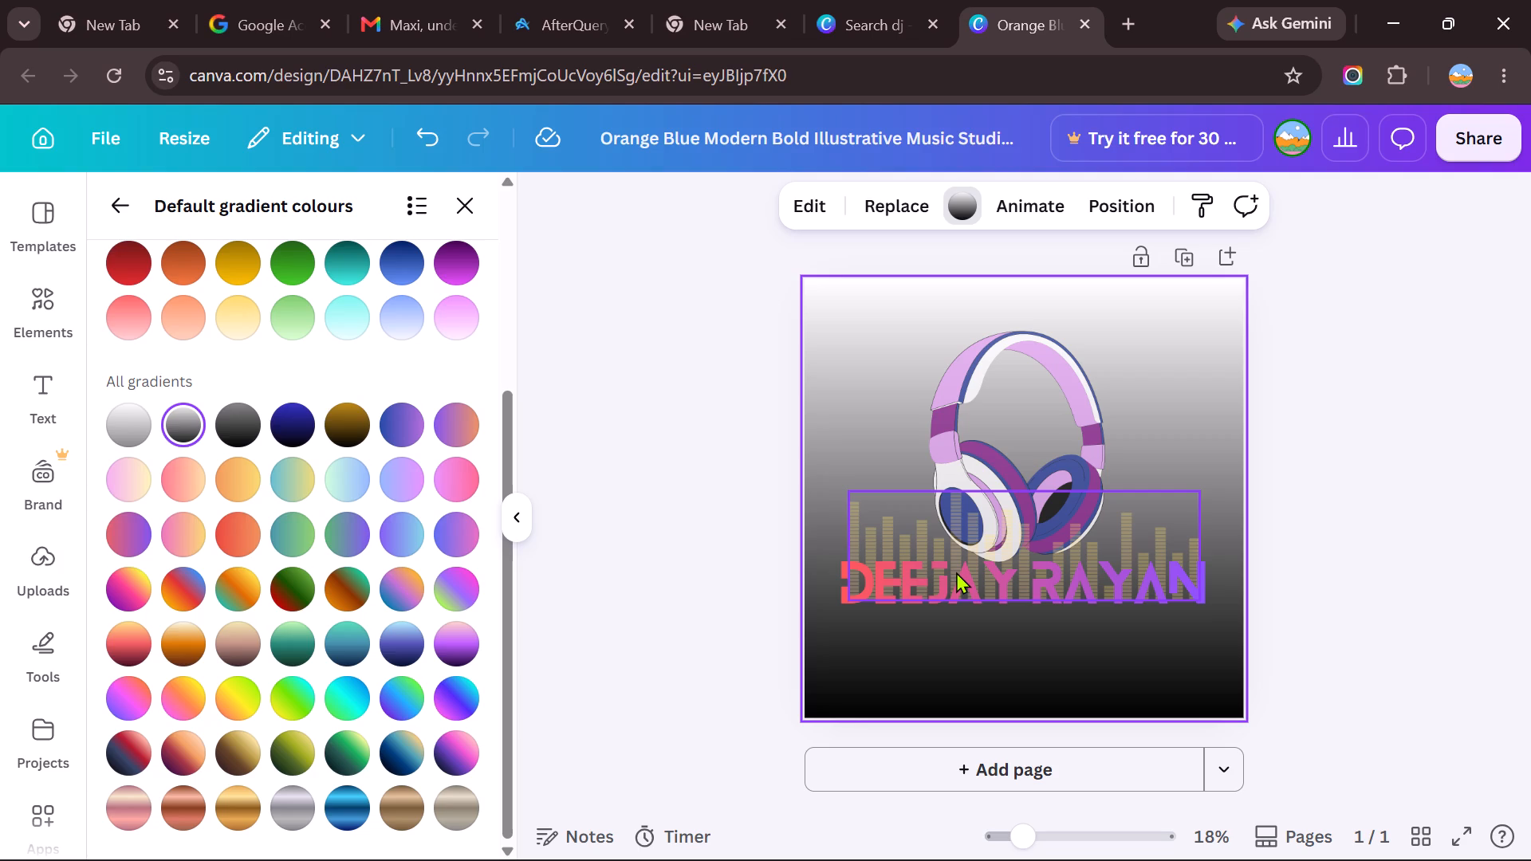
Move the DEEJAY RAYAN text straight down so it sits below the equaliser bars.
left_click_drag(956, 572, 959, 627)
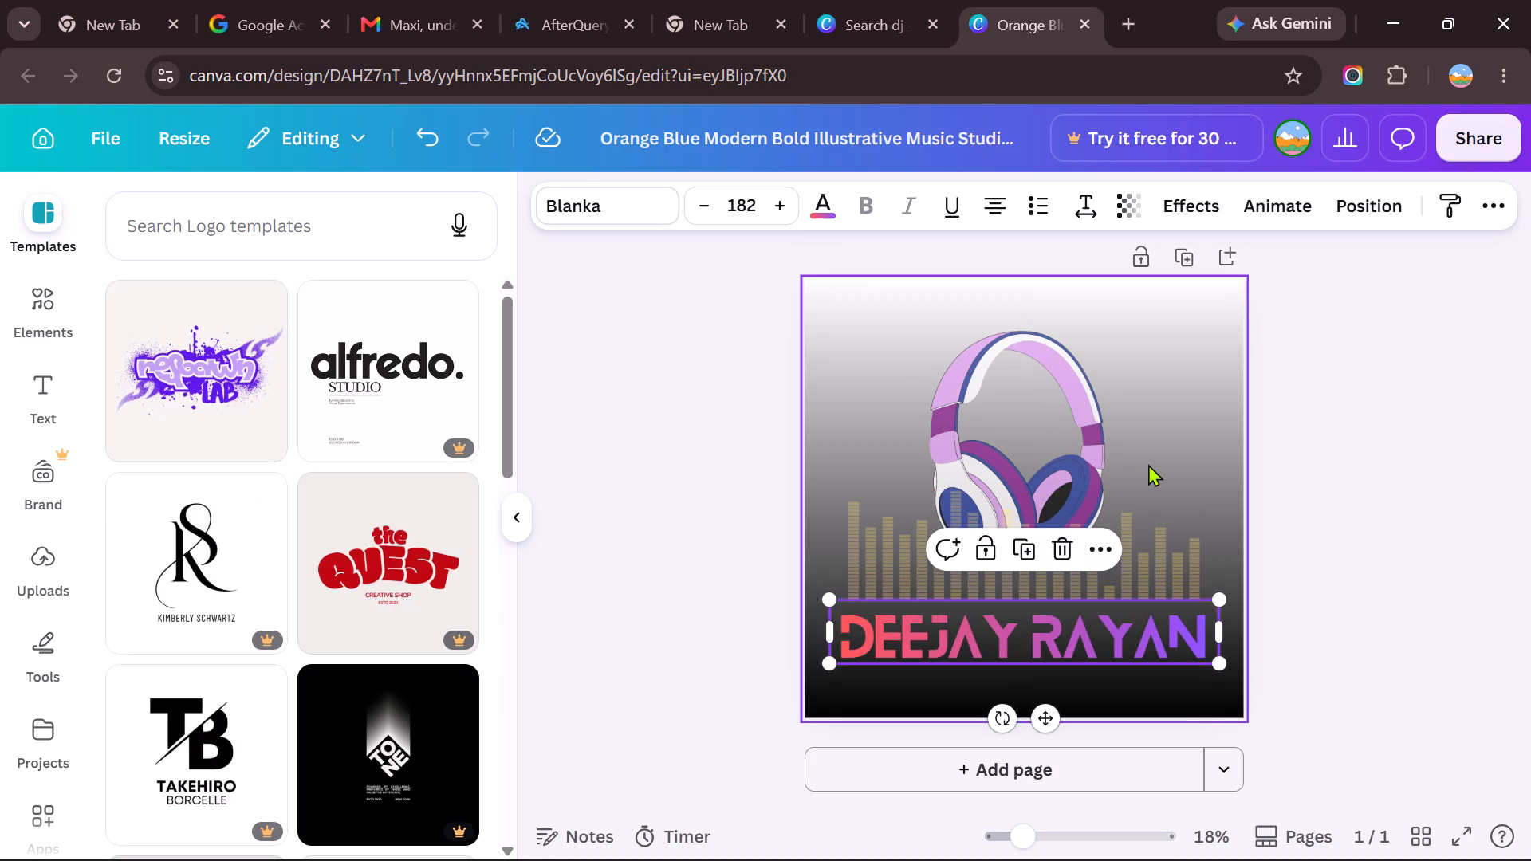
left_click(1148, 464)
Move the equaliser bars up over the headphones' ear cups, aligned with the headphones' vertical centre and ending near their lower edge.
left_click_drag(1125, 560, 1113, 477)
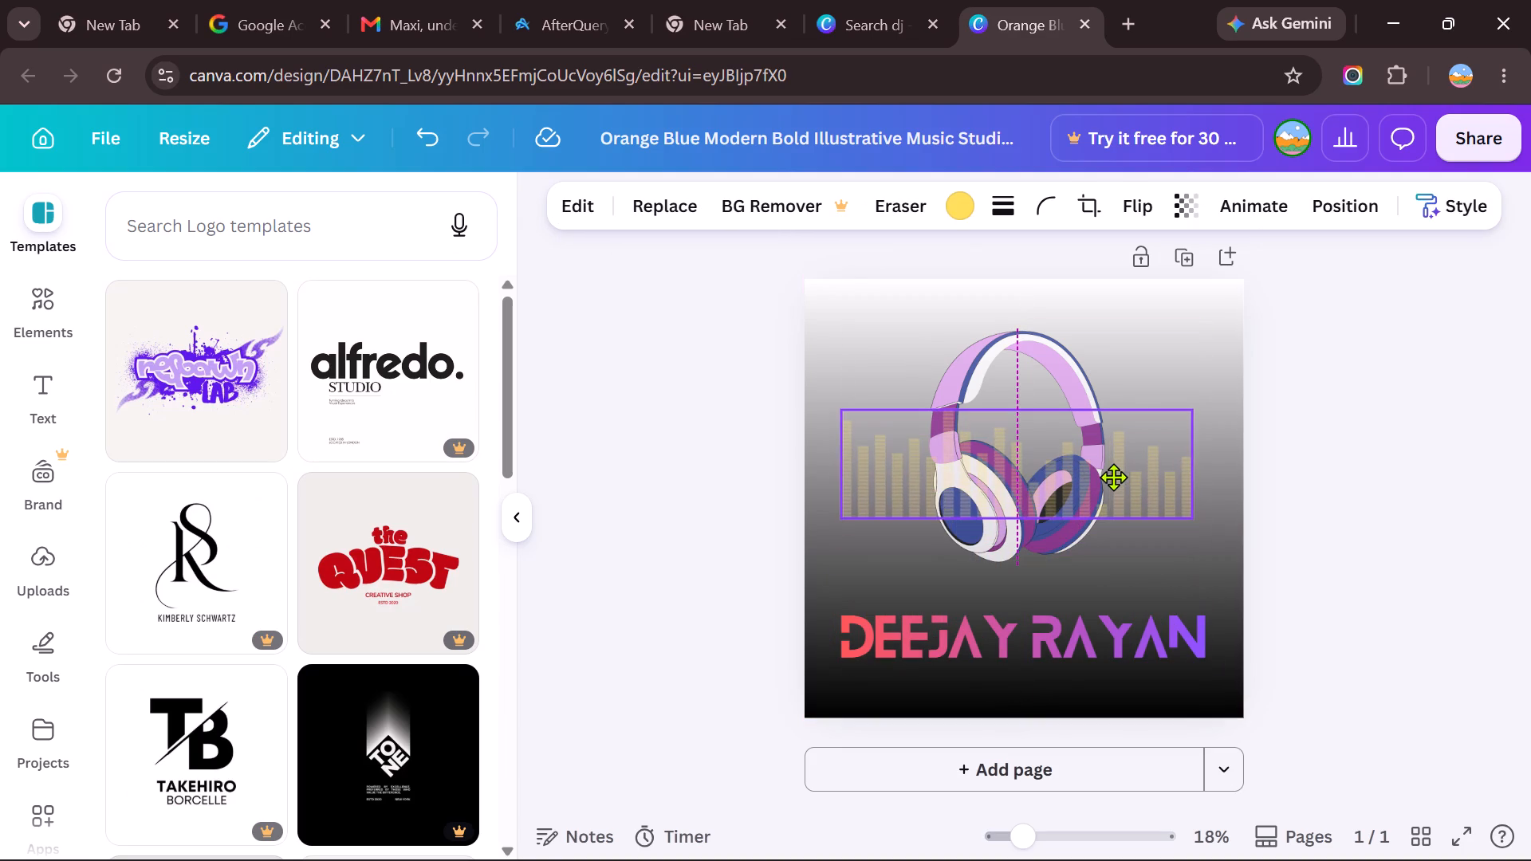
left_click_drag(1113, 477, 1116, 488)
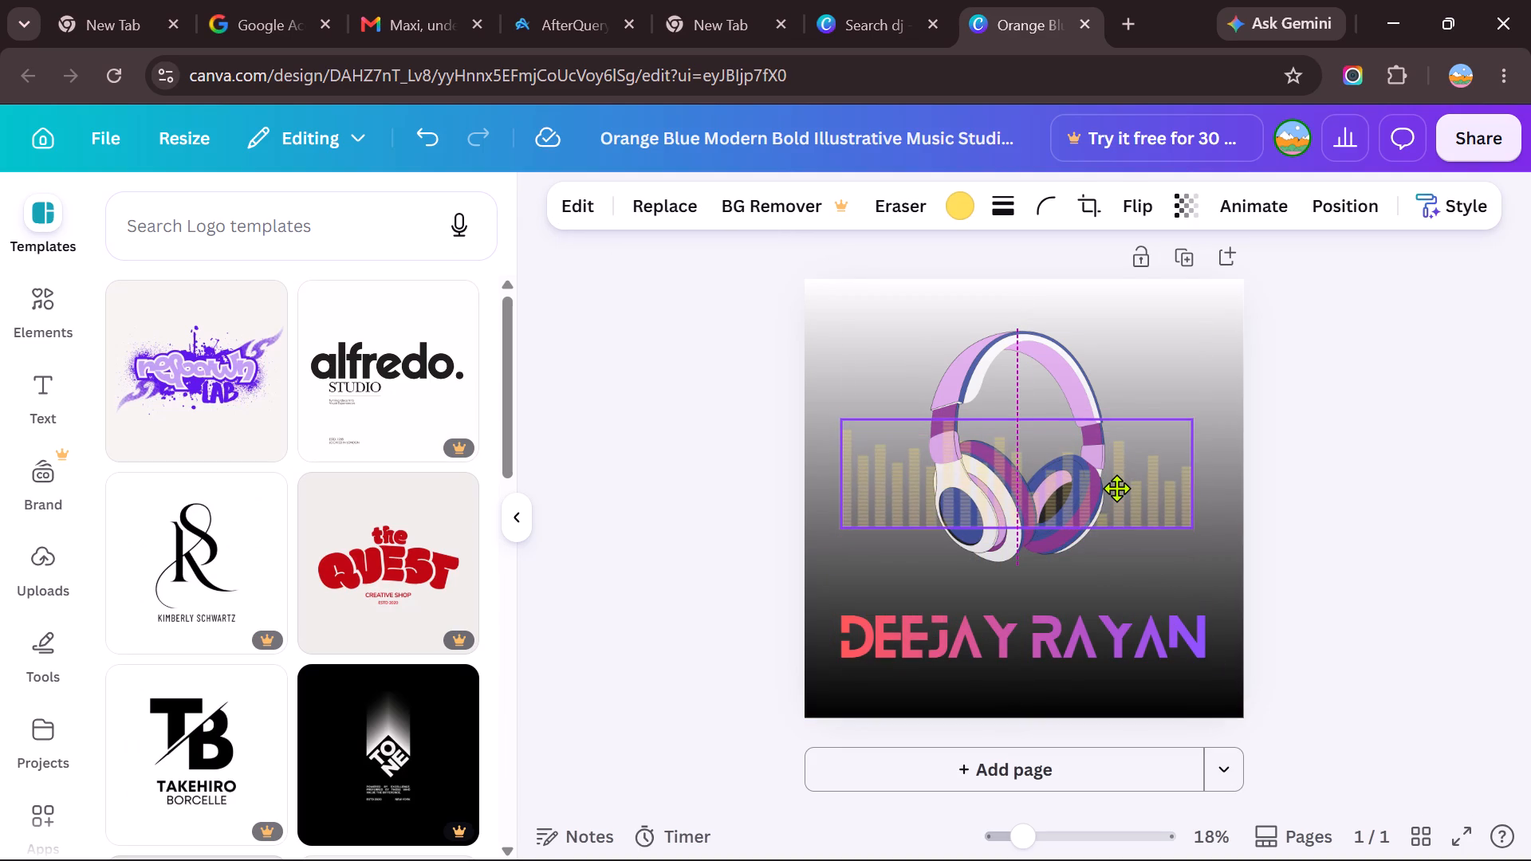
left_click_drag(1116, 488, 1121, 510)
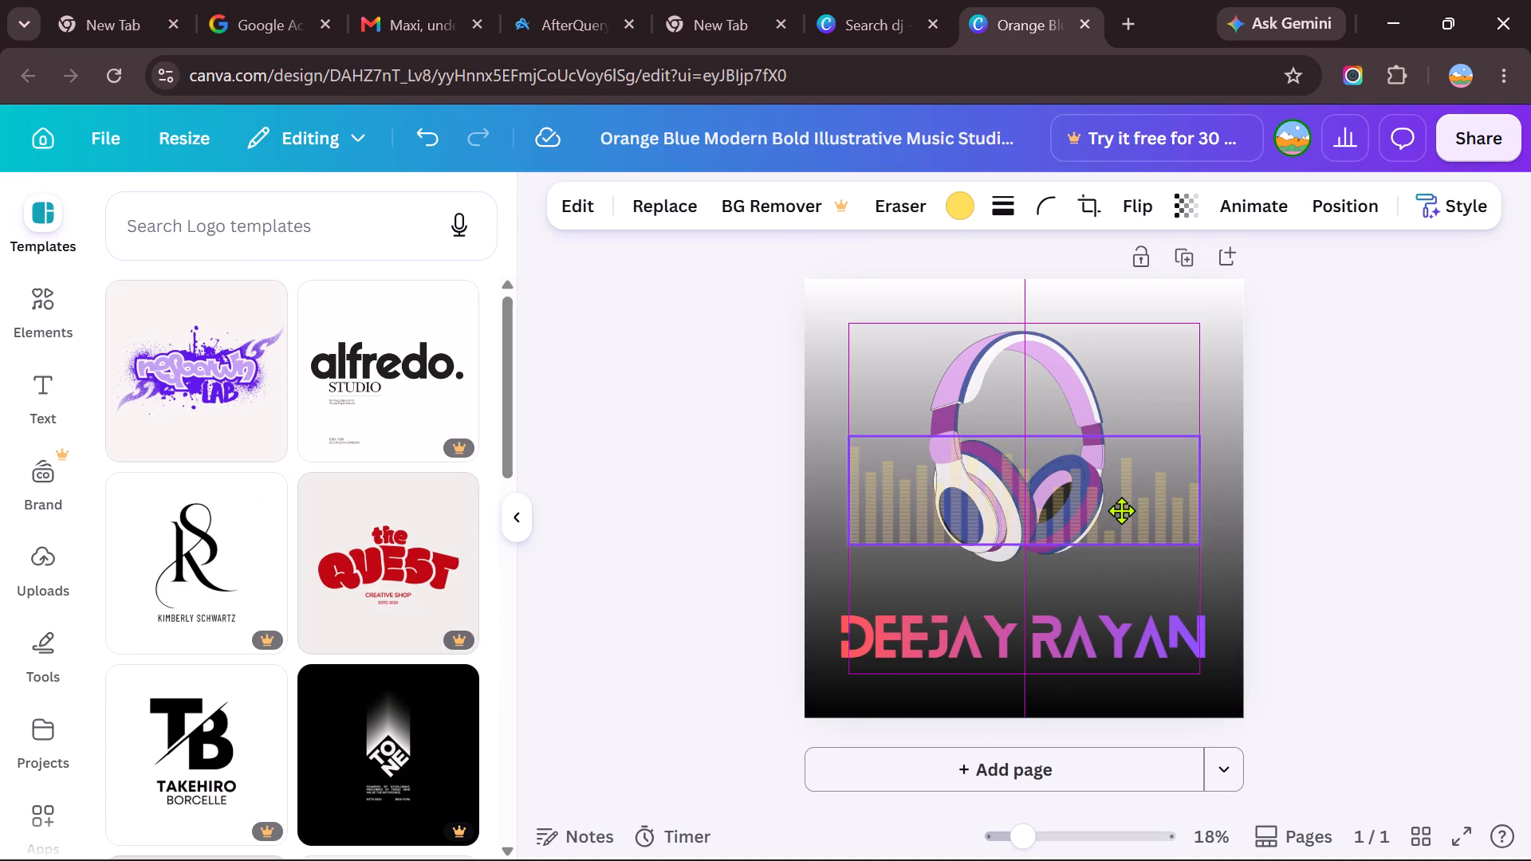
left_click_drag(1121, 510, 1115, 519)
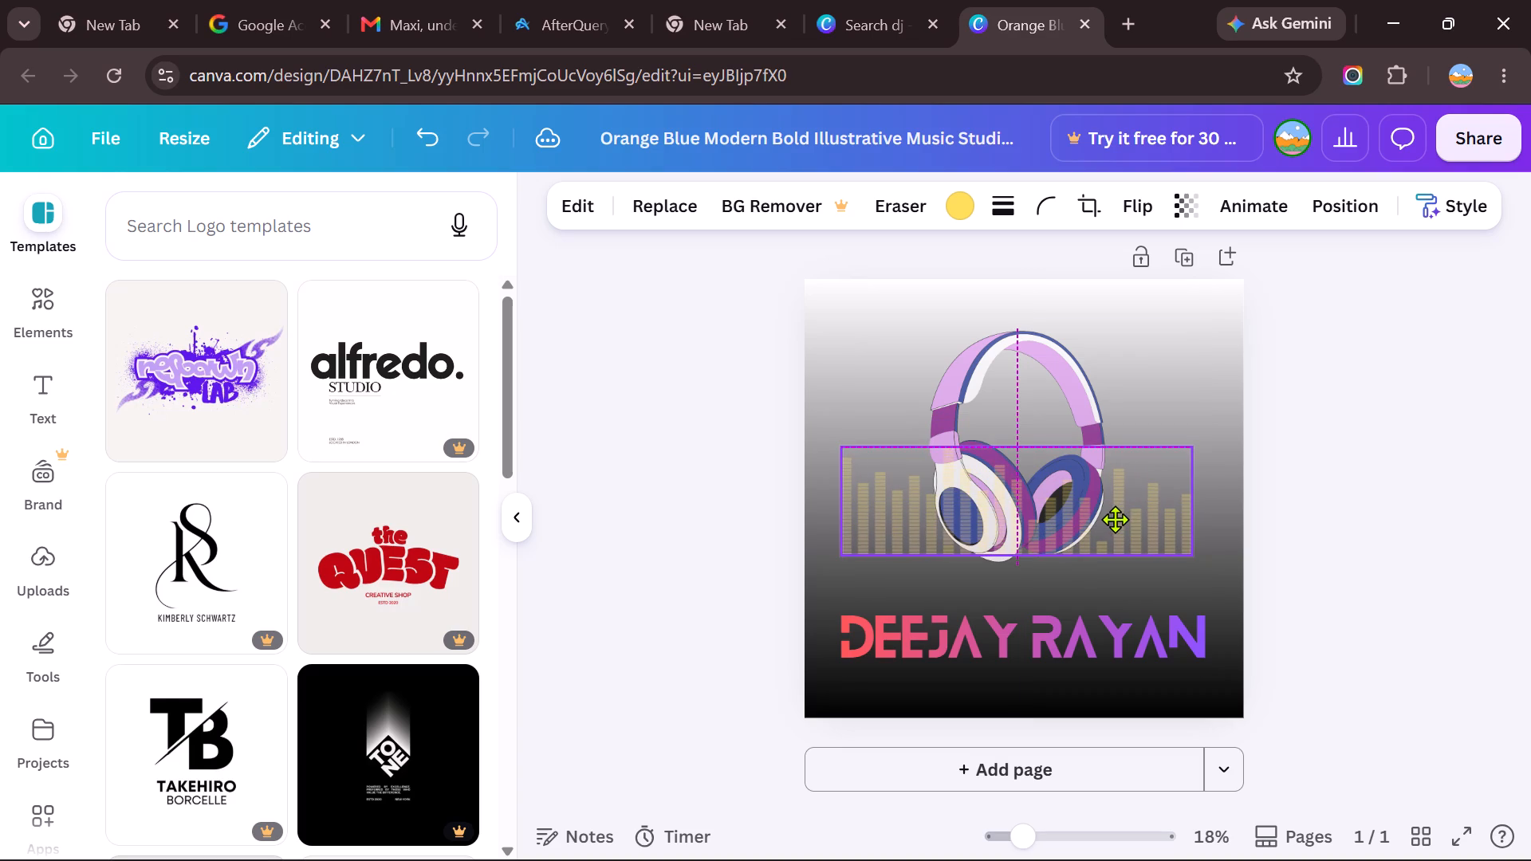
left_click_drag(1115, 519, 1112, 519)
left_click_drag(1112, 519, 1112, 522)
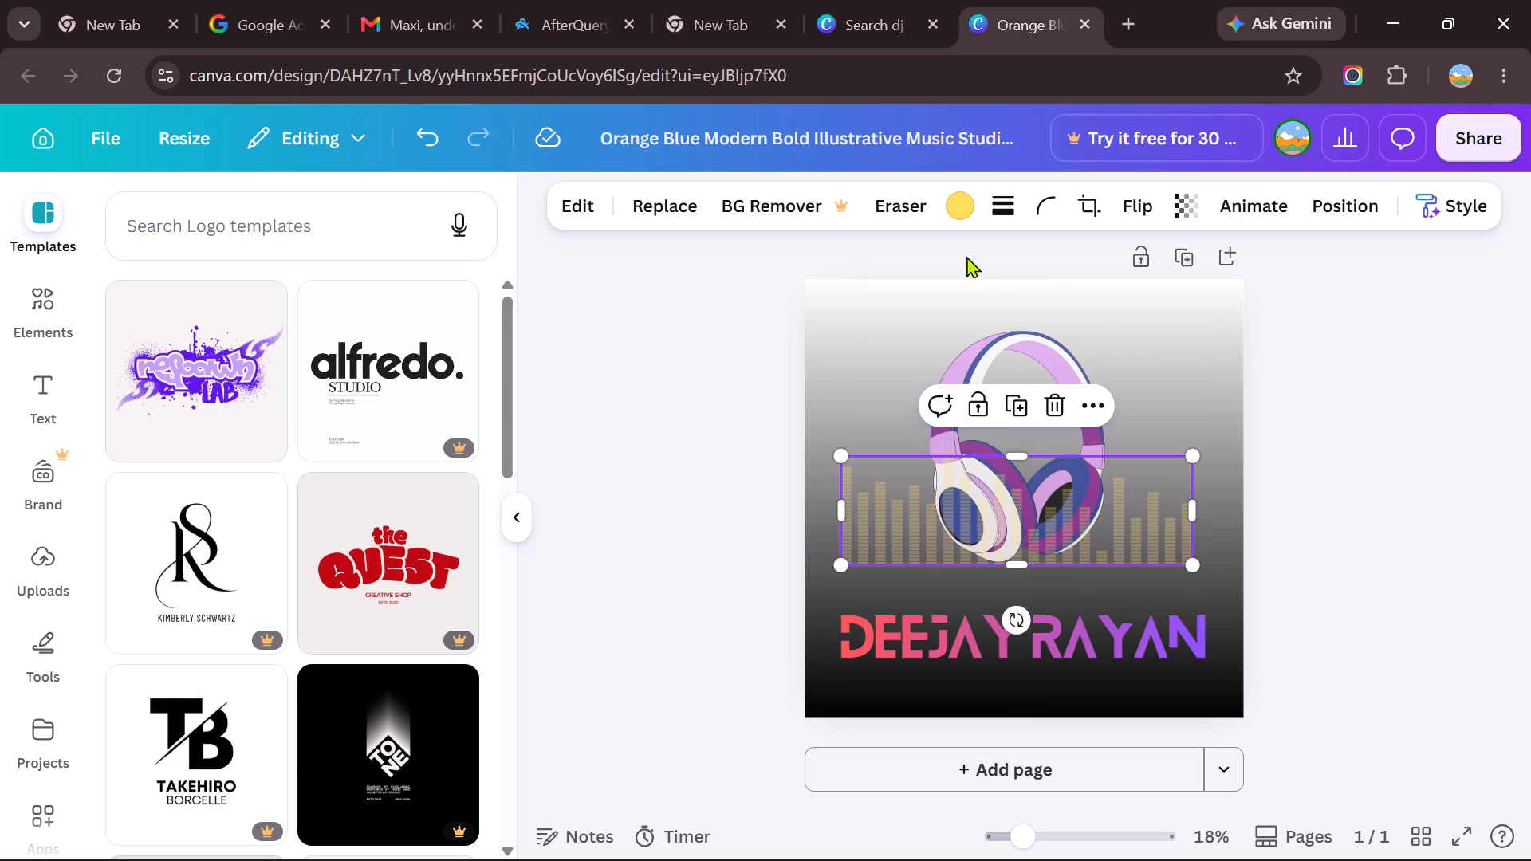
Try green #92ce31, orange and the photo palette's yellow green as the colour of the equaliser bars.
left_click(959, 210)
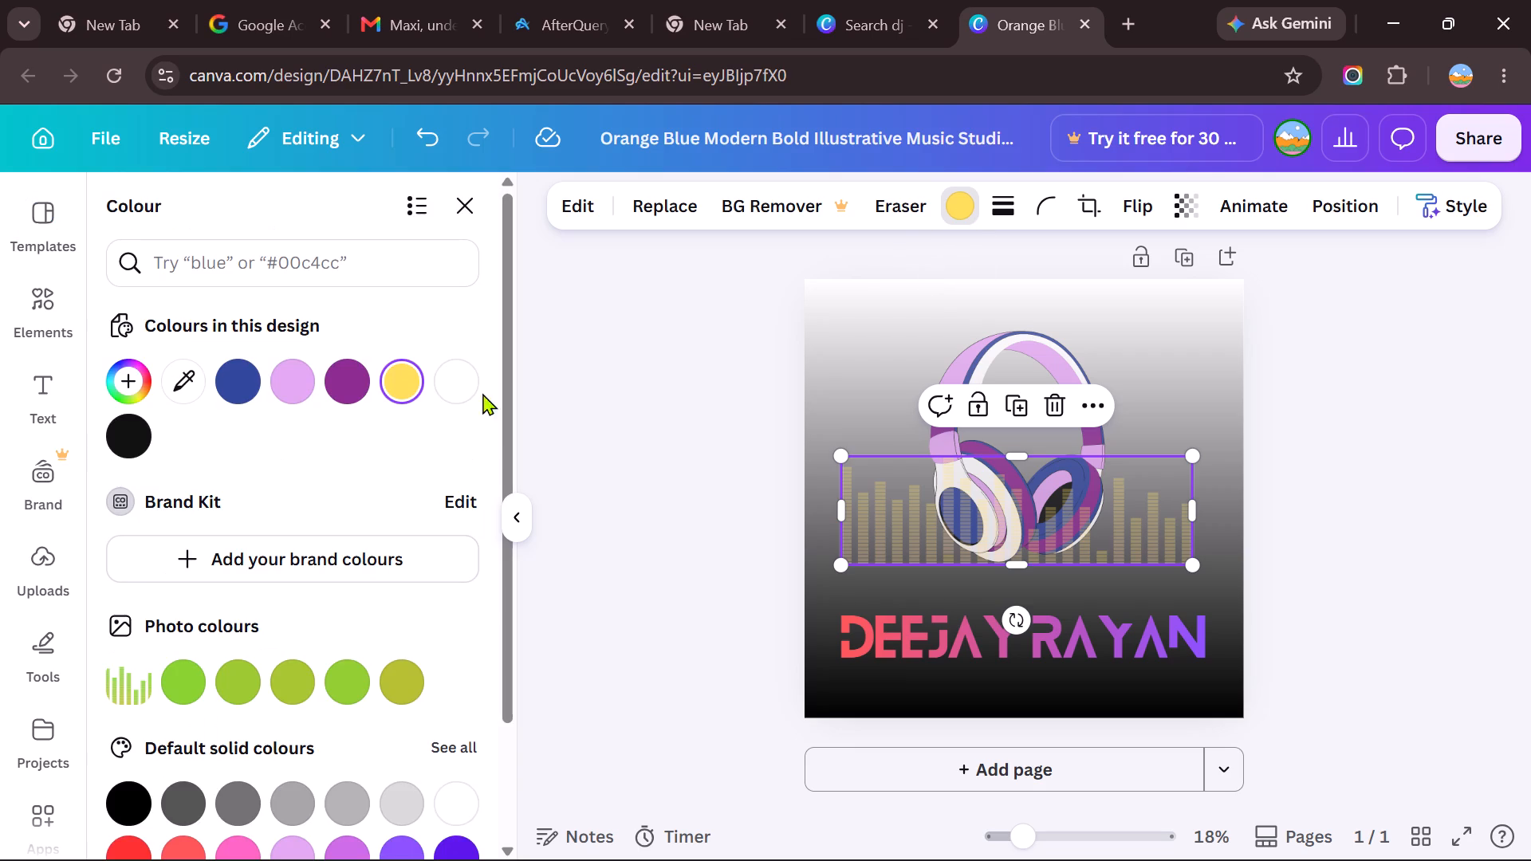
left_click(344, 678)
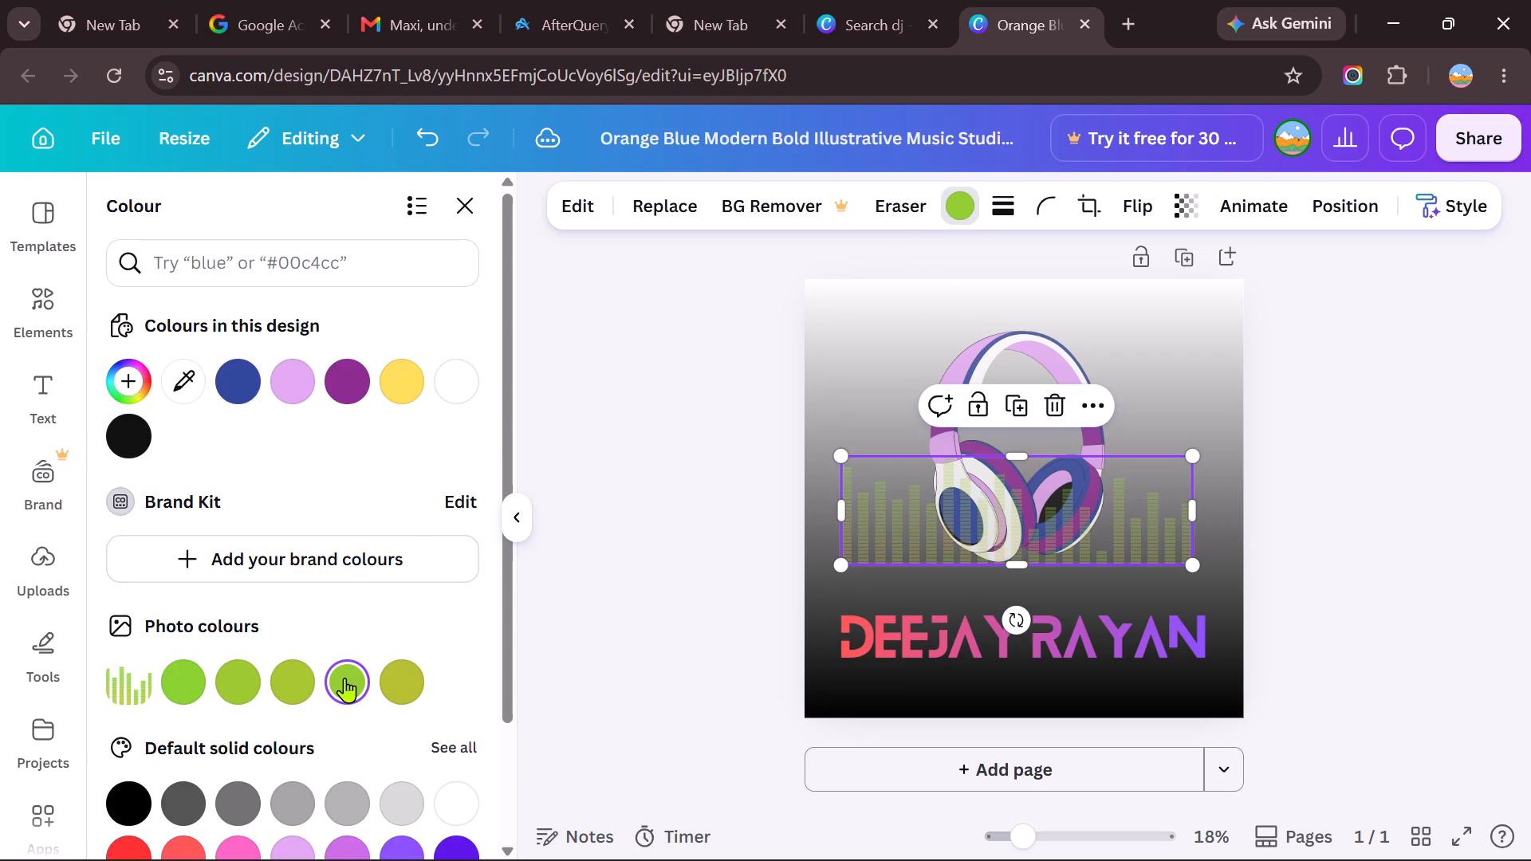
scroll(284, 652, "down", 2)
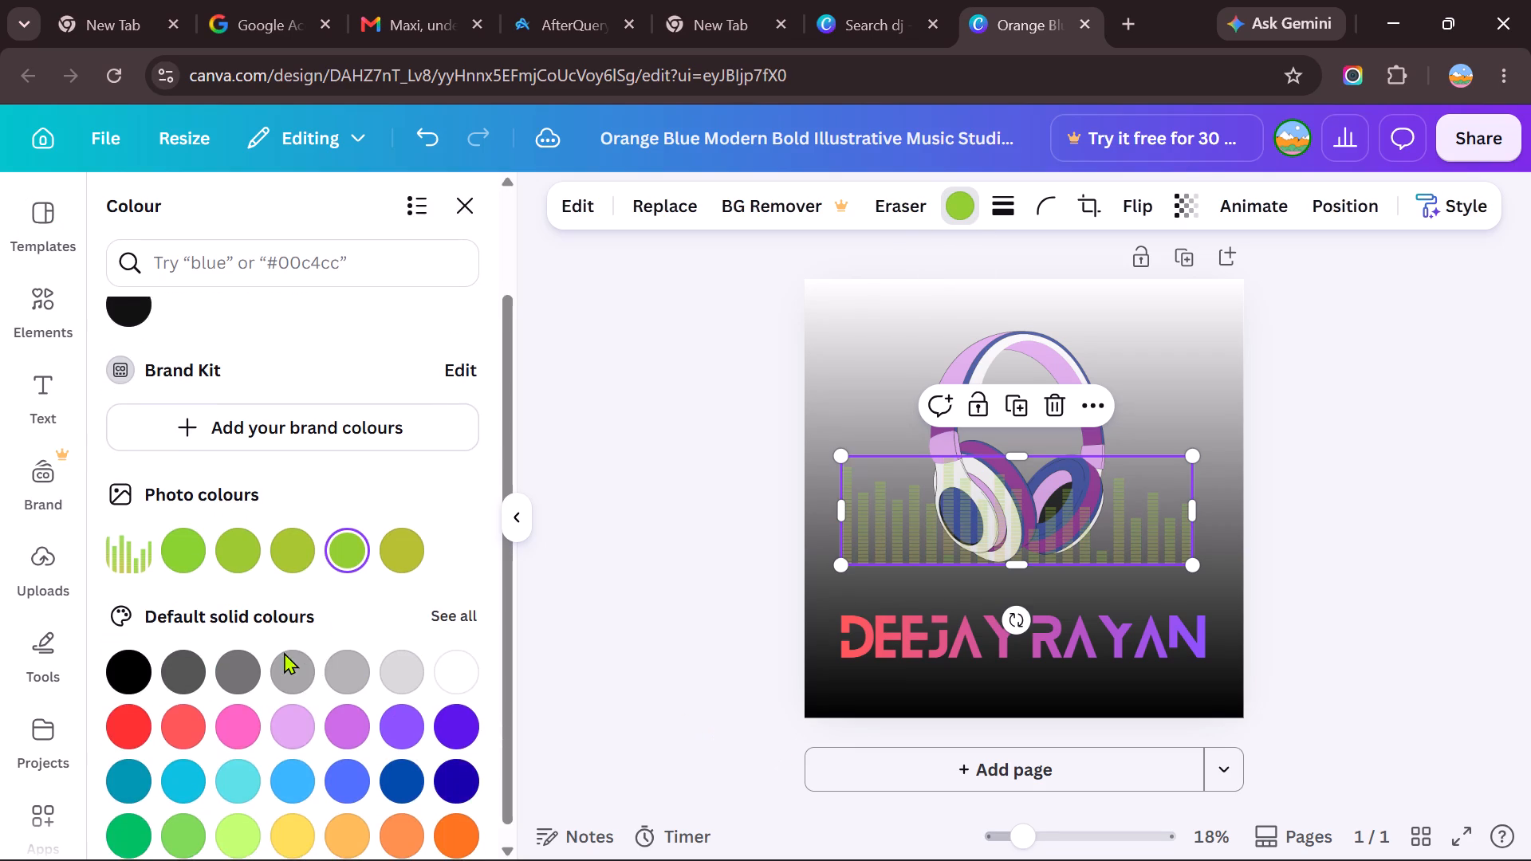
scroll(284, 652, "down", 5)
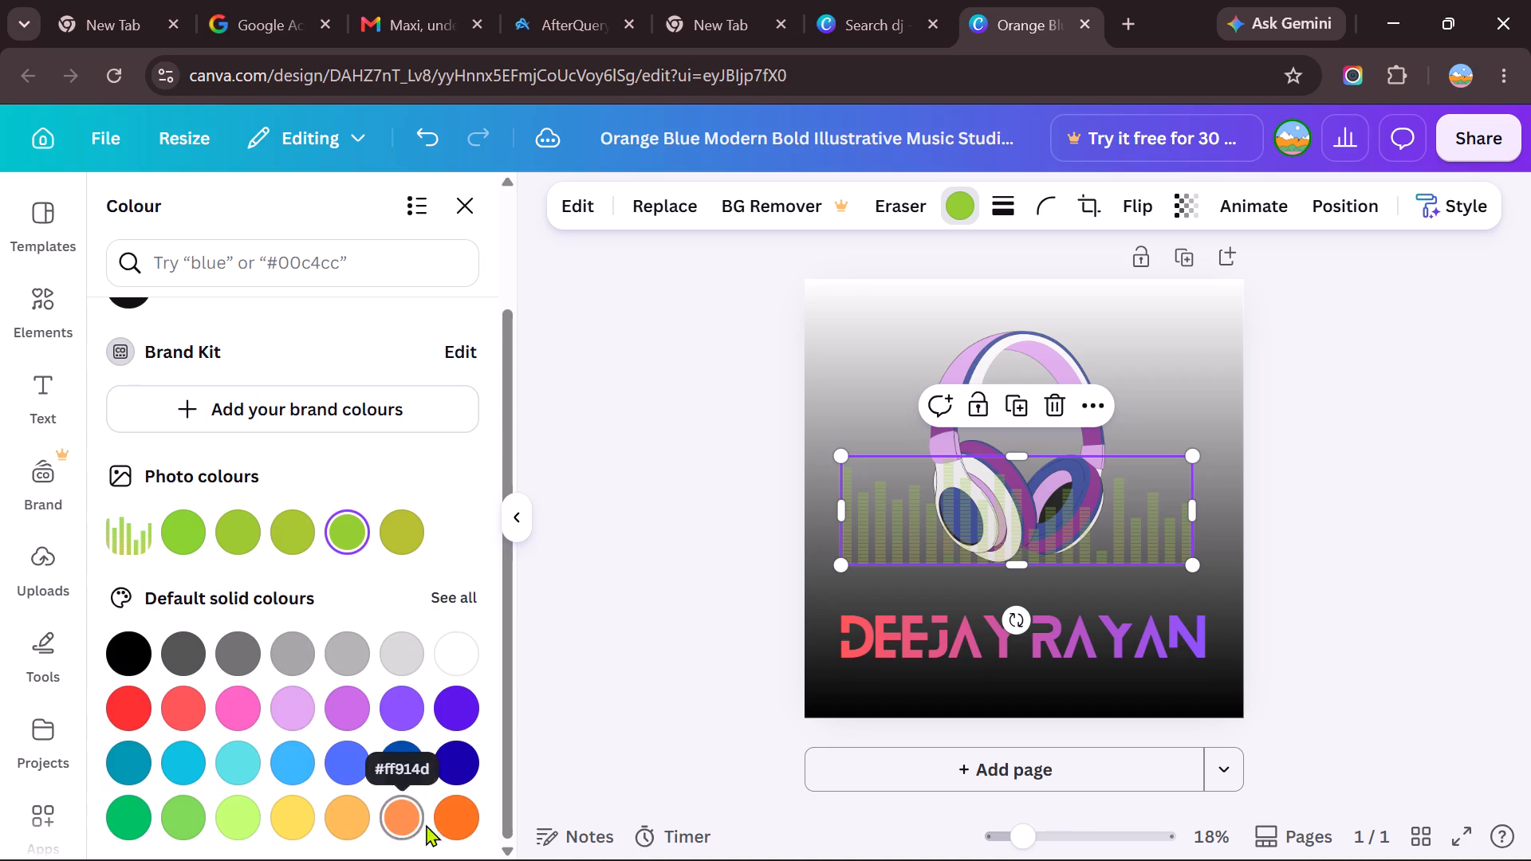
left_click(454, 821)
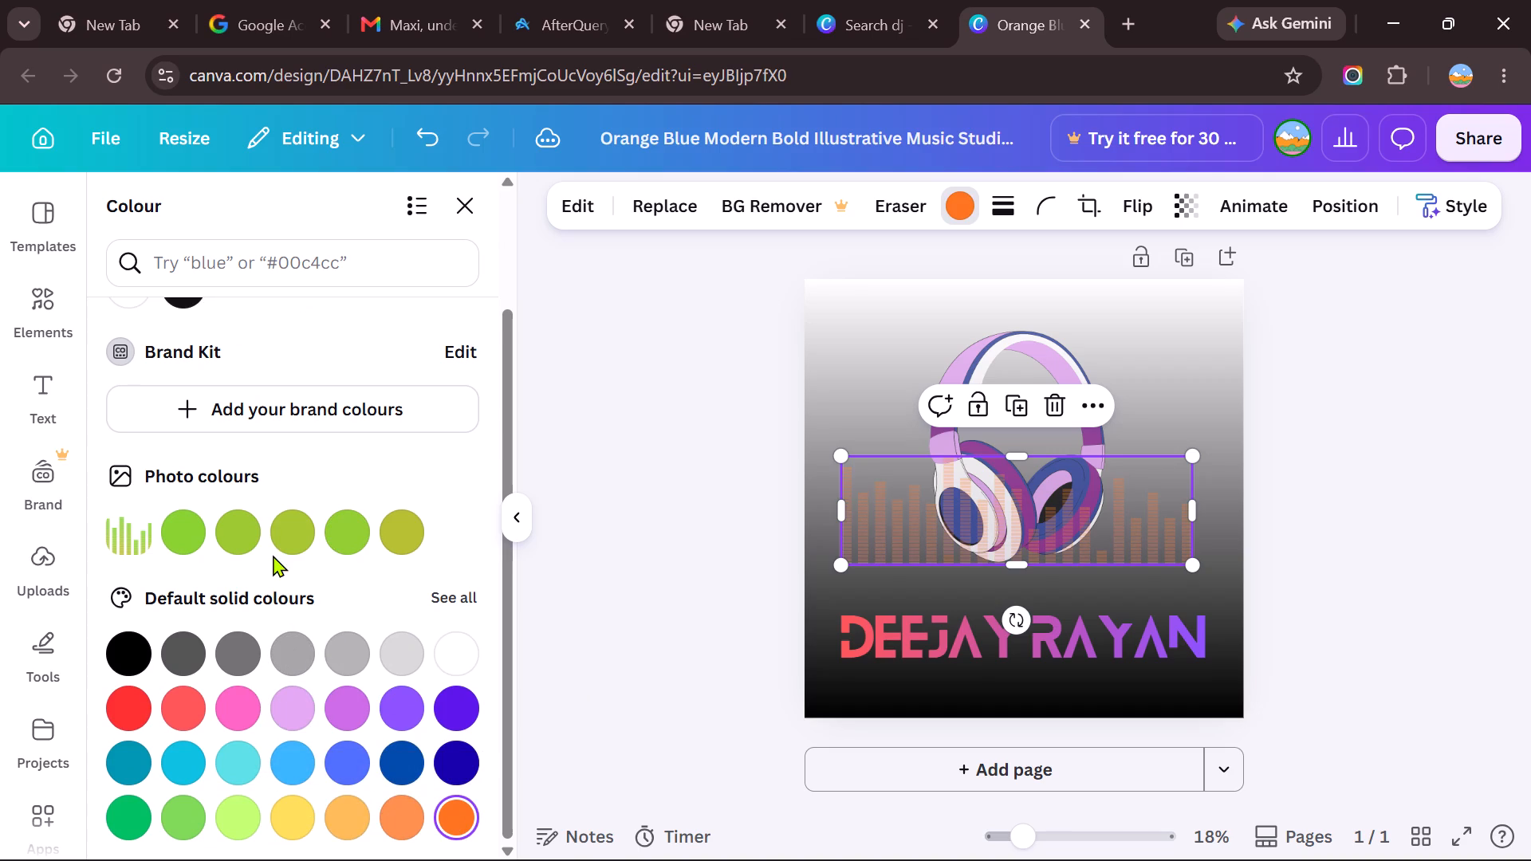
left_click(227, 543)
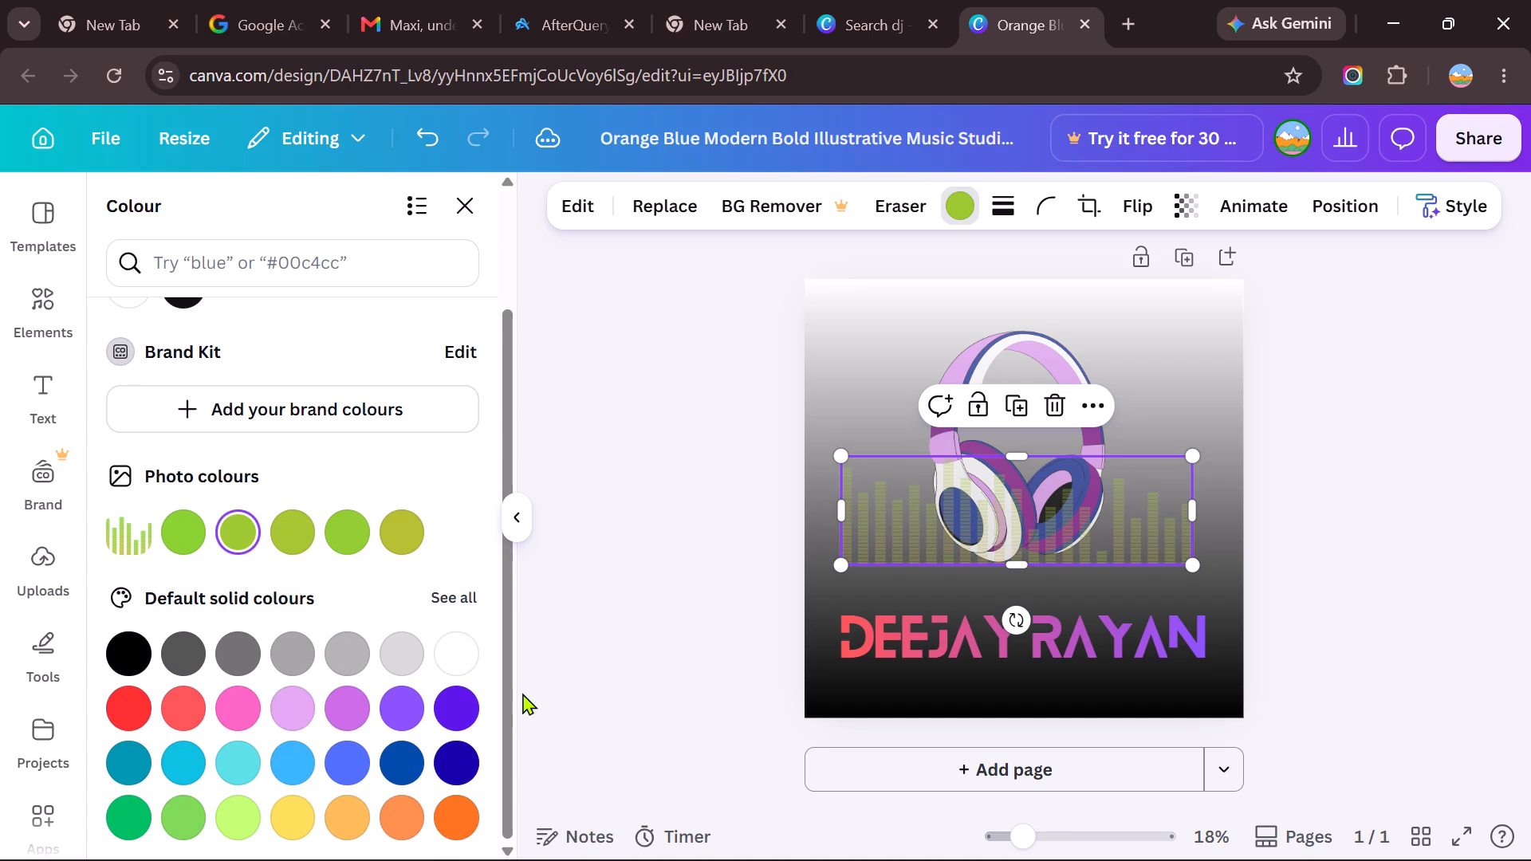
Move the DEEJAY RAYAN text up so it sits directly beneath the equaliser bars.
left_click_drag(952, 650, 950, 607)
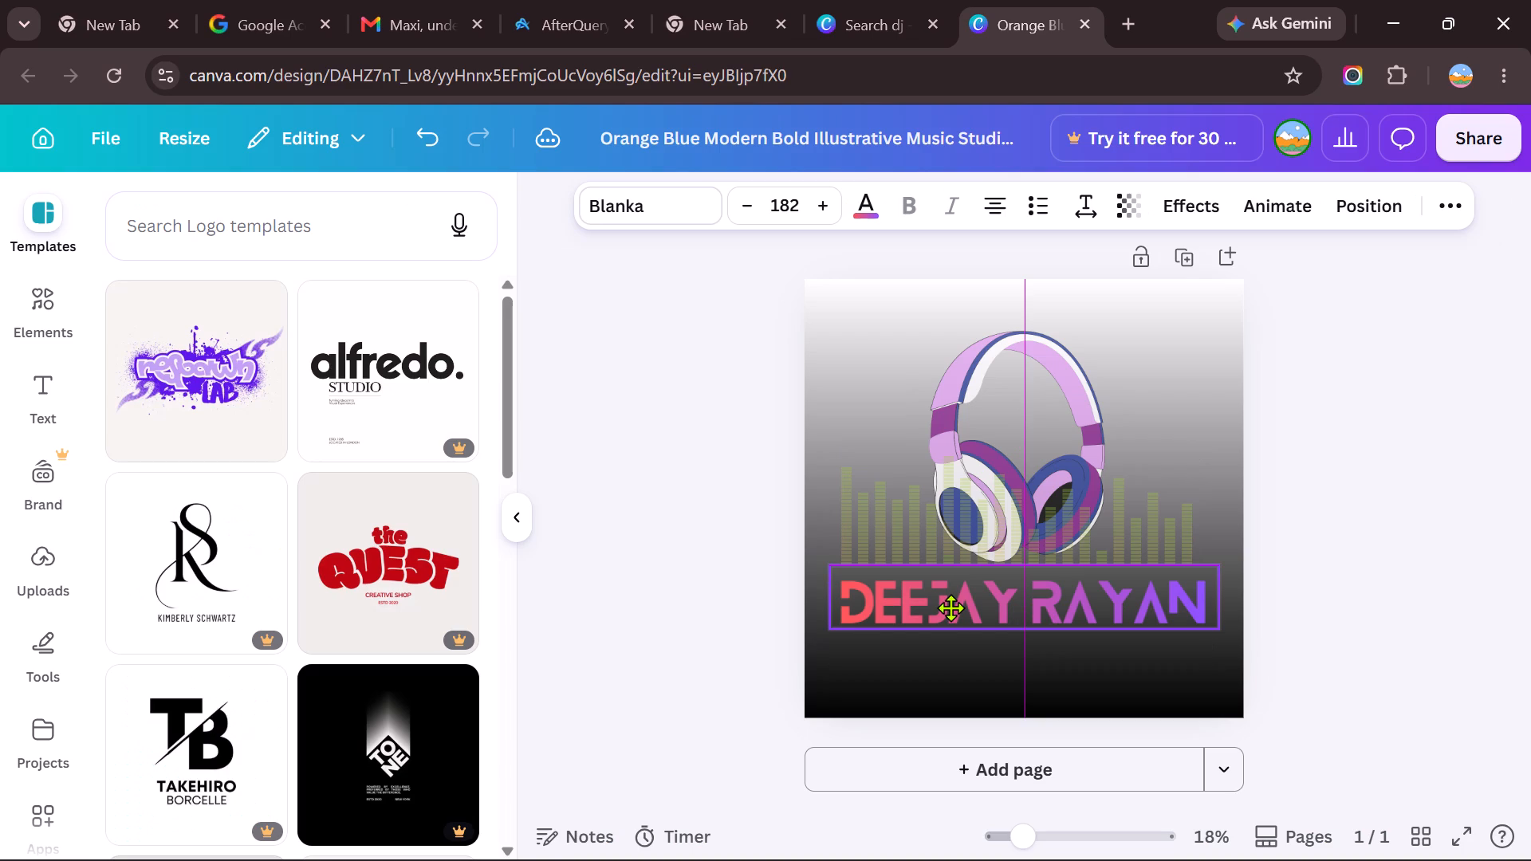
left_click_drag(950, 607, 949, 599)
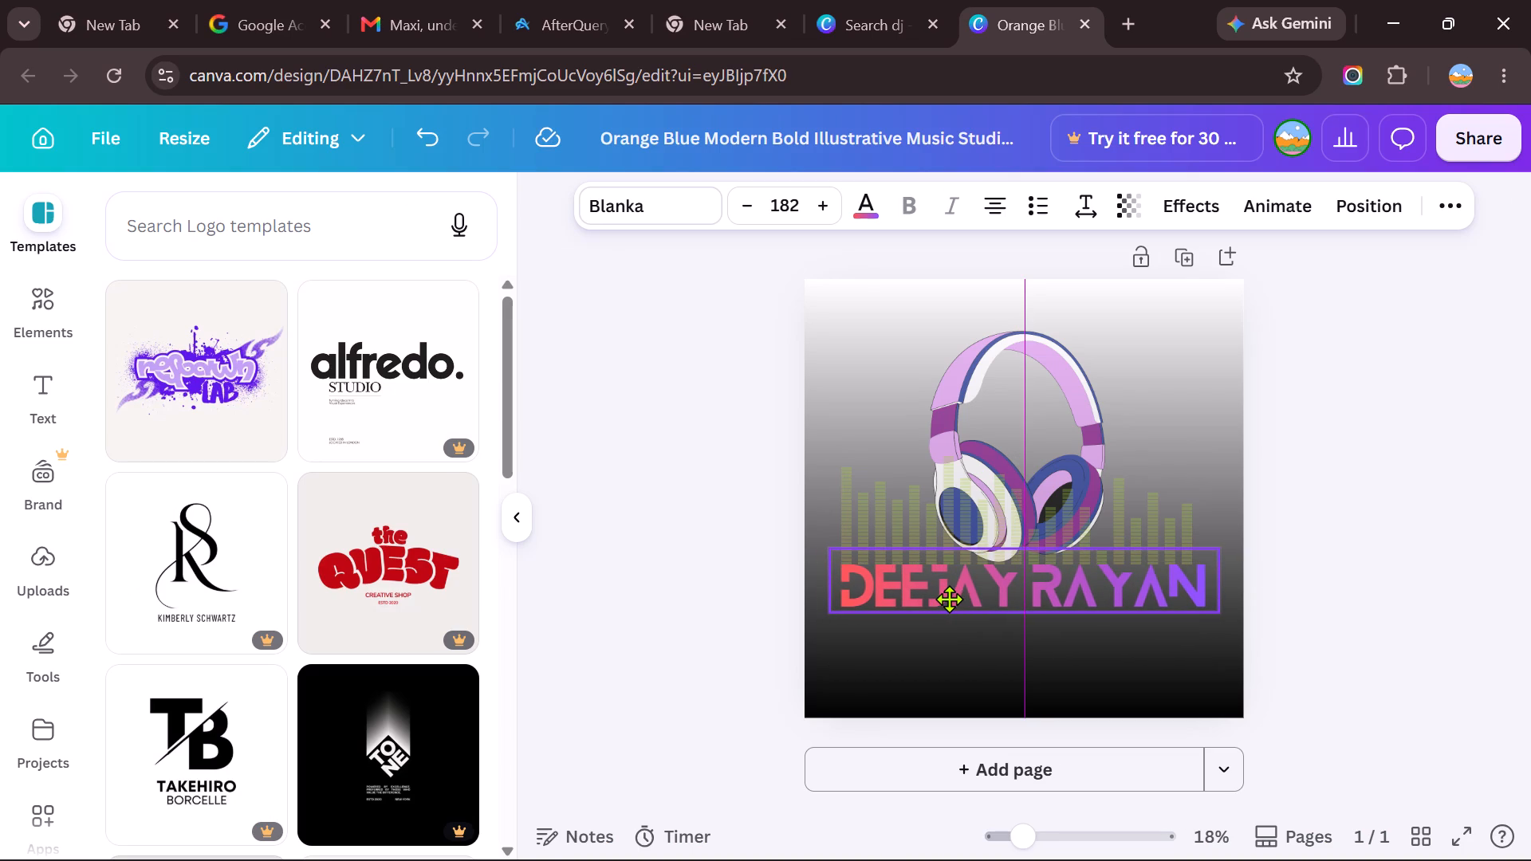
left_click_drag(949, 599, 948, 600)
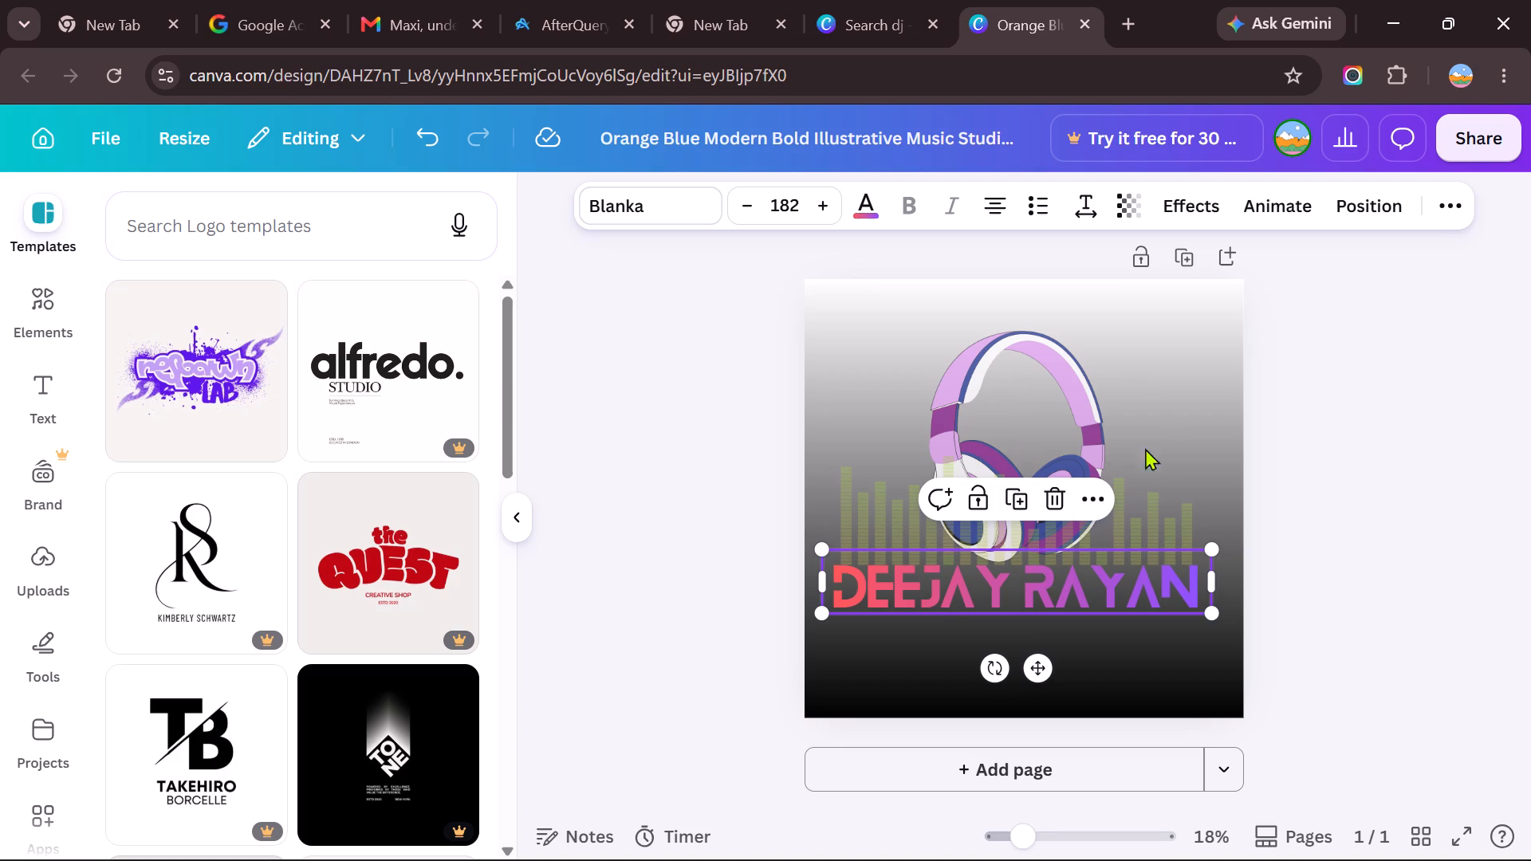
left_click(1166, 393)
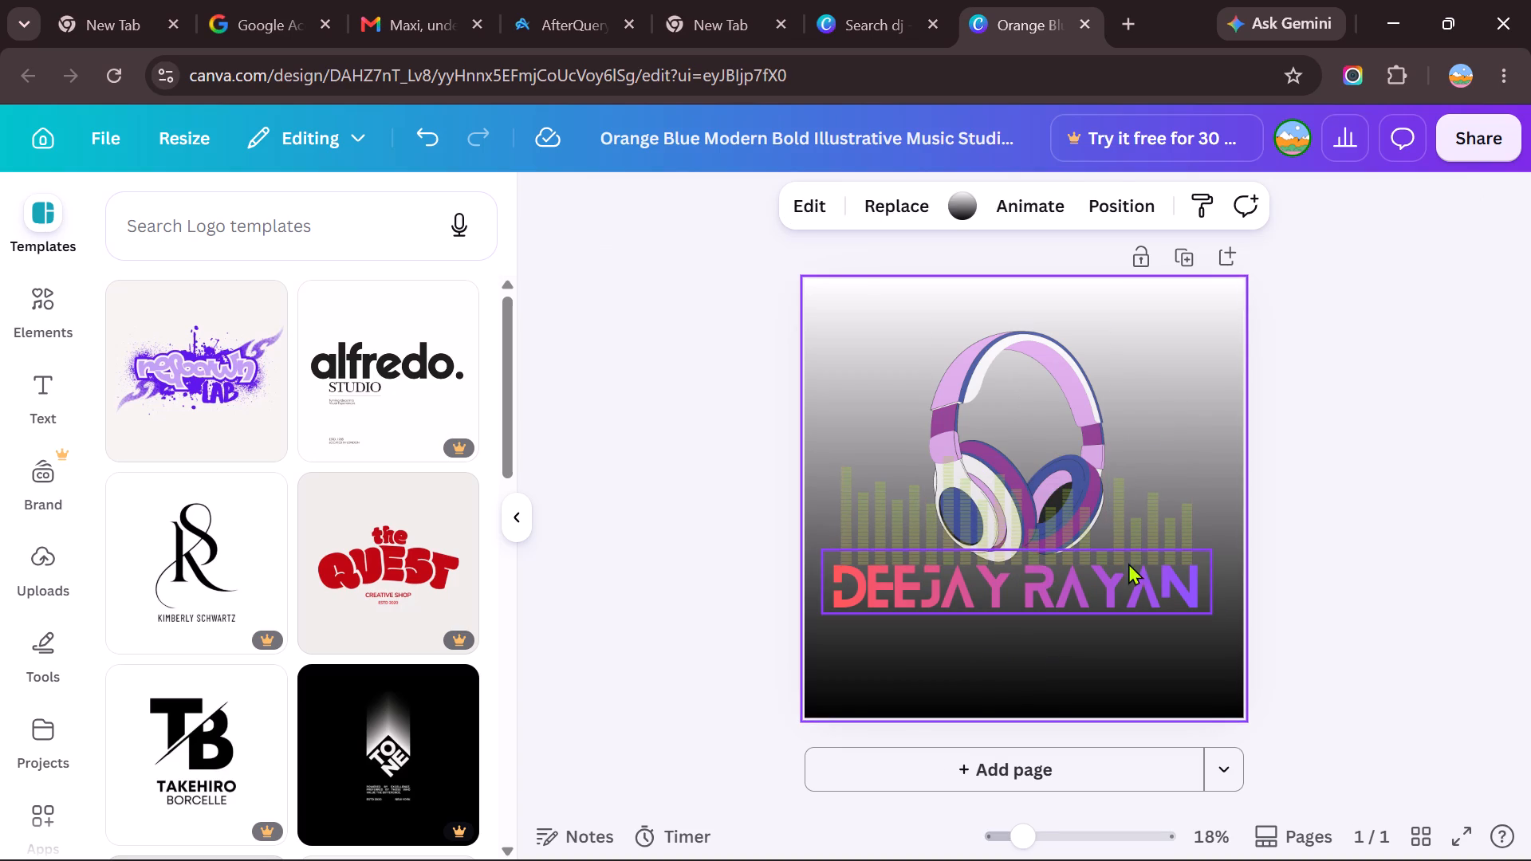
Try transparency values 55 and 80 on the equaliser bars, and settle on 66.
left_click(1150, 502)
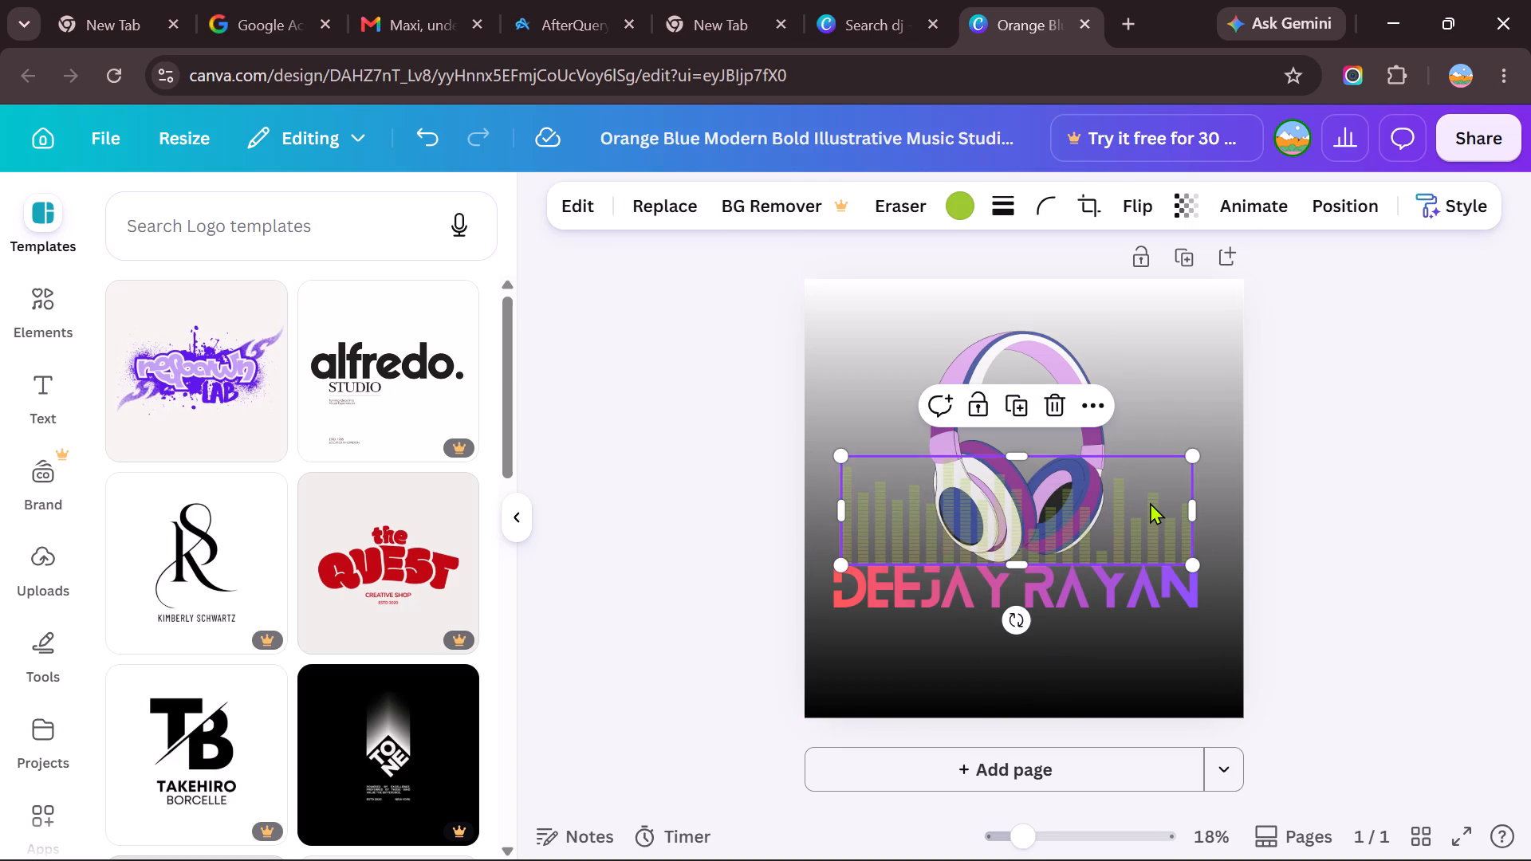
left_click(1150, 502)
left_click(1076, 533)
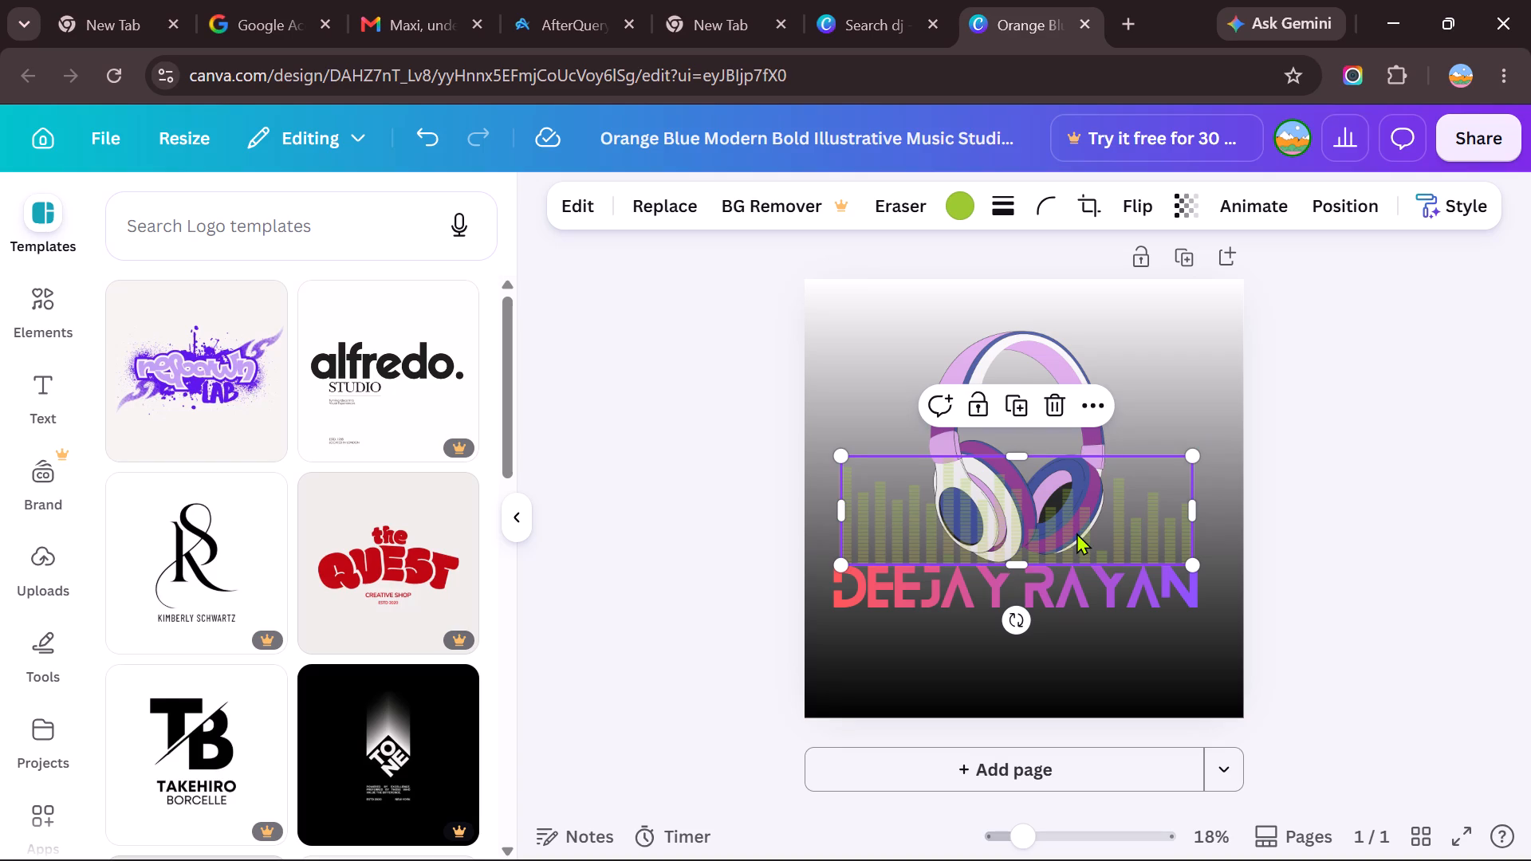
left_click(1076, 533)
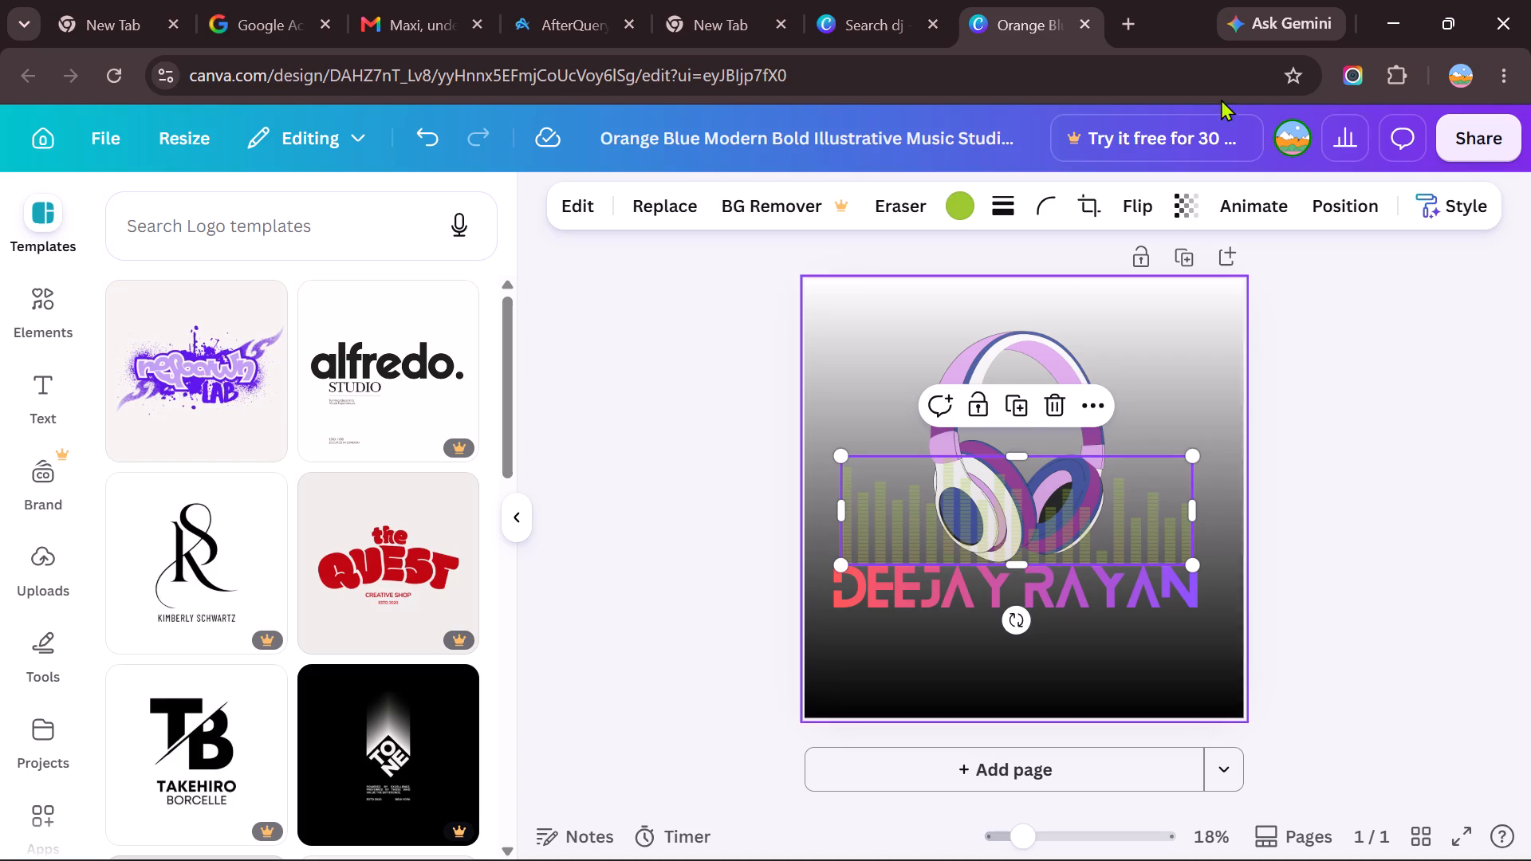
left_click(1179, 217)
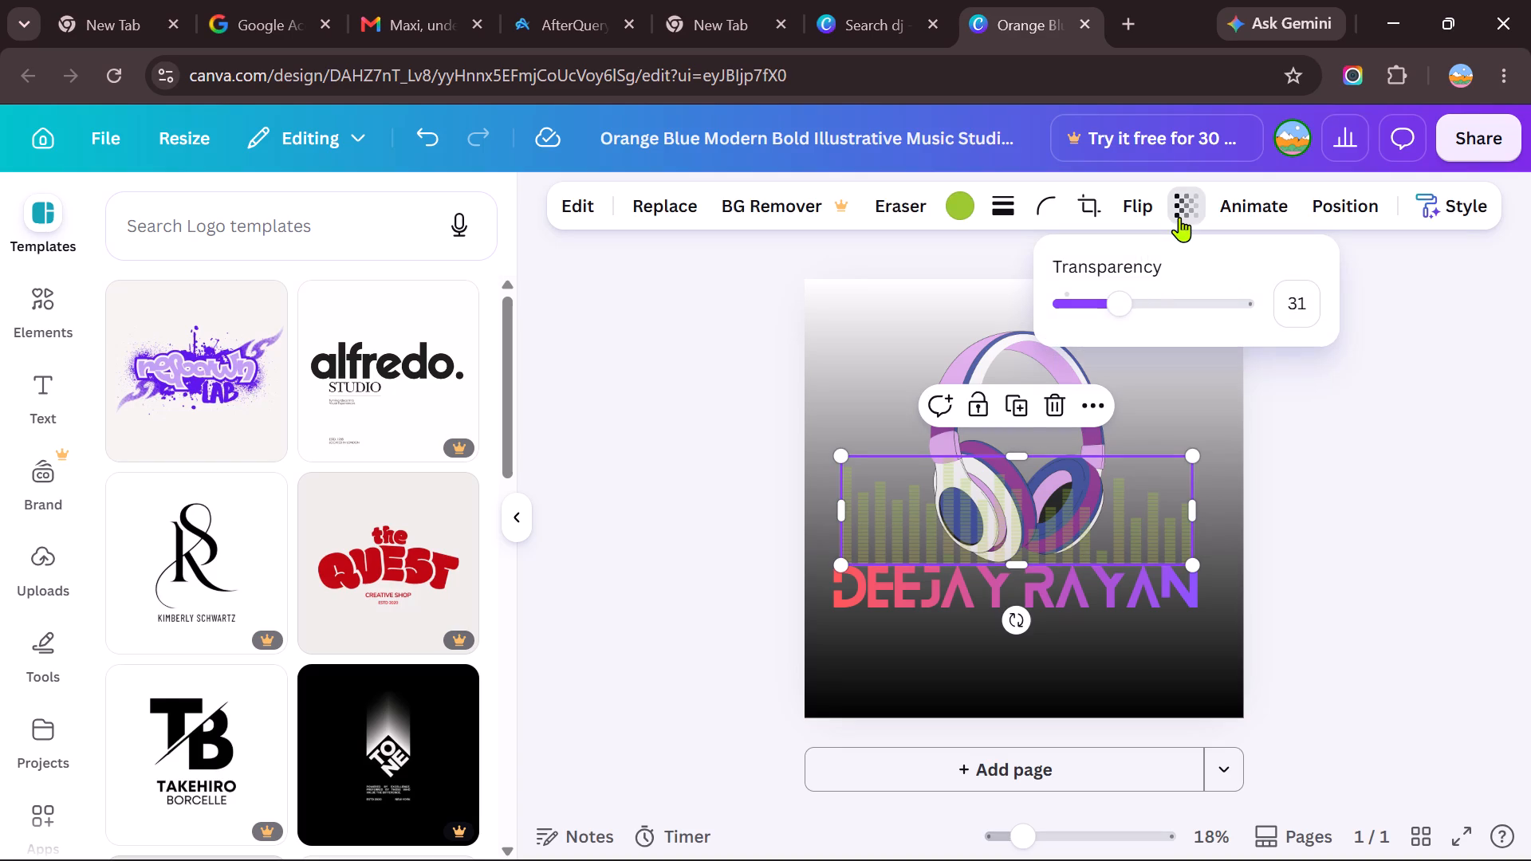
left_click(1163, 304)
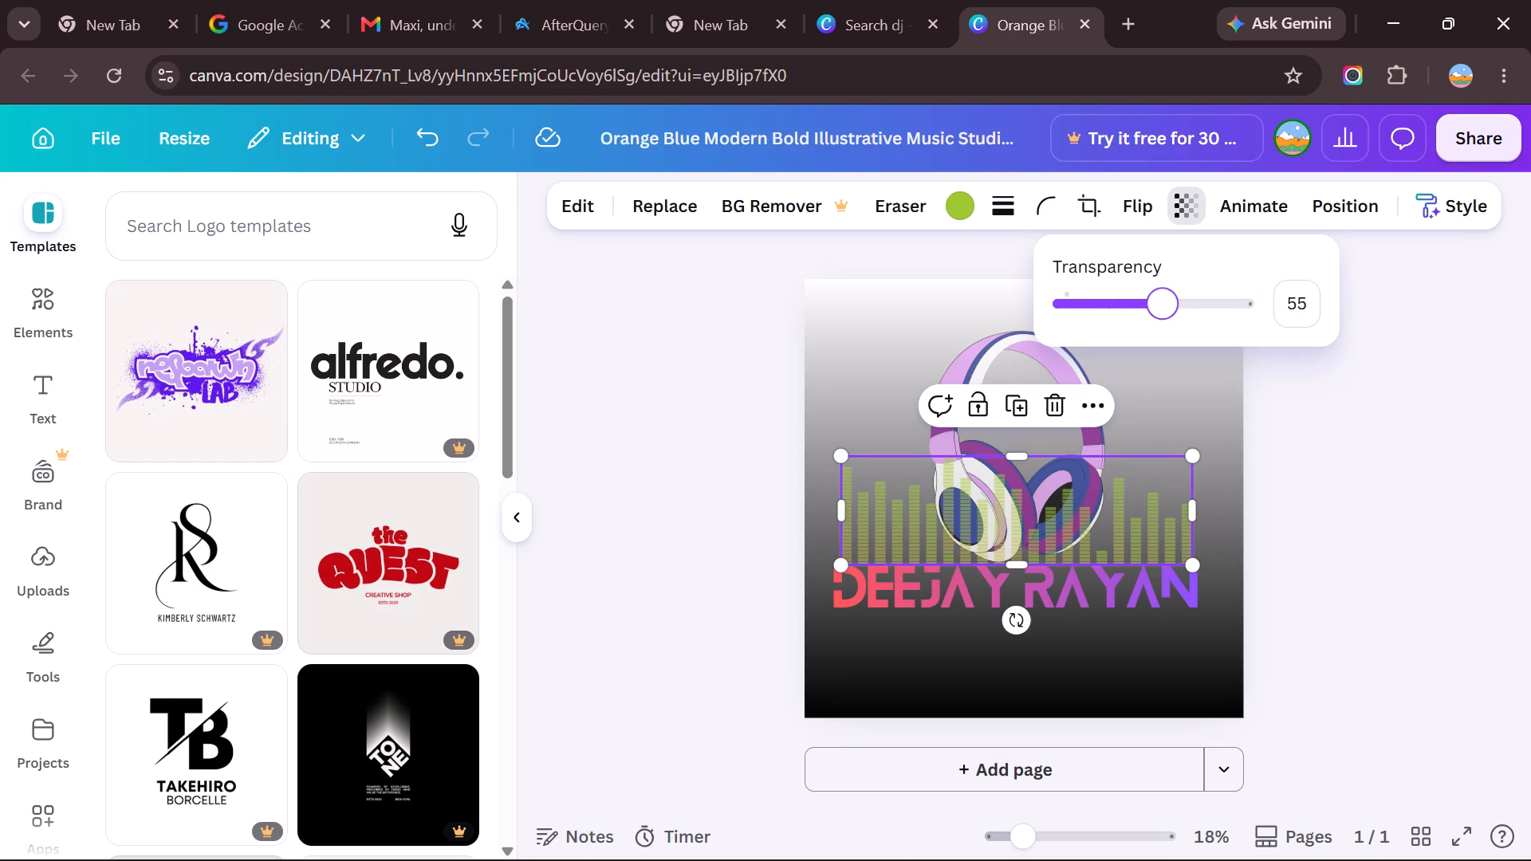
left_click(1208, 311)
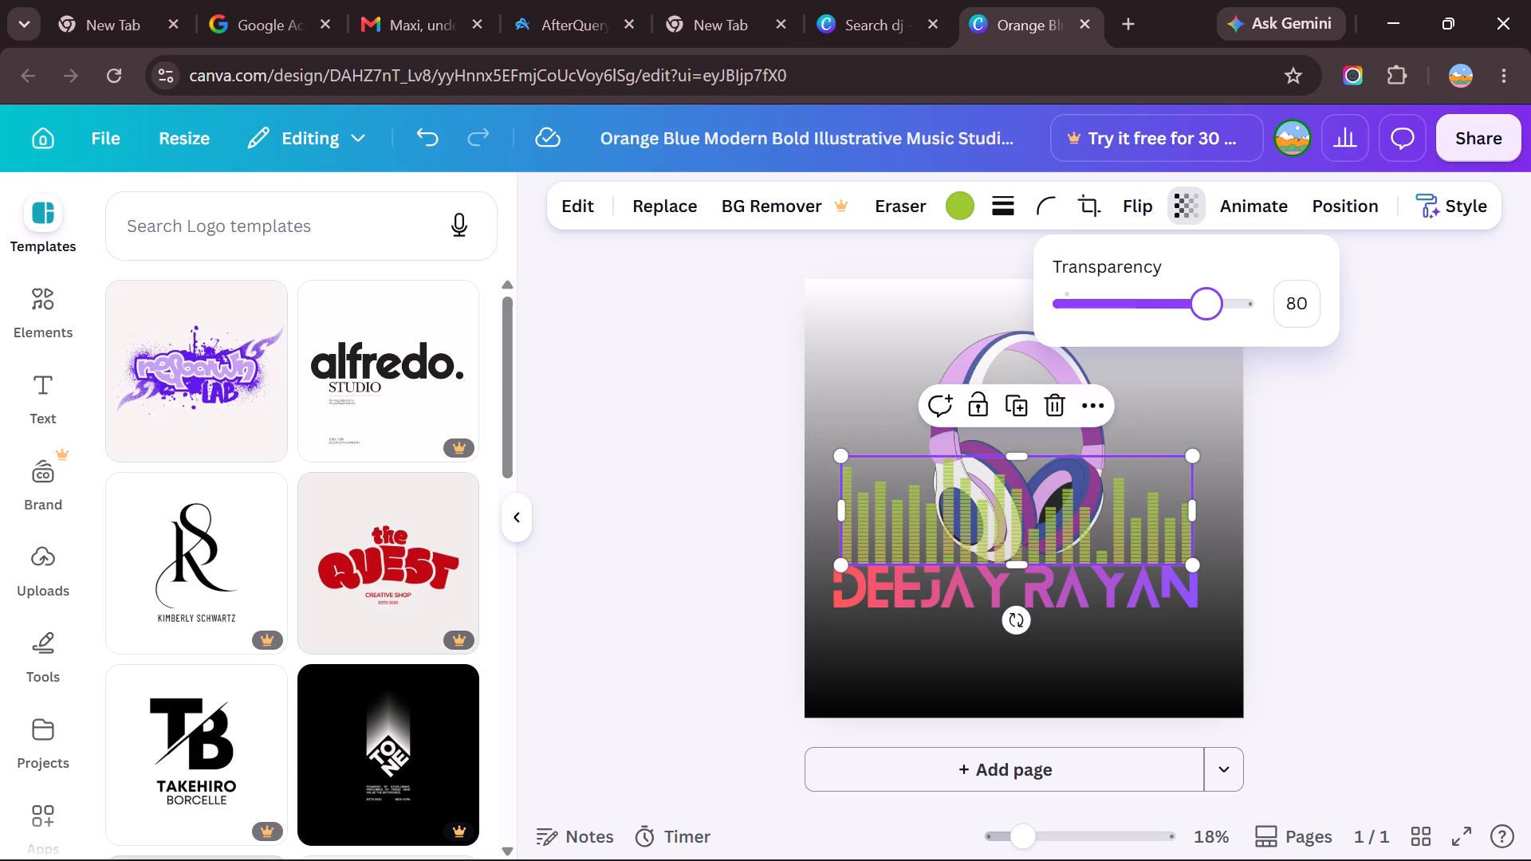
left_click(1183, 312)
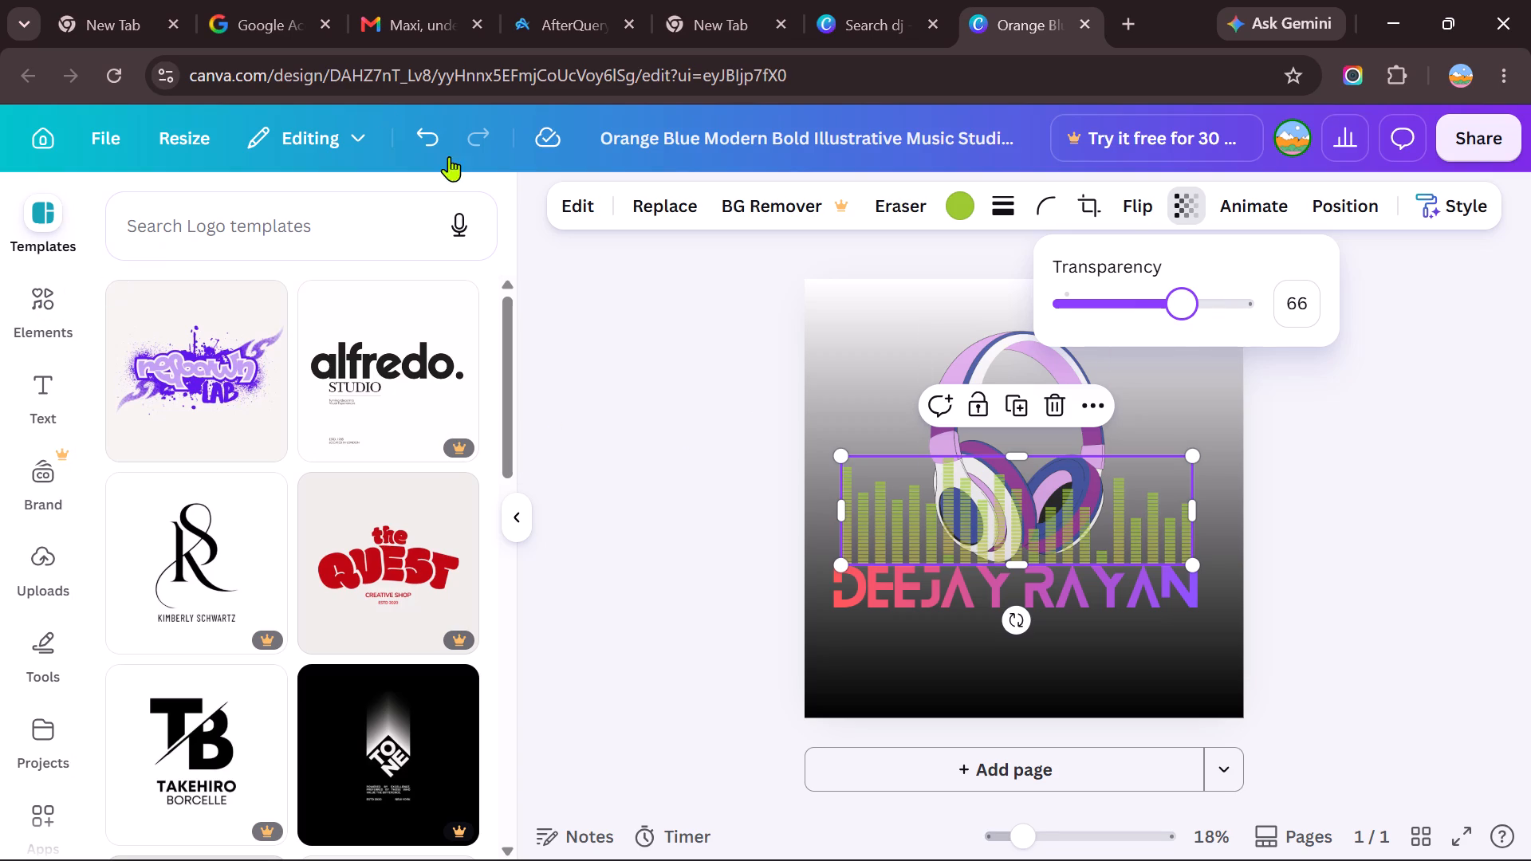
Recolour the equaliser bars solid green after comparing coral, red, light green #7ed957 and teal, and deselect them.
left_click(953, 203)
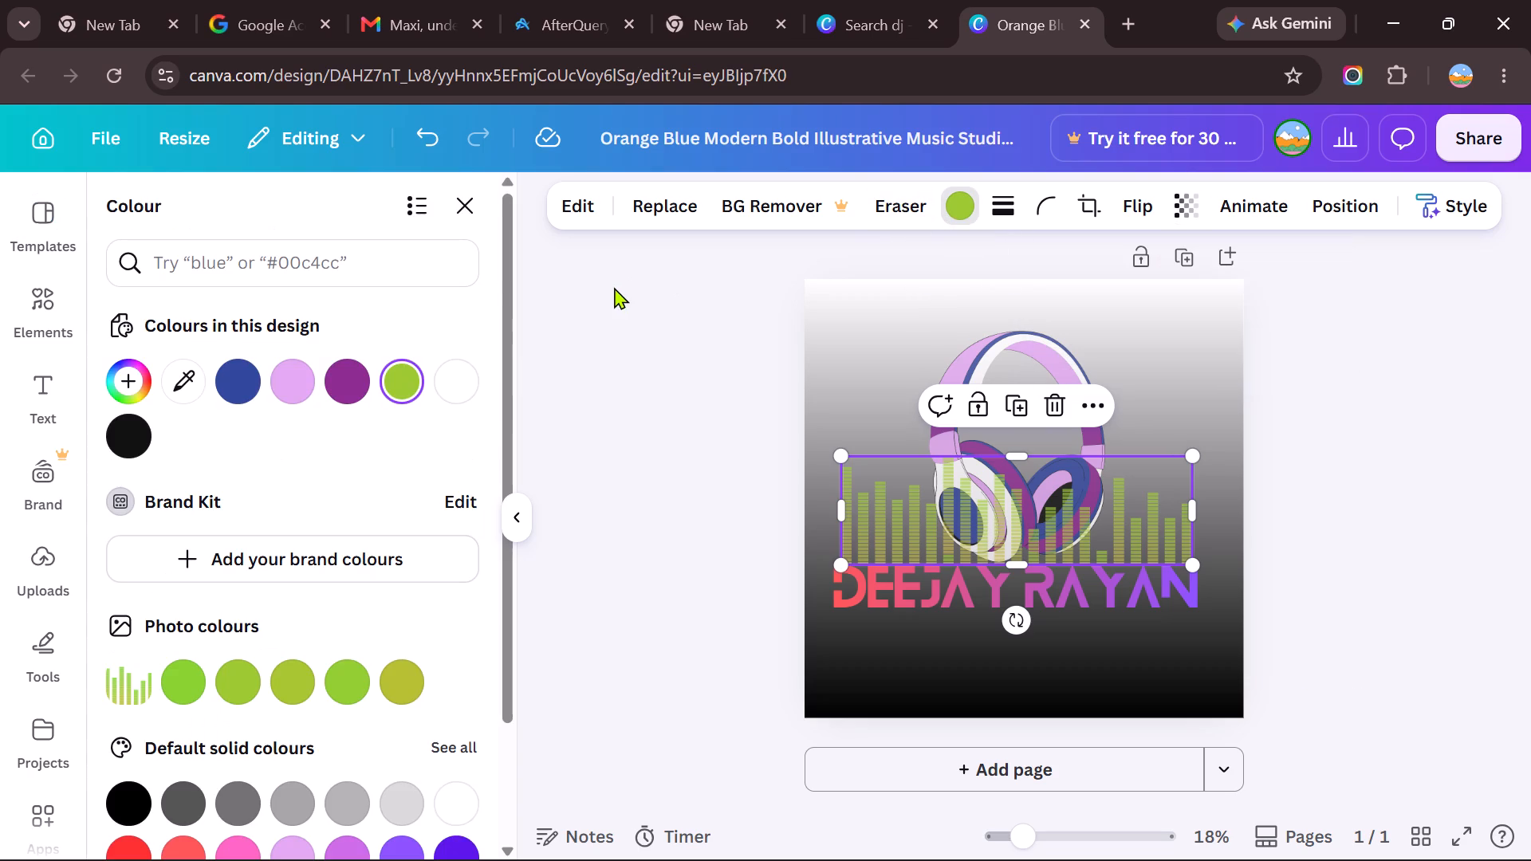
scroll(351, 614, "down", 5)
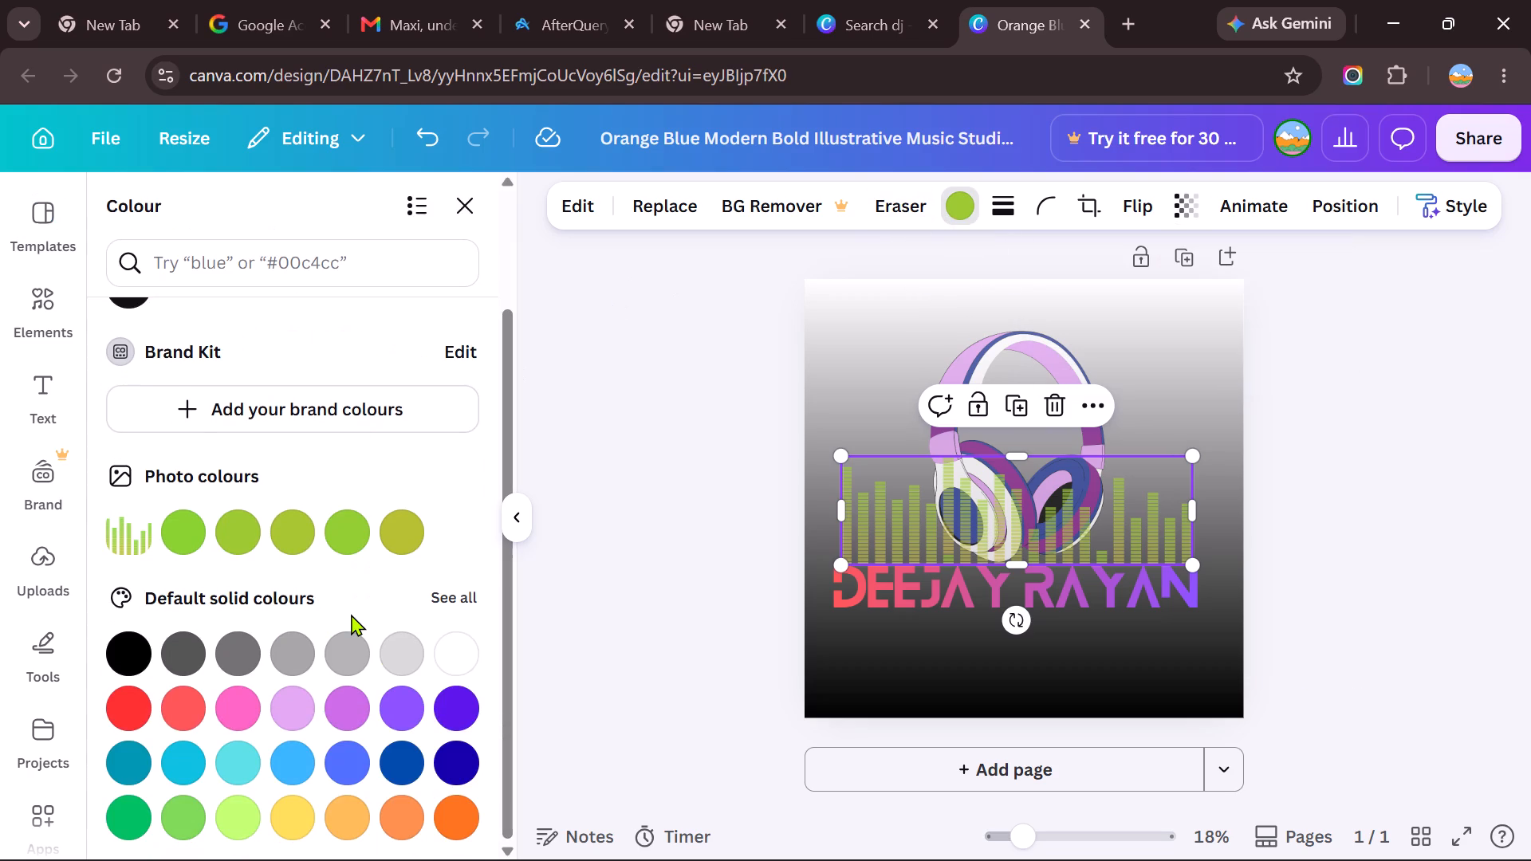
left_click(183, 712)
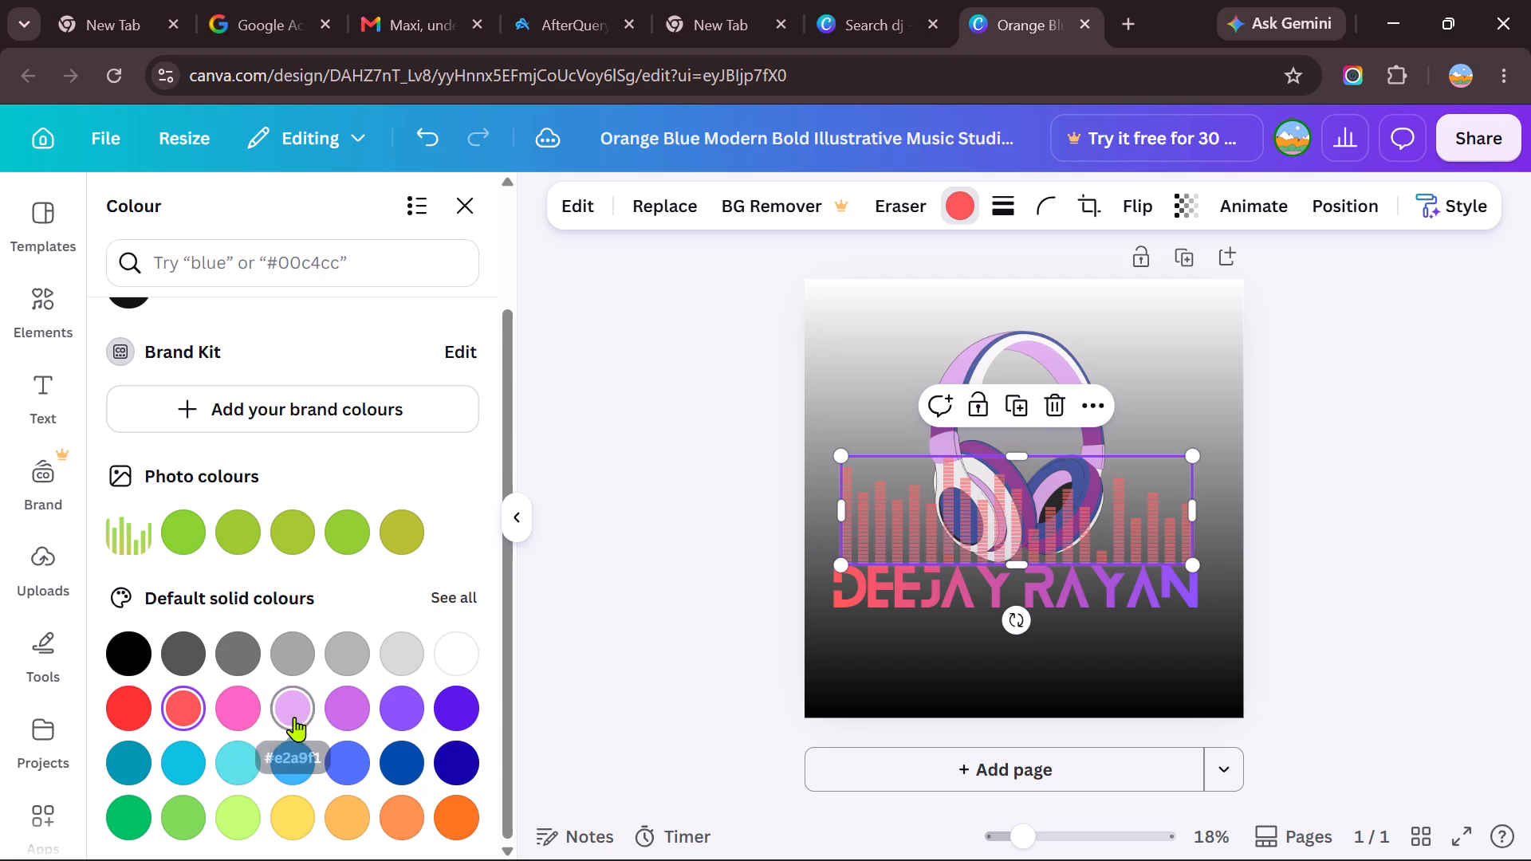
left_click(134, 710)
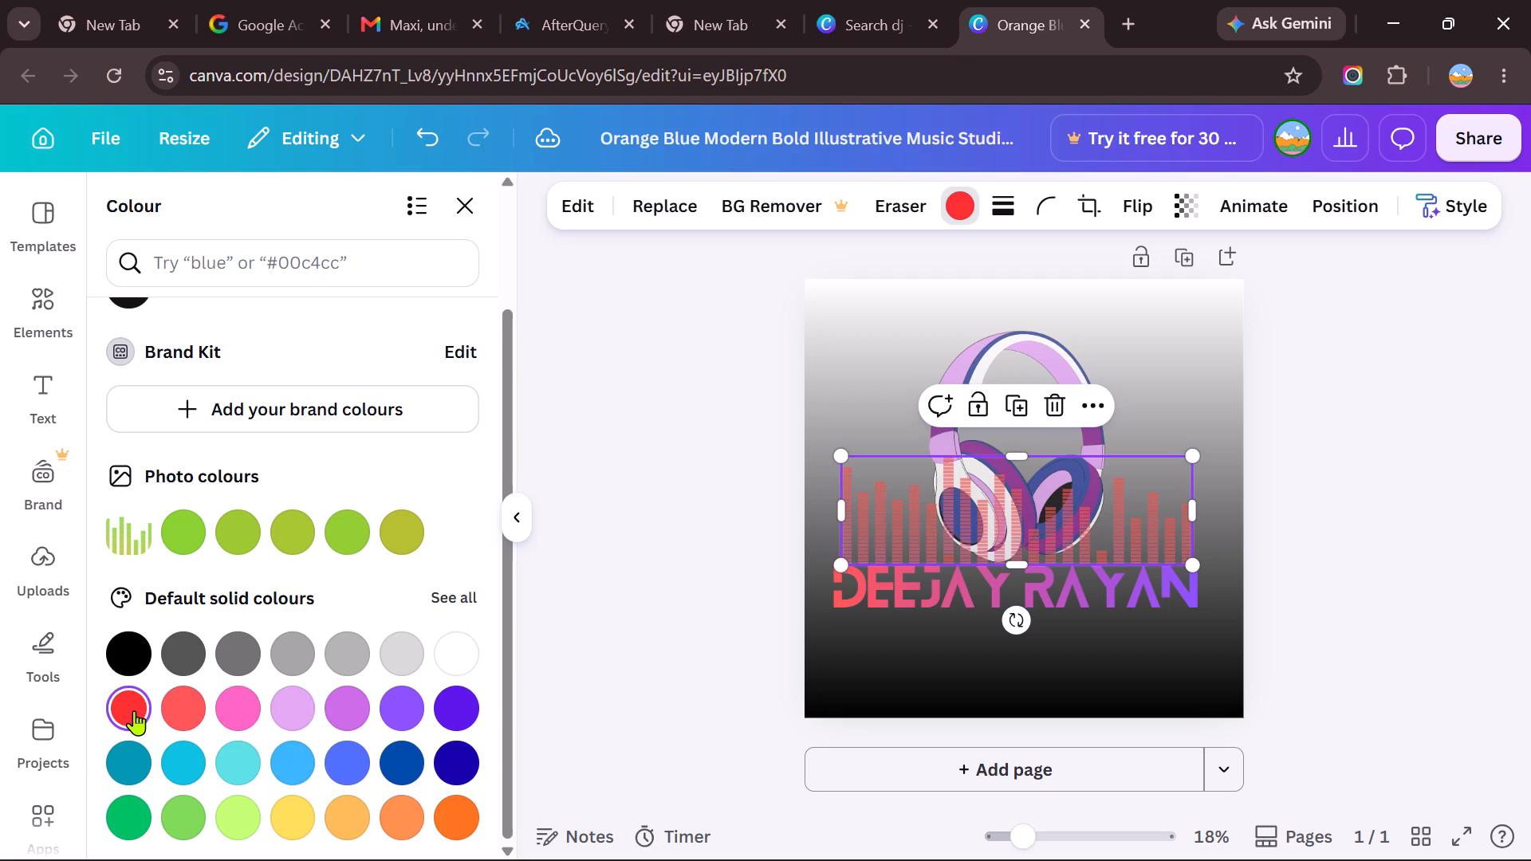
scroll(357, 754, "down", 3)
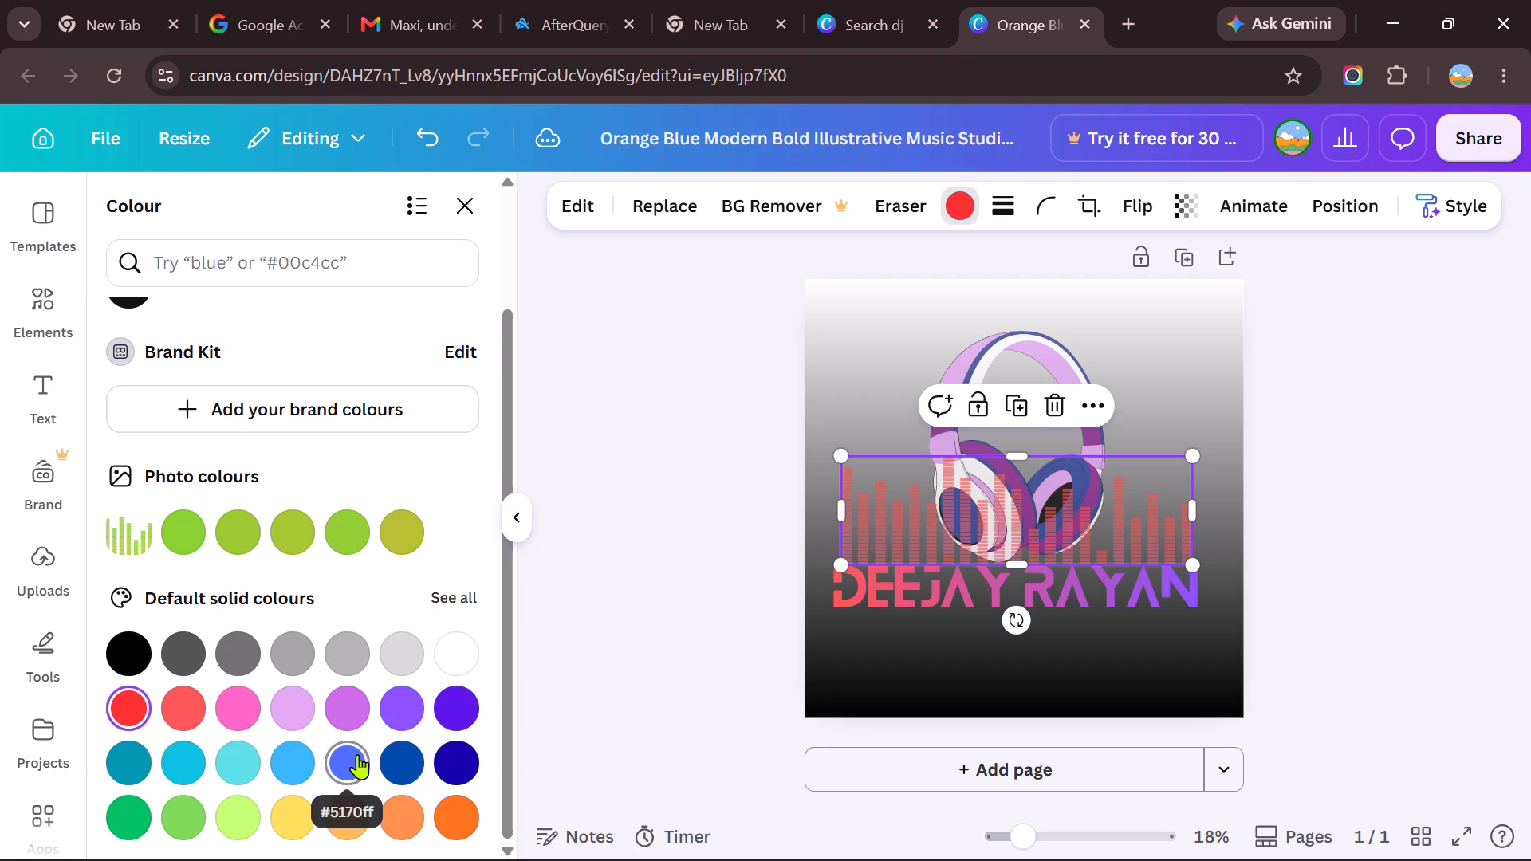
left_click(192, 820)
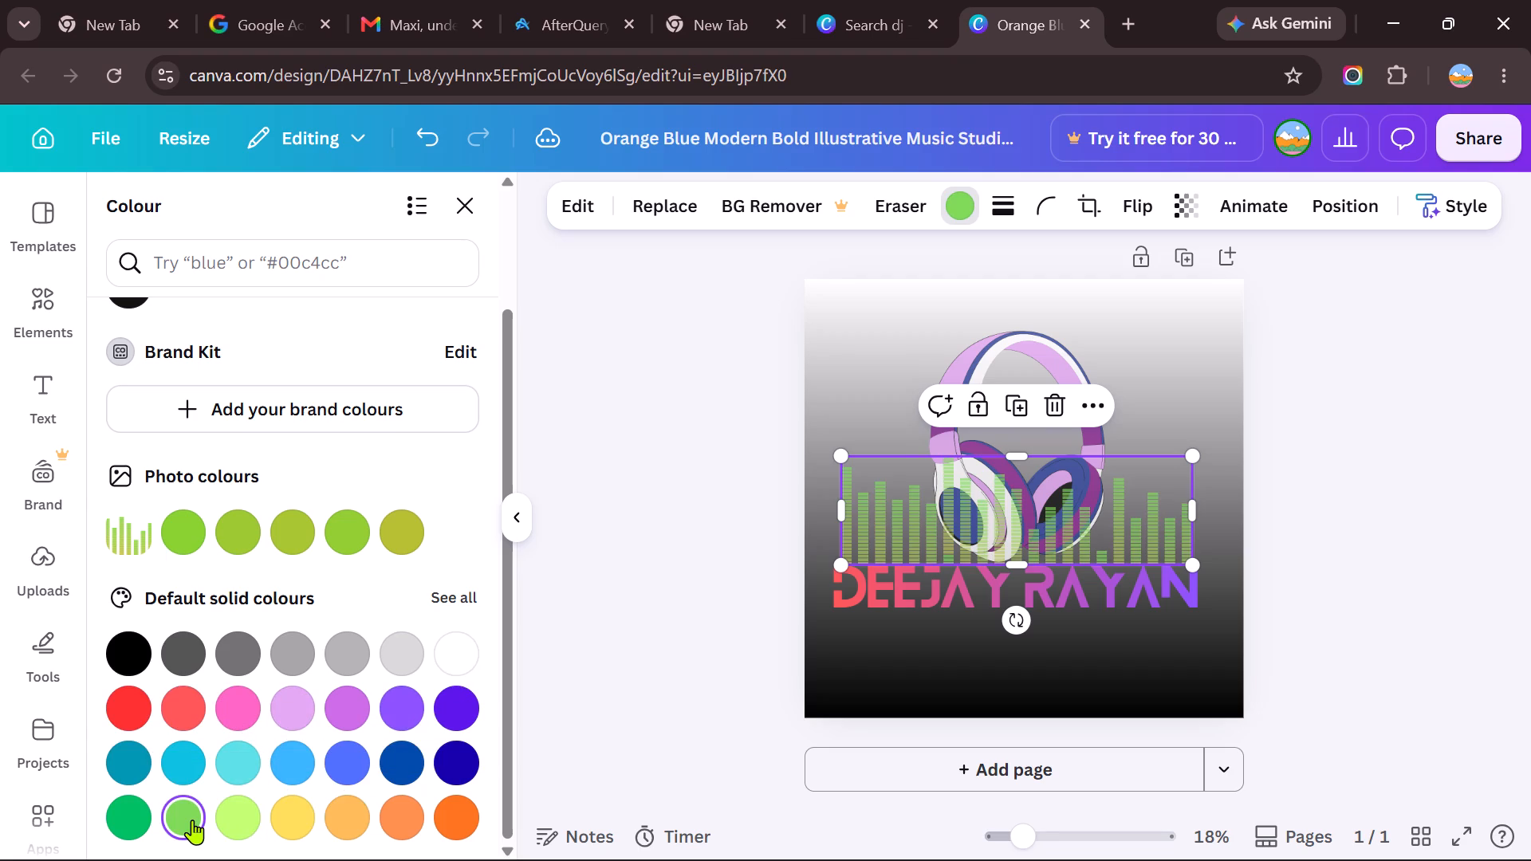
left_click(186, 713)
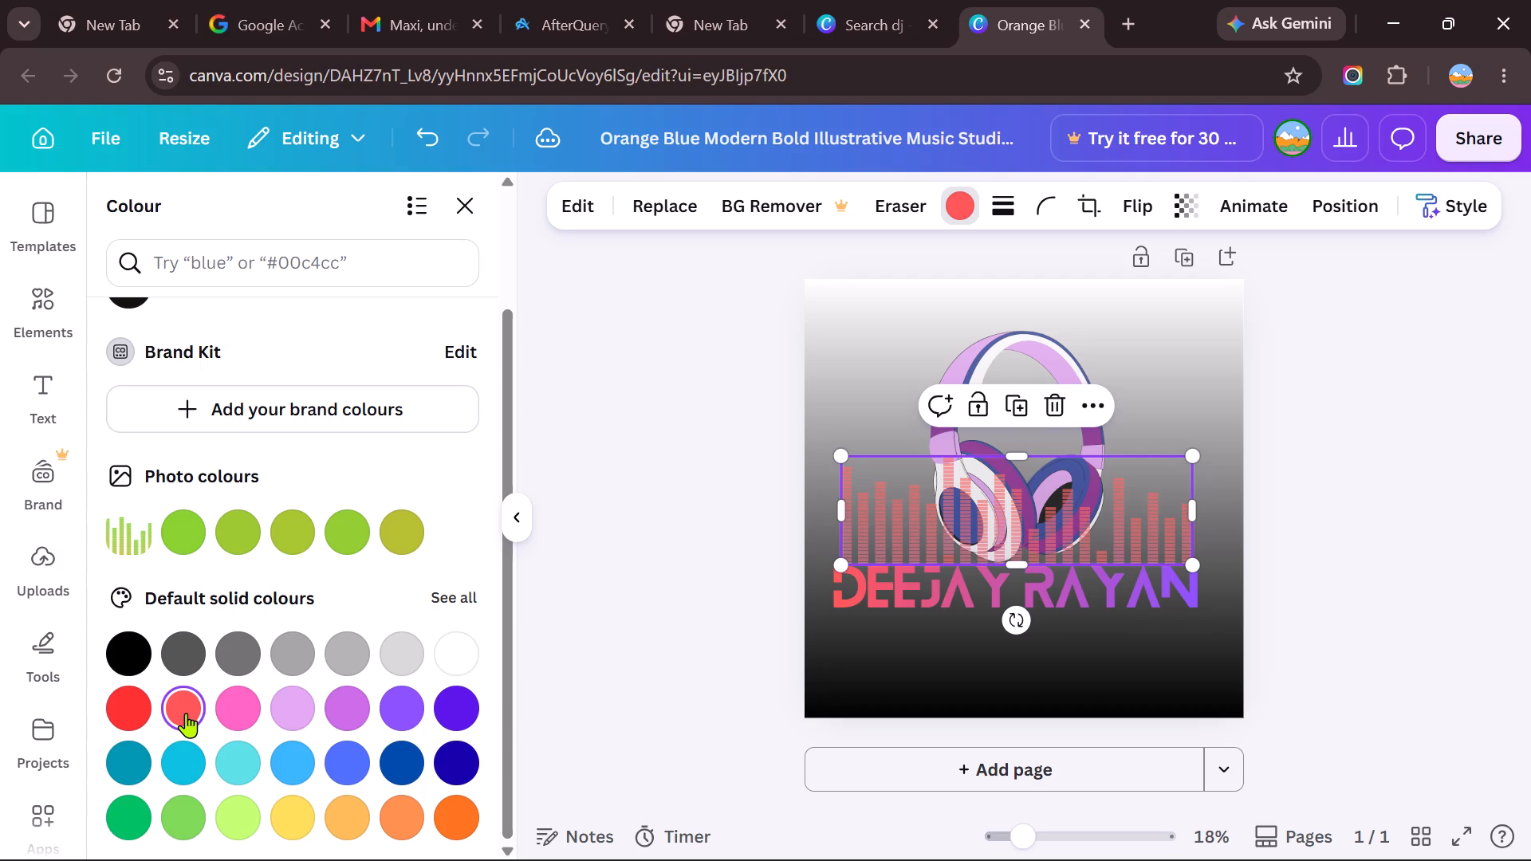
left_click(129, 758)
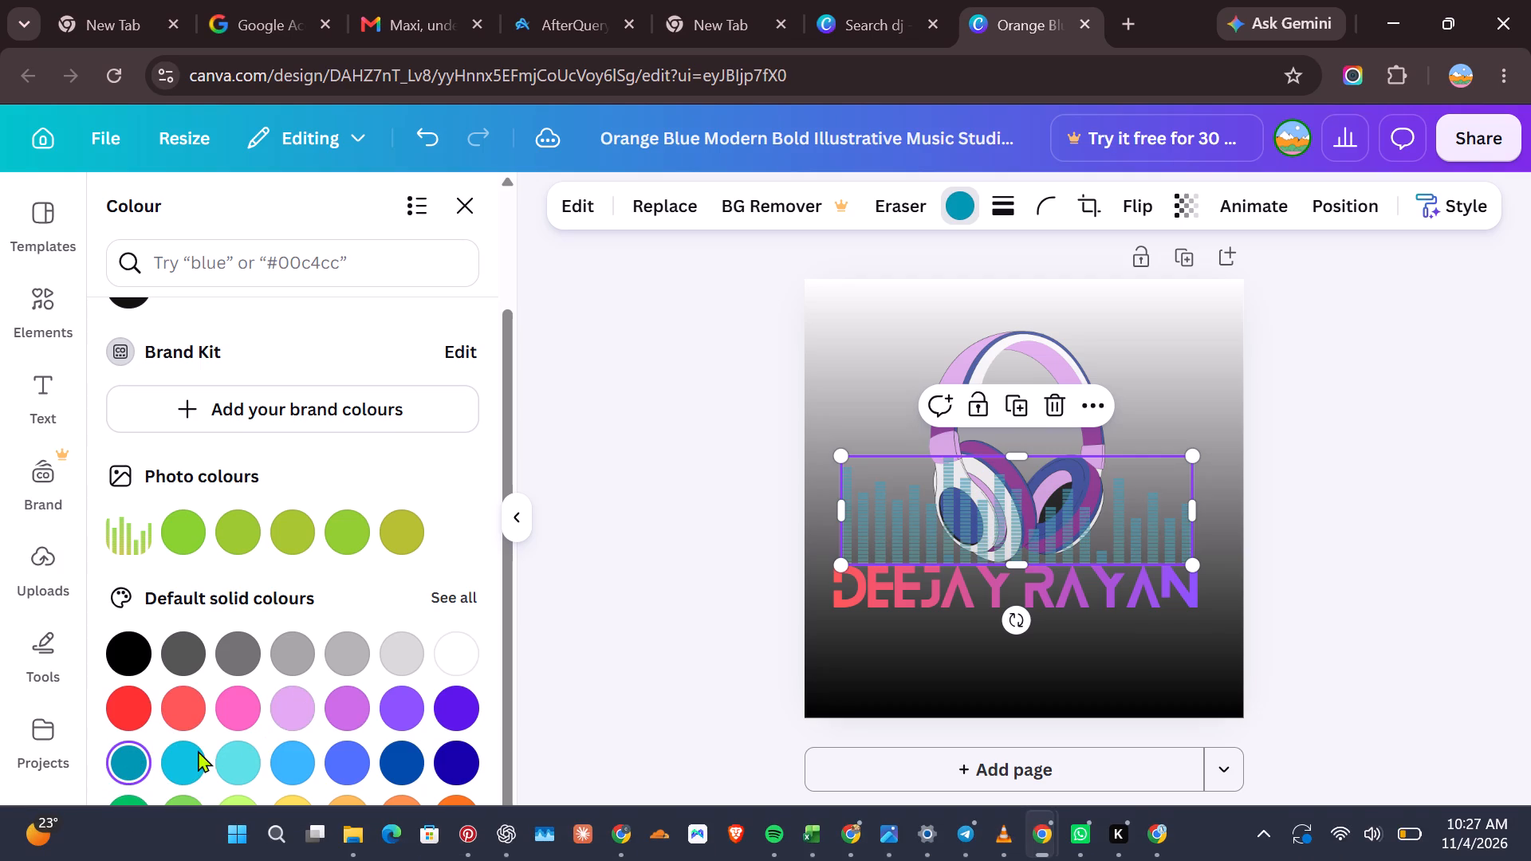
left_click(133, 805)
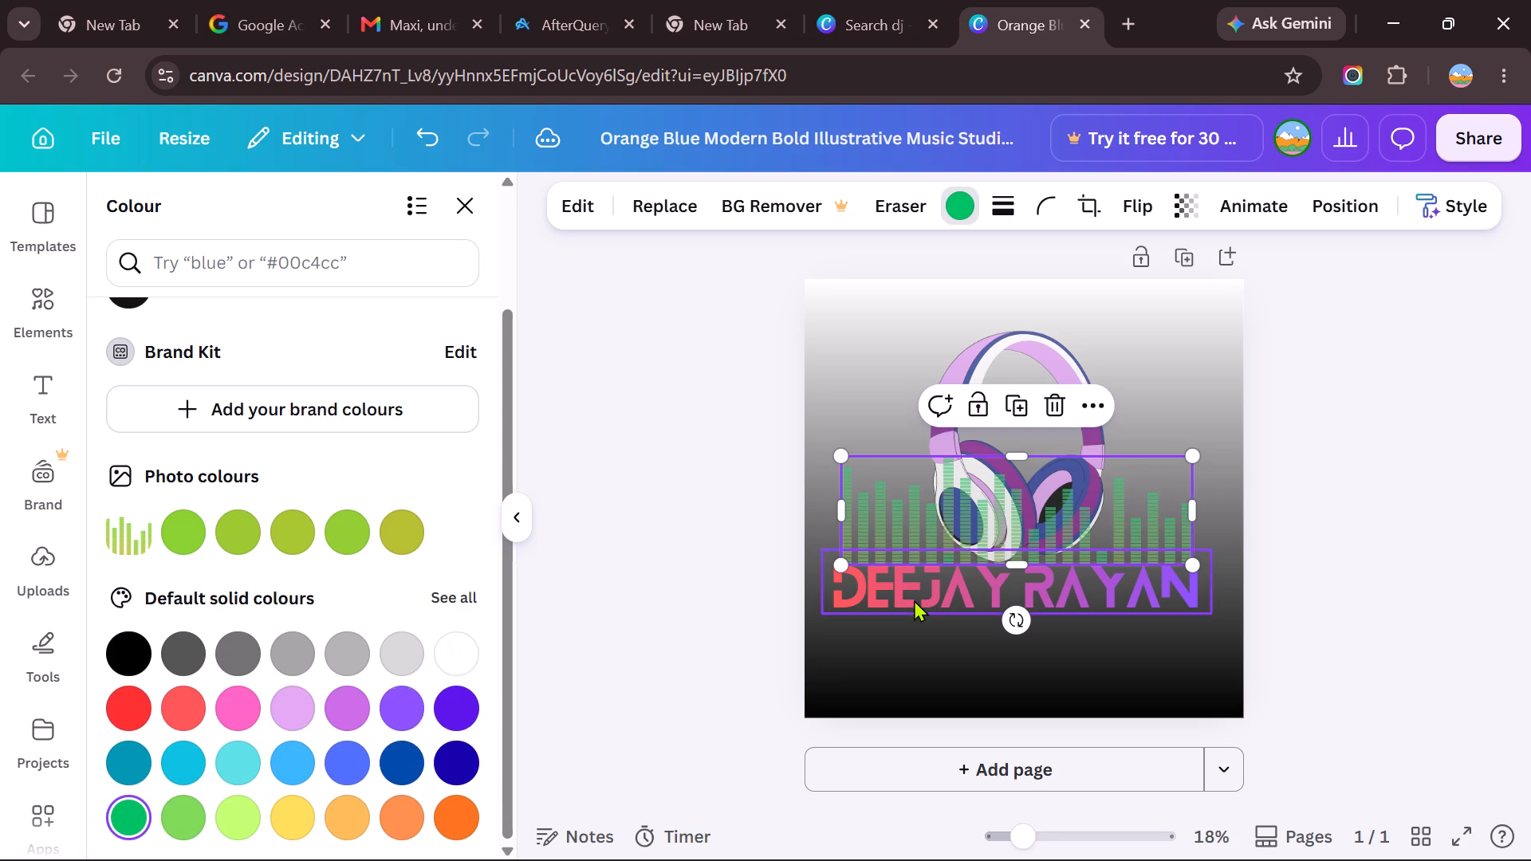
left_click(990, 666)
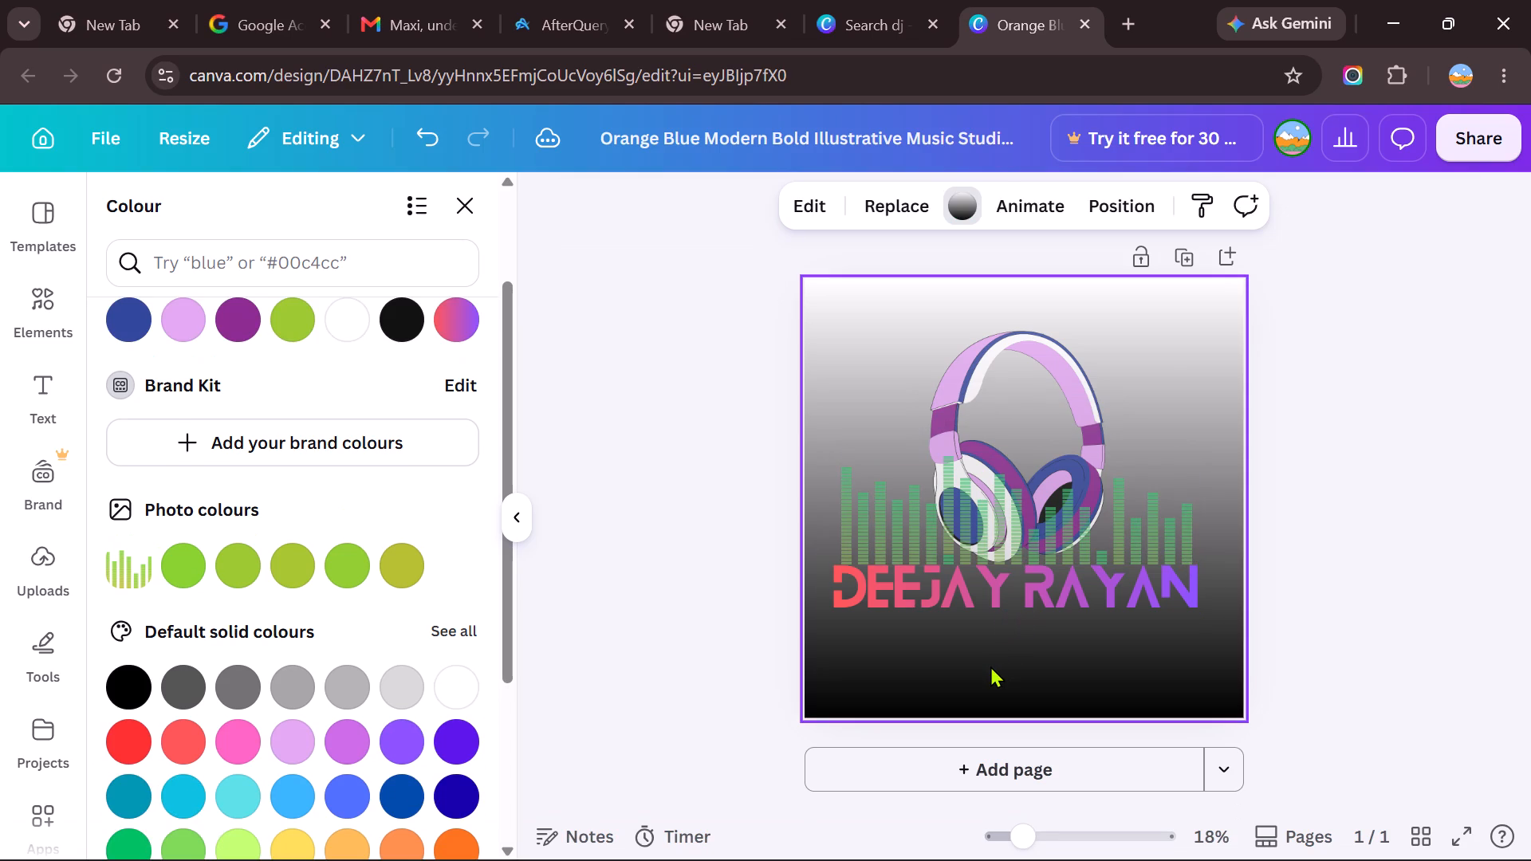
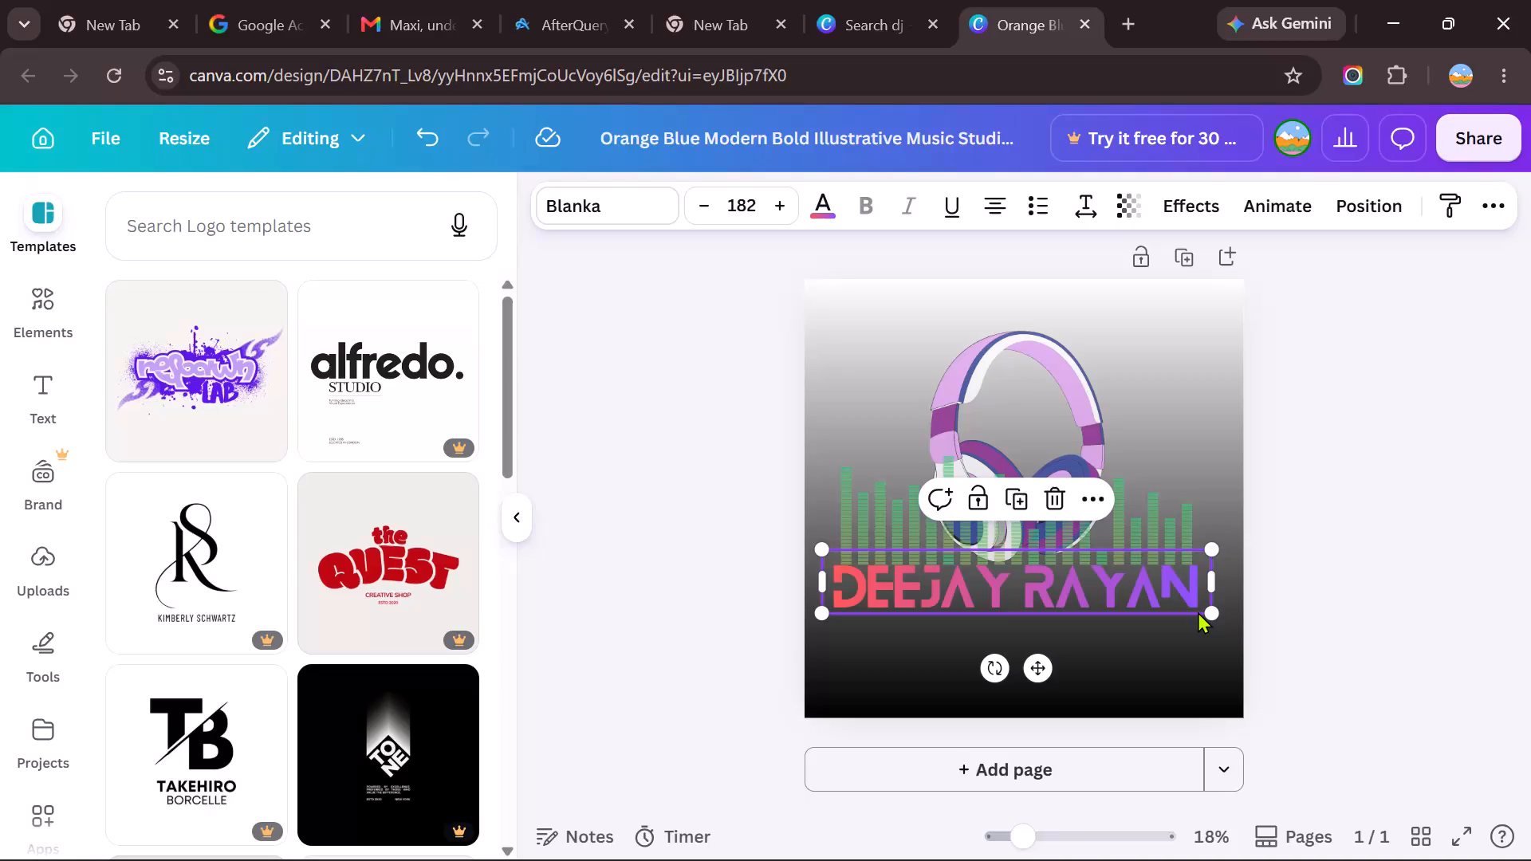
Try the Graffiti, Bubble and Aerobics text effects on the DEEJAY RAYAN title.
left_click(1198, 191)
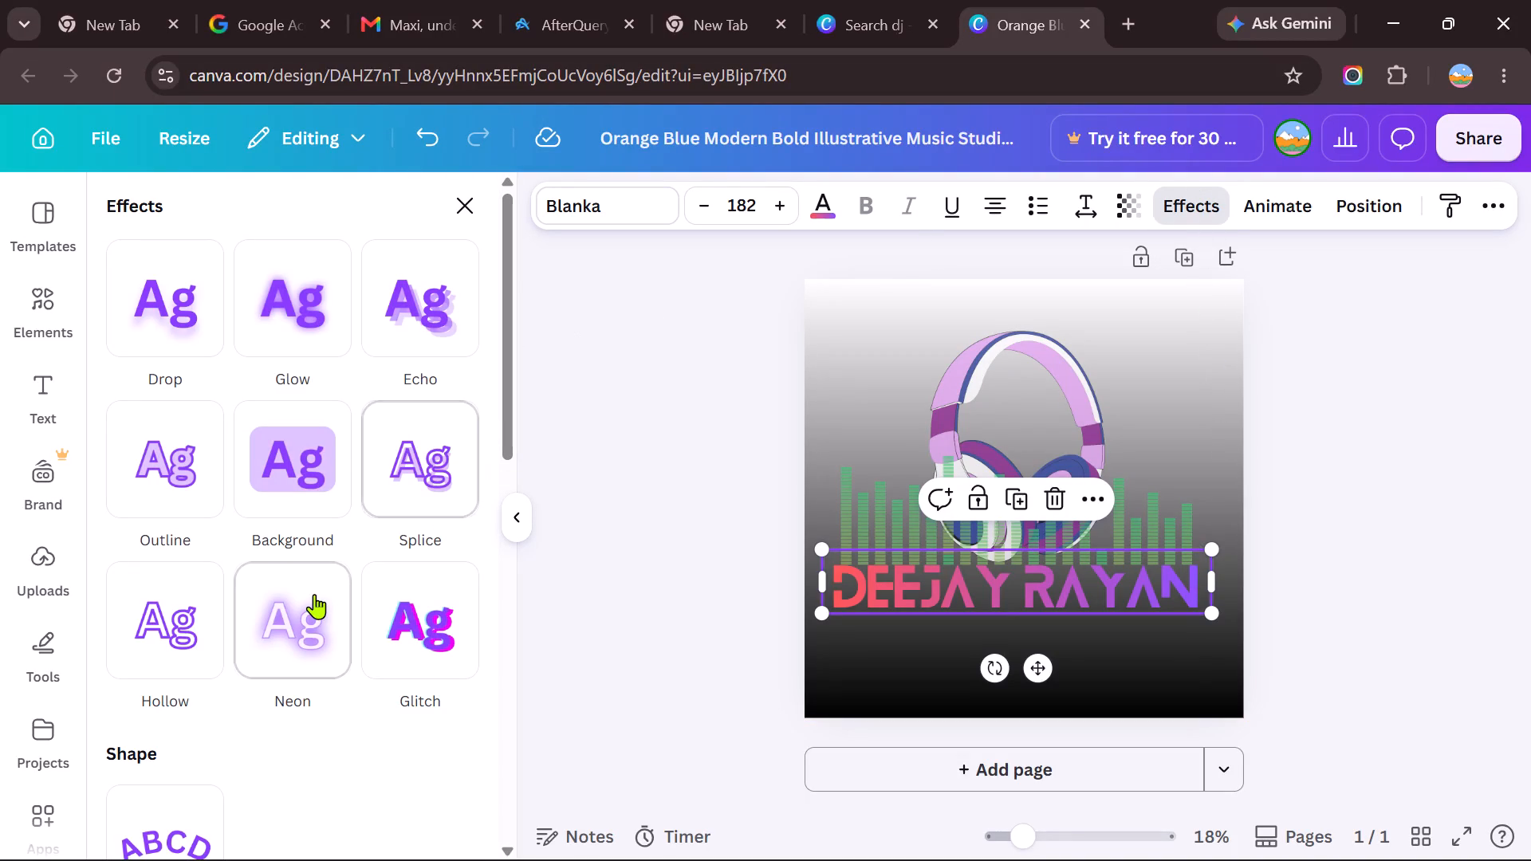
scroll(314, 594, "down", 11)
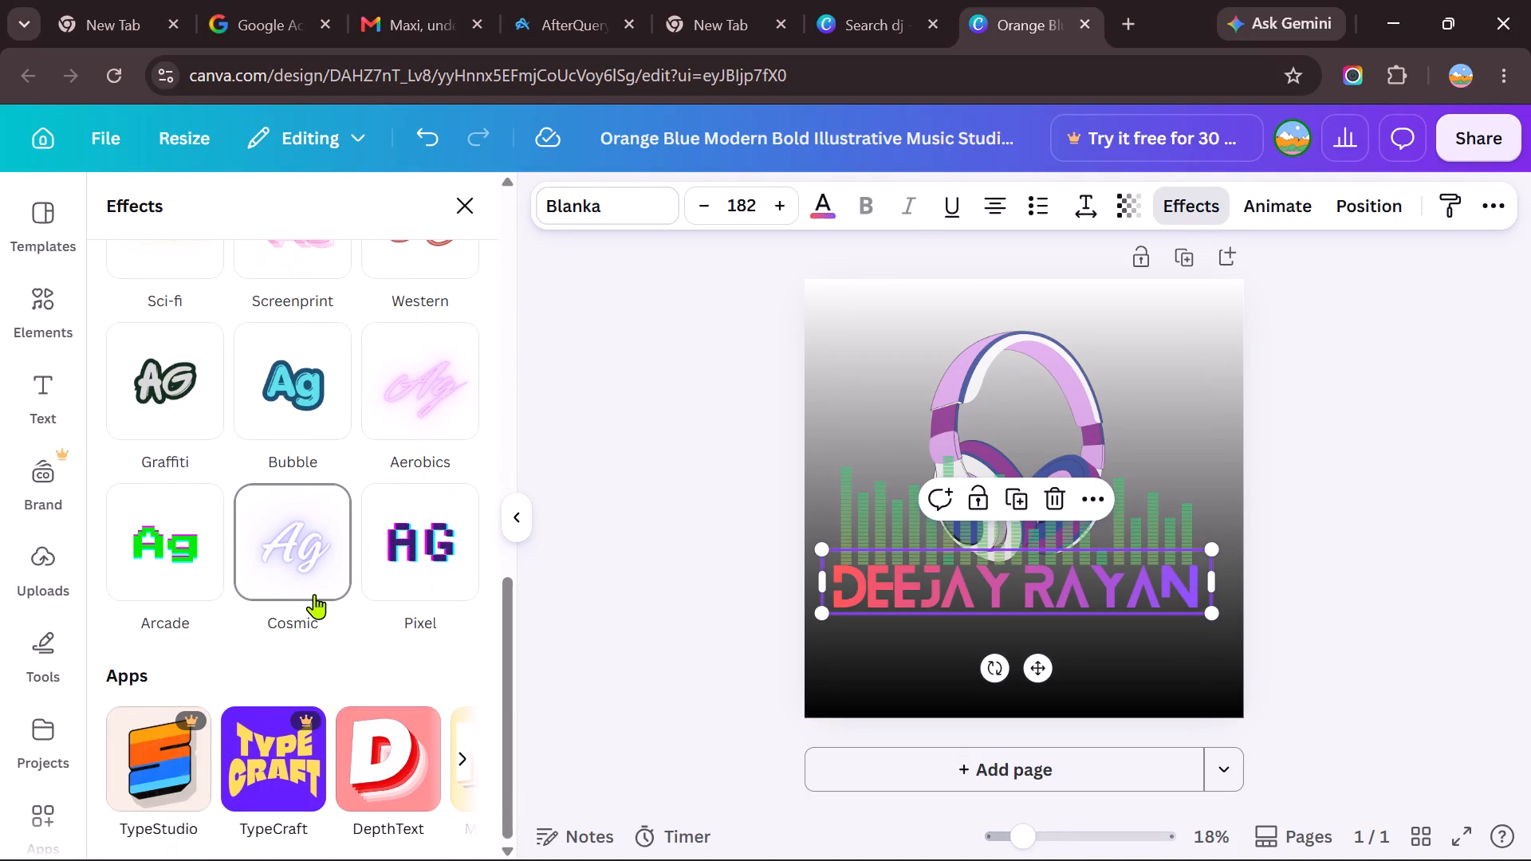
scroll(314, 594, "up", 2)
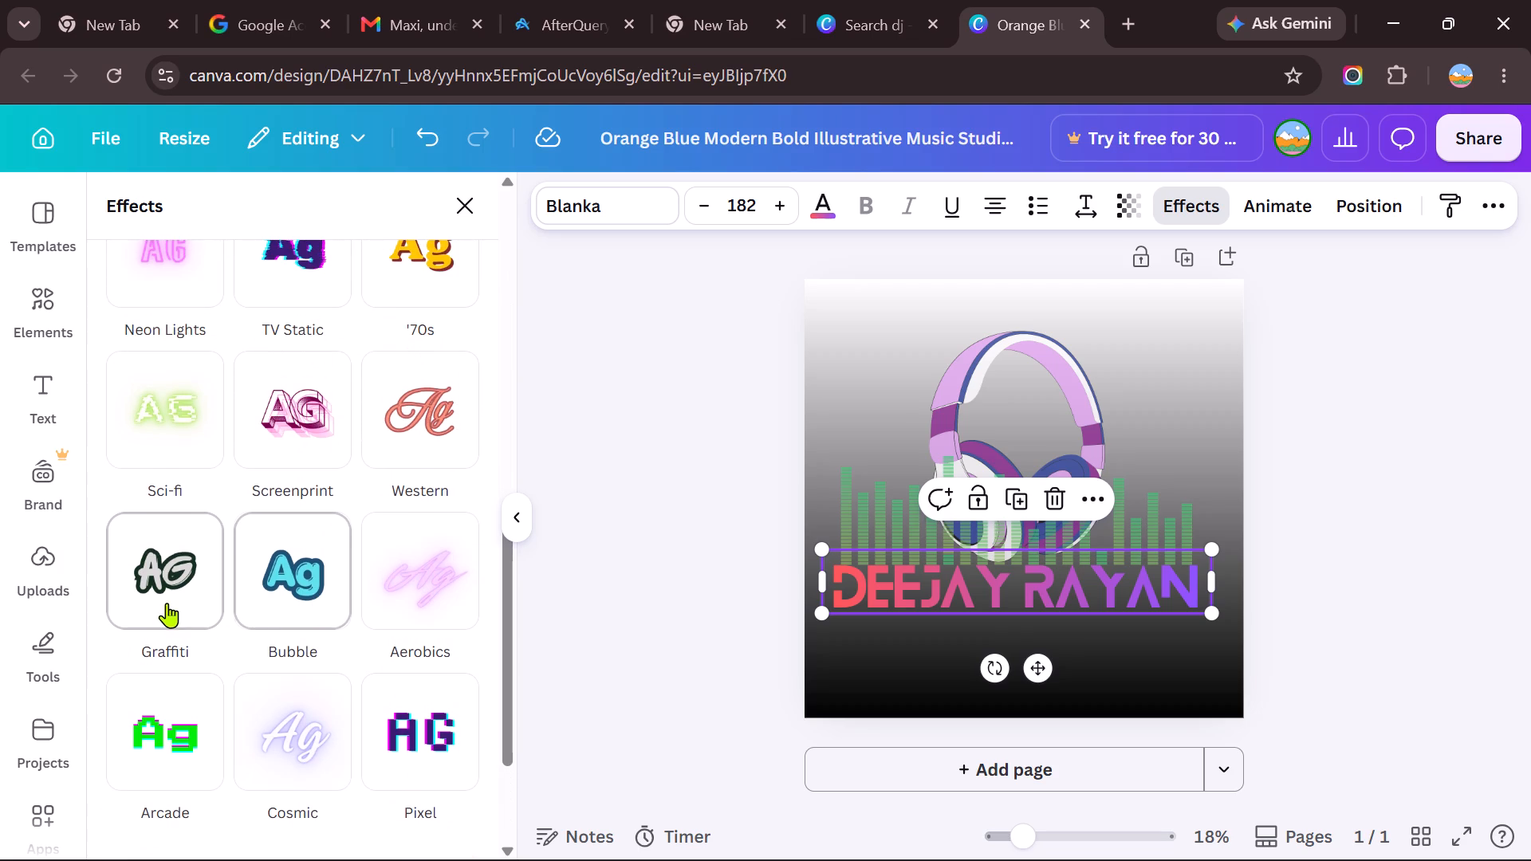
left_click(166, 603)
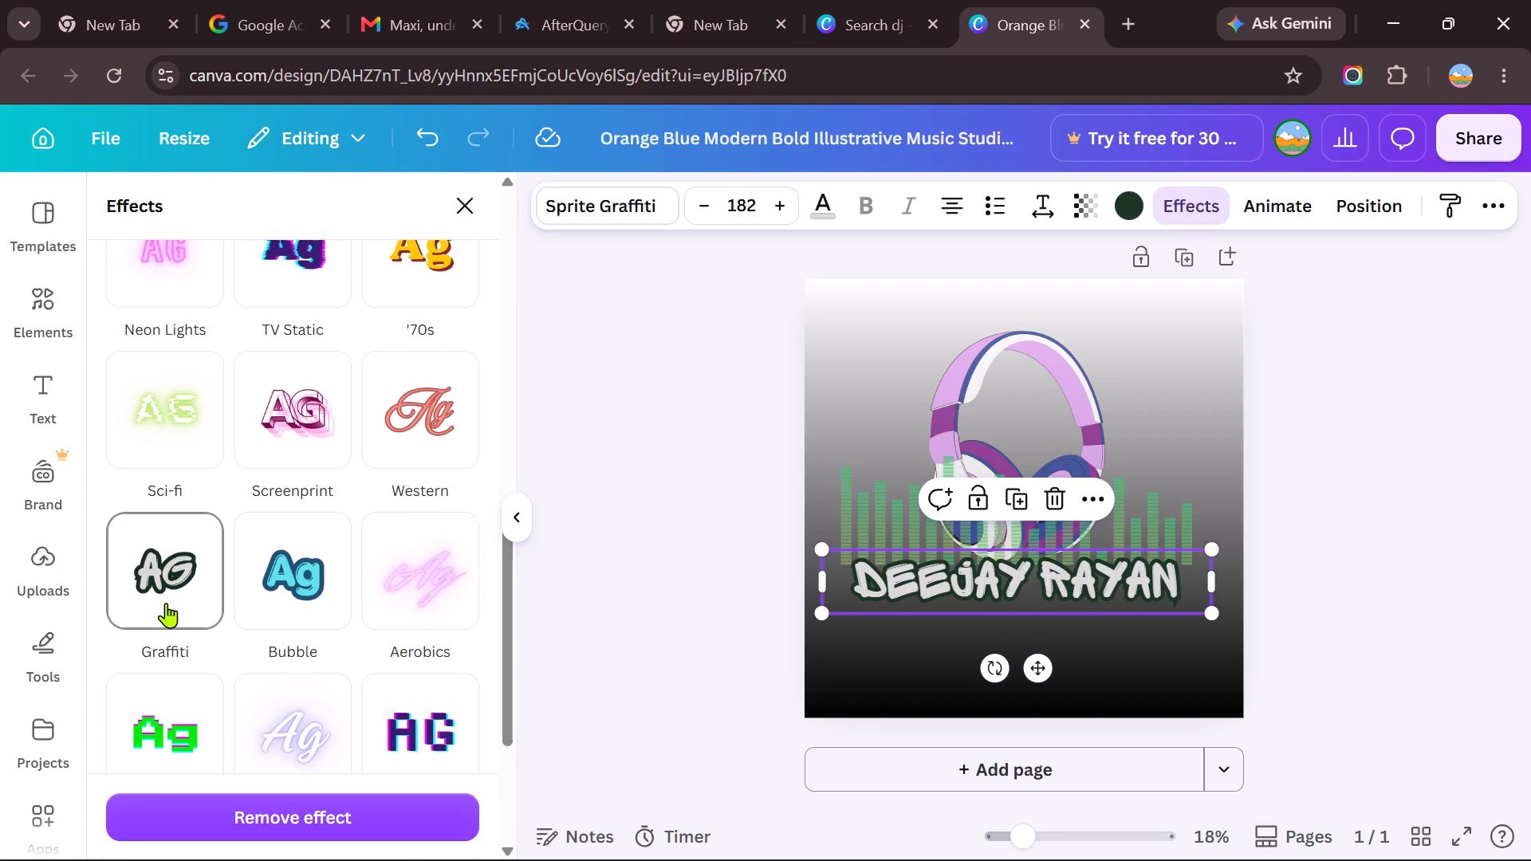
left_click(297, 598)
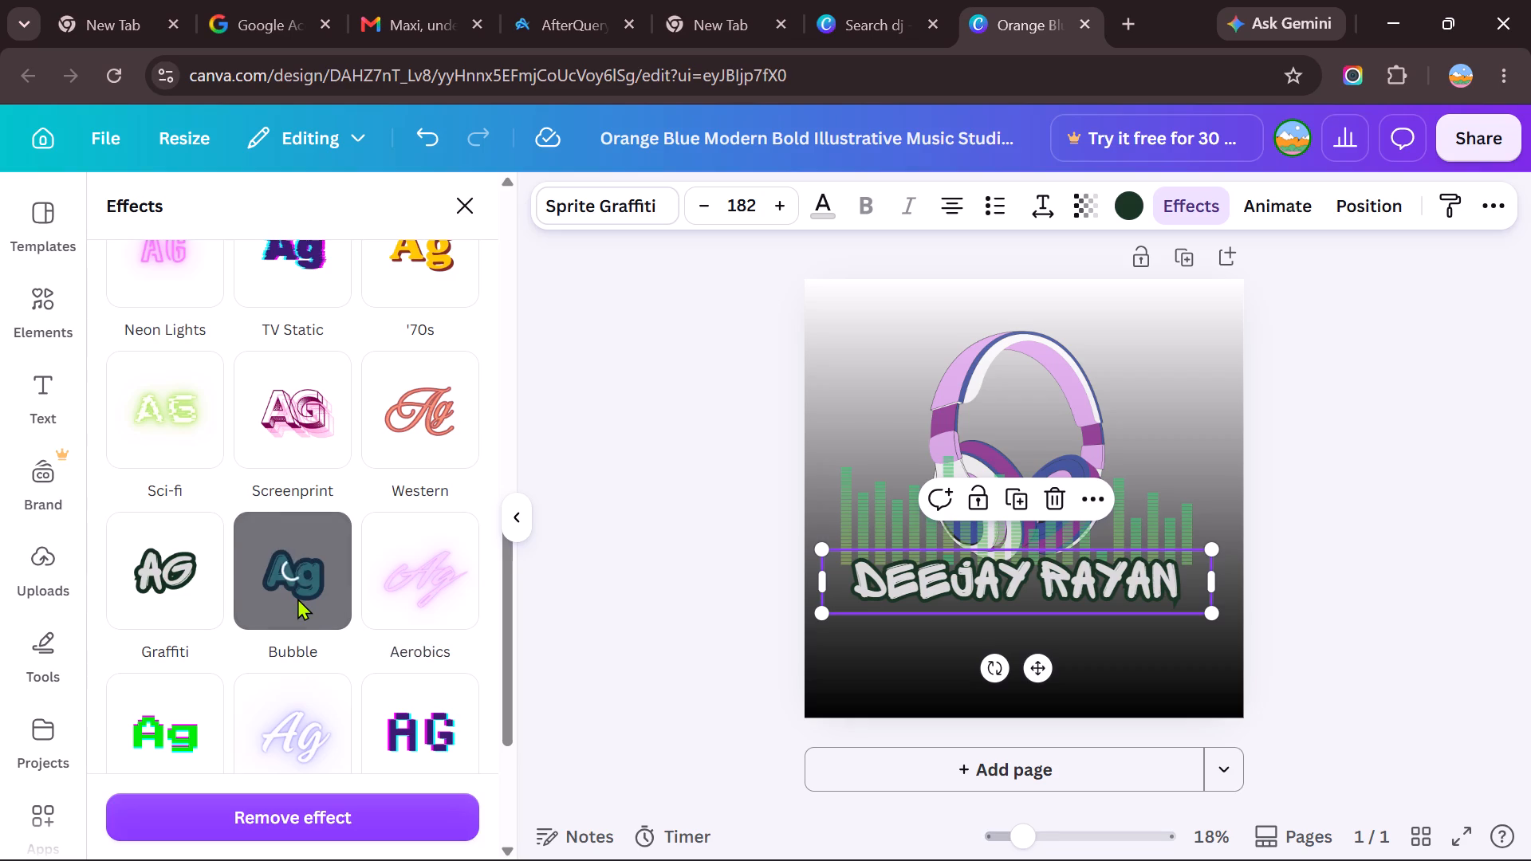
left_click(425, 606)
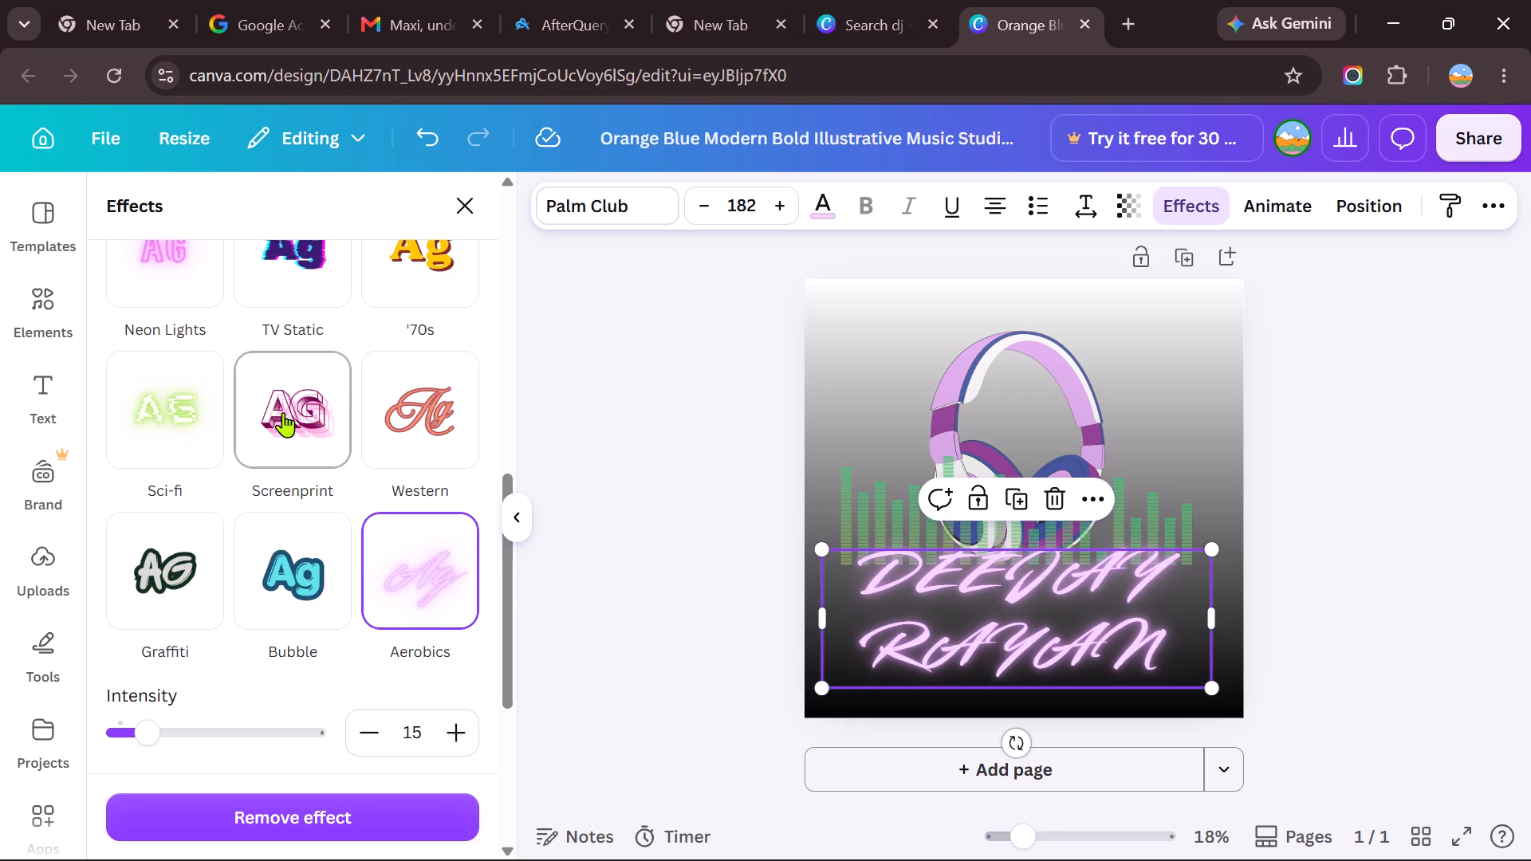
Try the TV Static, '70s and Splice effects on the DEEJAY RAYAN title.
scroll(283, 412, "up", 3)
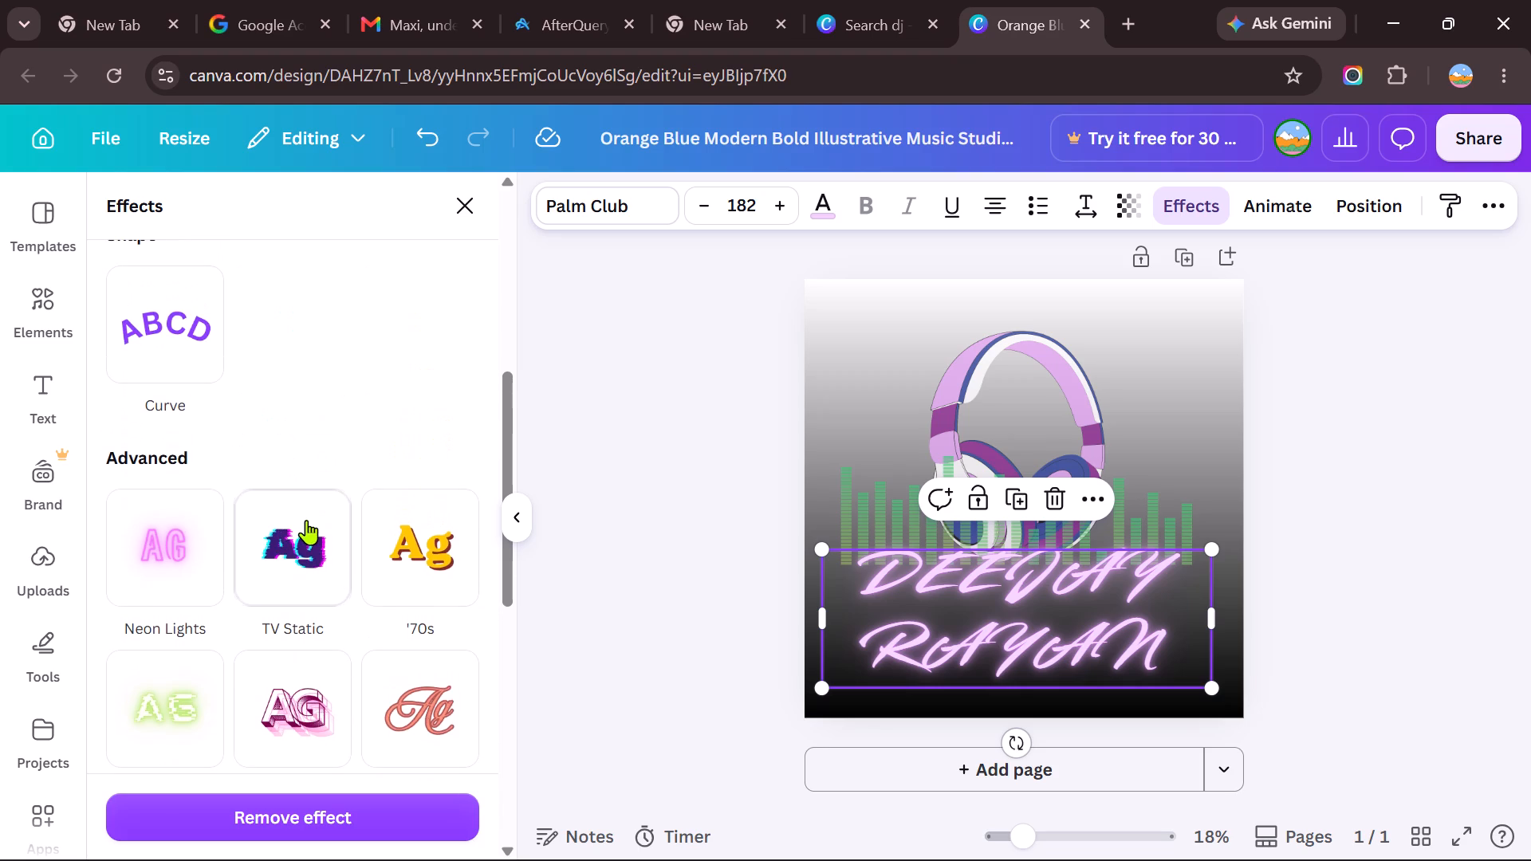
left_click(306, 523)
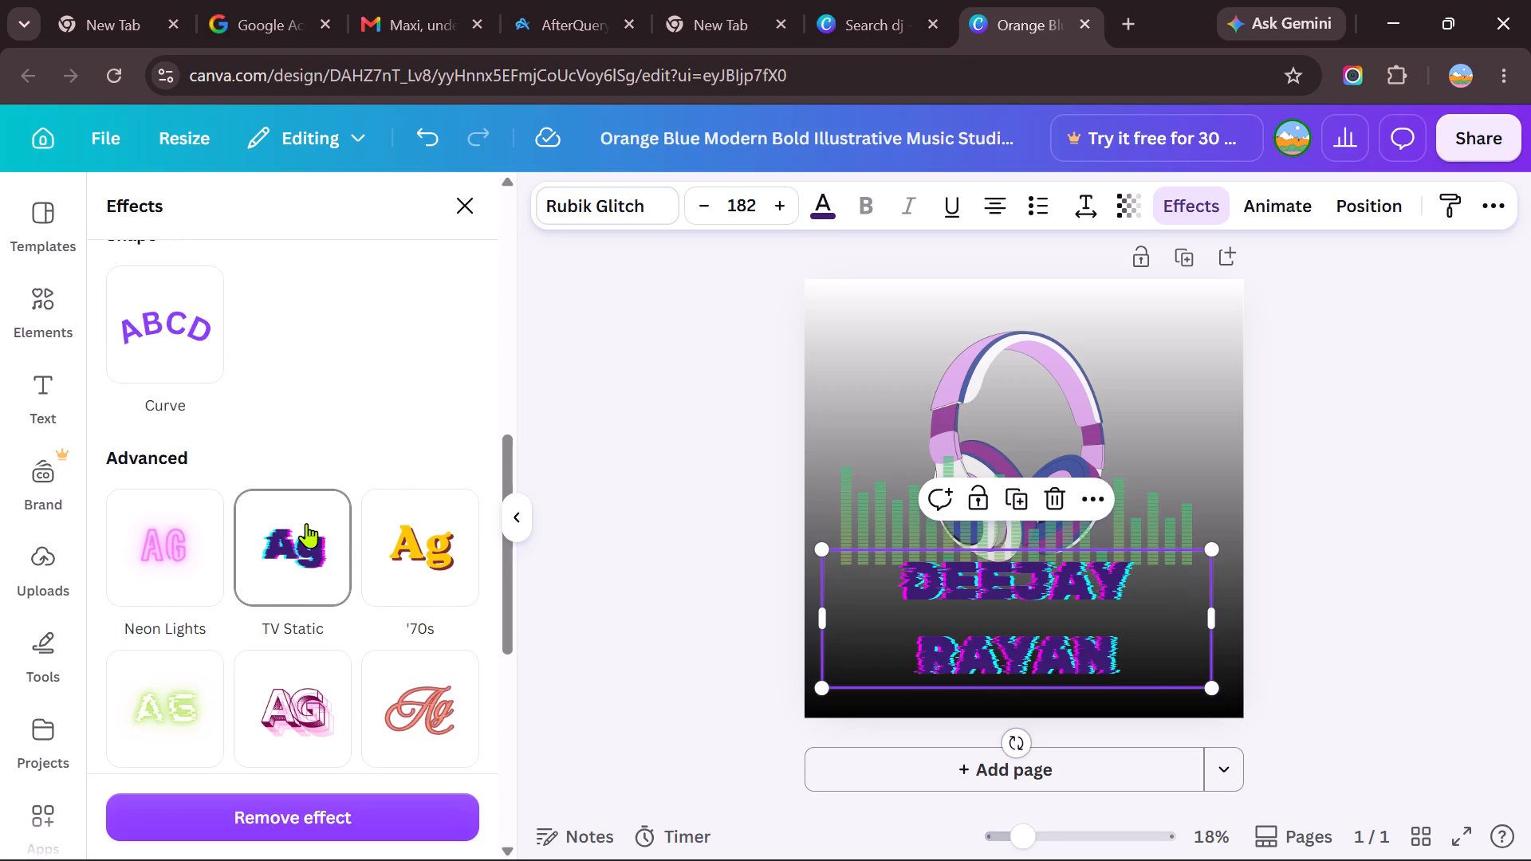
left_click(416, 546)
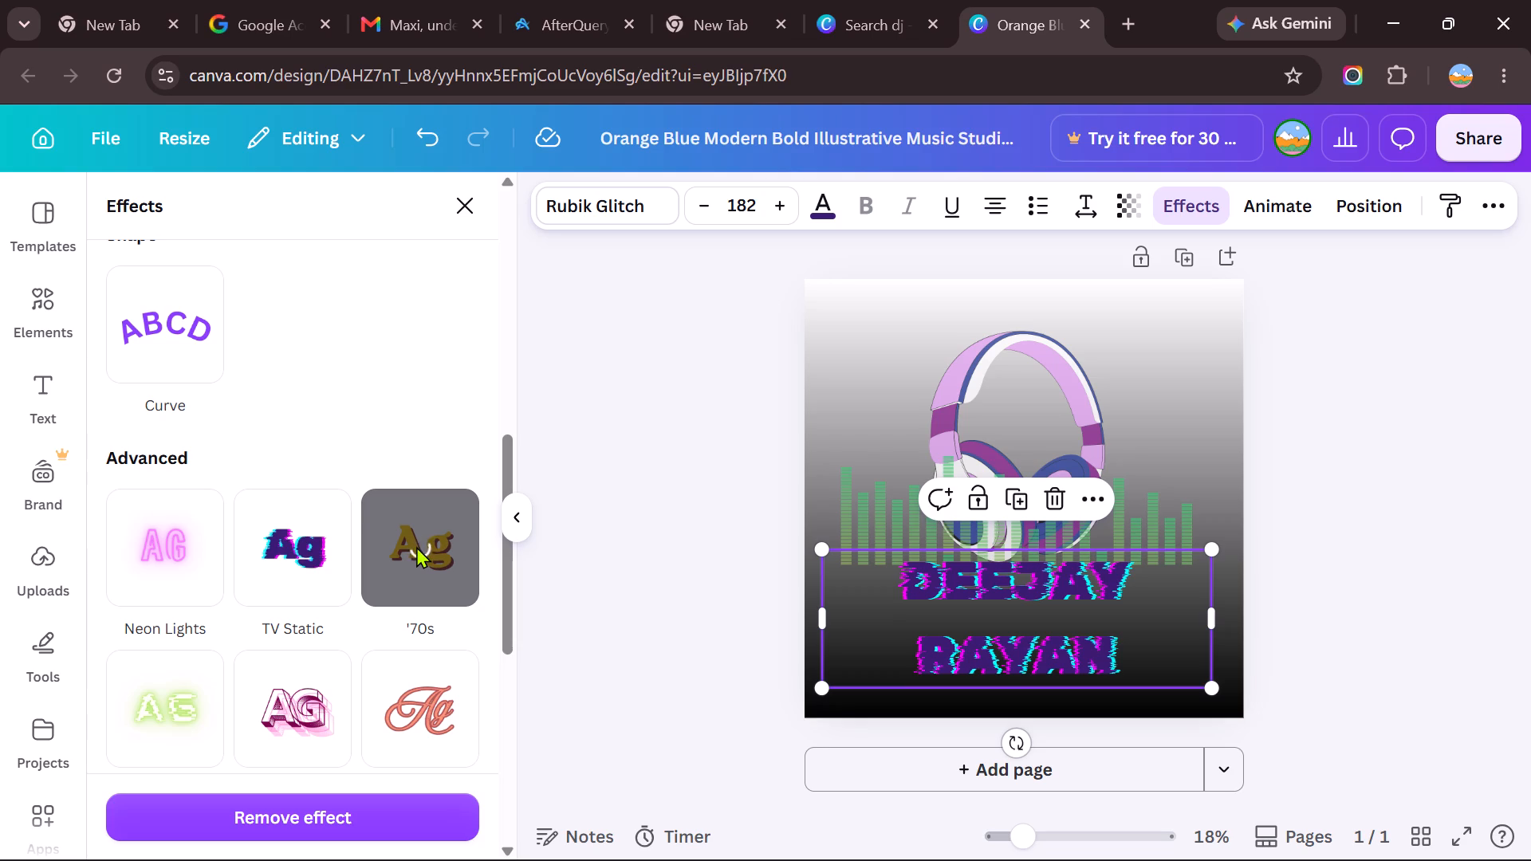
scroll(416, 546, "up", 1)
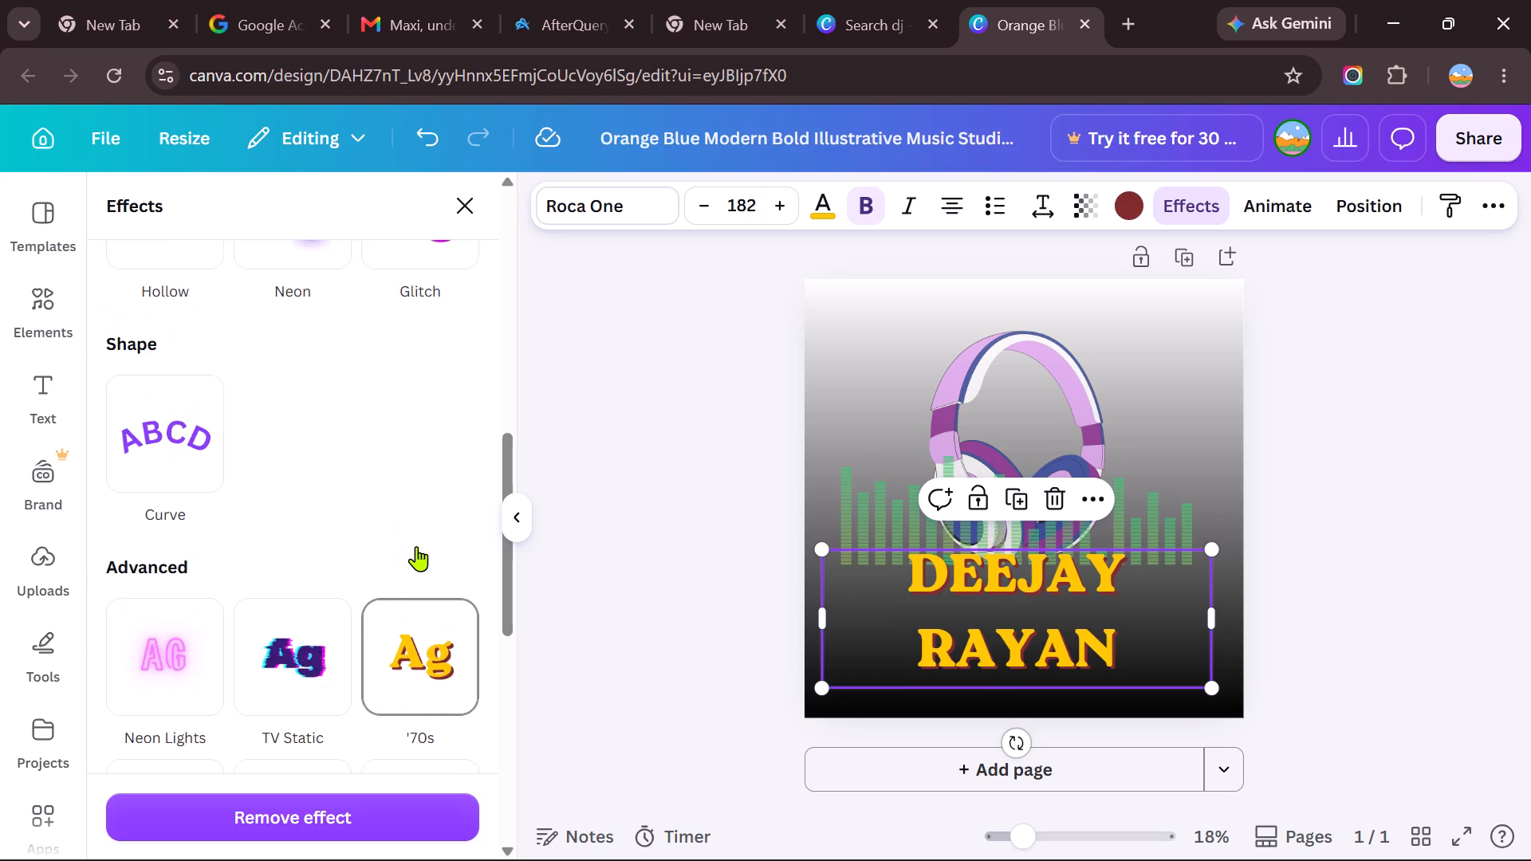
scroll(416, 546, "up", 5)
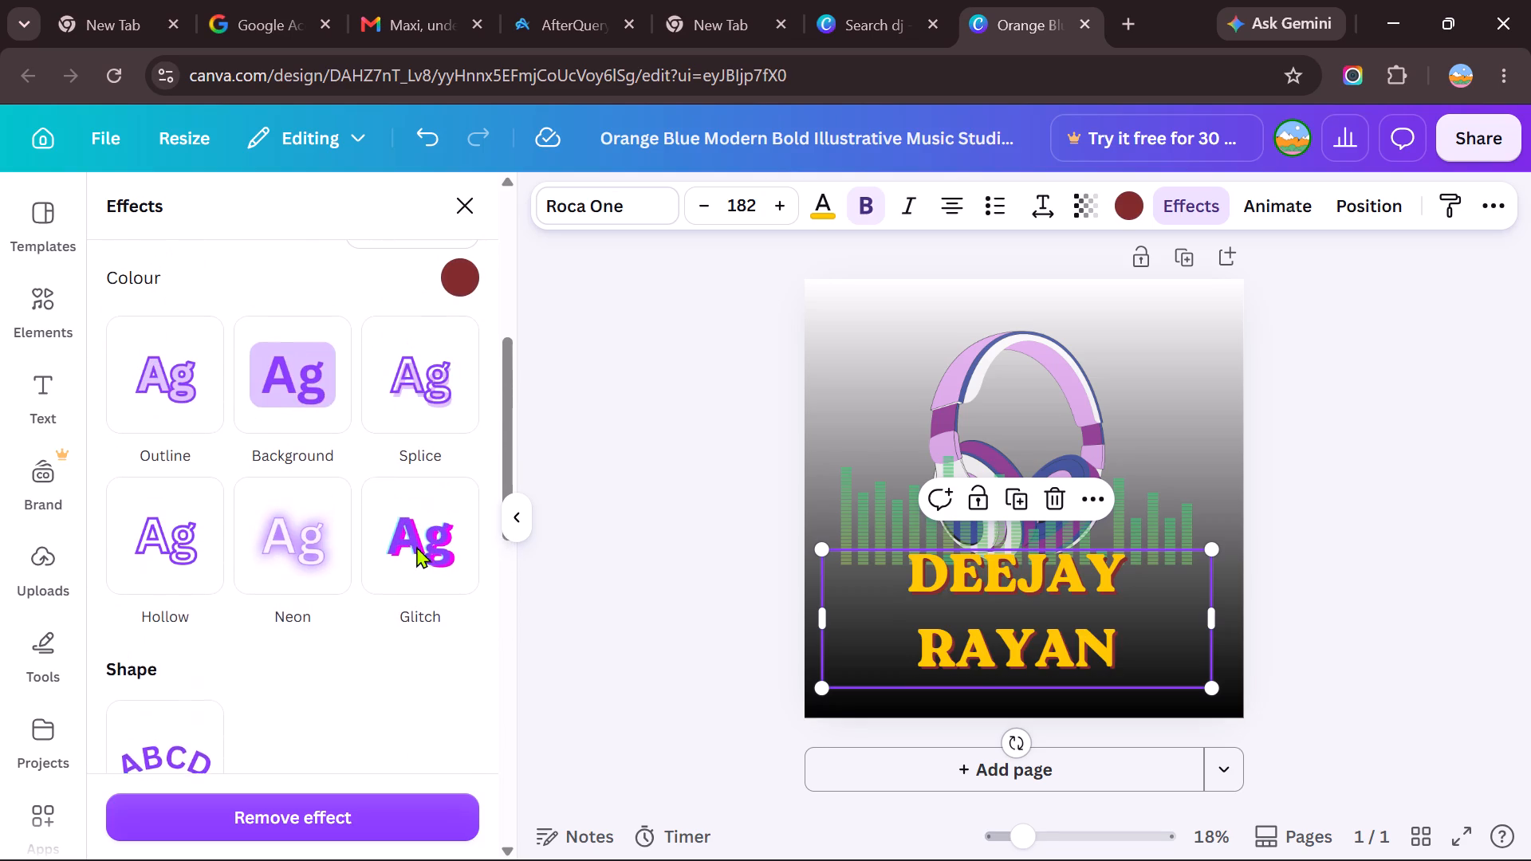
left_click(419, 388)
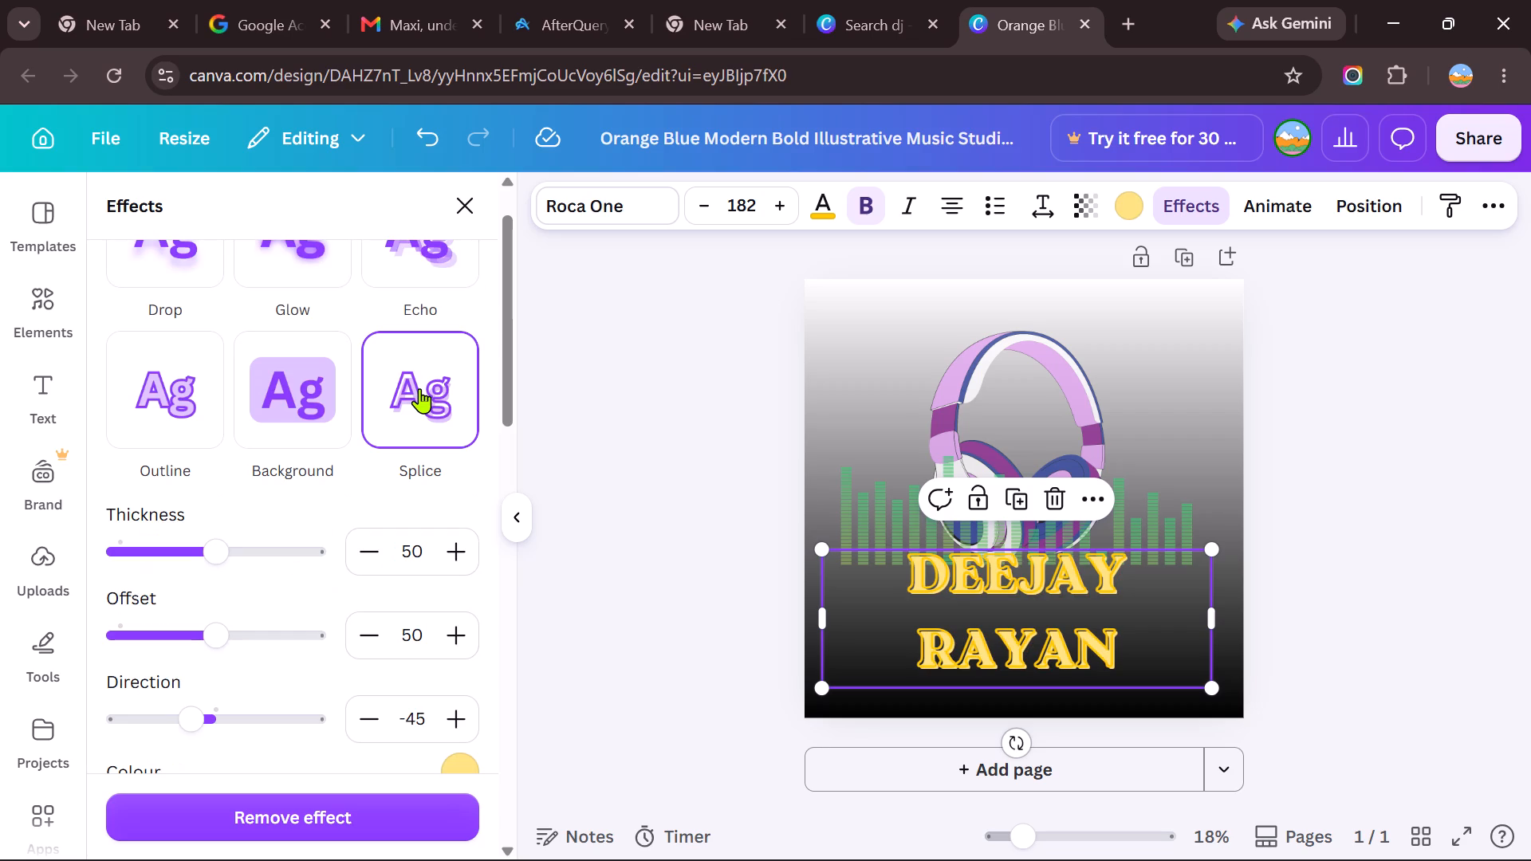
Apply the Graffiti text effect to the DEEJAY RAYAN title.
scroll(311, 583, "down", 4)
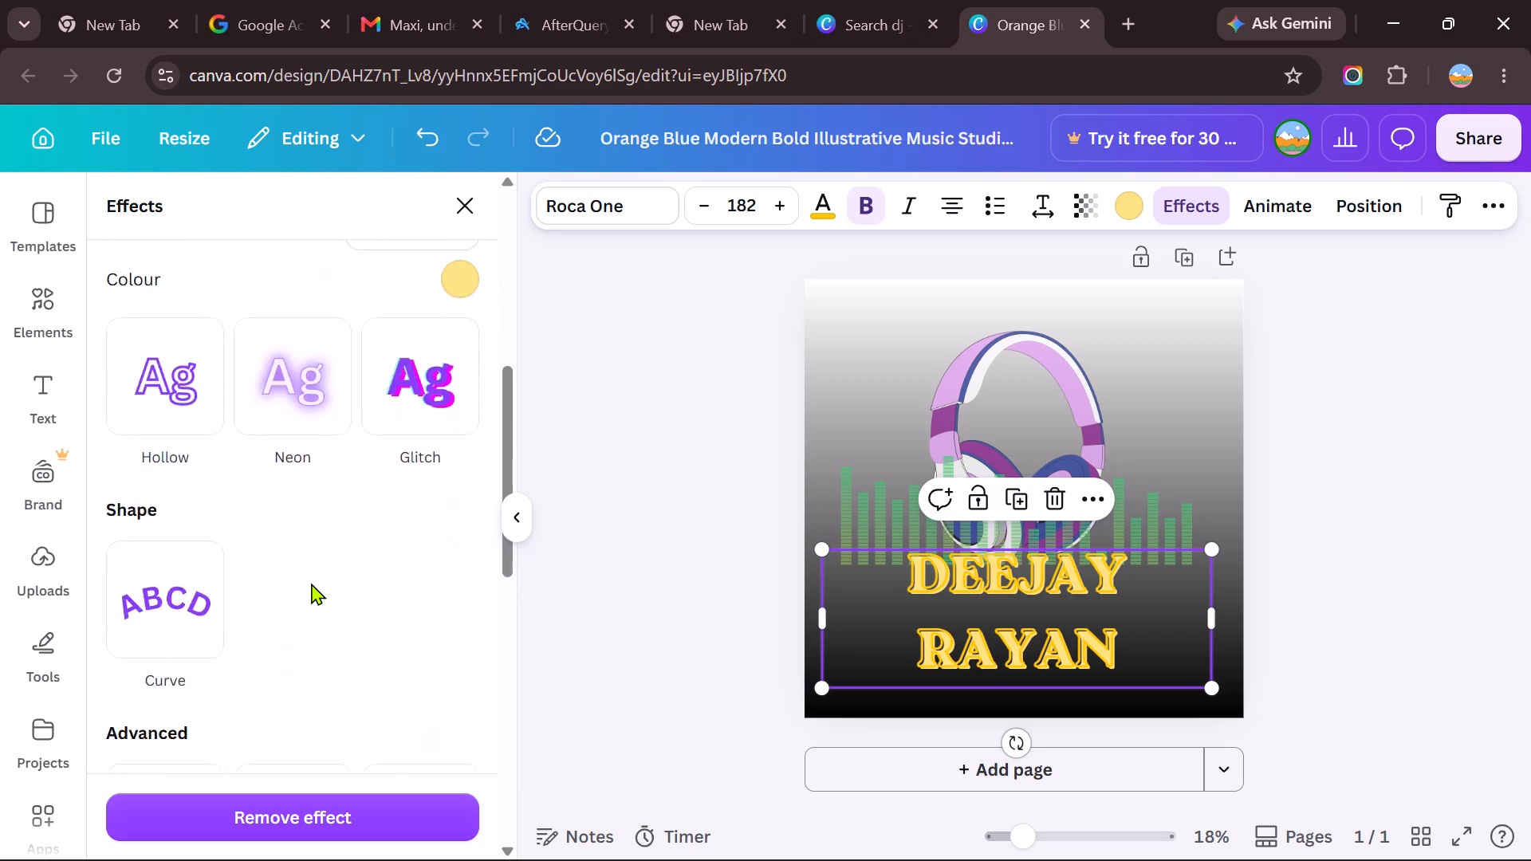
scroll(311, 583, "down", 3)
left_click(181, 406)
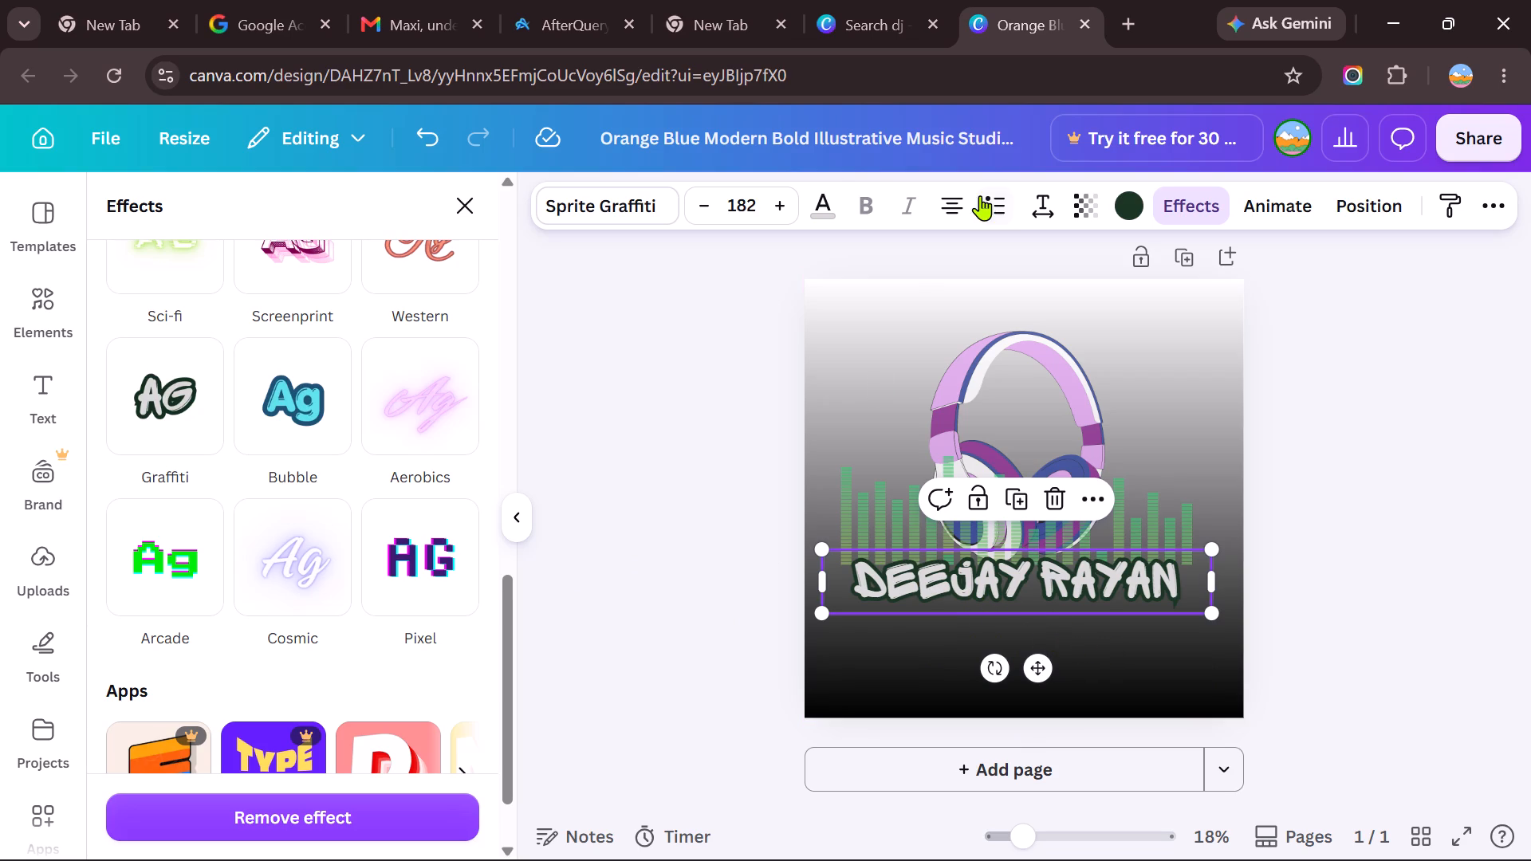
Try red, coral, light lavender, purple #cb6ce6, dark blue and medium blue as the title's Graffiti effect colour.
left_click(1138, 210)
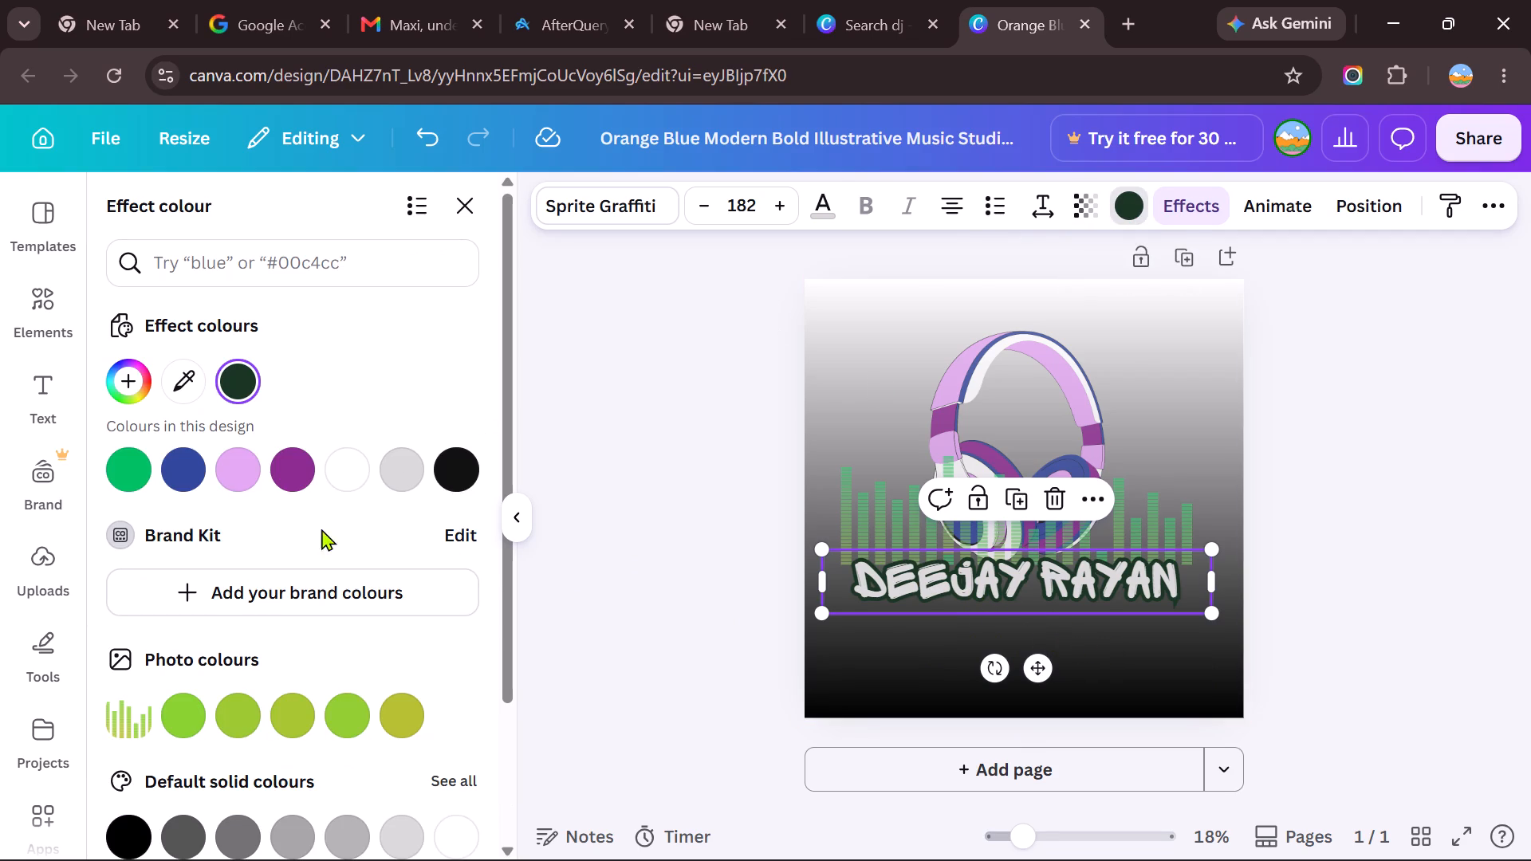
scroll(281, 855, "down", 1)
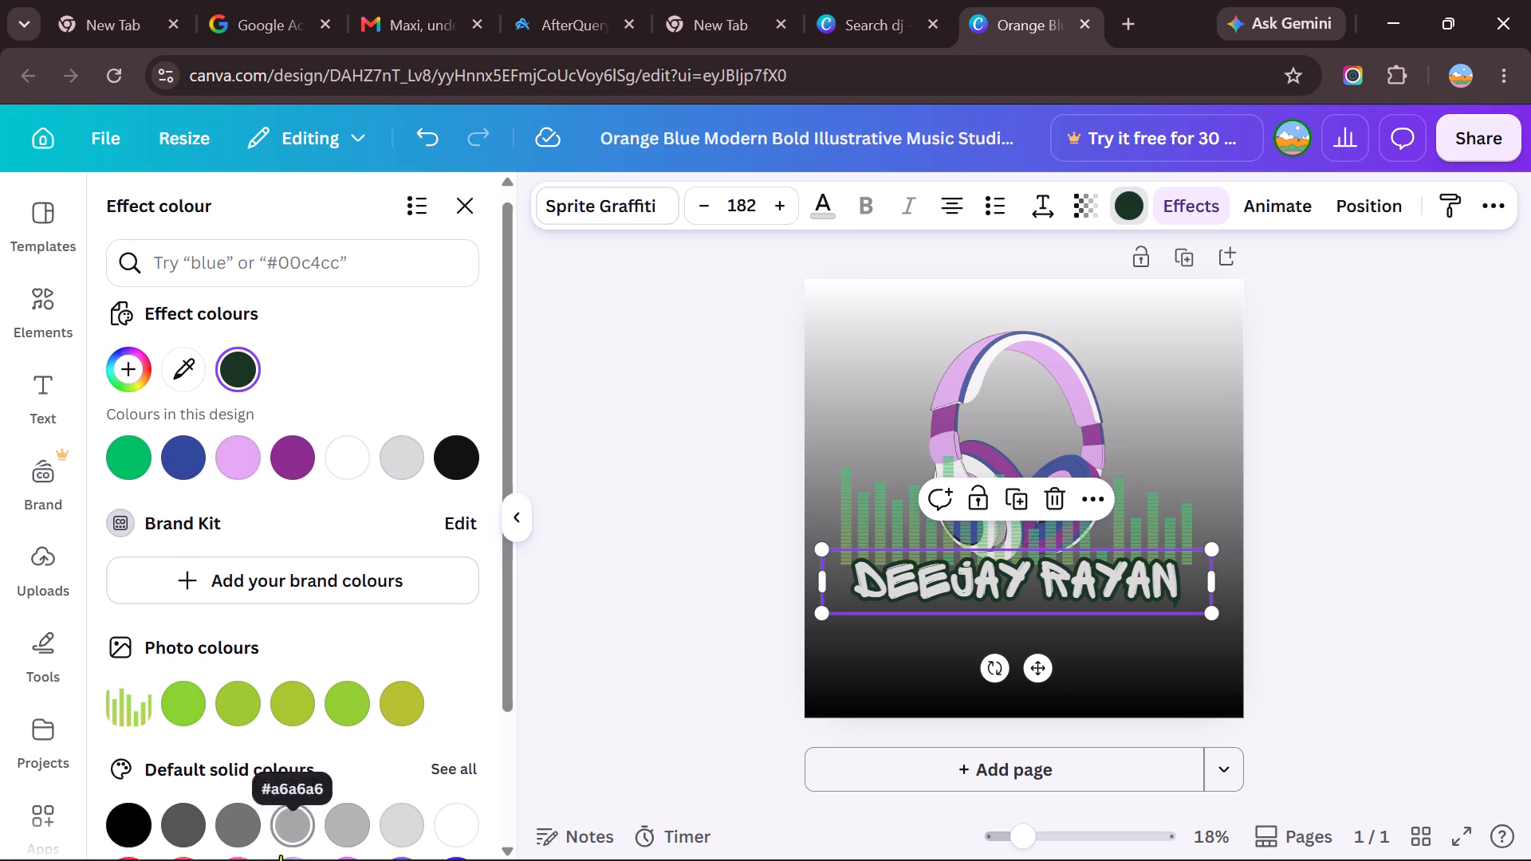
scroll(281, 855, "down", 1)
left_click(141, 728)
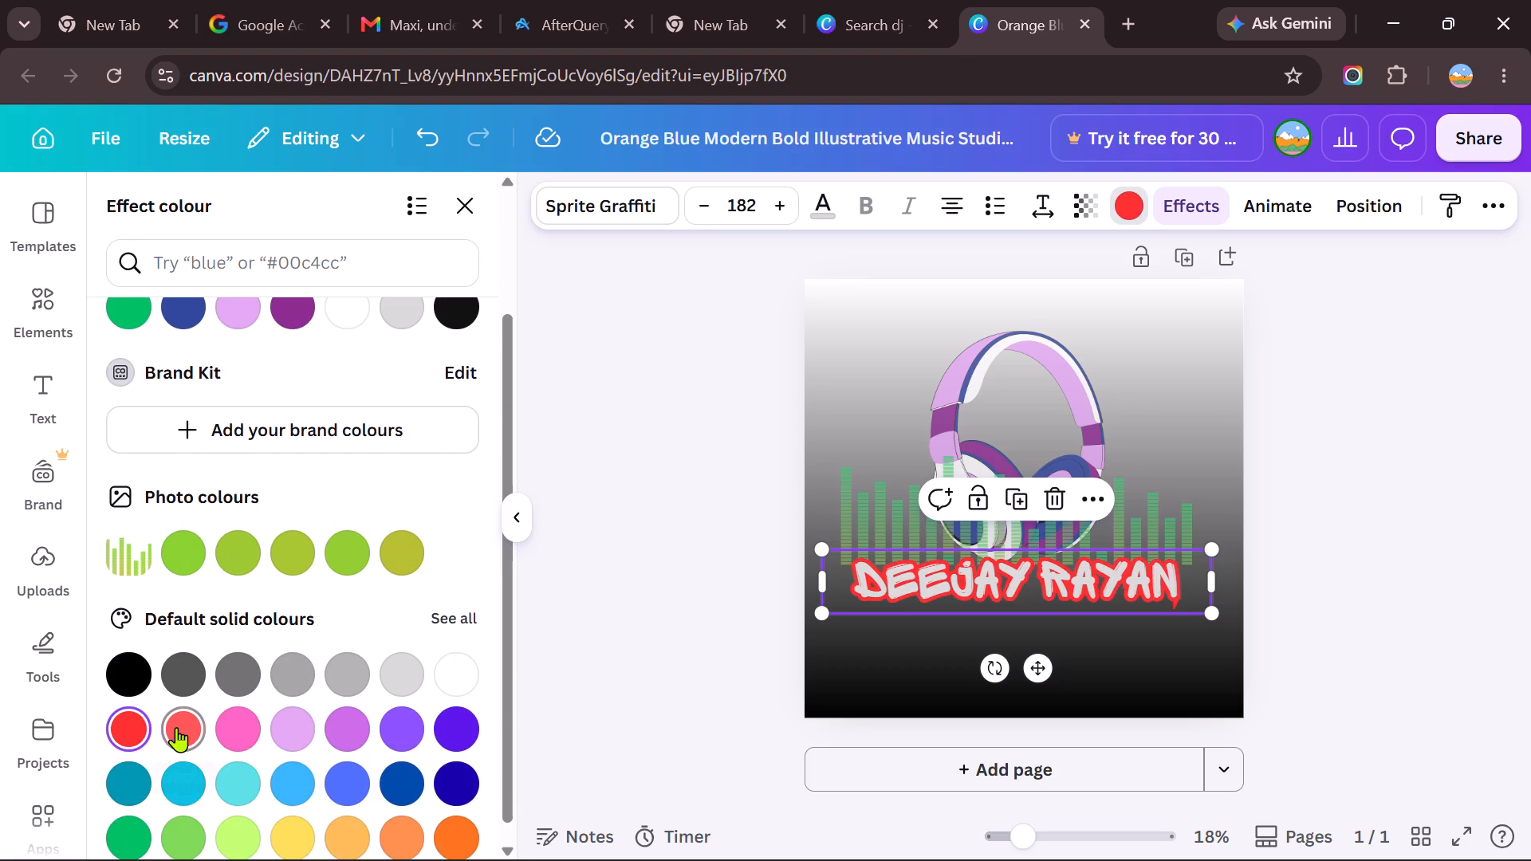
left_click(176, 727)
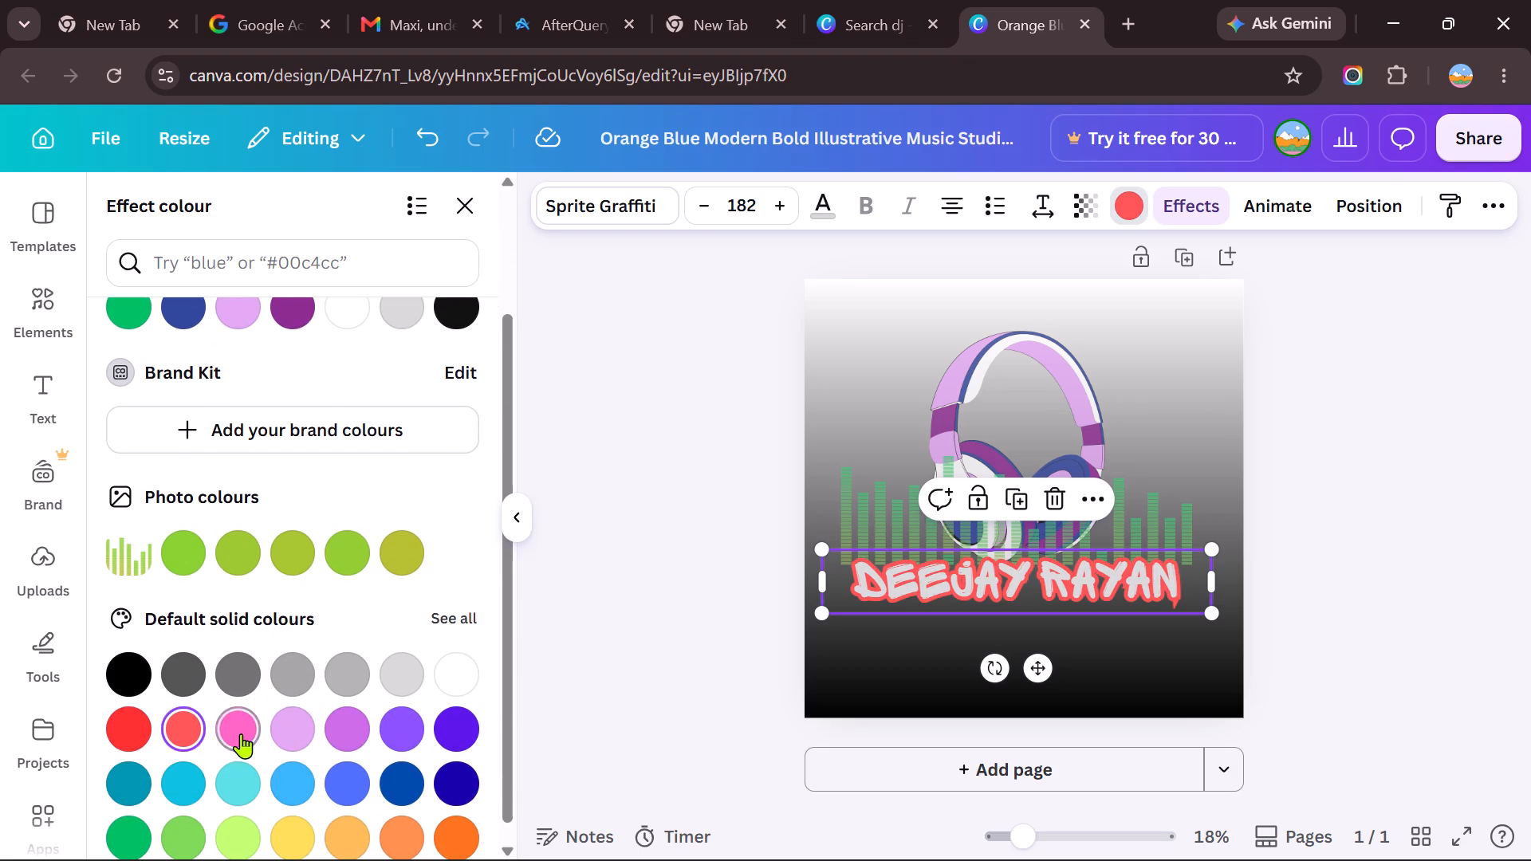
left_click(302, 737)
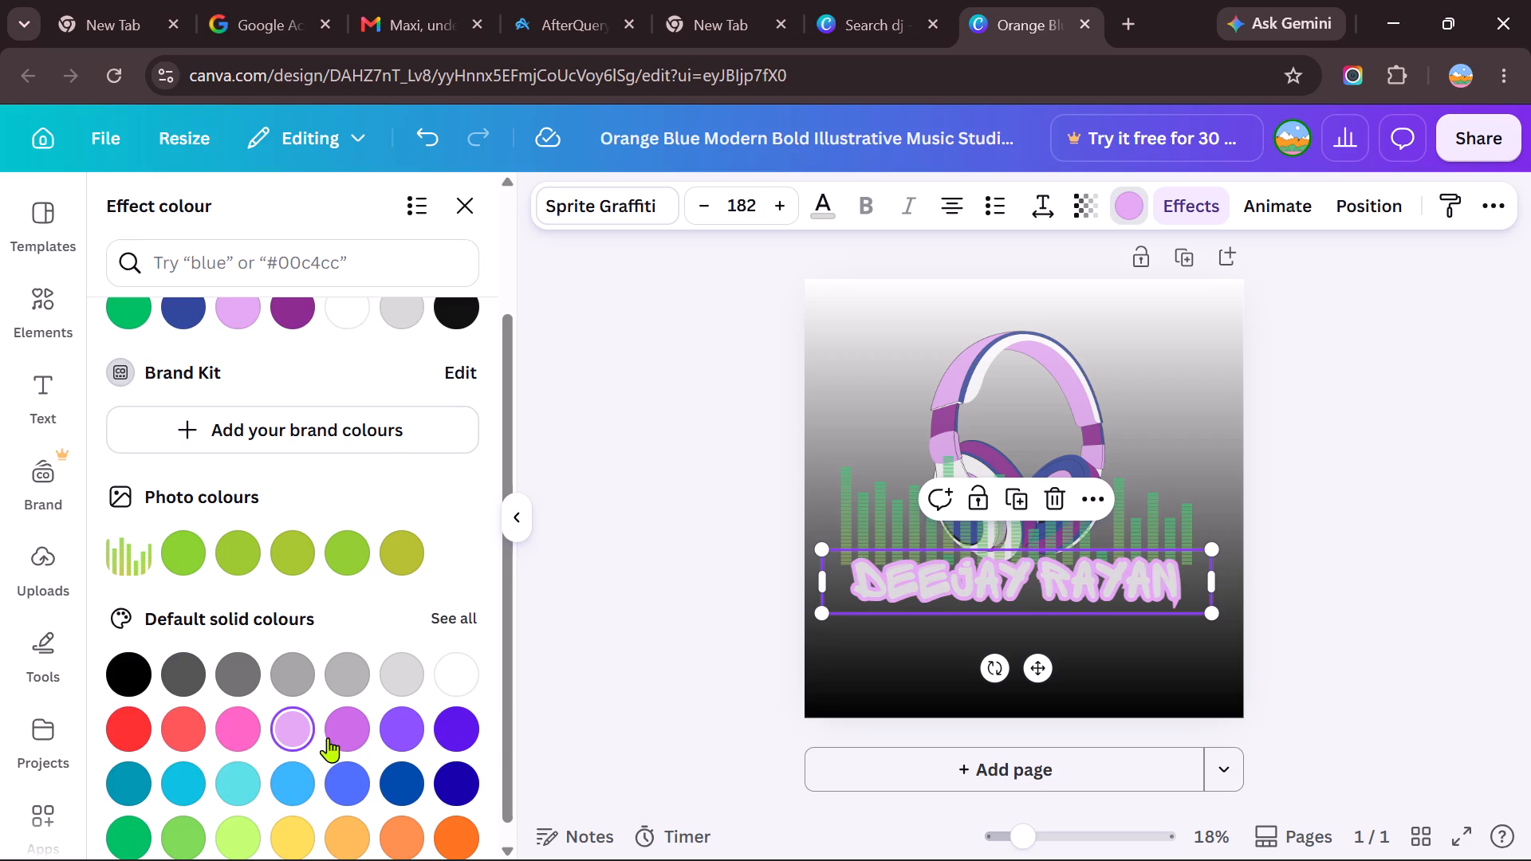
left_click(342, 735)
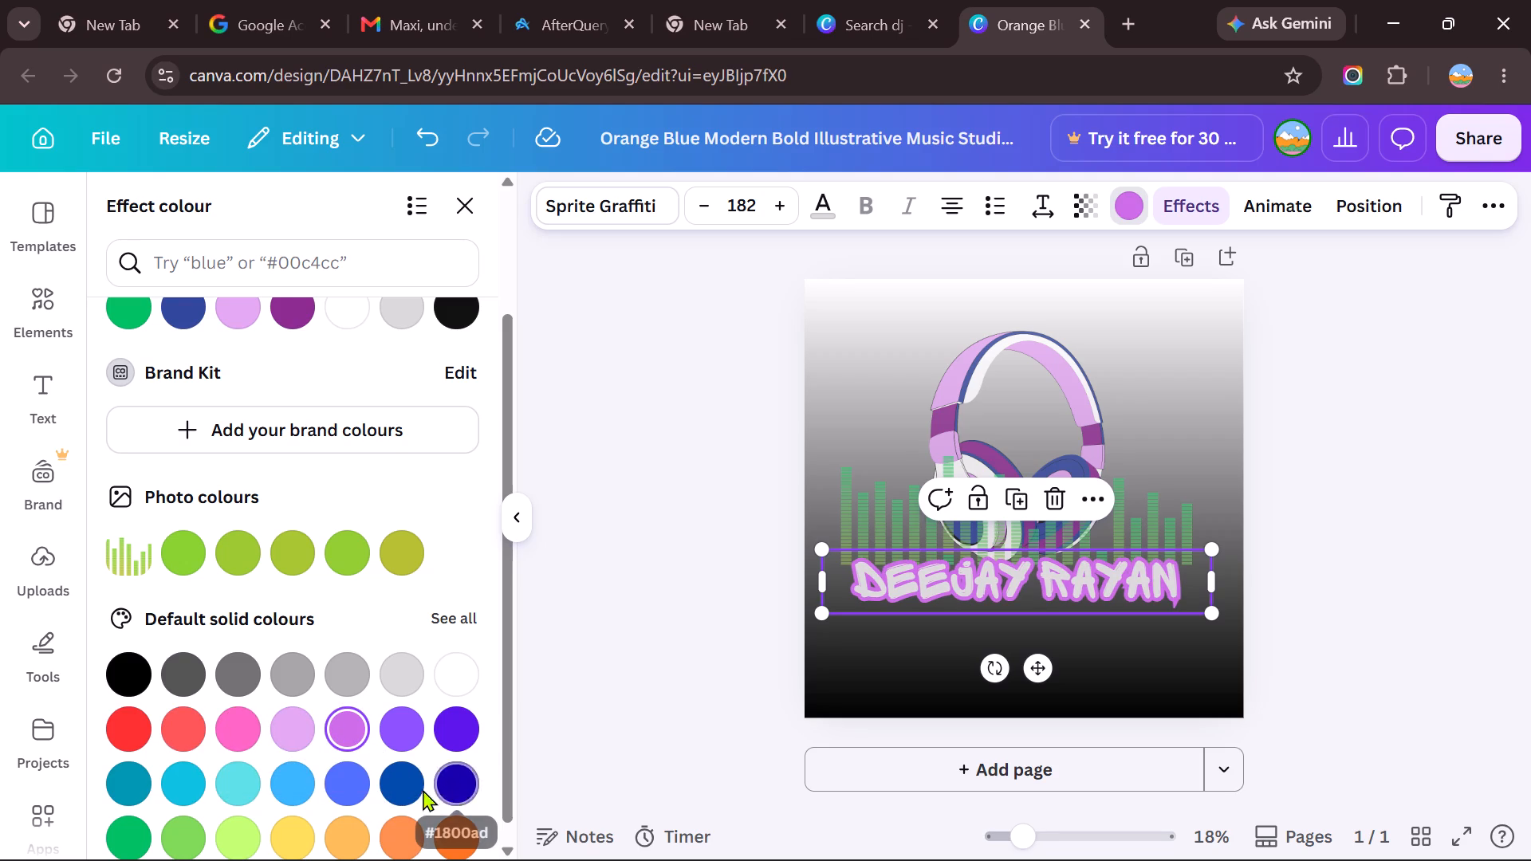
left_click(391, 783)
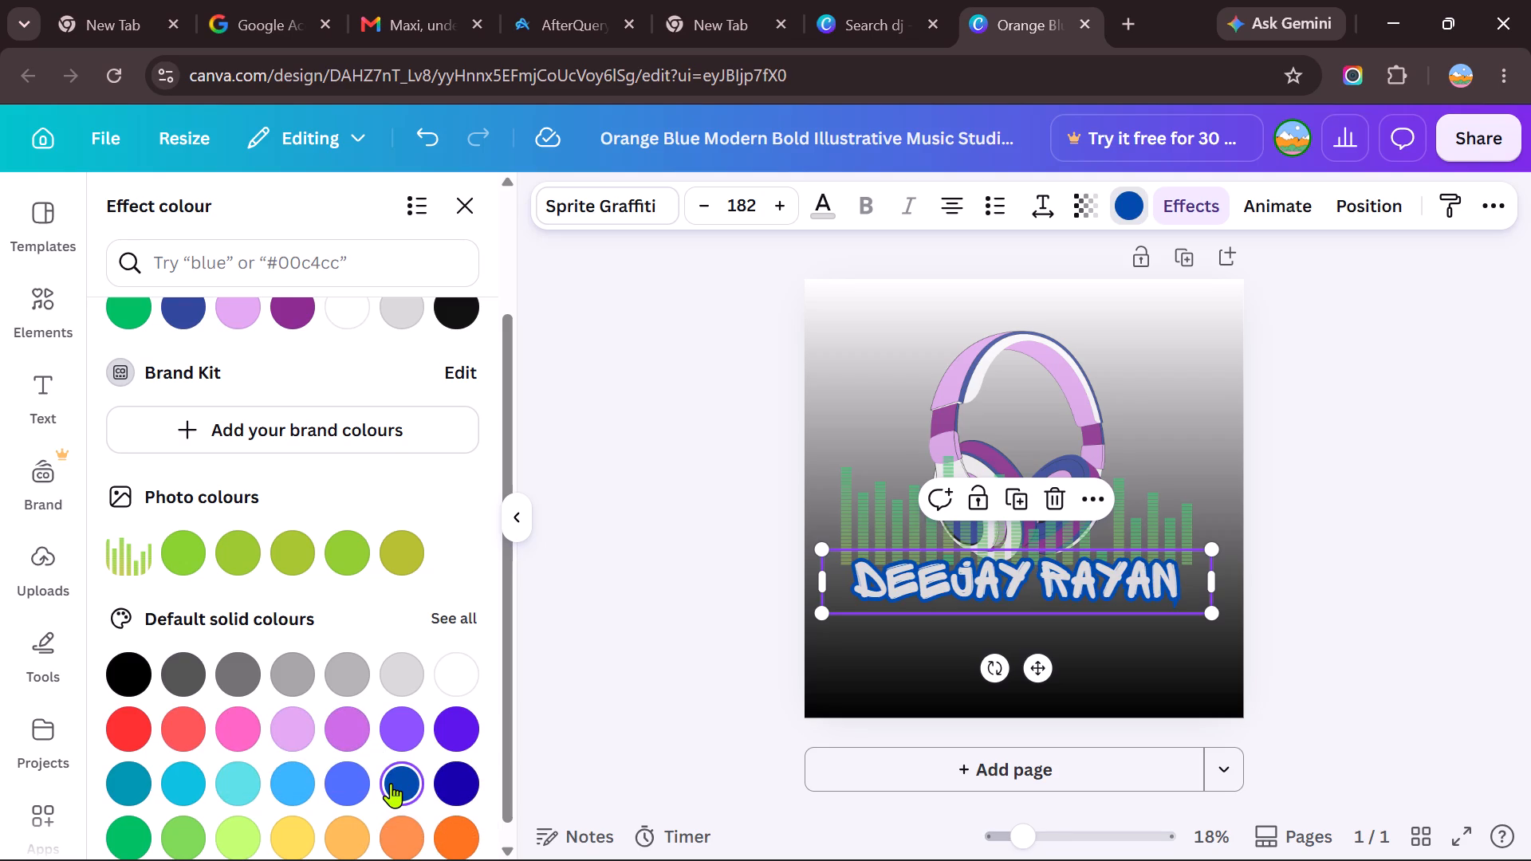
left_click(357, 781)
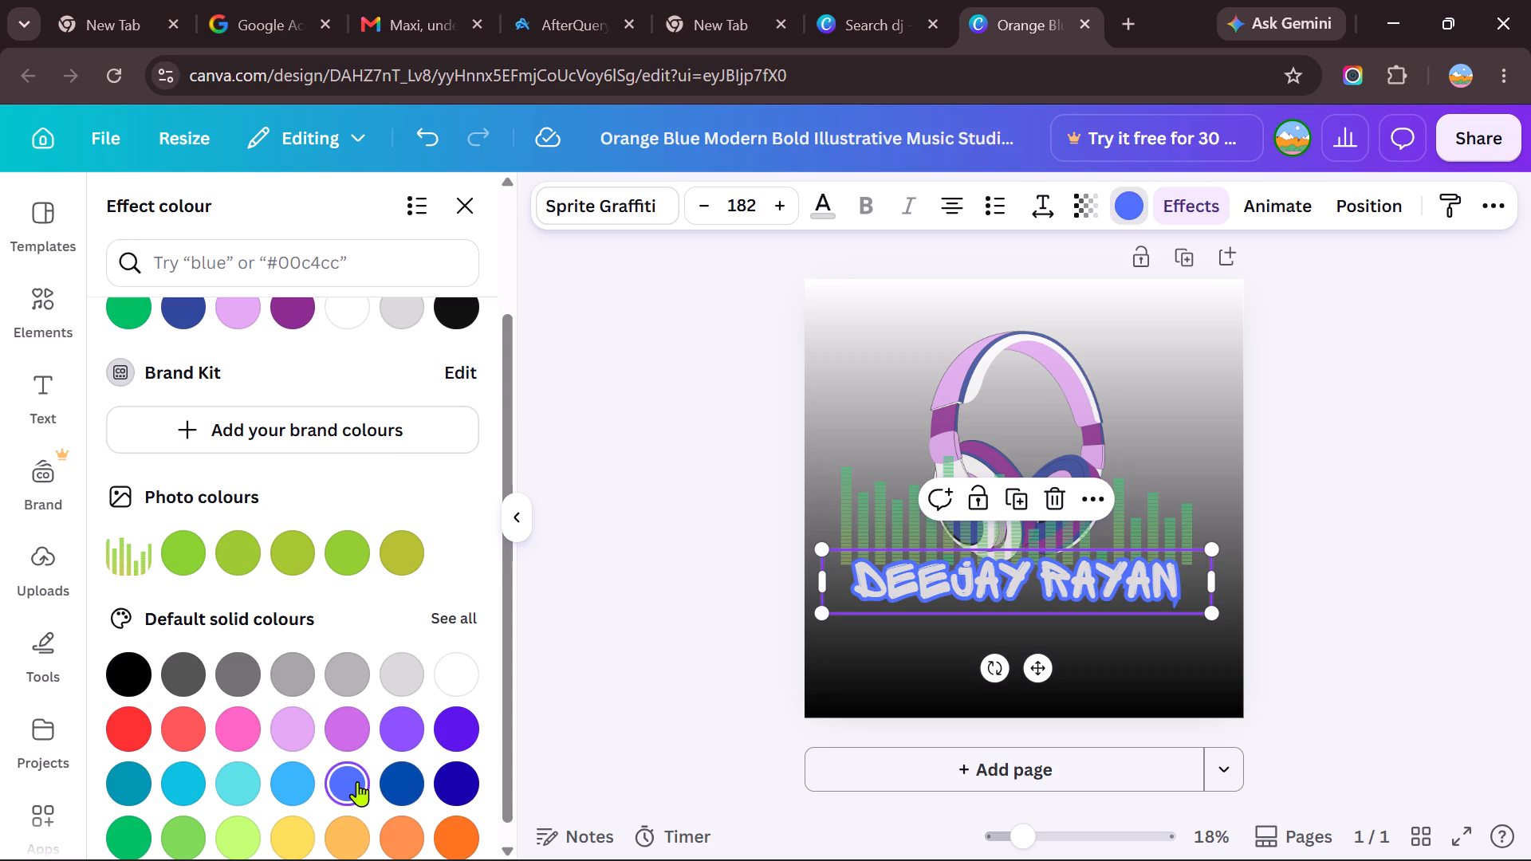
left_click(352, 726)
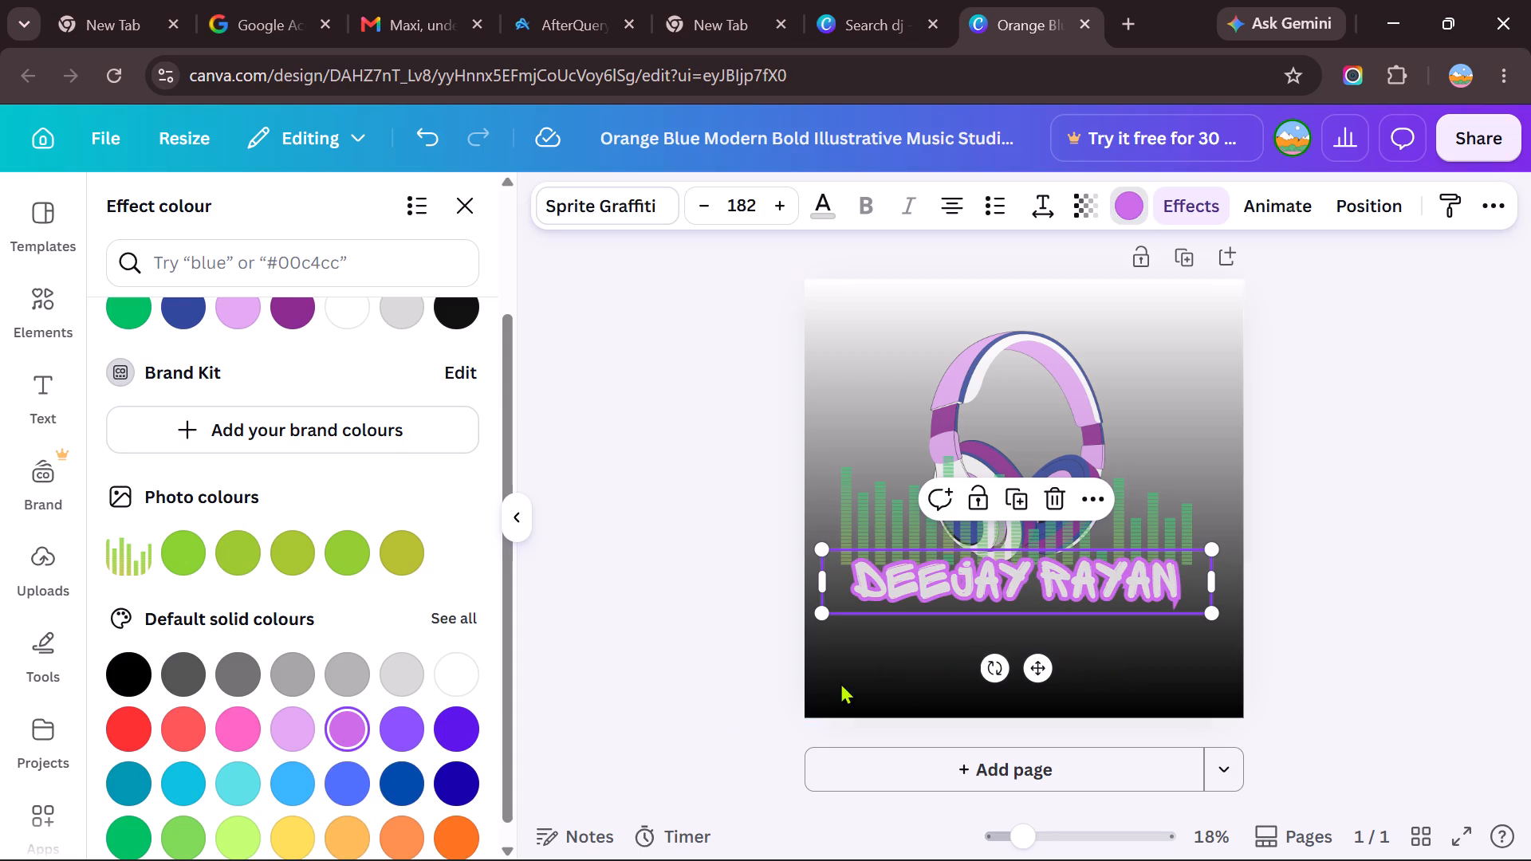
Set the title's Graffiti effect colour to the medium blue directly below purple #cb6ce6 in the default solid colours.
scroll(390, 724, "down", 2)
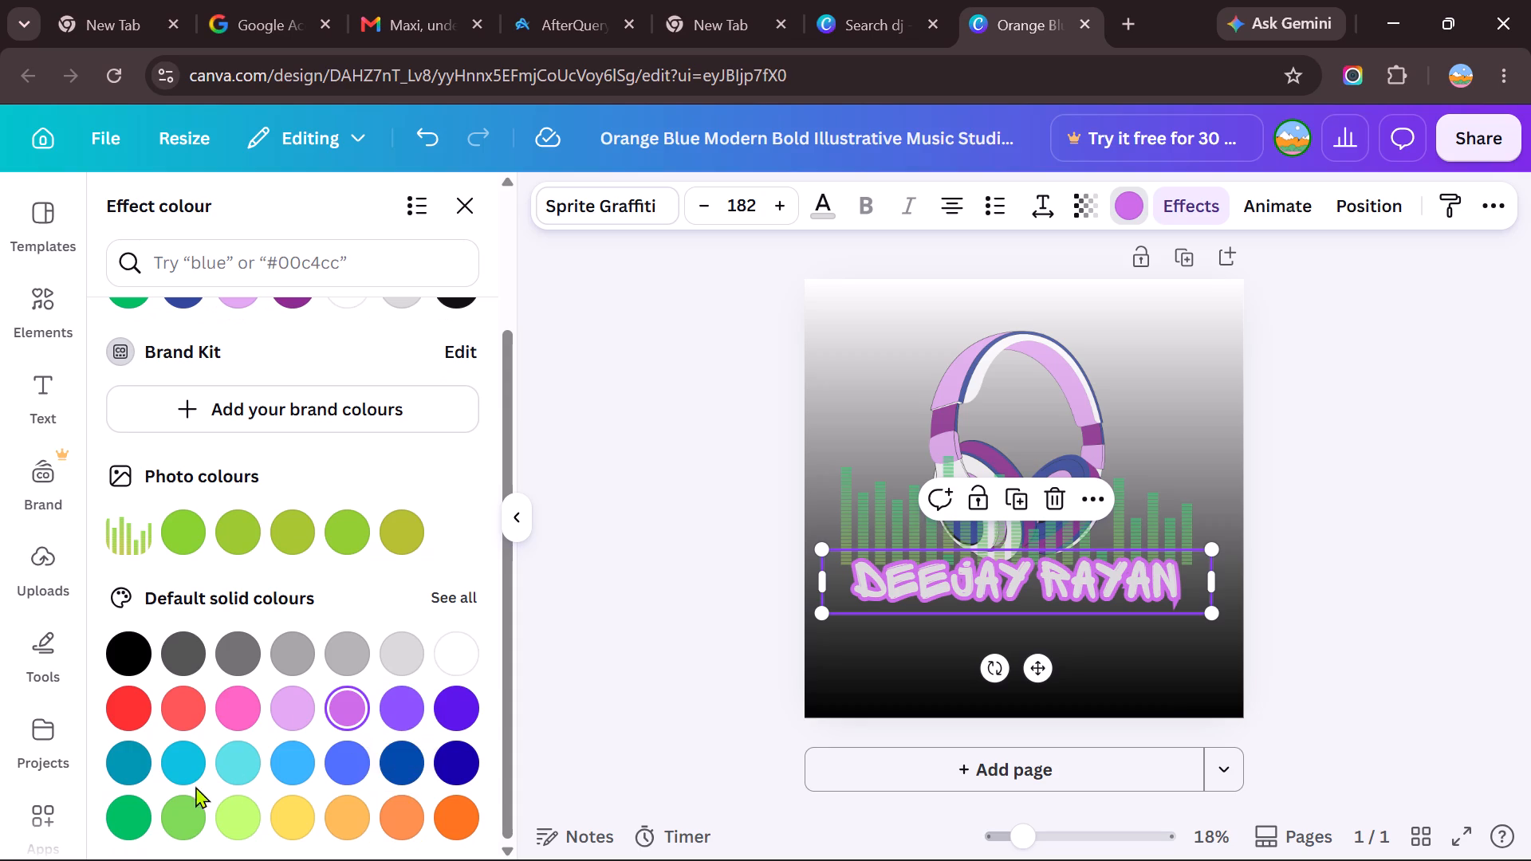
left_click(339, 755)
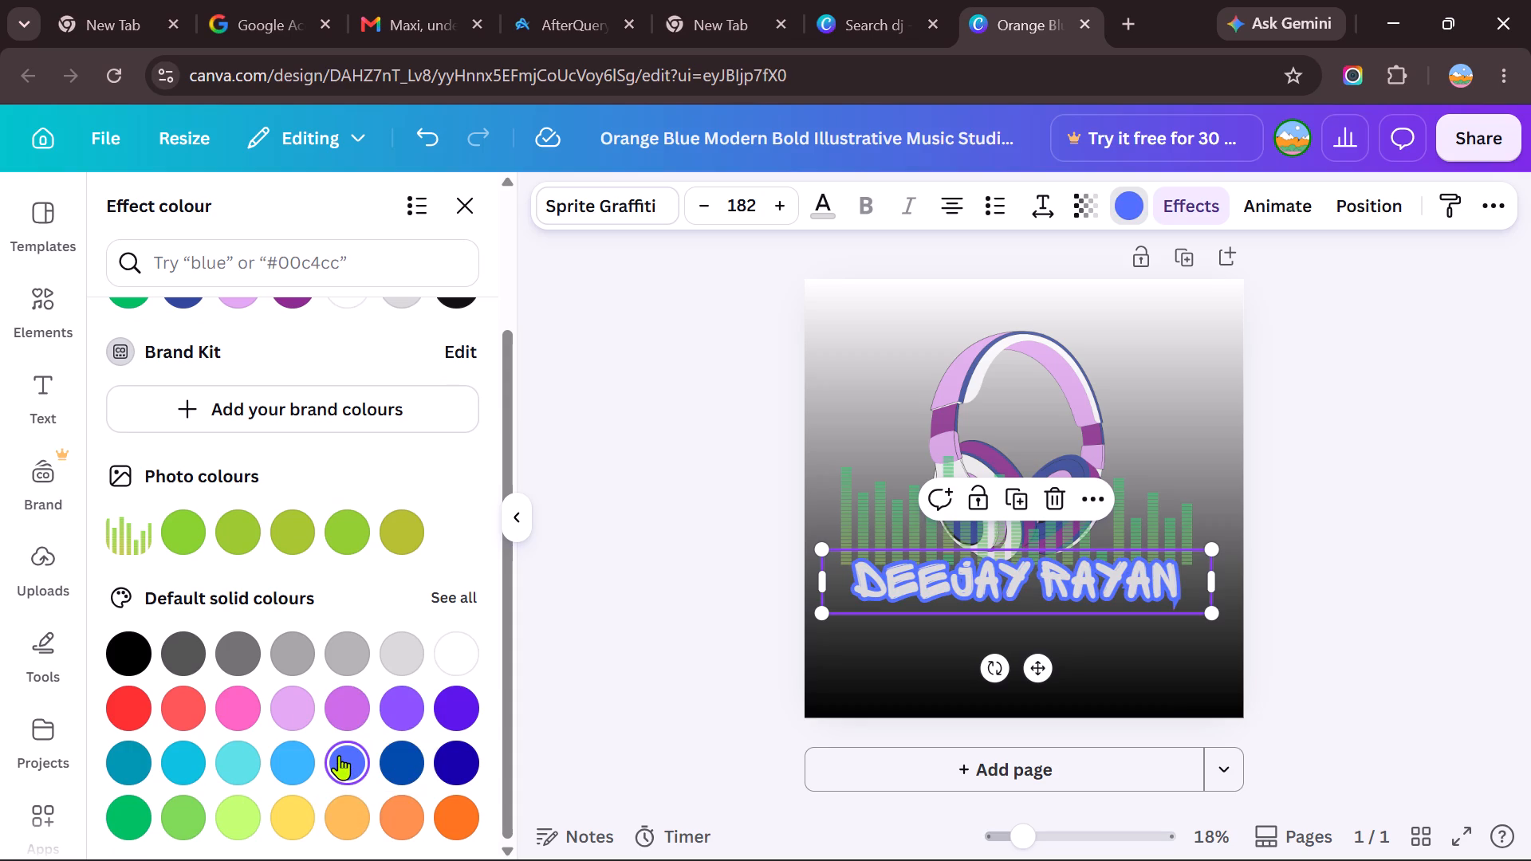
left_click(961, 678)
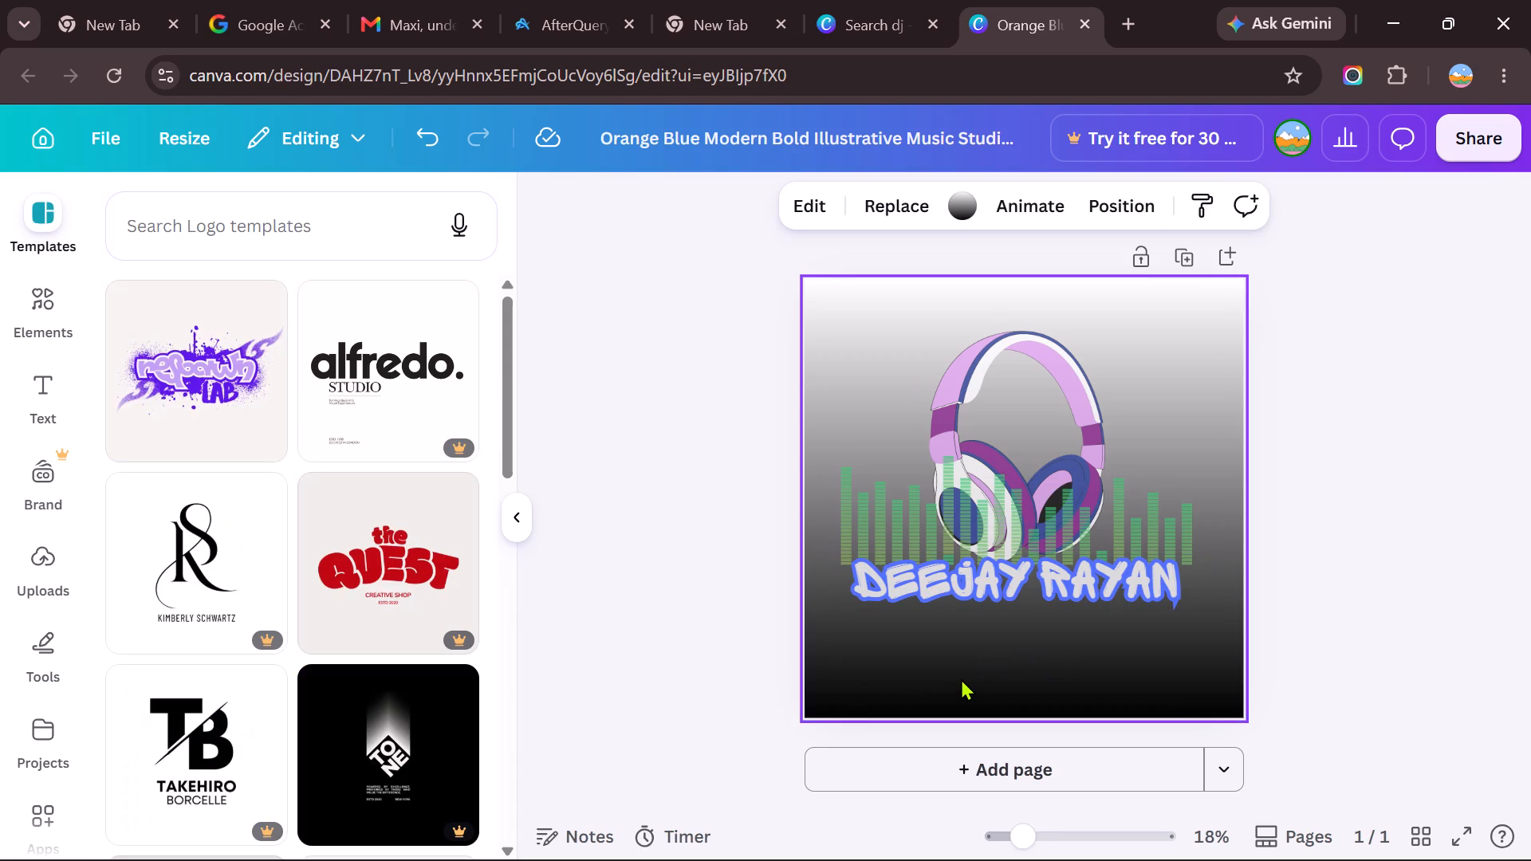
Set the transparency of the green equalizer bars graphic to 48.
left_click(988, 535)
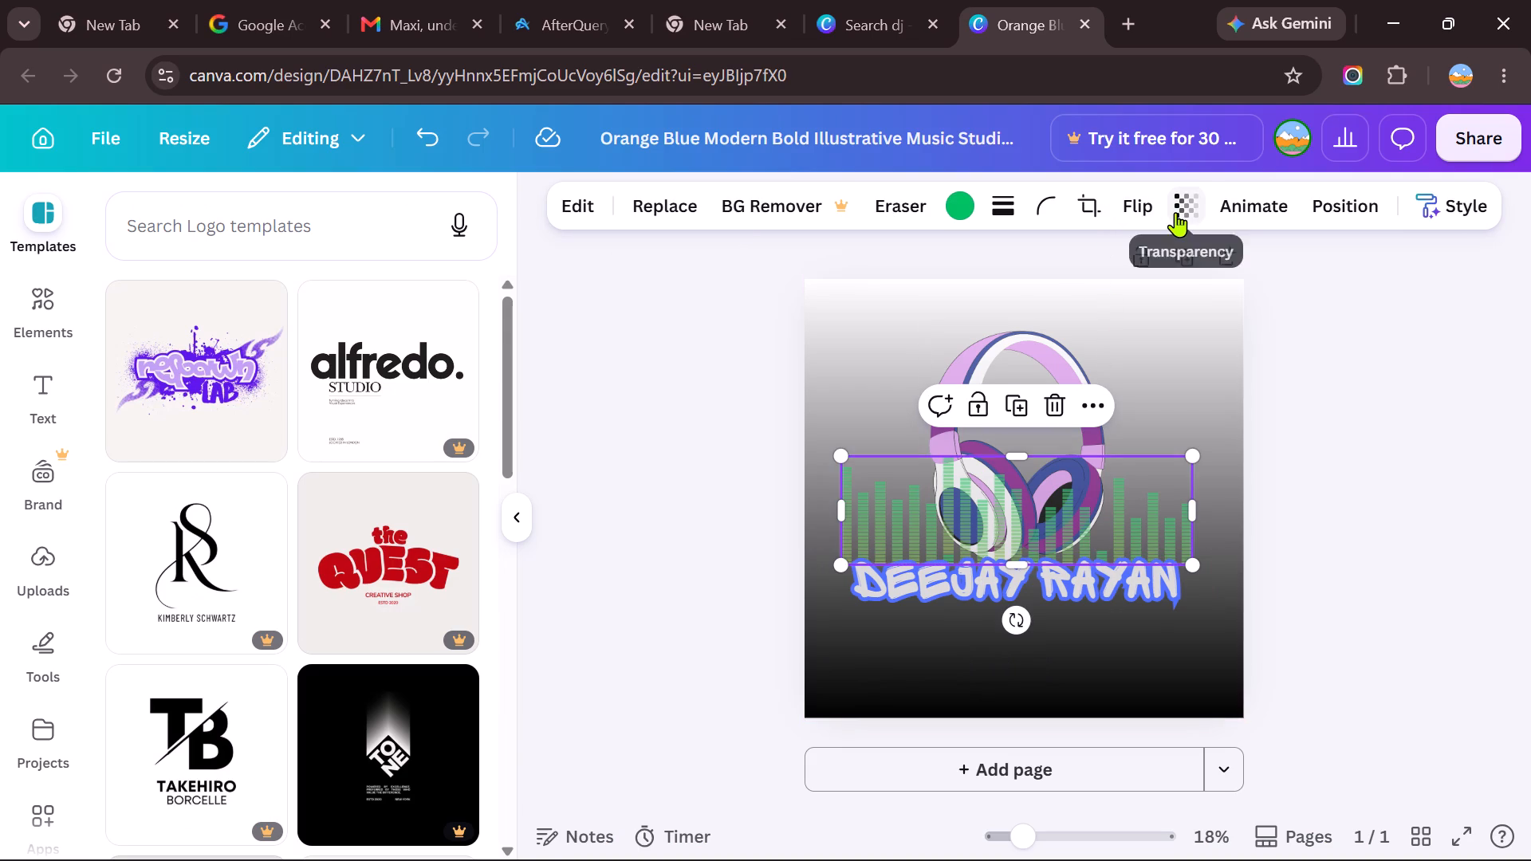
left_click(1175, 212)
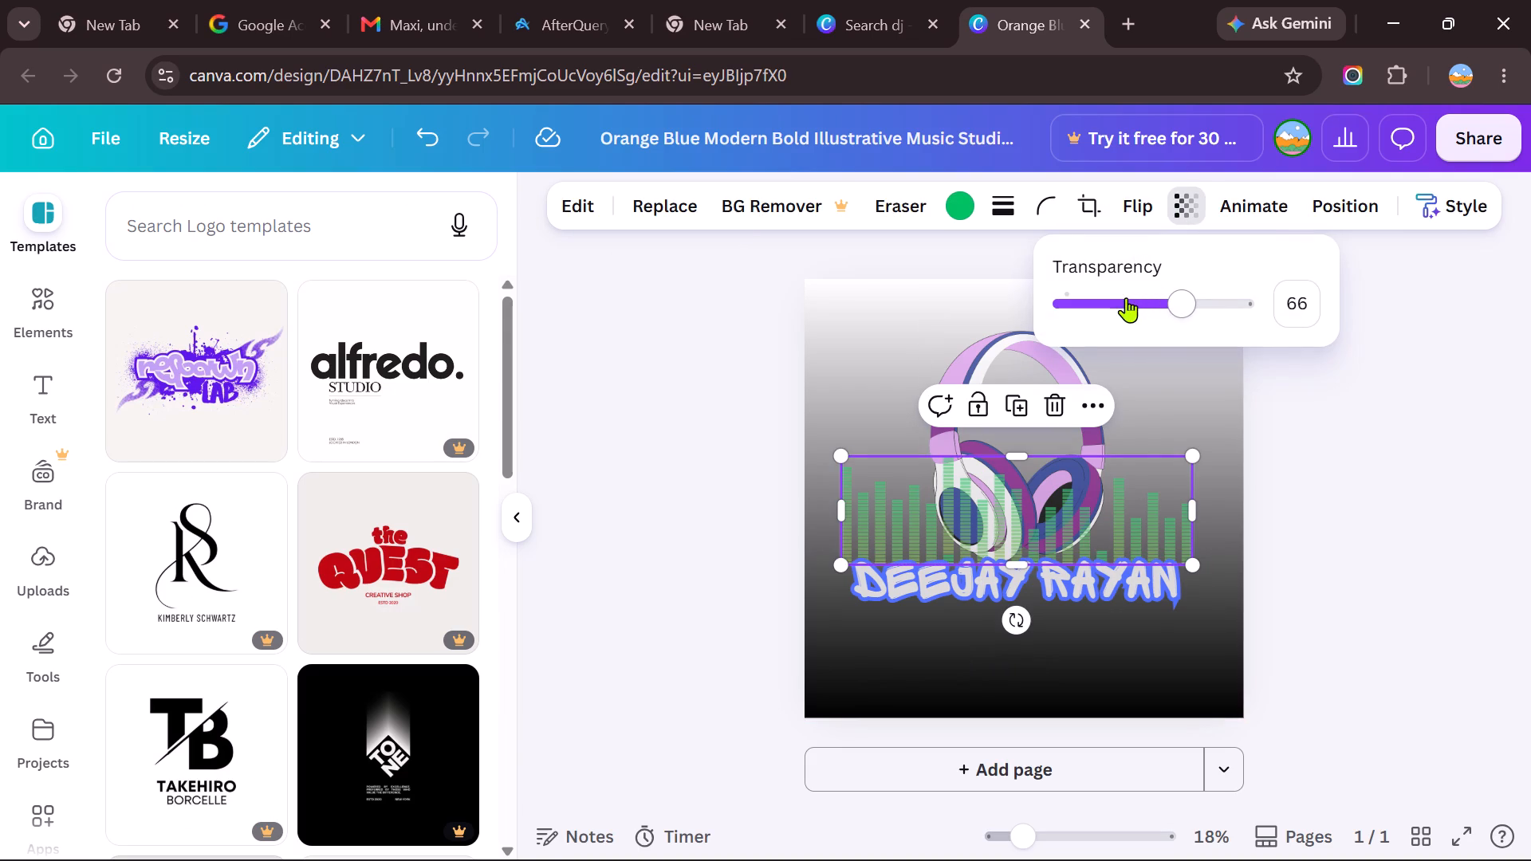
left_click(1126, 297)
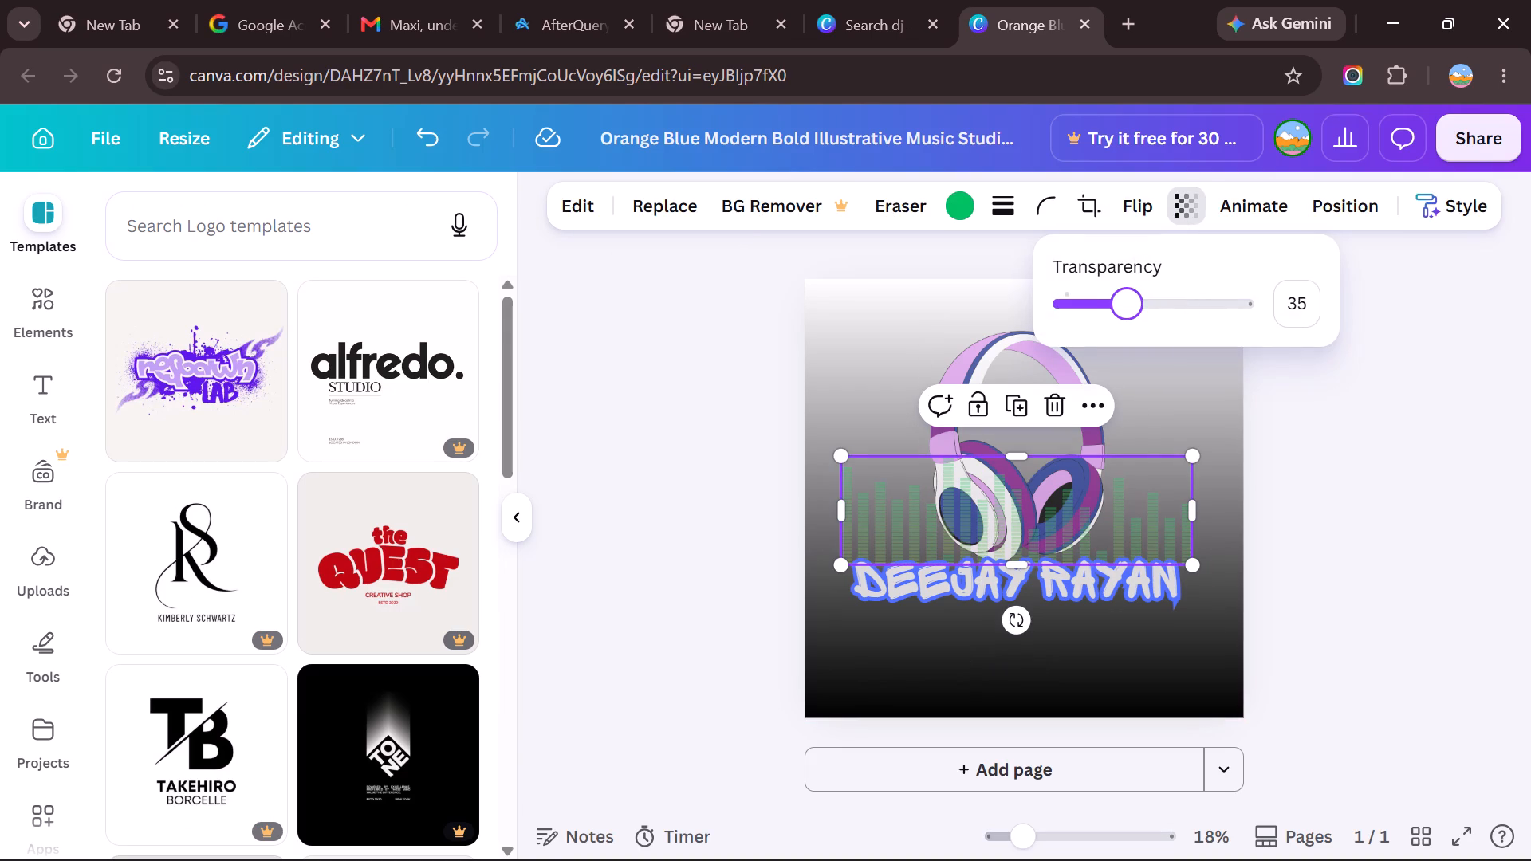
left_click(1151, 312)
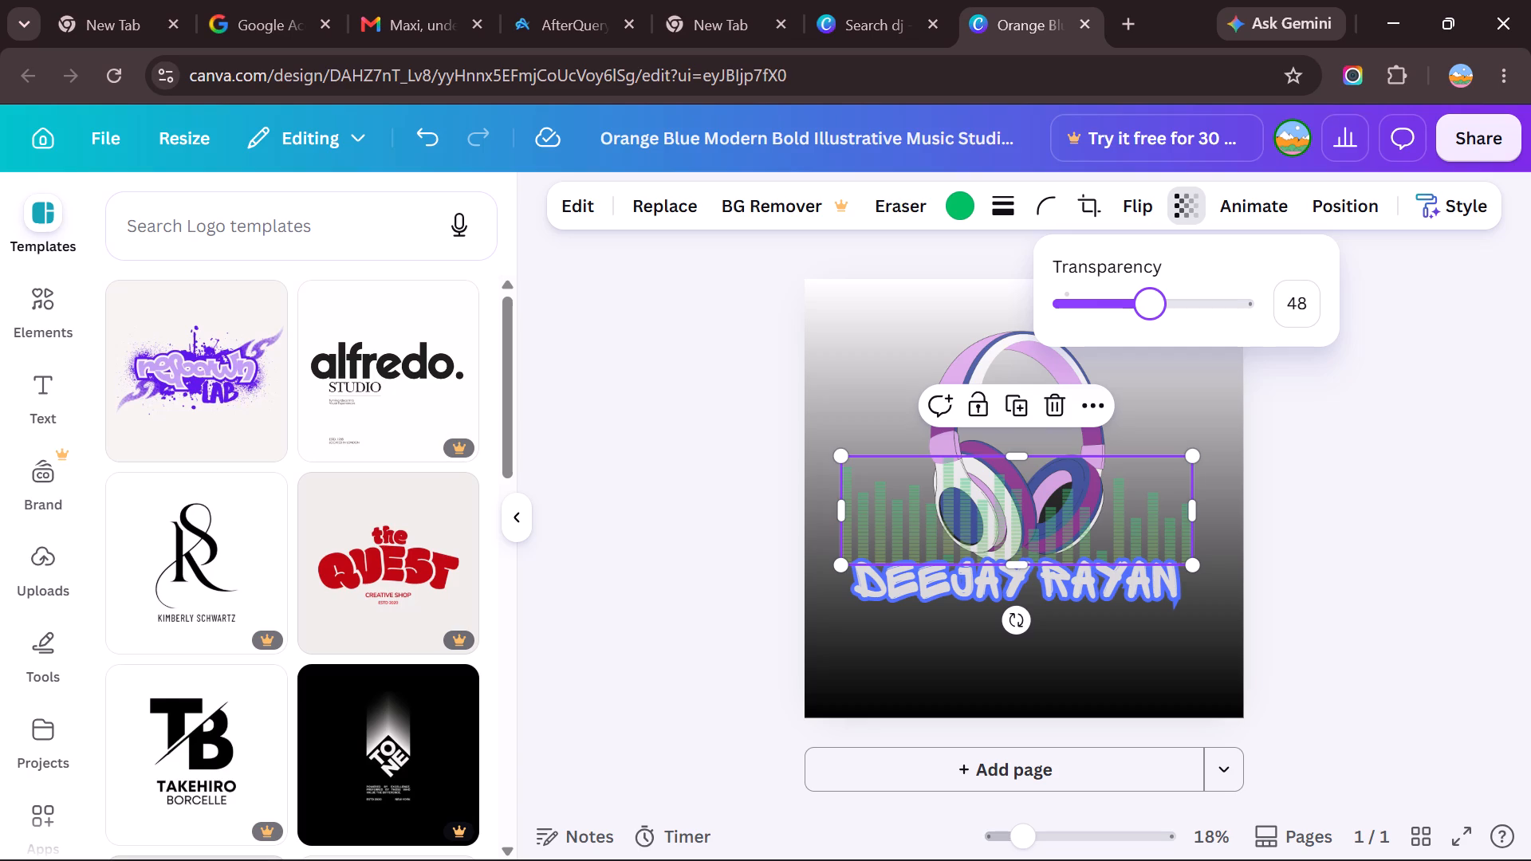
left_click(1162, 397)
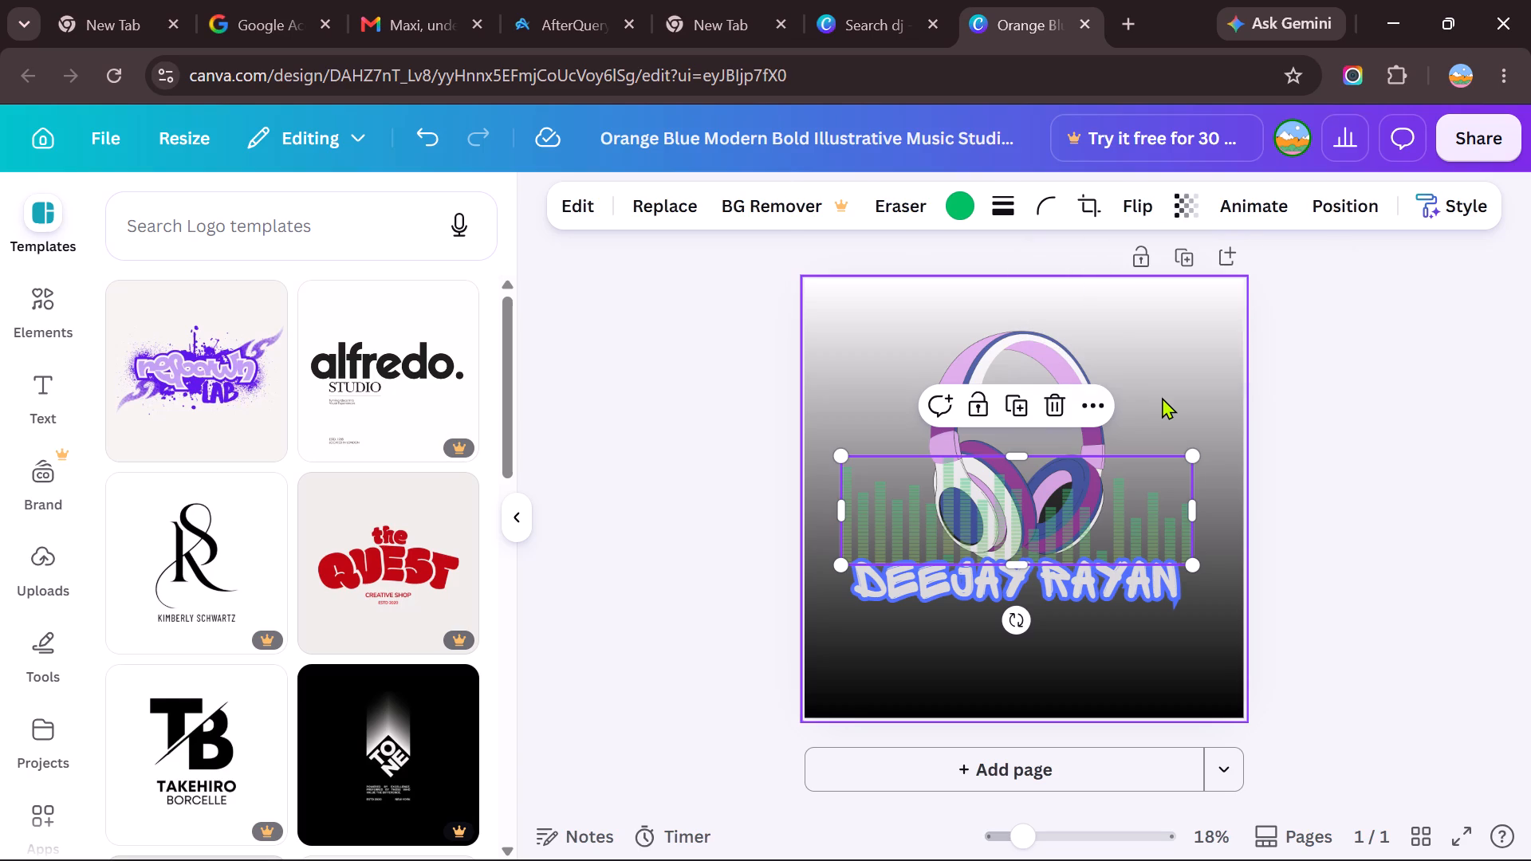
Recolour the light lavender parts of the headphones graphic, trying black and settling on white #ffffff.
left_click(979, 377)
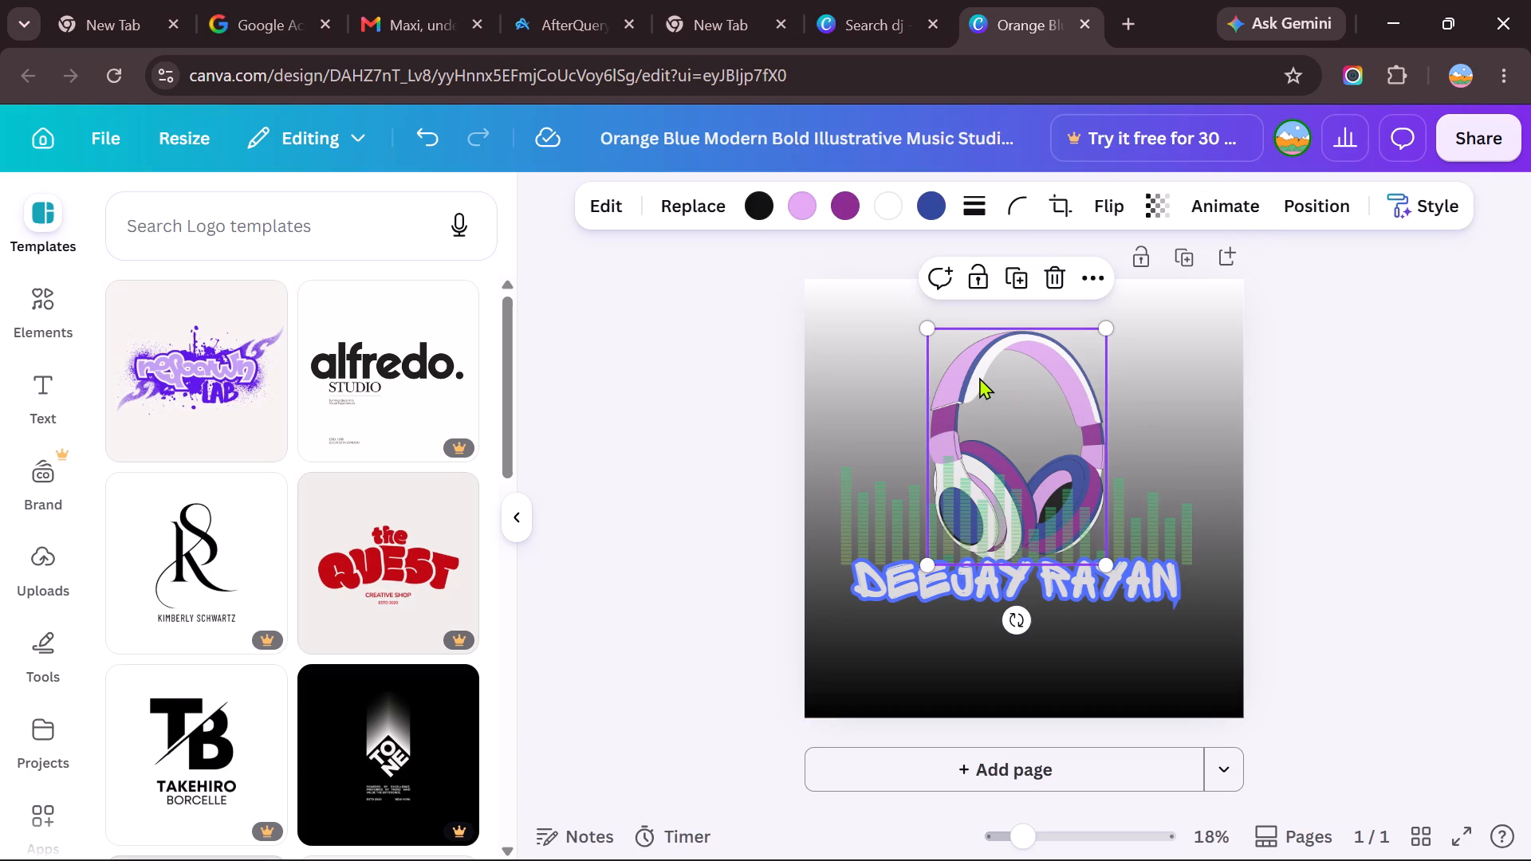
left_click(797, 204)
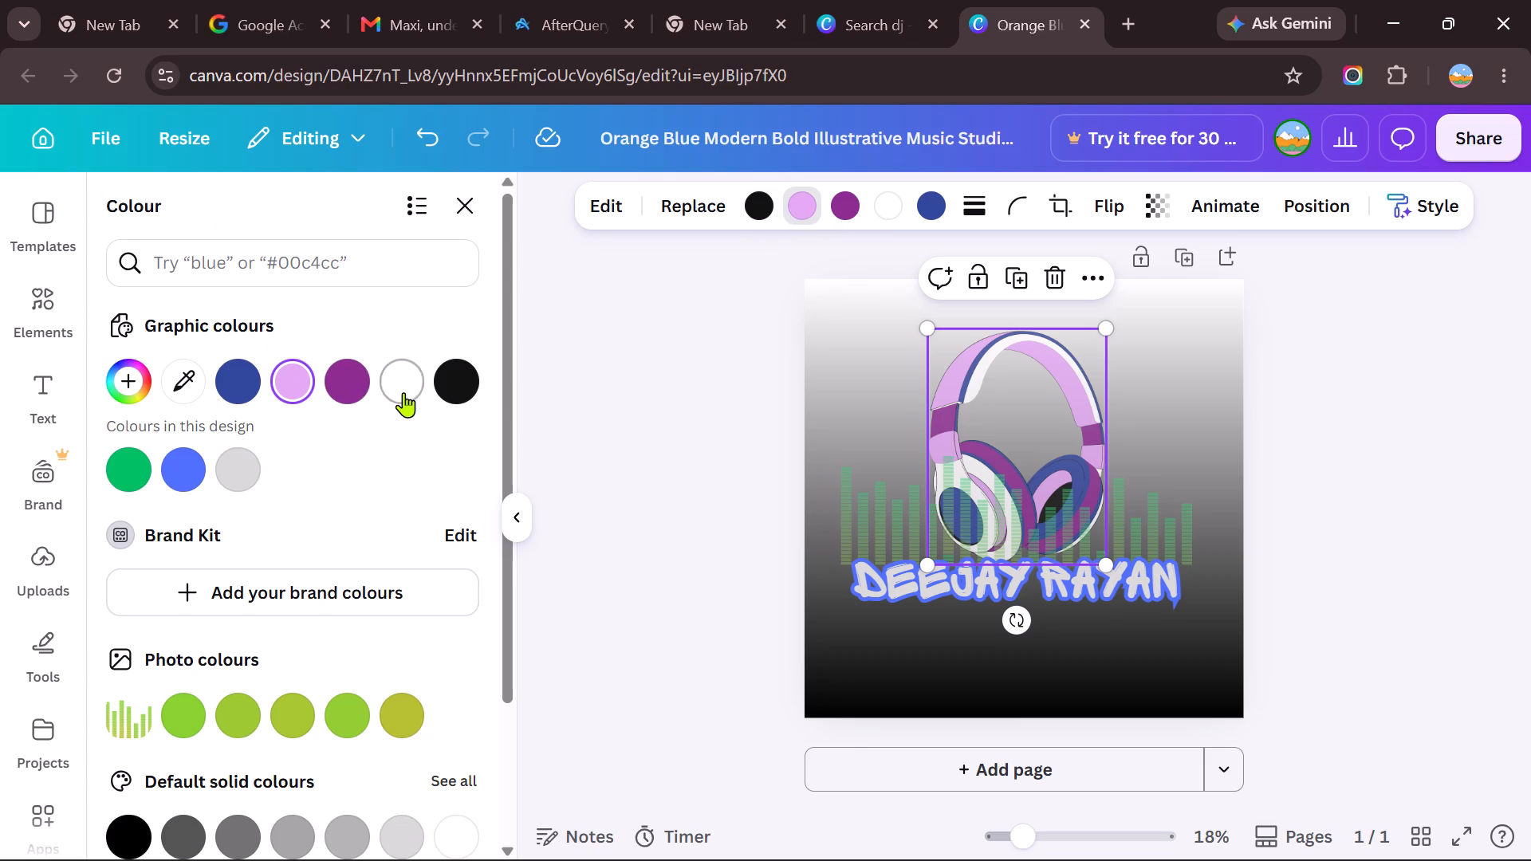
left_click(459, 379)
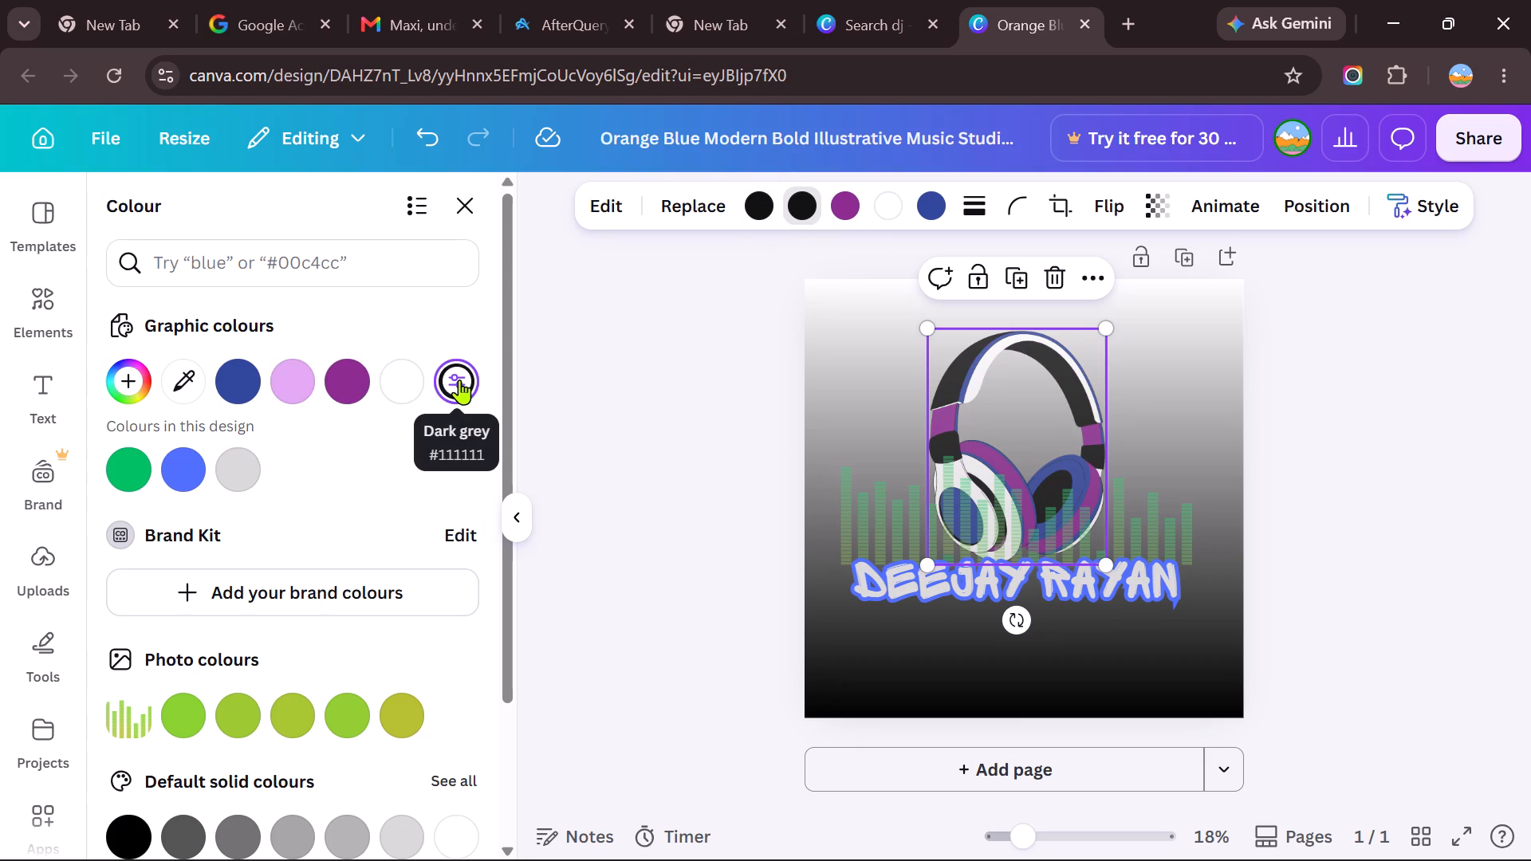
left_click(385, 386)
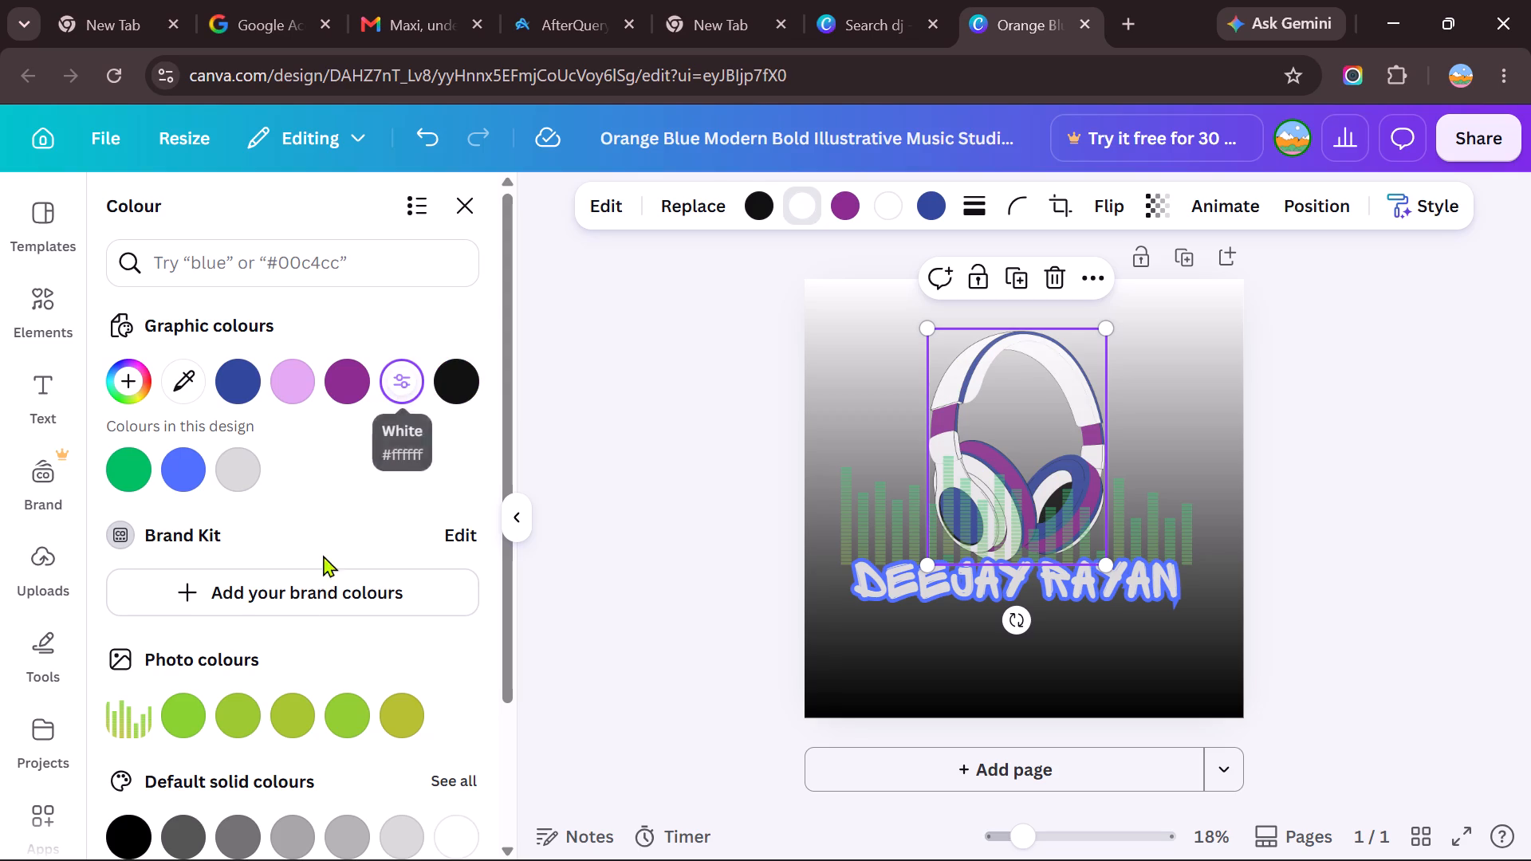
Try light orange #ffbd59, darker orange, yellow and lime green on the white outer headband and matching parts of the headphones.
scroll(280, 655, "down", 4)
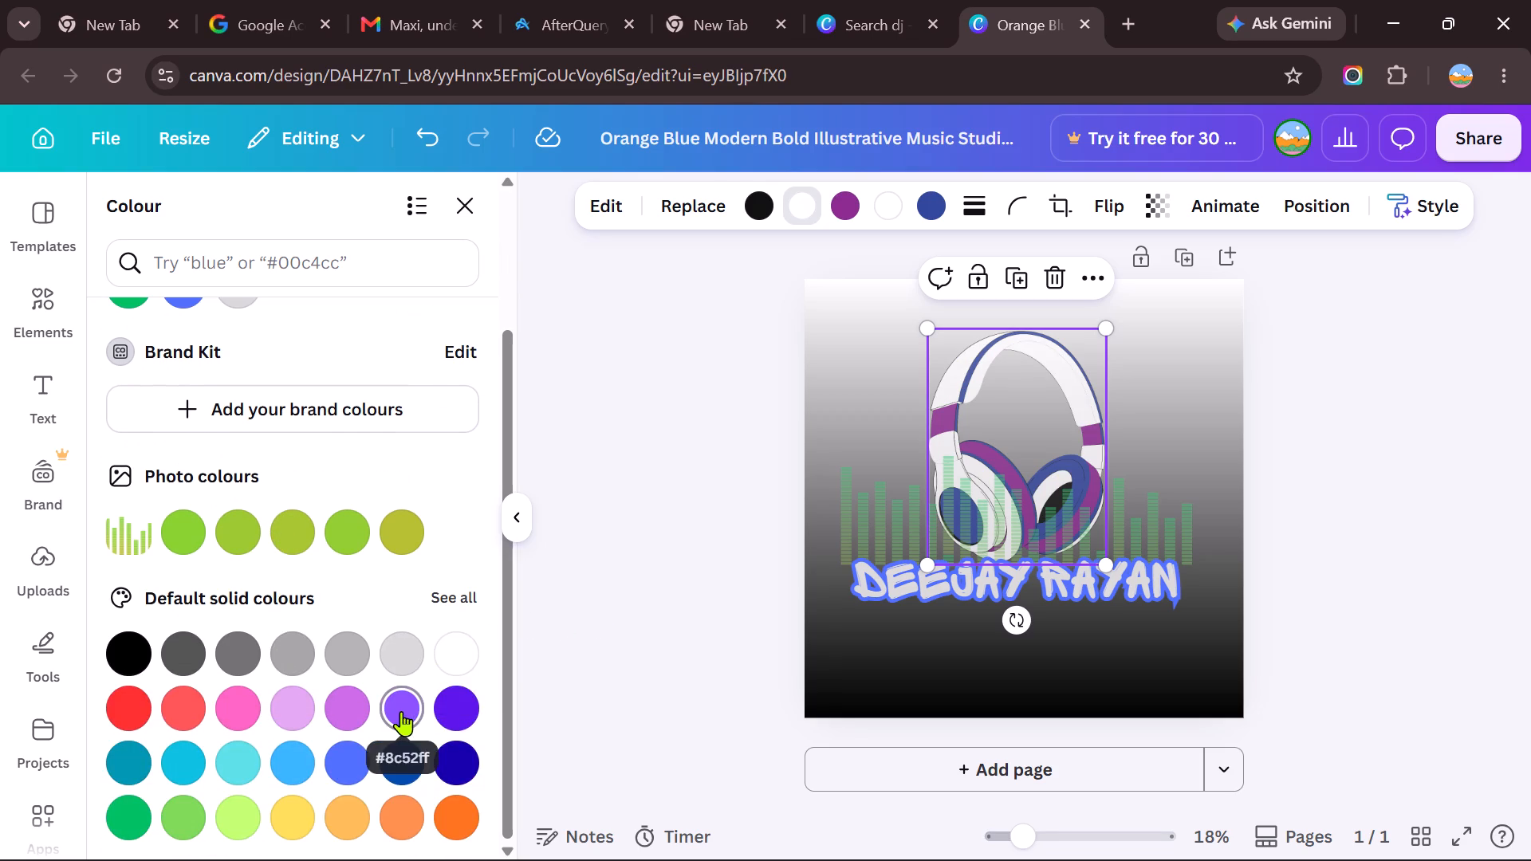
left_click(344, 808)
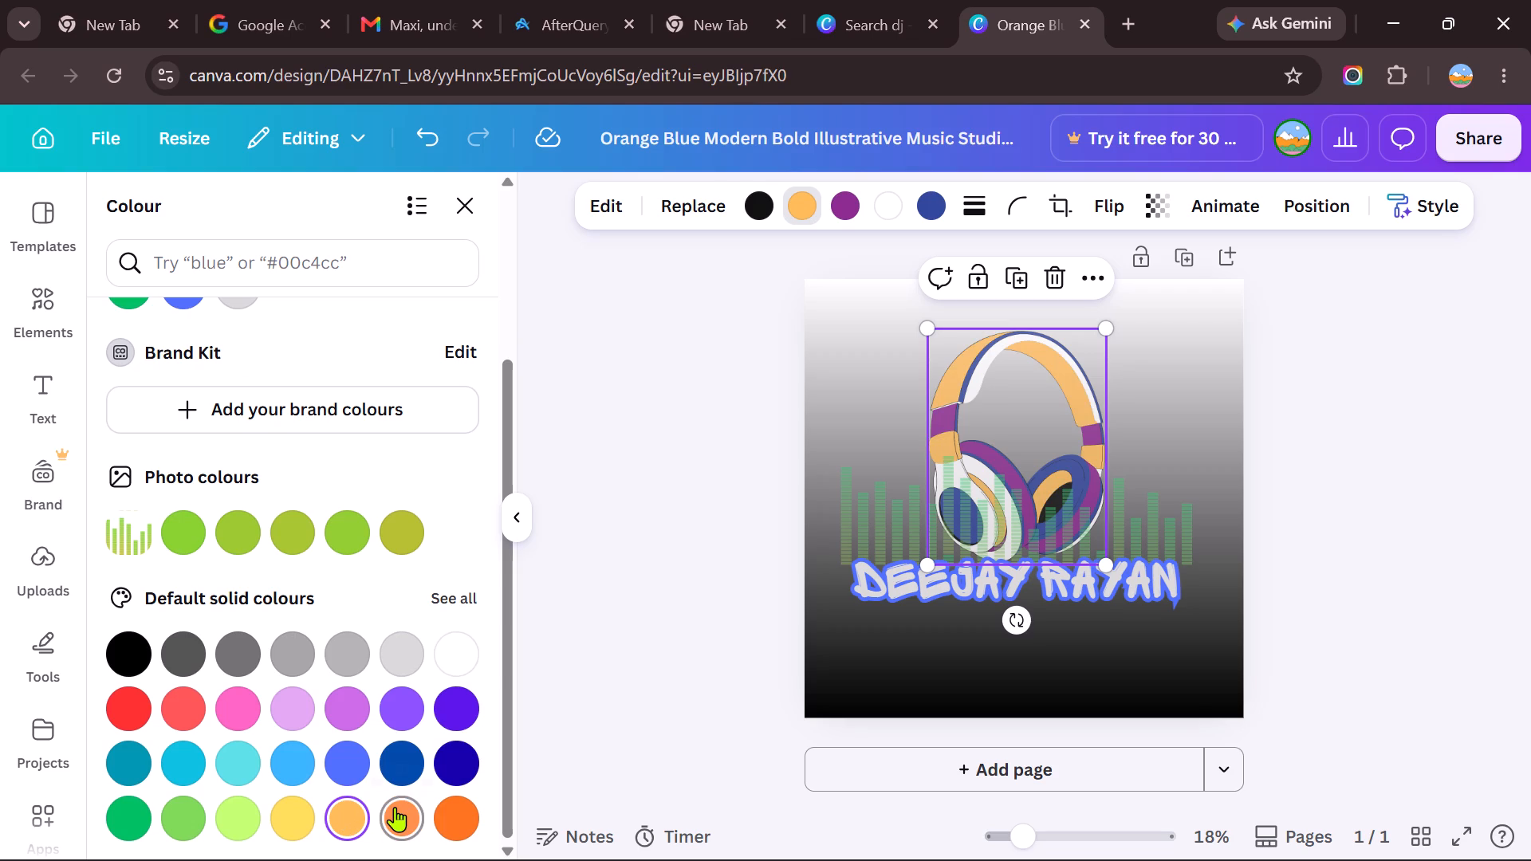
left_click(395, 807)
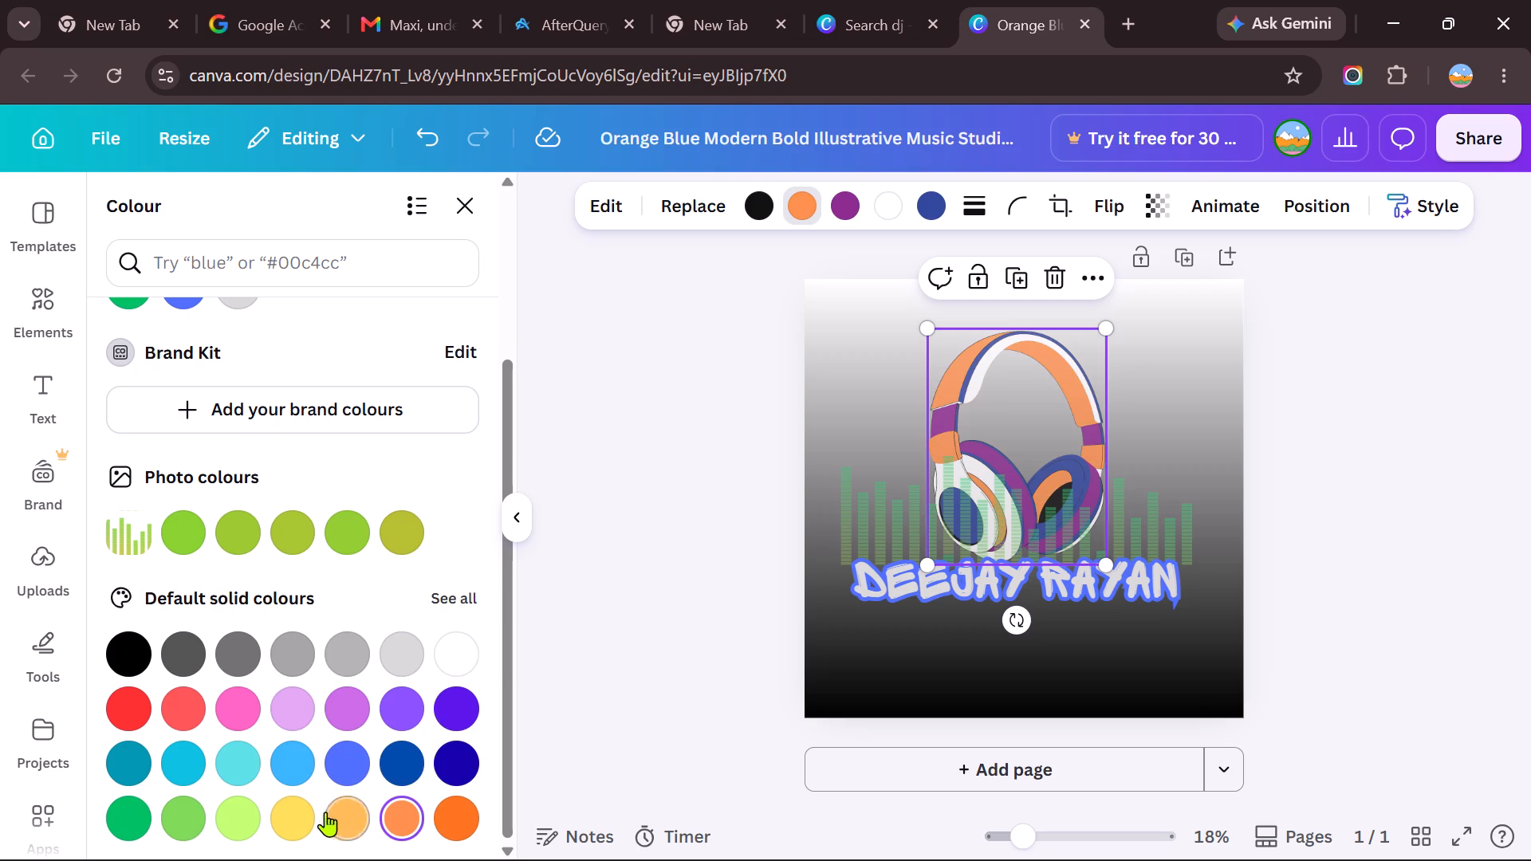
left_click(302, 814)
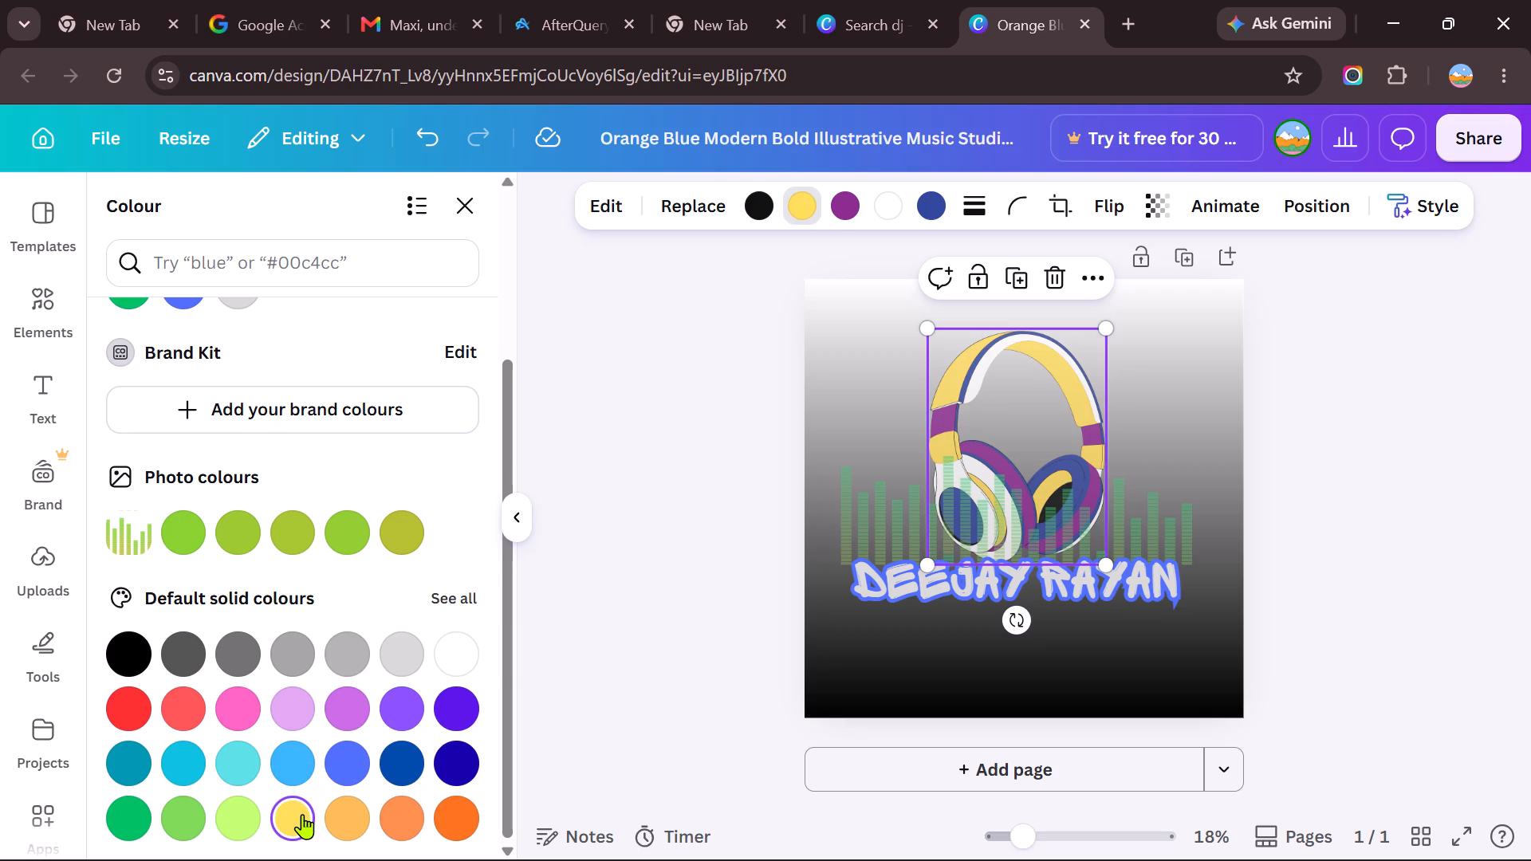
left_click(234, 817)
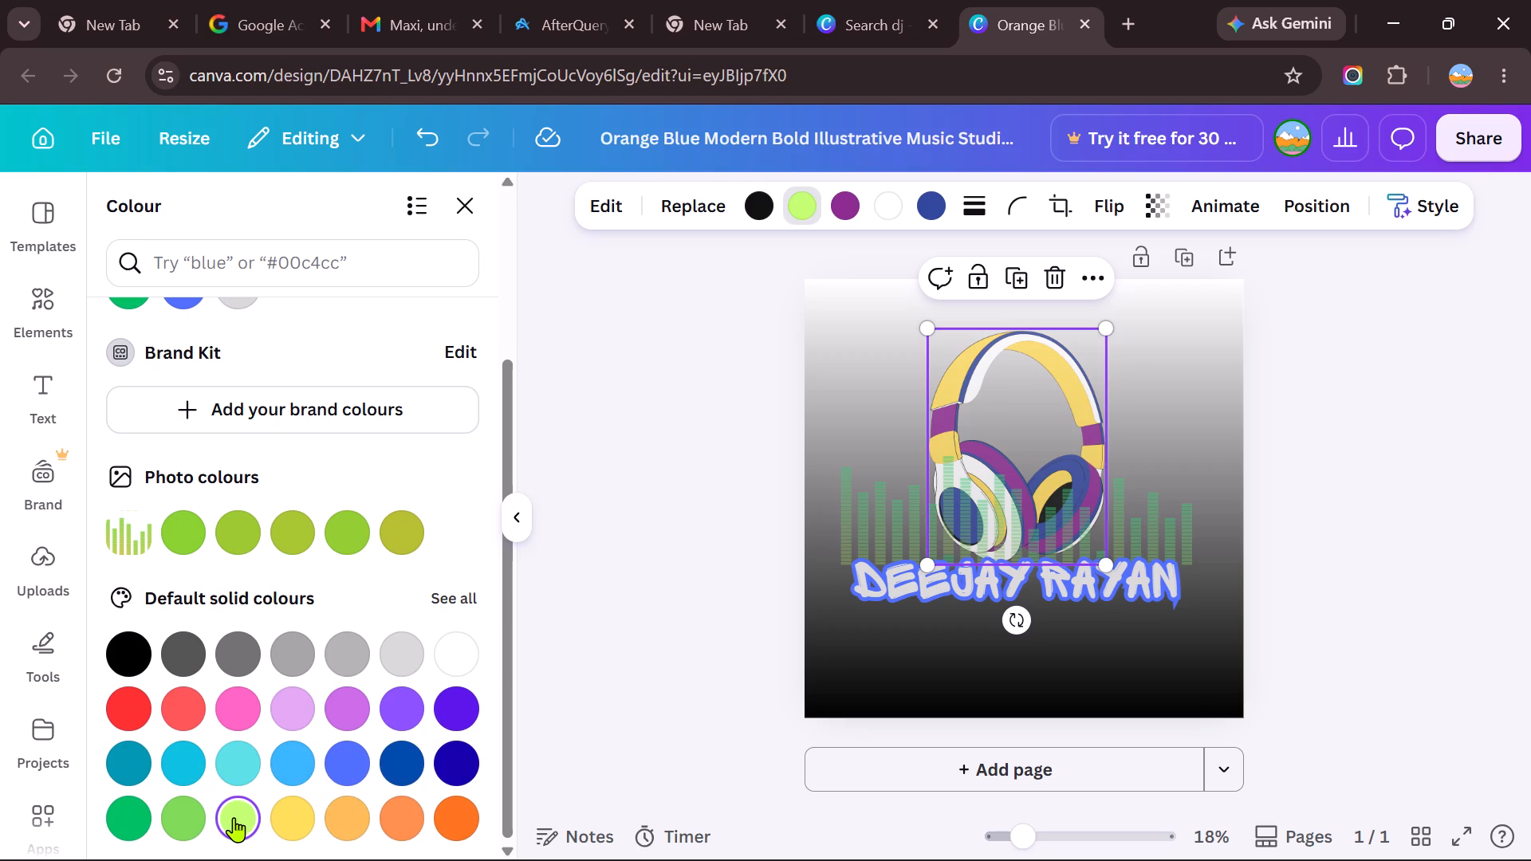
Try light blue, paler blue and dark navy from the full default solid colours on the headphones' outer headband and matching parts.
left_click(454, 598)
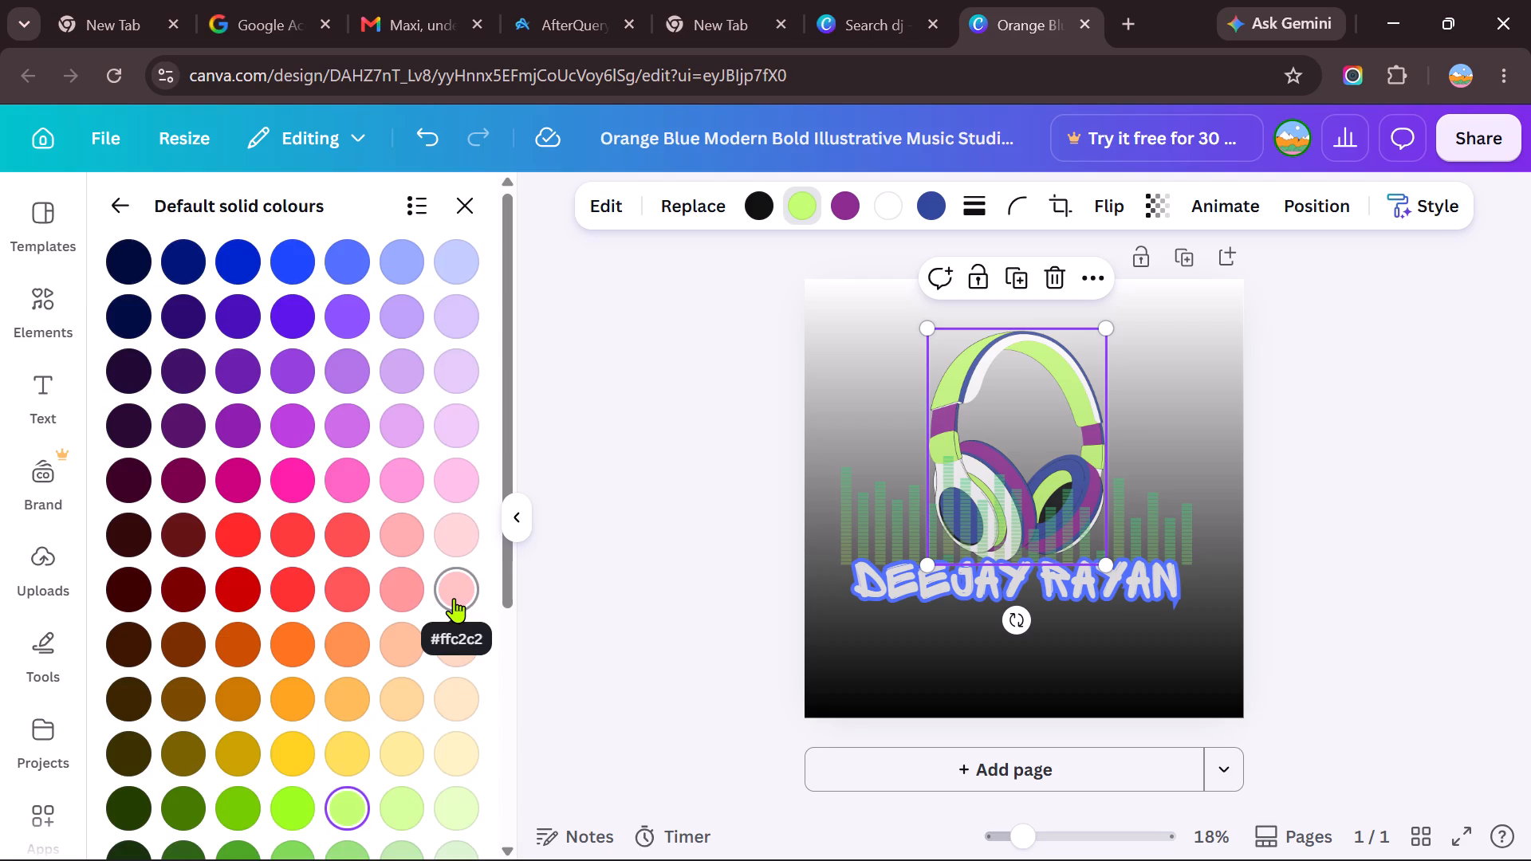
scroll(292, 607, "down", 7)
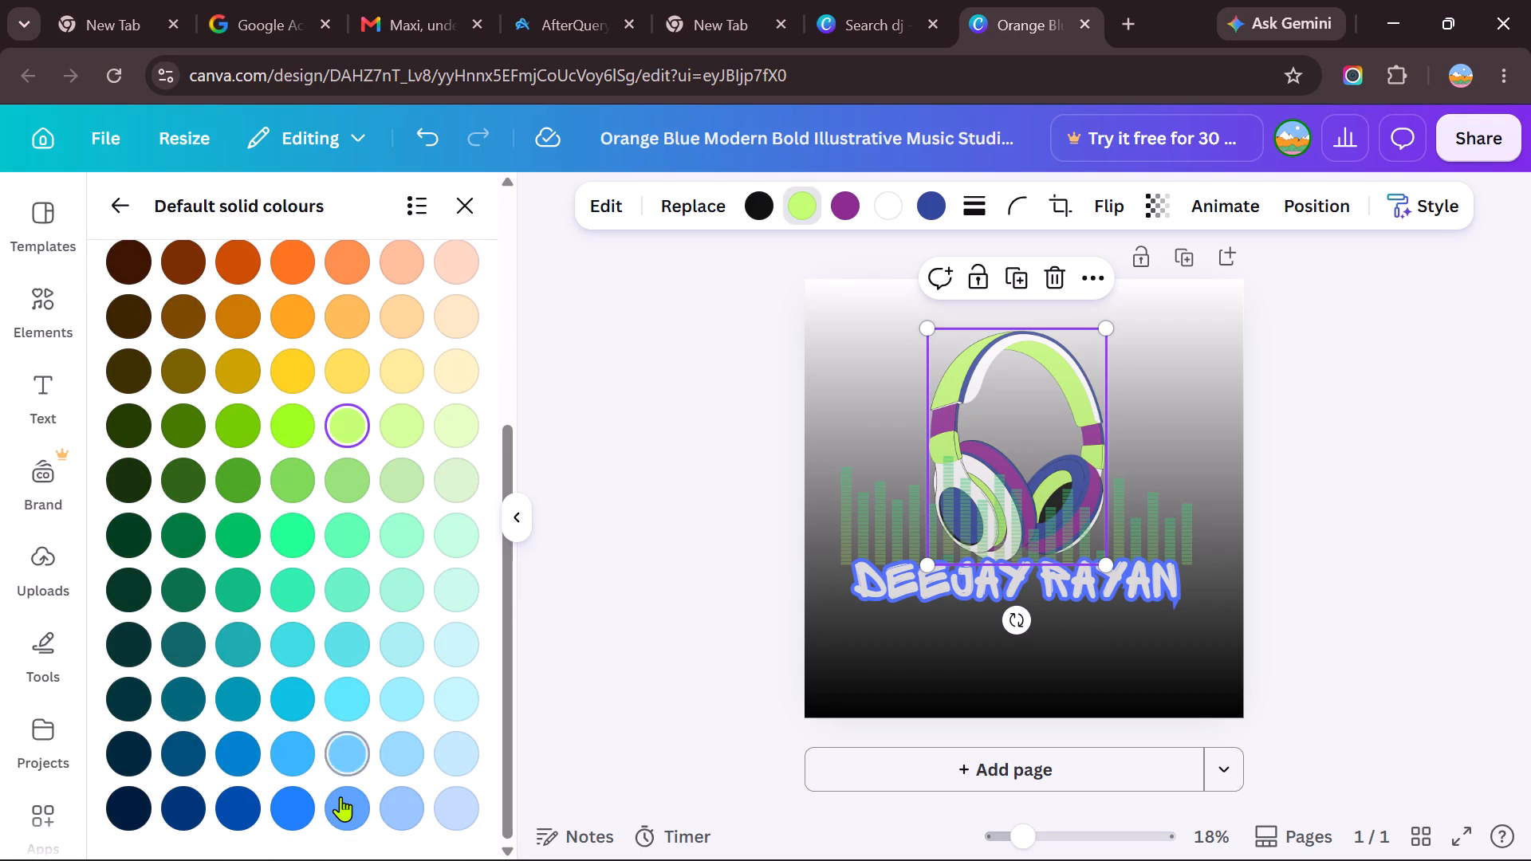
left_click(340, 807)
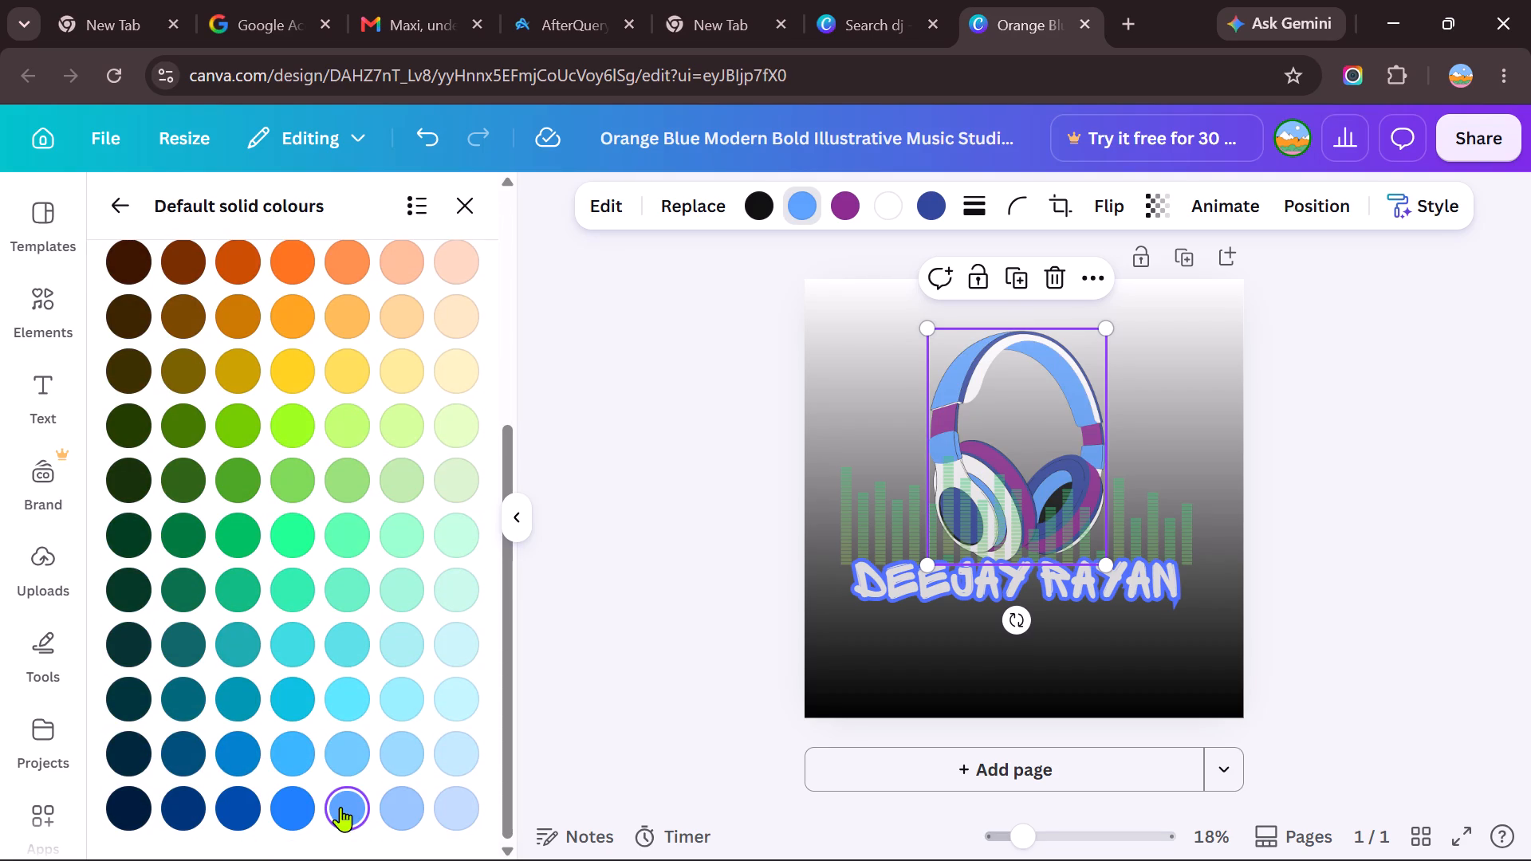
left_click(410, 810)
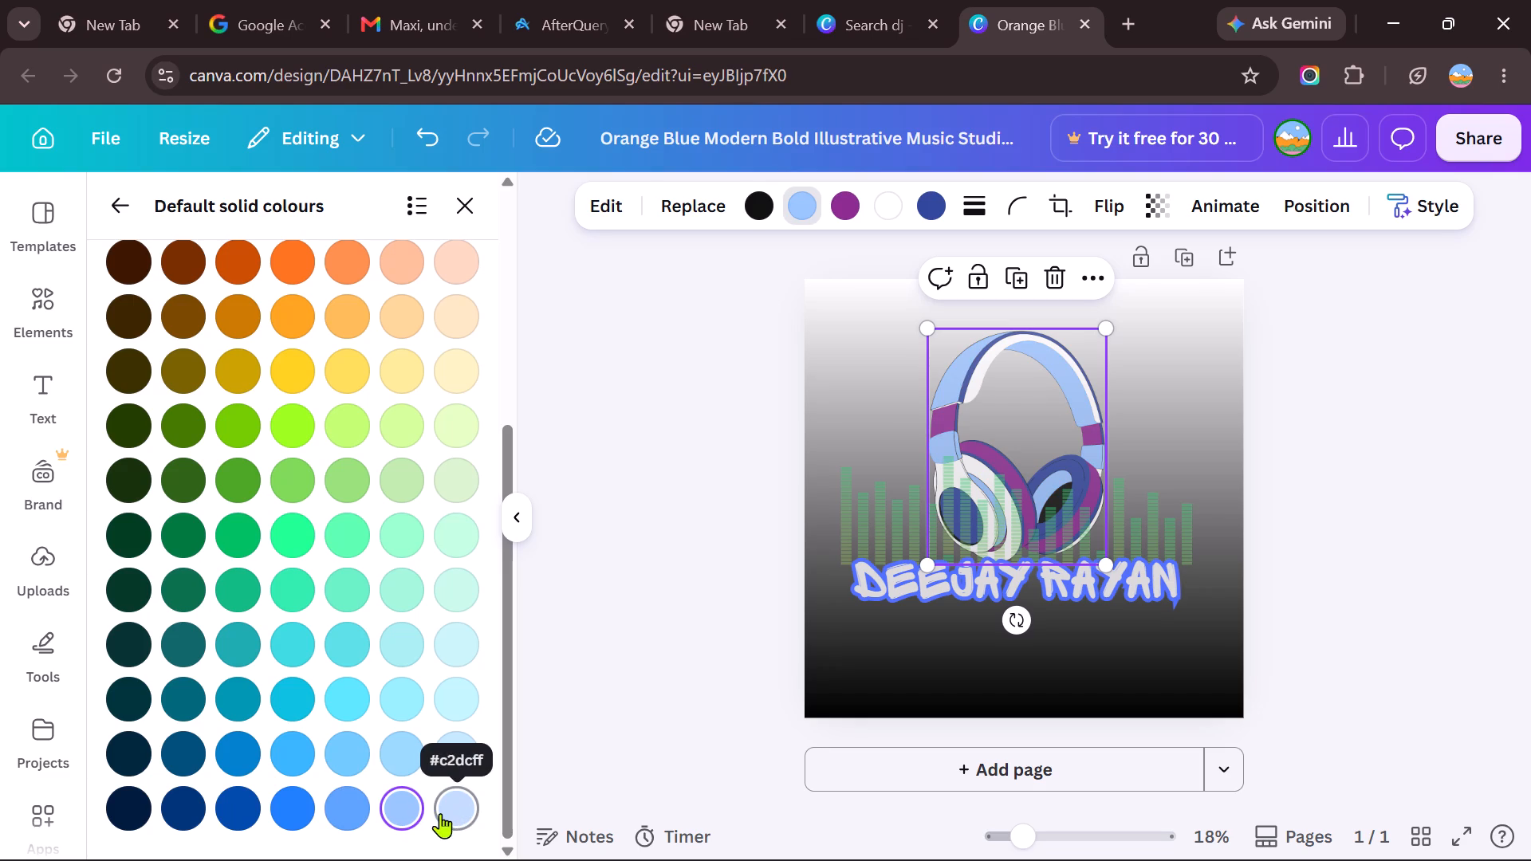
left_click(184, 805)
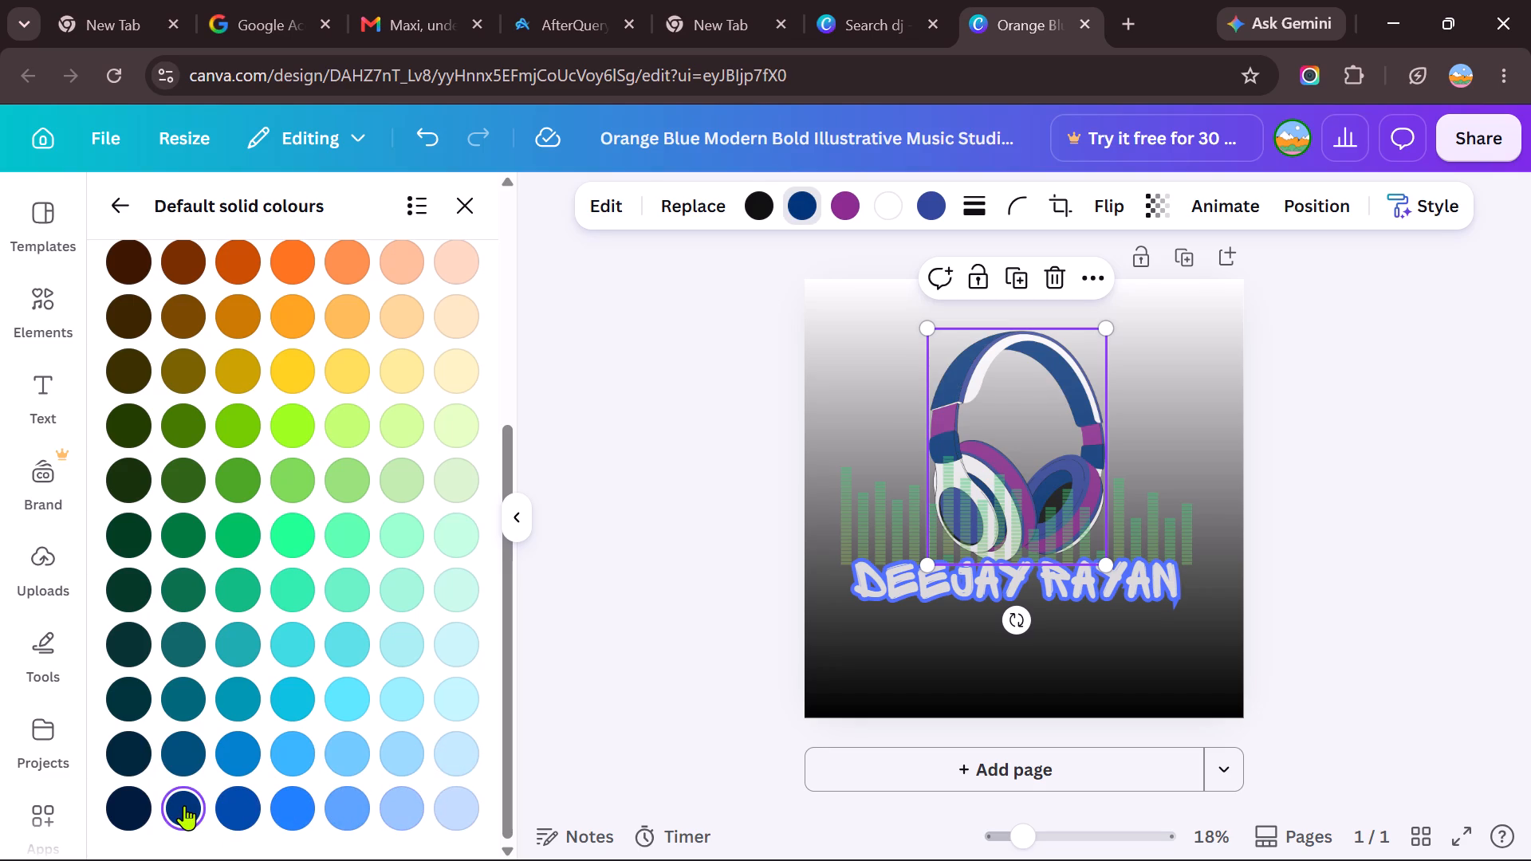
Recolour the headphones' outer headband and matching parts, trying medium blue and pale lavender-blue and settling on the periwinkle between them.
scroll(299, 524, "up", 3)
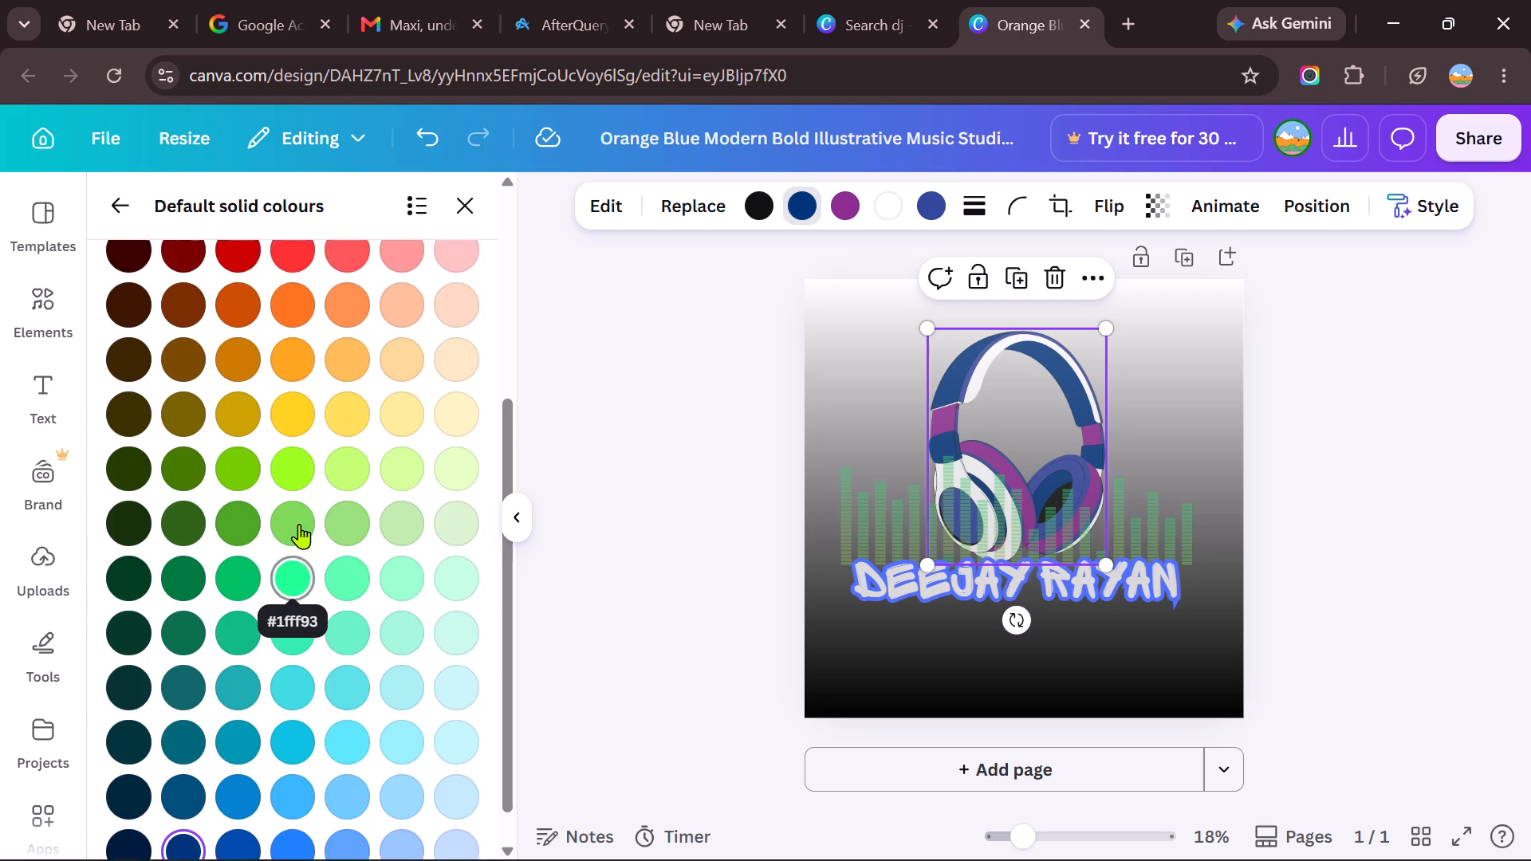
scroll(299, 524, "up", 4)
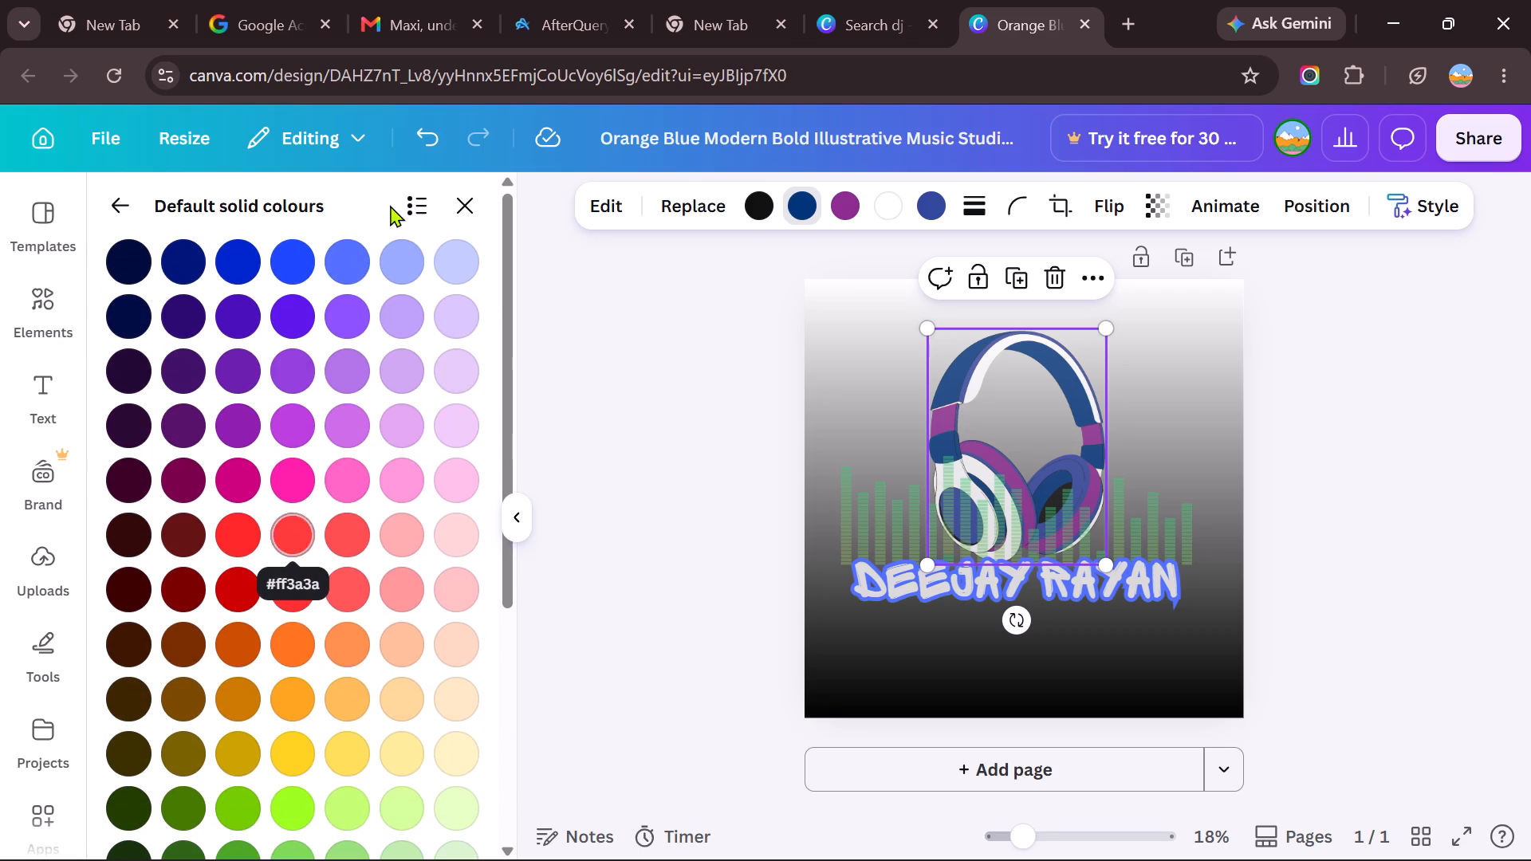
left_click(355, 249)
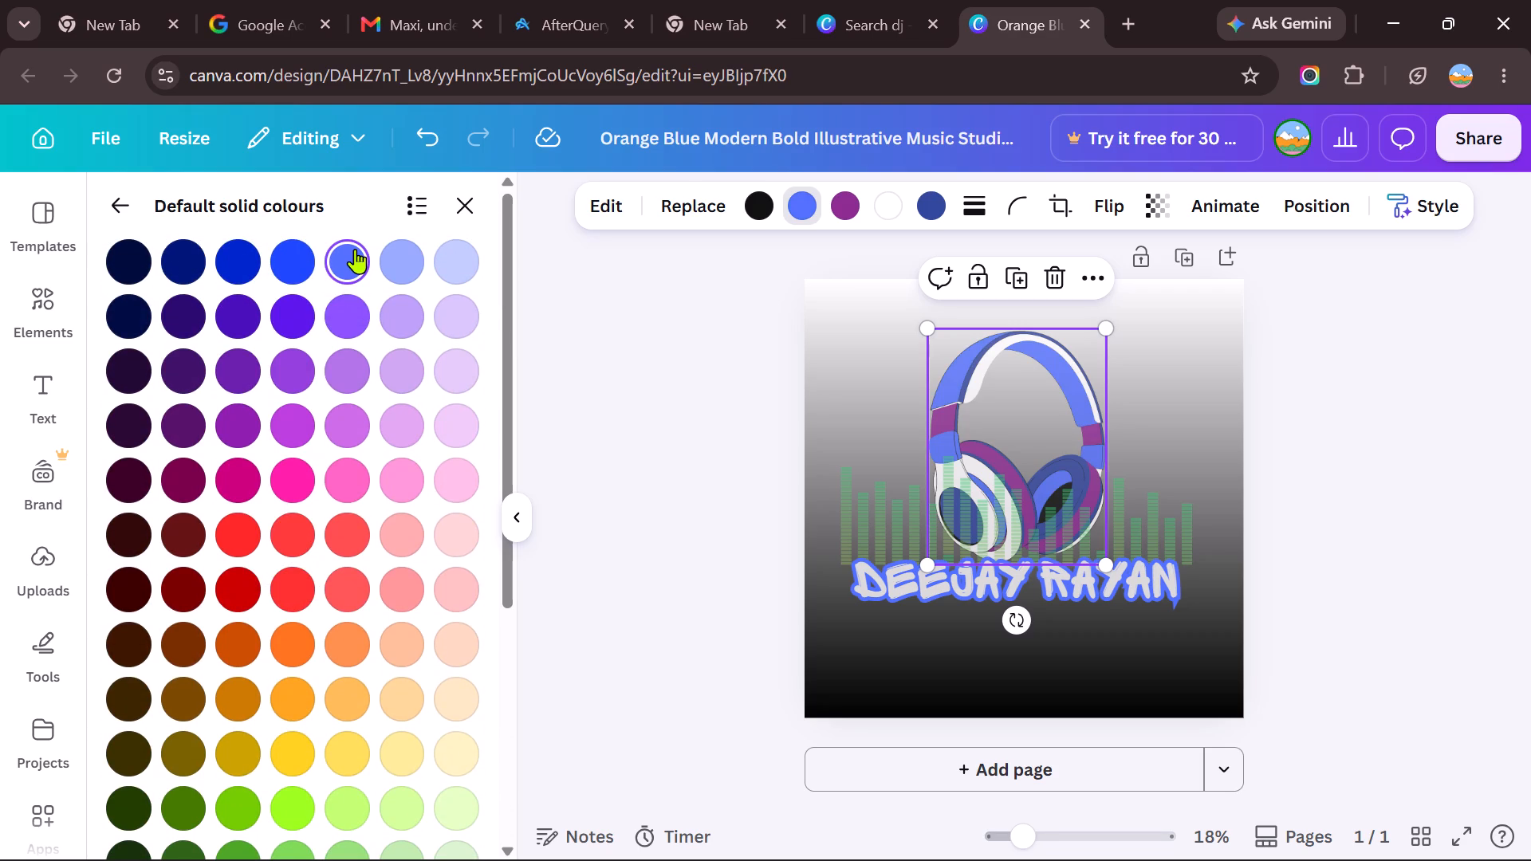
scroll(282, 497, "down", 6)
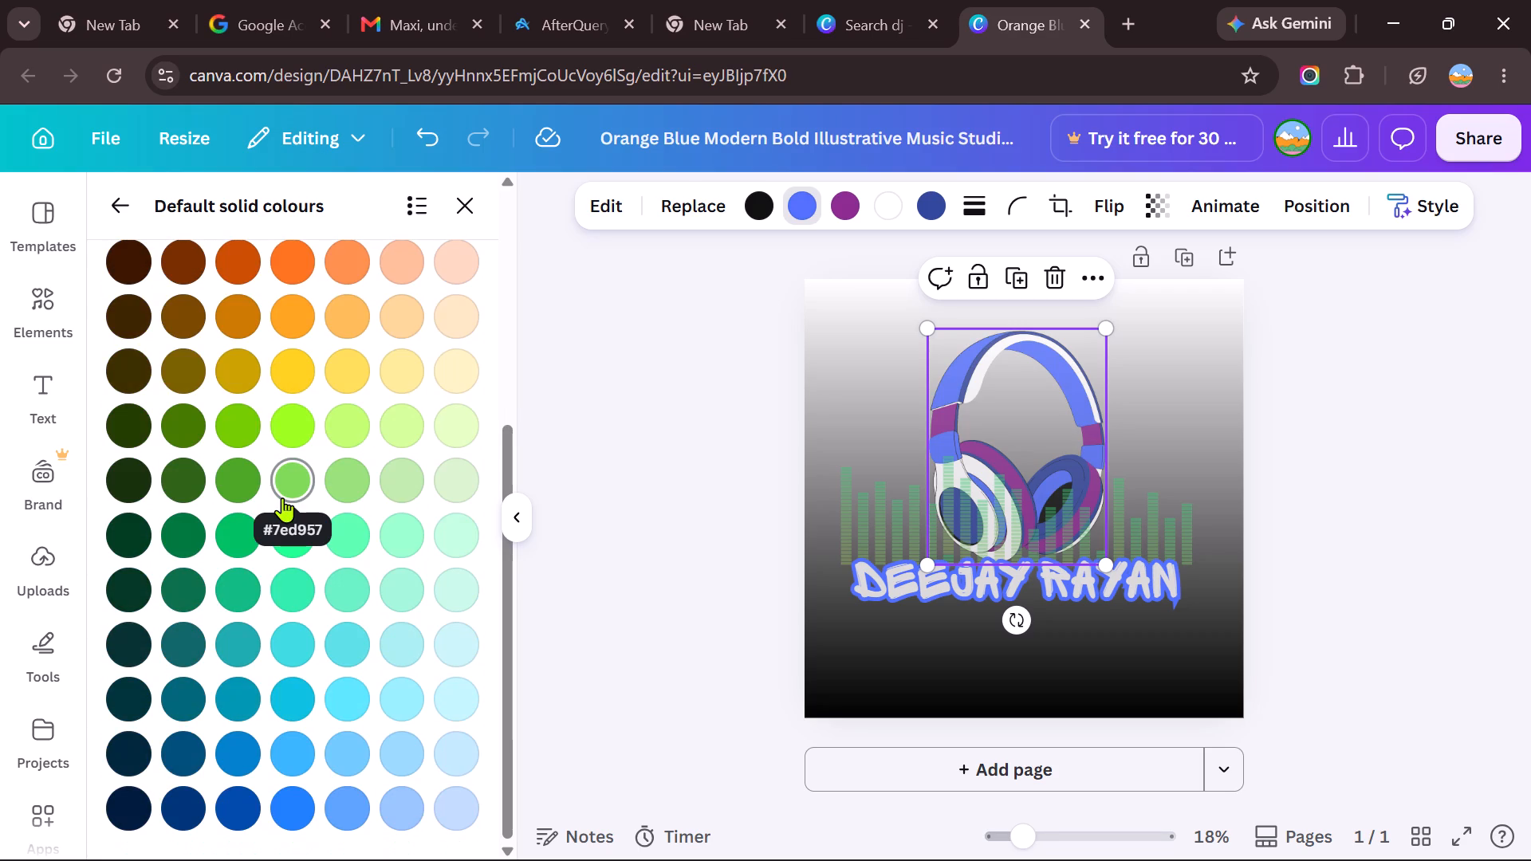
scroll(282, 497, "up", 5)
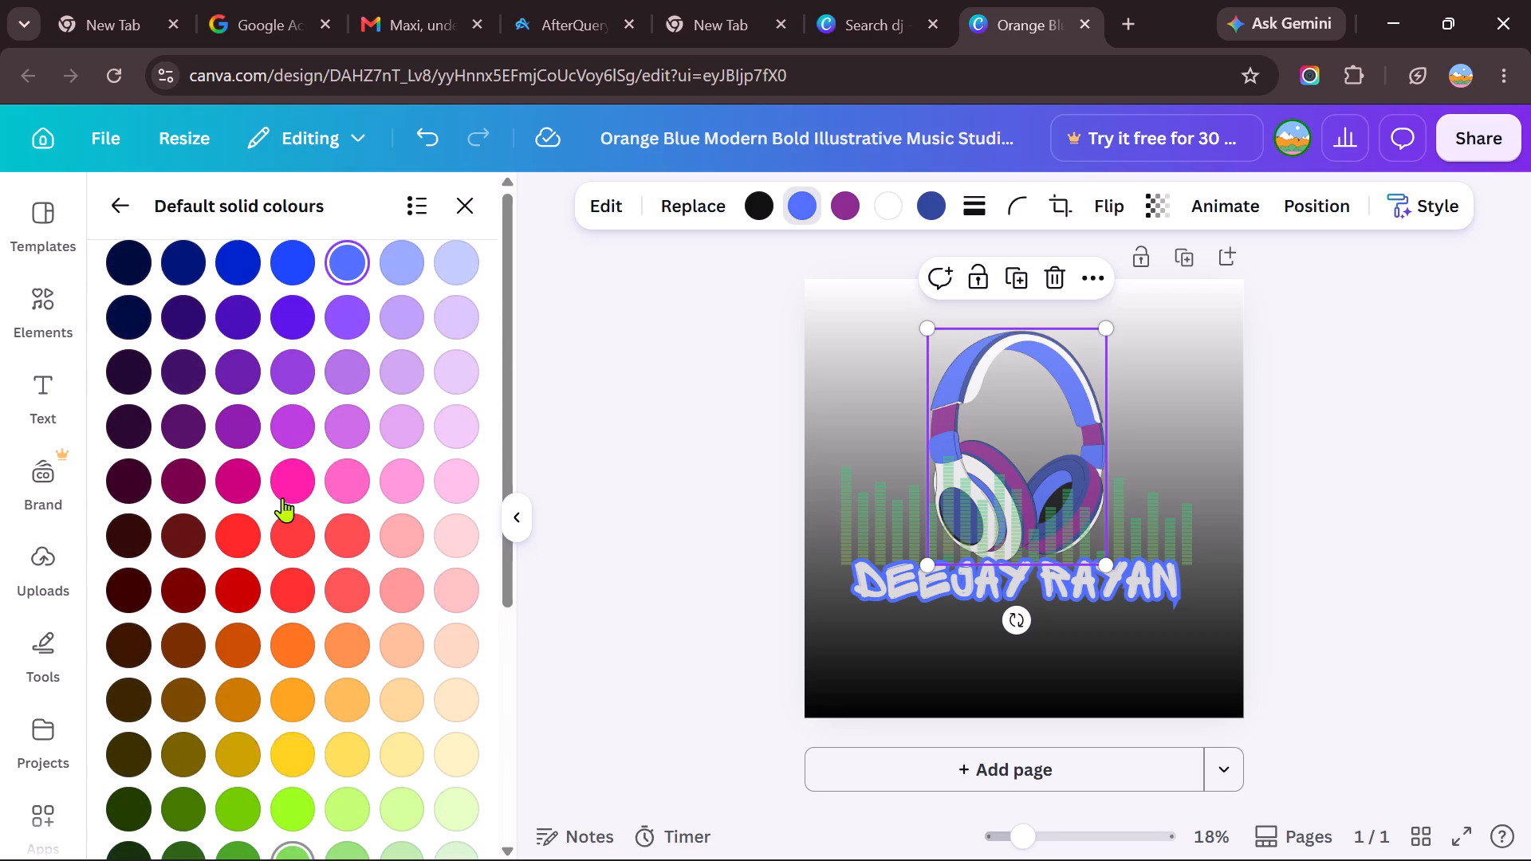
left_click(457, 256)
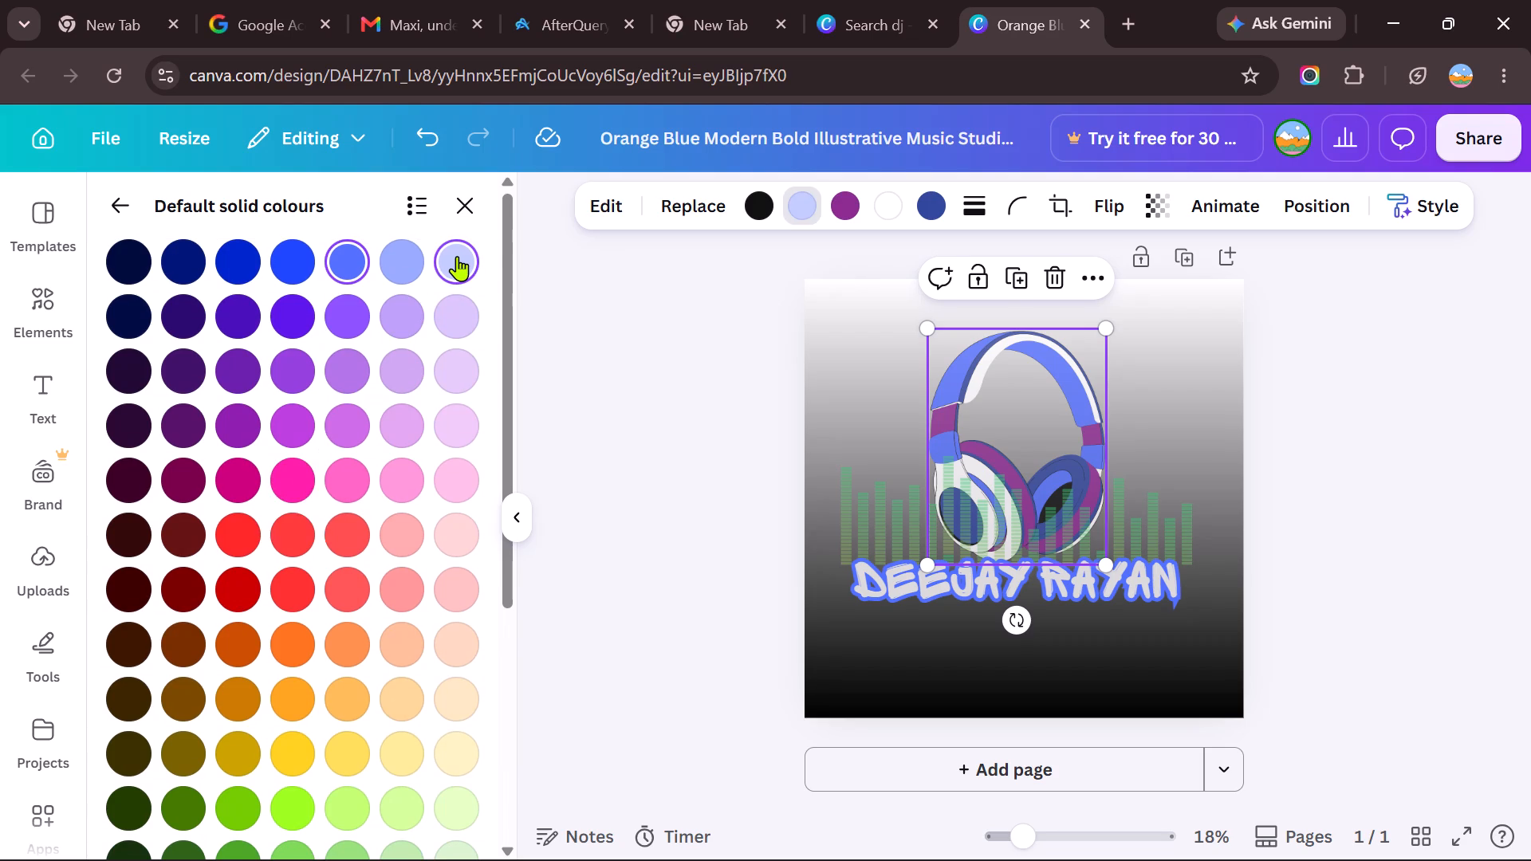
left_click(411, 258)
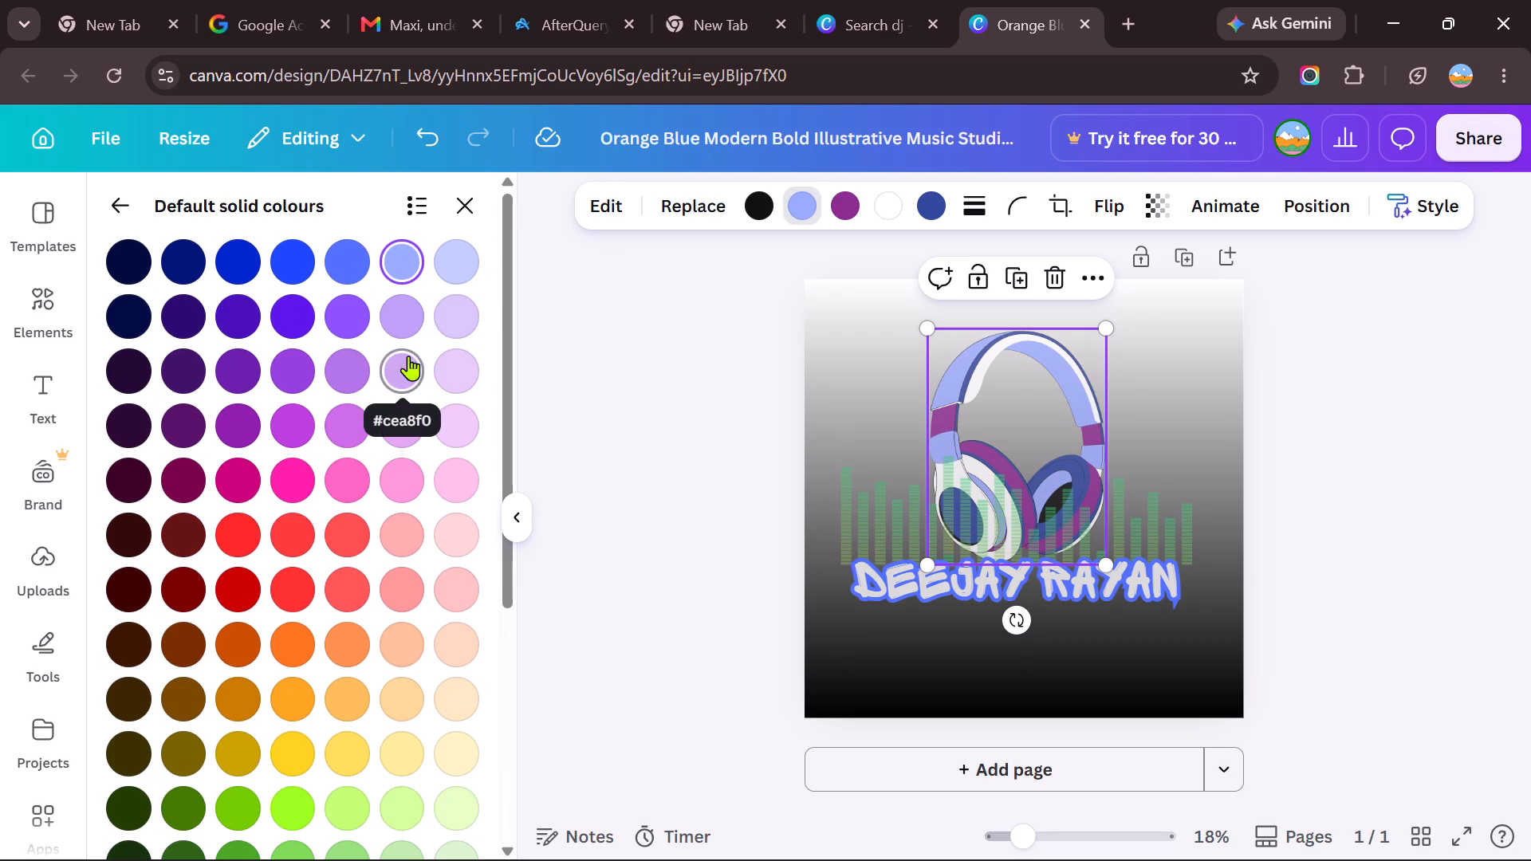
left_click(840, 350)
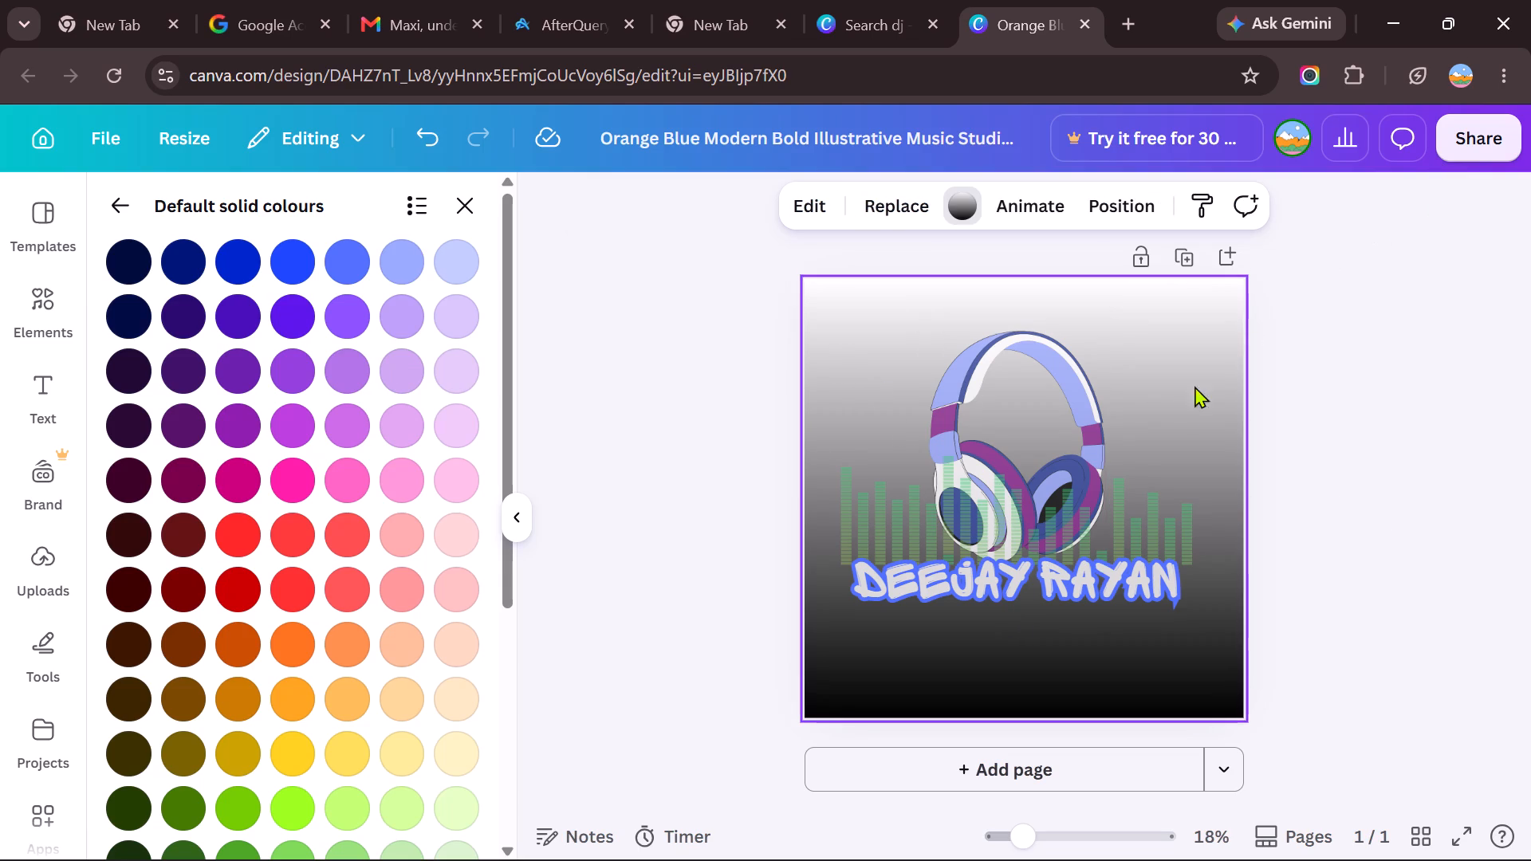
Save the logo design.
scroll(920, 691, "down", 1)
left_click(106, 136)
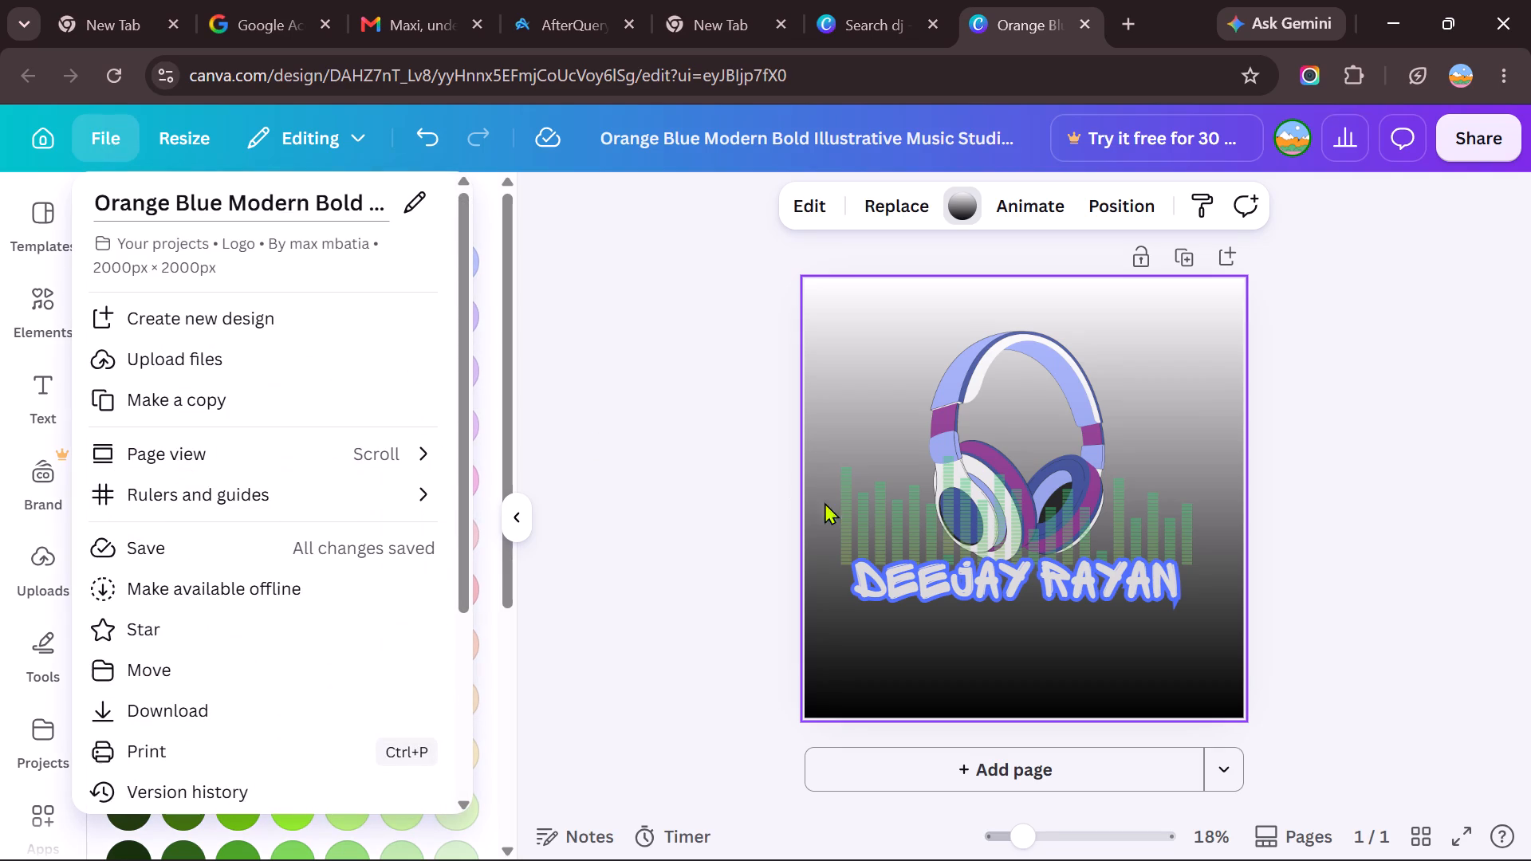
left_click(199, 541)
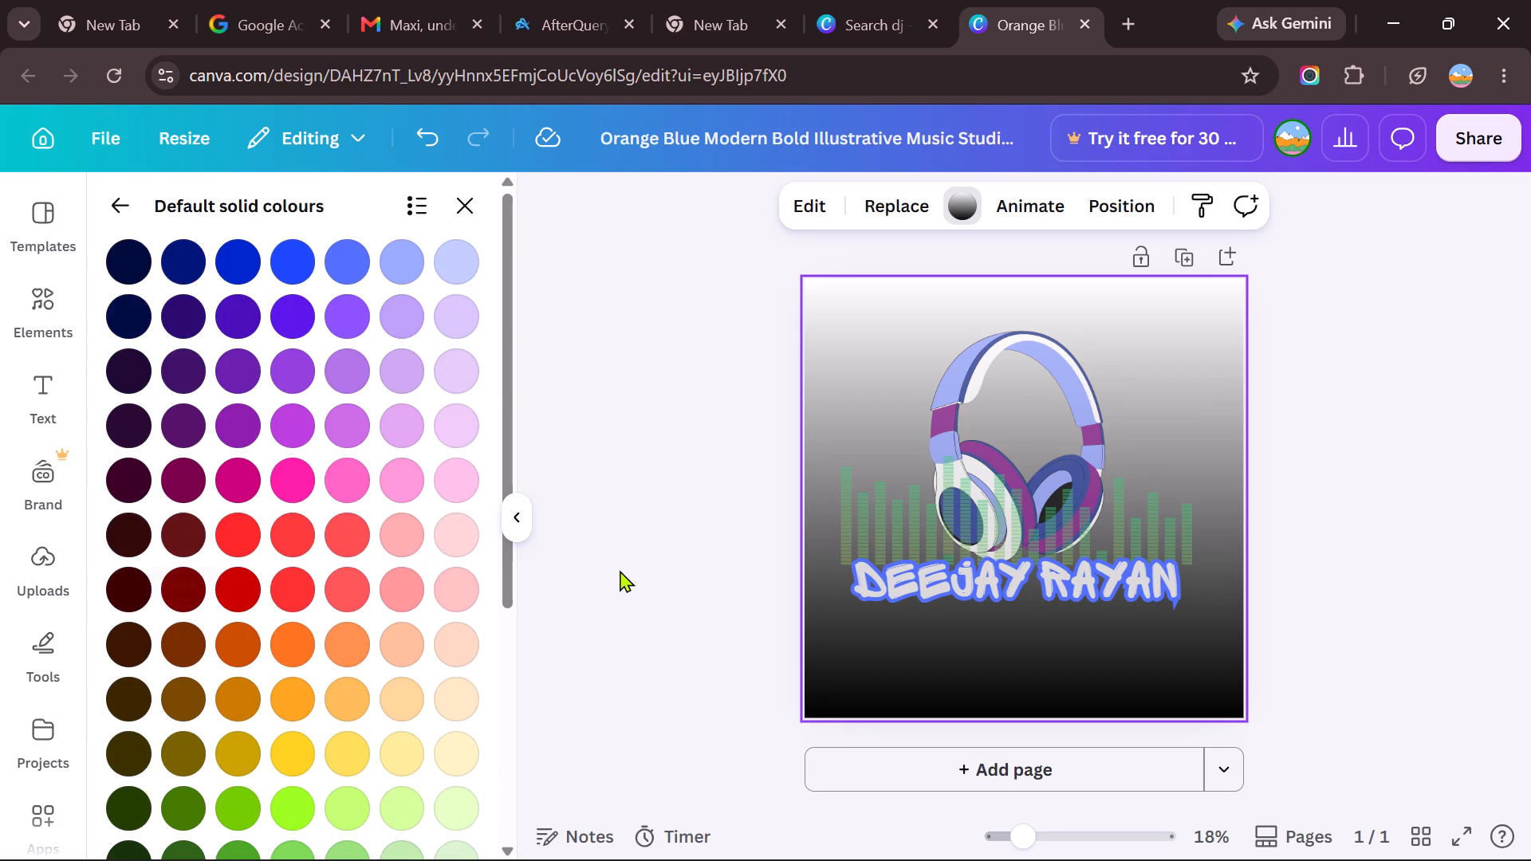
left_click(656, 488)
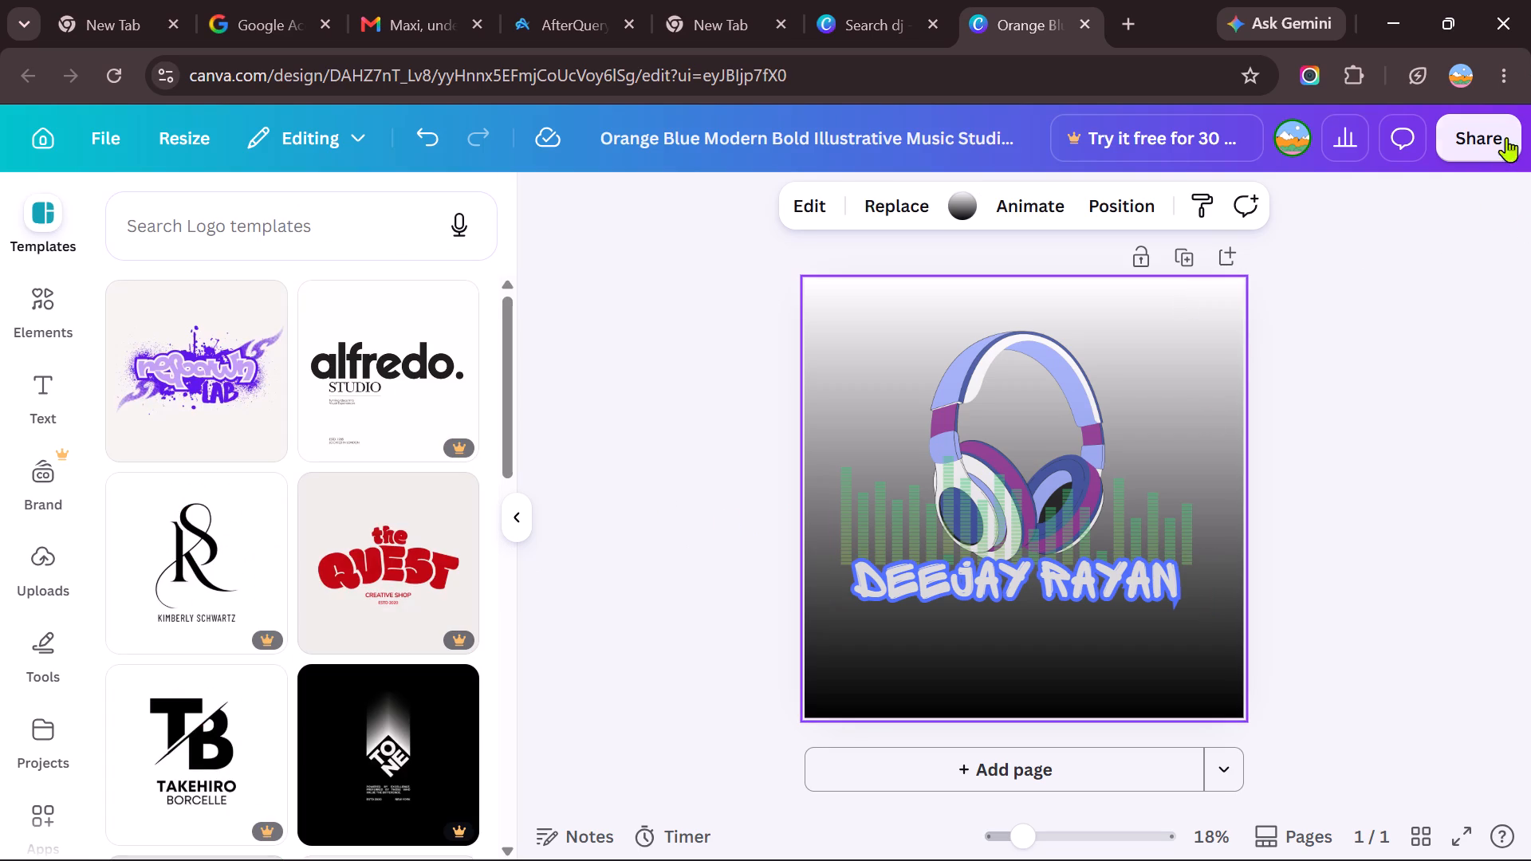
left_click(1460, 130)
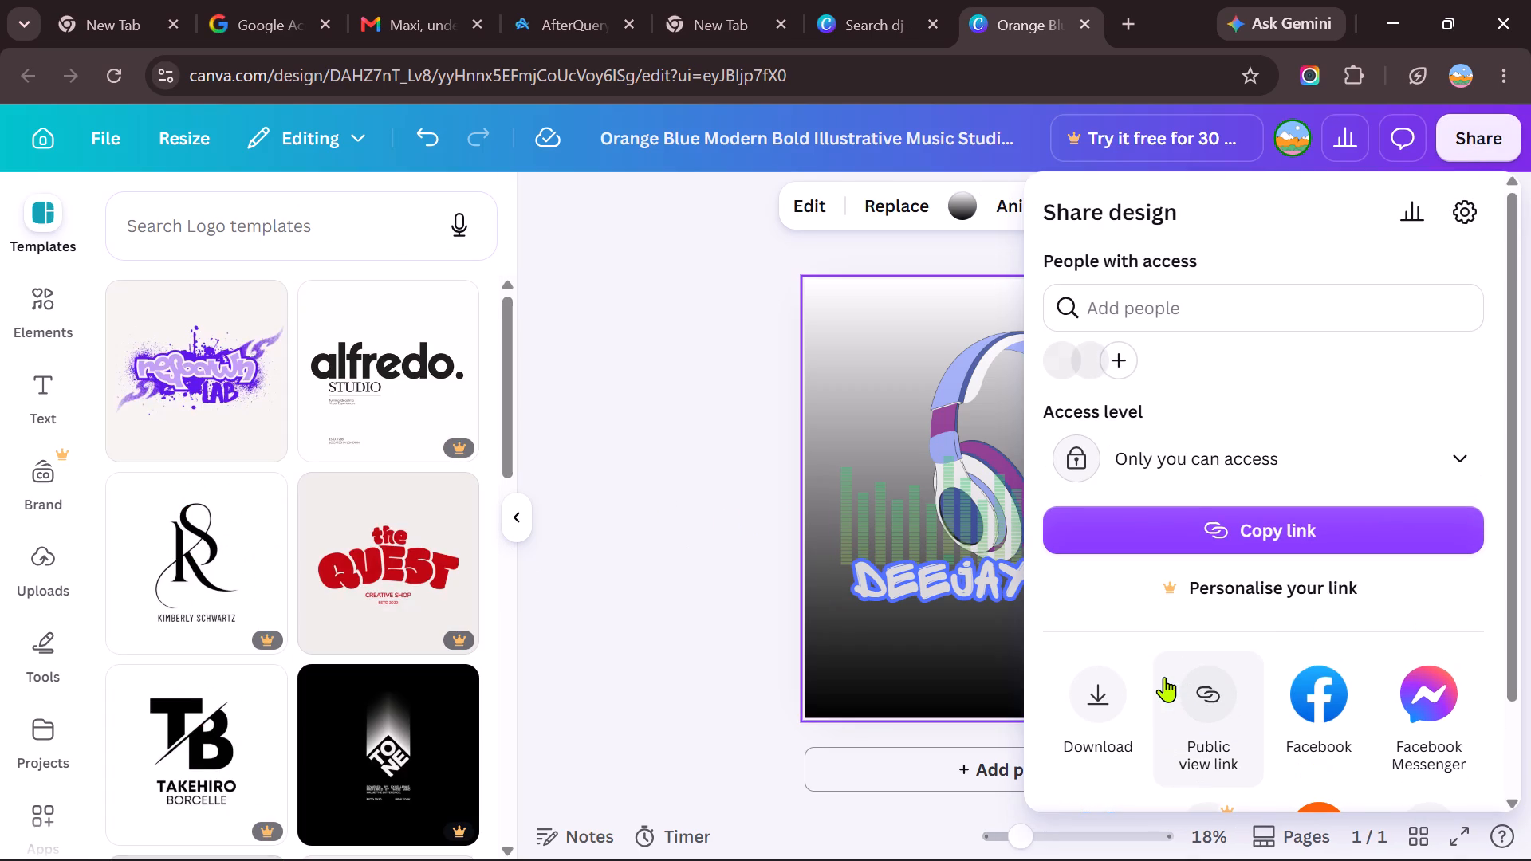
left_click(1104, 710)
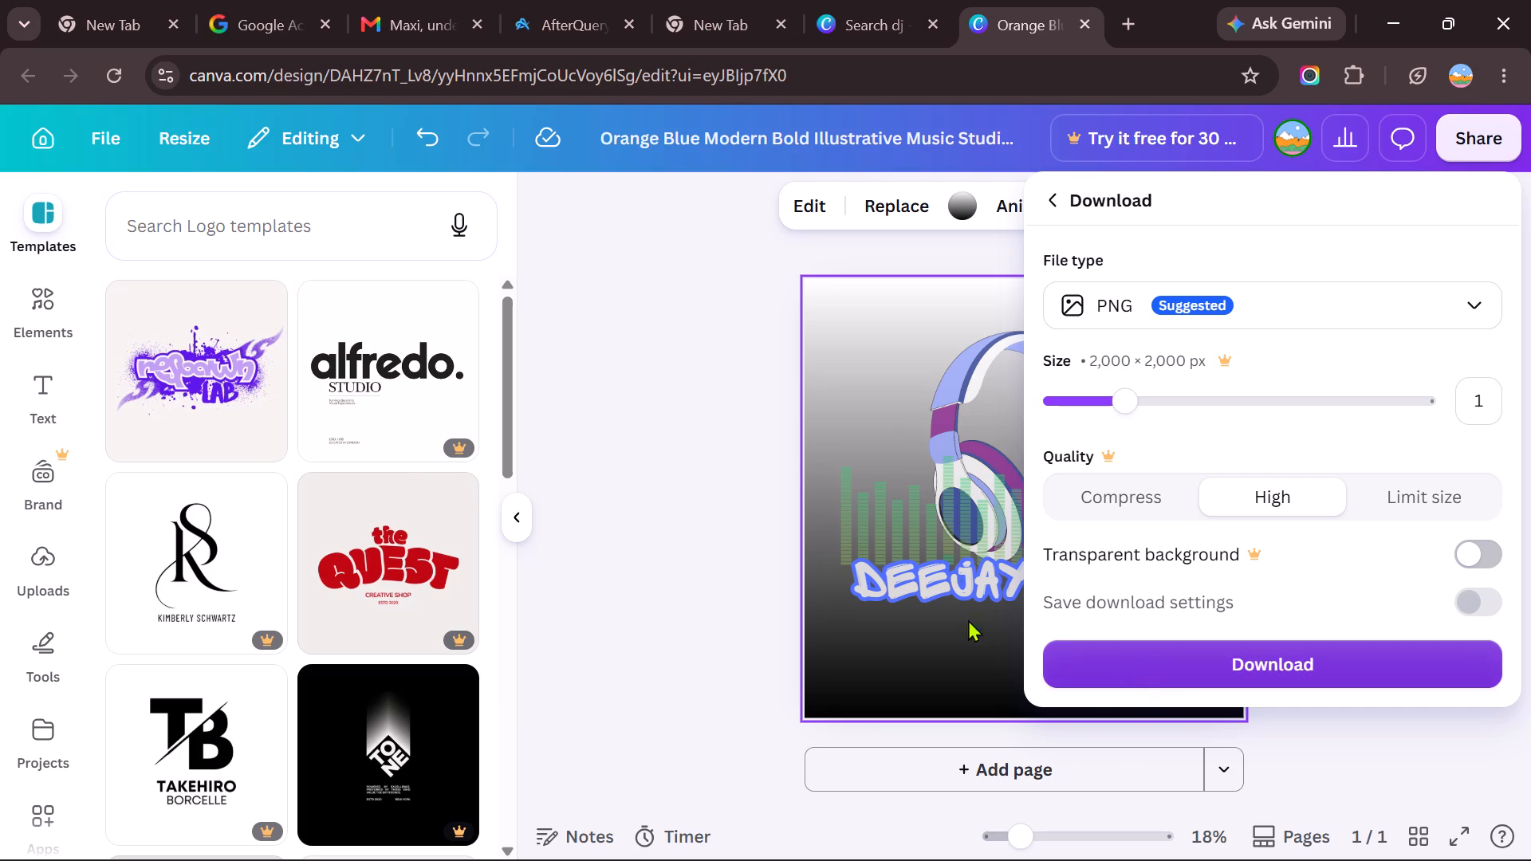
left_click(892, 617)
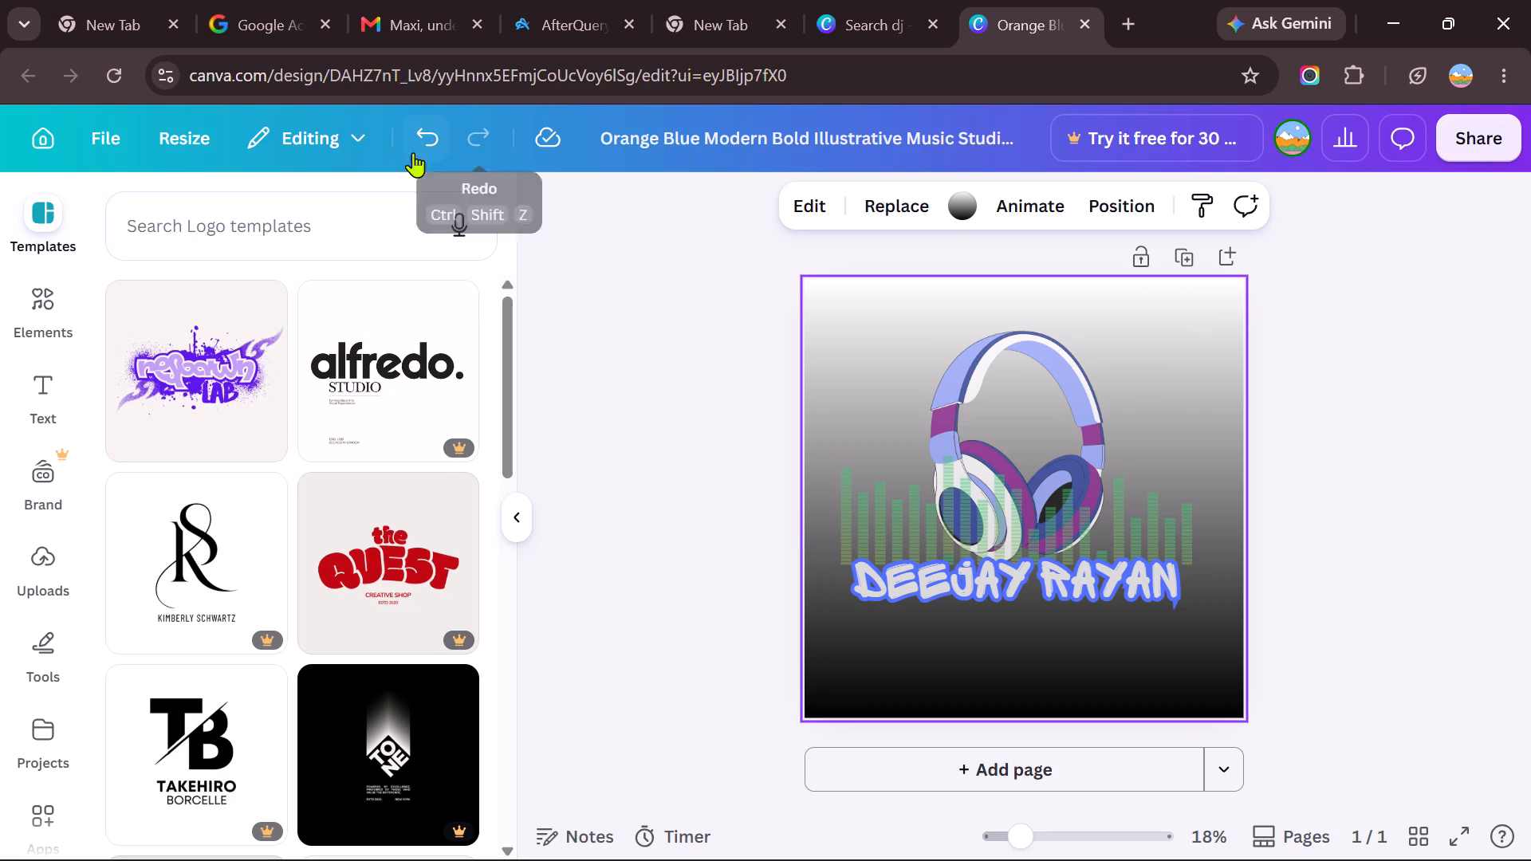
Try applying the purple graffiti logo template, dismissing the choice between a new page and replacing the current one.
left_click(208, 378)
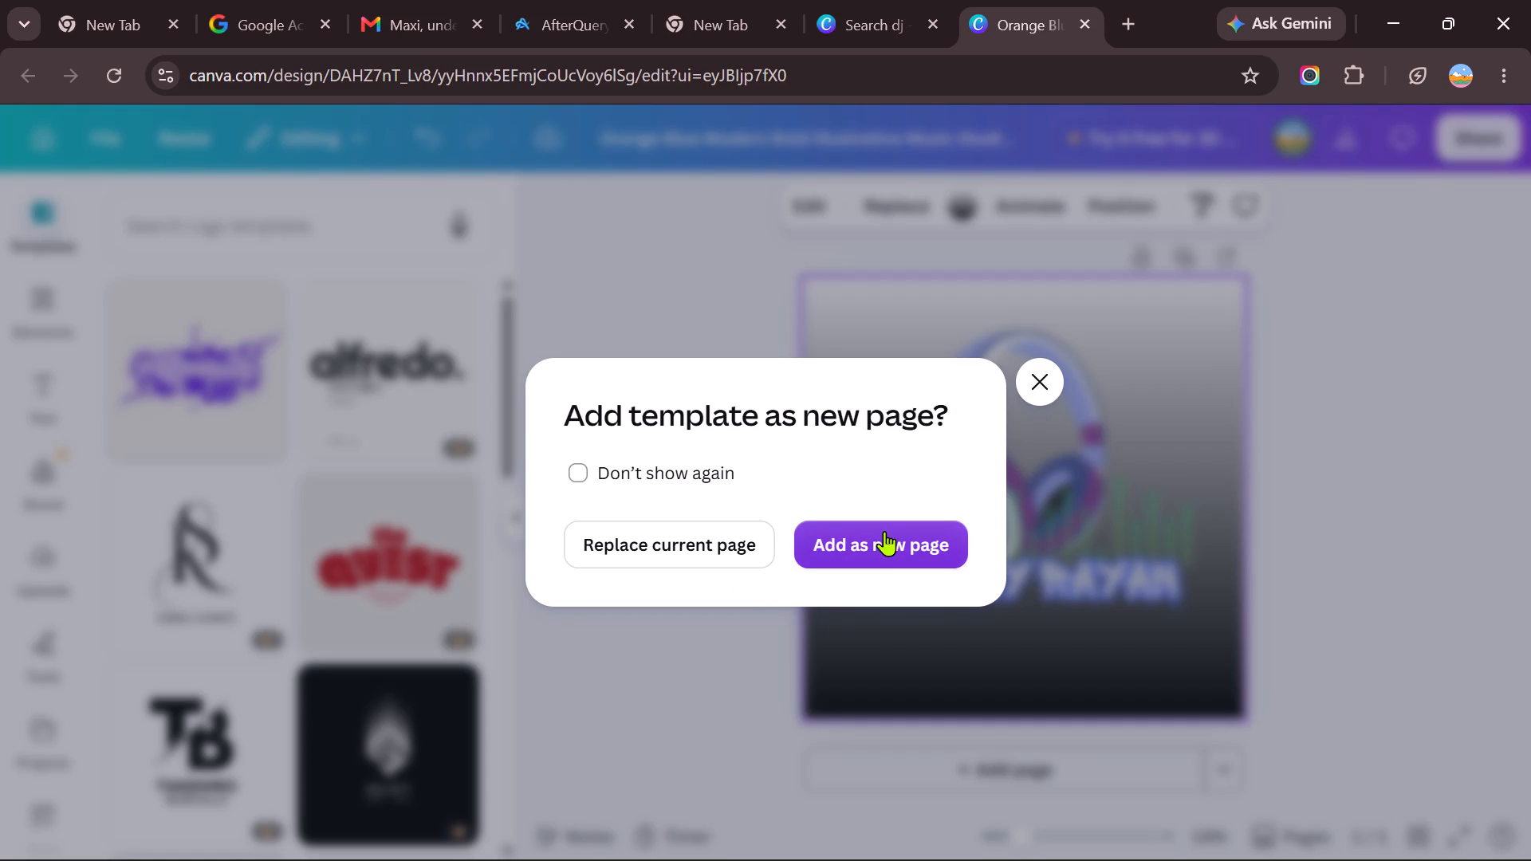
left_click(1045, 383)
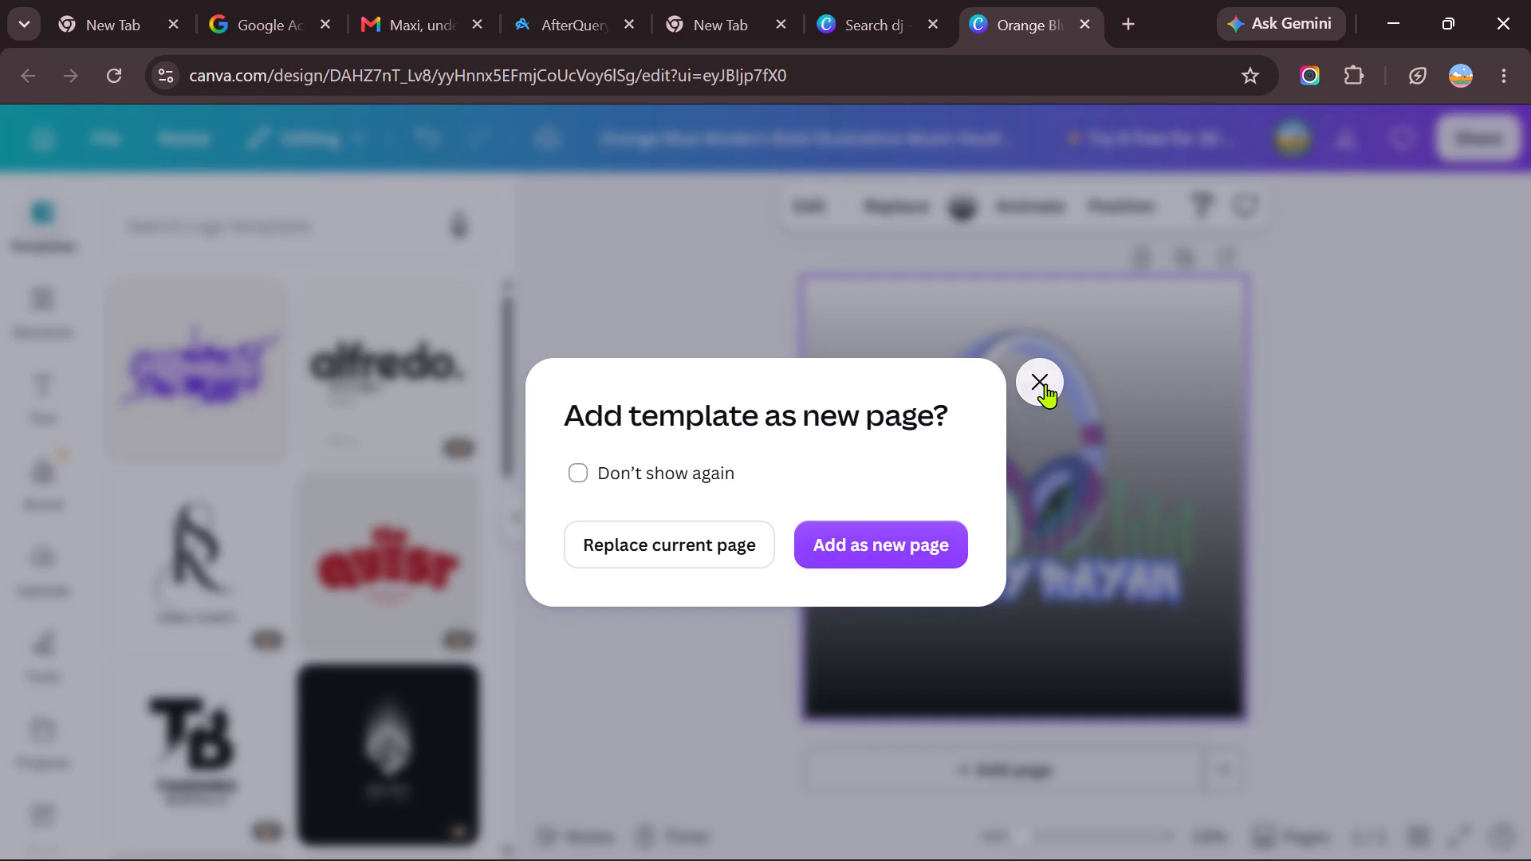
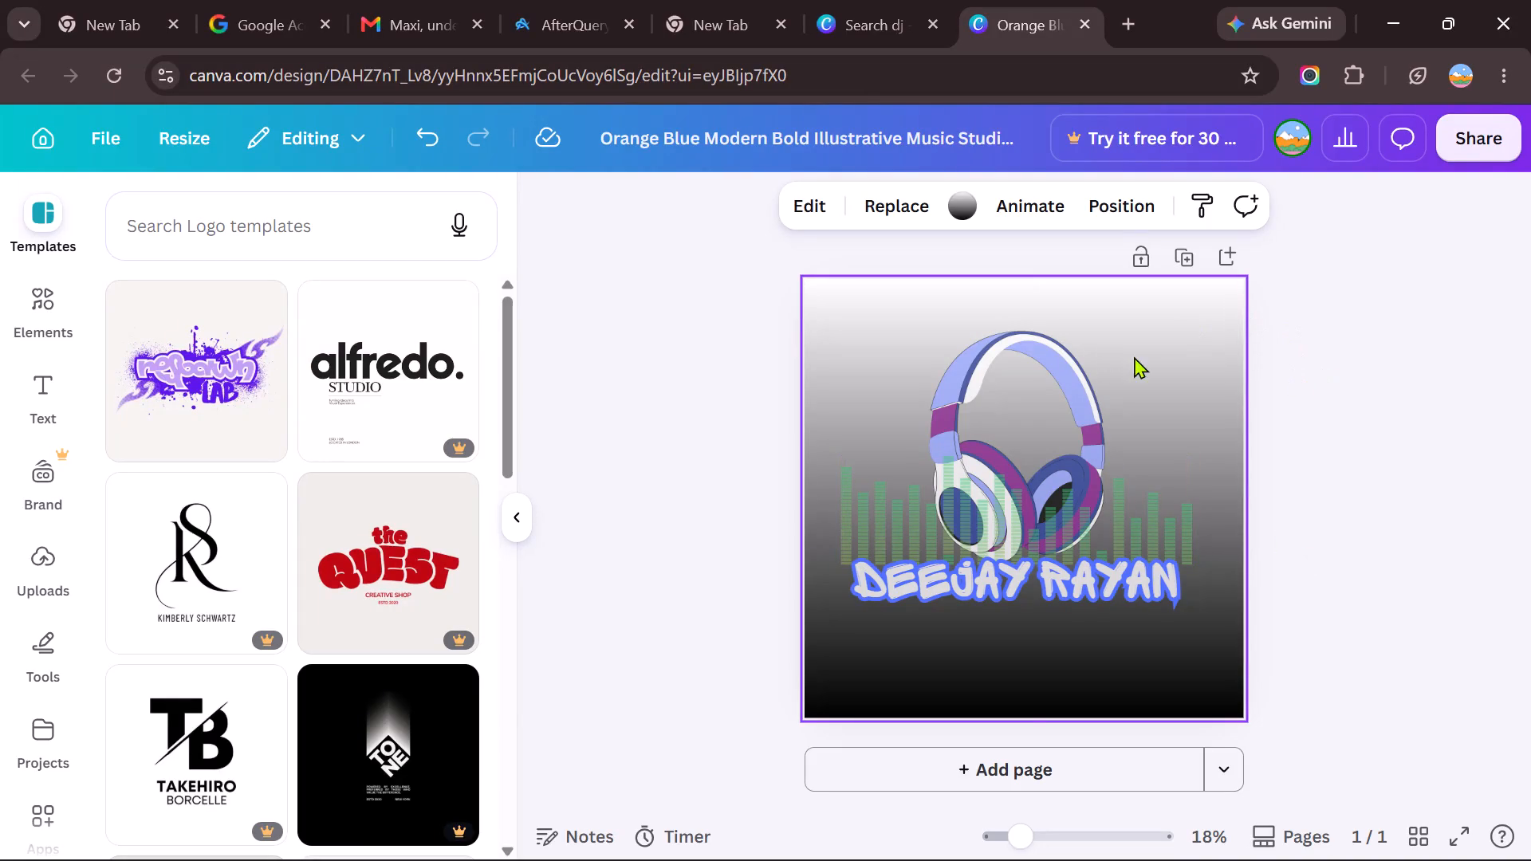
Check who has access to the logo design in its sharing options, and close them.
scroll(1021, 700, "down", 1)
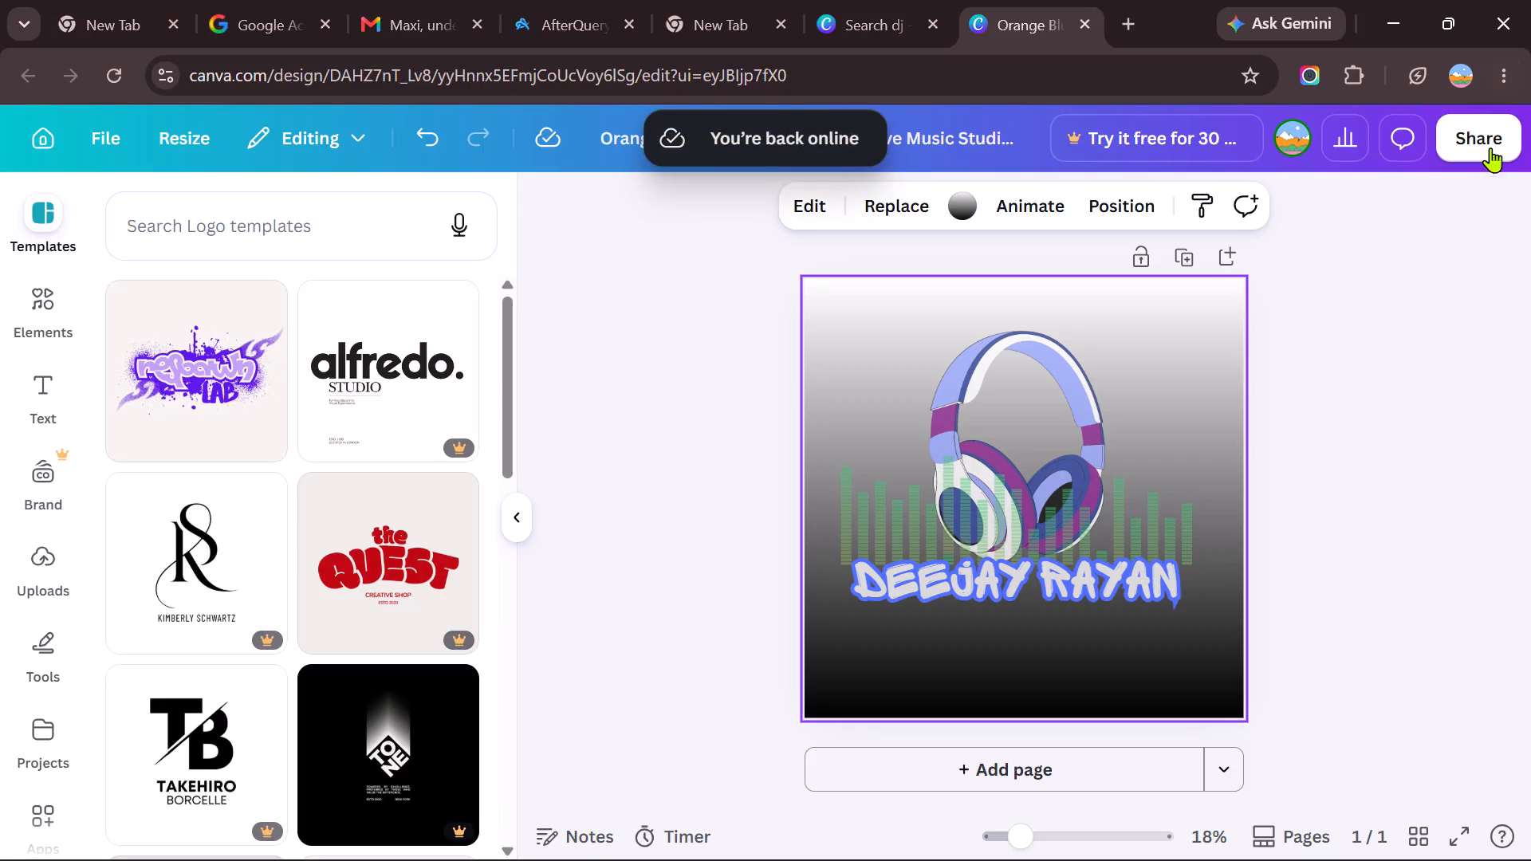
left_click(1490, 147)
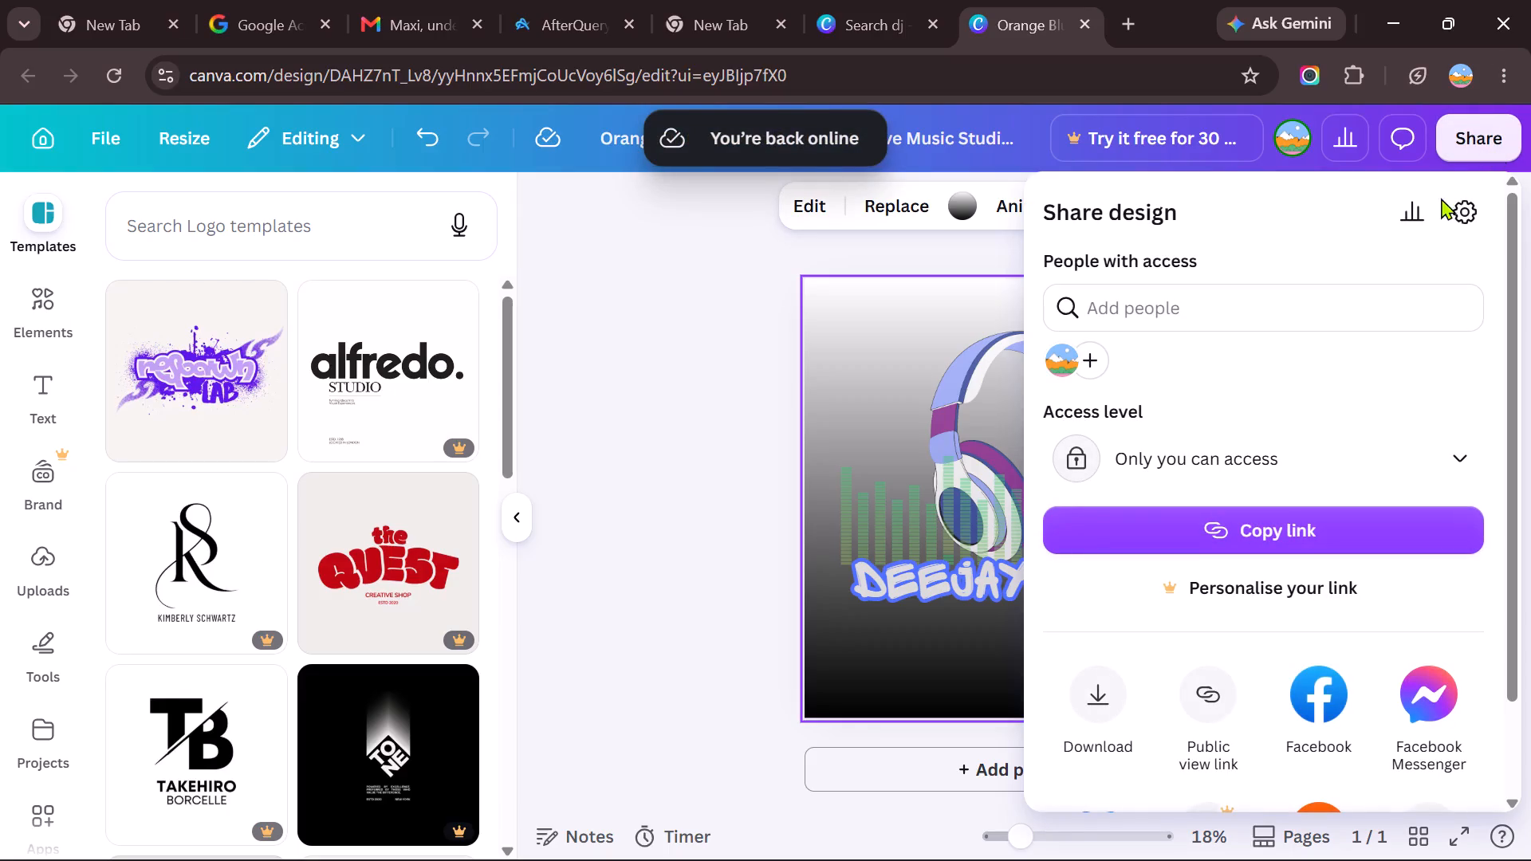
left_click(1053, 363)
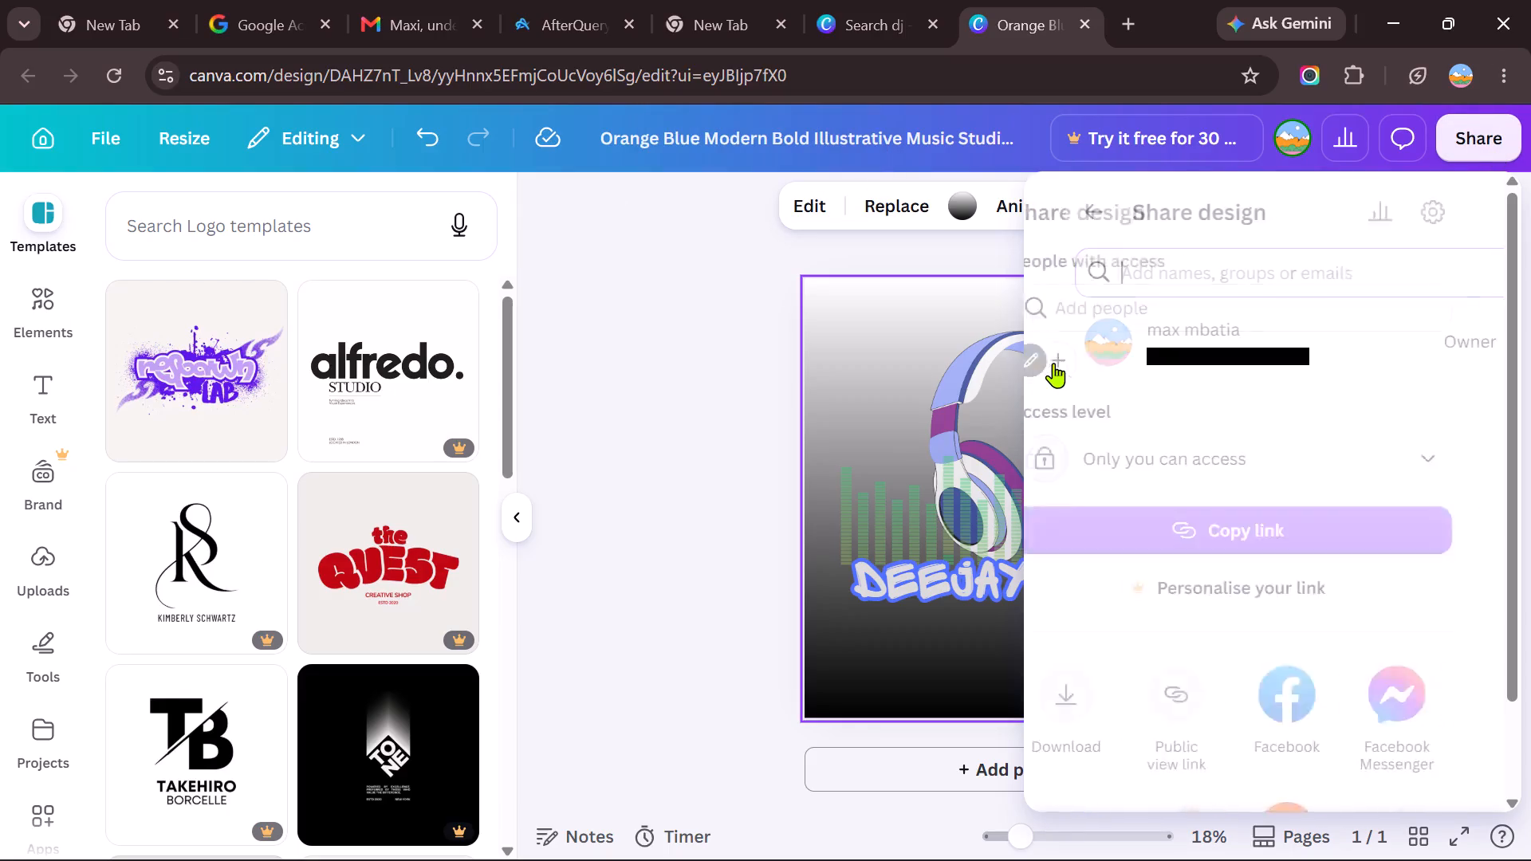
left_click(1309, 361)
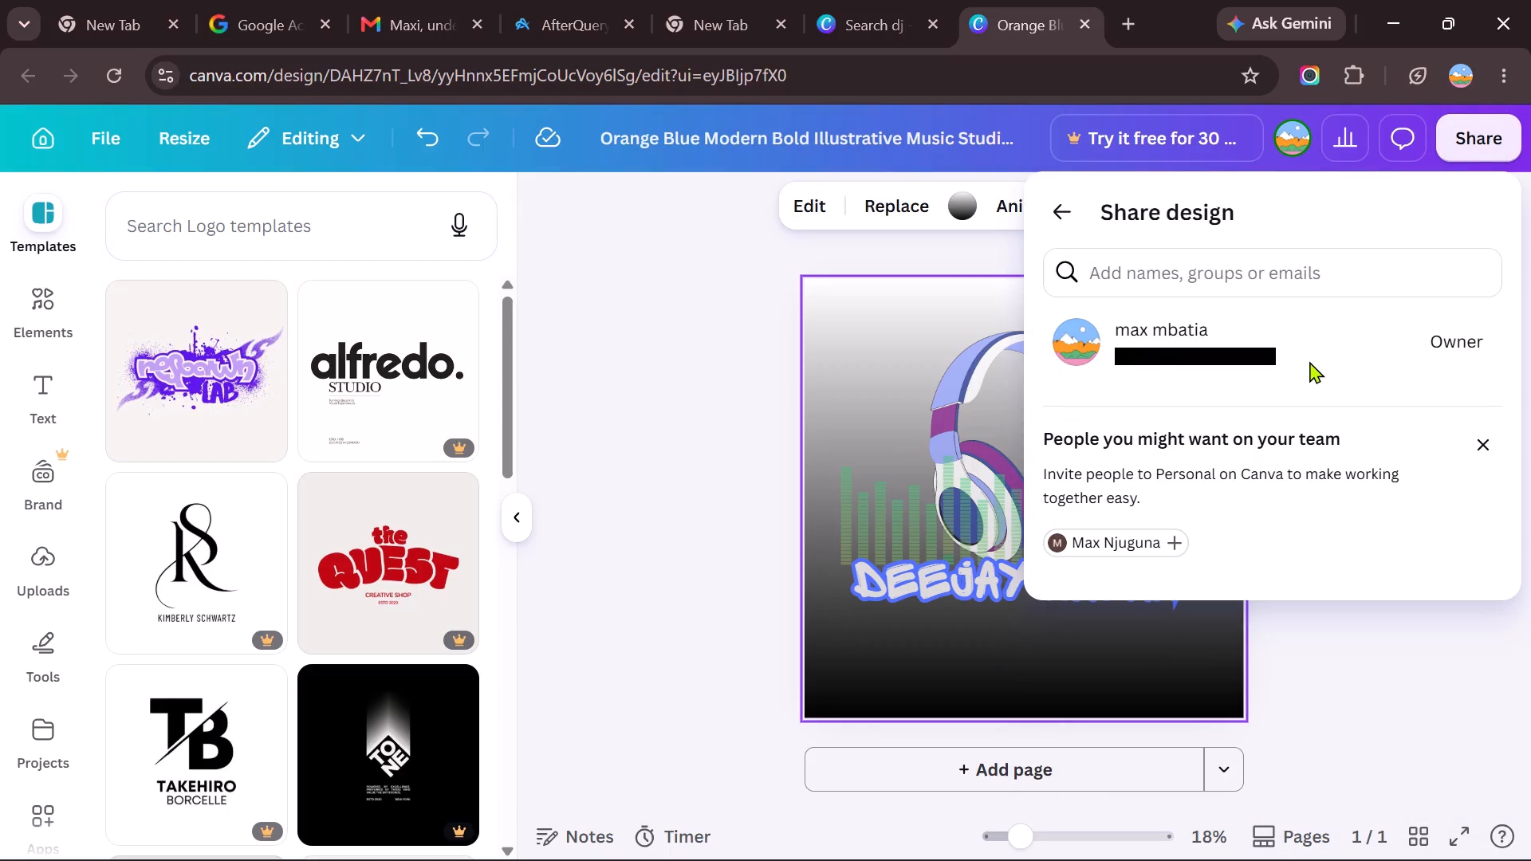
left_click(1226, 360)
left_click(646, 350)
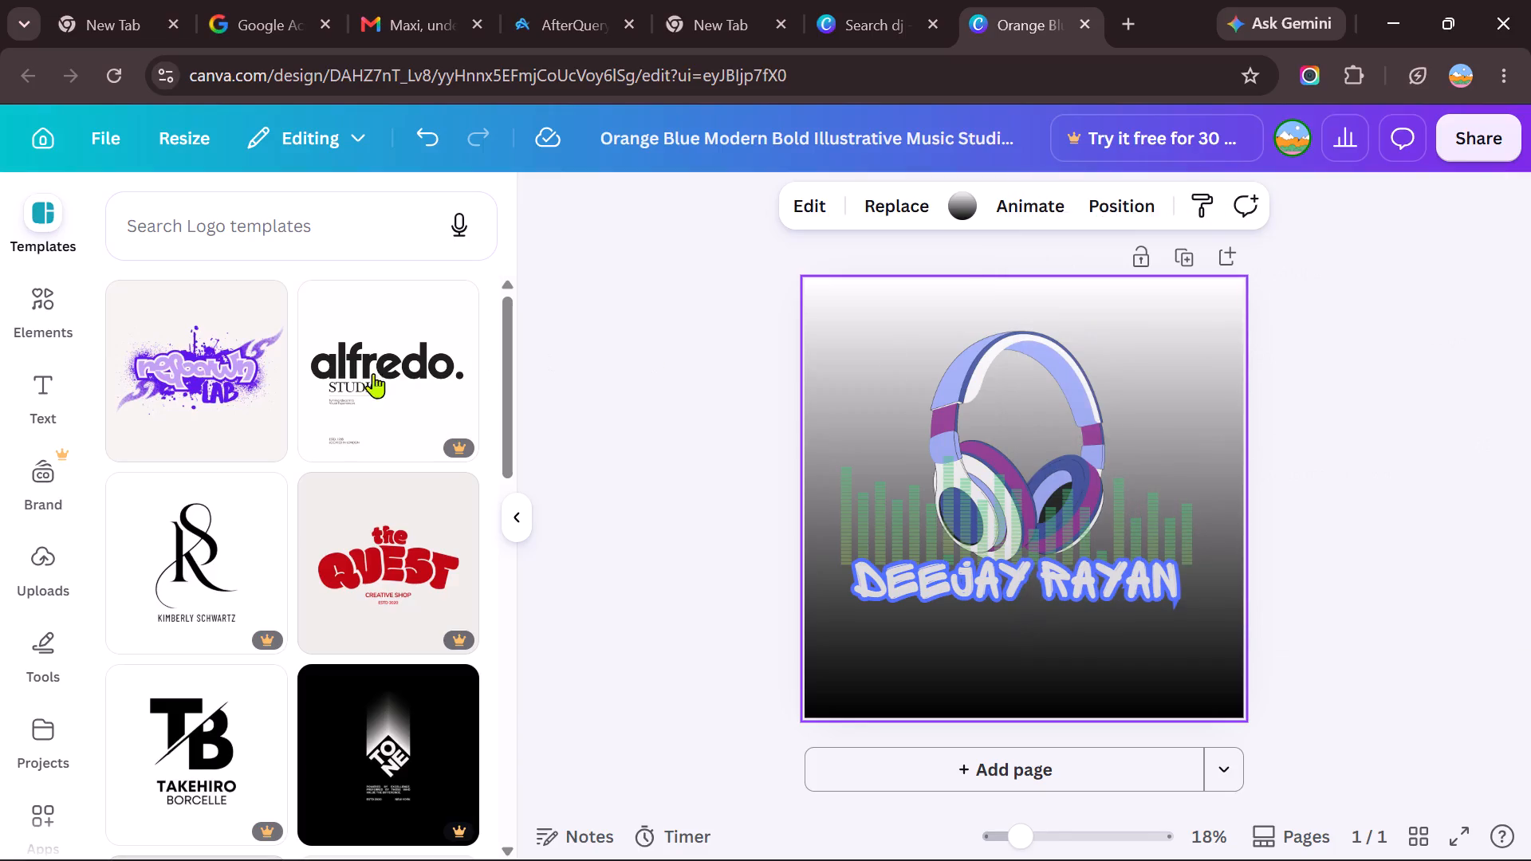
Add the purple "respawn LAB" graffiti logo template to the design as a new page.
left_click(195, 393)
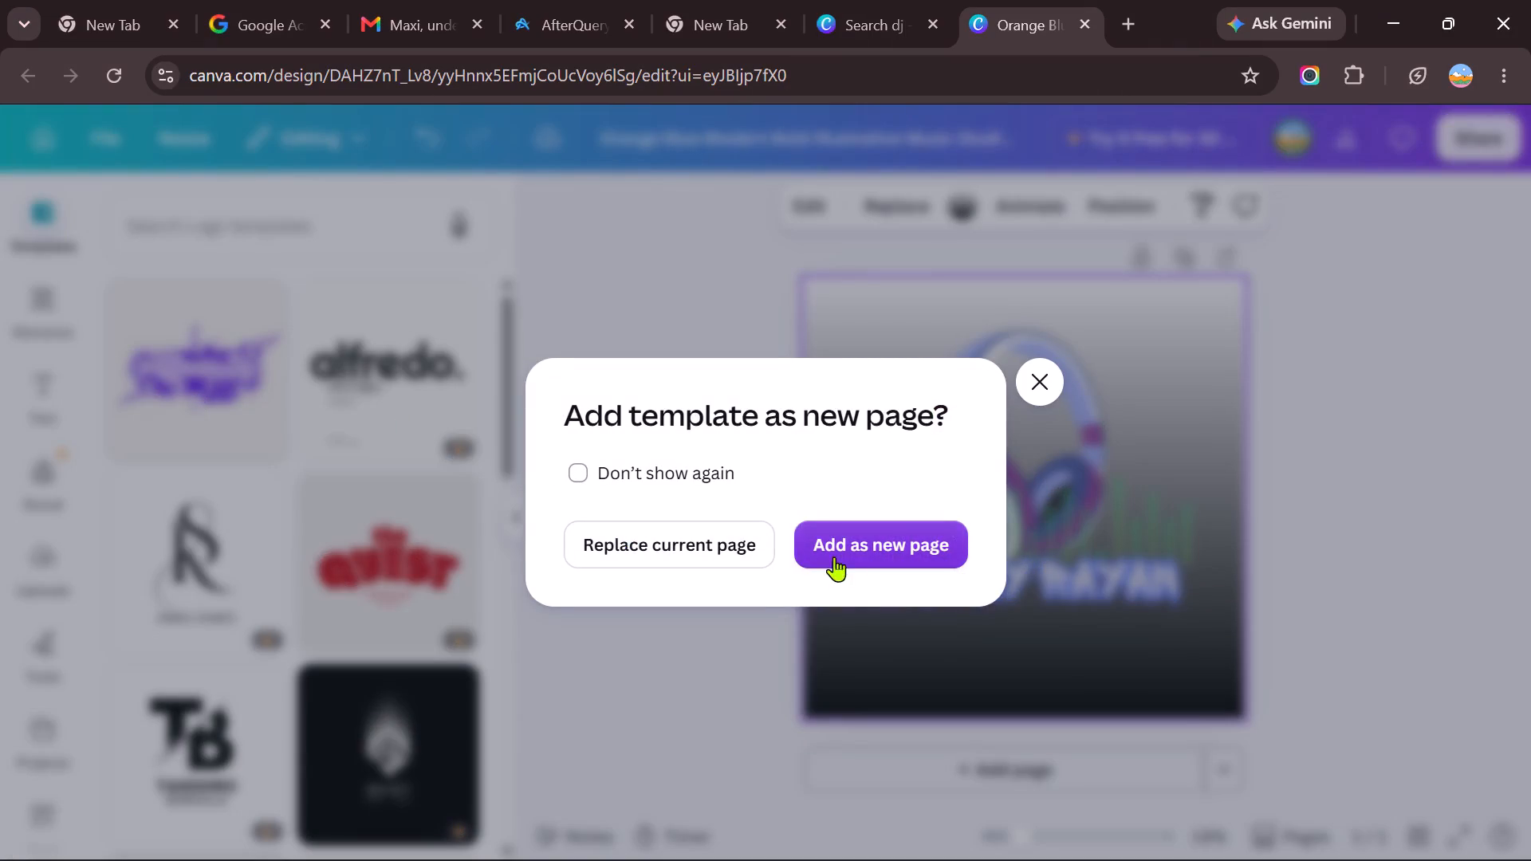
left_click(866, 544)
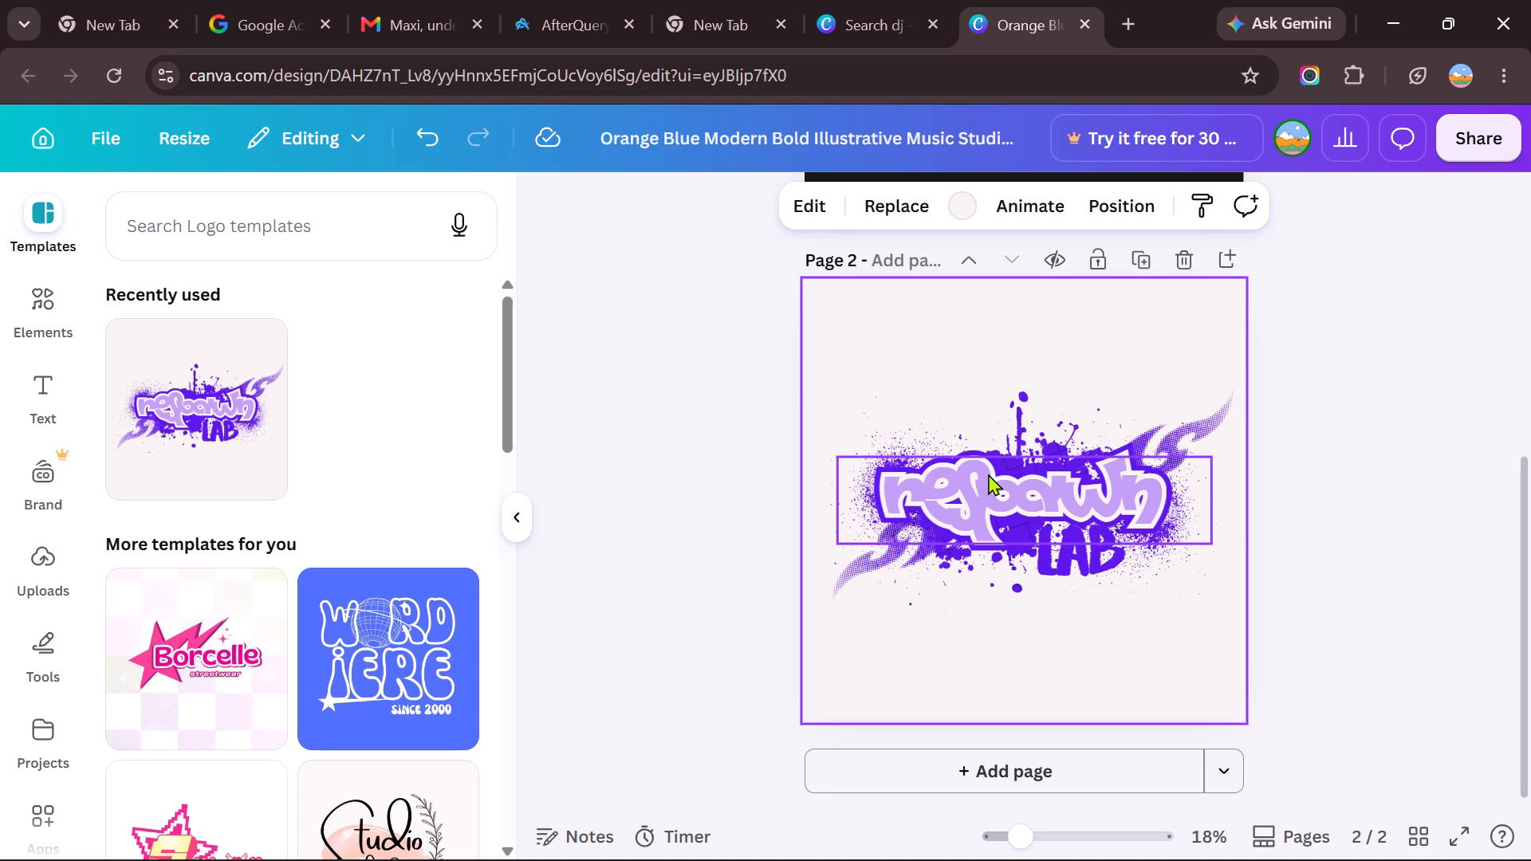
scroll(988, 474, "down", 1)
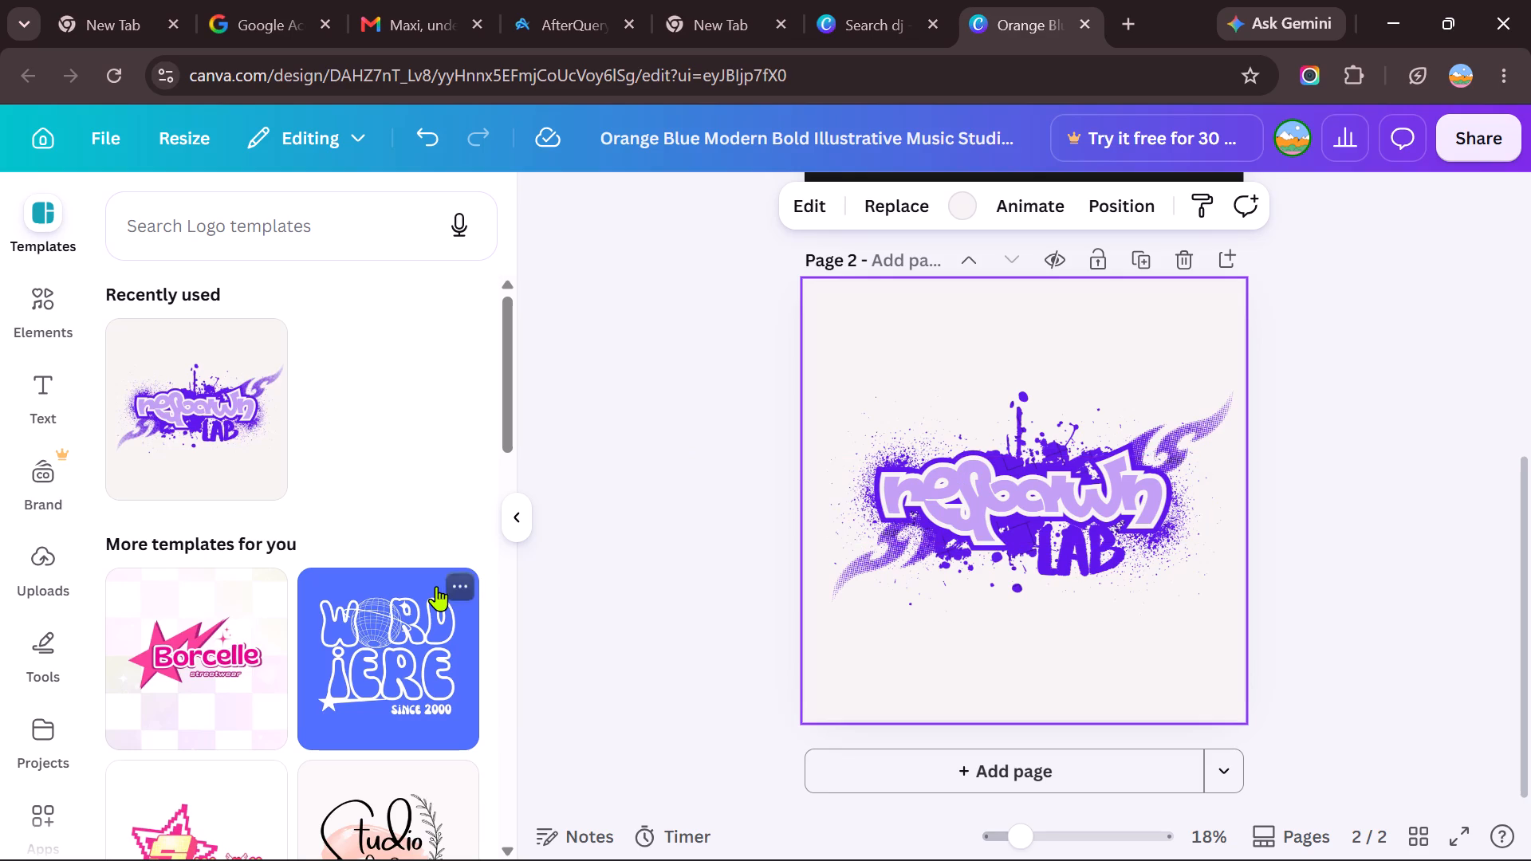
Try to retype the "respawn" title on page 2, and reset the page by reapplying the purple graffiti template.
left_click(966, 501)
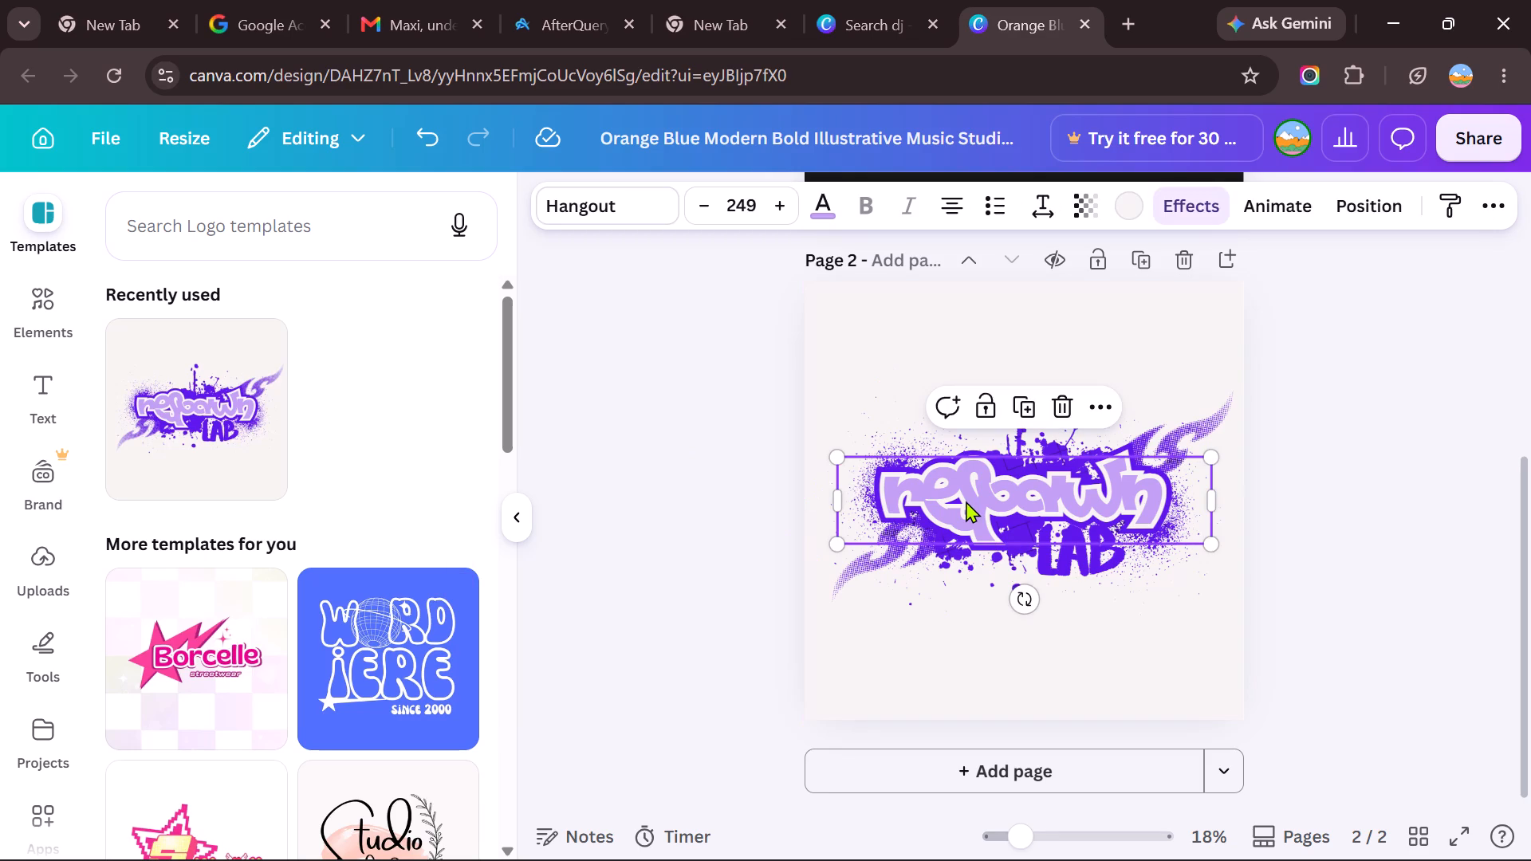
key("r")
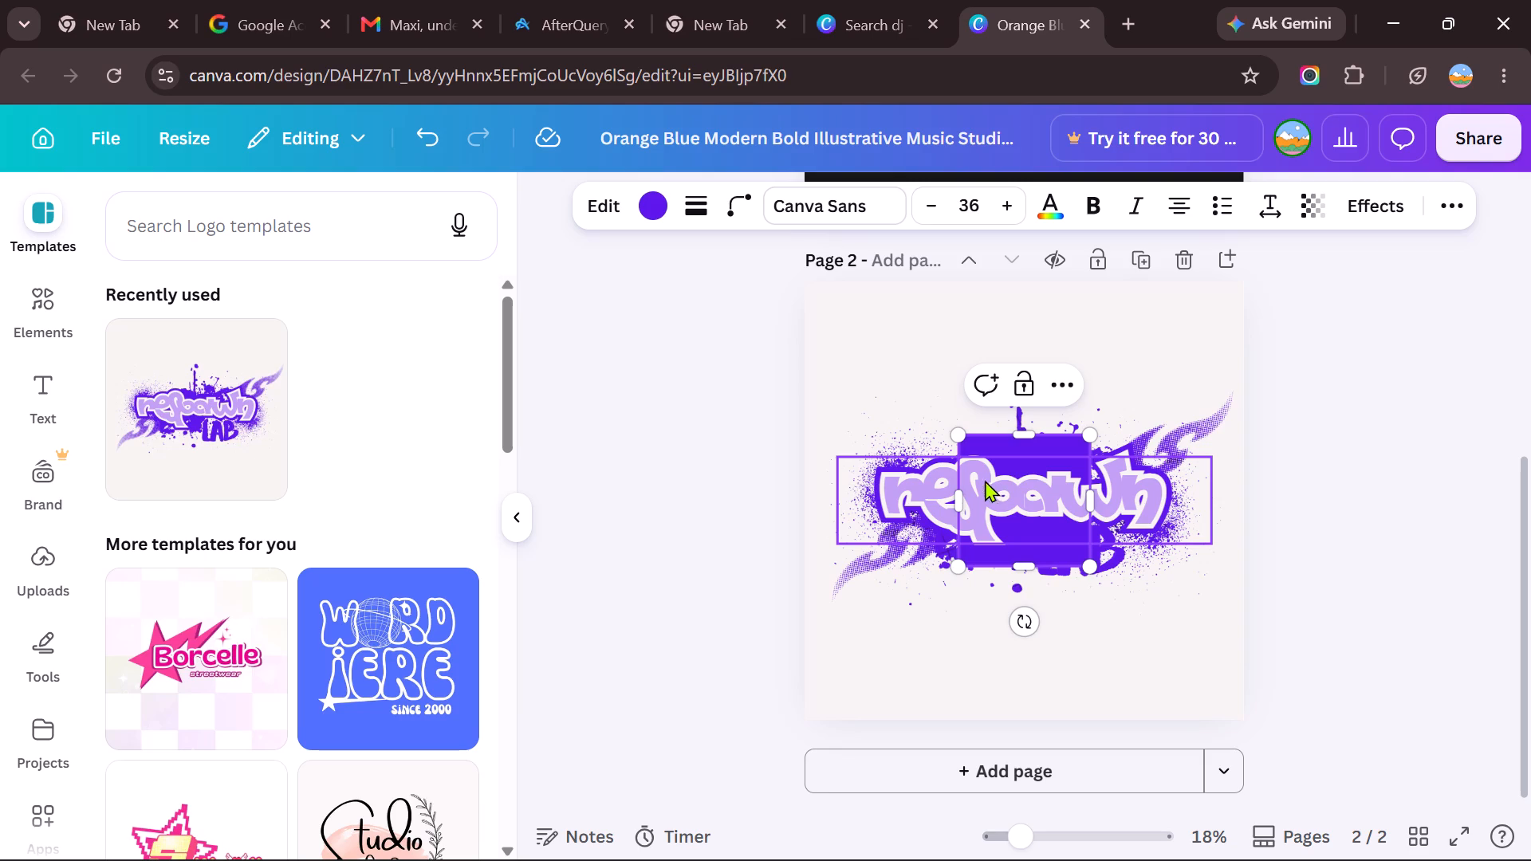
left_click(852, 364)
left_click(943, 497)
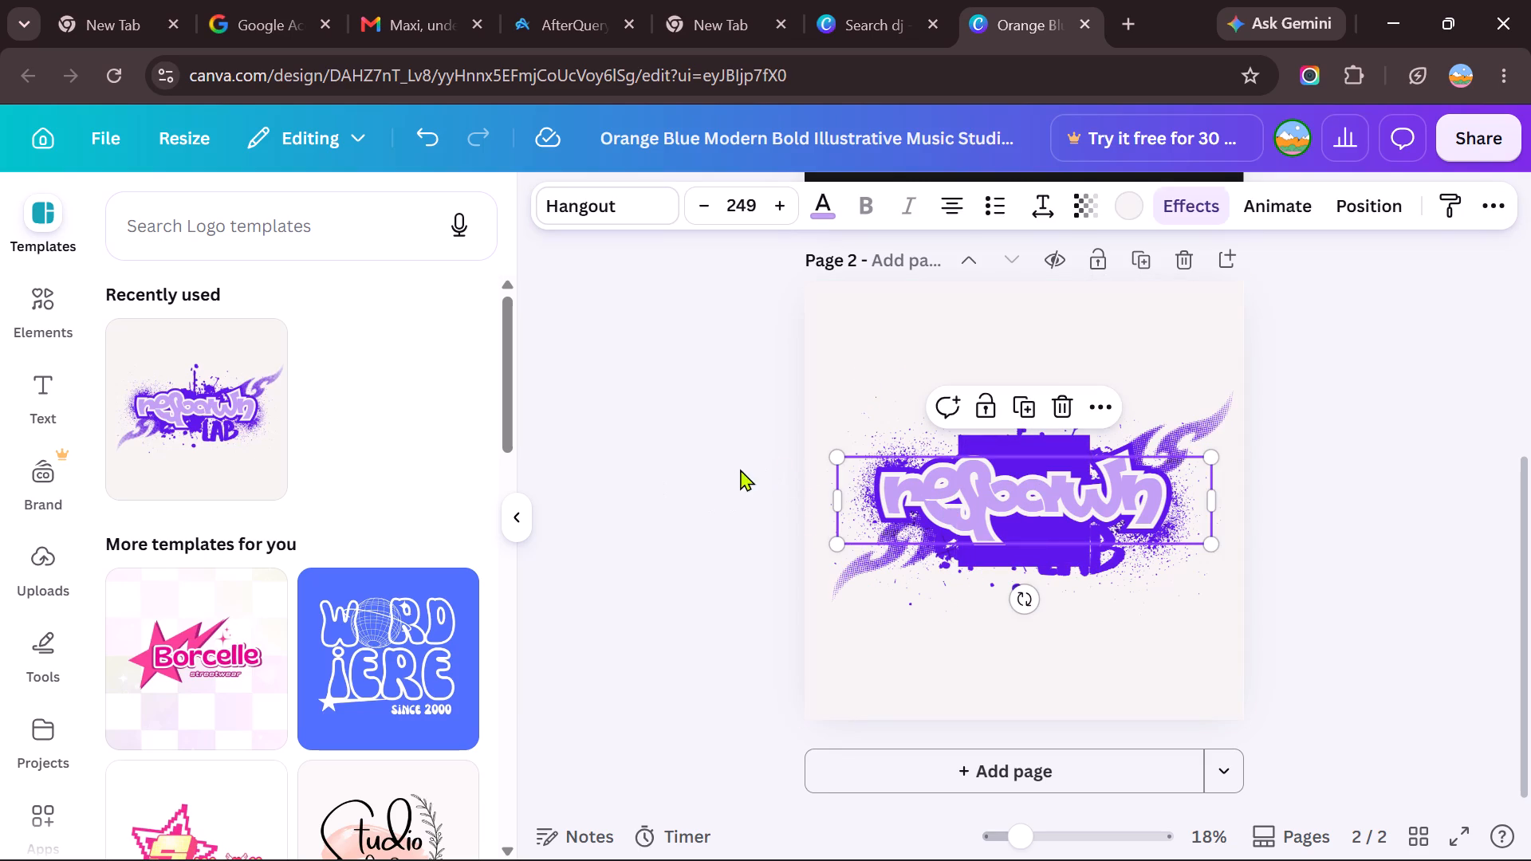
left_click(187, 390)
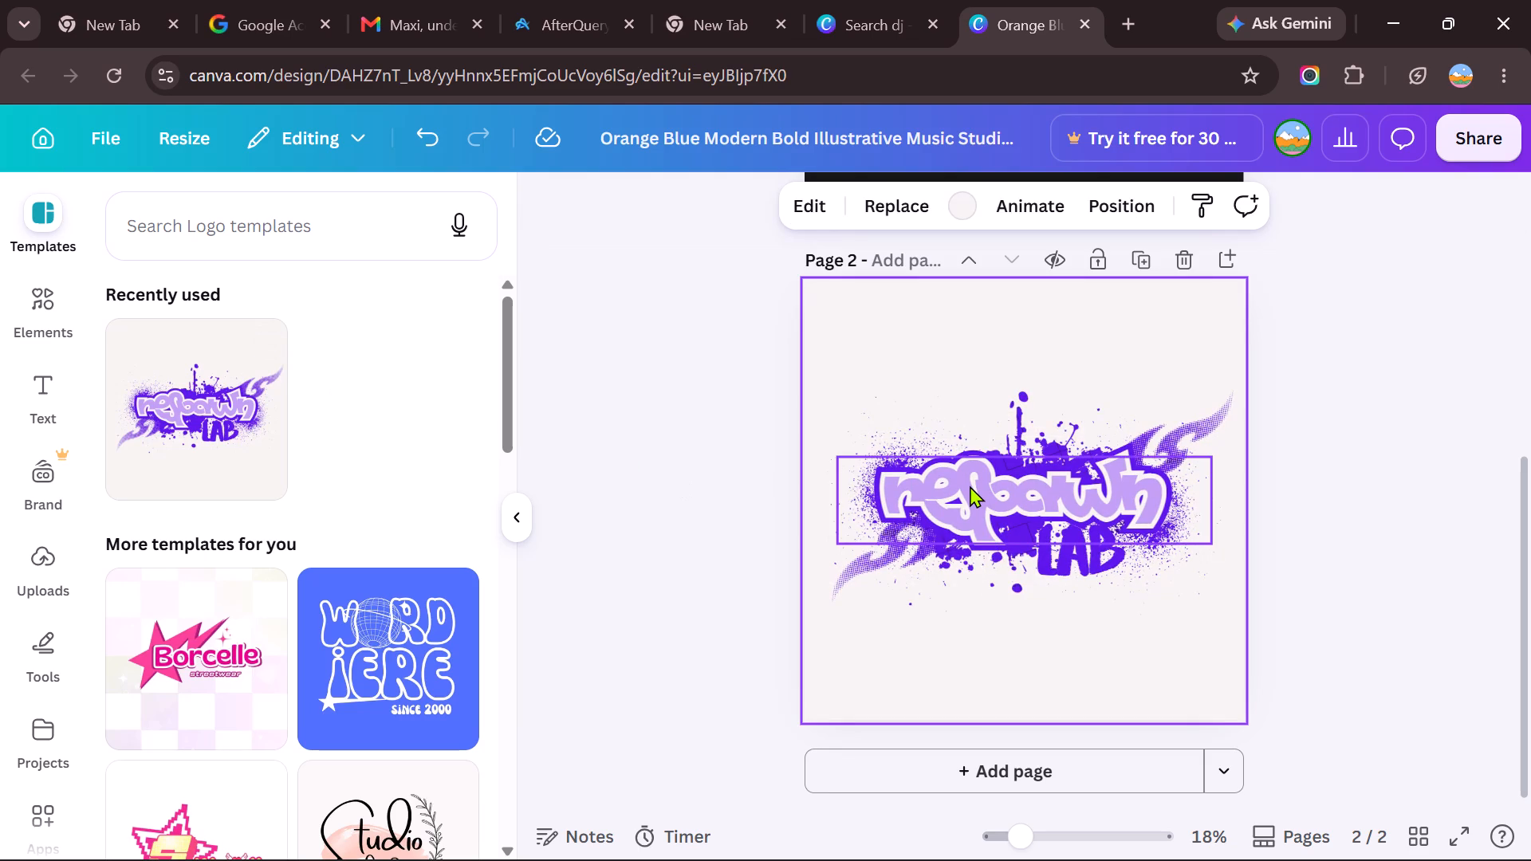
Delete the light purple "respawn" title text from page 2.
left_click(970, 486)
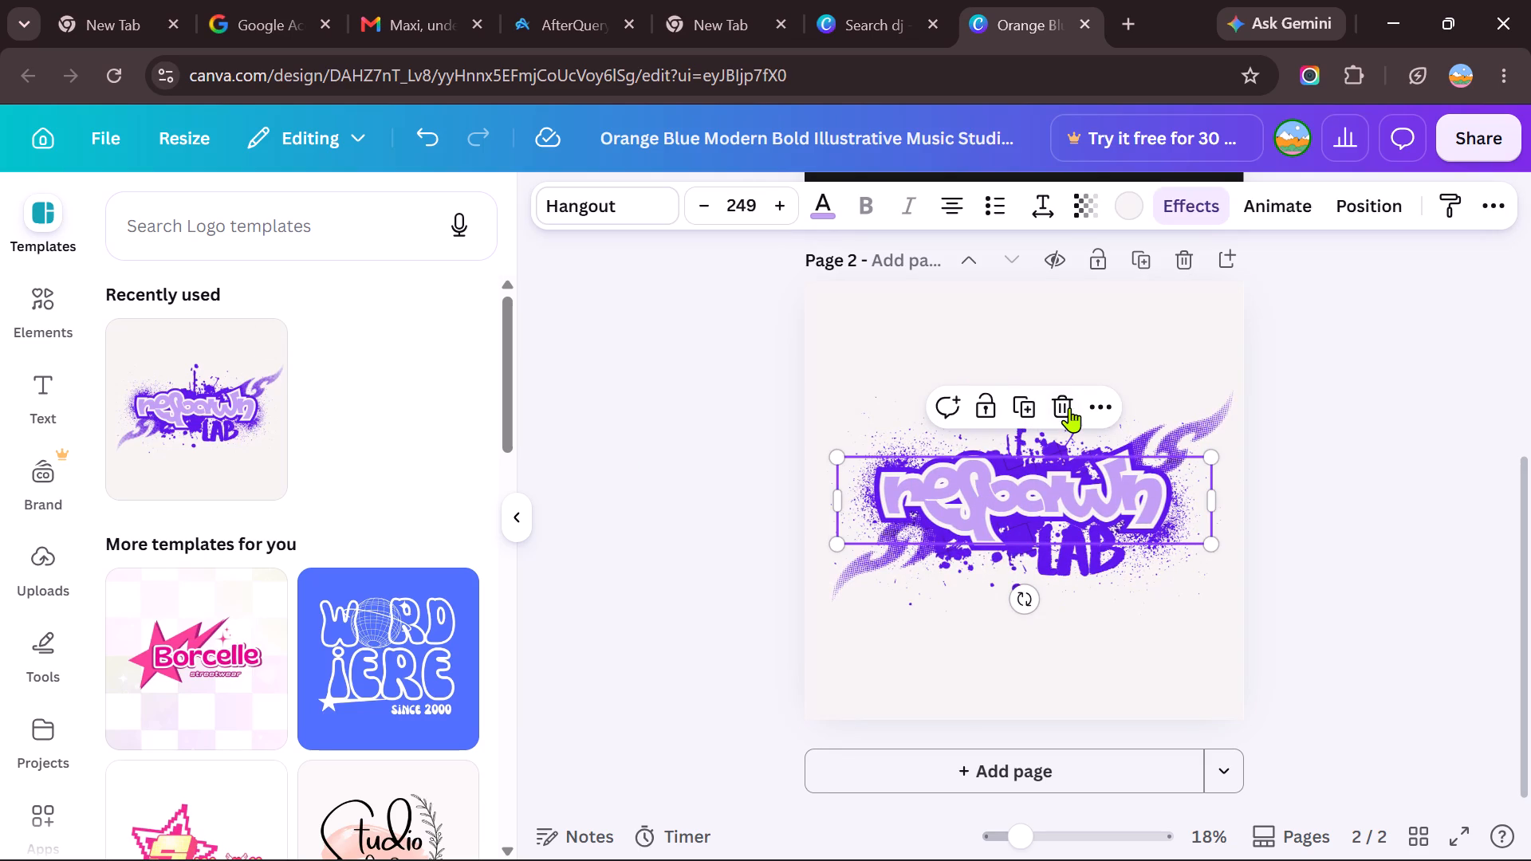
left_click(1069, 407)
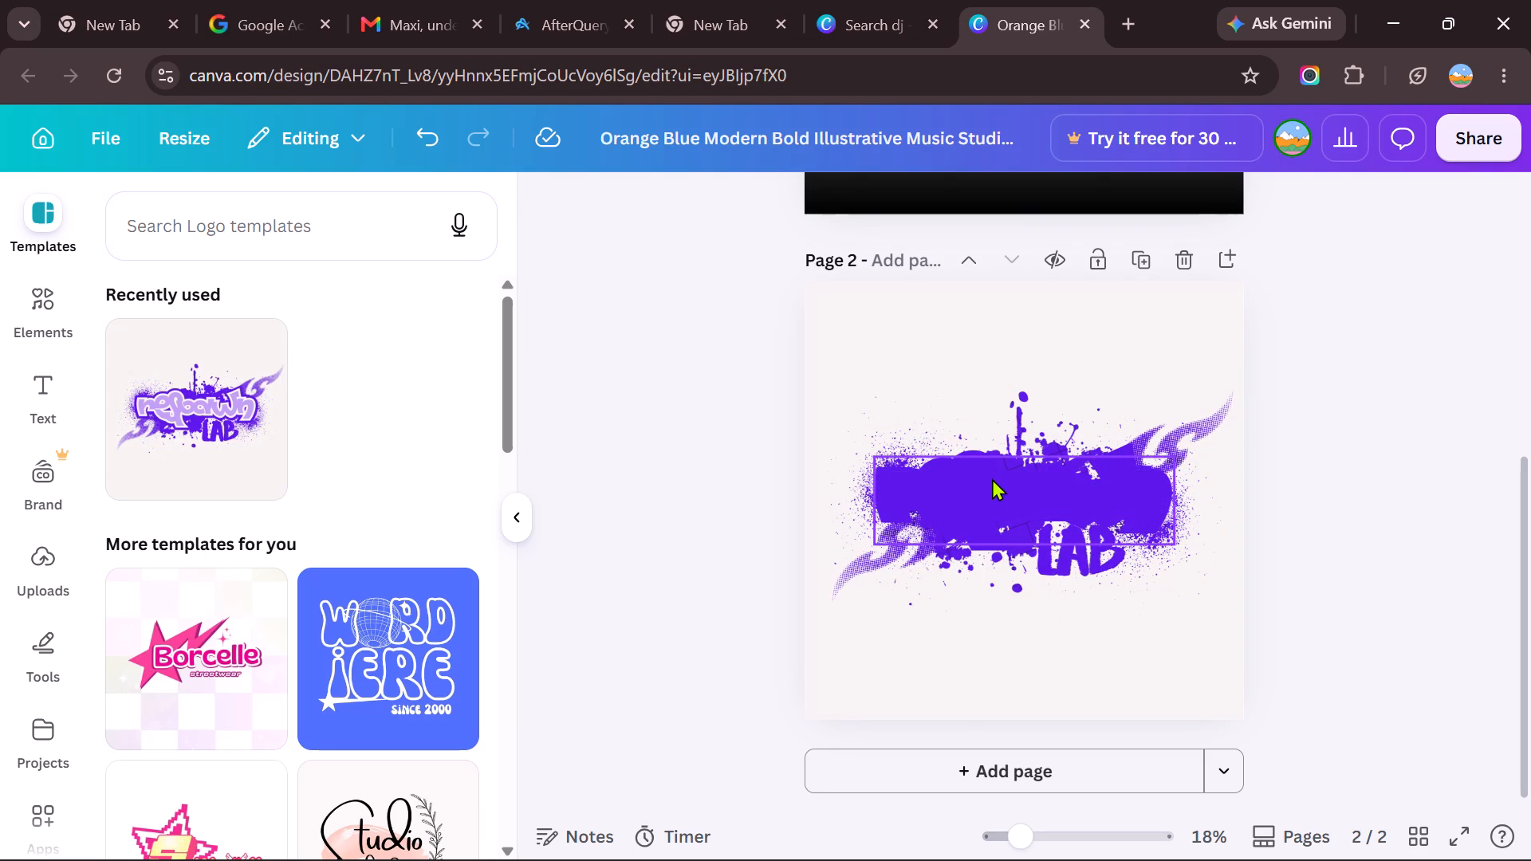
Try to replace the remaining dark purple title layer on page 2 with new text starting "ra".
left_click(991, 500)
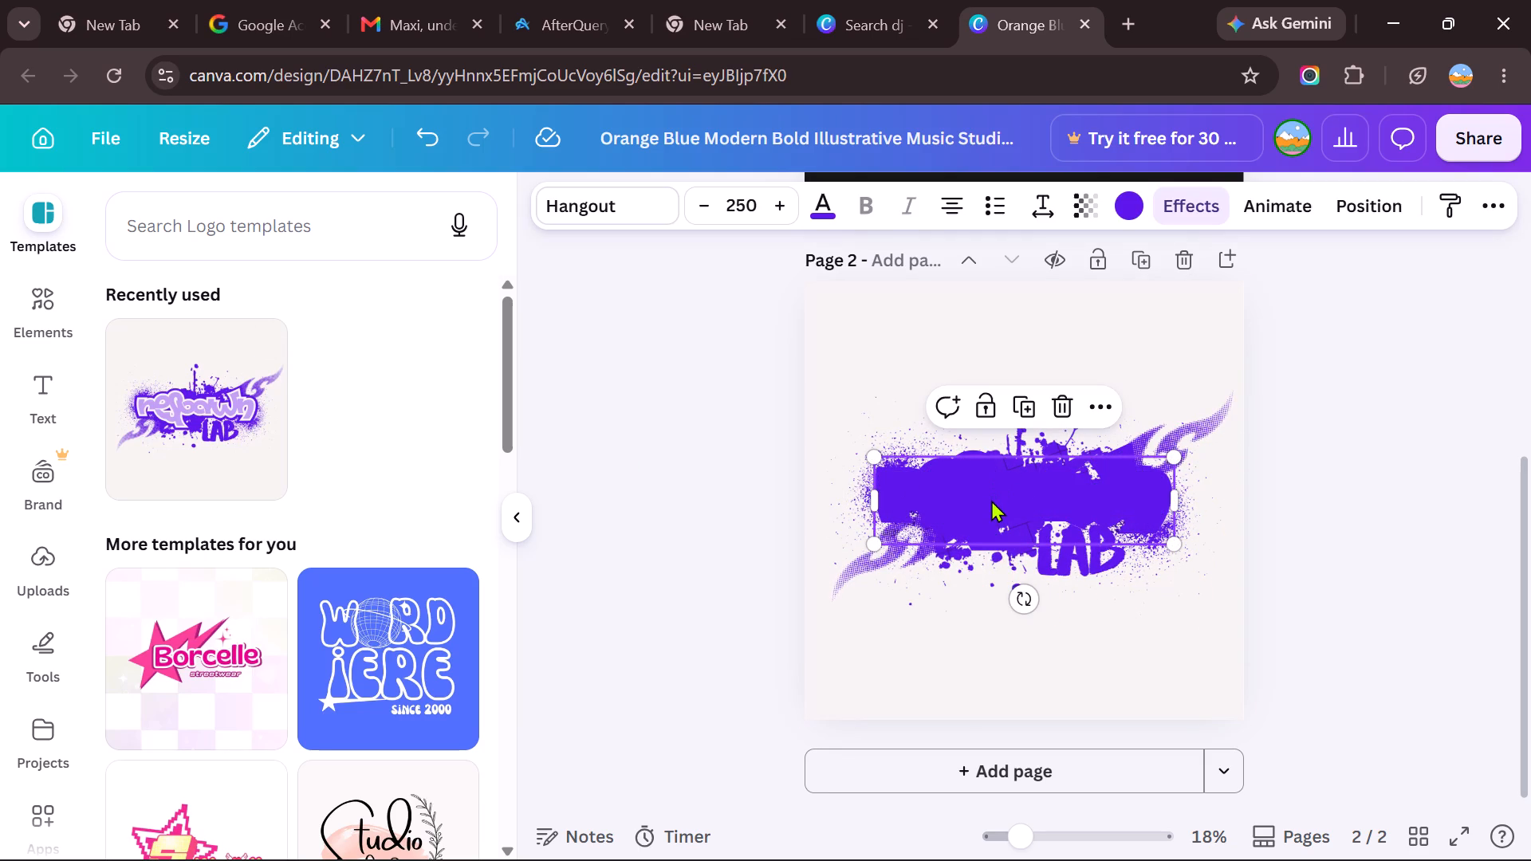
type("ra")
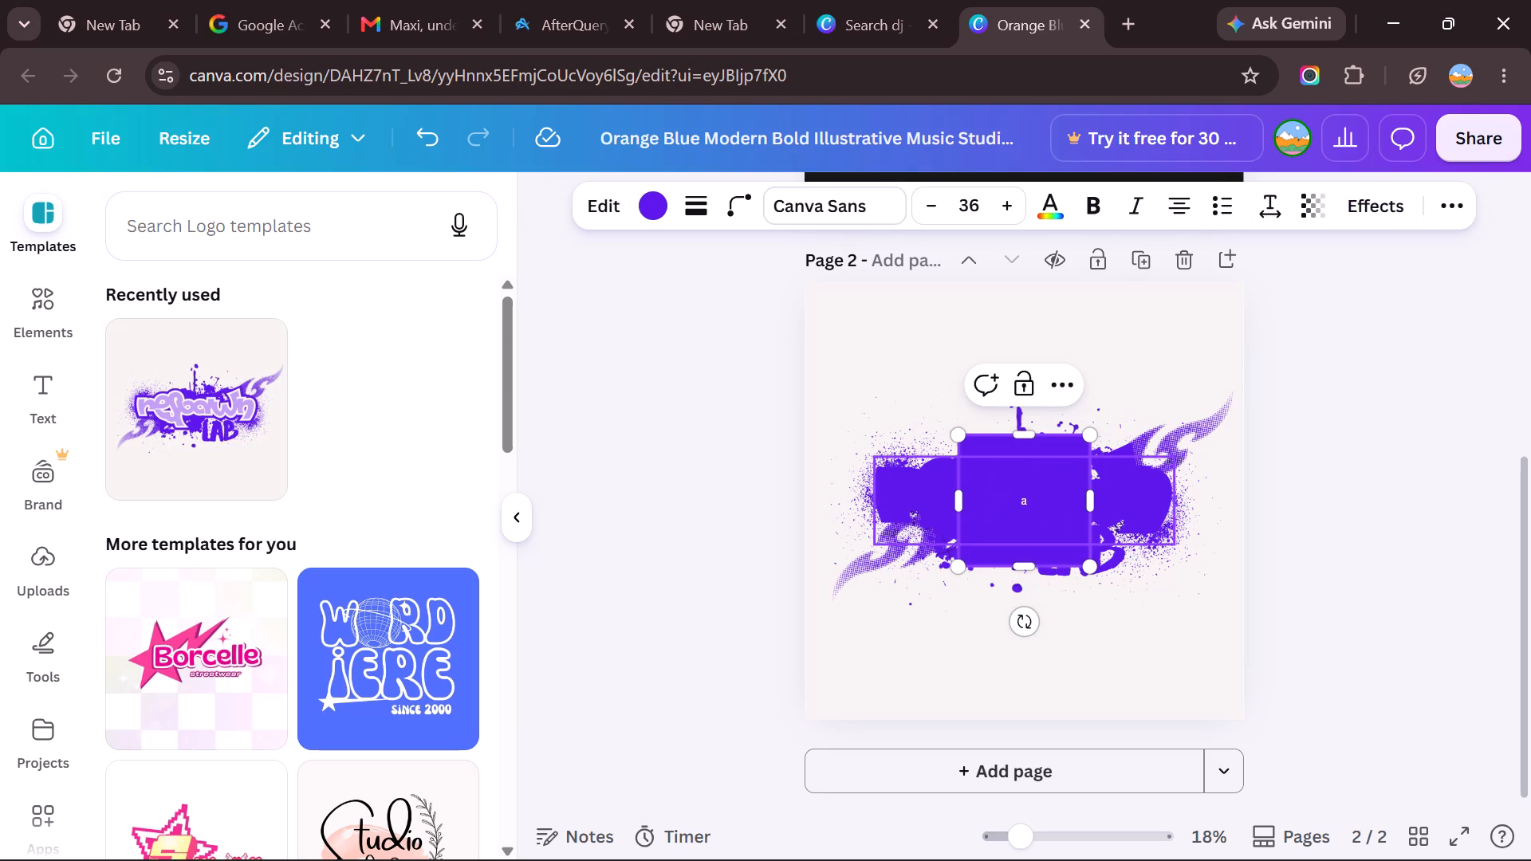
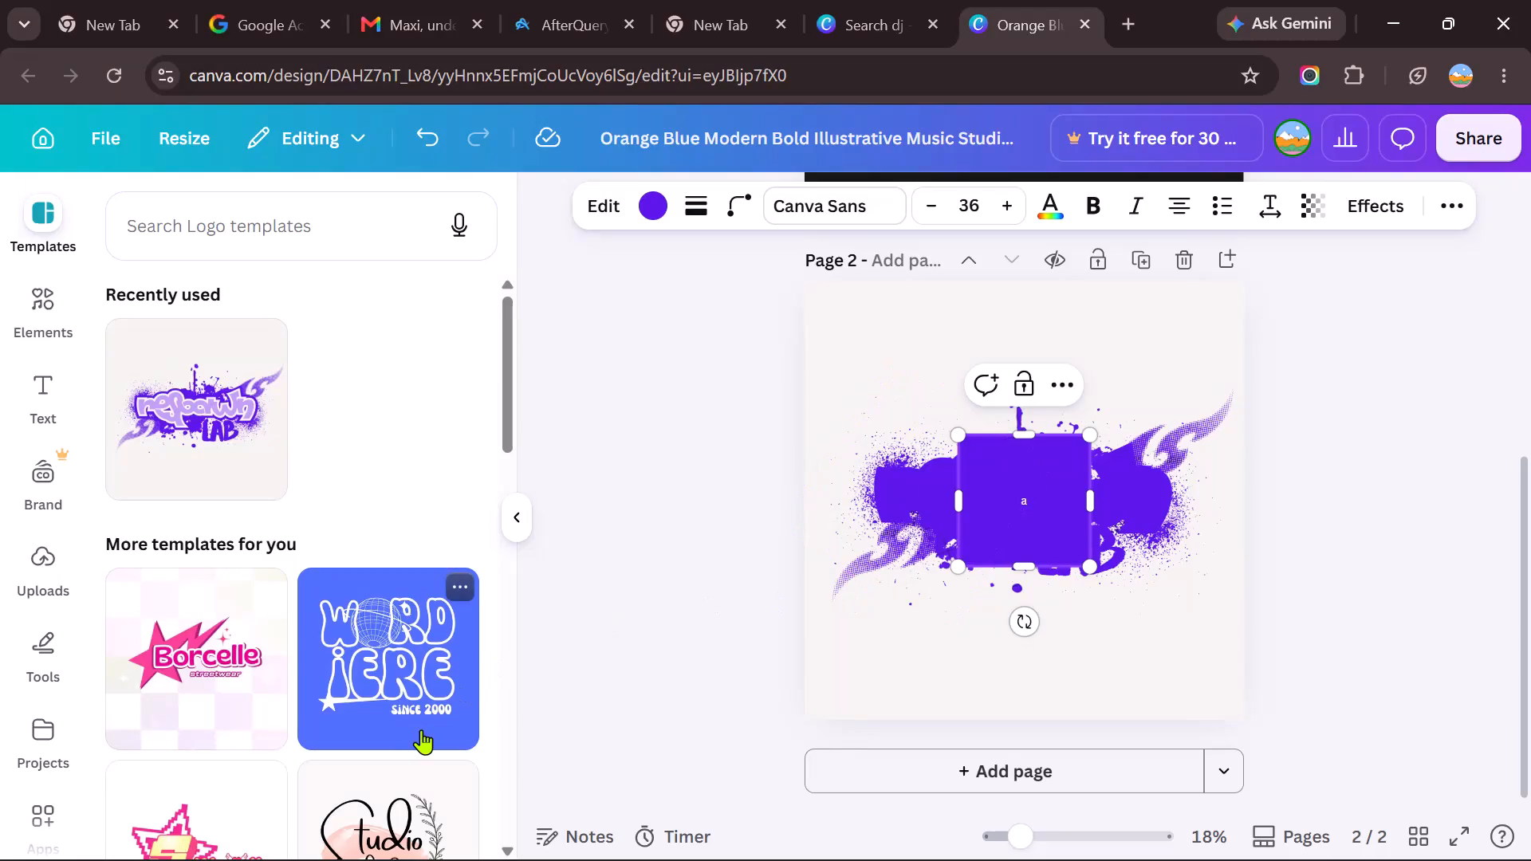
Look through the suggested logo templates and open the elements library.
scroll(264, 715, "down", 6)
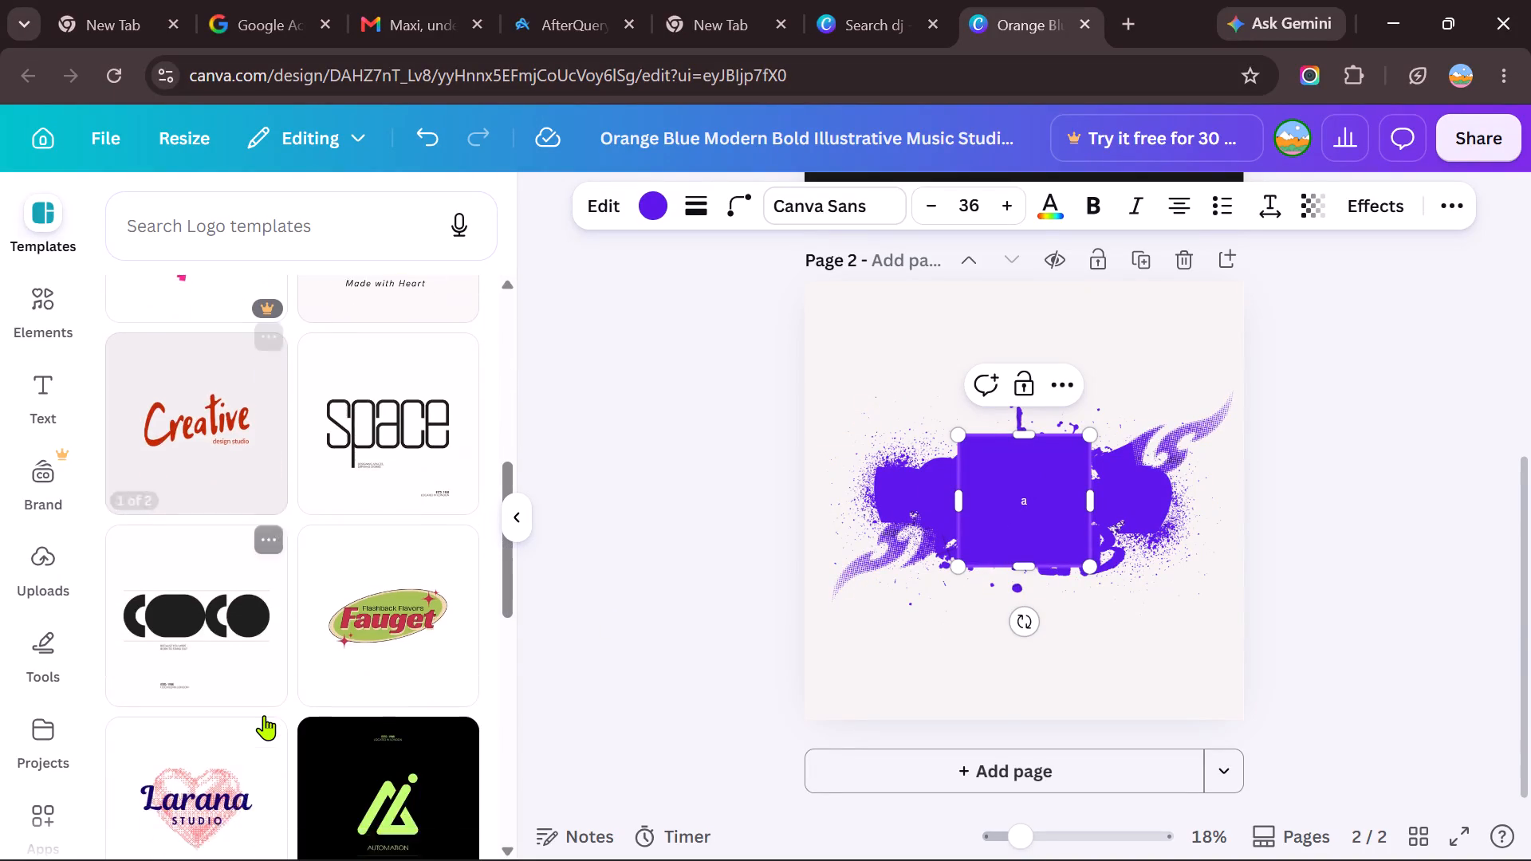
scroll(264, 715, "down", 2)
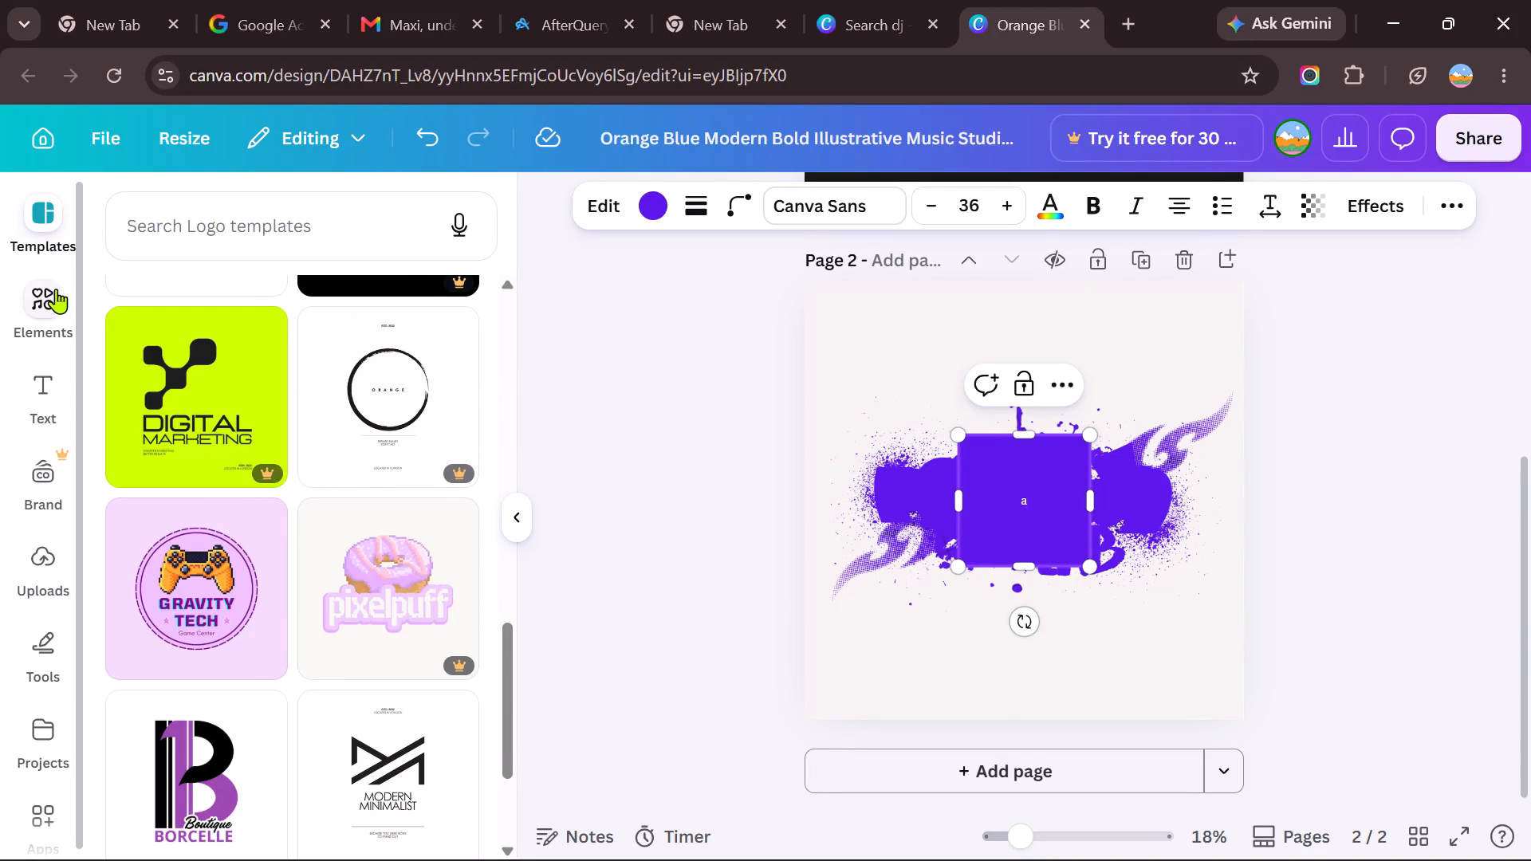
left_click(44, 315)
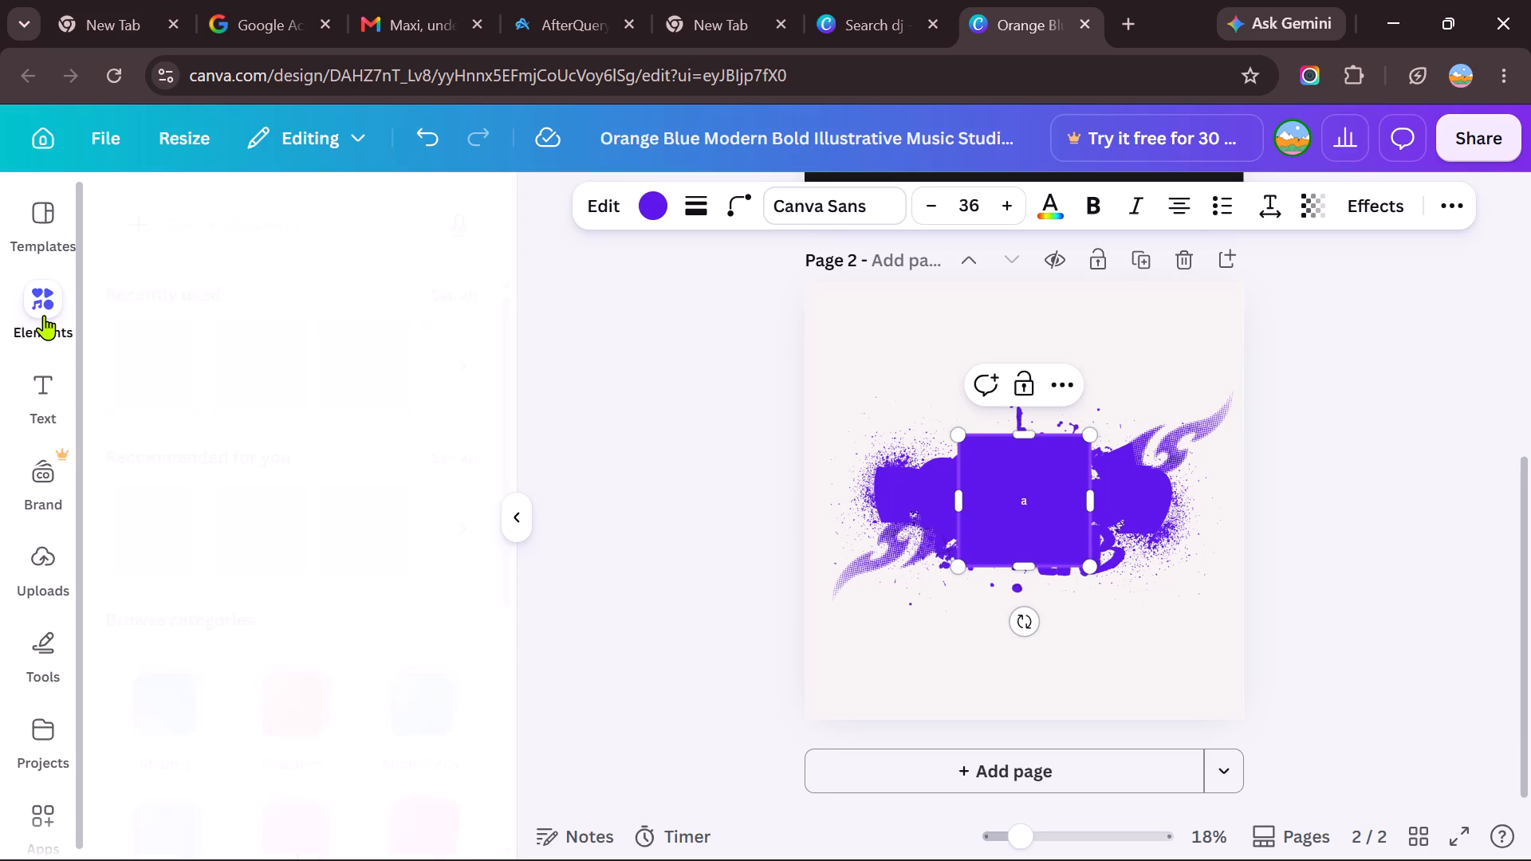
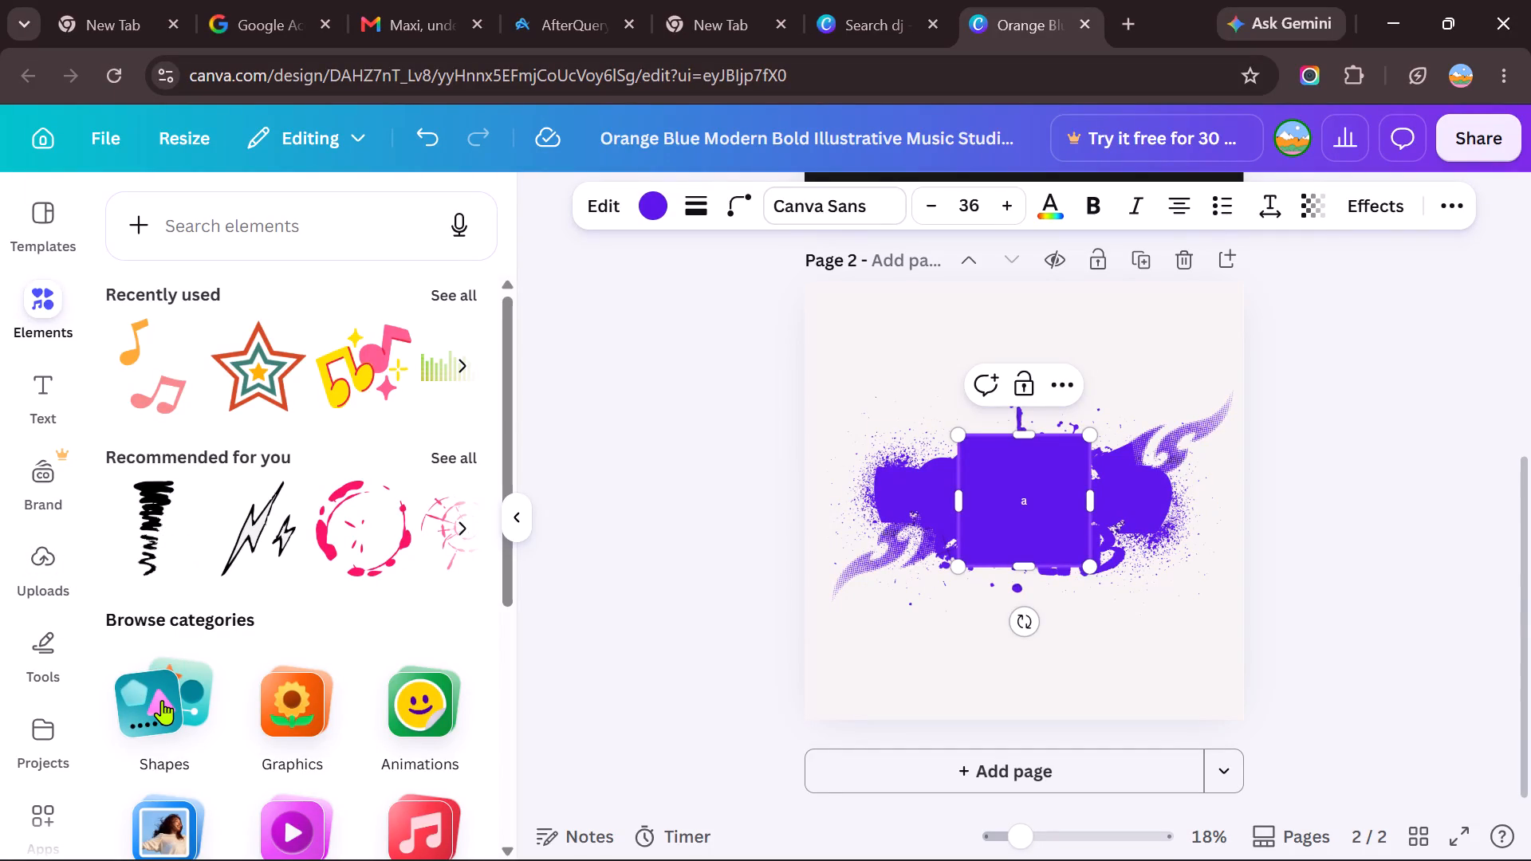
Search the elements library for "dj" and show all matching photos.
left_click(266, 214)
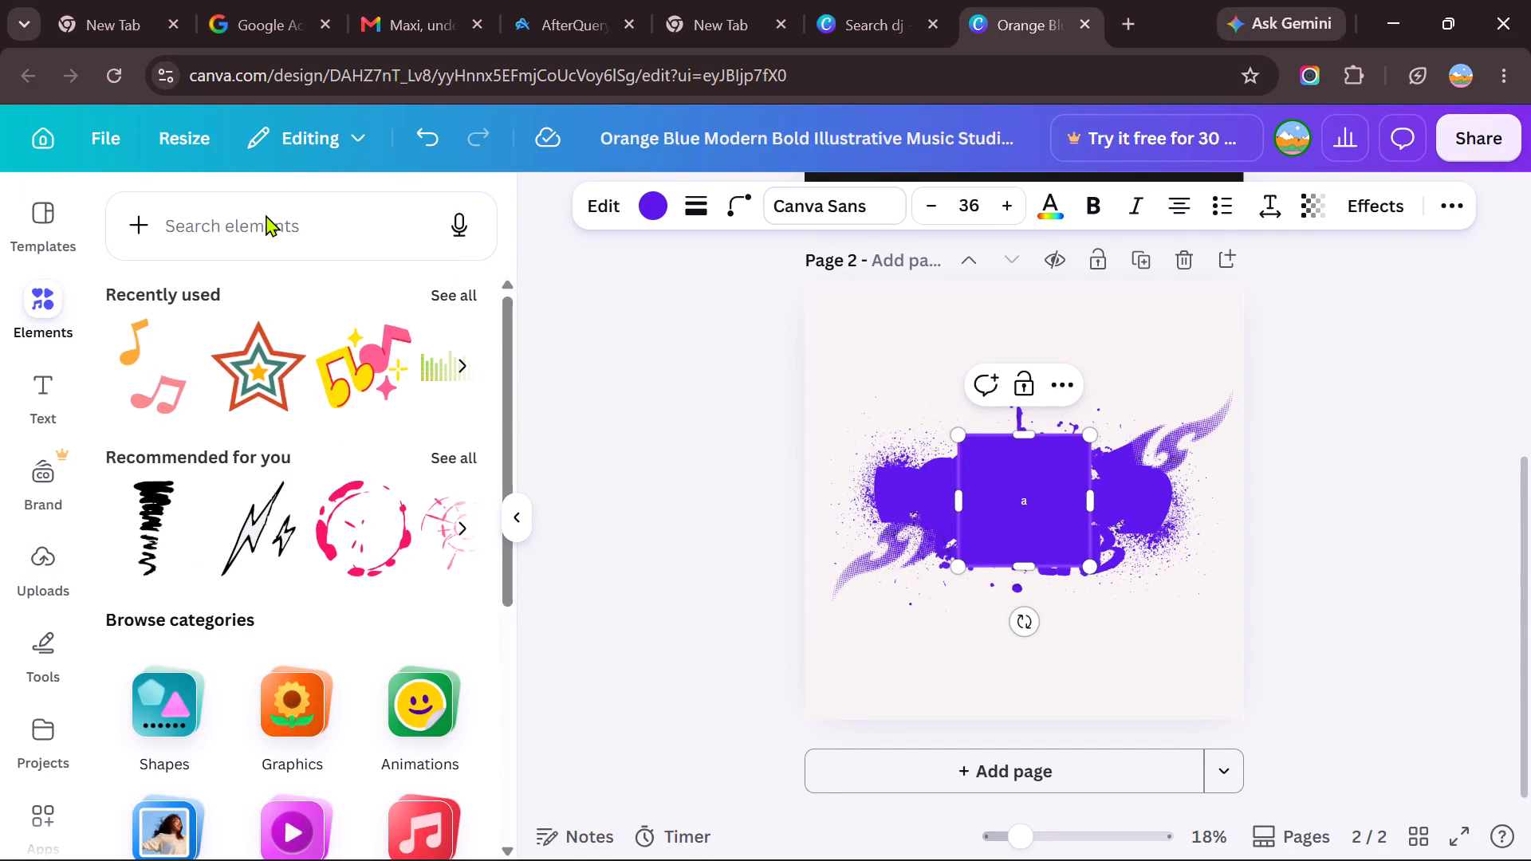
type("dj")
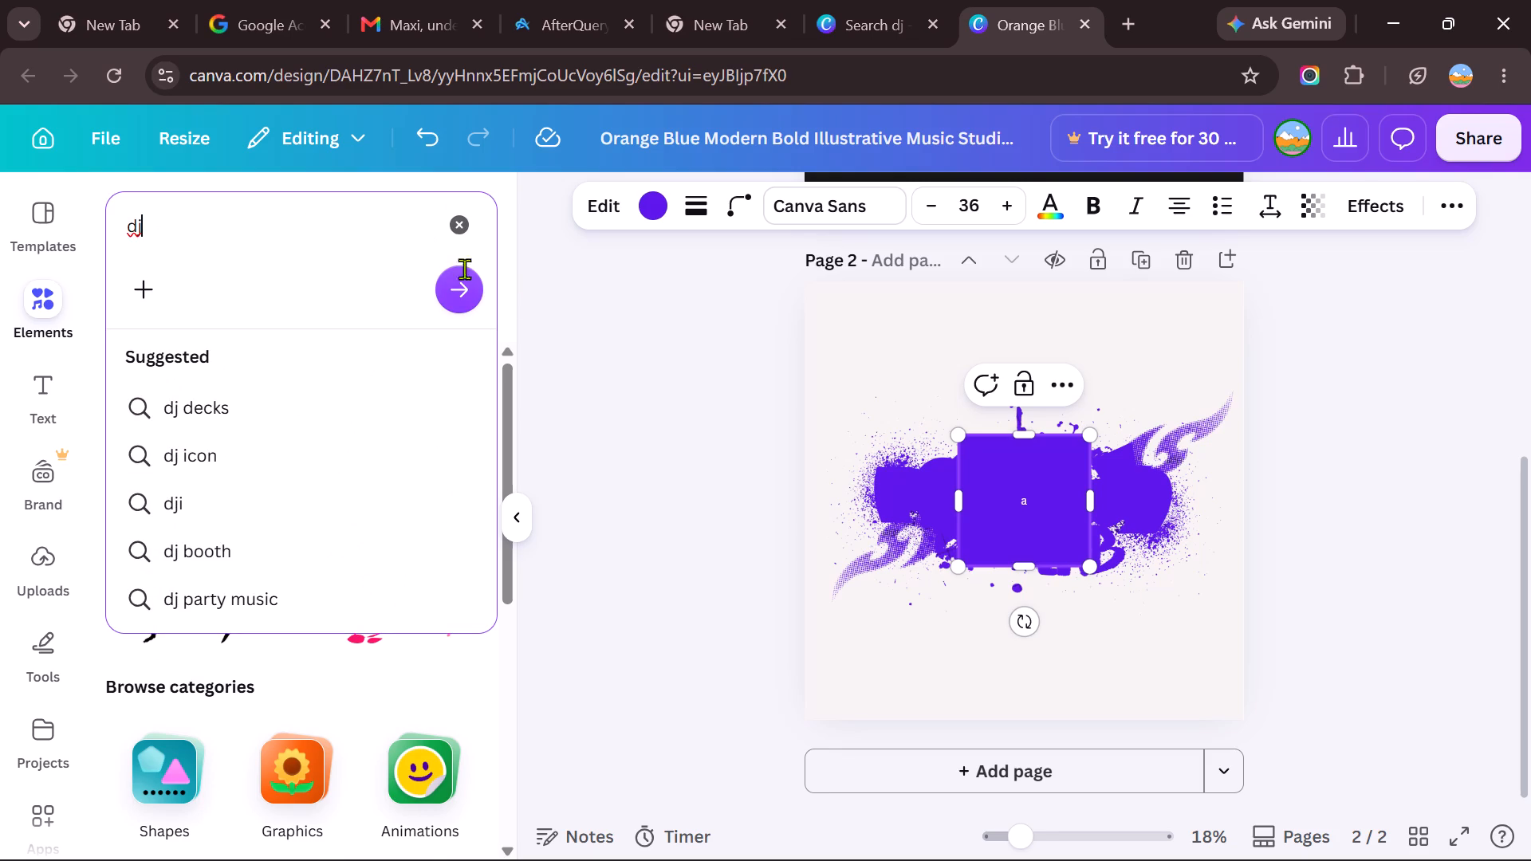
left_click(459, 293)
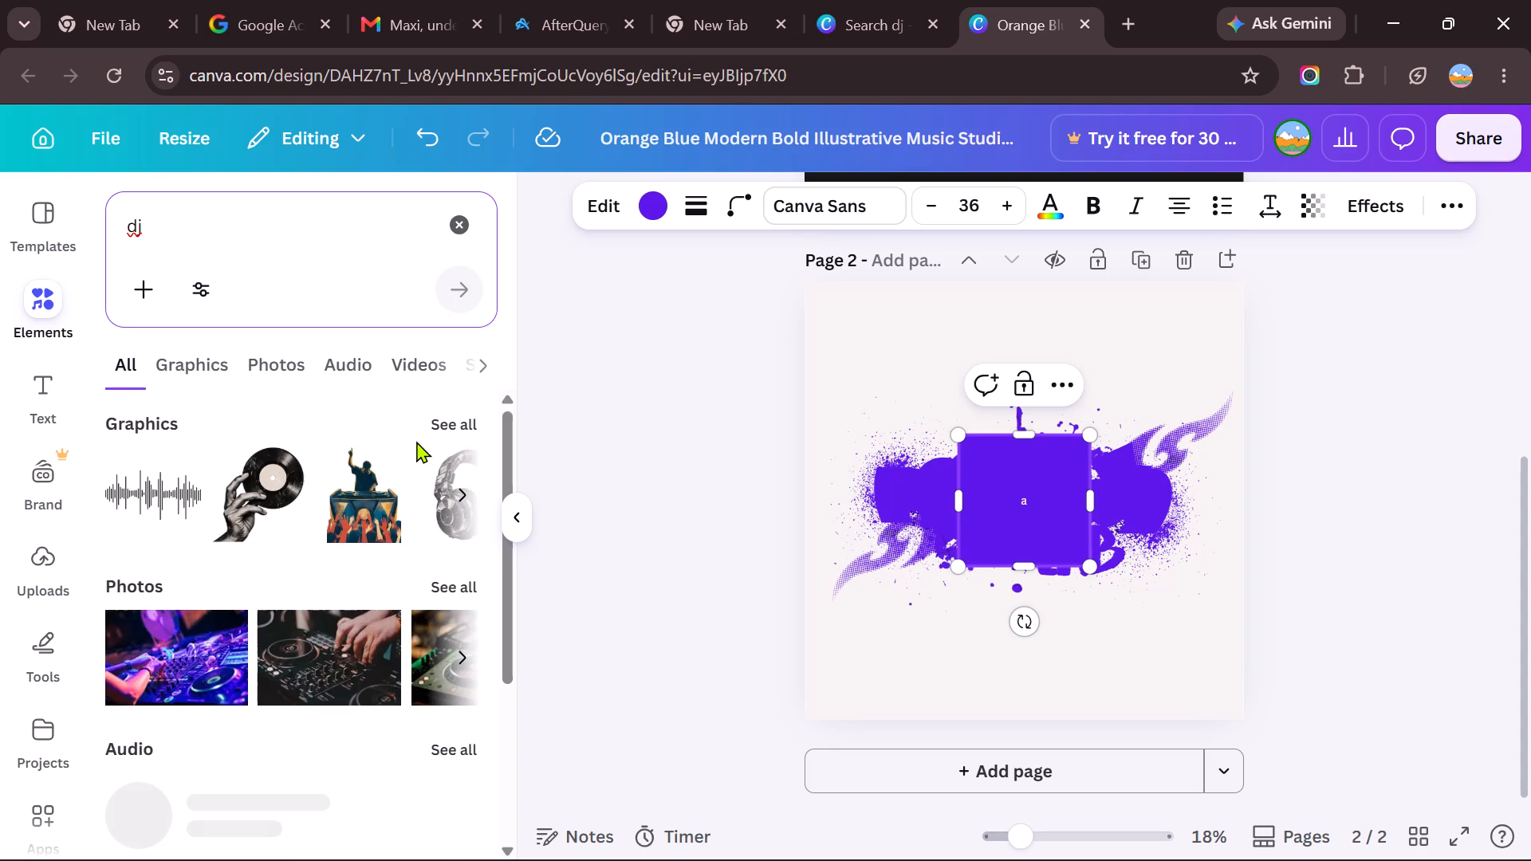
scroll(416, 466, "down", 1)
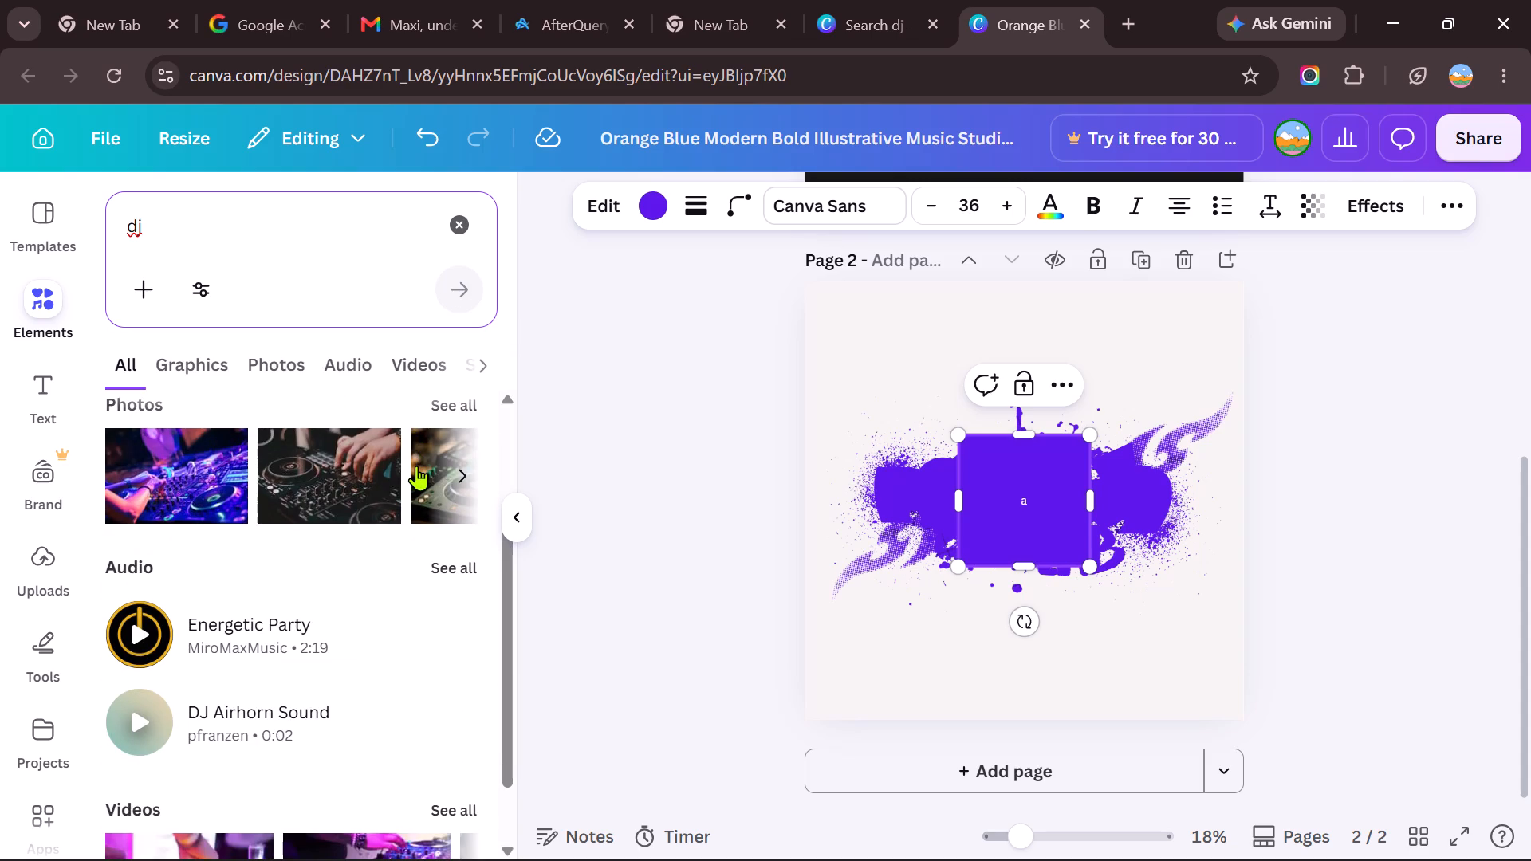
scroll(416, 466, "up", 1)
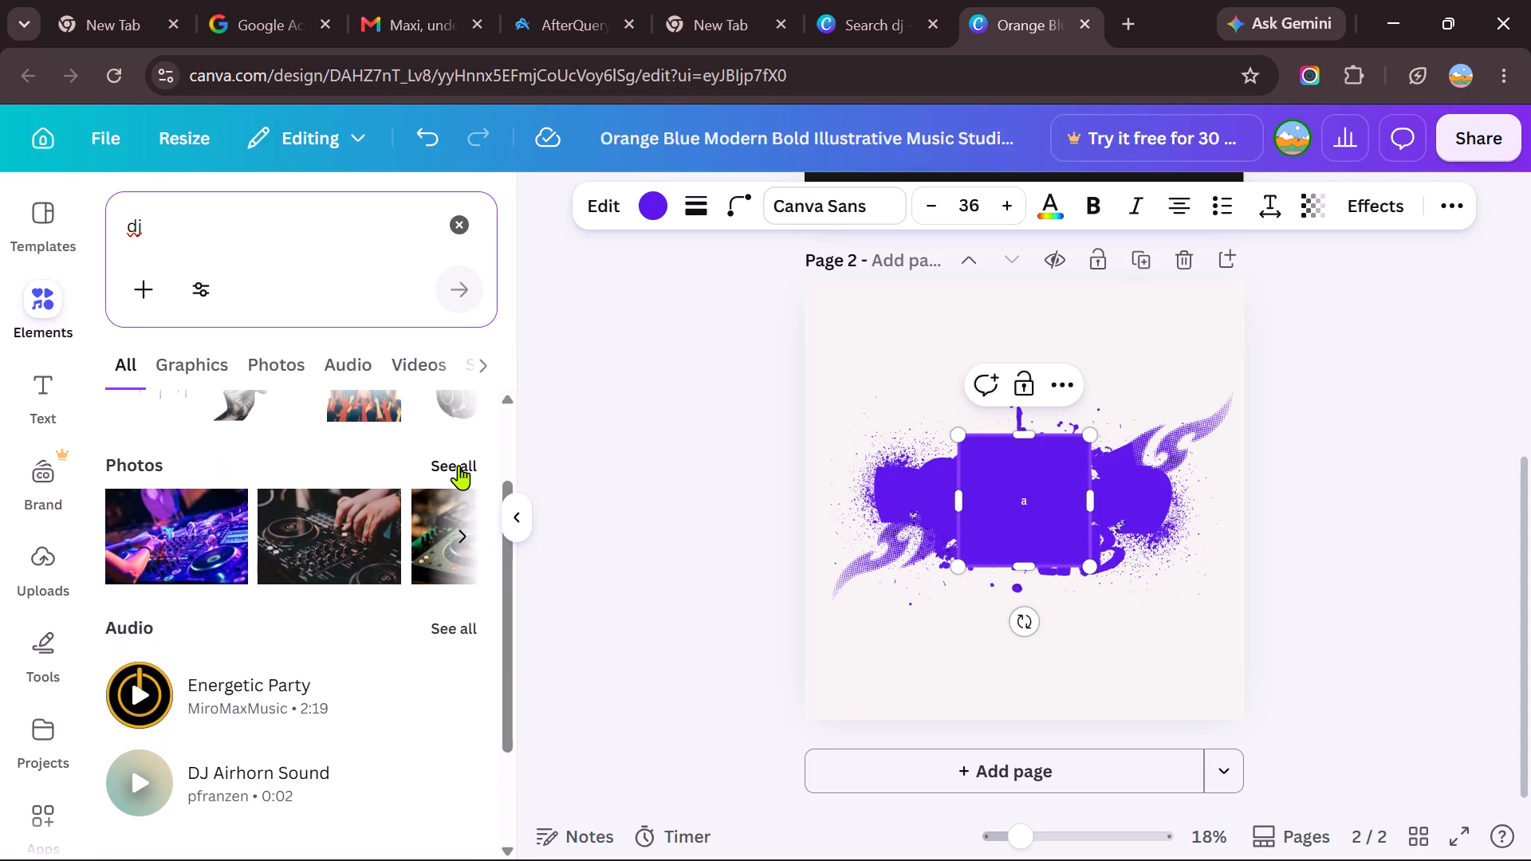
left_click(459, 465)
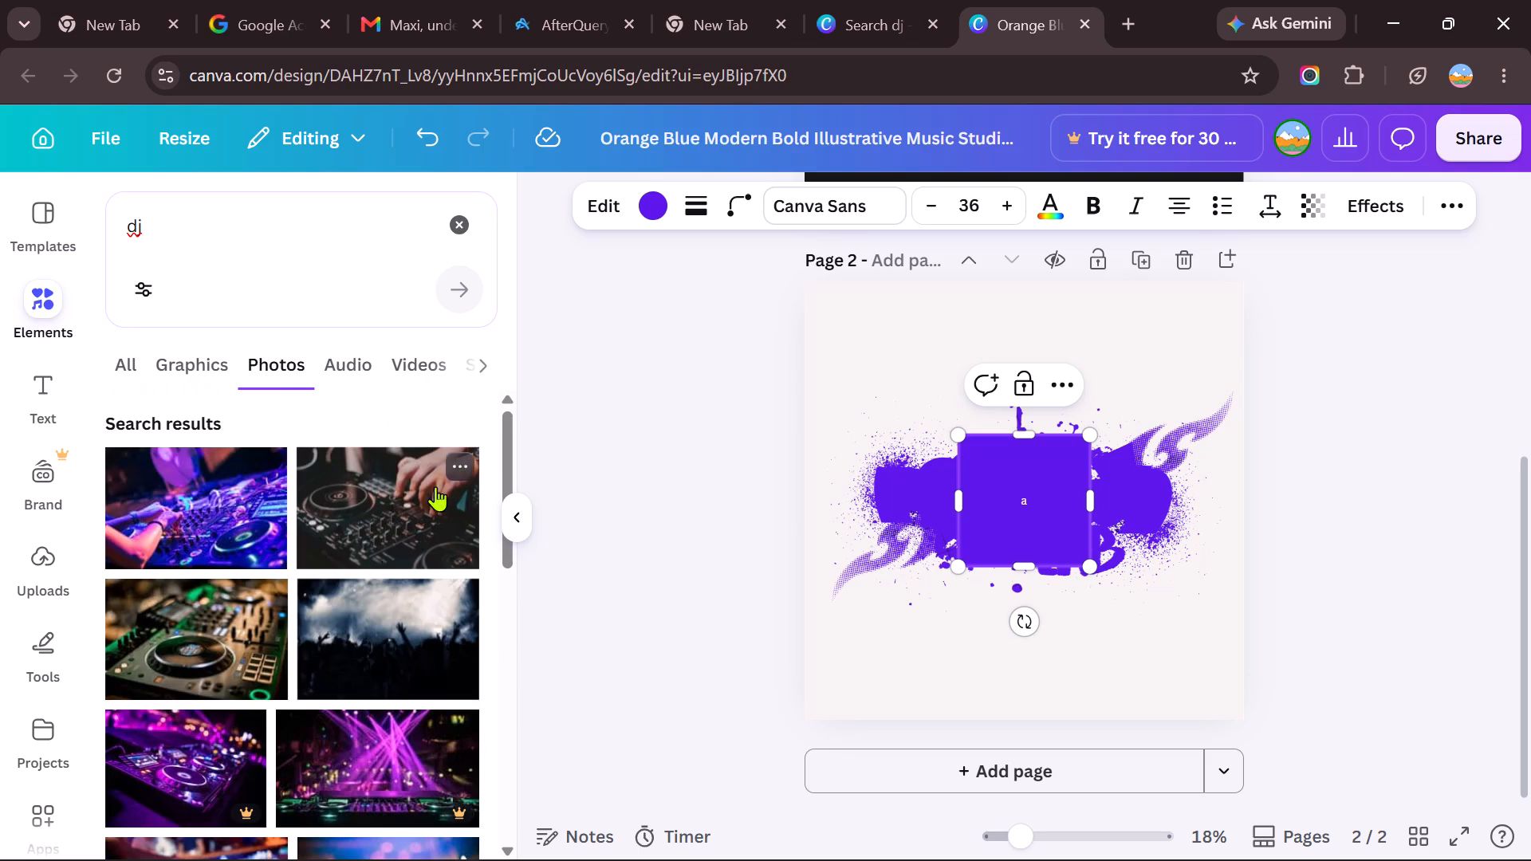
Look through the dj photo results for a picture suited to the graffiti logo on page 2.
scroll(307, 626, "down", 2)
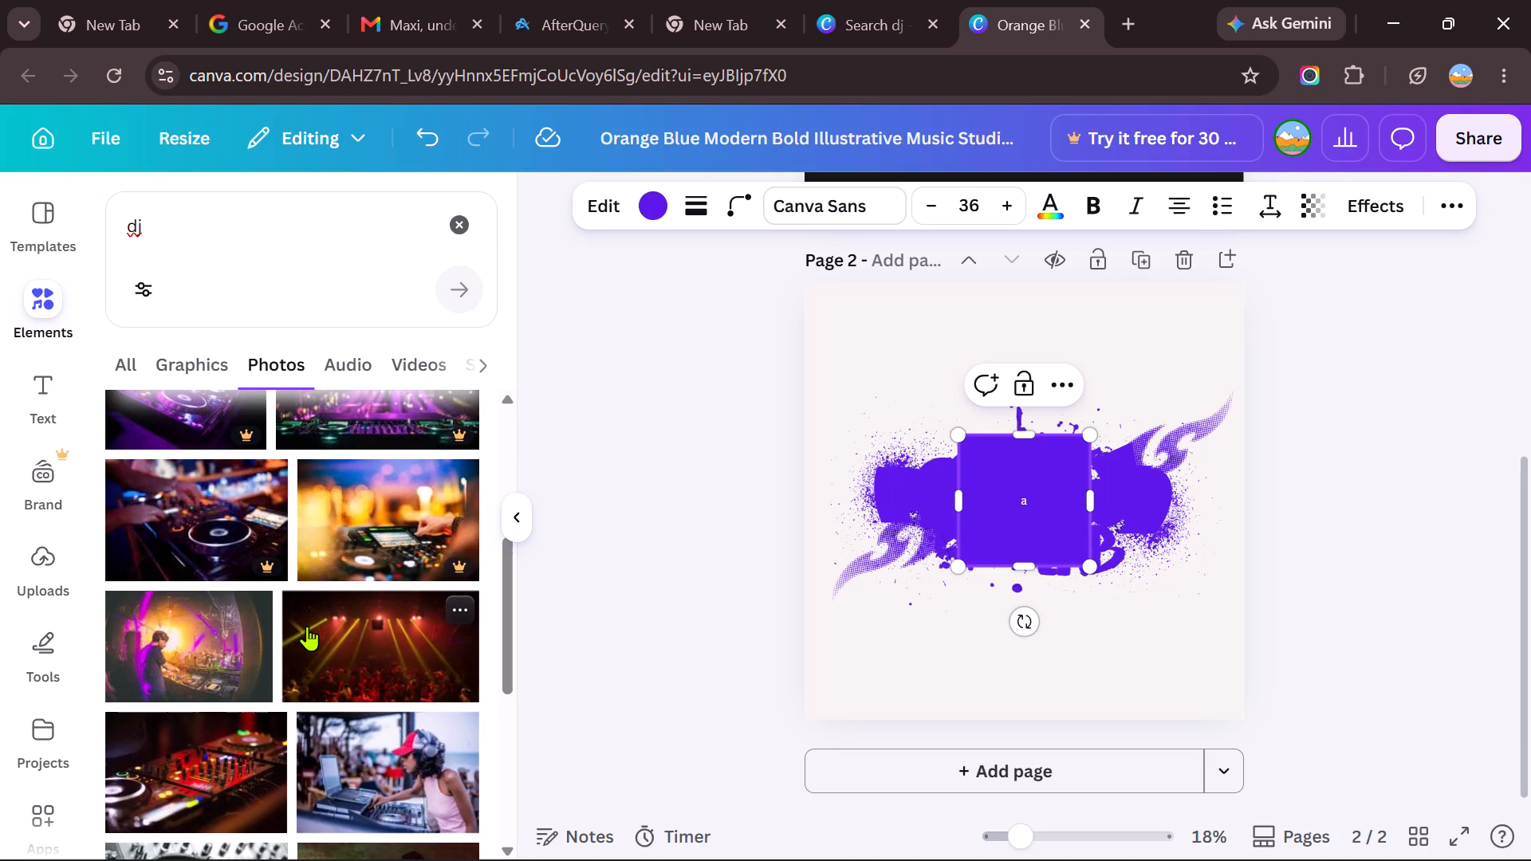
scroll(307, 626, "down", 2)
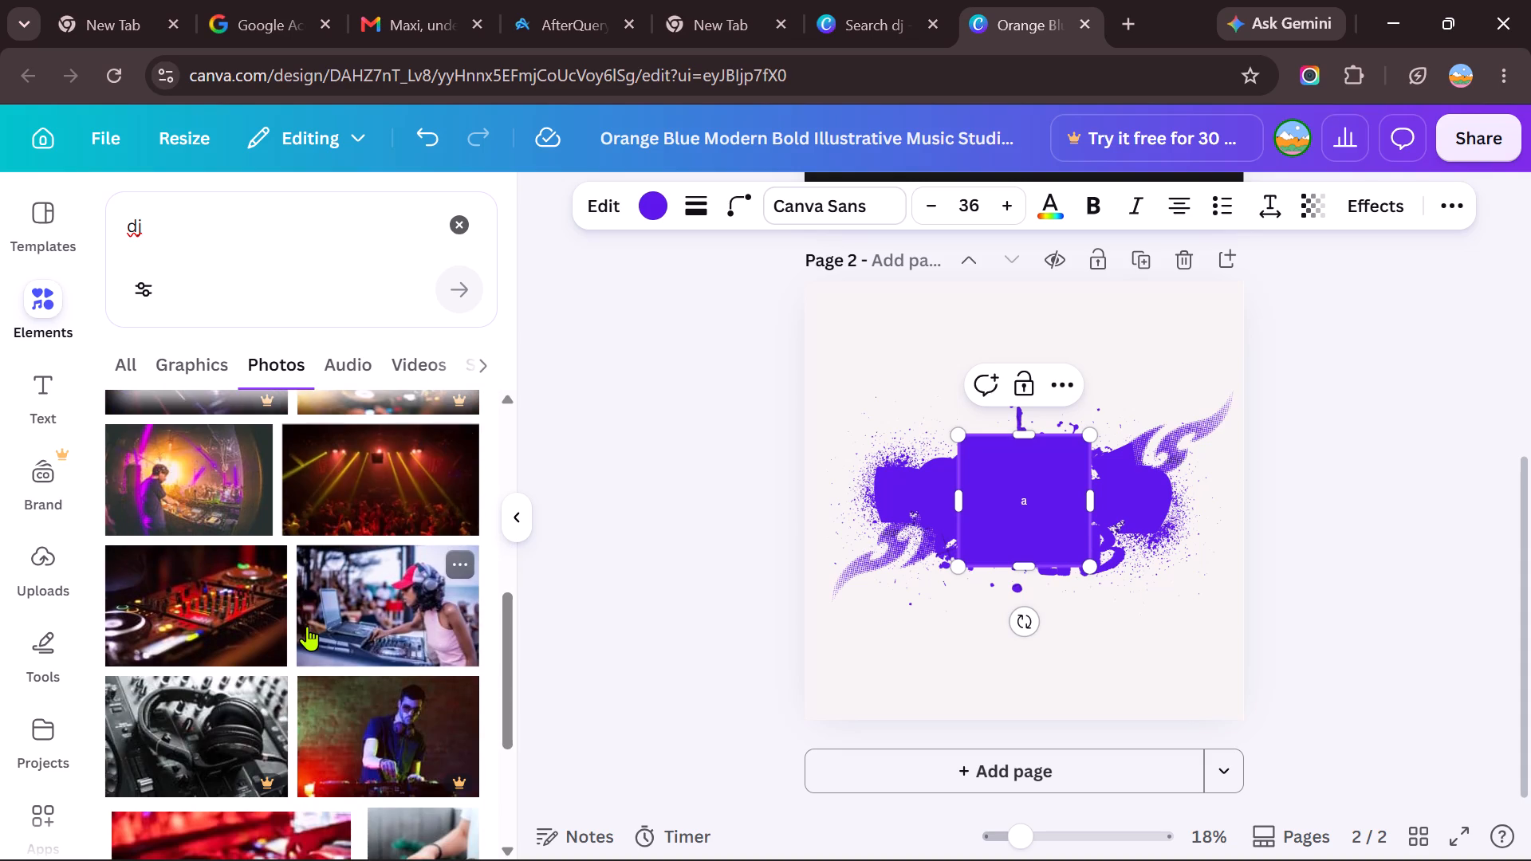
scroll(307, 626, "down", 1)
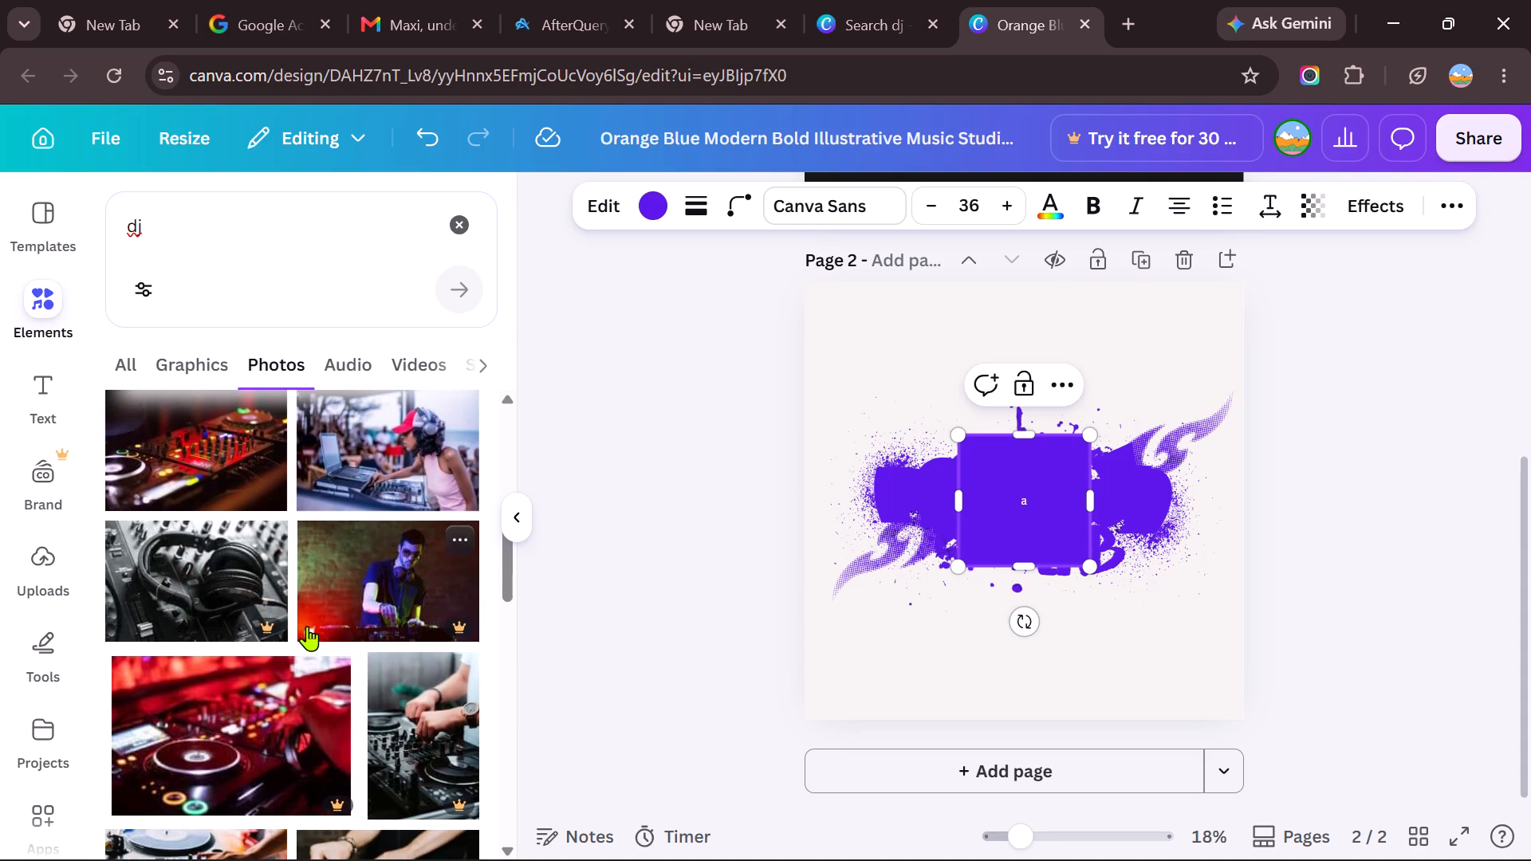
scroll(307, 626, "down", 1)
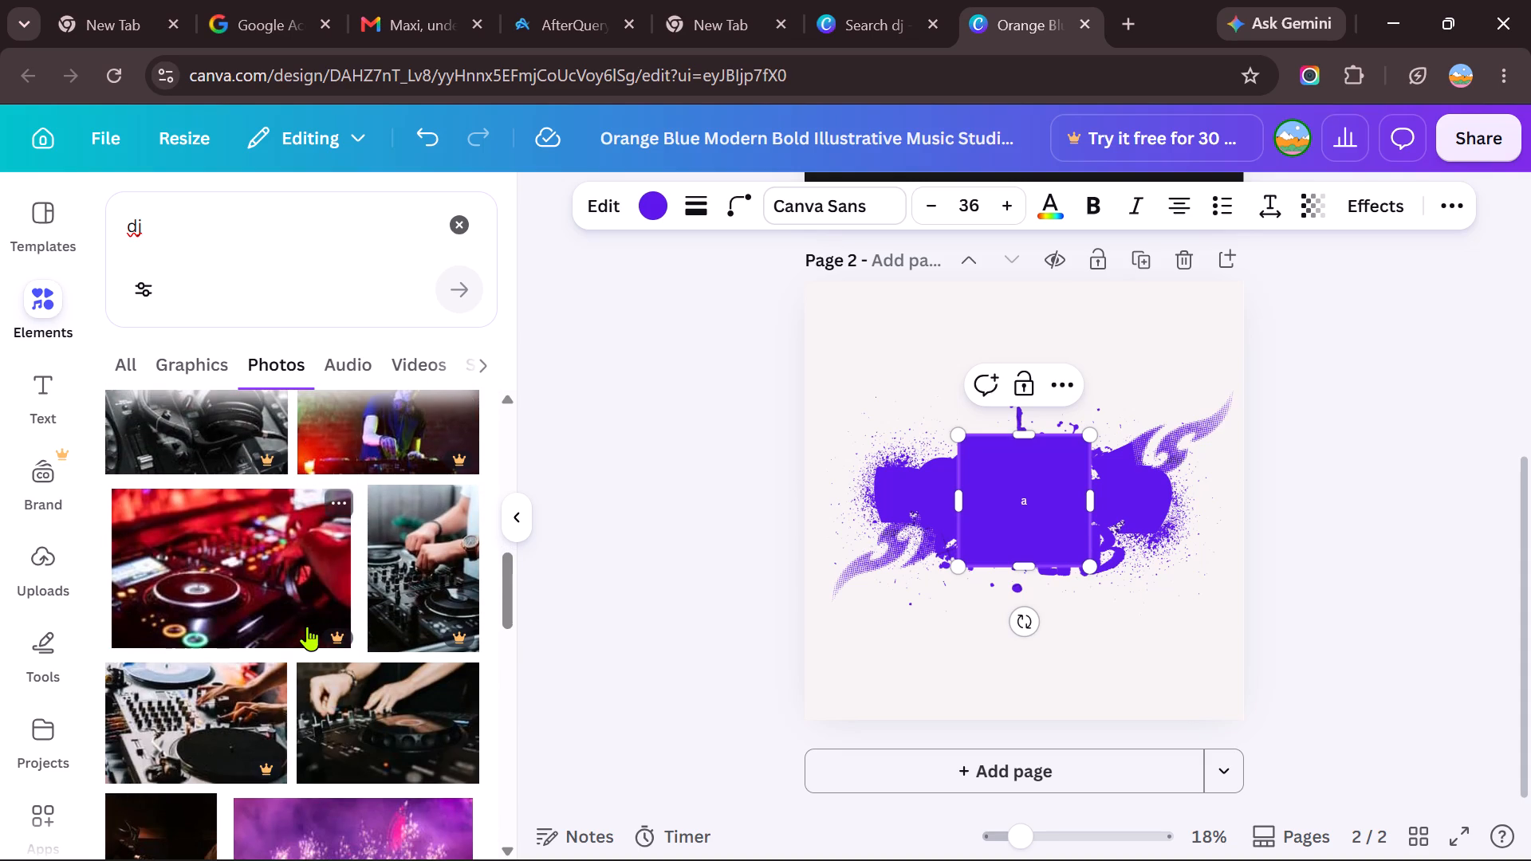
scroll(307, 626, "down", 4)
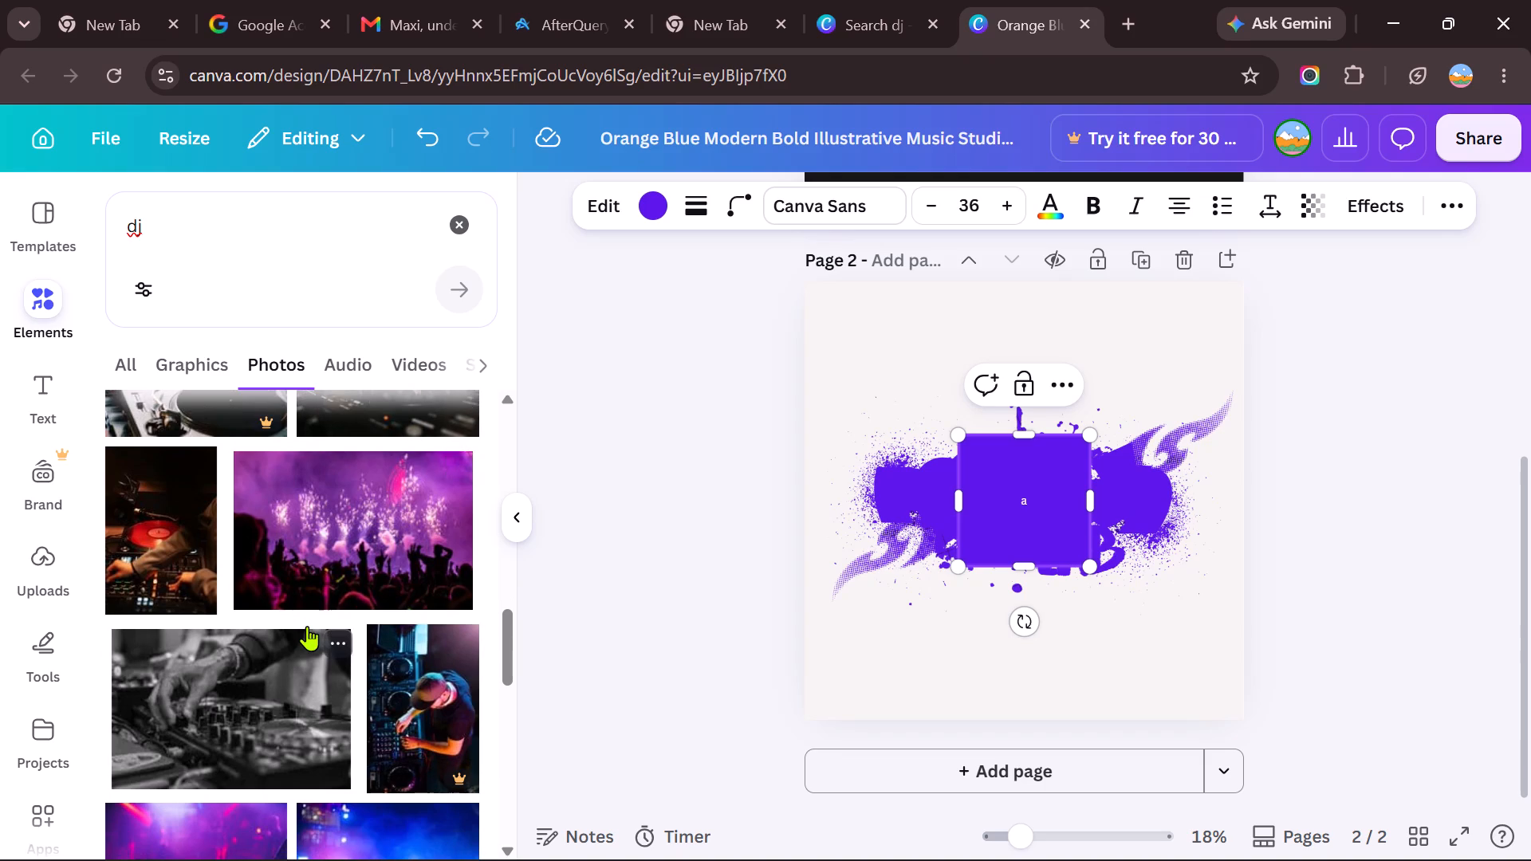
scroll(307, 626, "down", 4)
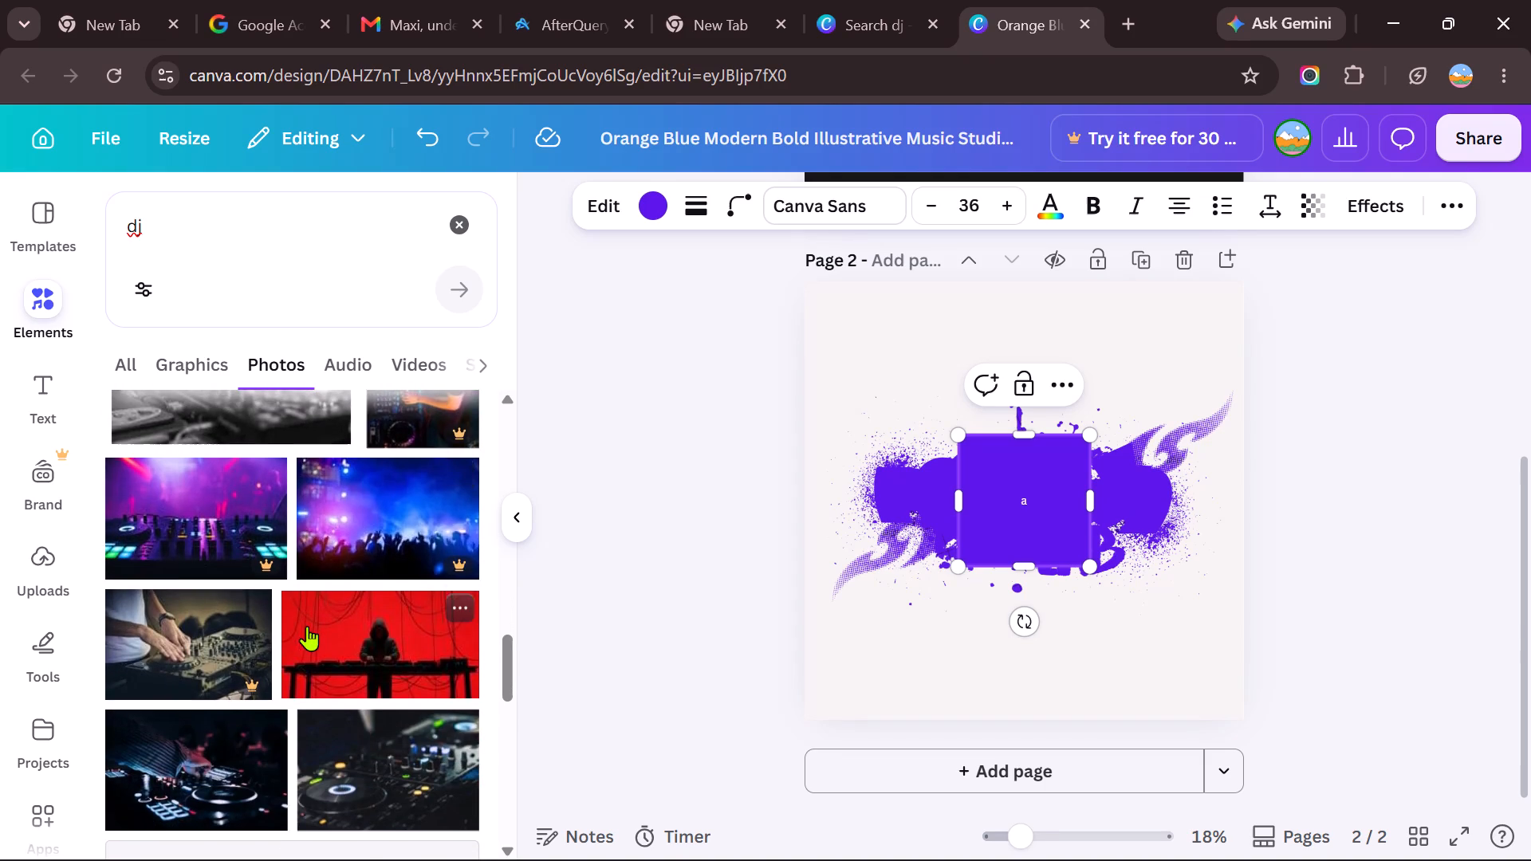
scroll(307, 626, "down", 2)
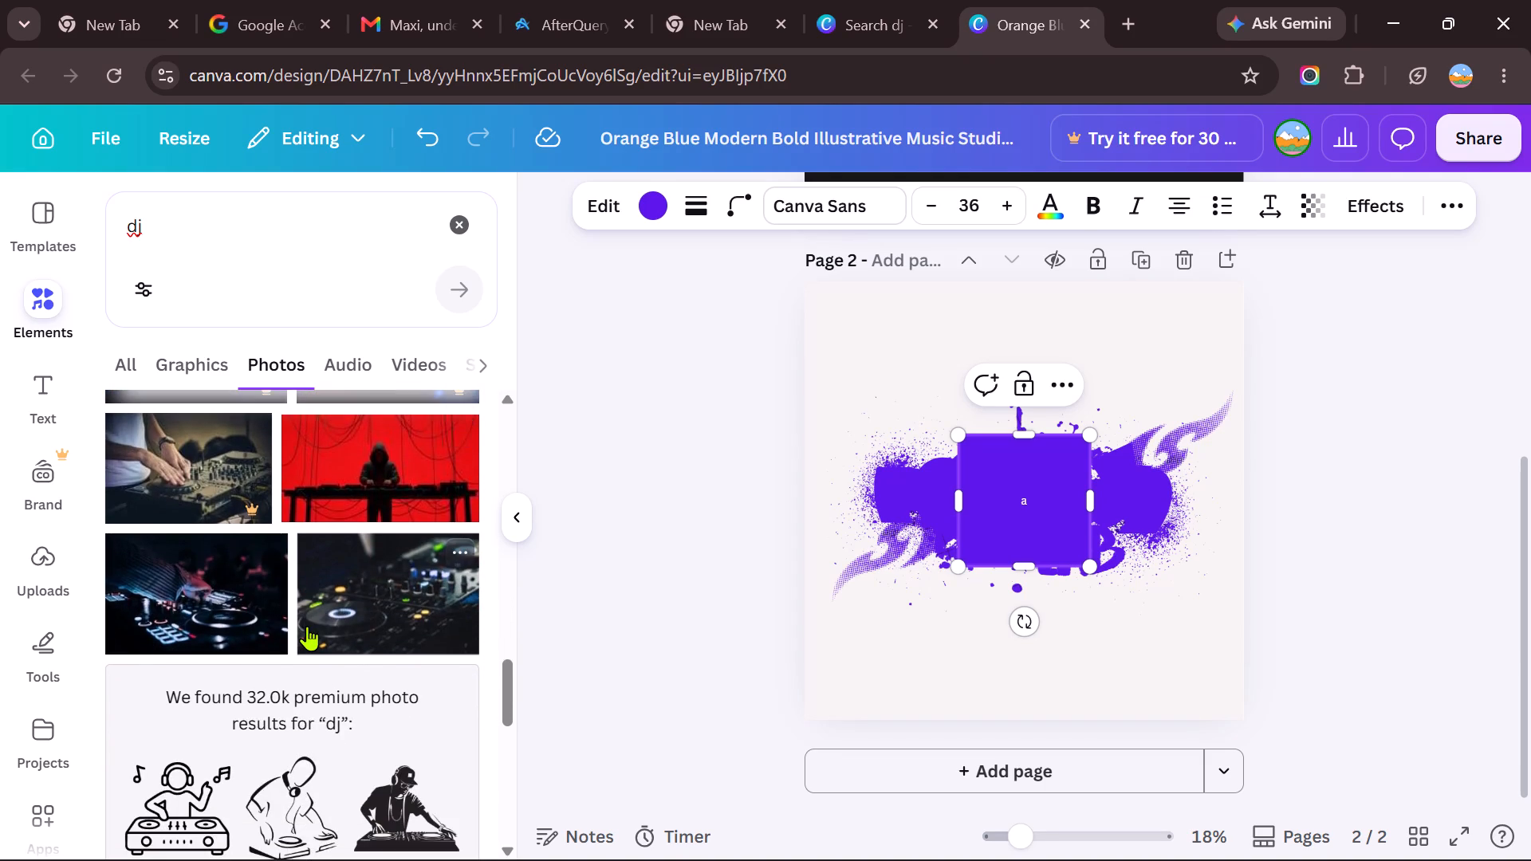
scroll(307, 626, "down", 2)
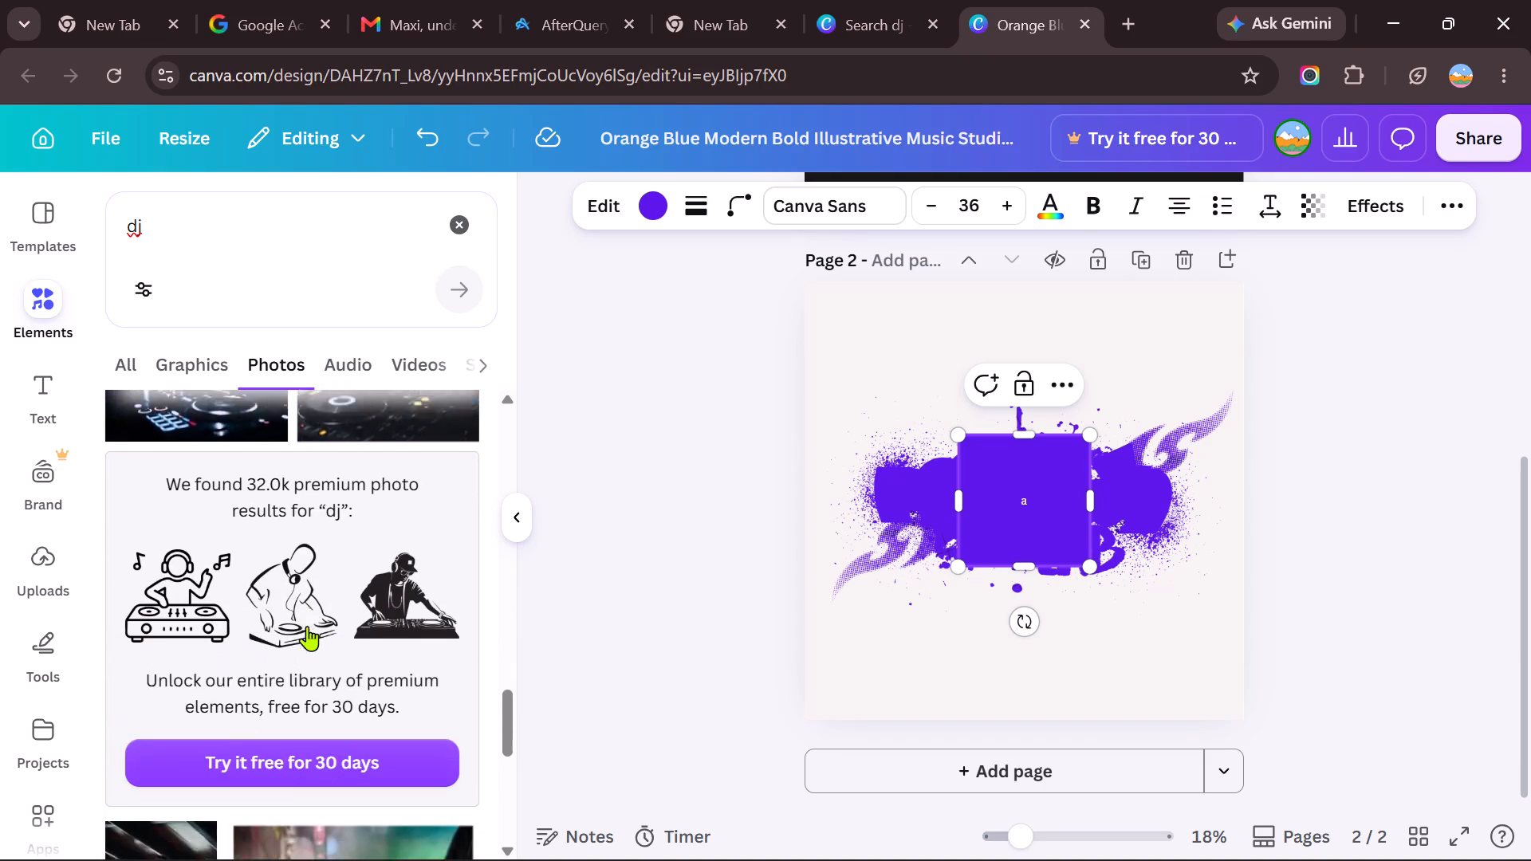
scroll(307, 626, "down", 2)
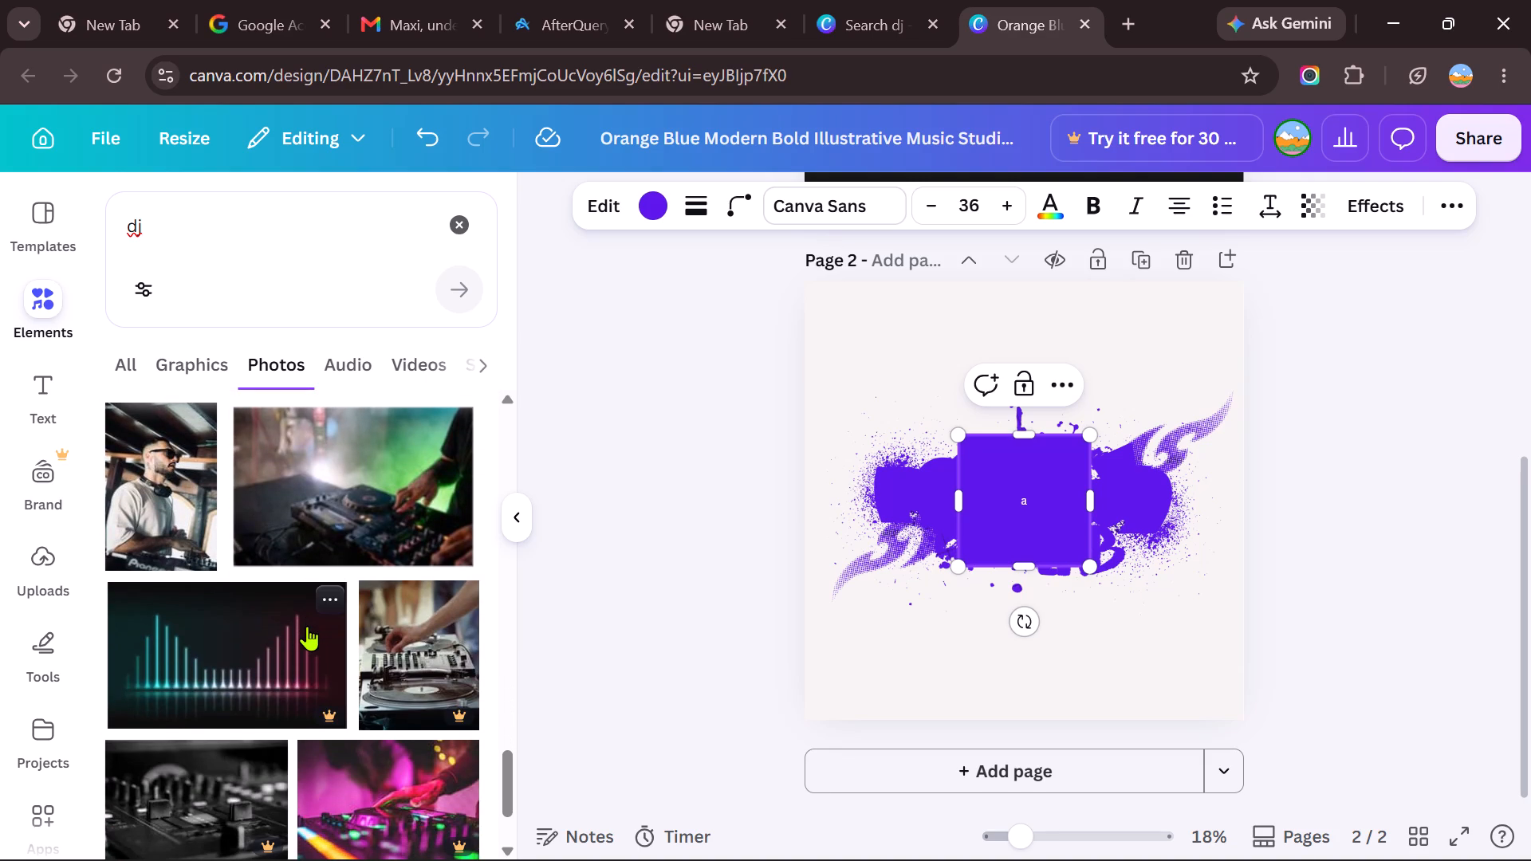
scroll(307, 626, "down", 3)
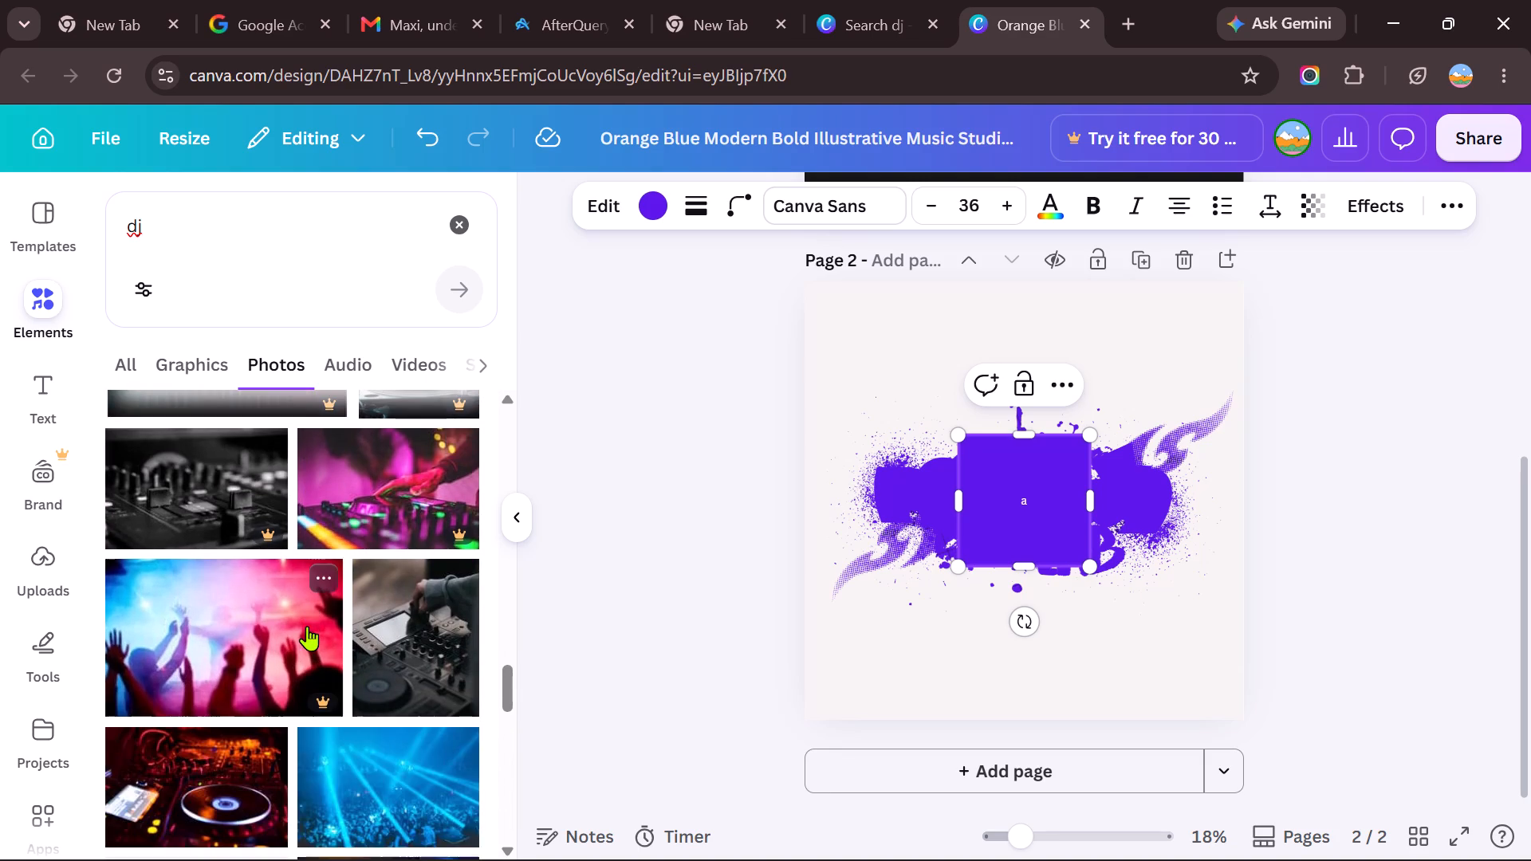
scroll(307, 626, "down", 3)
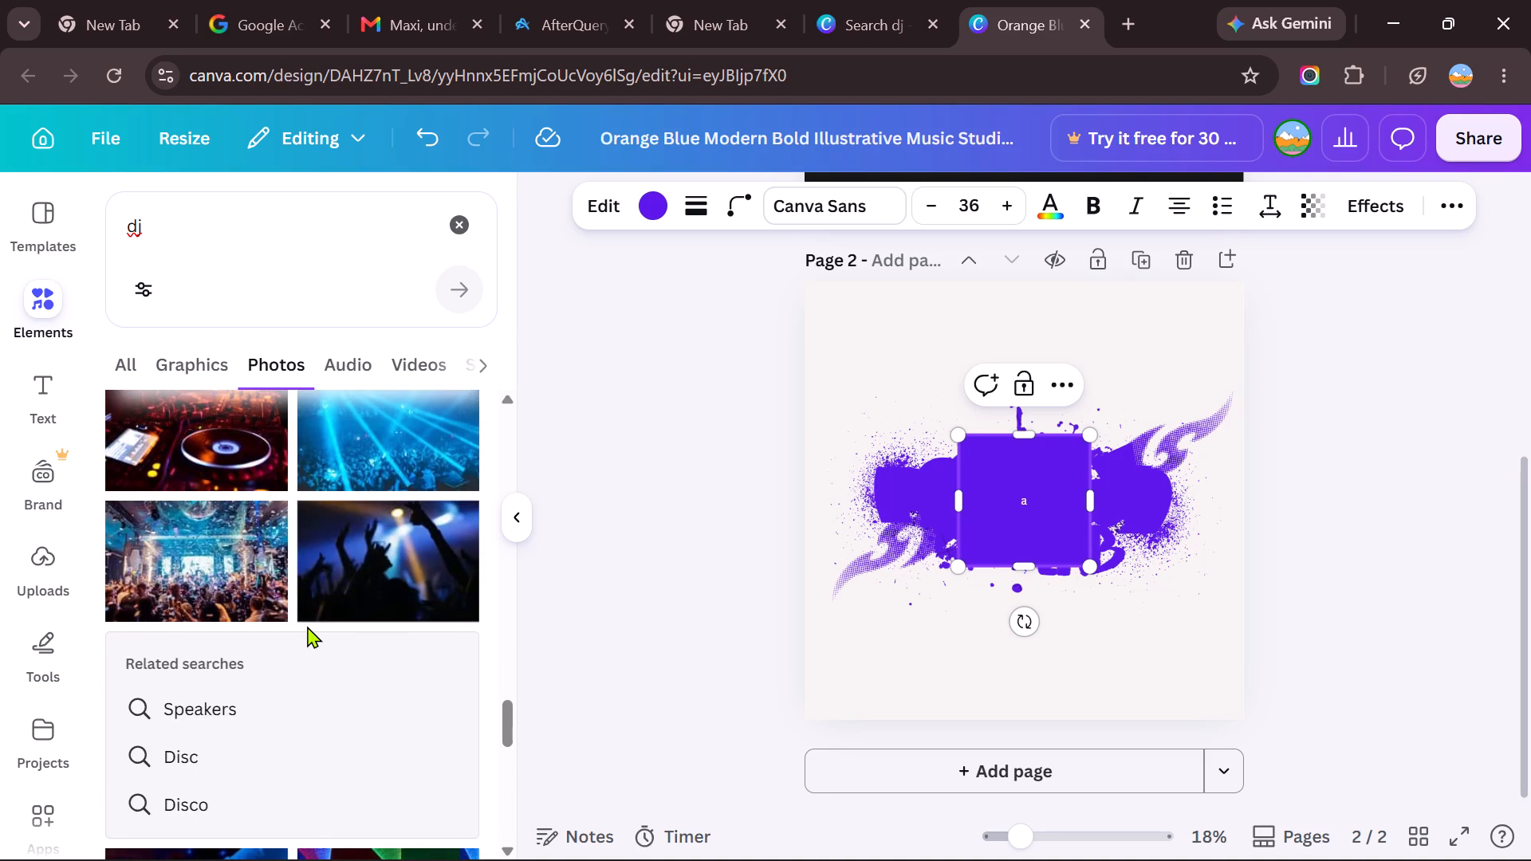
scroll(307, 626, "up", 1)
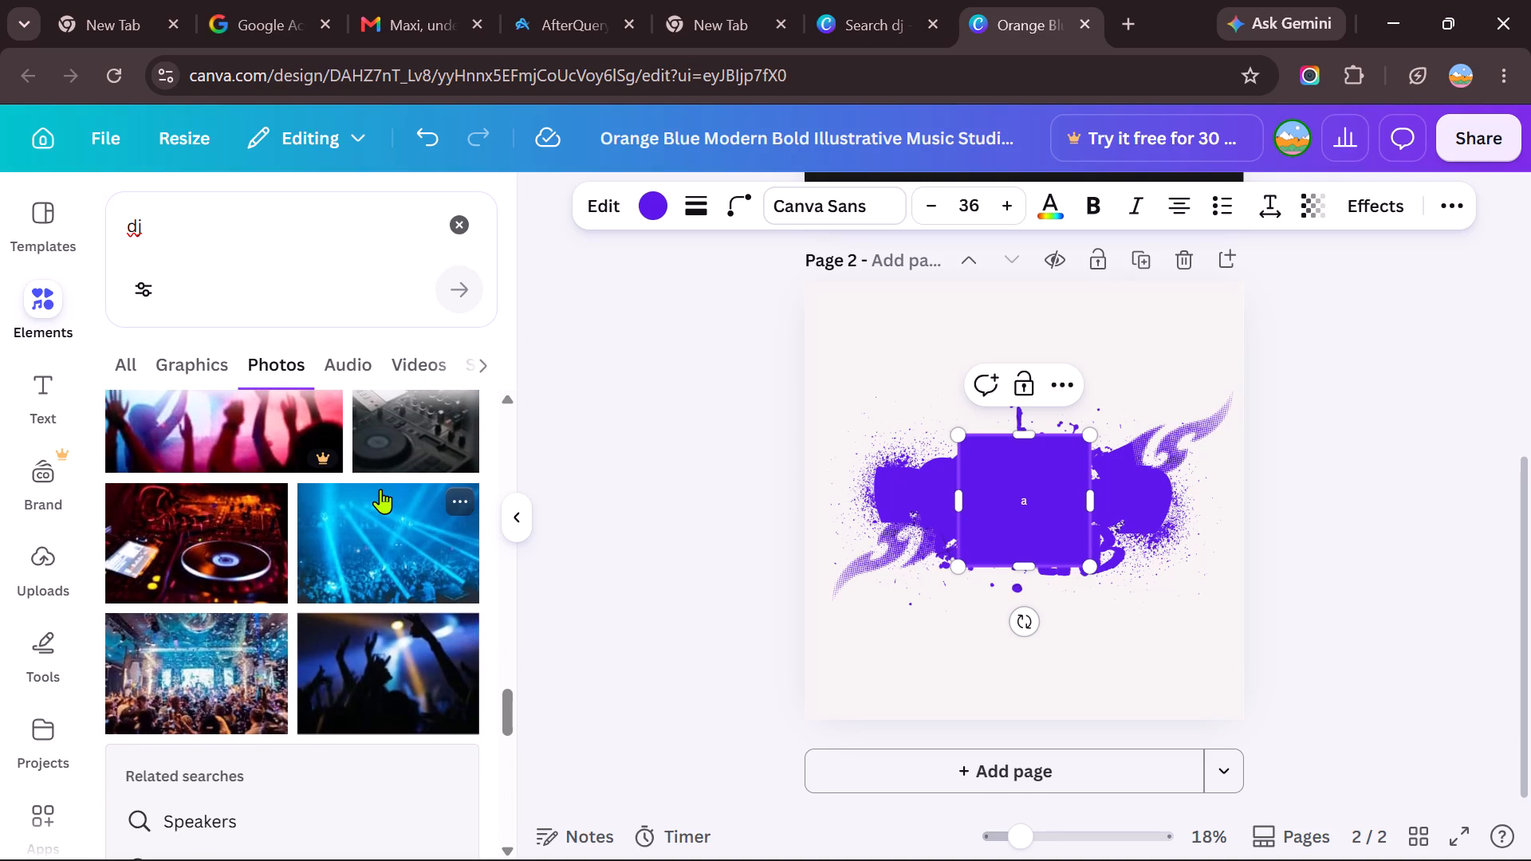
scroll(380, 489, "up", 3)
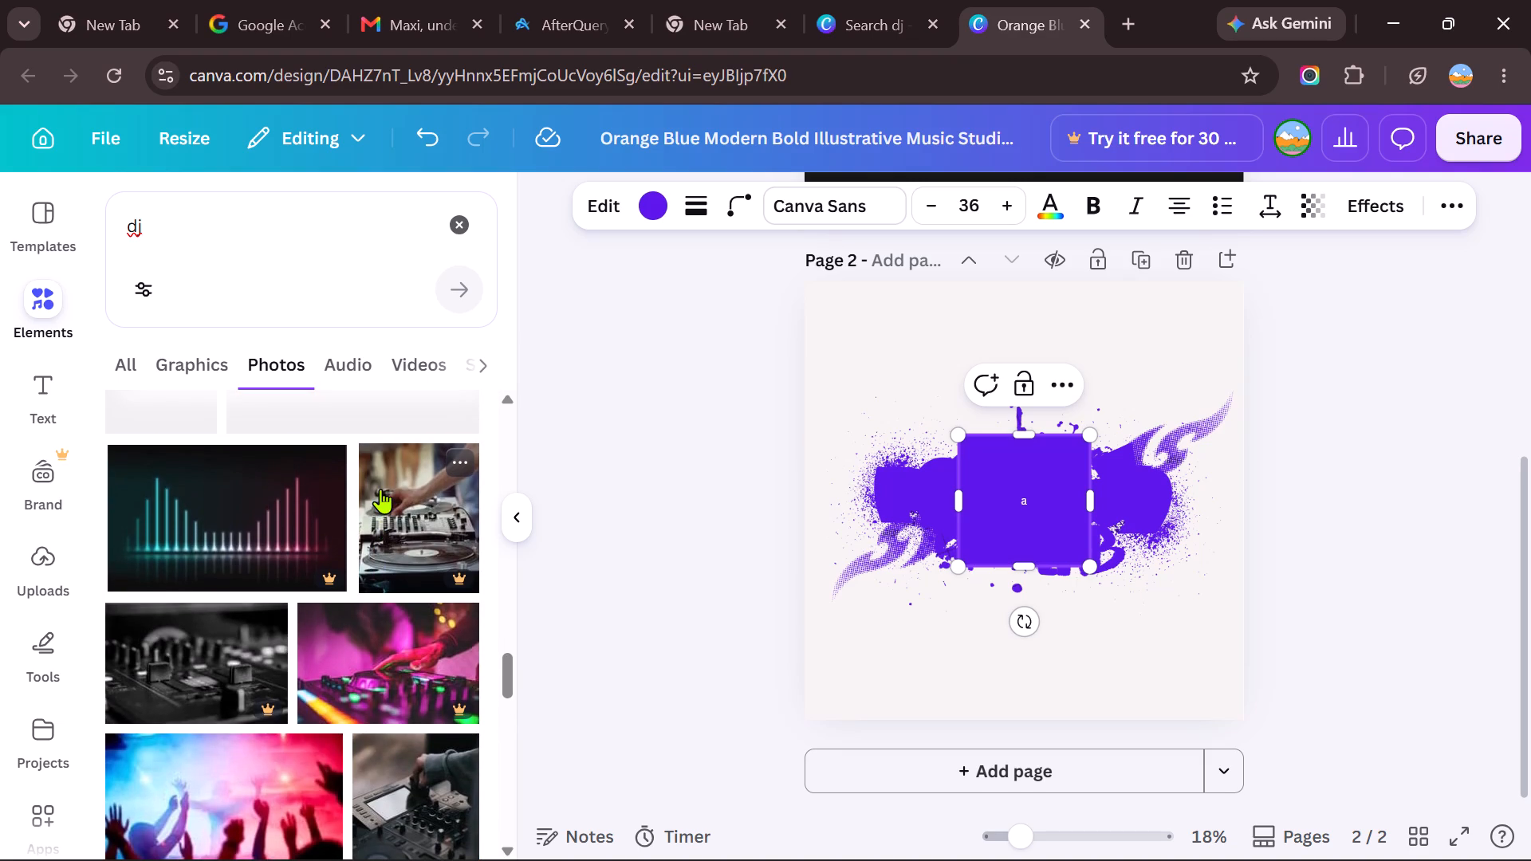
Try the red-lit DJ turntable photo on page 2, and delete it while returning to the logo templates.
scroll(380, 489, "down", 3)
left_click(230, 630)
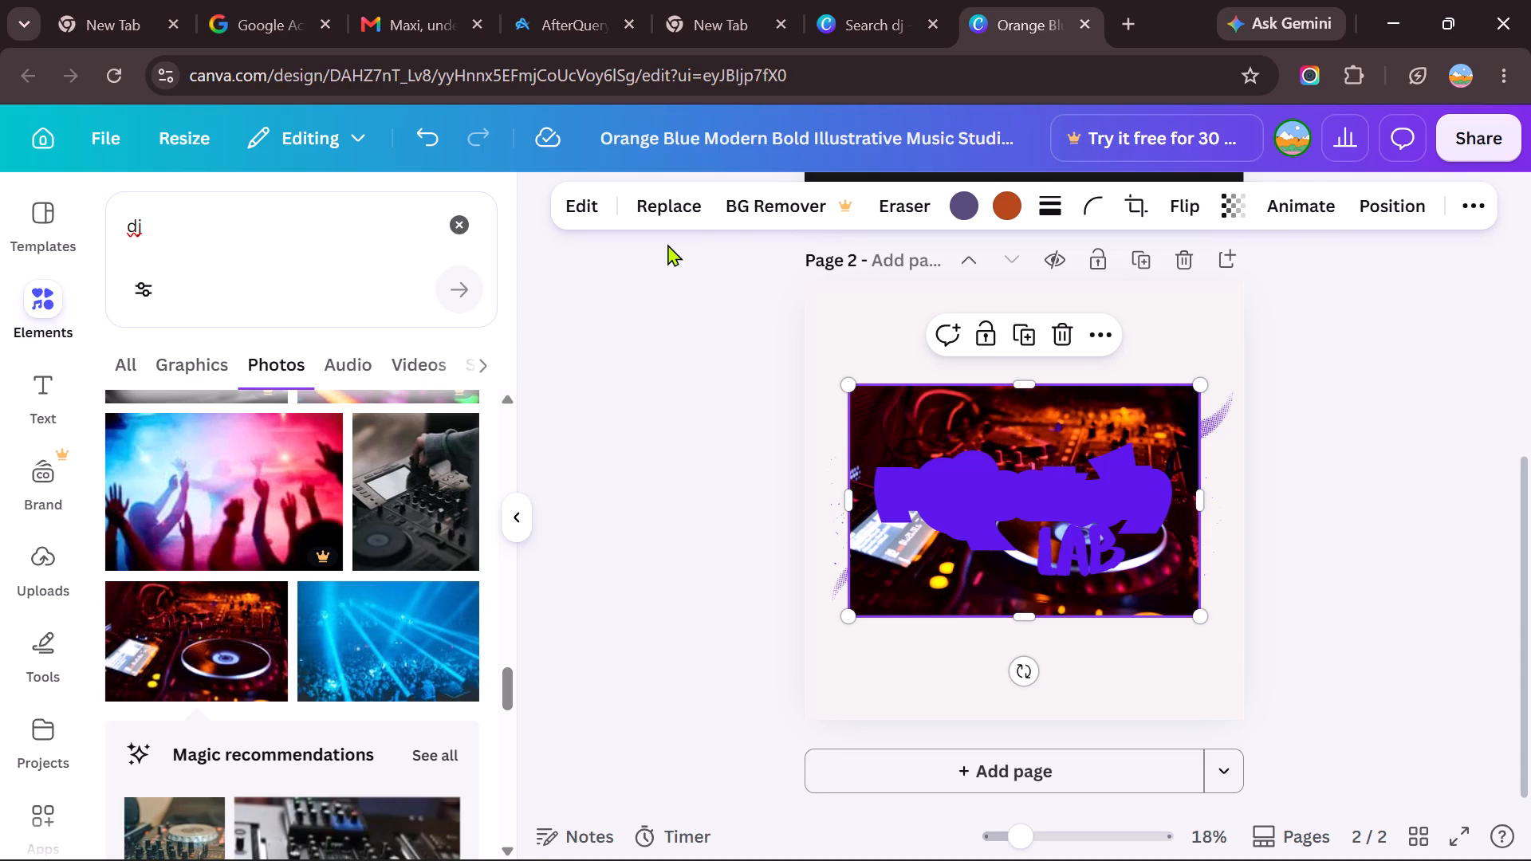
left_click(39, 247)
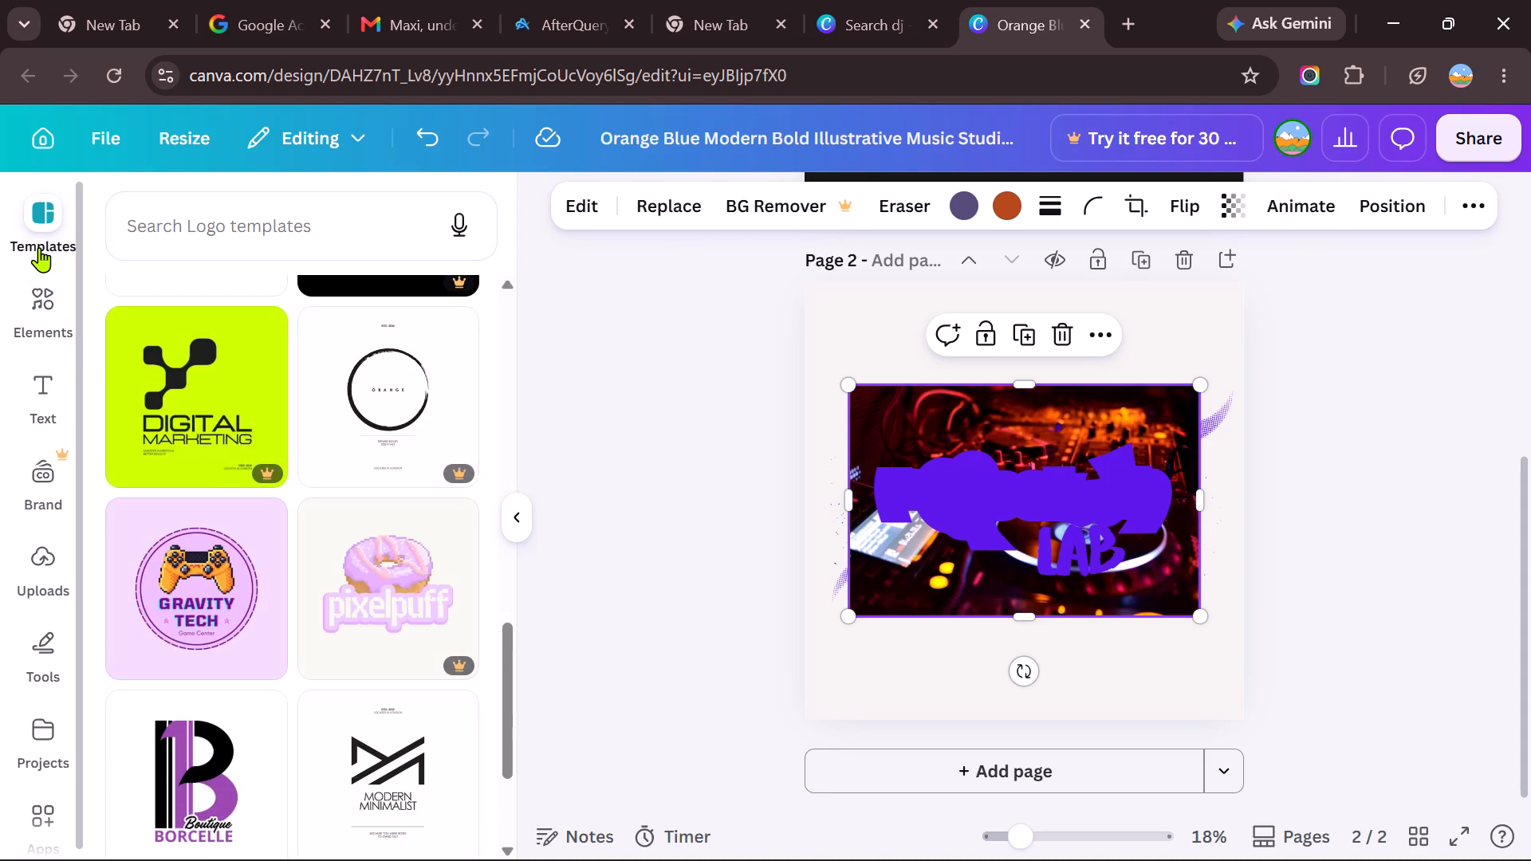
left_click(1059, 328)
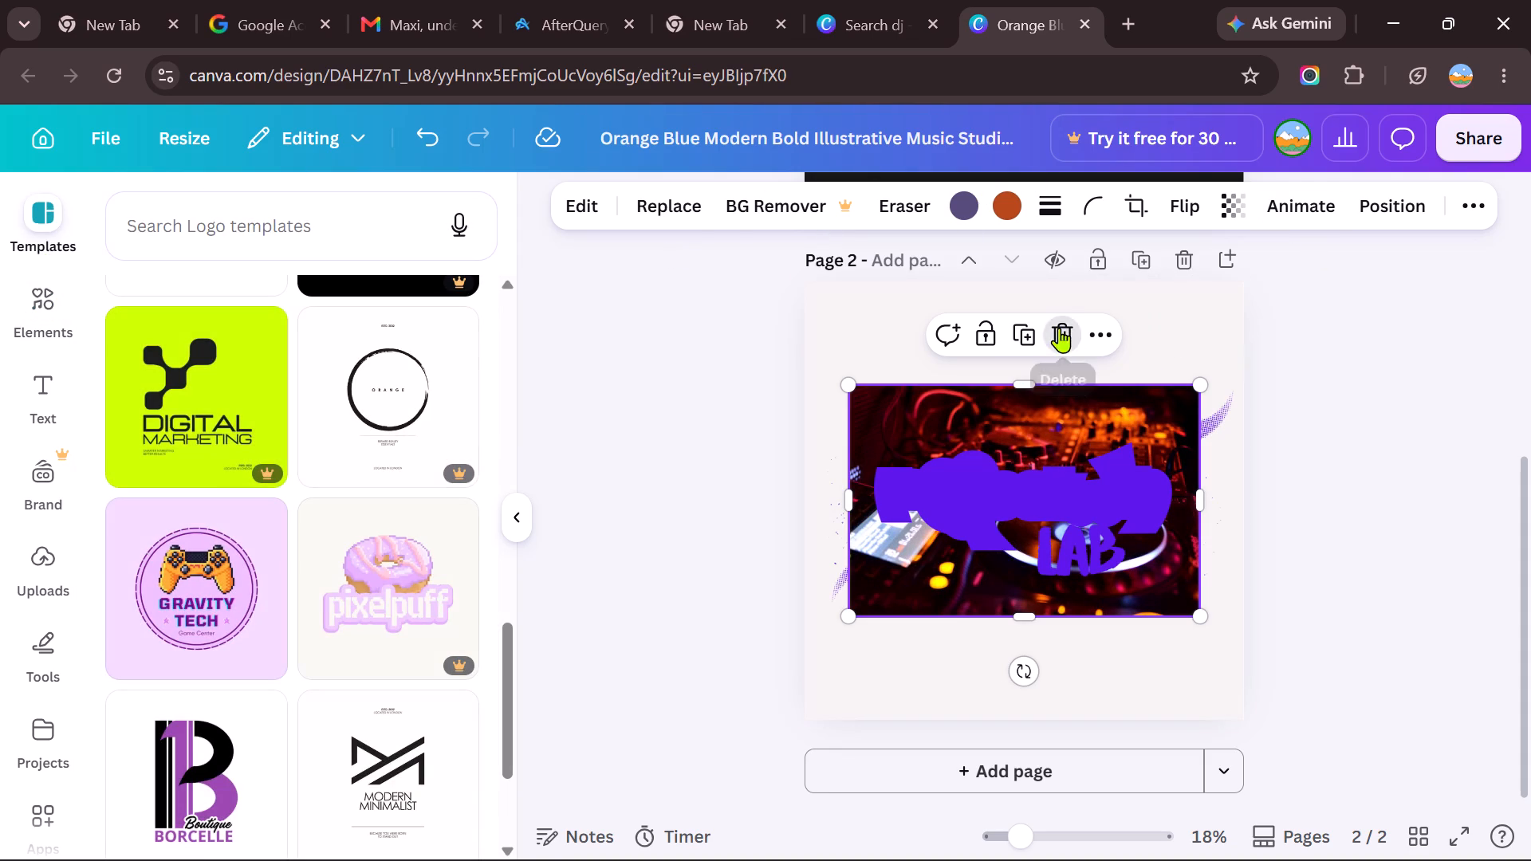
Start a search of the logo templates and look back at the headphones design on page 1.
left_click(196, 227)
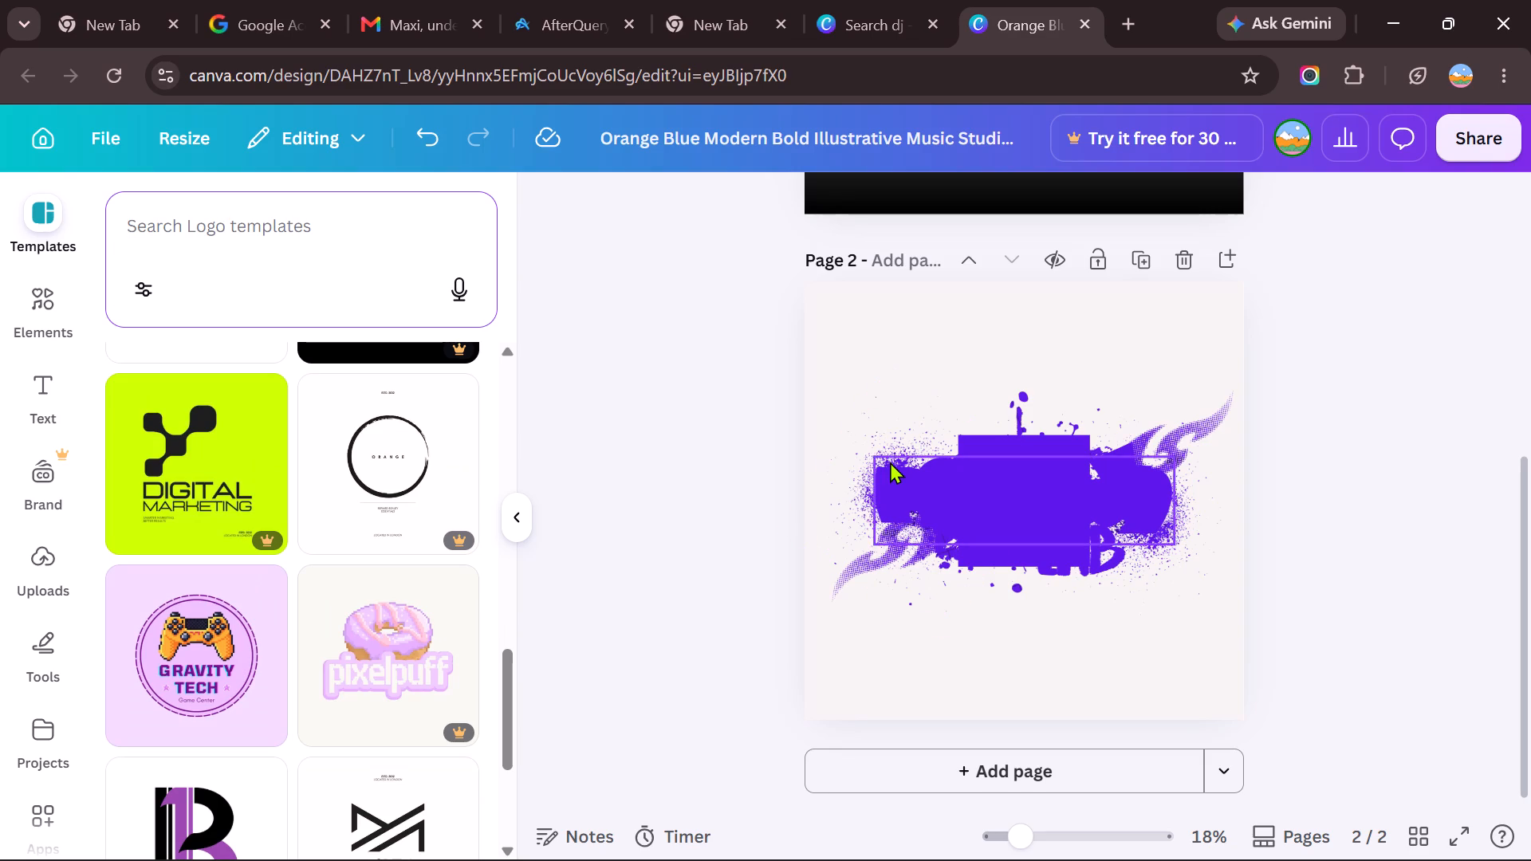
scroll(762, 423, "up", 2)
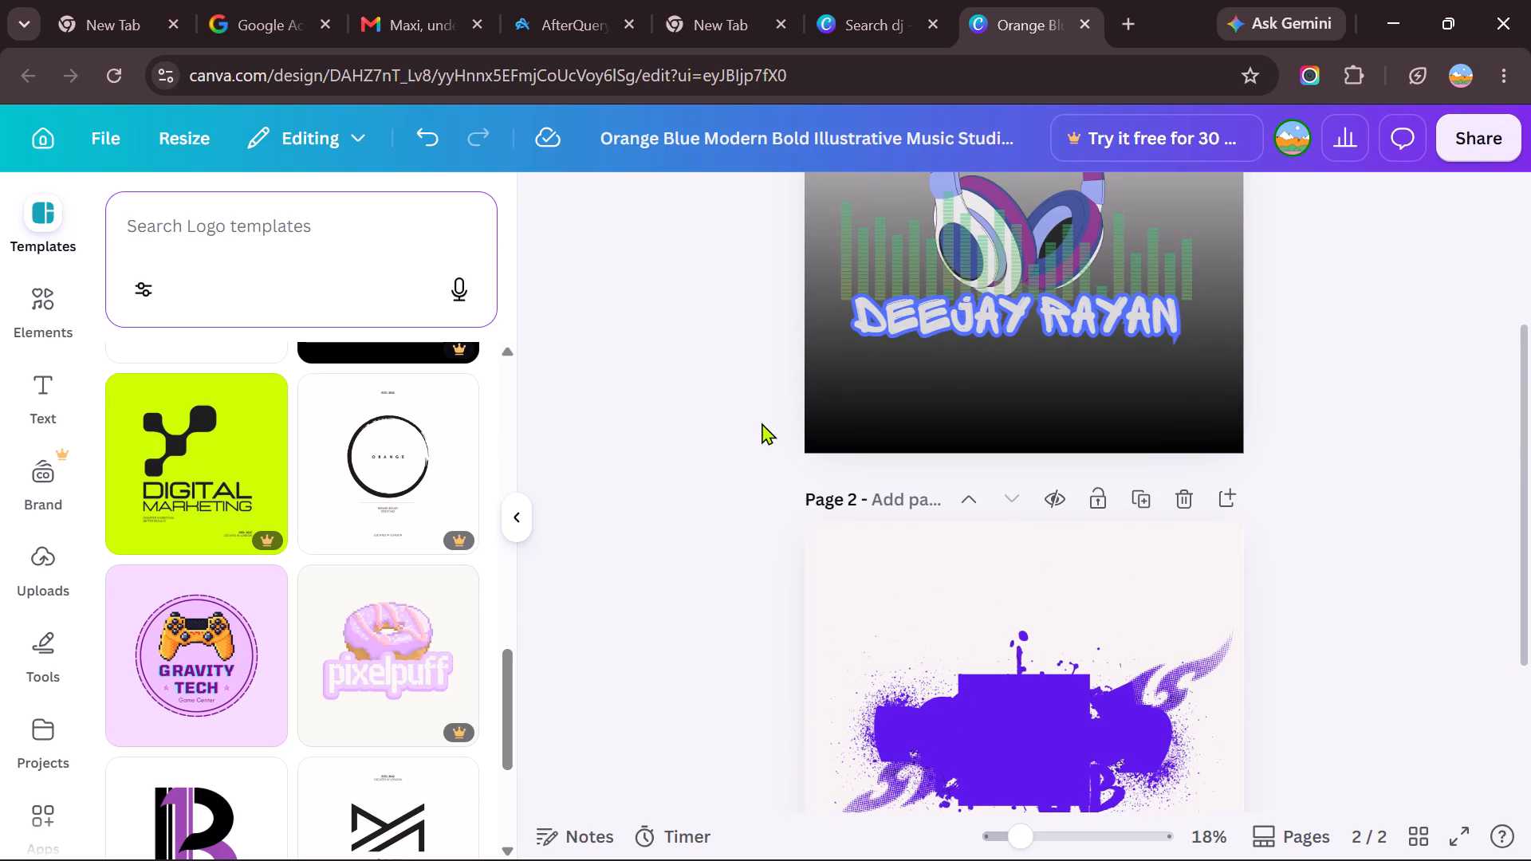
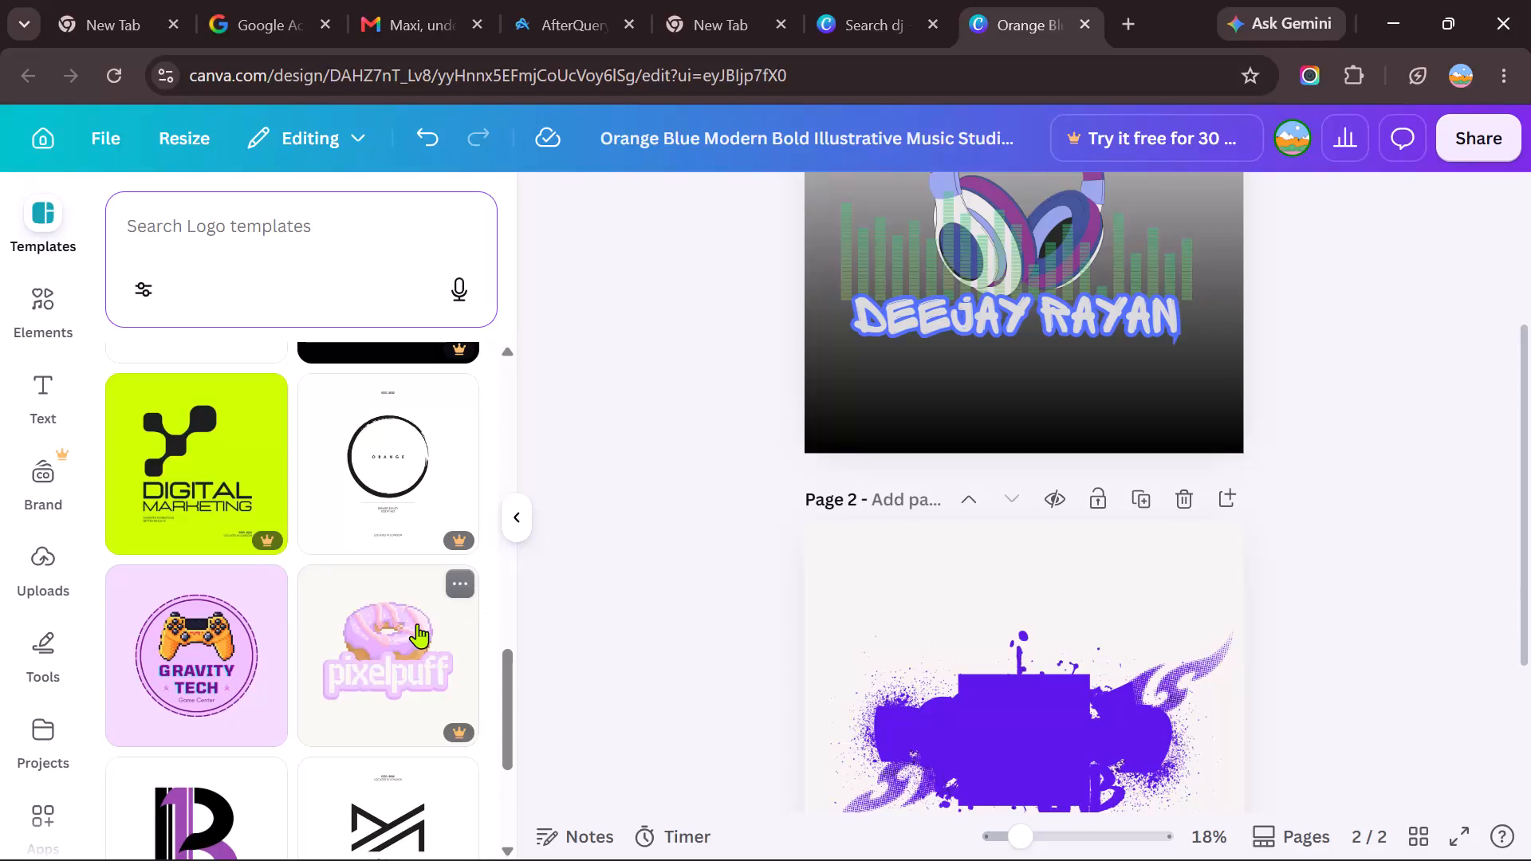
Look through the logo templates for a design suited to the second-page DJ logo.
scroll(333, 704, "down", 3)
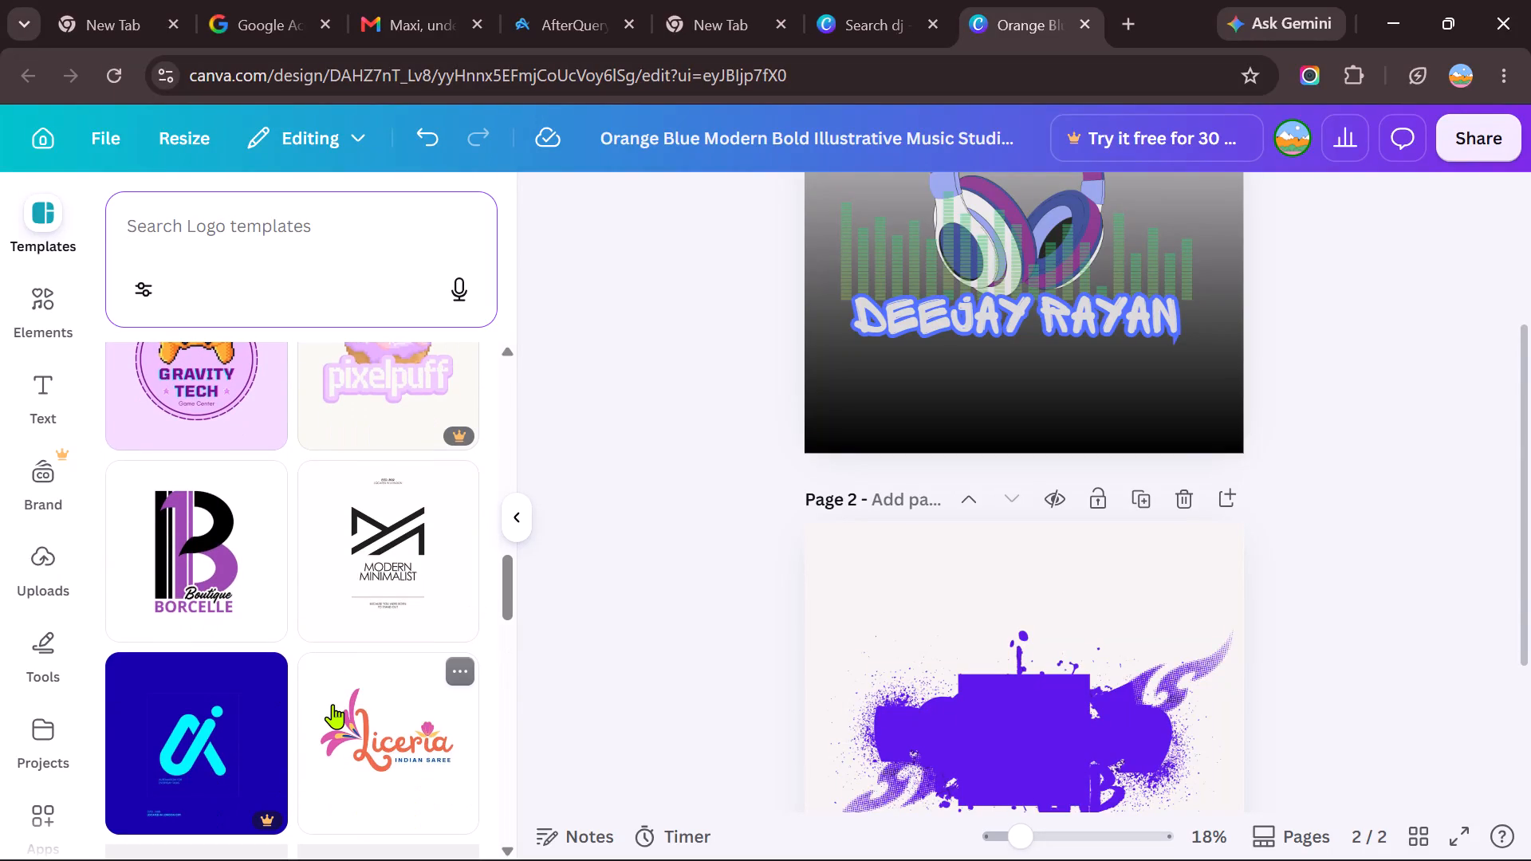
scroll(333, 704, "down", 3)
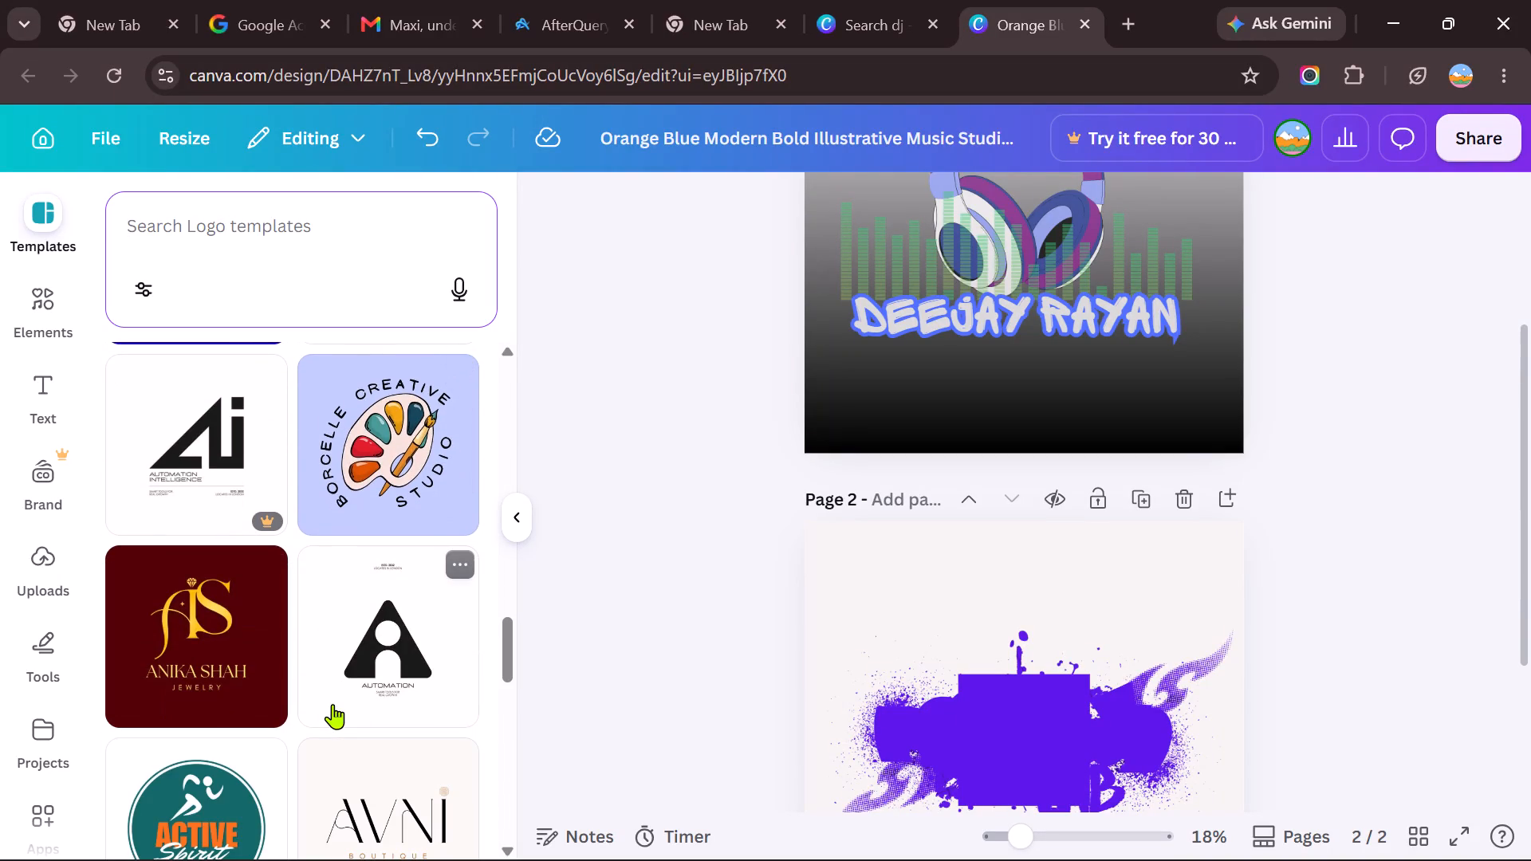
scroll(333, 704, "down", 4)
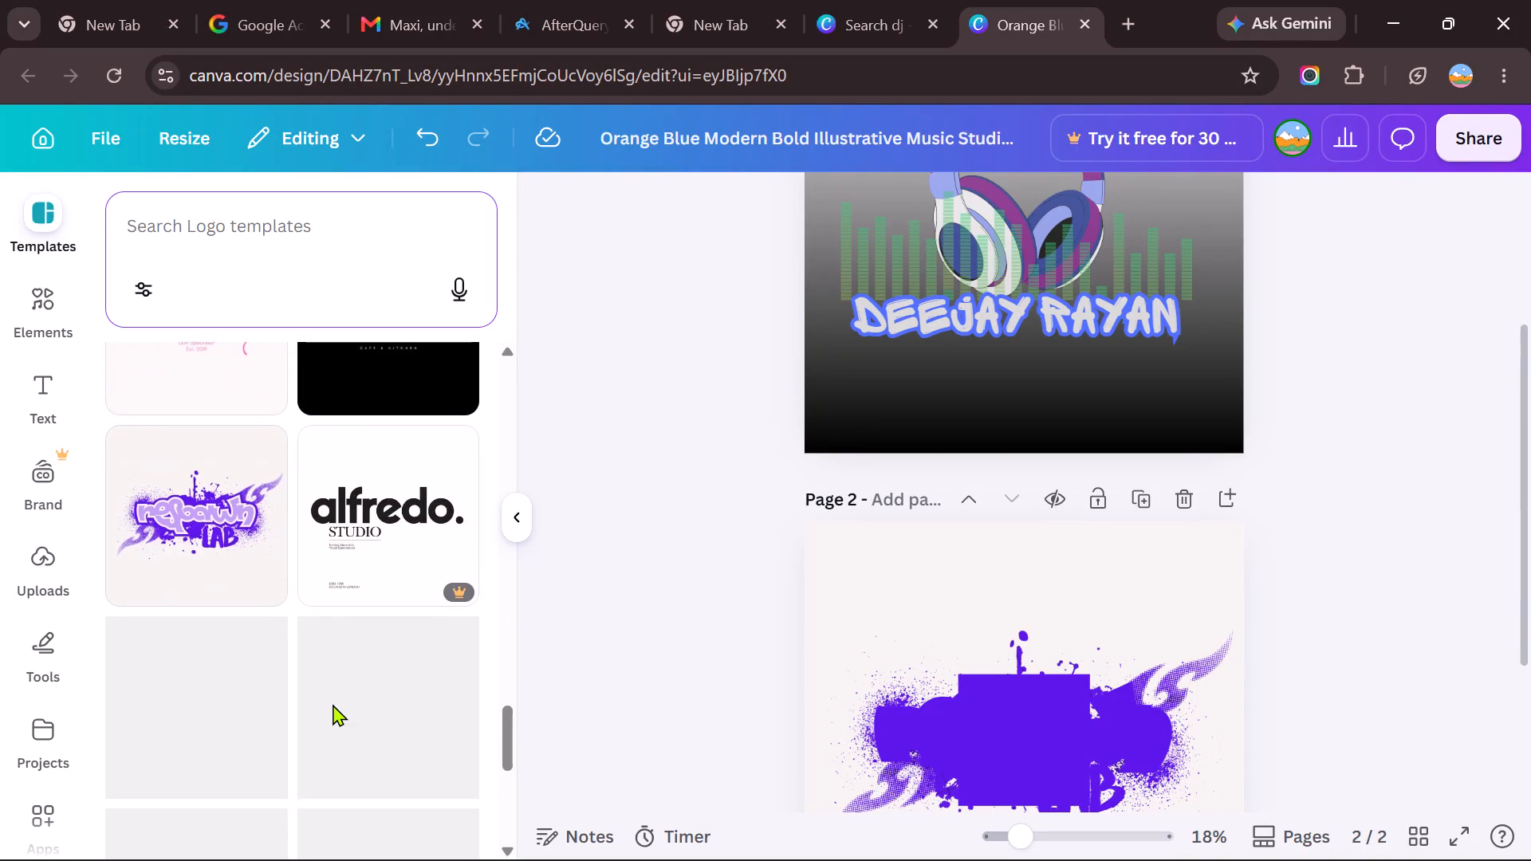
scroll(333, 704, "down", 1)
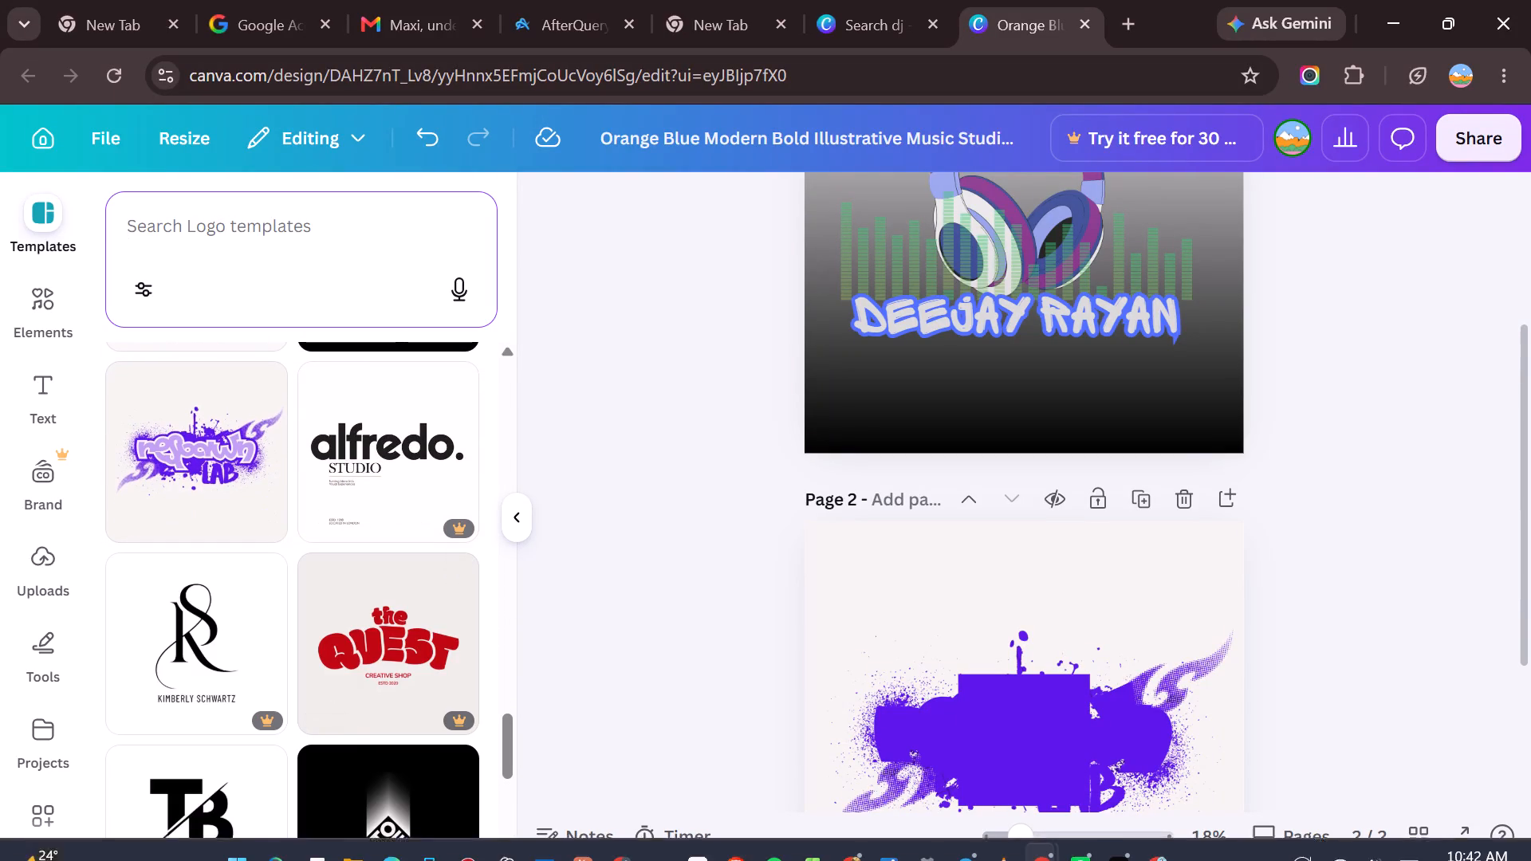
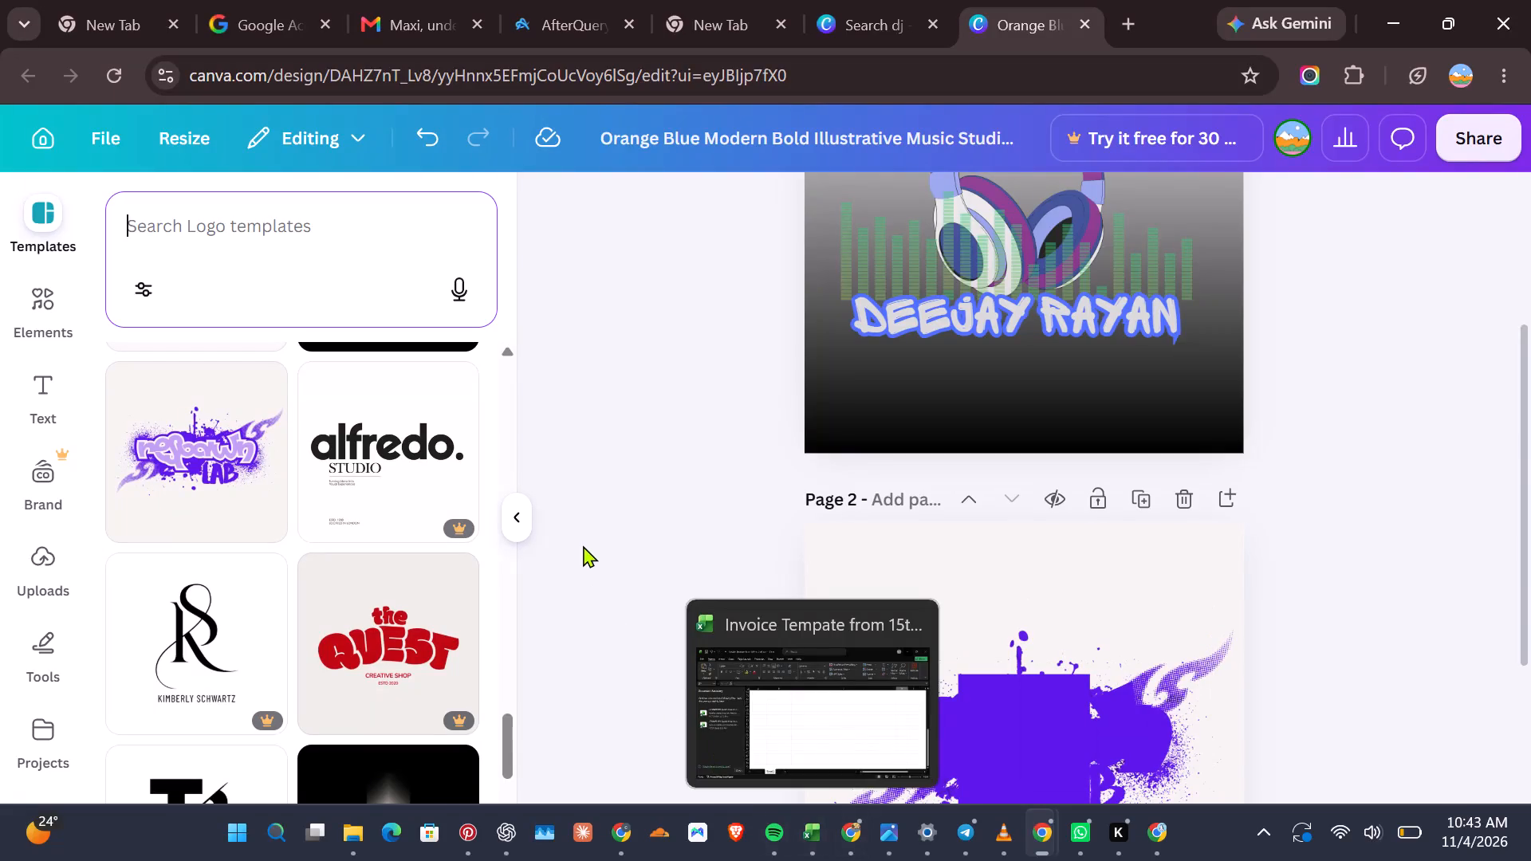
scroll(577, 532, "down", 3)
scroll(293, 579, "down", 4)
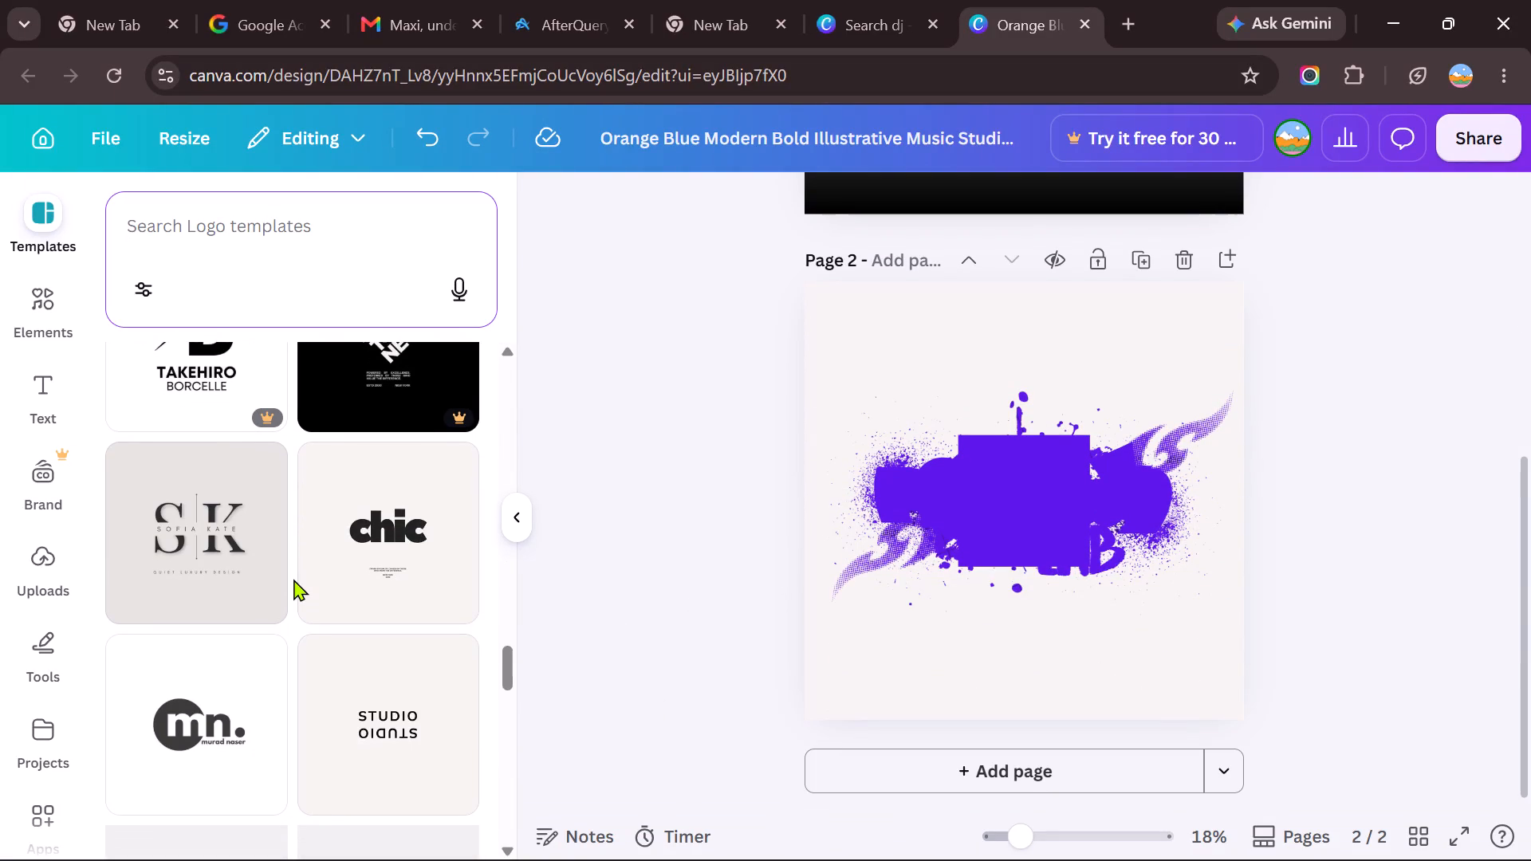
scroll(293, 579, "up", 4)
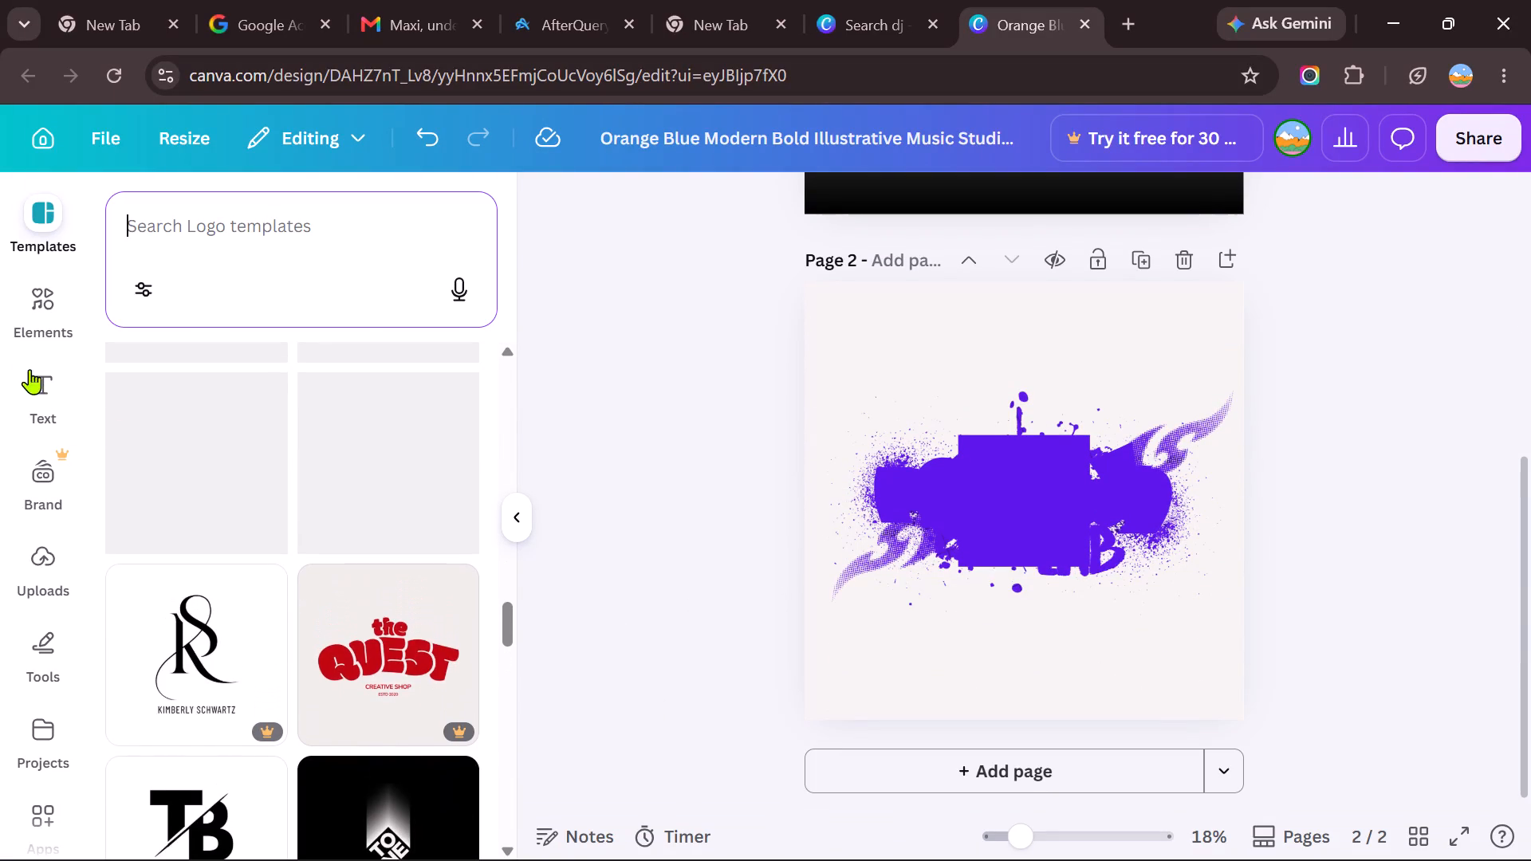
Look through the "dj" element results, from photos to audio, graphics and all types, for imagery suited to the second-page logo.
left_click(29, 305)
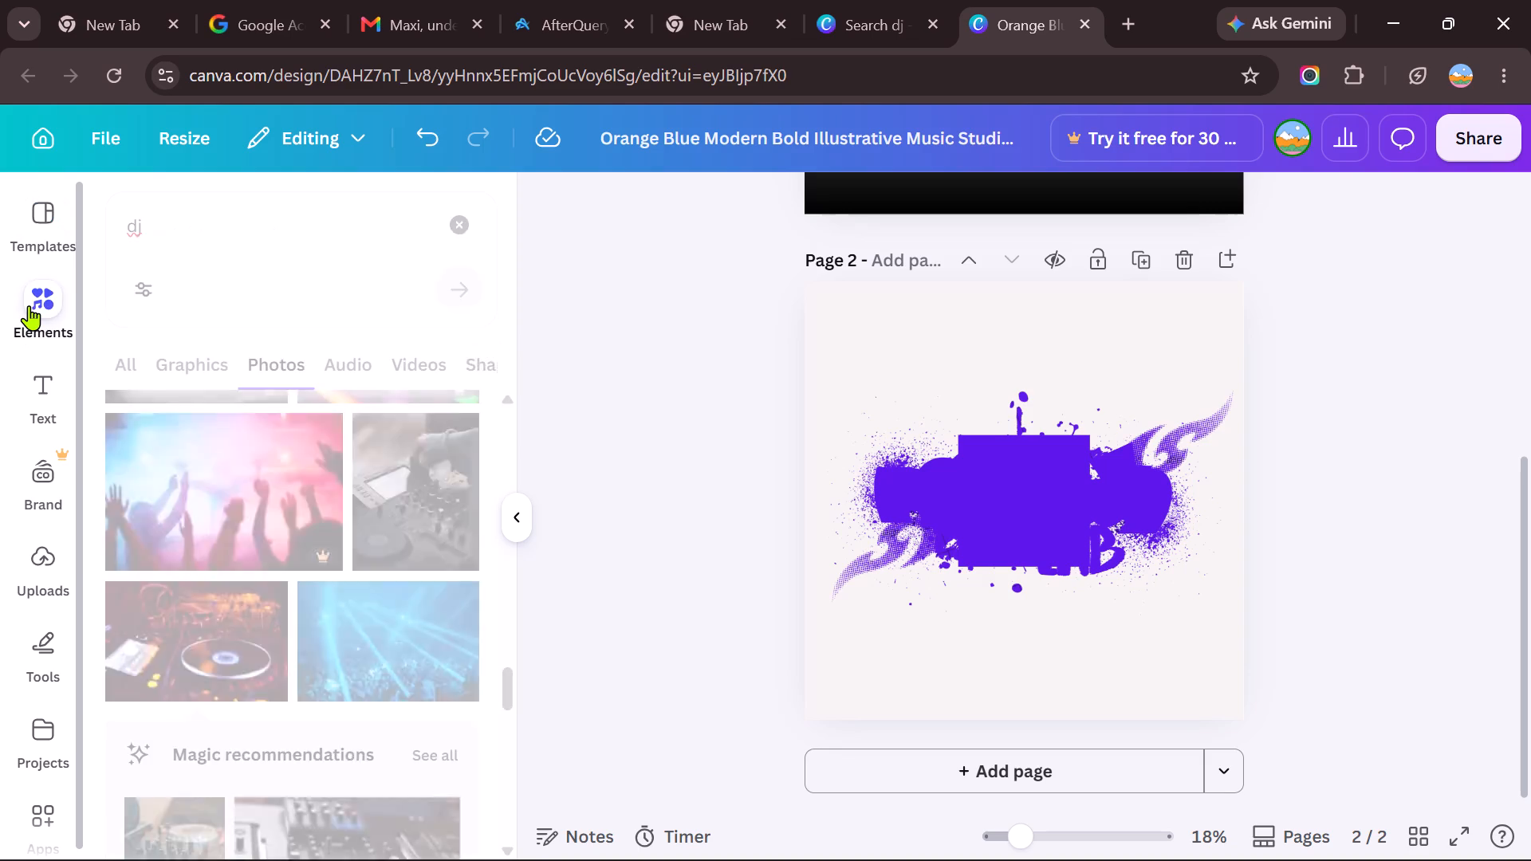
scroll(229, 493, "up", 2)
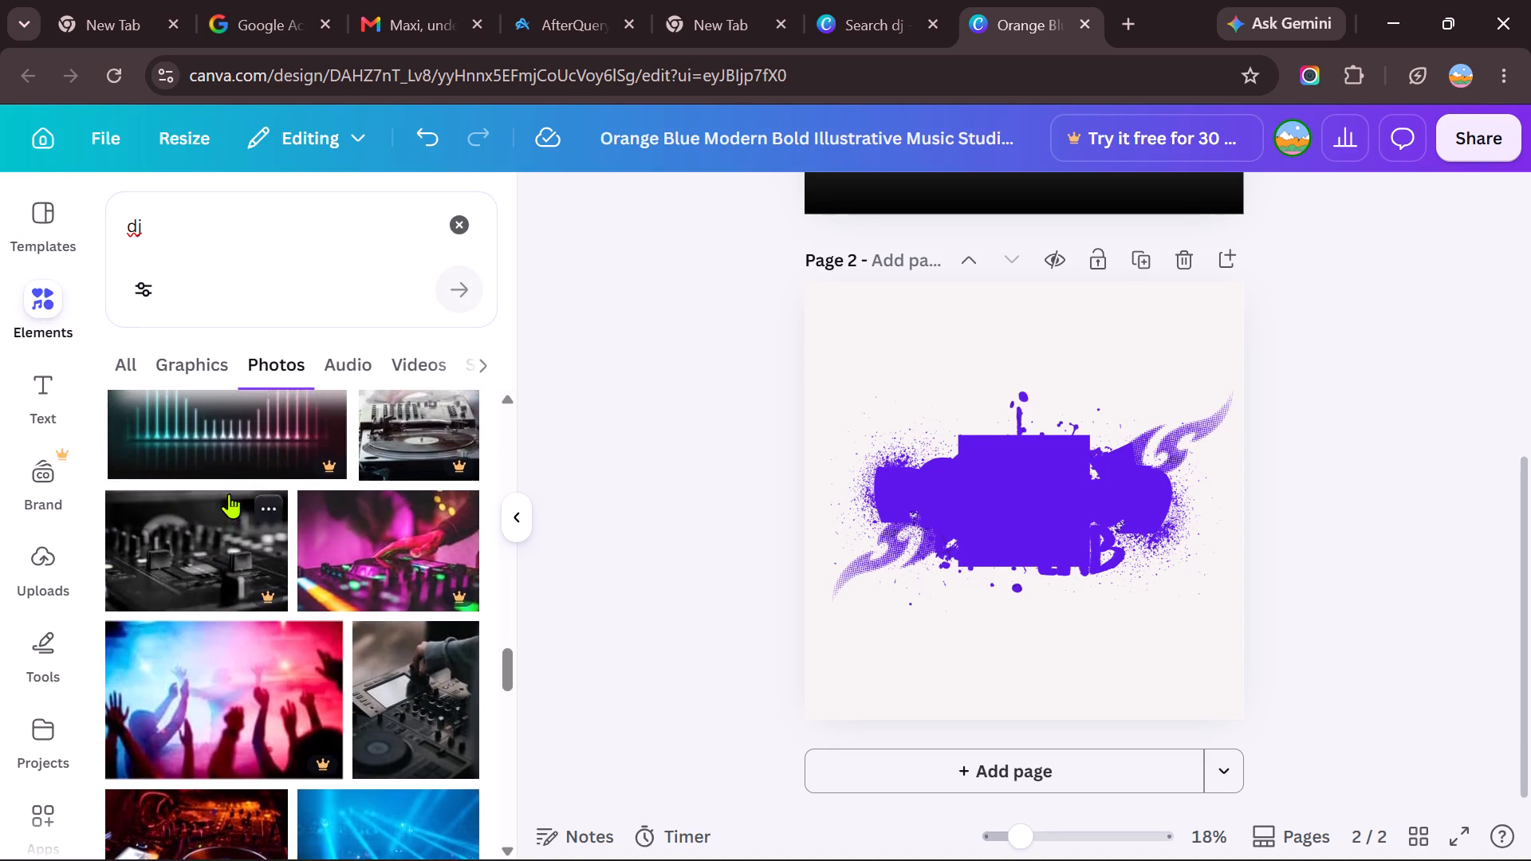
scroll(229, 493, "up", 5)
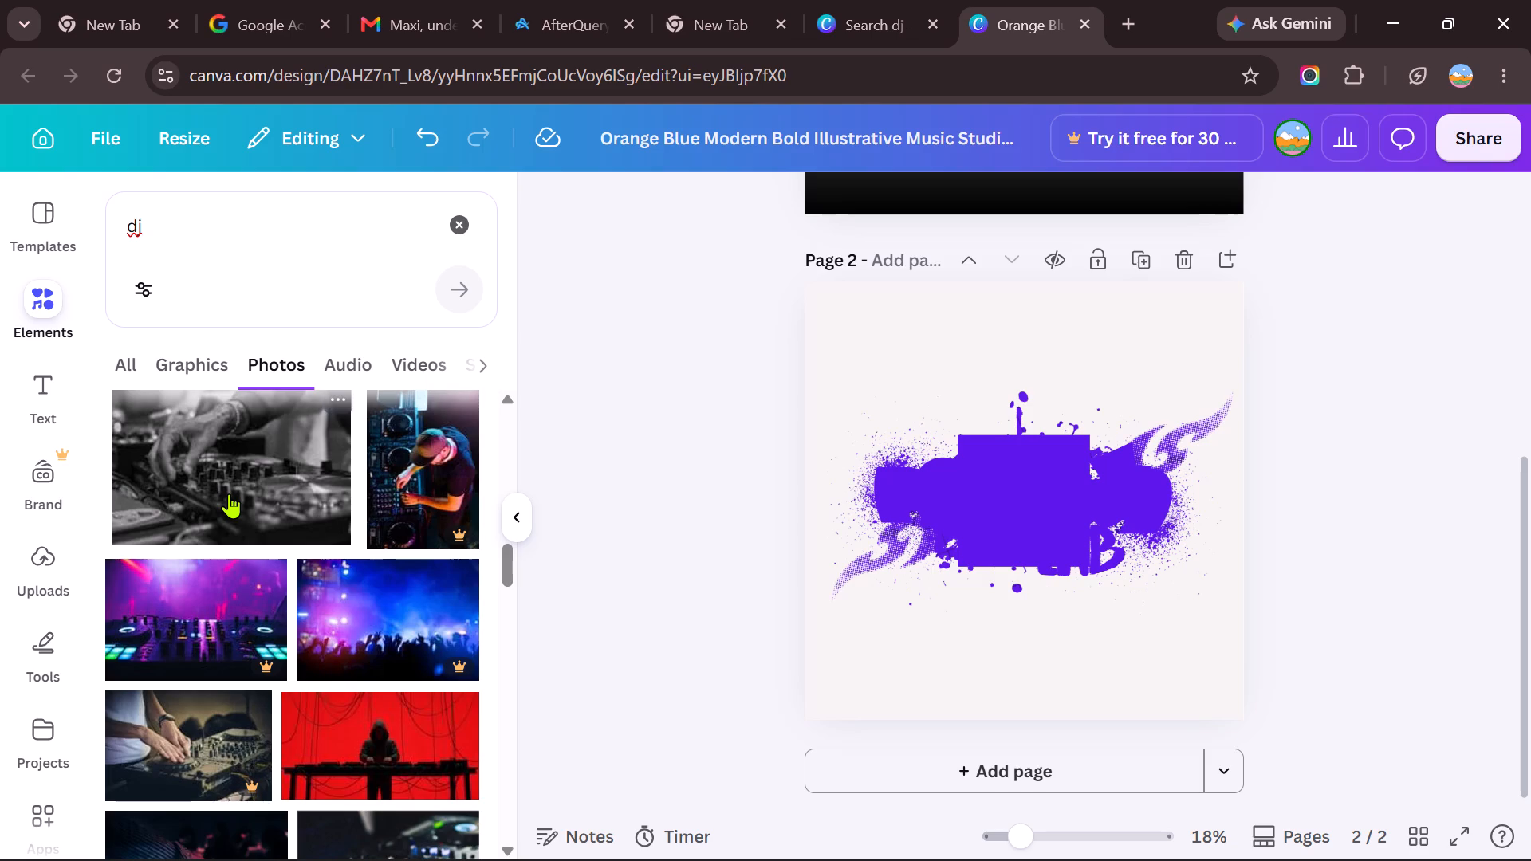
scroll(229, 493, "up", 3)
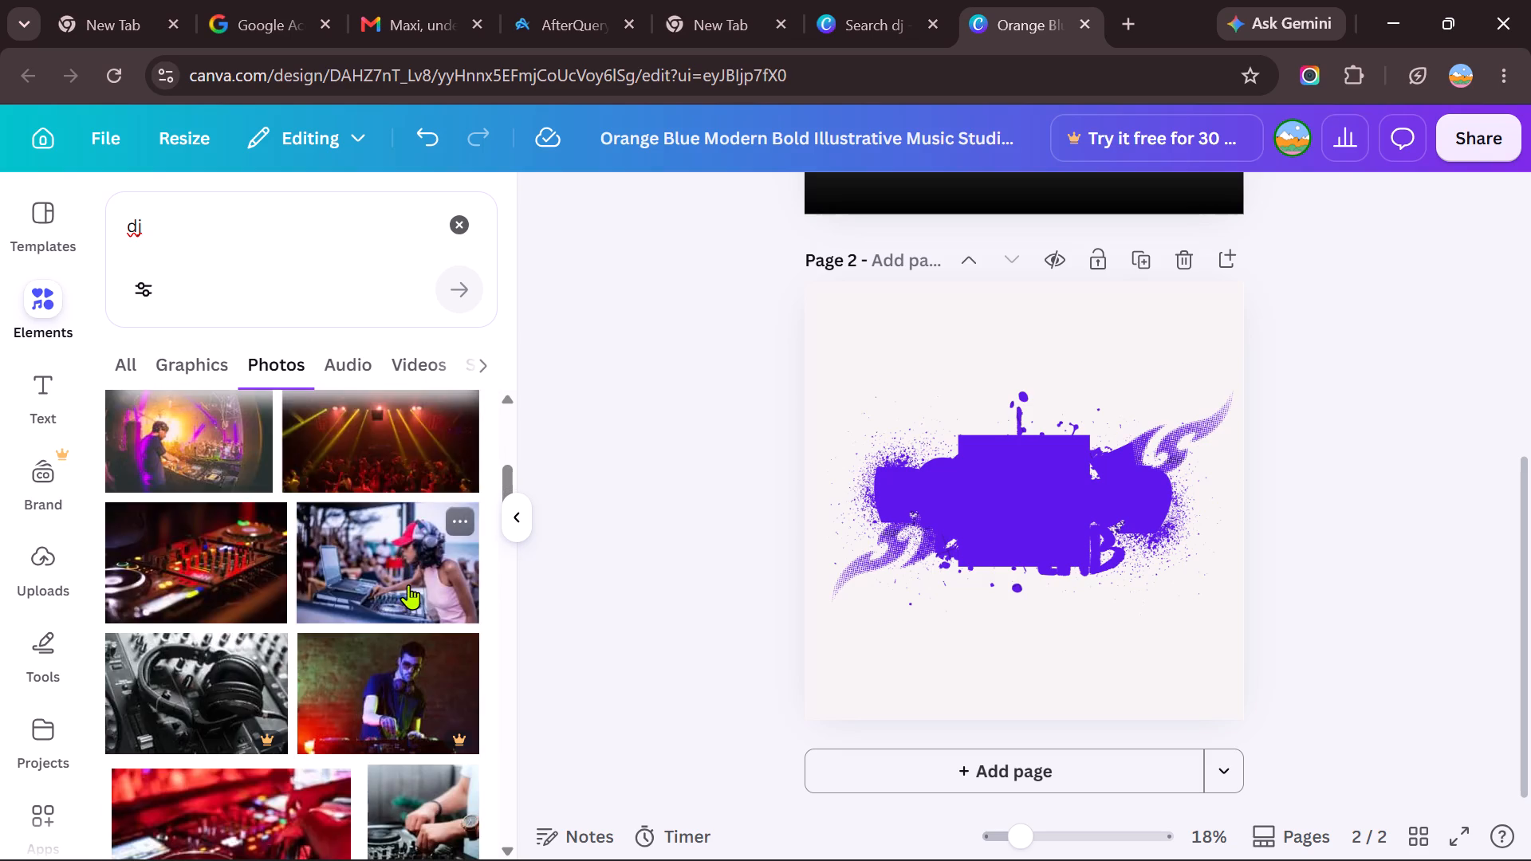
scroll(408, 584, "up", 3)
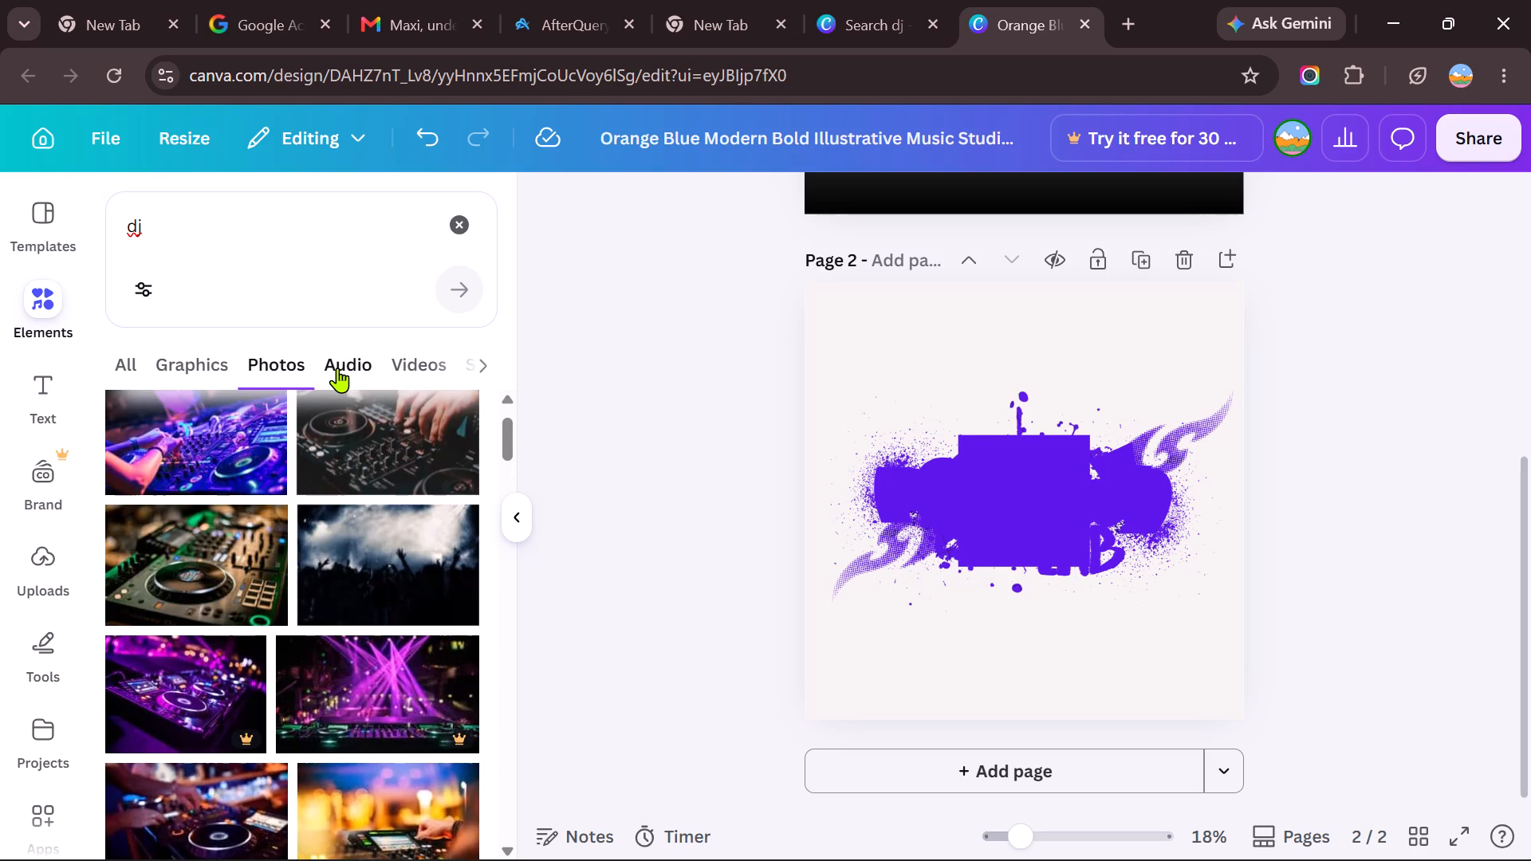
left_click(337, 368)
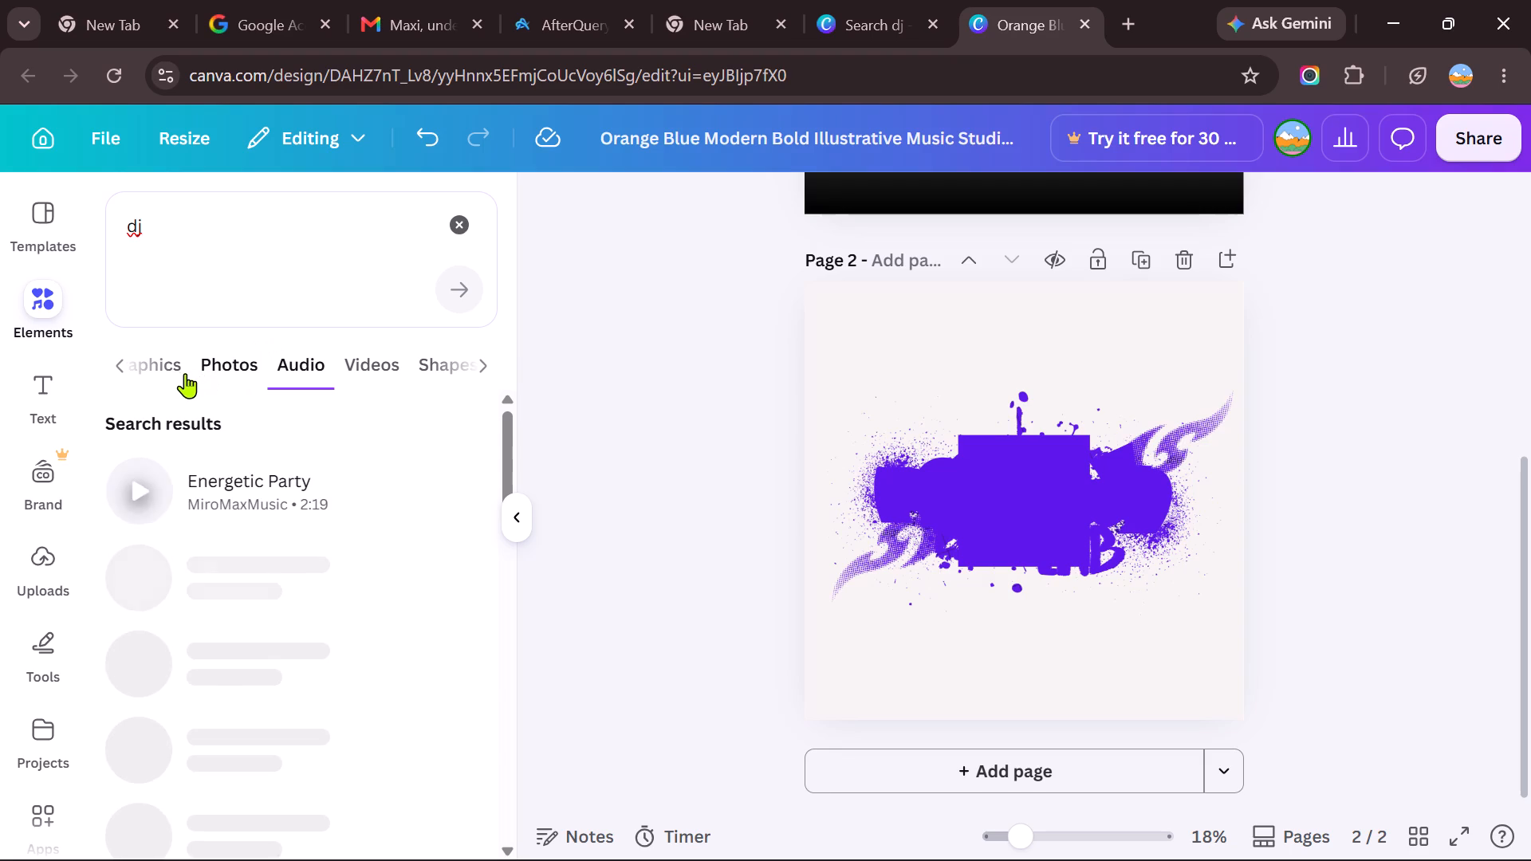
left_click(167, 372)
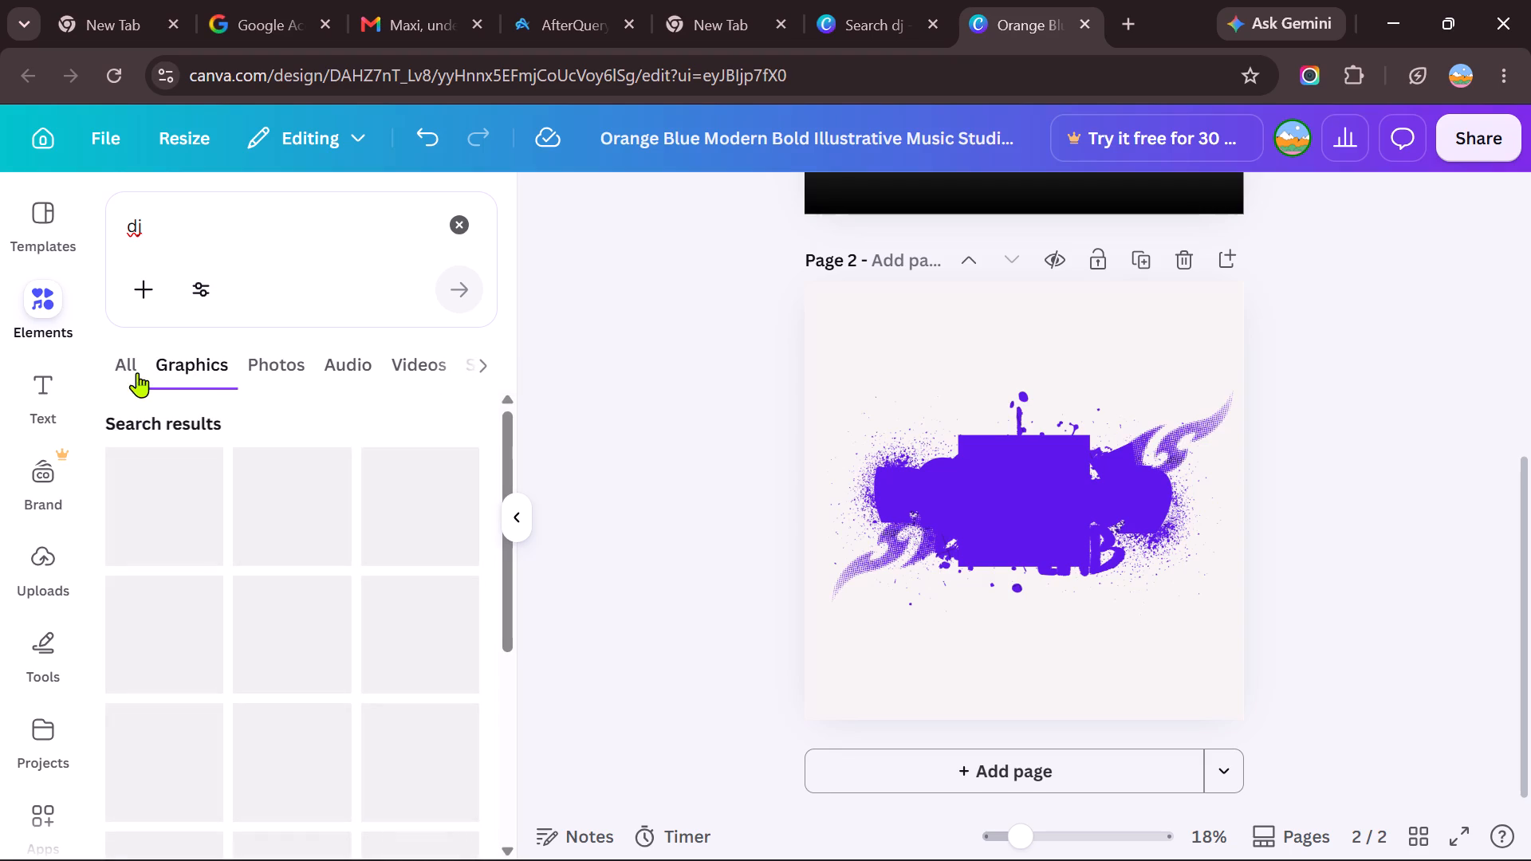
left_click(128, 364)
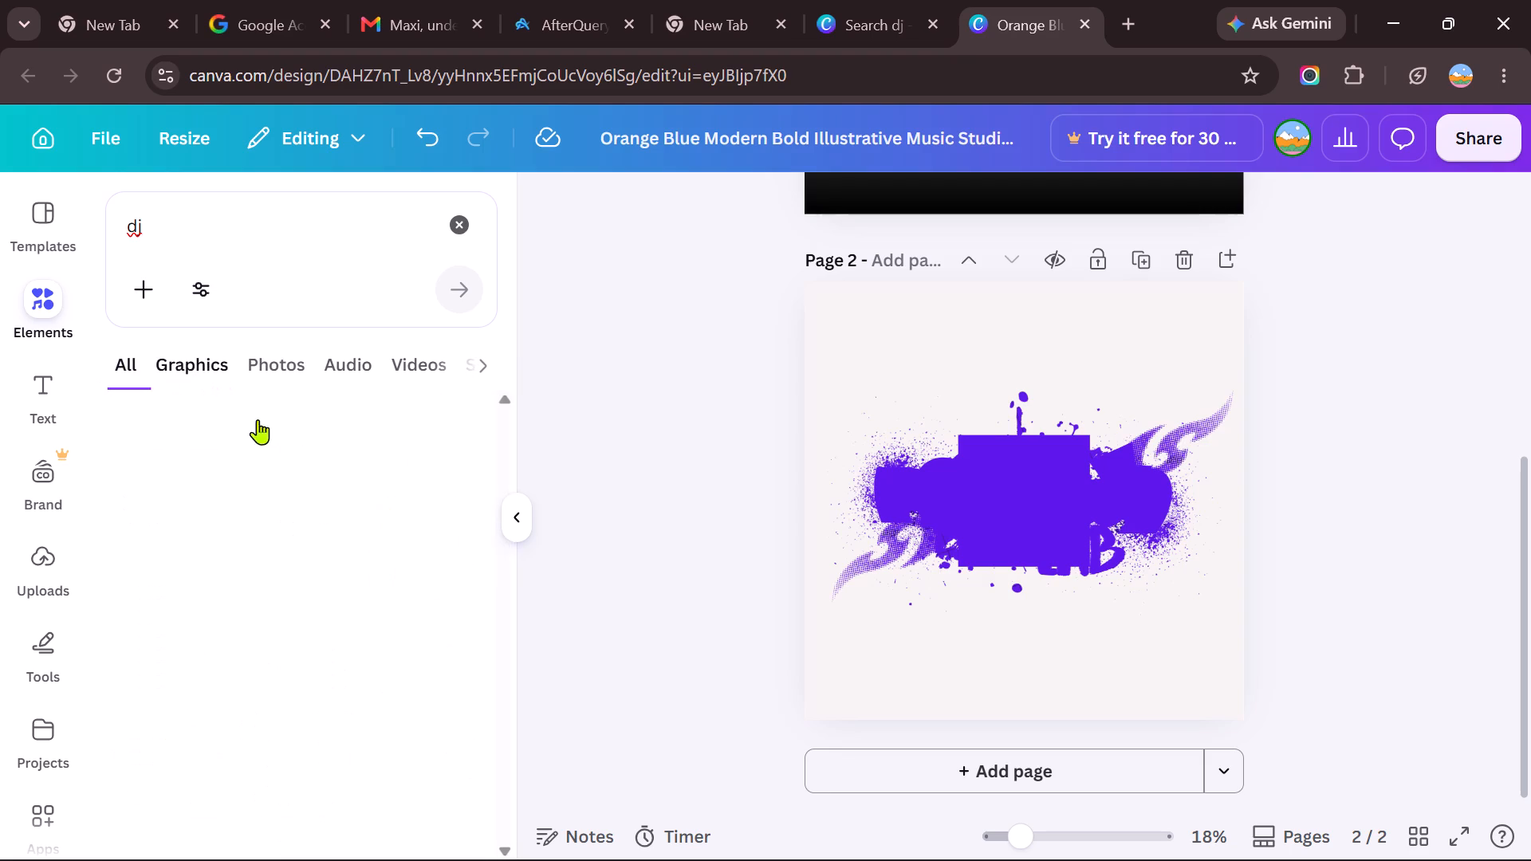
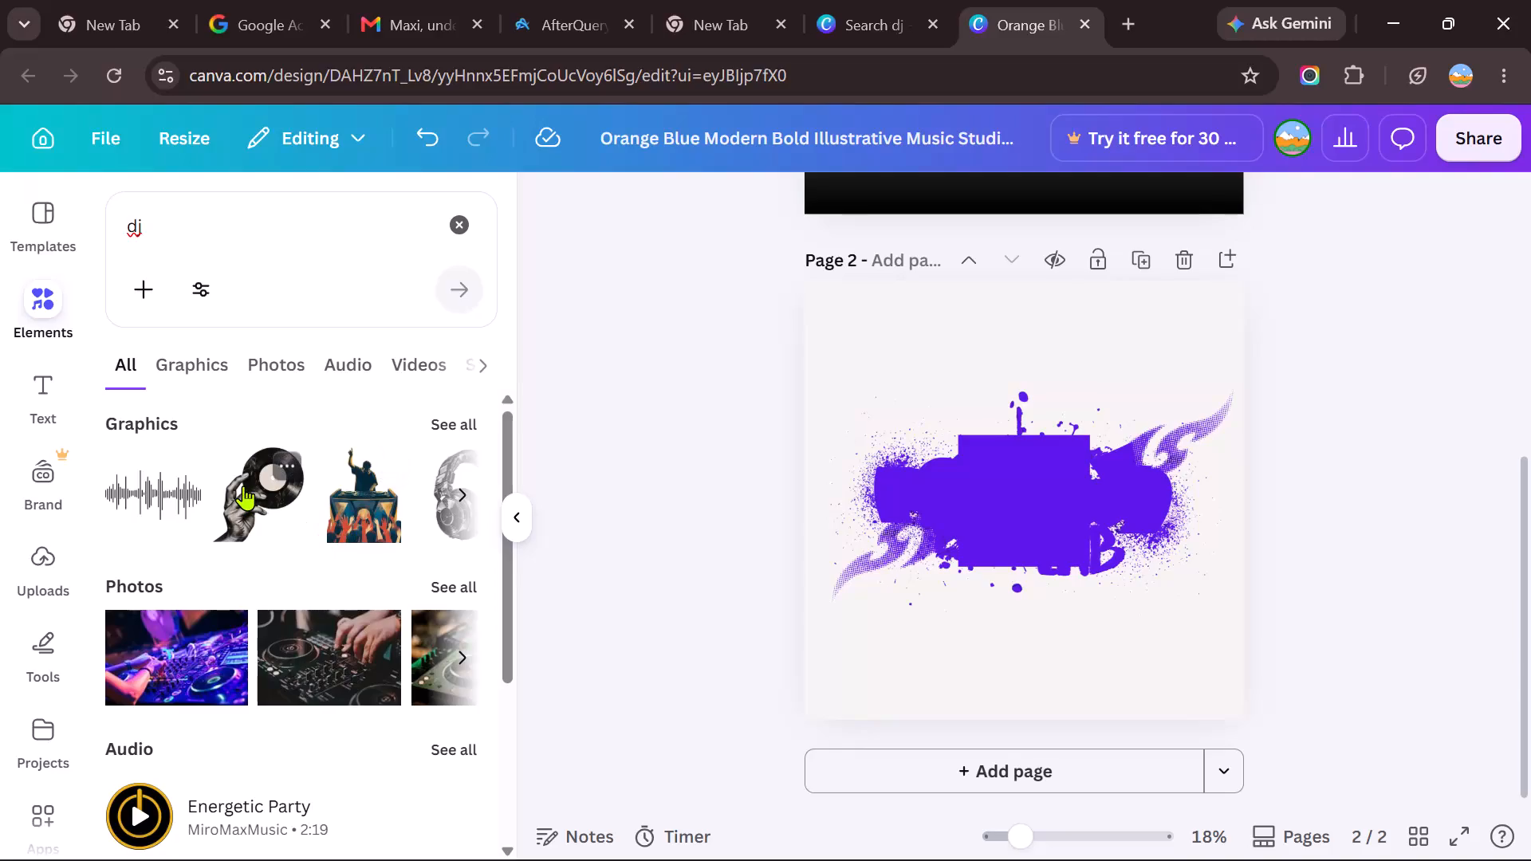
Add the graphic of a hand holding a black vinyl record to the second-page logo.
left_click(243, 486)
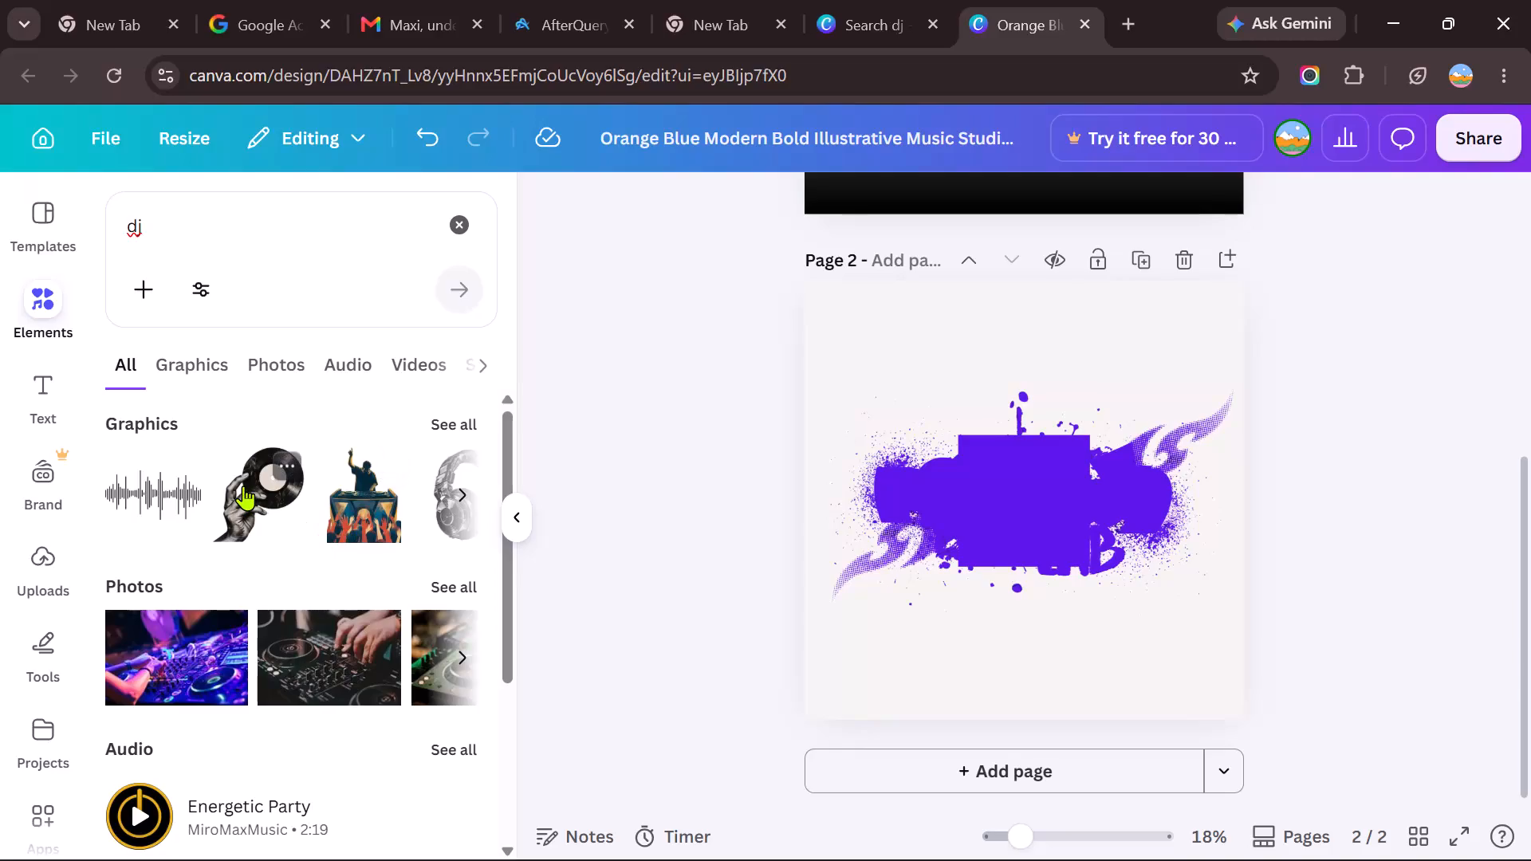
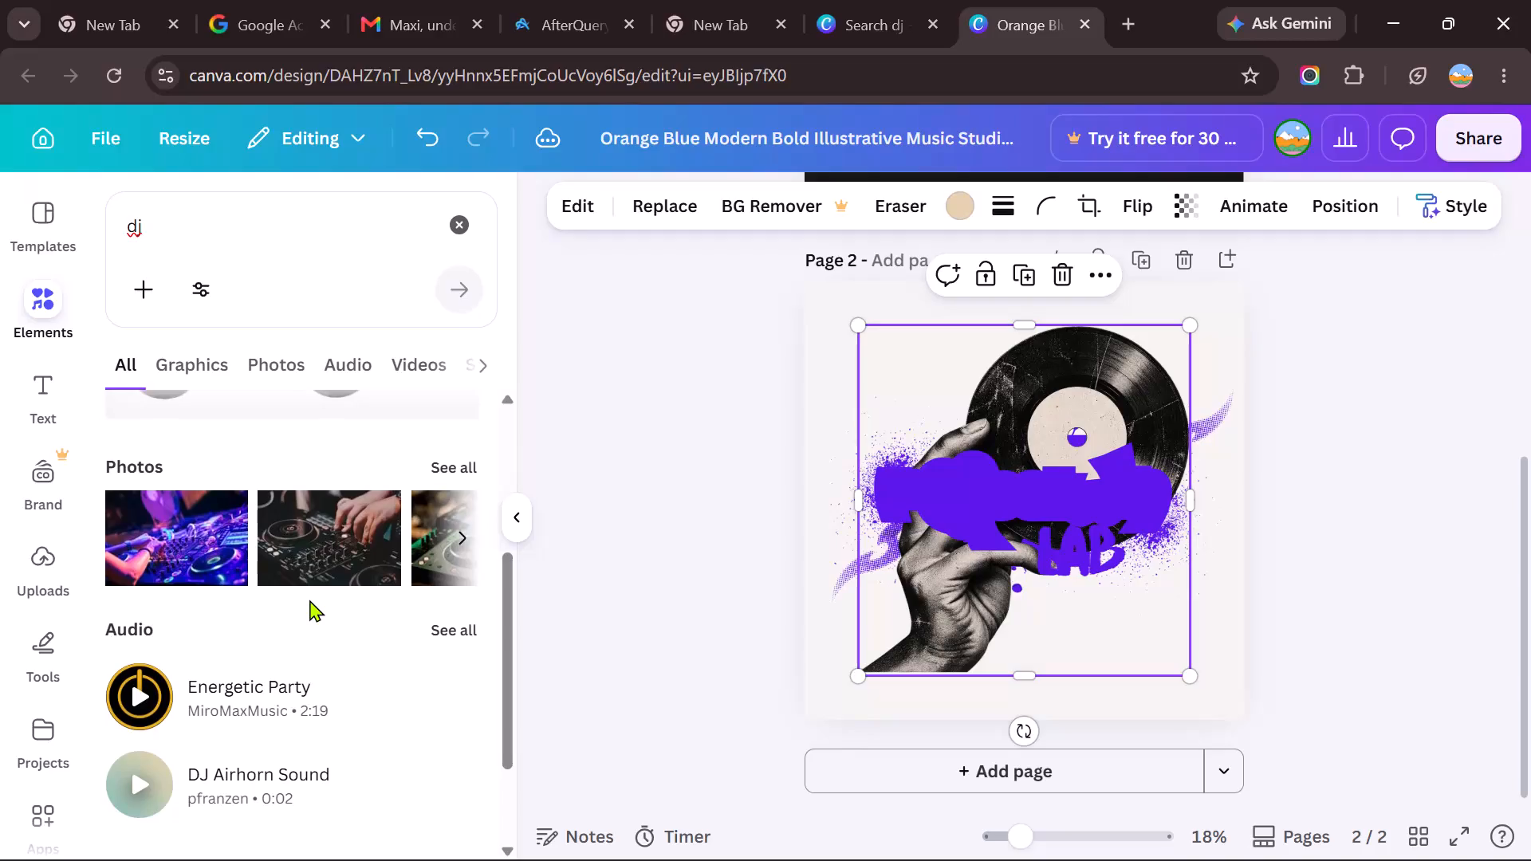
Look through the full set of "dj" photo results for imagery suited to the second-page logo.
left_click(466, 461)
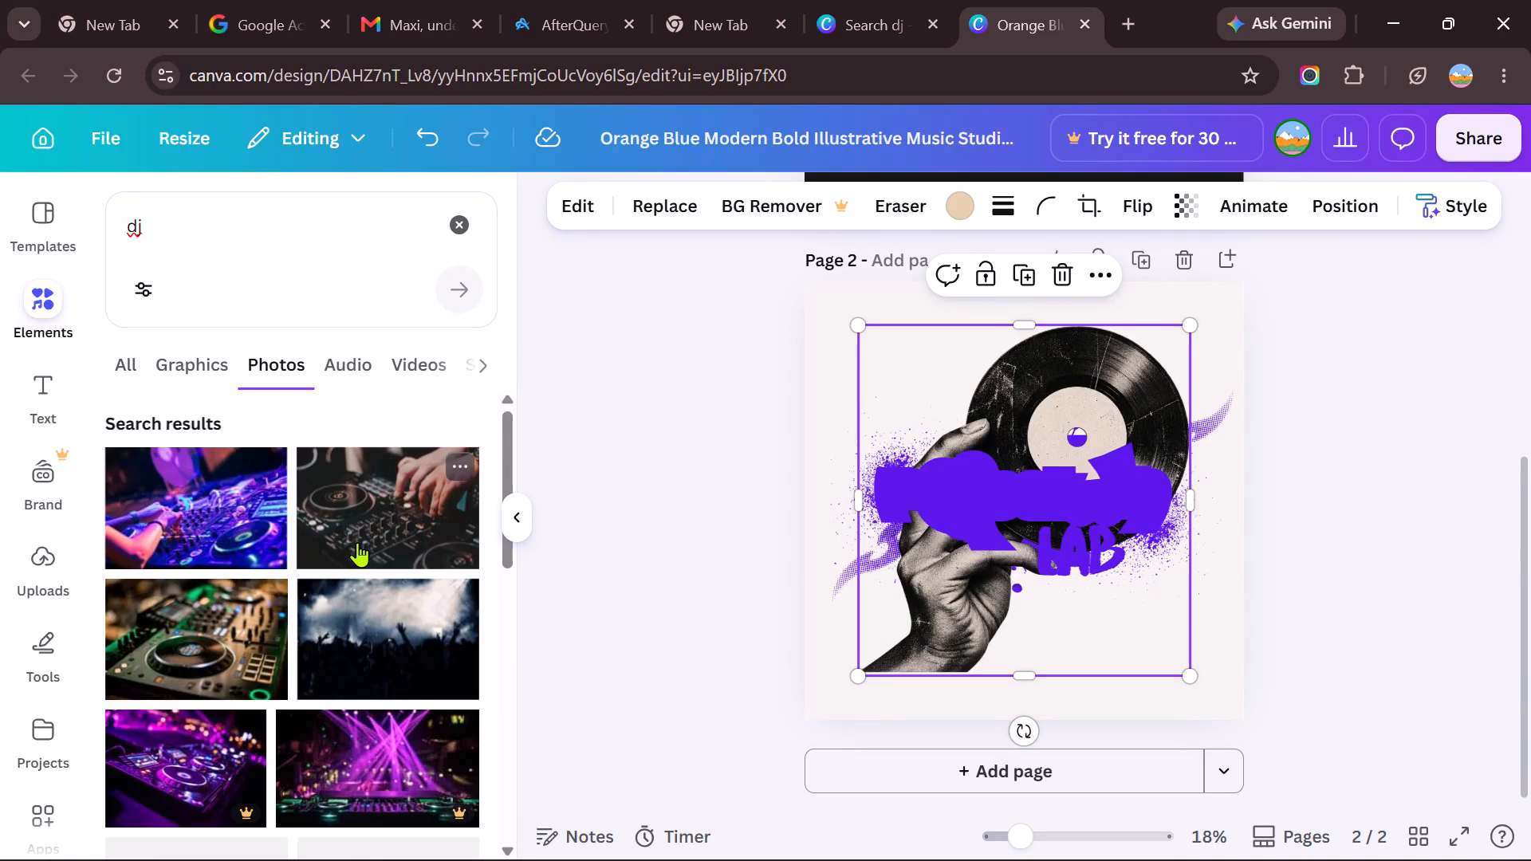
scroll(357, 542, "down", 5)
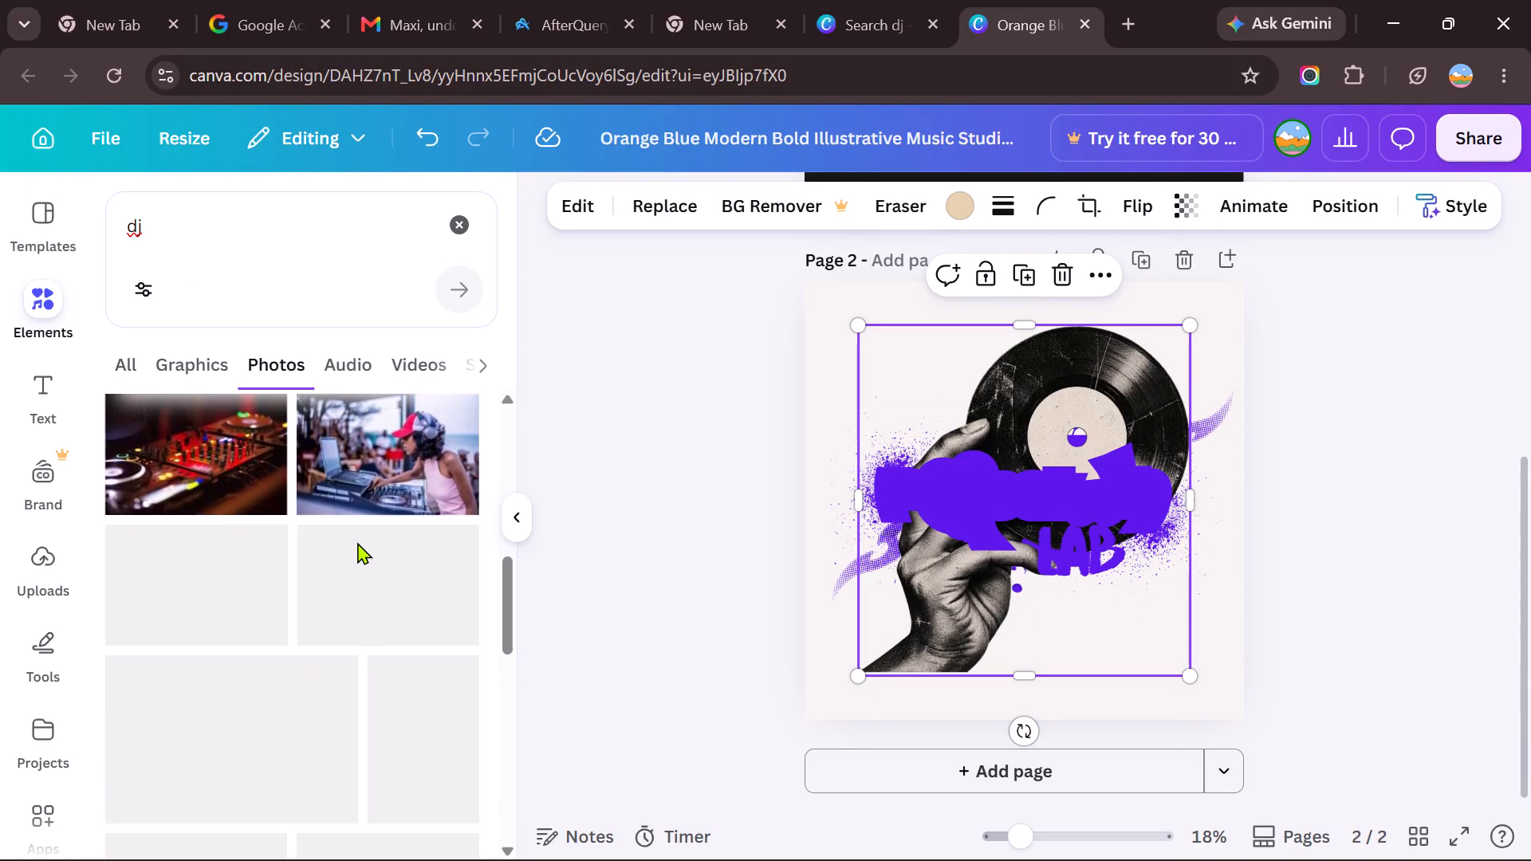
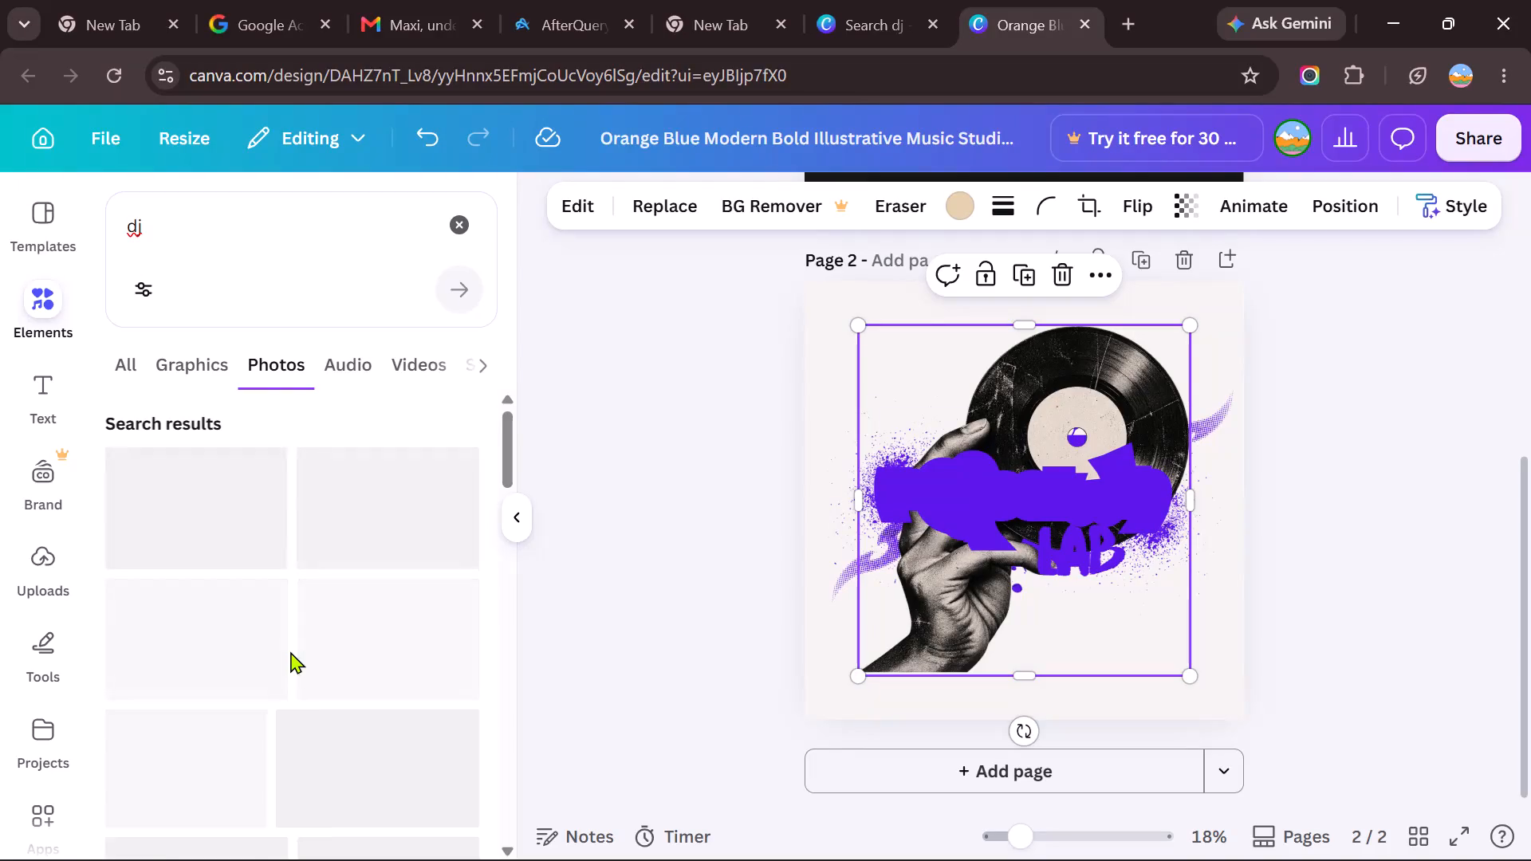
Look through the "dj" photo results for an image suited to the second-page logo.
scroll(290, 651, "up", 1)
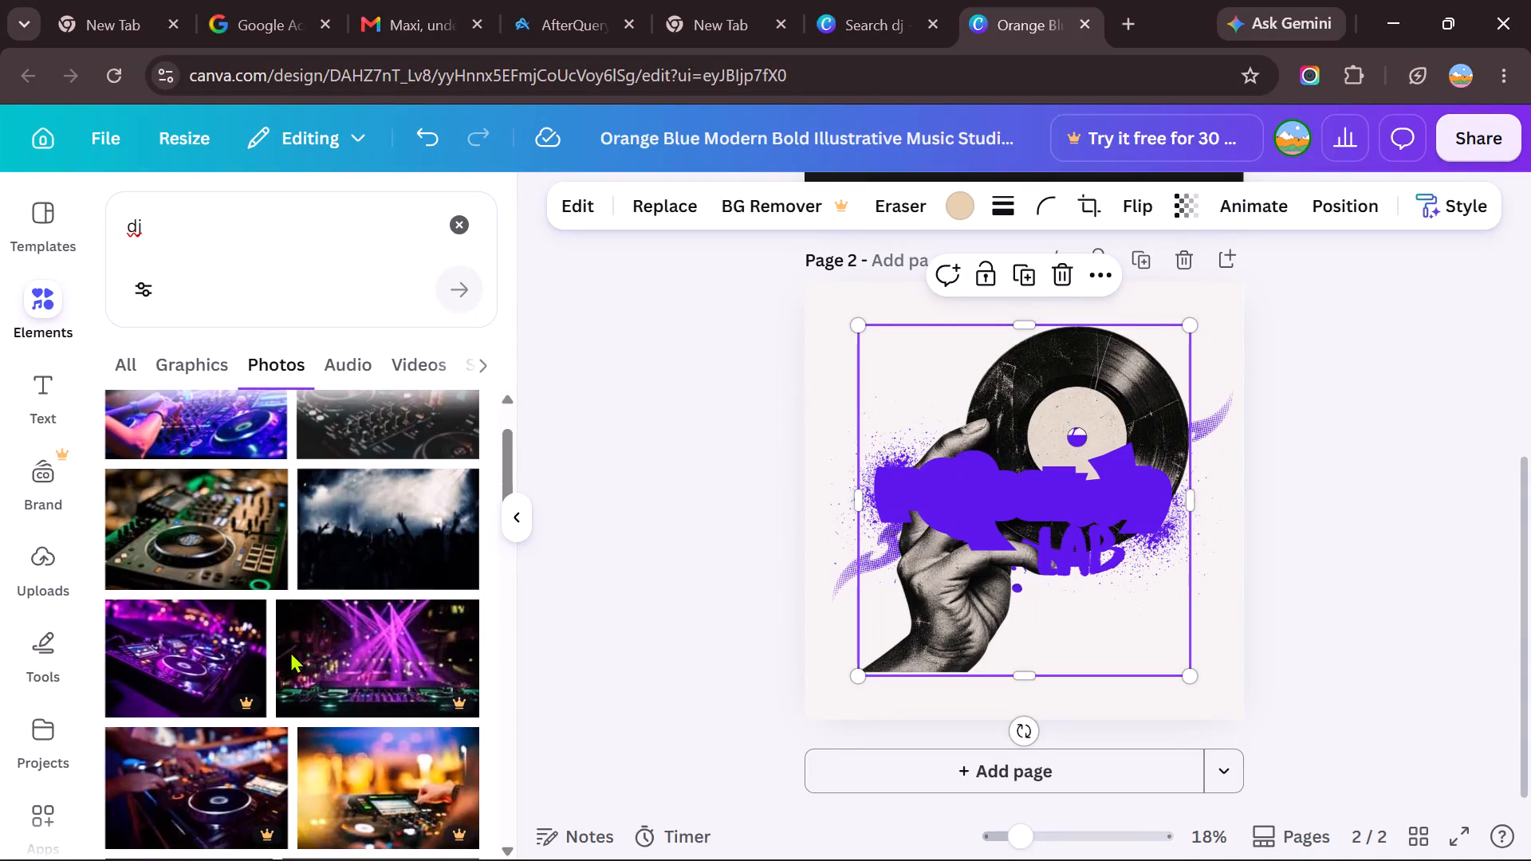
scroll(290, 651, "up", 3)
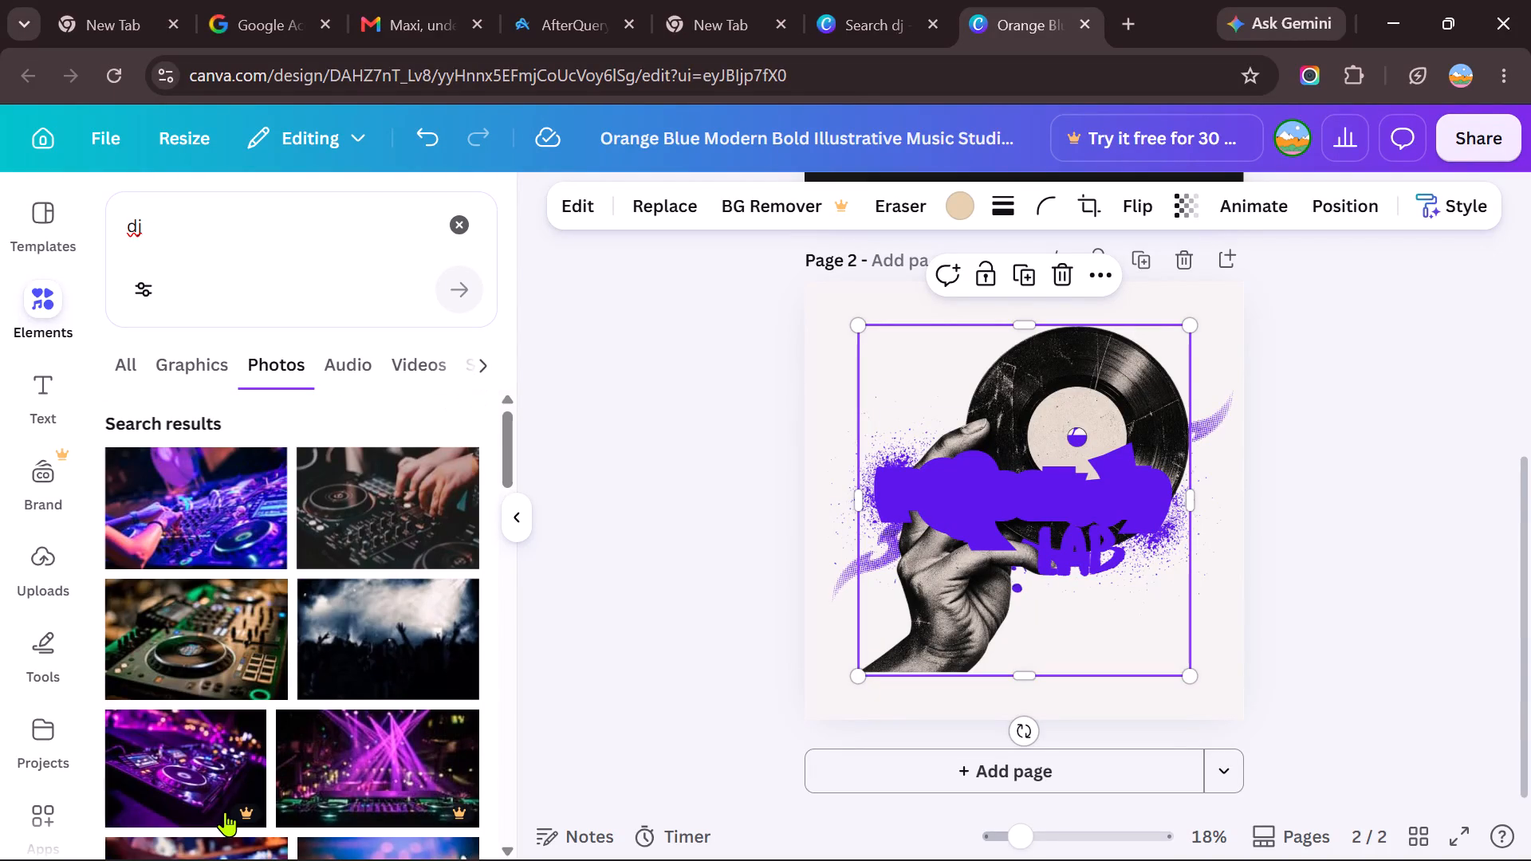
scroll(225, 812, "down", 7)
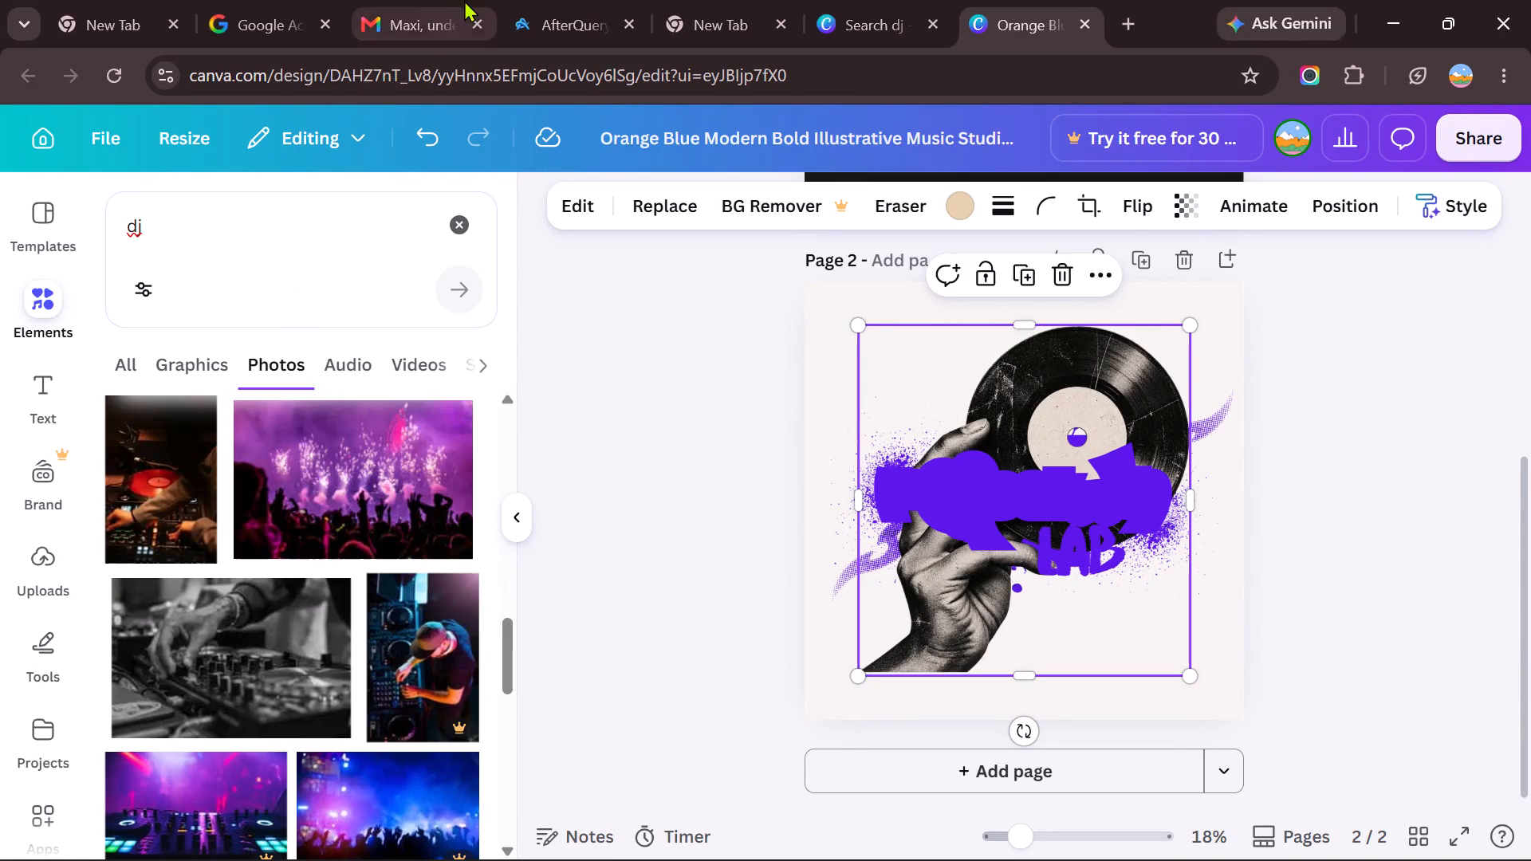